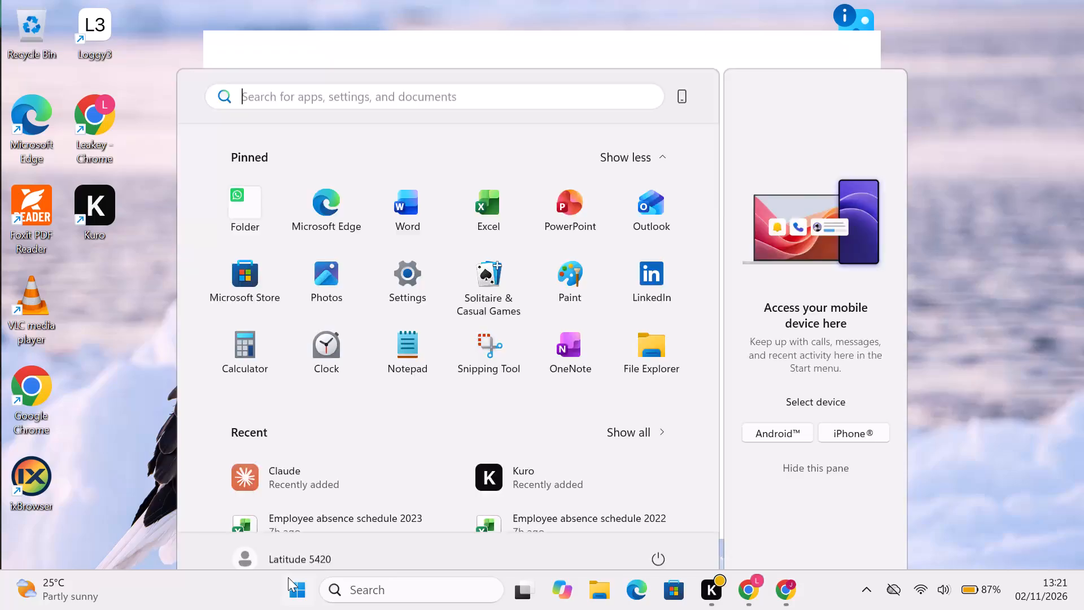
Launch Excel and open the recent workbook "Employee absence schedule 2023".
click(288, 577)
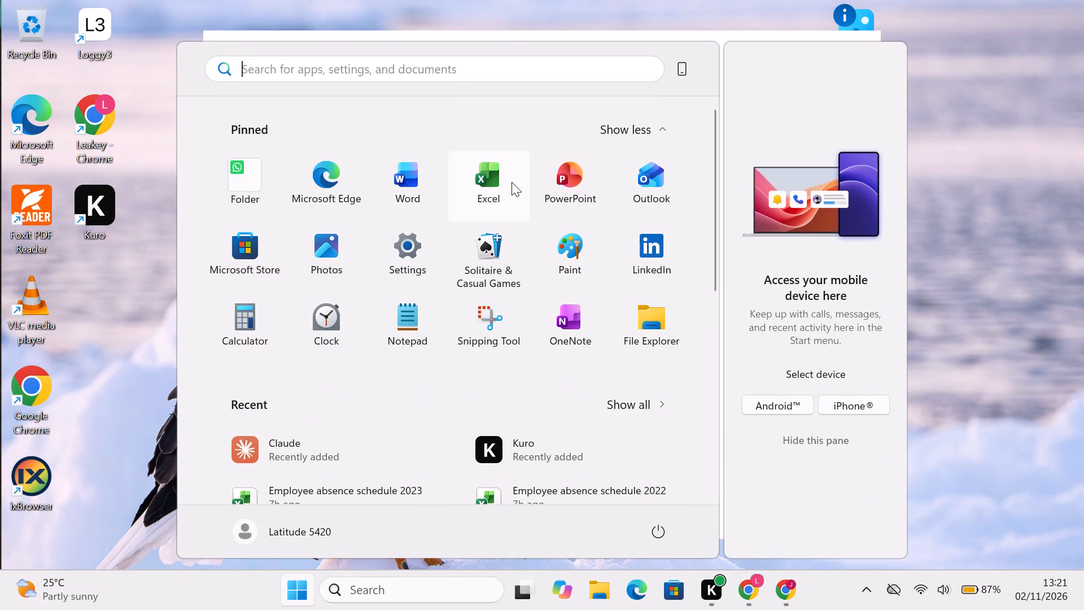
double_click(485, 188)
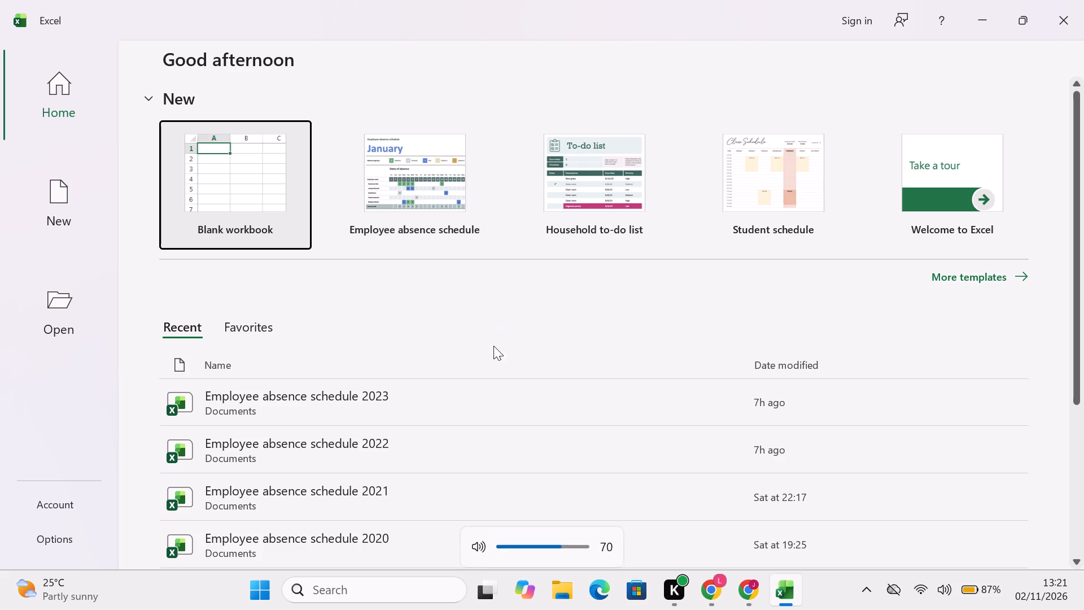
double_click(559, 398)
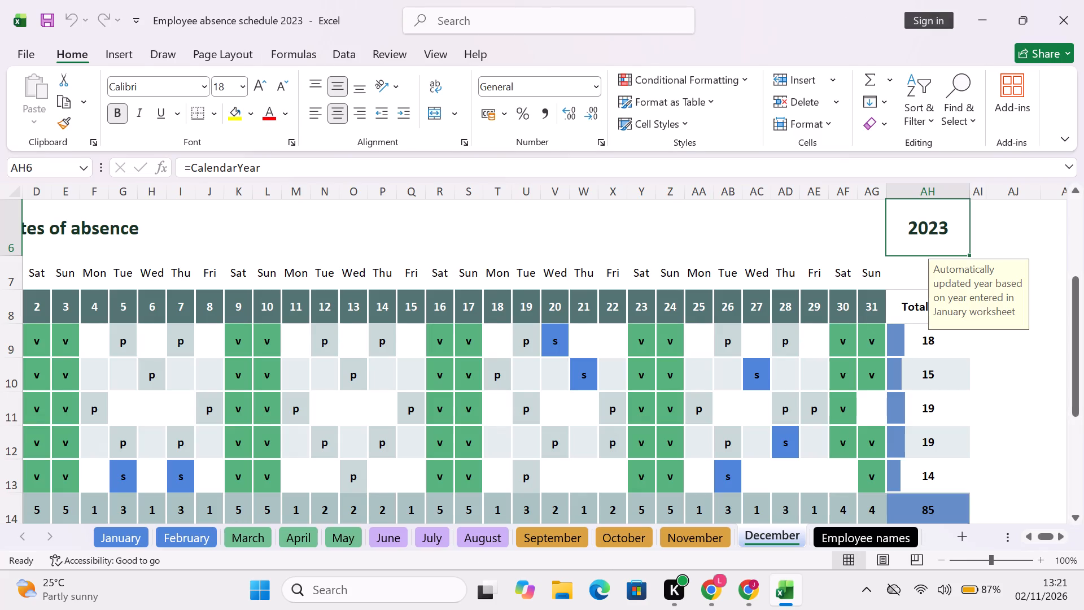
Review the Total days column of the December sheet from the year cell down to the row below the totals.
key(Down)
key(Down)
key(Down)
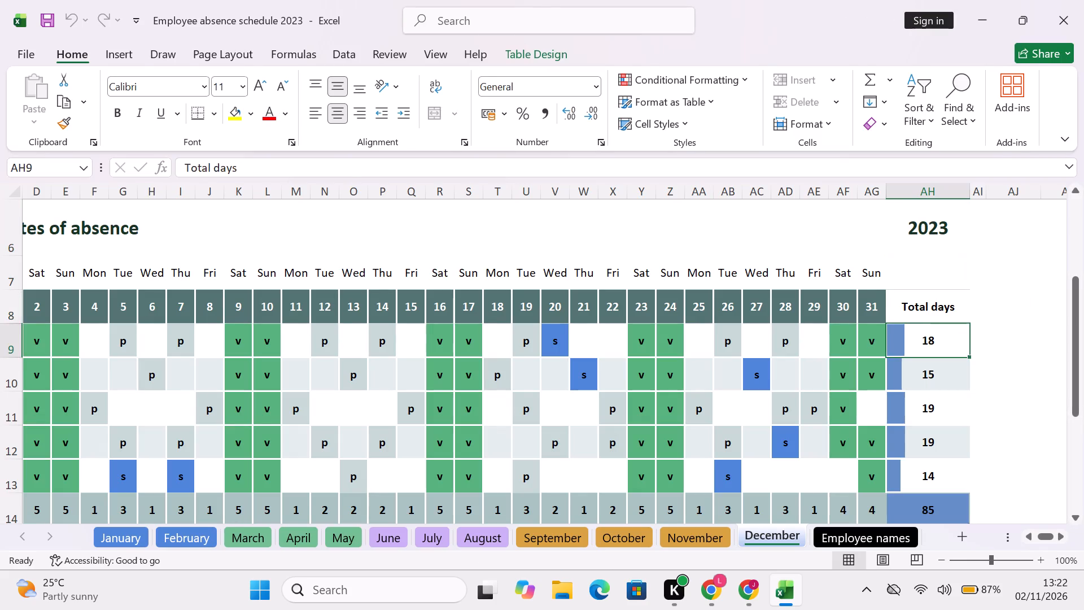
key(Down)
key(Down)
key(Down)
key(Down)
key(Down)
key(Down)
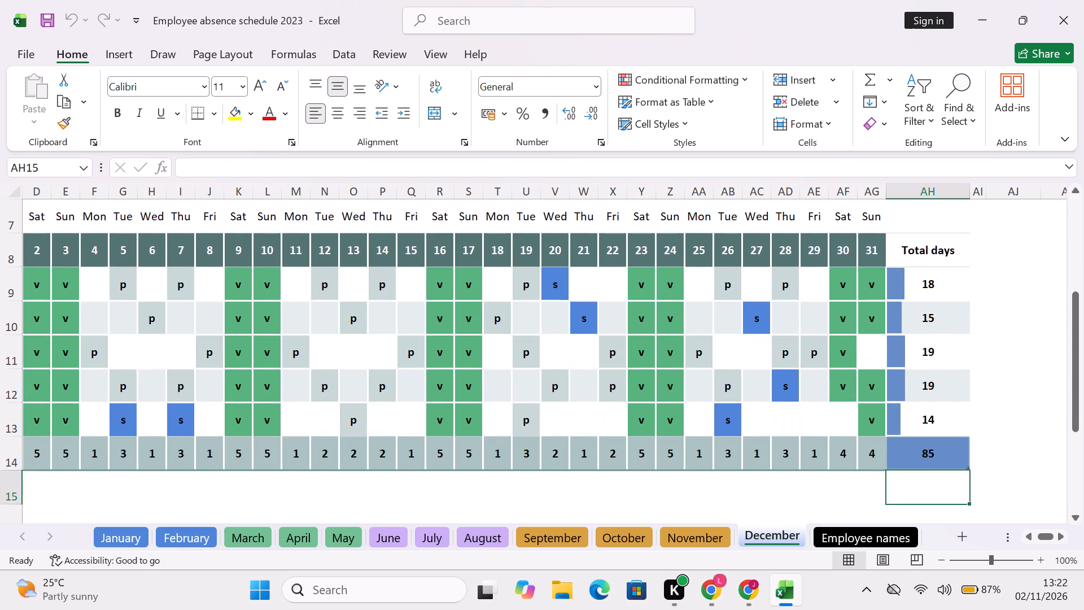
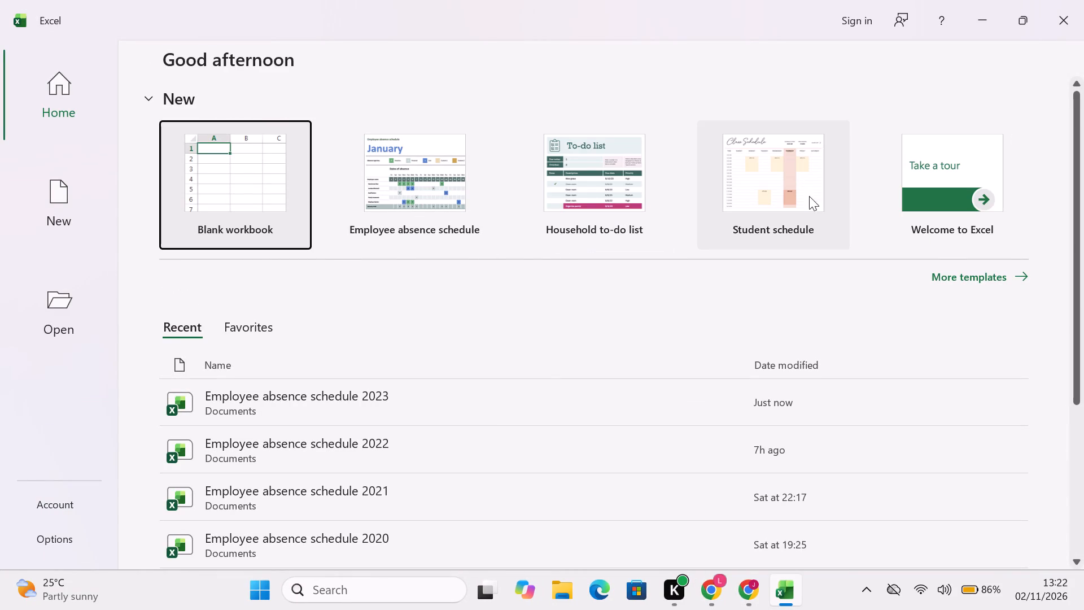
Create a new workbook from the Employee absence schedule template.
click(403, 220)
double_click(403, 220)
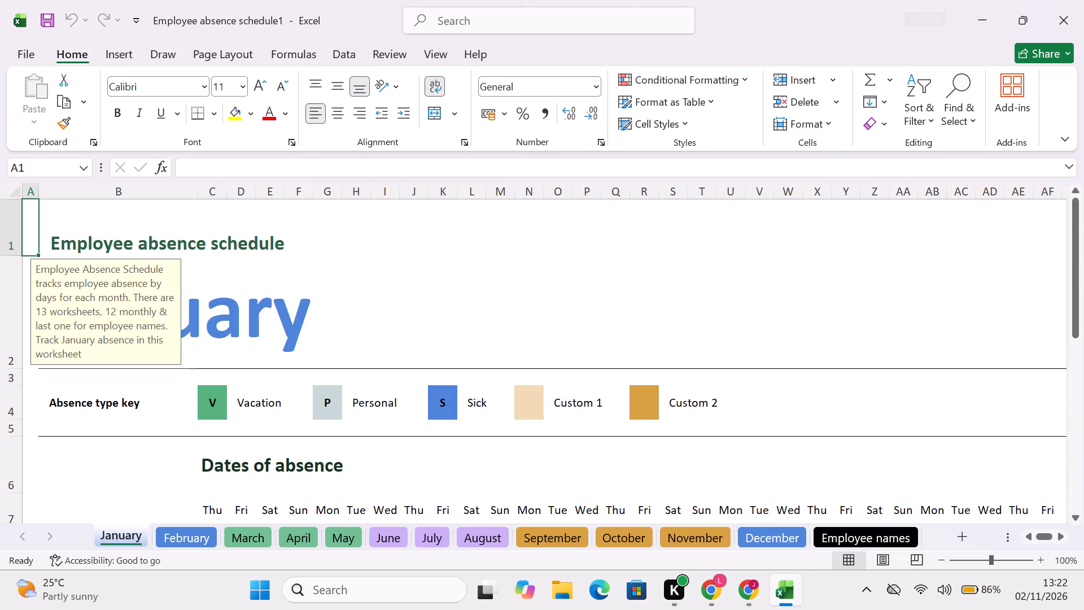
Set the calendar year above Total days on the January sheet to 2024.
key(Down)
key(Down)
key(Down)
key(Down)
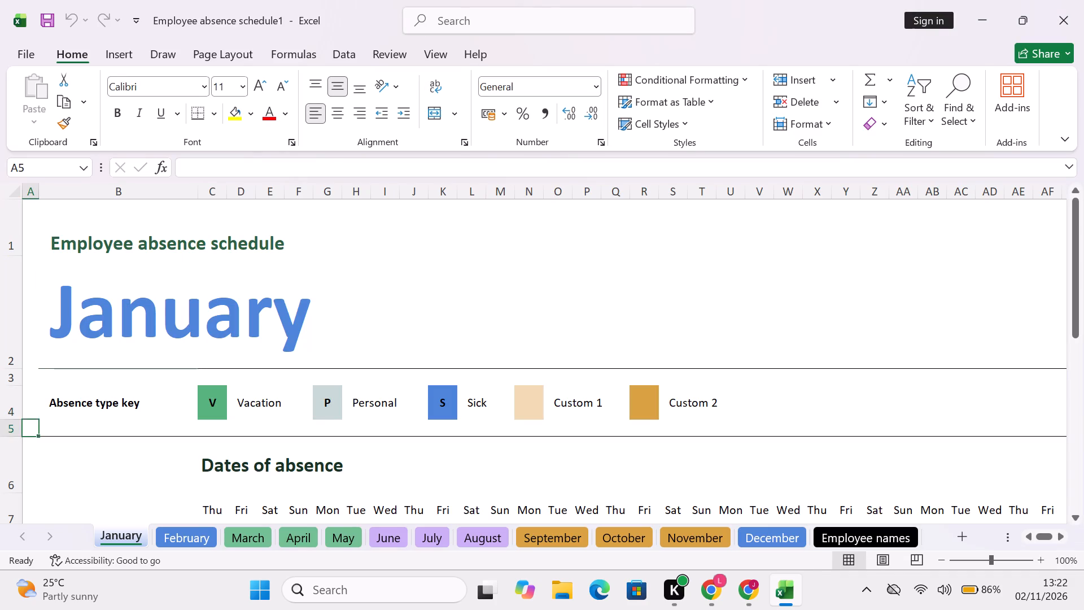
key(Down)
key(Down)
key(Down)
key(Down)
key(Down)
key(Up)
key(Up)
key(Up)
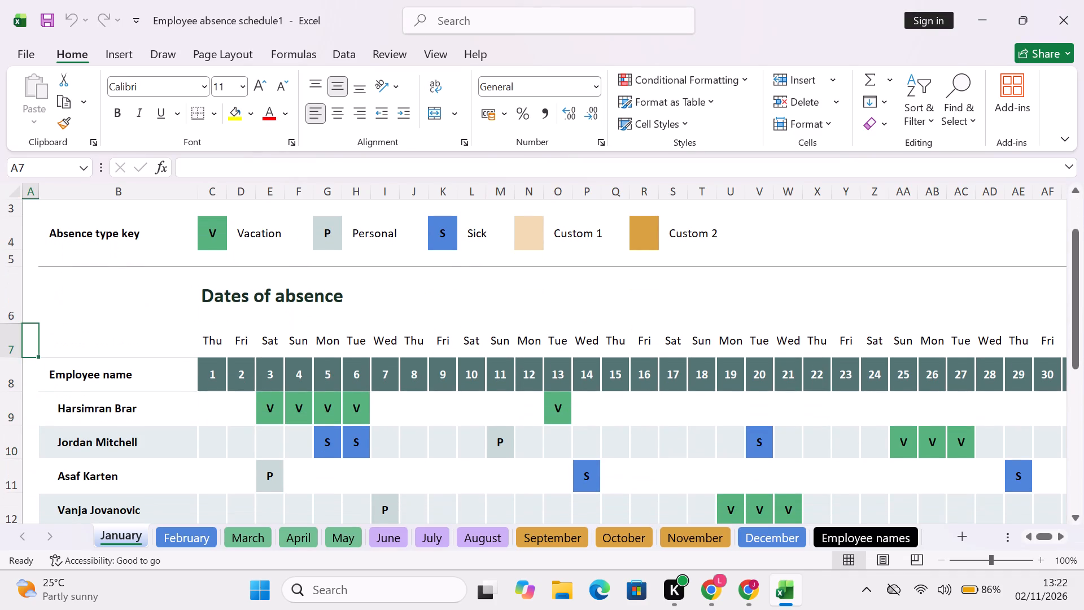
key(Up)
key(Right)
key(Right)
key(Right)
key(Right)
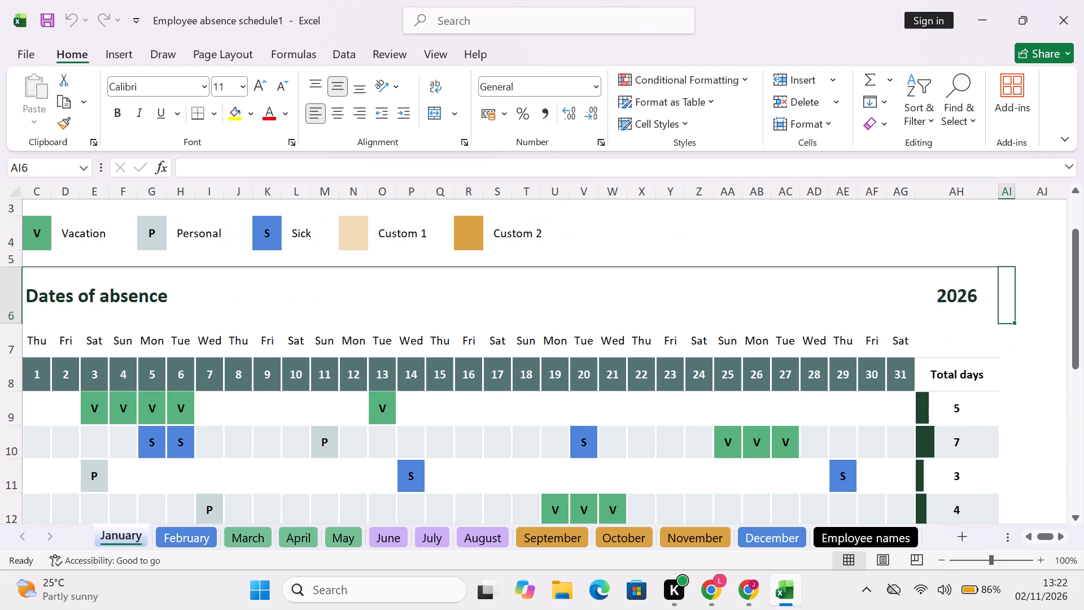
key(Left)
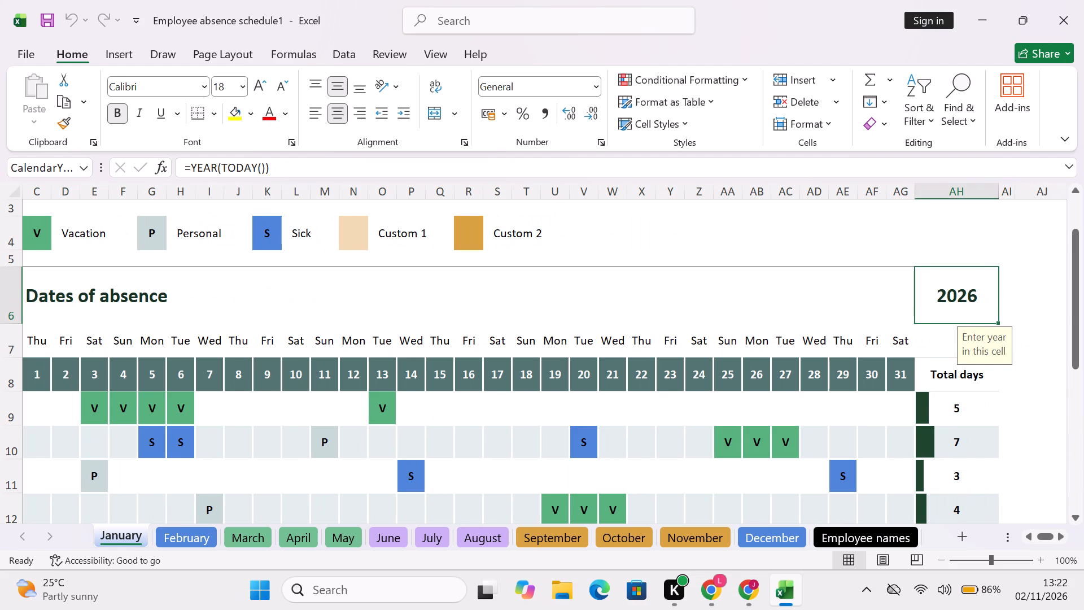
key(BackSpace)
text(2024)
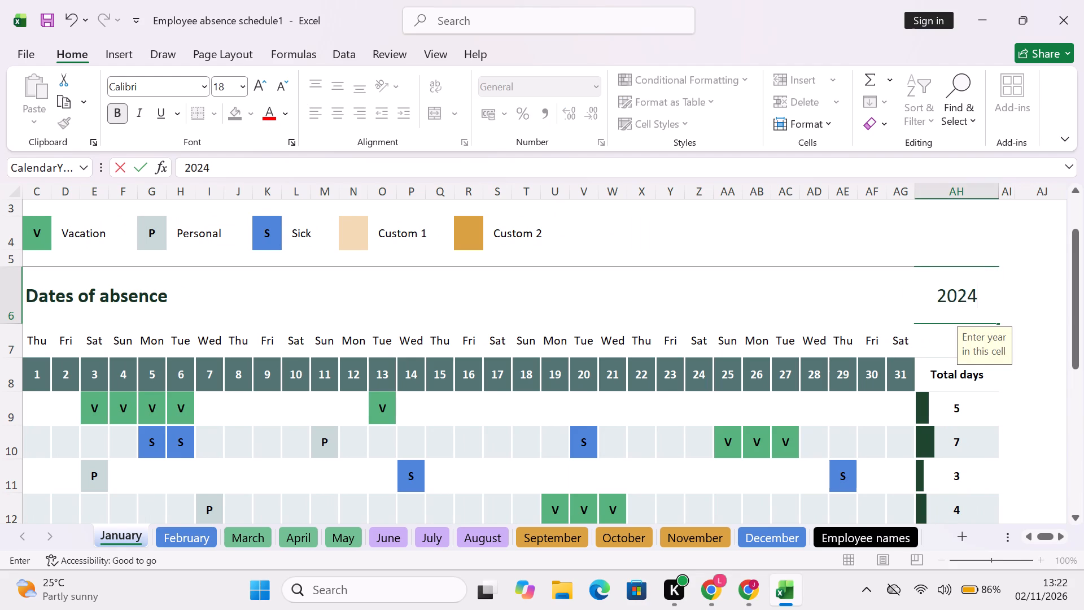
key(Right)
In the first employee's January row (row 9), change day 3 to s and clear day 4.
key(Left)
key(Left)
key(Left)
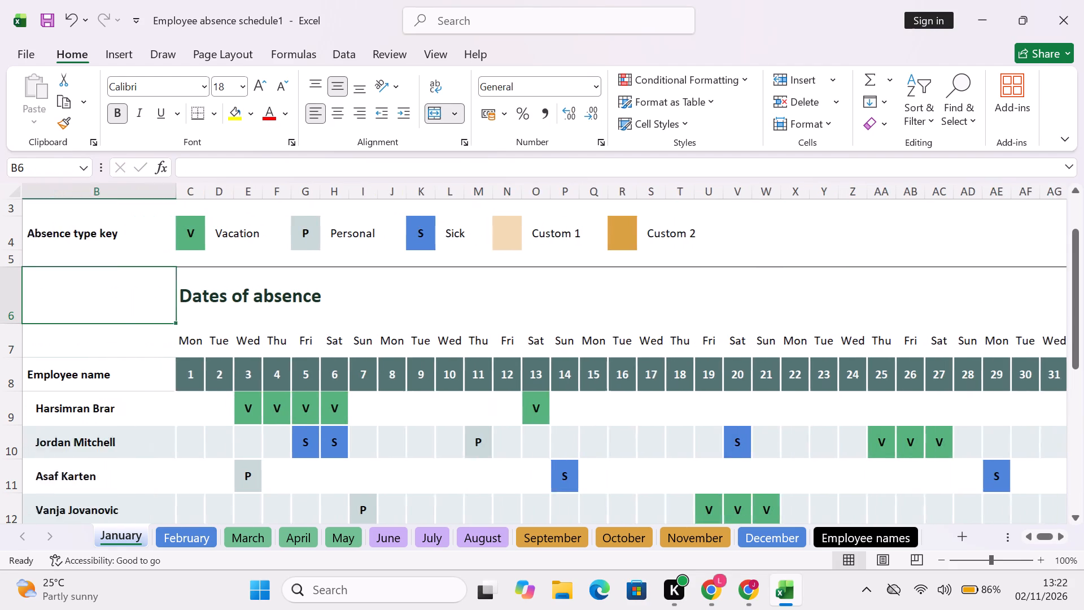
key(Left)
key(Right)
key(Down)
key(Down)
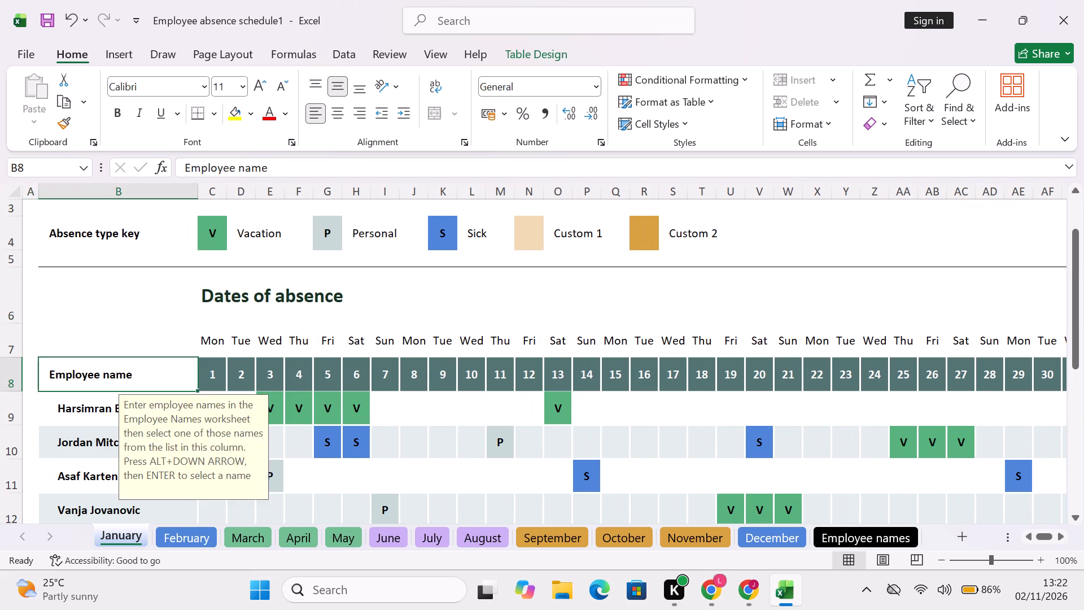
key(Down)
key(Down)
key(Up)
key(Up)
key(Down)
key(Right)
key(Right)
key(Right)
key(Right)
key(Right)
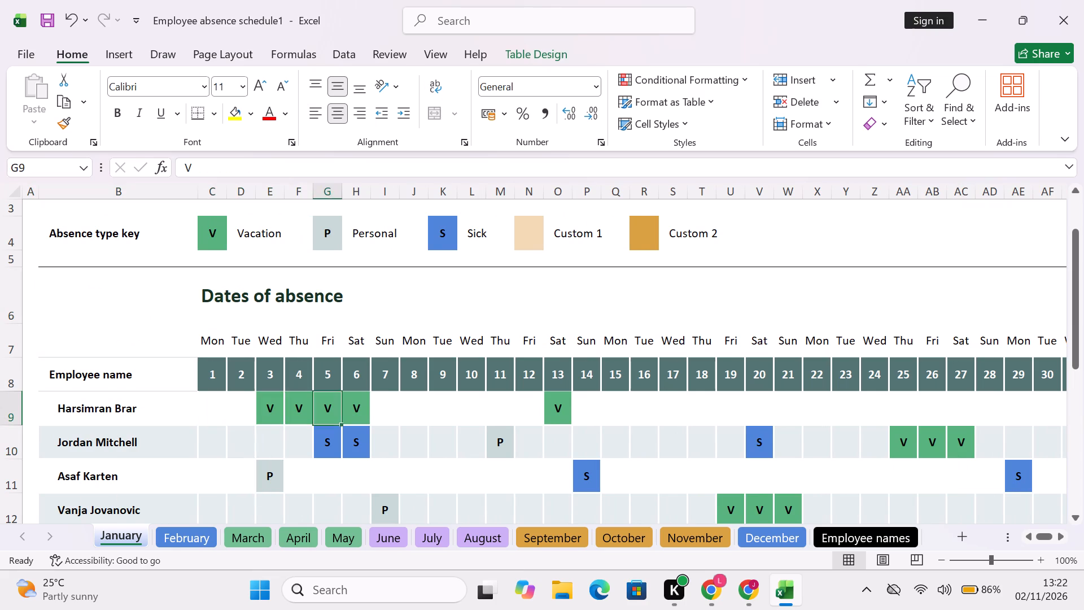
key(Right)
key(Left)
key(Left)
key(Left)
key(Left)
key(Left)
key(Right)
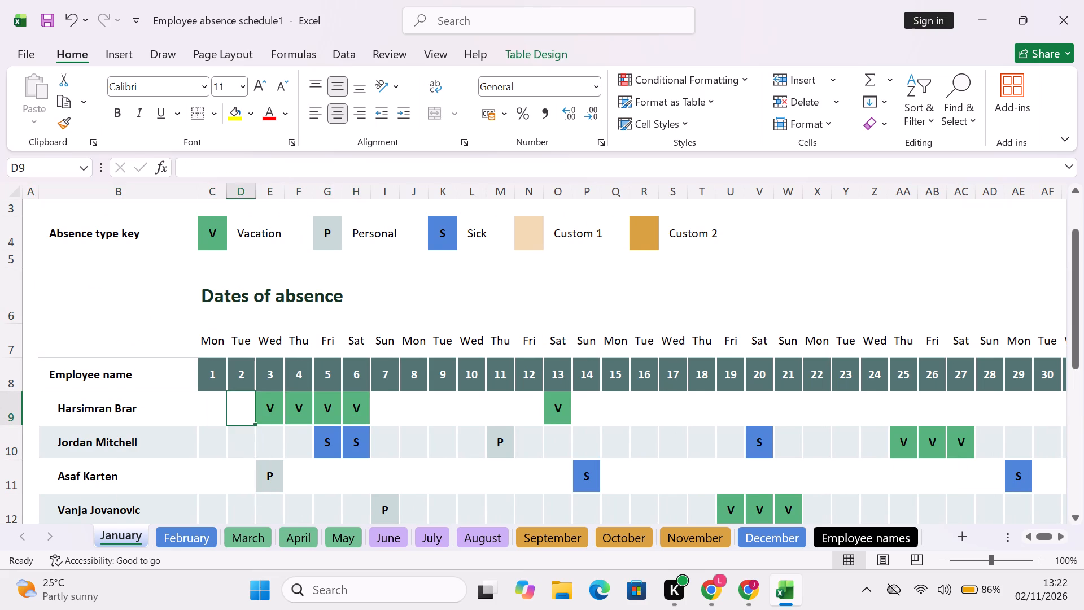
key(Right)
key(BackSpace)
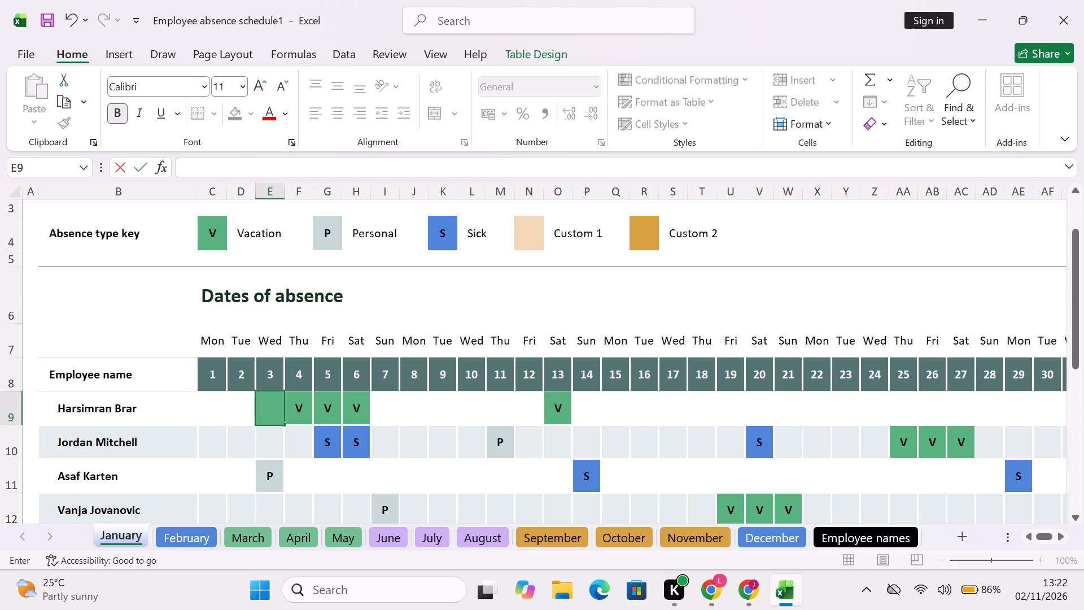
key(s)
key(Right)
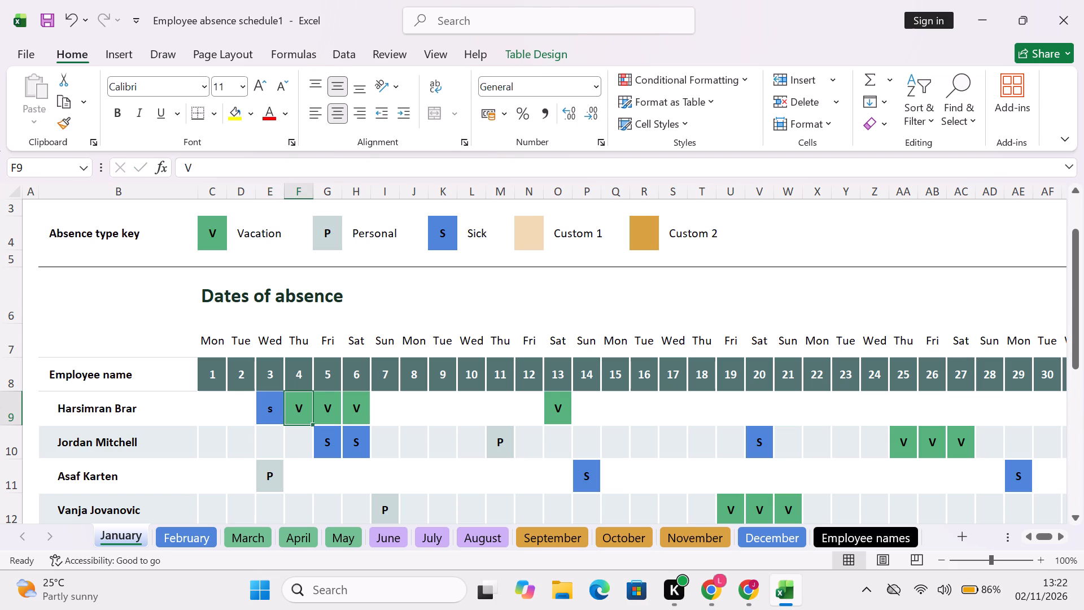
key(BackSpace)
key(Right)
Mark days 8 and 10 with p in the first employee's January row.
key(Right)
key(Right)
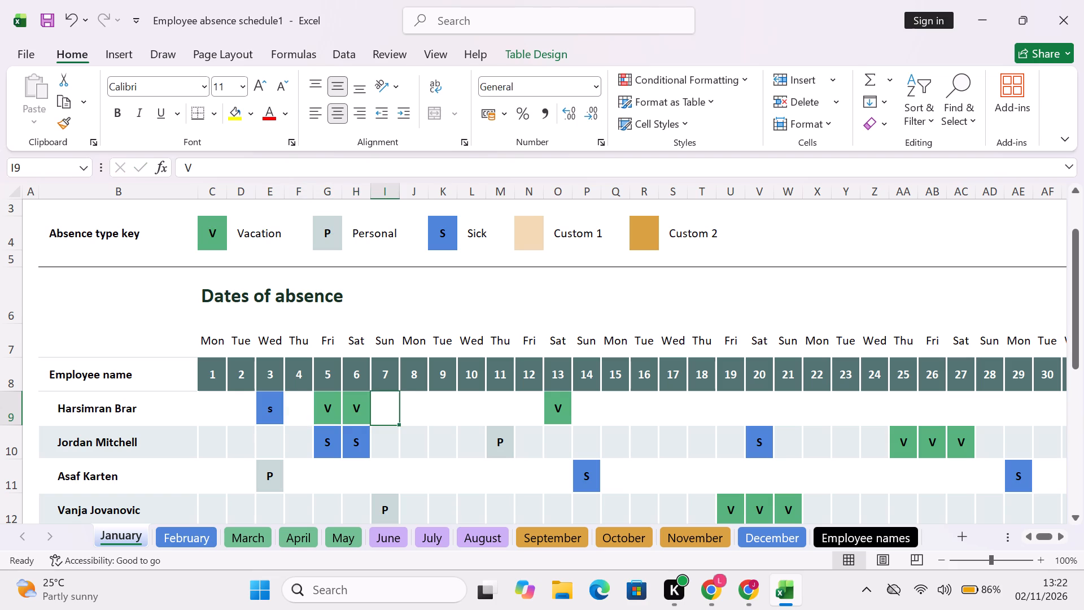
key(Right)
key(p)
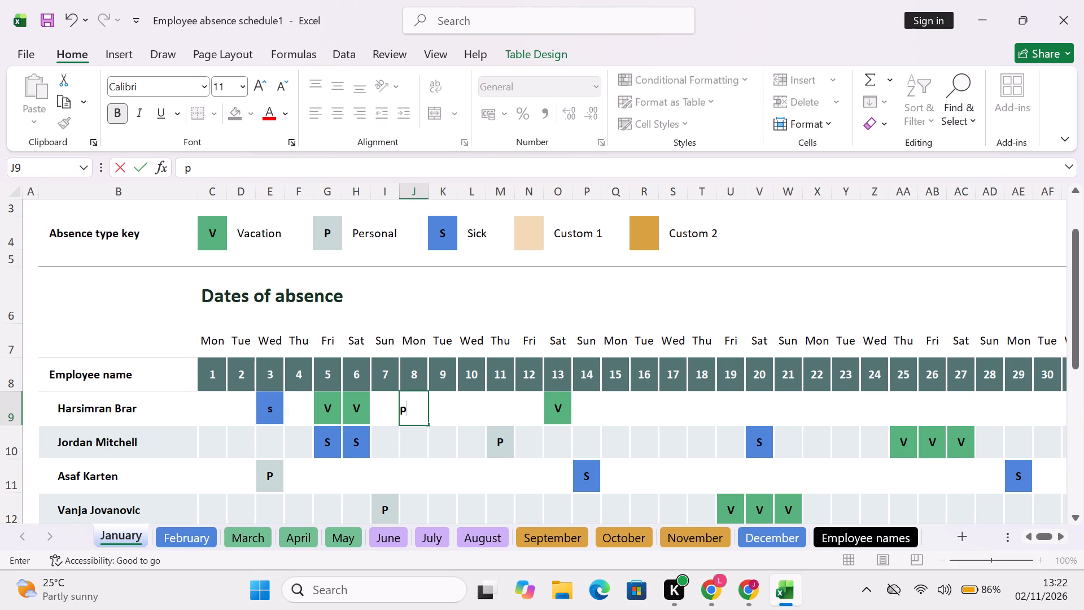
key(Right)
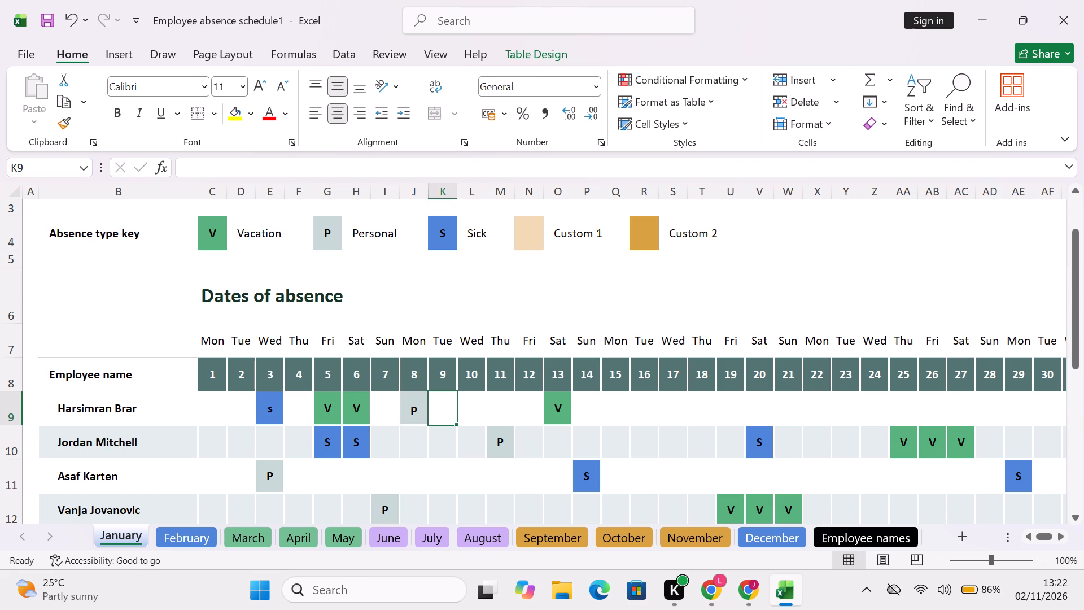
key(Right)
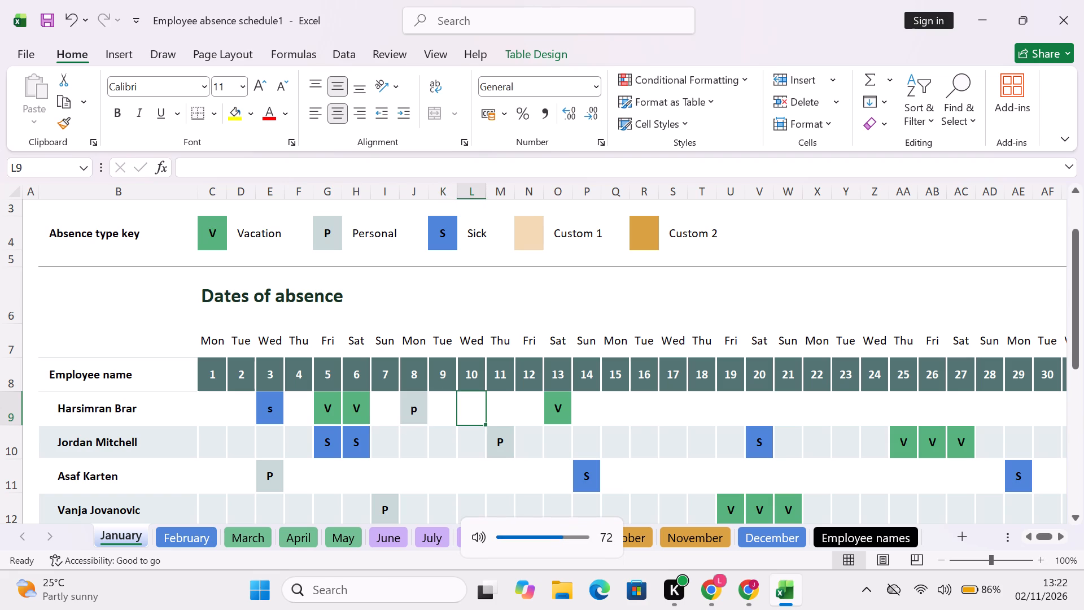
key(p)
key(Right)
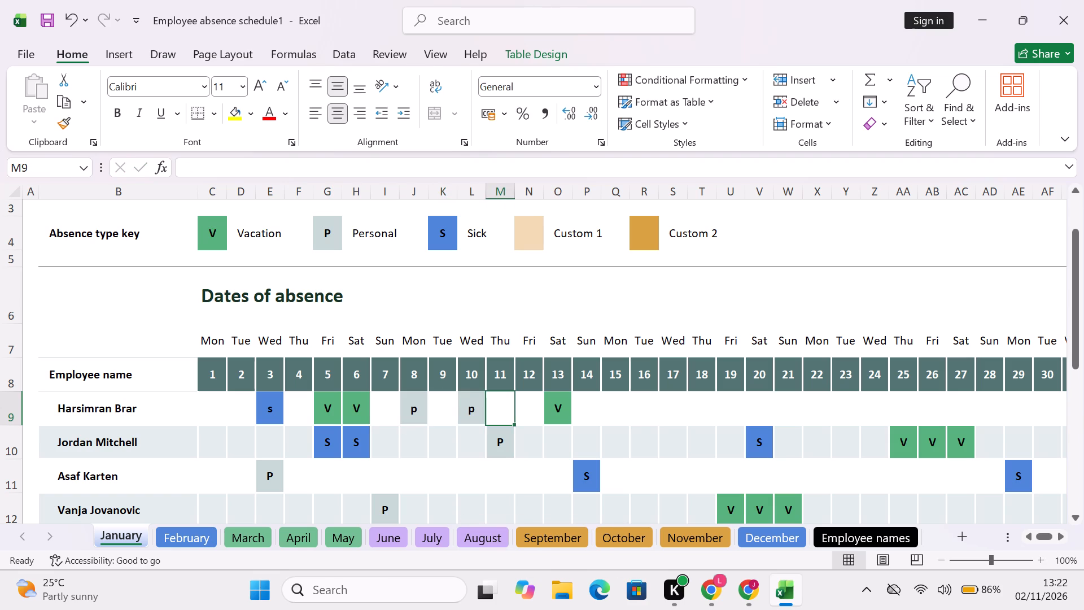
In the first employee's January row, enter v on day 14 and p on days 16 and 18.
key(Right)
key(Right)
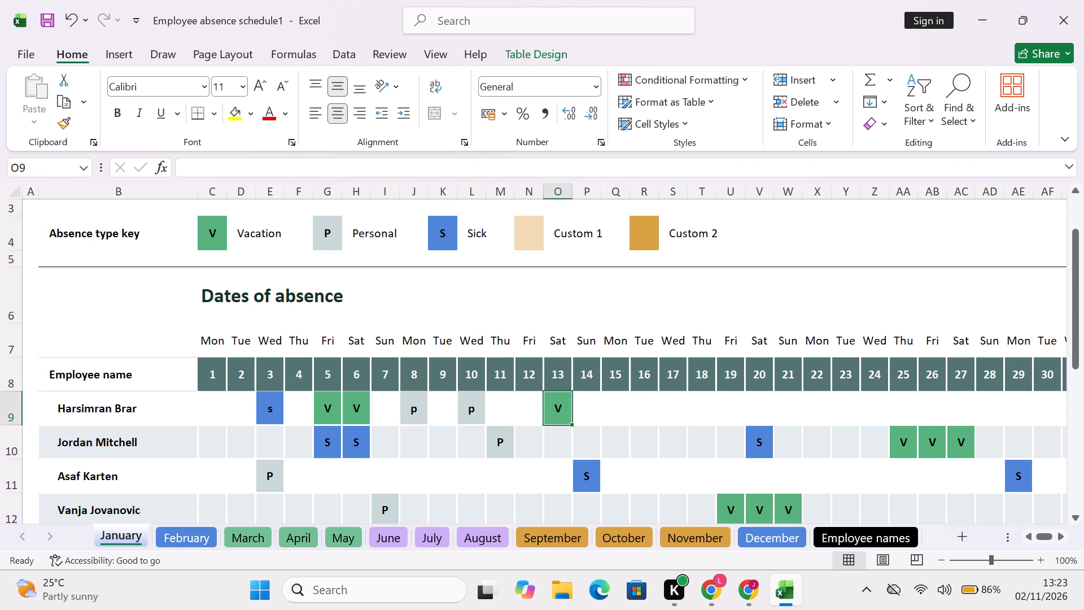
key(Right)
key(v)
key(Right)
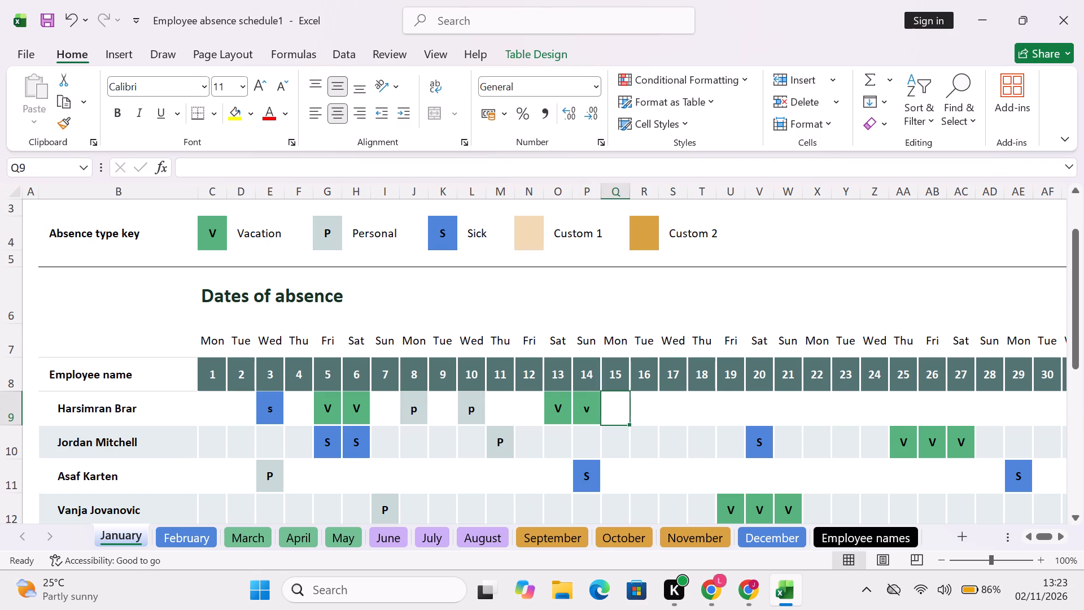
key(Right)
text(pp)
key(BackSpace)
key(Right)
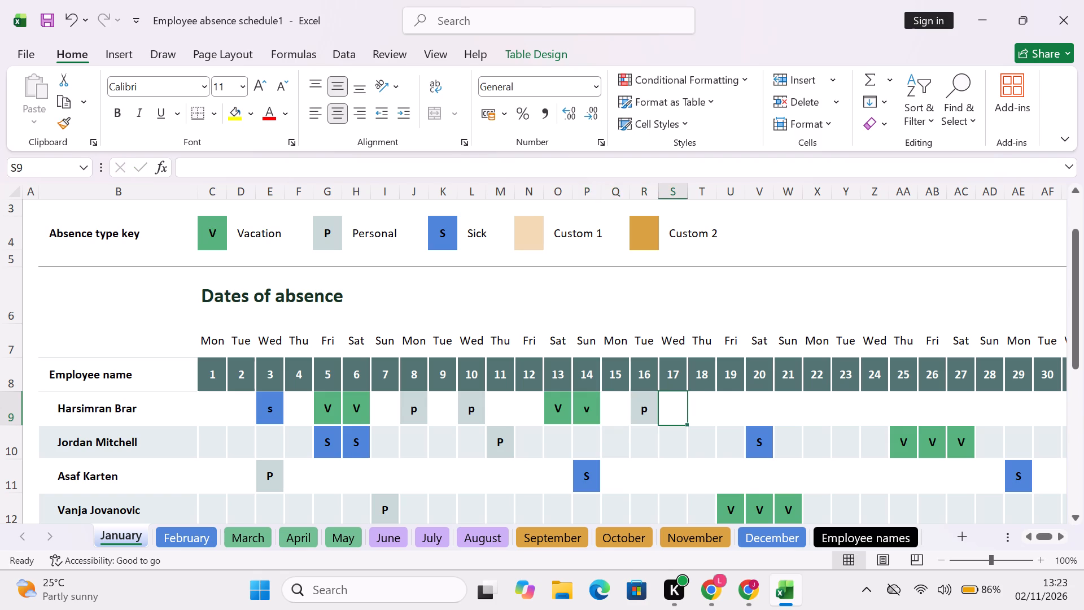
key(Right)
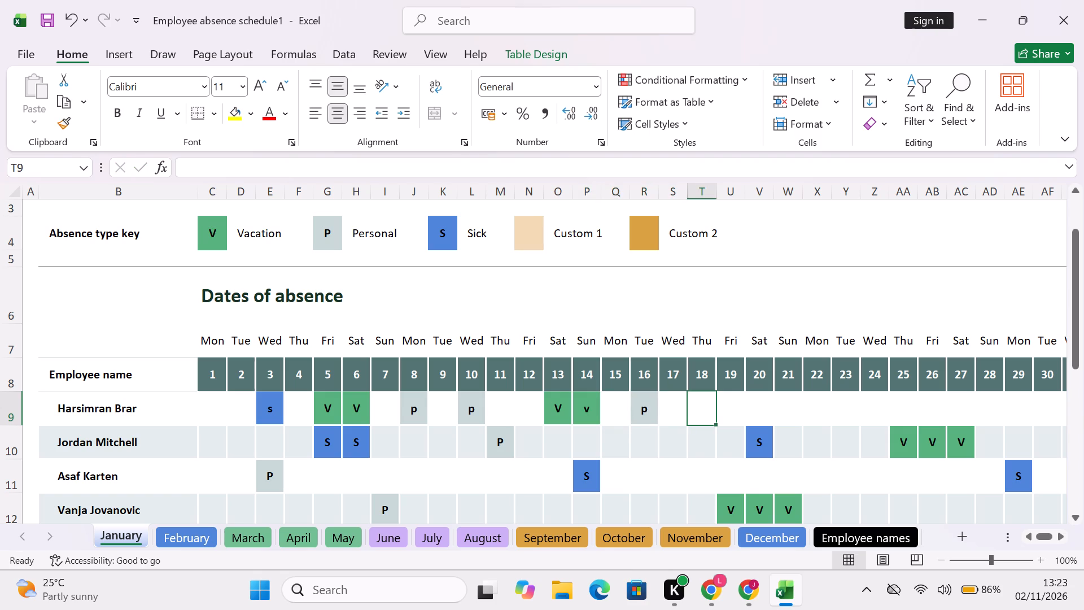
key(p)
key(Right)
Mark days 20 and 21 with v in the first employee's January row.
key(Right)
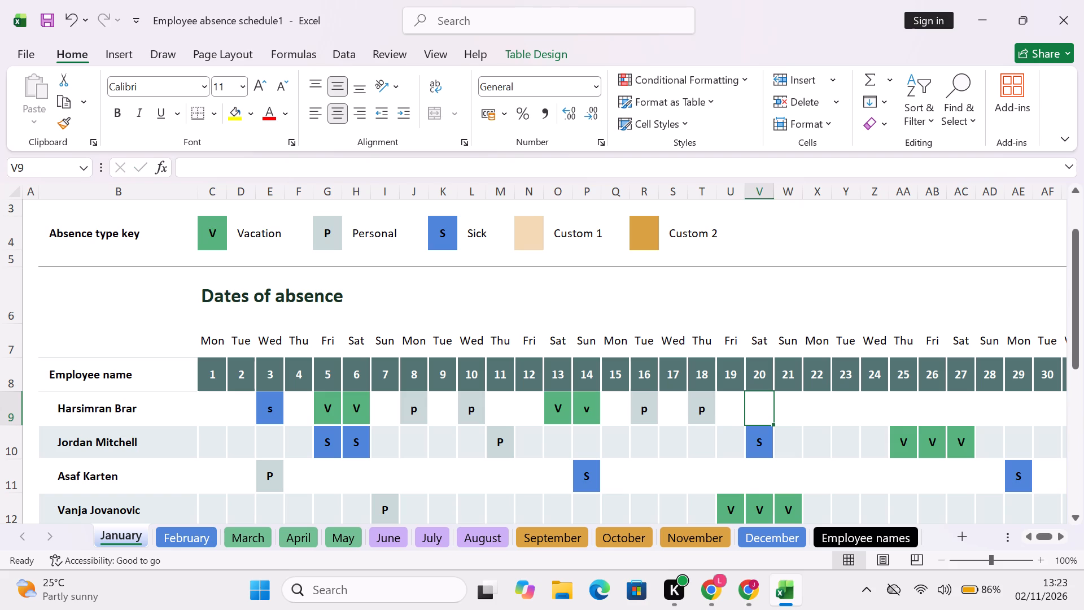
key(v)
key(Right)
key(v)
key(Right)
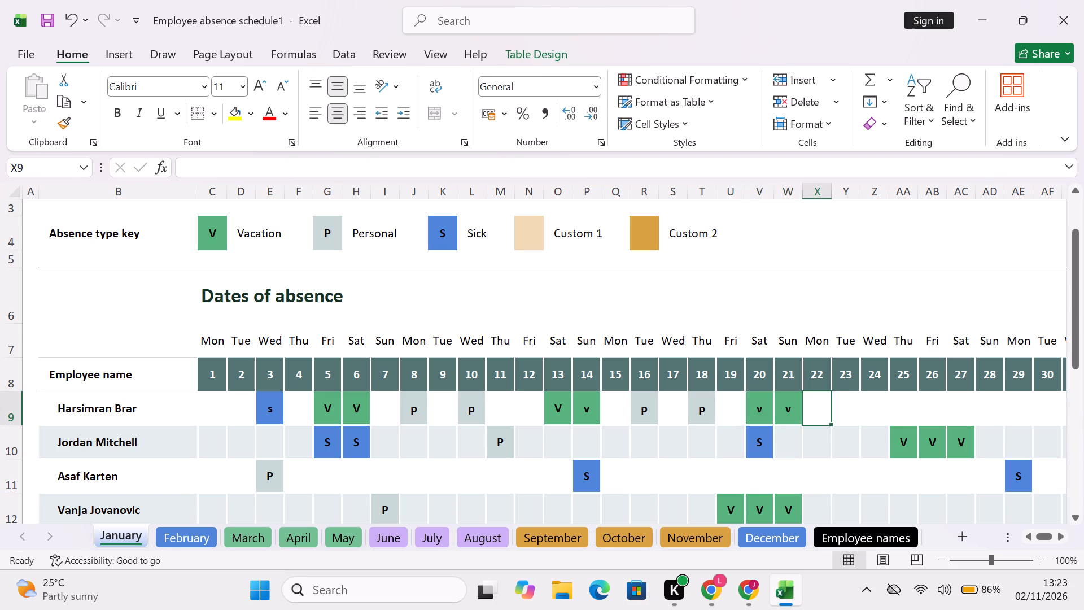
Enter v on day 21 in the second employee's January row (row 10).
key(Down)
key(Left)
key(v)
key(Right)
Mark days 23 and 24 with p in the first employee's January row.
key(Right)
key(Up)
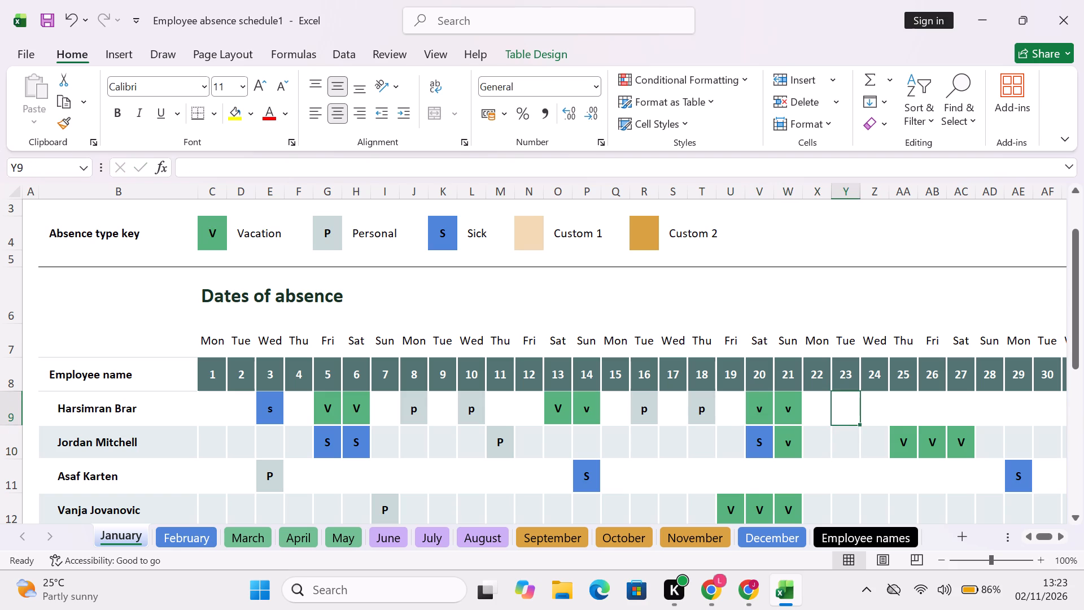
key(Right)
key(Left)
key(p)
key(Right)
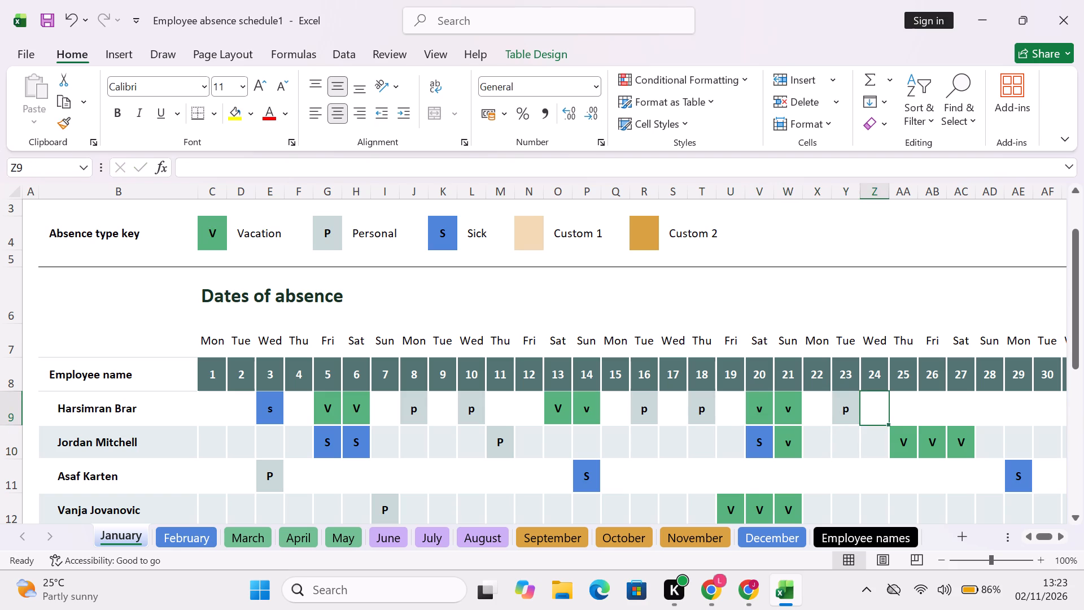
key(p)
key(Right)
In the first employee's January row, enter v on days 27 and 28 and p on day 30.
key(Right)
key(Right)
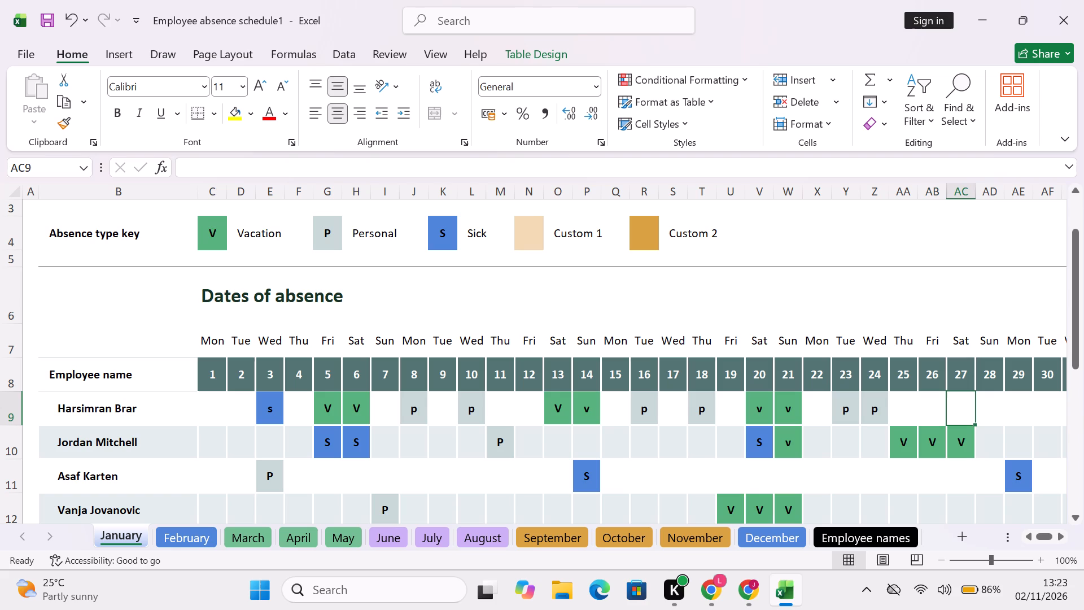
key(v)
key(Left)
key(Right)
key(Right)
key(v)
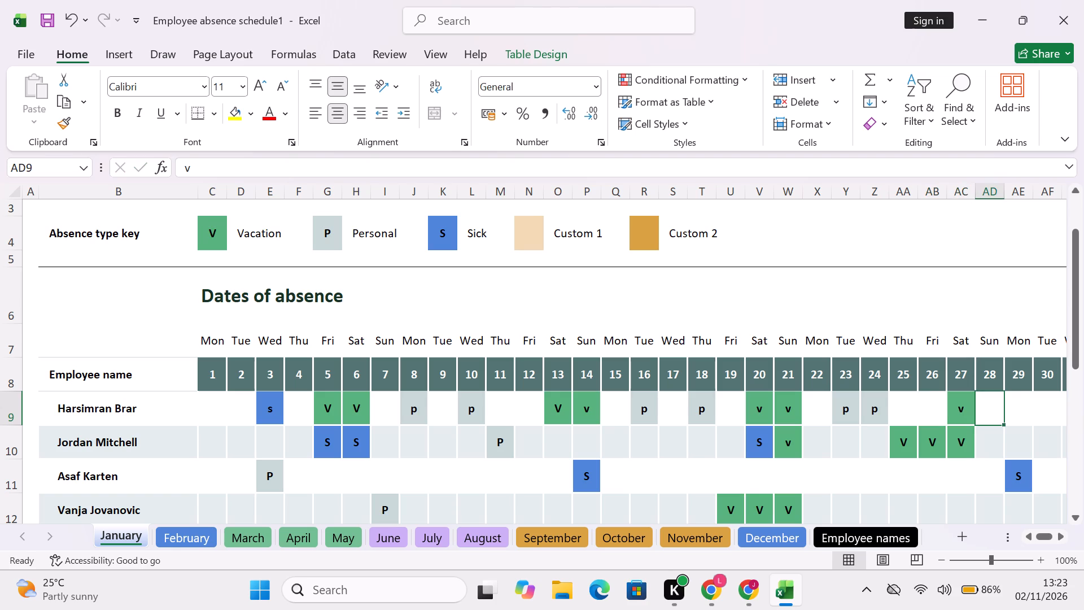
key(Right)
key(Right)
key(Right)
key(Left)
key(Left)
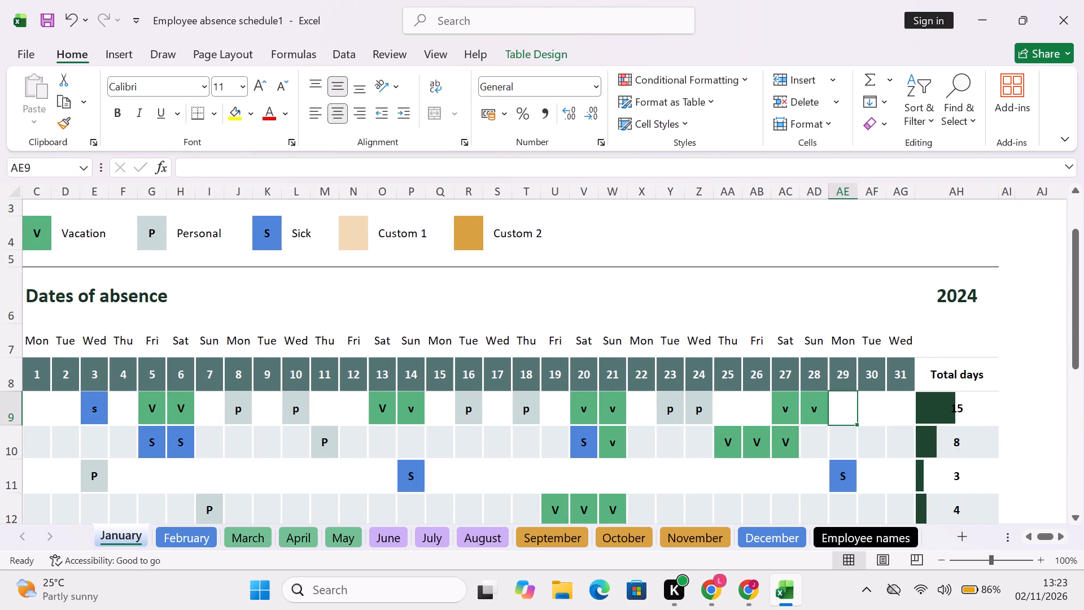
key(Right)
key(p)
key(Down)
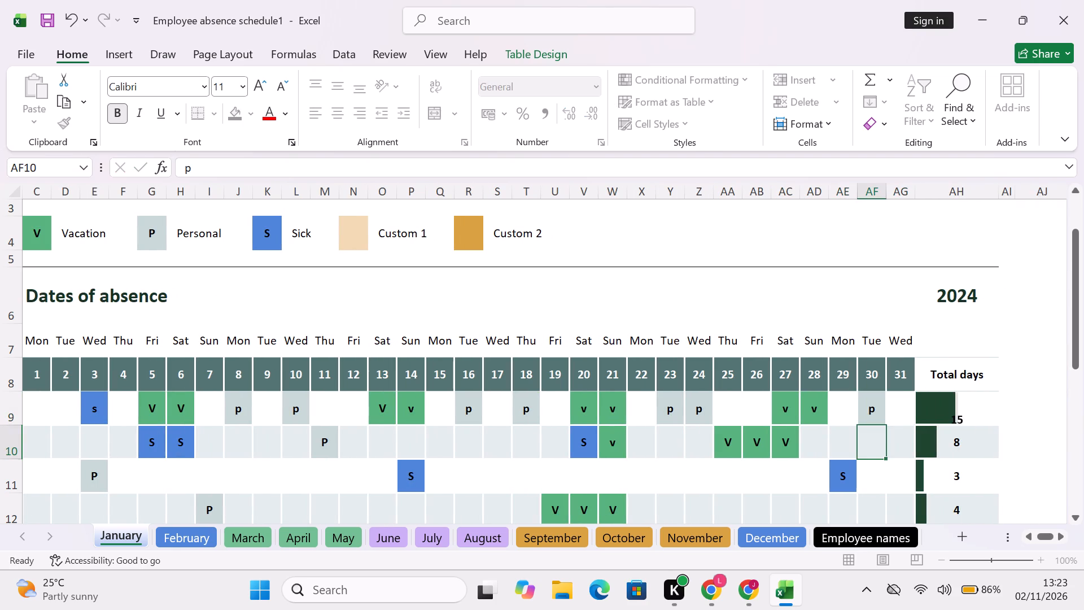
Clear the absence entries on days 25 and 26 in the second employee's January row.
key(Down)
key(Left)
key(Left)
key(Left)
key(Left)
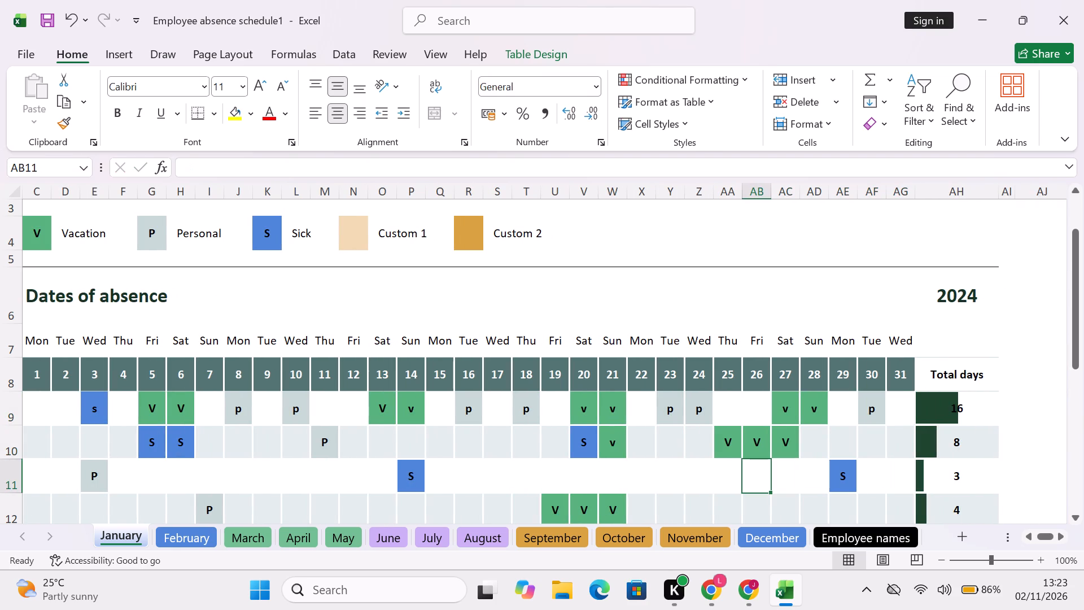
key(Up)
key(BackSpace)
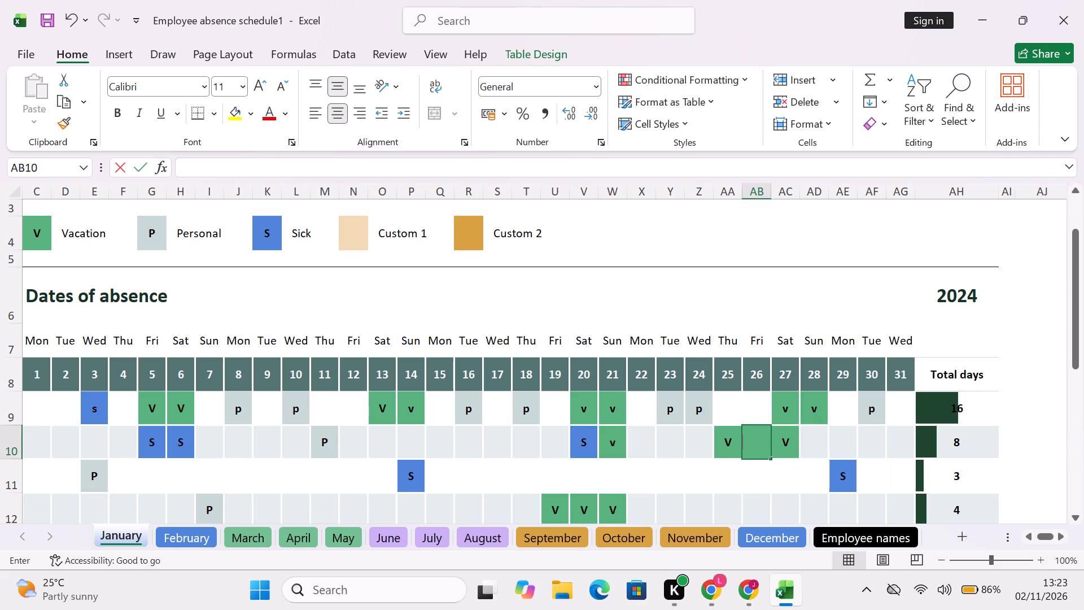
key(Left)
key(BackSpace)
key(Right)
In the second employee's January row (row 10), enter v on day 28 and p on day 31.
key(Right)
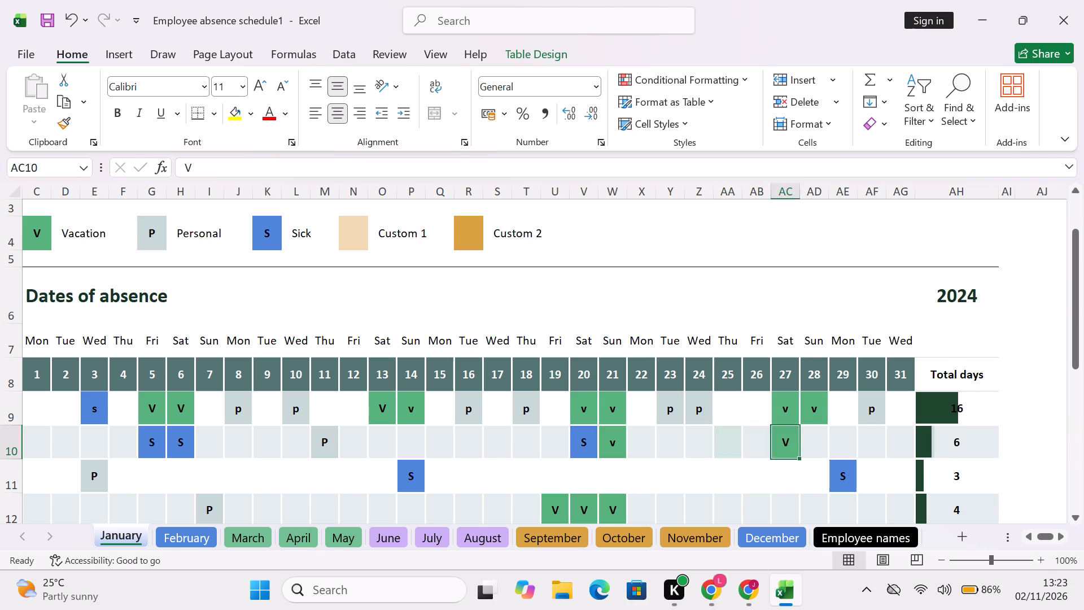
key(Right)
key(v)
key(Right)
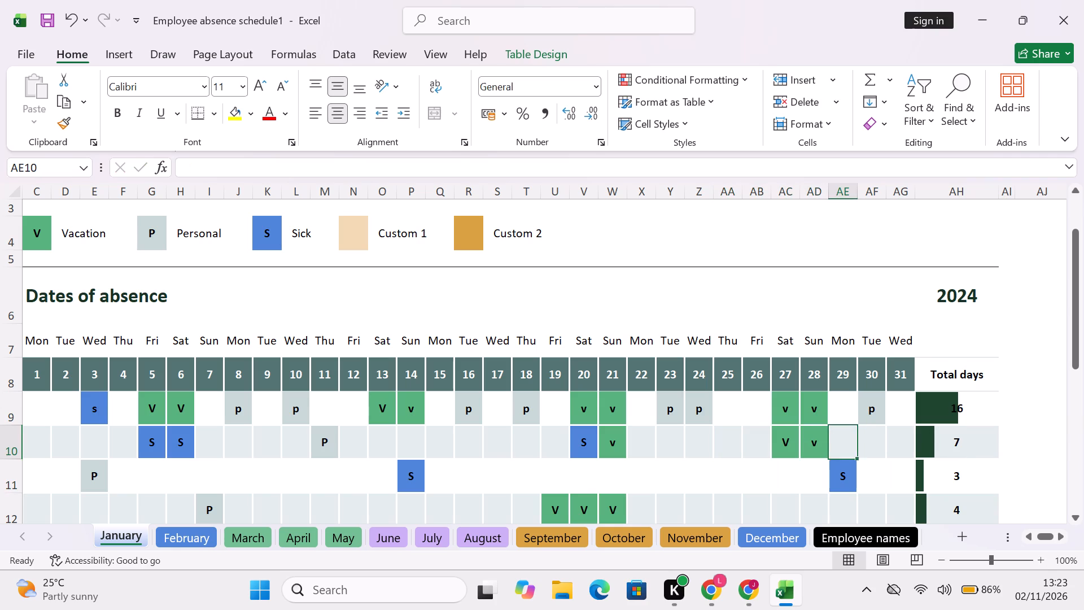
key(Right)
key(Right)
key(p)
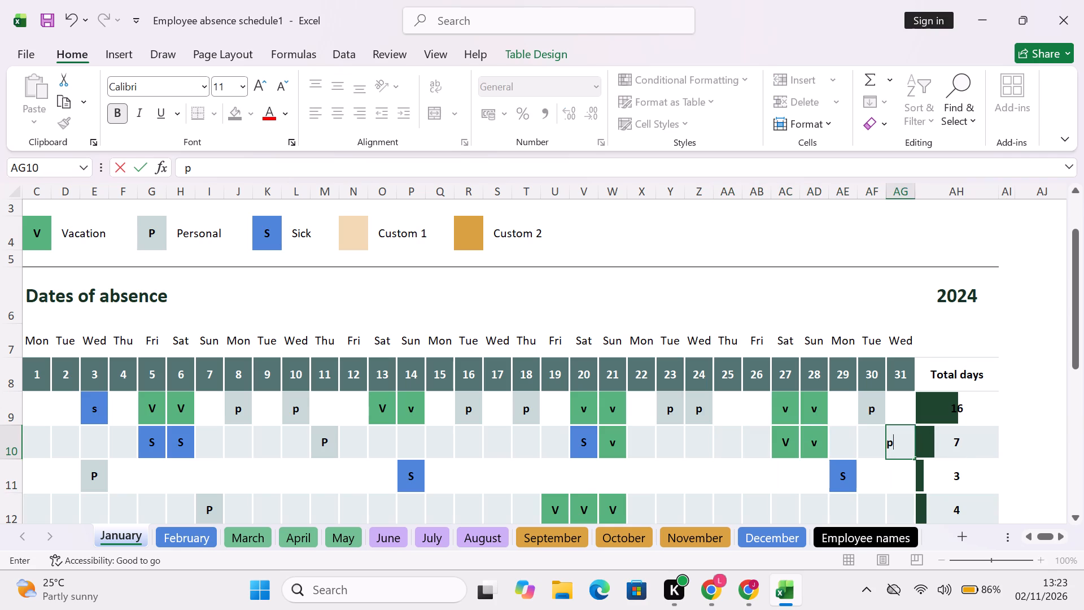
key(Right)
In the third employee's January row (row 11), enter p on day 5 and v on days 6 and 7.
key(Down)
key(Left)
key(Left)
key(Left)
key(Left)
key(Left)
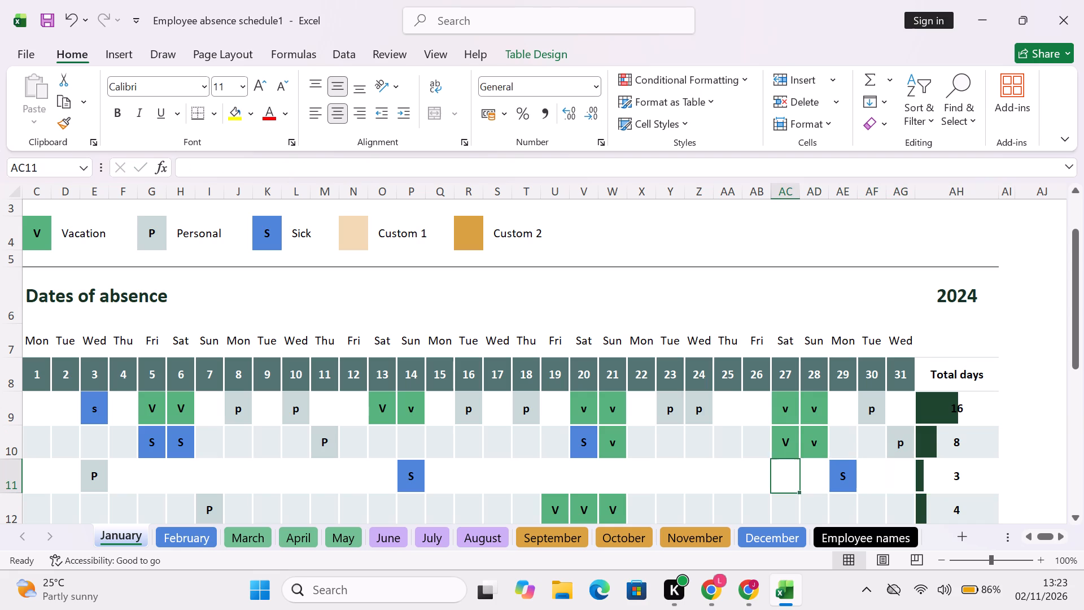
key(Left)
key(Left)
key(Left)
key(Left)
key(Left)
key(Left)
key(Left)
key(Left)
key(Left)
key(Left)
key(Left)
key(Left)
key(Left)
key(Left)
key(Left)
key(Left)
key(Left)
key(Left)
key(Left)
key(Left)
key(Right)
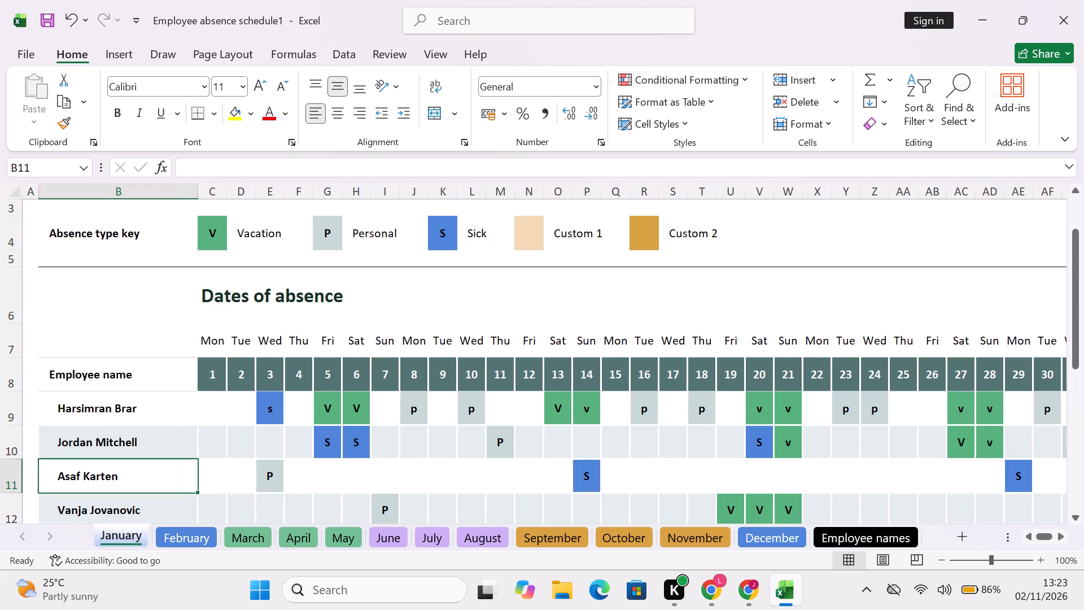
key(Right)
key(Right)
key(Right)
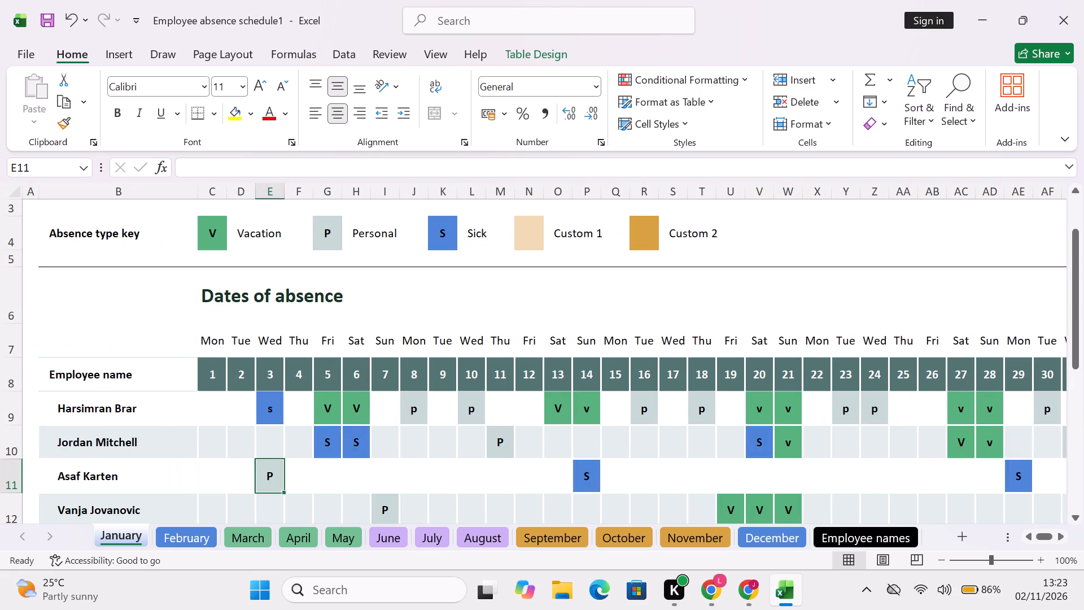
key(Right)
key(Right)
key(p)
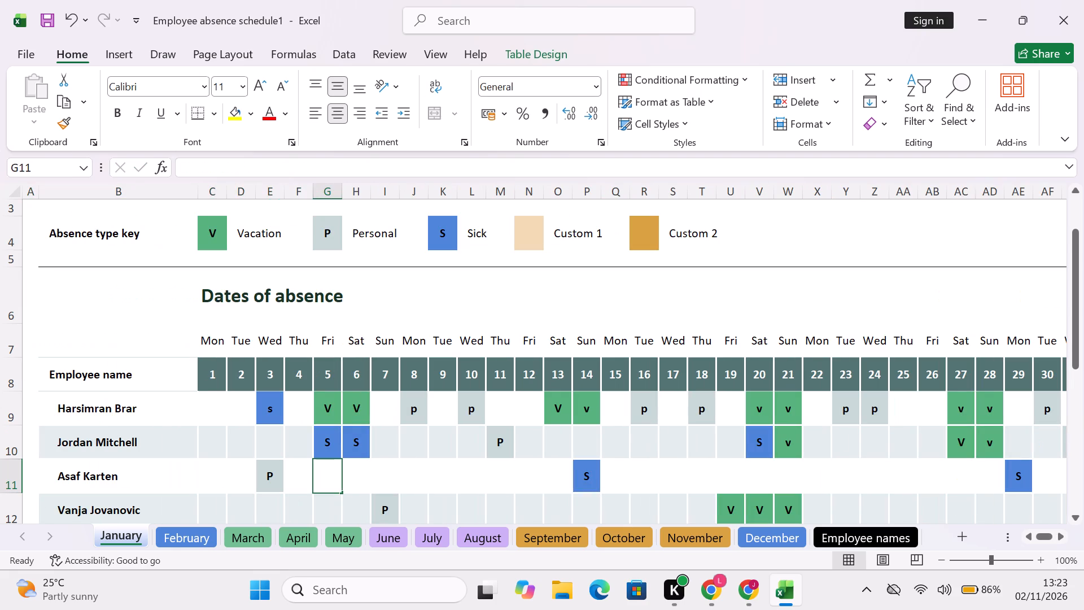
key(Right)
key(Right)
key(v)
key(Left)
key(v)
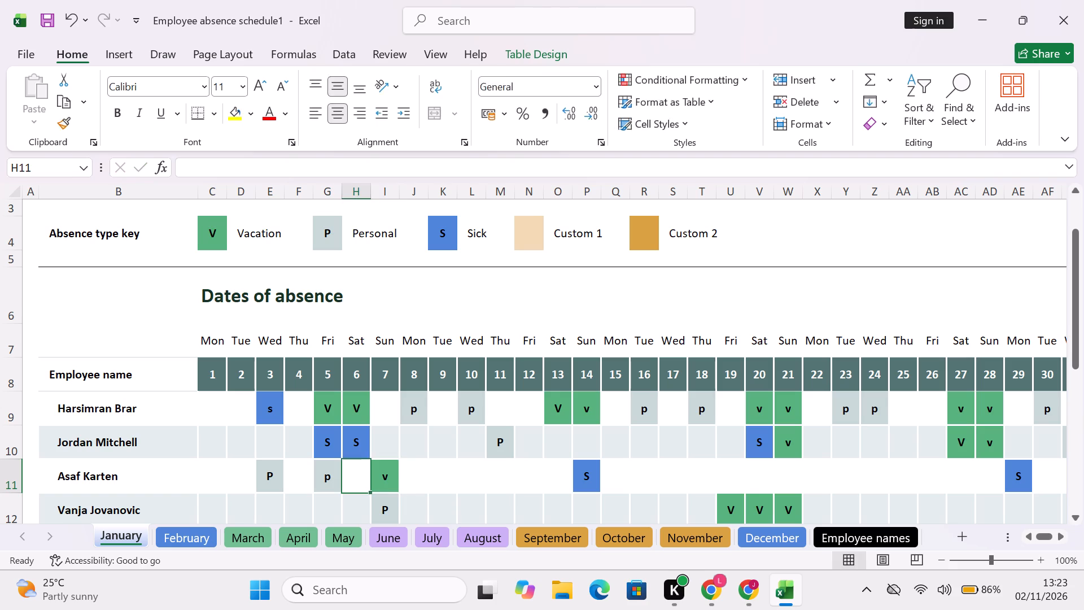
key(Right)
Mark days 10 and 12 with p in the third employee's January row.
key(Right)
key(Right)
key(Right)
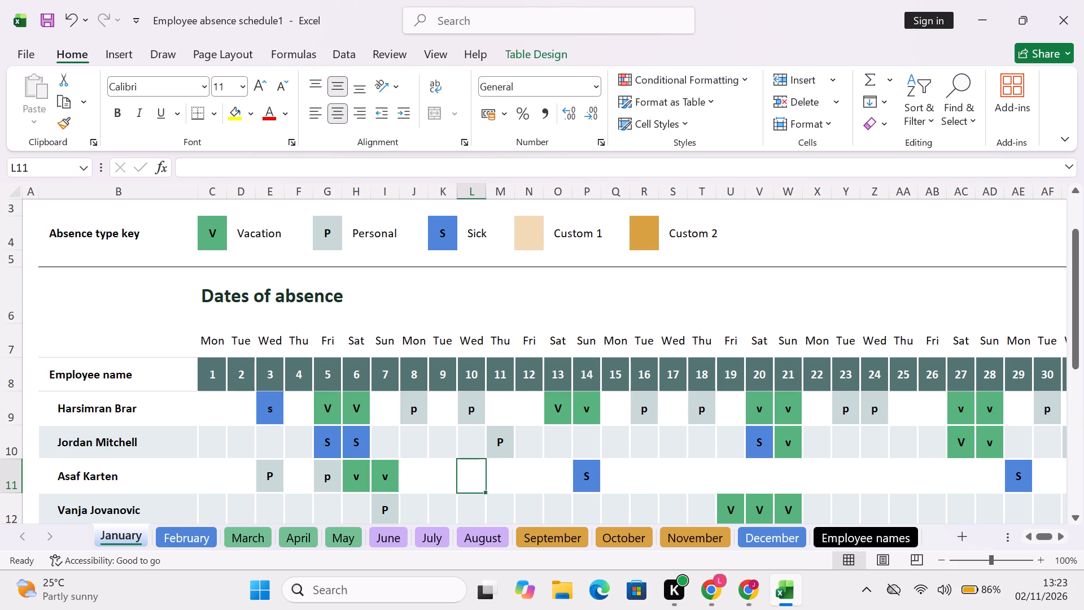
key(Right)
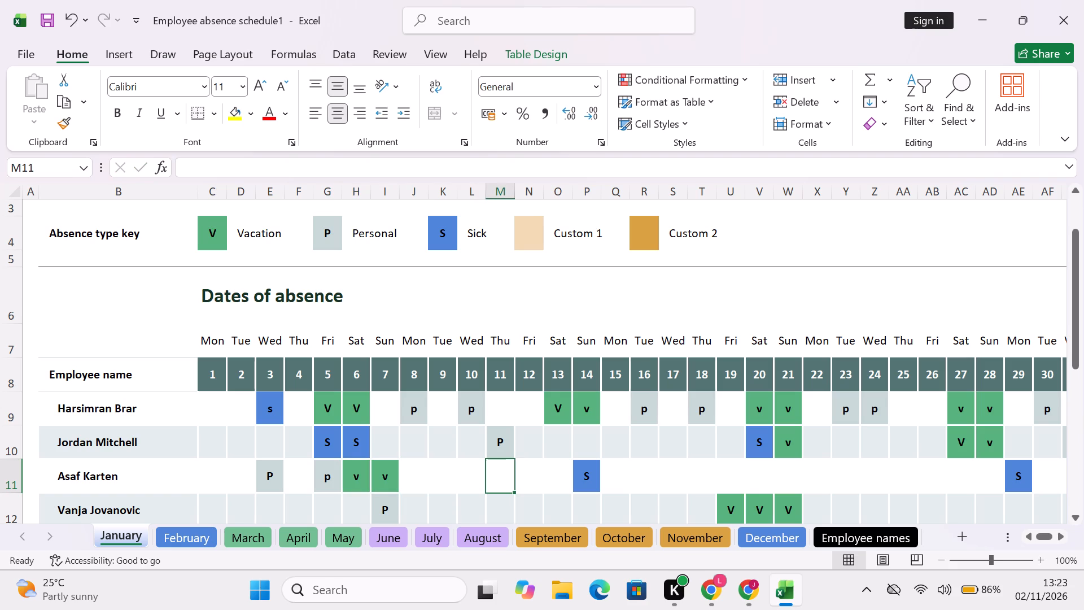
key(Left)
key(p)
key(Right)
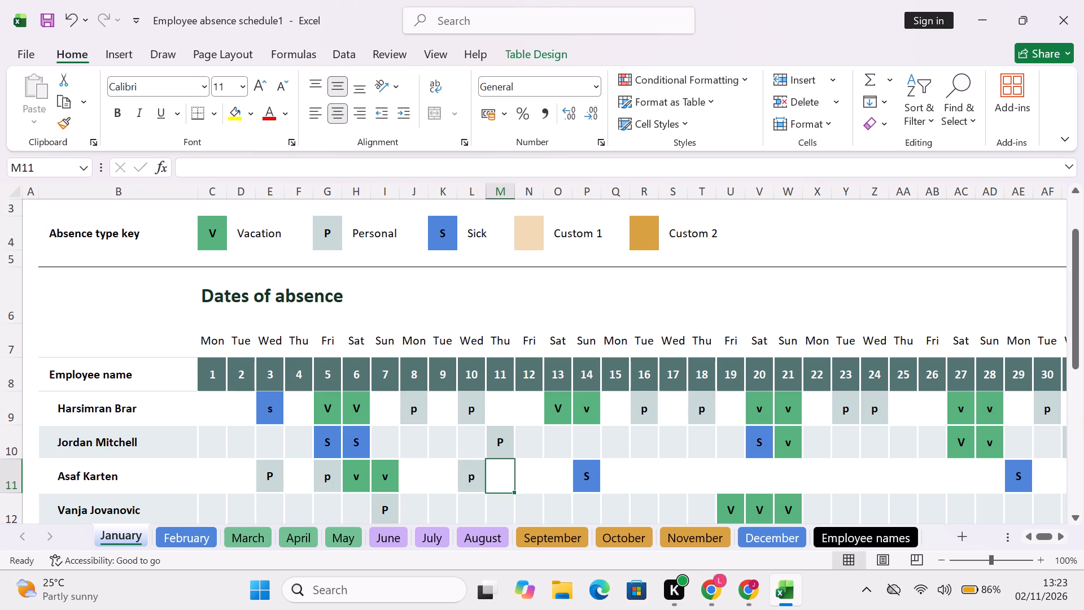
key(Right)
key(p)
key(Right)
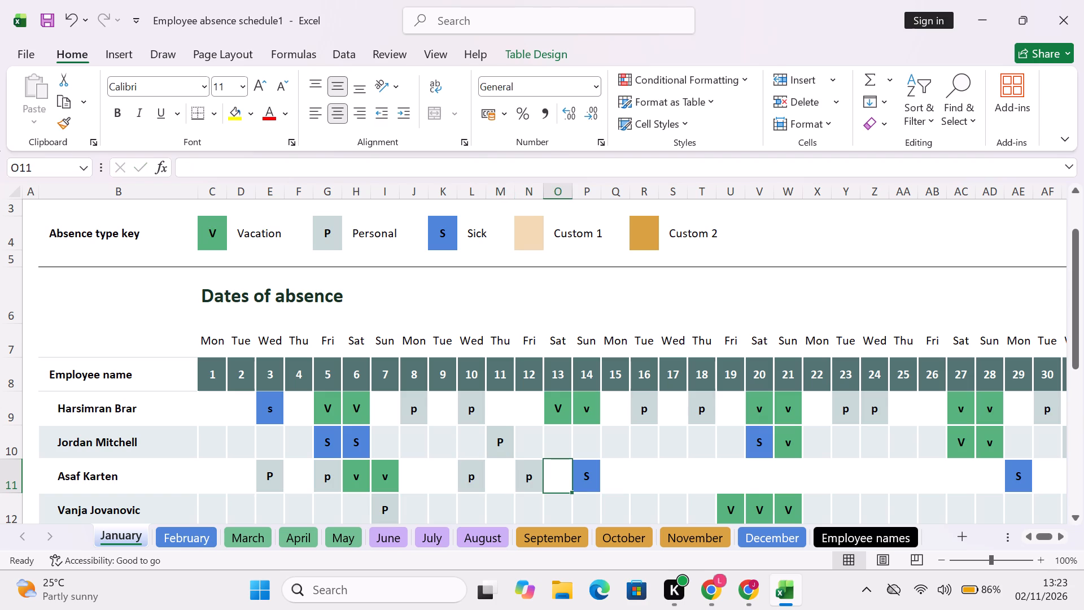
In the third employee's January row, enter v on day 13 and p on day 17.
key(v)
key(Right)
key(Right)
key(Right)
key(Right)
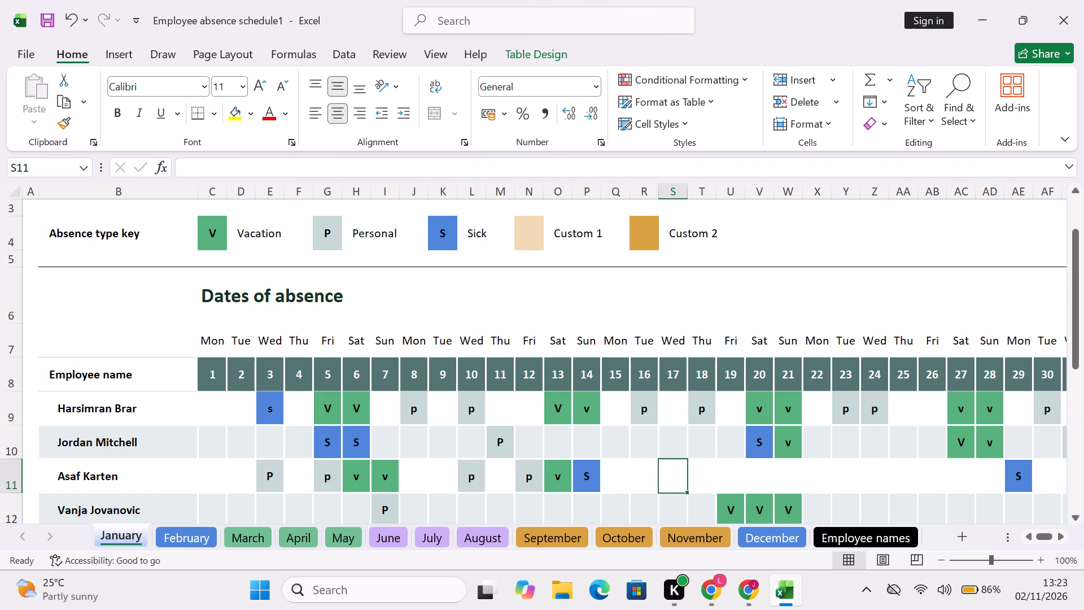
key(p)
key(Right)
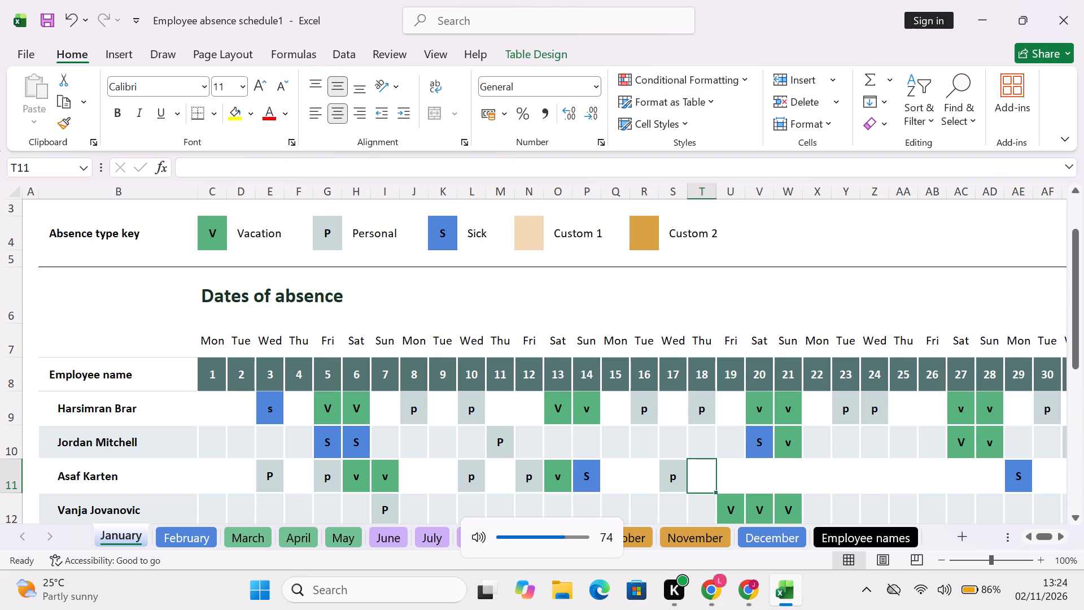
key(F3)
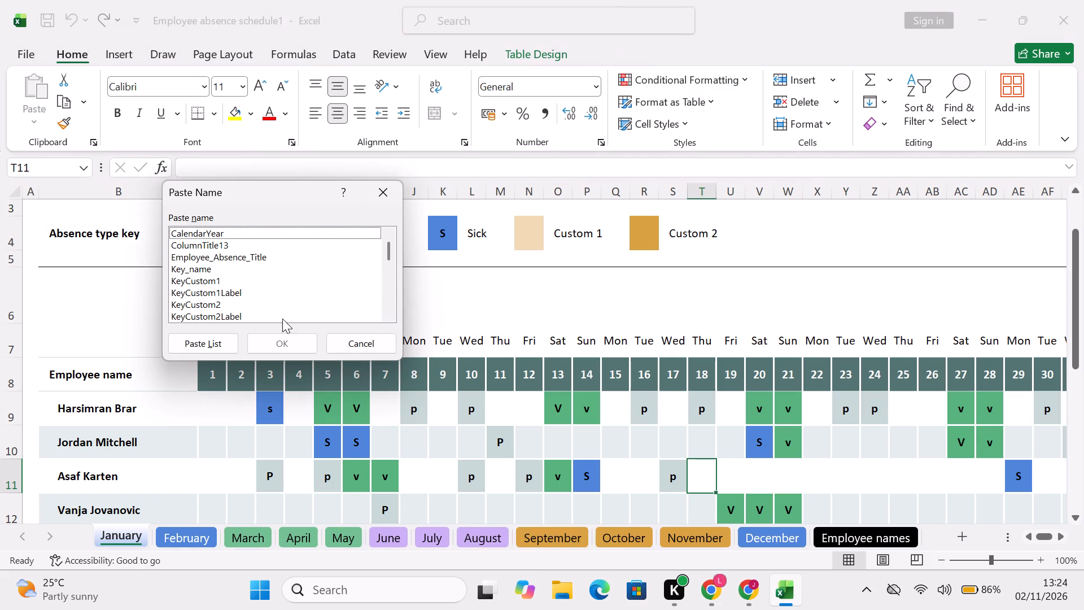
click(361, 347)
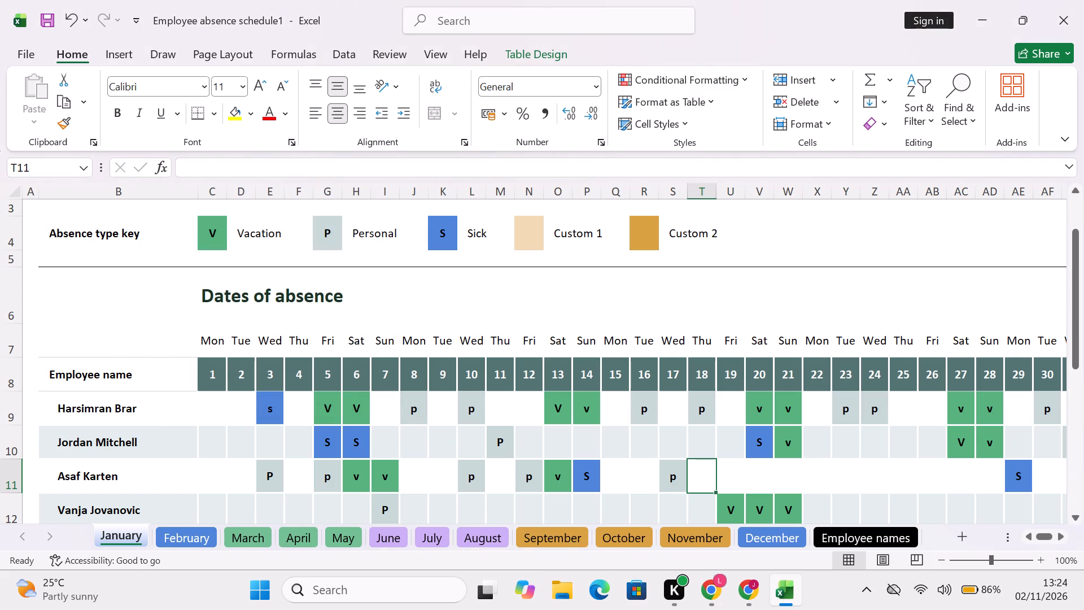
Enter p on day 1 in the second employee's January row (row 10).
click(469, 446)
click(450, 439)
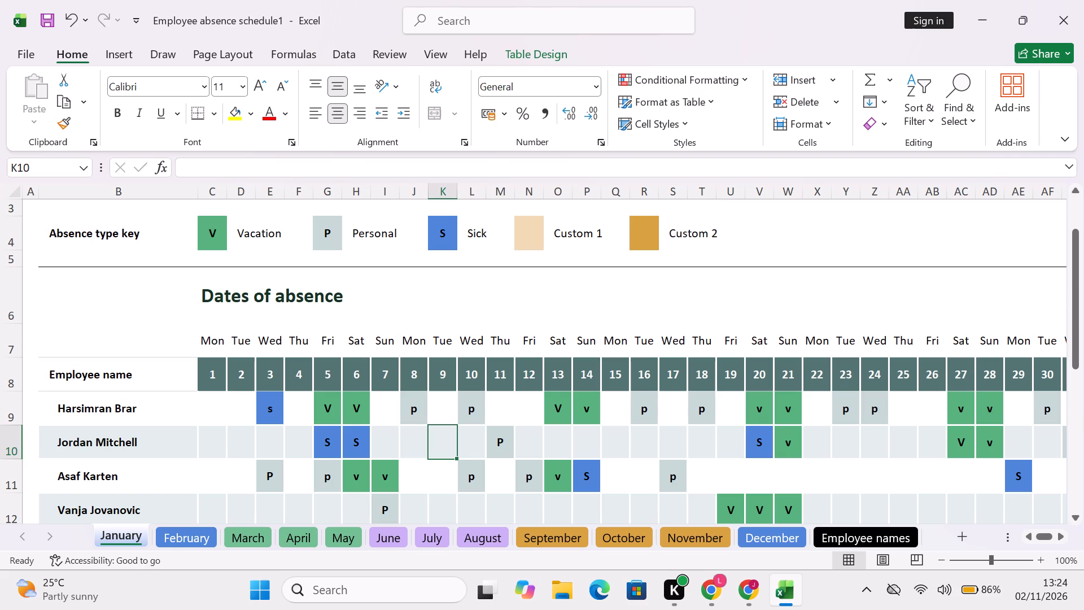
key(Left)
key(Left)
key(Left)
key(Left)
key(Left)
key(Left)
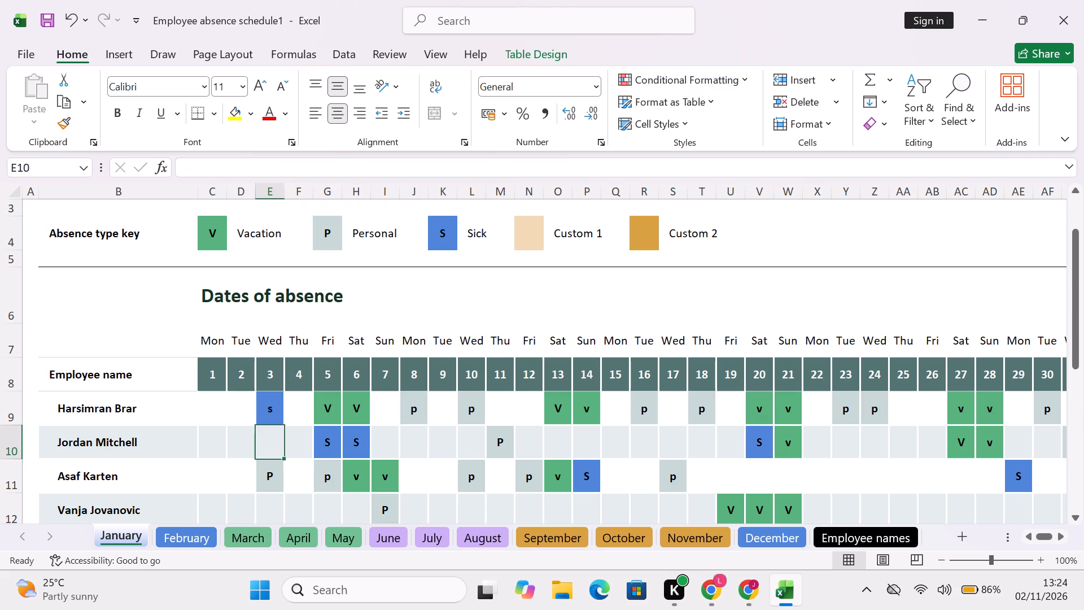
key(Left)
key(Left)
key(Right)
key(Left)
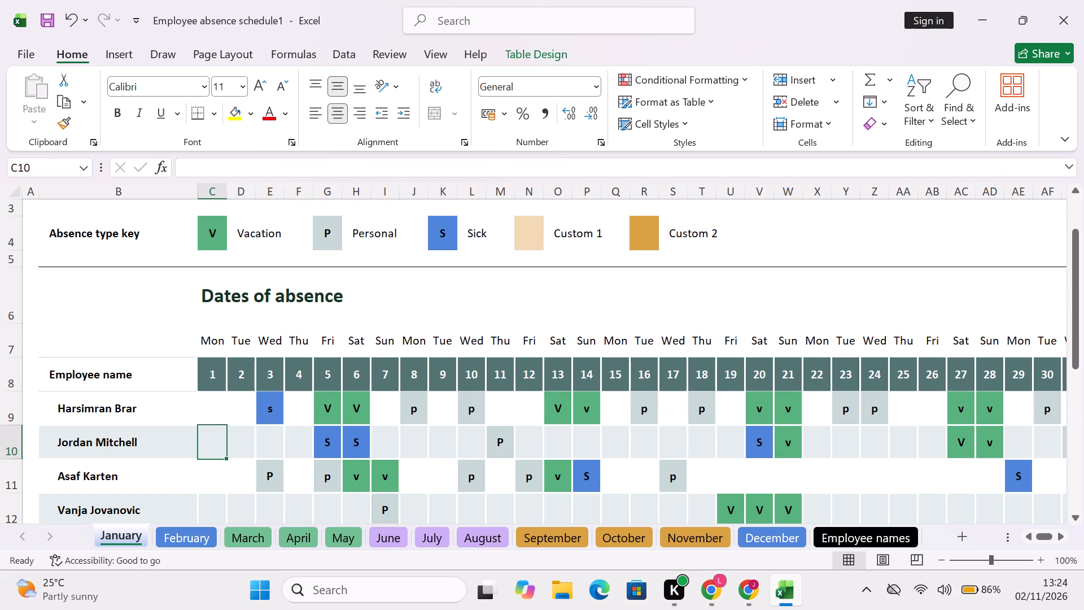
key(p)
key(Right)
In the second employee's January row, enter p on day 12 and v on days 13 and 14.
key(Right)
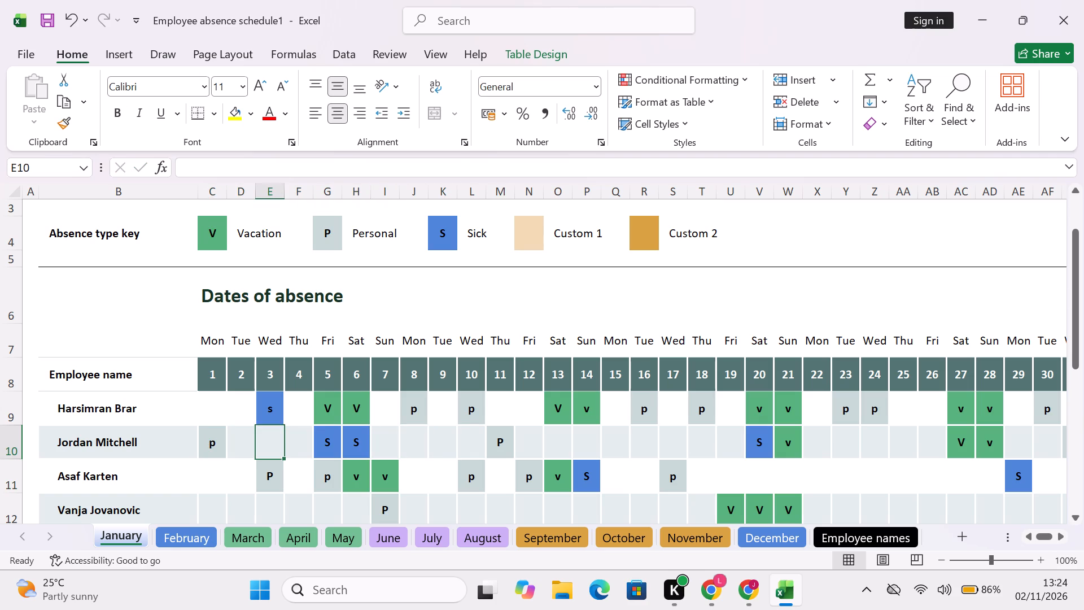
key(Right)
key(Right)
key(Right)
key(Right)
key(Right)
key(Right)
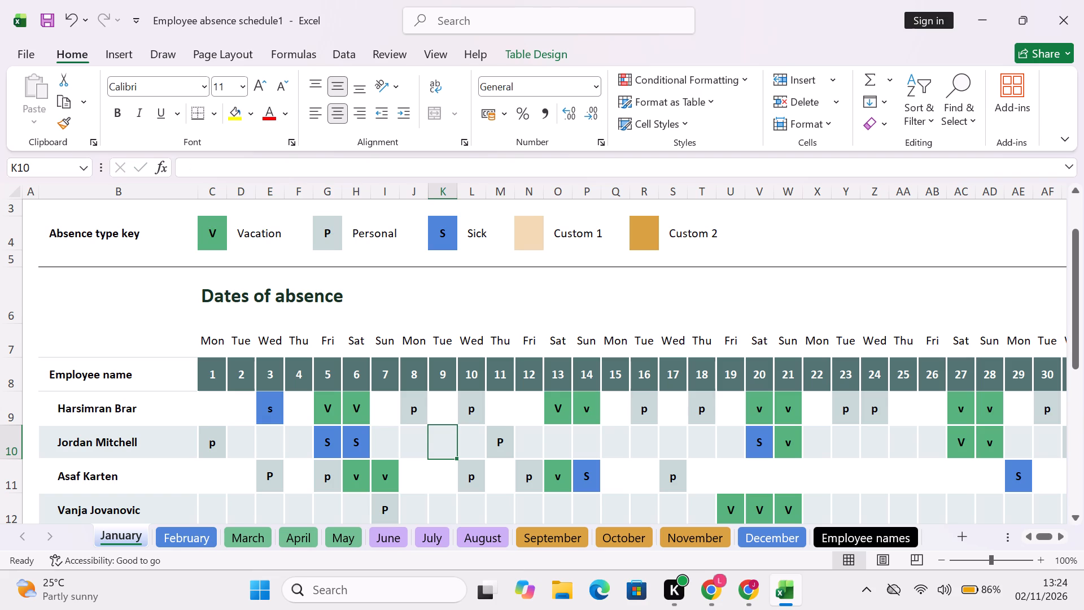
key(Right)
key(Right)
key(Right)
key(p)
key(Right)
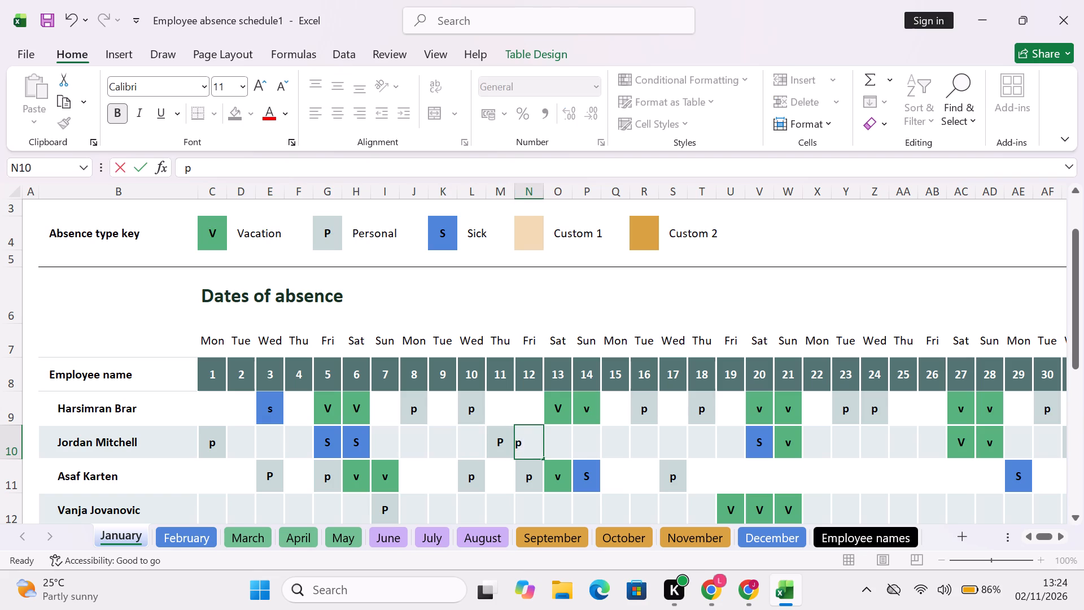
key(v)
key(Right)
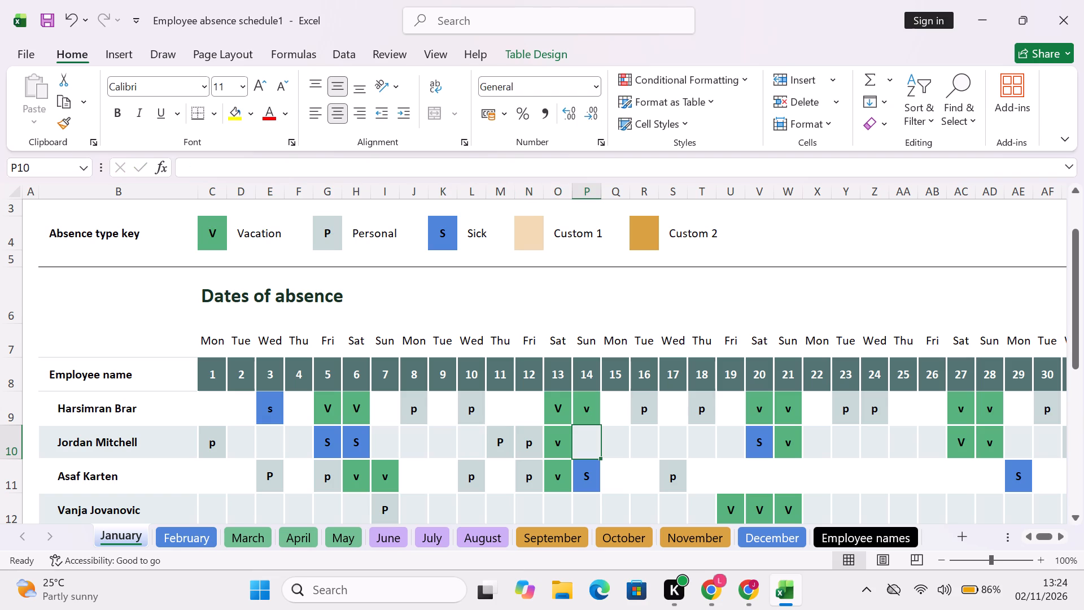
key(v)
key(Right)
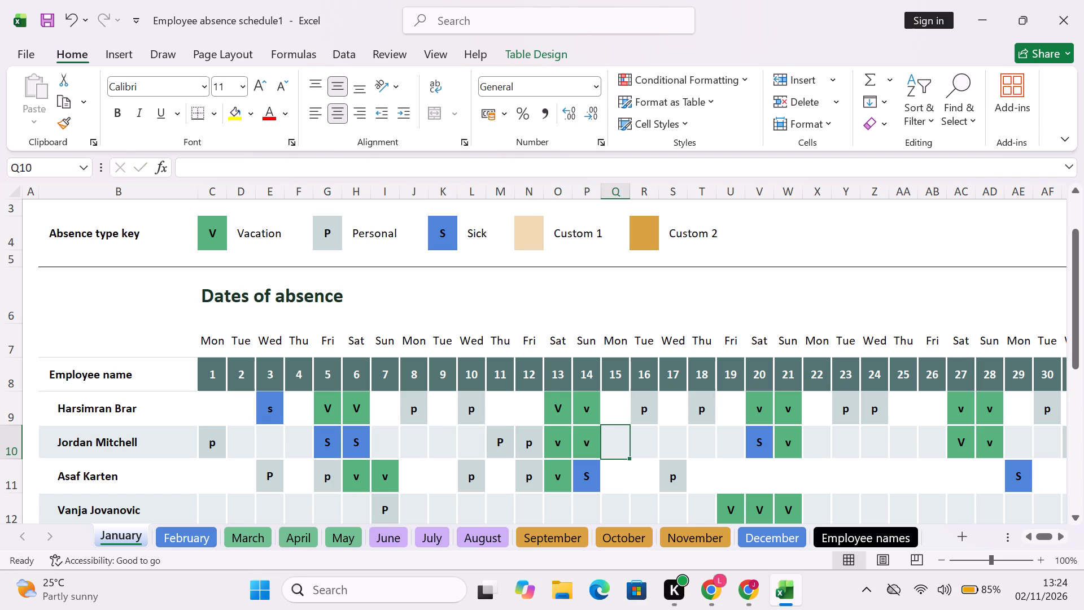
Mark days 17 and 19 with p in the second employee's January row.
key(Right)
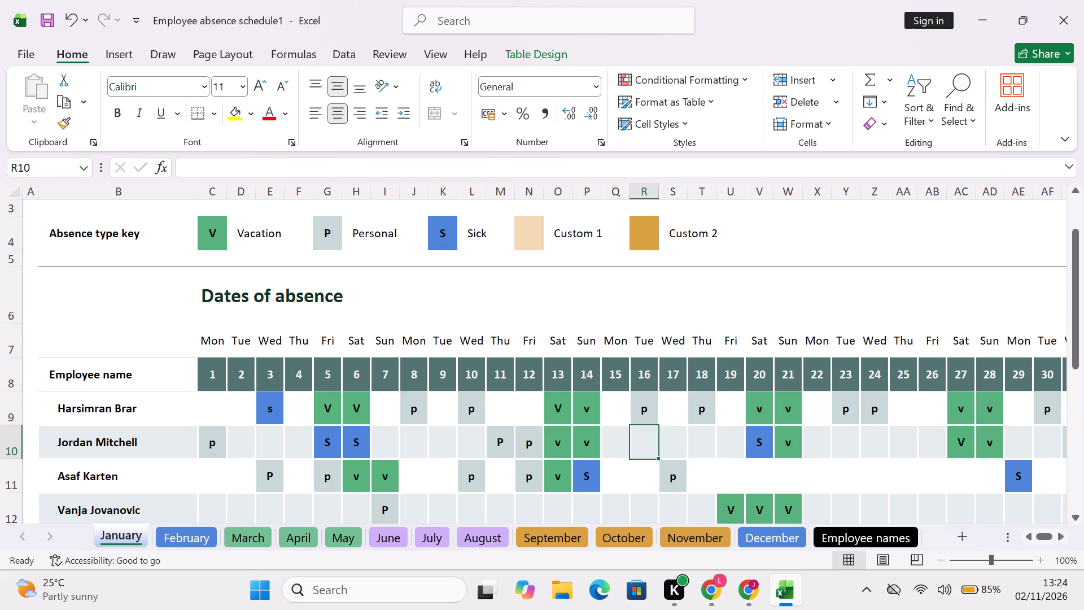
key(Right)
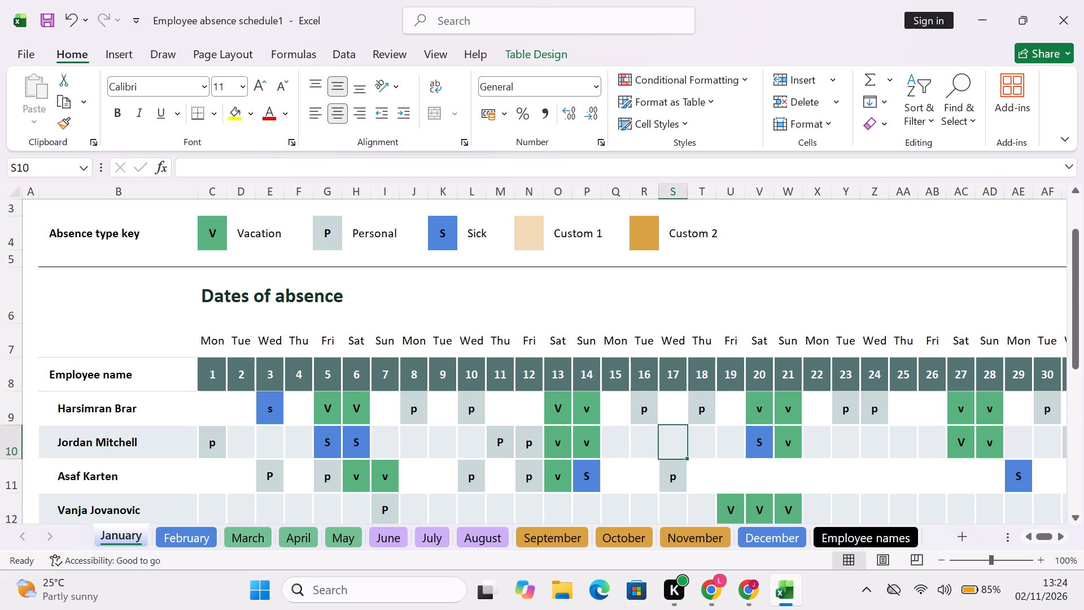
key(p)
key(Right)
key(Right)
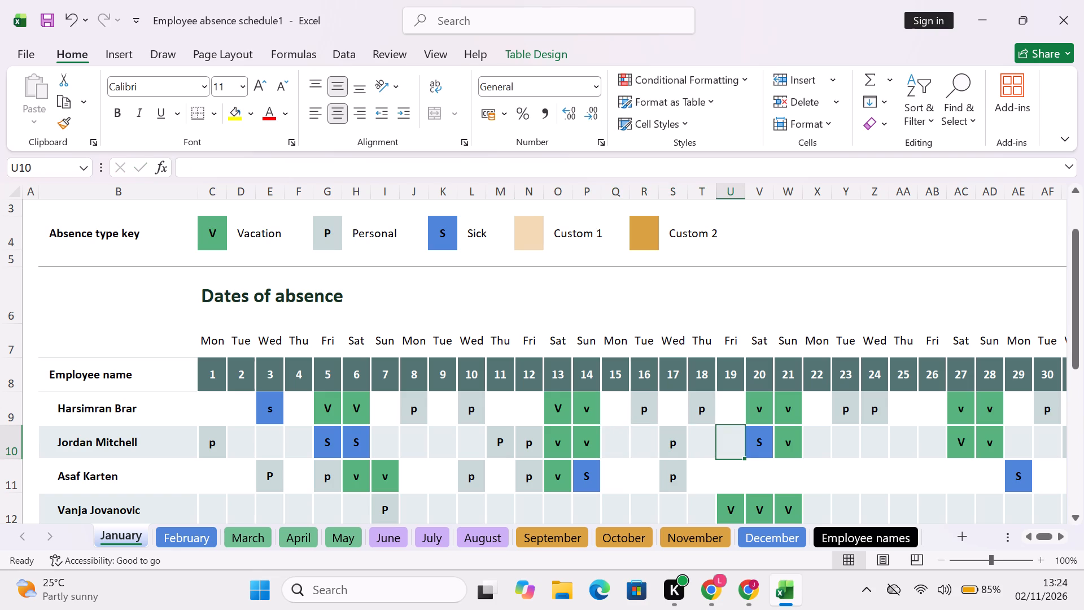
key(p)
key(Right)
Mark days 24 and 26 with p in the second employee's January row.
key(Right)
key(Right)
key(Right)
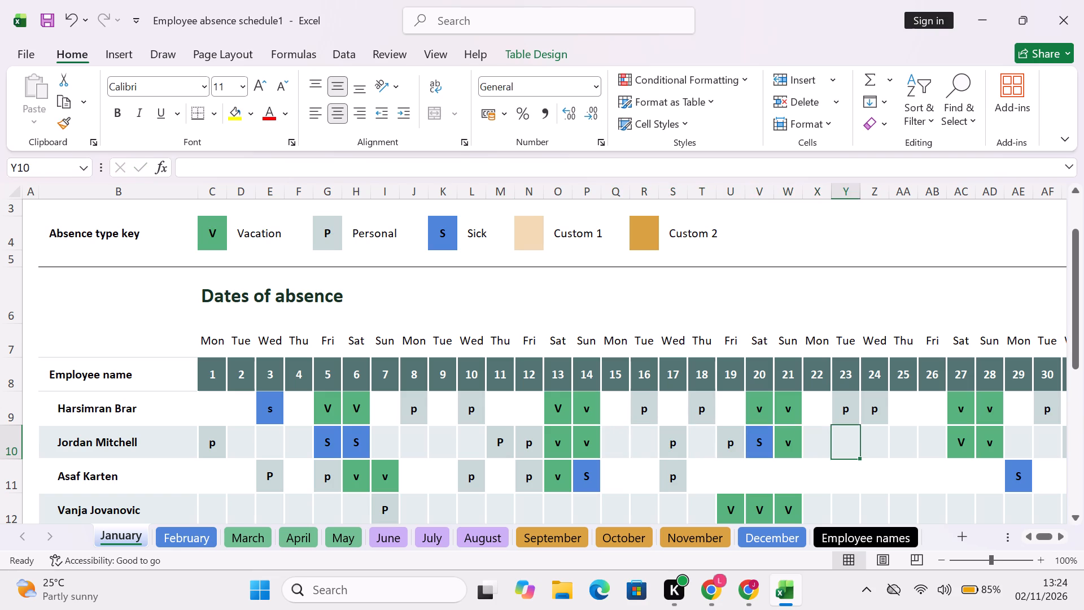
key(Left)
key(Right)
key(Right)
key(p)
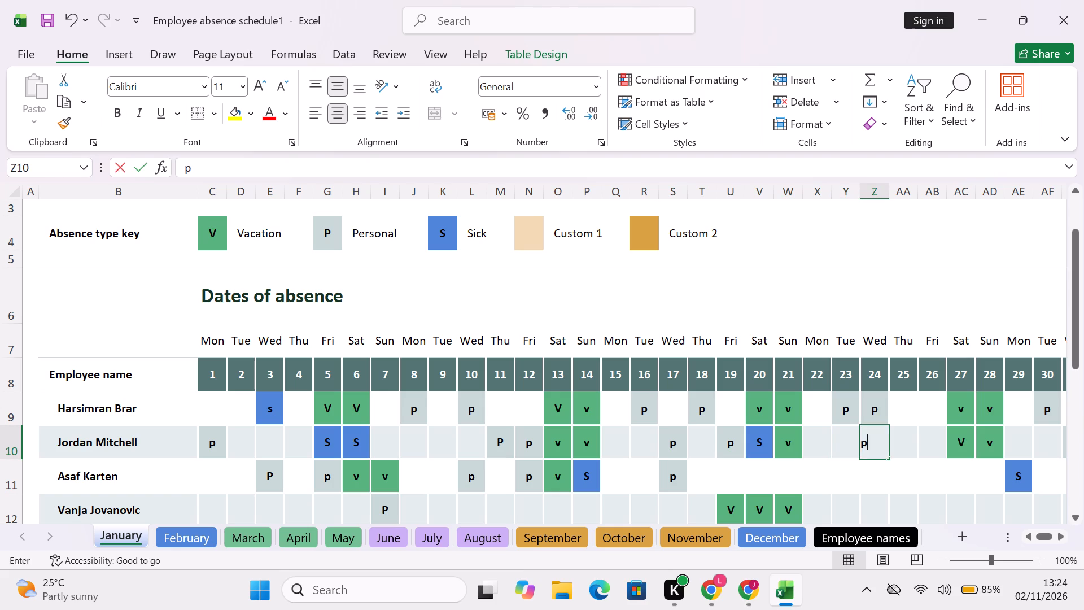
key(Right)
key(Right)
key(Left)
key(Right)
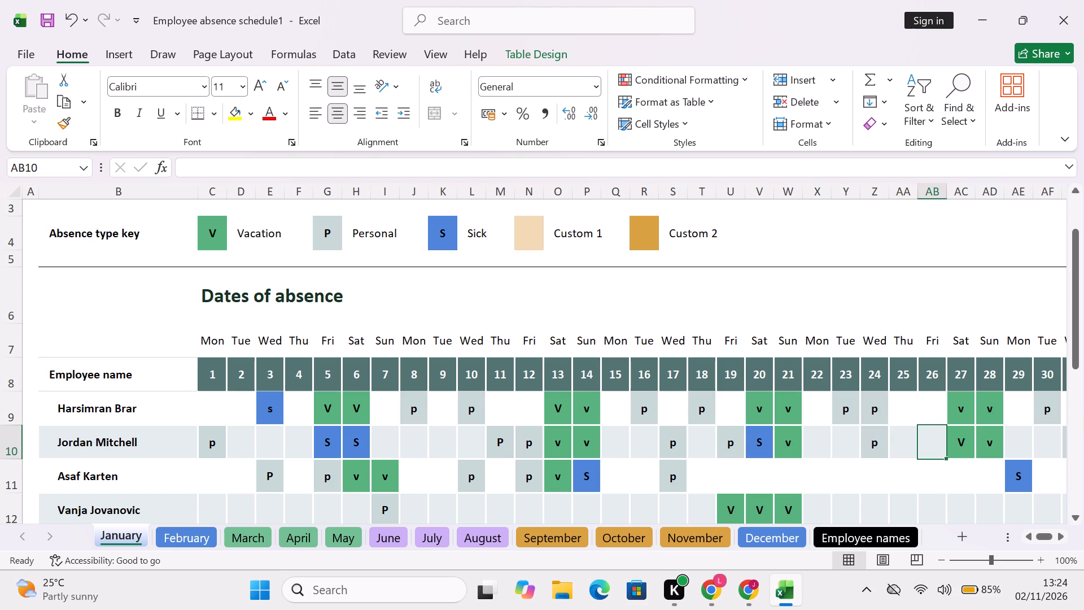
key(p)
key(Right)
Enter p on day 29 in the second employee's January row.
key(Right)
key(Right)
key(Right)
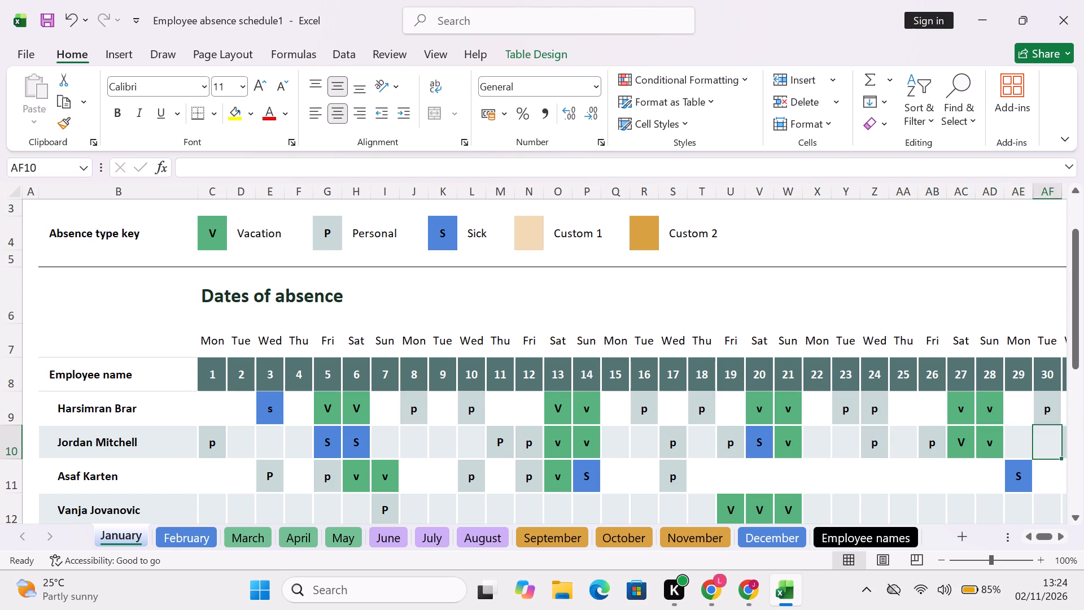
key(Right)
key(Left)
key(Left)
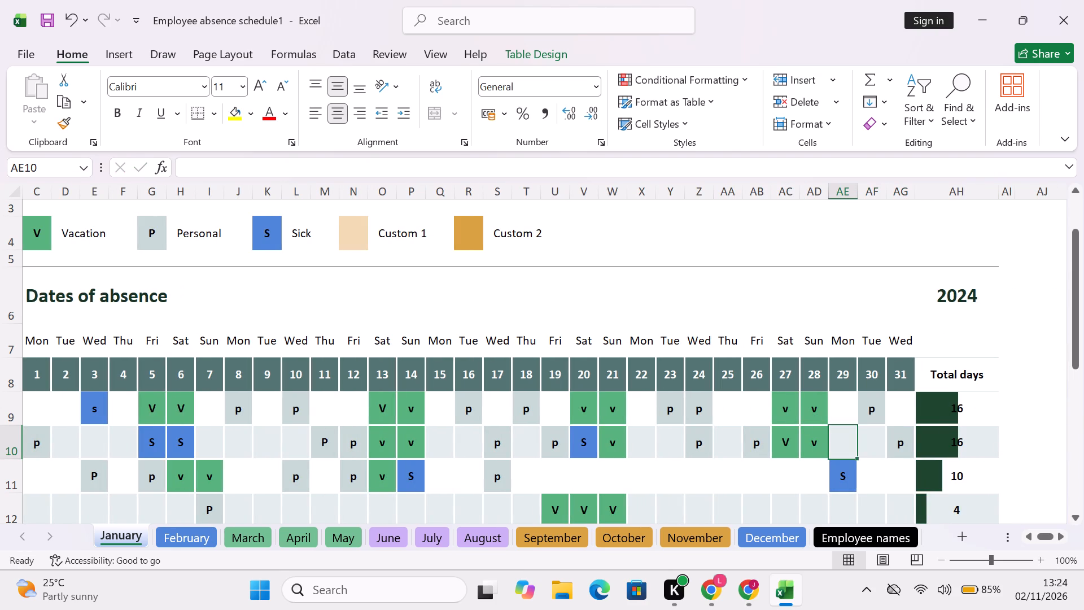
key(p)
key(Right)
Enter p on day 31 in the third employee's January row (row 11).
key(Right)
key(Down)
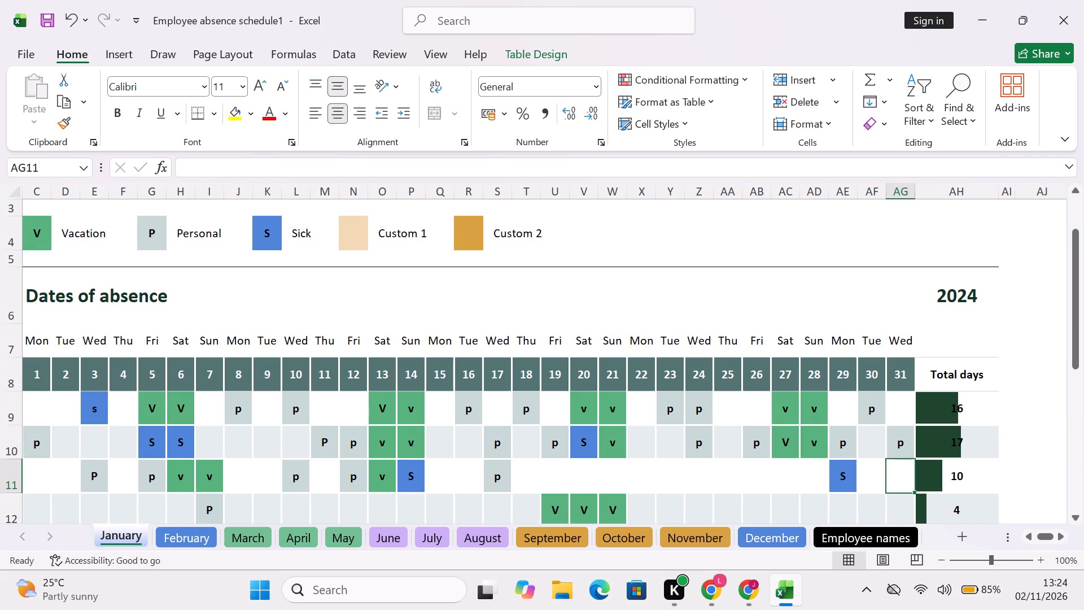
key(p)
key(Left)
Enter v on day 7 in the first employee's January row (row 9).
key(Left)
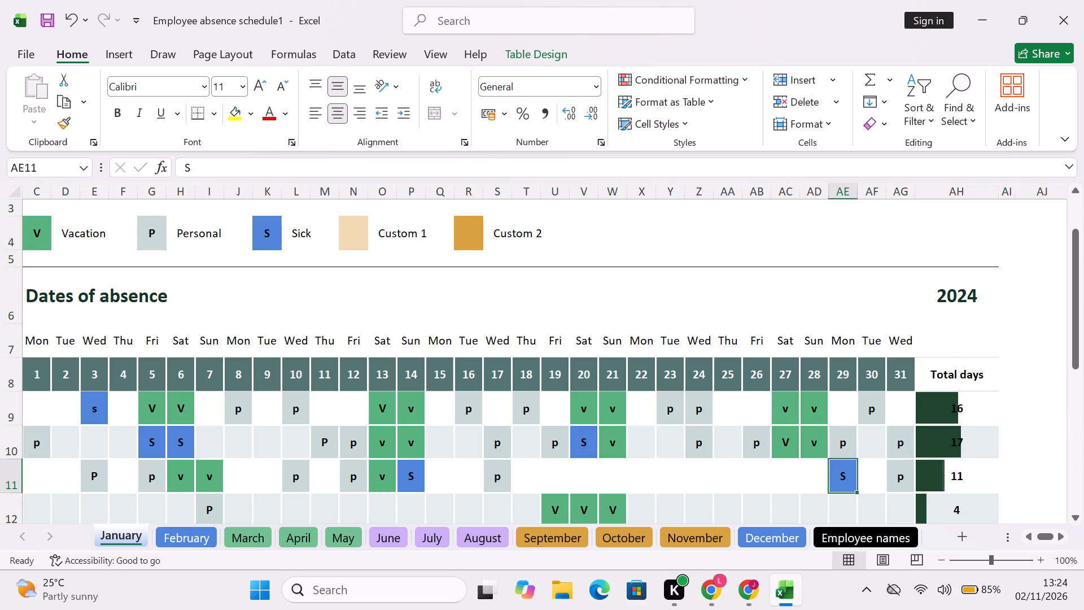
key(Left)
key(Left)
key(Left)
key(Left)
key(Left)
key(Left)
key(Left)
key(Left)
key(Left)
key(Left)
key(Left)
key(Left)
key(Left)
key(Left)
key(Left)
key(Left)
key(Left)
key(Left)
key(Left)
key(Left)
key(Left)
key(Left)
key(Left)
key(Left)
key(Left)
key(Left)
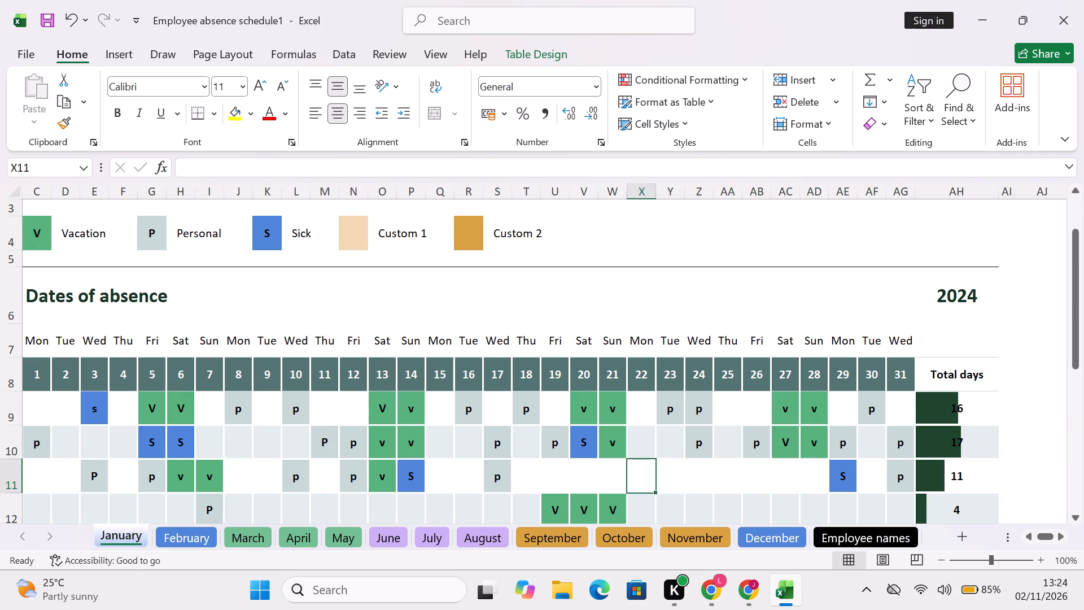
key(Left)
key(Left)
key(Right)
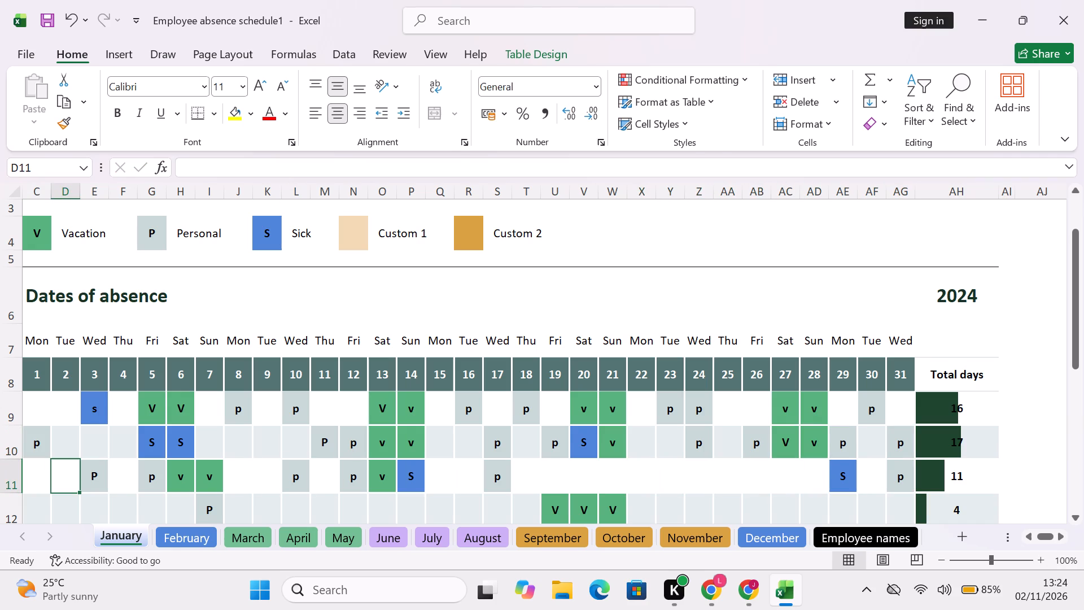
key(Right)
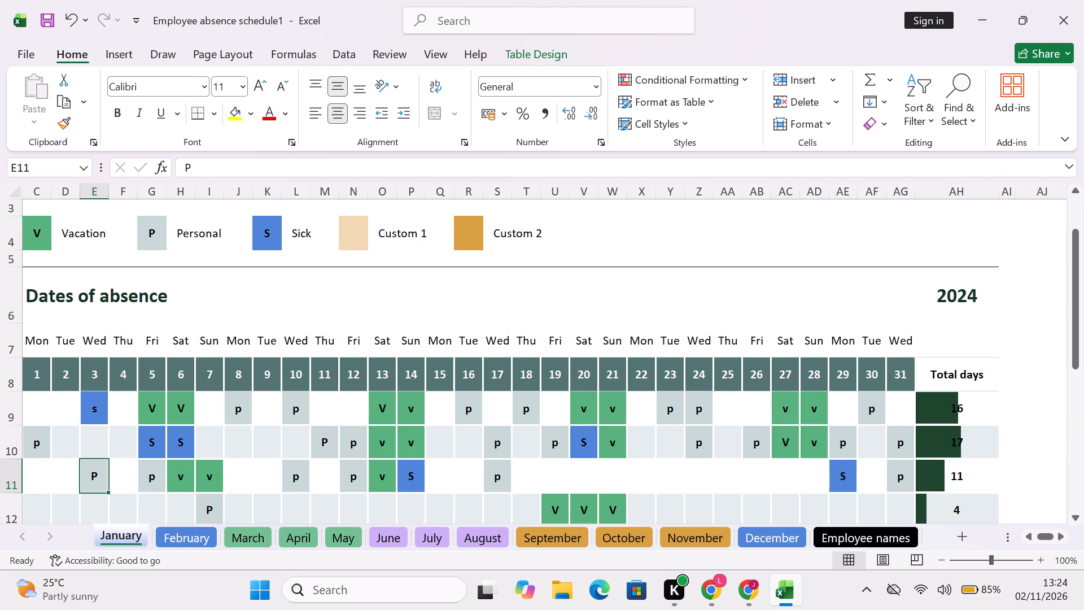
key(Right)
key(Right)
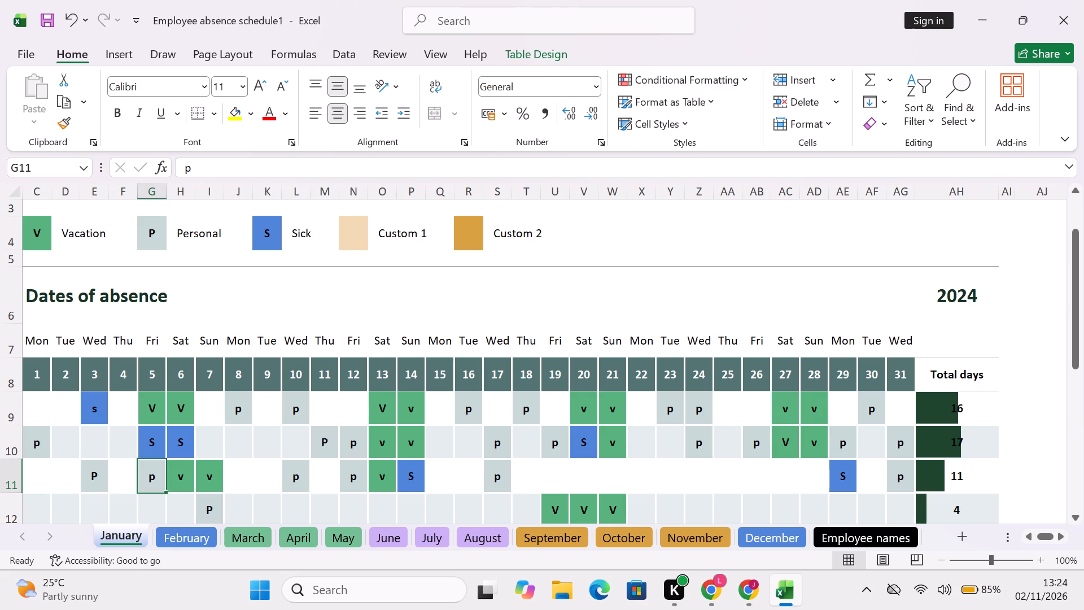
key(Right)
key(Right)
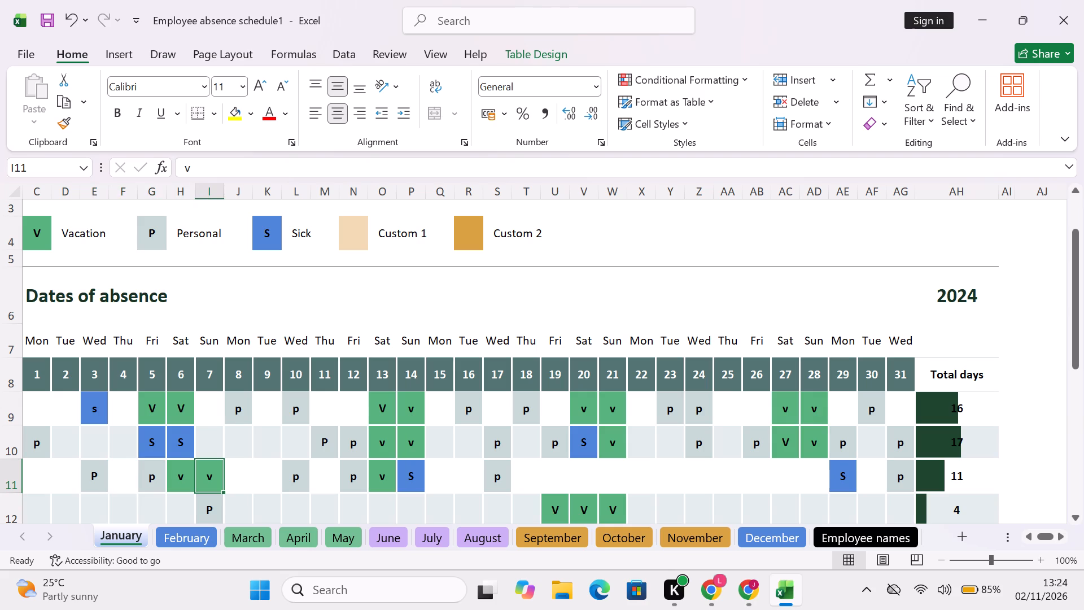
key(Up)
key(Up)
key(v)
key(Right)
Enter p on day 19 in the third employee's January row (row 11).
key(Down)
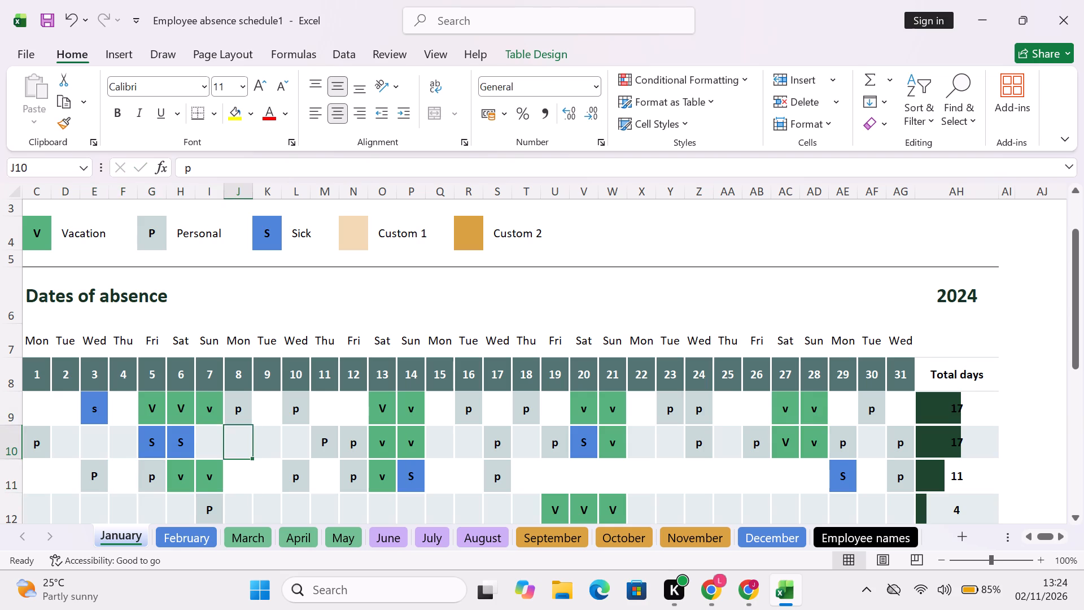
key(Down)
key(Right)
key(Right)
key(Right)
key(Right)
key(Right)
key(Right)
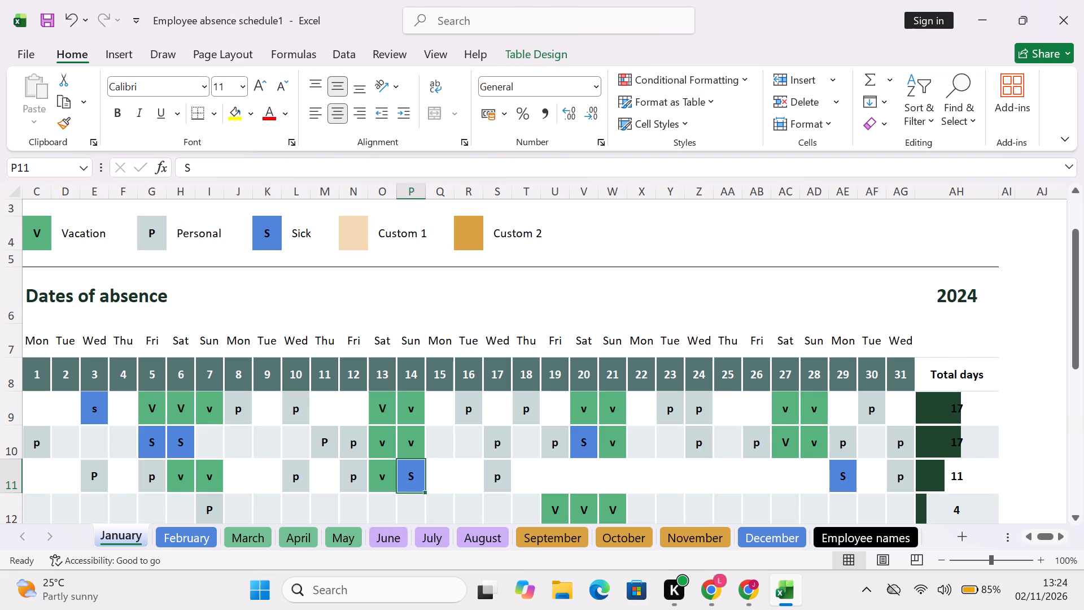
key(Right)
key(Right)
key(Right)
key(Right)
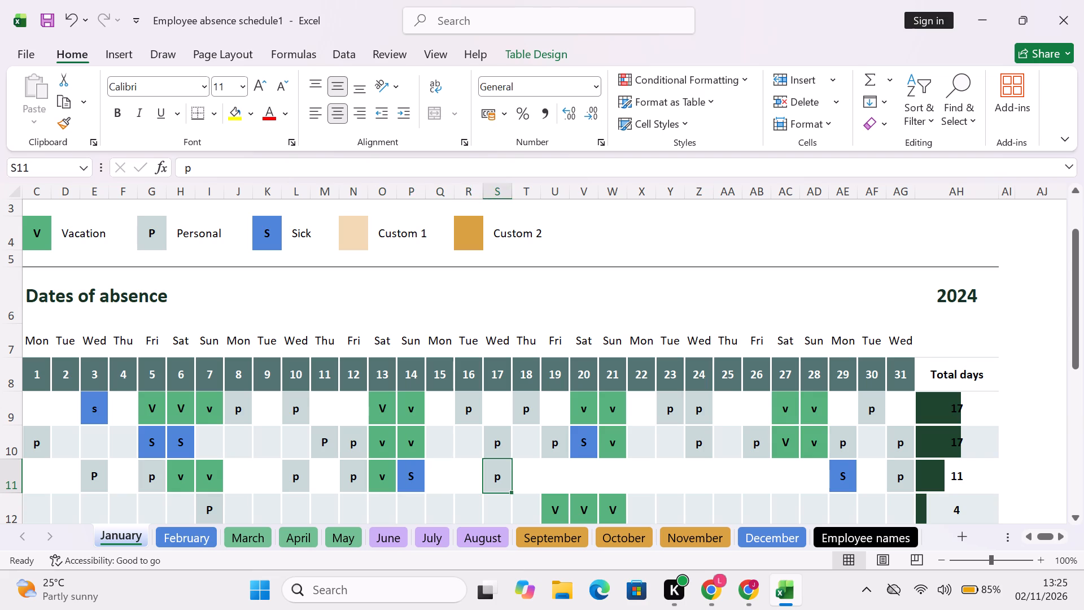
key(Right)
key(p)
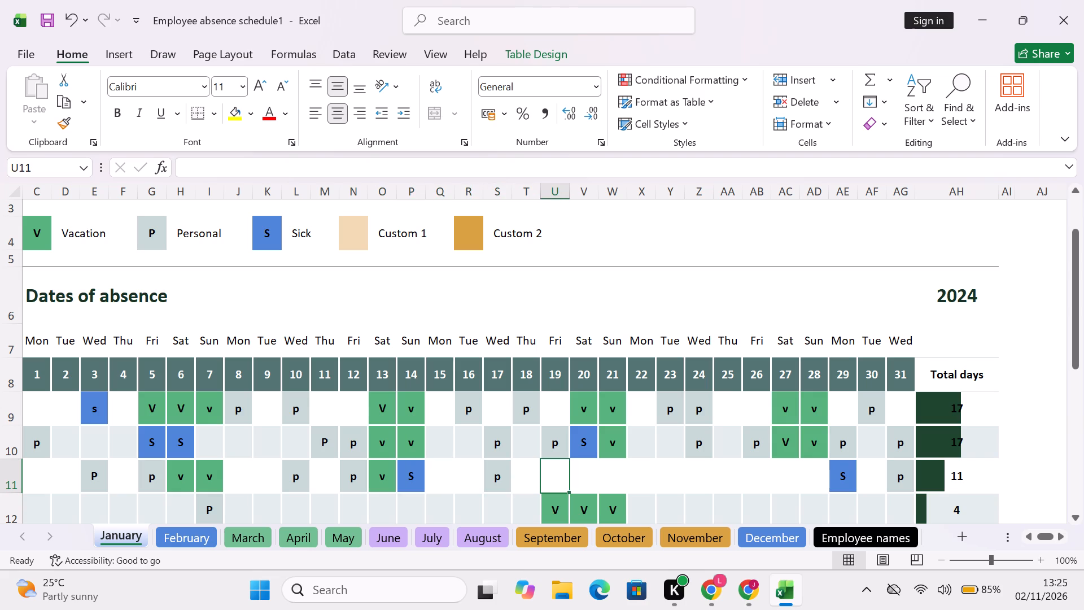
key(Right)
Mark days 20 and 21 with v in the third employee's January row.
key(Right)
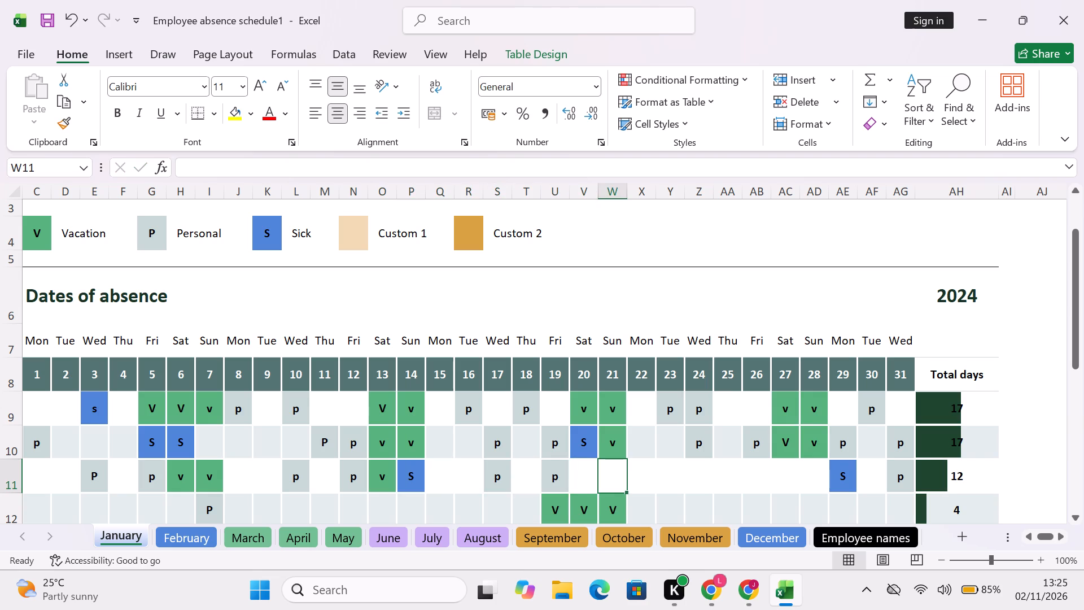
key(v)
key(Left)
key(v)
key(Right)
Mark days 24 and 26 with p in the third employee's January row.
key(Right)
key(Right)
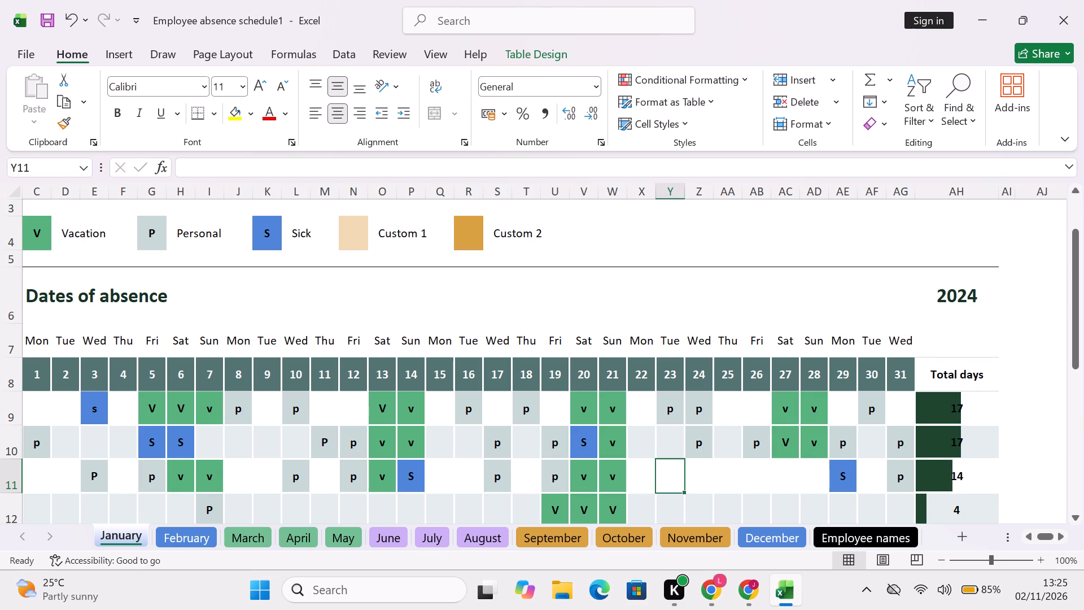
key(Right)
key(p)
key(Right)
key(Right)
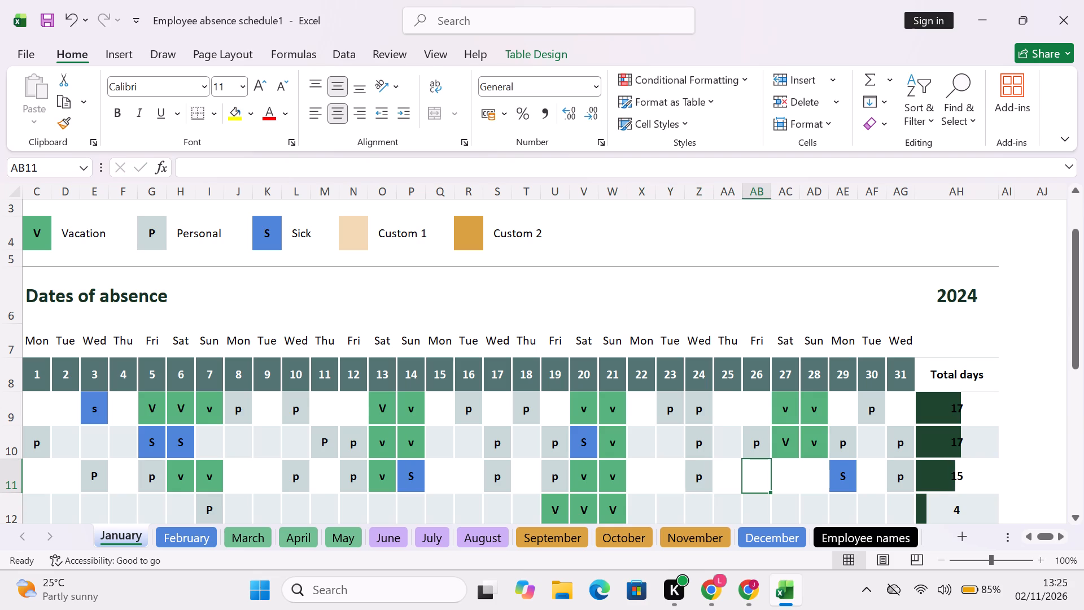
key(p)
key(Right)
Enter p on day 1 in the third employee's January row (row 11).
key(Right)
key(Right)
key(Right)
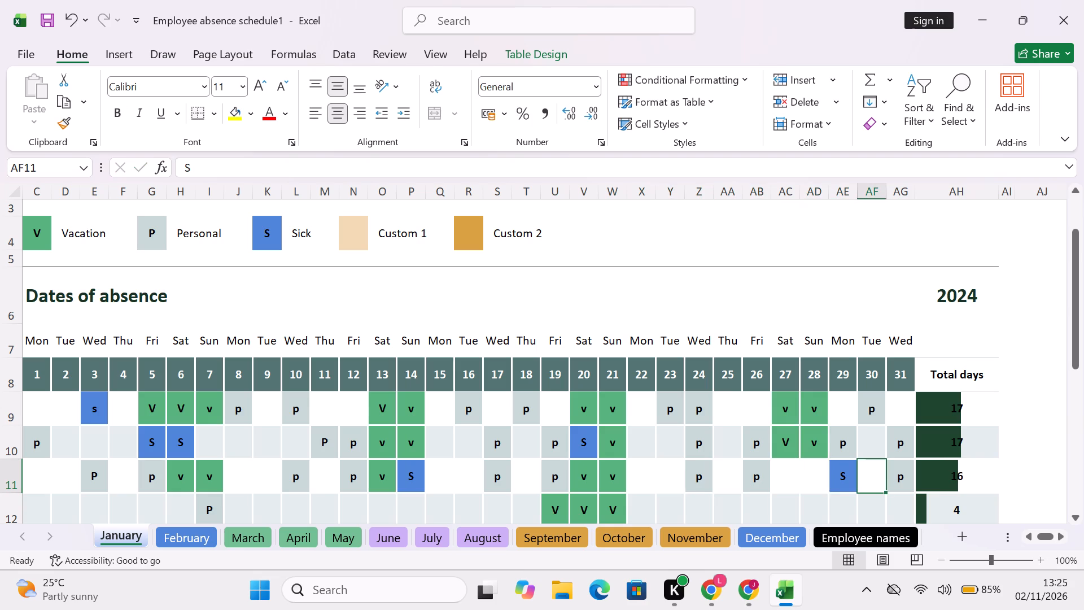
key(Right)
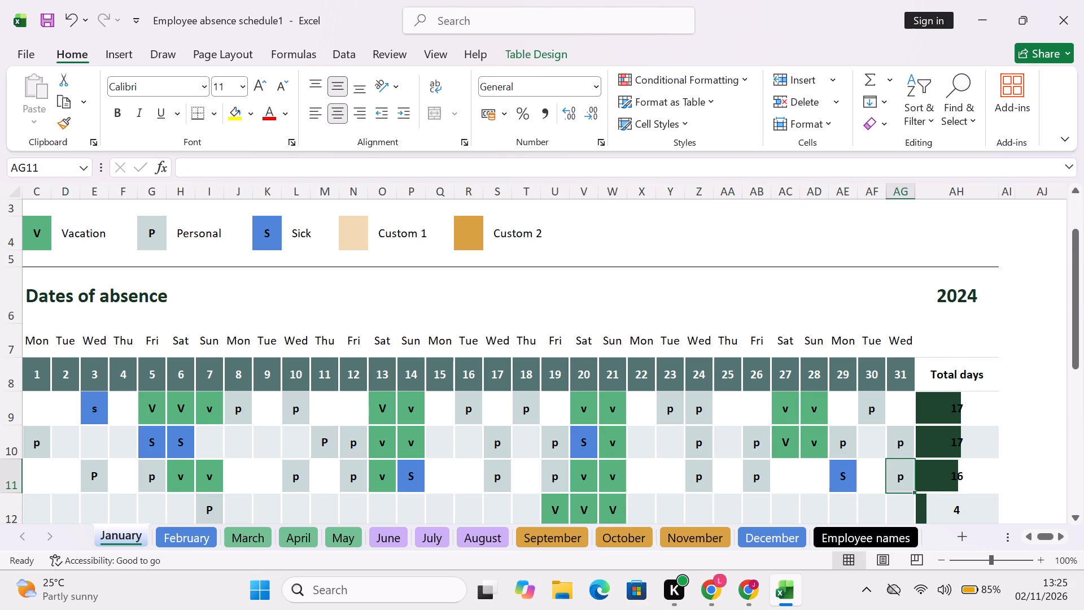
key(Right)
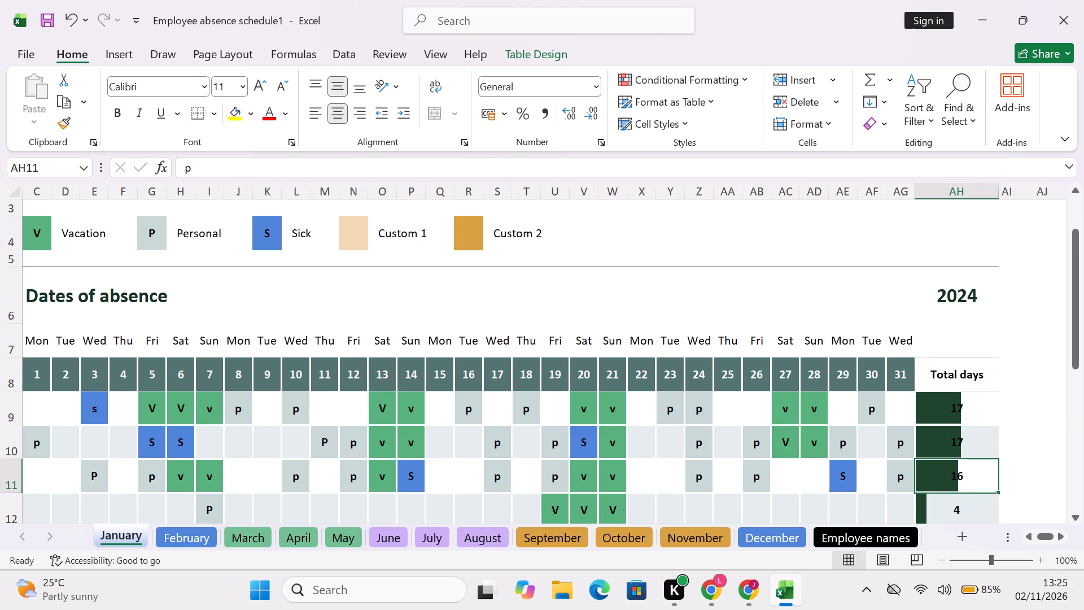
key(Down)
key(Left)
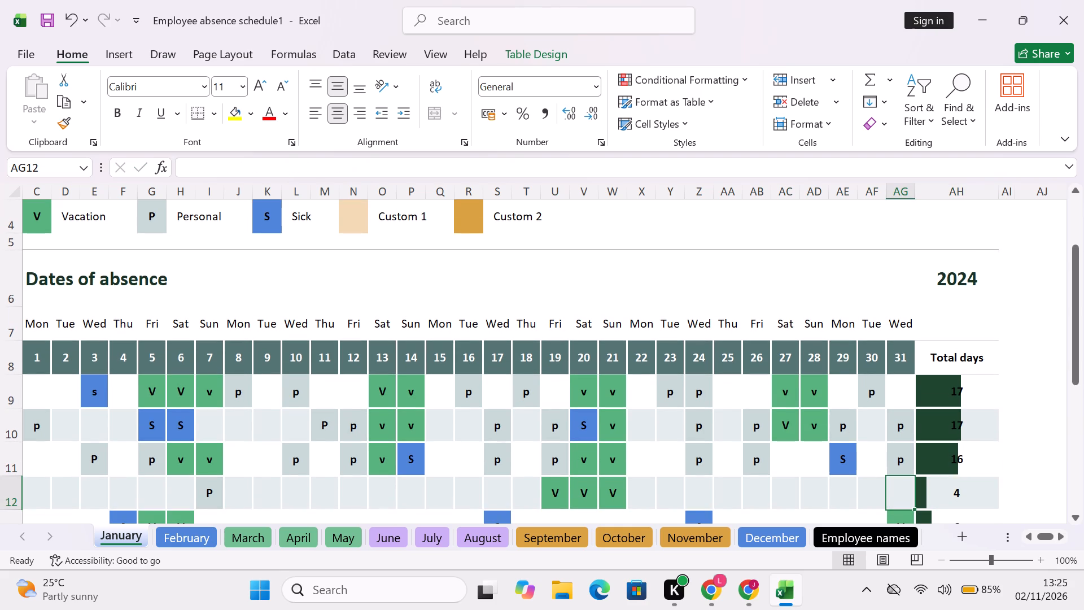
key(Left)
key(Left)
key(Left)
key(Left)
key(Left)
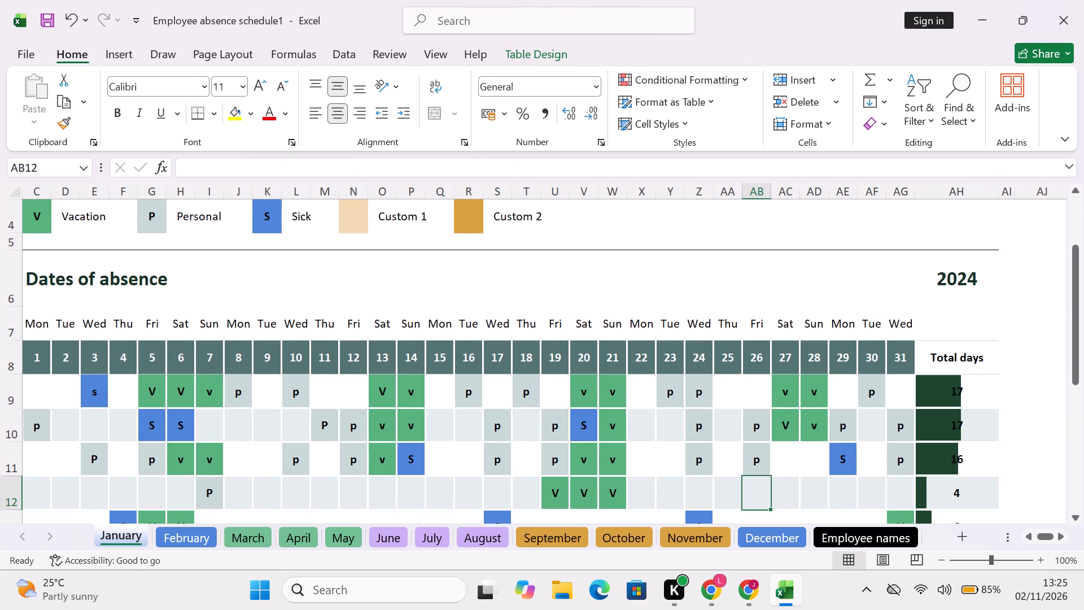
key(Left)
key(Up)
key(Left)
key(Left)
key(Left)
key(Left)
key(Left)
key(Left)
key(Left)
key(Left)
key(Left)
key(Left)
key(Left)
key(Left)
key(Left)
key(Left)
key(Left)
key(Left)
key(Left)
key(Left)
key(Left)
key(Left)
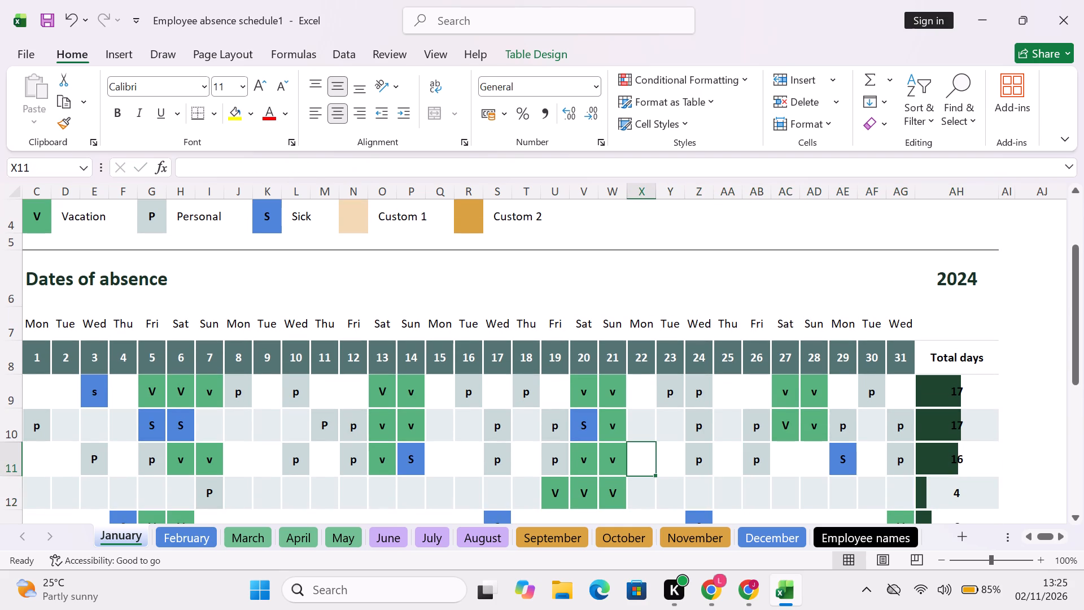
key(Left)
key(Left)
key(Left)
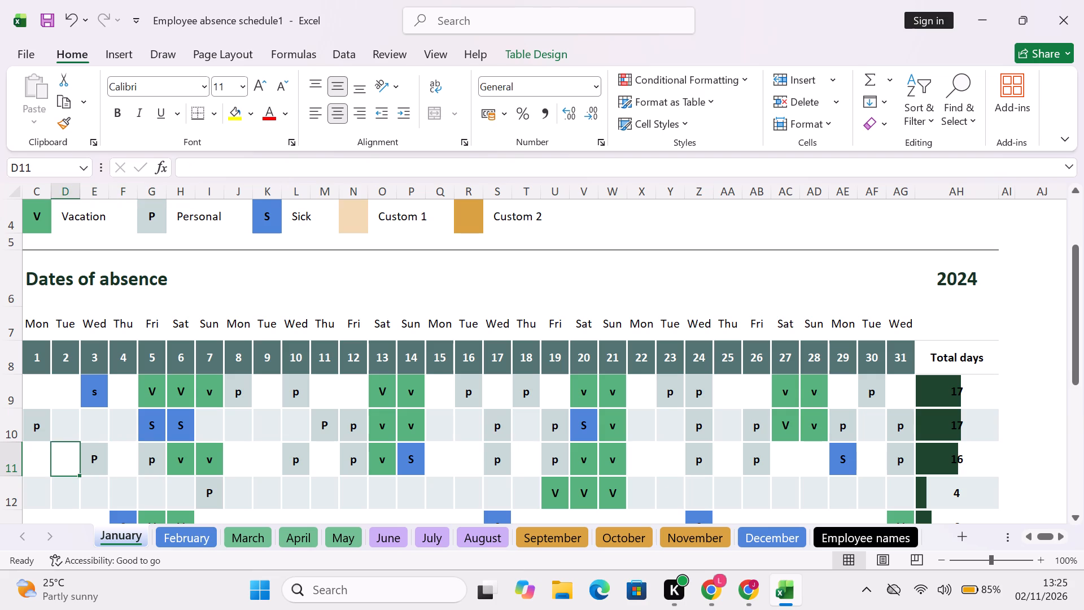
key(Left)
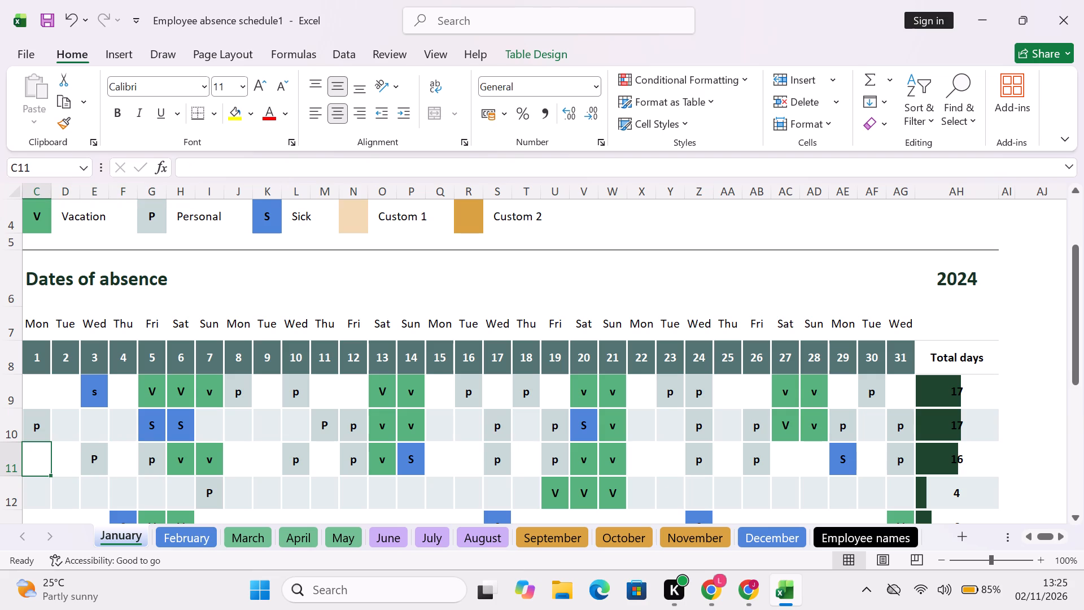
key(p)
key(Right)
Enter s on day 2 in the fourth employee's January row (row 12).
key(Down)
key(Left)
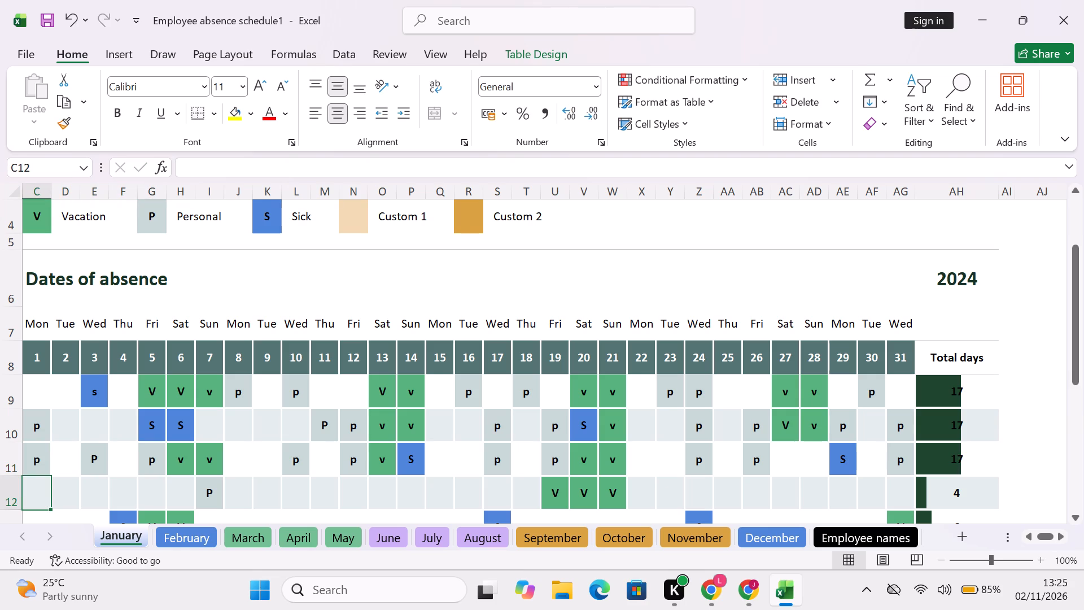
key(Right)
key(Left)
key(Down)
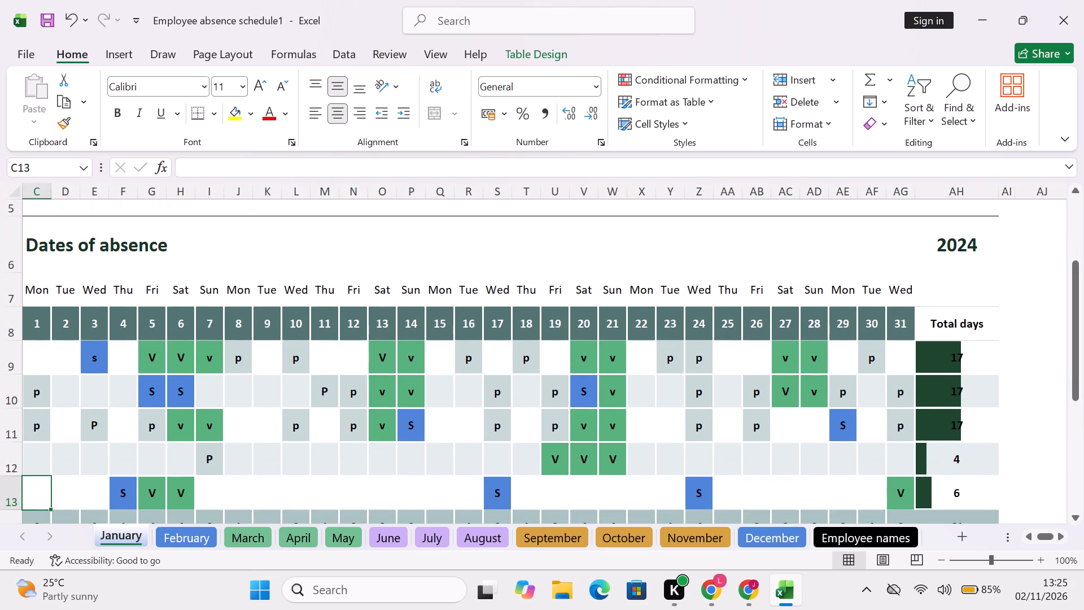
key(Up)
key(Down)
key(Up)
key(Up)
key(Down)
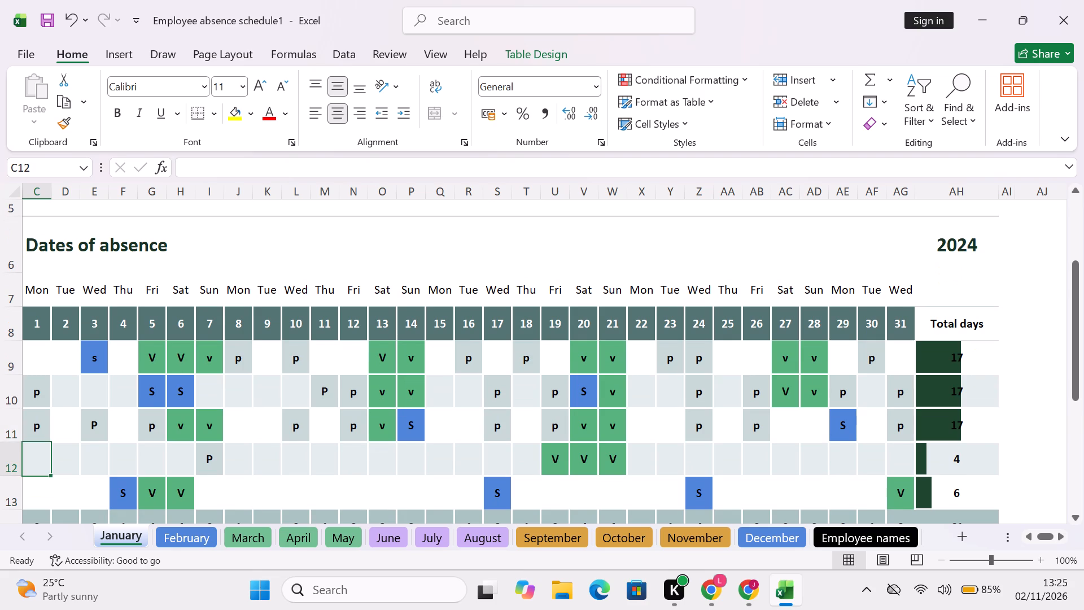
key(Up)
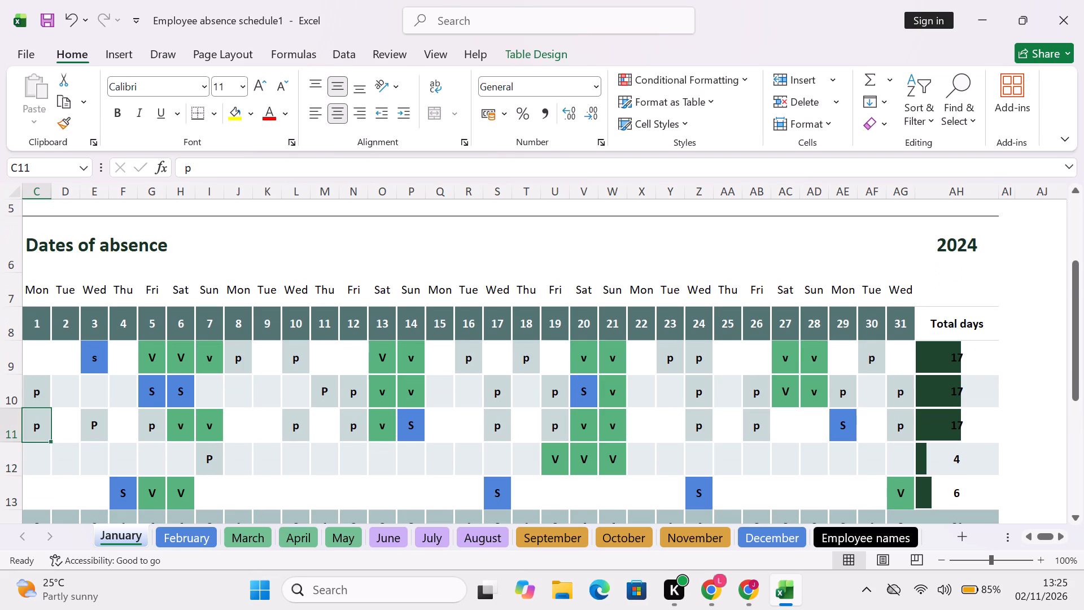
key(Down)
key(Right)
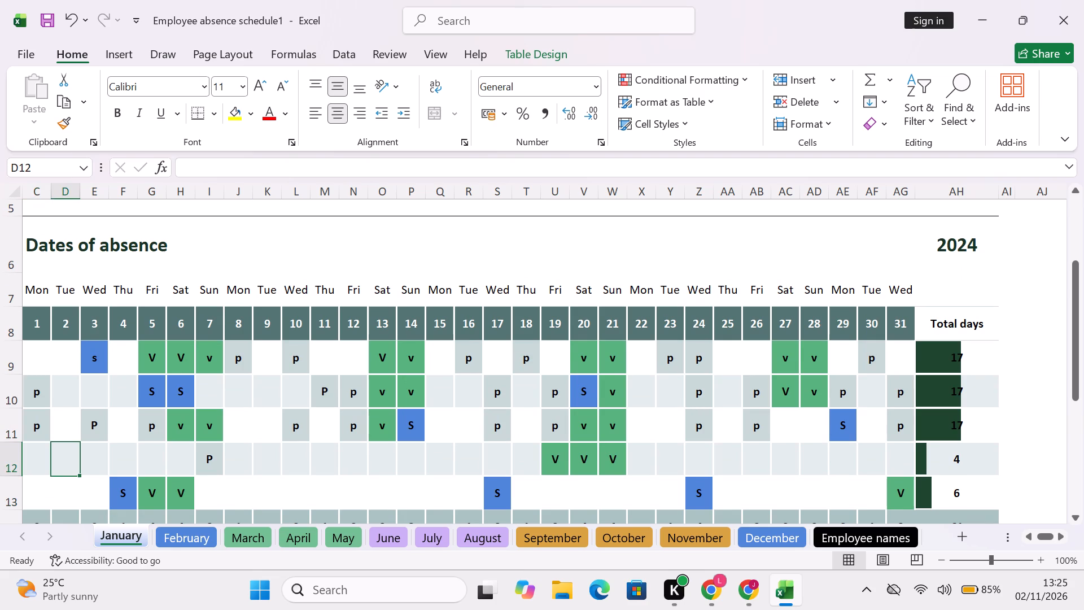
key(e)
key(Right)
key(Left)
key(BackSpace)
key(s)
key(Right)
Mark days 6 and 7 with v in the fourth employee's January row.
key(Right)
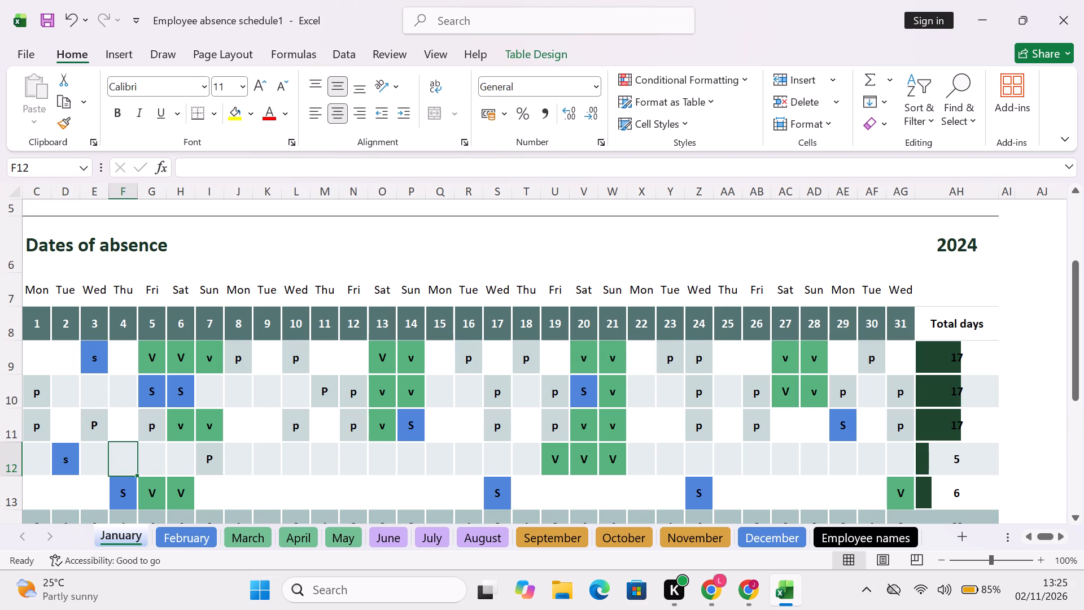
key(Right)
key(Right)
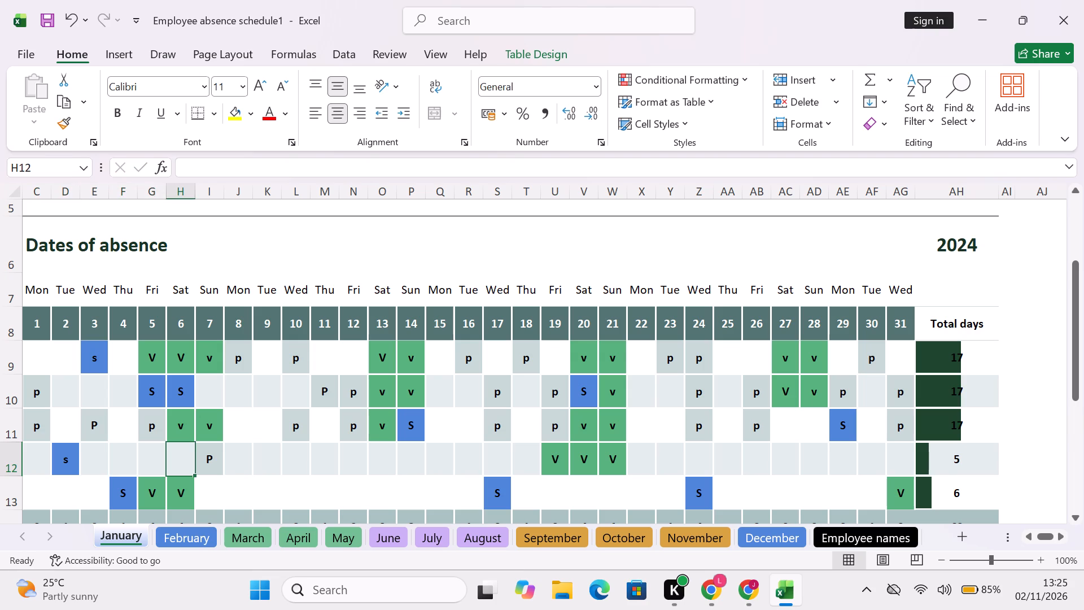
key(Left)
key(Right)
key(v)
key(Right)
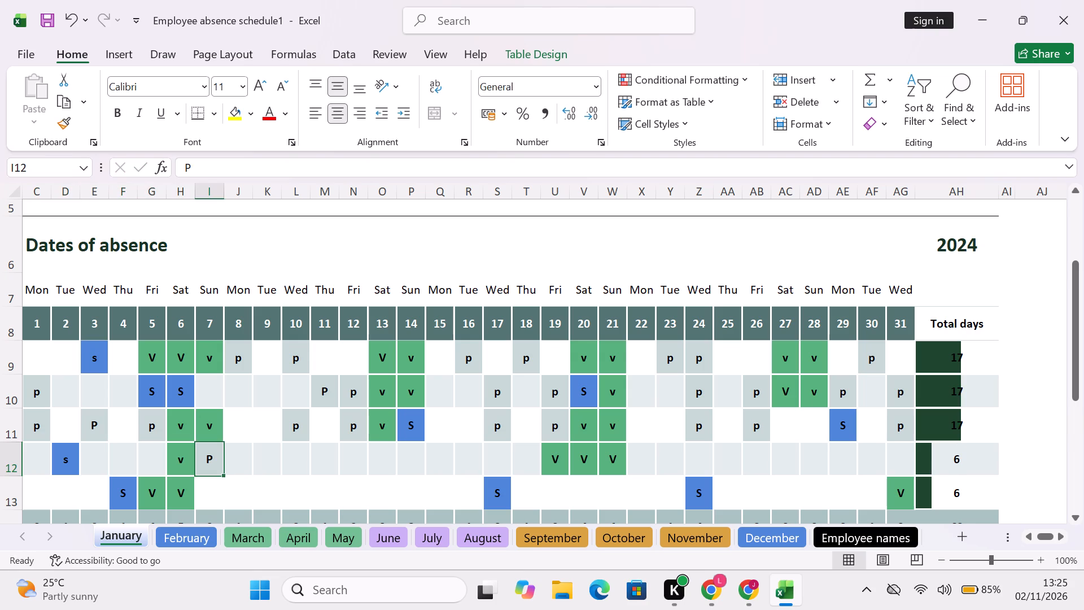
key(v)
key(Right)
Mark days 9 and 11 with p in the fourth employee's January row.
key(Right)
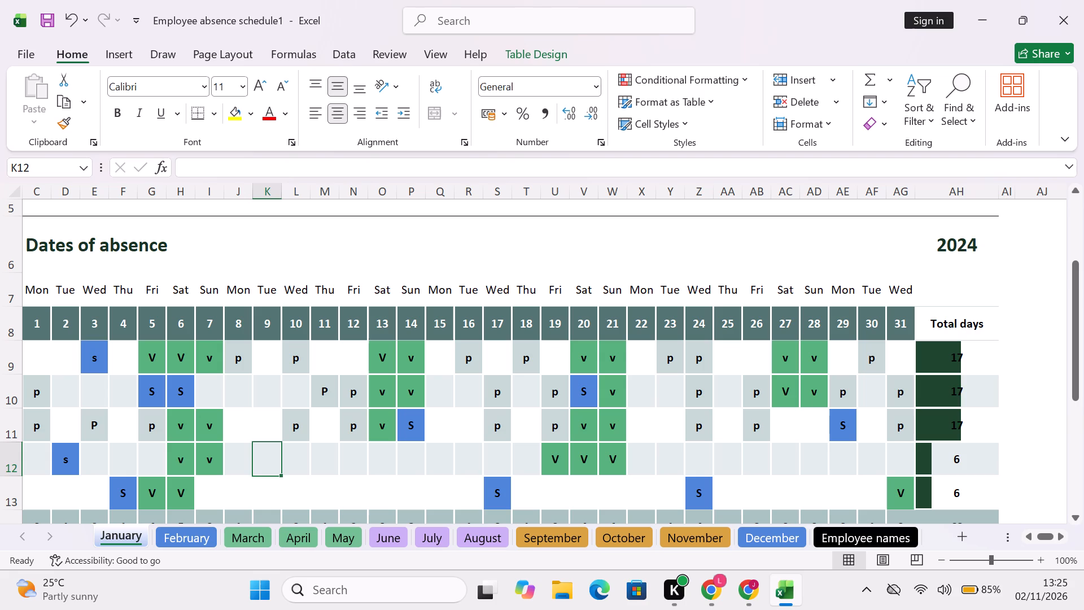
key(p)
key(Right)
key(Right)
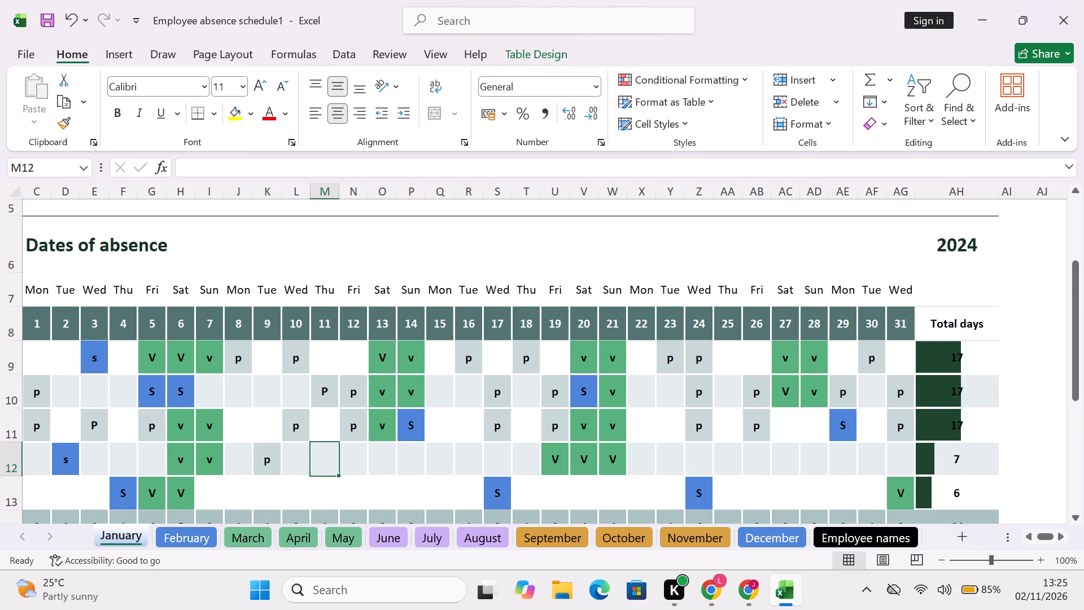
key(p)
key(Right)
Mark days 13 and 14 with v in the fourth employee's January row.
key(Right)
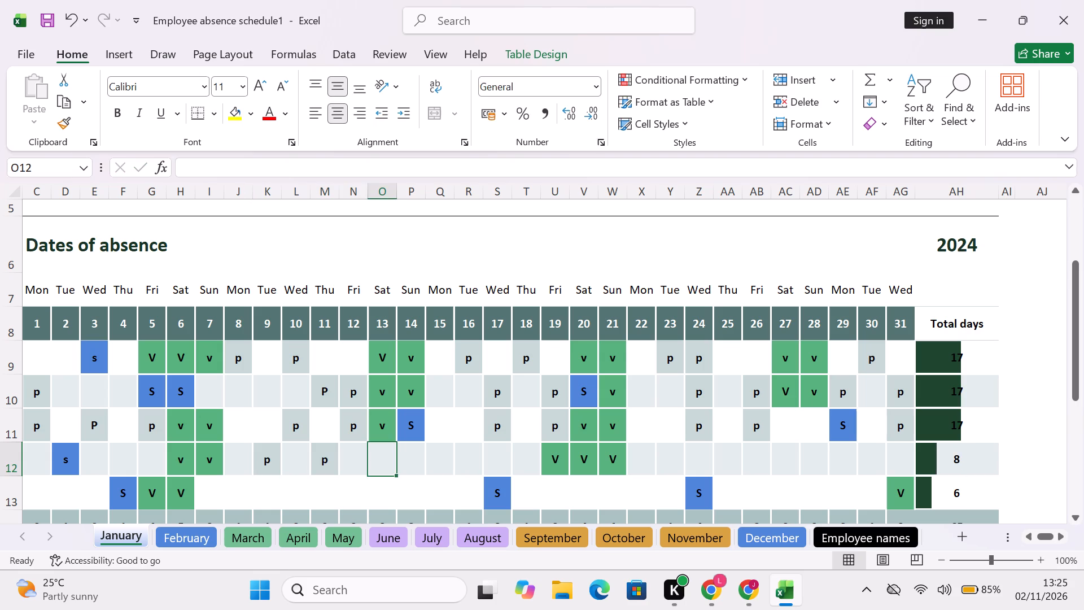
key(v)
key(Right)
key(v)
key(Right)
Enter p on day 15 in the fourth employee's January row (row 12).
key(Right)
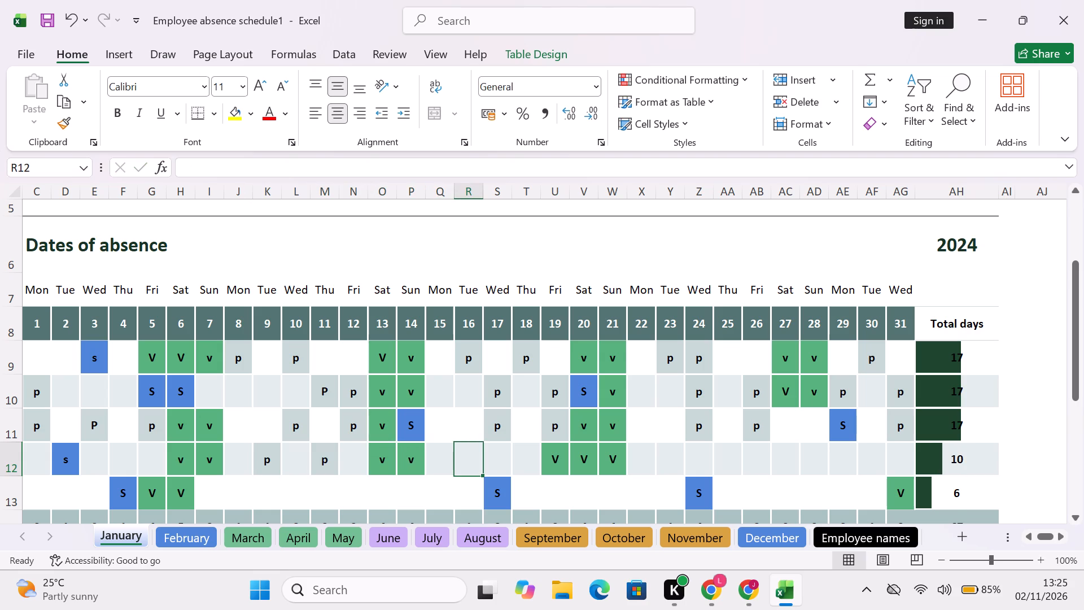
key(Left)
key(p)
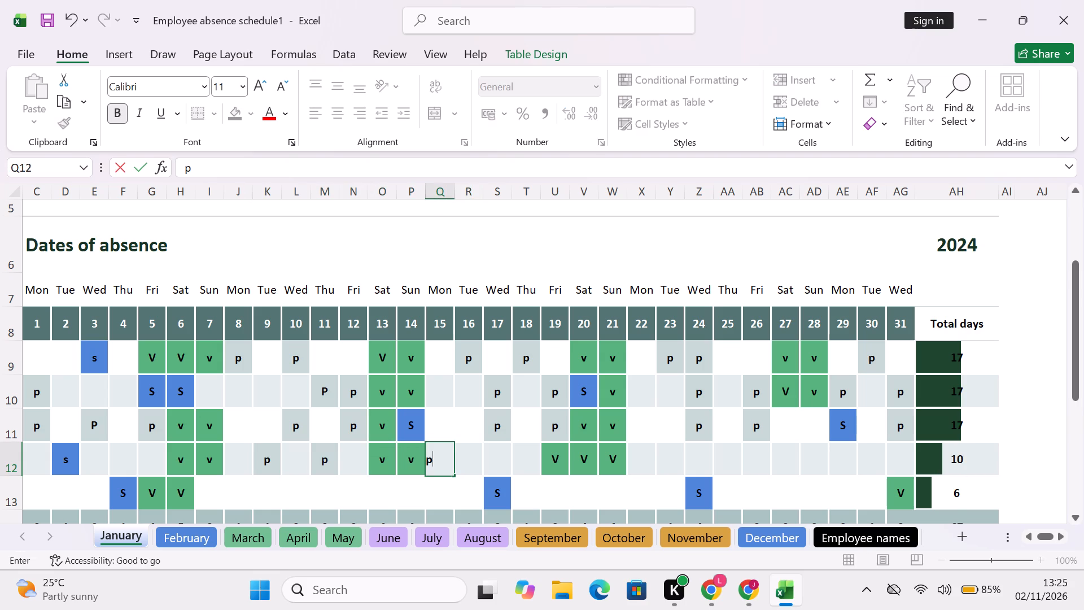
key(Right)
Enter s on day 22 in the fourth employee's January row.
key(Right)
key(Right)
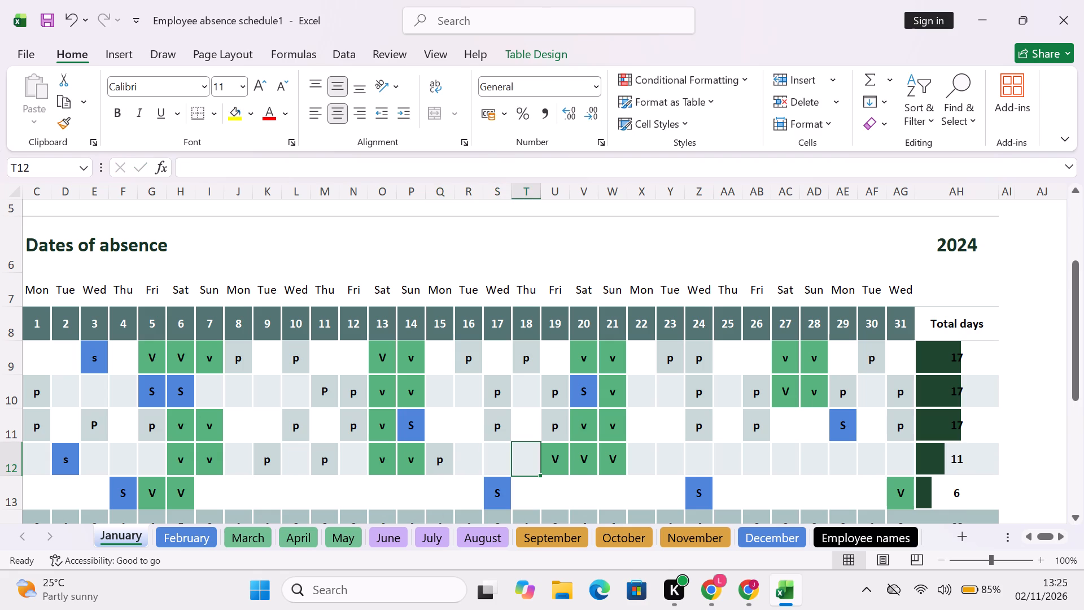
key(Right)
key(Right)
key(Right)
key(Right)
key(Right)
key(Right)
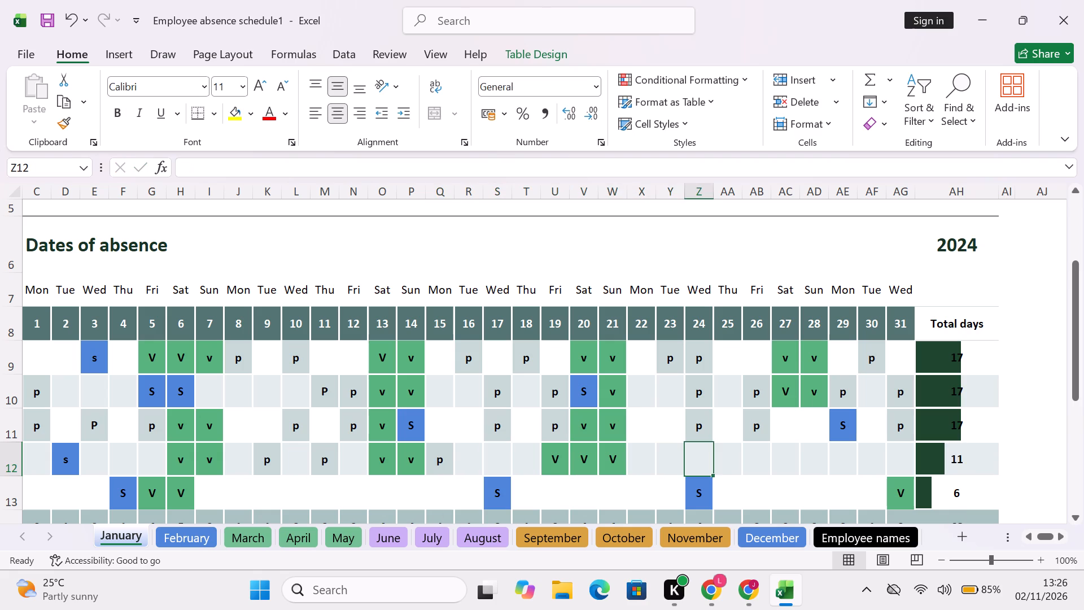
key(Left)
key(Left)
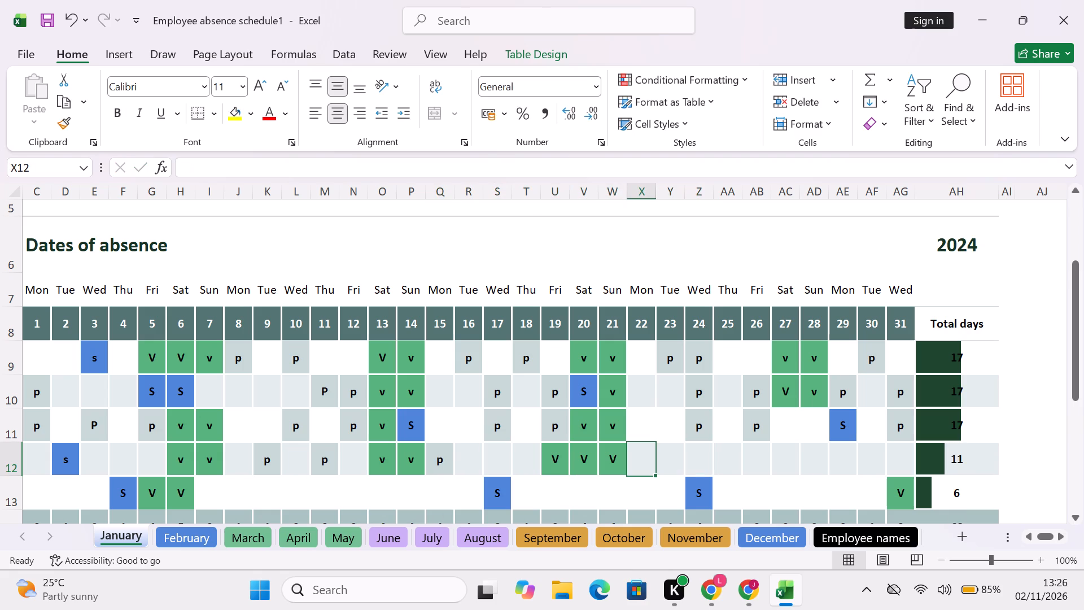
key(s)
key(Right)
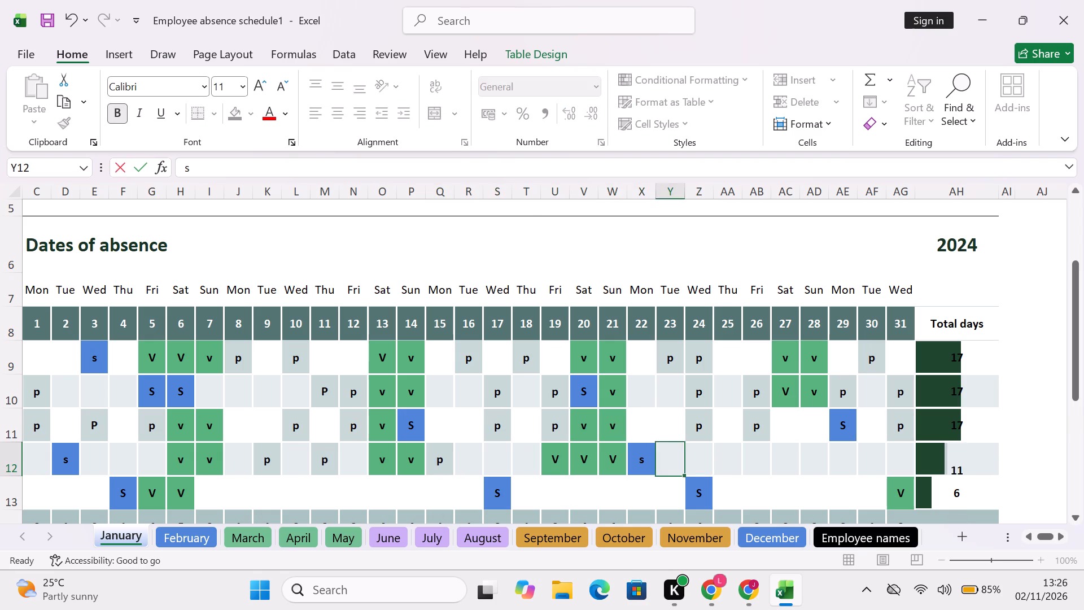
Mark days 27 and 28 with v in the fourth employee's January row.
key(Right)
key(Right)
key(Right)
key(Right)
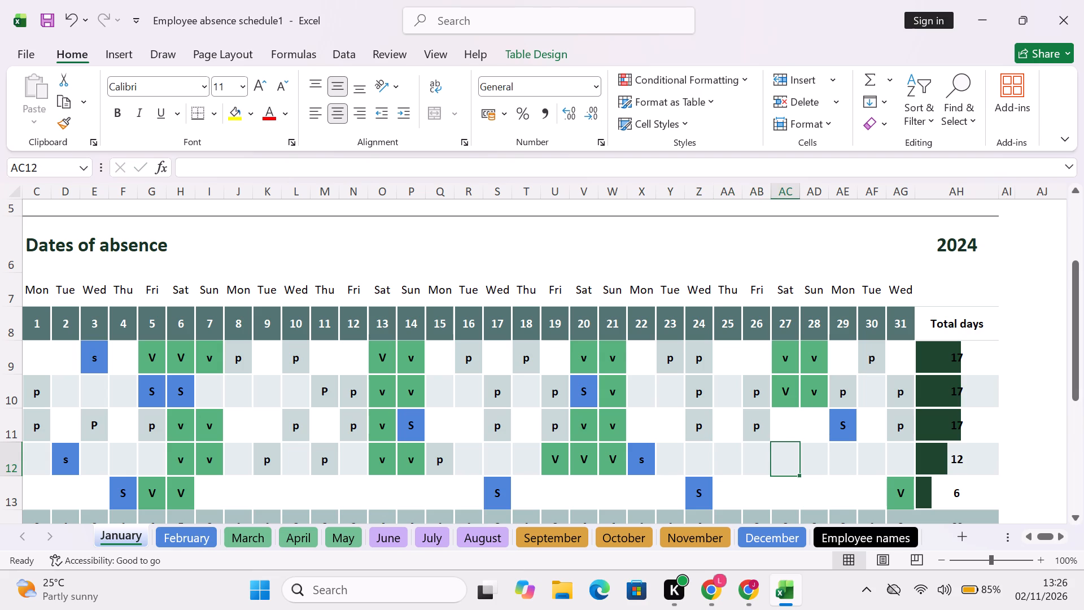
key(Right)
key(Right)
key(Left)
key(Left)
key(v)
key(Right)
key(v)
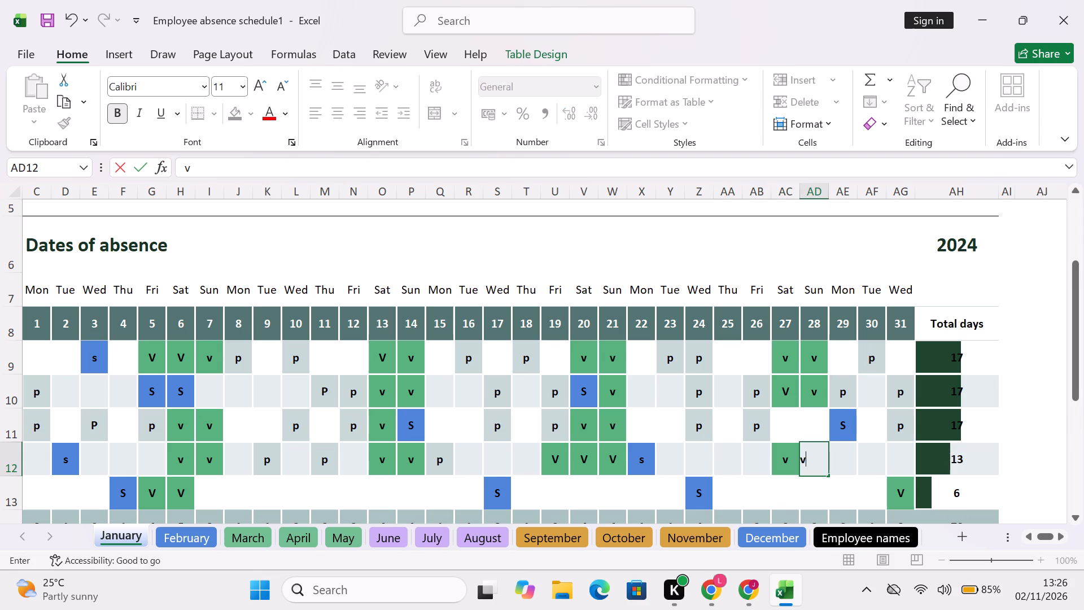
key(Right)
Enter p on day 30 in the fourth employee's January row.
key(Right)
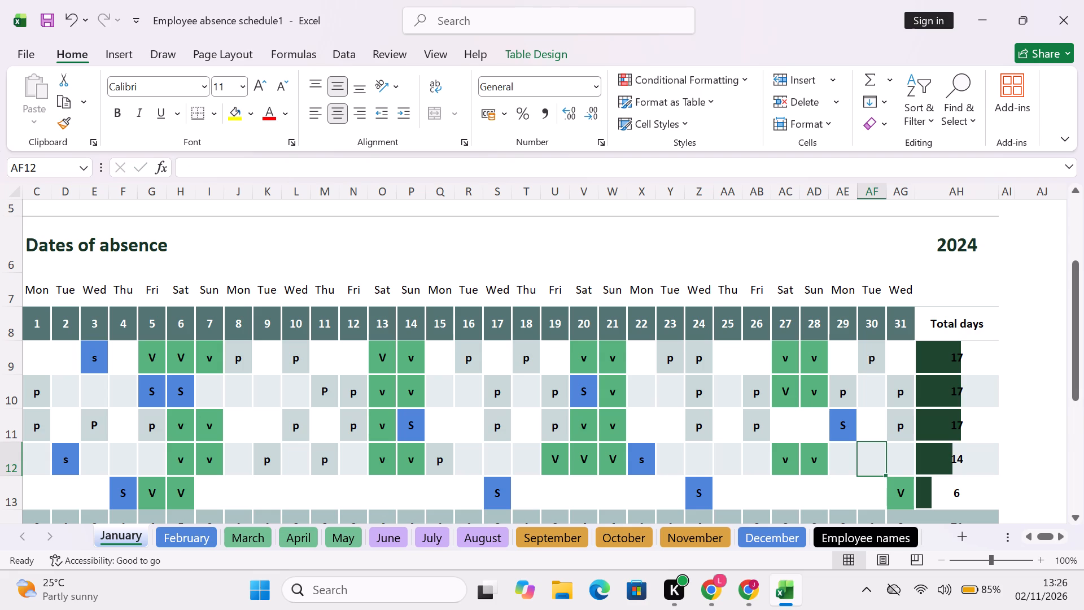
key(p)
key(Right)
Mark days 1 and 3 with p in the fifth employee's January row (row 13).
key(Right)
key(Down)
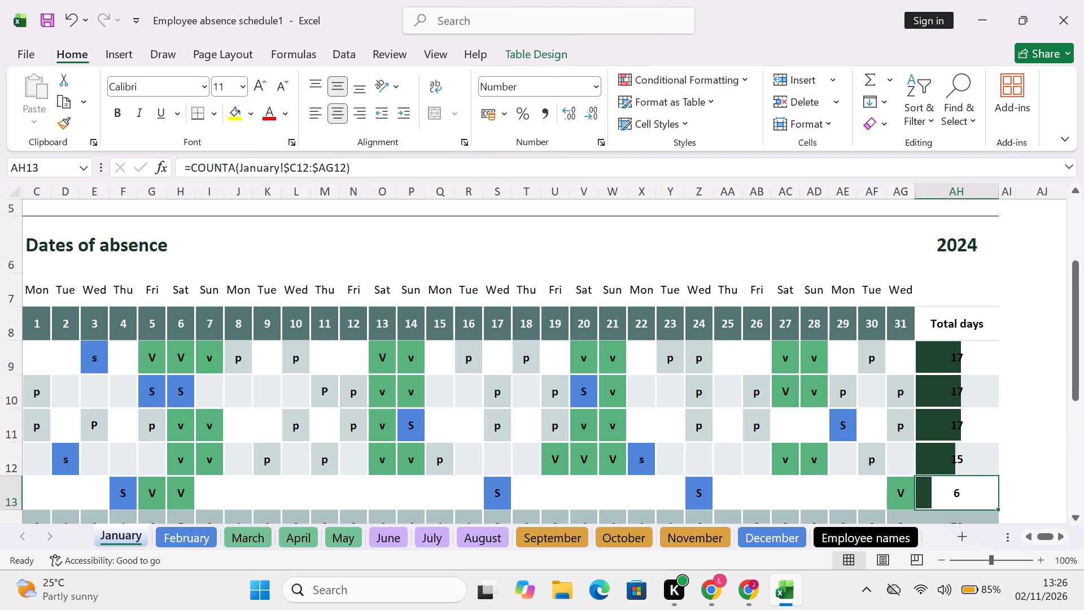
key(Left)
key(Left)
key(Left)
key(Left)
key(Left)
key(Left)
key(Left)
key(Left)
key(Left)
key(Left)
key(Left)
key(Left)
key(Left)
key(Left)
key(Left)
key(Left)
key(Left)
key(Left)
key(Left)
key(Left)
key(Left)
key(Left)
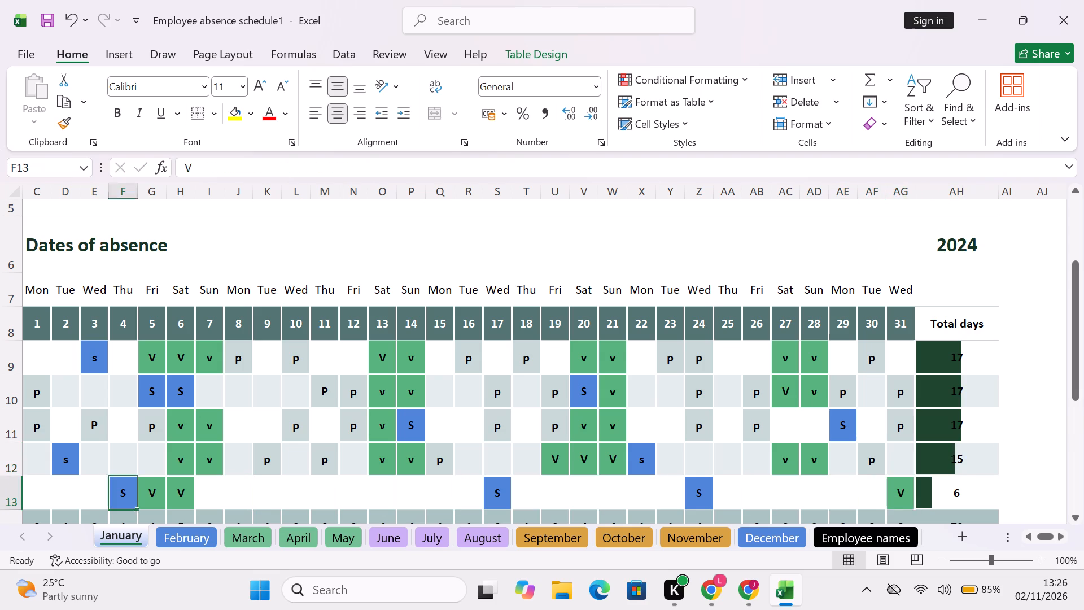
key(Left)
key(p)
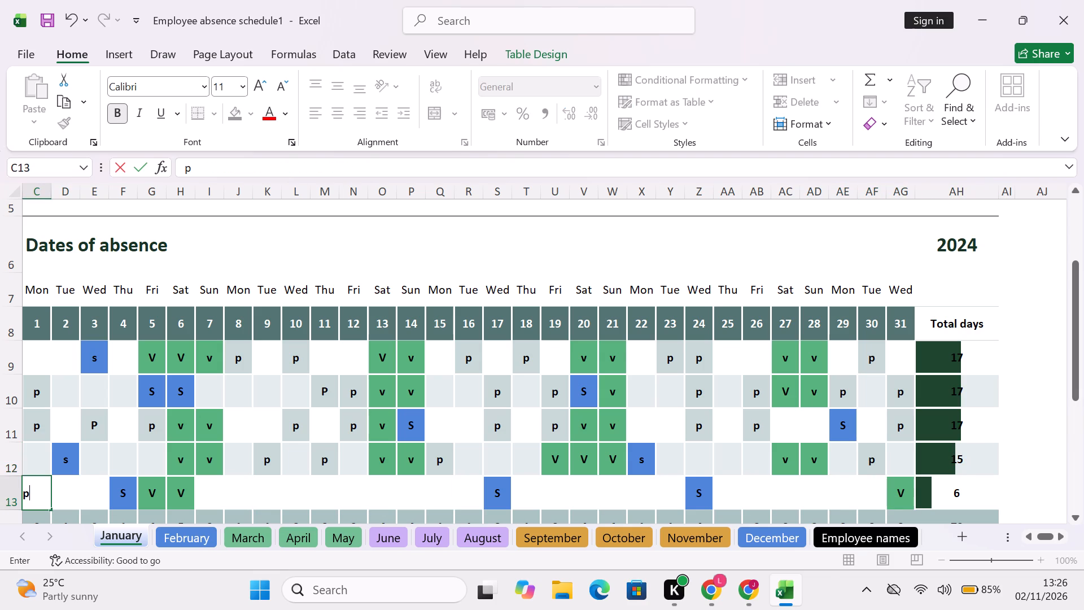
key(Right)
key(Right)
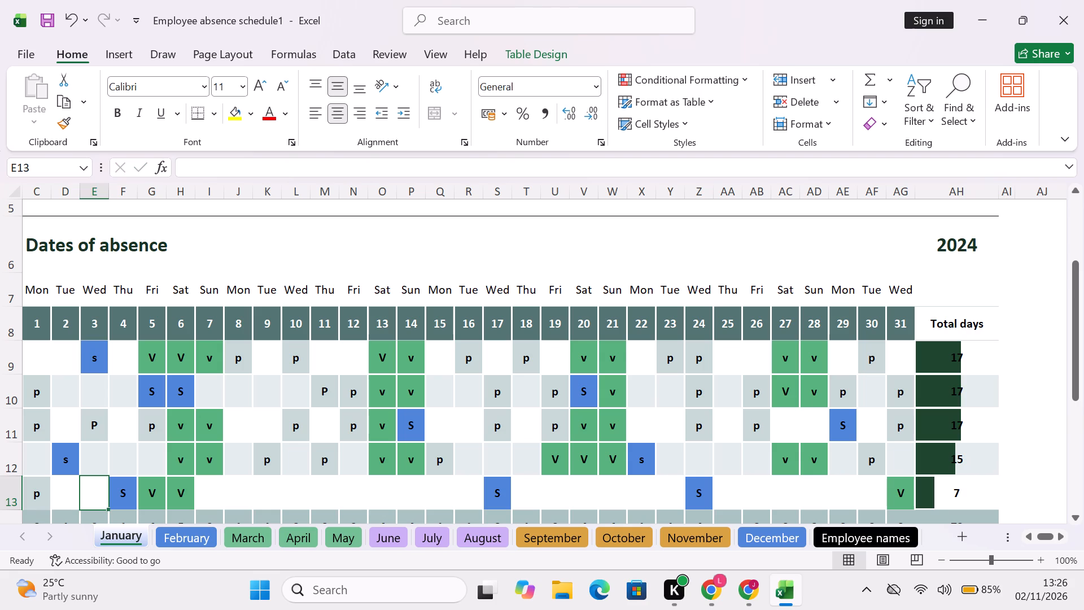
key(p)
key(Right)
Enter p on day 8 in the fifth employee's January row.
key(Right)
key(Right)
key(Right)
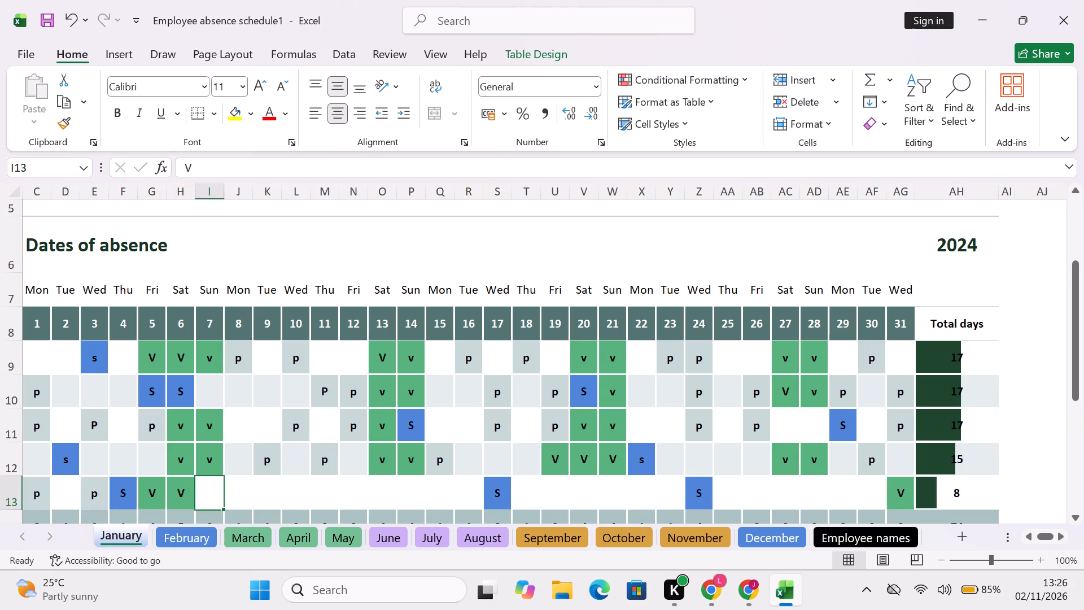
key(Right)
key(Right)
key(Right)
key(Left)
key(Left)
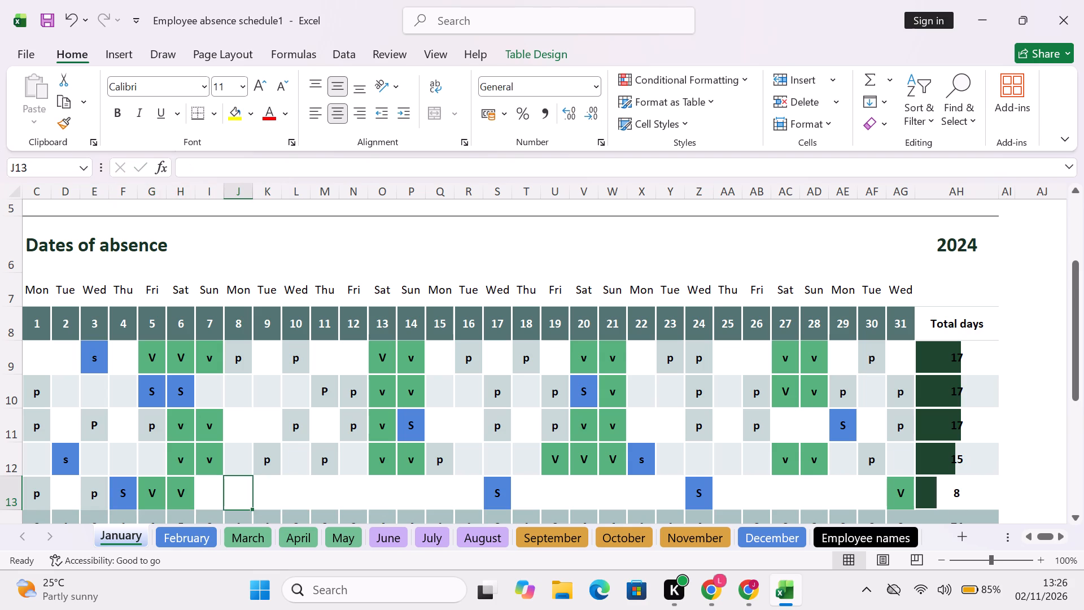
key(p)
key(Right)
Review the early January absence marks in the fifth and fourth employees' rows.
key(Left)
key(Left)
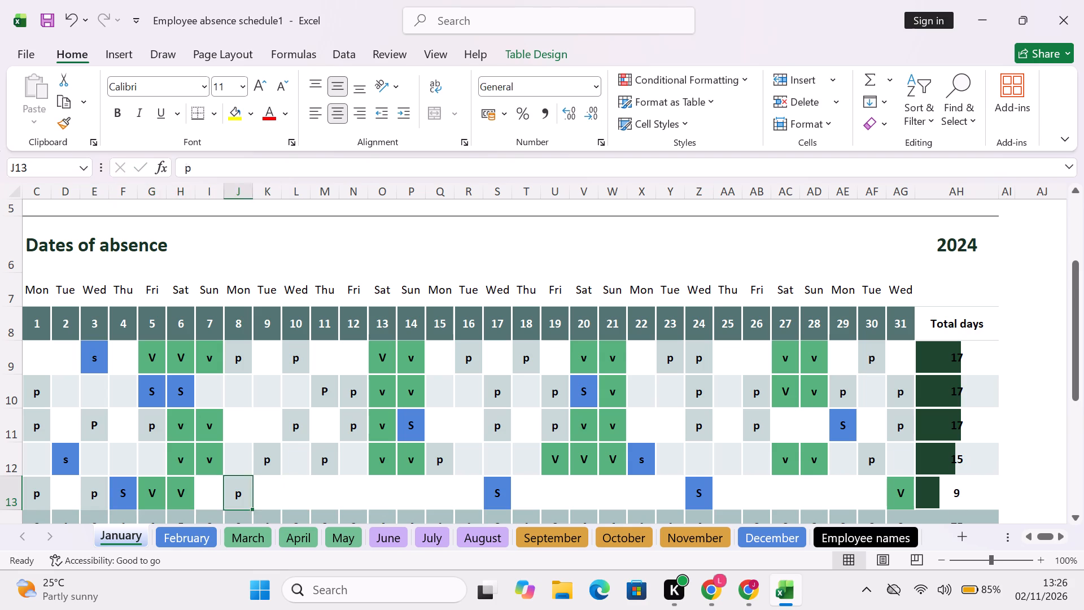
key(Left)
key(Left)
key(Left)
key(Left)
key(Left)
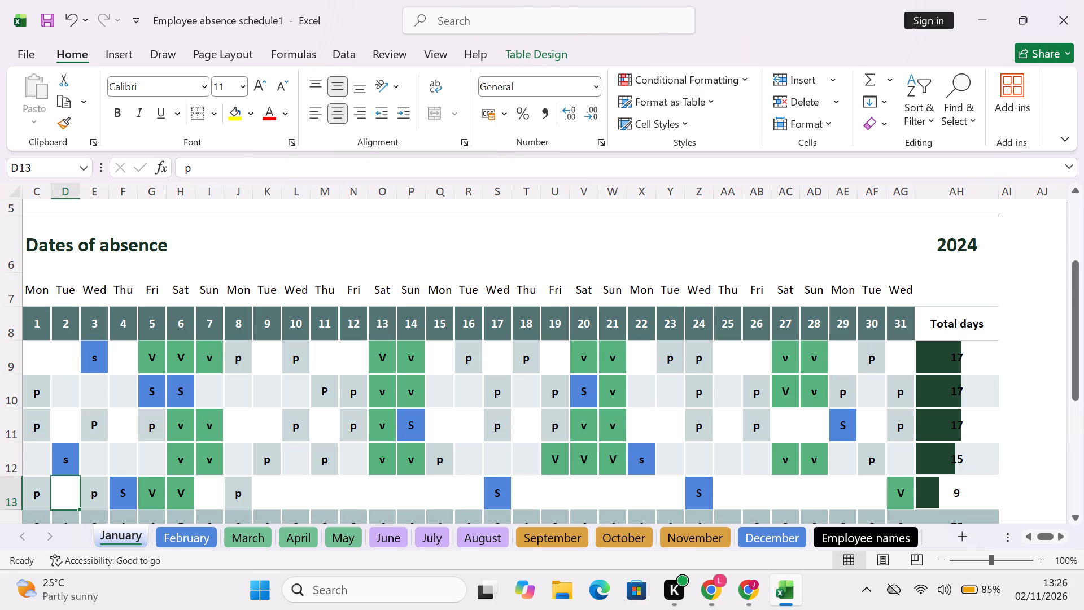
key(Up)
key(Right)
key(Right)
key(Right)
key(Right)
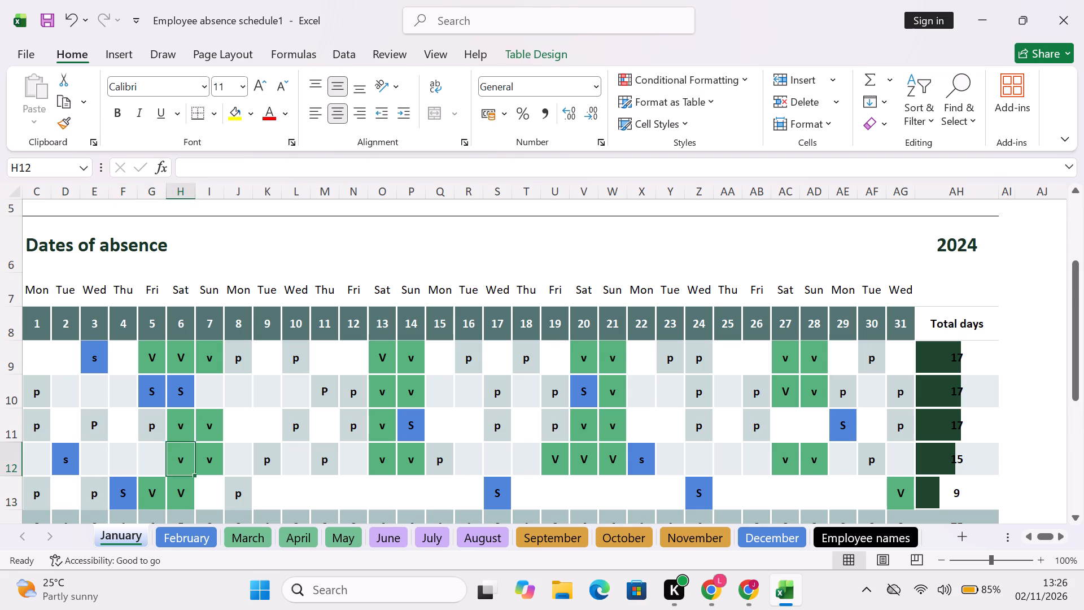
key(Right)
key(Right)
key(Right)
key(Right)
key(Right)
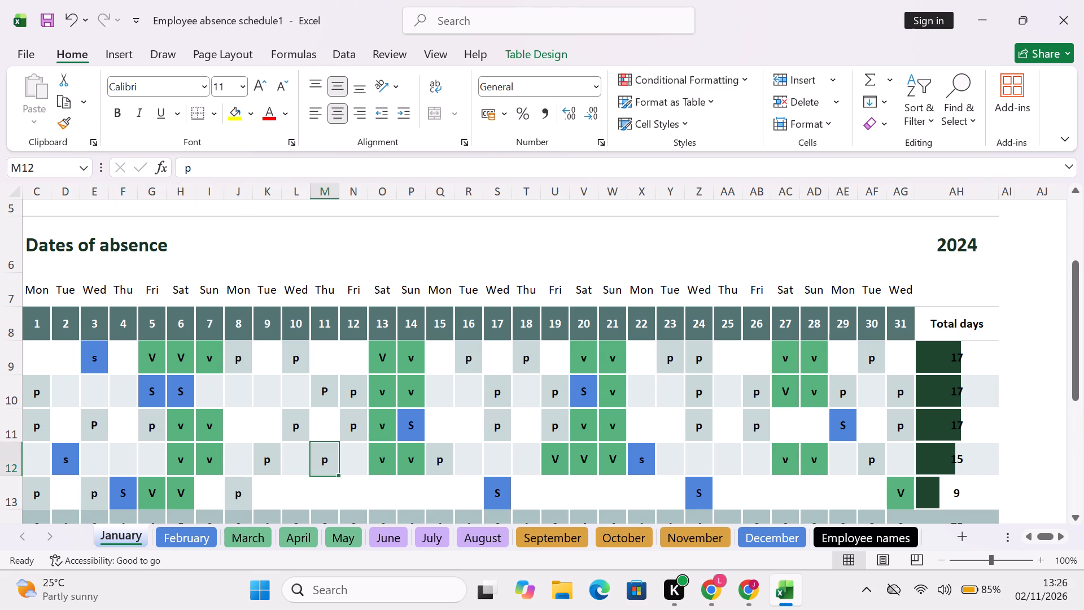
Clear the V on day 5 in the fifth employee's January row.
key(Left)
key(Left)
key(Left)
key(Left)
key(Left)
key(Down)
key(Left)
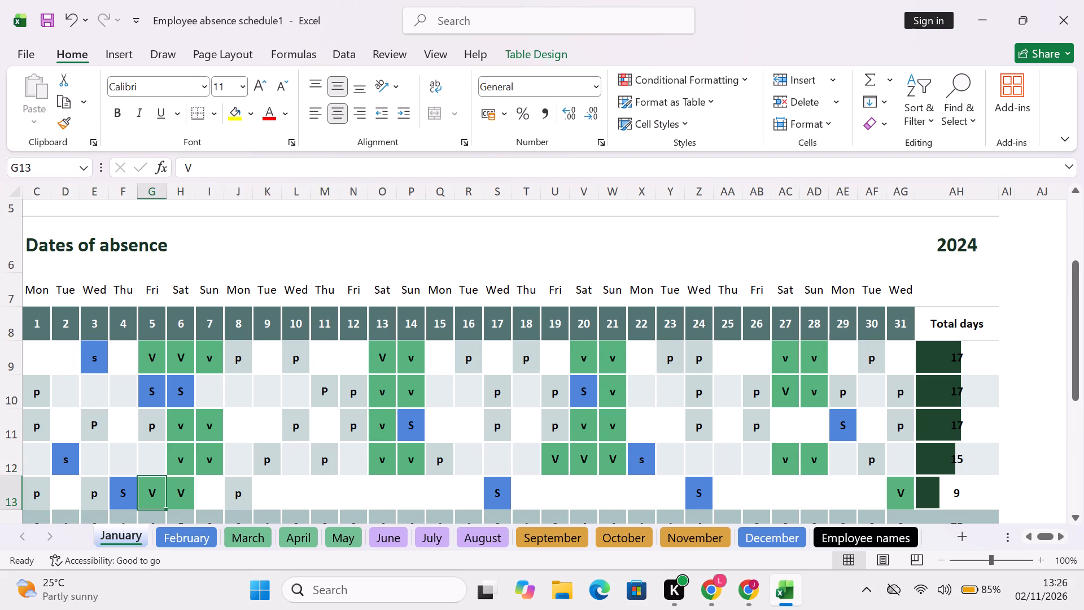
key(BackSpace)
key(Right)
Enter v on day 7 in the fifth employee's January row.
key(Right)
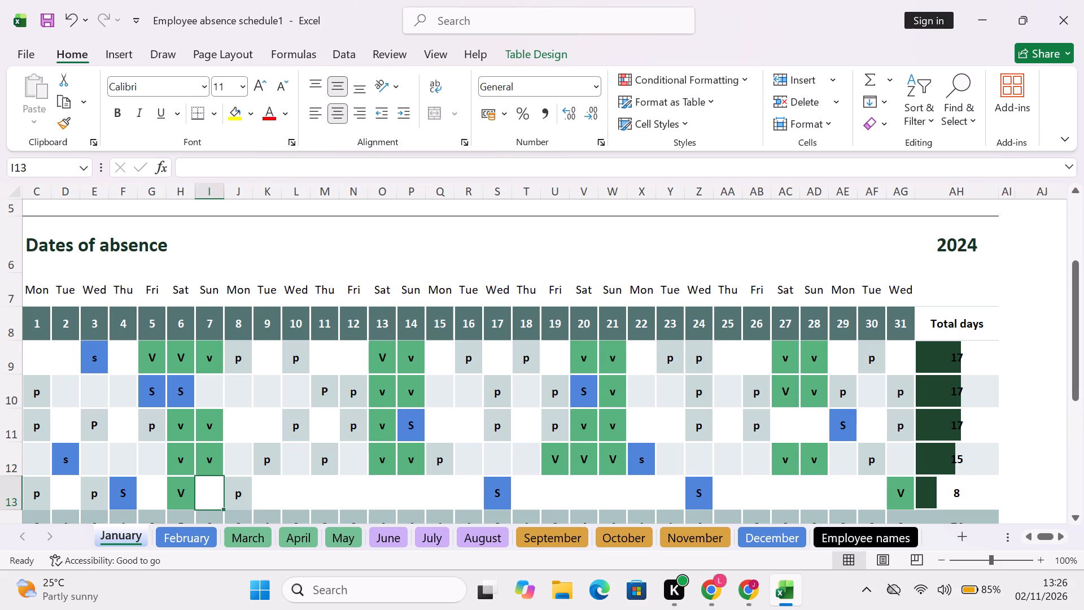
key(v)
key(Right)
Enter p on day 11 in the fifth employee's January row.
key(Right)
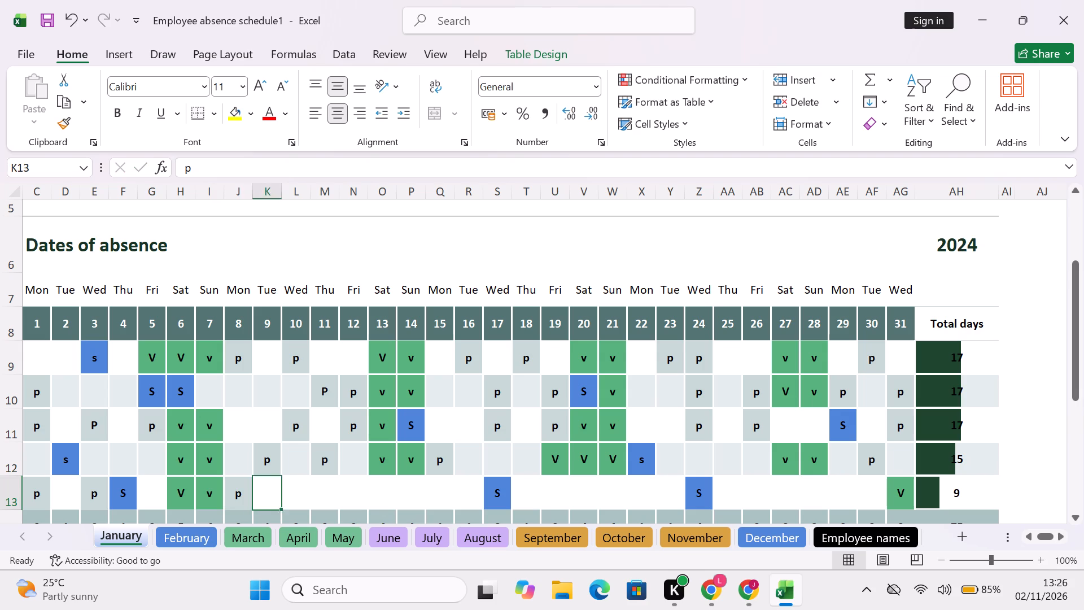
key(Right)
key(Right)
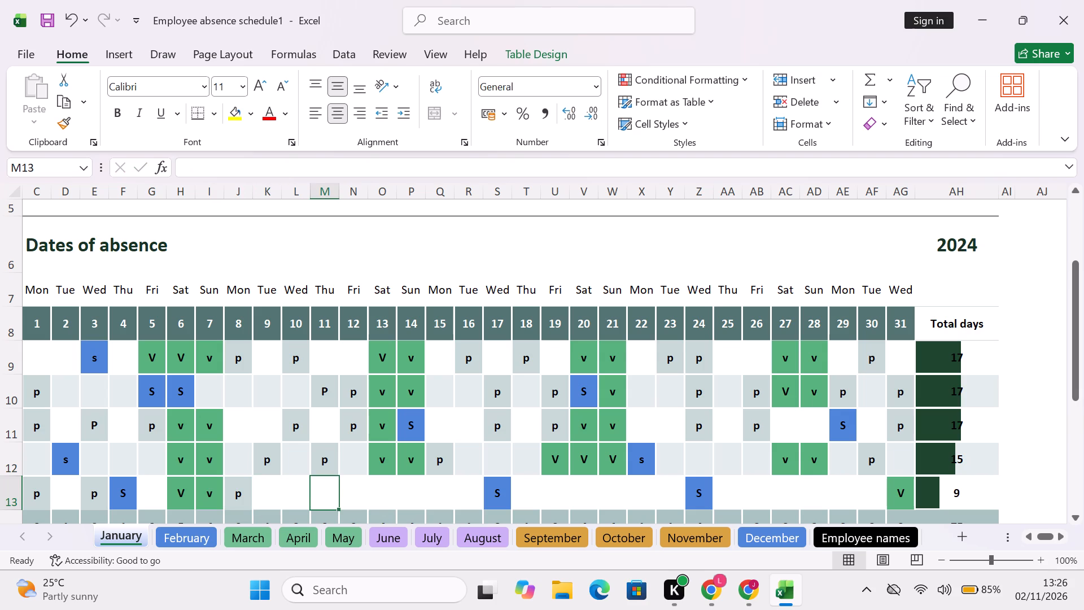
key(p)
key(Right)
Mark days 13 and 14 with v in the fifth employee's January row.
key(Right)
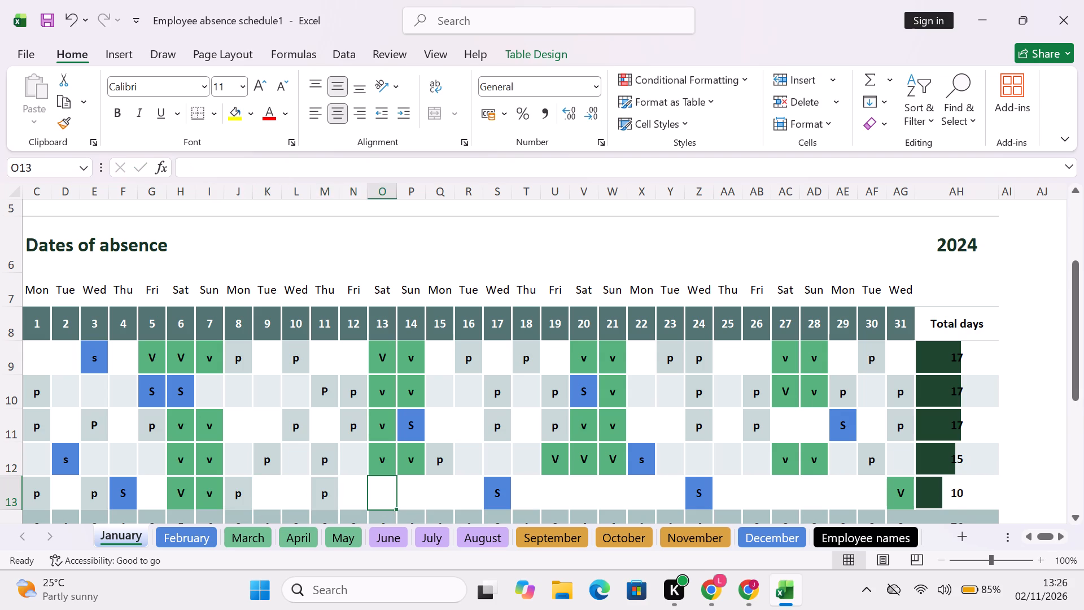
key(v)
key(Right)
key(v)
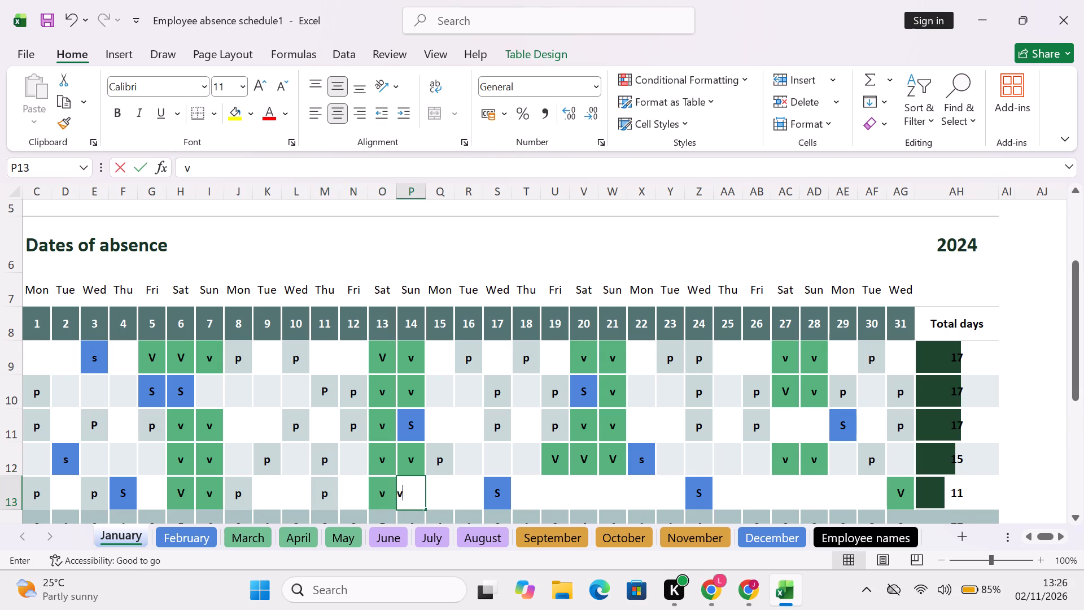
key(Right)
Mark days 20 and 21 with v in the fifth employee's January row.
key(Right)
key(Right)
key(Right)
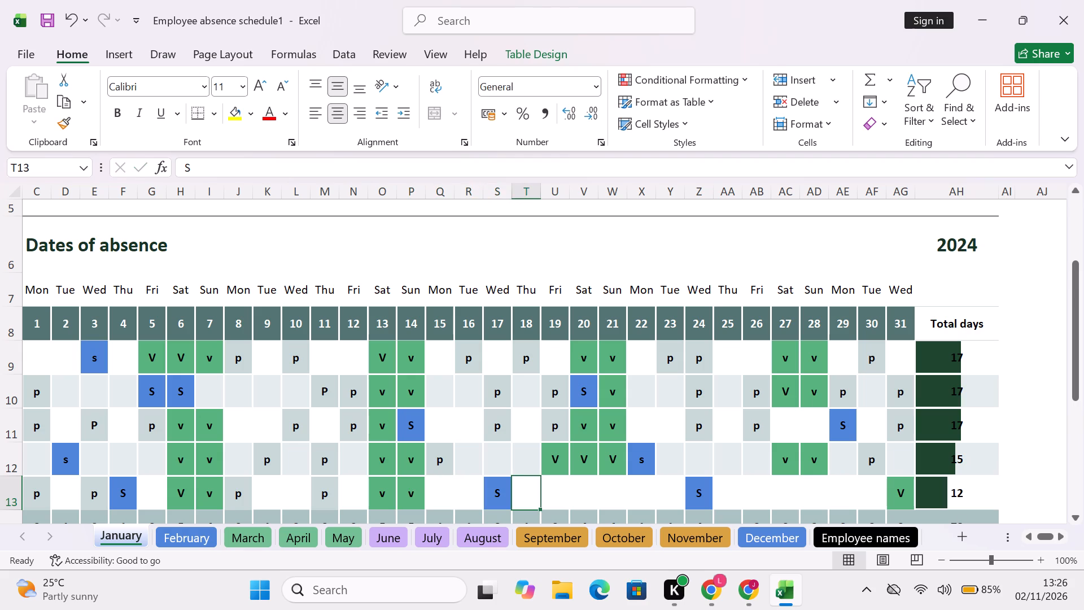
key(Right)
key(Right)
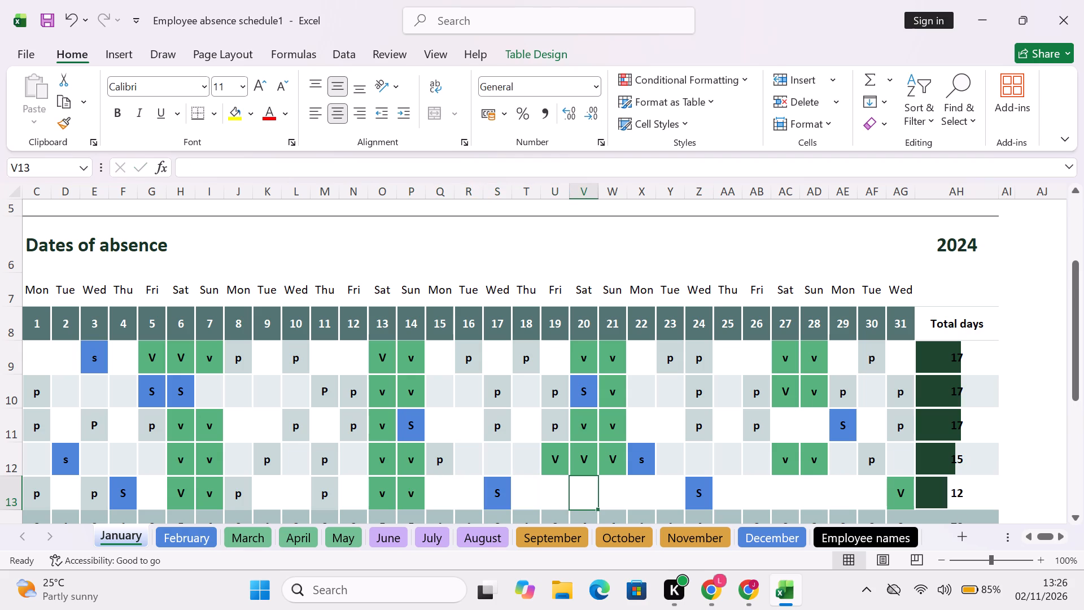
key(v)
key(Right)
key(v)
key(Right)
Mark days 27 and 28 with v in the fifth employee's January row.
key(Right)
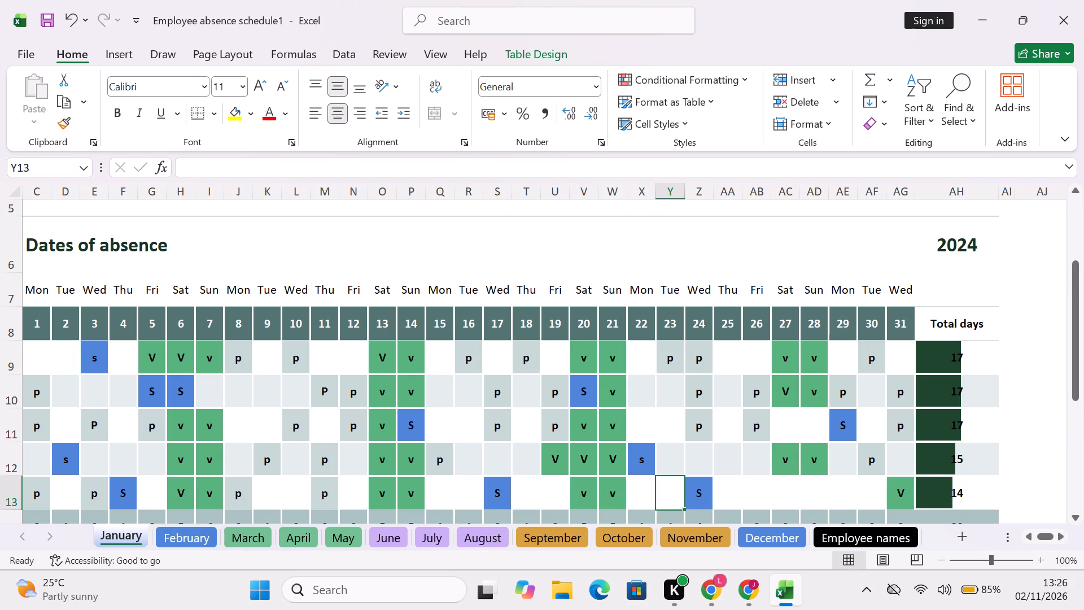
key(Right)
key(Right)
key(Right)
key(Right)
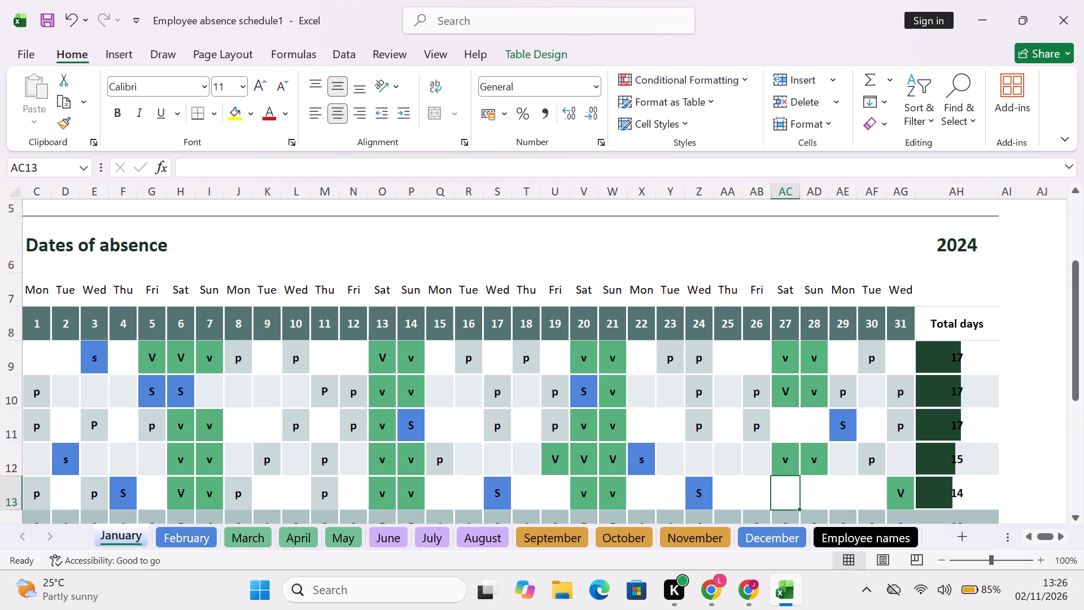
key(v)
key(Right)
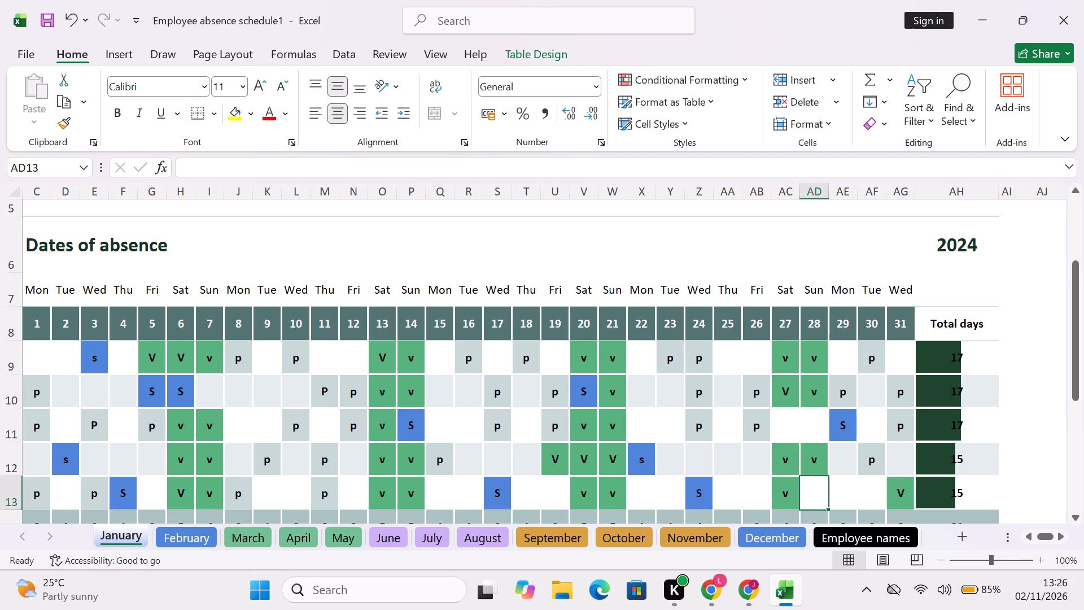
key(Right)
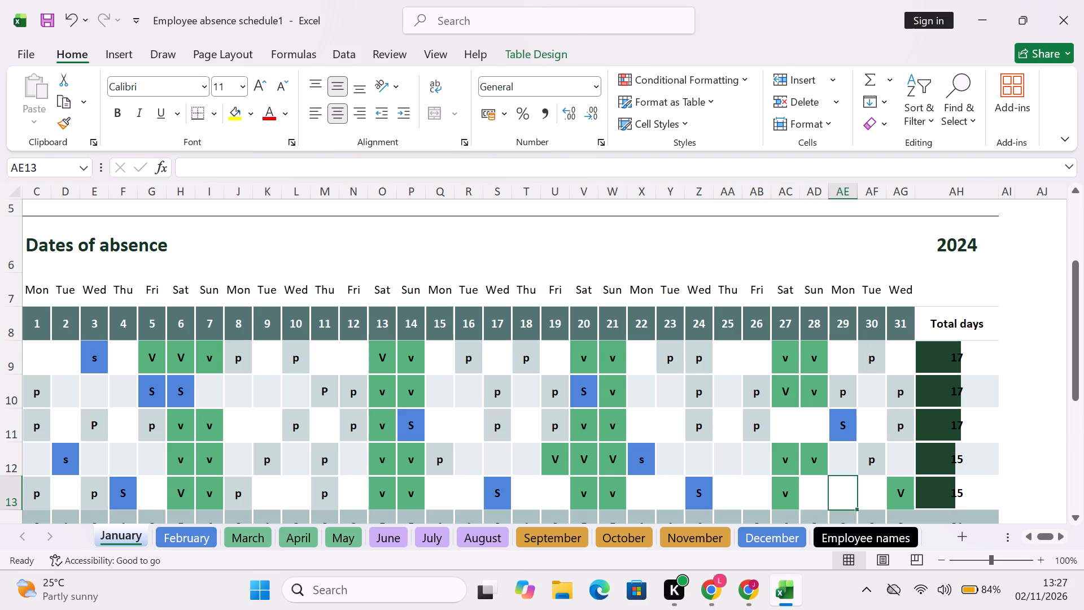
key(Right)
key(Right)
key(Left)
key(Left)
key(Left)
key(v)
key(Right)
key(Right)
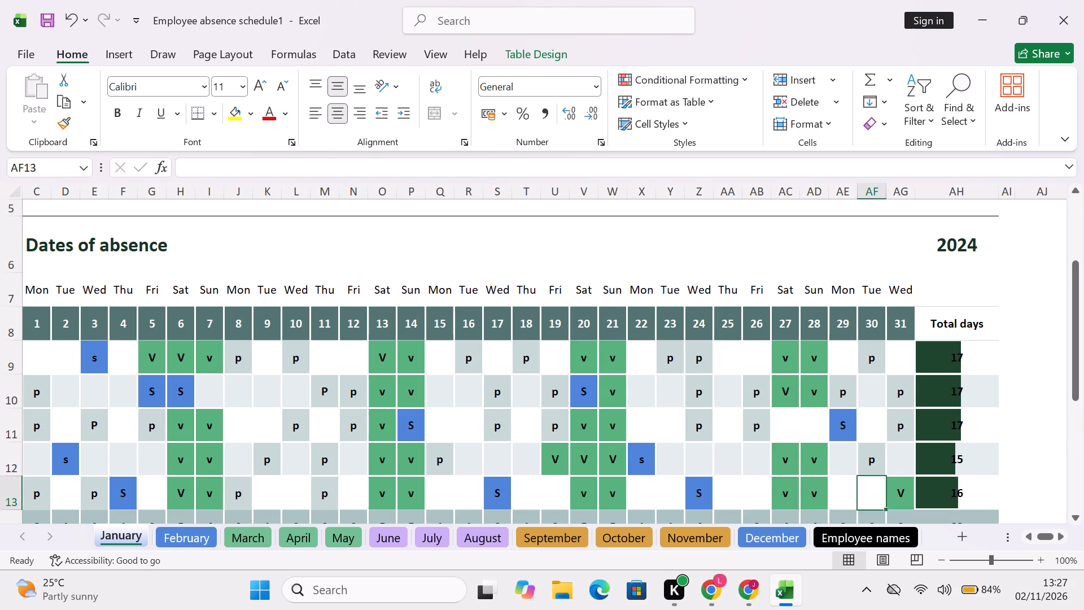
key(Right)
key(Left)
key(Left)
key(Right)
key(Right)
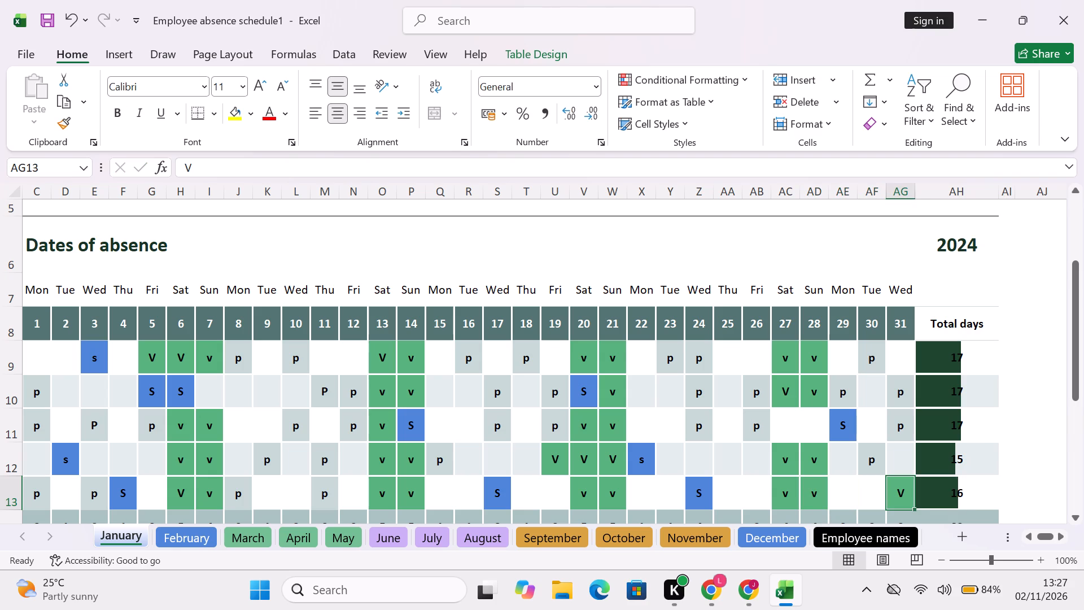
Replace the entry on day 31 in the fifth employee's January row with s.
key(BackSpace)
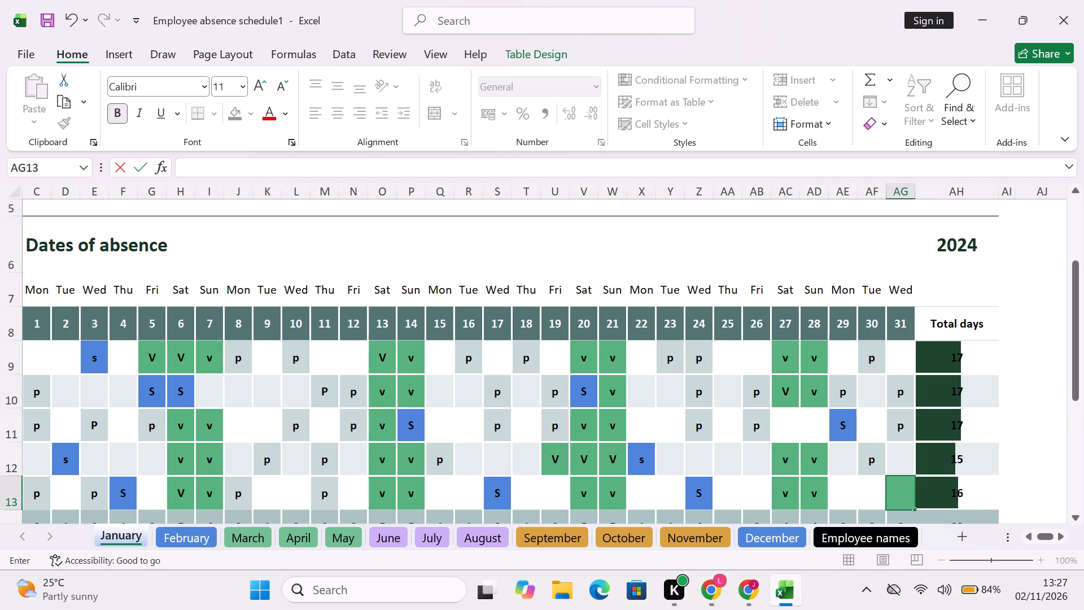
key(s)
key(Right)
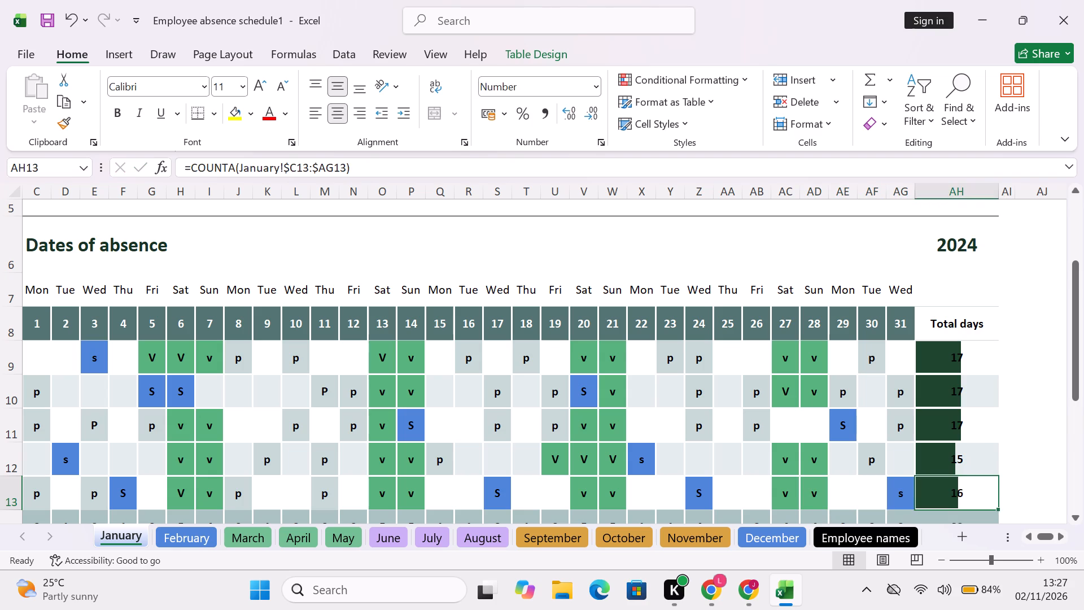
Review the day entries across the fifth employee's January row.
key(Left)
key(Left)
key(Left)
key(Left)
key(Left)
key(Left)
key(Left)
key(Left)
key(Left)
key(Left)
key(Left)
key(Left)
key(Left)
key(Left)
key(Left)
key(Left)
key(Left)
key(Left)
key(Left)
key(Left)
key(Left)
key(Left)
key(Left)
key(Left)
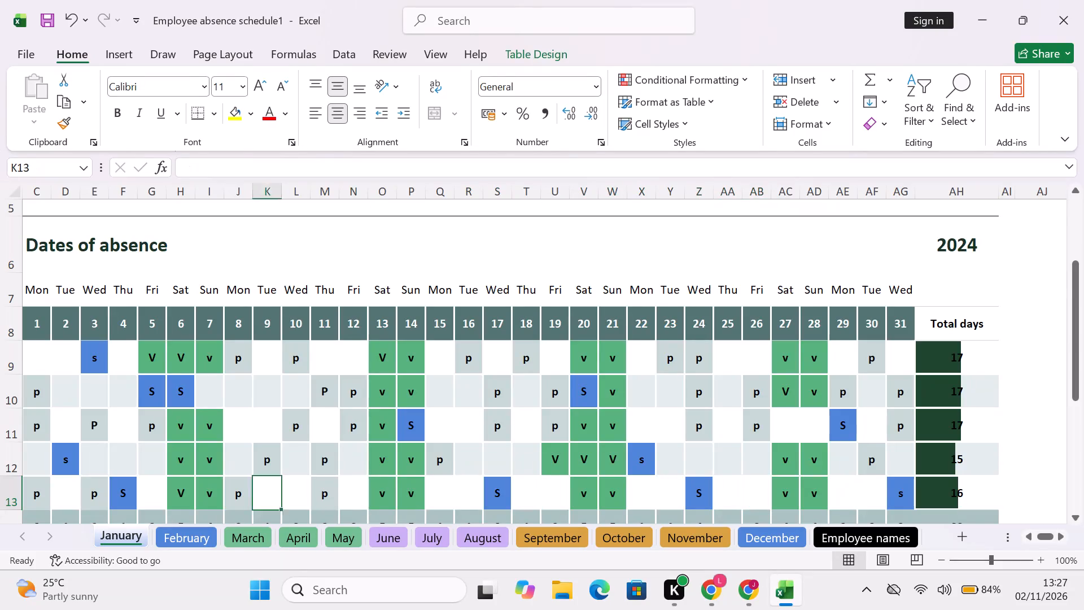
key(Left)
key(Right)
key(Right)
key(Right)
key(Right)
key(Right)
key(Right)
key(Right)
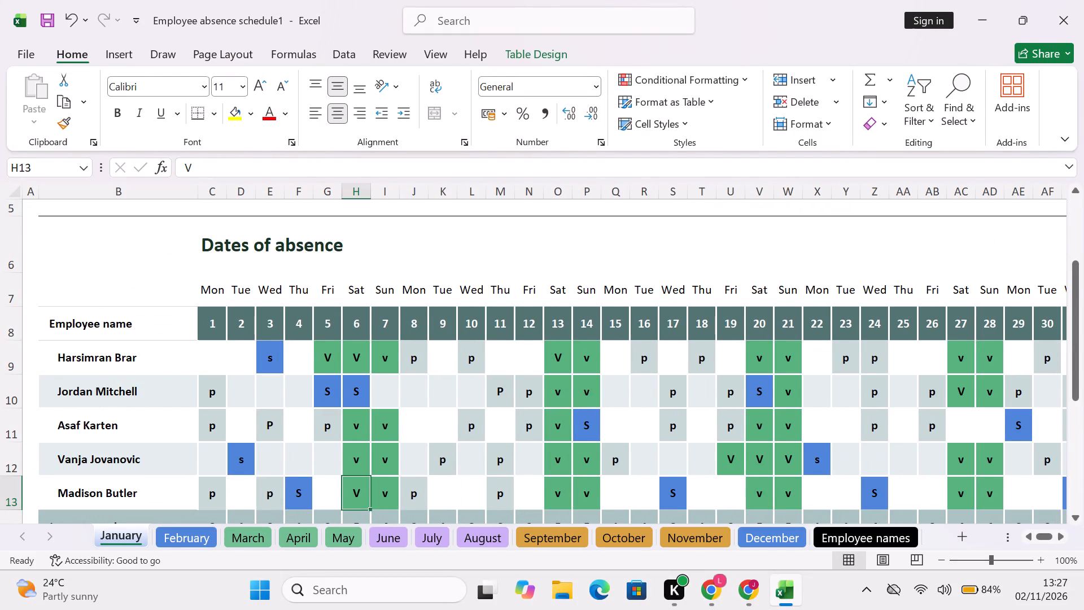
Set the day 25 cell in the January total row to use the Count function.
key(Down)
key(Left)
key(Left)
key(Left)
key(Left)
key(Left)
key(Left)
key(Left)
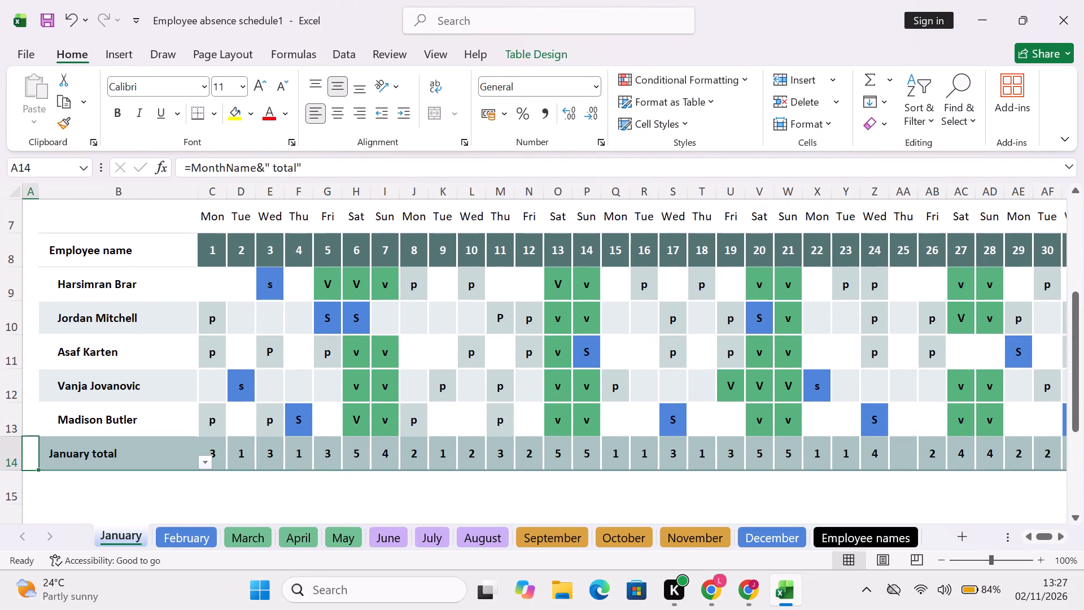
key(Left)
key(Right)
key(Right)
key(Right)
key(Right)
key(Right)
key(Right)
key(Right)
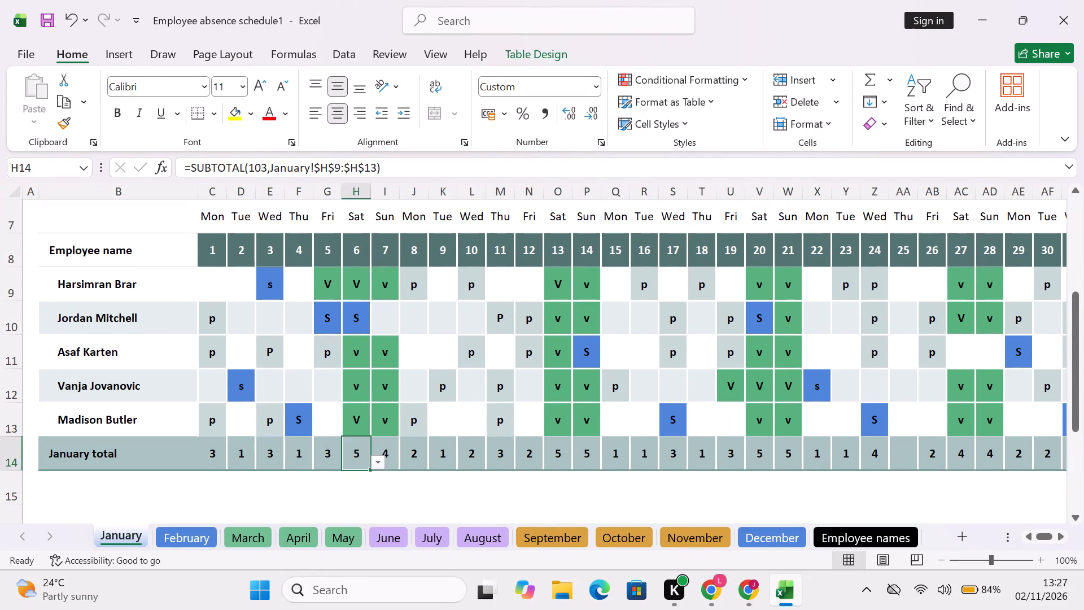
key(Right)
key(Right)
key(Right)
key(Right)
key(Right)
key(Right)
key(Right)
key(Right)
key(Right)
key(Right)
key(Right)
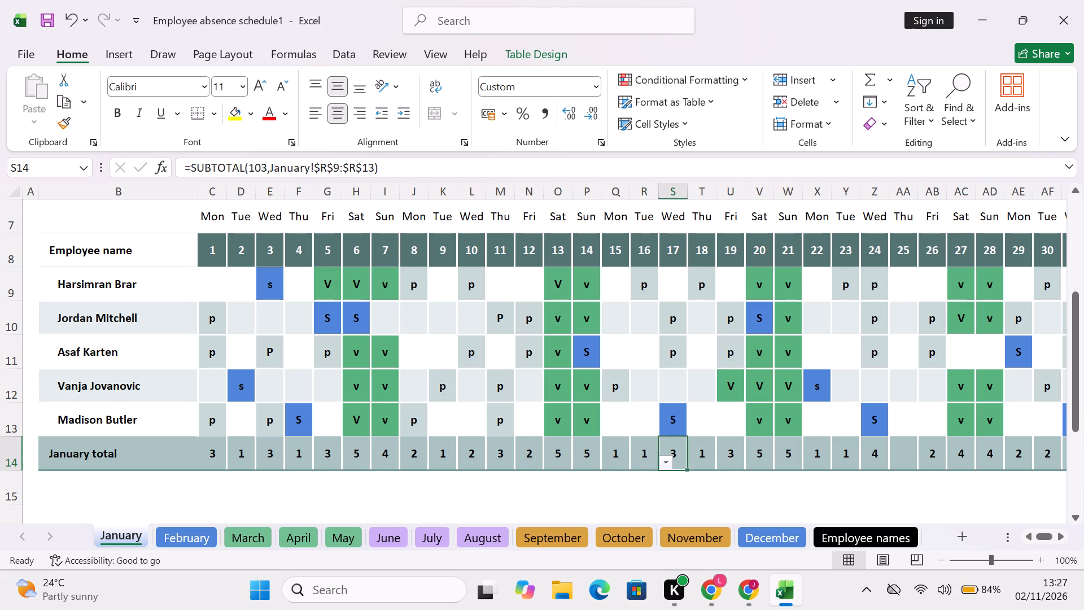
key(Right)
key(Right)
key(Right)
key(Right)
key(Right)
key(Right)
key(Right)
key(Right)
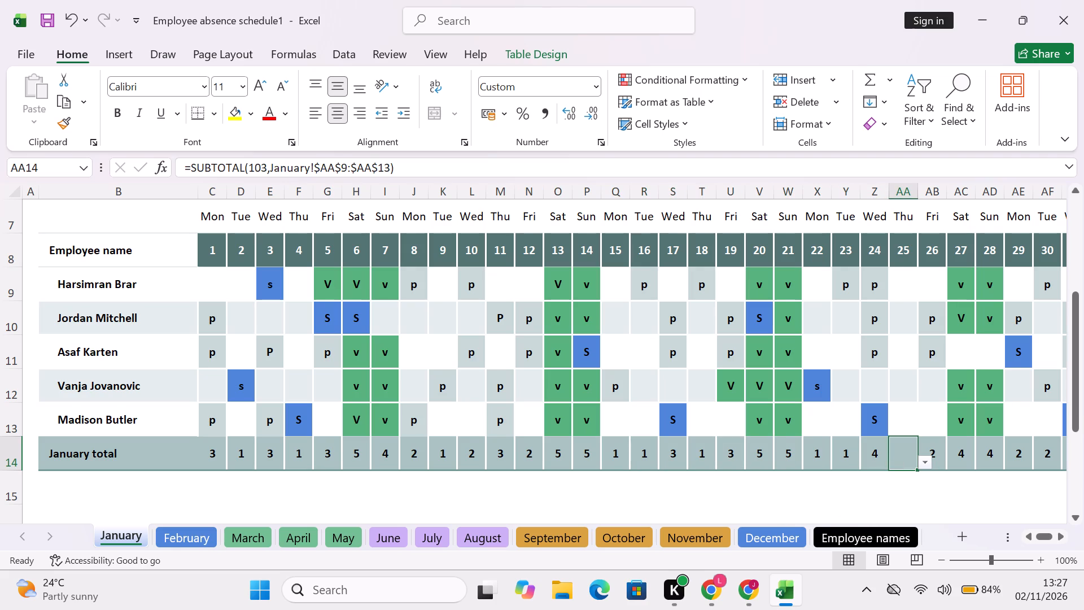
click(926, 461)
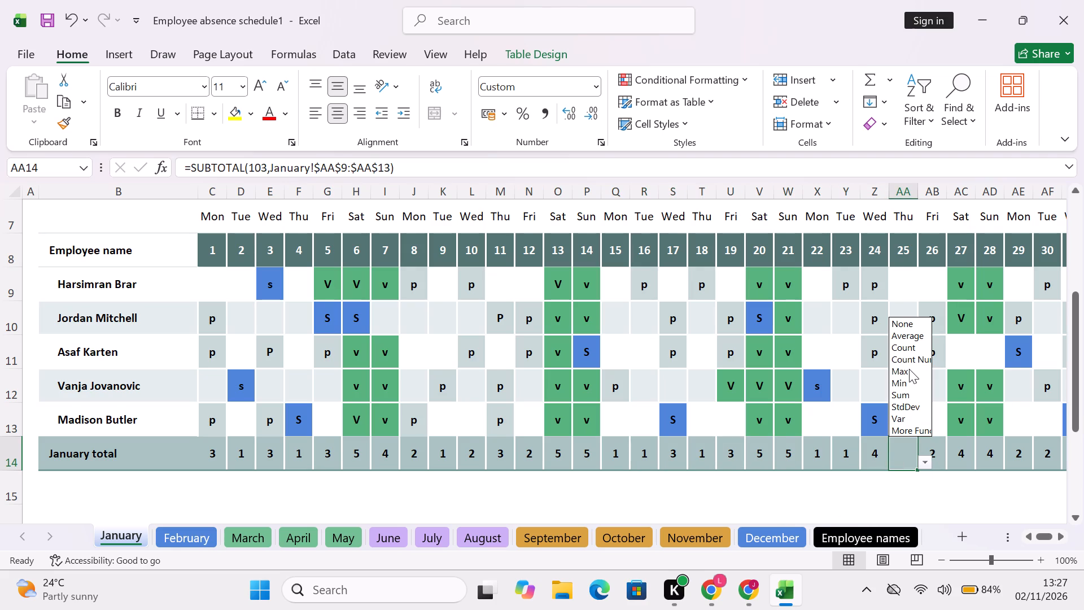
click(915, 347)
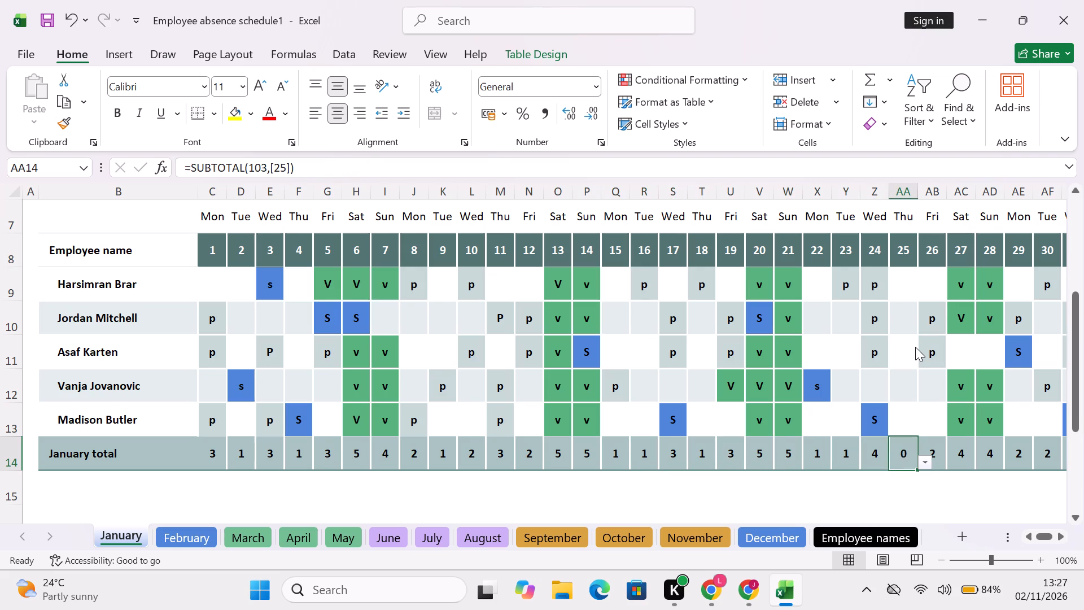
Check the daily counts and total days across the January total row.
key(Right)
key(Right)
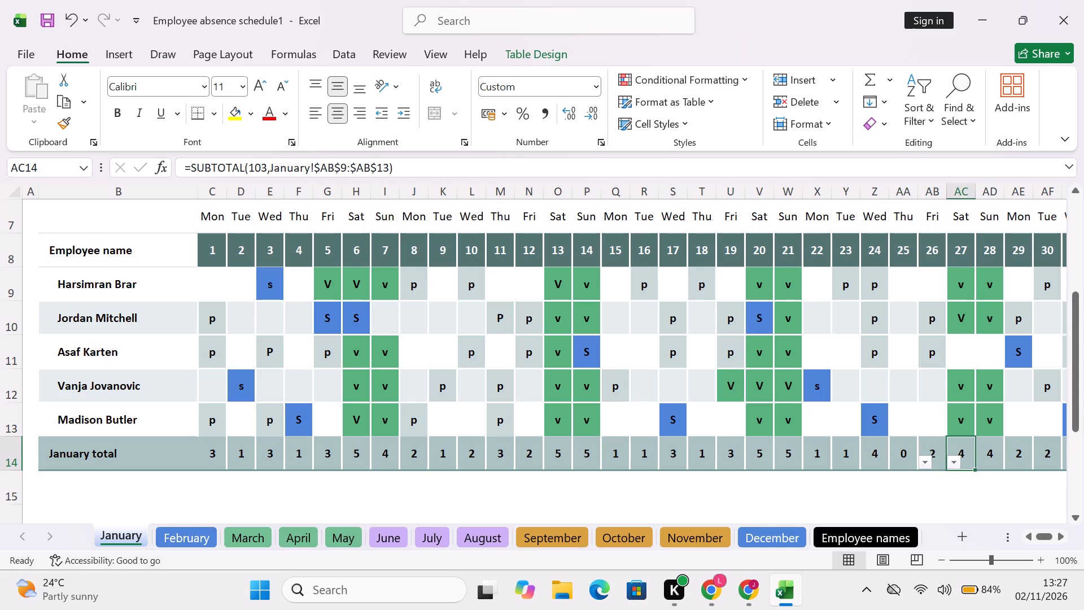
key(Right)
key(Right)
key(Right)
key(Right)
key(Right)
key(Left)
key(Left)
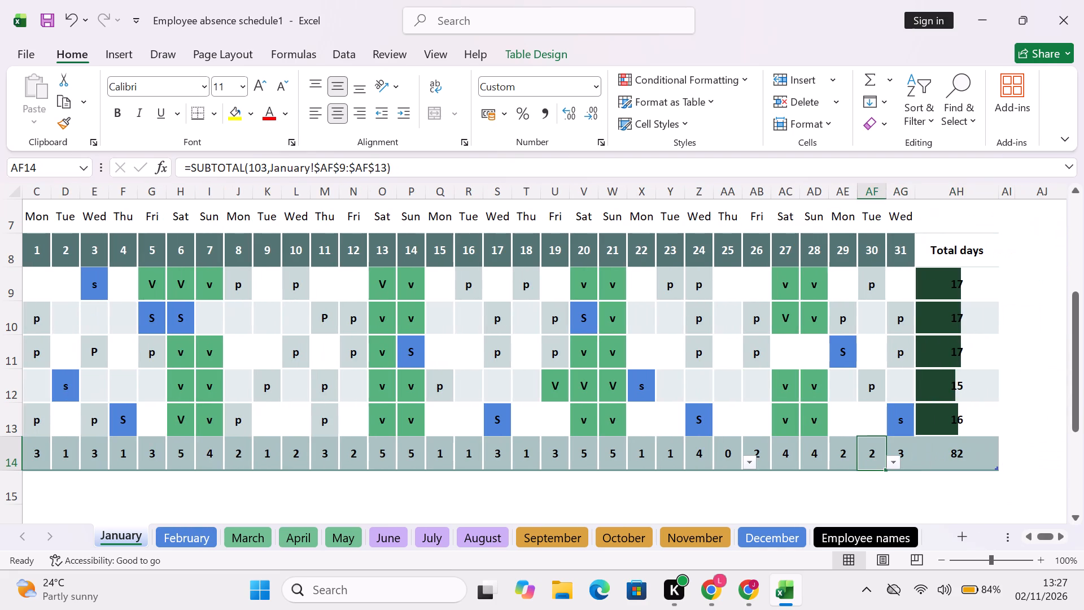
key(Right)
key(Right)
key(Right)
key(Left)
key(Left)
key(Left)
key(Left)
key(Left)
key(Left)
key(Left)
key(Left)
key(Left)
key(Left)
key(Left)
key(Left)
key(Left)
key(Left)
key(Left)
key(Left)
key(Left)
key(Left)
key(Left)
key(Left)
key(Left)
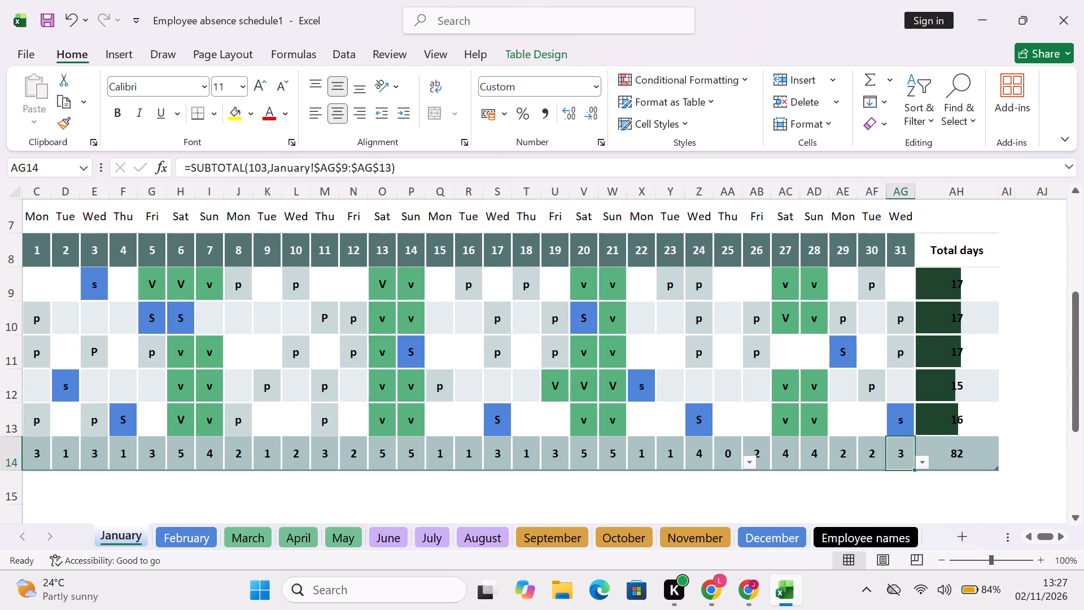
key(Right)
key(Right)
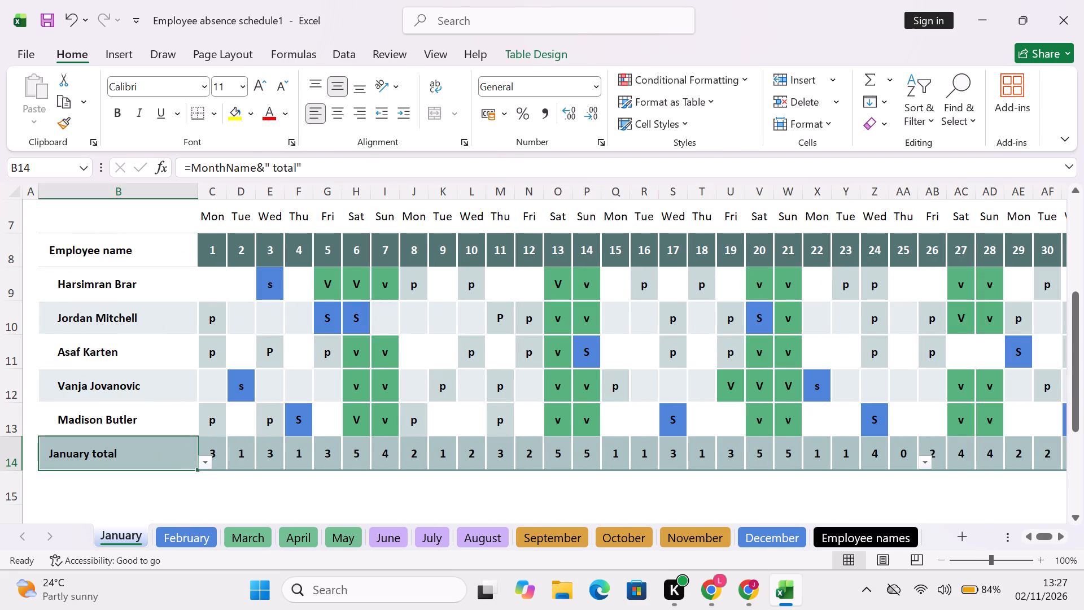
key(Right)
key(Right)
key(Right)
key(Right)
key(Right)
key(Right)
key(Right)
key(Right)
key(Right)
key(Right)
key(Right)
key(Right)
key(Right)
key(Right)
key(Right)
key(Right)
key(Right)
key(Right)
key(Right)
key(Right)
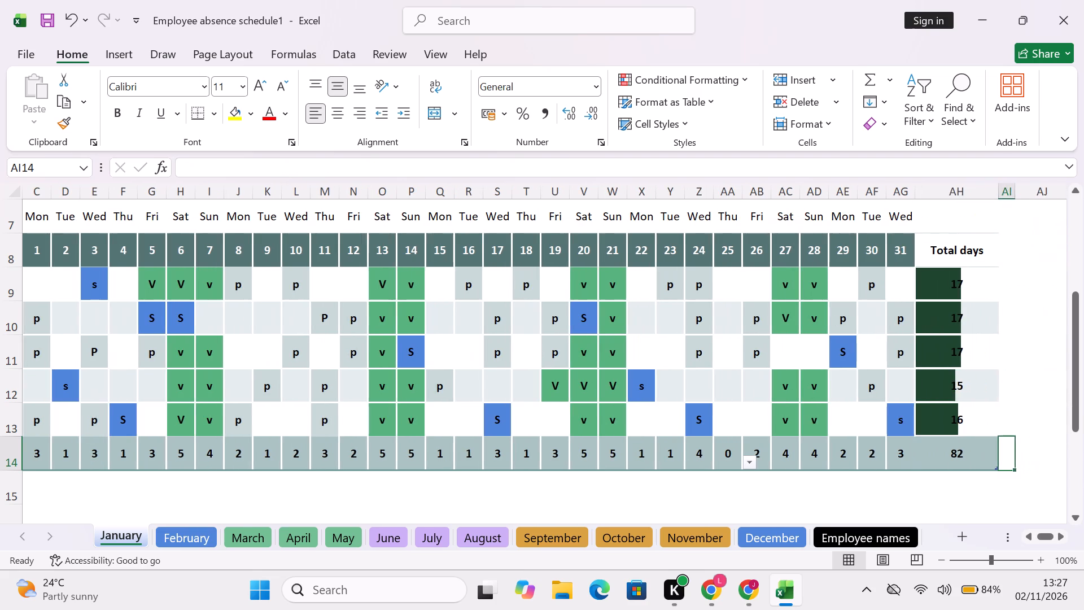
key(Right)
key(Left)
key(Left)
key(Left)
key(Left)
key(Left)
key(Left)
key(Left)
key(Left)
key(Left)
key(Left)
key(Left)
key(Left)
key(Left)
key(Left)
key(Left)
key(Left)
key(Left)
key(Left)
key(Left)
key(Left)
key(Left)
key(Left)
key(Left)
key(Left)
key(Left)
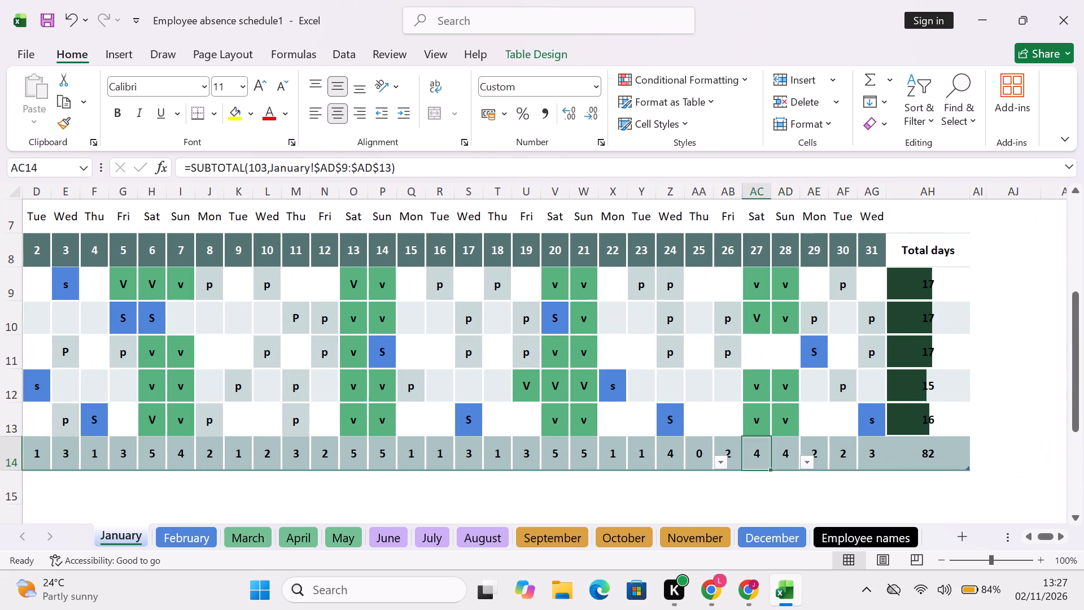
Re-examine the daily counts and the total days formula across the January total row.
key(Right)
key(Right)
key(Right)
key(Right)
key(Right)
key(Right)
key(Right)
key(Right)
key(Right)
key(Right)
key(Right)
key(Right)
key(Right)
key(Right)
key(Right)
key(Right)
key(Right)
key(Right)
key(Right)
key(Right)
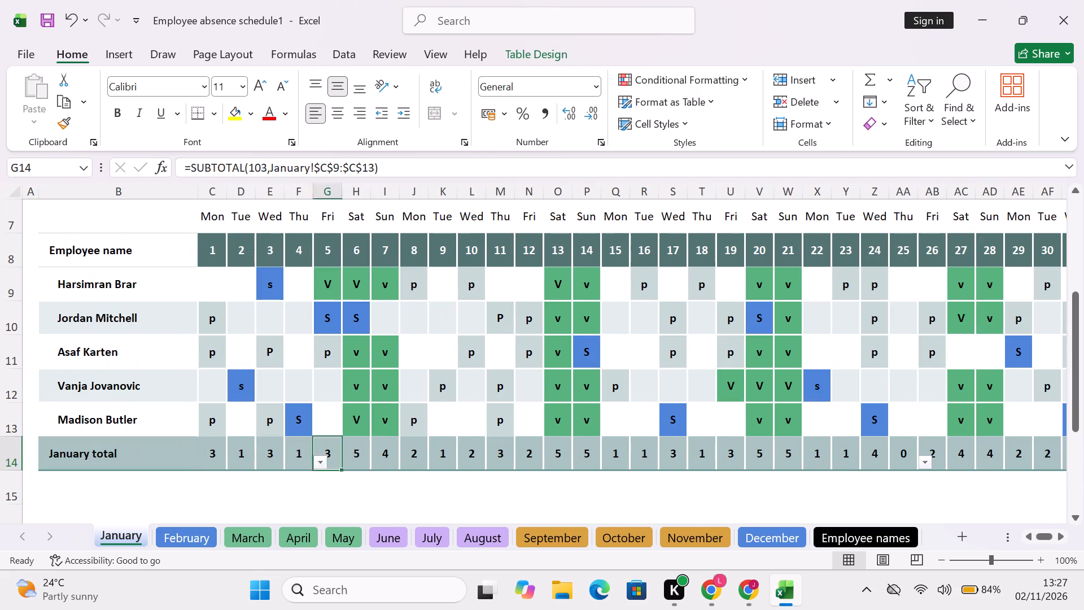
key(Left)
key(Left)
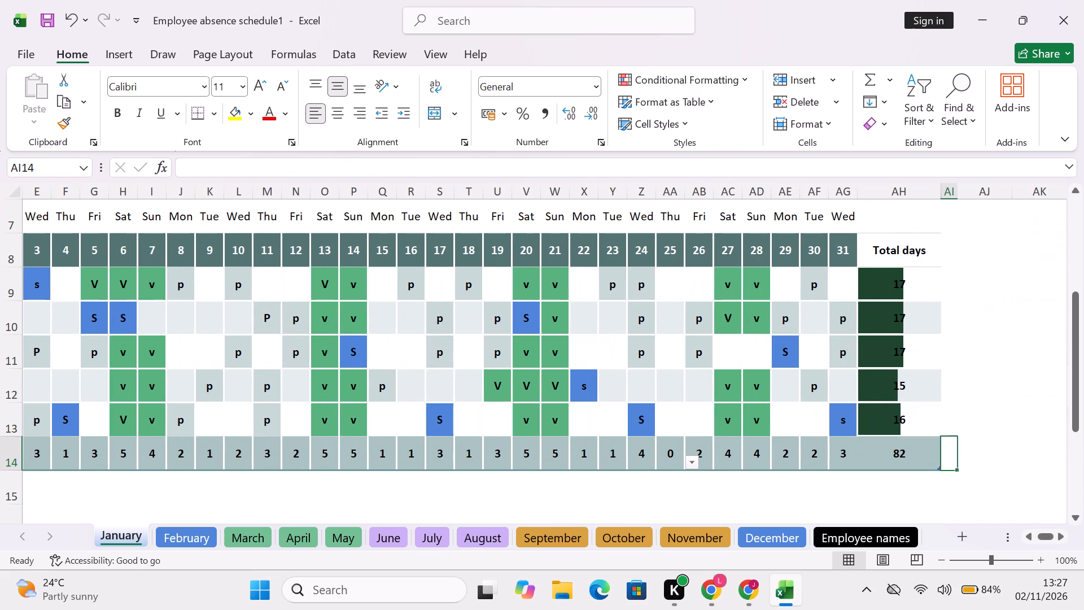
key(Left)
key(Left)
key(Left)
key(Left)
key(Left)
key(Left)
key(Left)
key(Left)
key(Left)
key(Left)
key(Left)
key(Left)
key(Left)
key(Left)
key(Left)
key(Left)
key(Left)
key(Left)
key(Left)
key(Left)
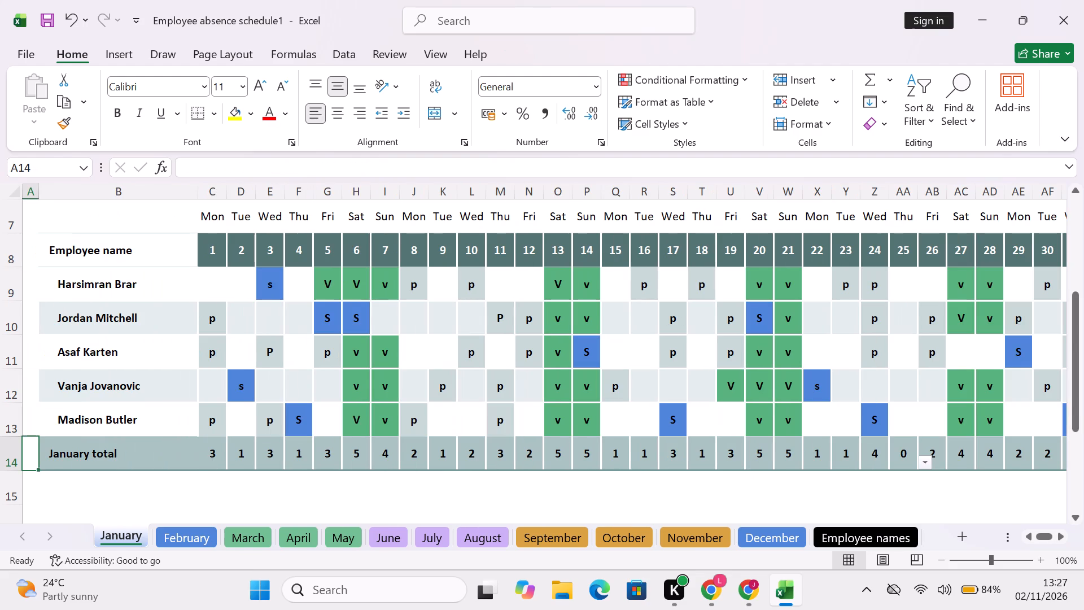
key(Right)
key(Right)
key(Right)
key(Right)
key(Right)
key(Right)
key(Right)
key(Right)
key(Right)
key(Right)
key(Right)
key(Right)
key(Right)
key(Right)
key(Right)
key(Right)
key(Right)
key(Right)
key(Right)
key(Right)
key(Right)
key(Right)
key(Right)
key(Right)
key(Right)
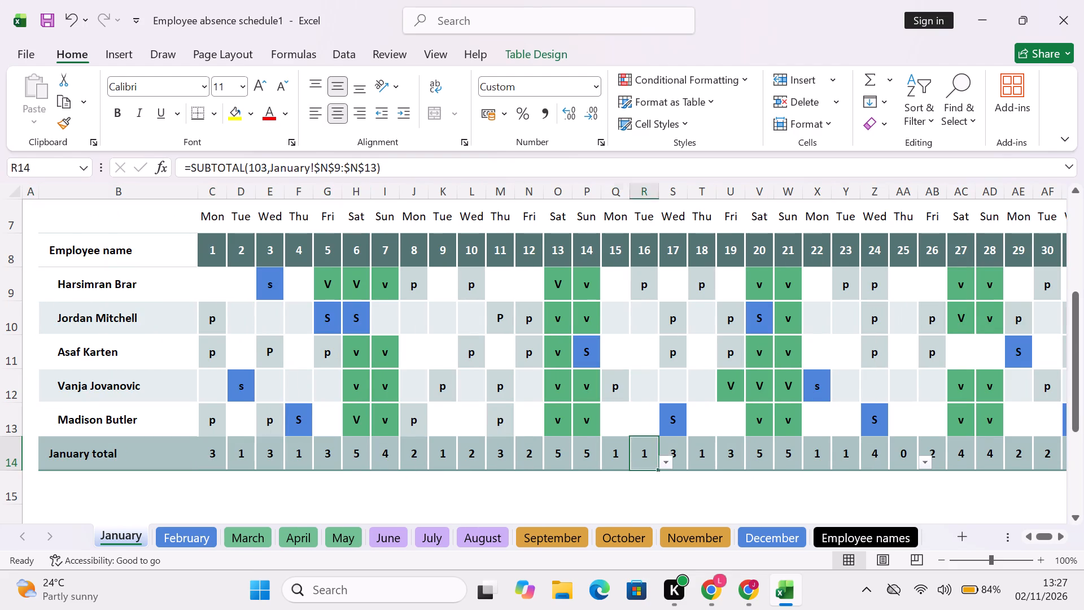
key(Right)
key(Left)
key(Right)
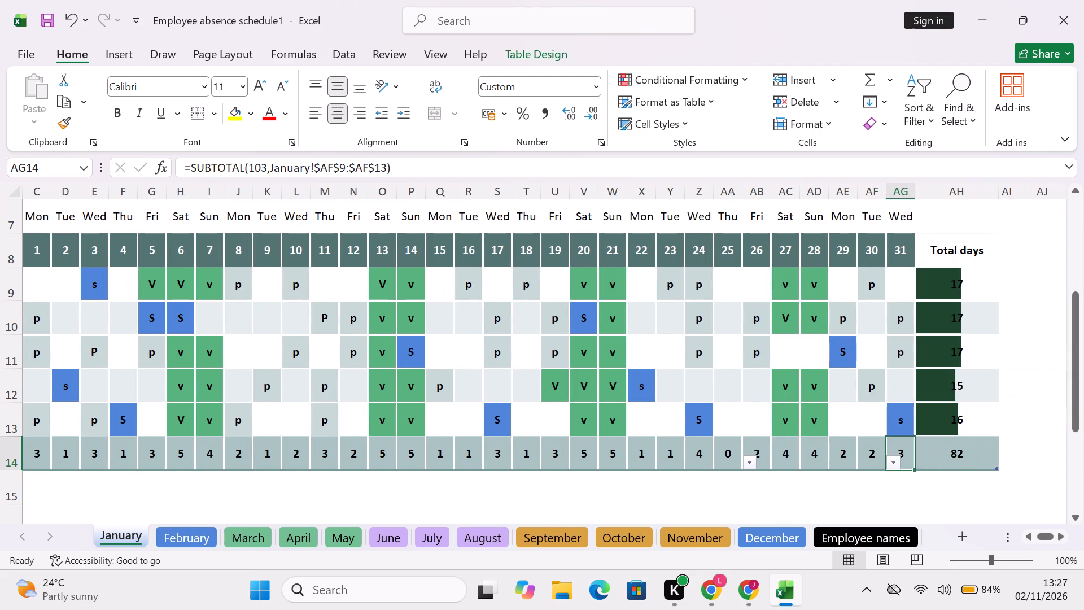
key(Right)
key(Right)
key(Left)
key(Left)
key(Left)
key(Left)
key(Left)
key(Left)
key(Left)
key(Left)
key(Left)
key(Left)
key(Left)
key(Left)
key(Left)
key(Left)
key(Left)
key(Left)
key(Left)
key(Left)
key(Left)
key(Left)
key(Left)
key(Left)
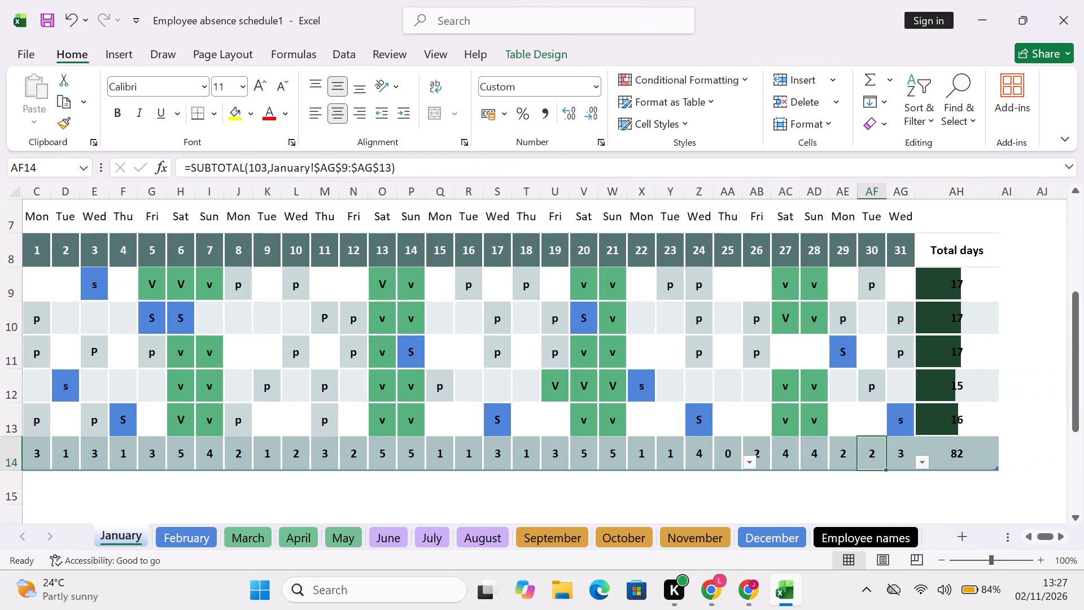
key(Right)
key(Right)
key(Right)
key(Right)
key(Right)
key(Right)
key(Right)
key(Right)
key(Right)
key(Right)
key(Right)
key(Right)
key(Right)
key(Right)
key(Right)
key(Right)
key(Right)
key(Right)
key(Right)
key(Right)
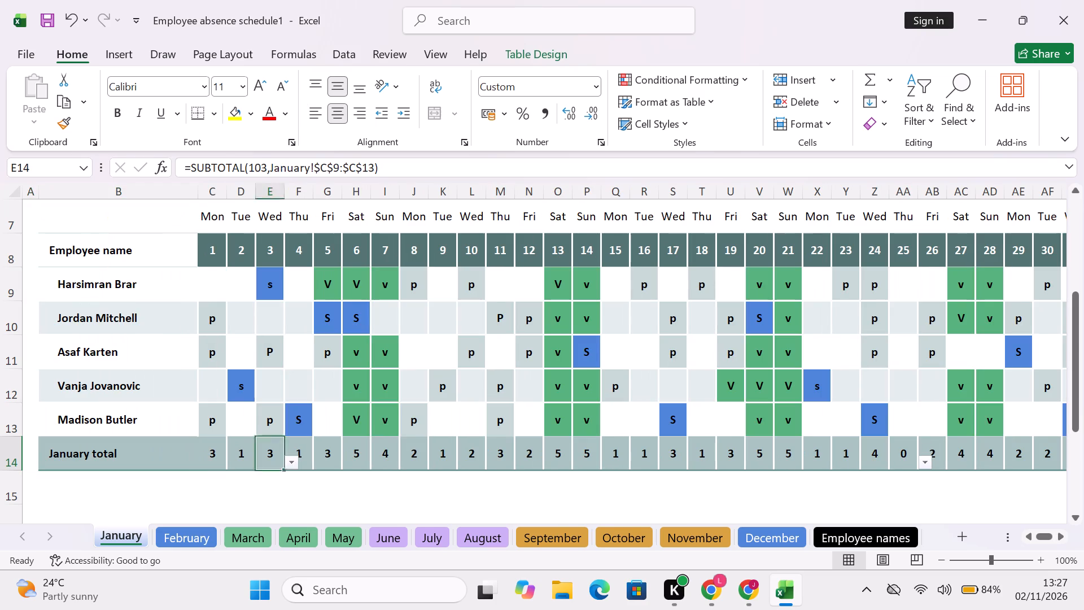
key(Left)
key(Left)
key(Left)
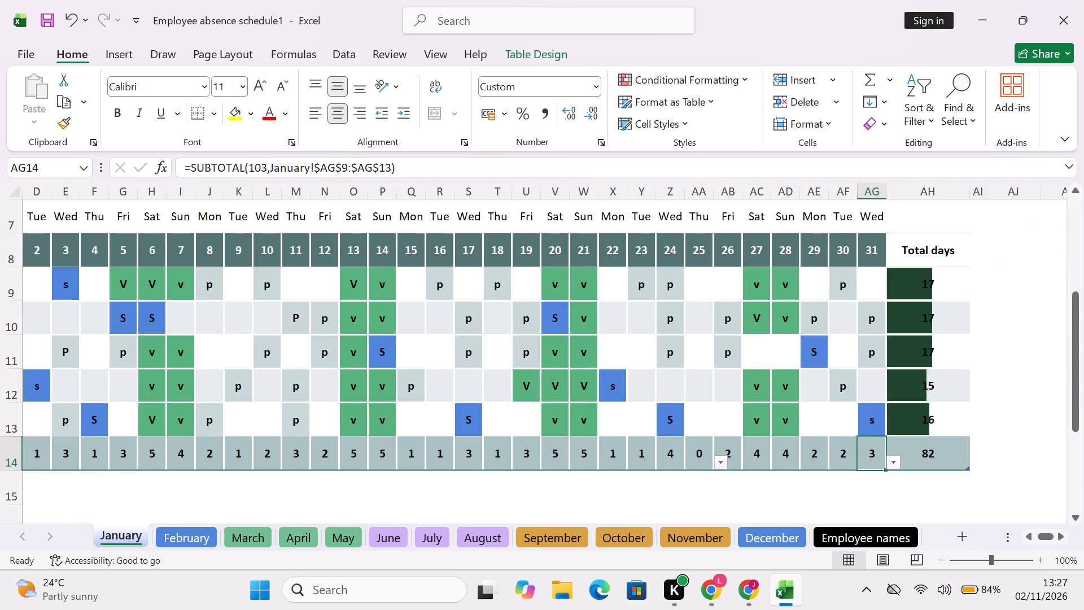
key(Left)
key(Right)
key(Right)
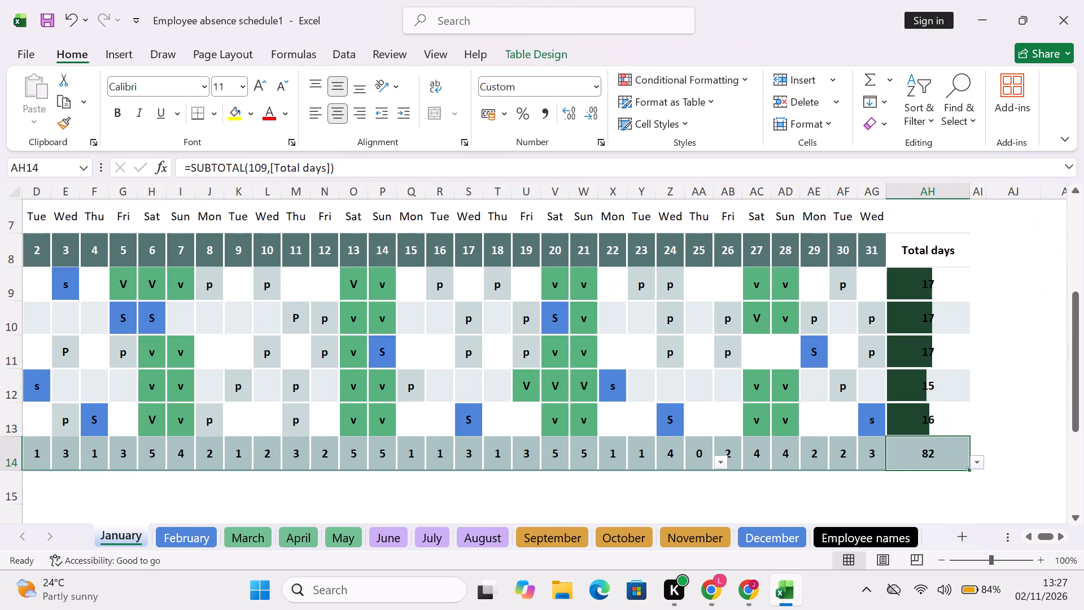
key(Left)
key(Left)
key(Left)
key(Left)
key(Left)
key(Left)
key(Left)
key(Left)
key(Left)
key(Left)
key(Left)
key(Left)
key(Left)
key(Left)
key(Left)
key(Left)
key(Left)
key(Left)
key(Left)
key(Left)
key(Left)
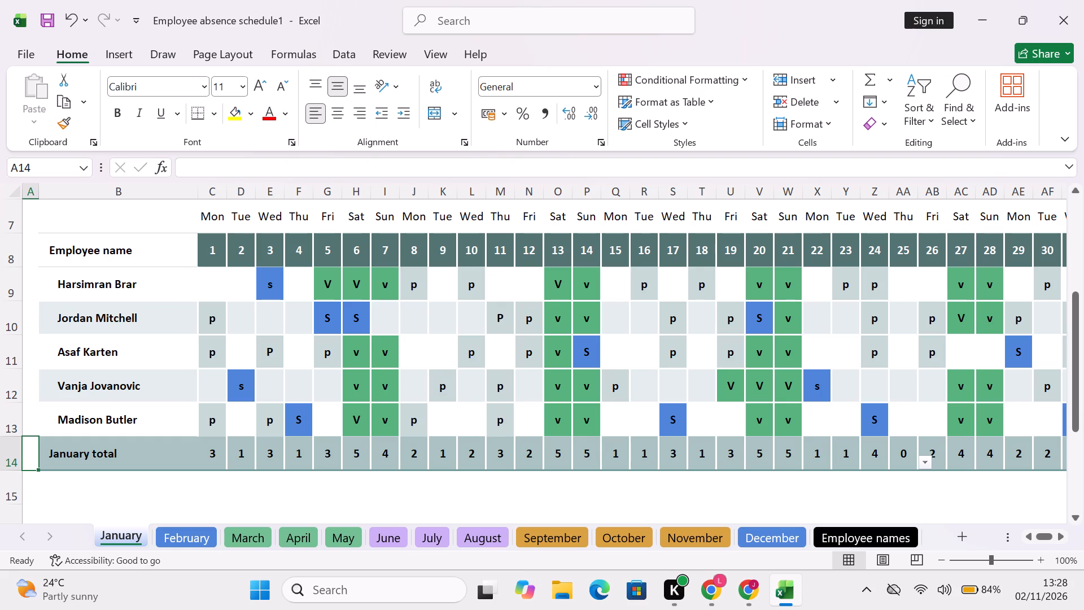
On the February sheet, clear the vacation entry on day 5 in the first employee's row.
click(176, 528)
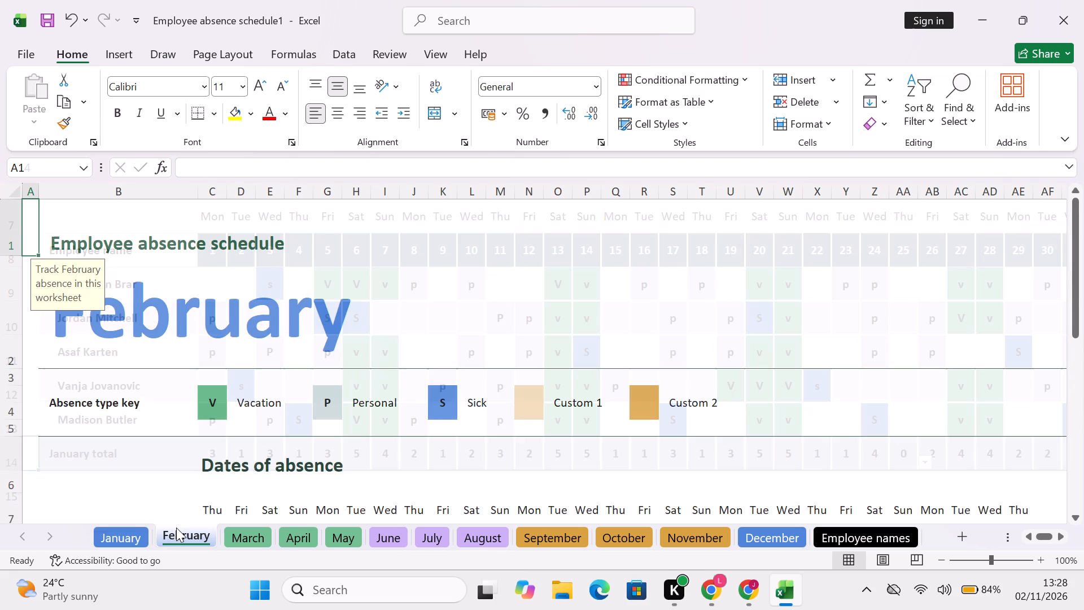
key(Up)
key(Right)
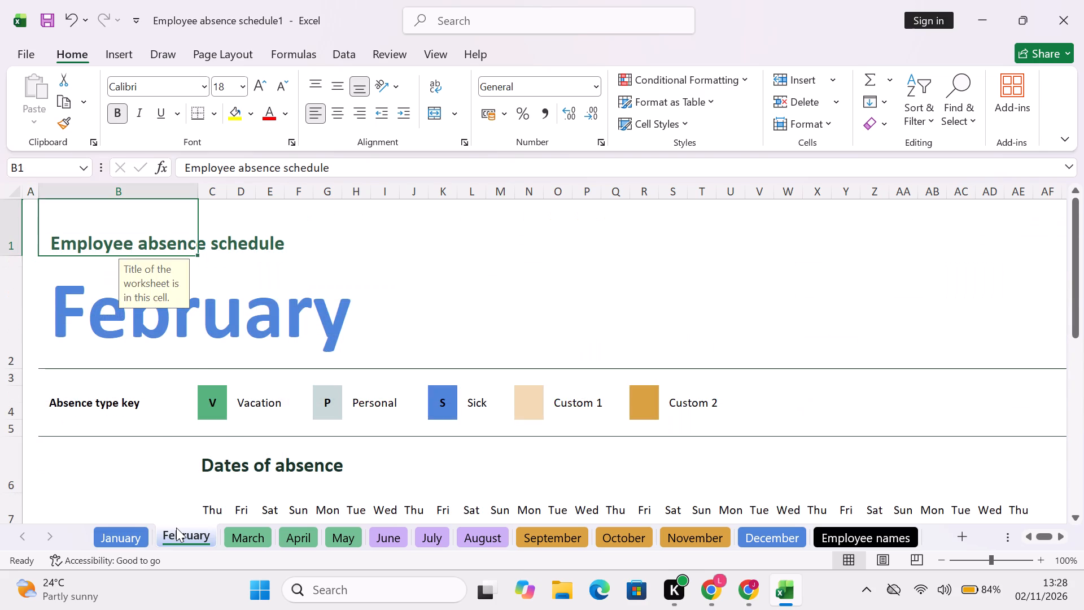
key(Down)
key(Down)
key(Down)
key(Down)
key(Down)
key(Down)
key(Down)
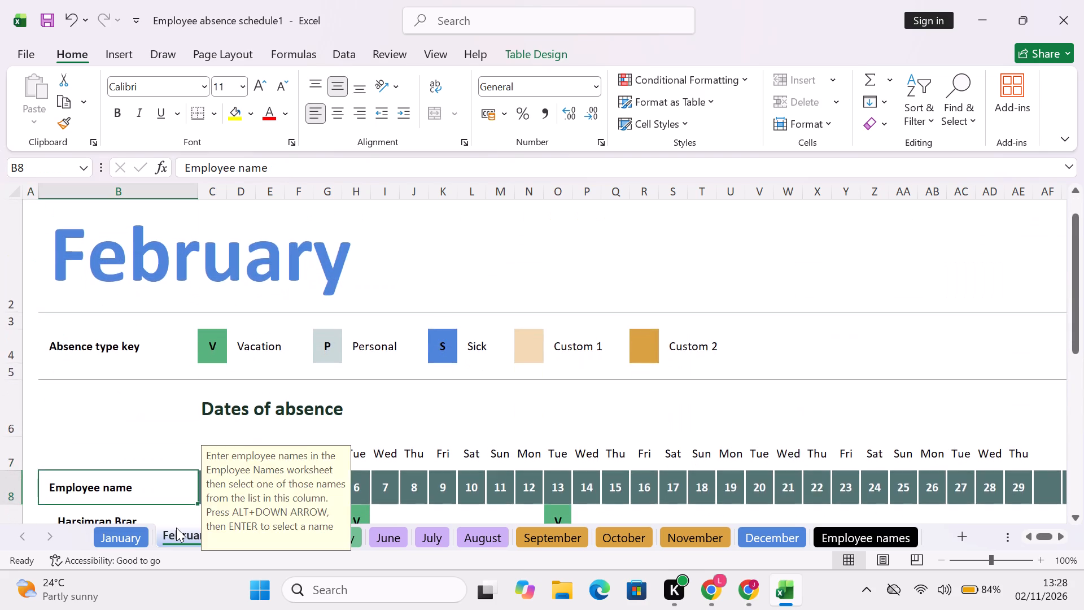
key(Down)
key(Right)
key(Right)
key(Right)
key(Right)
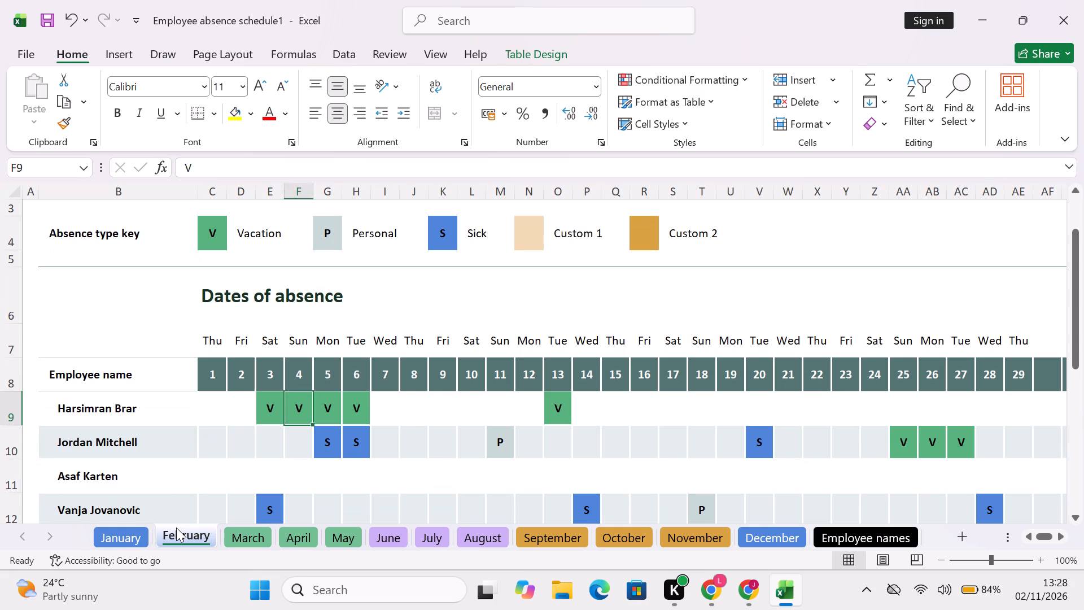
key(Right)
key(BackSpace)
key(Right)
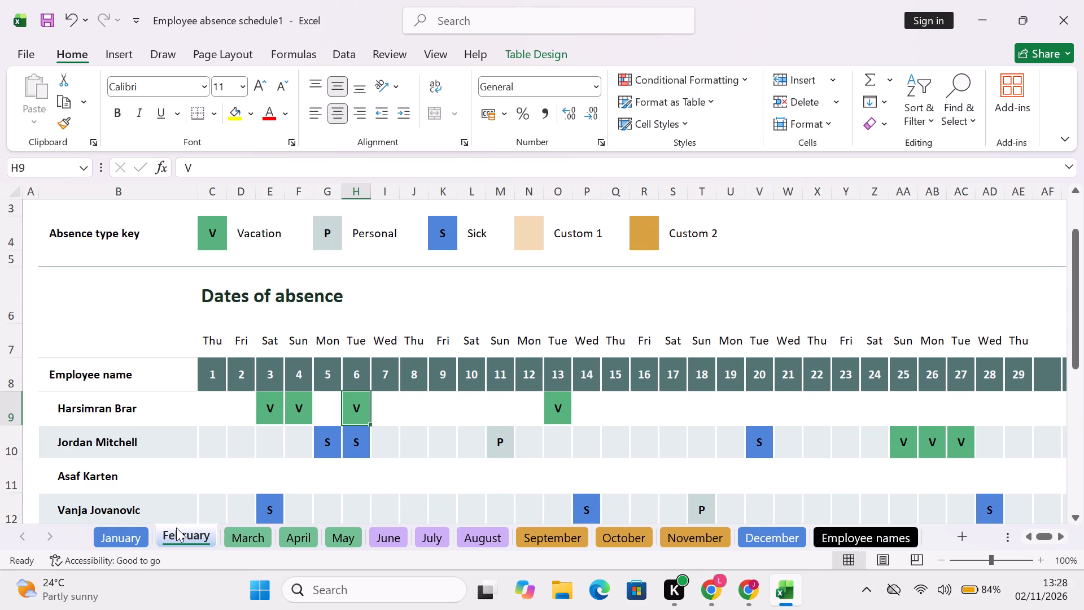
Clear the vacation entry on day 6 in the first employee's February row.
key(BackSpace)
key(Left)
key(Right)
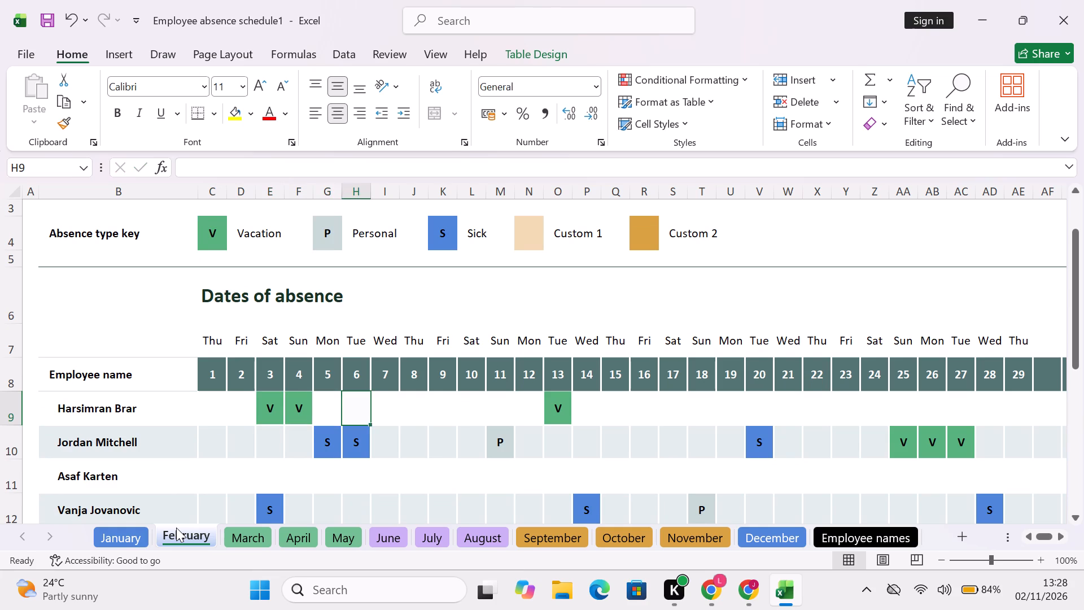
In the first employee's row, enter s on day 7, p on day 9, and v on days 10 and 11.
key(Right)
key(a)
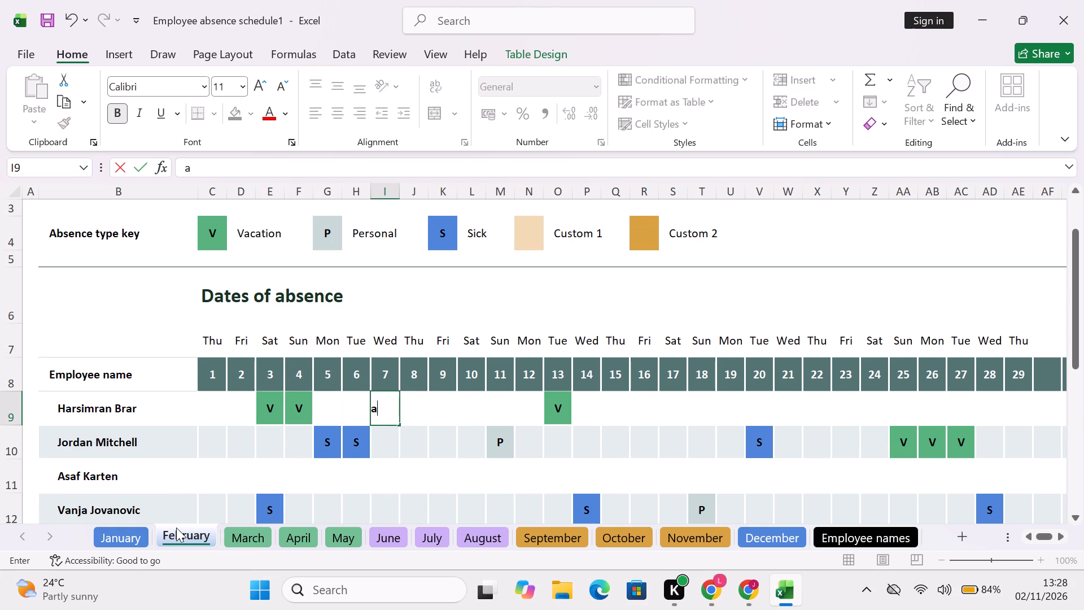
key(BackSpace)
key(s)
key(Right)
key(Right)
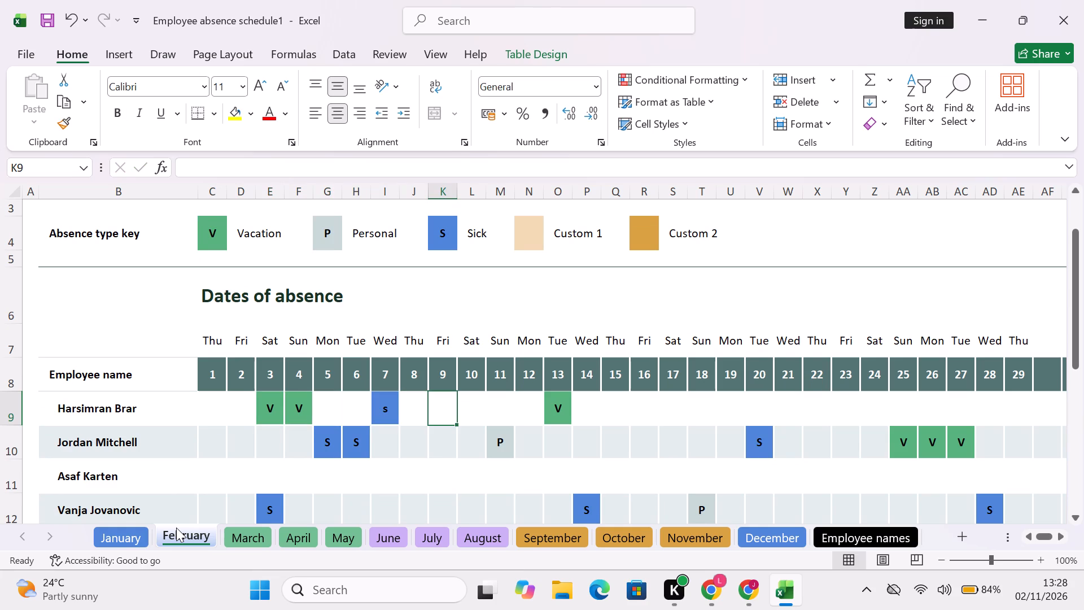
key(p)
key(Right)
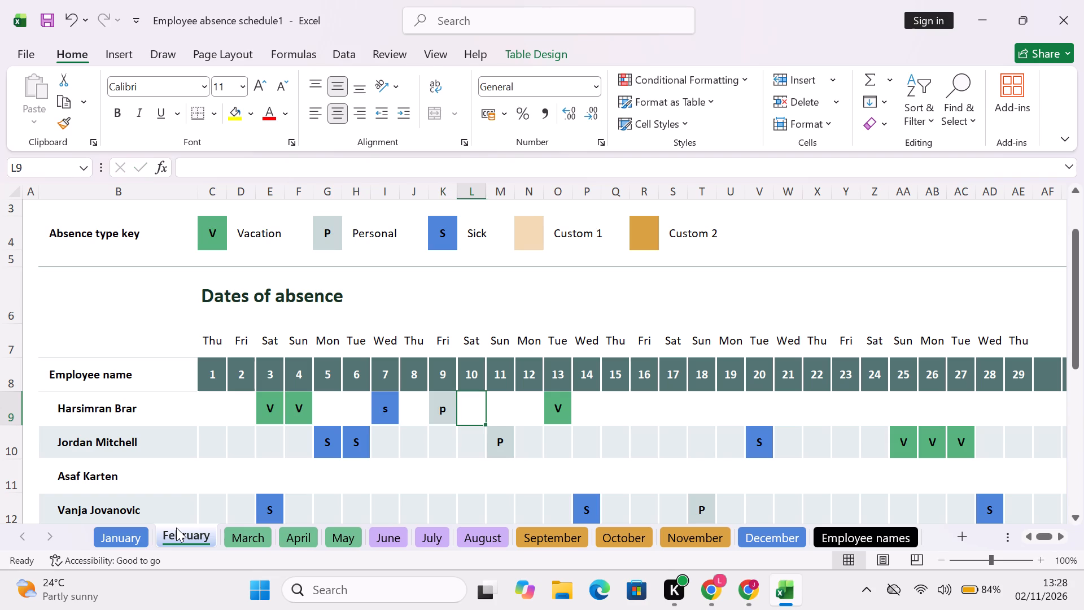
key(v)
key(Right)
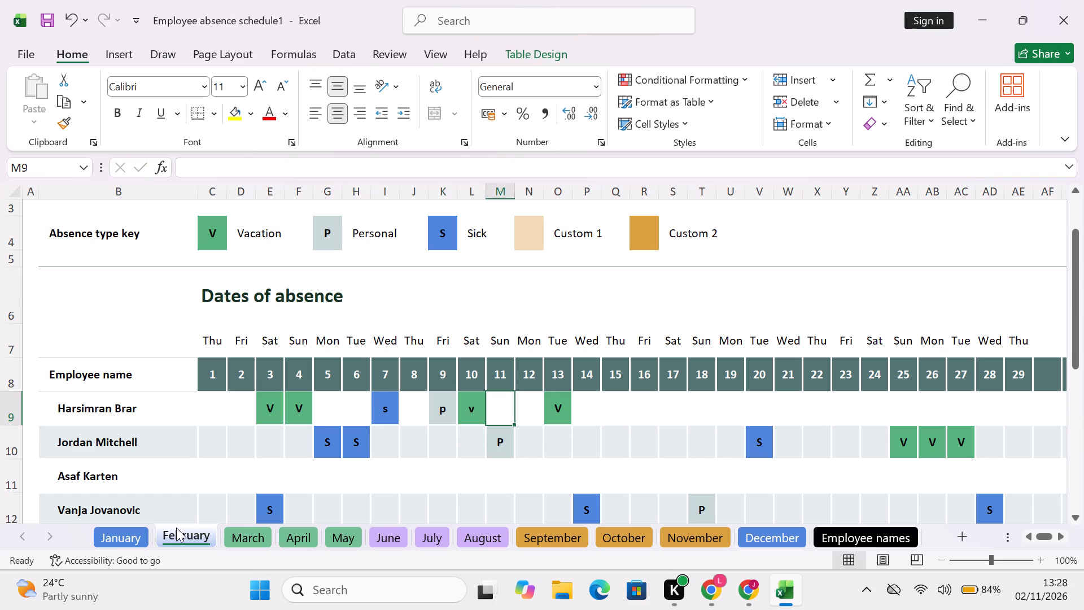
key(v)
key(Right)
key(Right)
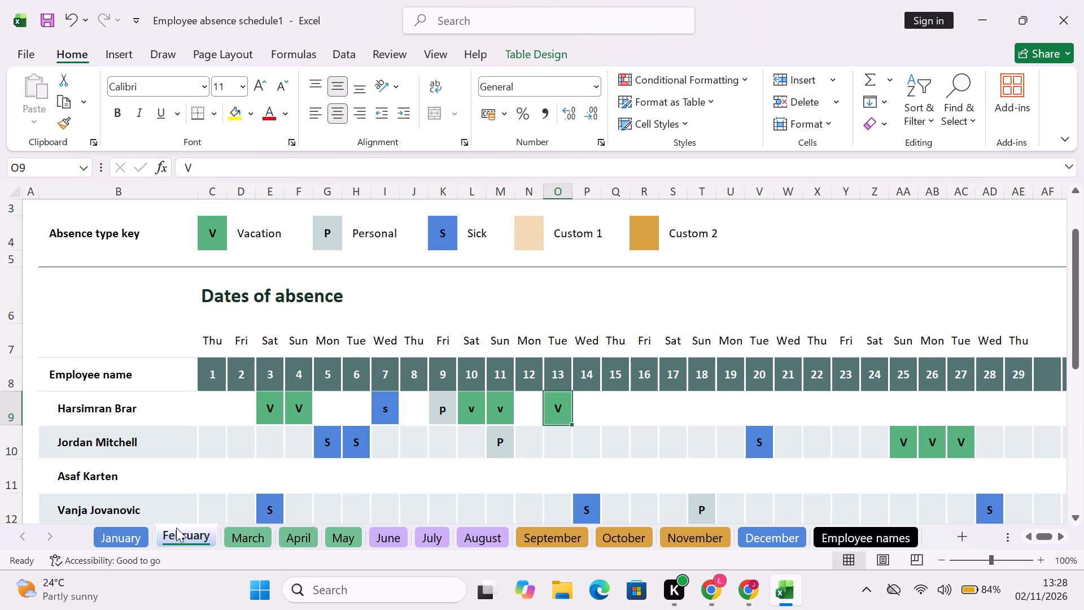
In the first employee's row, replace the day 13 entry with p and enter p on day 15.
key(BackSpace)
key(Right)
key(Left)
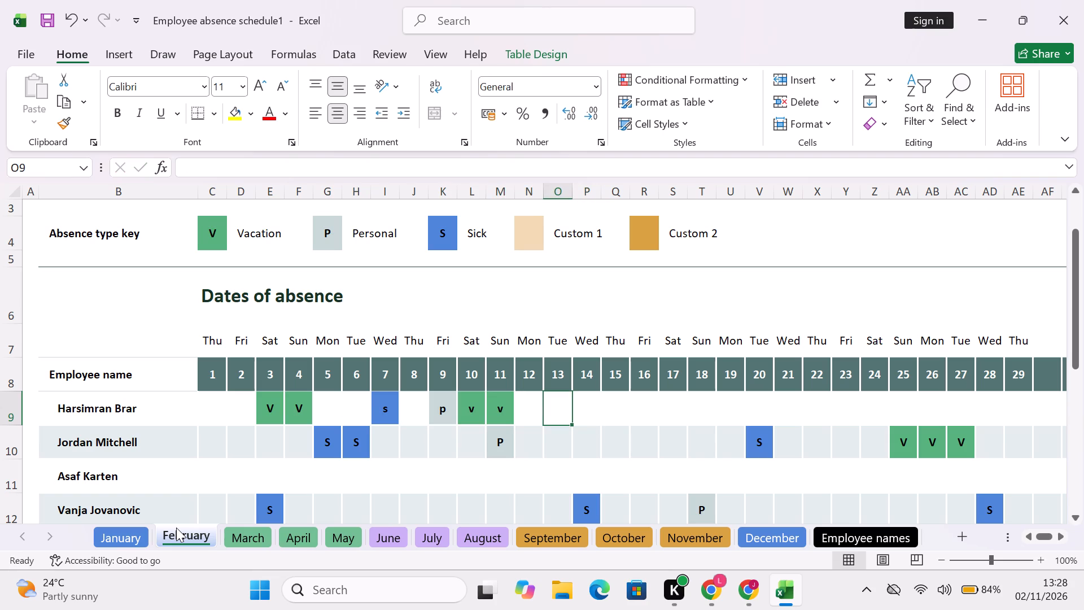
key(p)
key(Right)
key(Right)
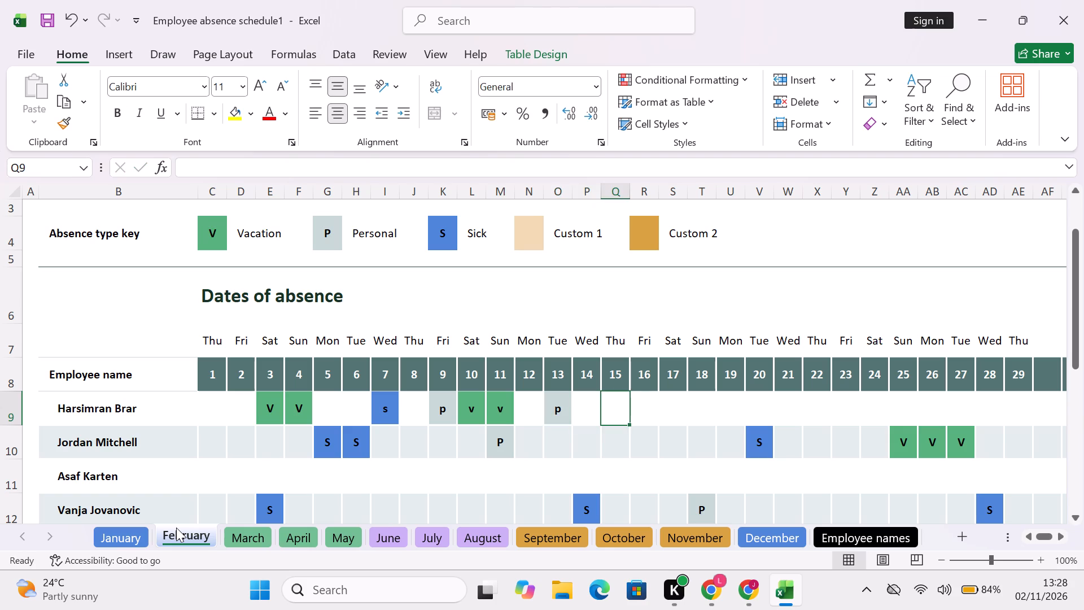
key(p)
key(Right)
key(Right)
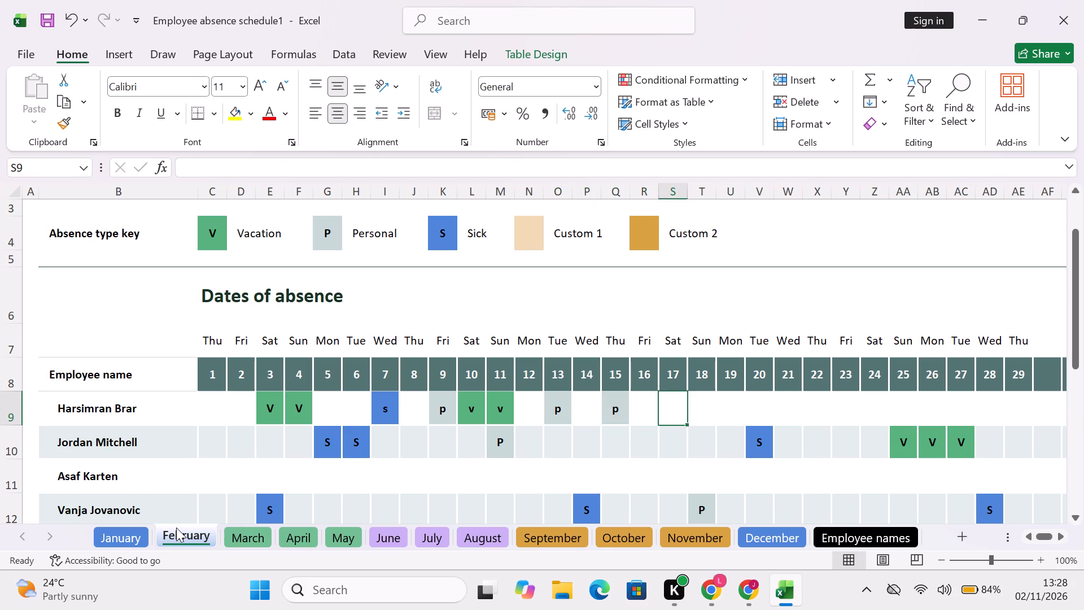
In the first employee's row, enter v on days 17 and 18 and p on days 20 and 22.
key(v)
key(Right)
key(v)
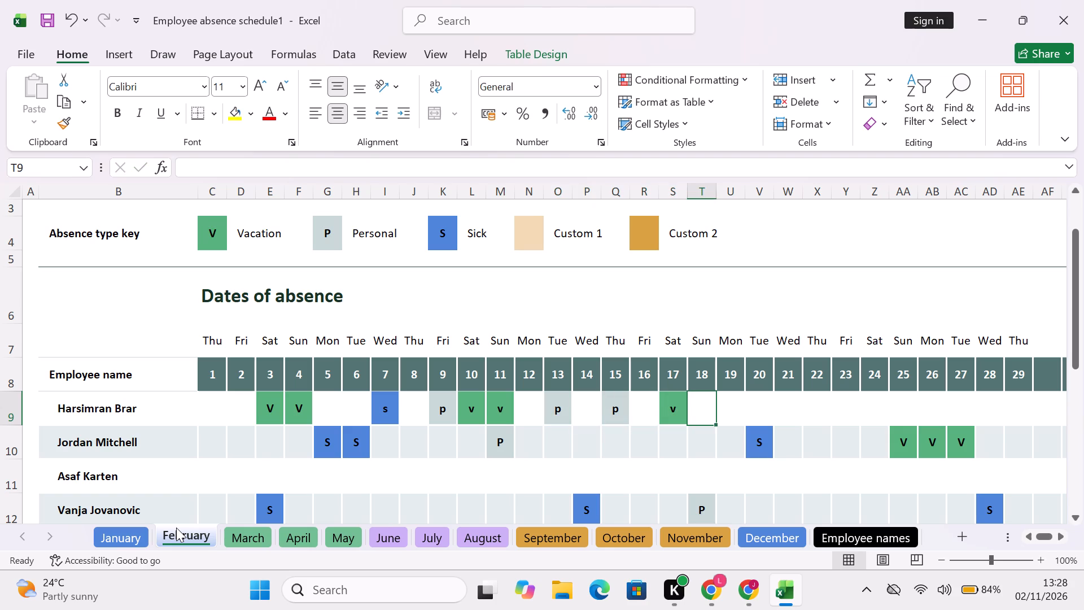
key(Right)
key(Right)
key(p)
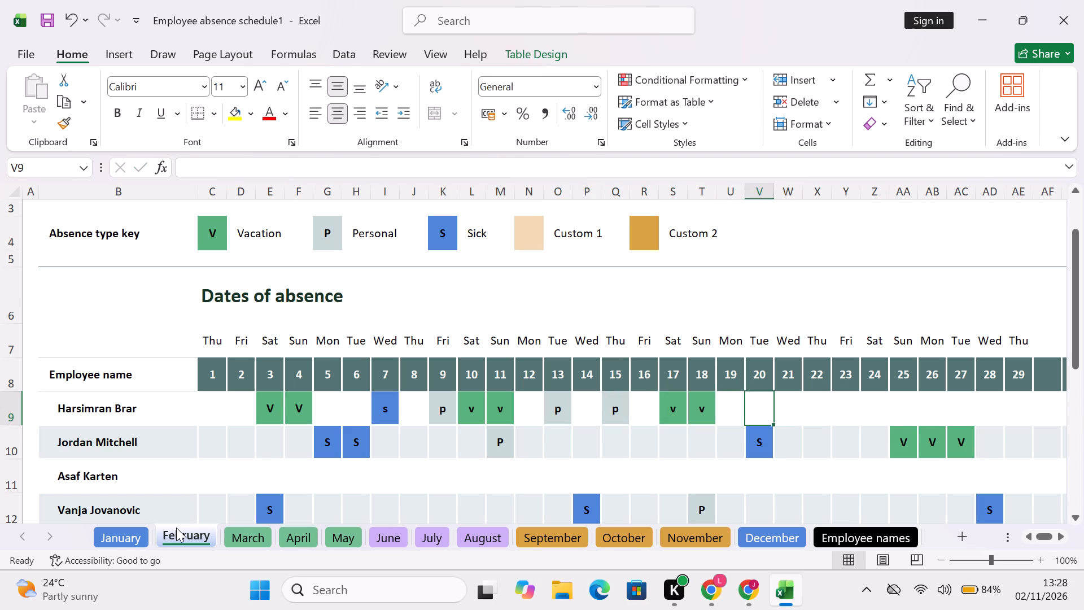
key(Right)
key(Right)
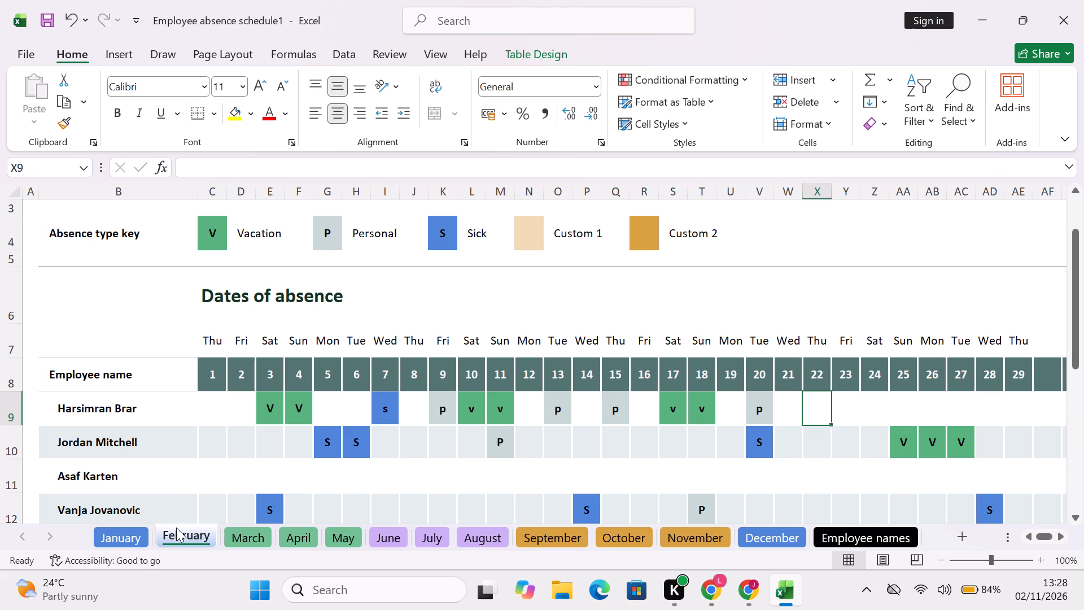
key(p)
key(Right)
key(Right)
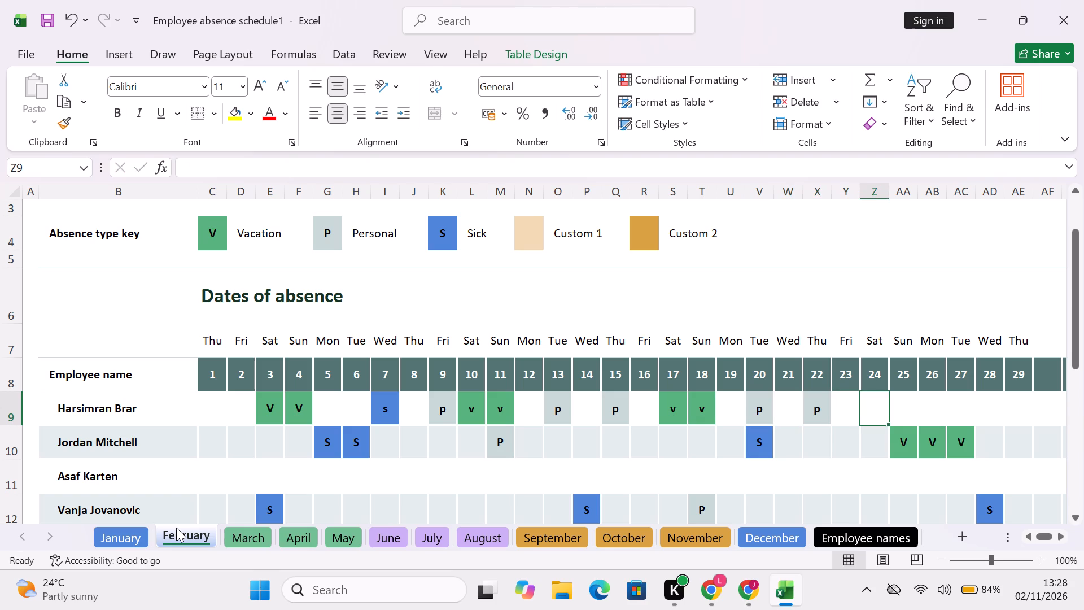
In the first employee's row, enter v on days 24 and 25 and p on days 27 and 29.
key(v)
key(Right)
key(v)
key(Right)
key(Right)
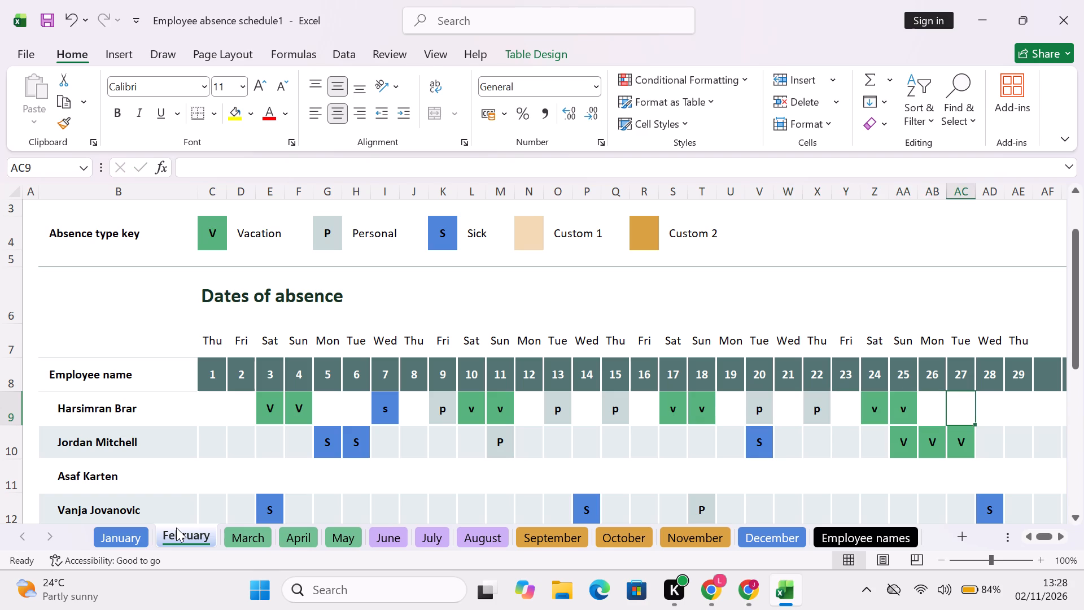
key(p)
key(Right)
key(Right)
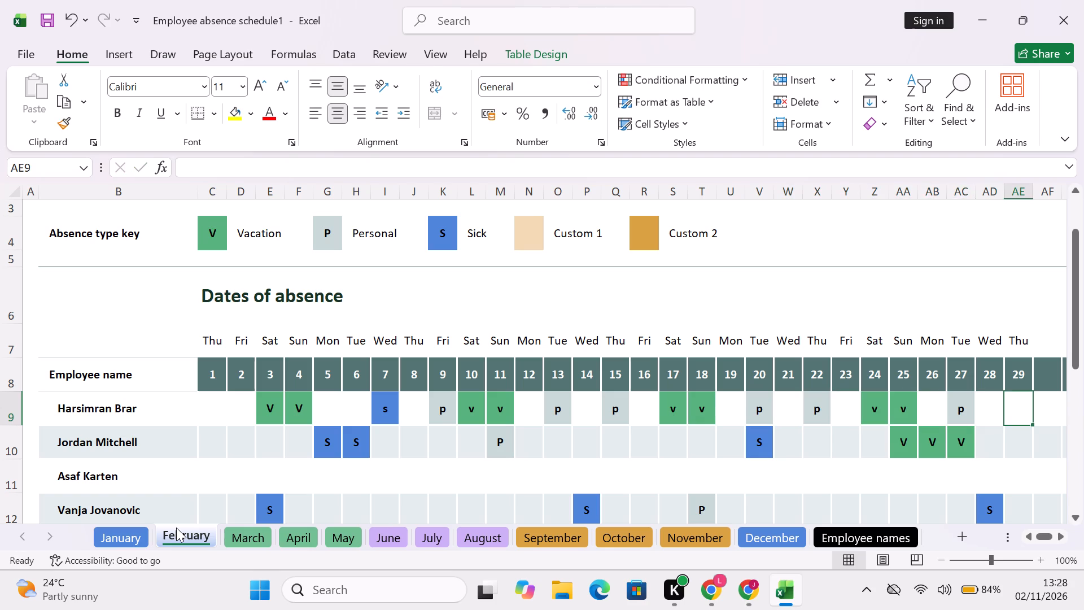
key(p)
key(Right)
Clear the vacation entries on days 27 and 26 in the second employee's row.
key(Down)
key(Left)
key(Left)
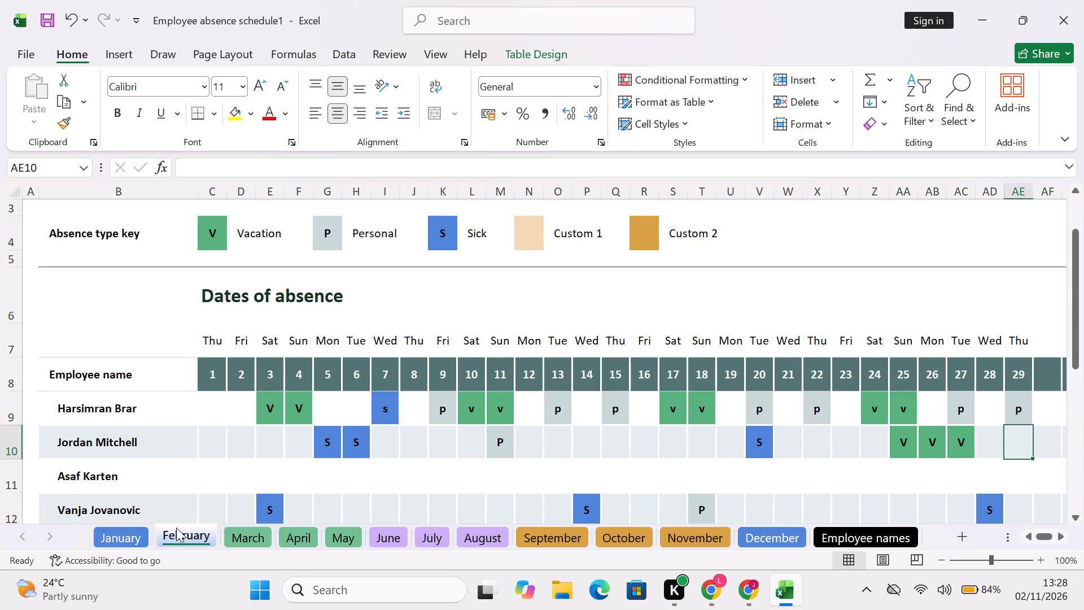
key(Left)
key(BackSpace)
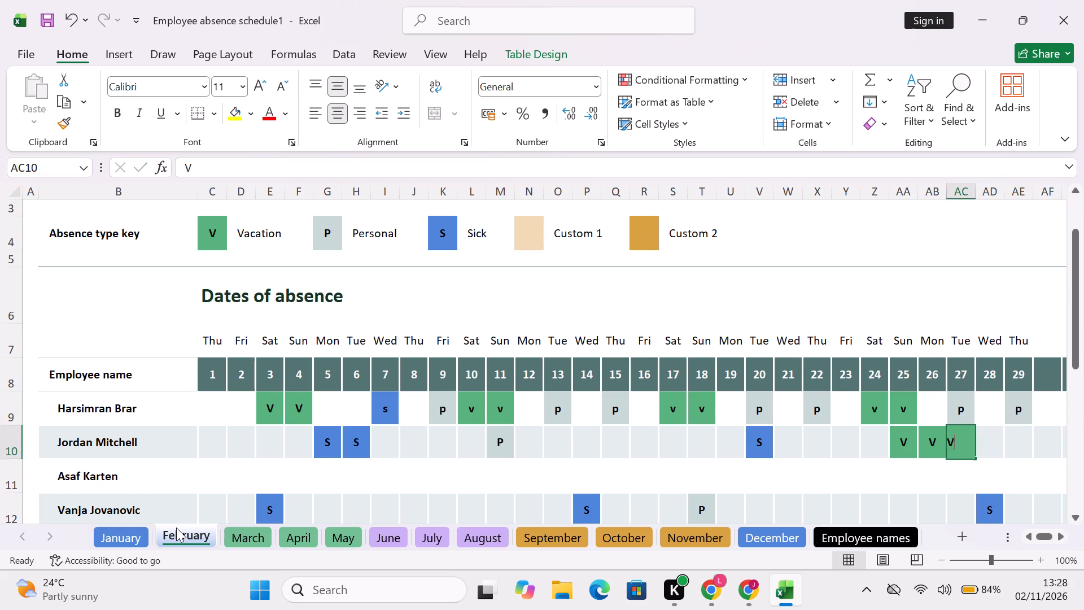
key(Left)
key(BackSpace)
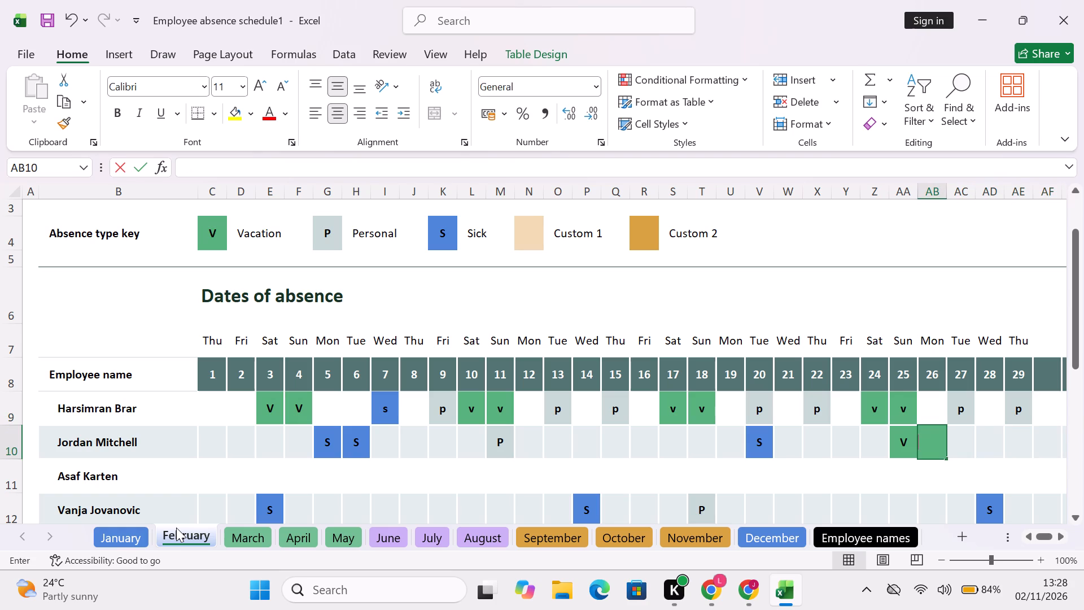
key(Left)
Enter v on day 24 in the second employee's row.
key(Left)
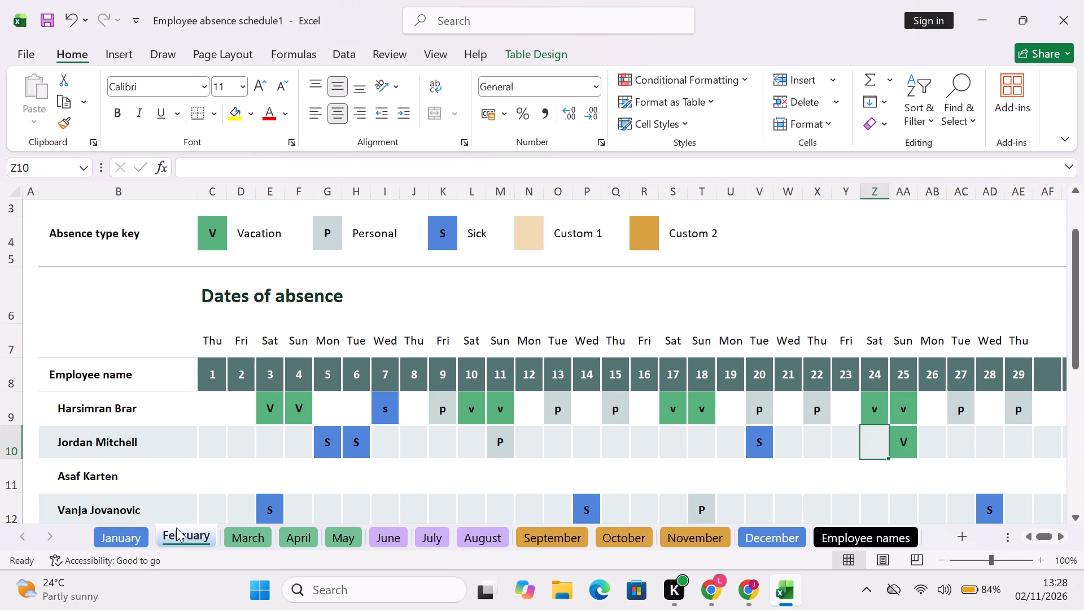
key(v)
key(Left)
In the second employee's row, enter p on day 14 and s on day 16.
key(Left)
key(Left)
key(Left)
key(Left)
key(Left)
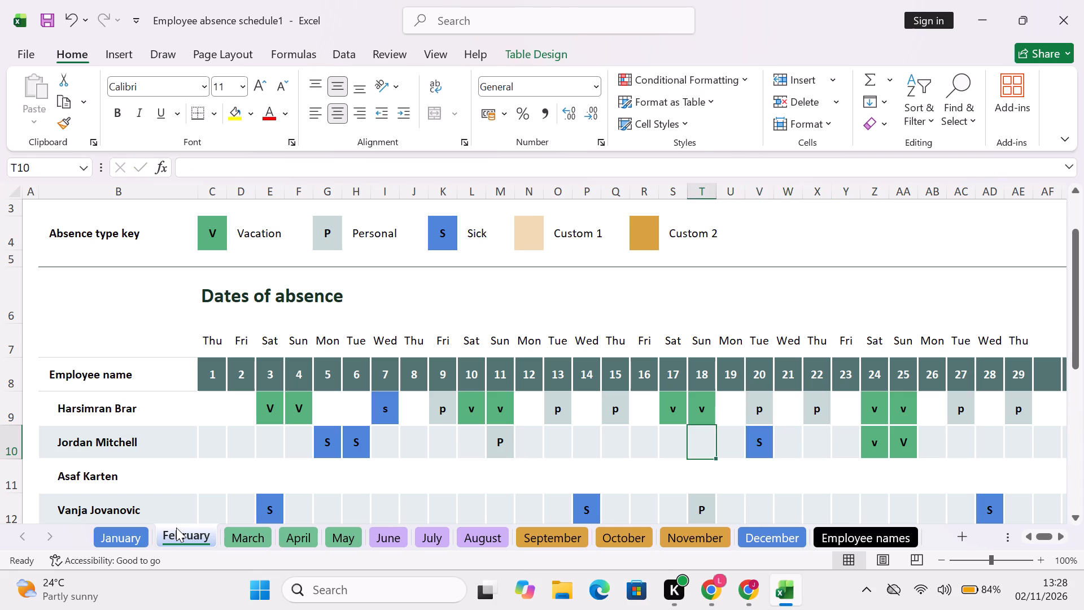
key(Left)
key(Left)
key(Left)
key(Left)
key(p)
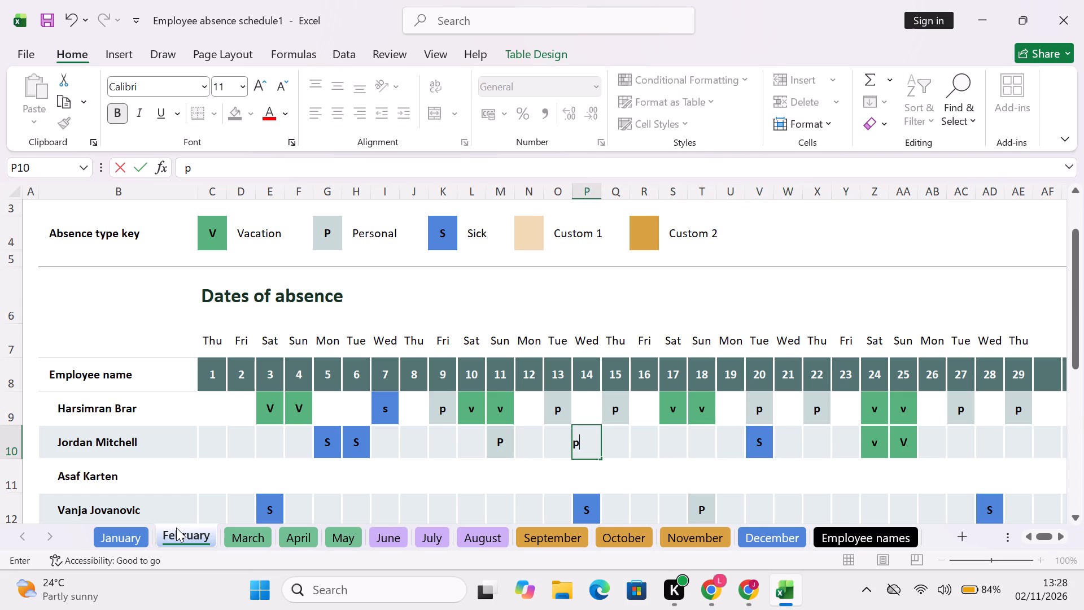
key(Right)
key(Right)
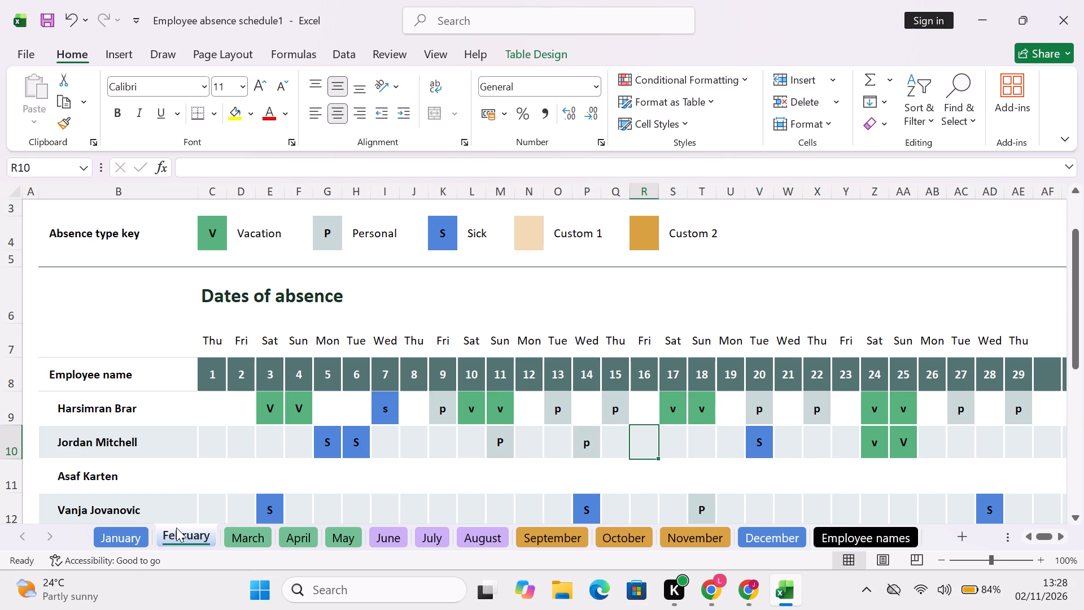
key(s)
key(Right)
Enter p on day 8 in the second employee's row.
key(Right)
key(Right)
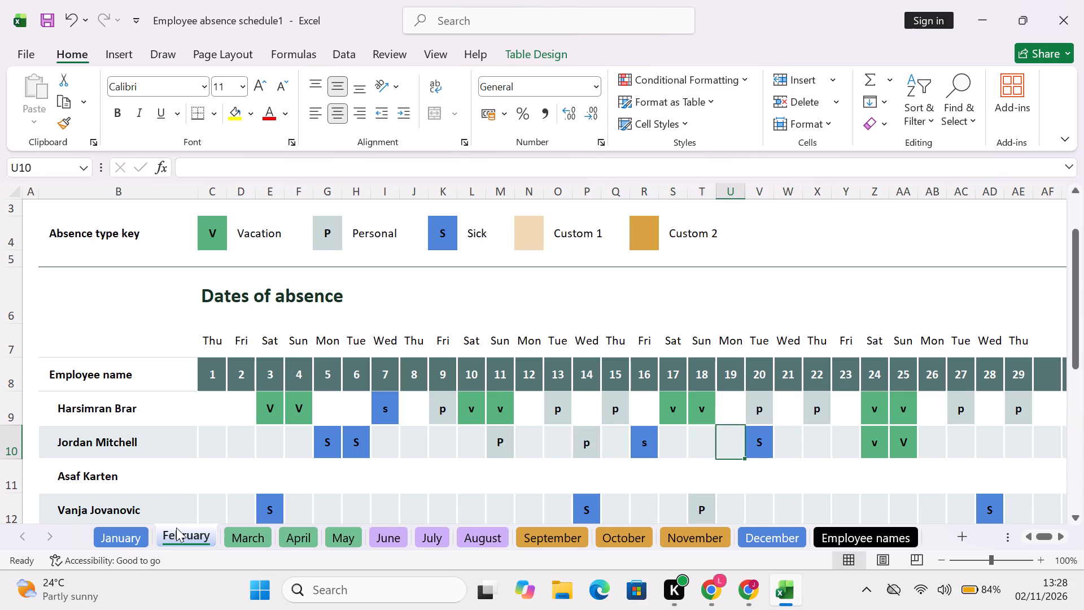
key(Left)
key(Left)
key(Left)
key(Left)
key(Left)
key(Left)
key(Left)
key(Left)
key(Left)
key(Left)
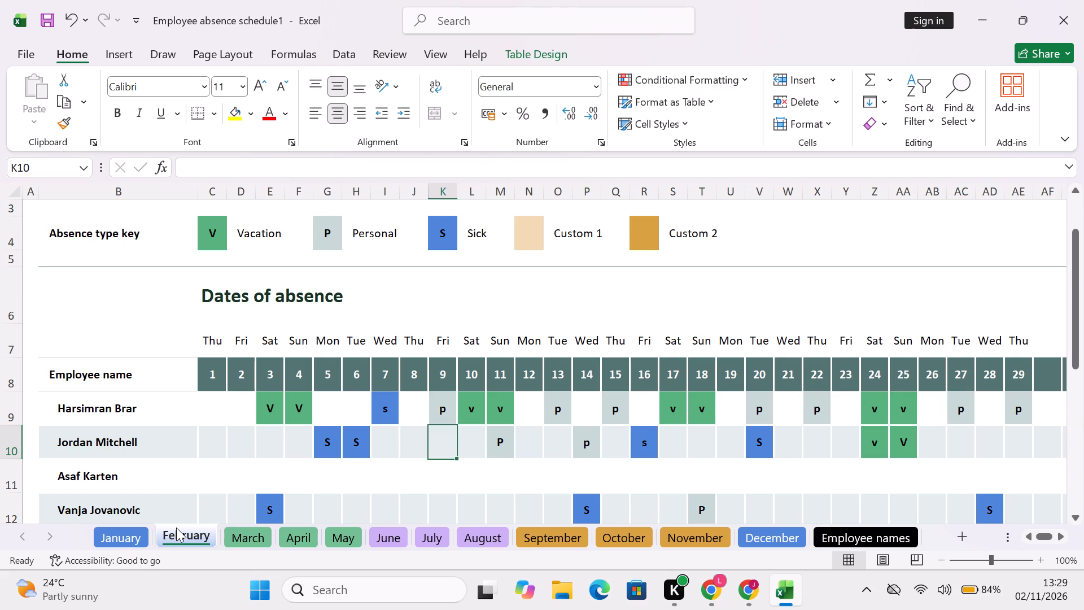
key(Left)
key(p)
key(Right)
In the second employee's row, enter p on days 2 and 1.
key(Right)
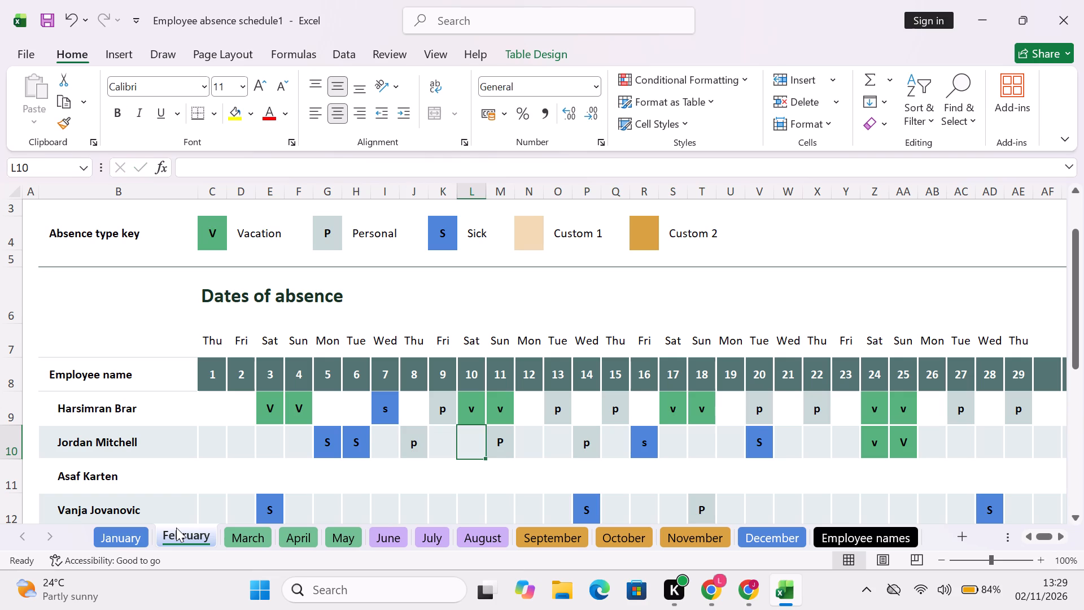
key(Left)
key(Left)
key(Left)
key(Left)
key(Left)
key(Left)
key(Left)
key(Left)
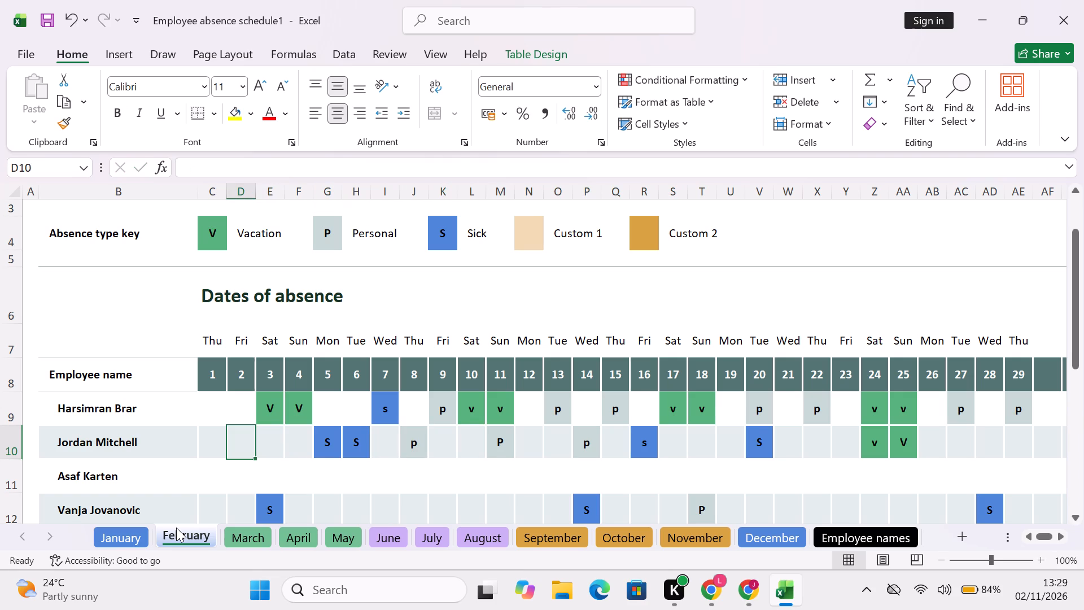
key(p)
key(Left)
key(p)
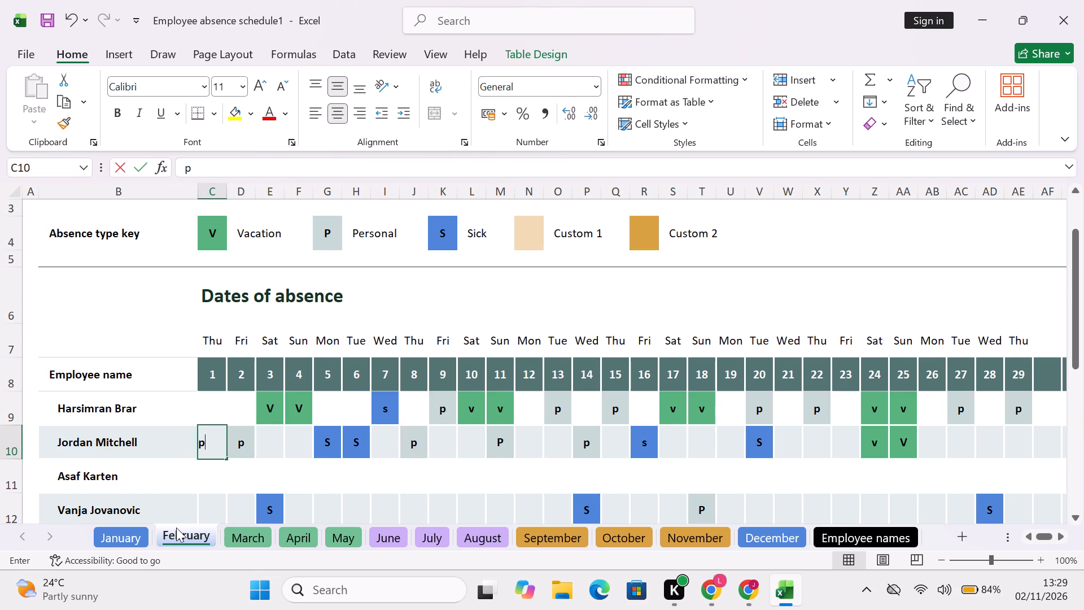
key(Down)
In the third employee's row, enter p on day 2 and v on days 3 and 4.
key(Right)
key(Right)
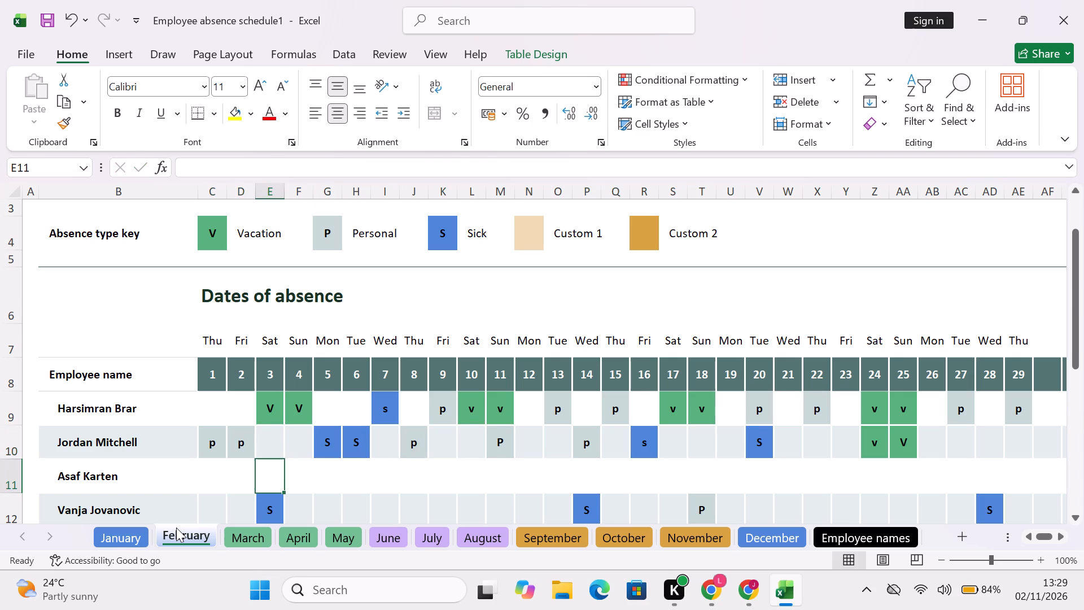
key(Left)
key(Left)
key(Right)
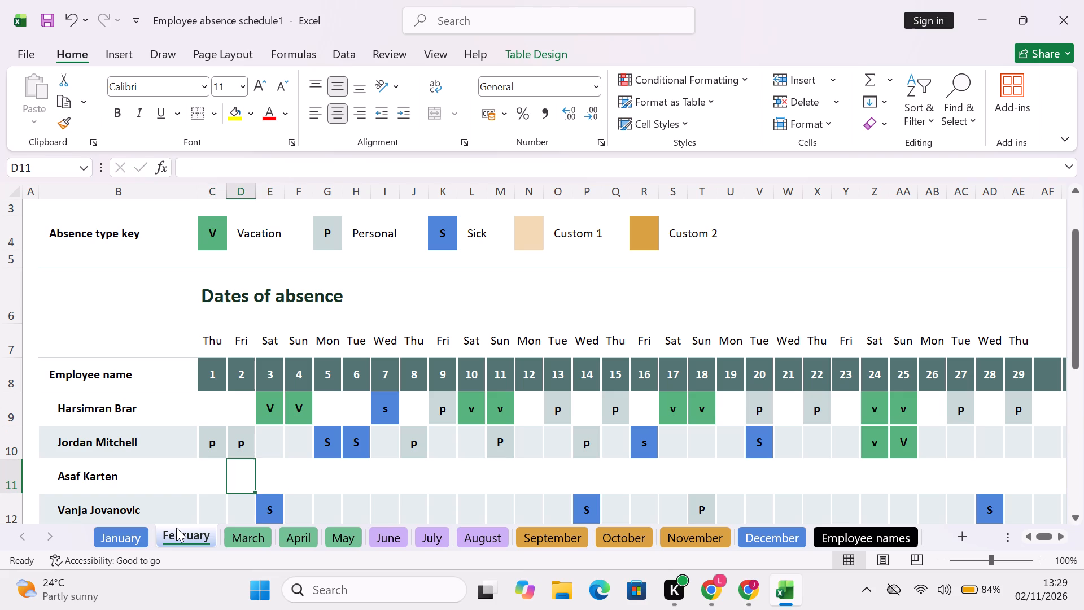
key(p)
key(Right)
key(Right)
key(Left)
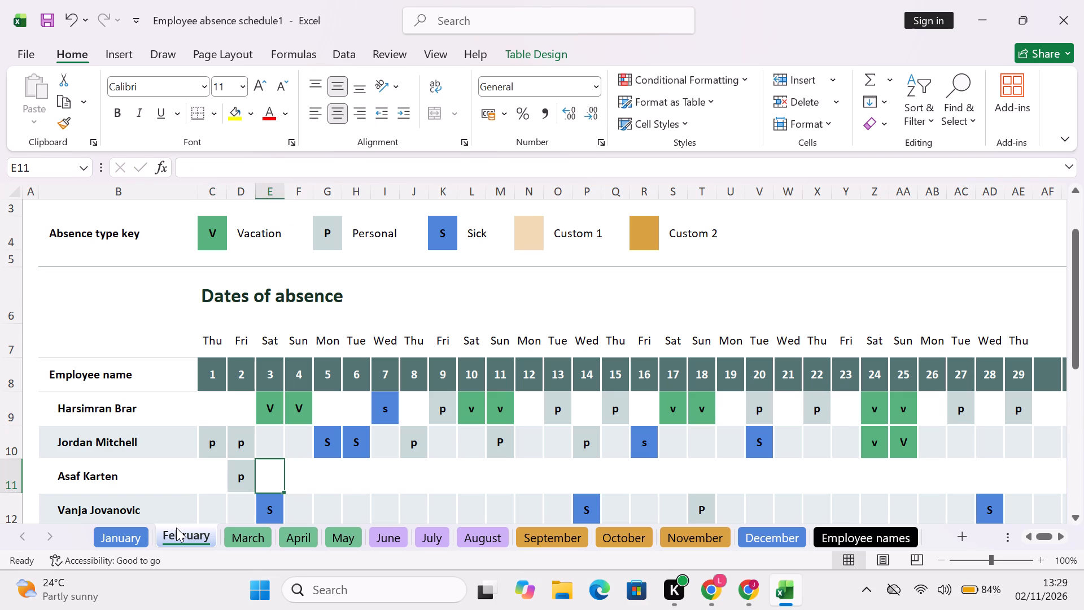
key(v)
key(Right)
key(v)
key(Right)
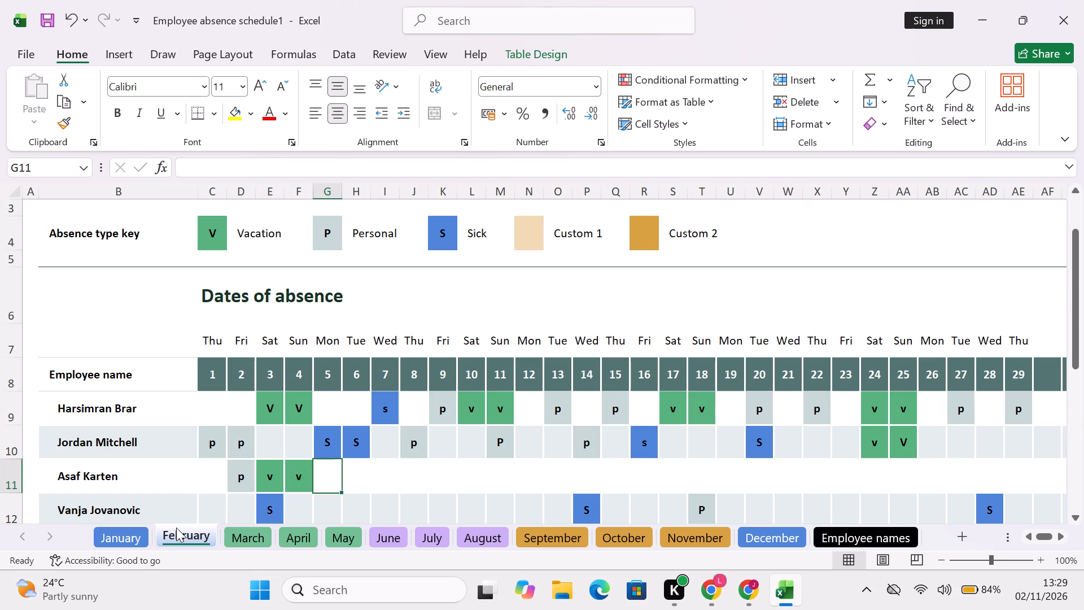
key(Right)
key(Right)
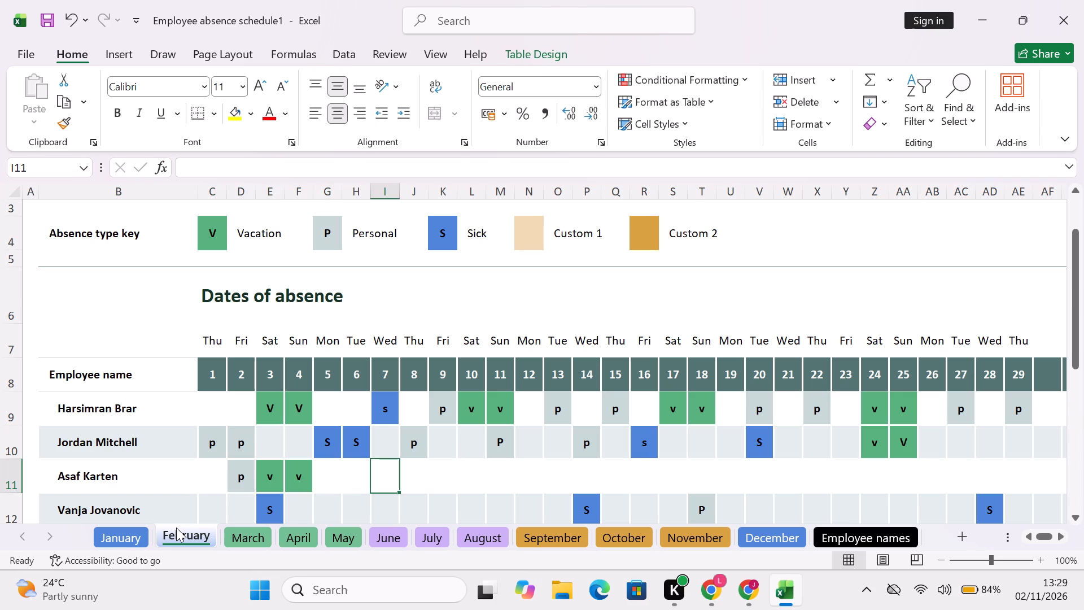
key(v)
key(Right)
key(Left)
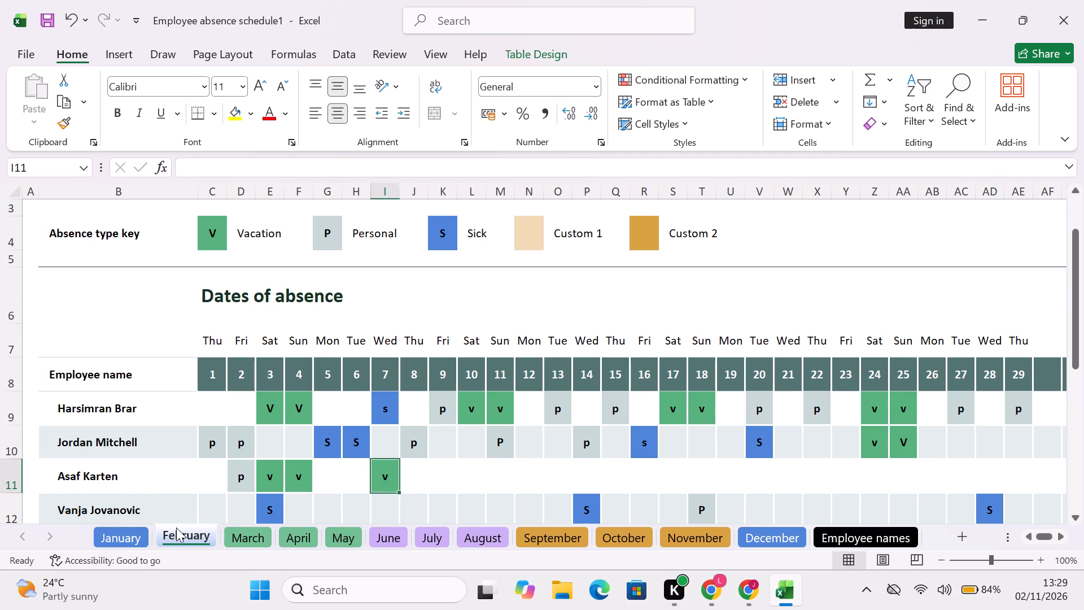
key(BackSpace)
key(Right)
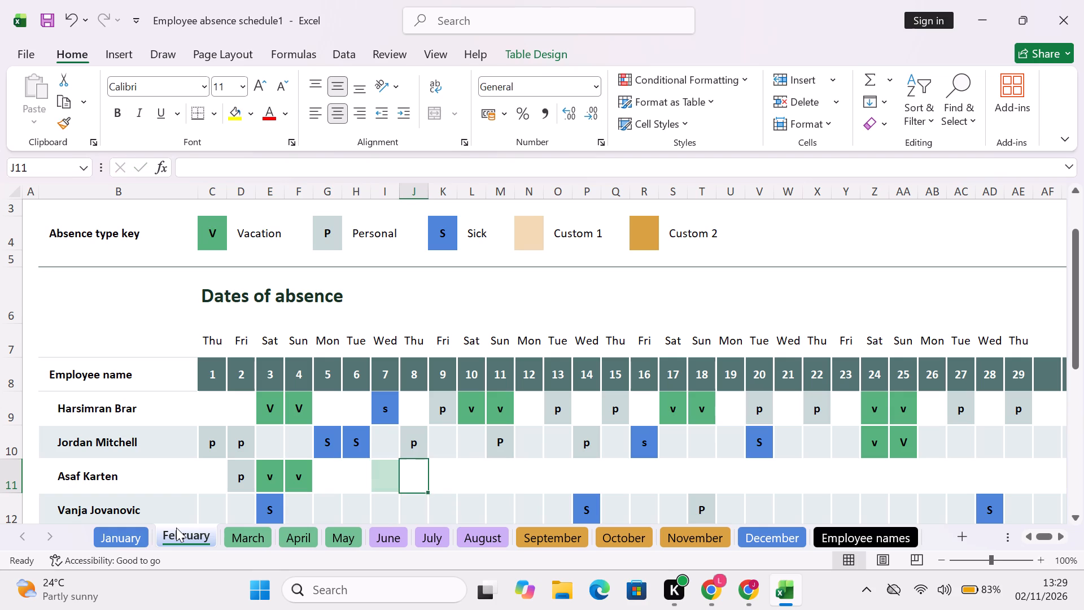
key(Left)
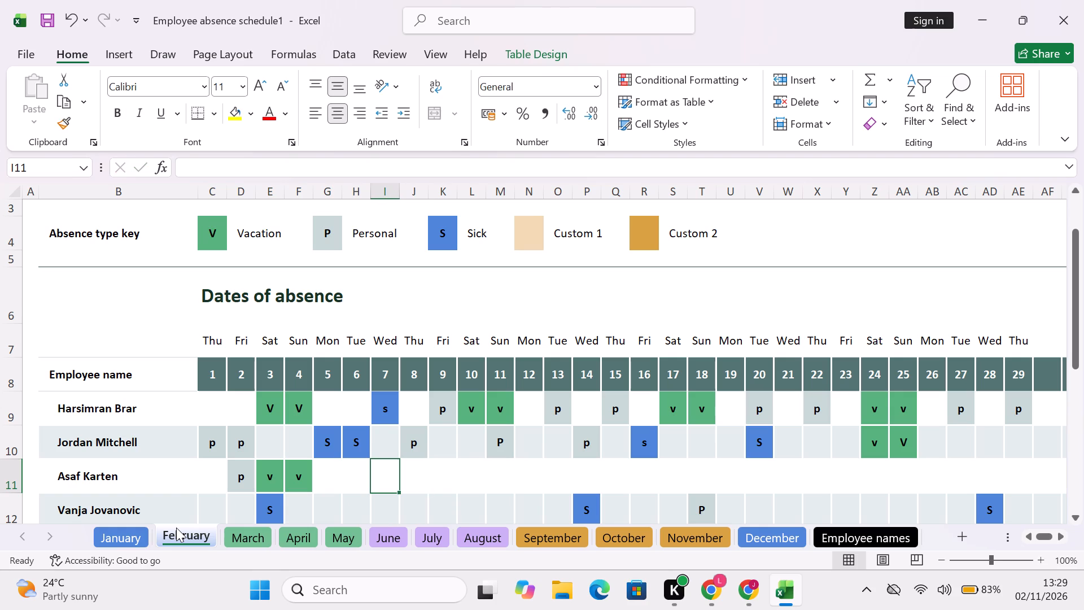
In the third employee's row, enter p on day 7.
key(p)
key(Right)
Enter v on days 10 and 11 in both the second and third employees' rows, replacing the existing entry on day 11.
key(Right)
key(Right)
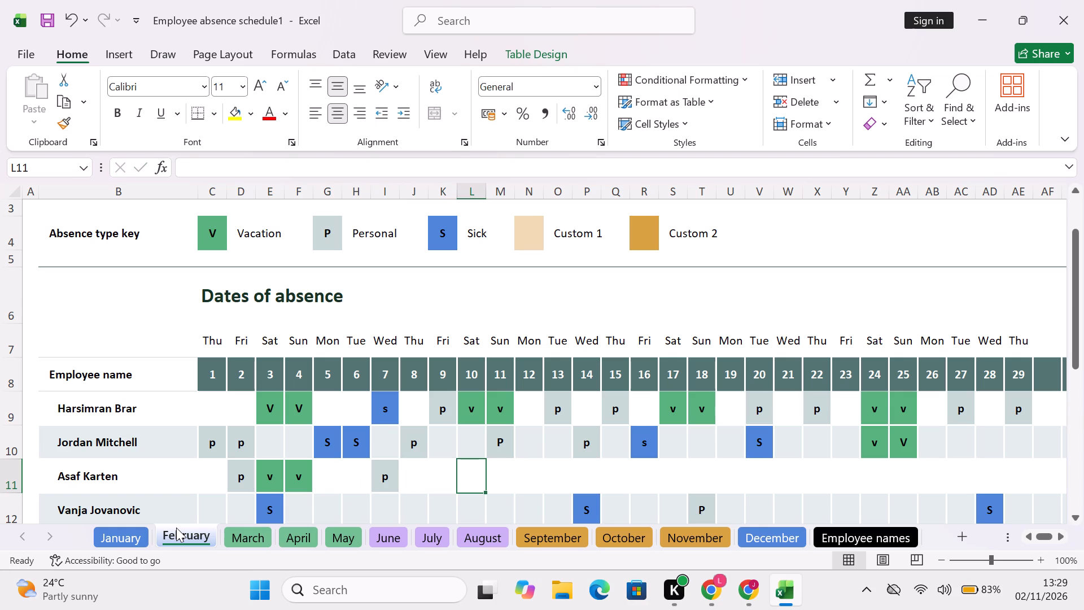
key(v)
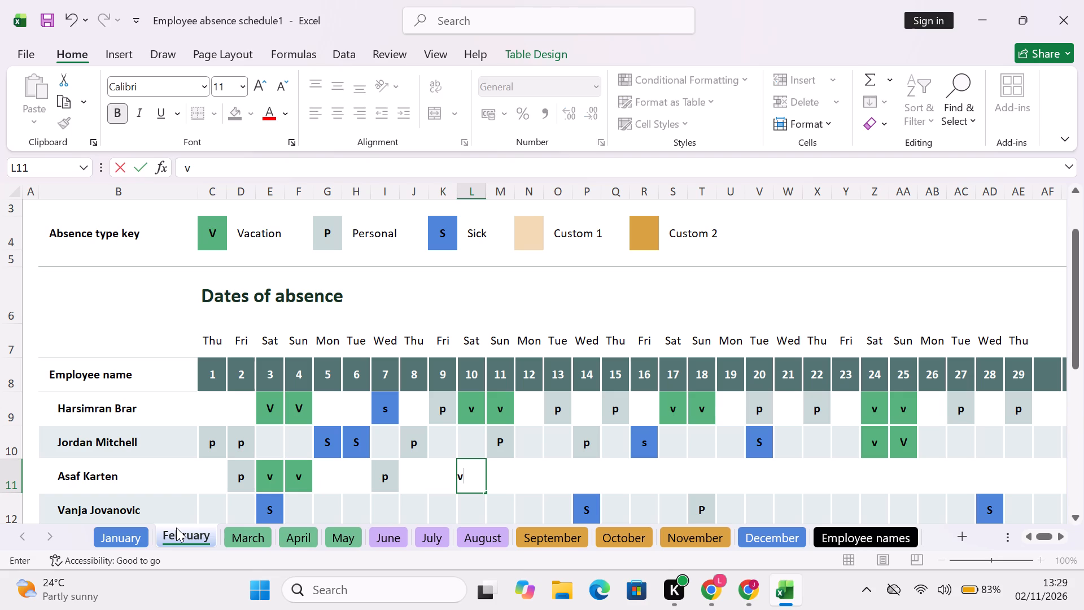
key(Up)
key(v)
key(Right)
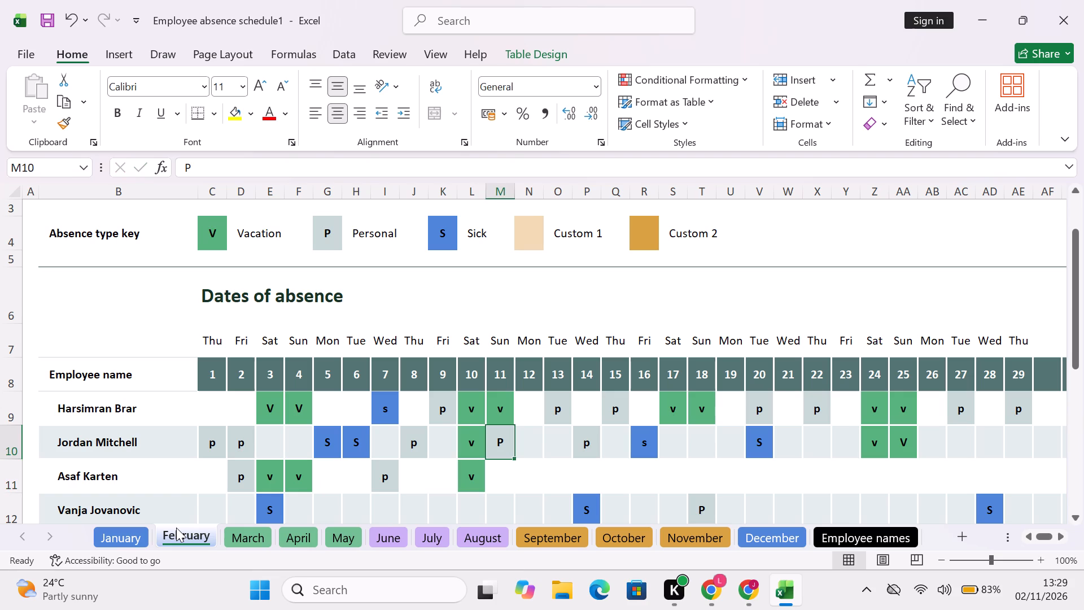
key(BackSpace)
key(v)
key(Down)
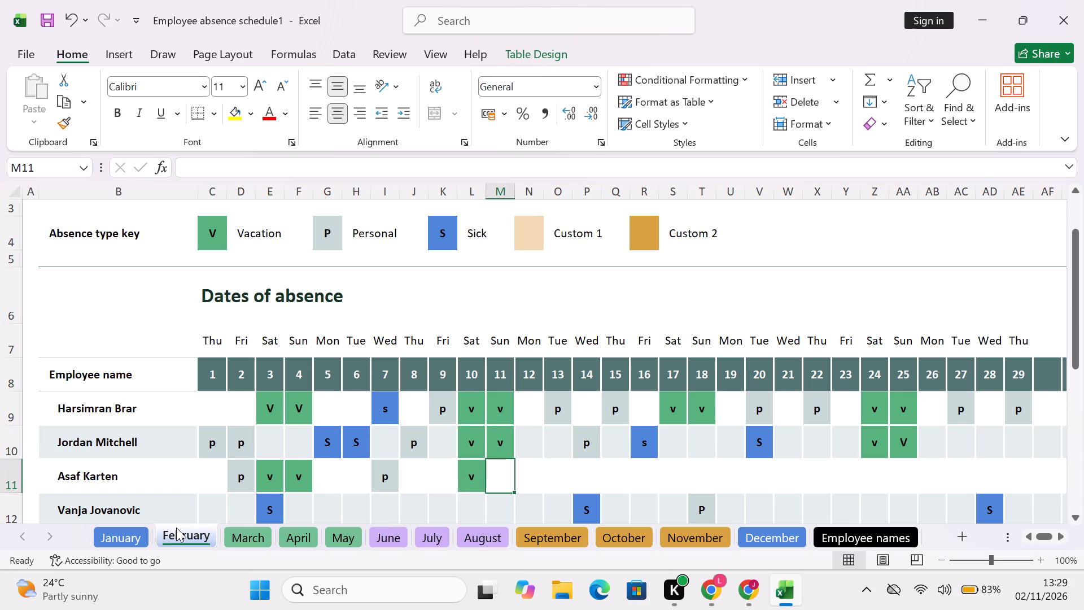
key(v)
key(Right)
In the third employee's row, enter p on day 12.
key(Right)
key(Right)
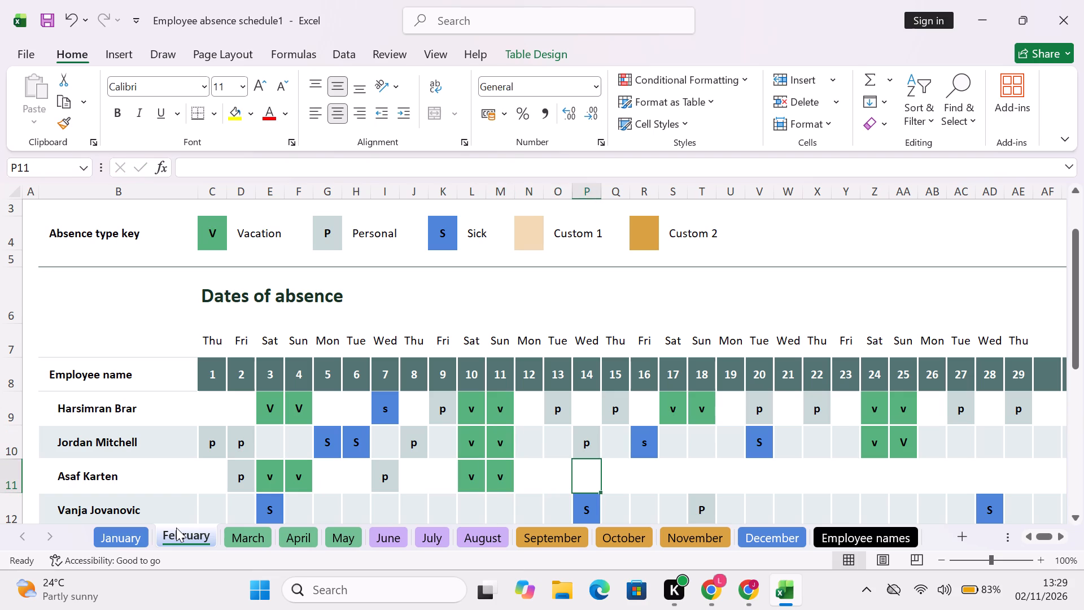
key(Left)
key(Left)
key(p)
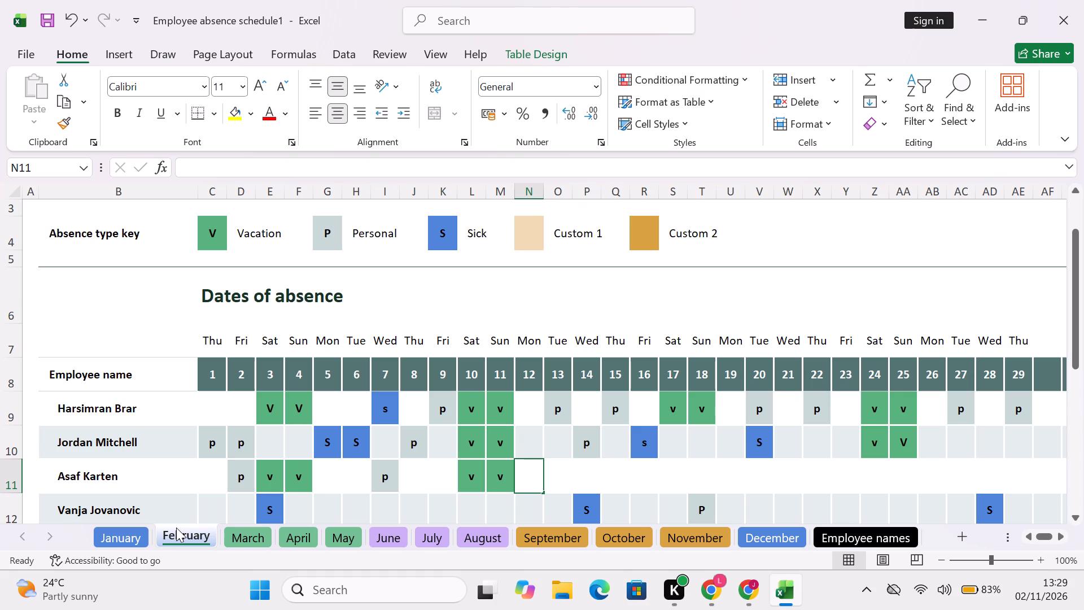
key(Right)
Enter v on days 17 and 18 in both the second and third employees' rows.
key(Right)
key(Right)
key(Right)
key(Right)
key(Right)
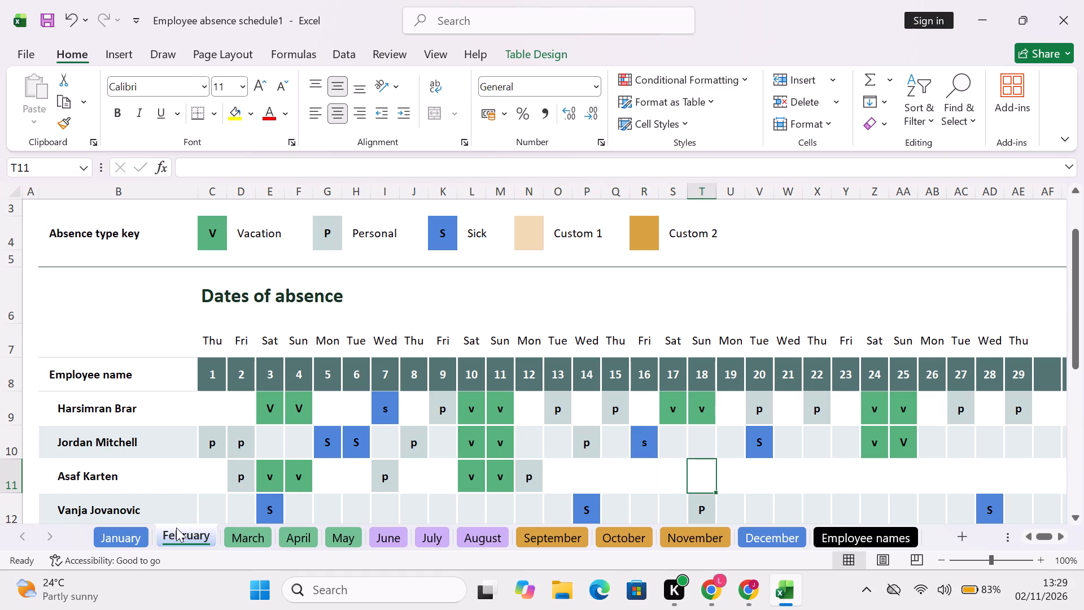
key(Left)
key(Left)
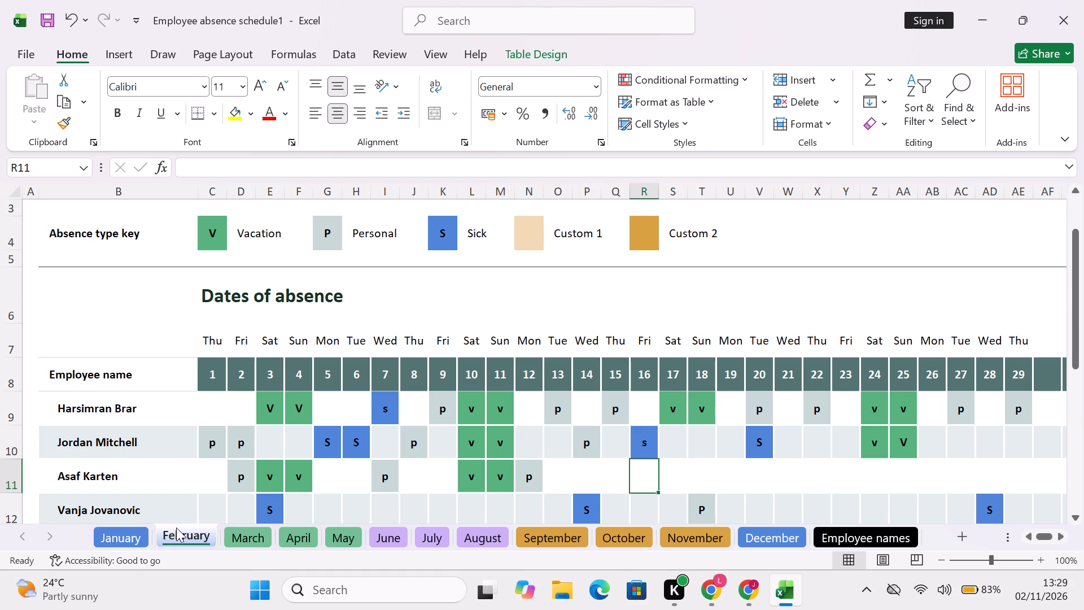
key(Right)
key(v)
key(Up)
key(v)
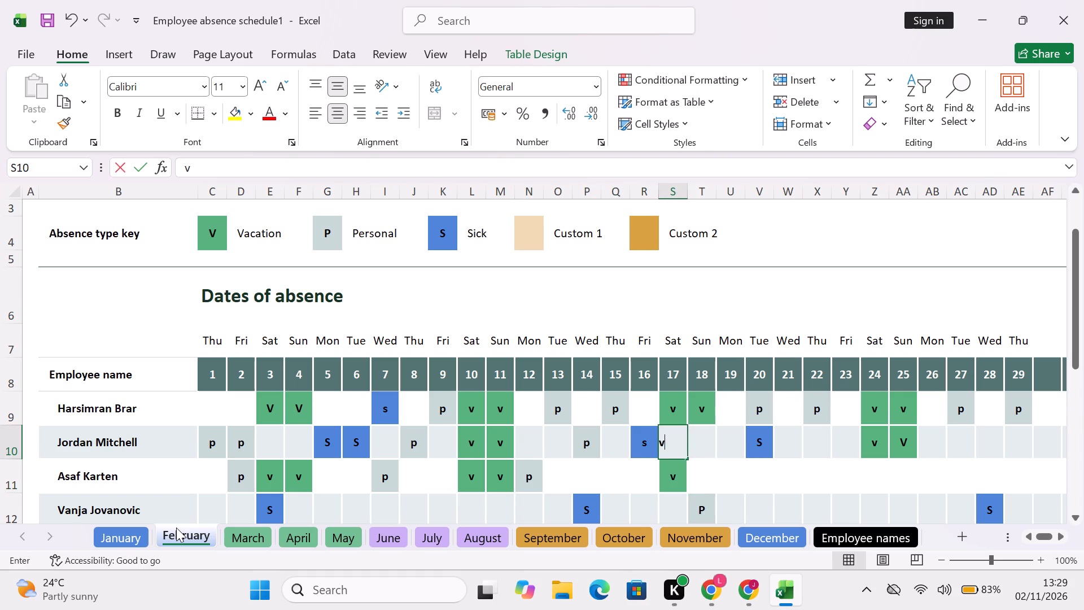
key(Right)
key(v)
key(Down)
key(v)
key(Right)
In the third employee's row, enter p on day 21.
key(Right)
key(Right)
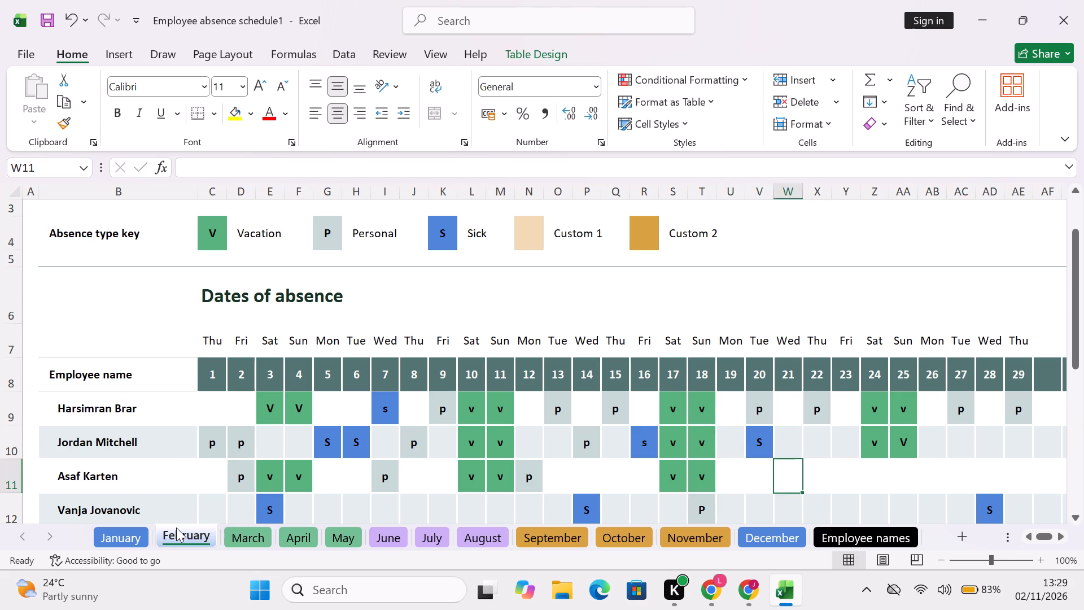
key(Right)
key(Left)
key(p)
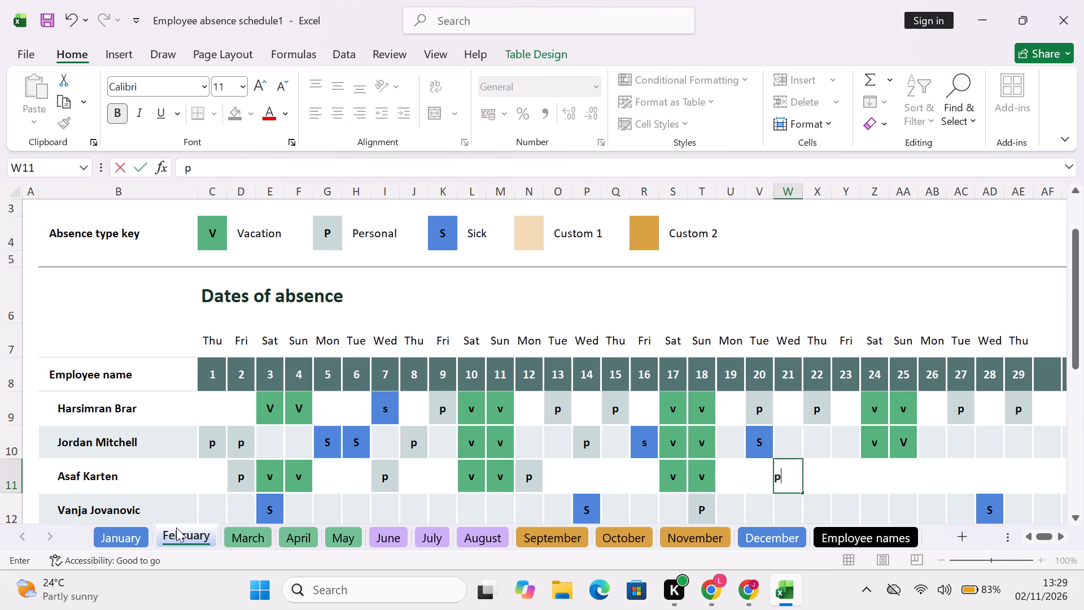
key(Right)
In the third employee's row, enter v on days 24 and 25 and p on day 28.
key(Right)
key(Right)
text(wv)
key(BackSpace)
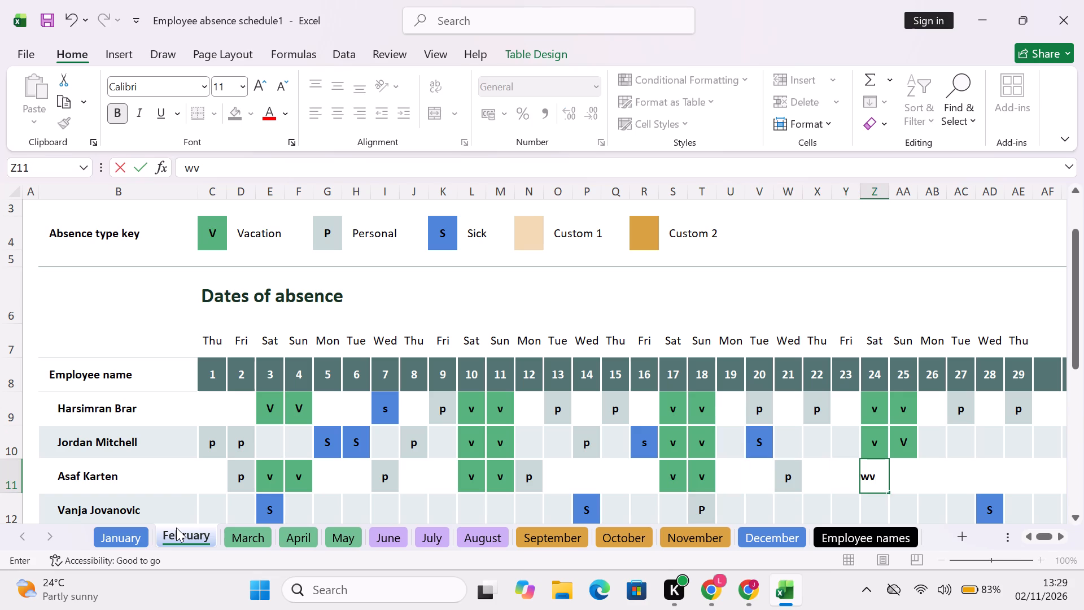
key(BackSpace)
key(v)
key(Right)
key(v)
key(Right)
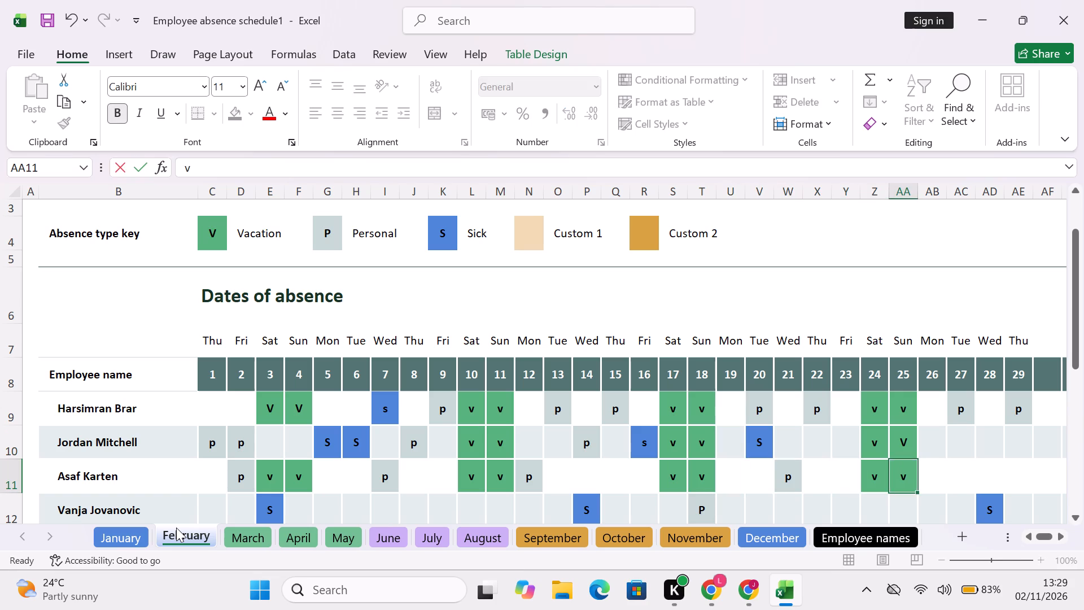
key(Right)
key(Right)
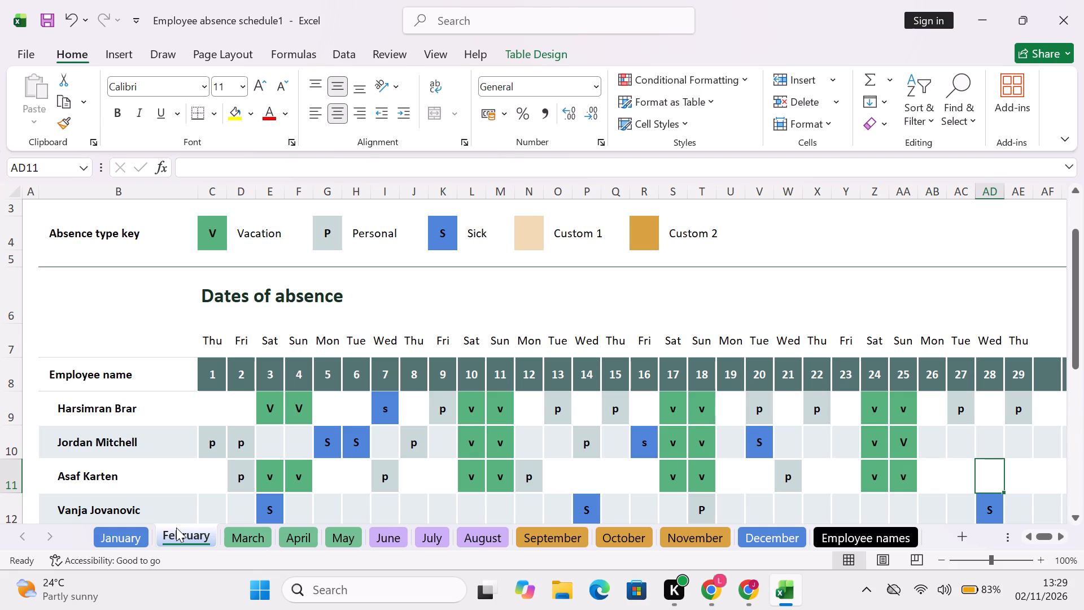
key(p)
key(Right)
In the second employee's row, enter s on day 26.
key(Up)
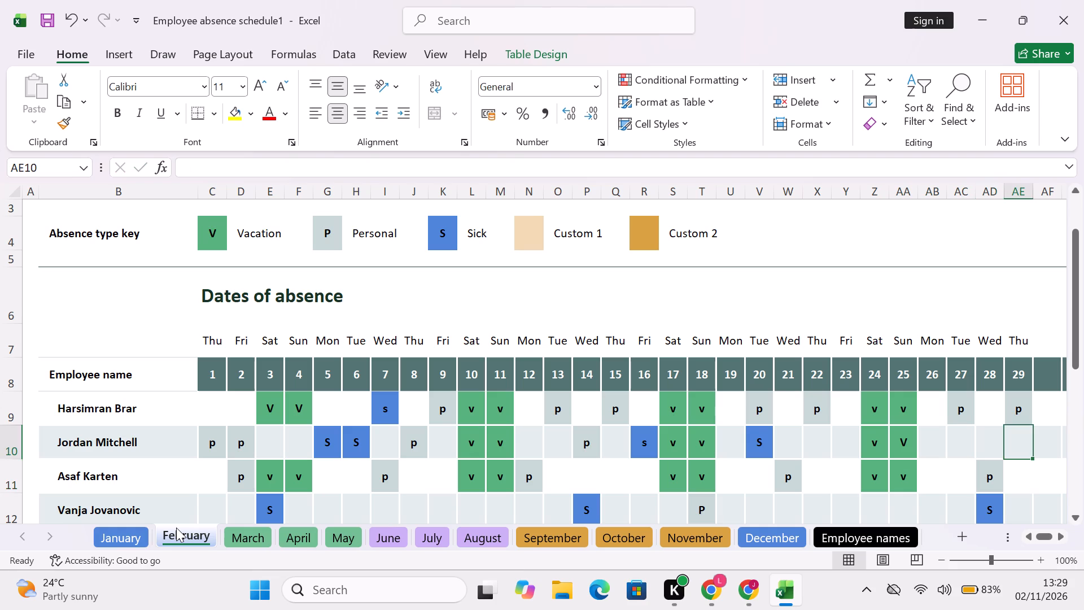
key(Left)
key(Left)
key(Left)
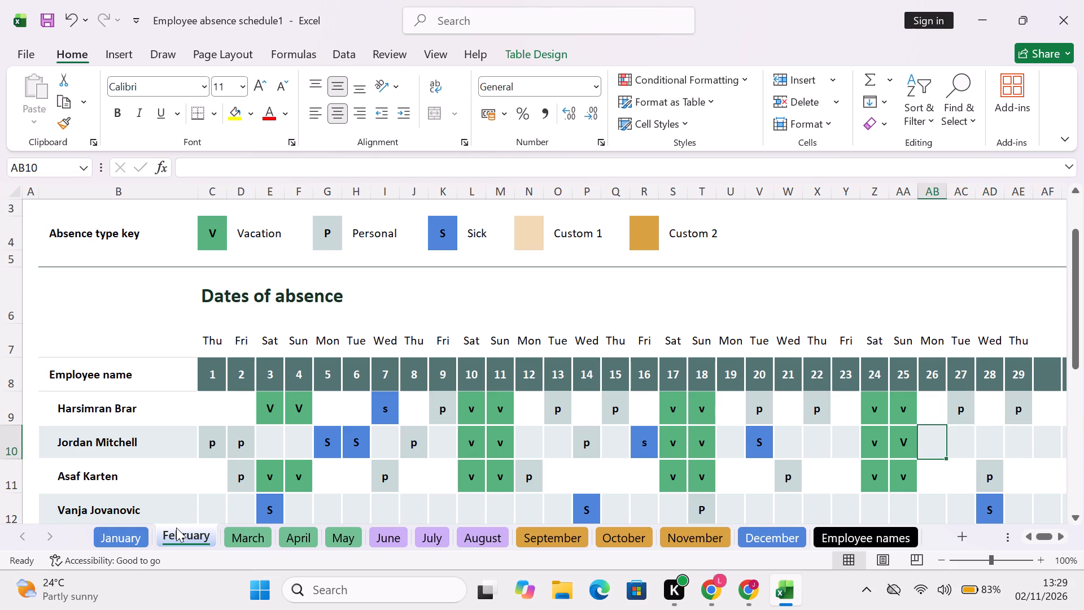
key(s)
key(Right)
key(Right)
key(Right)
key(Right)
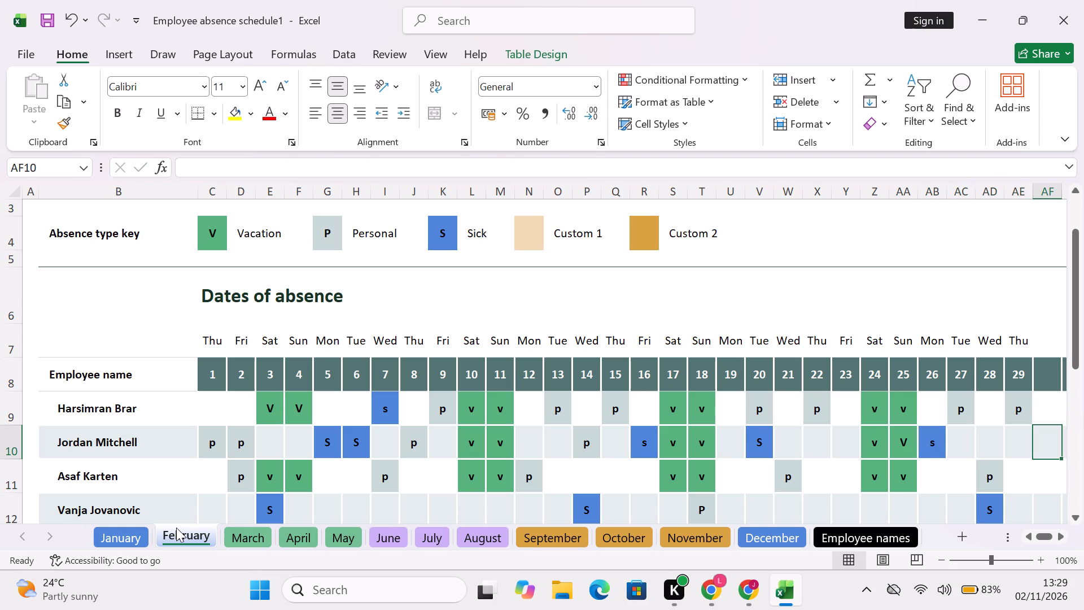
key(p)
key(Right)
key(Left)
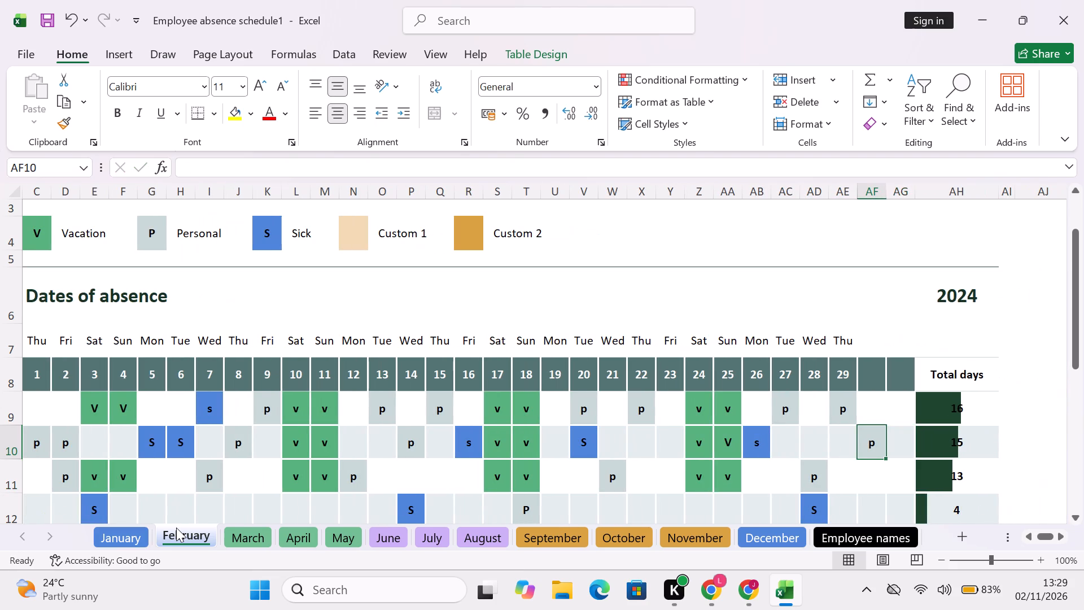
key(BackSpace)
In the second employee's row, enter p on day 29.
key(Left)
key(Left)
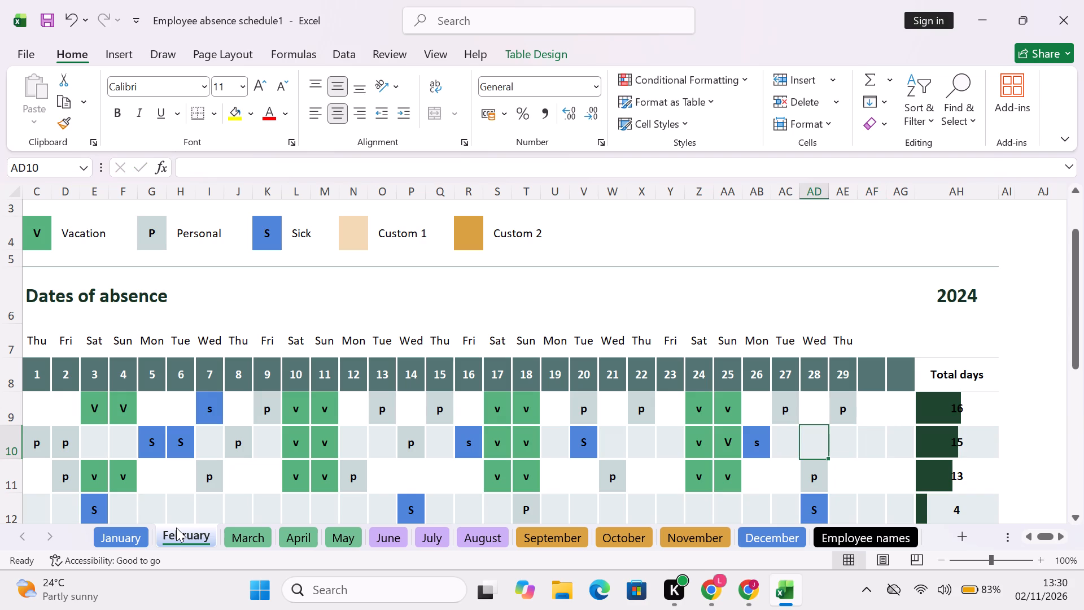
key(Right)
key(p)
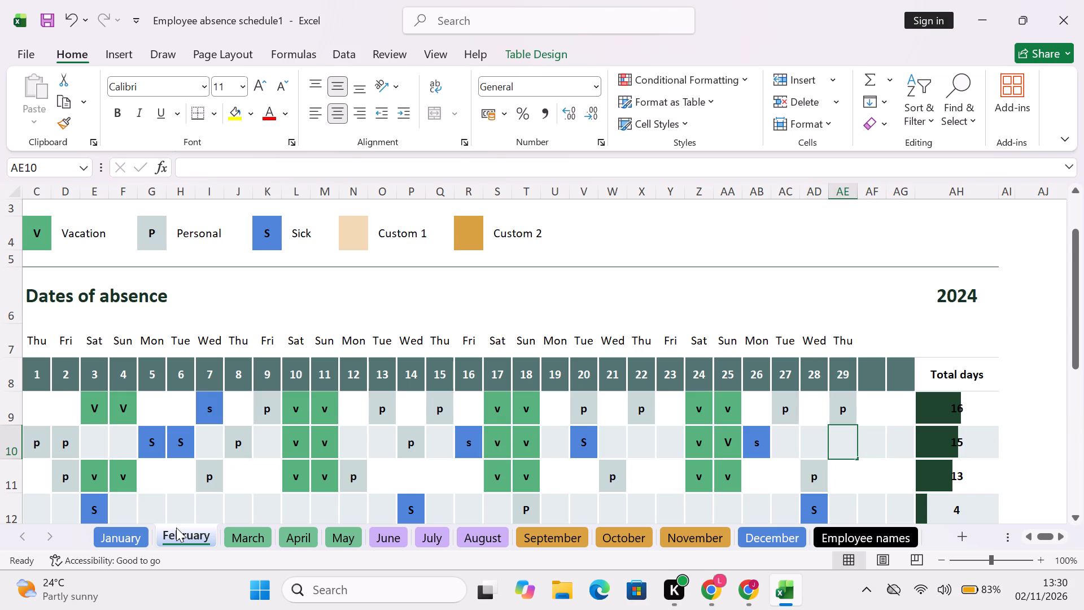
key(Down)
Return to the third employee's row and enter p on day 9.
key(Right)
key(Right)
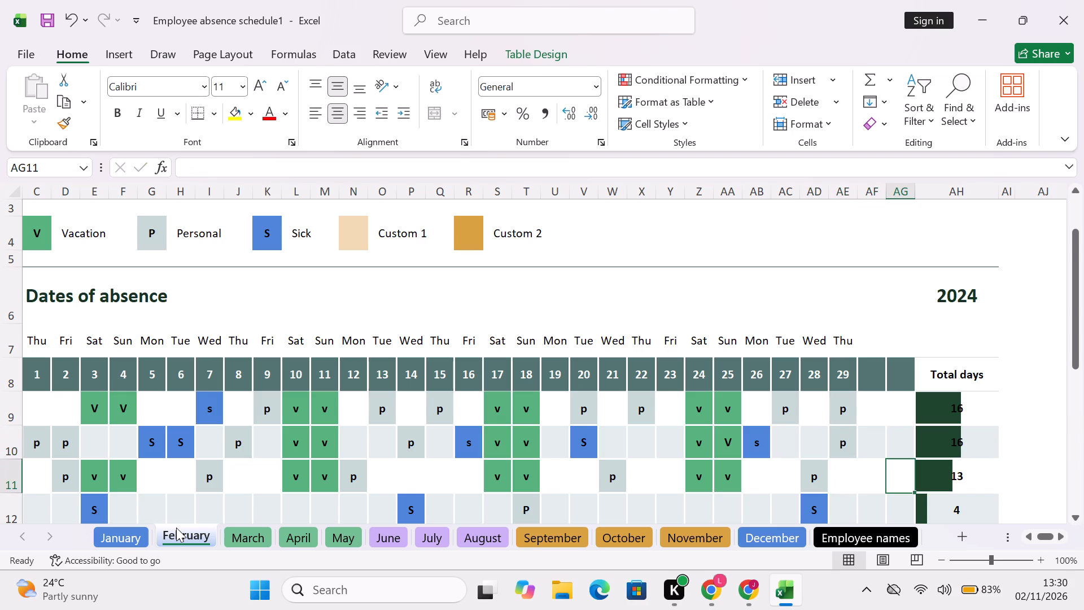
key(Left)
key(Left)
key(Up)
key(Left)
key(Left)
key(Left)
key(Left)
key(Left)
key(Left)
key(Left)
key(Left)
key(Left)
key(Left)
key(Left)
key(Left)
key(Left)
key(Left)
key(Left)
key(Left)
key(Left)
key(Left)
key(Left)
key(Left)
key(Left)
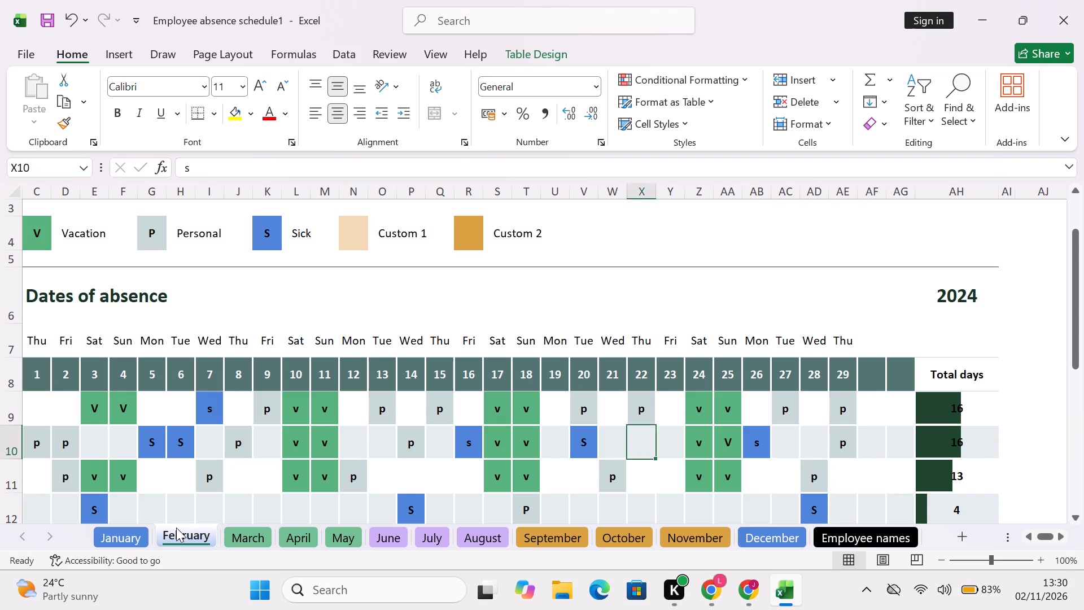
key(Down)
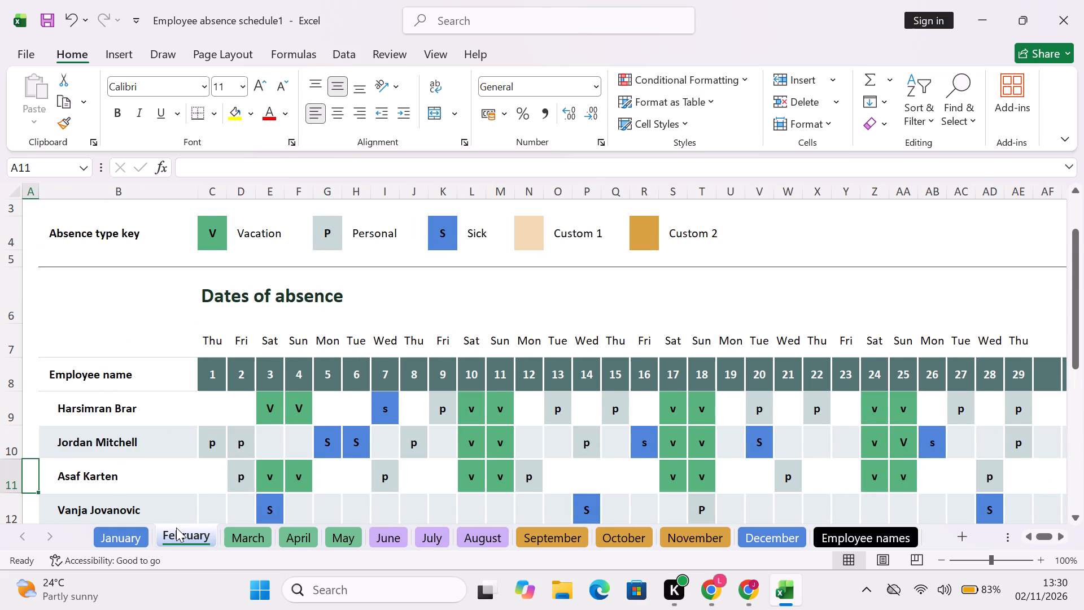
key(Down)
key(Up)
key(Right)
key(Right)
key(Right)
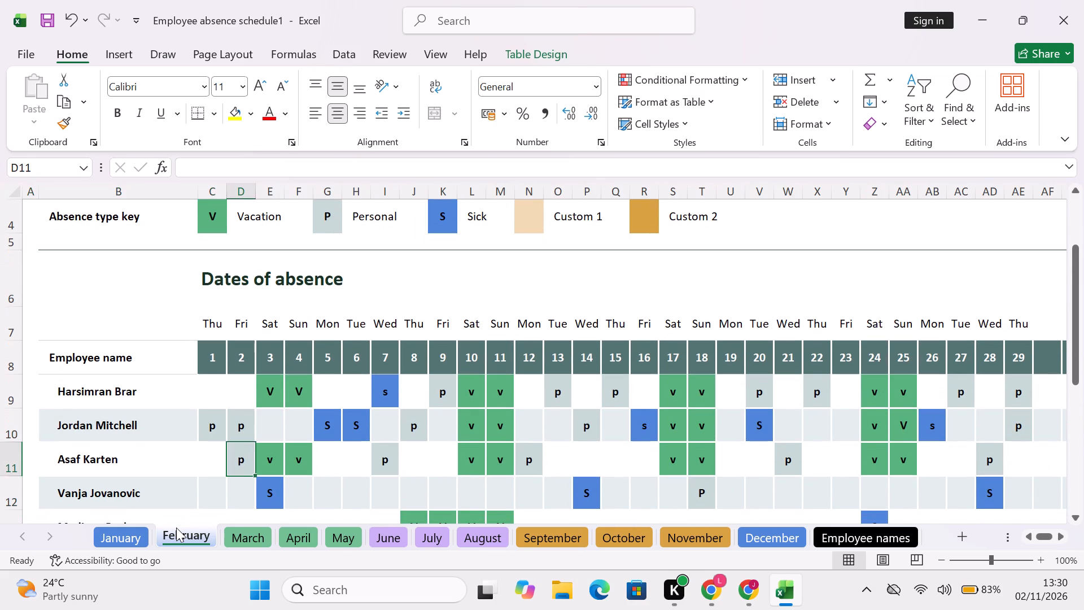
key(Right)
key(Right)
key(Right)
key(Right)
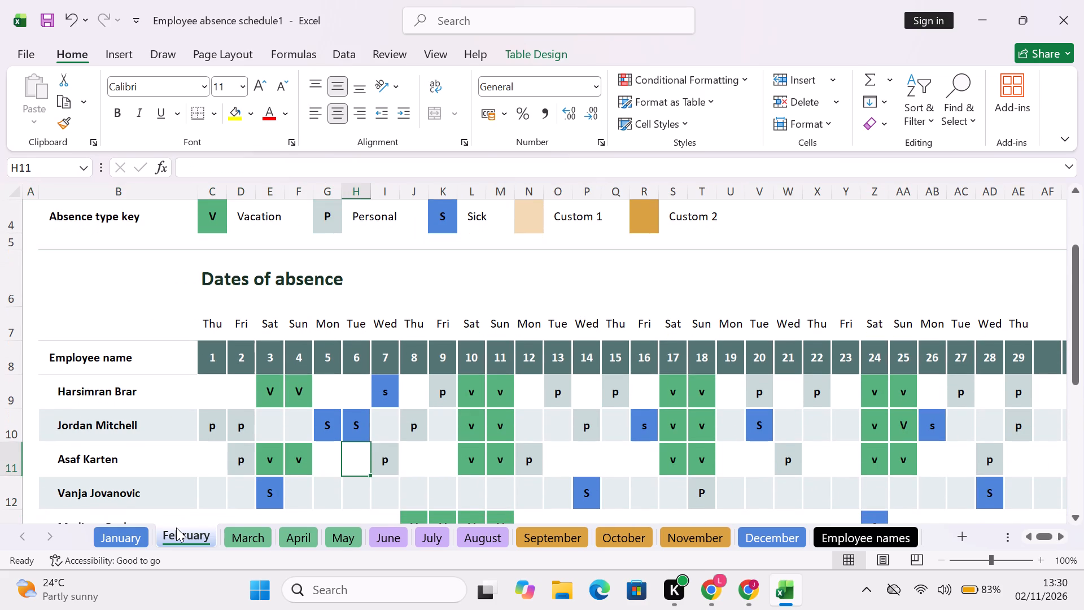
key(Right)
key(Right)
key(Right)
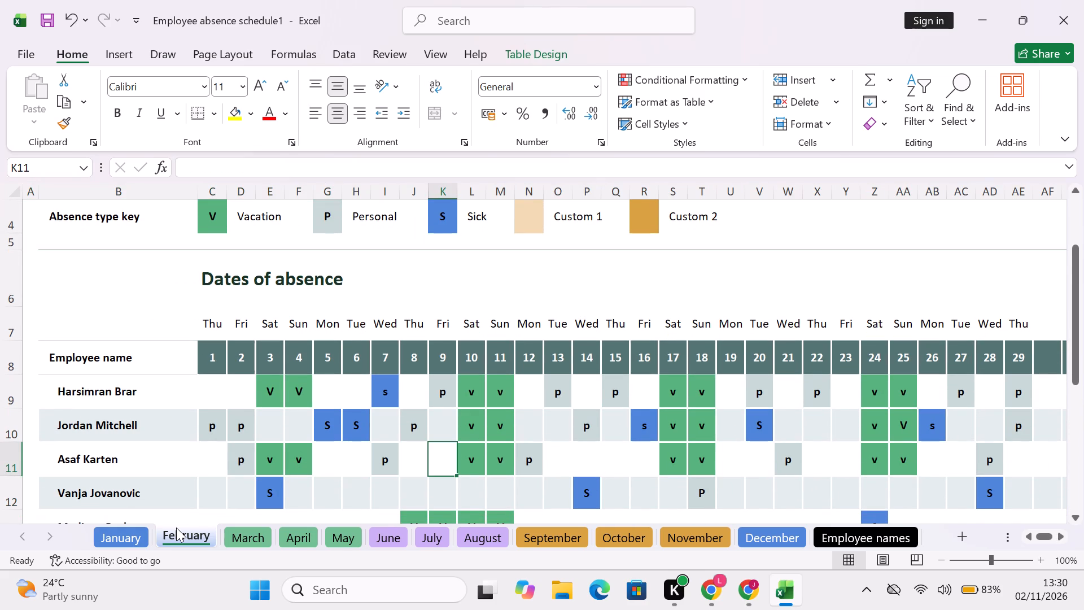
key(p)
key(Right)
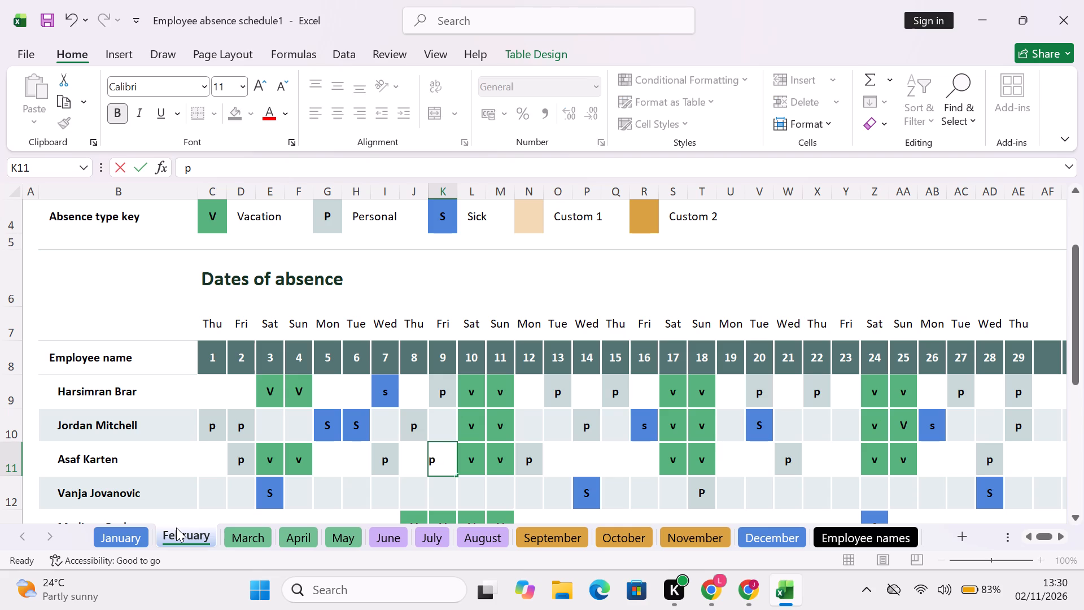
In the third employee's row, enter p on day 15.
key(Right)
key(Right)
key(Right)
key(Right)
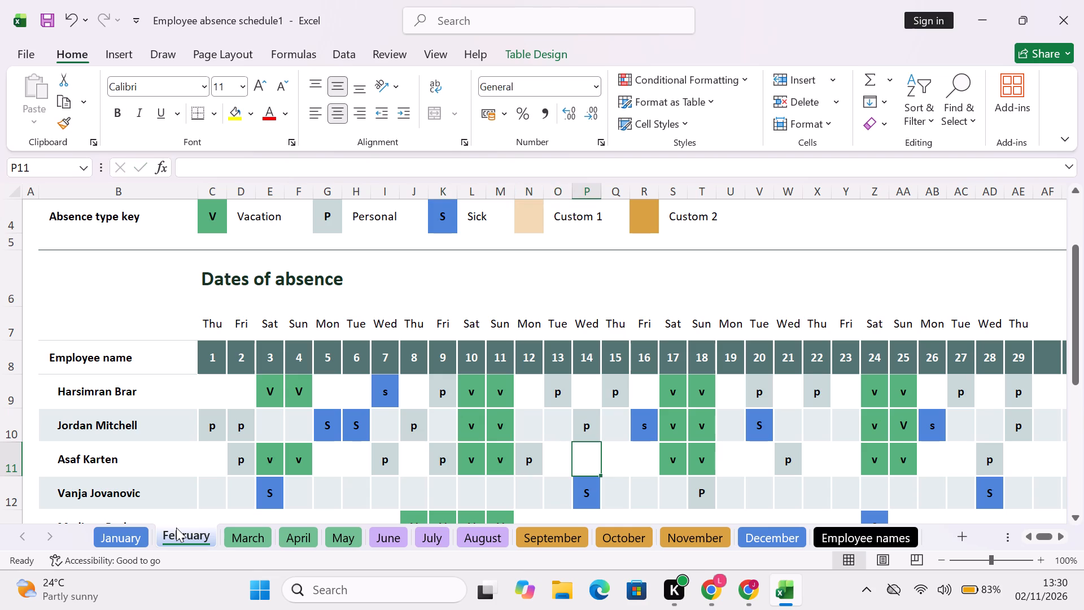
key(Right)
key(p)
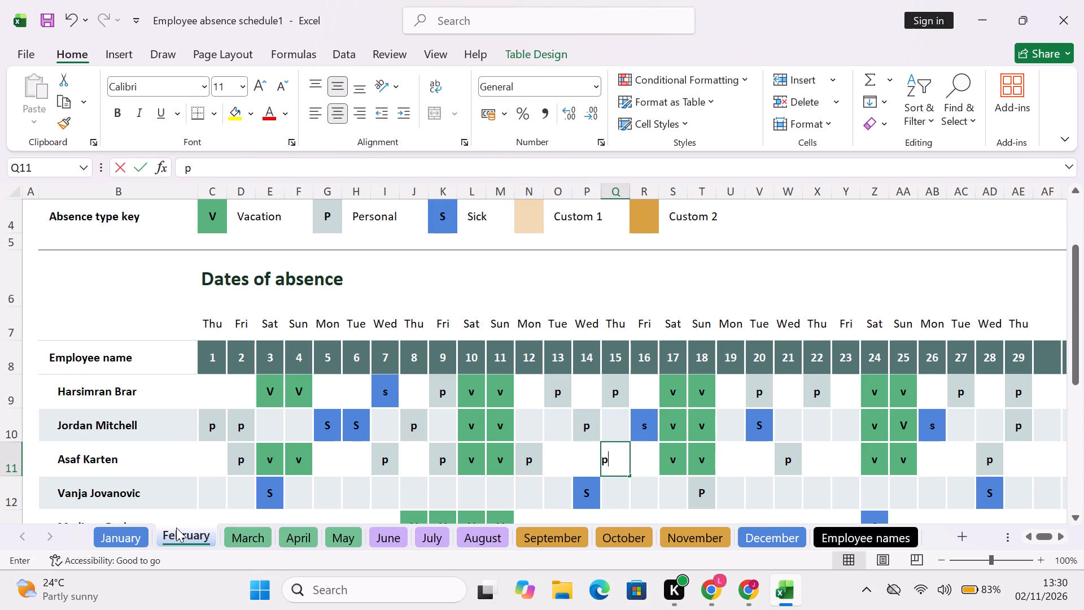
key(Right)
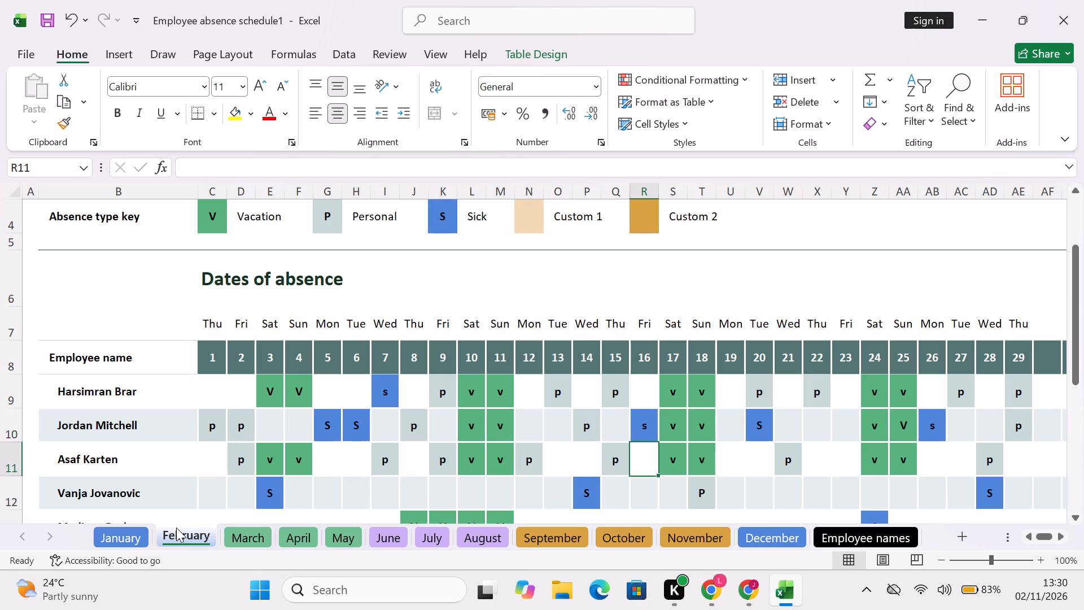
In the third employee's row, enter p on day 23.
key(Right)
key(Right)
key(Right)
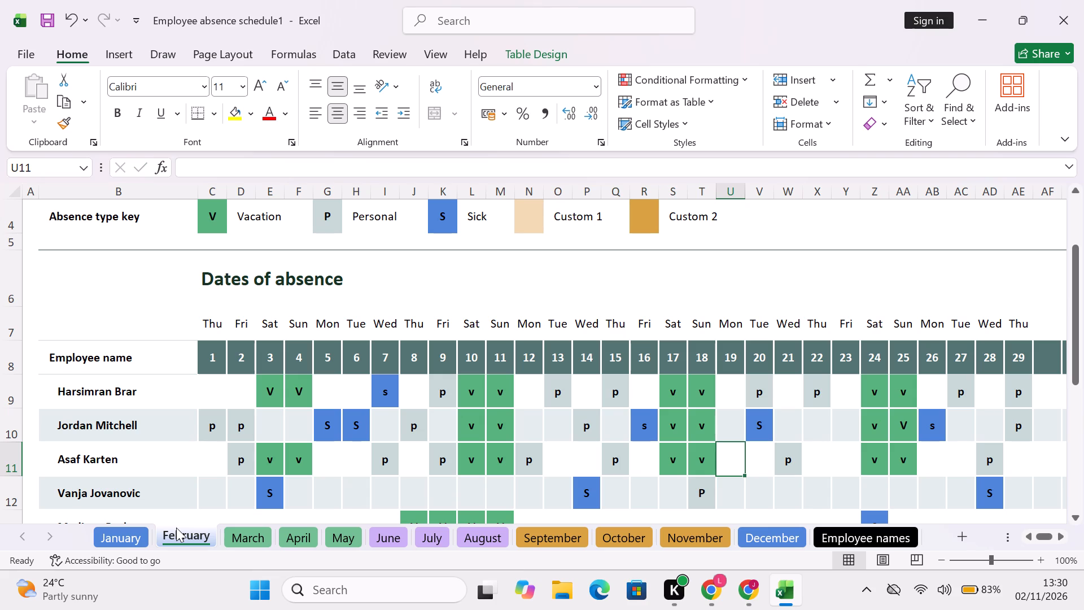
key(Right)
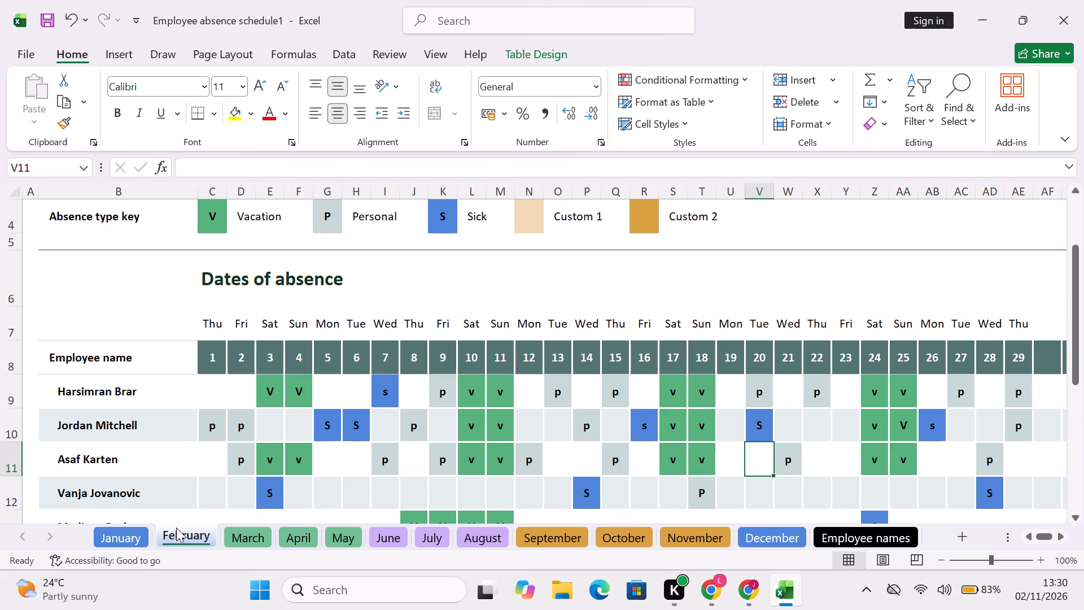
key(Right)
key(Left)
key(Right)
key(Right)
key(Right)
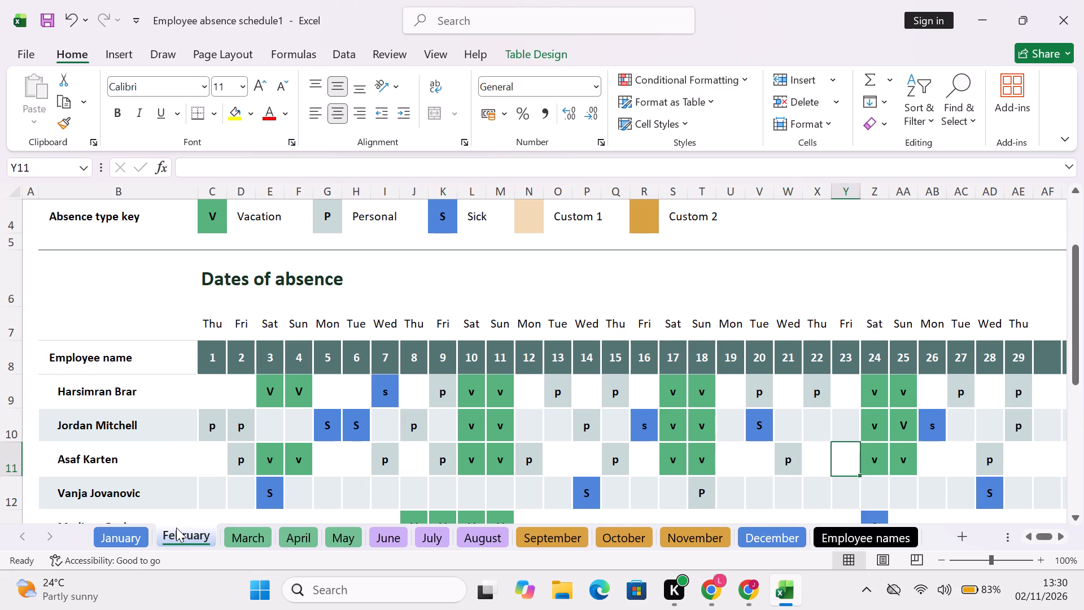
key(p)
key(Right)
In the third employee's February row, enter p on day 26.
key(Right)
key(Right)
key(Right)
key(Right)
key(Left)
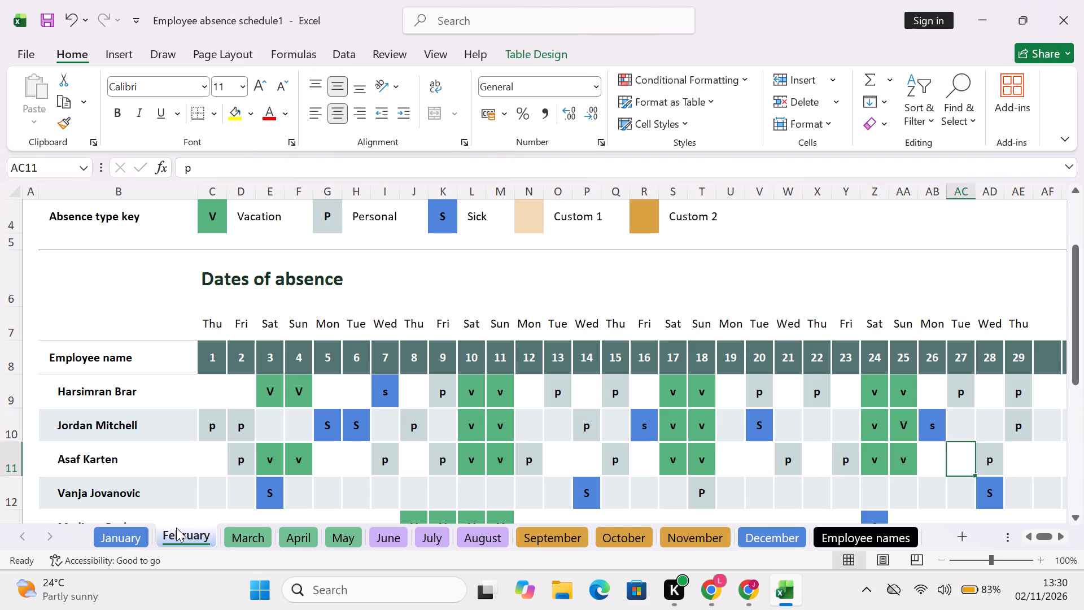
key(Right)
key(Right)
key(Left)
key(Left)
key(Left)
key(p)
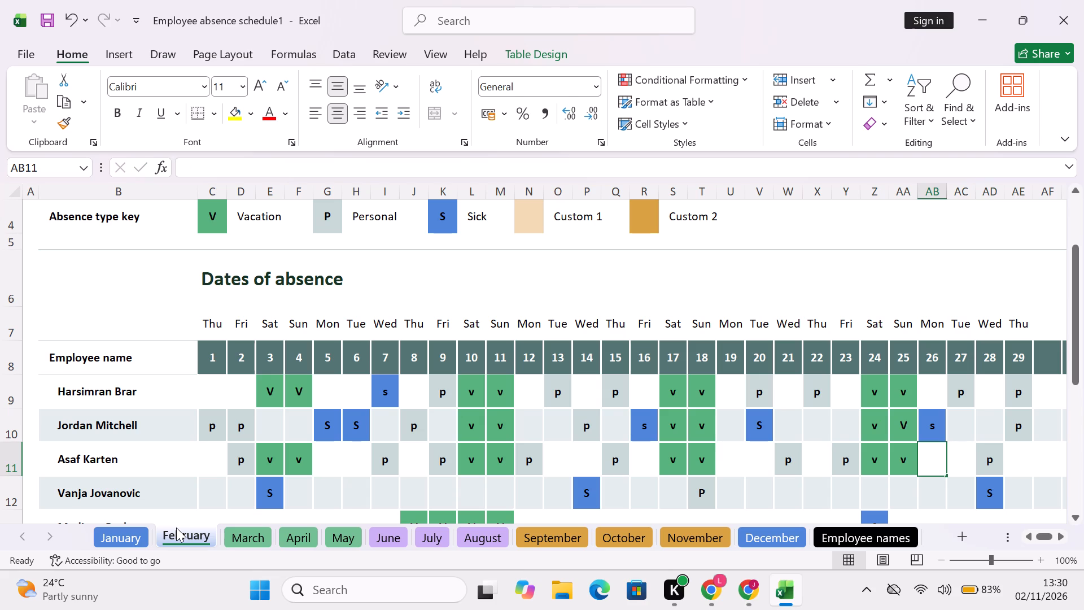
key(Right)
Go to the start of the fourth employee's row and enter p on day 1.
key(Down)
key(Left)
key(Left)
key(Left)
key(Left)
key(Left)
key(Left)
key(Left)
key(Left)
key(Left)
key(Left)
key(Left)
key(Left)
key(Left)
key(Left)
key(Left)
key(Left)
key(Left)
key(Left)
key(Left)
key(Left)
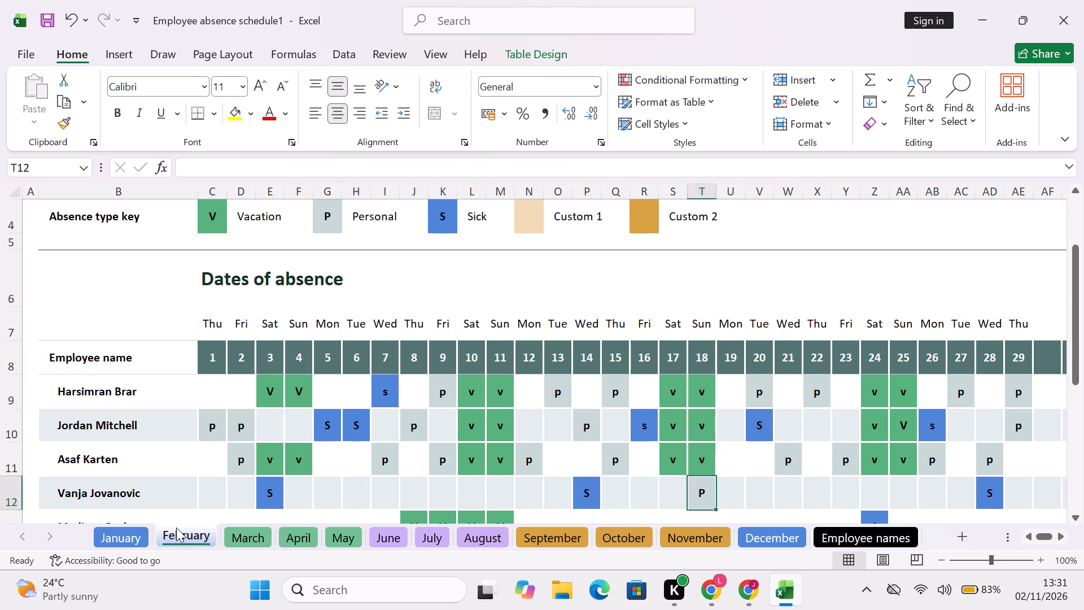
key(Left)
key(Right)
key(Right)
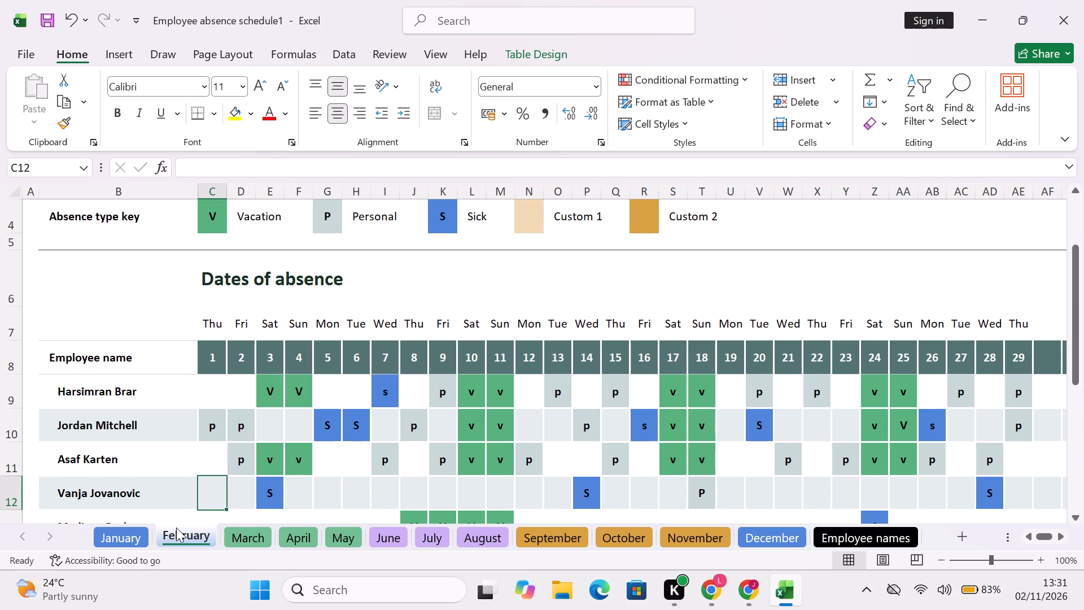
key(p)
key(Right)
In the fourth employee's row, enter p on day 6.
key(Right)
key(Right)
key(Right)
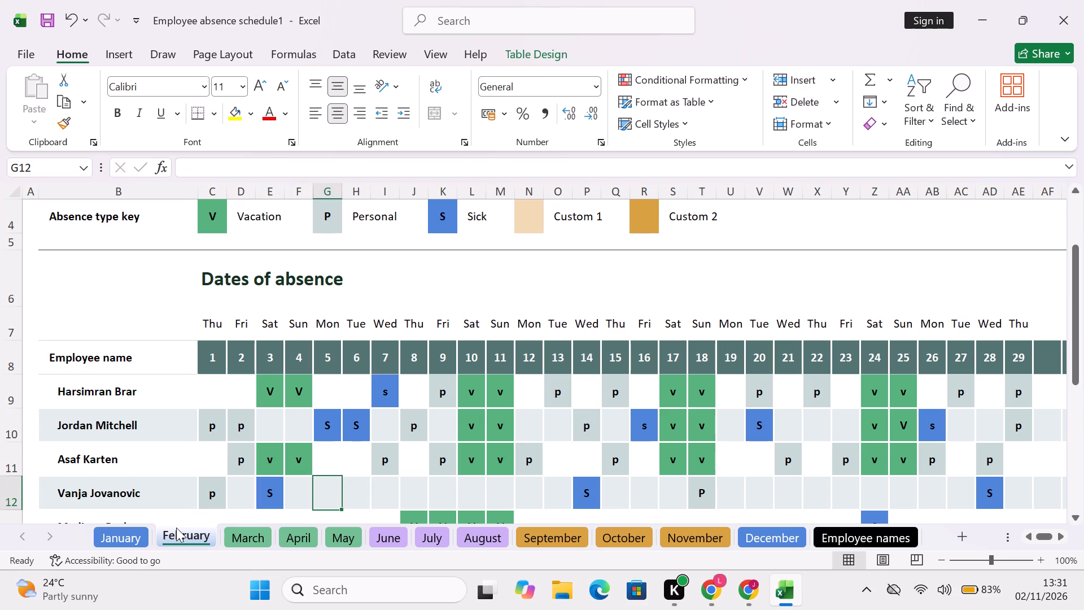
key(Right)
key(p)
key(Right)
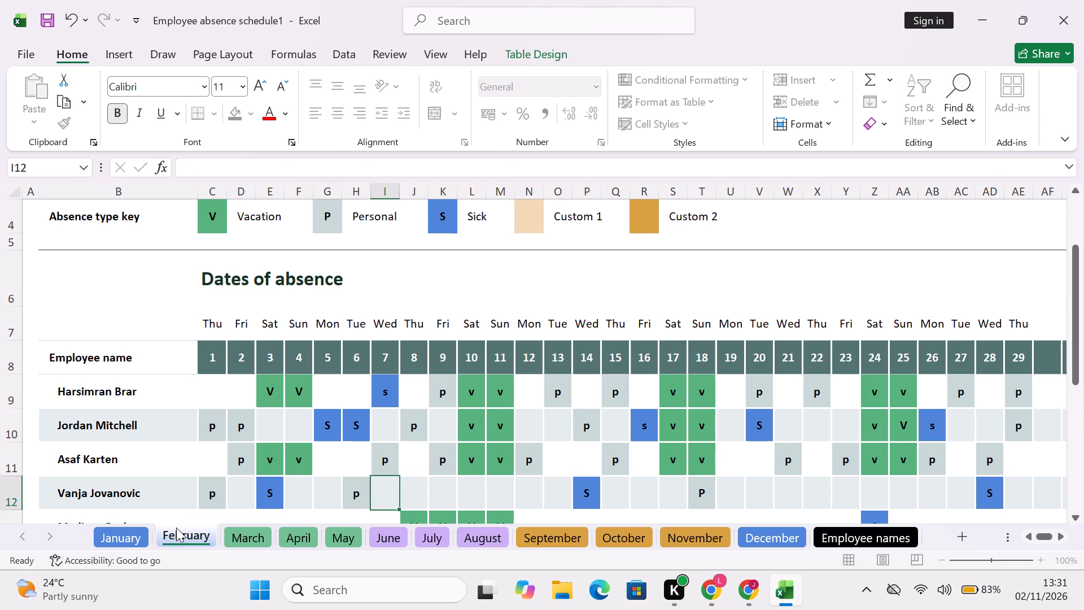
In the fourth employee's row, enter p on day 9.
key(Right)
key(Right)
key(Left)
key(Right)
key(Left)
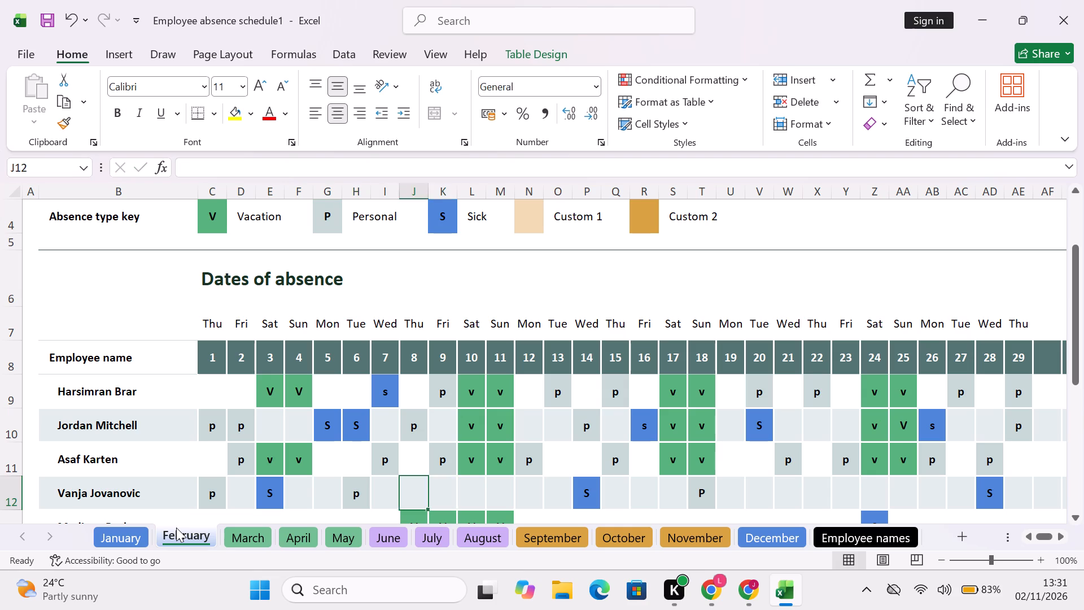
key(Right)
key(Left)
key(Right)
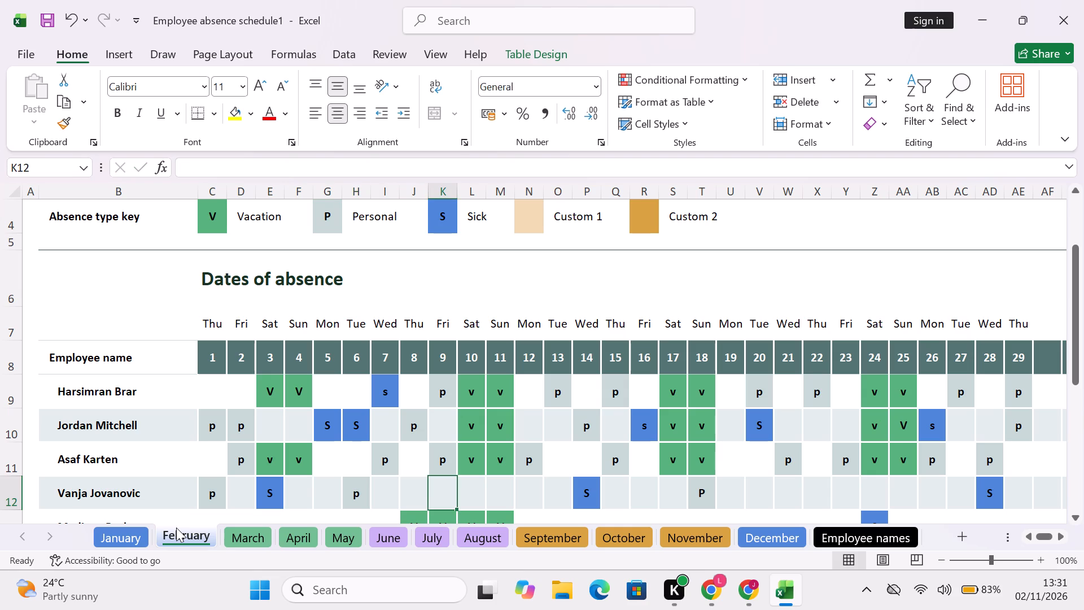
key(p)
key(Right)
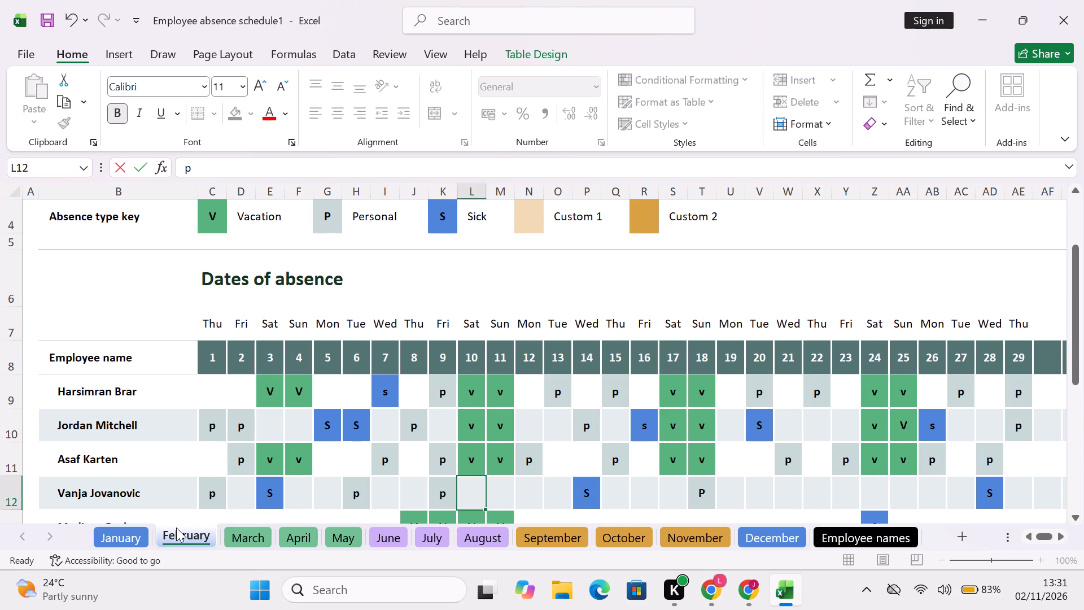
In the fourth employee's row, enter v on days 10 and 11.
key(Right)
key(Right)
key(Right)
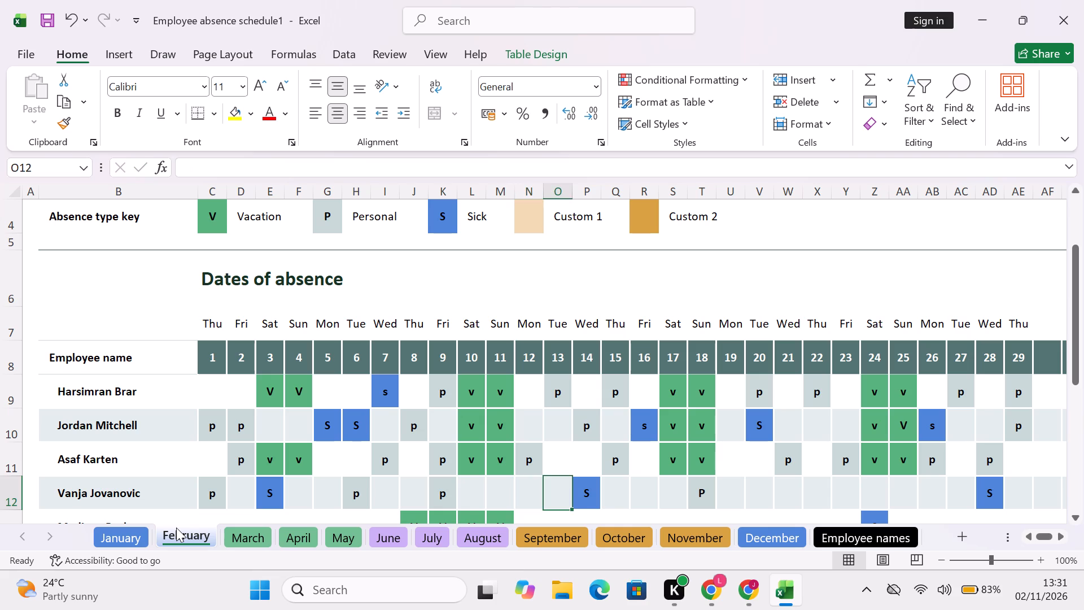
key(Left)
key(Left)
key(Left)
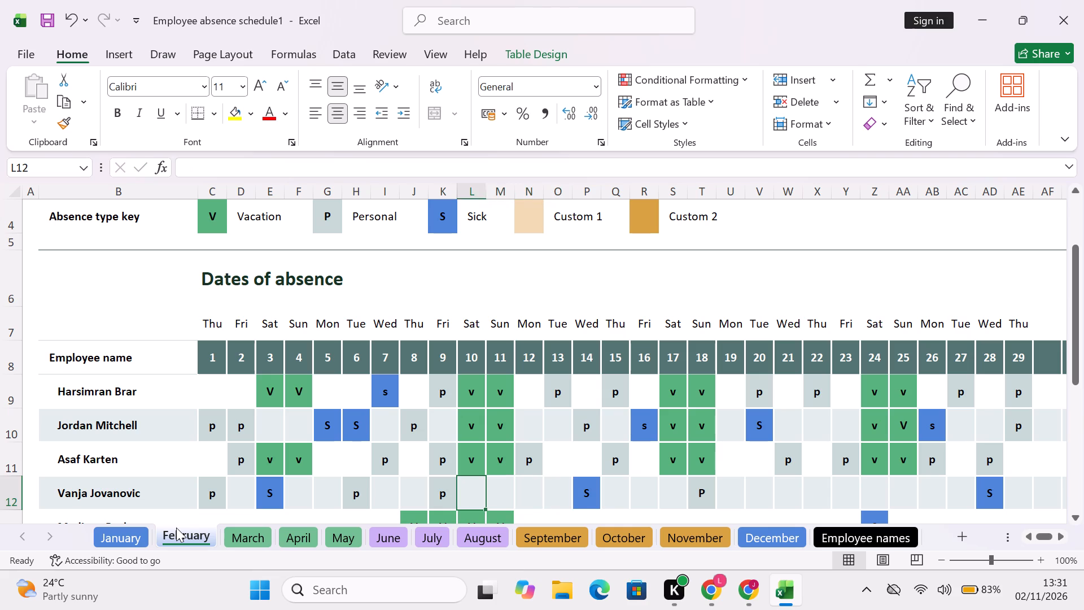
key(v)
key(Right)
key(v)
key(Right)
In the fourth employee's row, enter p on day 16.
key(Right)
key(Right)
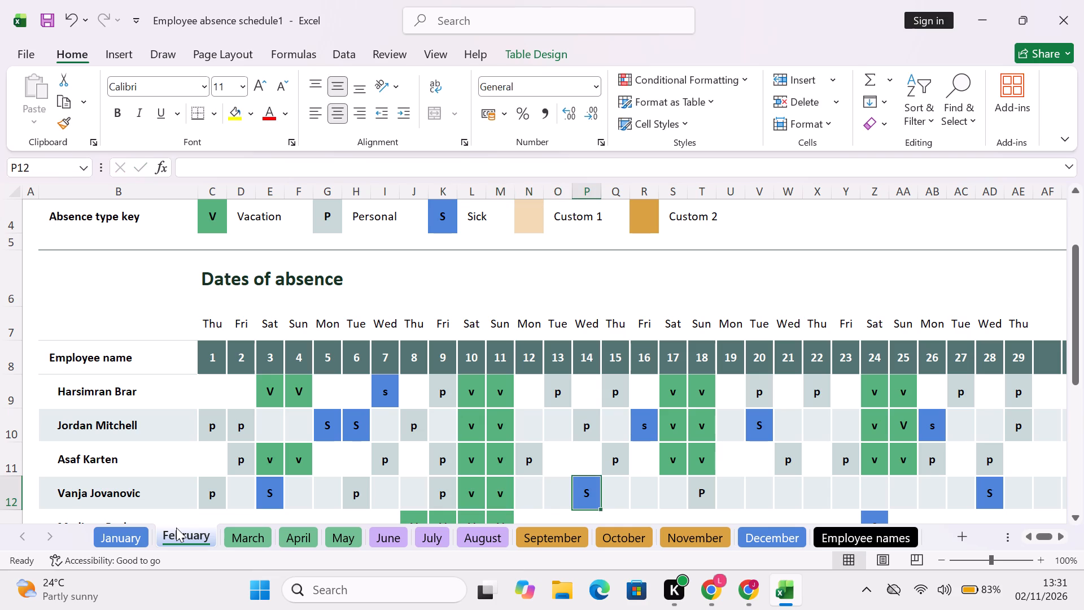
key(Left)
key(Right)
key(Right)
key(Right)
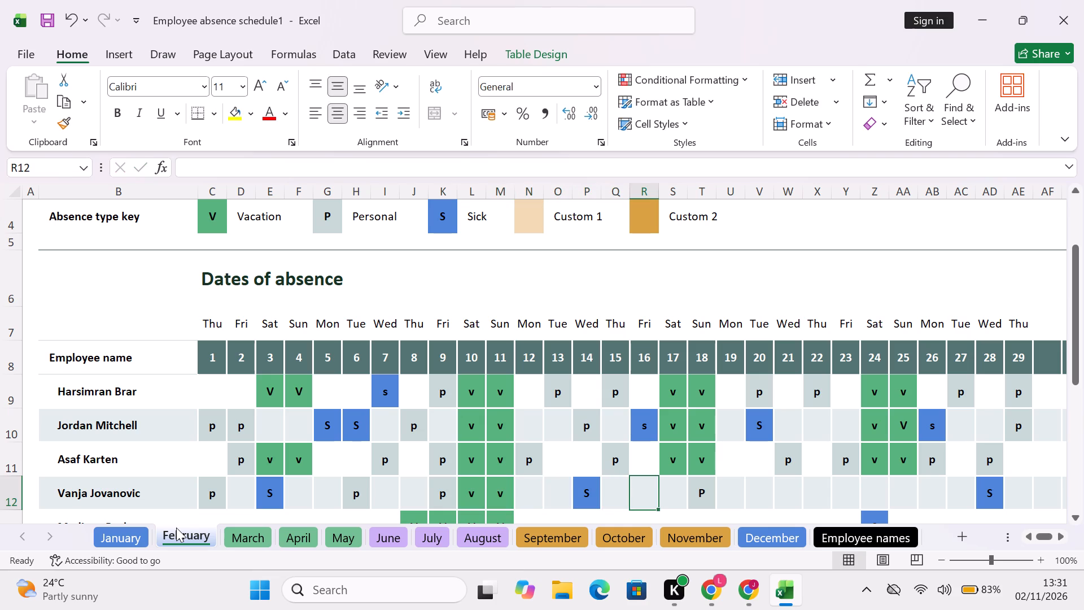
key(p)
key(Right)
In the fourth employee's row, enter p on days 19 and 22.
key(Right)
key(Right)
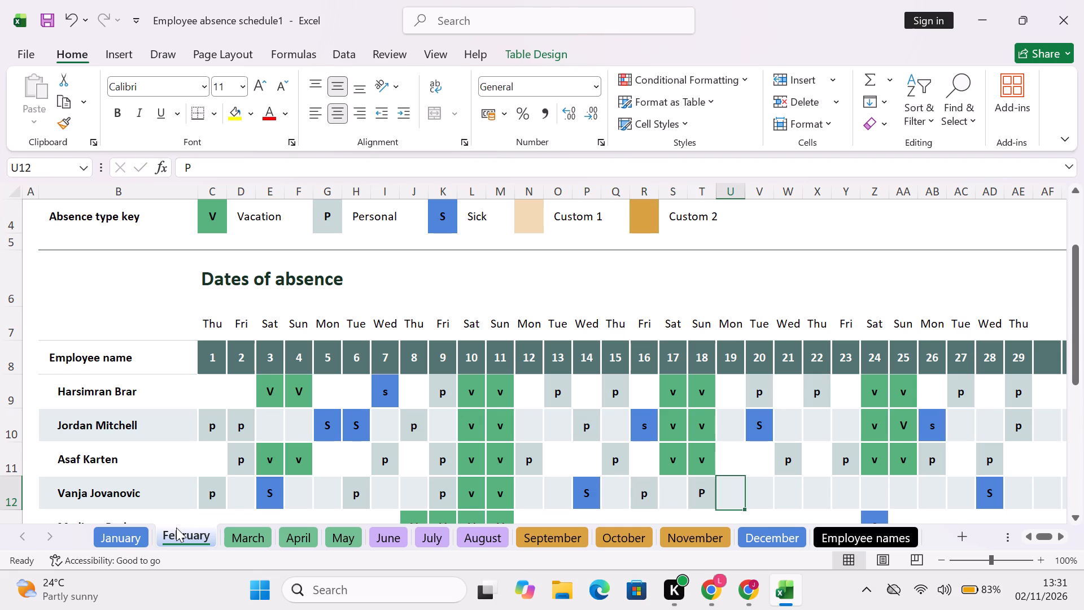
key(Right)
key(Right)
key(Left)
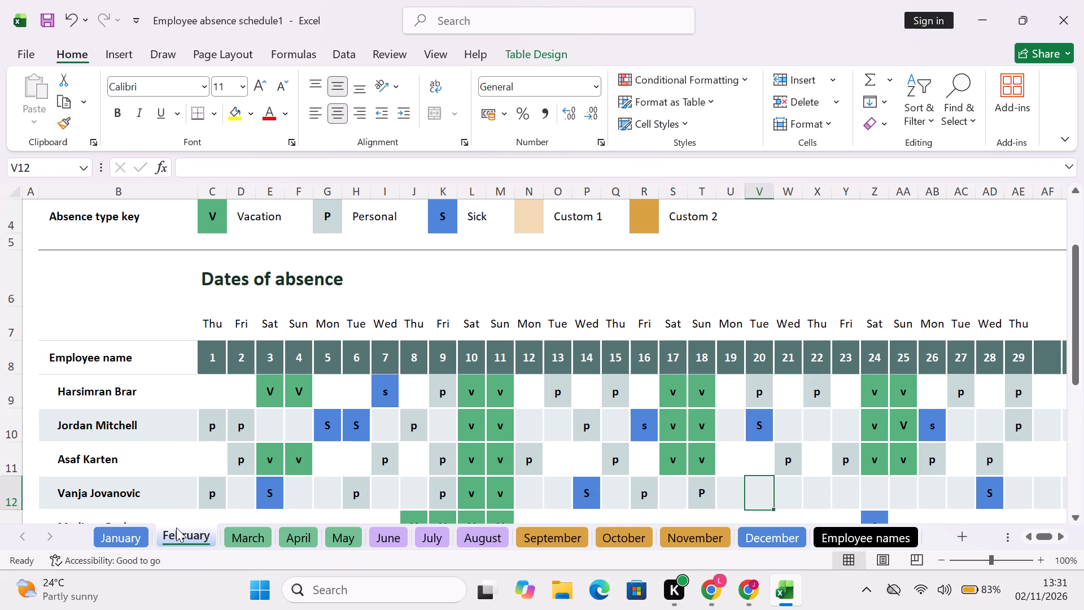
key(Left)
key(Right)
key(Left)
key(p)
key(Right)
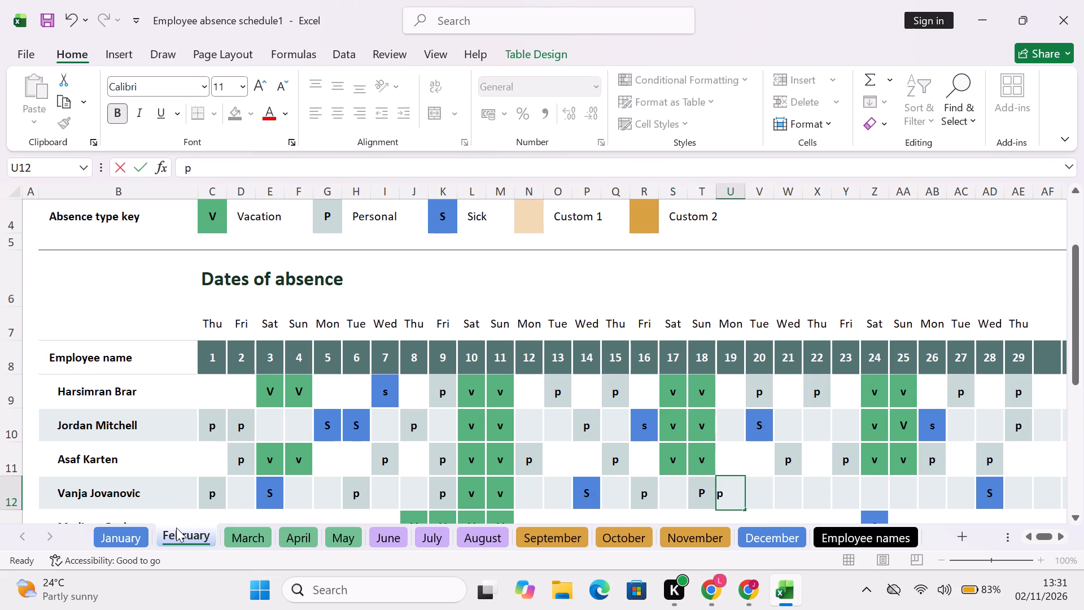
key(Right)
key(Right)
key(p)
key(Right)
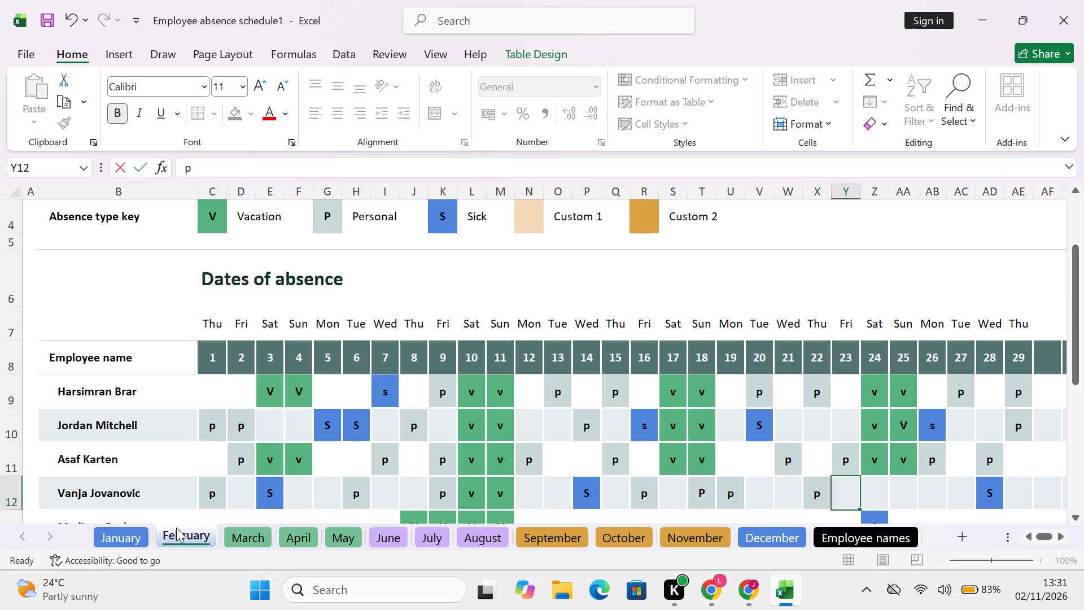
In the fourth employee's row, enter v on days 24 and 25.
key(Right)
key(Right)
key(Left)
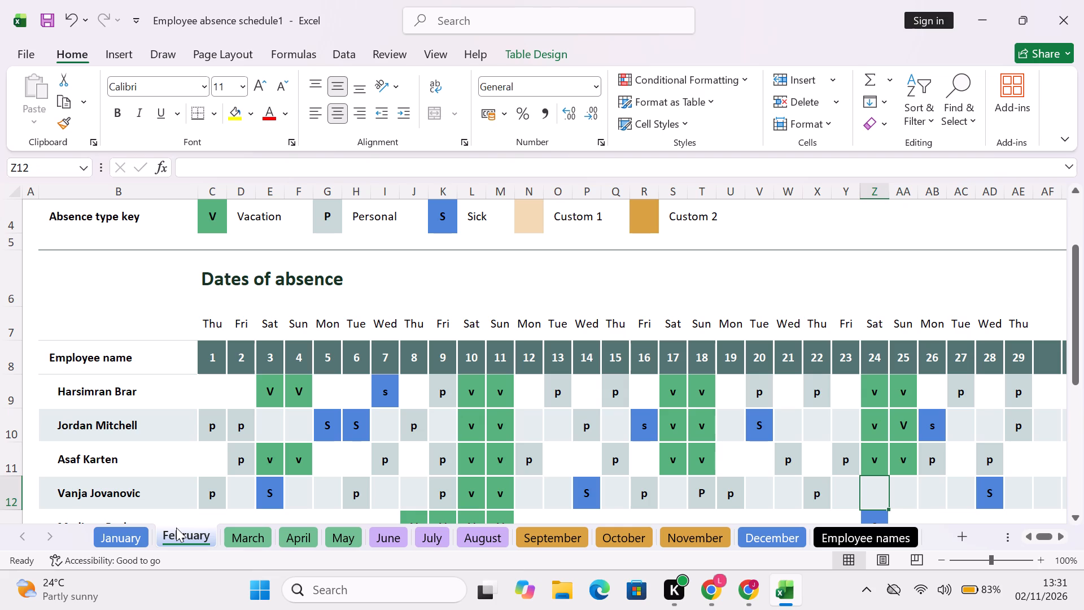
key(v)
key(Right)
key(v)
key(Right)
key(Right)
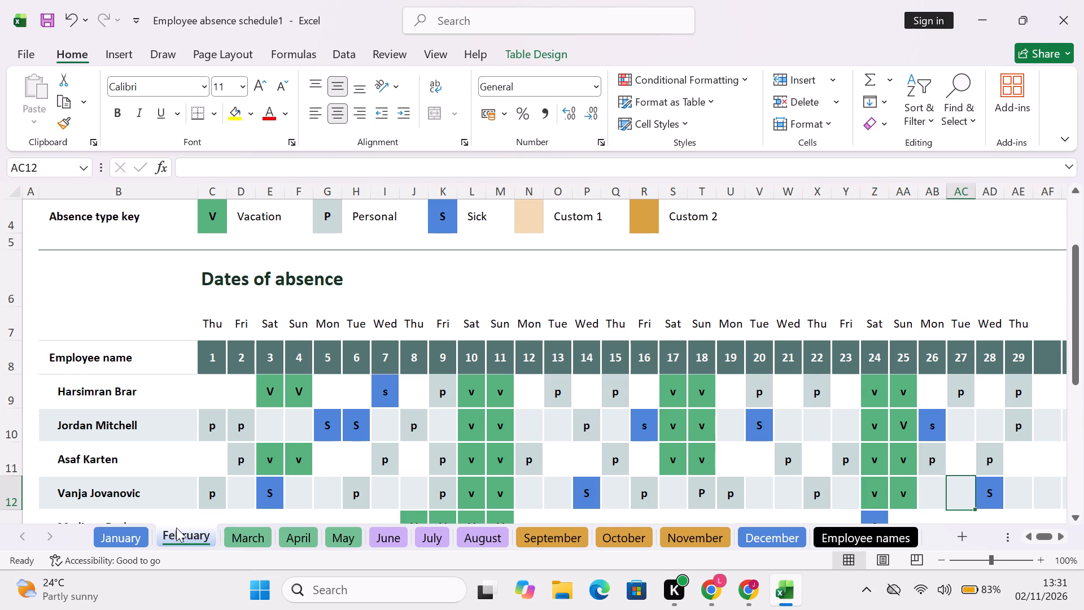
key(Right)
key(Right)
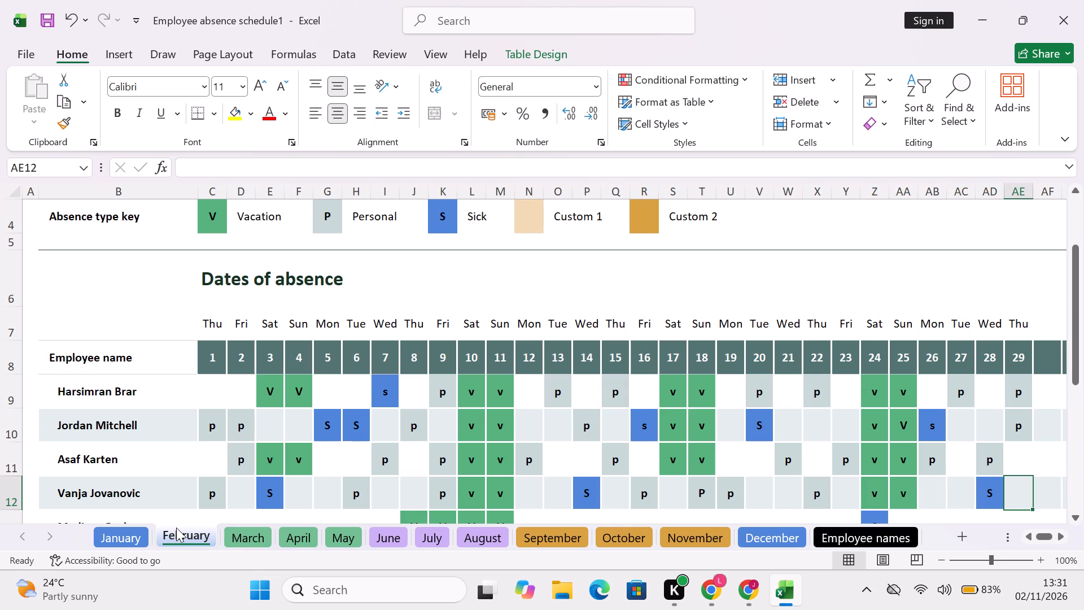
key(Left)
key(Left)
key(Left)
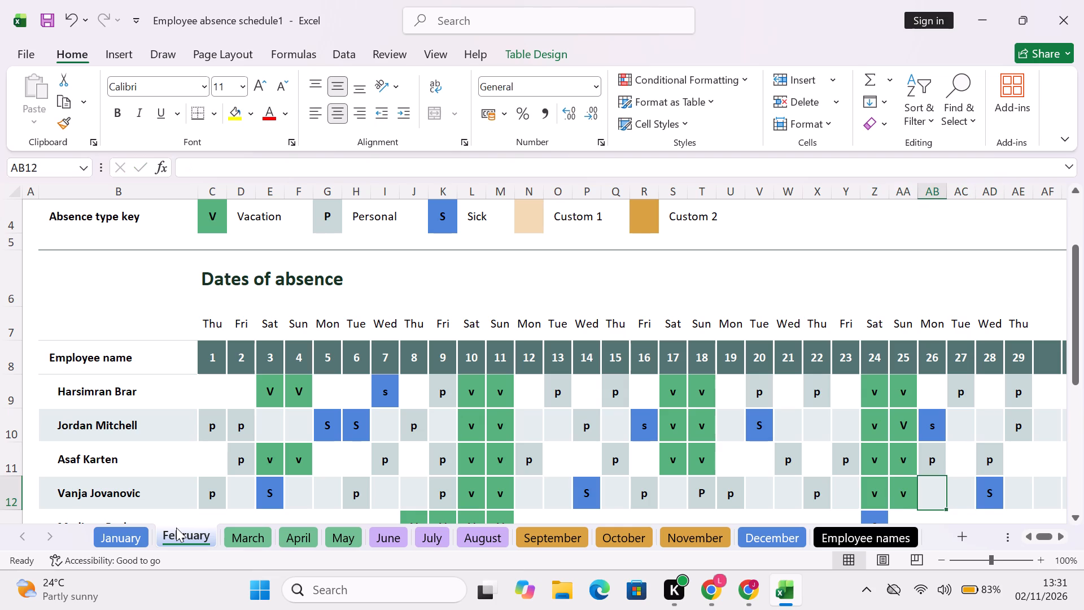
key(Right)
Move to the fifth employee's row and enter p on day 2.
key(Down)
key(Left)
key(Left)
key(Left)
key(Left)
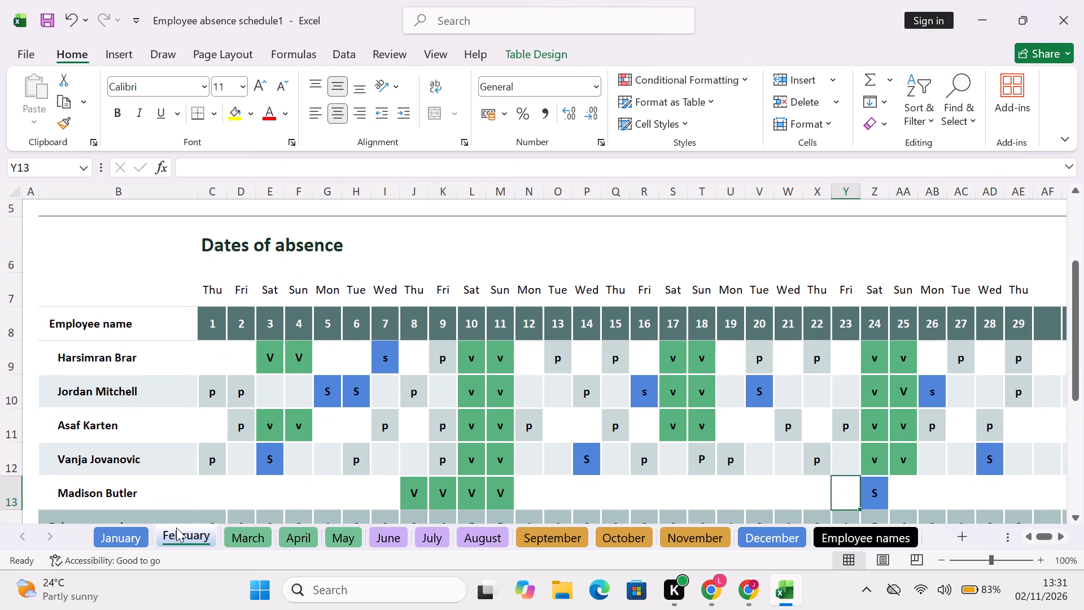
key(Left)
key(Left)
key(Left)
key(Left)
key(Left)
key(Left)
key(Left)
key(Left)
key(Left)
key(Left)
key(Left)
key(Left)
key(Left)
key(Left)
key(Left)
key(Left)
key(Left)
key(Left)
key(Left)
key(Left)
key(Left)
key(Left)
key(Left)
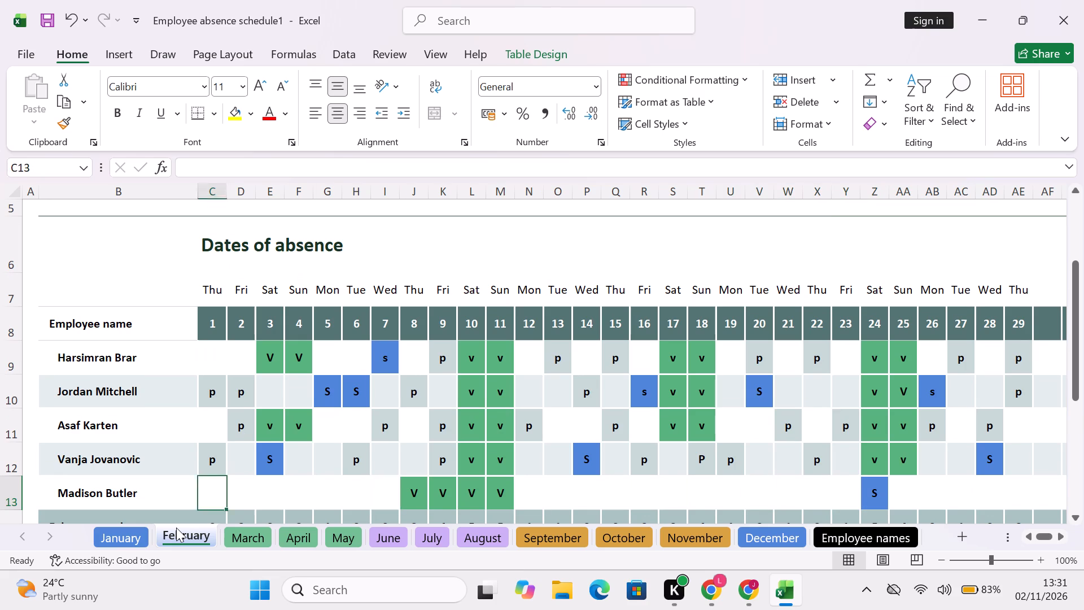
key(Up)
key(Up)
key(Up)
key(Right)
key(Right)
key(Right)
key(Down)
key(Down)
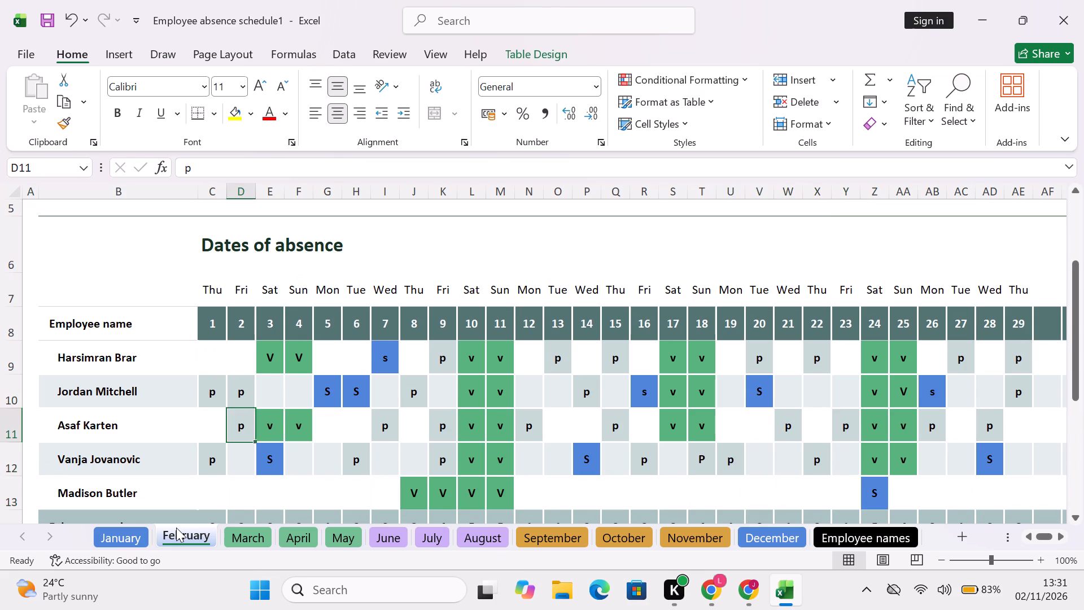
key(Down)
key(Left)
key(Right)
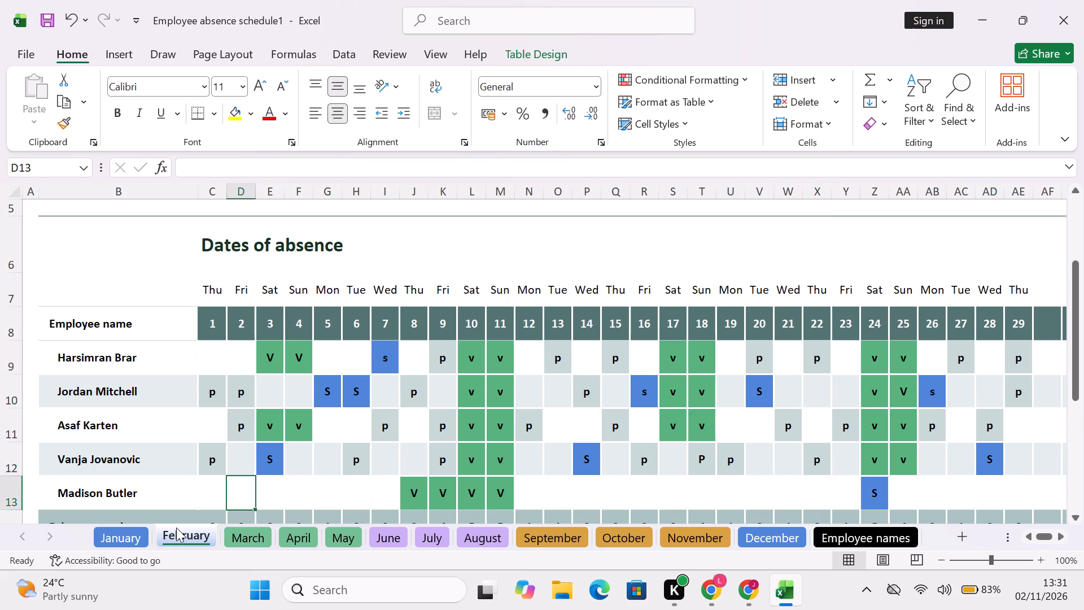
key(p)
key(Right)
In the fifth employee's row, enter v on days 3 and 4.
key(Right)
key(Left)
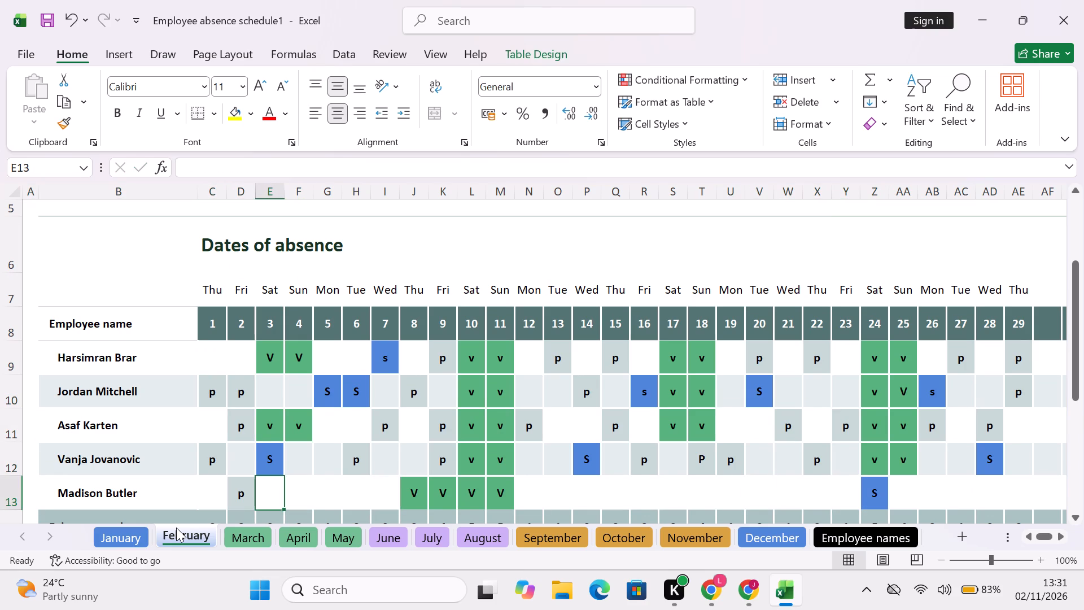
key(v)
key(Right)
key(v)
key(Right)
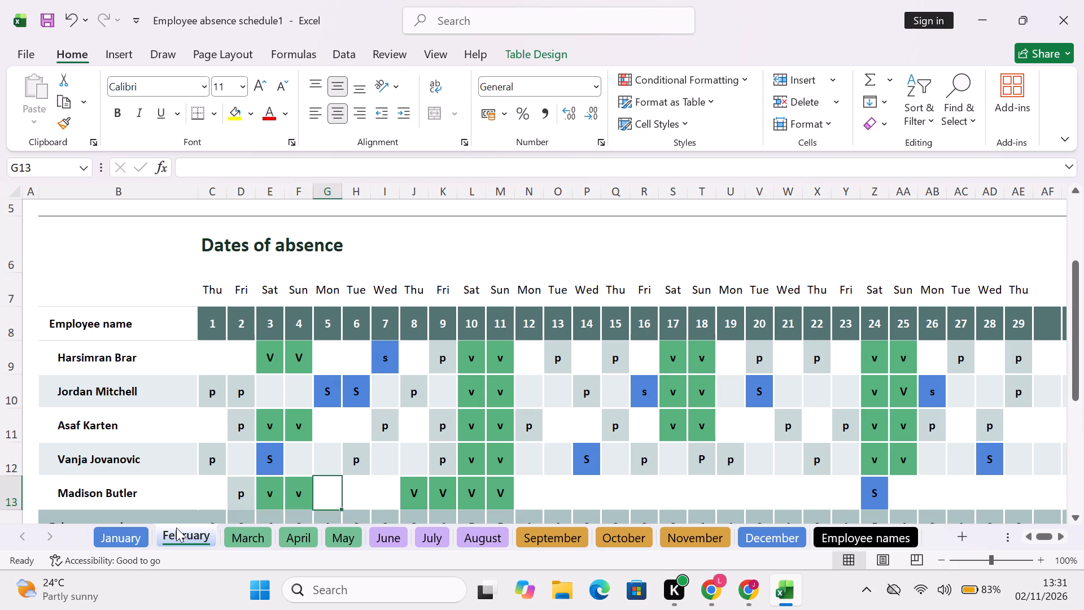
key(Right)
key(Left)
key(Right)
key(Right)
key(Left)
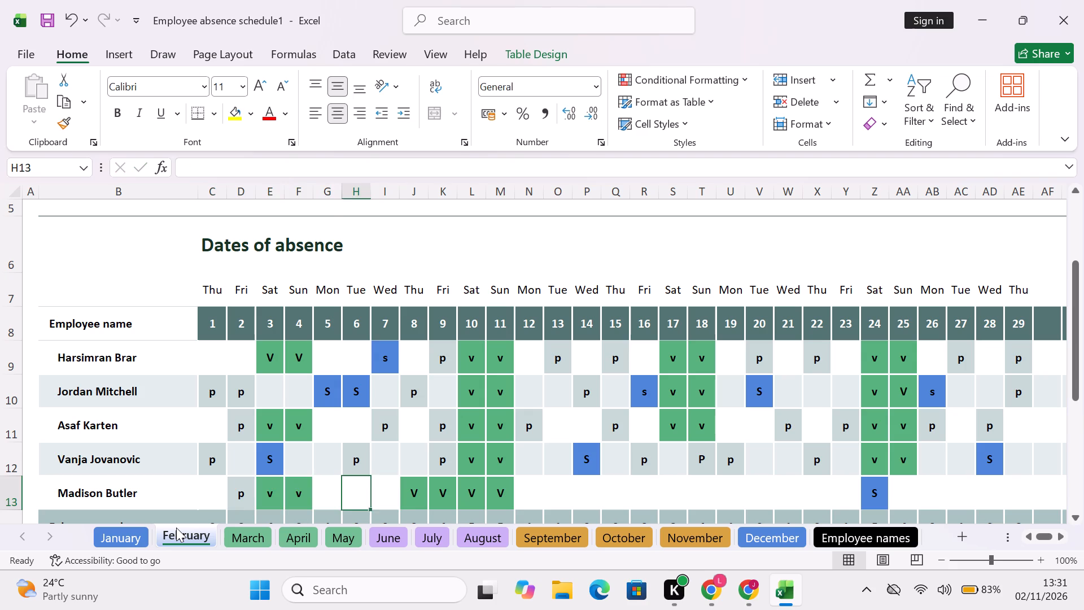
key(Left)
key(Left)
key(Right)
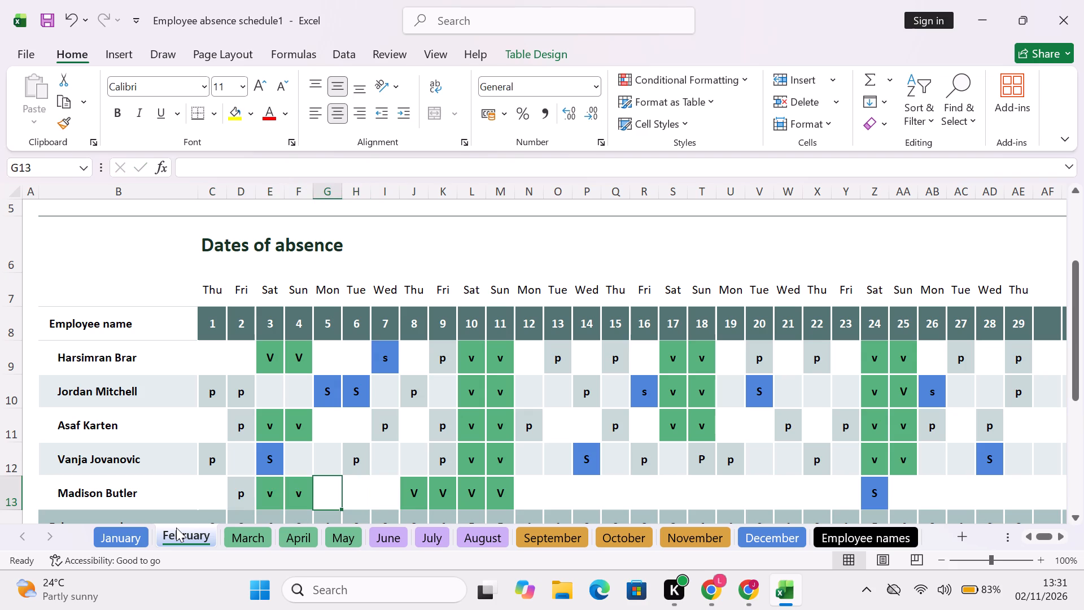
In the fifth employee's February row, enter p on day 5.
key(p)
key(Right)
In the fifth employee's row, clear the V on day 9 and replace the V on day 8 with p.
key(Right)
key(Right)
key(Right)
key(Right)
key(Right)
key(Left)
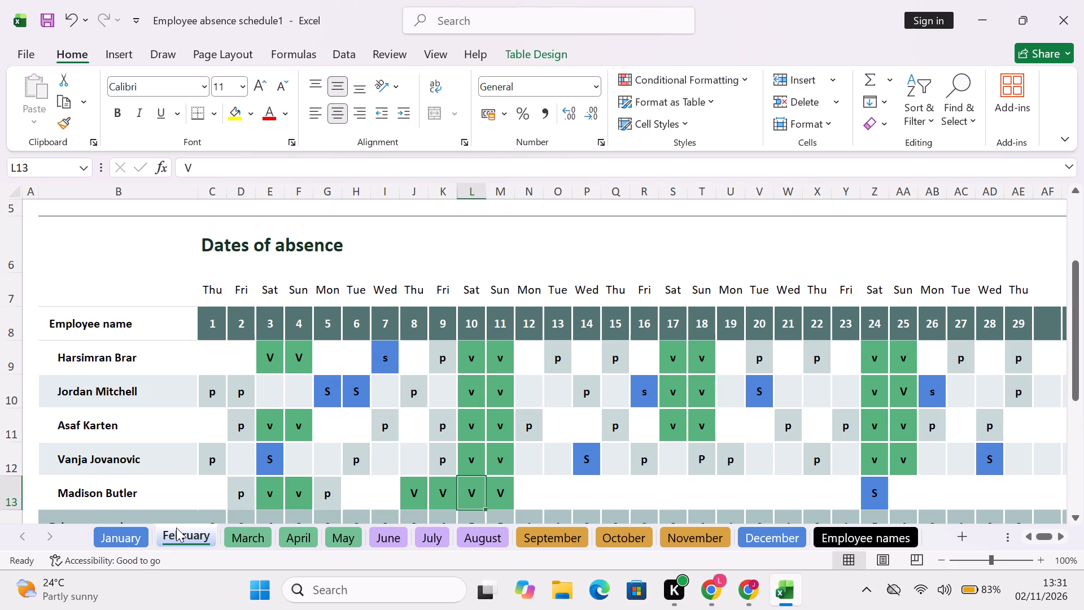
key(Left)
key(BackSpace)
key(Left)
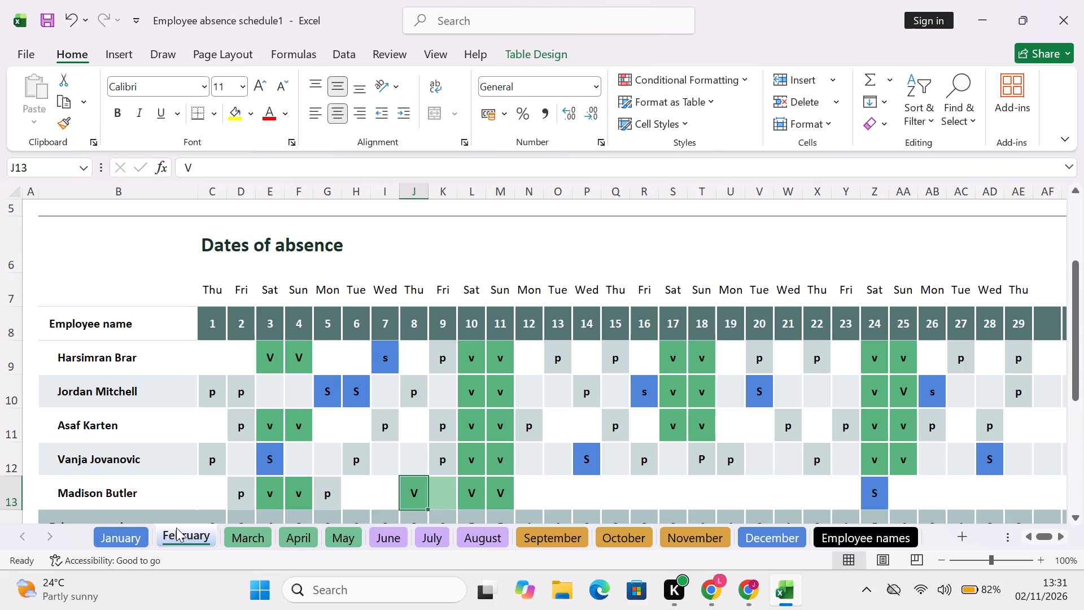
key(BackSpace)
key(Right)
key(Left)
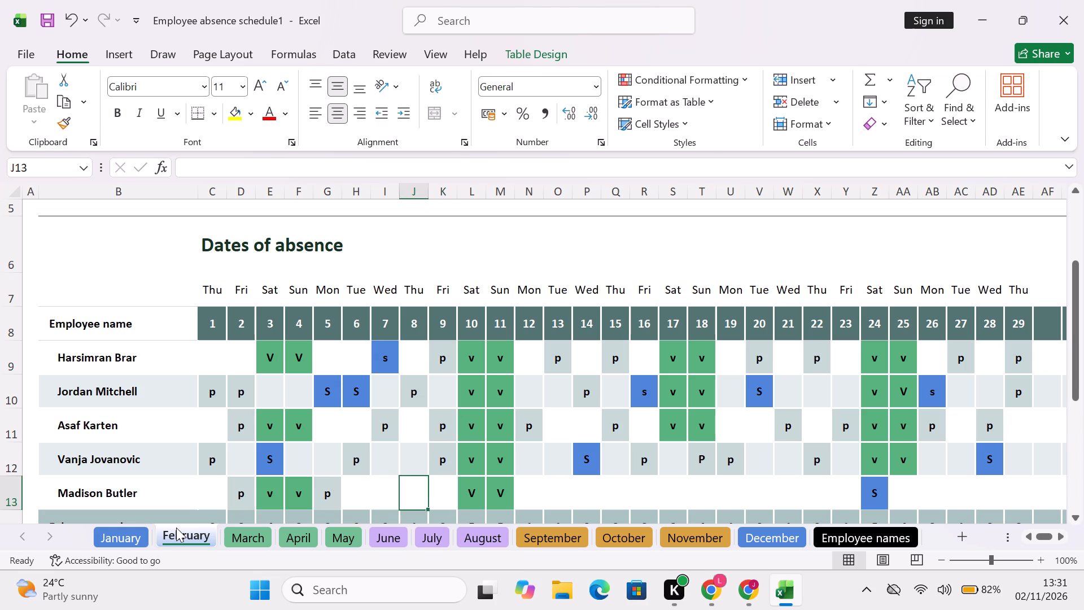
key(p)
In the fifth employee's row, enter p on day 13.
key(Right)
key(Right)
key(Right)
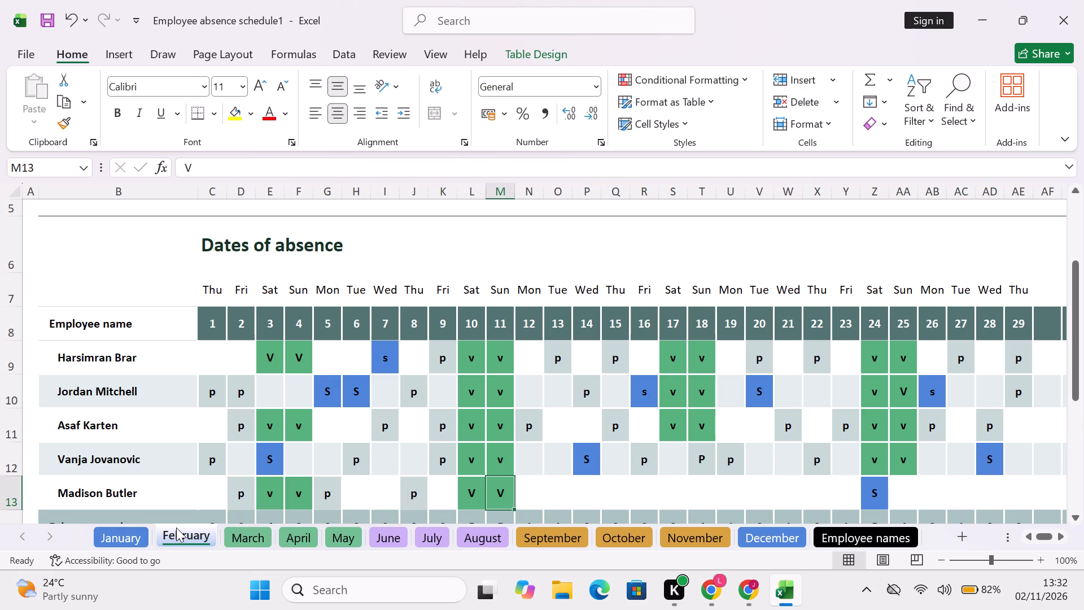
key(Right)
key(Right)
key(Right)
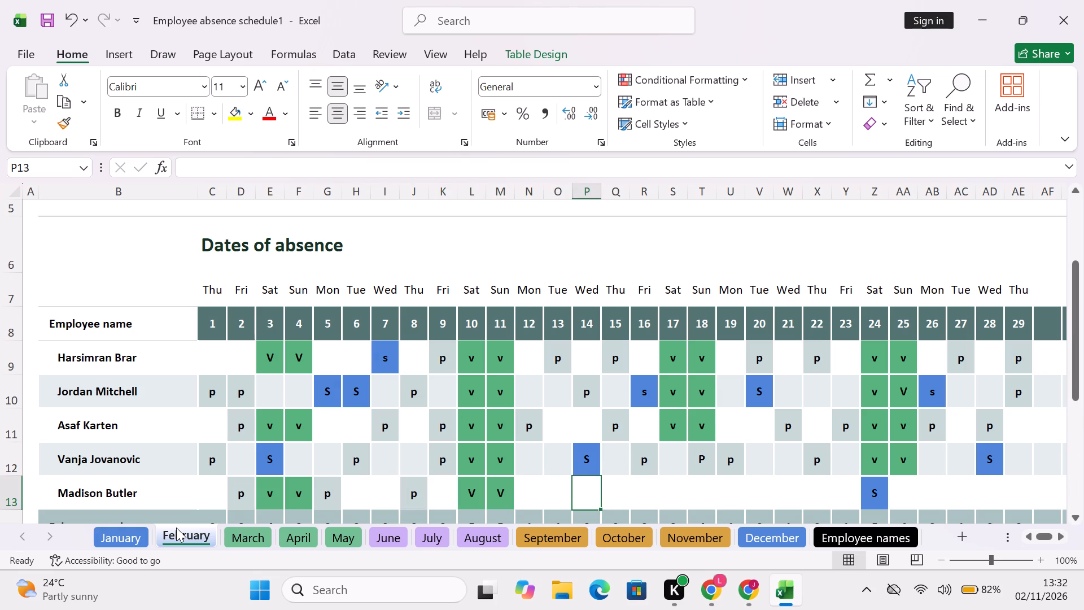
key(Left)
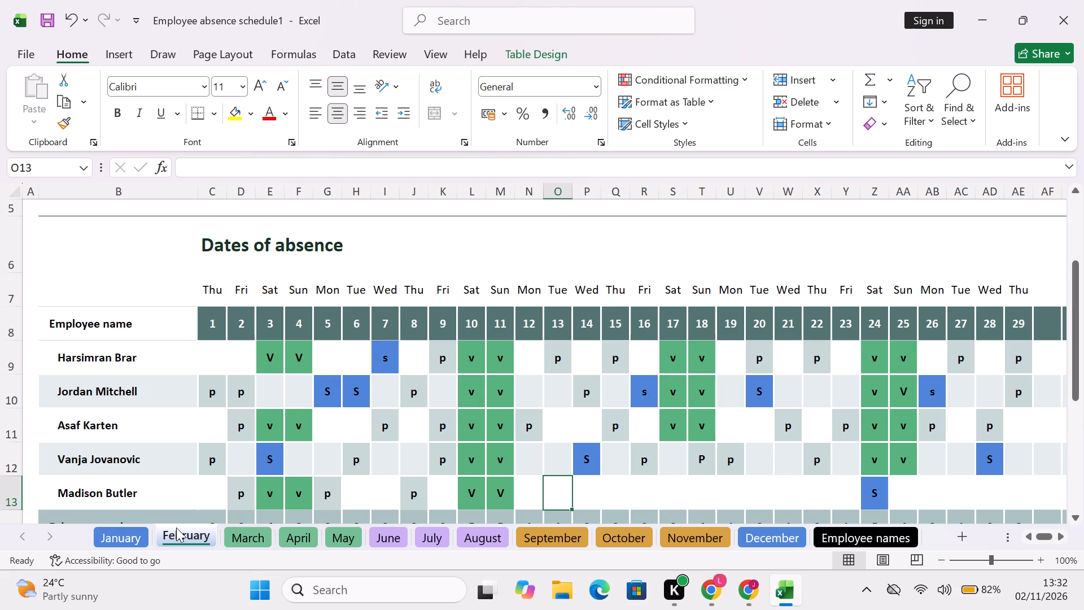
key(p)
key(semicolon)
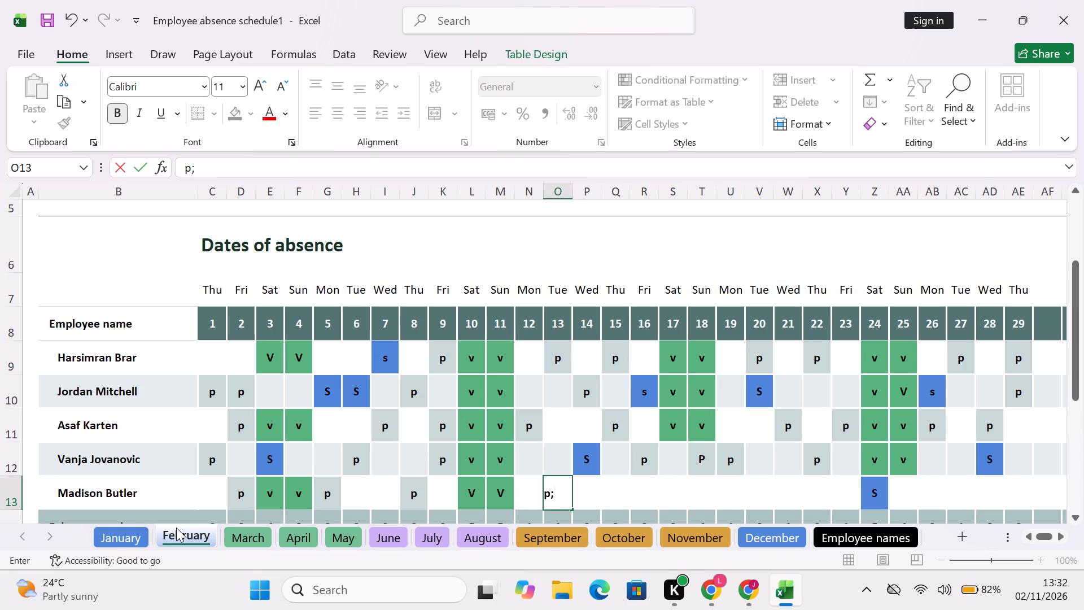
key(BackSpace)
key(BackSpace)
key(p)
key(Right)
key(Right)
key(Right)
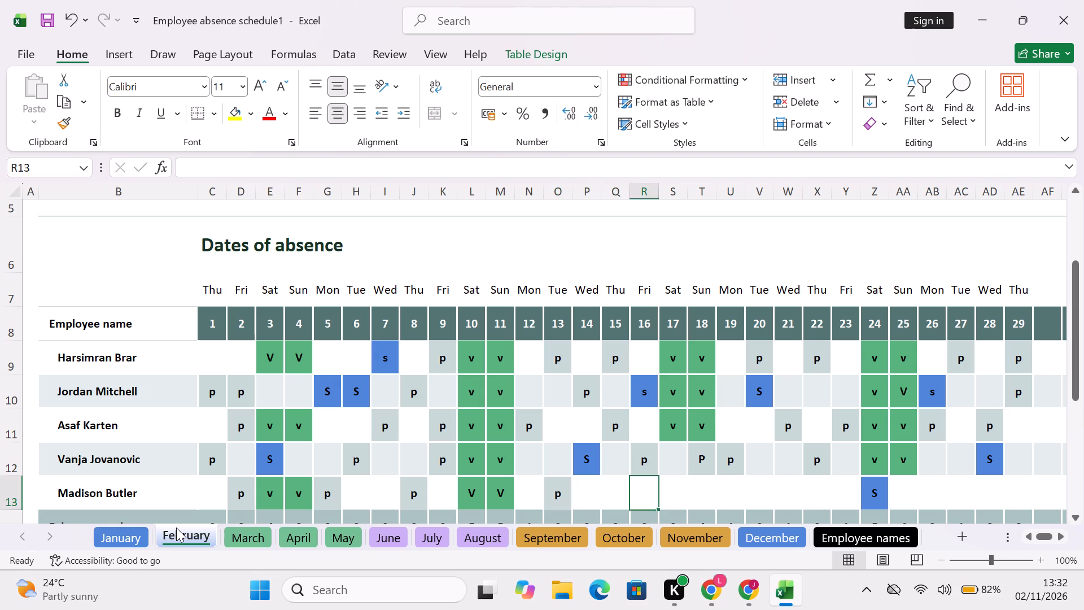
key(Right)
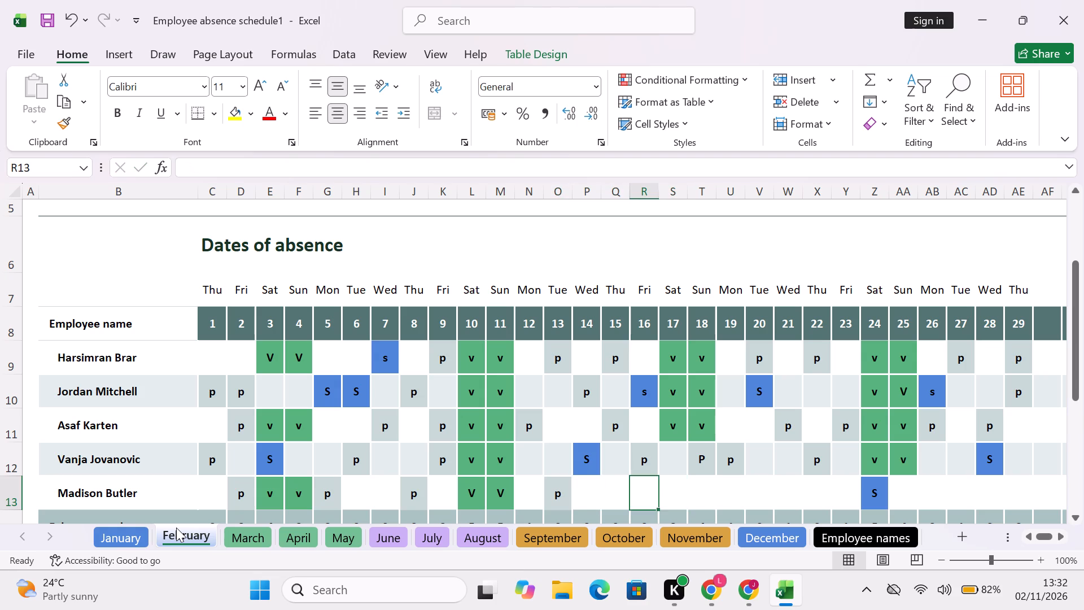
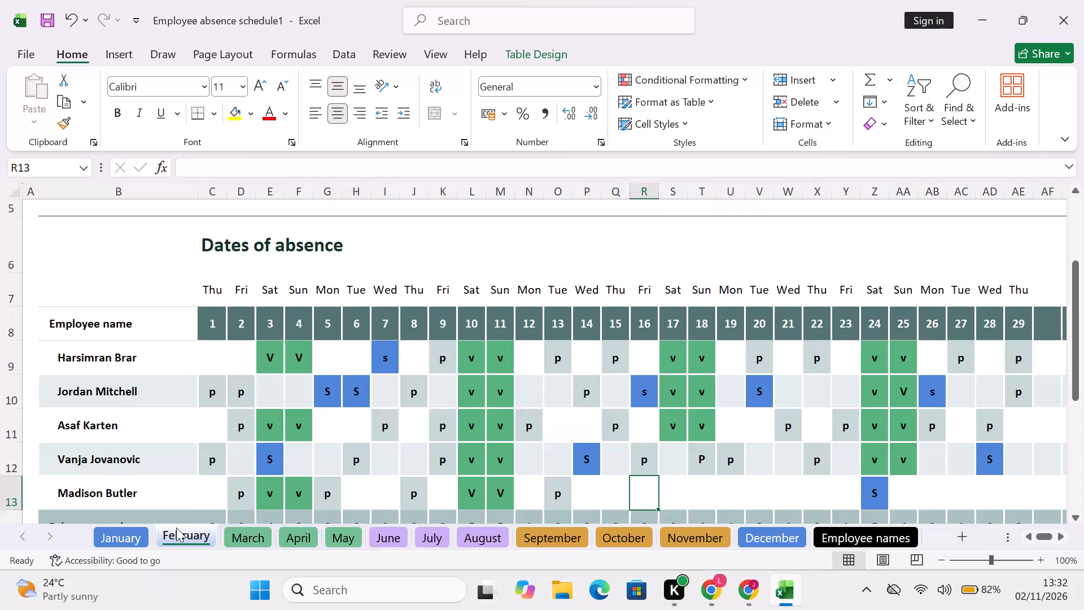
In the fifth employee's February row, enter s on day 16.
key(Left)
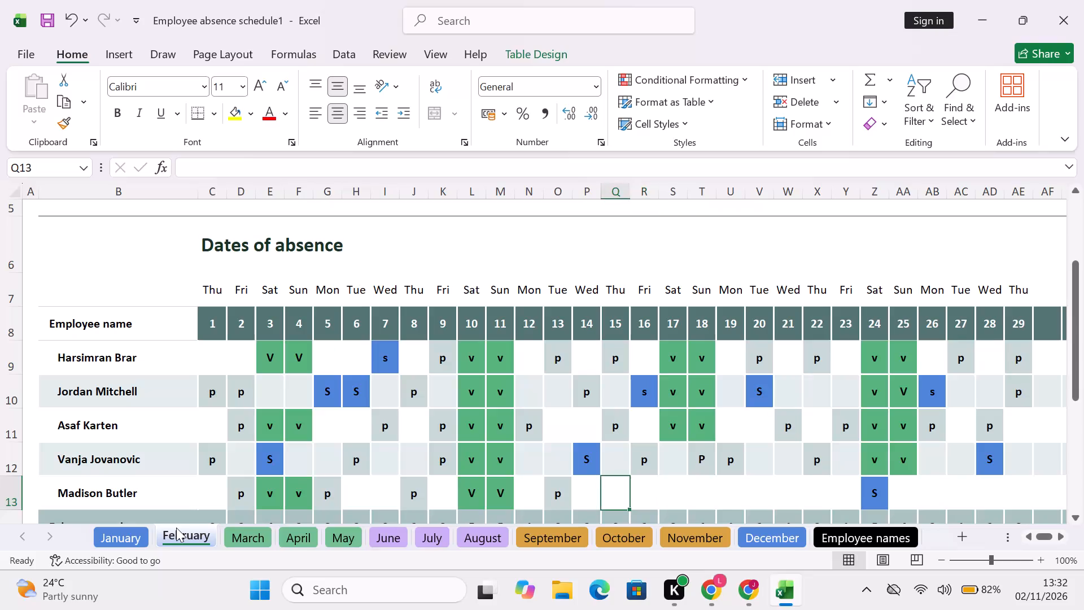
key(Right)
key(s)
key(Right)
In the fifth employee's February row, enter v on days 17 and 18.
key(Right)
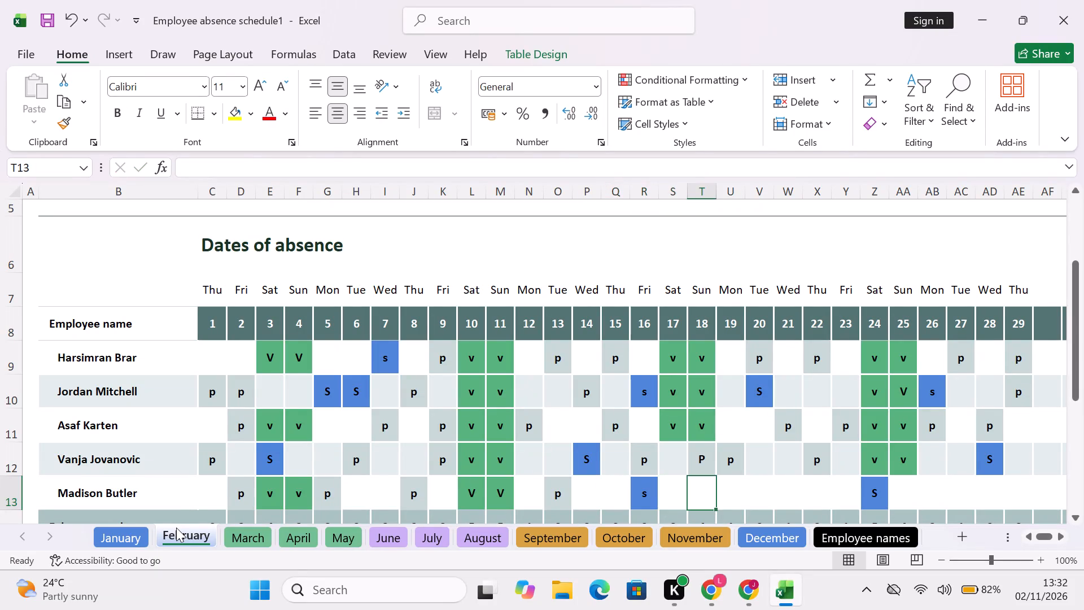
key(Left)
key(c)
key(BackSpace)
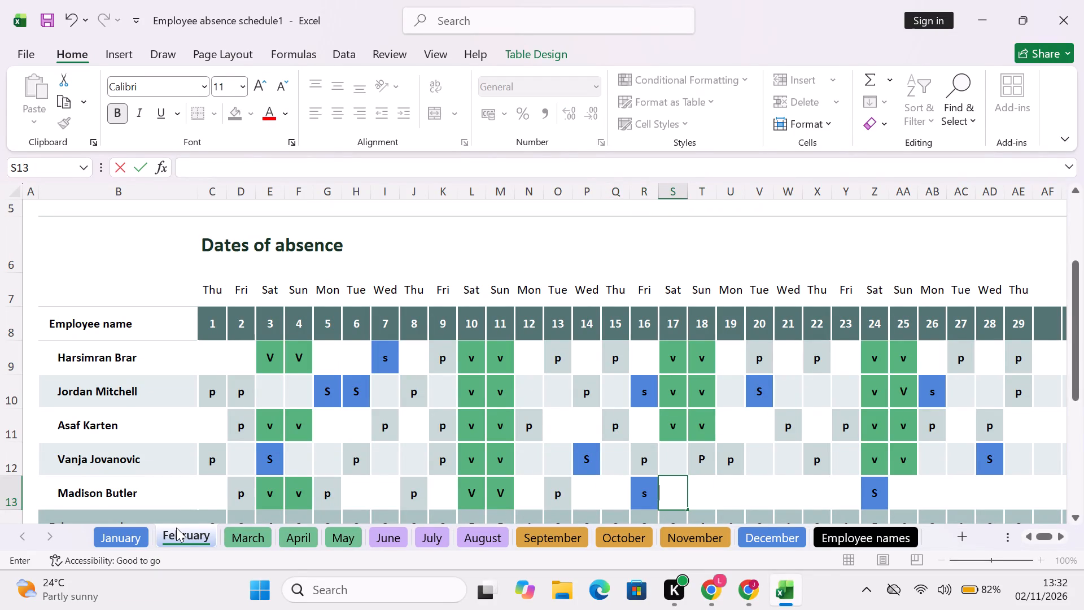
key(v)
key(Right)
key(v)
key(Right)
In the fifth employee's February row, enter p on days 21 and 19.
key(Right)
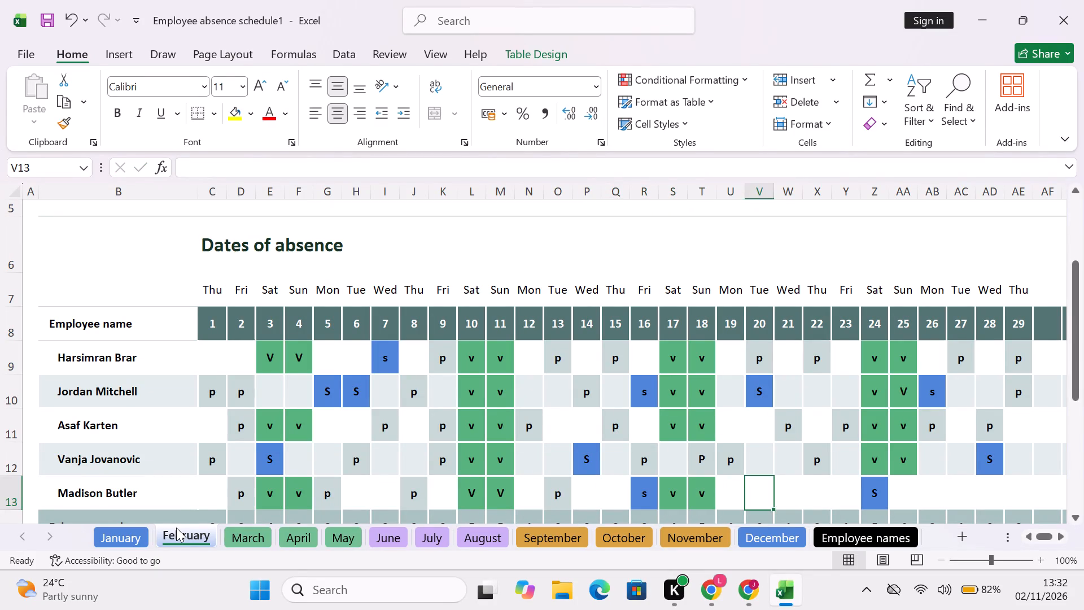
key(Right)
key(p)
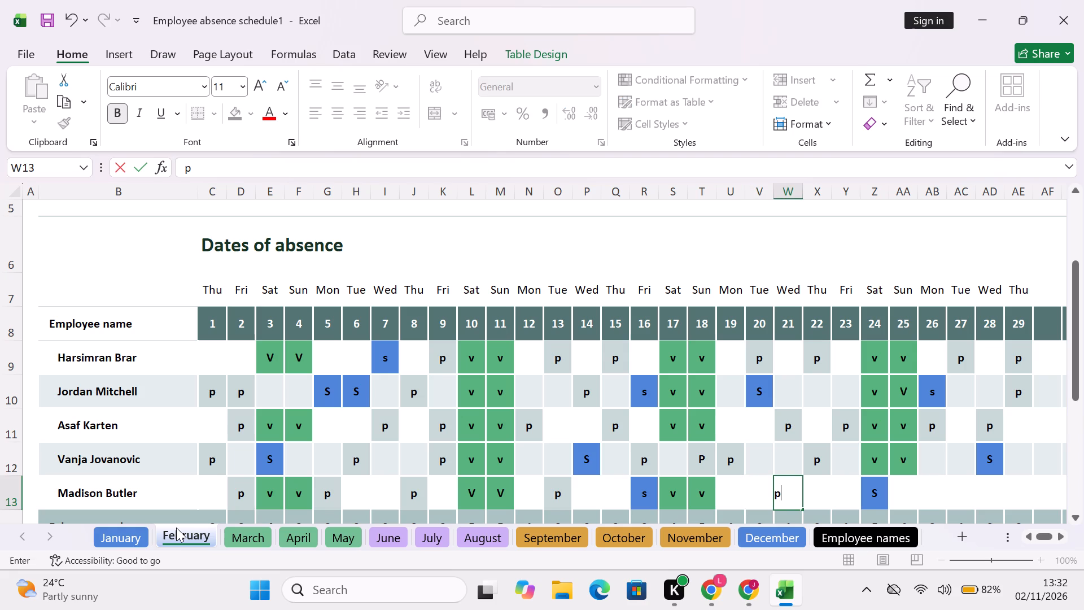
key(Right)
key(Right)
key(Left)
key(Left)
key(Left)
key(Left)
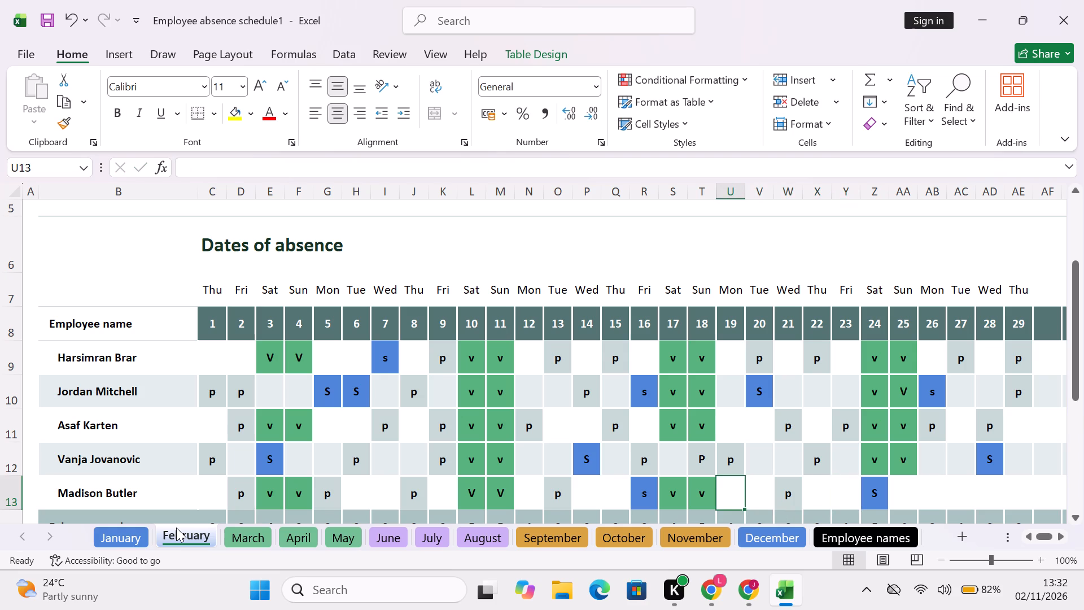
key(p)
key(Right)
In the fifth employee's February row, enter p on day 23.
key(Right)
key(Right)
key(Right)
key(Right)
key(Right)
key(Left)
key(Left)
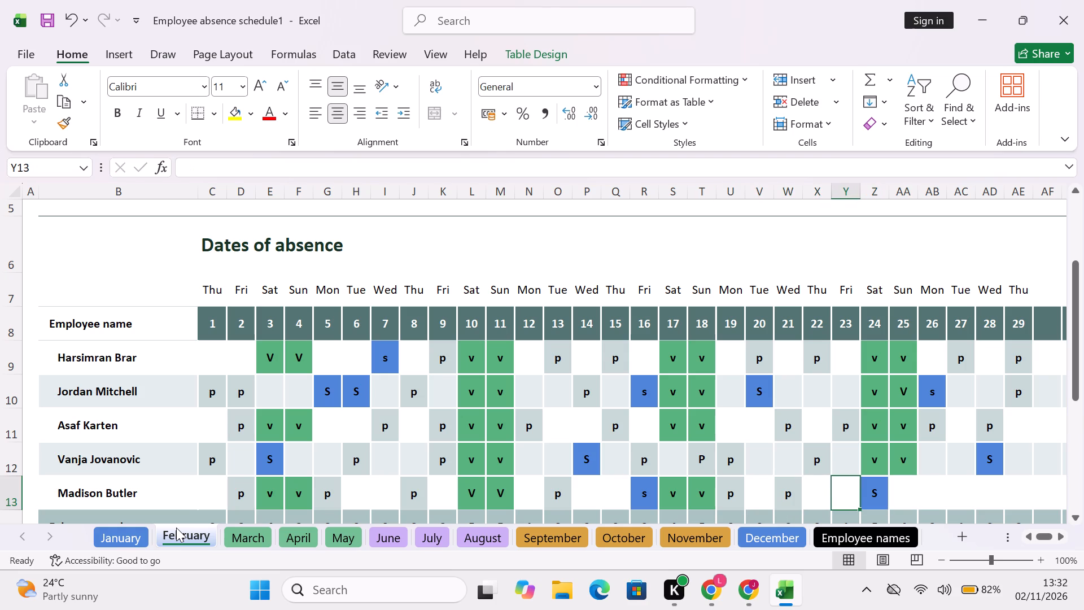
key(p)
key(Right)
In the fifth employee's February row, enter v on day 25.
key(Right)
key(Right)
key(Right)
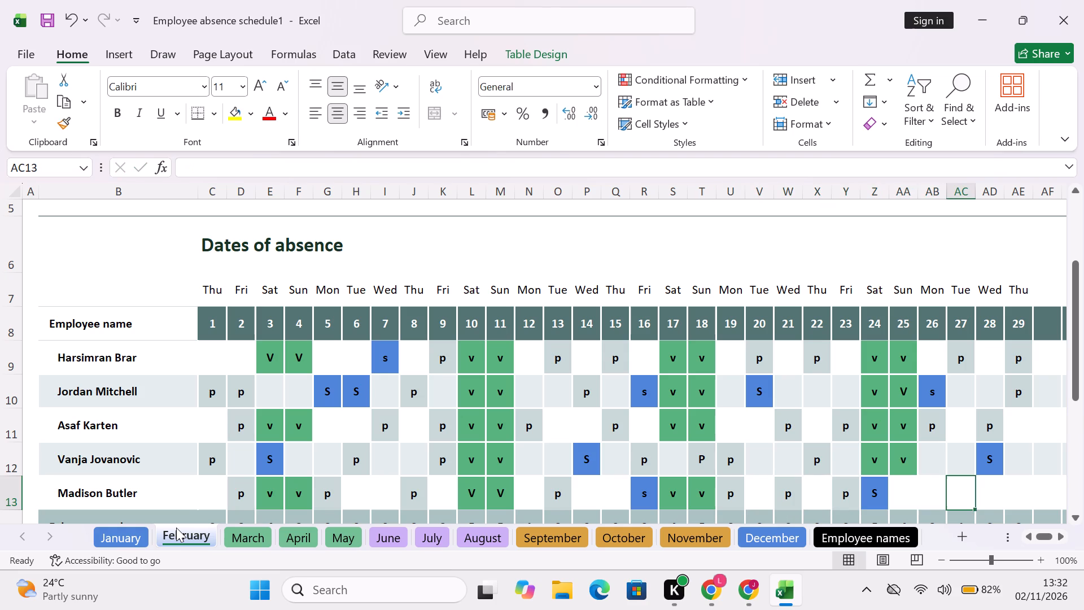
key(Left)
key(Left)
text(vw)
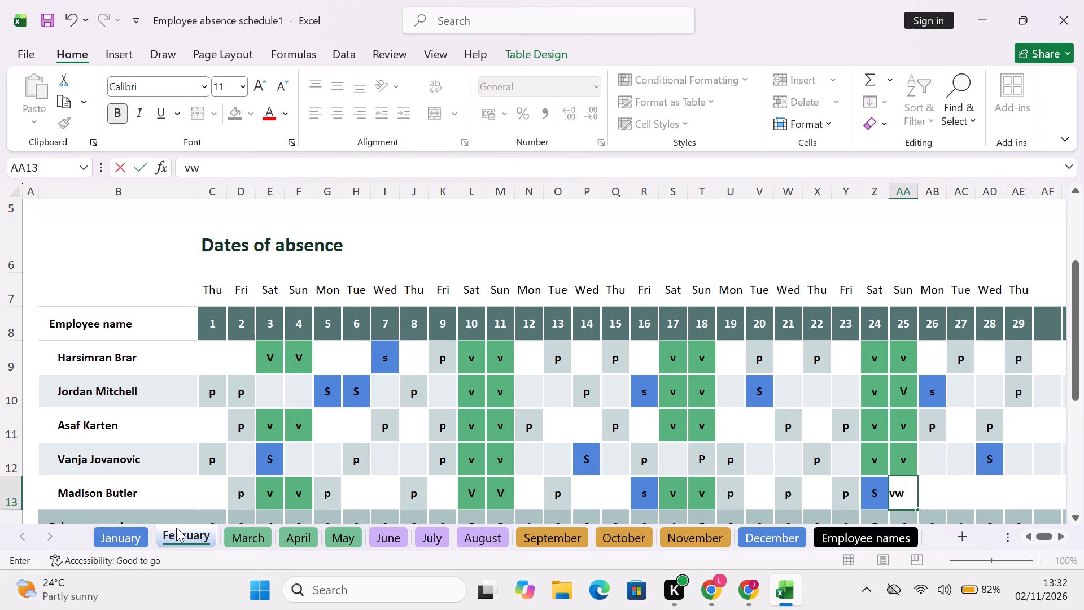
key(BackSpace)
key(BackSpace)
key(BackSpace)
key(v)
key(Right)
In the fifth employee's February row, enter p on day 27.
key(Right)
key(Left)
key(Left)
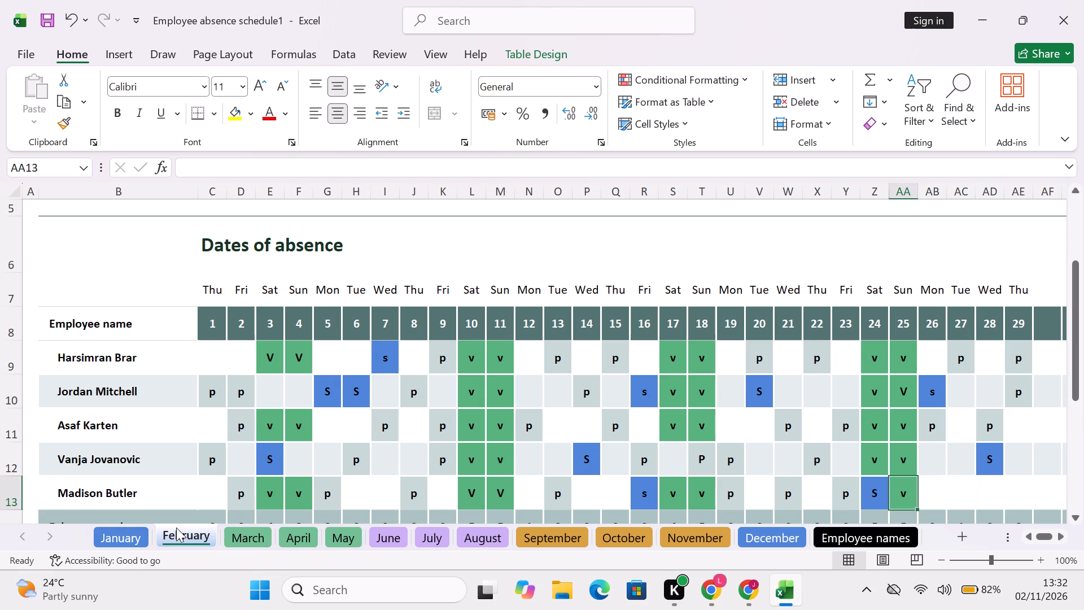
key(Right)
key(Right)
key(Right)
key(Left)
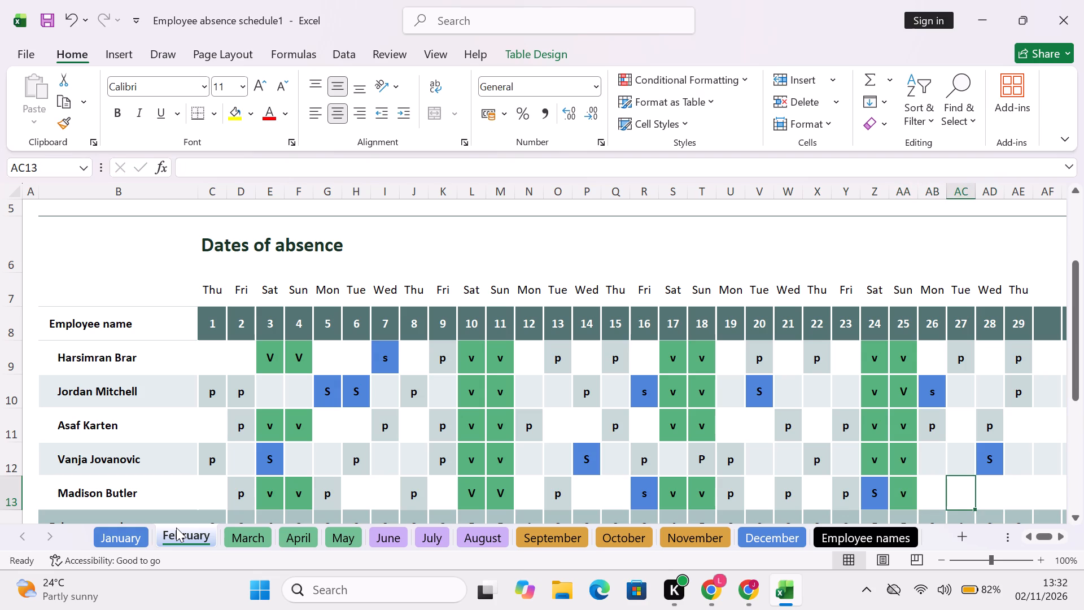
key(p)
key(Right)
Look over the February sheet's absence entries, date headings and absence type key.
key(Right)
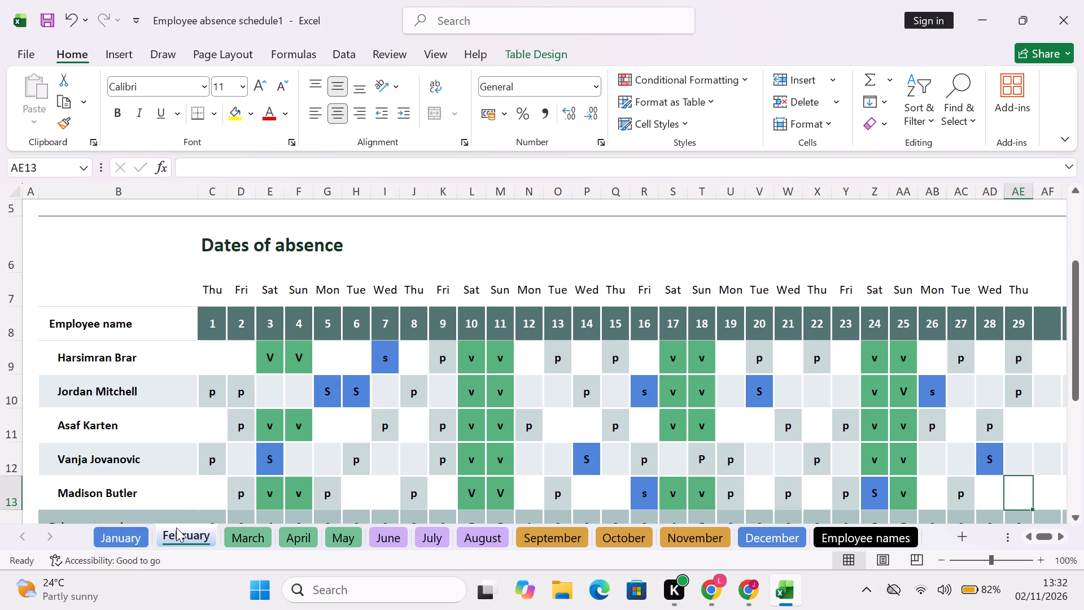
key(Right)
key(Up)
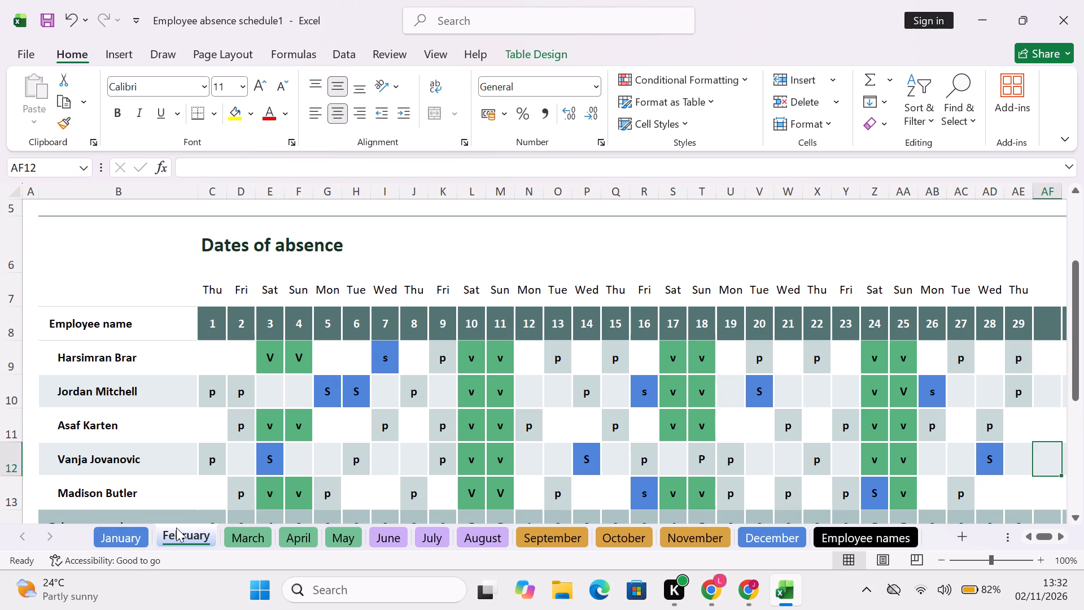
key(Left)
key(Down)
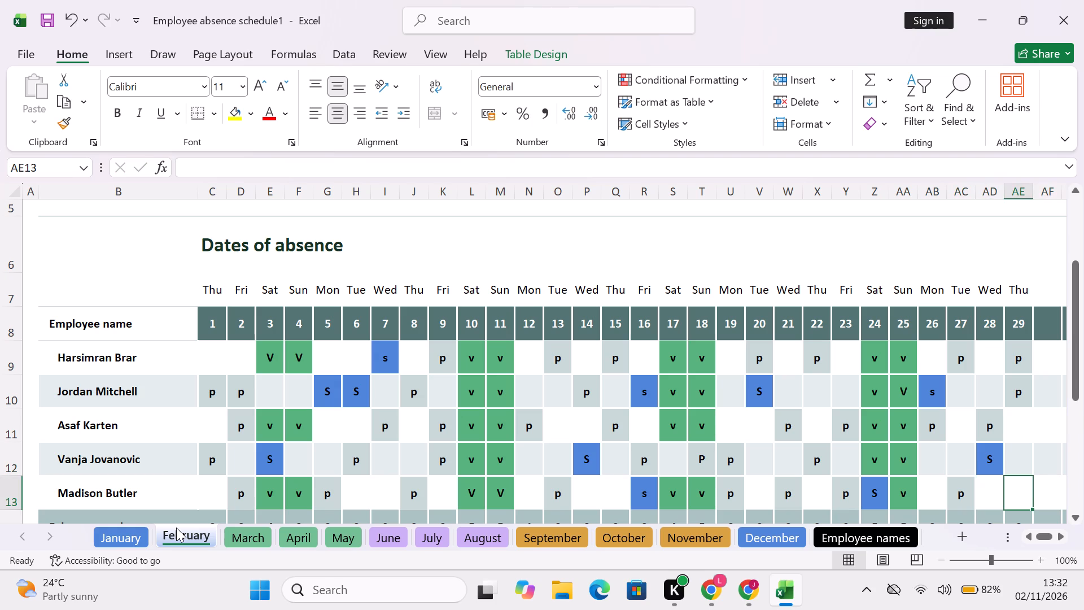
key(Up)
key(Up)
key(Up)
key(Up)
key(Up)
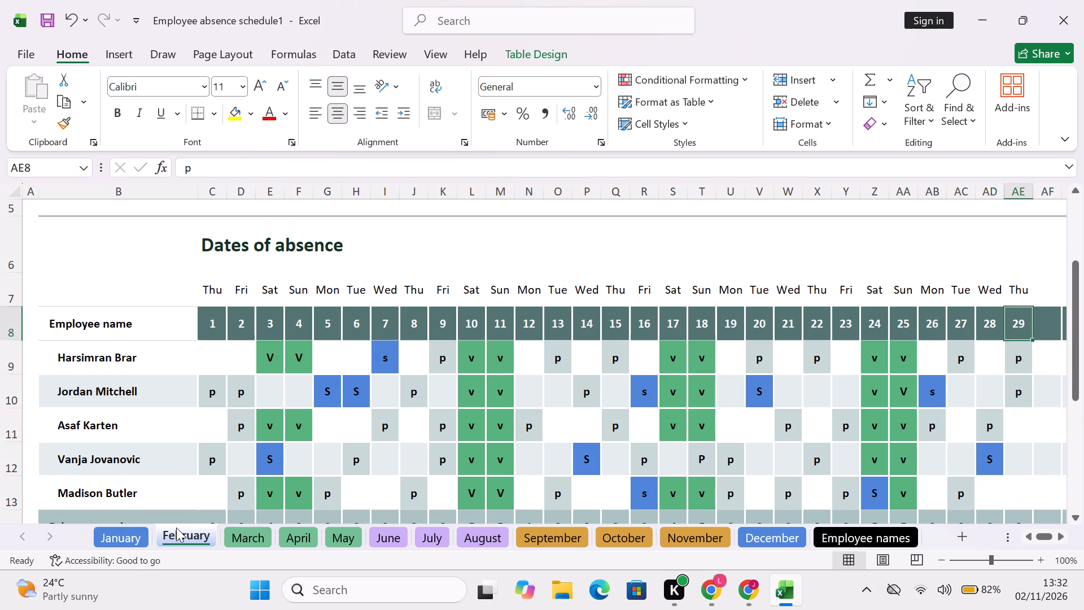
key(Left)
key(Up)
key(Up)
key(Up)
key(Up)
key(Up)
key(Down)
key(Down)
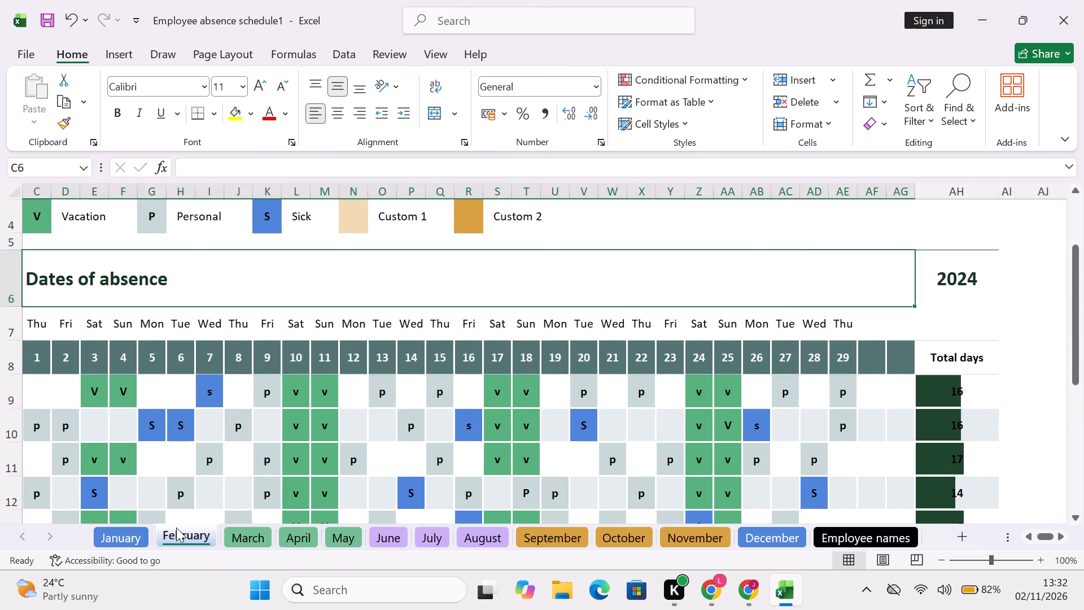
key(Down)
key(Down)
key(Down)
key(Up)
key(Up)
key(Up)
key(Up)
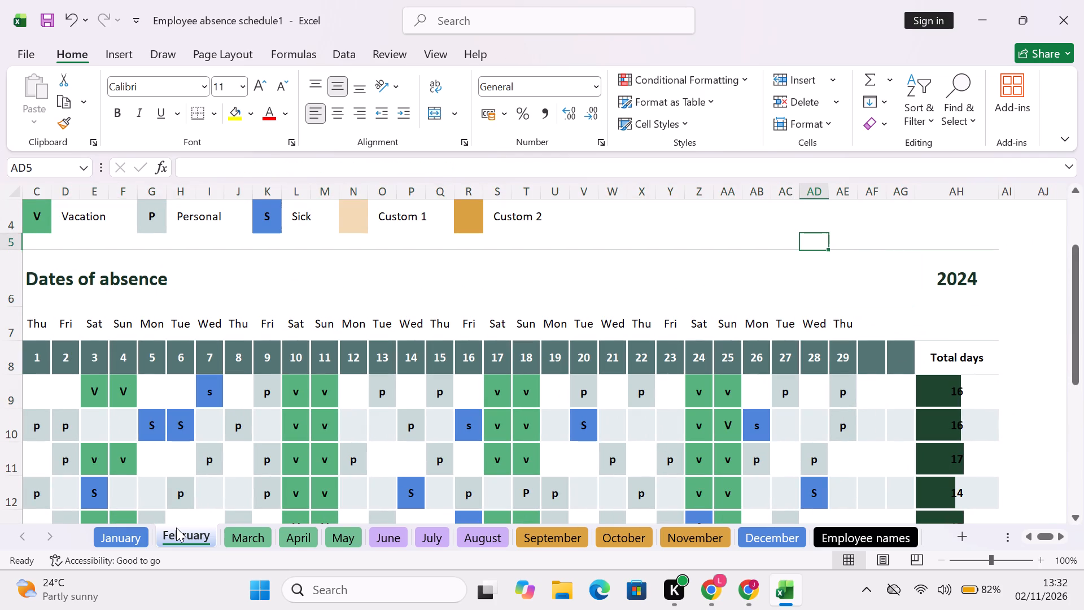
key(Down)
key(Right)
key(Left)
key(Left)
key(Left)
key(Left)
key(Left)
key(Left)
key(Left)
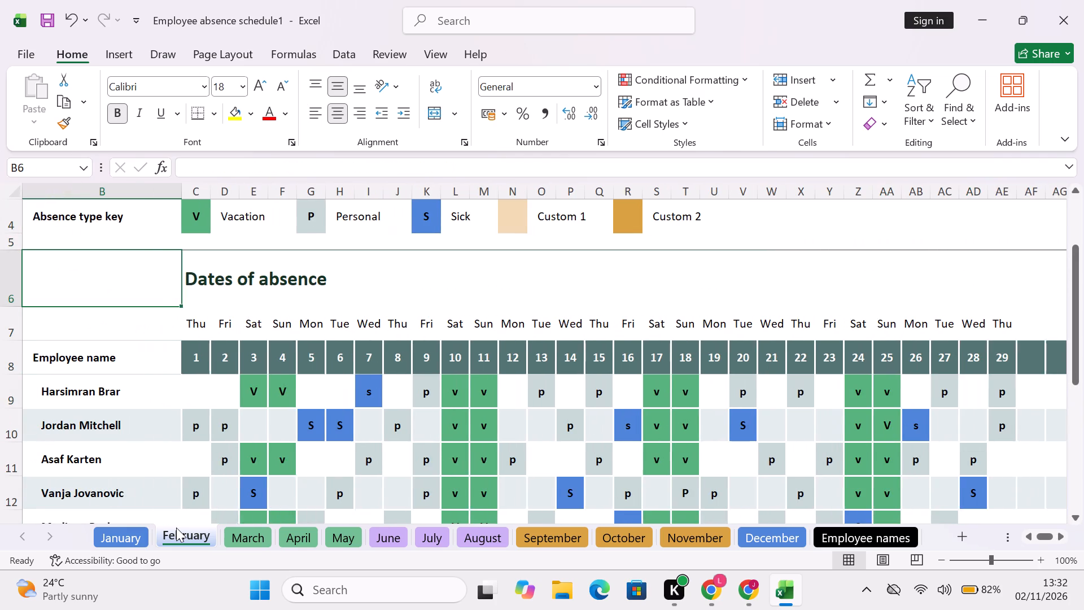
key(Right)
key(Right)
key(Down)
key(Left)
key(Left)
key(Left)
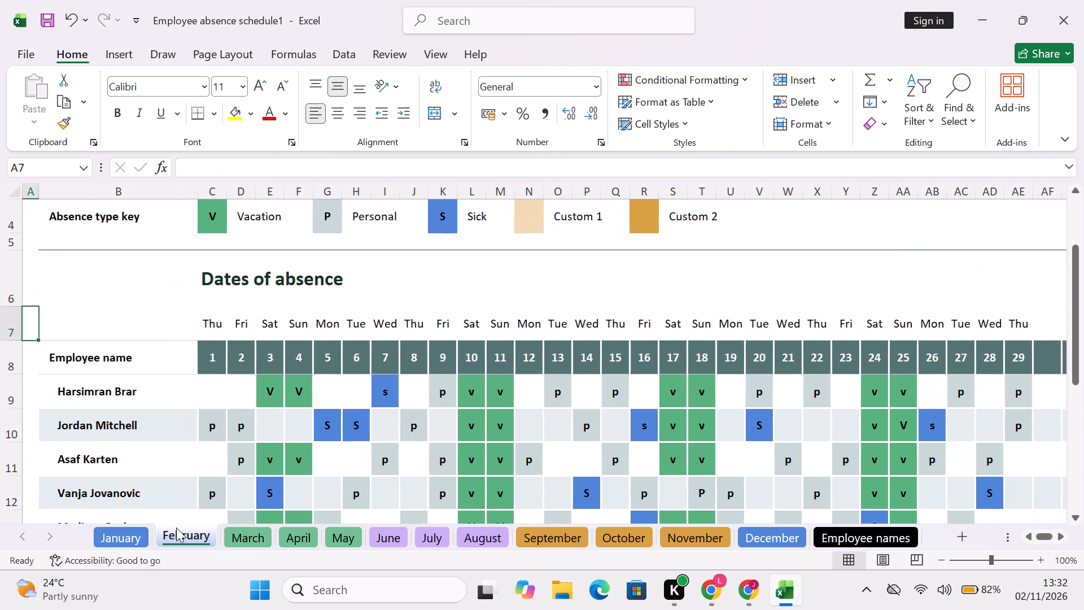
key(Up)
key(Right)
key(Down)
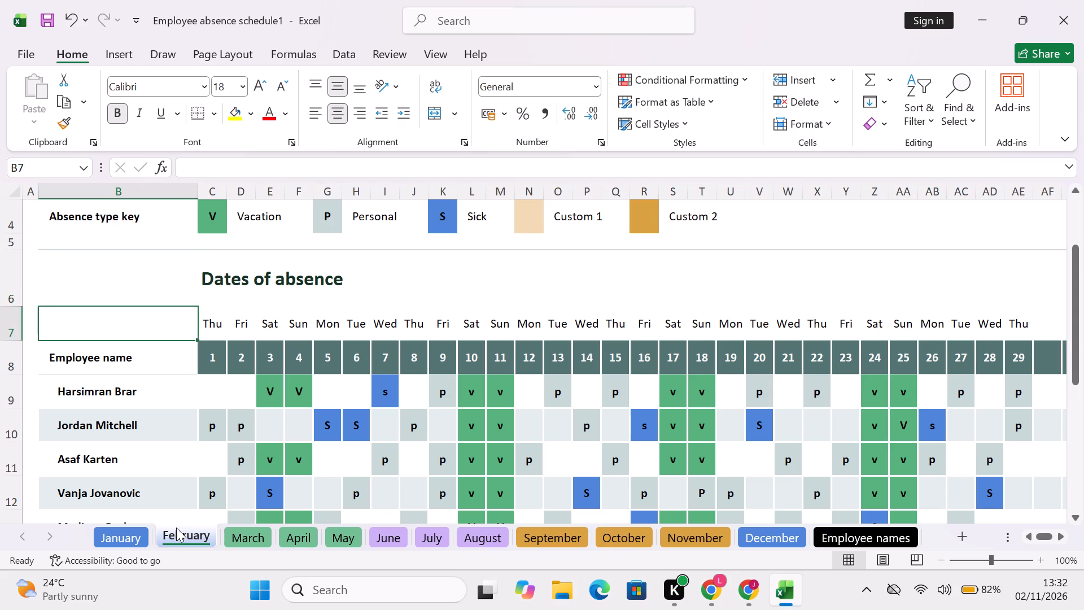
key(Up)
key(Right)
key(Down)
key(Left)
key(Left)
key(Left)
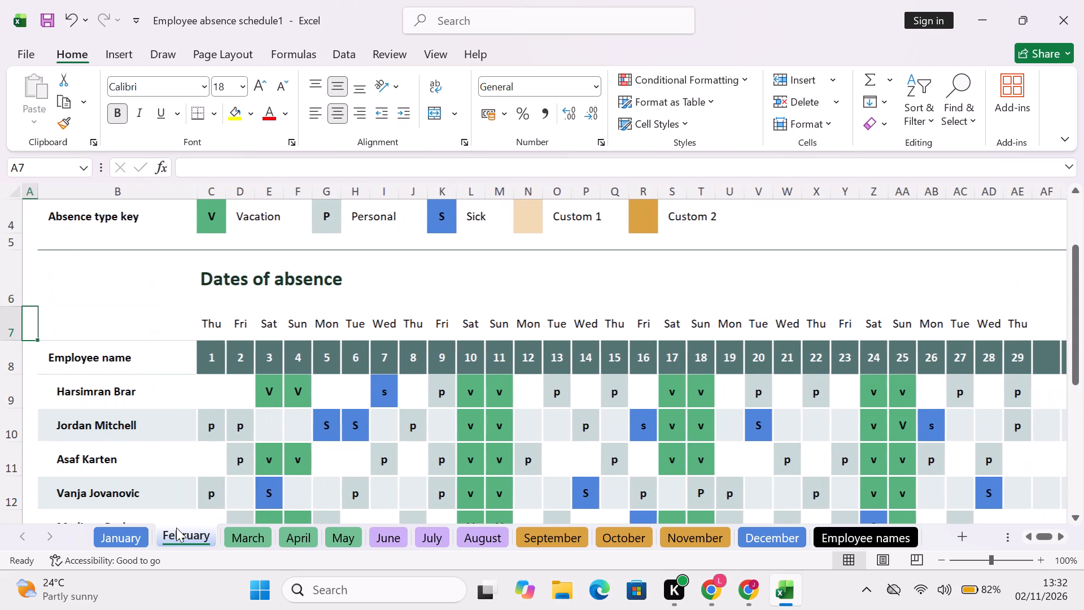
Review the February total row across all days and the employees' Total days column.
key(Down)
key(Down)
key(Down)
key(Down)
key(Down)
key(Down)
key(Down)
key(Down)
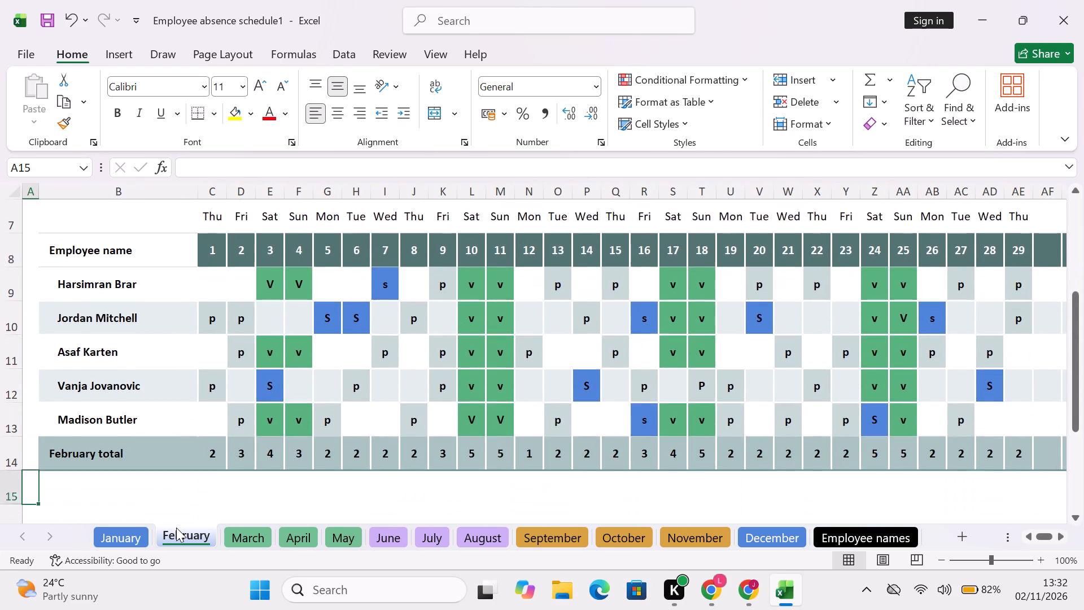
key(Down)
key(Up)
key(Up)
key(Right)
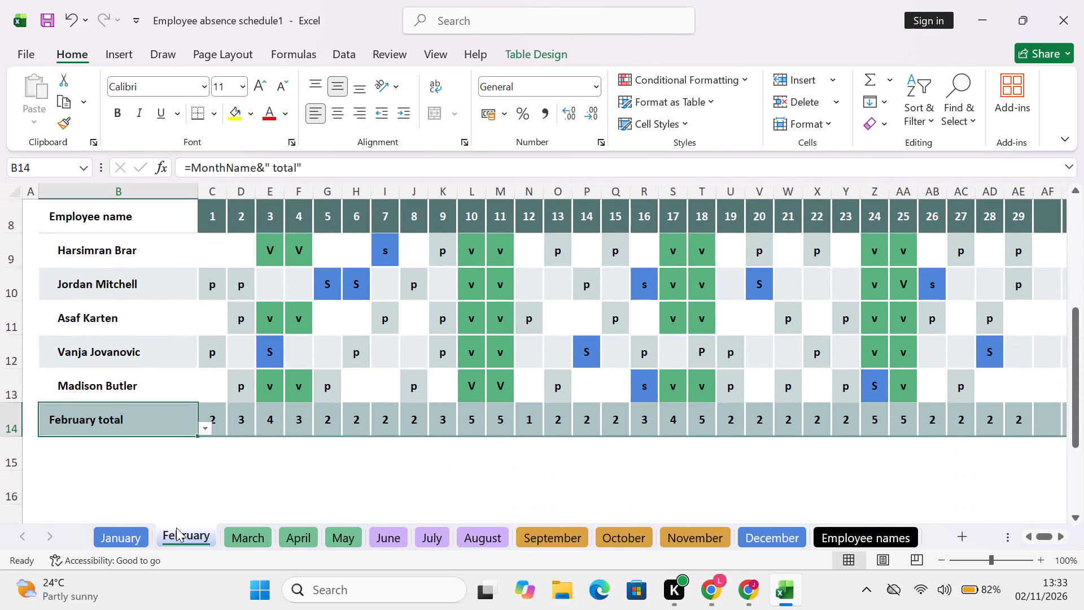
key(Right)
key(Right)
key(Right)
key(Right)
key(Right)
key(Right)
key(Right)
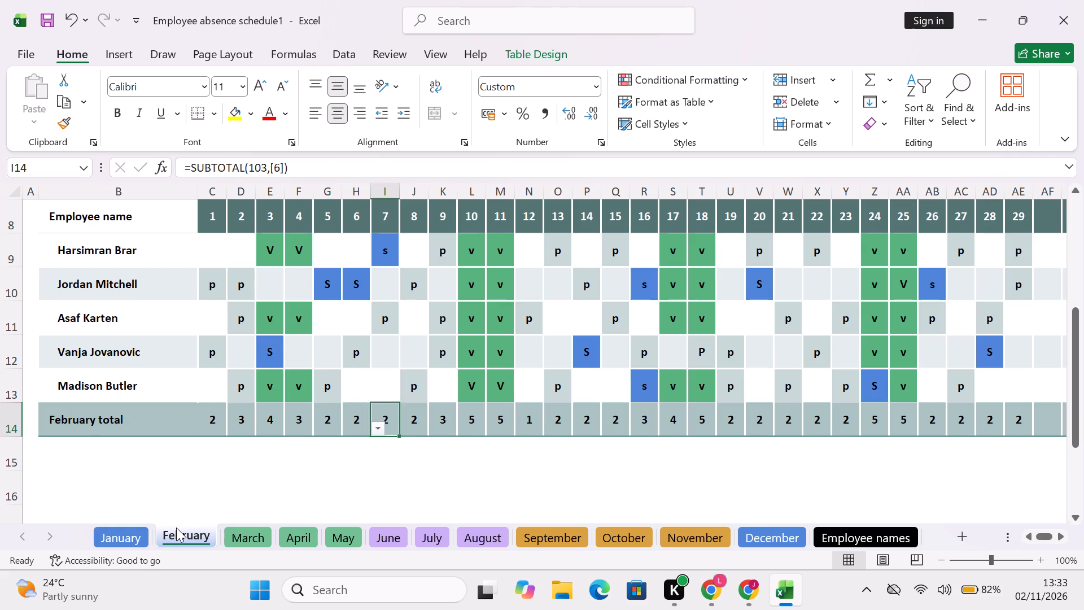
key(Right)
key(Right)
key(Right)
key(Right)
key(Right)
key(Right)
key(Right)
key(Right)
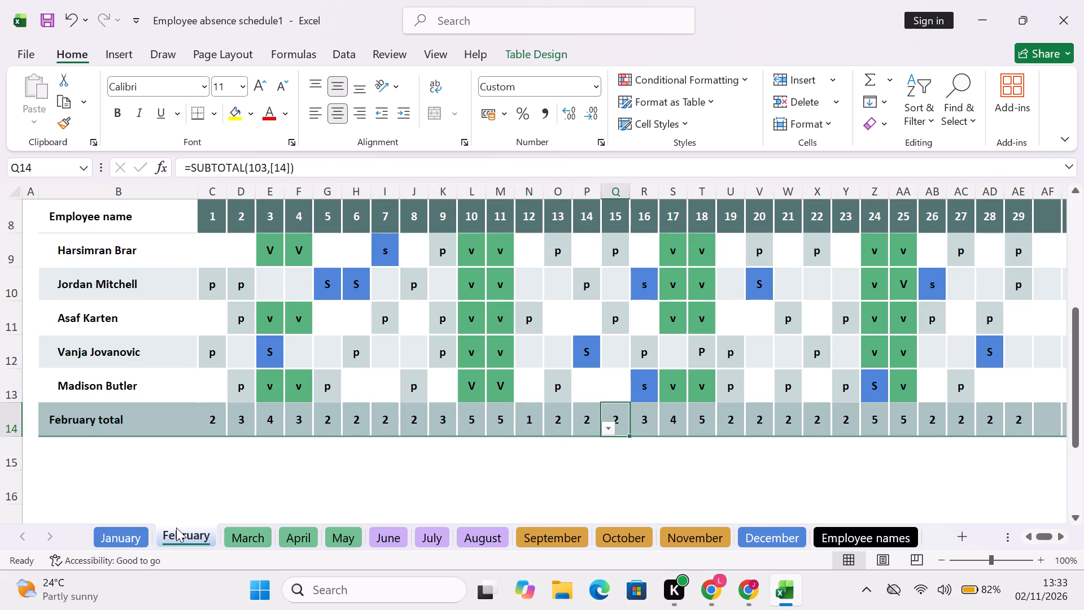
key(Right)
key(Right)
key(Right)
key(Right)
key(Right)
key(Right)
key(Right)
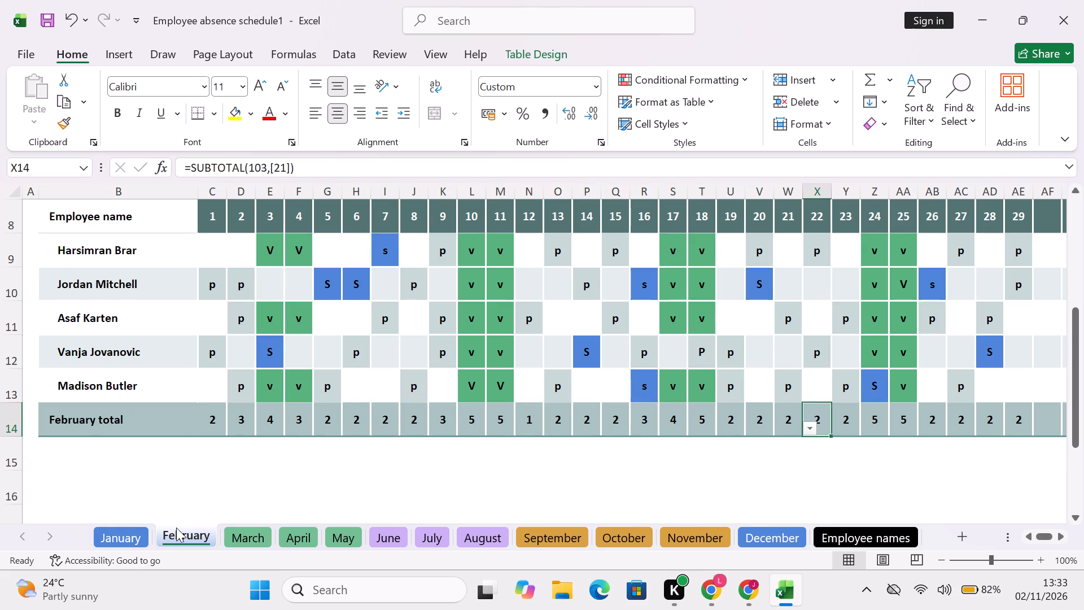
key(Right)
key(Right)
key(Right)
key(Right)
key(Right)
key(Right)
key(Right)
key(Right)
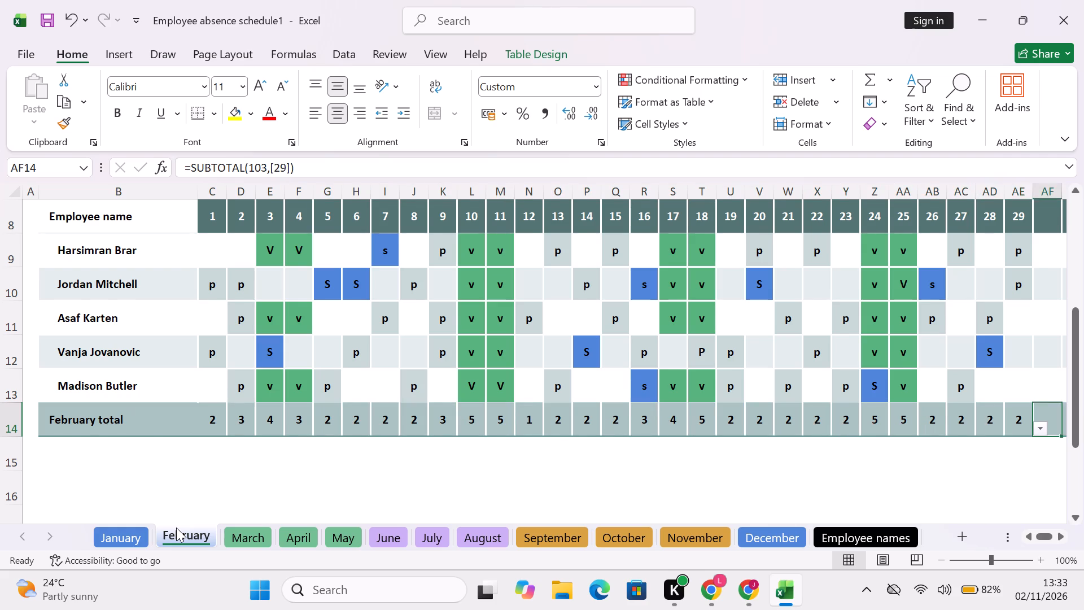
key(Right)
key(Left)
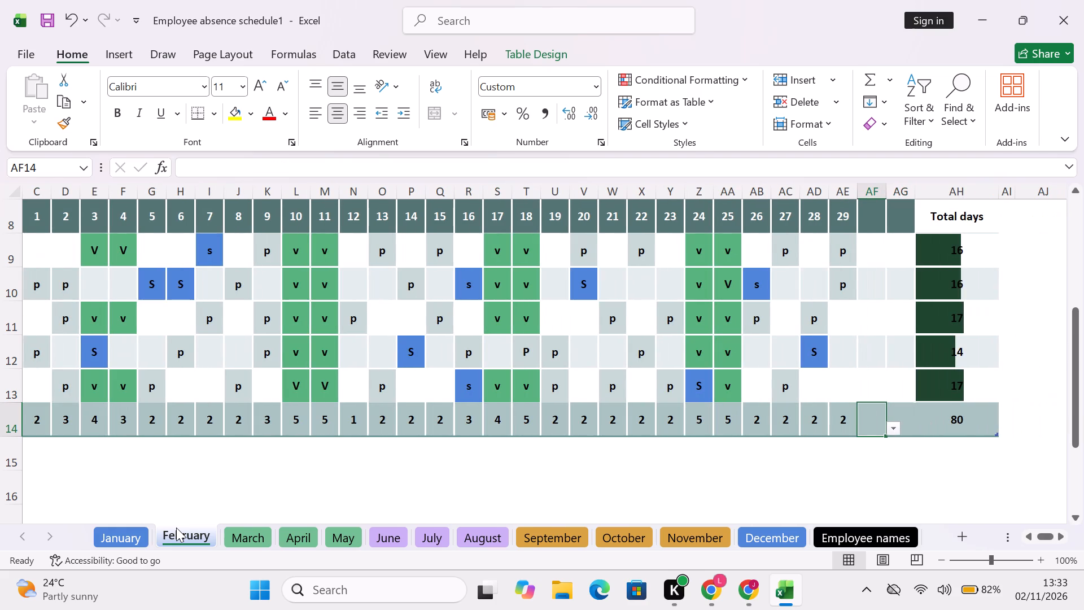
key(Up)
key(Up)
key(Up)
key(Up)
key(Up)
key(Up)
key(Up)
key(Up)
key(Up)
key(Up)
key(Up)
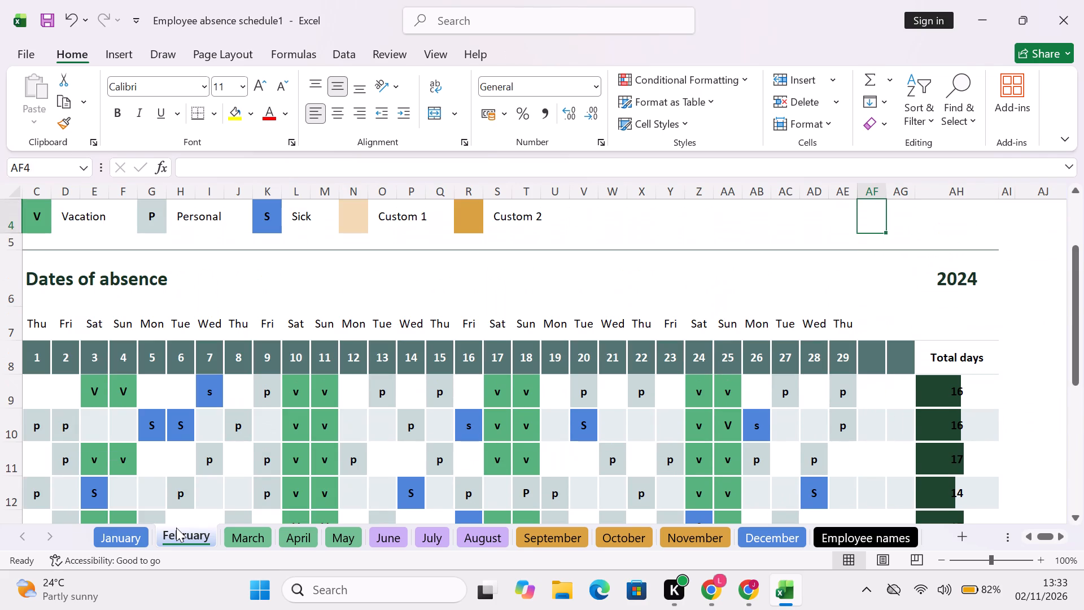
Review the five employees' February absence entries from the date headings down to the total row.
key(Down)
key(Down)
key(Down)
key(Down)
key(Down)
key(Down)
key(Down)
key(Down)
key(Down)
key(Down)
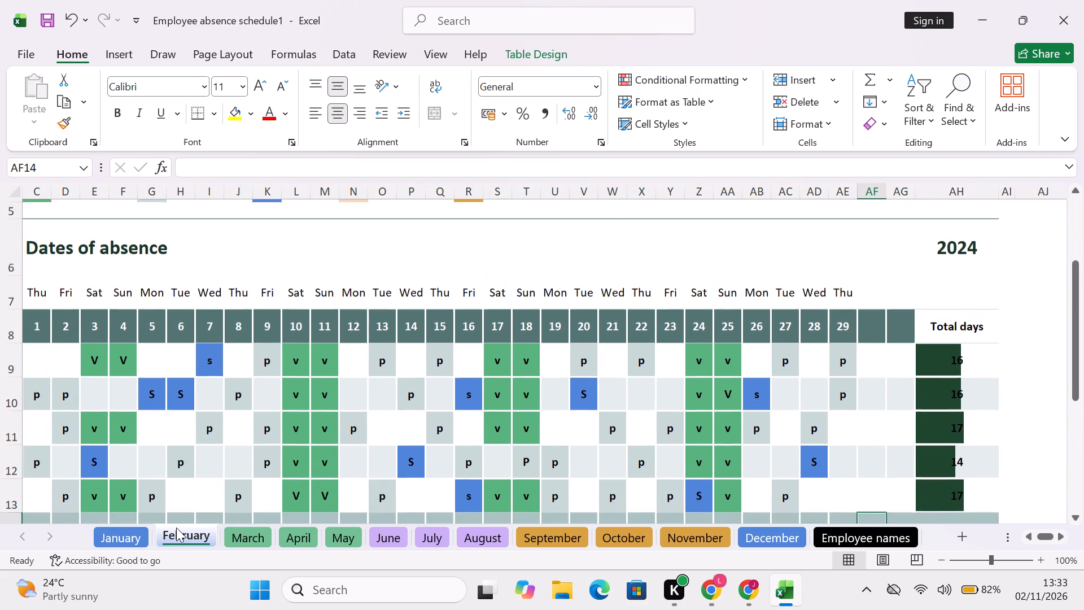
key(Down)
key(Left)
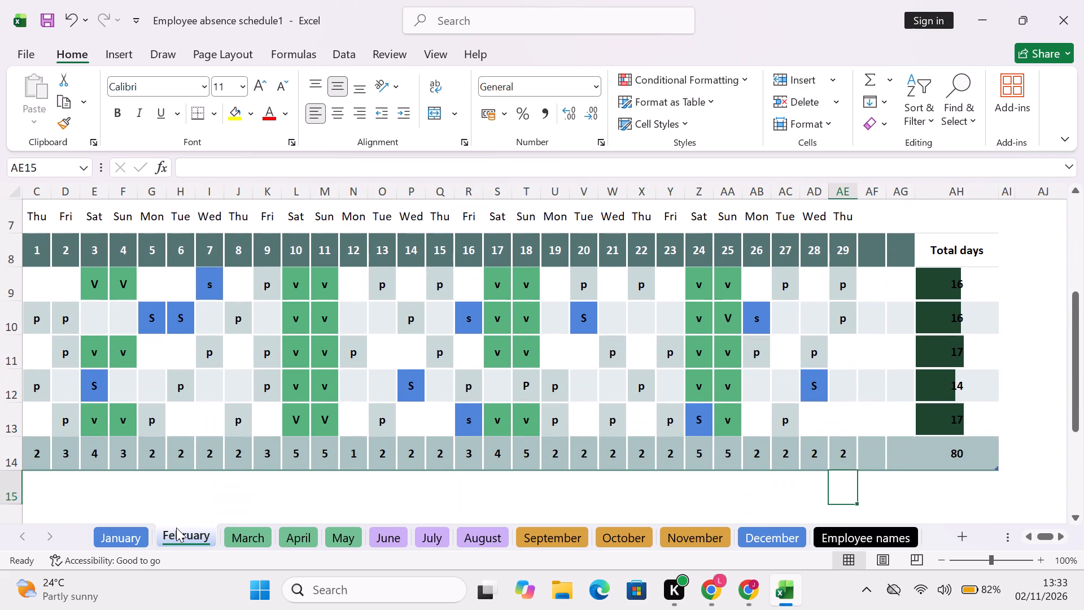
Check the February total row across all days, including its formulas and the overall Total days cell.
key(Up)
key(Left)
key(Left)
key(Left)
key(Left)
key(Left)
key(Left)
key(Left)
key(Left)
key(Left)
key(Left)
key(Left)
key(Left)
key(Left)
key(Left)
key(Left)
key(Left)
key(Left)
key(Left)
key(Left)
key(Left)
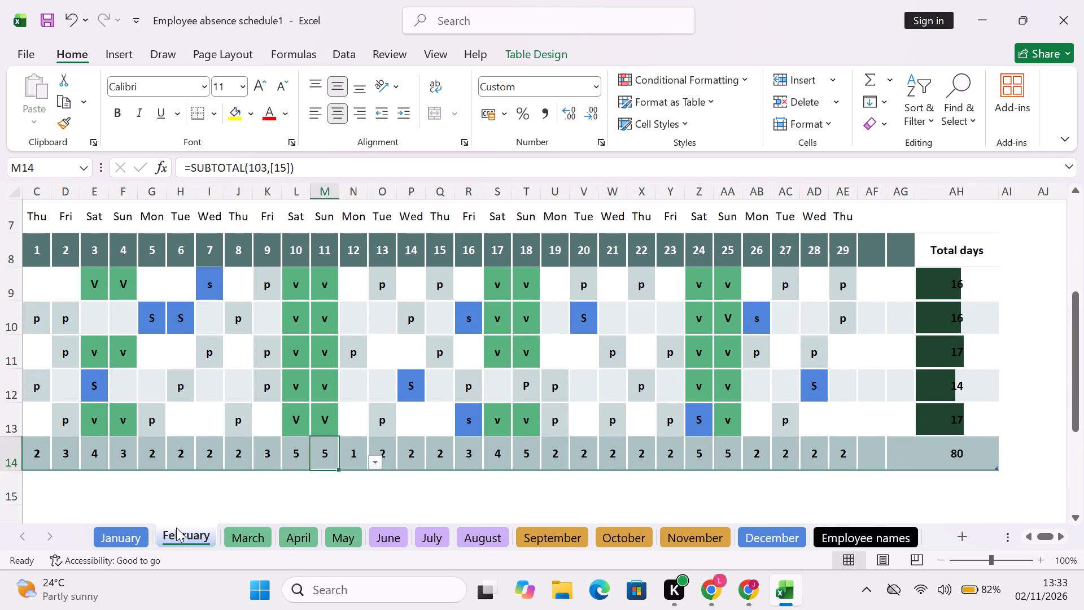
key(Right)
key(Right)
key(Right)
key(Right)
key(Right)
key(Right)
key(Right)
key(Right)
key(Right)
key(Right)
key(Right)
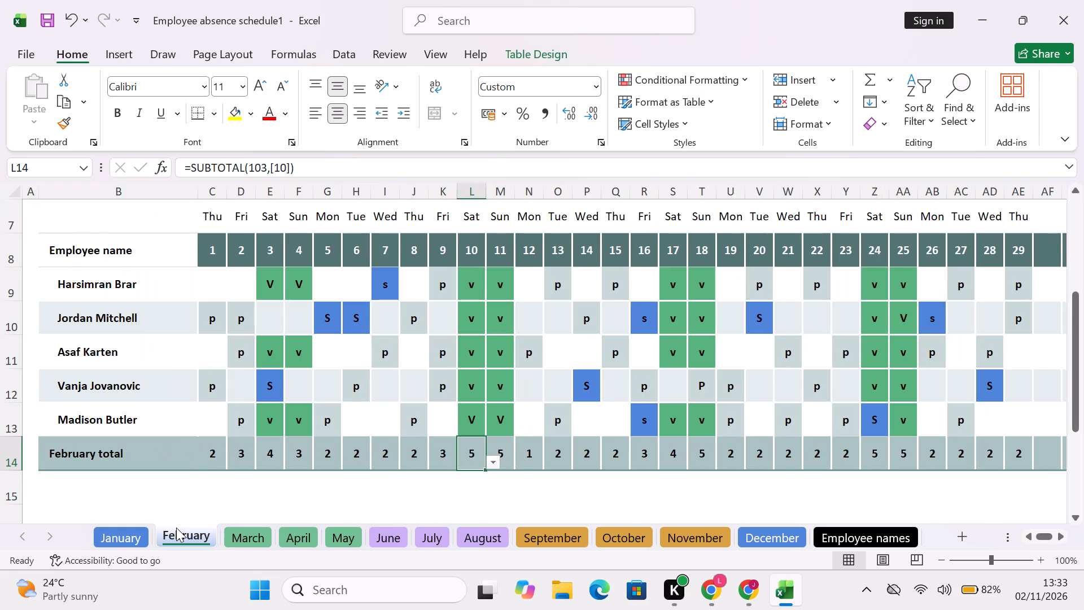
key(Right)
key(Right)
key(Right)
key(Right)
key(Right)
key(Right)
key(Right)
key(Right)
key(Right)
key(Right)
key(Right)
key(Right)
key(Right)
key(Right)
key(Right)
key(Right)
key(Right)
key(Right)
key(Right)
key(Right)
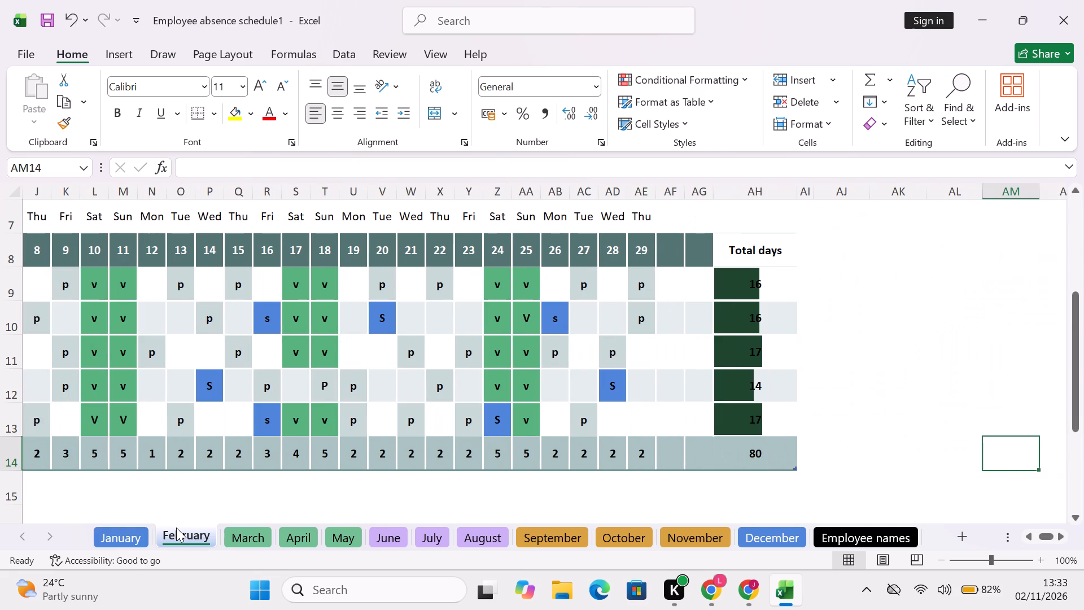
key(Left)
key(Left)
key(Left)
key(Left)
key(Left)
key(Left)
key(Left)
key(Left)
key(Left)
key(Left)
key(Left)
key(Left)
key(Left)
key(Left)
key(Left)
key(Left)
key(Left)
key(Left)
key(Left)
key(Left)
key(Left)
key(Left)
key(Left)
key(Left)
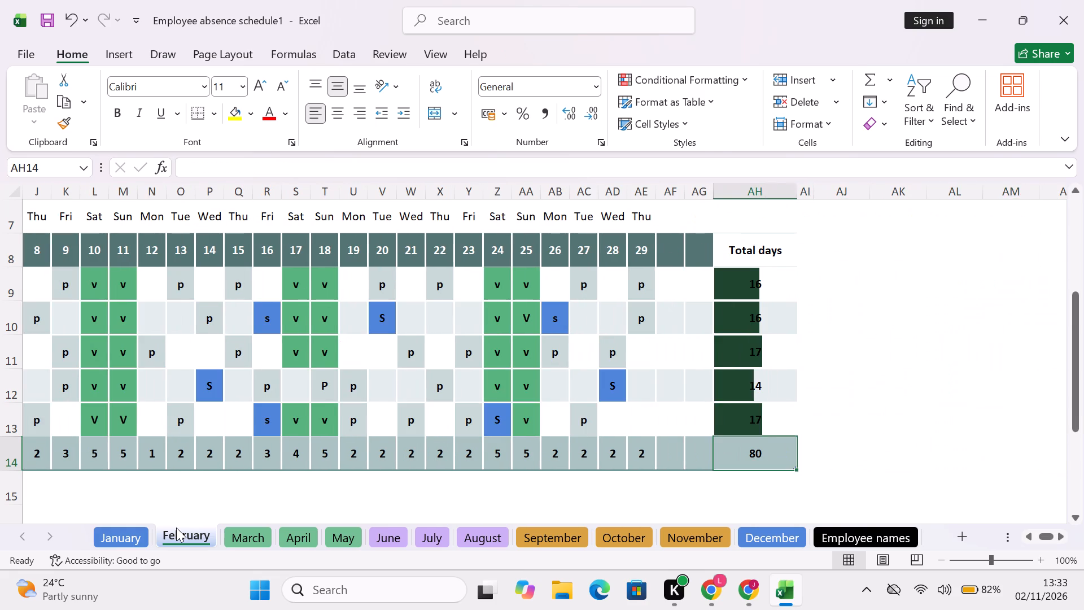
key(Left)
key(Left)
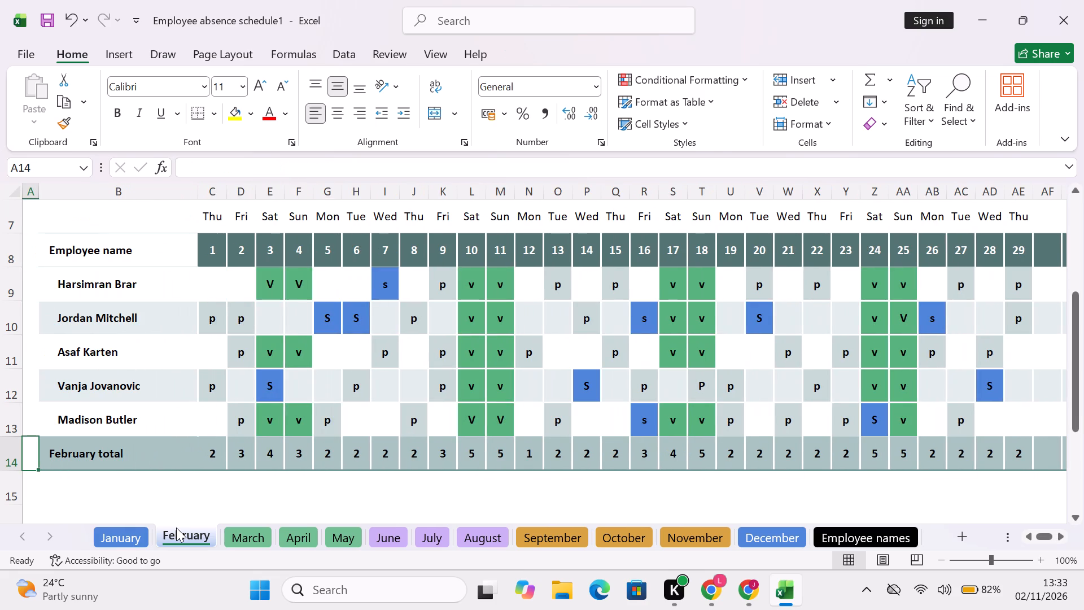
Open the January sheet and review its total row across all days through to the Total days column.
click(126, 541)
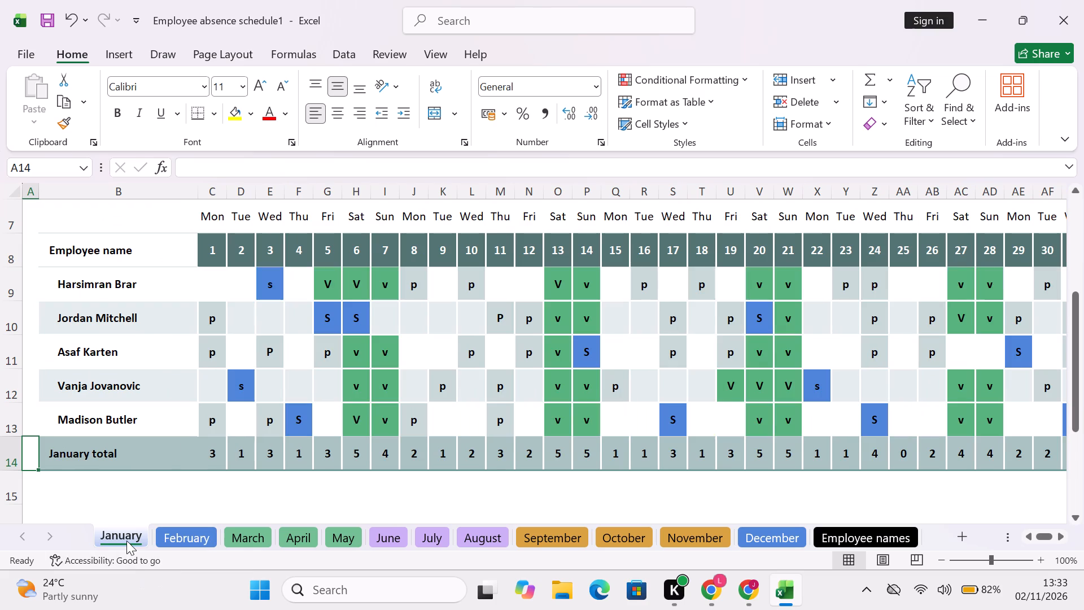
click(231, 459)
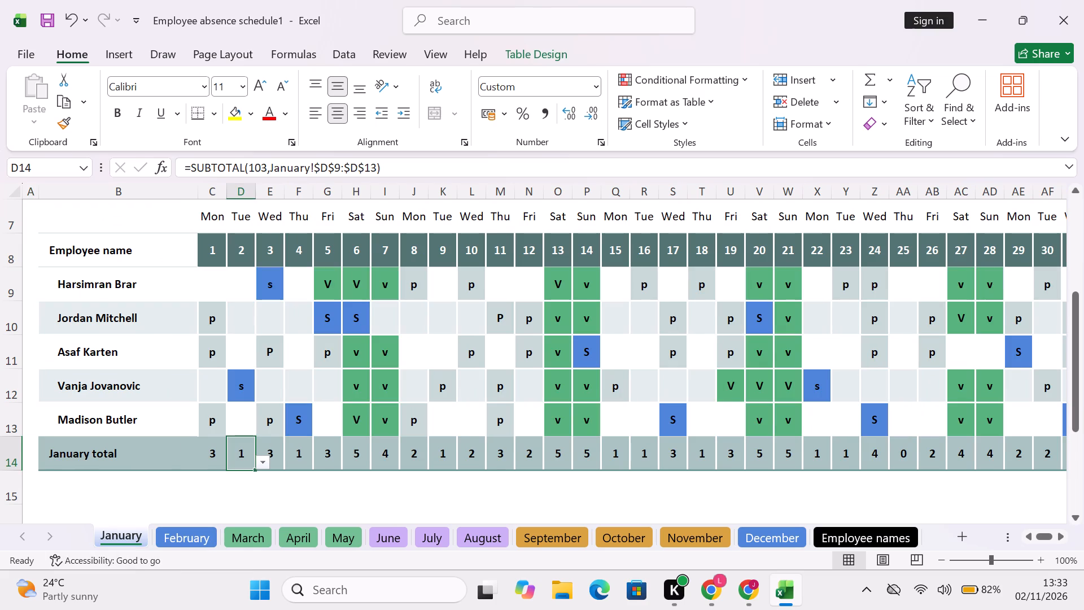
key(Right)
key(Right)
key(Right)
key(Right)
key(Right)
key(Right)
key(Right)
key(Right)
key(Right)
key(Right)
key(Right)
key(Right)
key(Right)
key(Right)
key(Right)
key(Right)
key(Right)
key(Right)
key(Right)
key(Right)
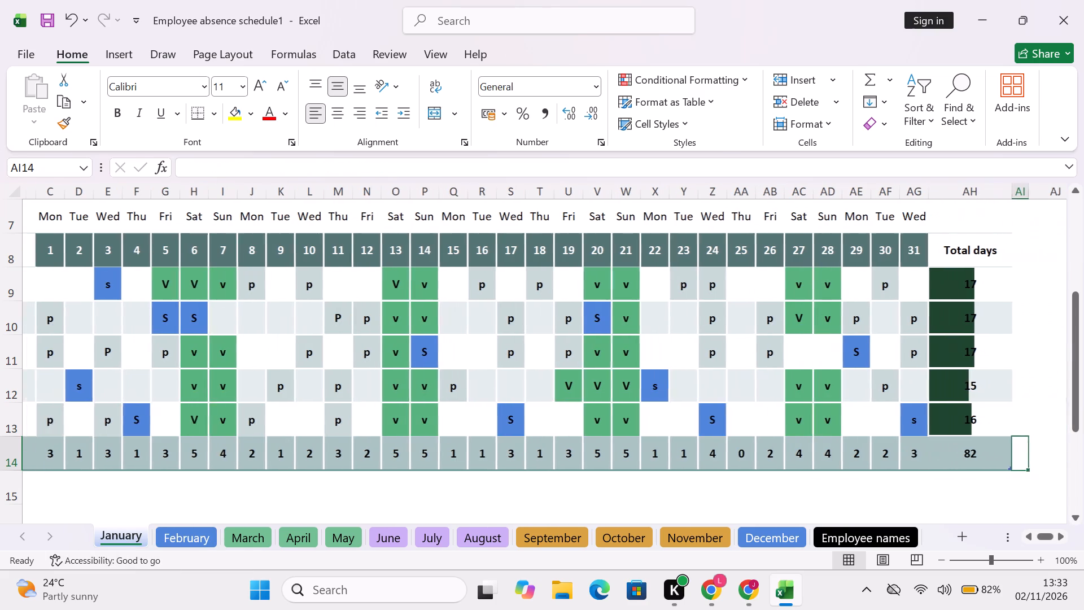
key(Left)
key(Left)
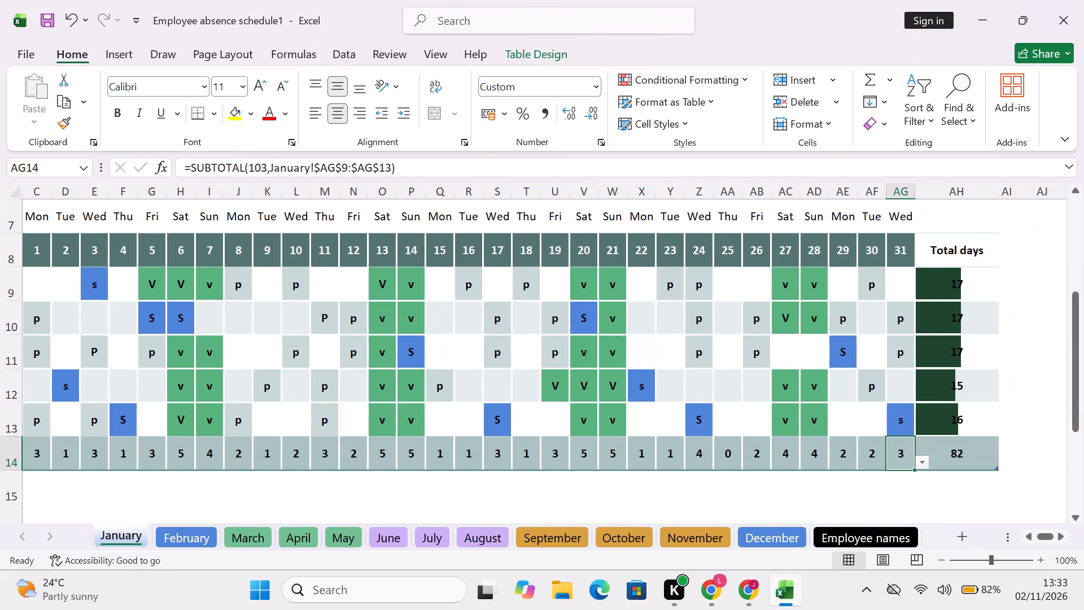
Open the March sheet and check its title and month heading.
click(242, 538)
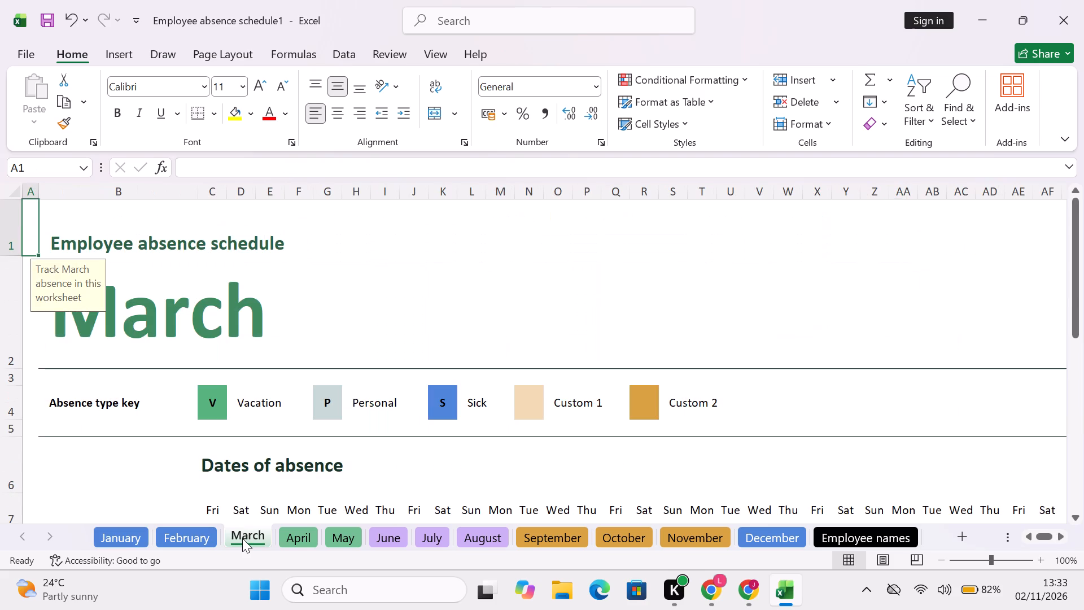
key(Up)
key(Down)
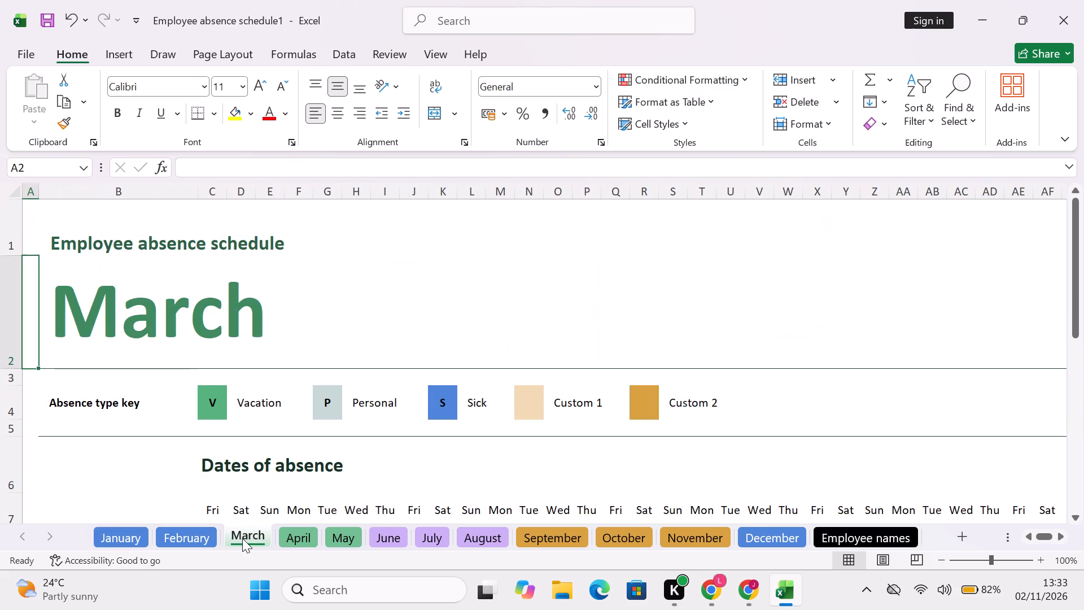
key(Down)
key(Right)
key(Up)
key(Right)
key(Left)
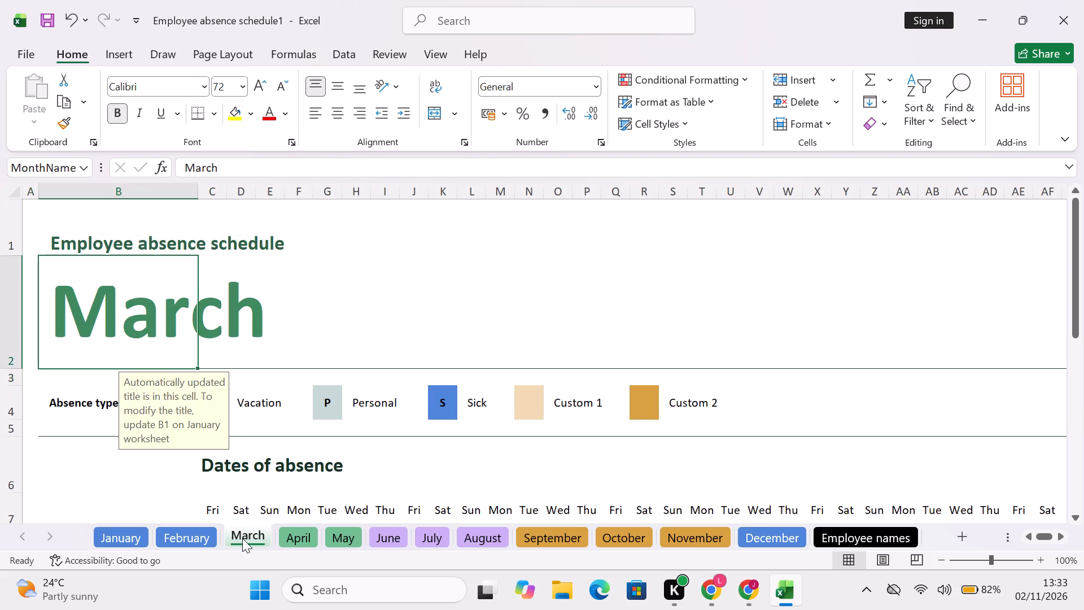
key(Down)
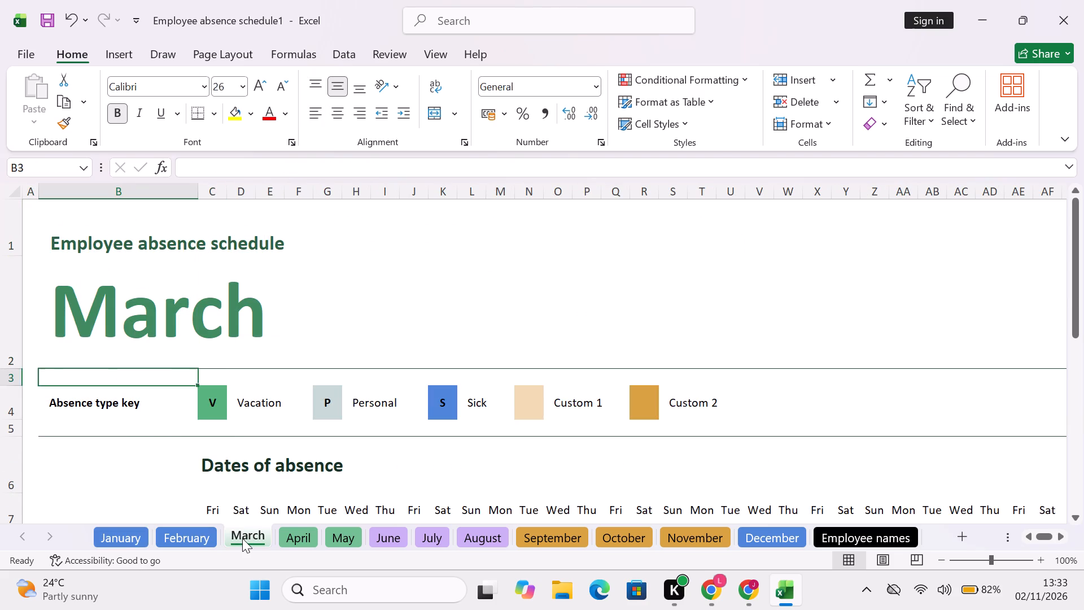
Review the March absence type key row, including the Vacation, Personal, Sick, Custom 1 and Custom 2 labels and their input notes.
key(Down)
key(Right)
key(Right)
key(Right)
key(Right)
key(Right)
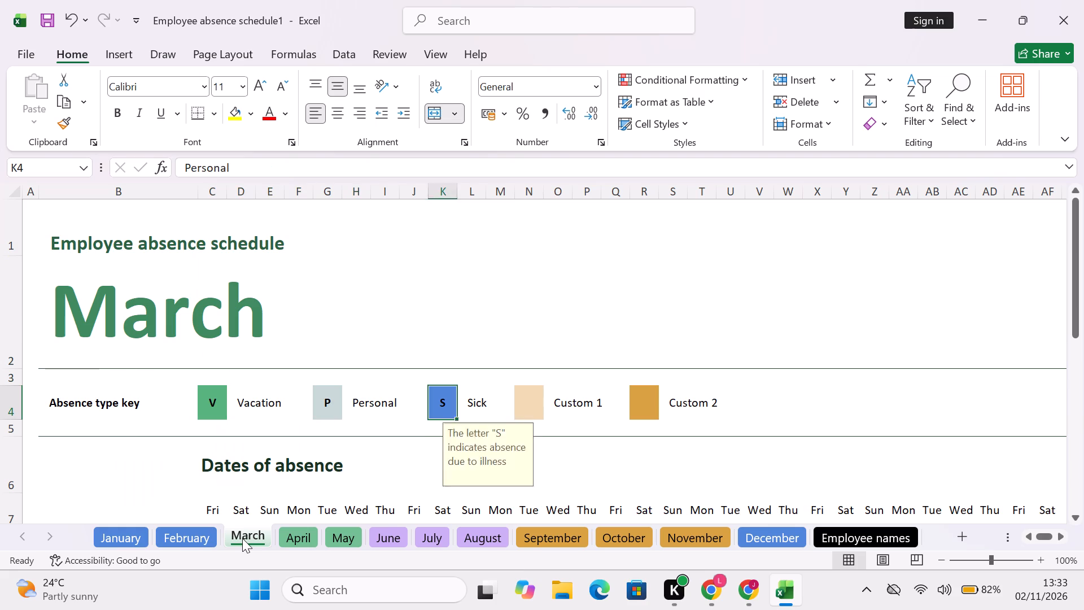
key(Right)
key(Right)
key(Right)
key(Right)
key(Right)
key(Right)
key(Left)
key(Left)
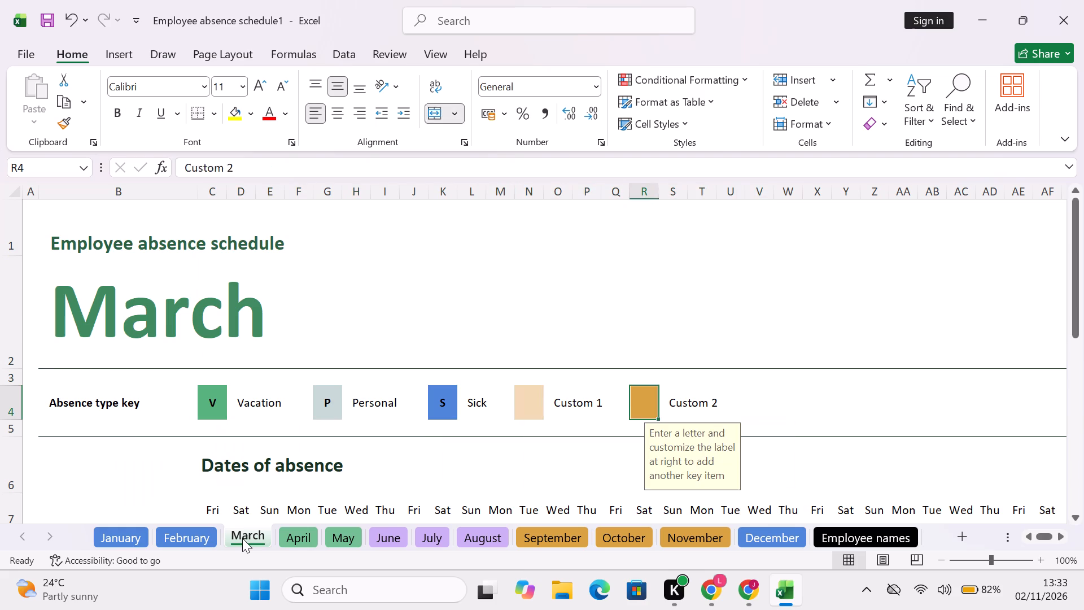
key(Left)
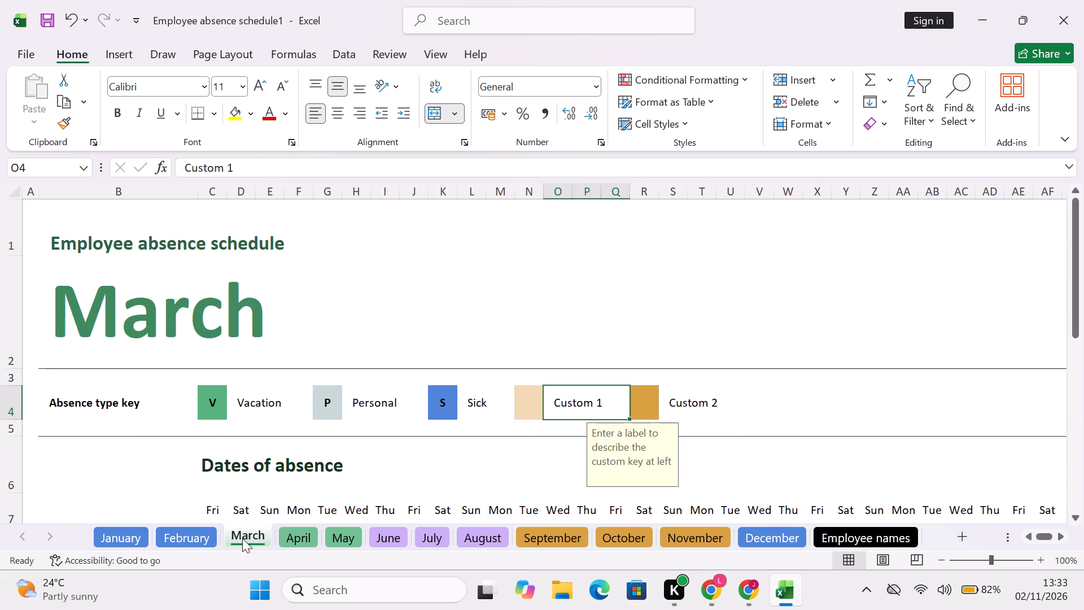
key(Left)
key(Left)
key(Left)
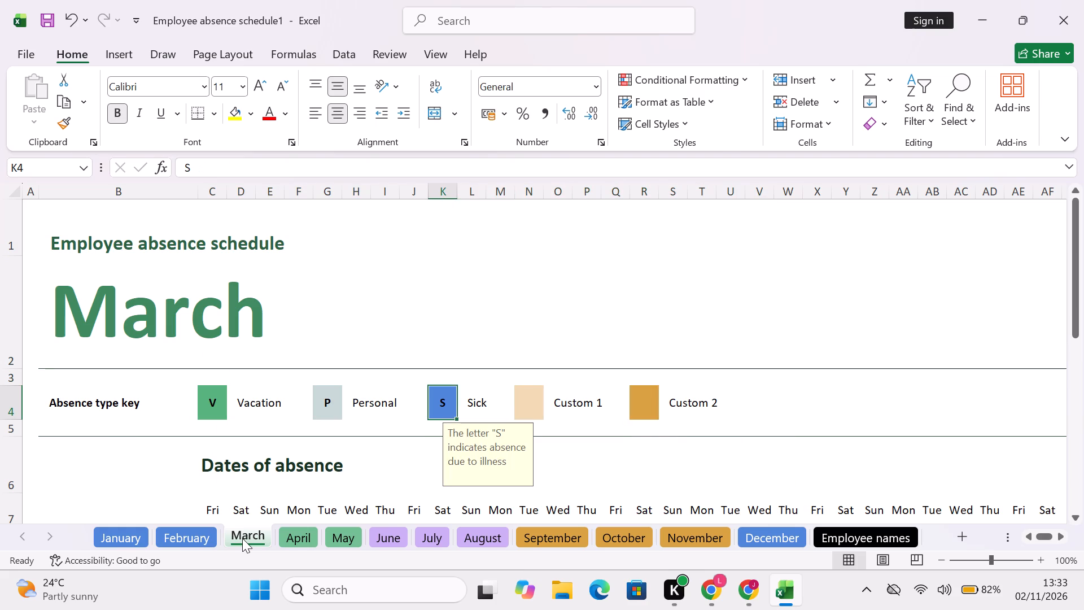
key(Right)
key(Right)
key(Right)
key(Right)
key(Right)
key(Right)
key(Right)
key(Right)
key(Right)
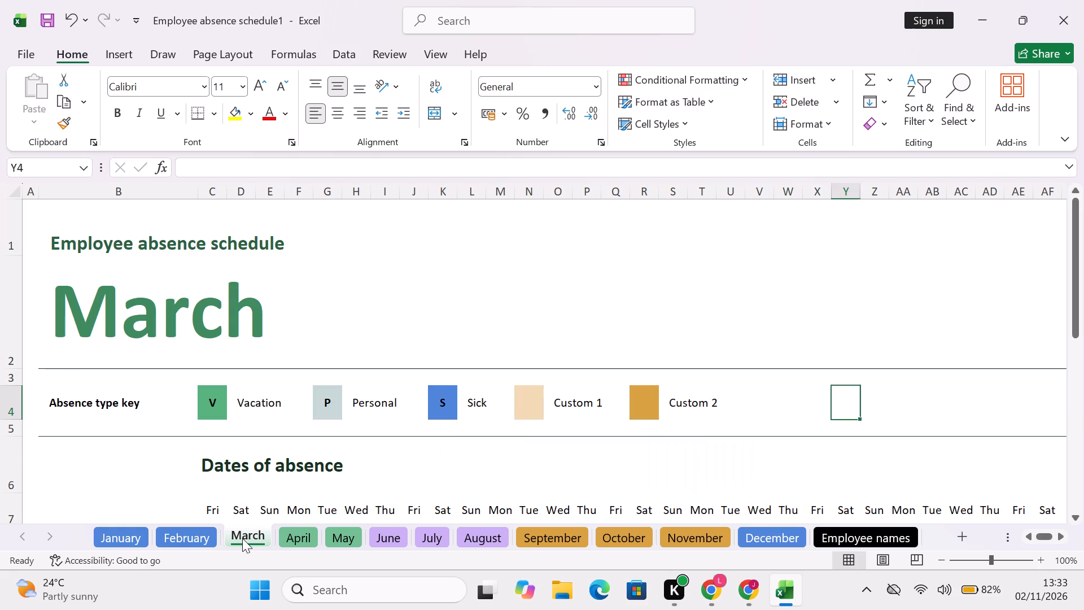
key(Right)
key(Right)
key(Right)
key(Right)
key(Right)
key(Right)
key(Right)
key(Right)
key(Right)
key(Right)
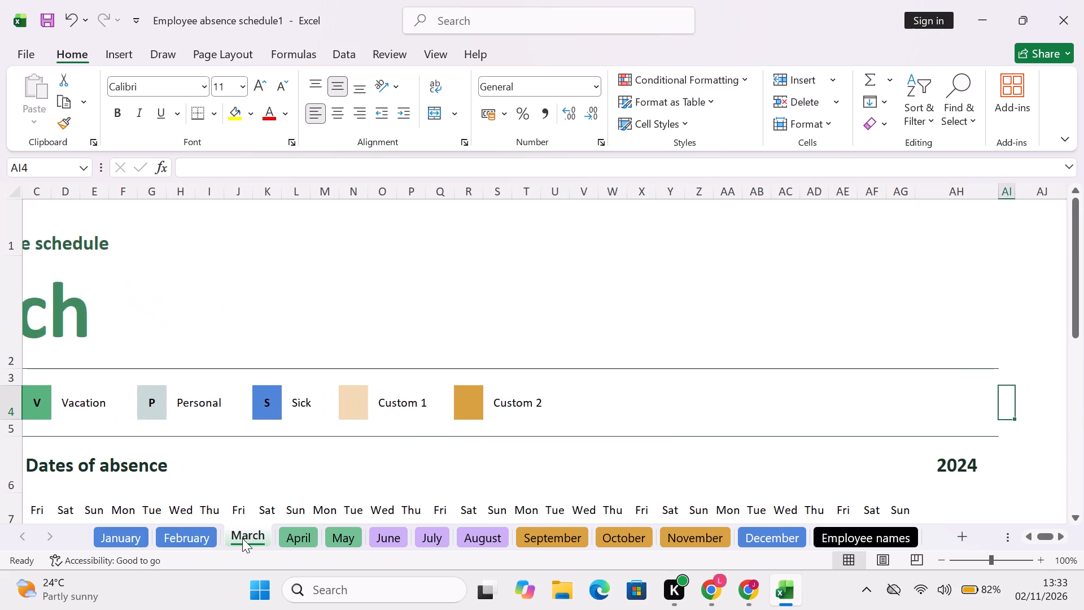
key(Right)
Check the March sheet's Dates of absence heading and the calendar year beside it.
key(Left)
key(Left)
key(Down)
key(Down)
key(Left)
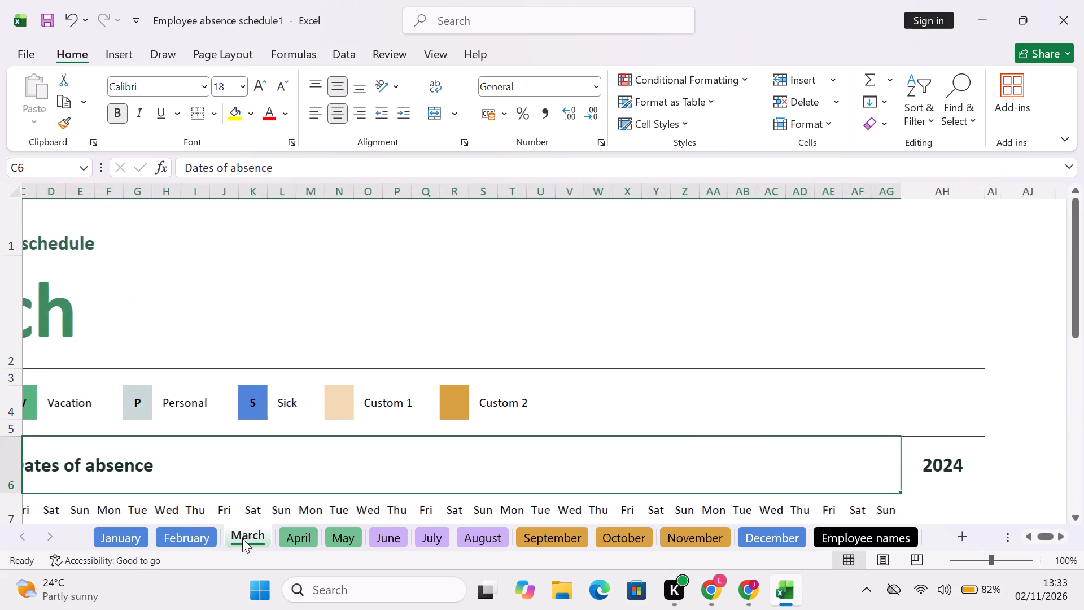
key(Left)
key(Right)
key(Right)
key(Right)
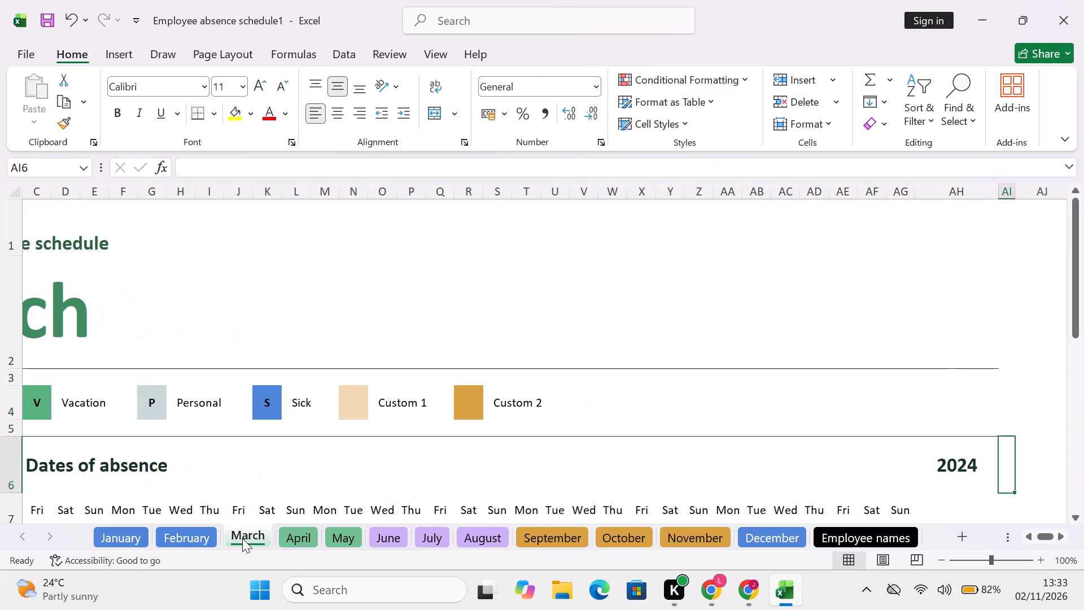
key(Left)
Review the March weekday row and its formulas from the last day back to the first.
key(Down)
key(Left)
key(Left)
key(Left)
key(Left)
key(Left)
key(Left)
key(Left)
key(Left)
key(Left)
key(Left)
key(Left)
key(Left)
key(Left)
key(Left)
key(Left)
key(Left)
key(Left)
key(Left)
key(Left)
key(Left)
key(Left)
key(Left)
key(Left)
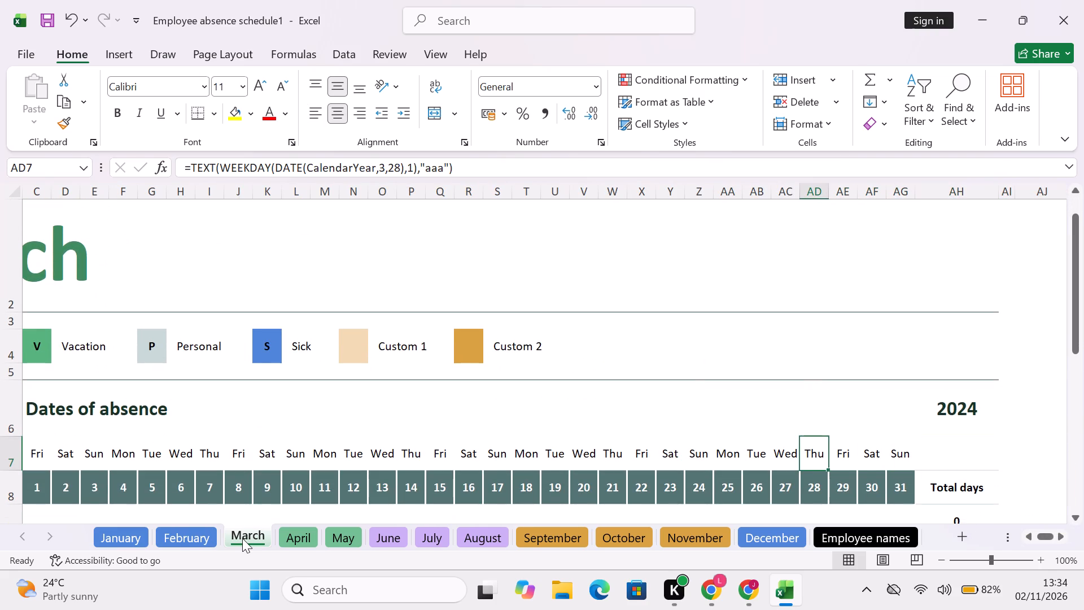
key(Right)
Recheck the March absence type key from the Vacation code through the Custom 2 label.
key(Up)
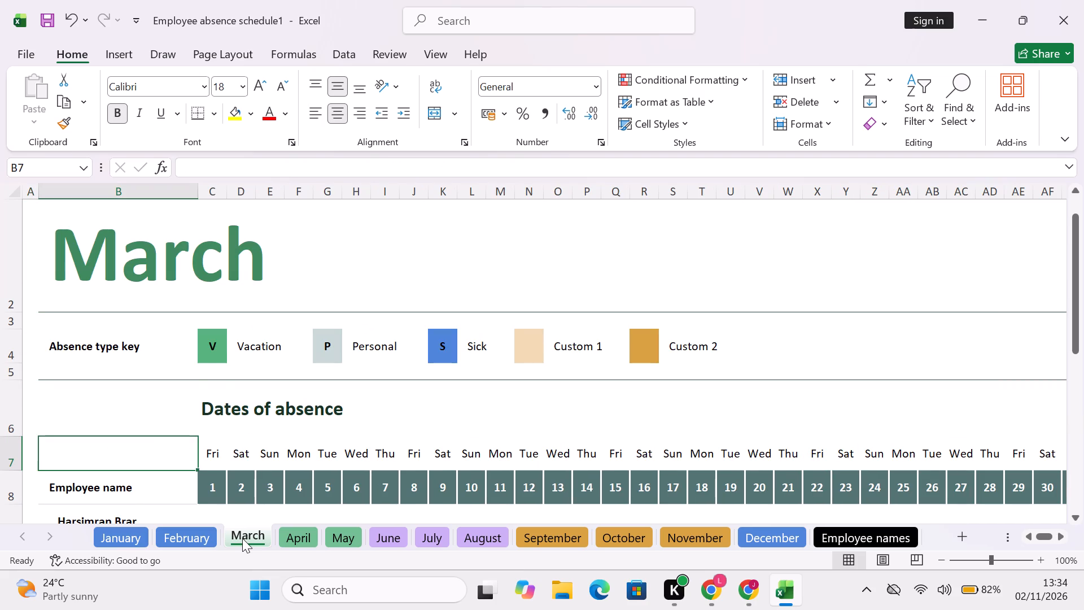
key(Up)
key(Right)
key(Right)
key(Up)
key(Right)
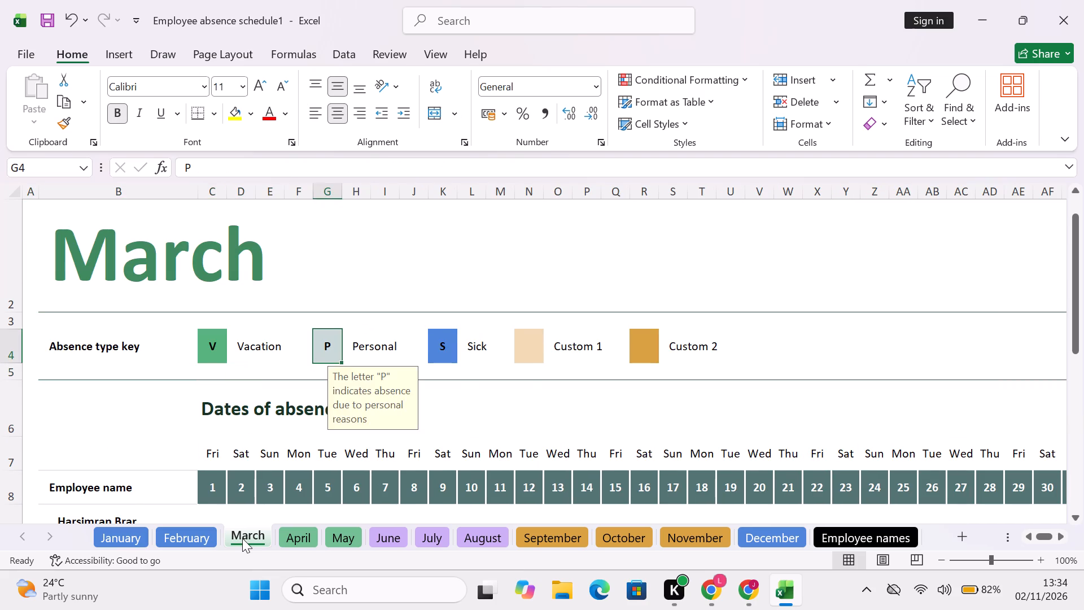
key(Right)
key(Right)
key(Right)
key(Right)
key(Right)
key(Right)
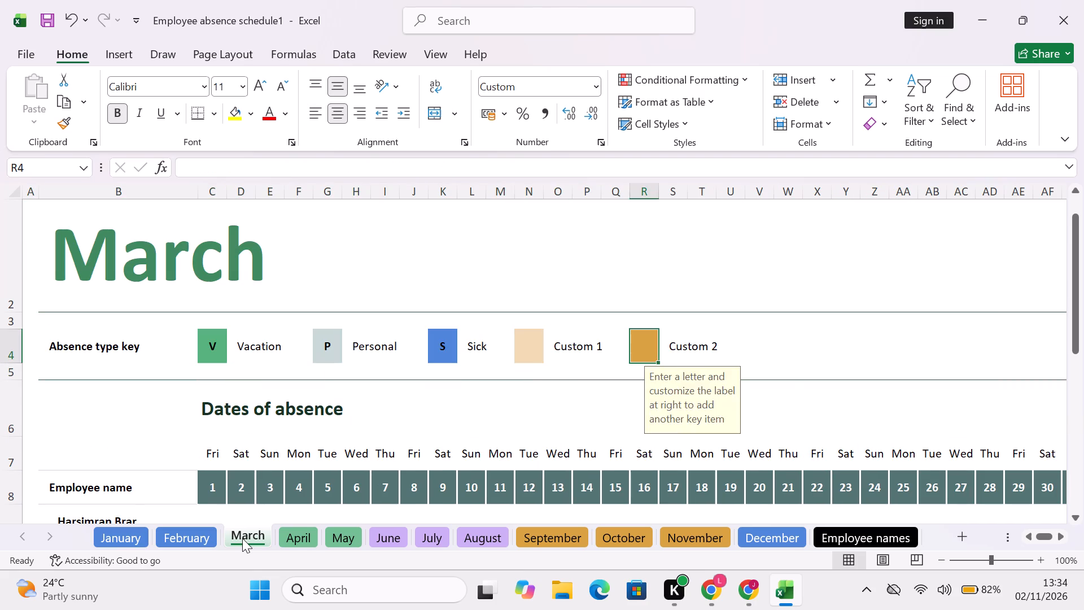
key(Right)
Check the weekday headings and their formulas from mid-March through the 31st.
key(Down)
key(Down)
key(Down)
key(Right)
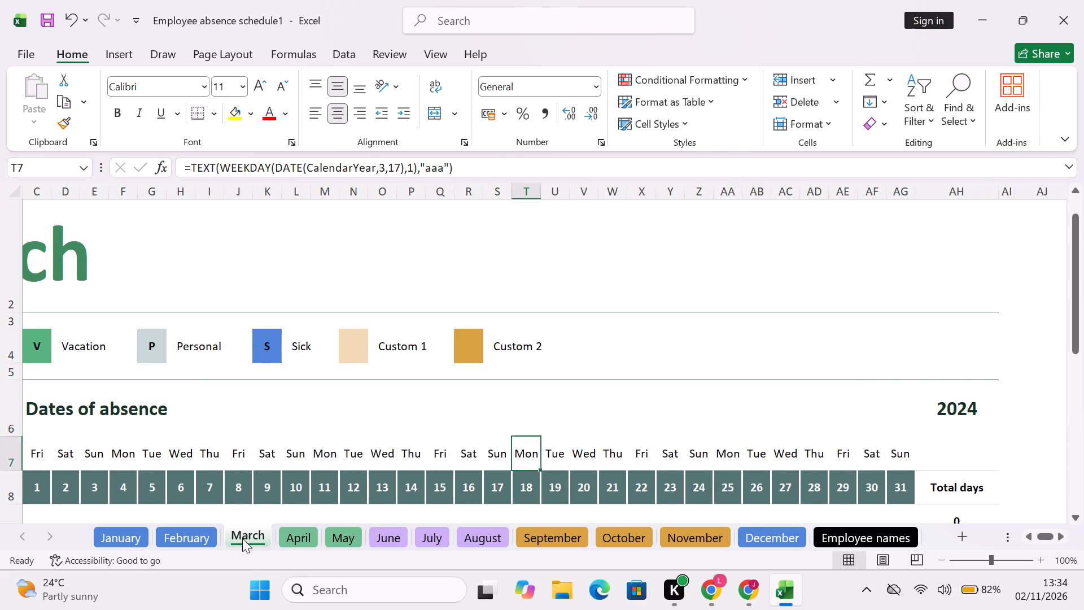
key(Right)
key(Right)
key(Right)
key(Right)
key(Right)
key(Right)
key(Right)
key(Right)
key(Right)
key(Right)
key(Right)
key(Right)
key(Right)
key(Right)
key(Right)
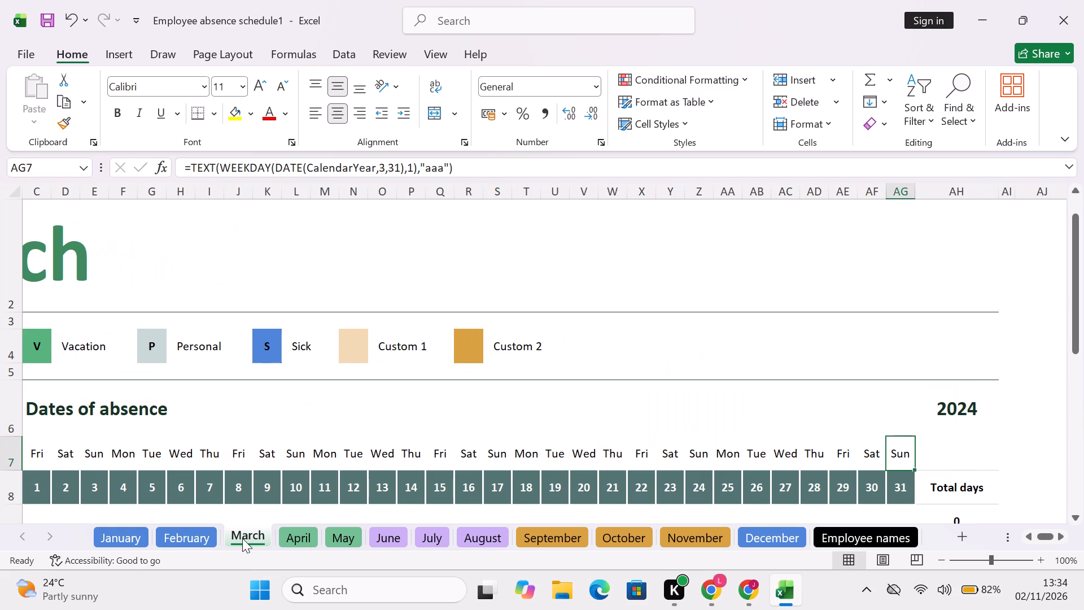
Enter vacation code v for the first listed employee on March 2 and 3.
key(Up)
key(Left)
key(Left)
key(Left)
key(Left)
key(Left)
key(Left)
key(Left)
key(Left)
key(Left)
key(Left)
key(Left)
key(Left)
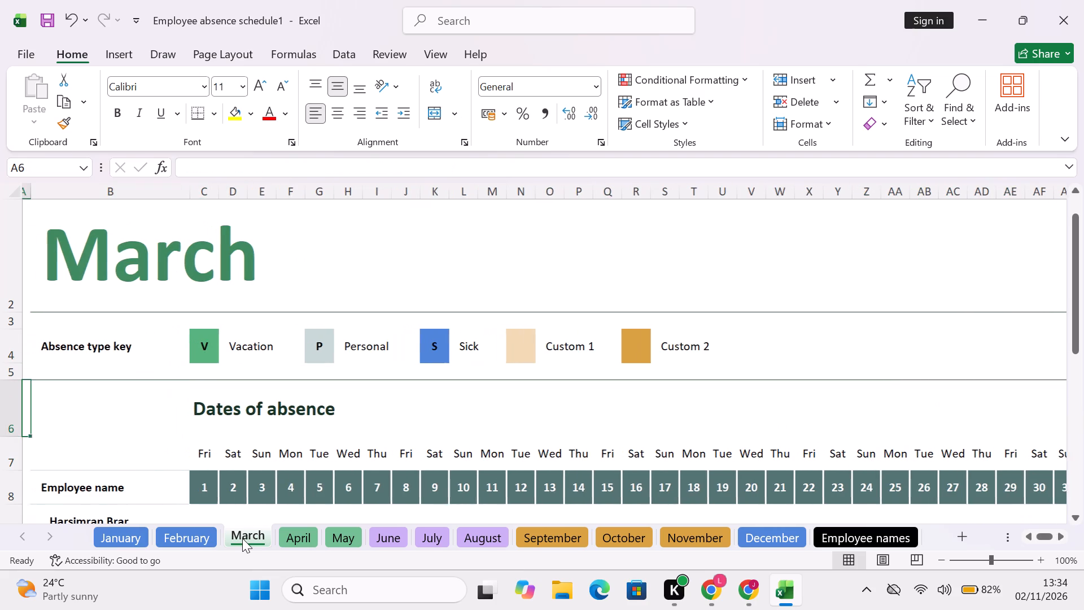
key(Down)
key(Down)
key(Down)
key(Right)
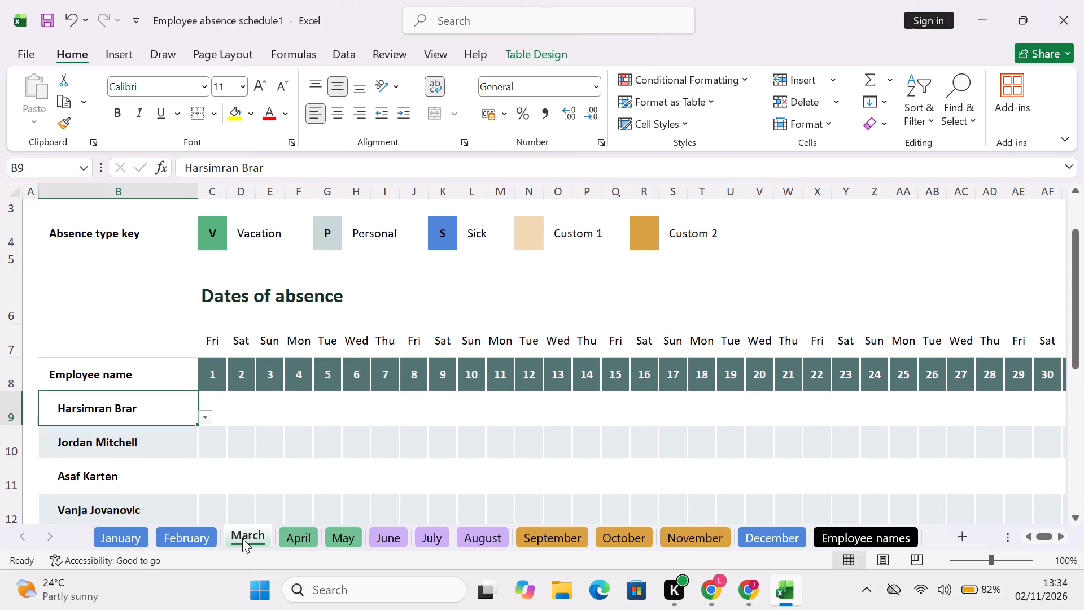
key(Right)
key(Right)
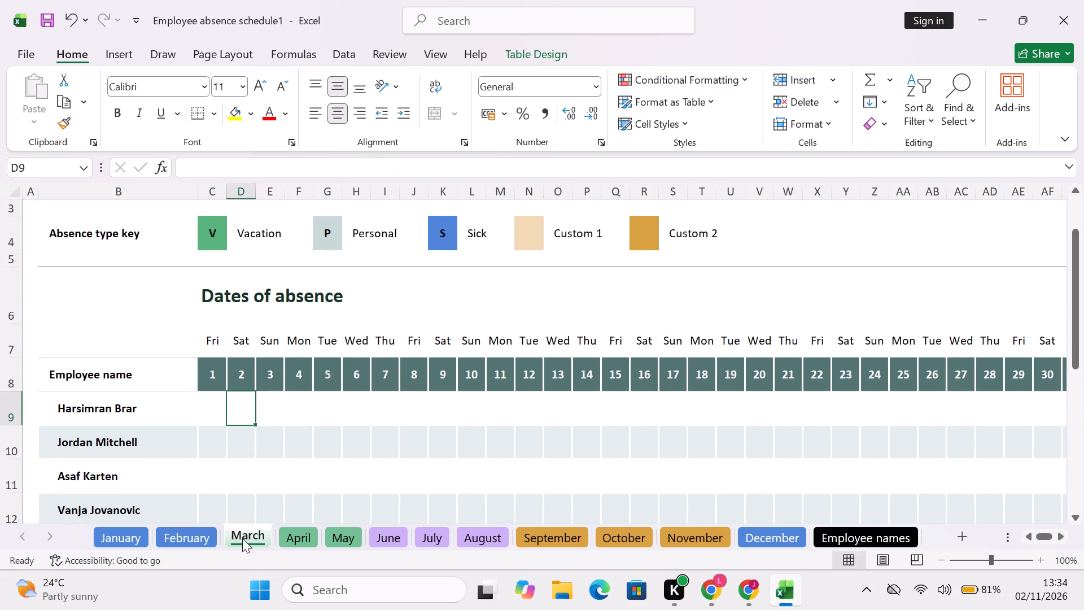
key(v)
key(Right)
key(v)
key(Right)
Enter personal absence code p for the first listed employee on March 5 and 7.
key(Right)
key(Right)
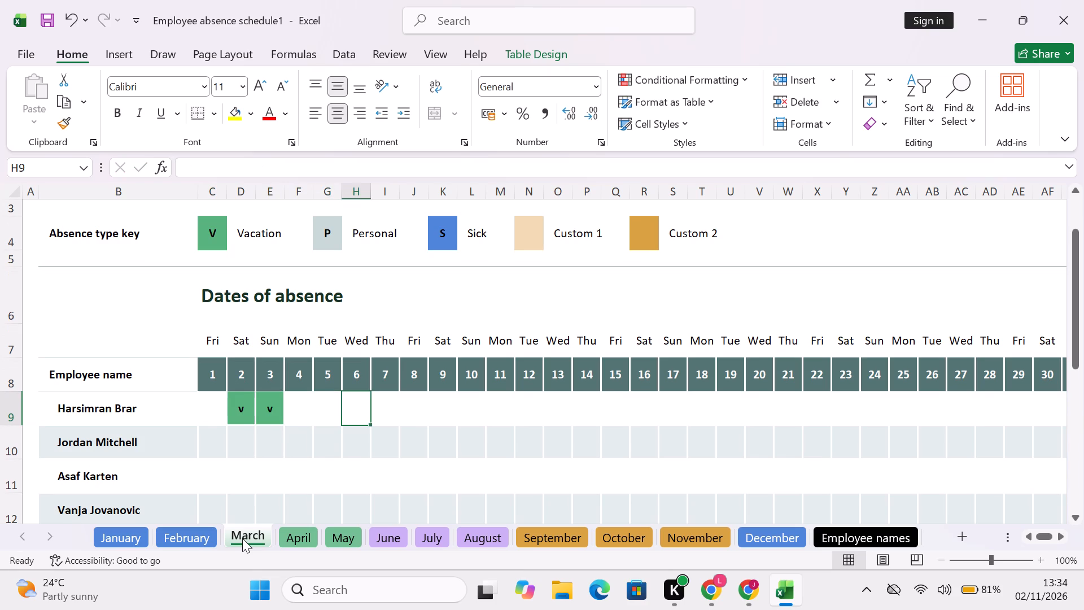
key(Left)
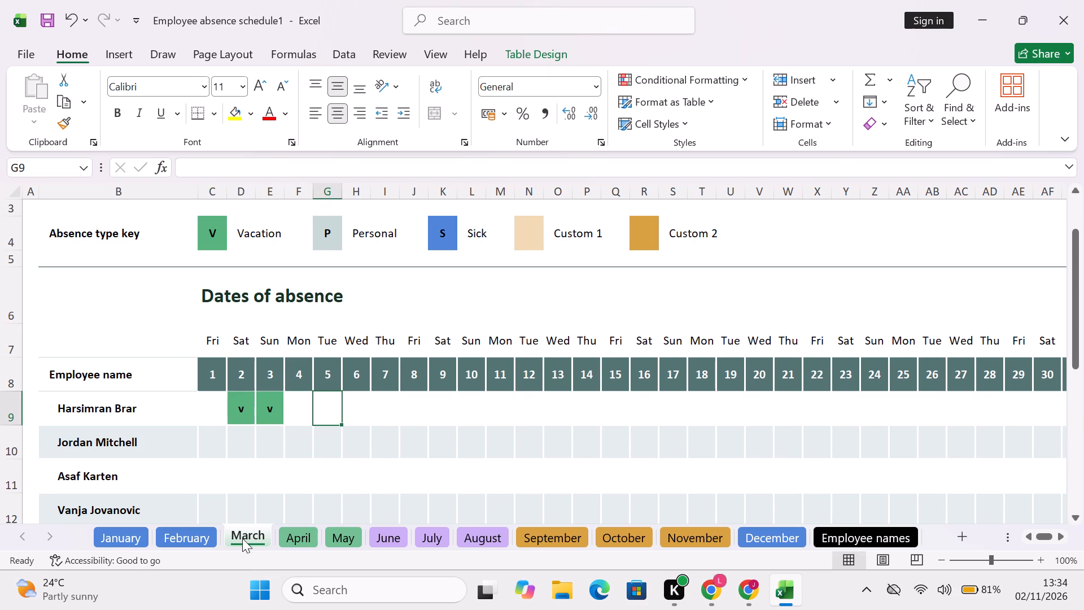
key(p)
key(Right)
key(Right)
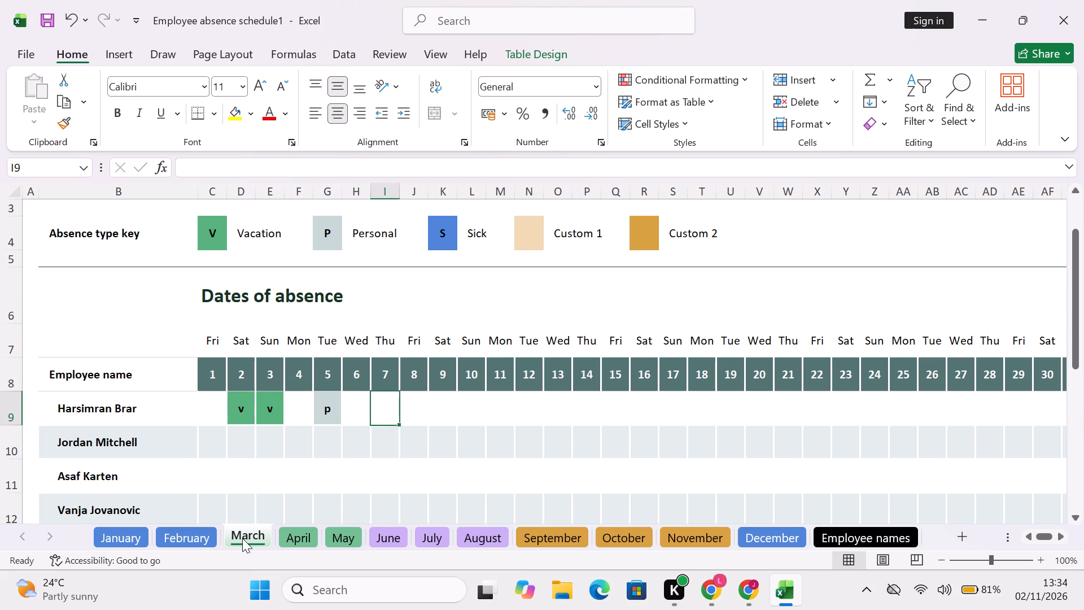
key(v)
key(BackSpace)
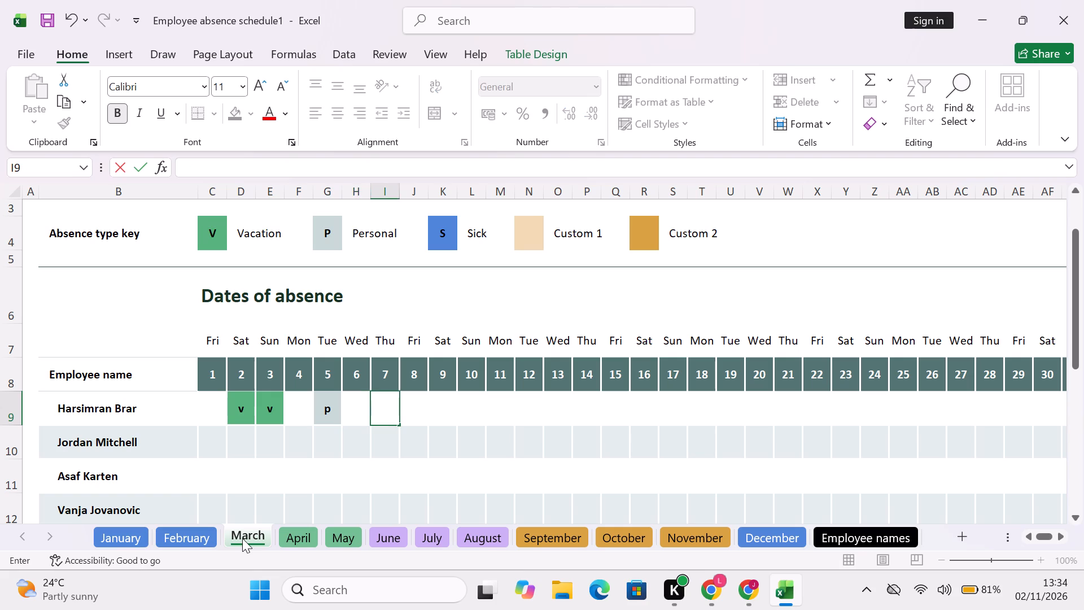
key(p)
key(Right)
In the first employee's row, enter v on March 9 and 10, and p on March 12 and 14.
key(Right)
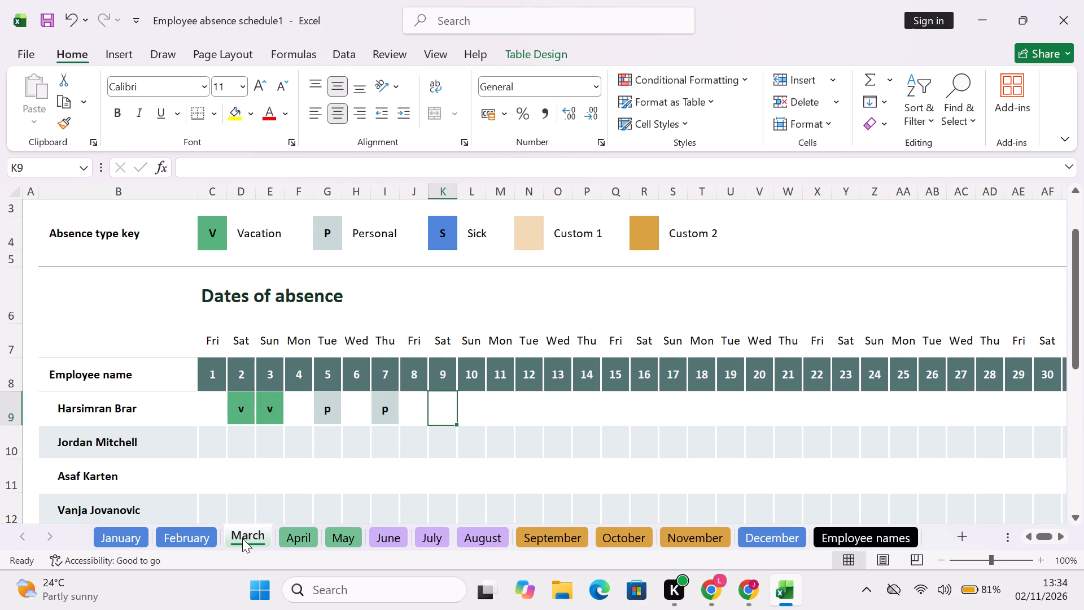
key(v)
key(Right)
key(v)
key(Right)
key(Right)
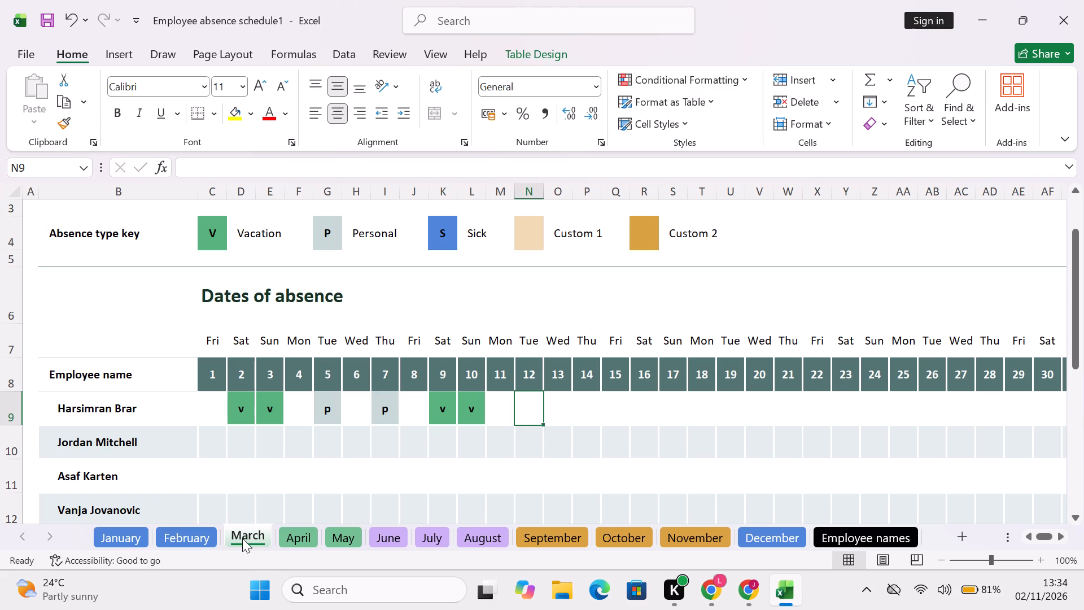
key(p)
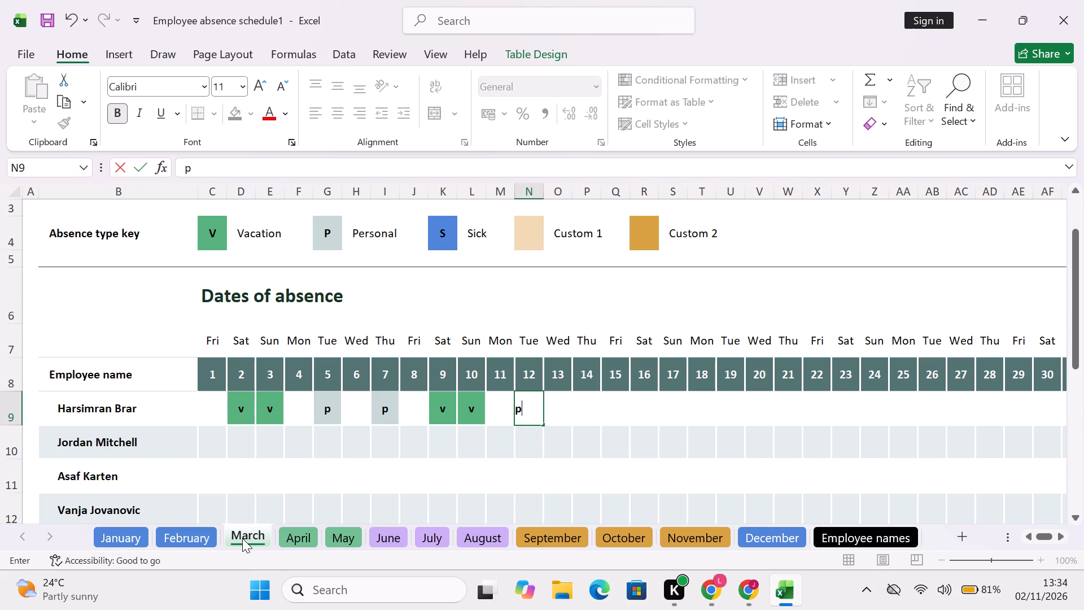
key(Right)
key(Right)
key(p)
key(Right)
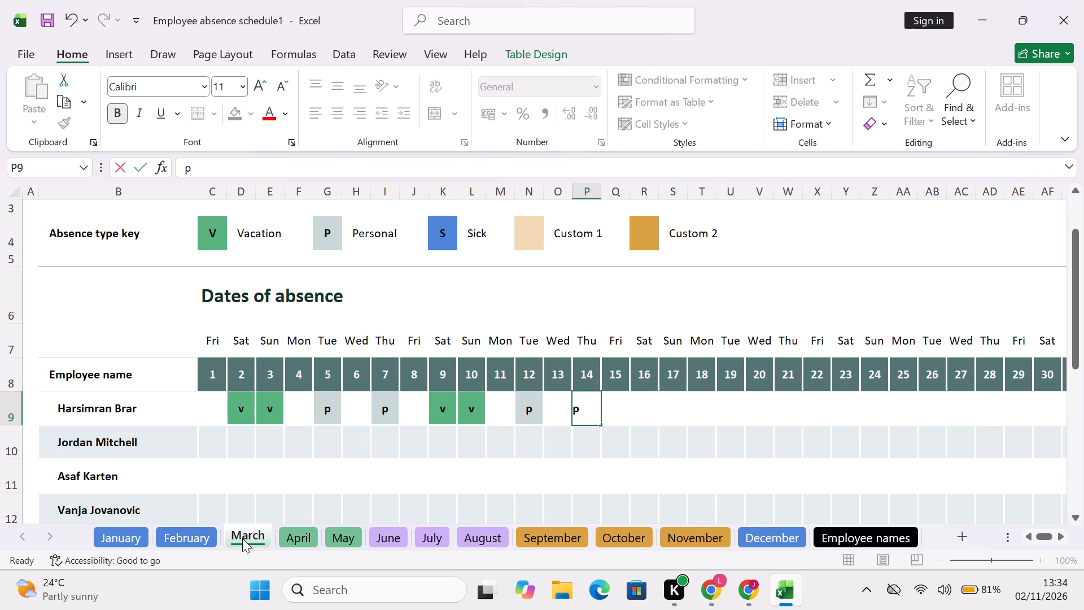
In the first employee's row, enter v on March 16 and 17, and p on March 19 and 20.
key(Right)
key(v)
key(Right)
key(v)
key(Right)
key(Right)
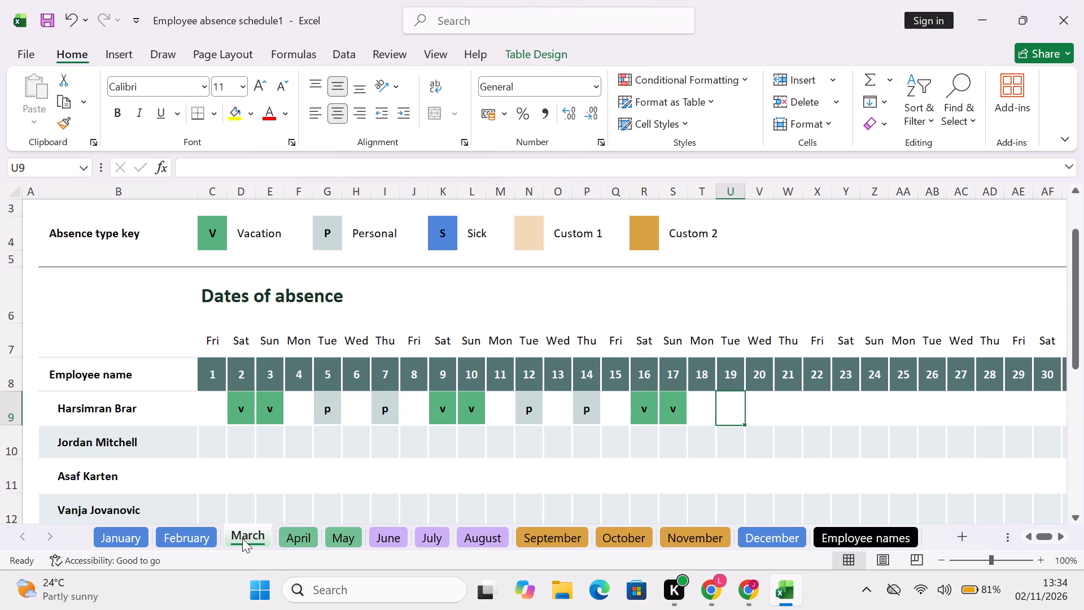
key(p)
key(Right)
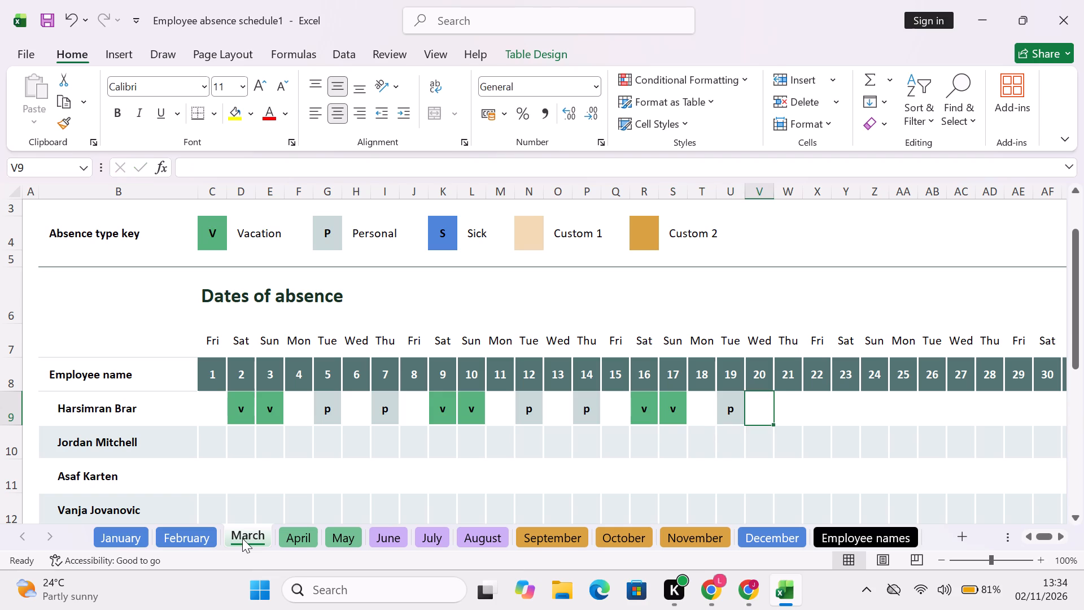
key(p)
key(Right)
key(Right)
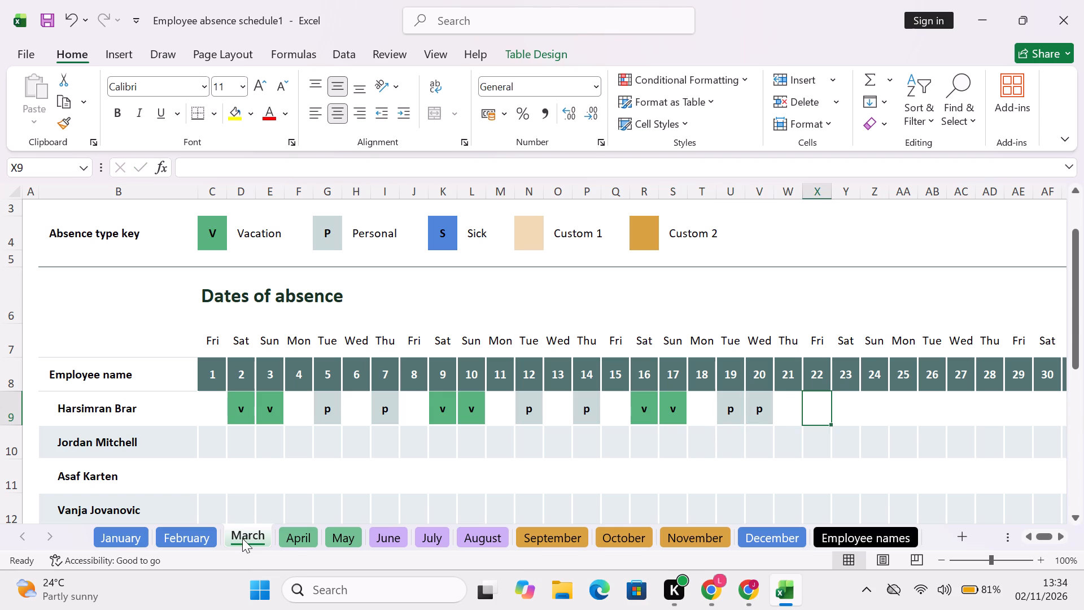
In the first employee's row, enter sick code s on March 22 and vacation code v on March 23 and 24.
key(s)
key(Right)
key(Right)
key(Left)
key(v)
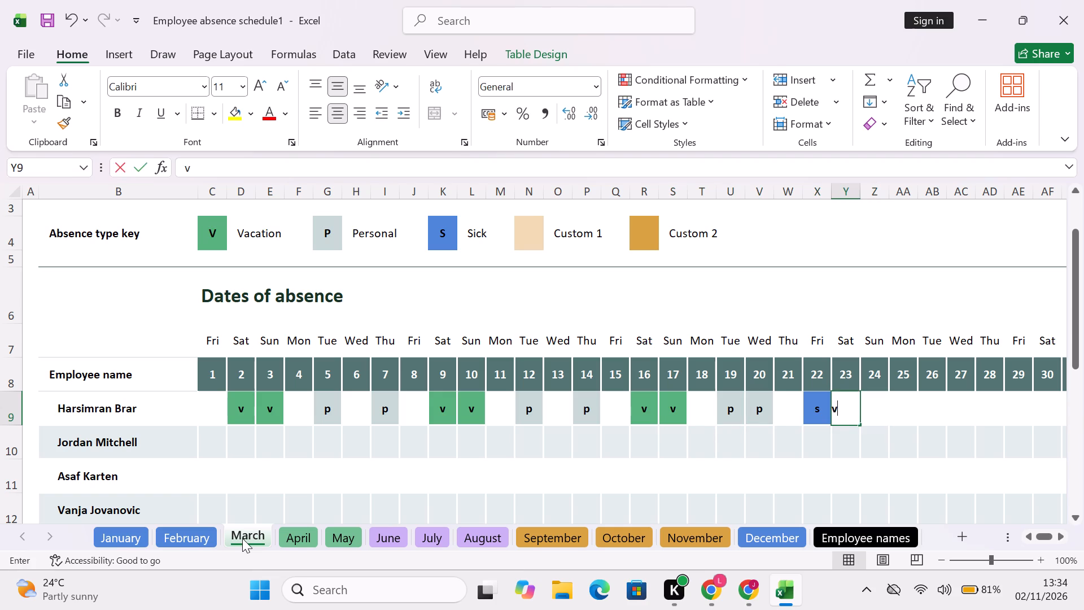
key(Right)
key(v)
key(Right)
In the first employee's row, enter p on March 26 and 28, and v on March 30 and 31.
key(Right)
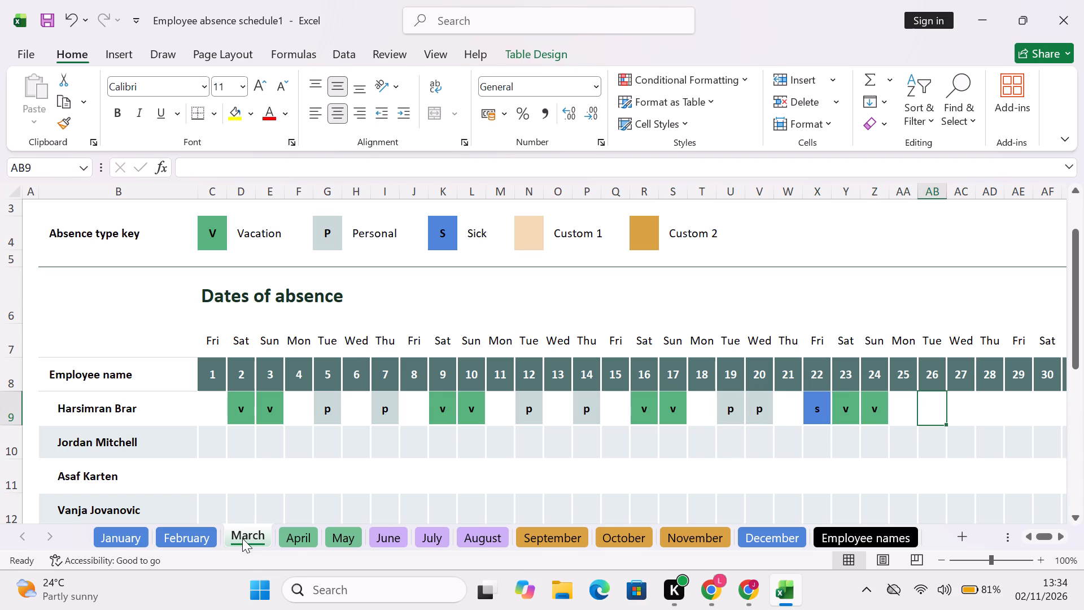
key(p)
key(Right)
key(Right)
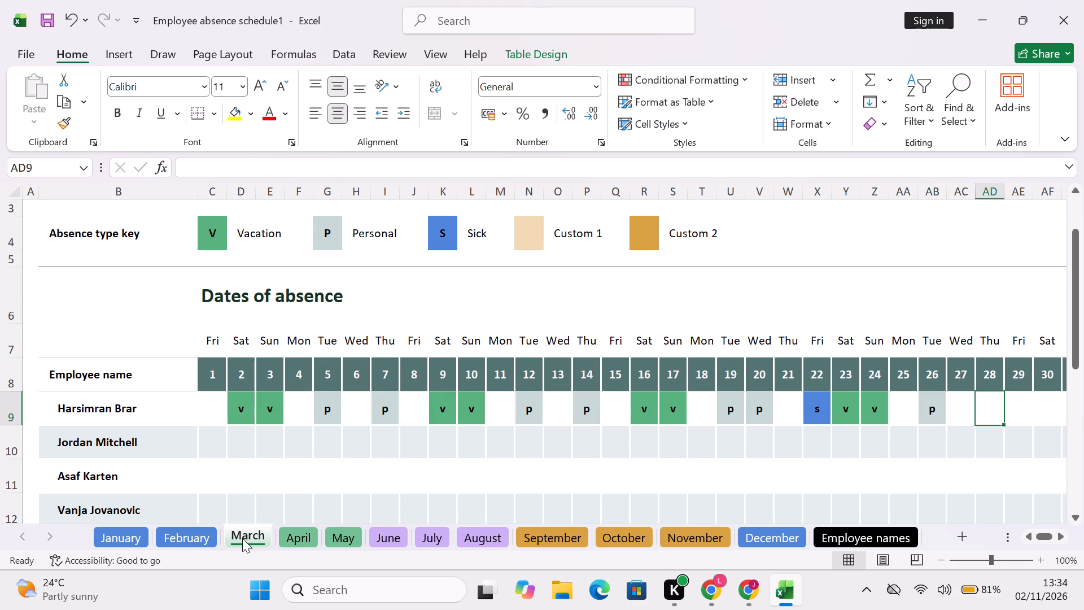
key(p)
key(Right)
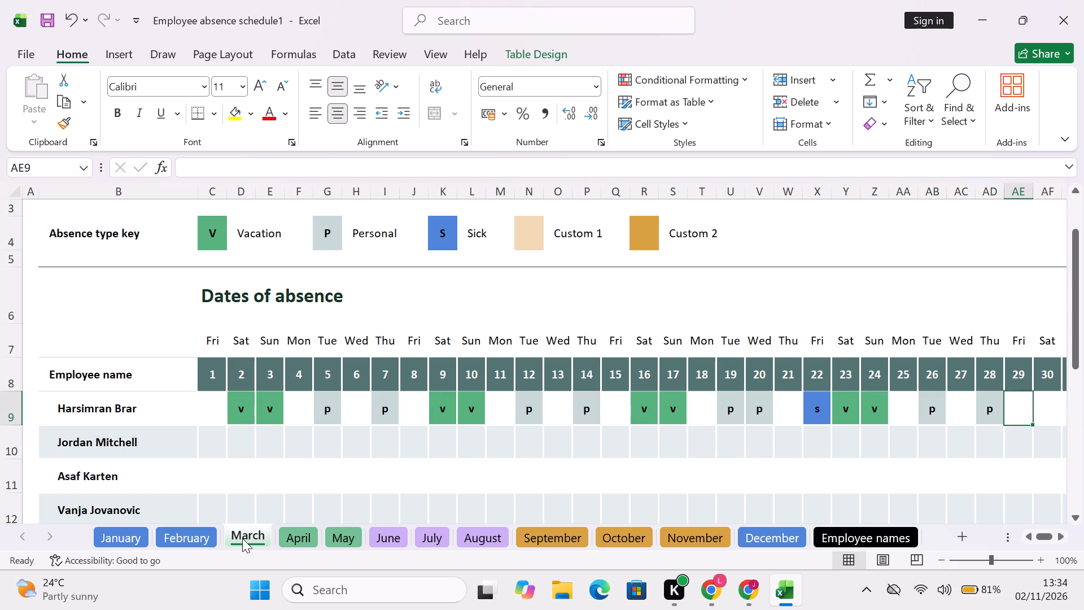
key(Right)
key(Right)
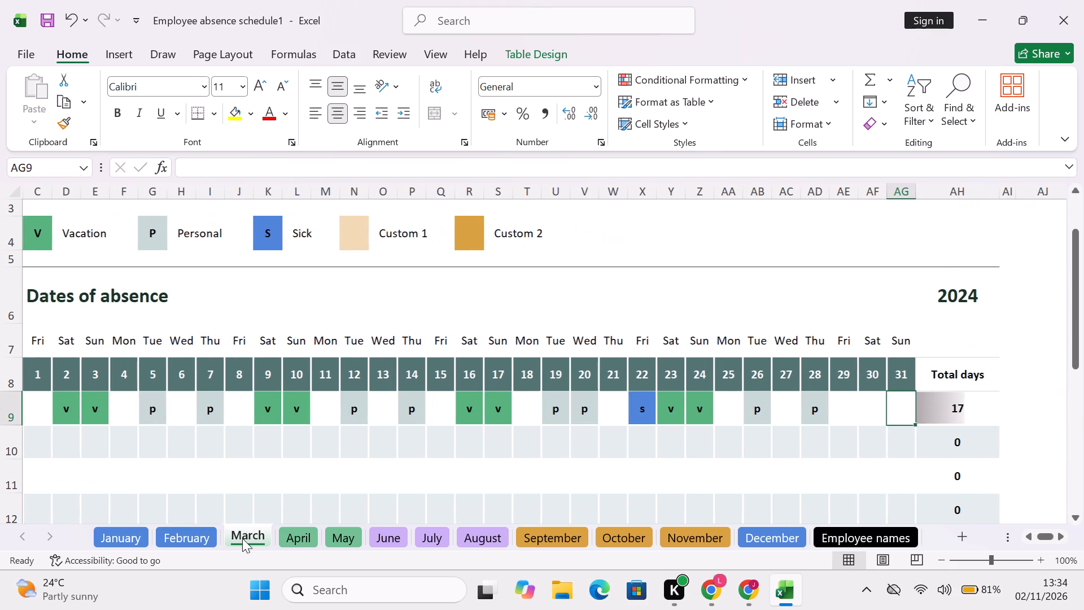
key(Left)
key(v)
key(Right)
key(v)
key(Down)
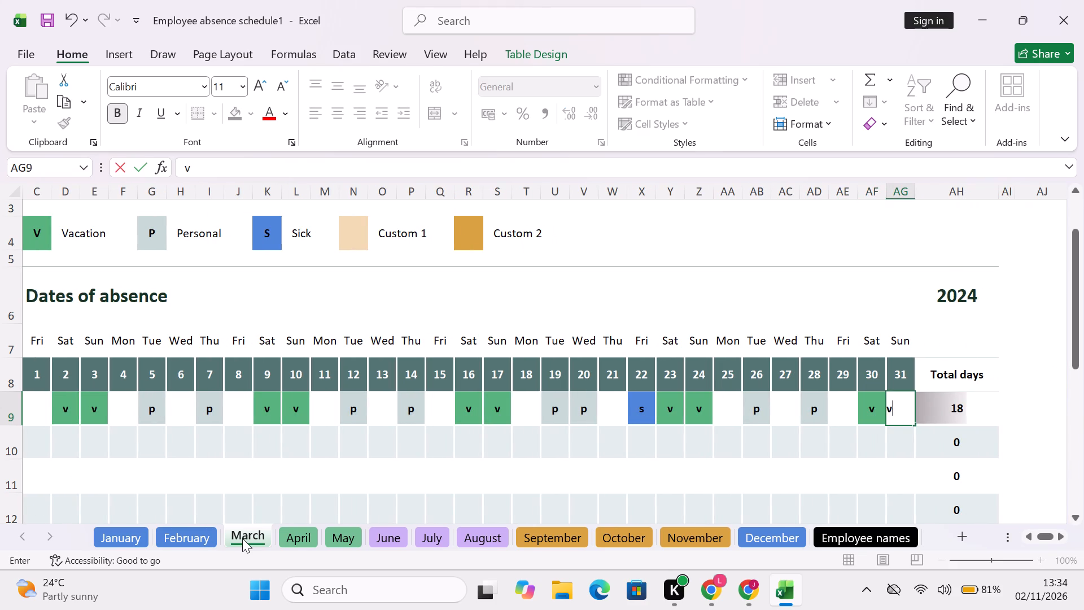
Enter vacation code v for the second listed employee on March 2 and 3.
key(Left)
key(Left)
key(Left)
key(Left)
key(Left)
key(Left)
key(Left)
key(Left)
key(Left)
key(Left)
key(Left)
key(Left)
key(Left)
key(Left)
key(Left)
key(Left)
key(Left)
key(Left)
key(Left)
key(Left)
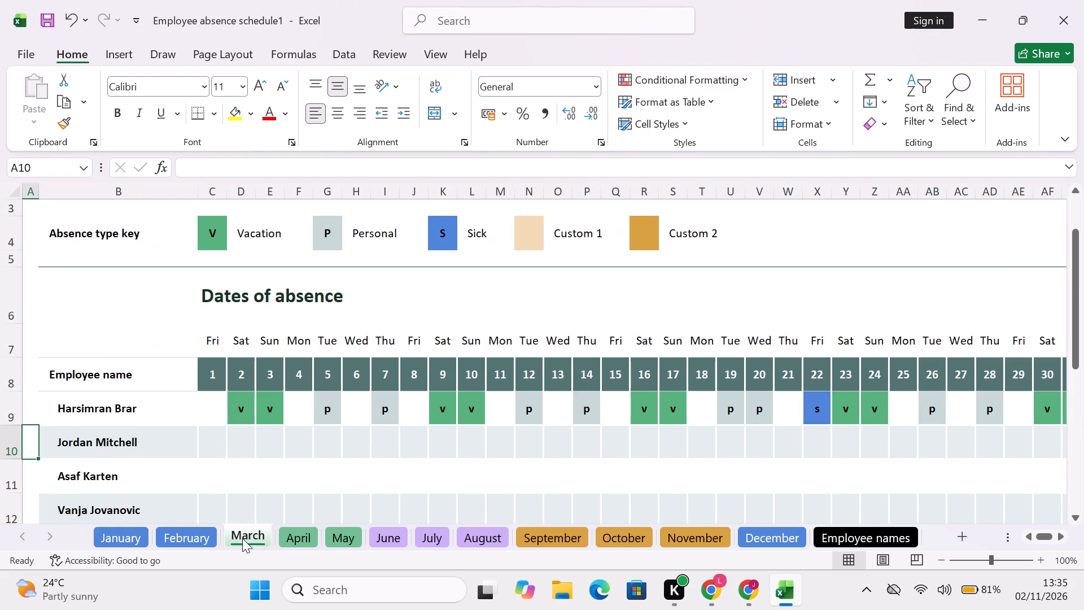
key(Right)
key(Right)
key(Right)
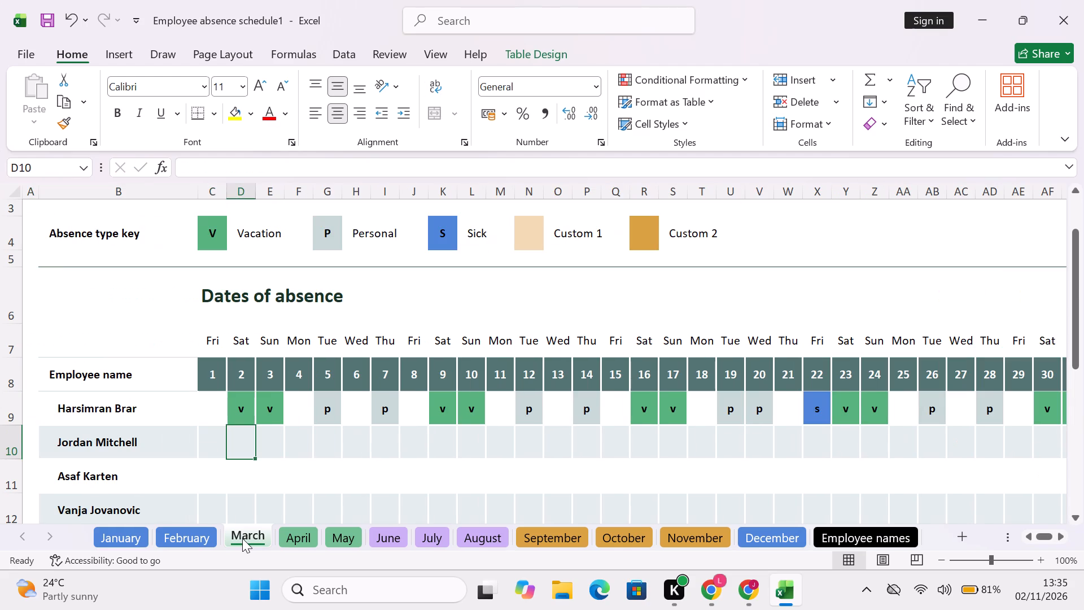
key(v)
key(Right)
key(v)
key(Right)
Enter personal absence code p for the second listed employee on March 4 and 6.
key(Right)
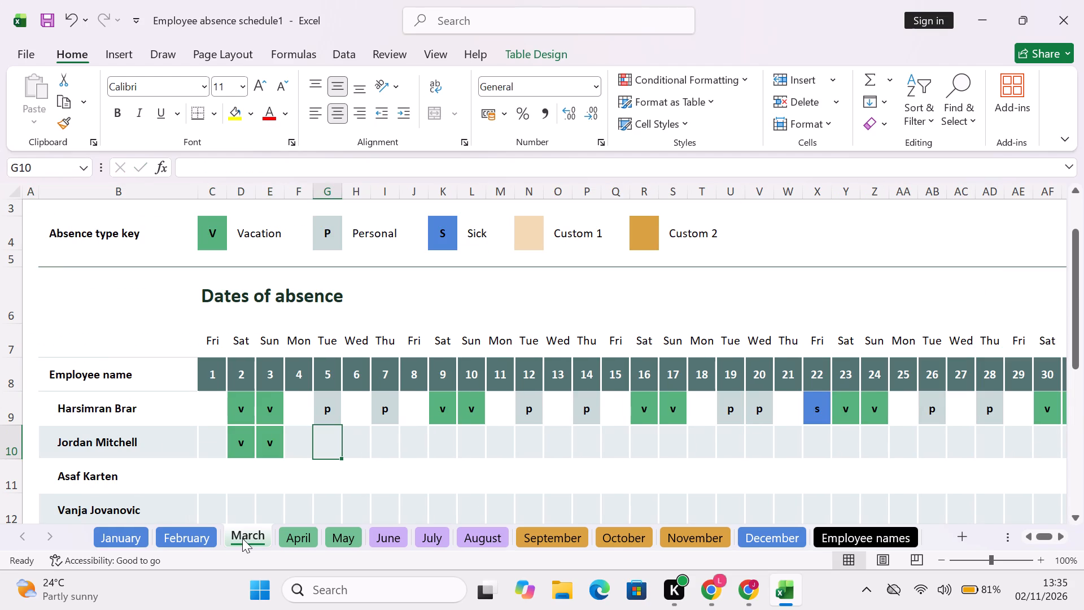
key(Left)
key(Right)
key(Left)
key(p)
key(Right)
key(Right)
key(Right)
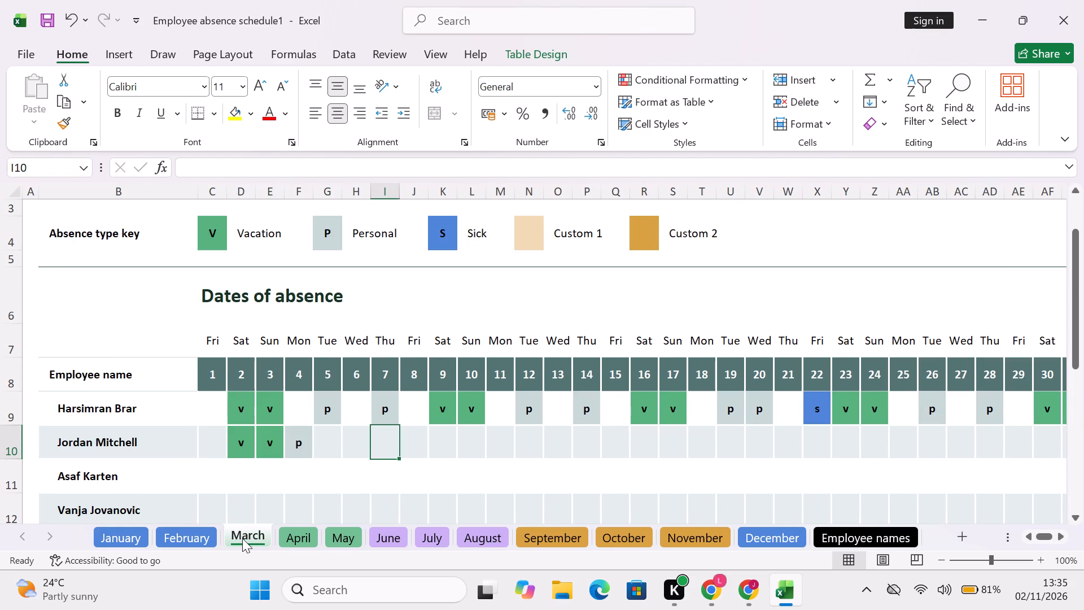
key(Left)
key(p)
key(Right)
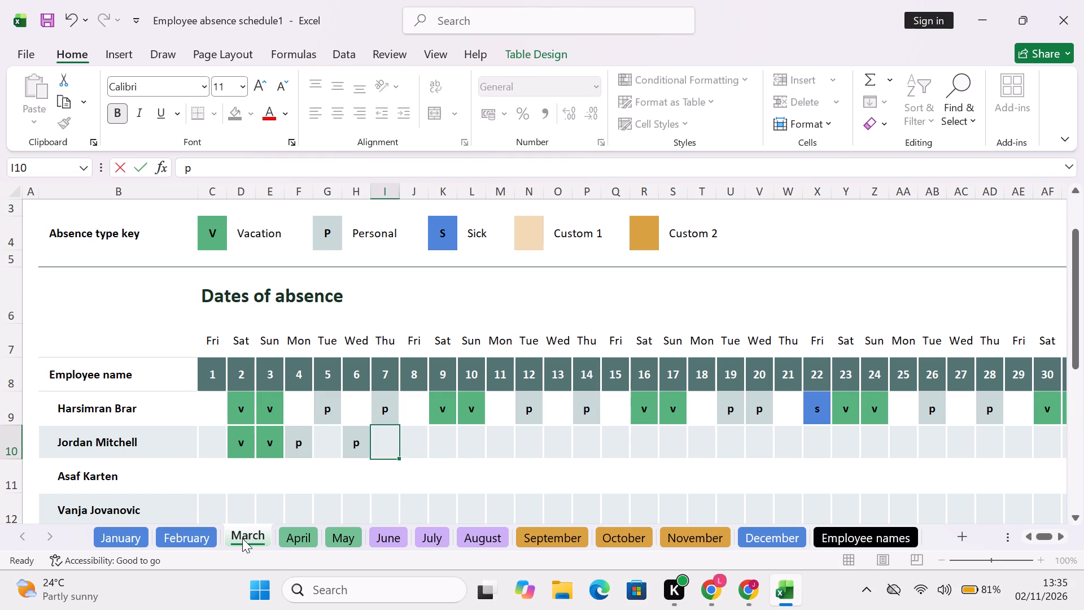
In the second employee's row, enter v on March 9 and 10, and p on March 11 and 15.
key(Right)
key(Right)
key(v)
key(Right)
key(v)
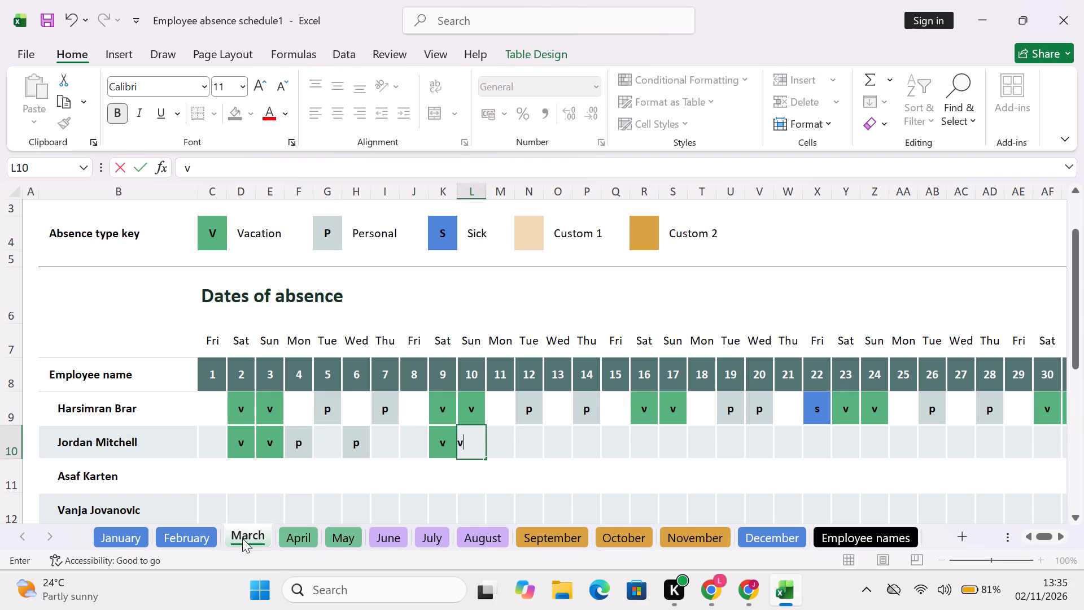
key(Right)
key(Right)
key(Left)
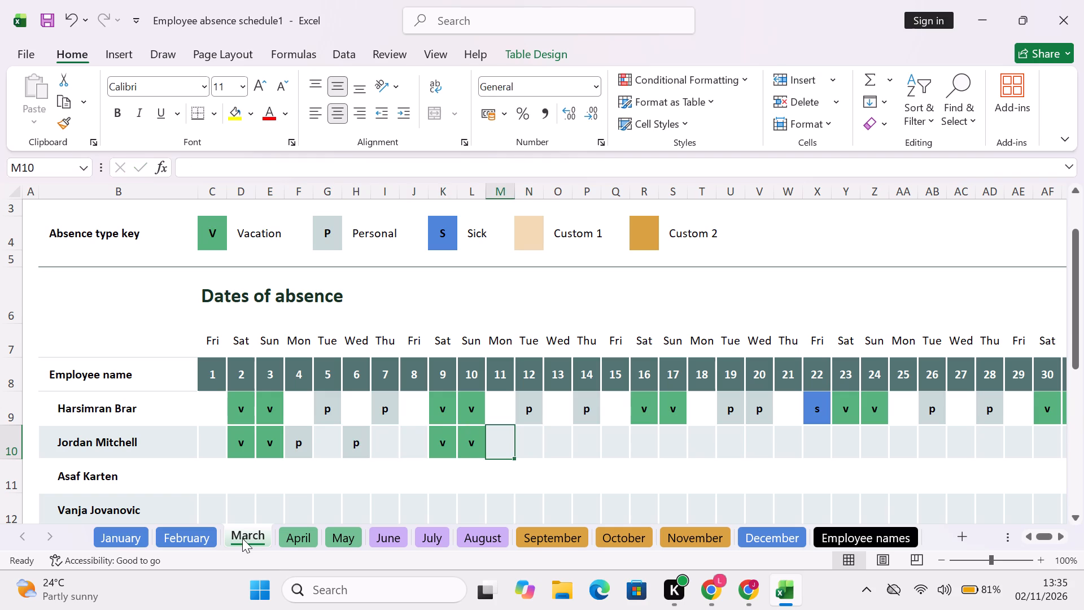
key(p)
key(Right)
key(Right)
key(Right)
key(Right)
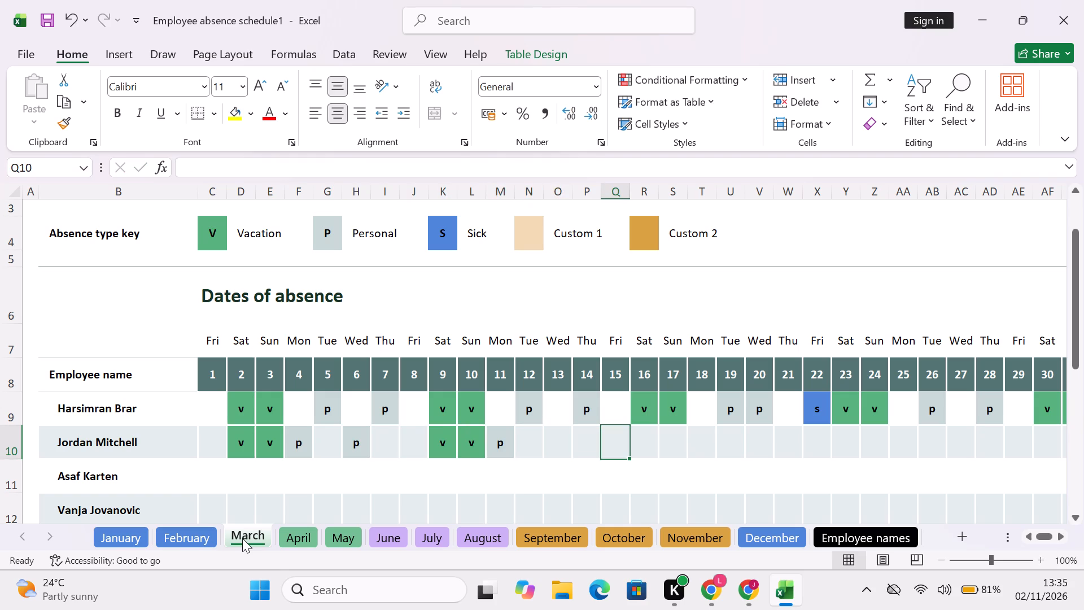
key(p)
key(Right)
Enter vacation code v for the second listed employee on March 16 and 17.
key(Right)
key(Left)
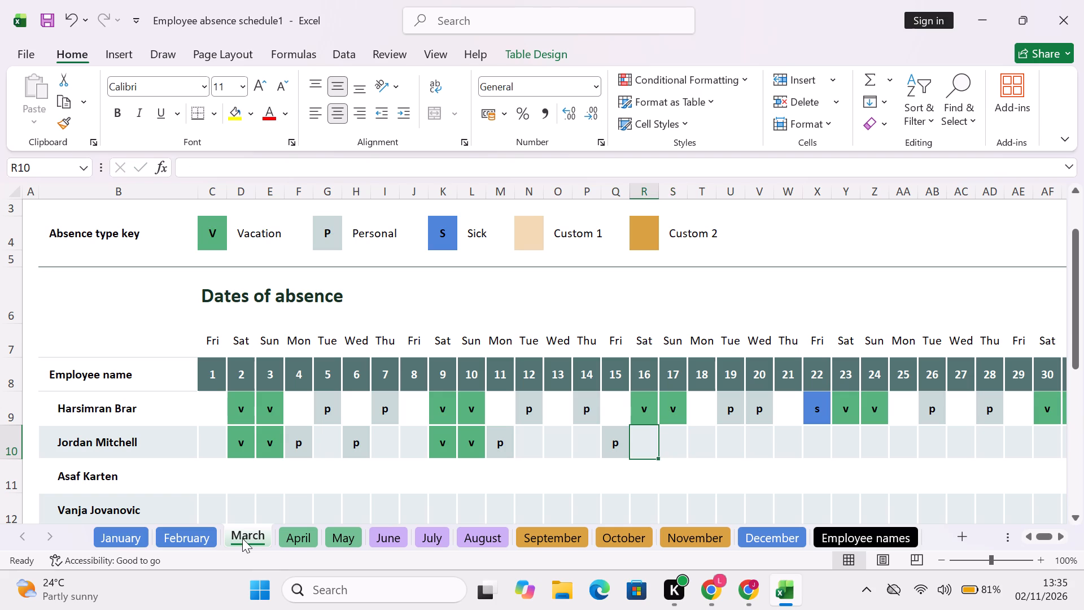
key(v)
key(Right)
key(v)
key(Right)
Enter personal absence code p for the second listed employee on March 18 and 21.
key(Right)
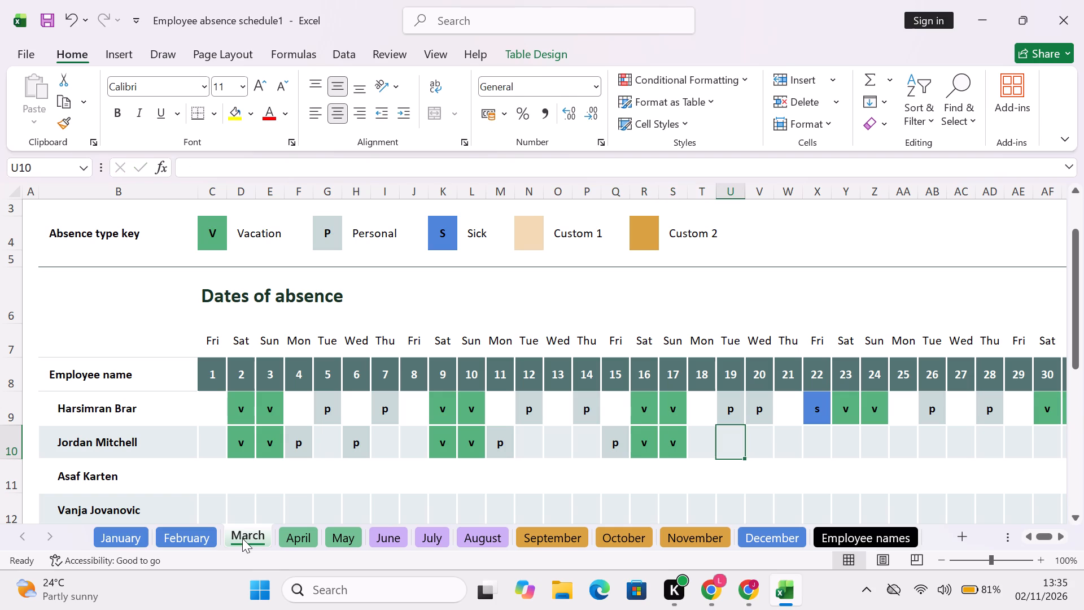
key(Left)
key(p)
key(Right)
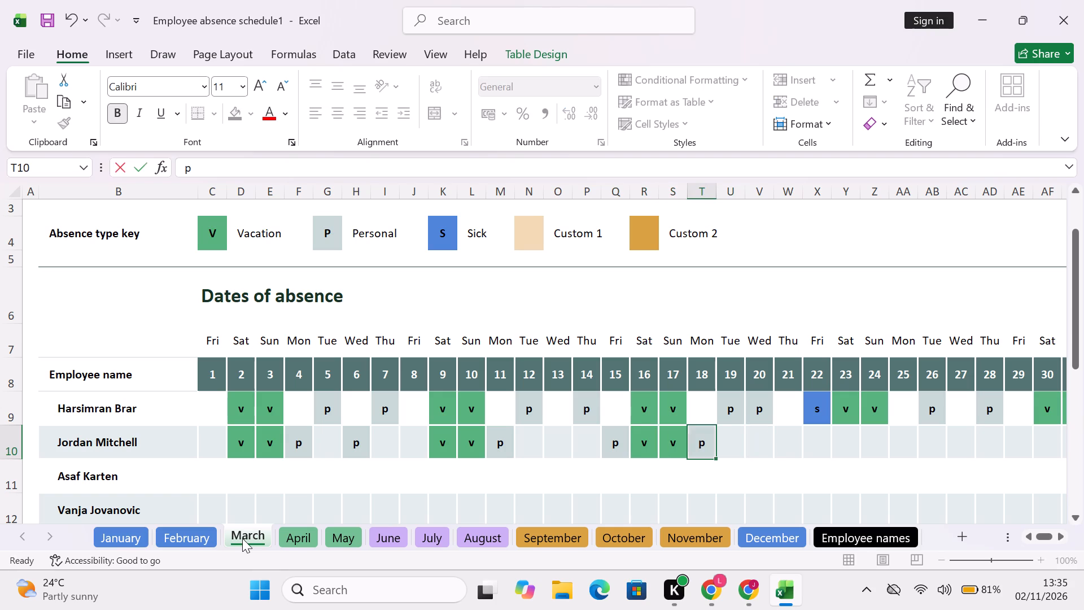
key(Right)
key(Right)
key(Right)
key(Right)
key(Left)
key(Left)
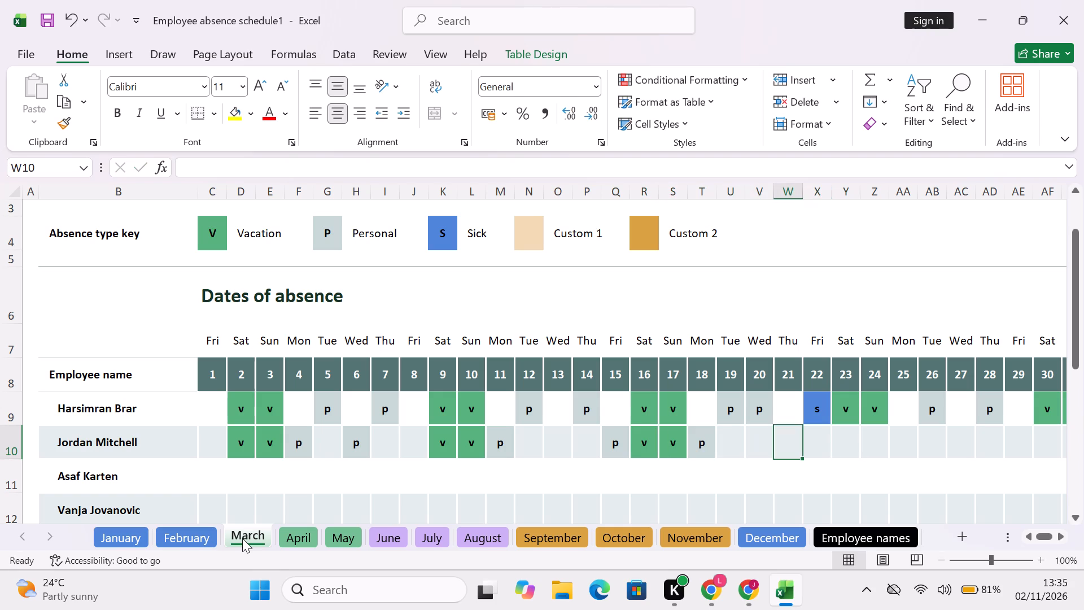
key(p)
key(Right)
Enter vacation code v for the second listed employee on March 23 and 24.
key(Right)
key(Right)
key(Right)
key(Left)
key(Left)
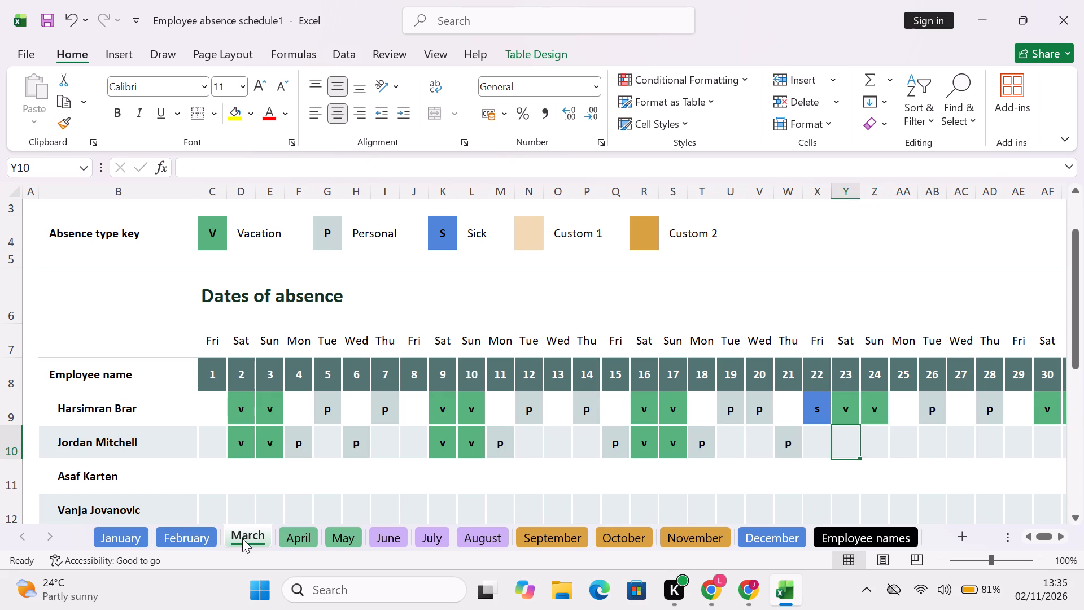
key(v)
key(Right)
key(v)
key(Right)
Enter personal absence code p for the second listed employee on March 25 and 27.
key(Right)
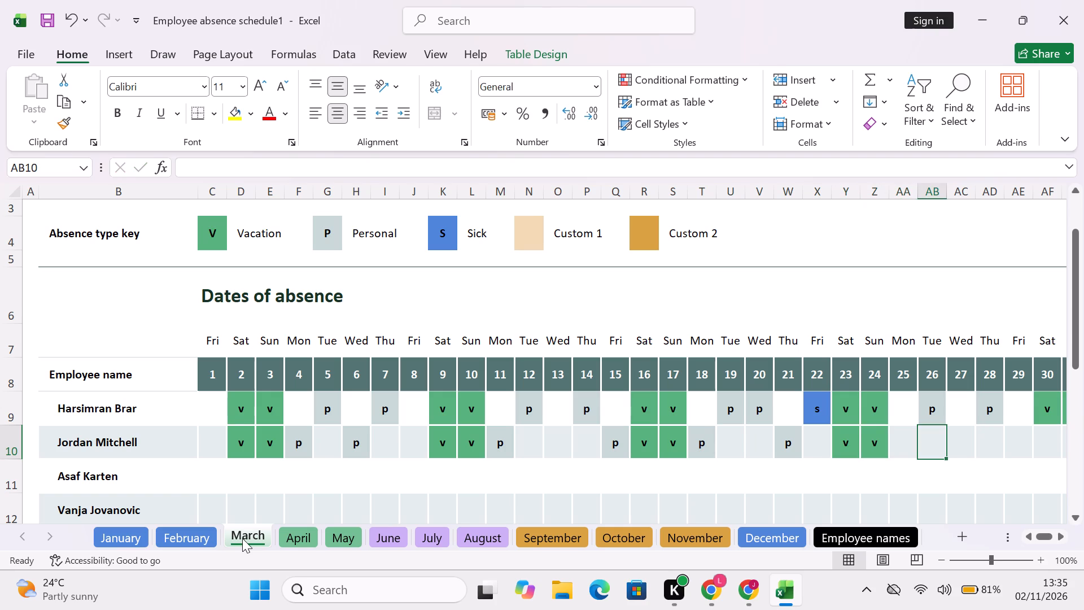
key(Left)
key(p)
key(Right)
key(Right)
key(Right)
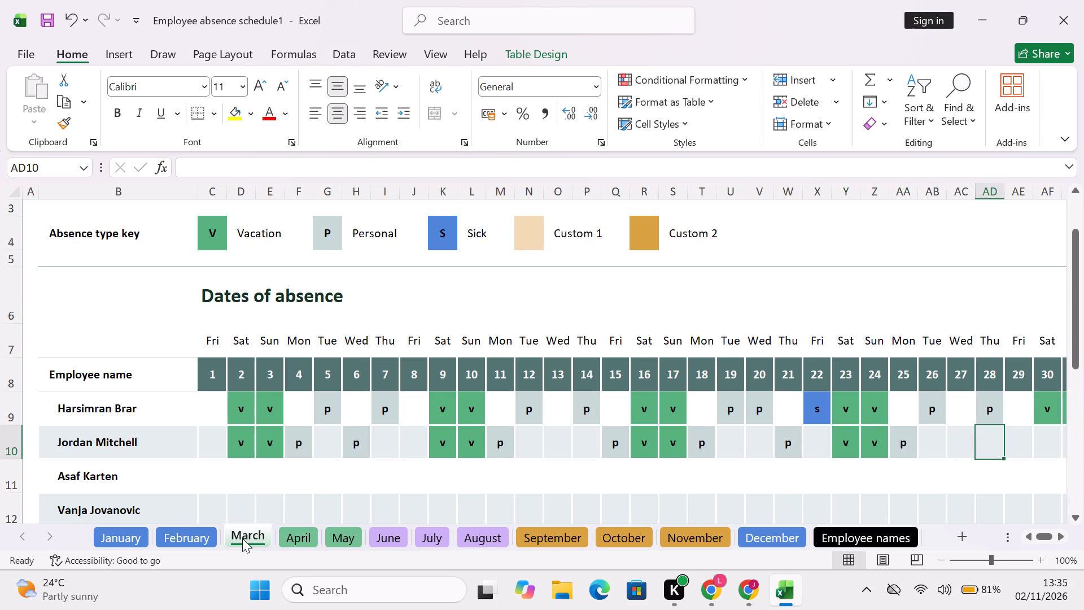
key(Left)
key(p)
key(Right)
Enter vacation code v for the second listed employee on March 30 and 31.
key(Right)
key(Right)
key(Left)
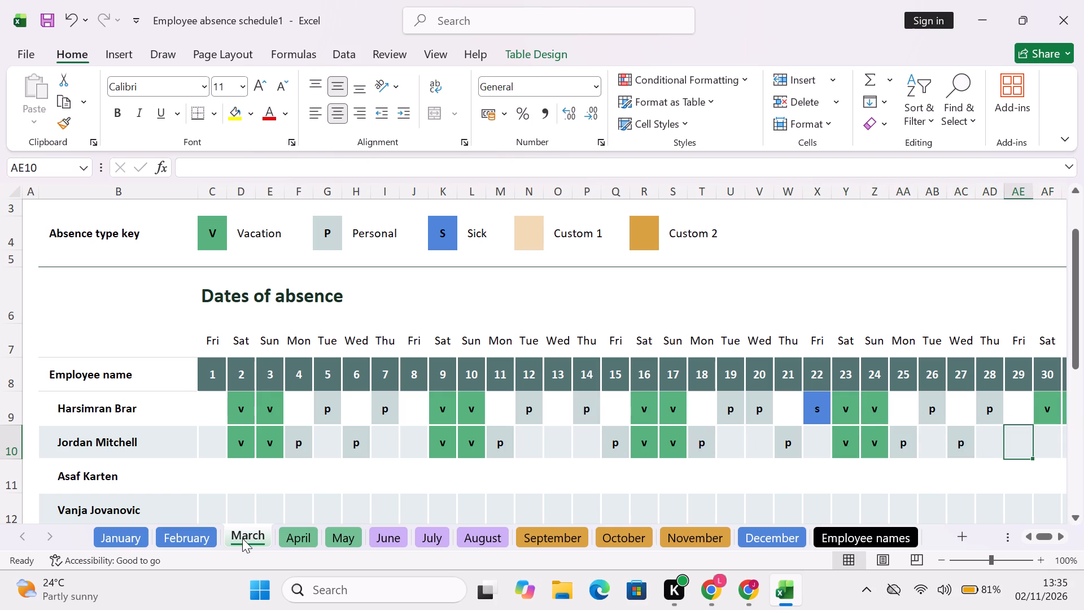
key(Right)
key(Right)
key(Left)
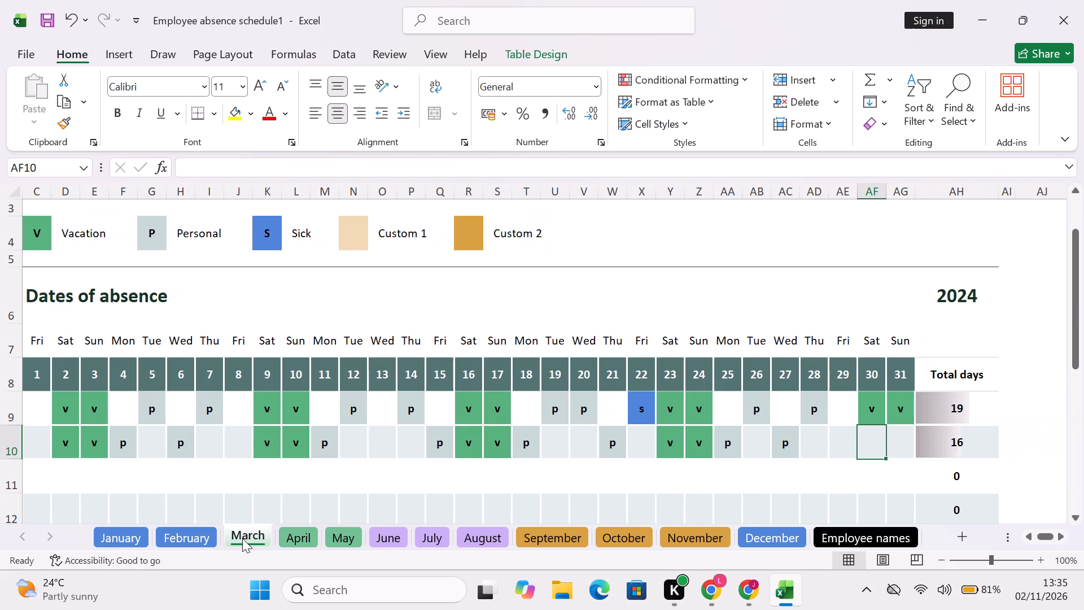
key(v)
key(Right)
key(v)
key(Down)
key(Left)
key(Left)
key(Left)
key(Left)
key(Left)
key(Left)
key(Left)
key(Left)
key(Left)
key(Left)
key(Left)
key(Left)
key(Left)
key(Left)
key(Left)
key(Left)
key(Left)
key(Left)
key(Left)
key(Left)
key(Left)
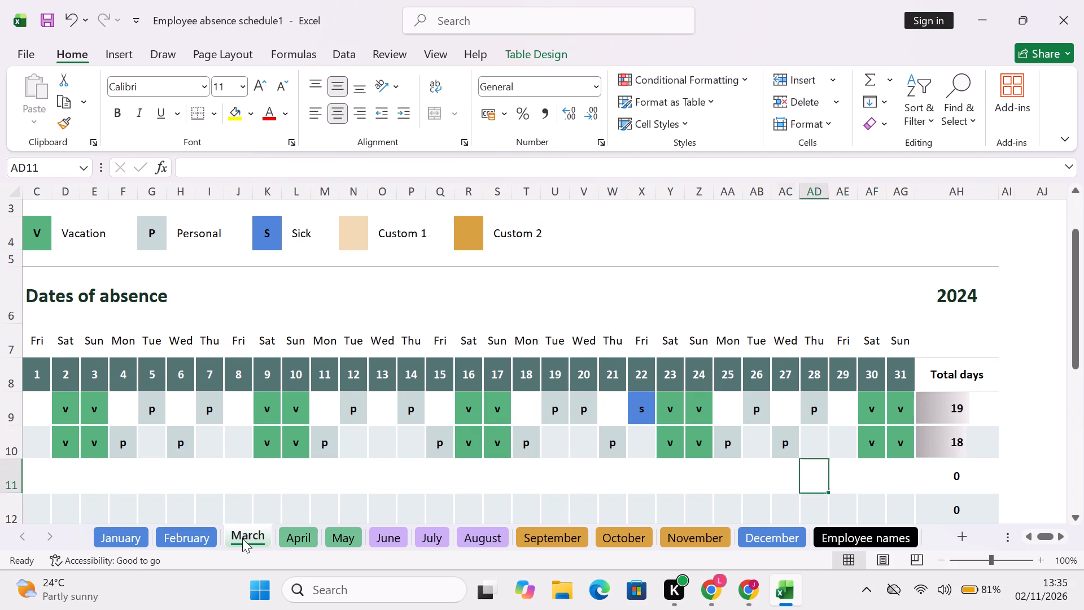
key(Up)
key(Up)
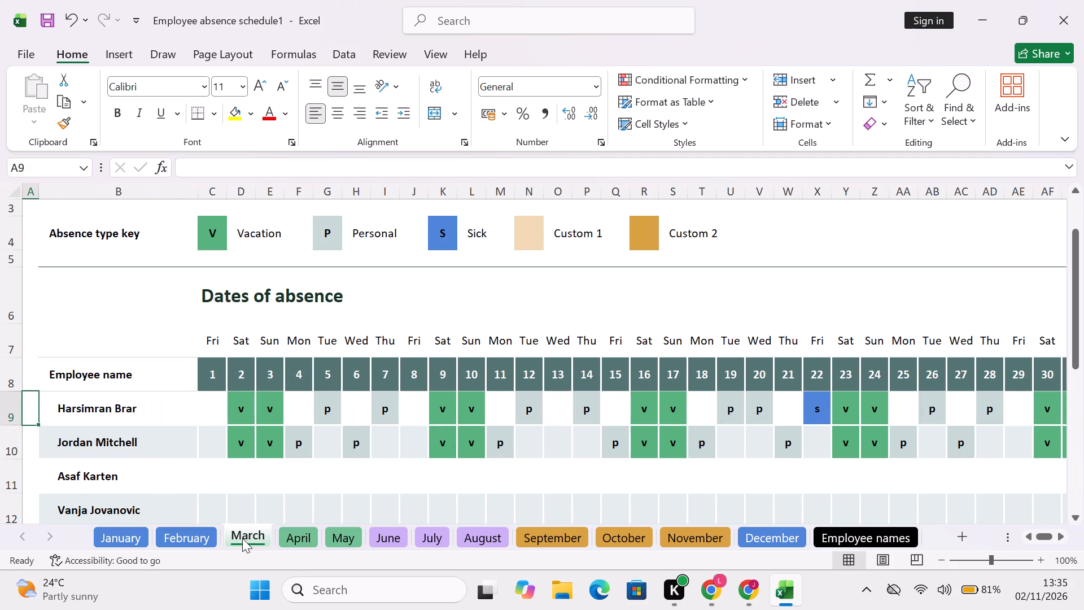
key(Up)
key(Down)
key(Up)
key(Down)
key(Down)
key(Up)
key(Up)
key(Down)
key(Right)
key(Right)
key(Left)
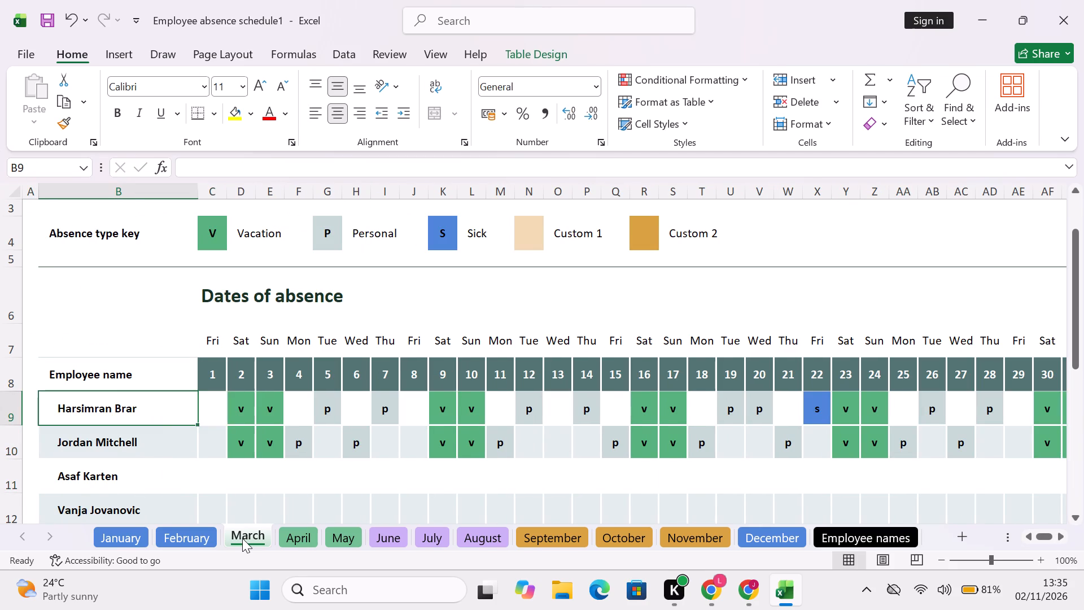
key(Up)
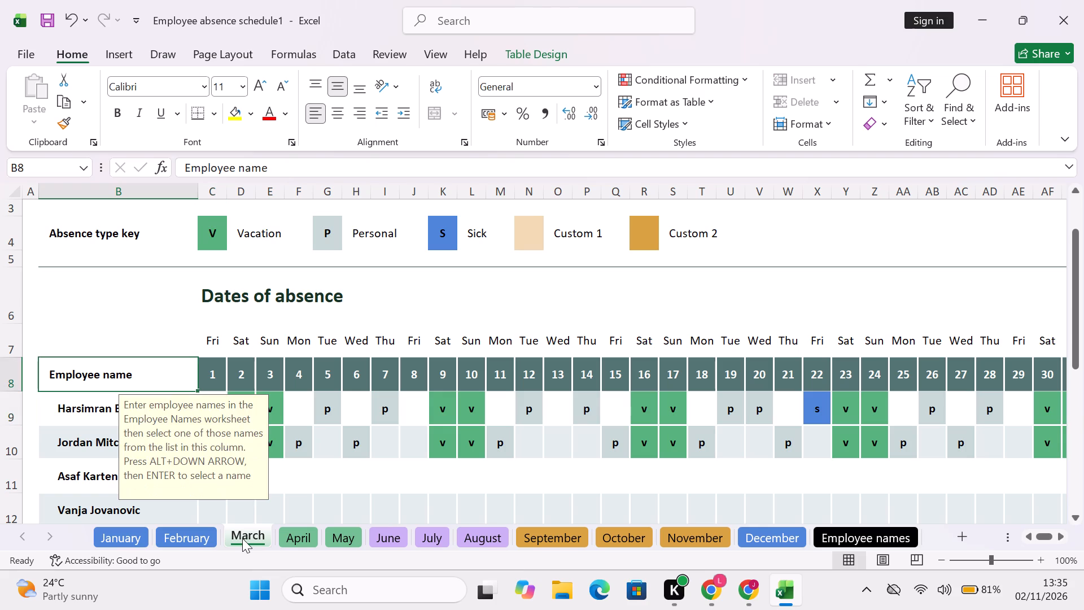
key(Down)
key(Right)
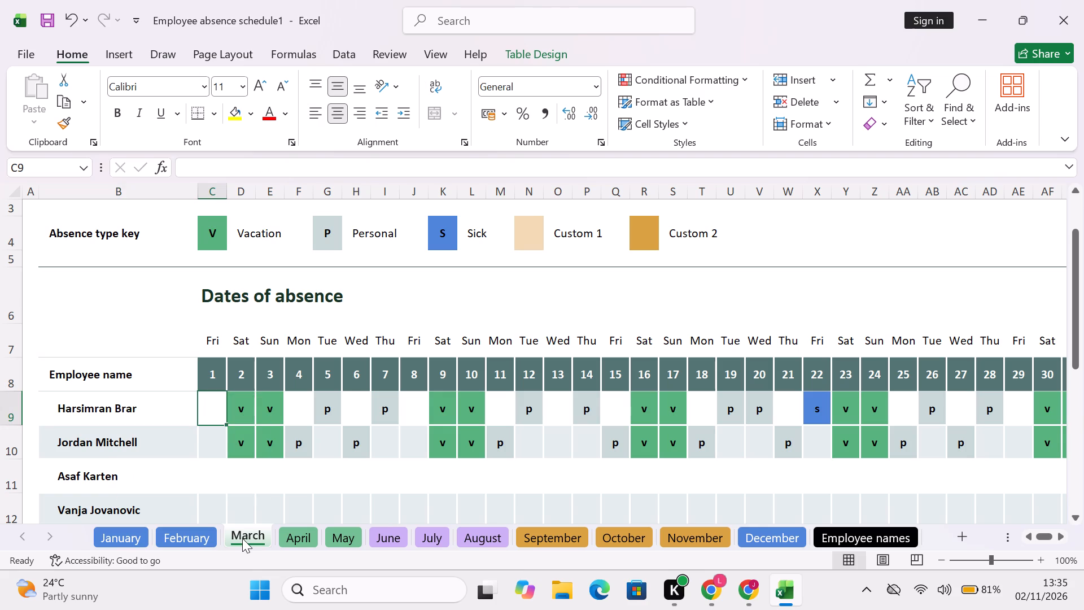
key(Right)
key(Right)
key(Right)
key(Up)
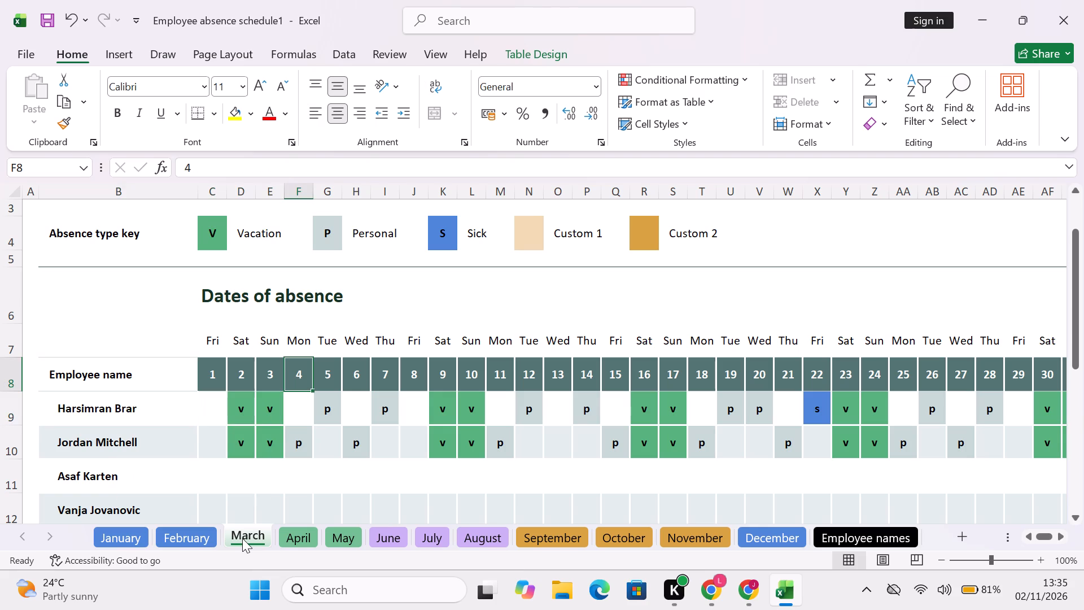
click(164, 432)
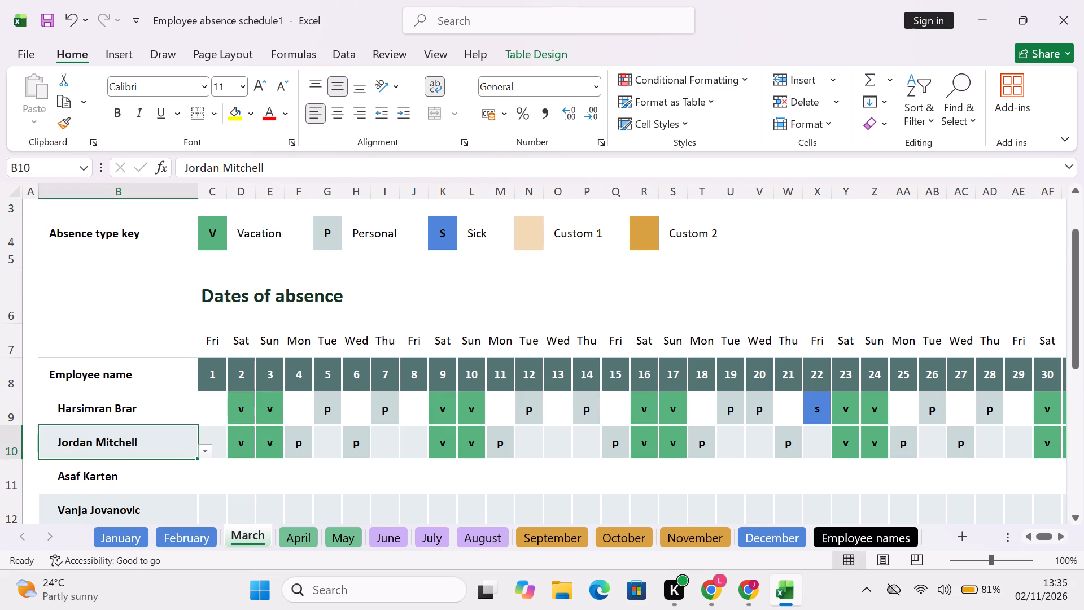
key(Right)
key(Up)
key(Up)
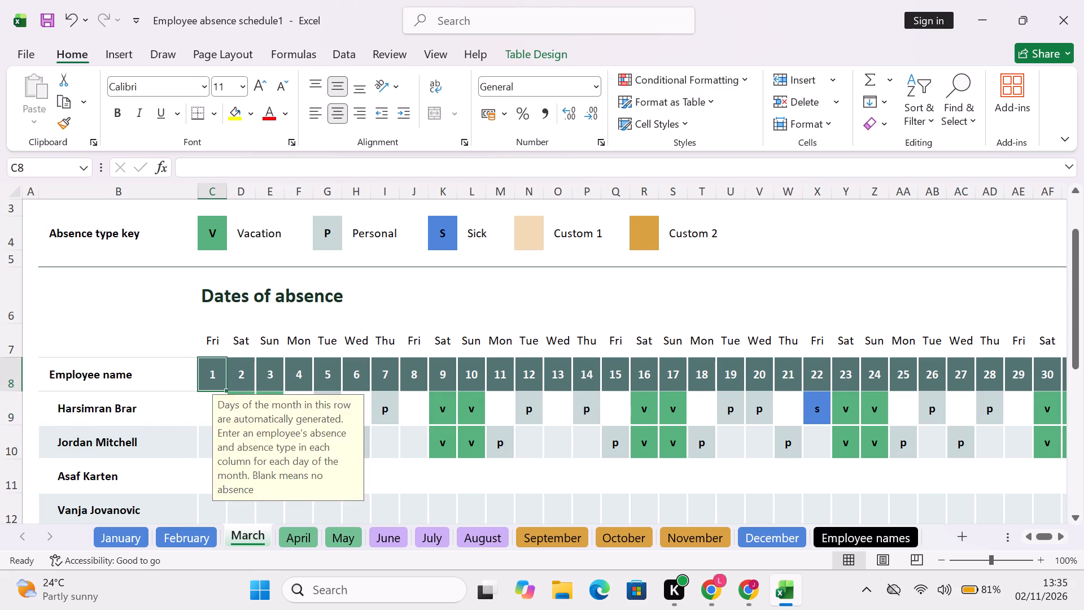
Enter vacation code v for the third listed employee on March 2 and 3, leaving March 4 blank.
key(Down)
key(Down)
key(Down)
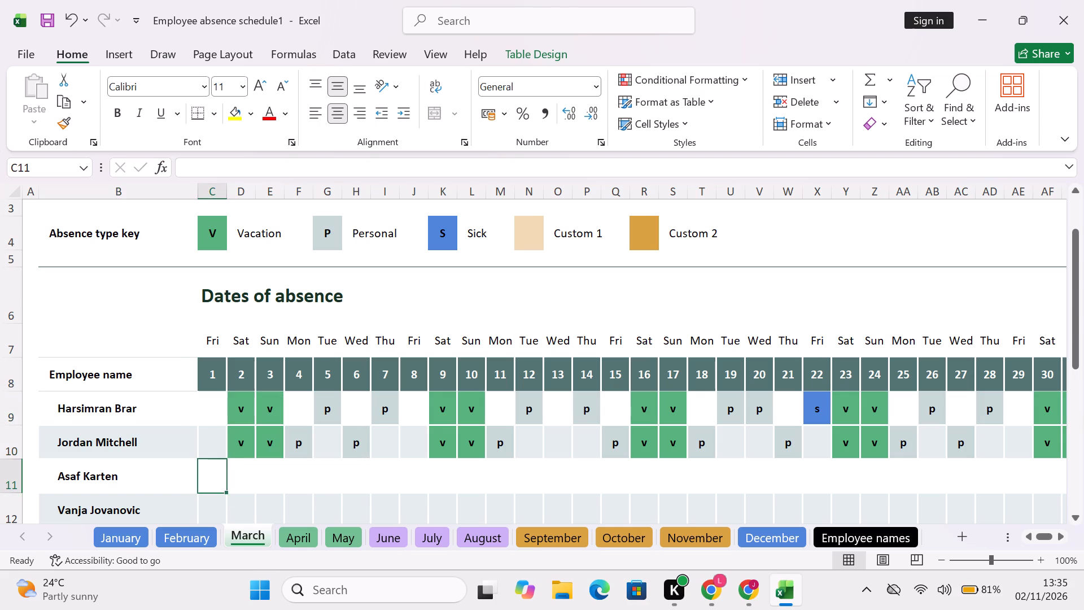
key(Left)
key(Right)
key(Left)
key(Right)
key(Right)
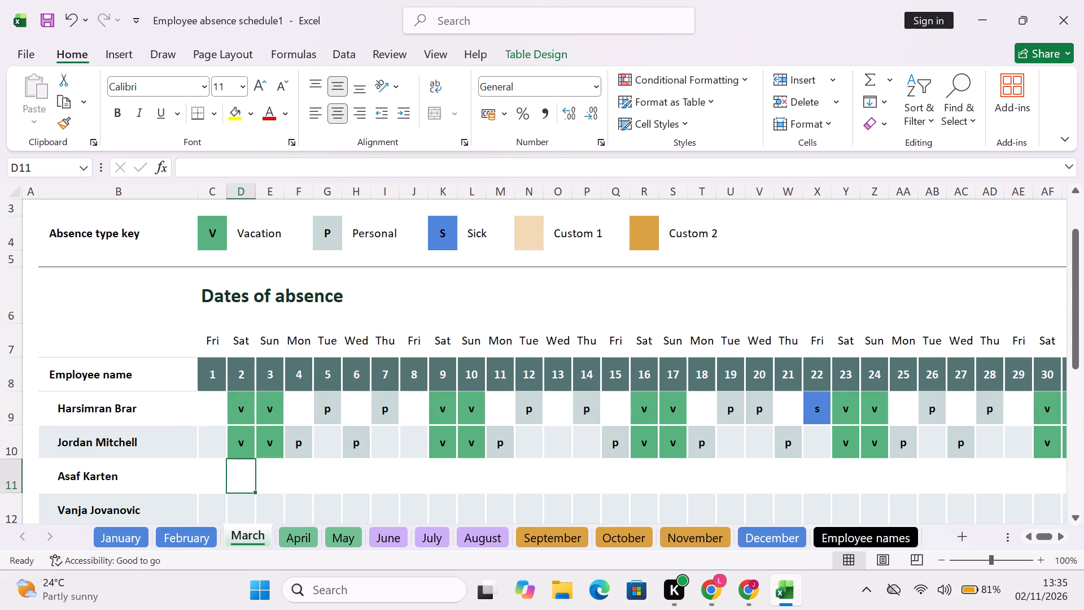
key(v)
key(Right)
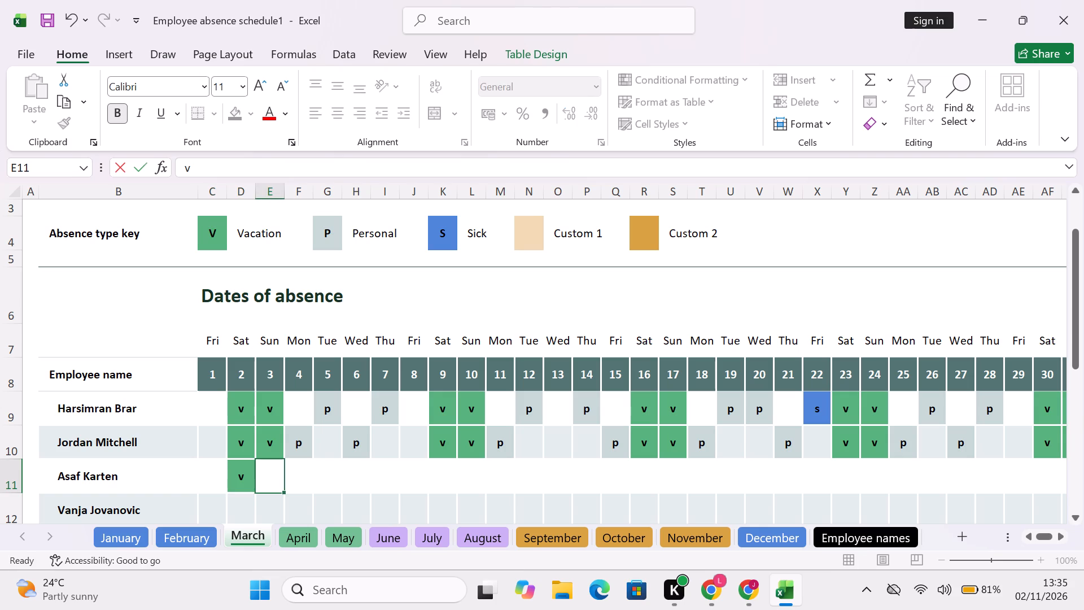
key(Right)
key(v)
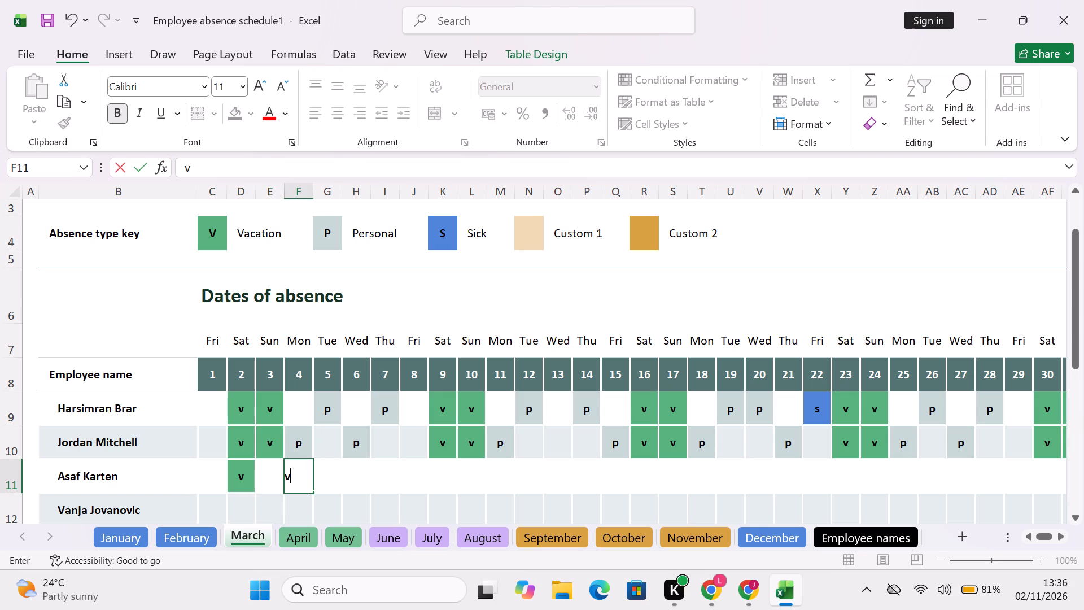
key(Left)
key(Right)
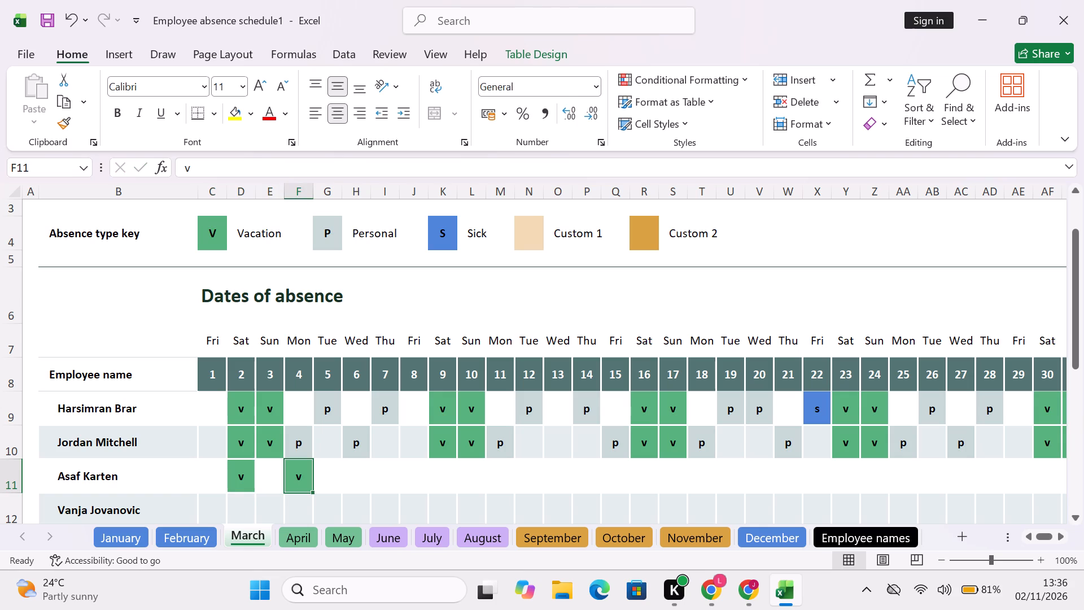
key(BackSpace)
key(Left)
key(v)
key(Right)
Enter sick code s on March 6 and personal absence code p on March 8 for the third listed employee.
key(Right)
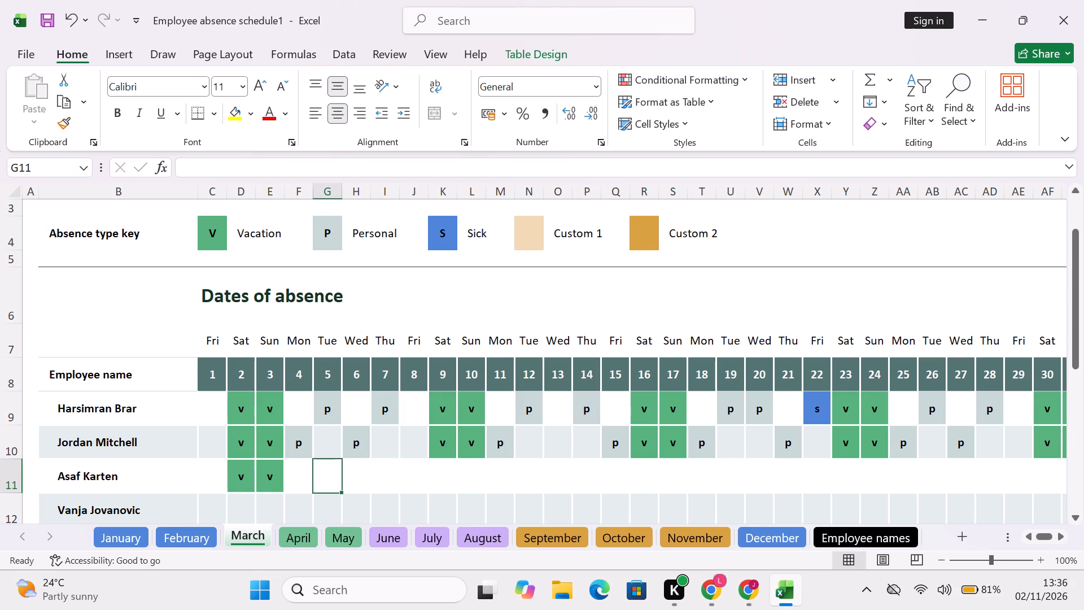
key(Right)
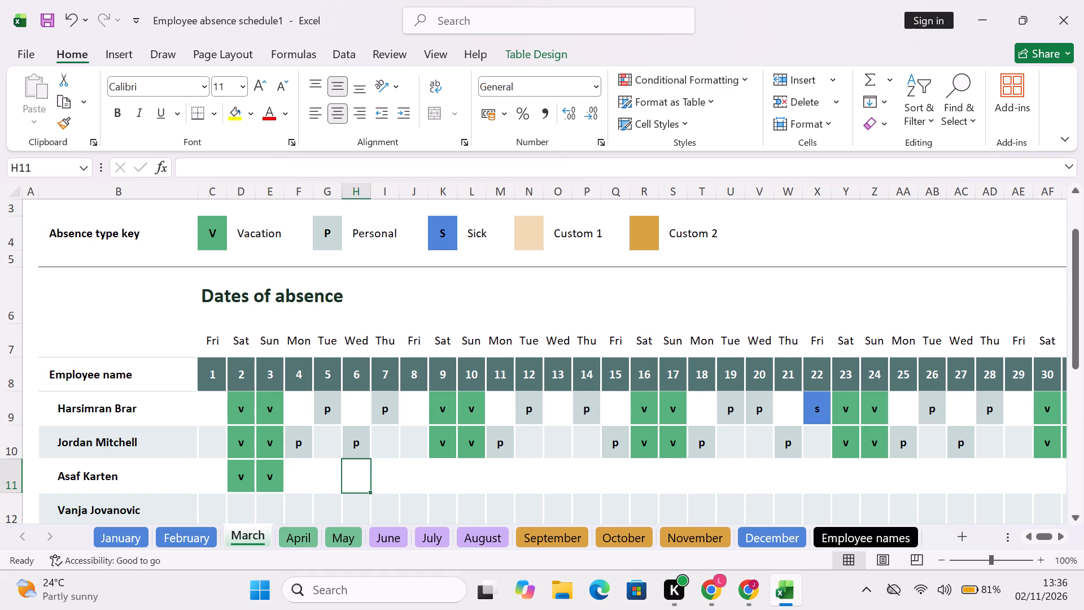
key(s)
key(Right)
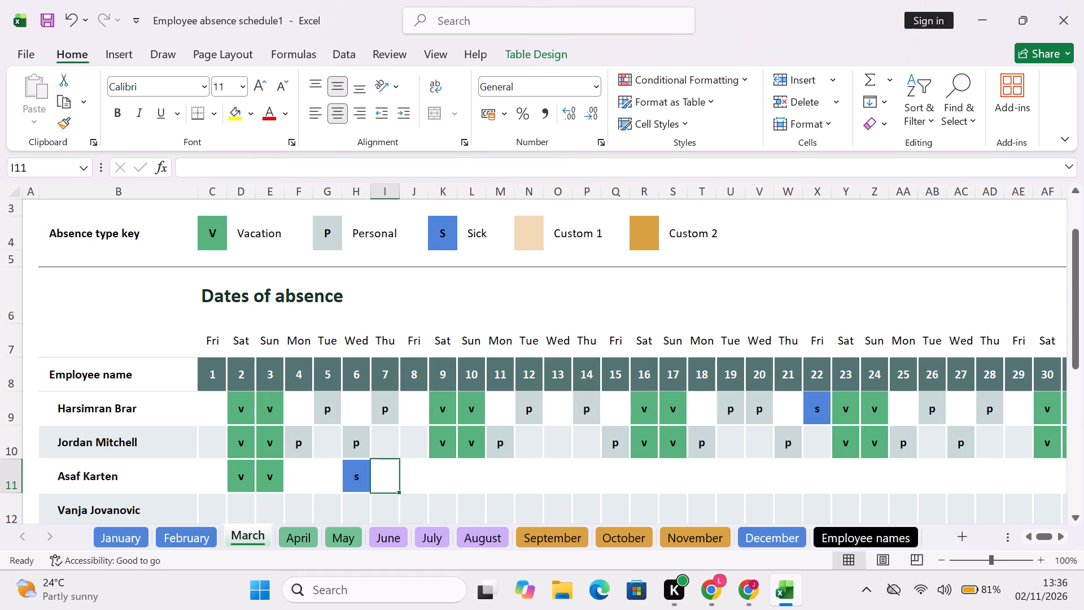
key(Right)
key(p)
key(Right)
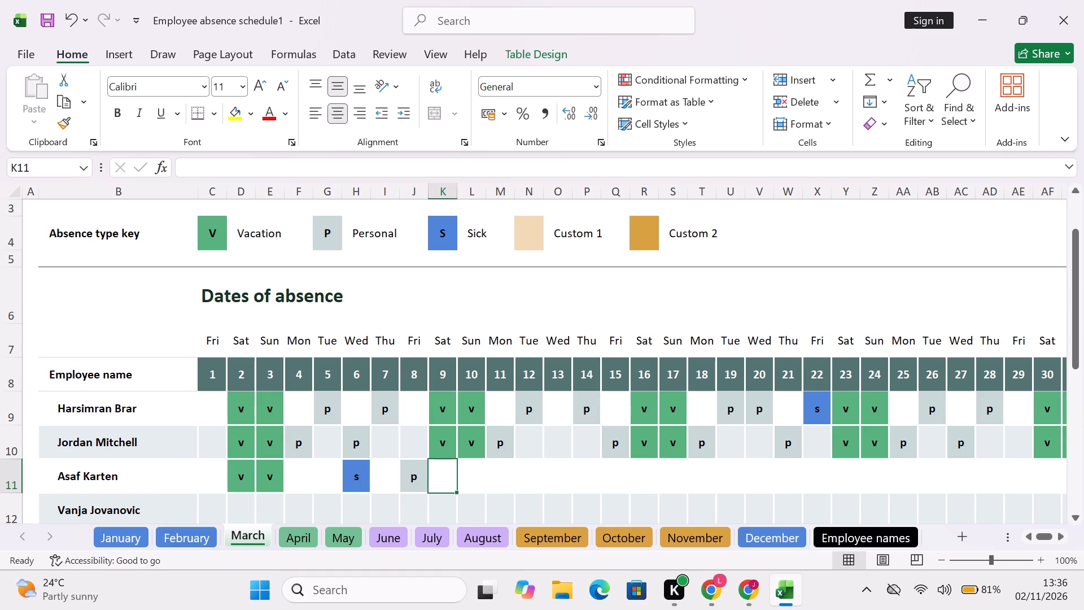
Enter vacation code v for the third listed employee on March 9 and 10.
key(v)
key(Right)
key(v)
key(Right)
Enter personal absence code p on March 13 and sick code s on March 15 for the third listed employee.
key(Right)
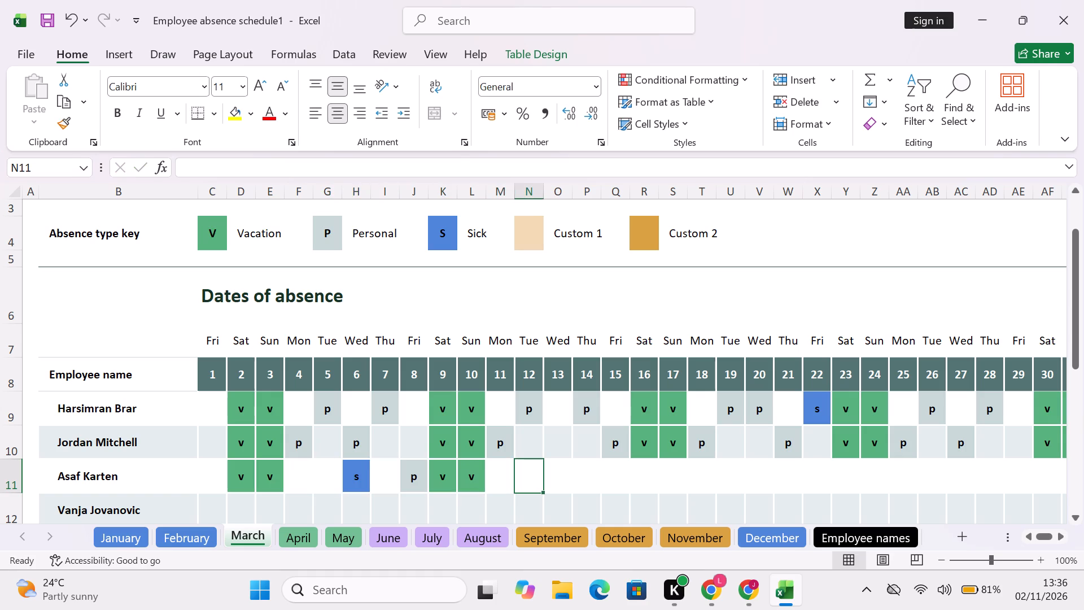
key(Right)
key(p)
key(Right)
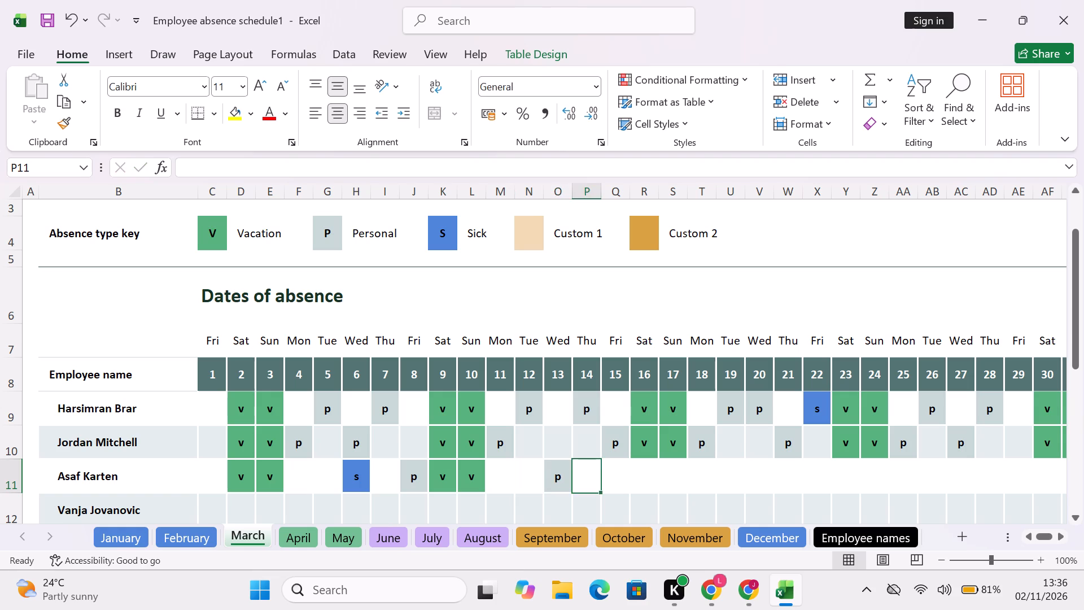
key(Right)
key(s)
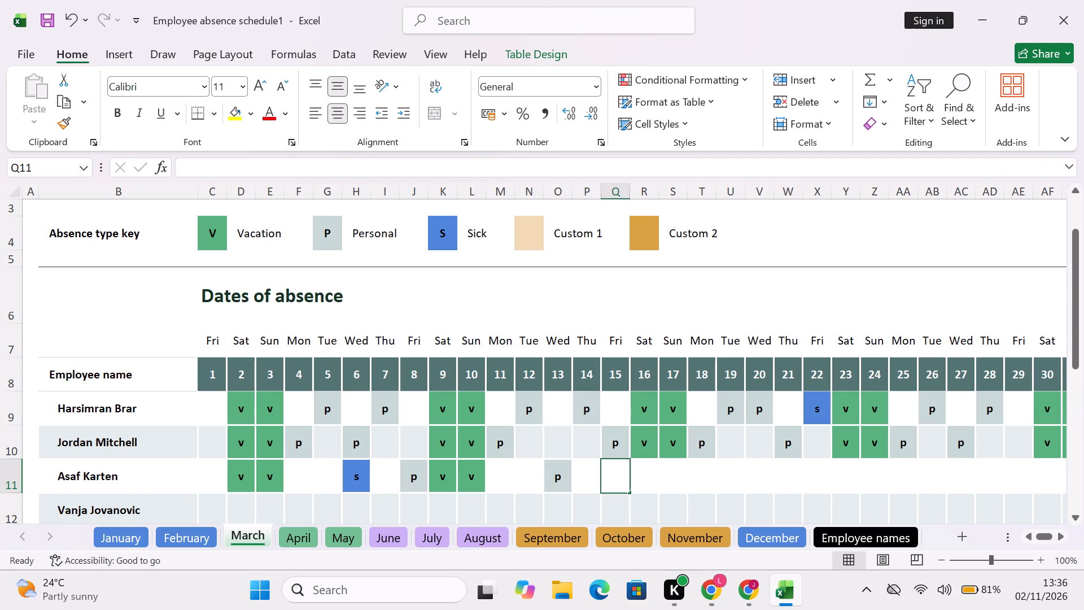
key(Right)
Enter vacation code v for the third listed employee on March 16 and 17.
key(v)
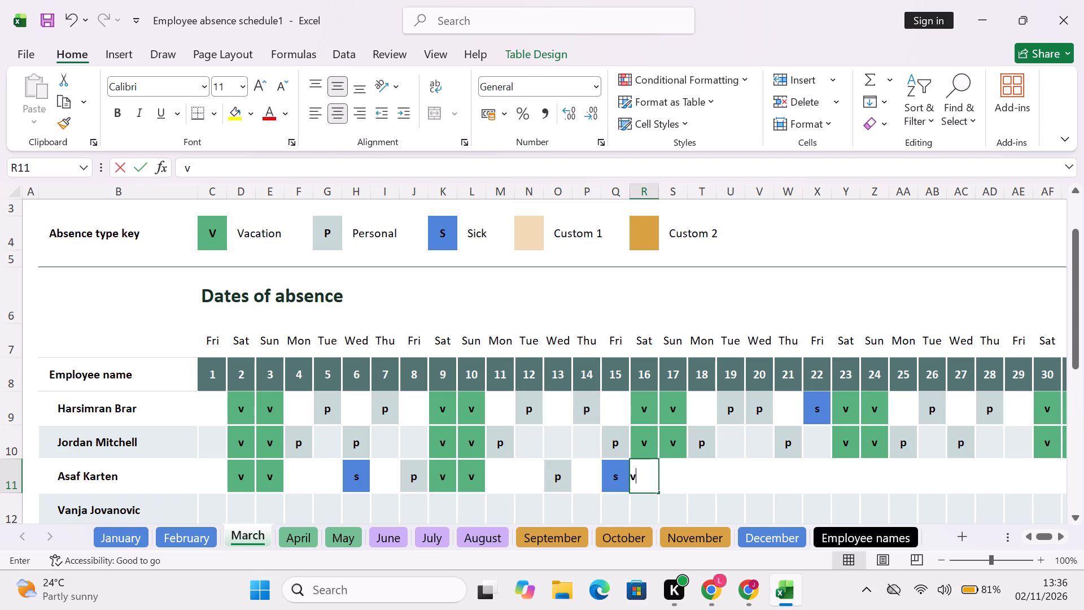
key(Right)
key(v)
key(Right)
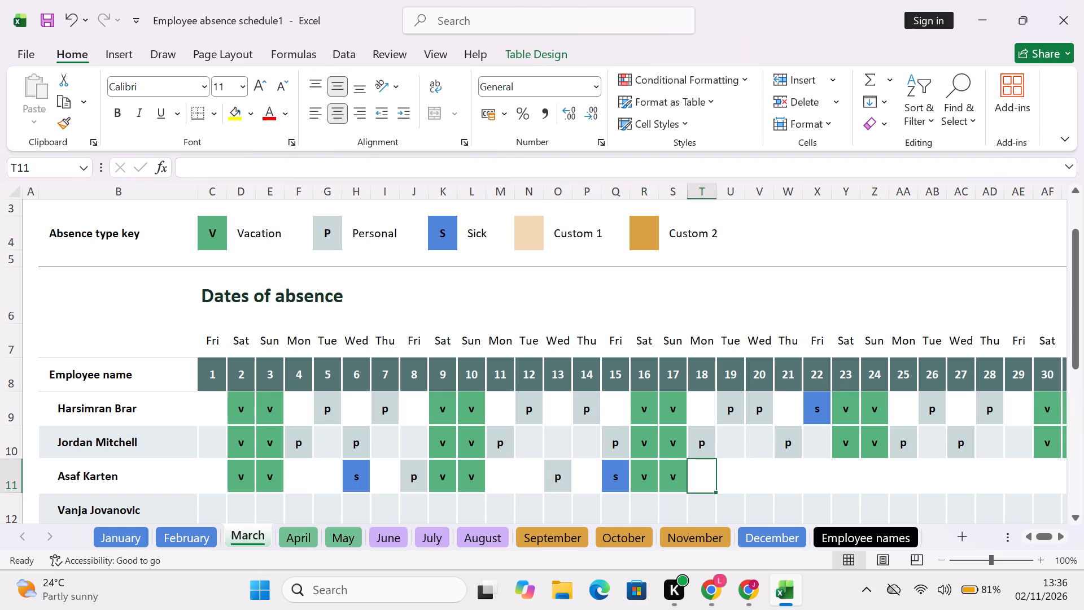
Enter personal absence code p on March 18 and sick code s on March 20 for the third listed employee.
key(p)
key(Right)
key(Right)
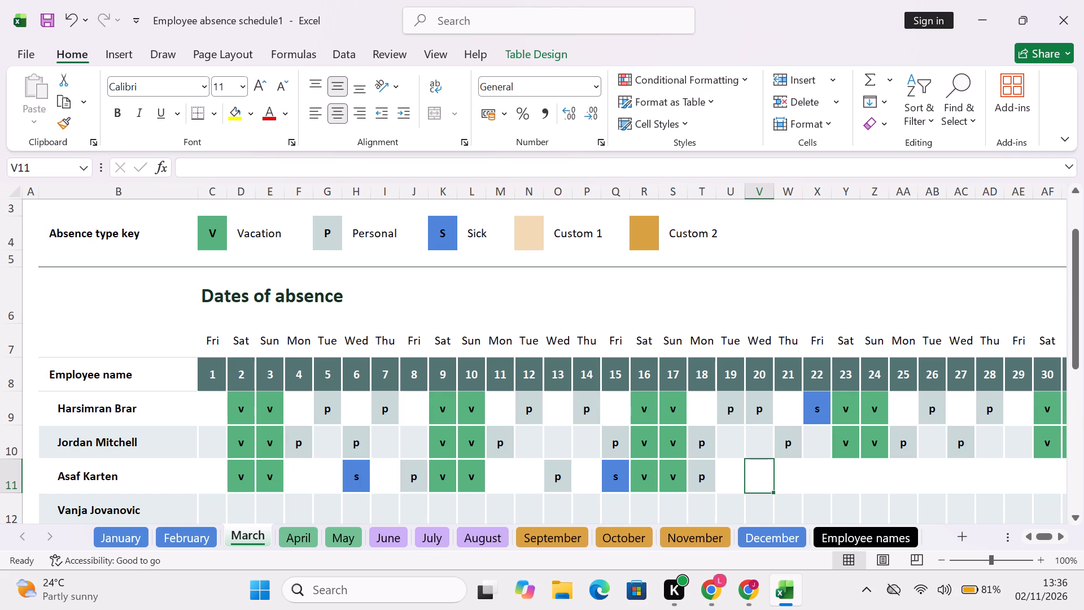
key(s)
key(Right)
Enter vacation code v for the third listed employee on March 23 and 24.
key(Right)
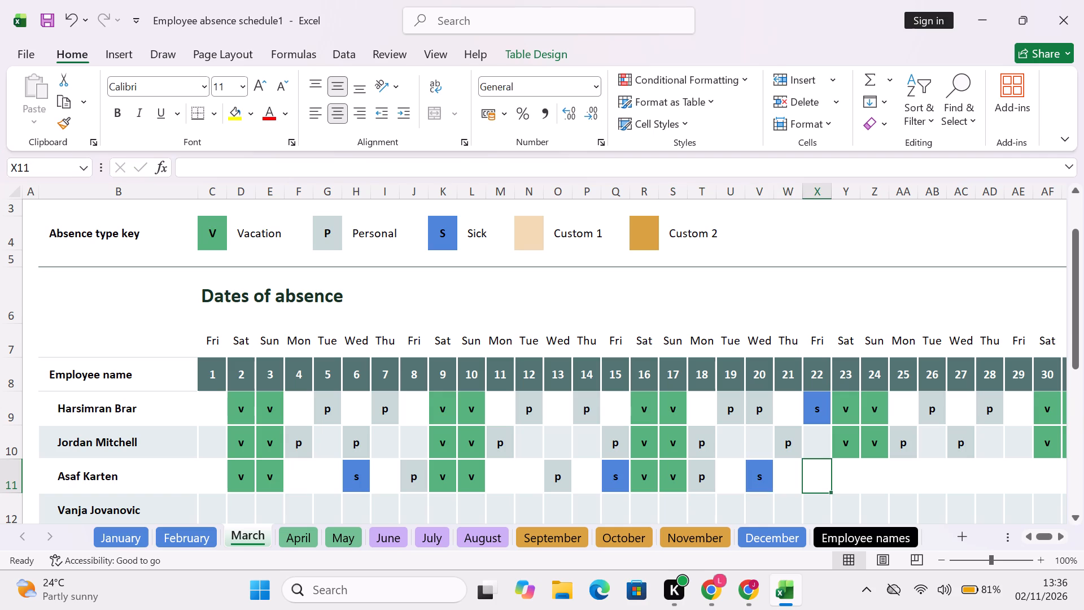
key(Right)
key(v)
key(Right)
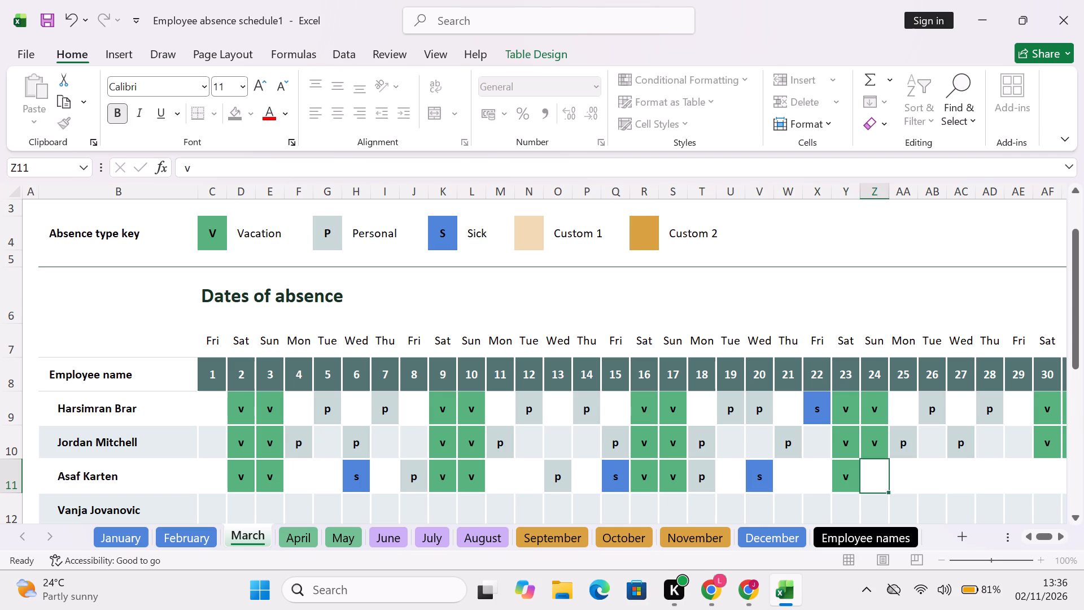
key(v)
key(Right)
Enter personal absence code p for the third listed employee on March 26 and 29.
key(Right)
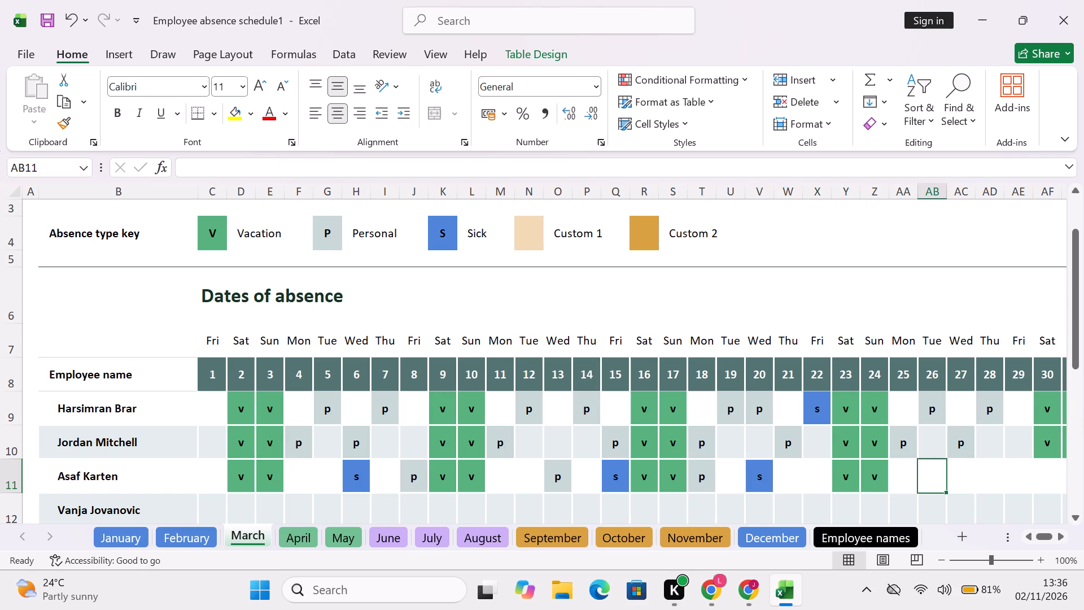
key(p)
key(Right)
key(Right)
key(Right)
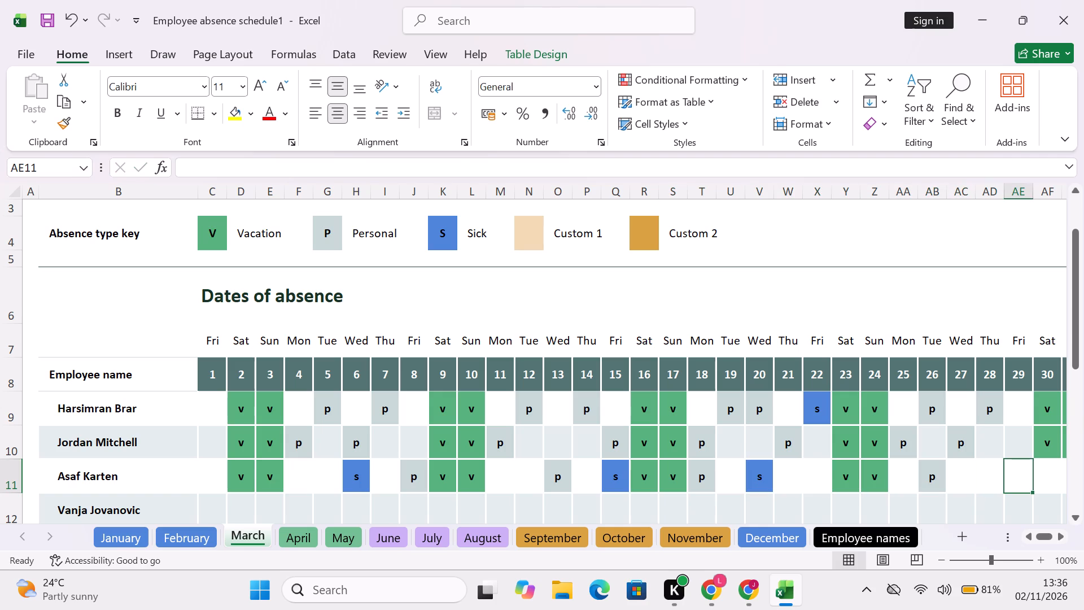
key(p)
key(Right)
Enter vacation code v for the third listed employee on March 30 and 31.
key(Right)
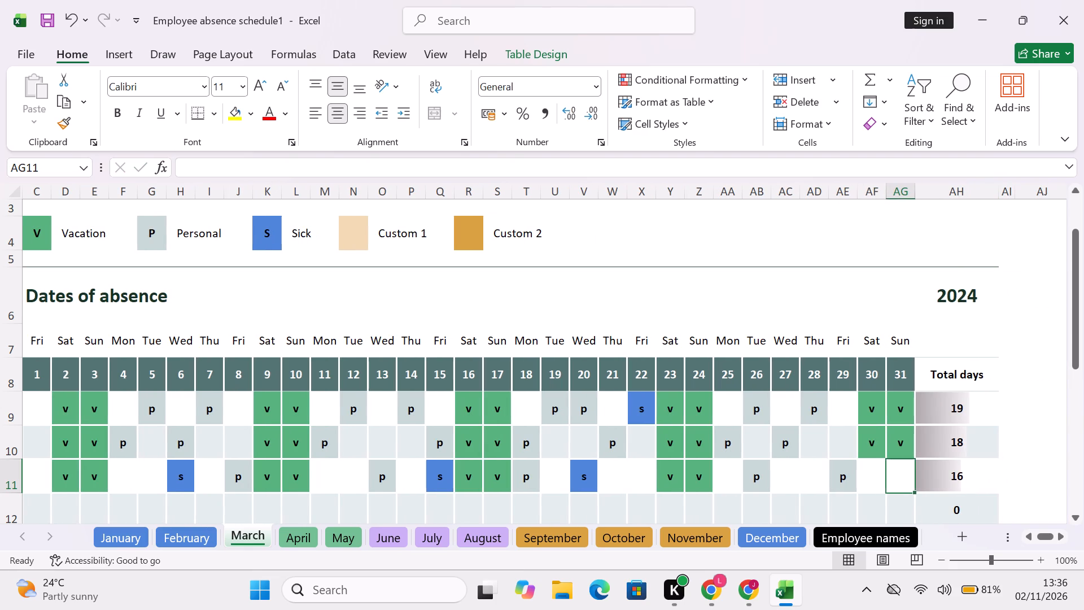
key(Left)
key(v)
key(Right)
key(v)
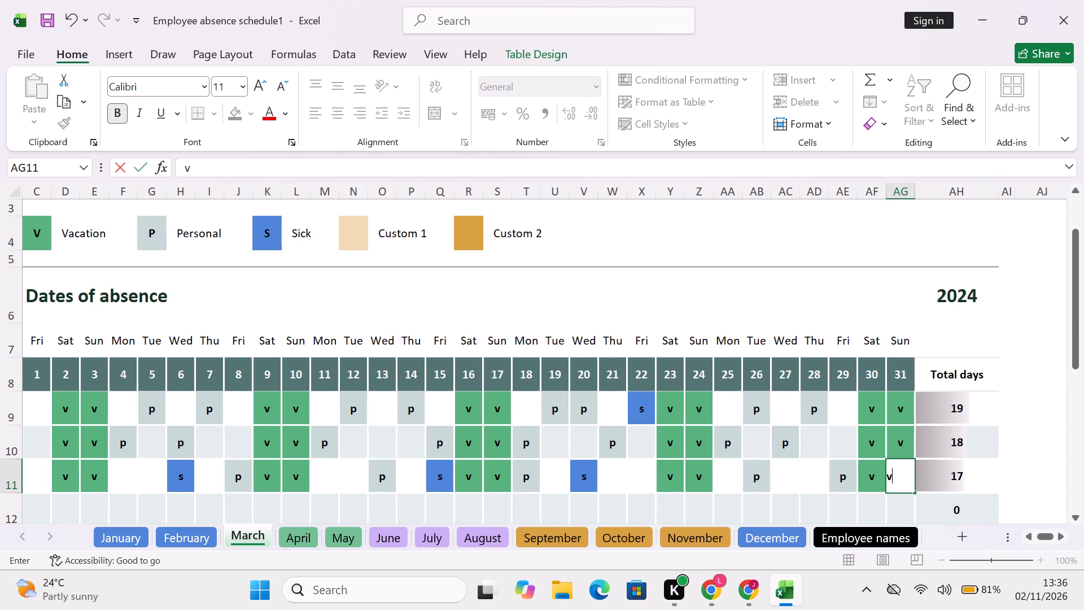
key(Down)
Enter vacation code v for the fourth listed employee on March 2 and 3.
key(Left)
key(Left)
key(Left)
key(Left)
key(Left)
key(Left)
key(Left)
key(Left)
key(Left)
key(Left)
key(Left)
key(Left)
key(Left)
key(Left)
key(Left)
key(Left)
key(Left)
key(Left)
key(Left)
key(Left)
key(Left)
key(Left)
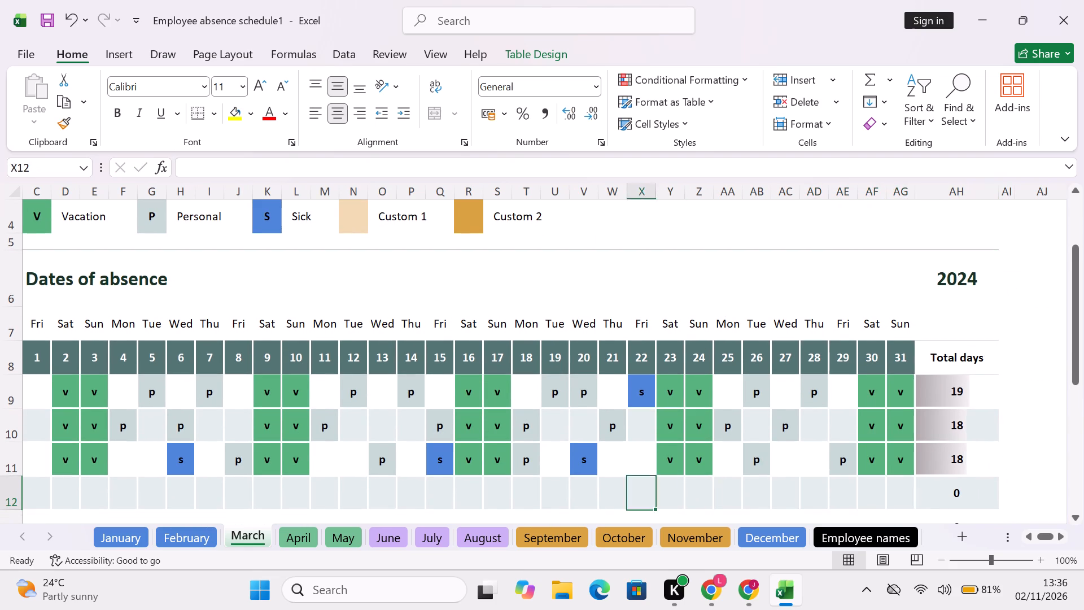
key(Right)
key(Right)
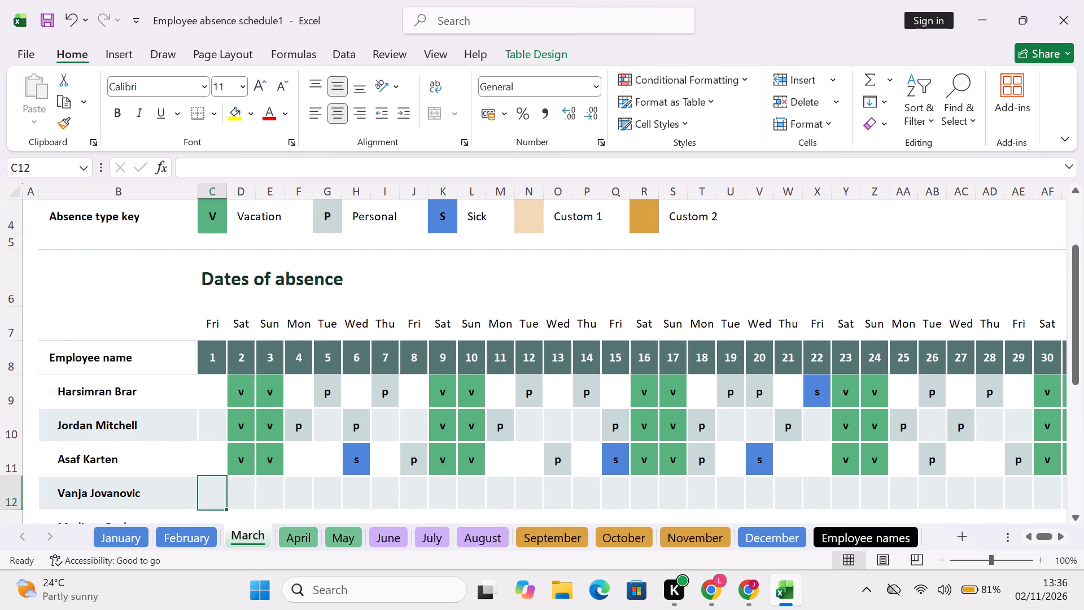
key(Right)
key(Left)
key(Right)
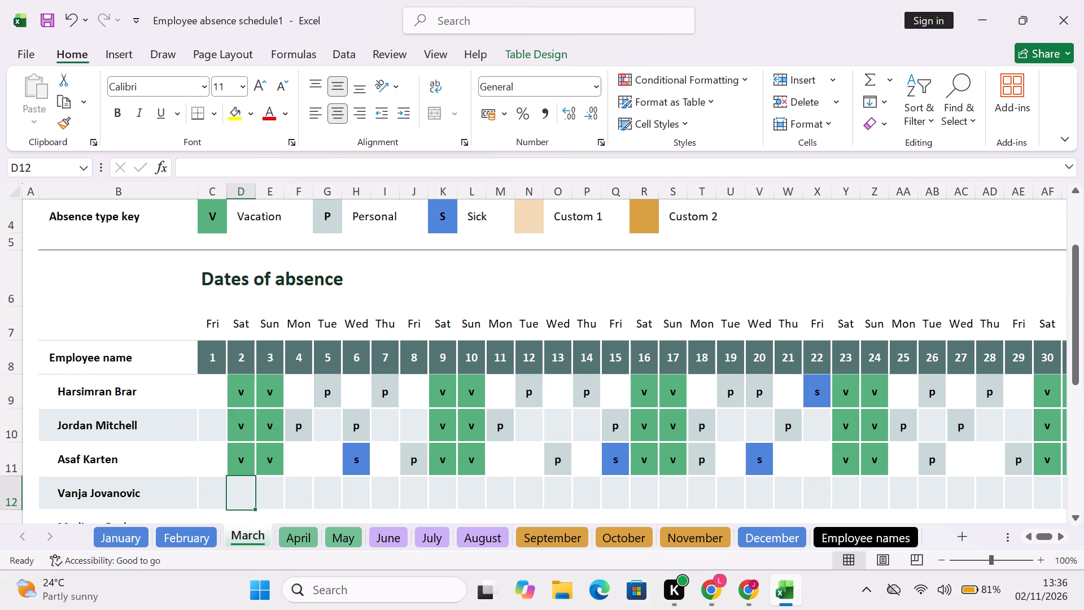
key(v)
key(Right)
key(v)
key(Right)
Enter personal absence code p for the fourth listed employee on March 5 and 8.
key(Right)
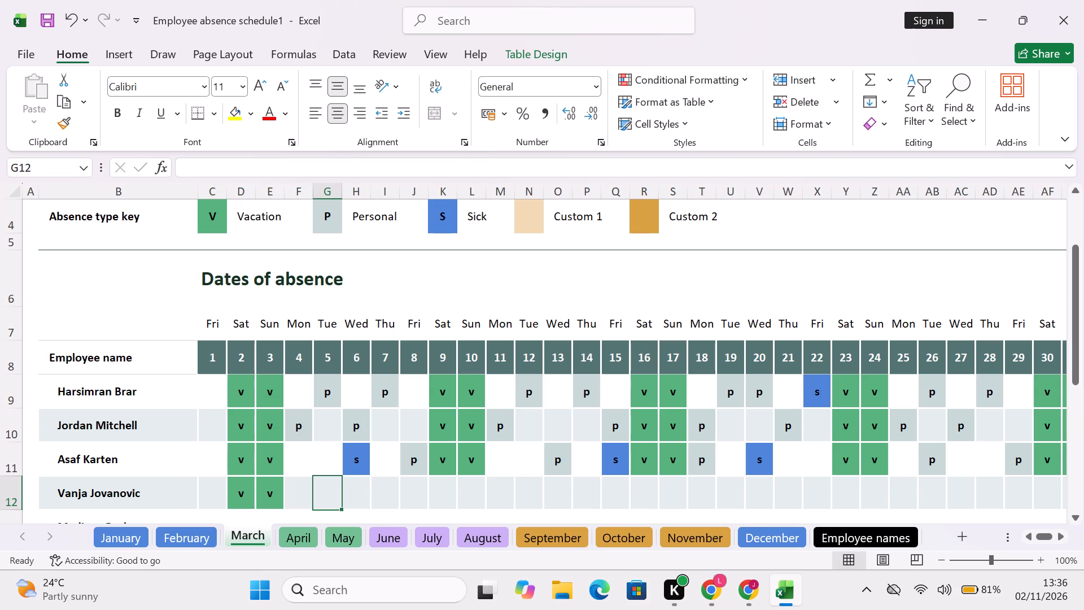
key(p)
key(Right)
key(Right)
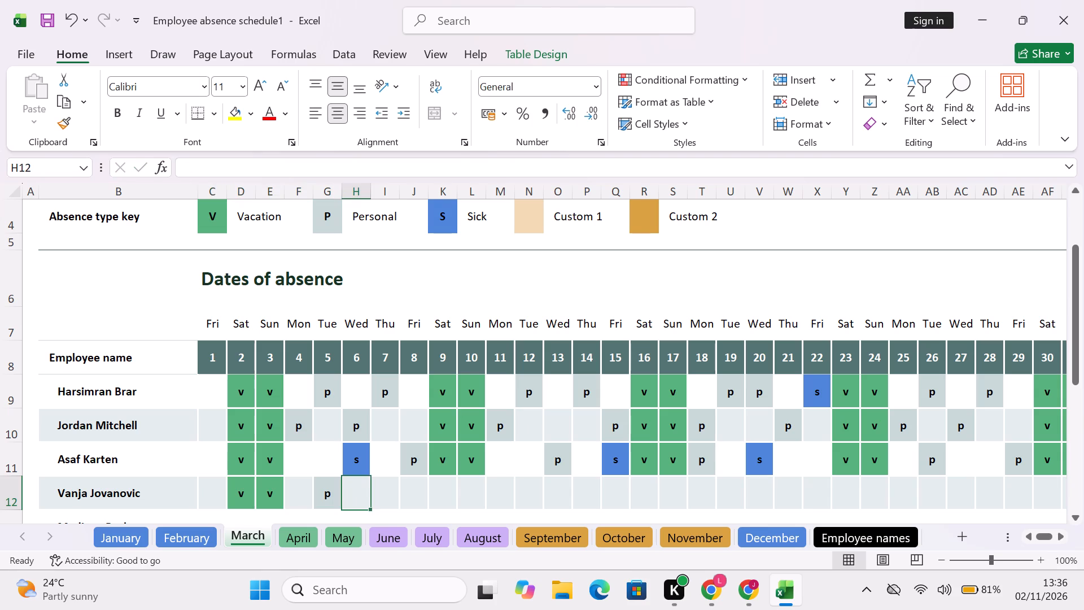
key(Right)
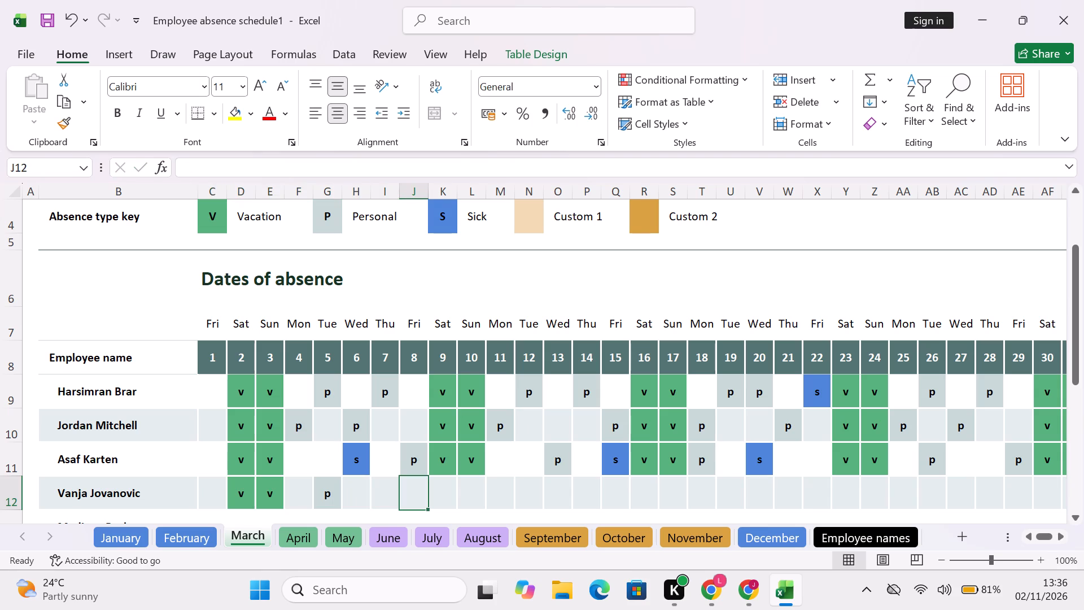
key(p)
key(Right)
Enter vacation code v for the fourth listed employee on March 9 and 10.
key(Right)
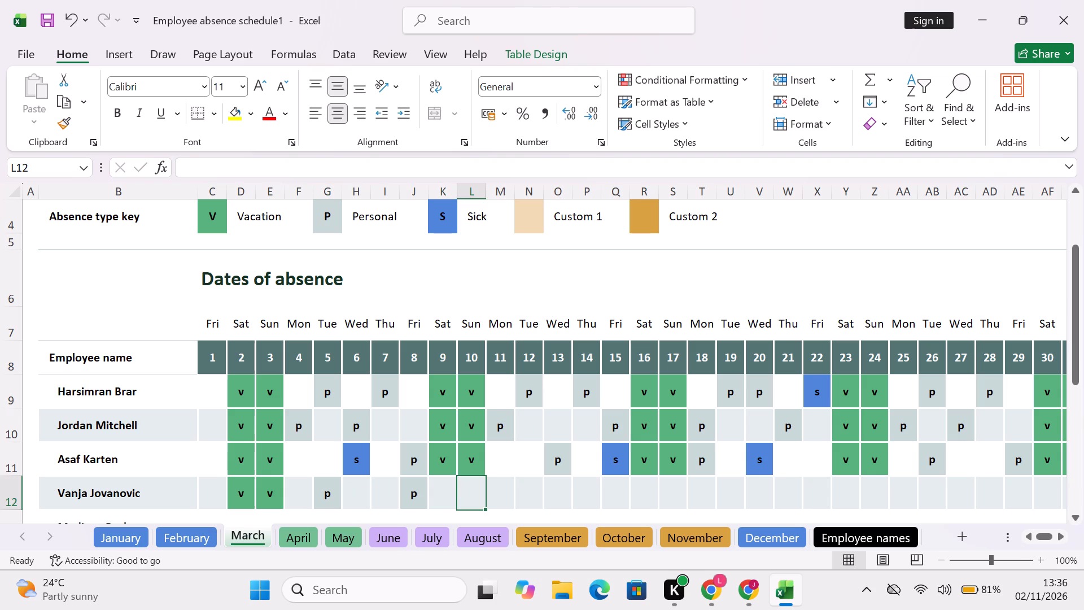
key(v)
key(Left)
key(v)
key(Right)
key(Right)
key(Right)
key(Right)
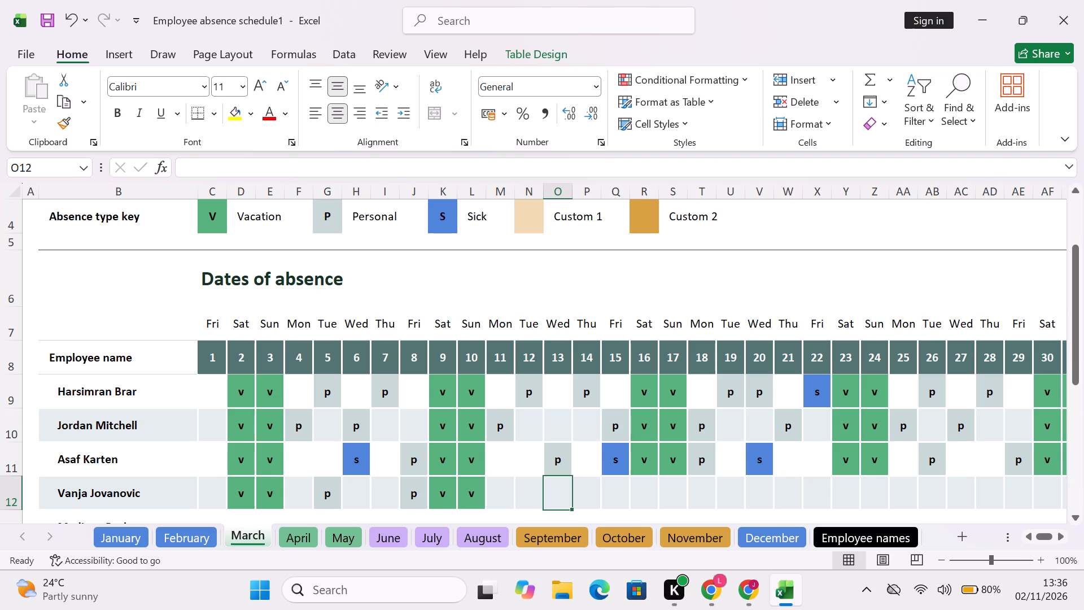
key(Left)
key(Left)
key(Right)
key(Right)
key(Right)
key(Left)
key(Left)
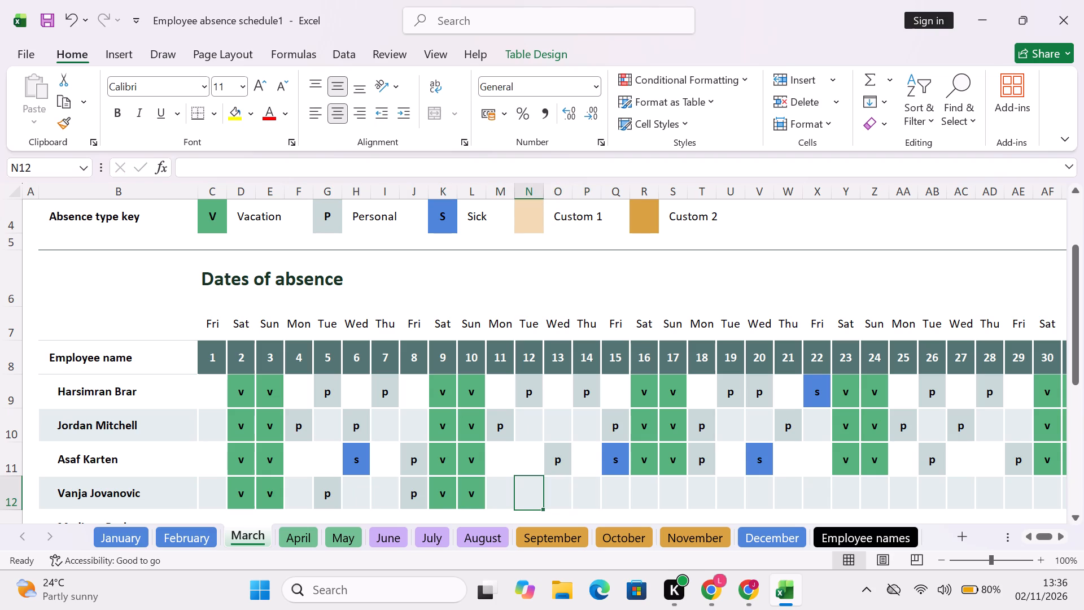
Enter personal absence code p for the fourth listed employee on March 12 and 14.
key(p)
key(Right)
key(Right)
key(Right)
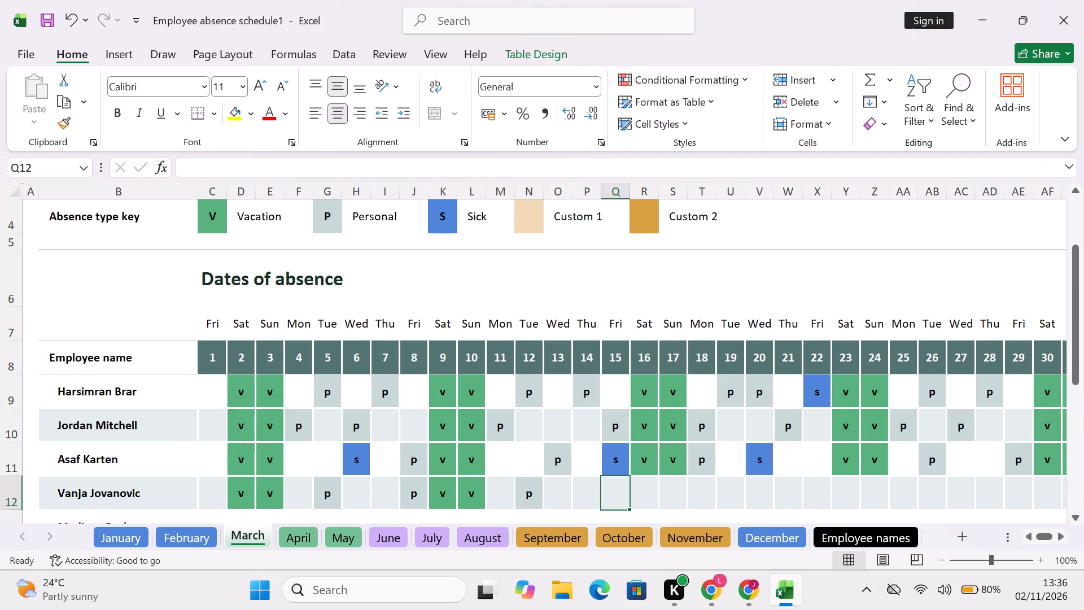
key(Left)
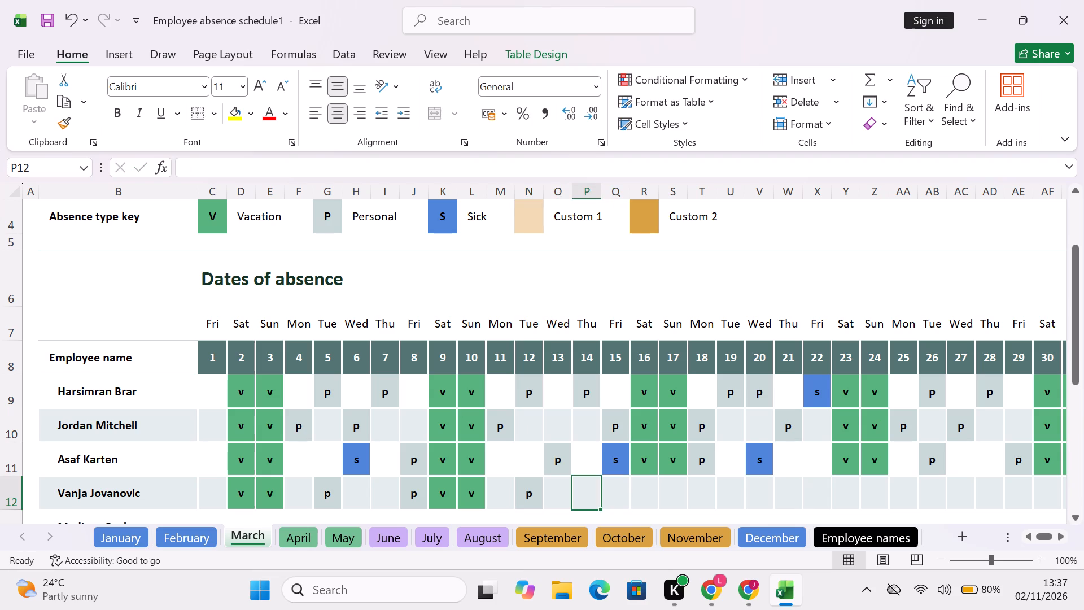
key(p)
key(Right)
Enter vacation code v for the fourth listed employee on March 16 and 17.
key(Right)
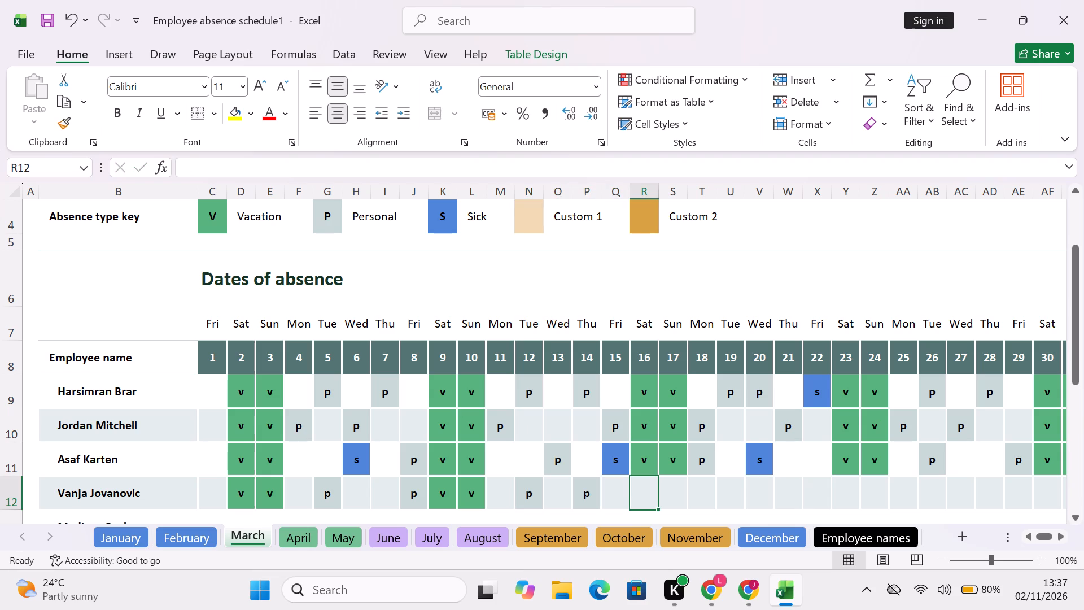
key(v)
key(Right)
key(v)
key(Right)
Enter personal absence code p for the fourth listed employee on March 19 and 21.
key(Right)
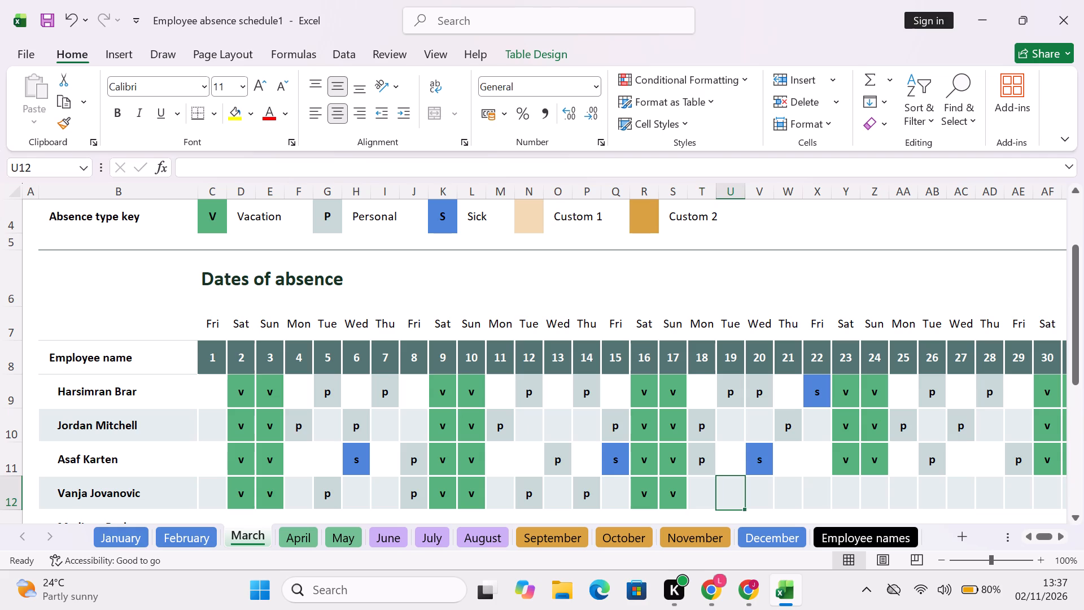
key(p)
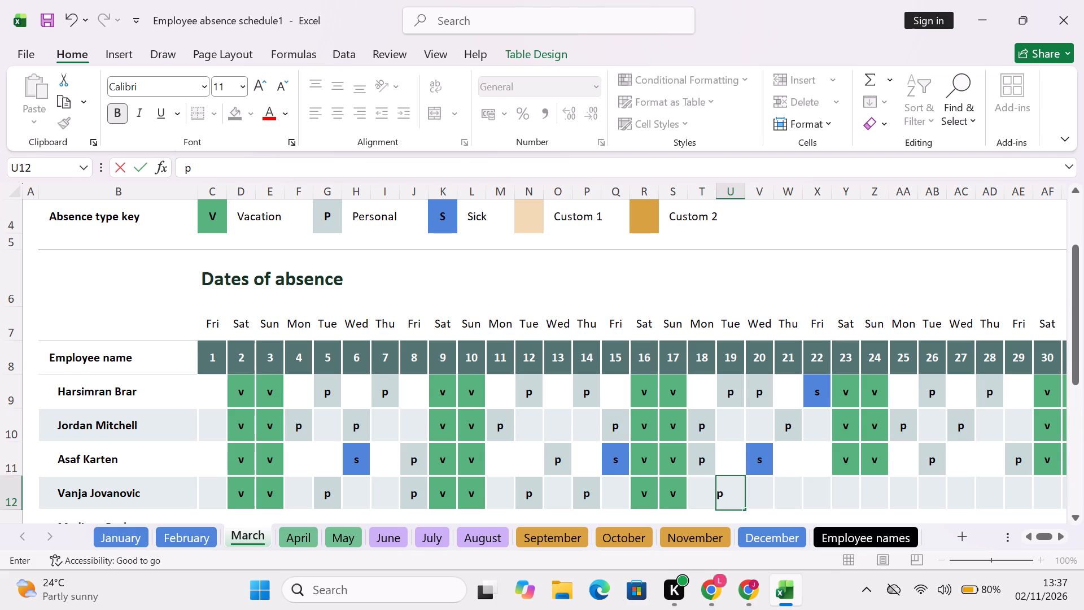
key(Right)
key(Right)
key(Right)
key(Left)
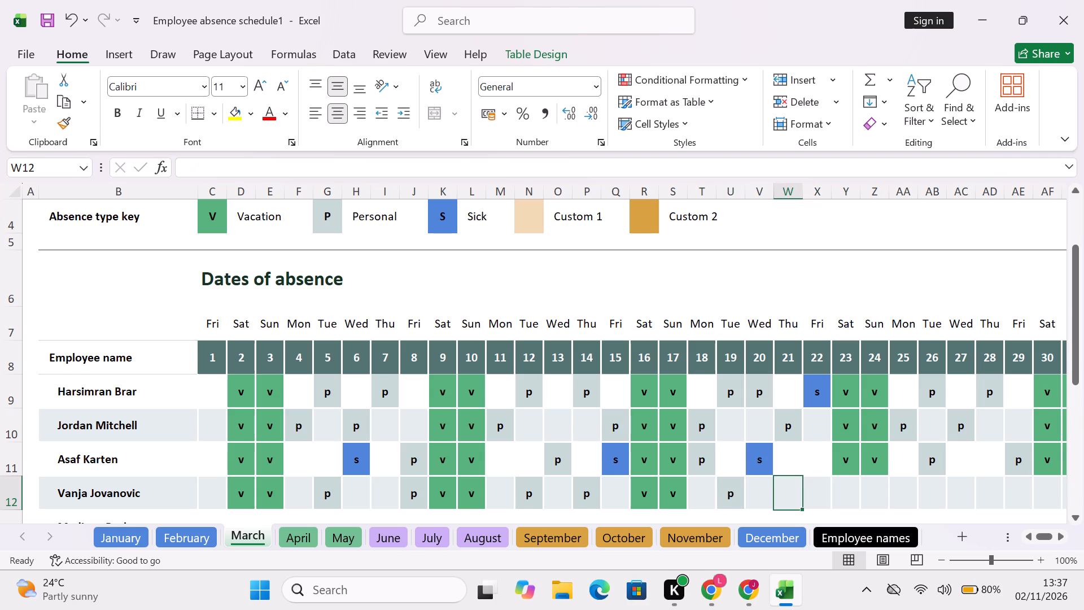
key(p)
key(Right)
Enter vacation code v for the fourth listed employee on March 23 and 24.
key(Right)
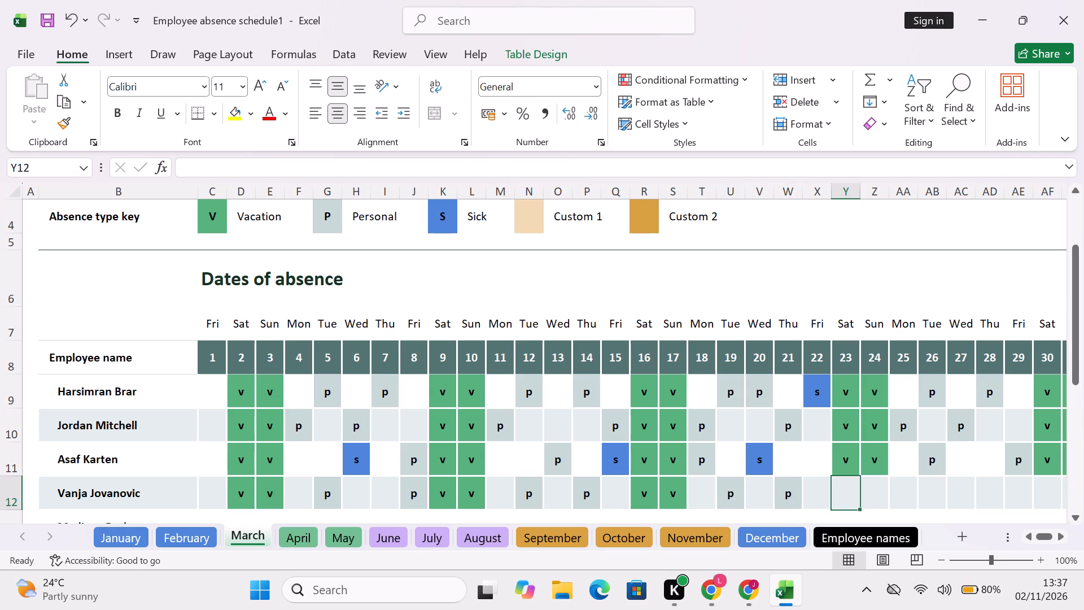
key(Right)
key(Left)
key(v)
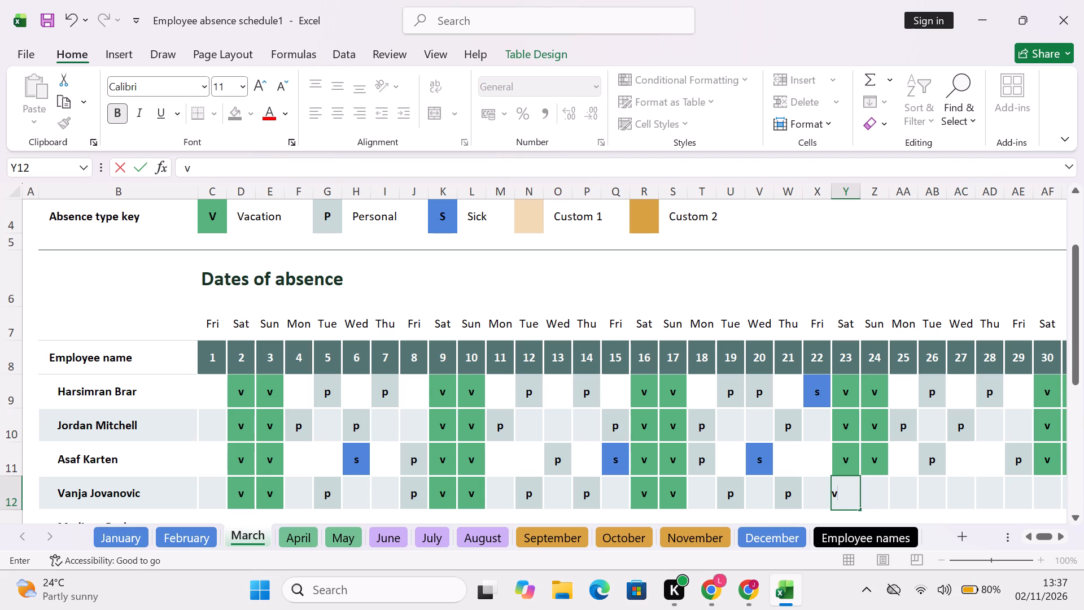
key(Right)
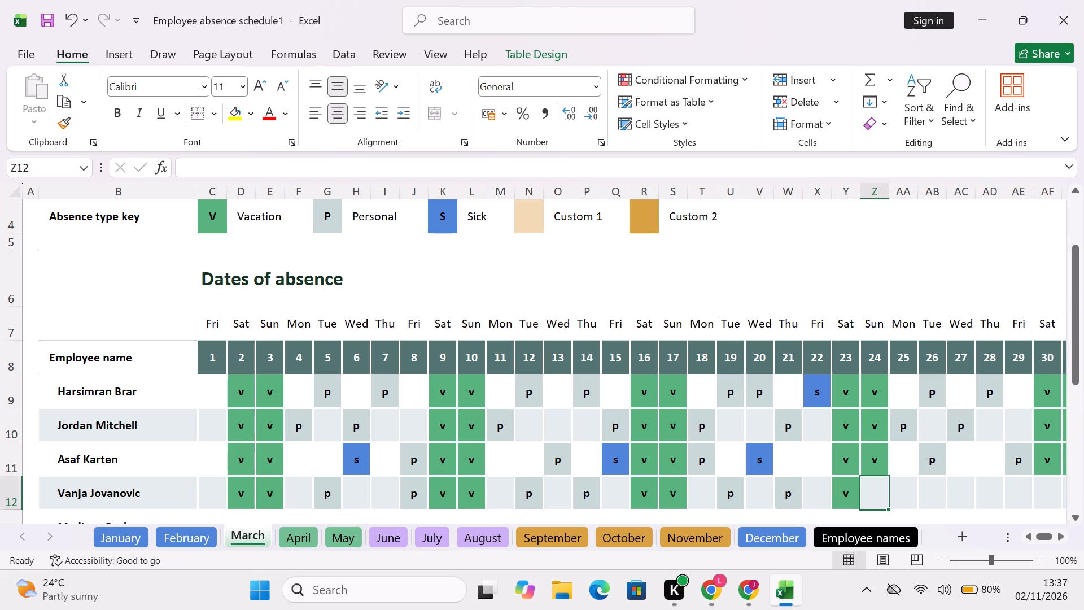
key(v)
key(Right)
Enter personal absence code p for the fourth listed employee on March 27 and 29.
key(Right)
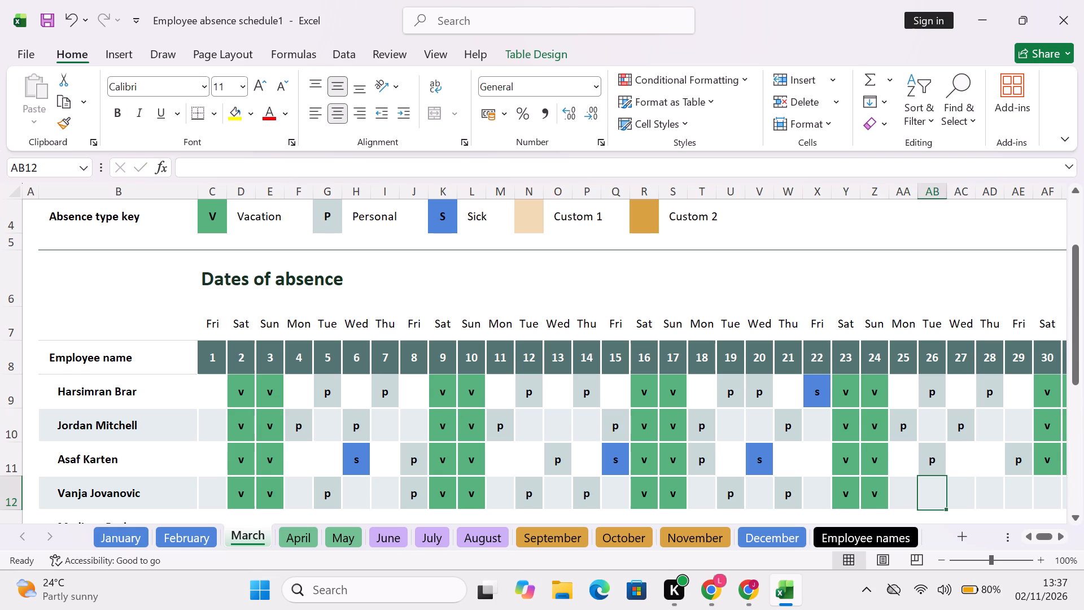
key(Right)
key(p)
key(Right)
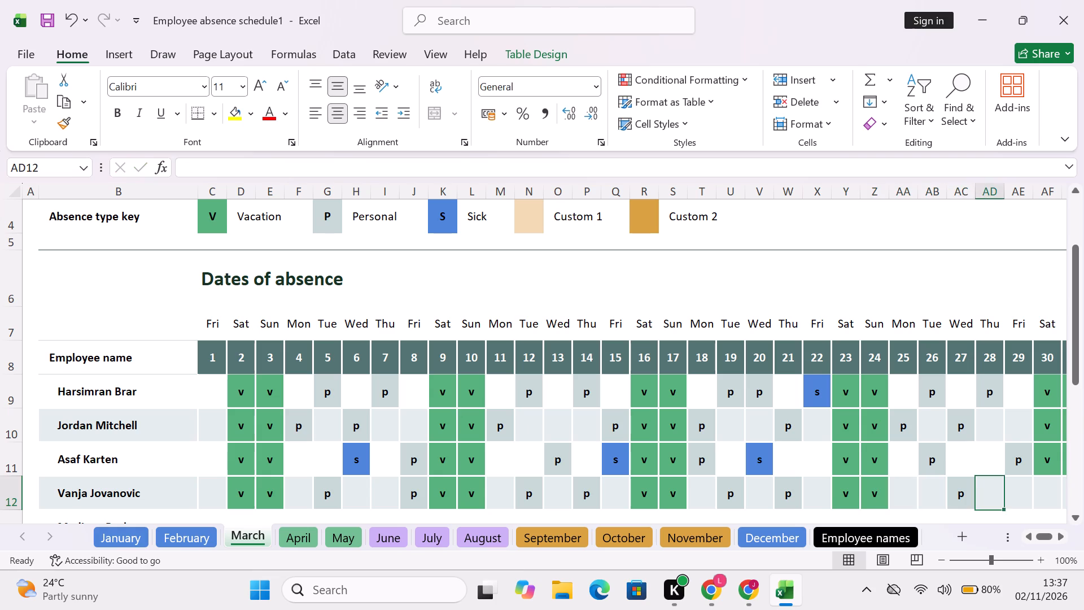
key(Right)
key(p)
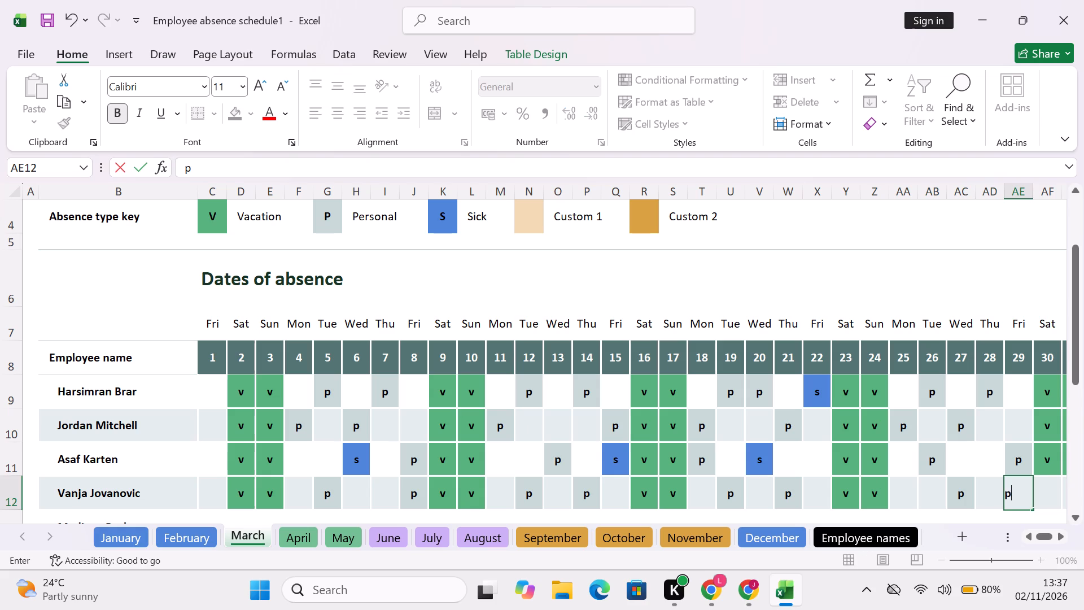
key(Right)
Enter vacation code v for the fourth listed employee on March 30 and 31.
key(v)
key(Right)
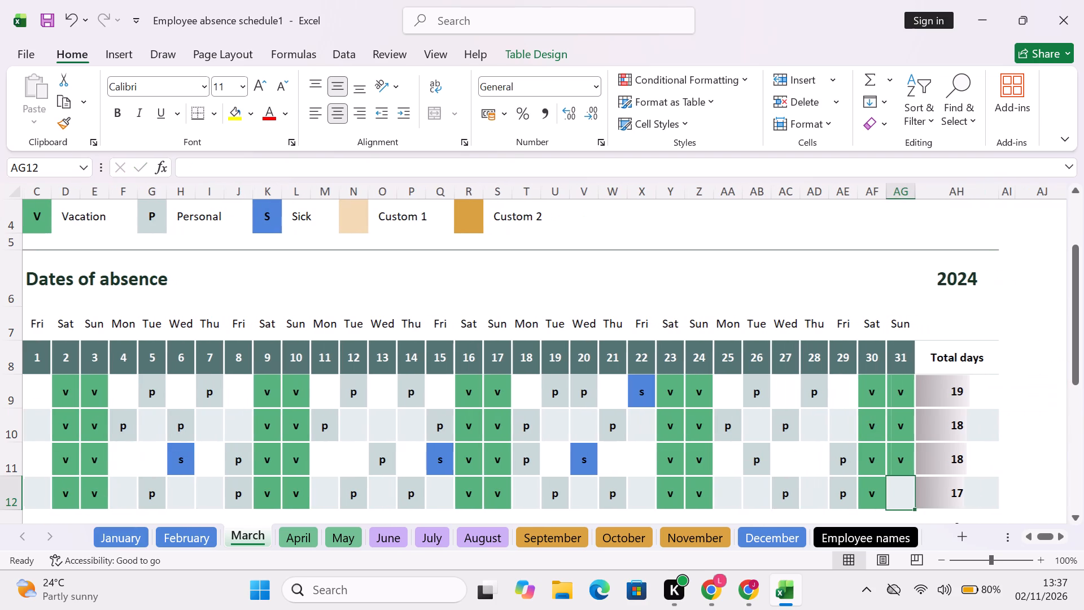
key(v)
key(Right)
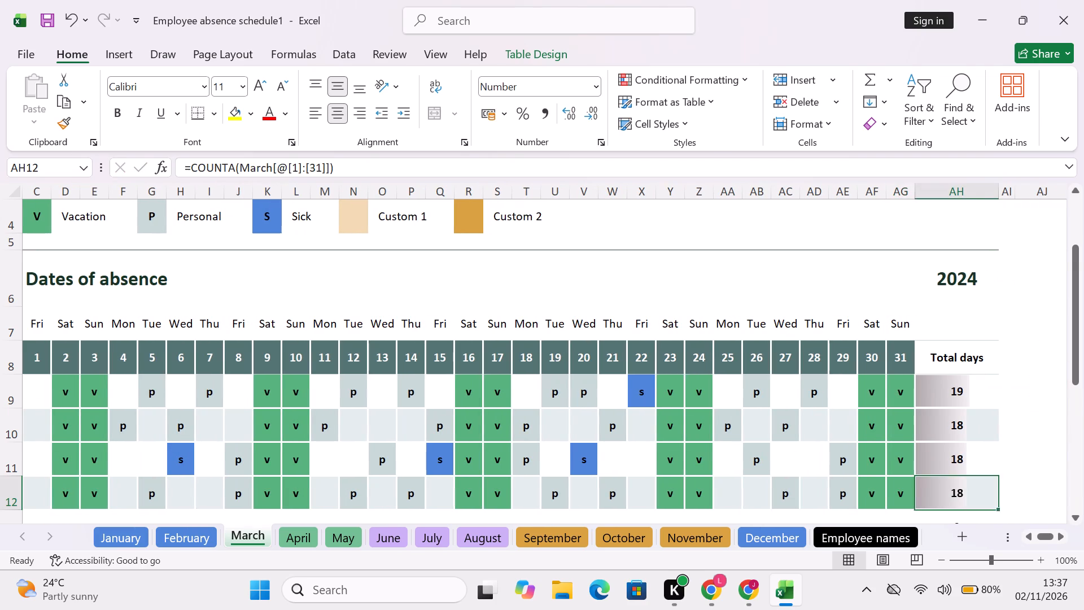
Enter vacation code v for the fifth listed employee on March 2 and 3.
key(Down)
key(Left)
key(Left)
key(Left)
key(Left)
key(Left)
key(Left)
key(Left)
key(Left)
key(Left)
key(Left)
key(Left)
key(Left)
key(Left)
key(Left)
key(Left)
key(Left)
key(Left)
key(Left)
key(Left)
key(Left)
key(Left)
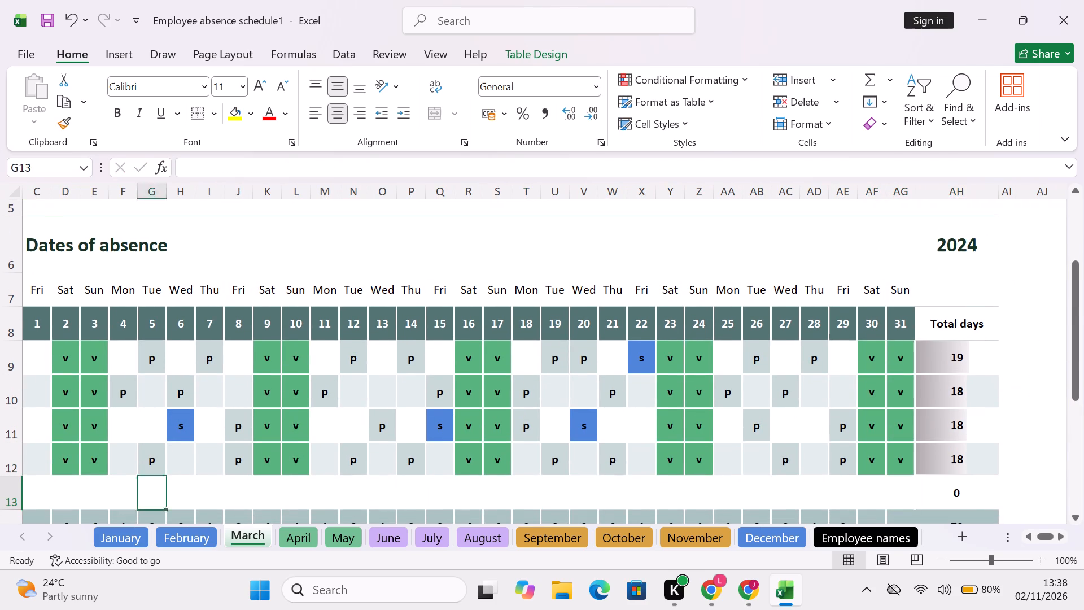
key(Right)
key(Right)
key(Right)
key(v)
key(Right)
key(v)
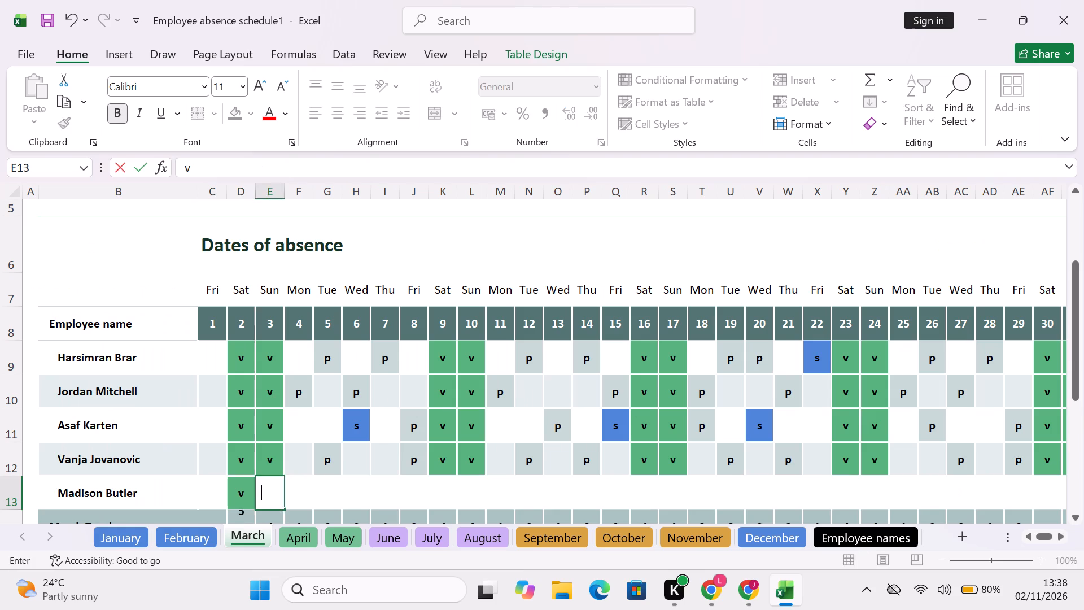
key(Right)
Enter personal absence code p for the fifth listed employee on March 7.
key(Right)
key(Right)
key(Right)
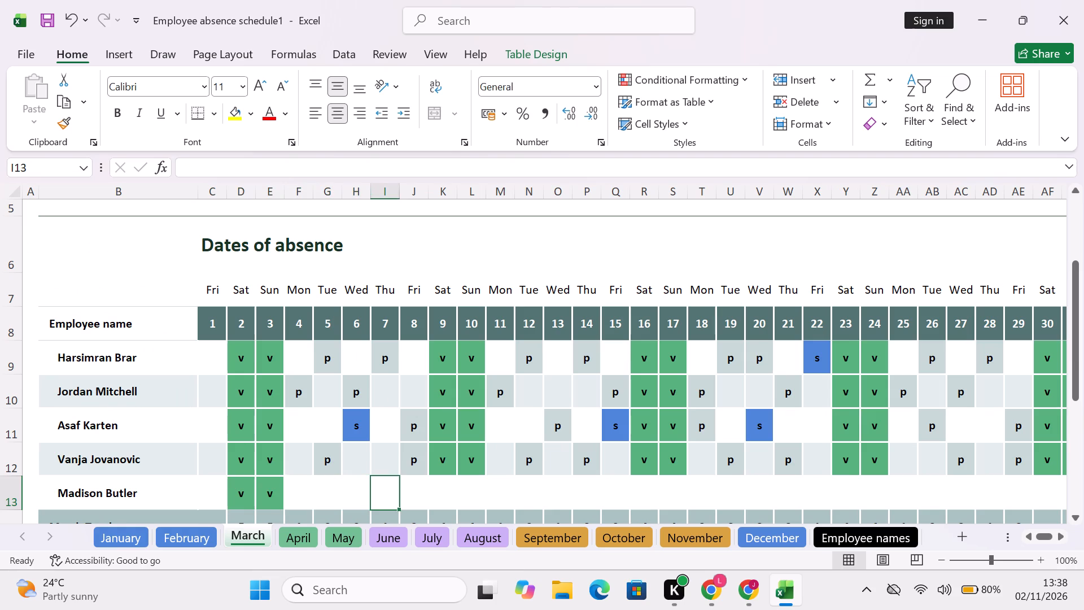
key(p)
key(Right)
Enter vacation code v for the fifth listed employee on March 9 and 10.
key(Right)
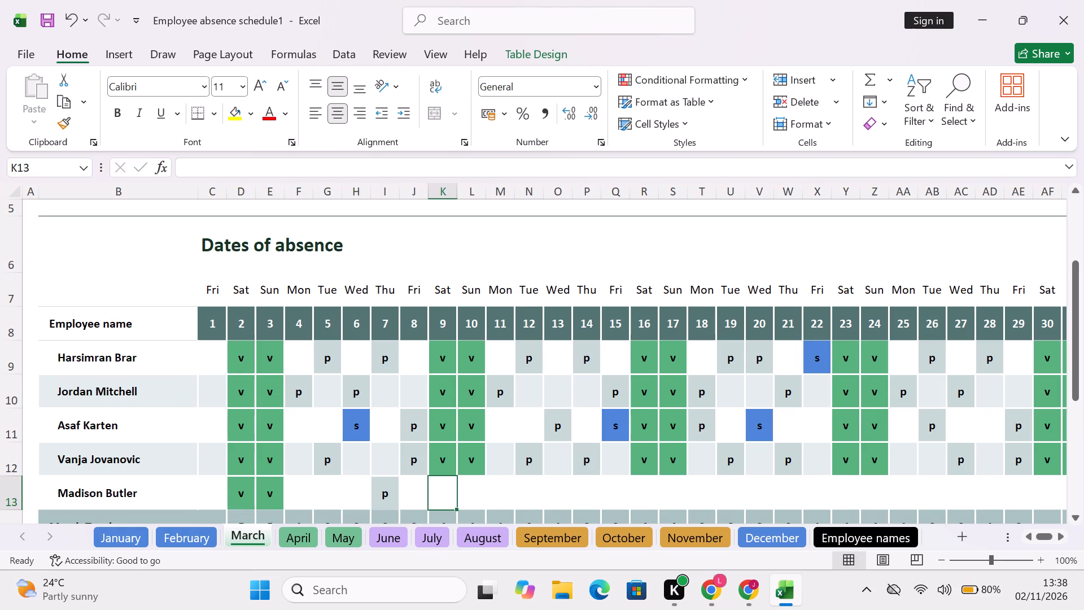
key(v)
key(Right)
key(v)
key(Right)
Enter personal absence code p for the fifth listed employee on March 12 and 15.
key(Right)
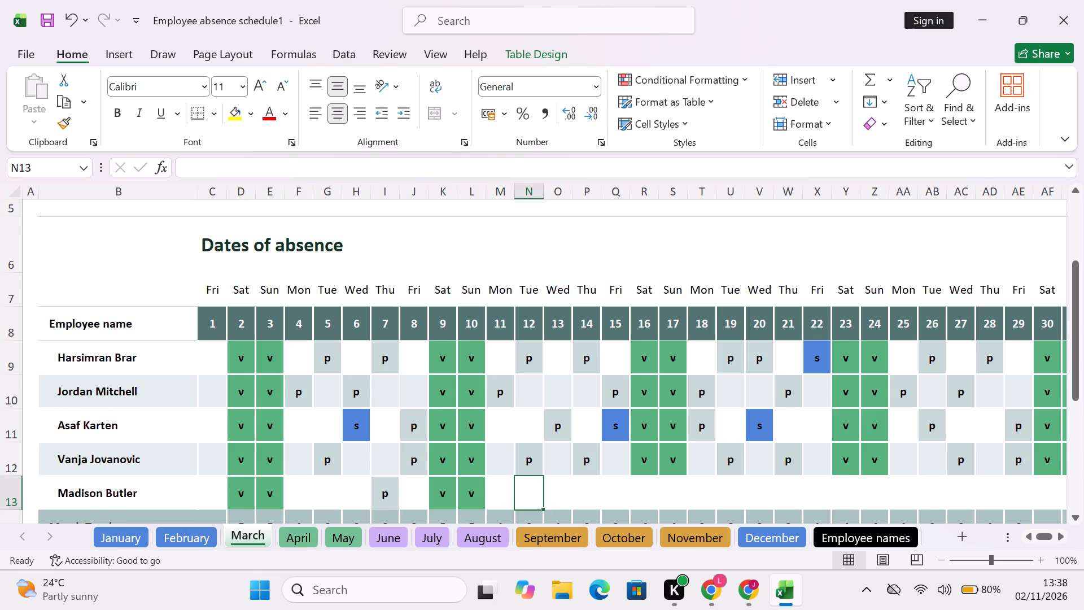
key(p)
key(Right)
key(Right)
key(Right)
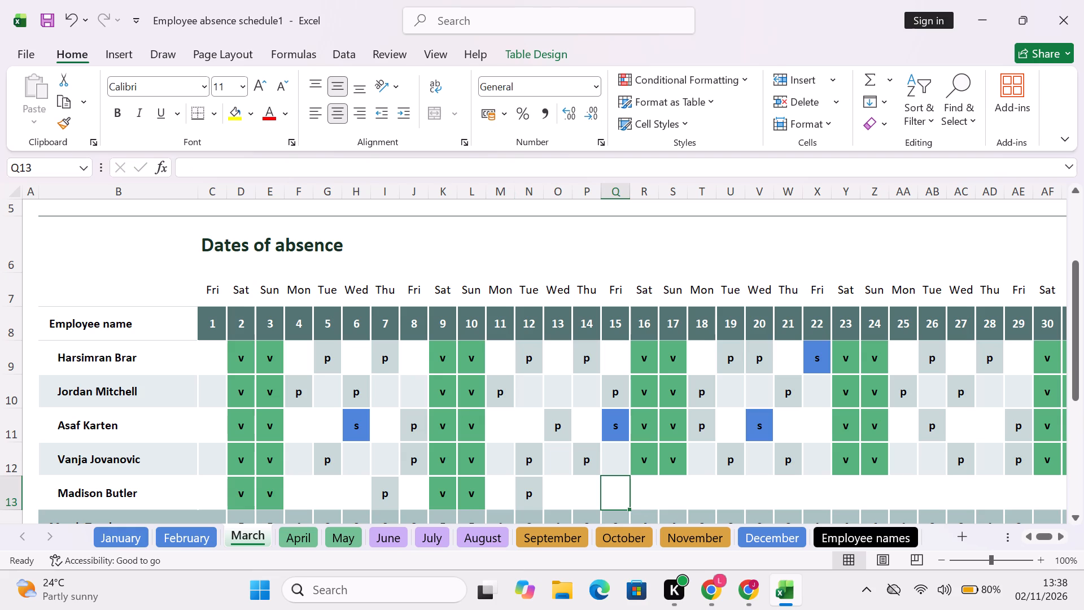
key(p)
key(Right)
Enter vacation code v for the fifth listed employee on March 16 and 17.
key(v)
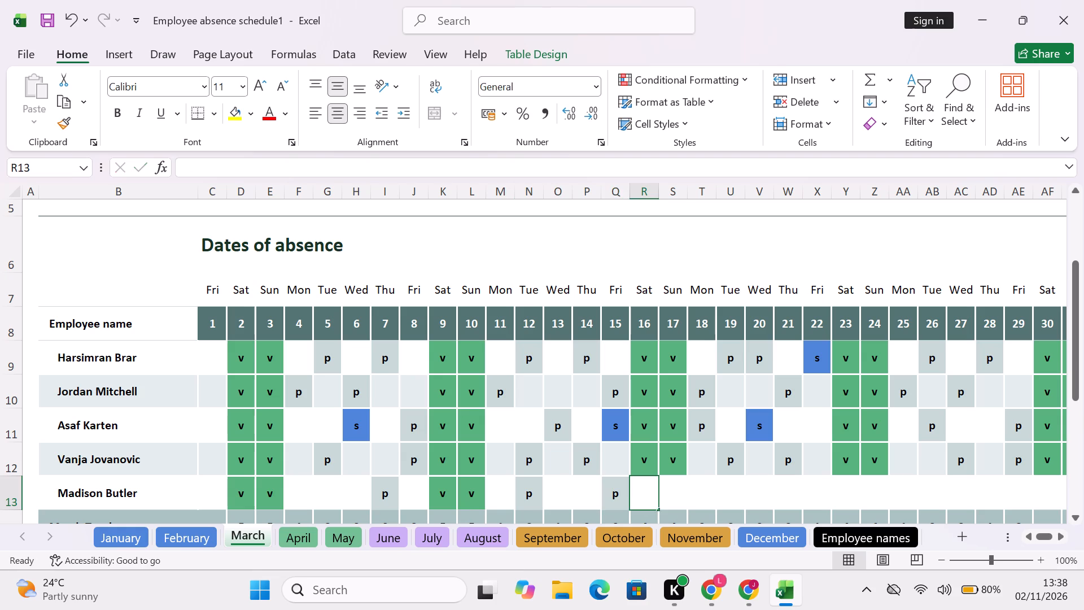
key(Right)
key(v)
key(Right)
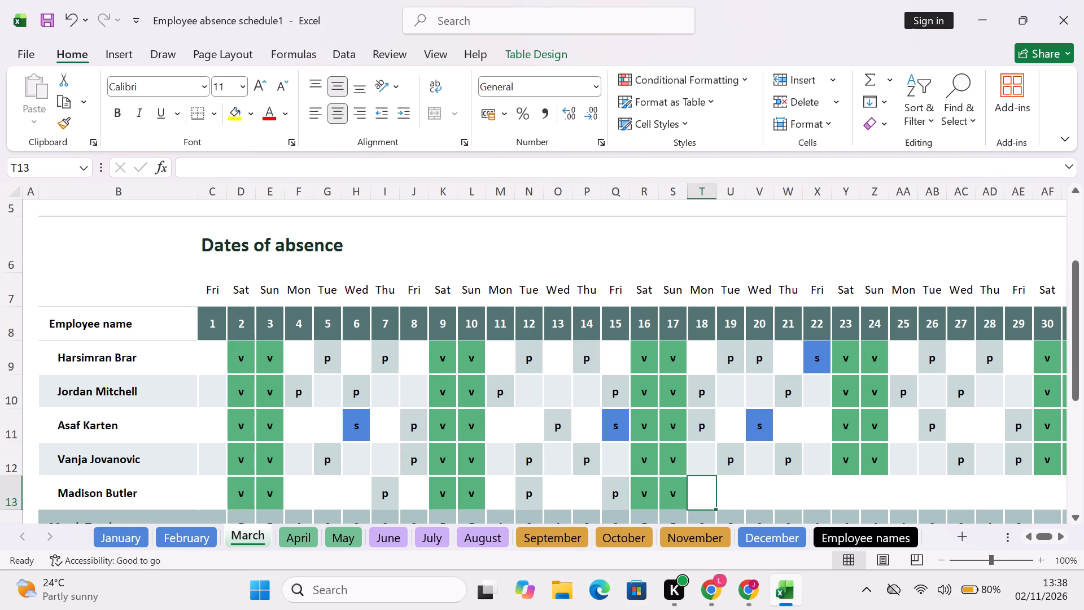
Enter personal absence code p on March 22 and vacation code v on March 24 for the fifth listed employee.
key(Right)
key(Right)
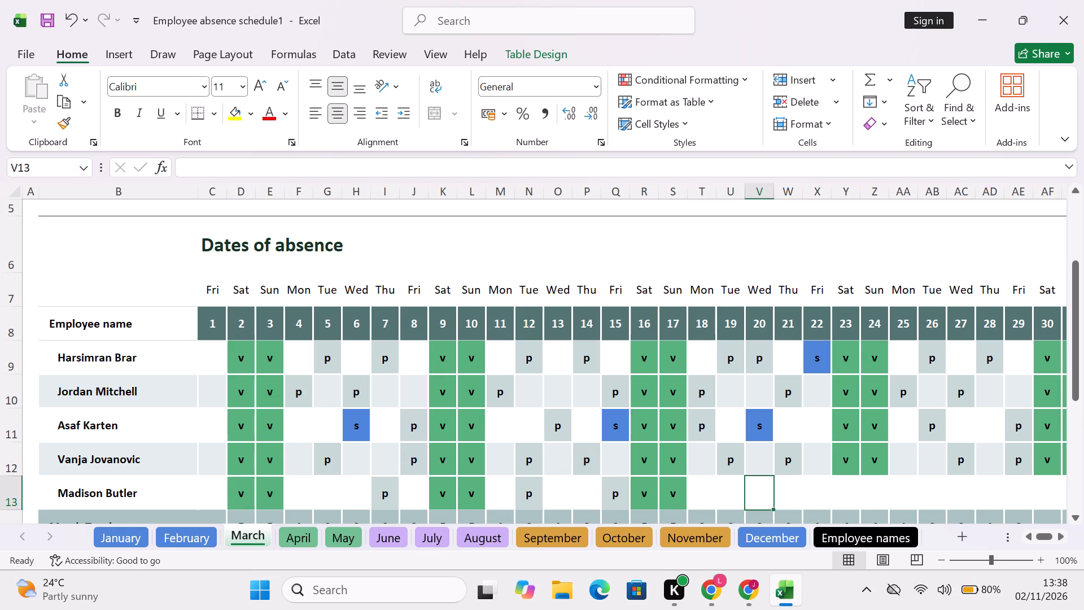
key(Right)
key(Right)
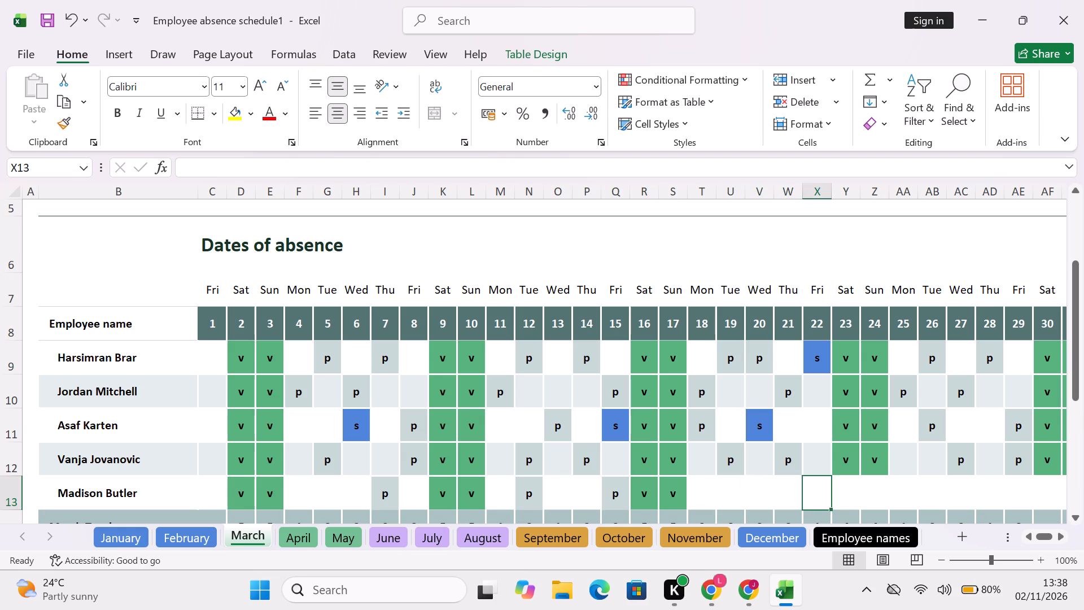
key(p)
key(Right)
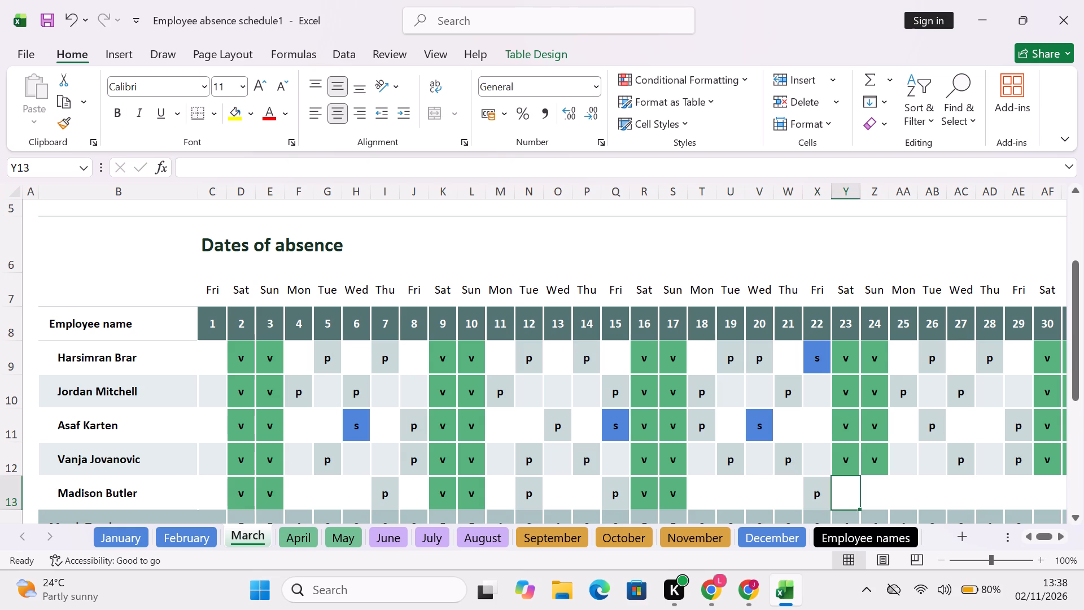
key(Right)
key(v)
key(Right)
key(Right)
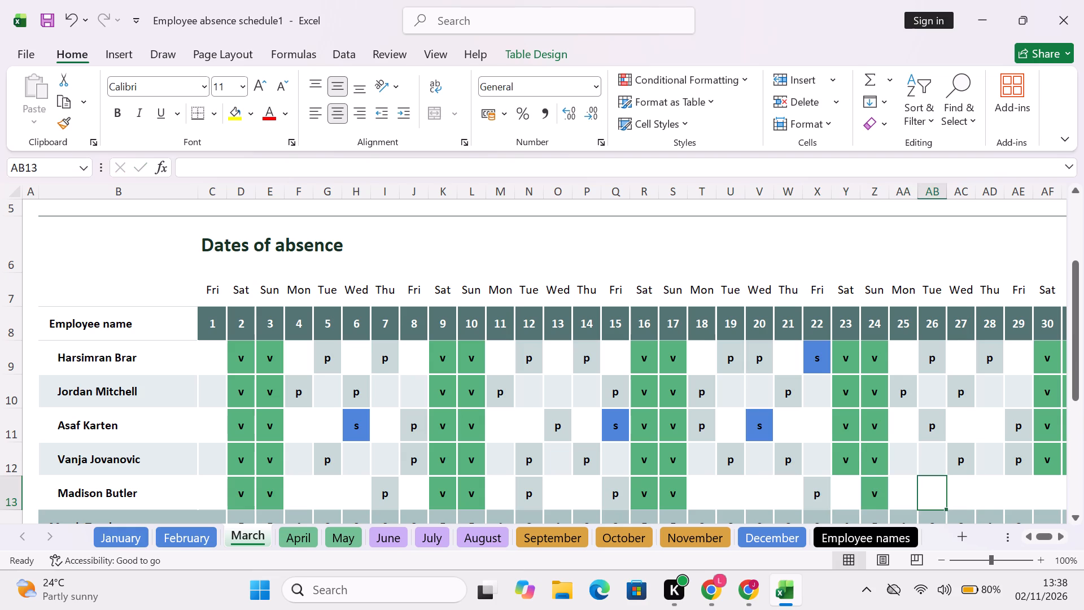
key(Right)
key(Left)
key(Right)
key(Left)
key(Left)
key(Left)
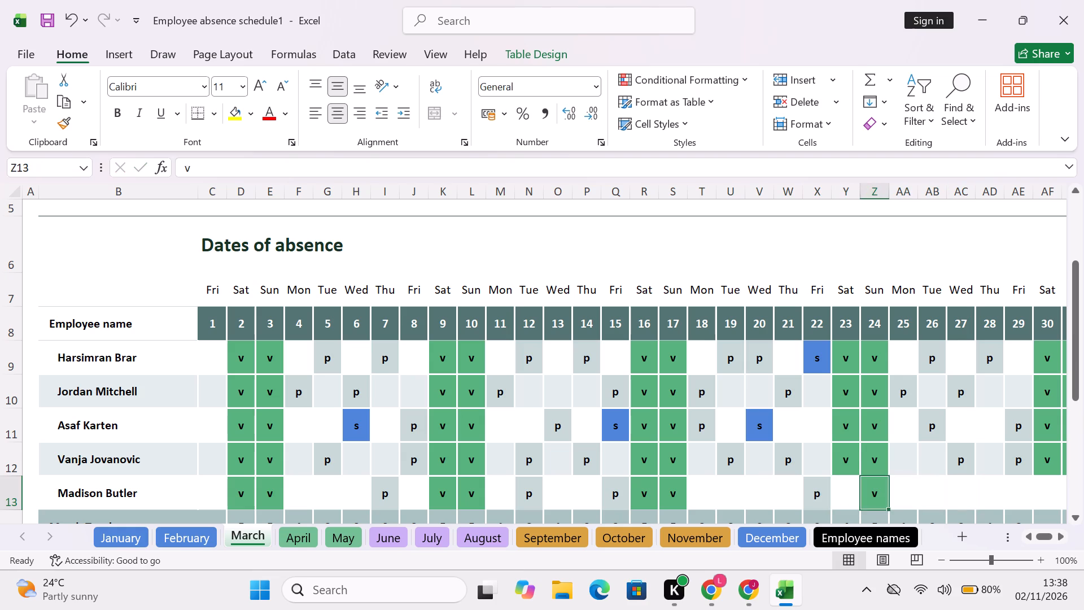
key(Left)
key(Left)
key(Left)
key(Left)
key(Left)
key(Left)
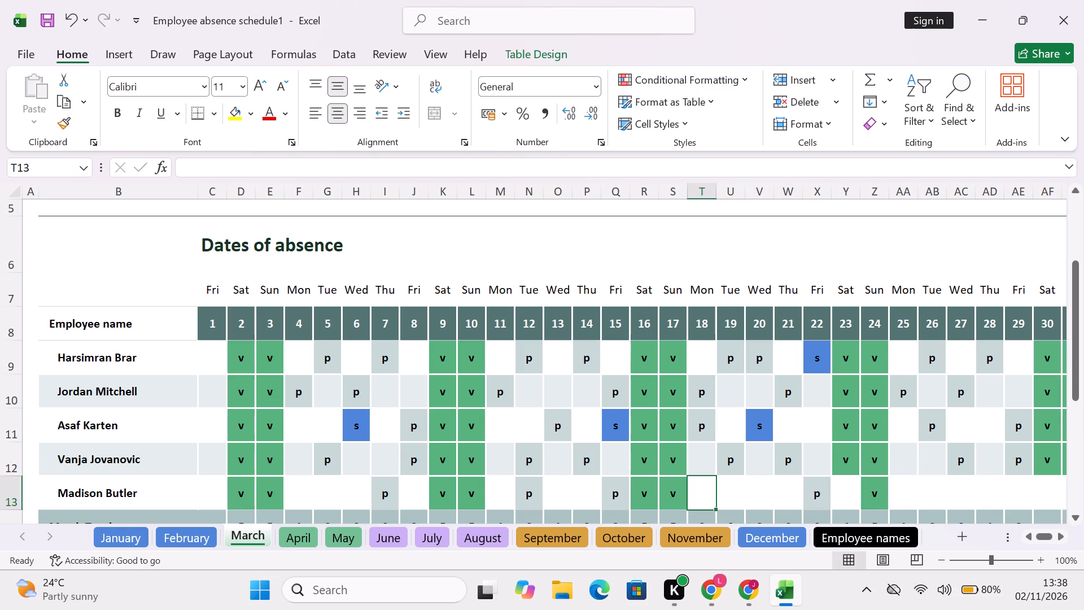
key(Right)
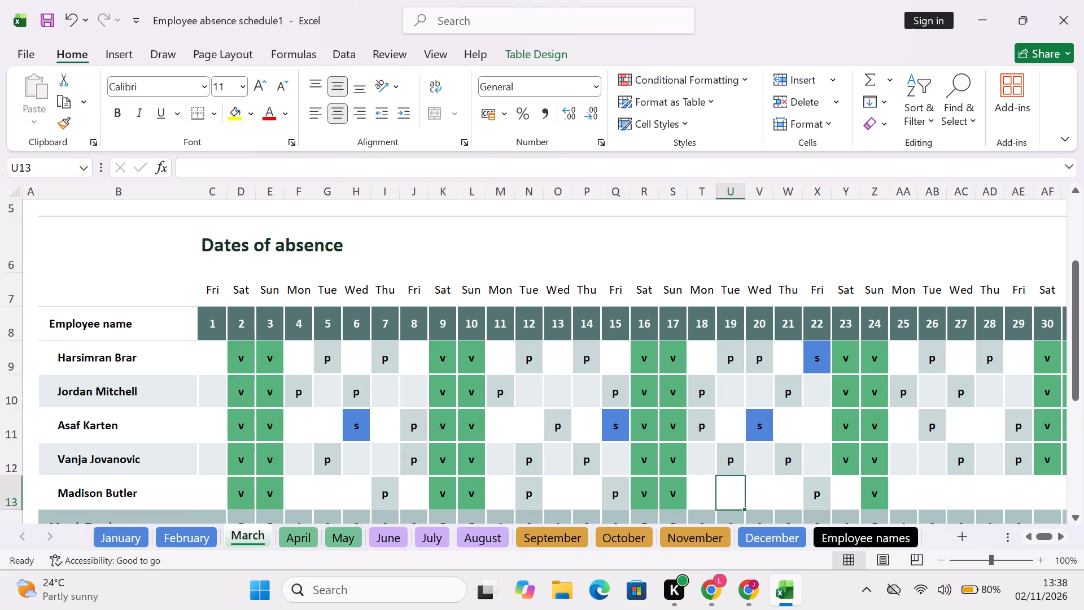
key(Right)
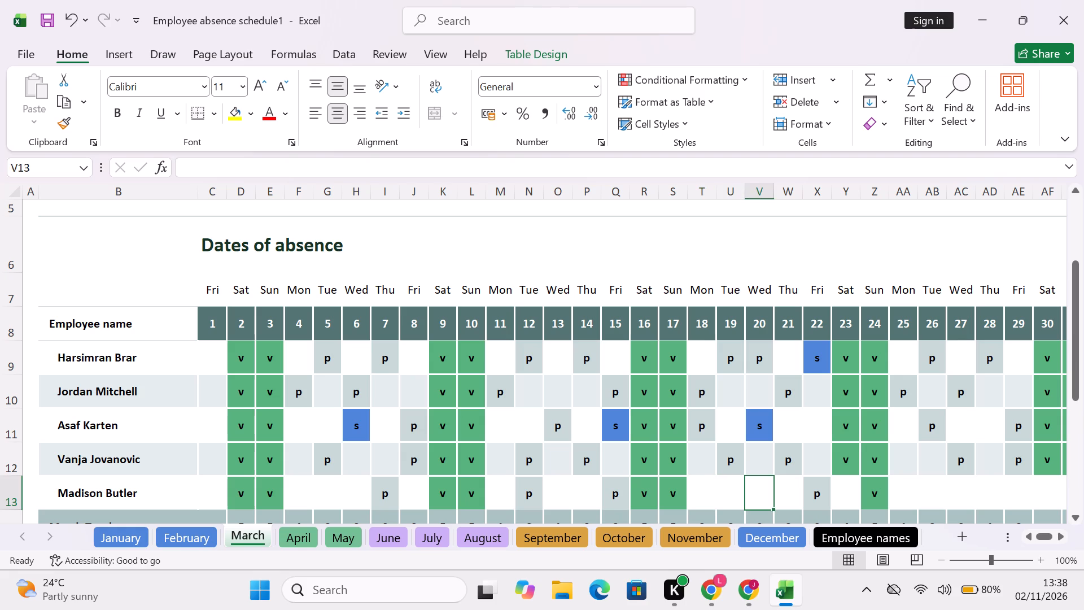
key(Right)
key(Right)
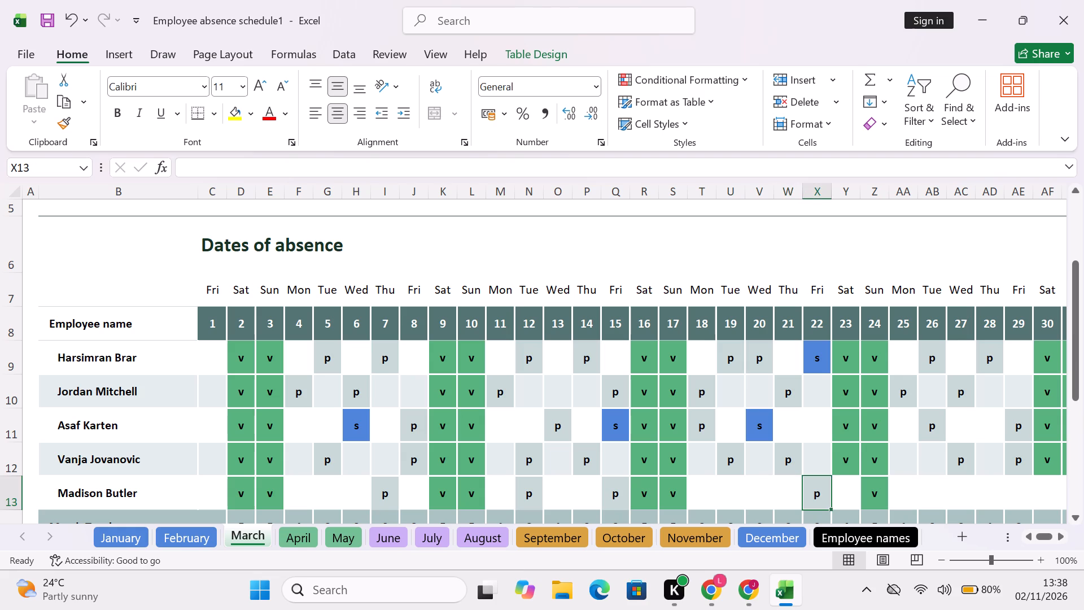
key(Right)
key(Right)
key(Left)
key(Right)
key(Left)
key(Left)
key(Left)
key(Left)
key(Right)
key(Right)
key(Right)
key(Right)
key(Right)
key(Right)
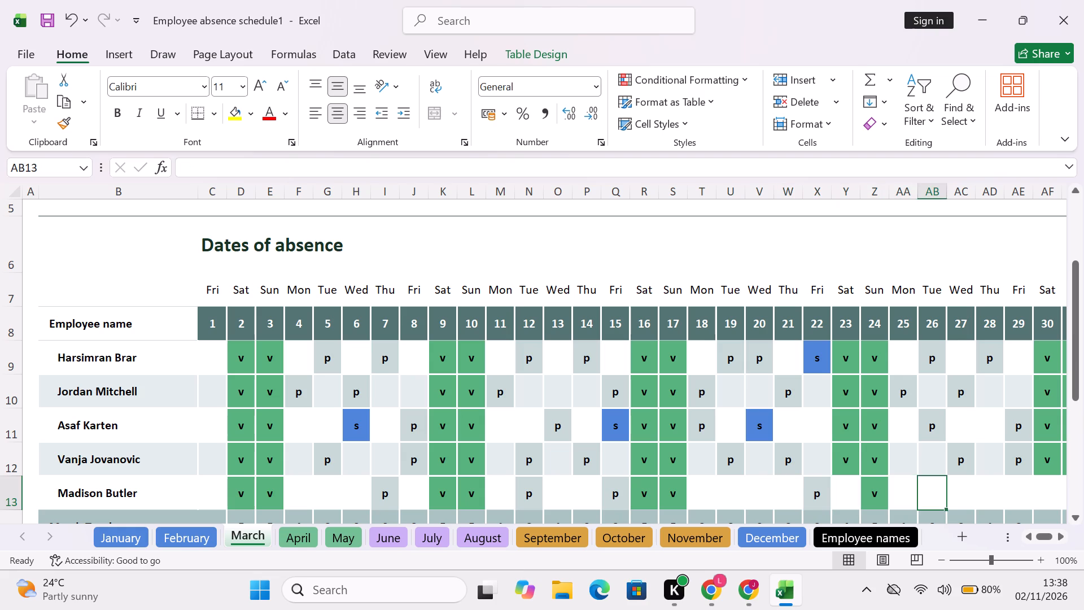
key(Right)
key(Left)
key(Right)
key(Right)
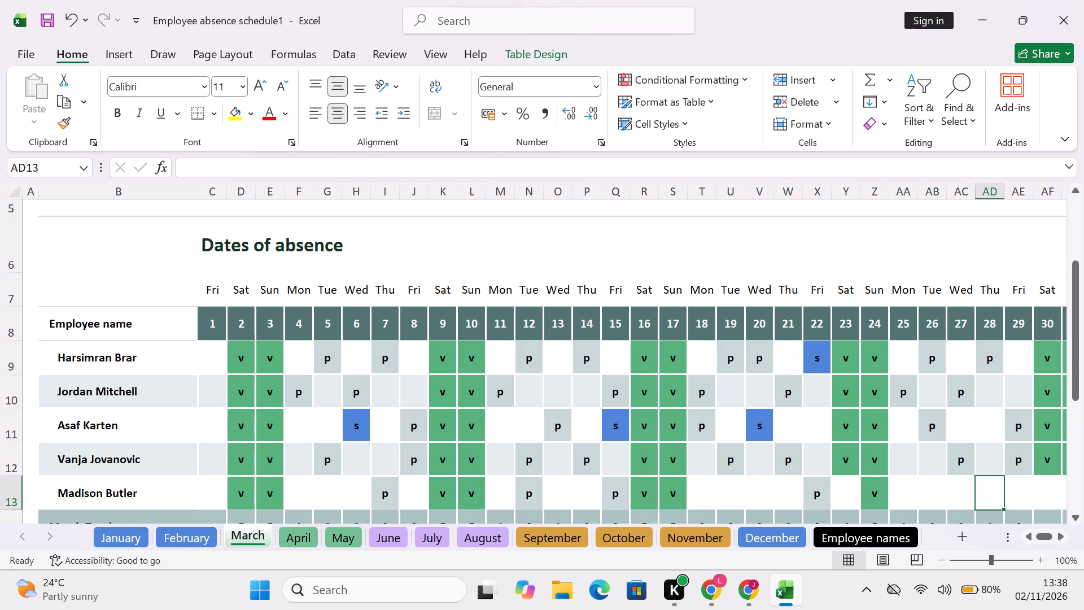
Enter absence code s for the fifth listed employee on March 28.
key(s)
key(Right)
Enter vacation code v for the fifth listed employee on March 30 and 31.
key(Right)
key(Right)
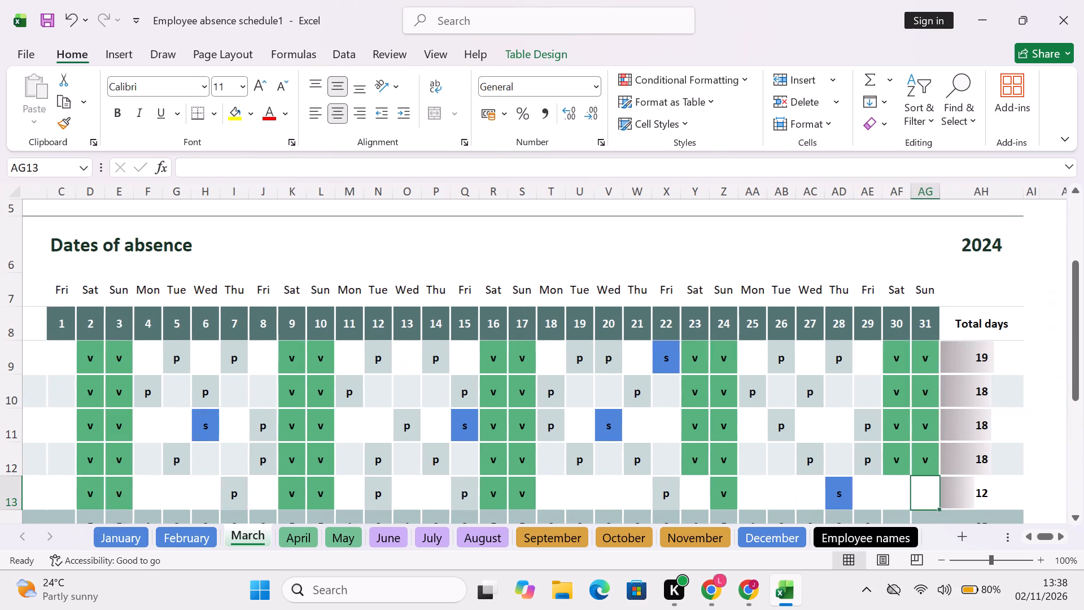
key(Left)
key(Left)
key(Left)
key(Left)
key(Left)
key(Left)
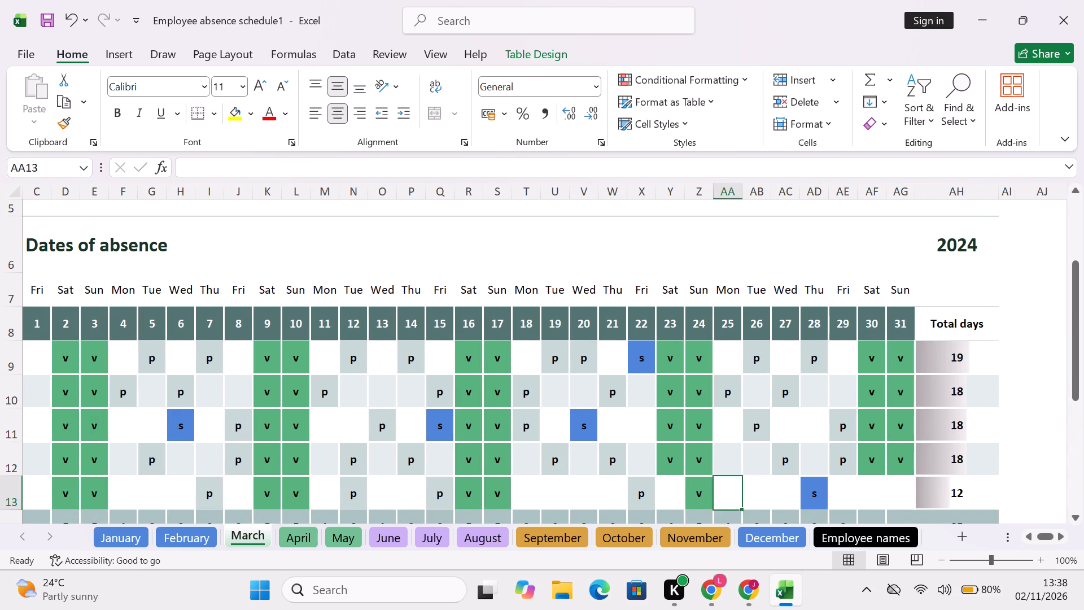
key(Left)
key(Left)
key(Right)
key(Right)
key(Right)
key(Right)
key(Right)
key(Right)
key(Right)
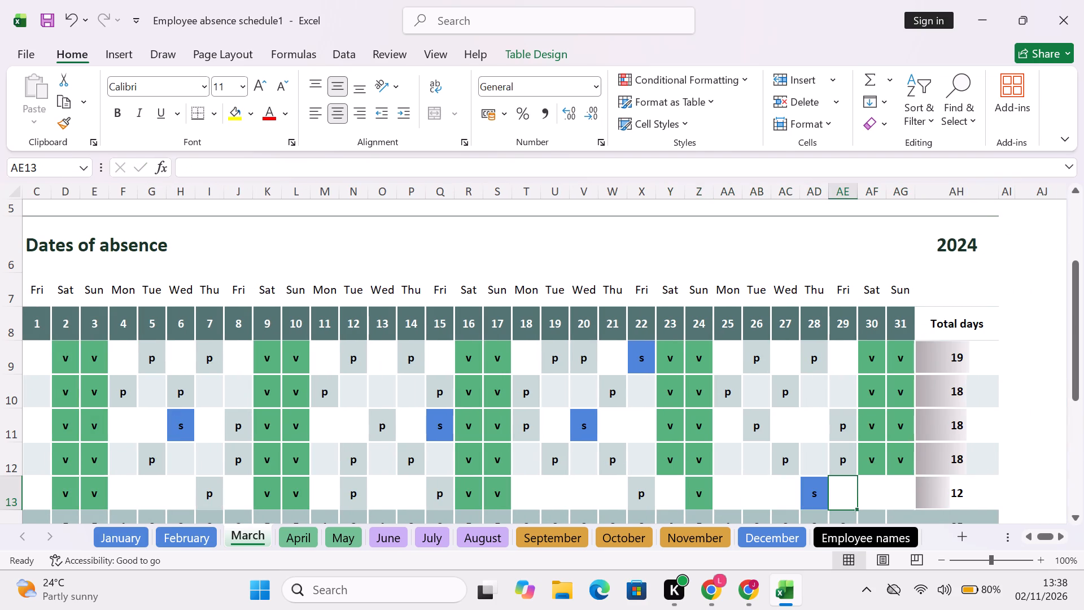
key(v)
key(Right)
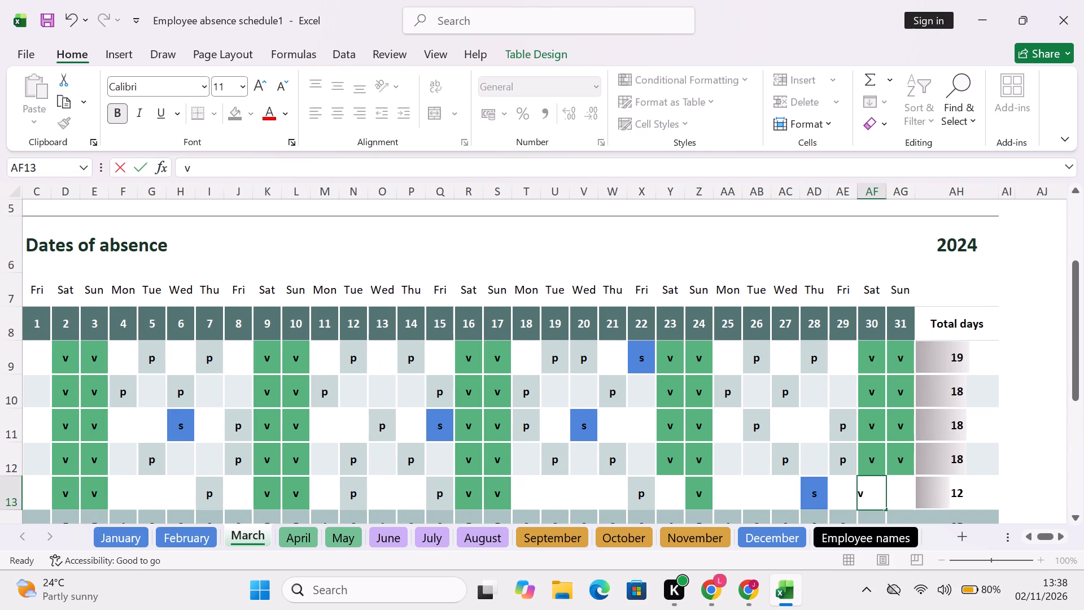
key(v)
key(Right)
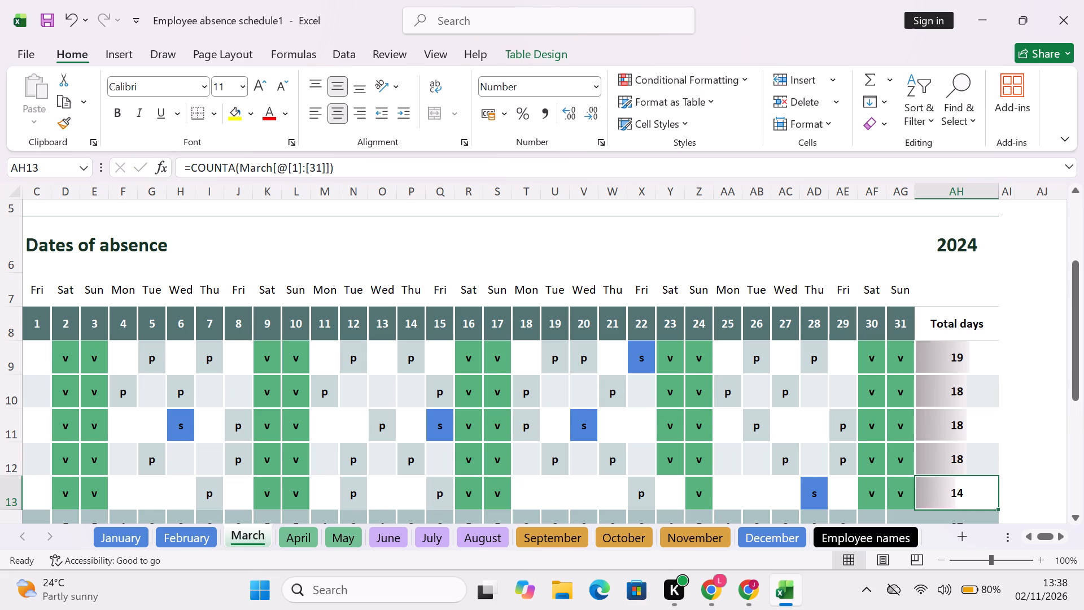
Review the fifth listed employee's March entries and the daily counts along the March Total row.
key(Left)
key(Left)
key(Left)
key(Left)
key(Left)
key(Left)
key(Left)
key(Left)
key(Left)
key(Left)
key(Left)
key(Left)
key(Left)
key(Left)
key(Left)
key(Left)
key(Left)
key(Left)
key(Left)
key(Left)
key(Left)
key(Left)
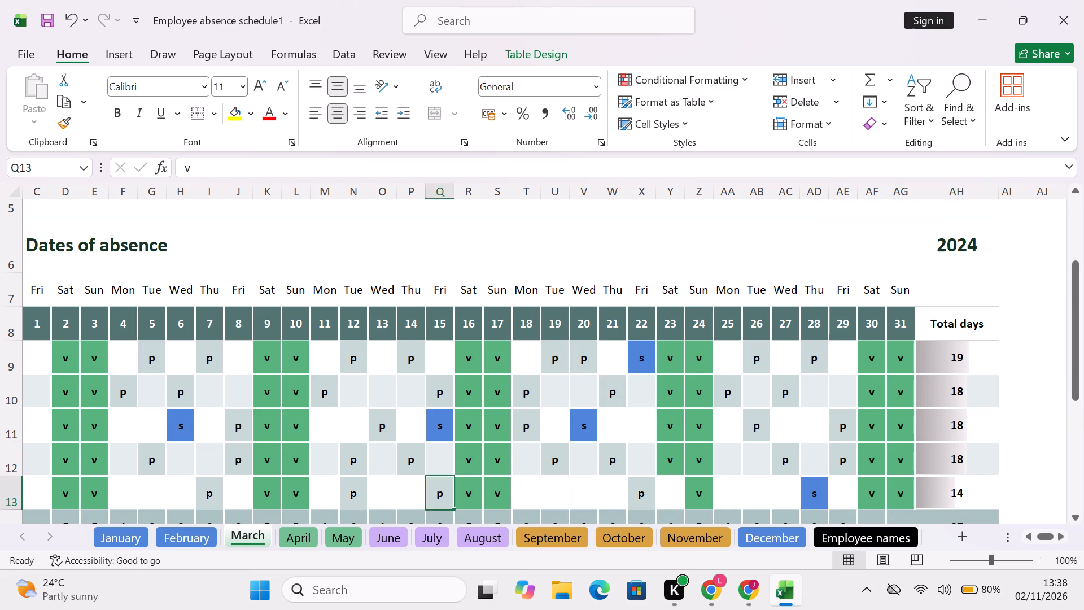
key(Right)
key(Right)
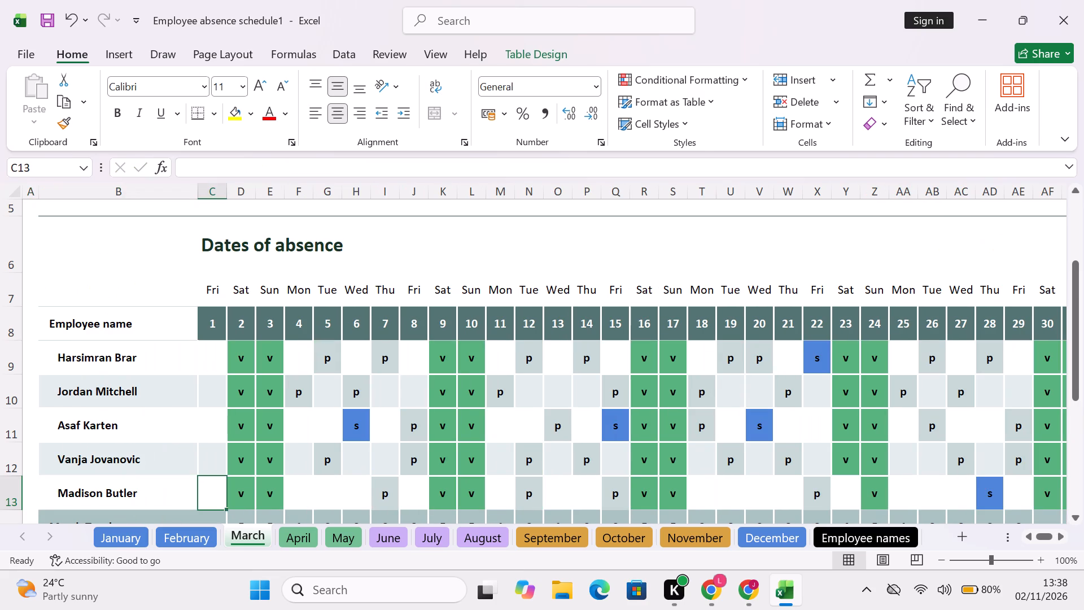
key(Down)
key(Right)
key(Right)
key(Right)
key(Right)
key(Right)
key(Right)
key(Right)
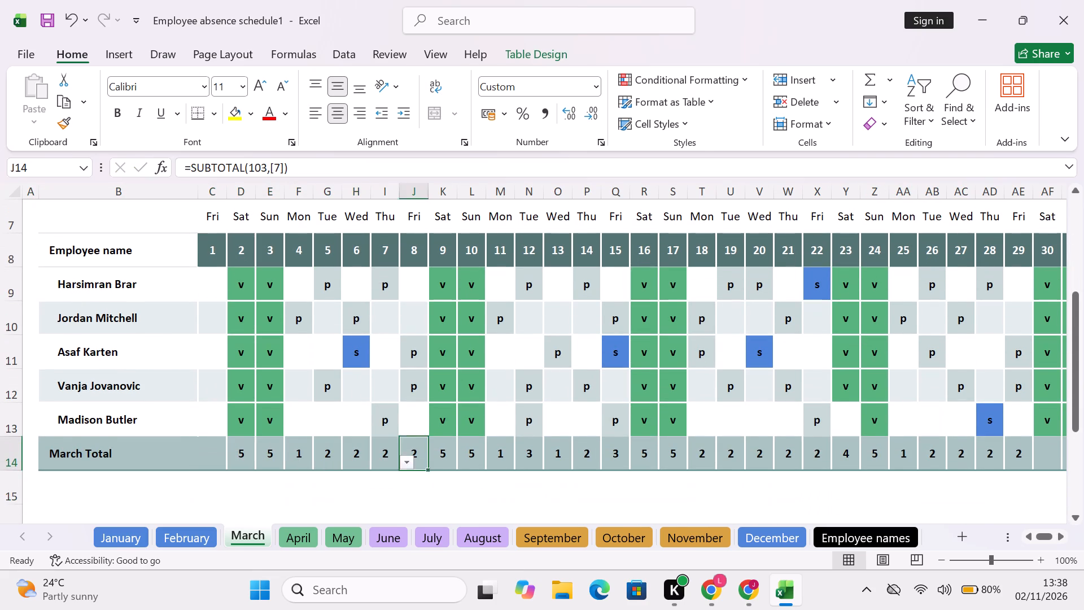
key(Right)
key(Right)
key(Right)
key(Right)
key(Right)
key(Right)
key(Right)
key(Right)
key(Right)
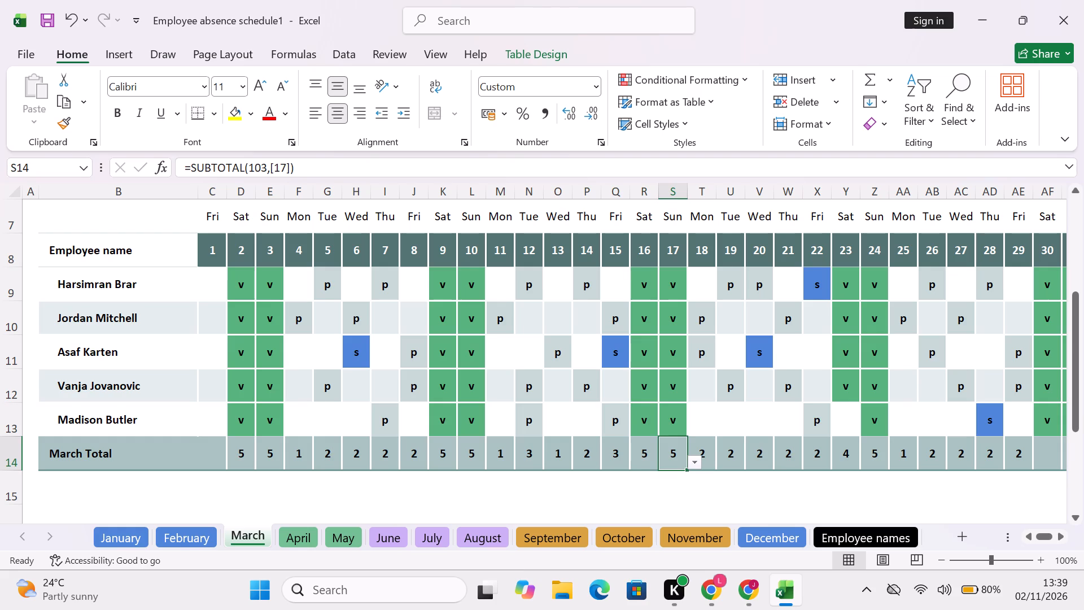
key(Right)
key(Right)
key(Right)
key(Right)
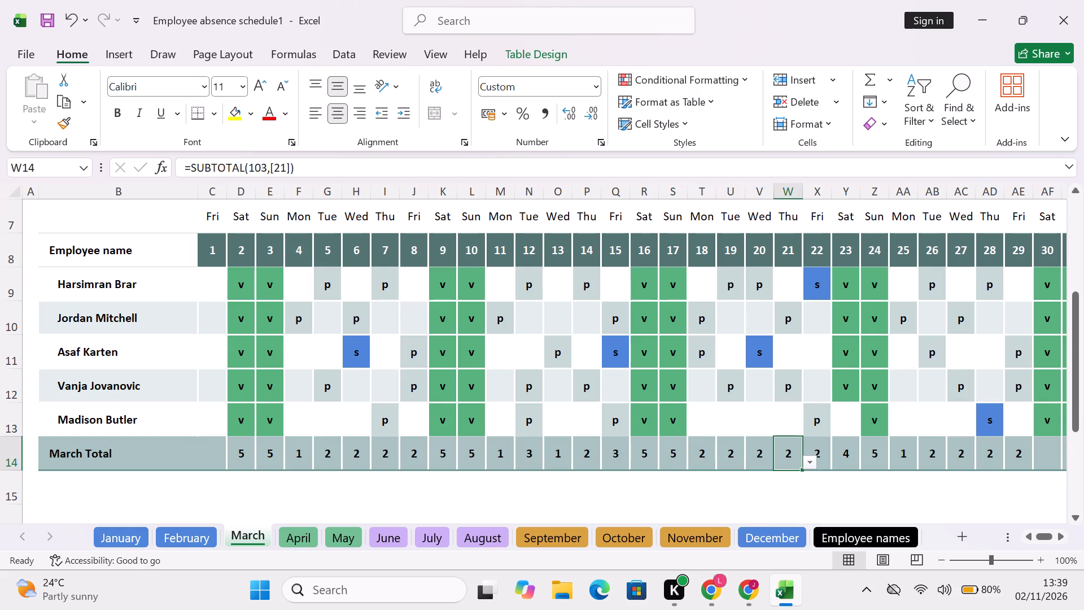
key(Right)
key(Right)
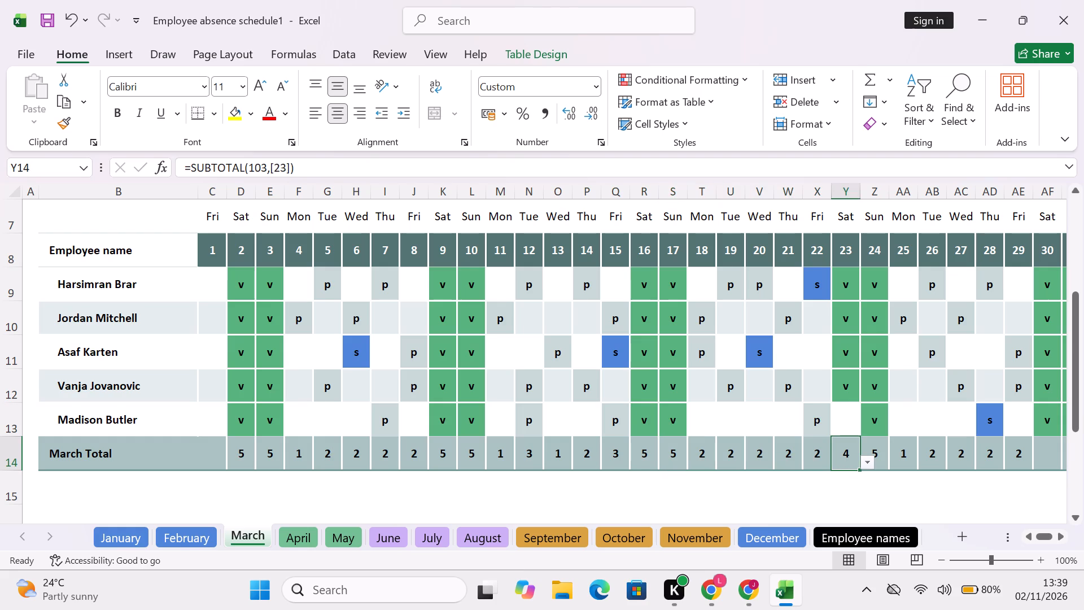
key(Right)
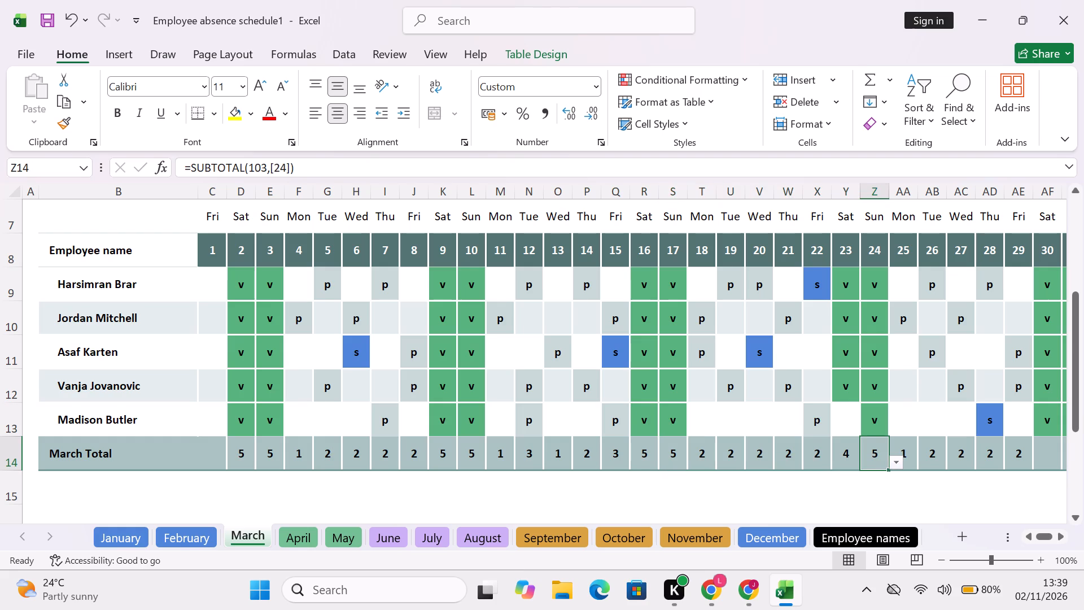
key(Right)
key(Right)
key(Left)
key(Left)
key(Left)
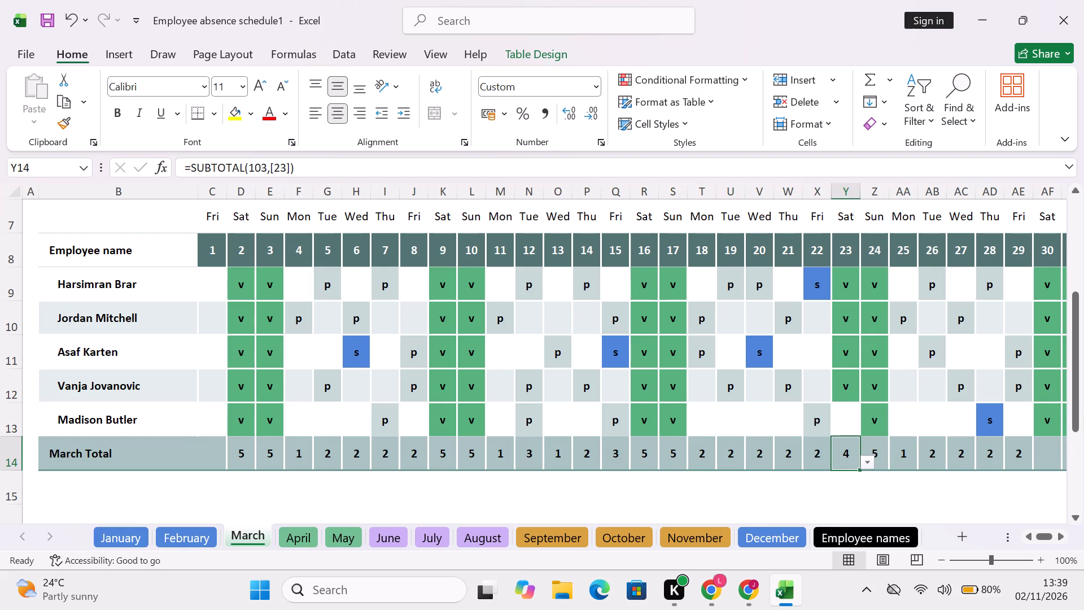
Enter absence code s for the fifth listed employee on March 19.
key(Left)
key(Left)
key(Left)
key(Left)
key(Up)
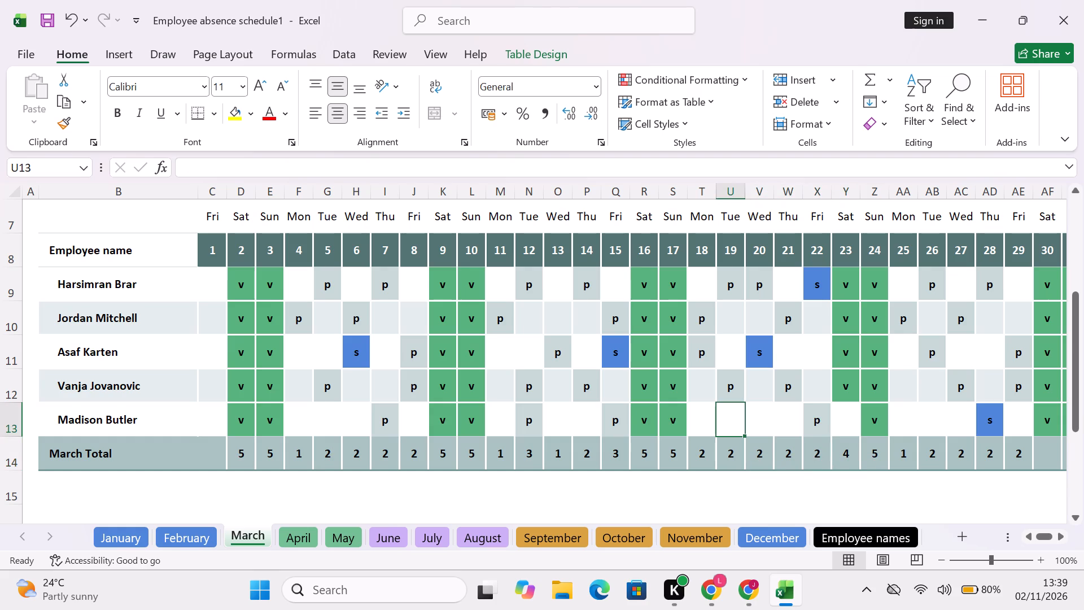
key(s)
key(Right)
Review the March absence codes across all five employees for missing or wrong entries.
key(Right)
key(Right)
key(Right)
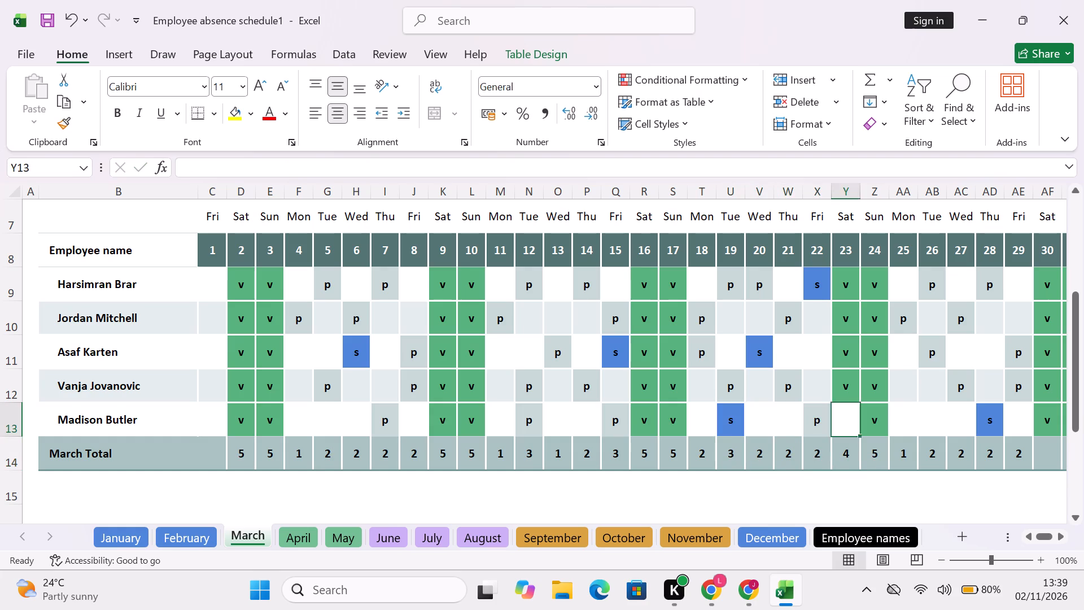
key(Right)
key(Right)
key(Right)
key(Right)
key(Right)
key(Left)
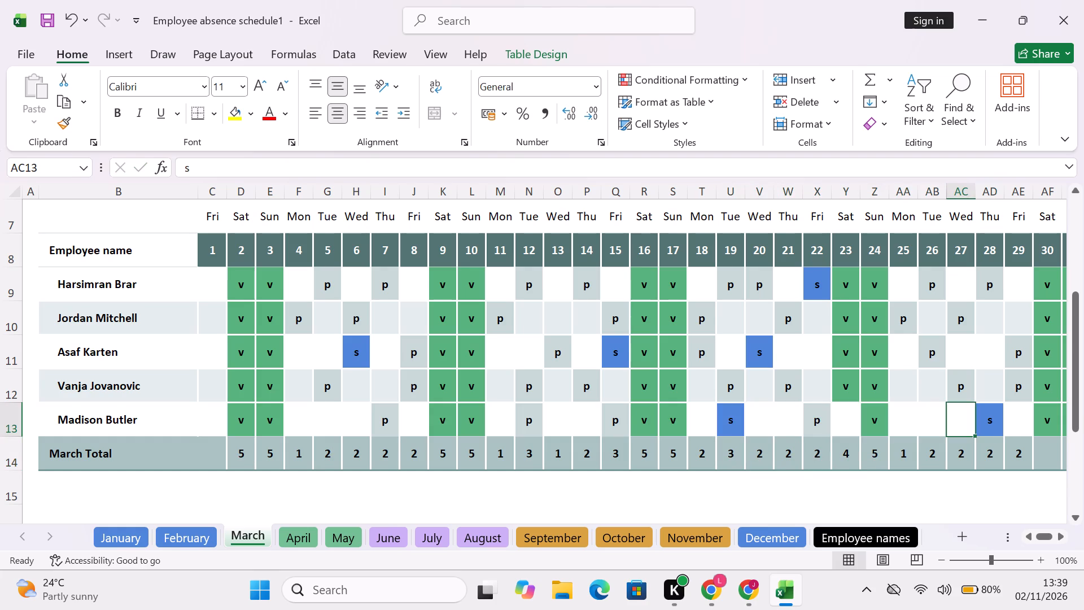
key(VK_193)
key(VK_193)
key(Up)
key(Up)
key(Up)
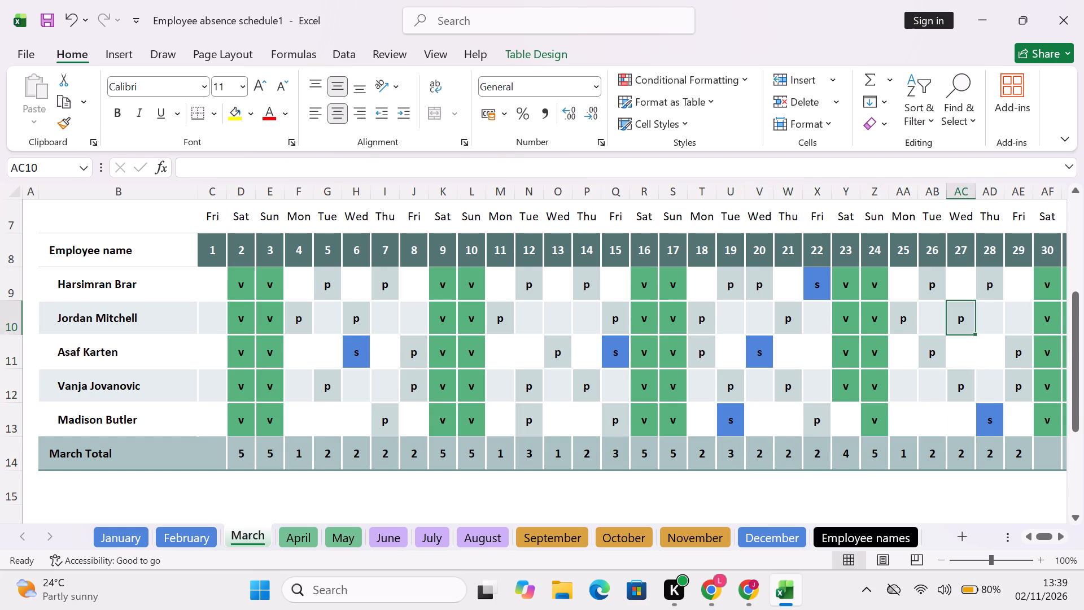
key(Left)
key(Left)
key(Left)
key(Left)
key(Left)
key(Left)
key(Left)
key(Left)
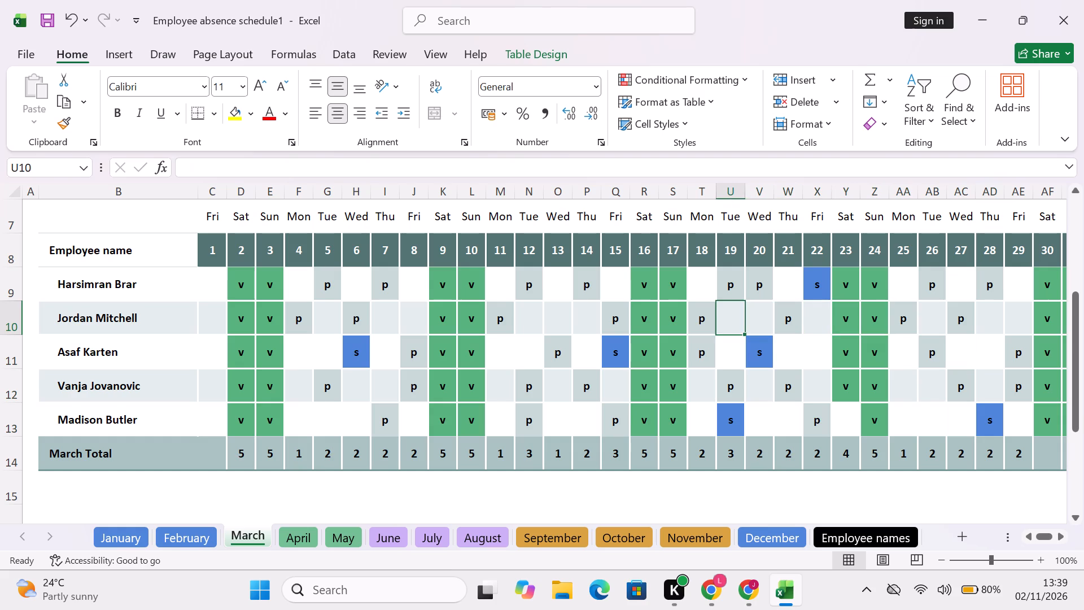
key(Right)
key(Right)
key(Right)
key(Right)
key(Left)
key(Left)
key(Left)
key(Left)
key(Left)
key(Right)
key(Right)
key(Up)
key(Down)
key(Down)
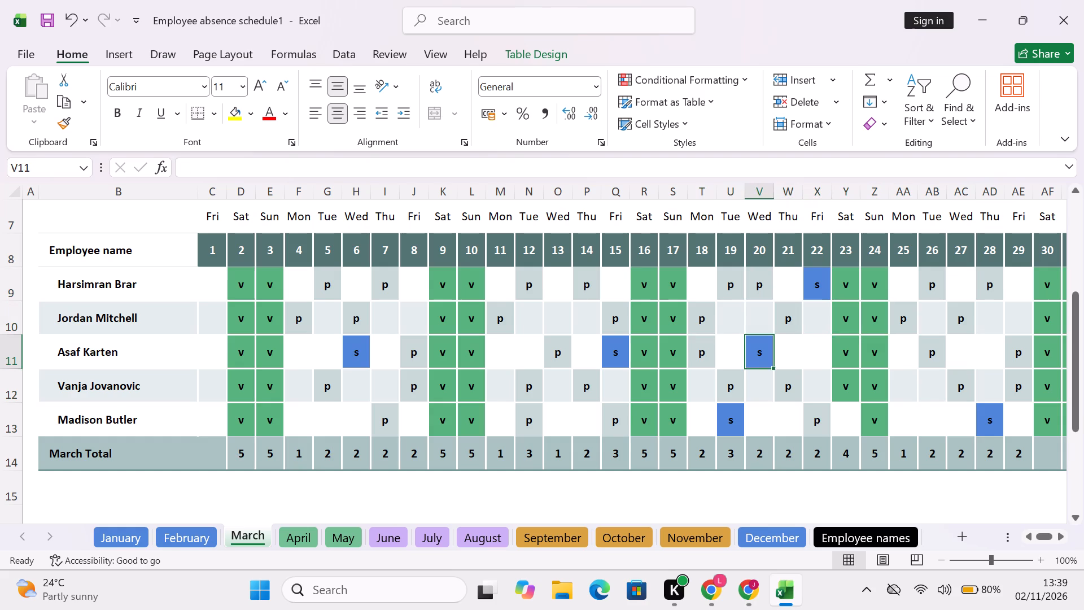
key(Left)
key(Left)
key(Left)
key(Left)
key(Left)
key(Left)
key(Left)
key(Left)
key(Left)
key(Left)
key(Left)
key(Left)
key(Left)
key(Up)
key(Up)
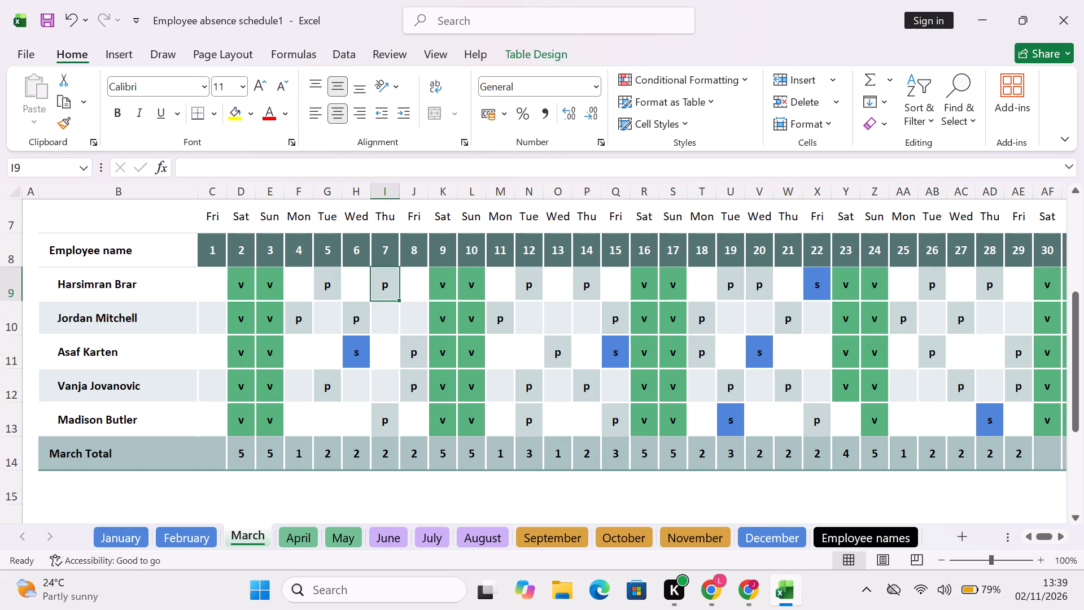
key(Left)
key(Left)
key(Left)
key(Left)
key(Down)
key(Down)
key(Down)
key(Down)
key(Down)
key(Down)
key(Down)
key(Right)
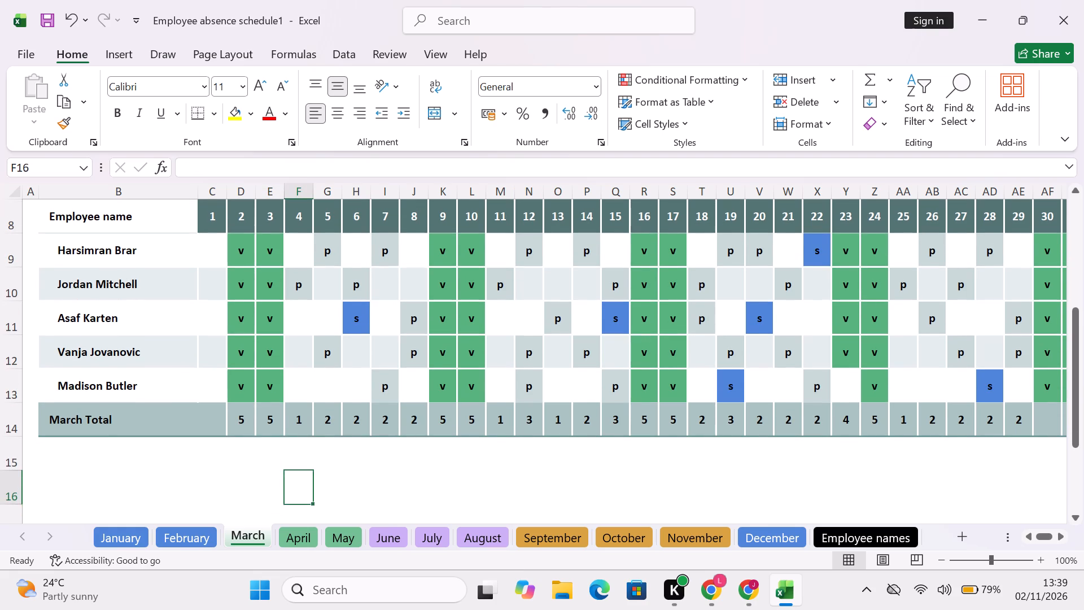
Review the fifth listed employee's March entries day by day through to the Total days column.
key(Up)
key(Up)
key(Up)
key(Right)
key(Right)
key(Right)
key(Right)
key(Right)
key(Right)
key(Right)
key(Right)
key(Right)
key(Right)
key(Right)
key(Right)
key(Right)
key(Right)
key(Right)
key(Right)
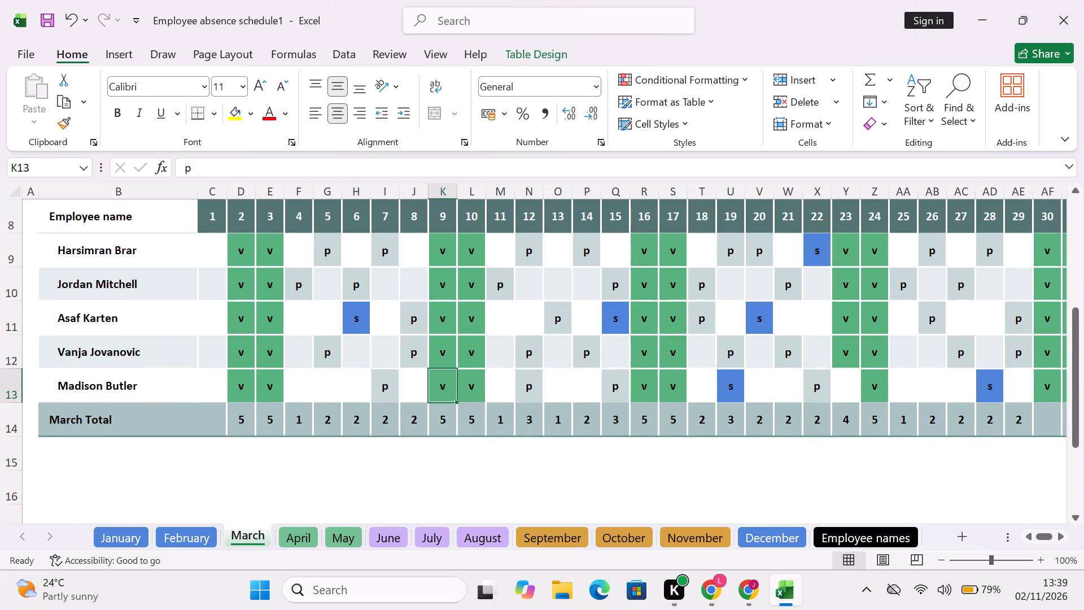
key(Right)
key(Right)
key(Right)
key(Right)
key(Right)
key(Right)
key(Right)
key(Right)
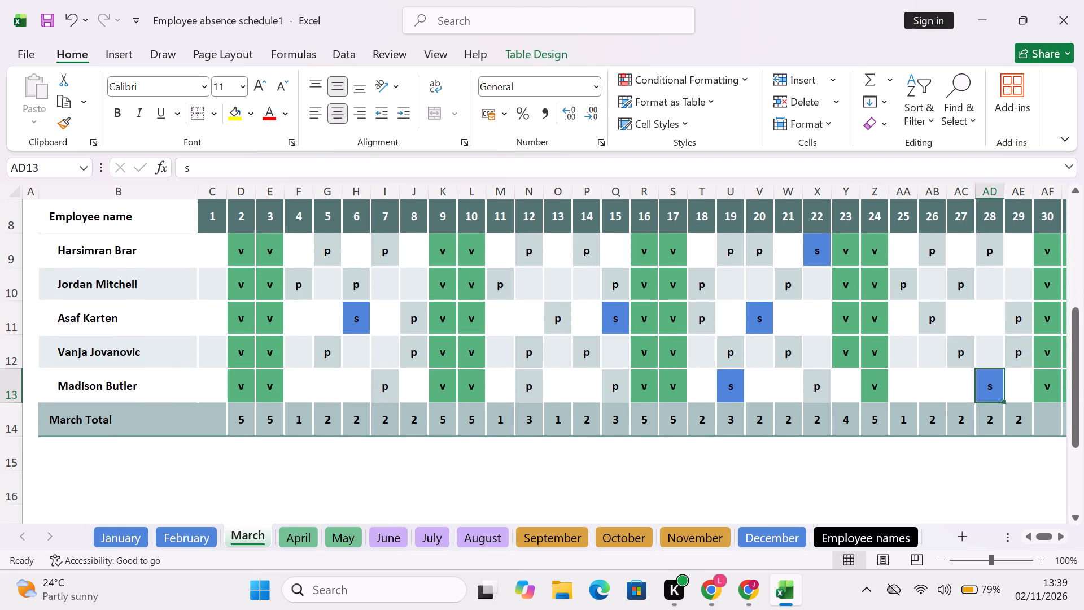
key(Right)
key(Right)
key(Right)
key(Right)
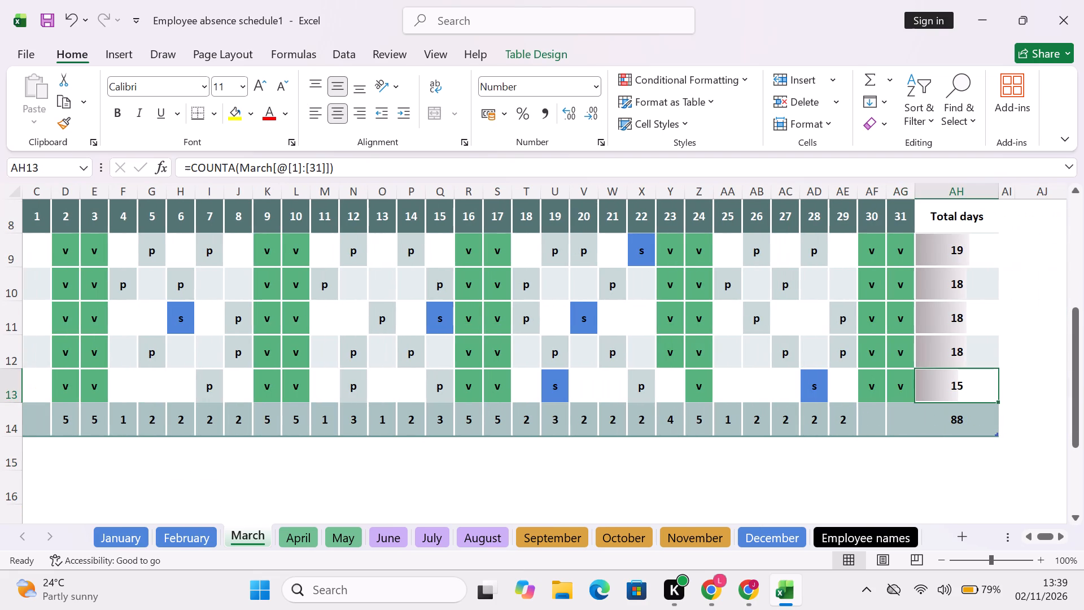
Set the March Total row to Count for days 30 and 31.
key(Left)
key(Left)
key(Down)
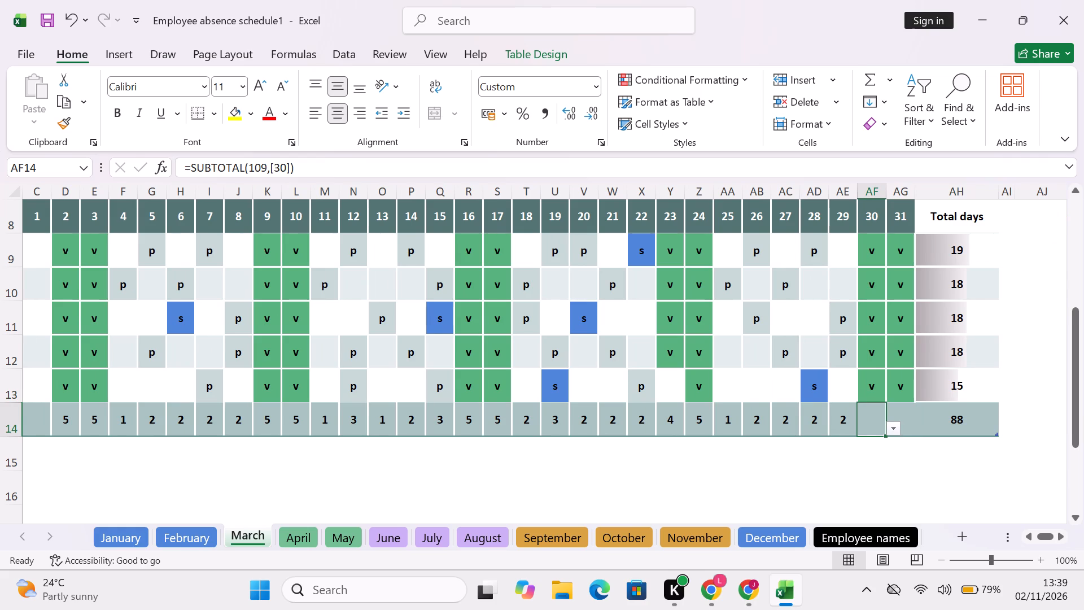
click(895, 431)
click(875, 465)
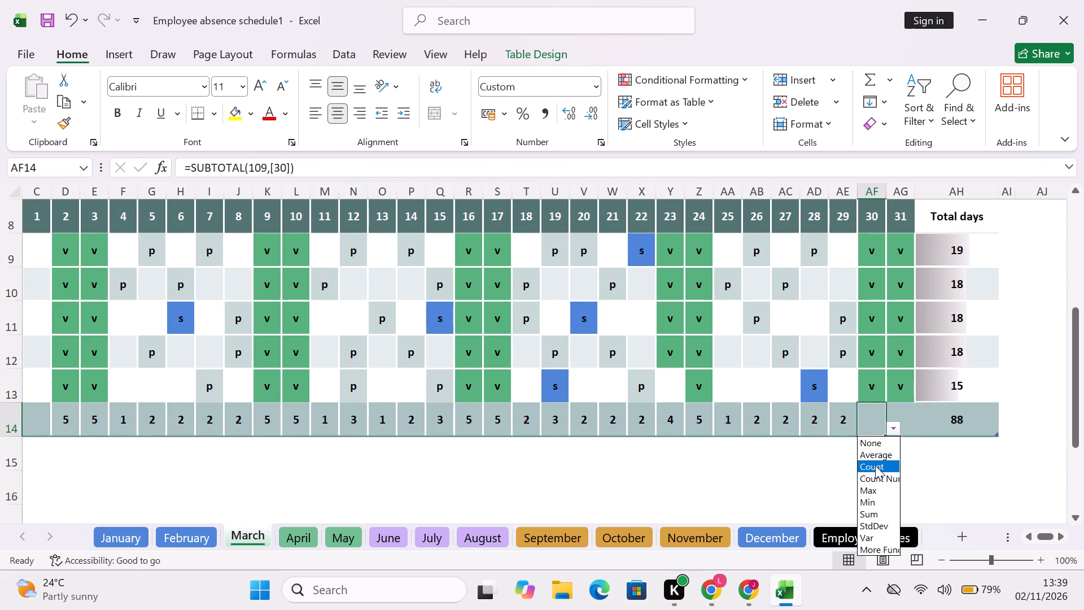
key(Right)
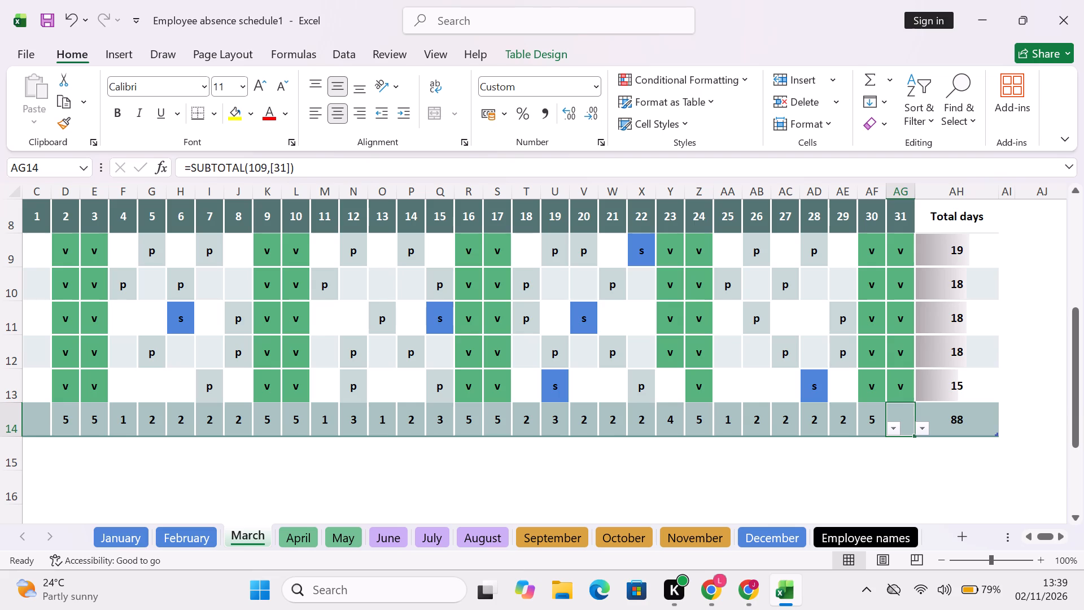
click(908, 429)
click(907, 413)
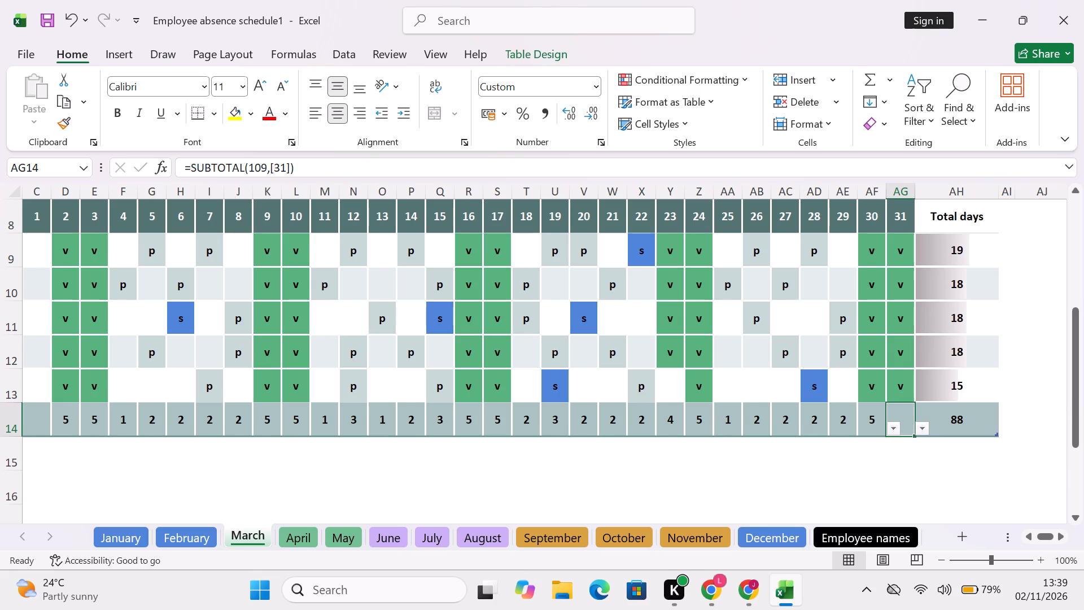
click(920, 425)
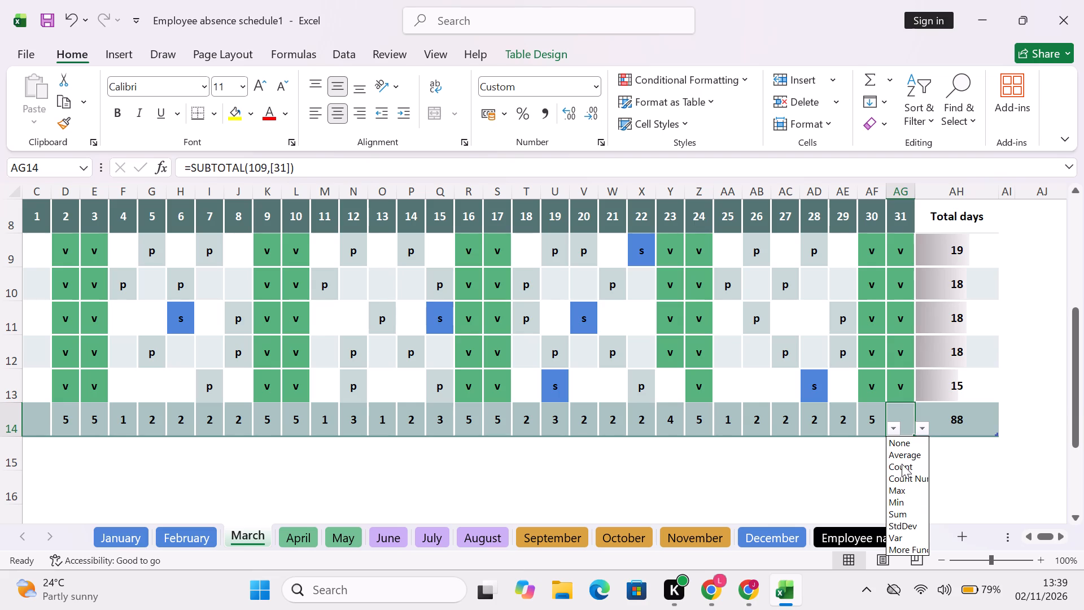
click(902, 464)
Check the March 31 column and the Total days column from the total row up to the year heading.
key(Up)
key(Up)
key(Up)
key(Up)
key(Up)
key(Up)
key(Up)
key(Up)
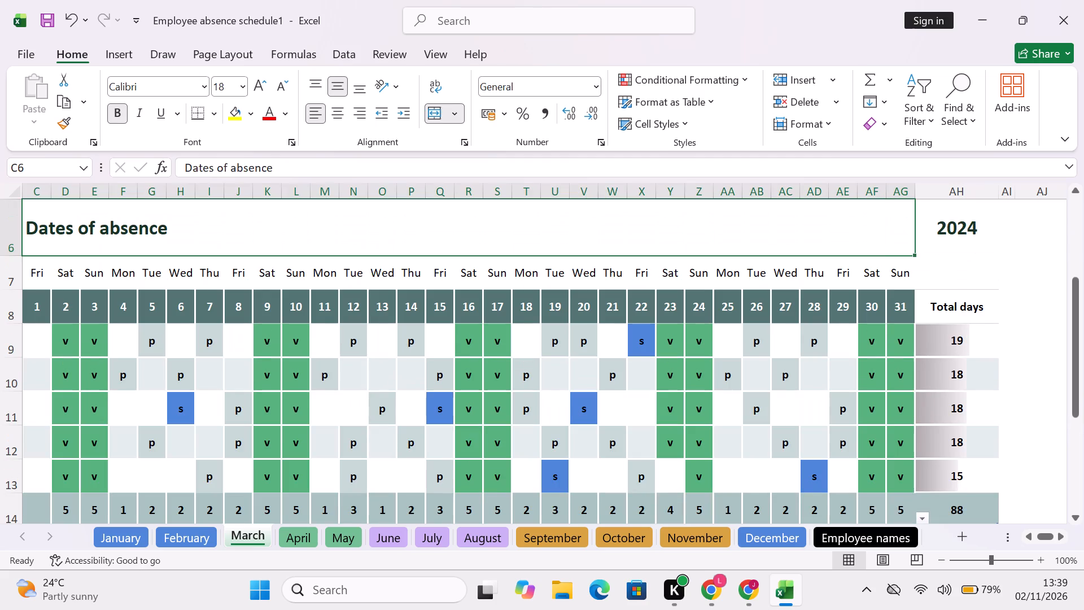
key(Down)
key(Down)
key(Down)
key(Down)
key(Down)
key(Down)
key(Down)
key(Down)
key(Down)
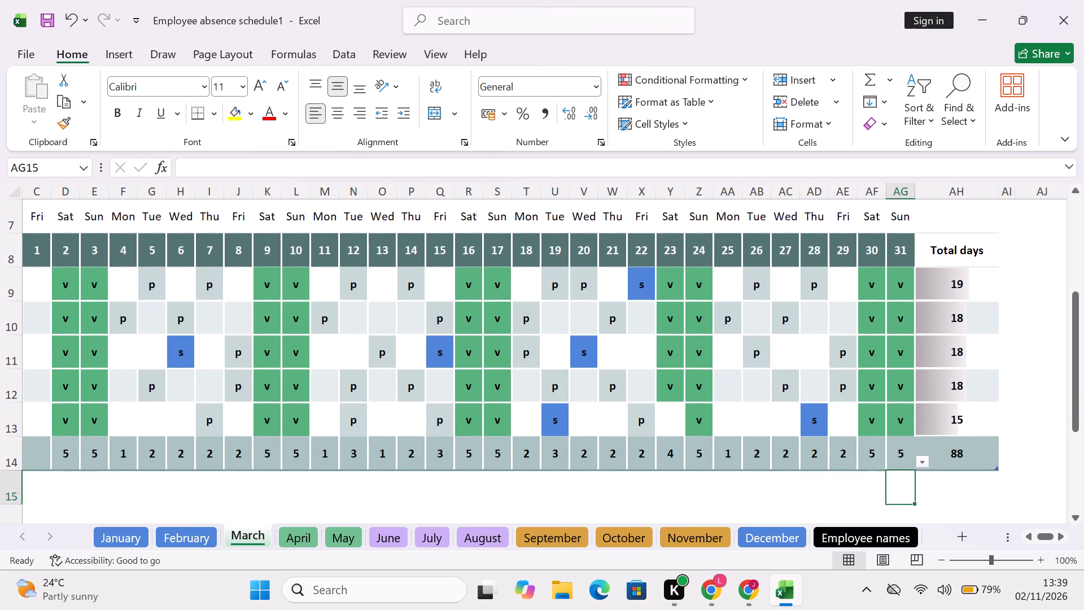
key(Right)
key(Up)
key(Up)
key(Up)
key(Up)
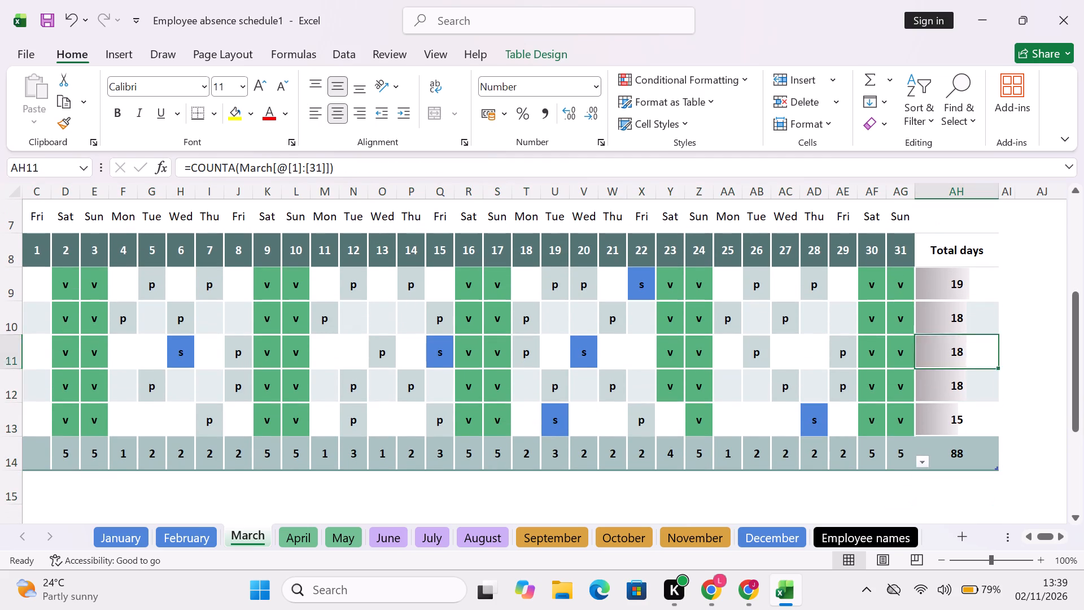
key(Up)
key(Up)
key(Up)
key(Up)
key(Up)
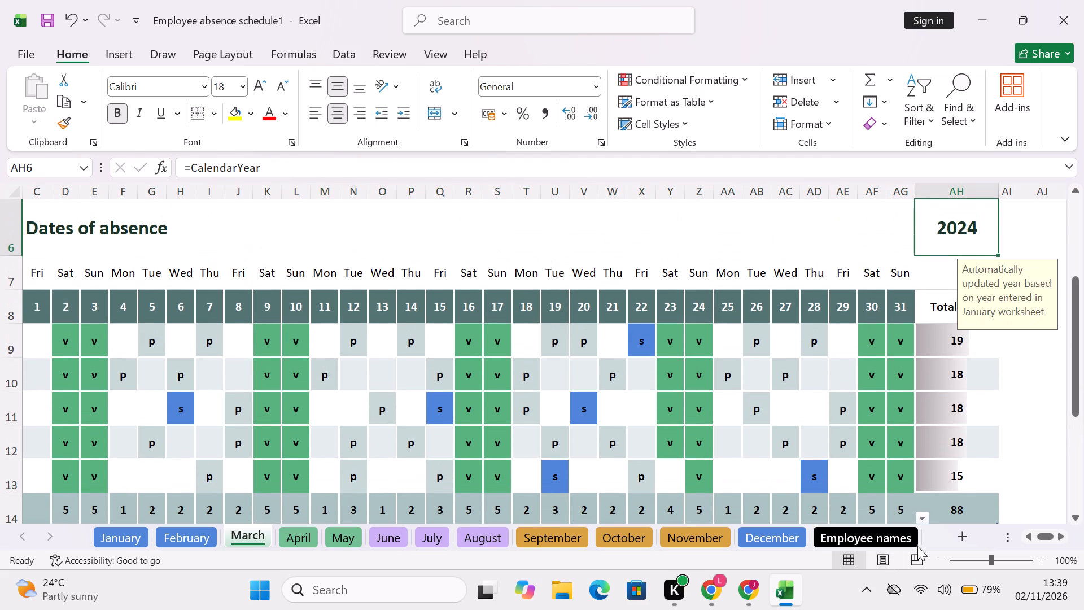
Apply Data Bars conditional formatting to the five employees' Total days cells on the March sheet.
drag(933, 332, 950, 478)
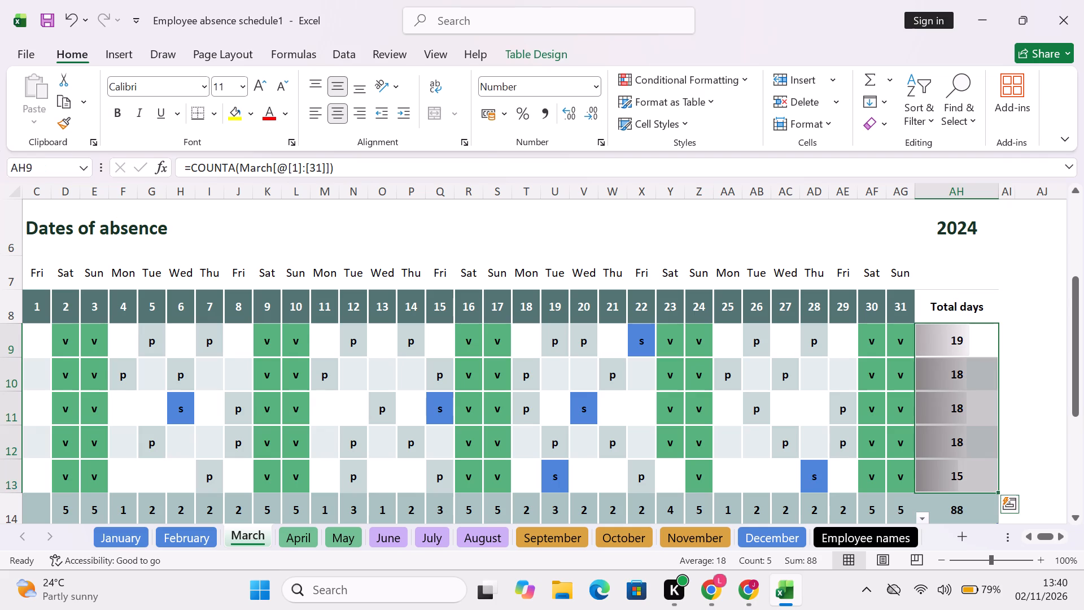
click(950, 478)
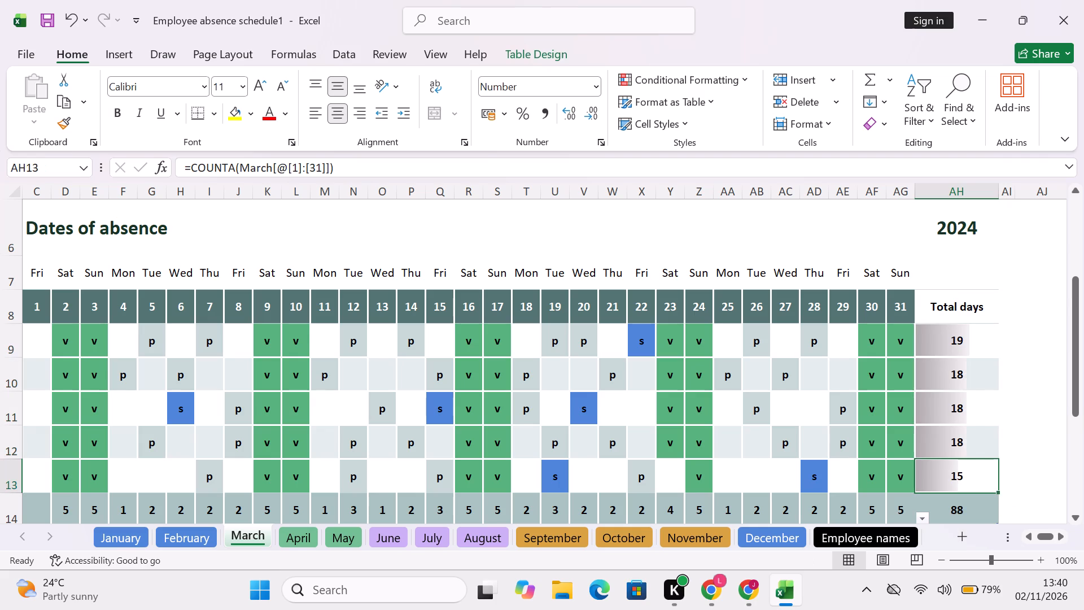
click(1044, 494)
drag(985, 483, 976, 441)
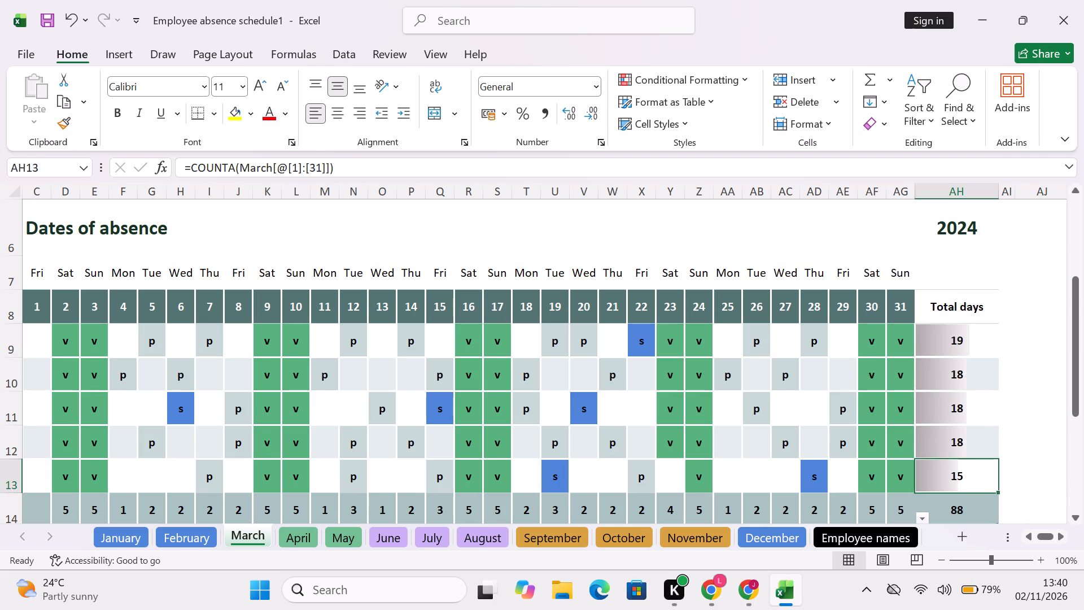
drag(976, 441, 953, 342)
right_click(953, 342)
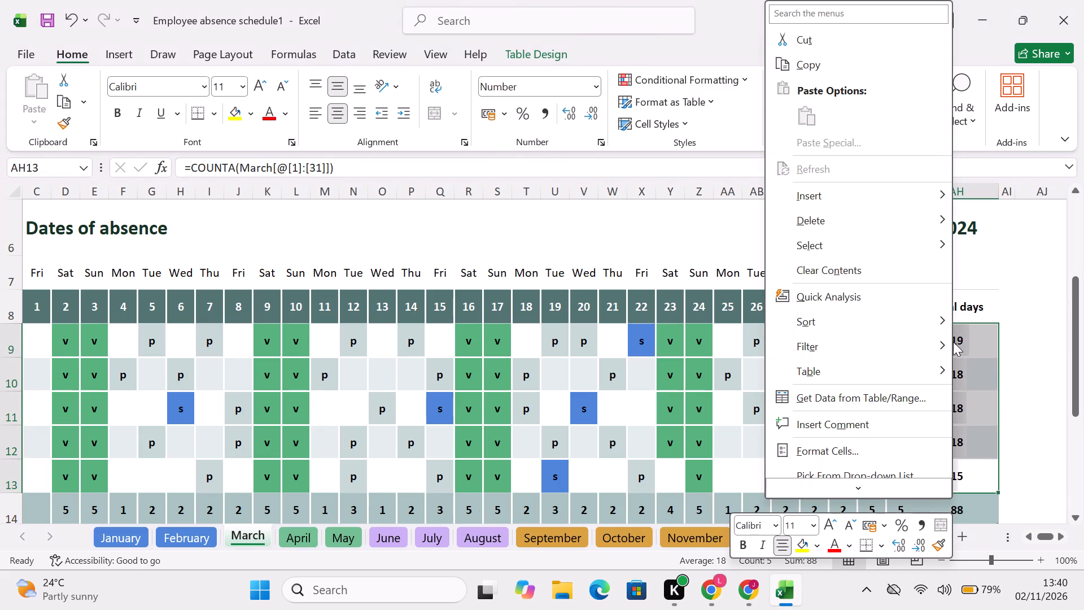
click(886, 304)
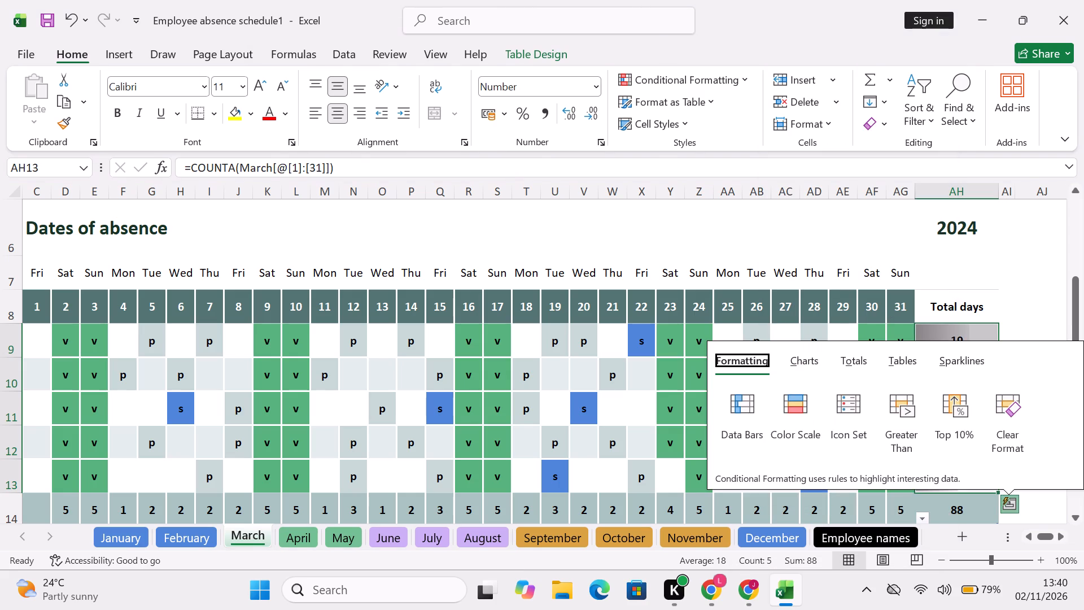
click(741, 406)
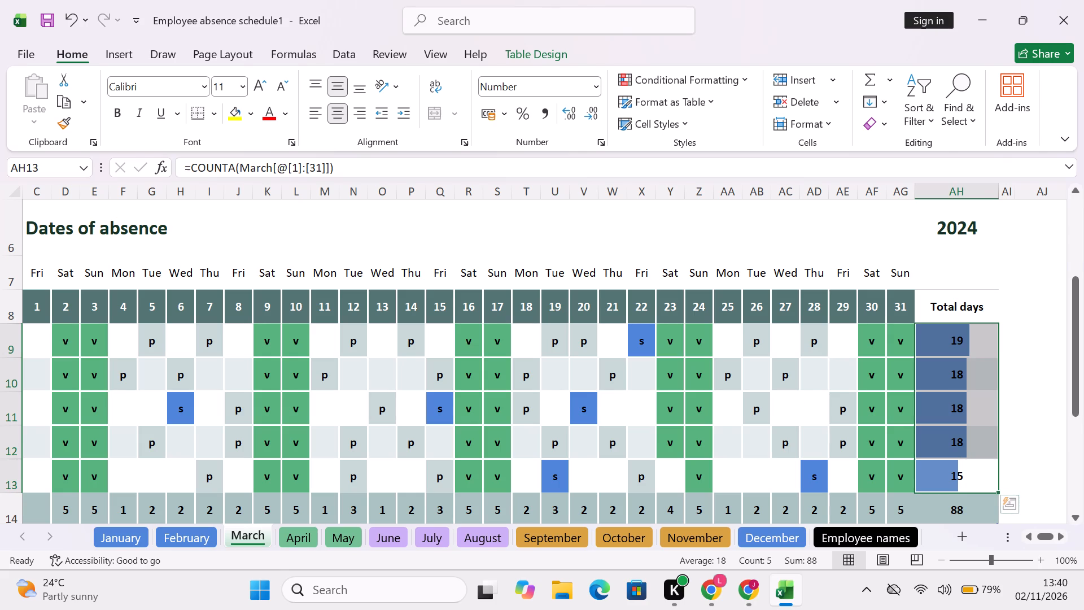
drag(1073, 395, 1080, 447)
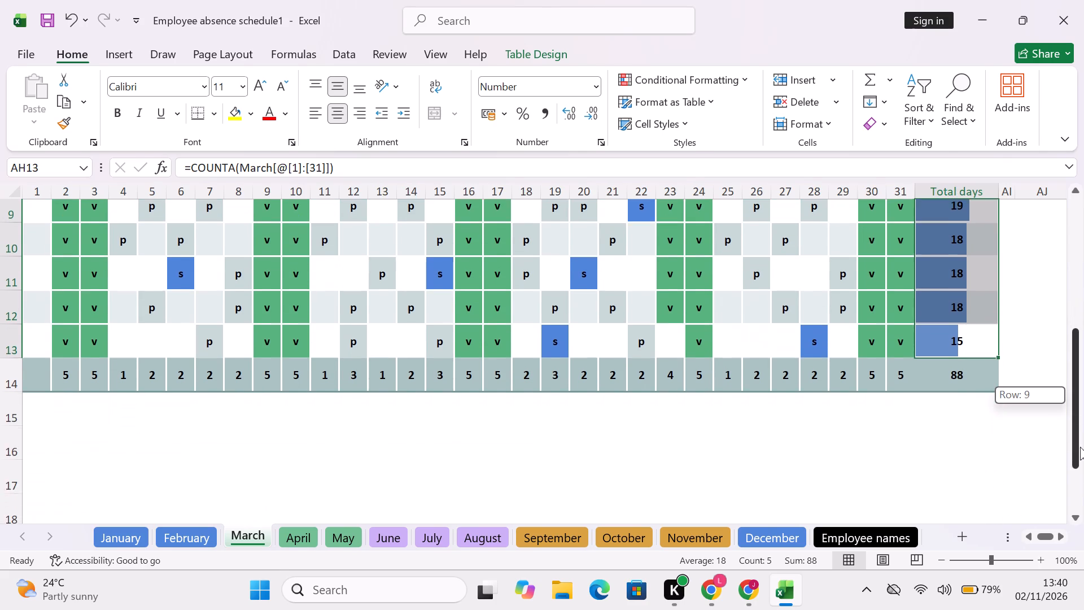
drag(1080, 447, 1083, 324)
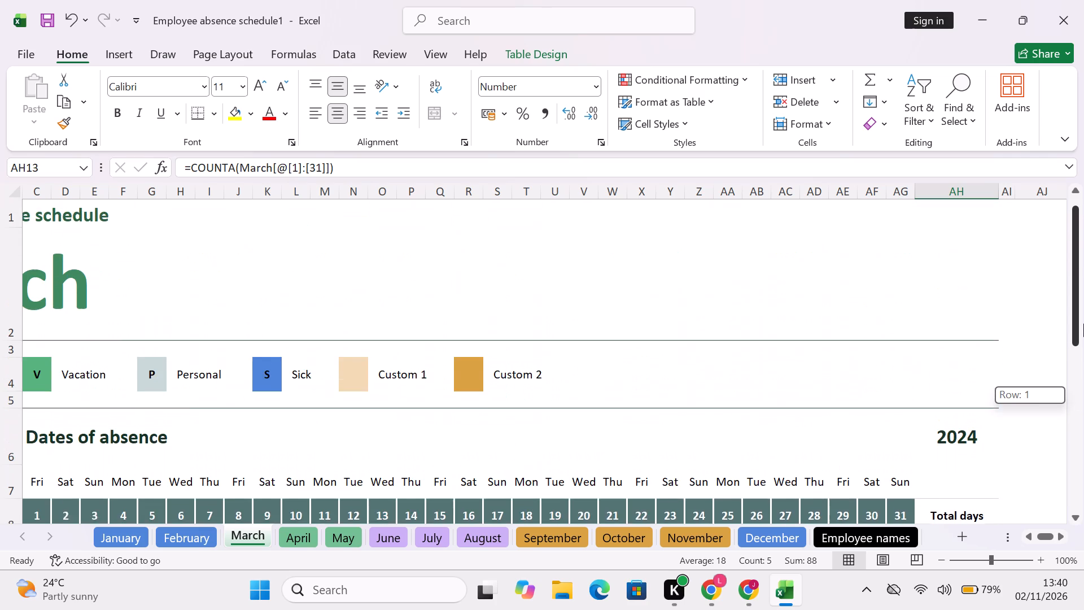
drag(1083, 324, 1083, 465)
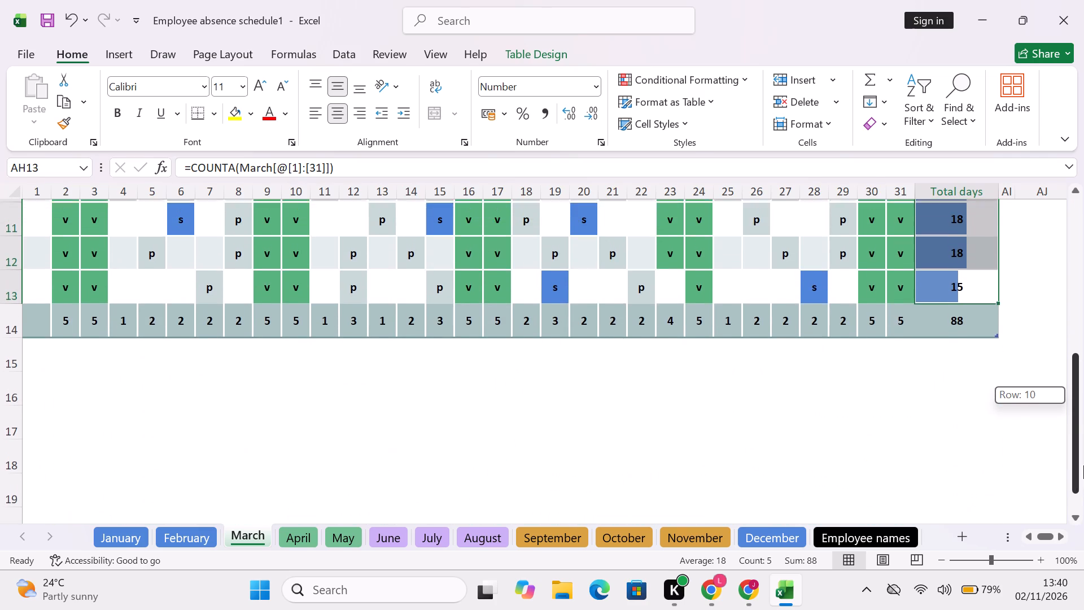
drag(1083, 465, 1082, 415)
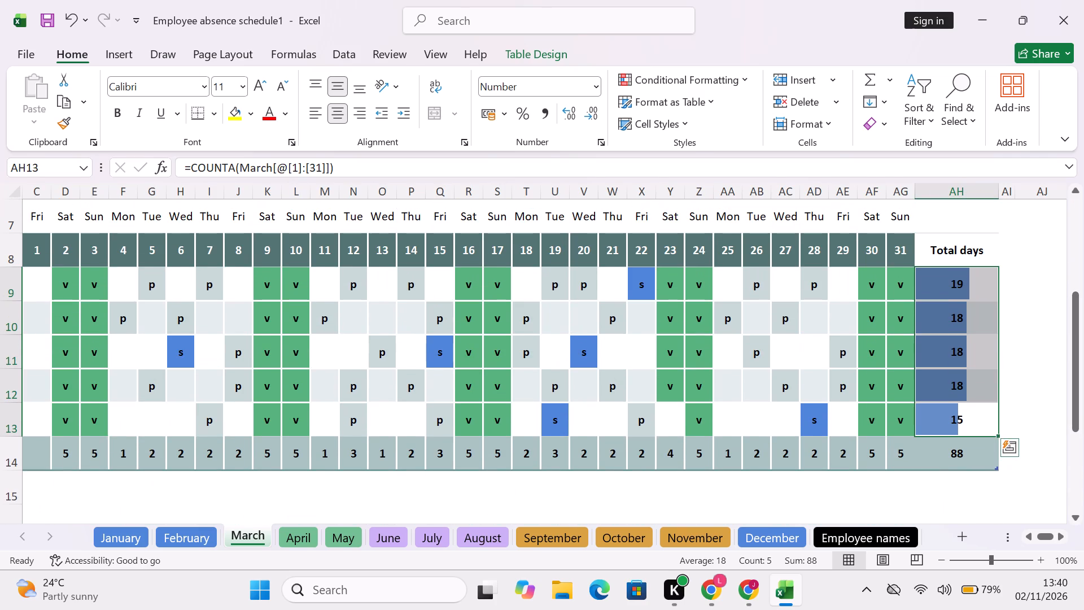
Save the workbook in the Documents folder as Employee absence schedule 2024.
click(40, 16)
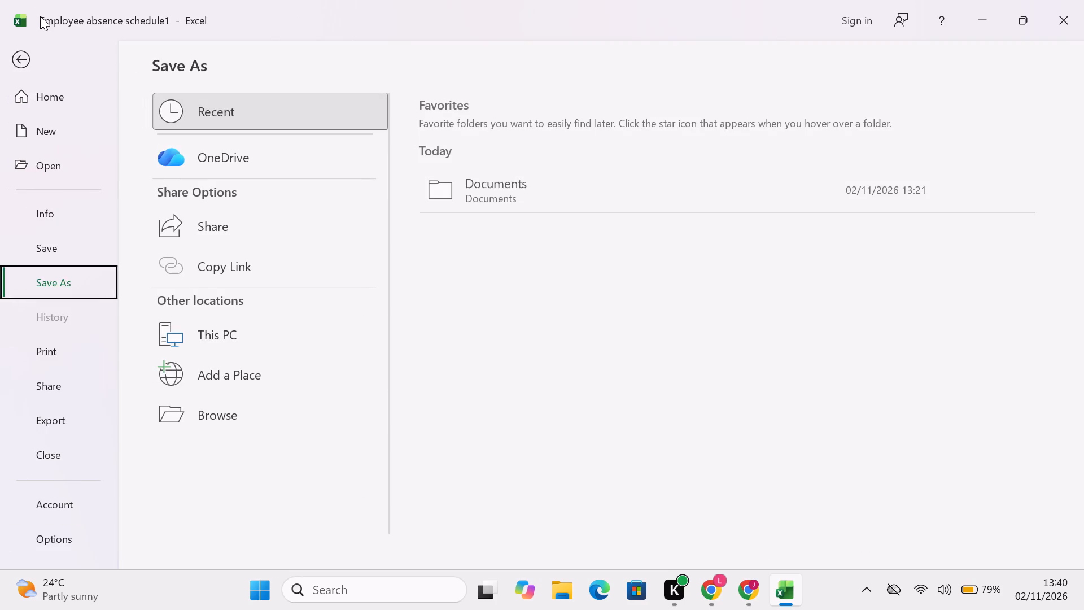
click(532, 190)
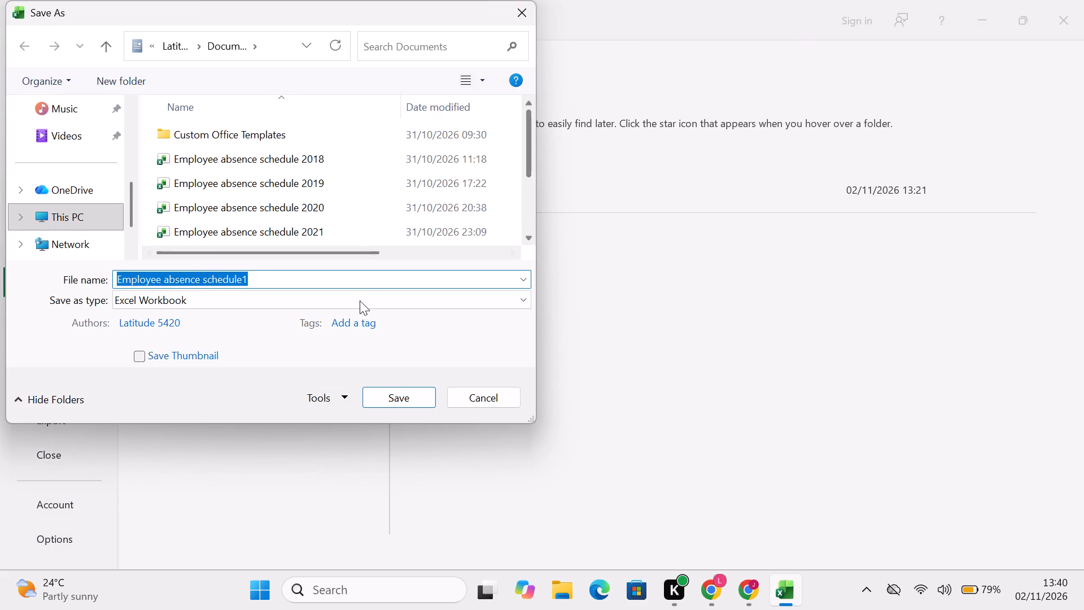
click(382, 282)
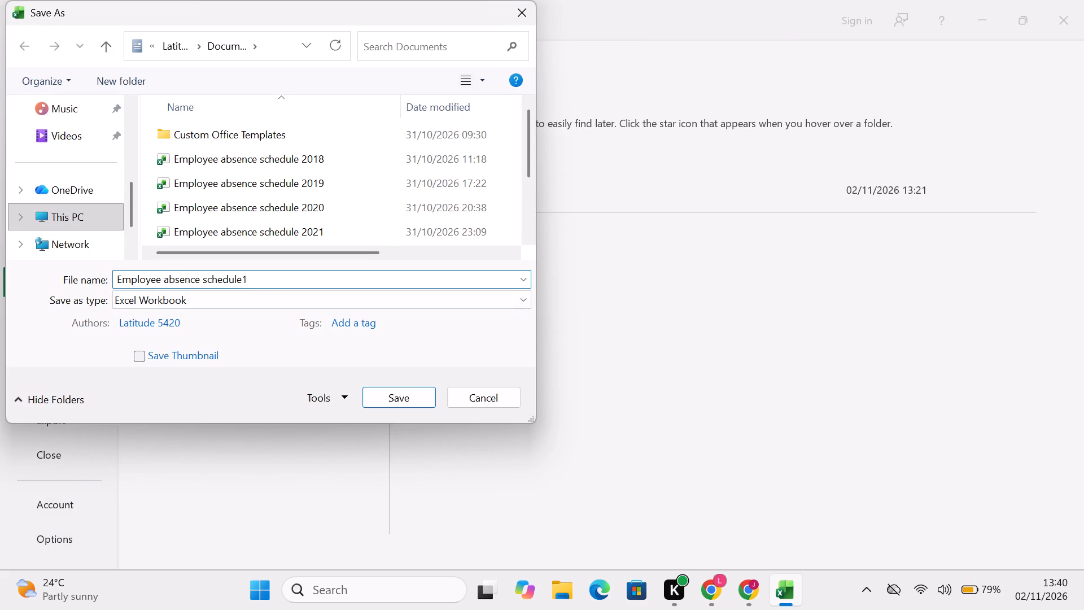
key(BackSpace)
key(space)
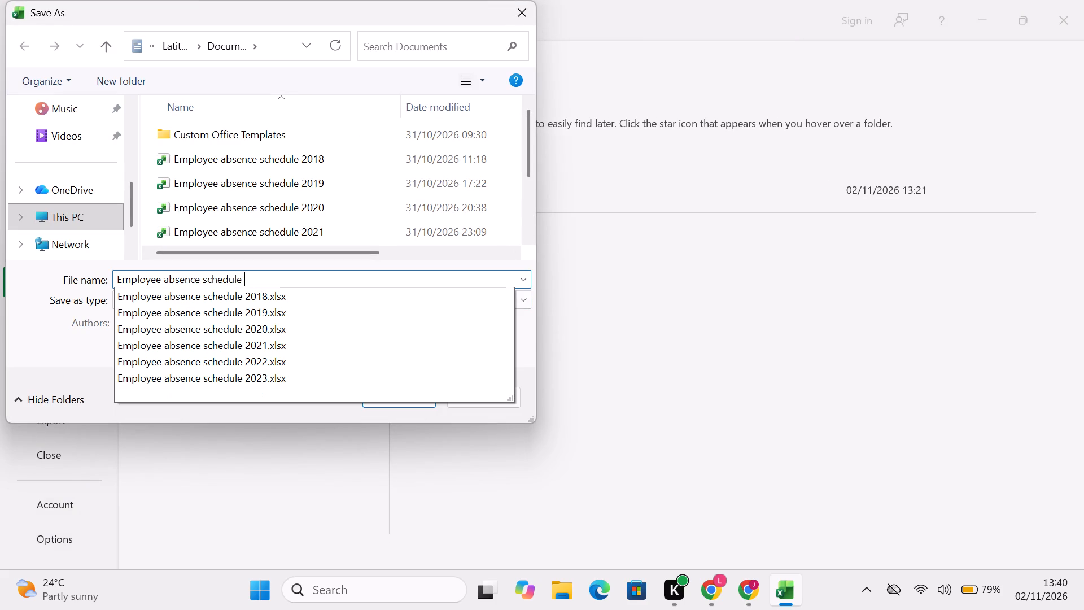
text(2024)
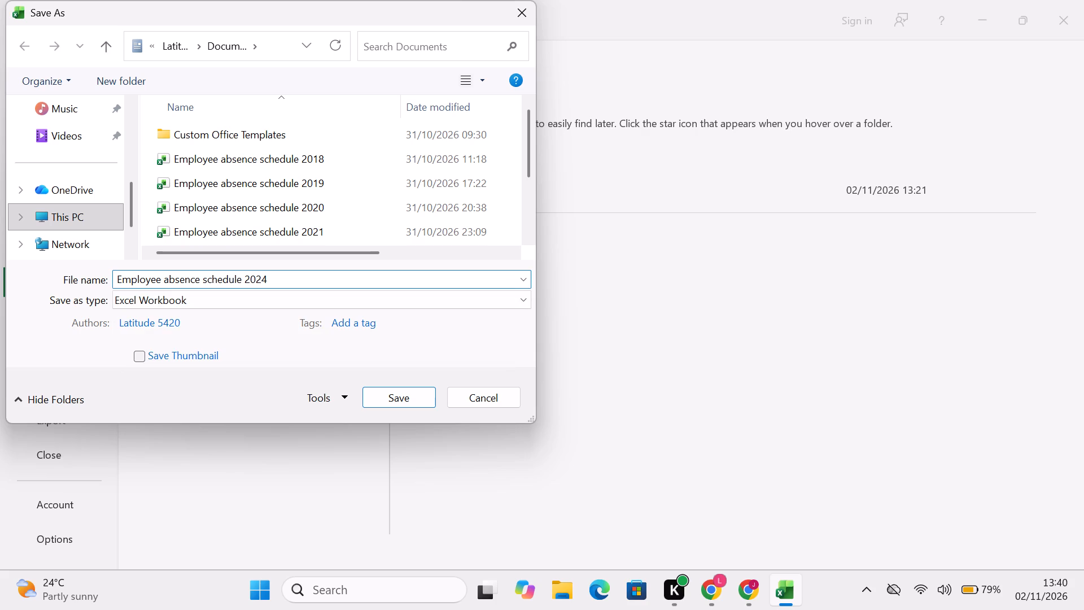
click(408, 390)
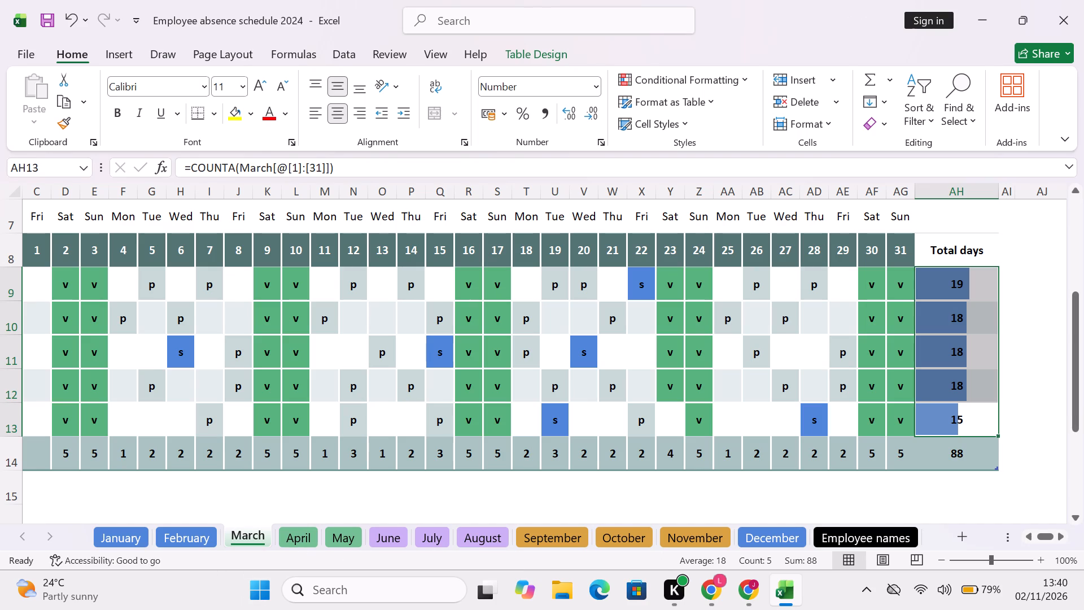
Switch to the April sheet and go to the day 1 cell of the first employee.
click(357, 454)
click(305, 538)
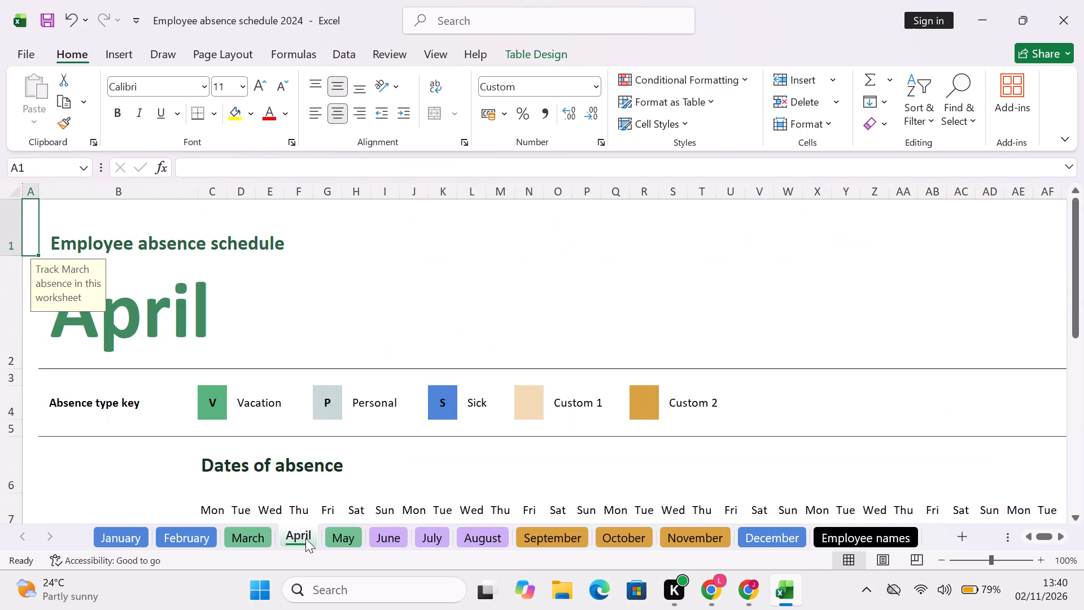
key(Up)
key(Down)
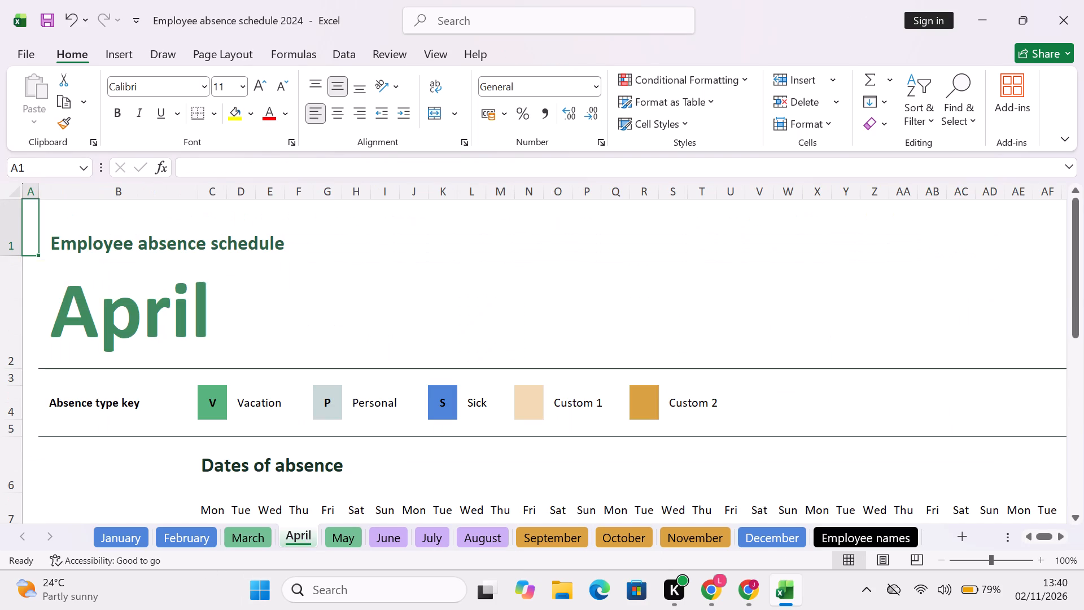
key(Down)
key(Down)
key(Down)
key(Down)
key(Down)
key(Down)
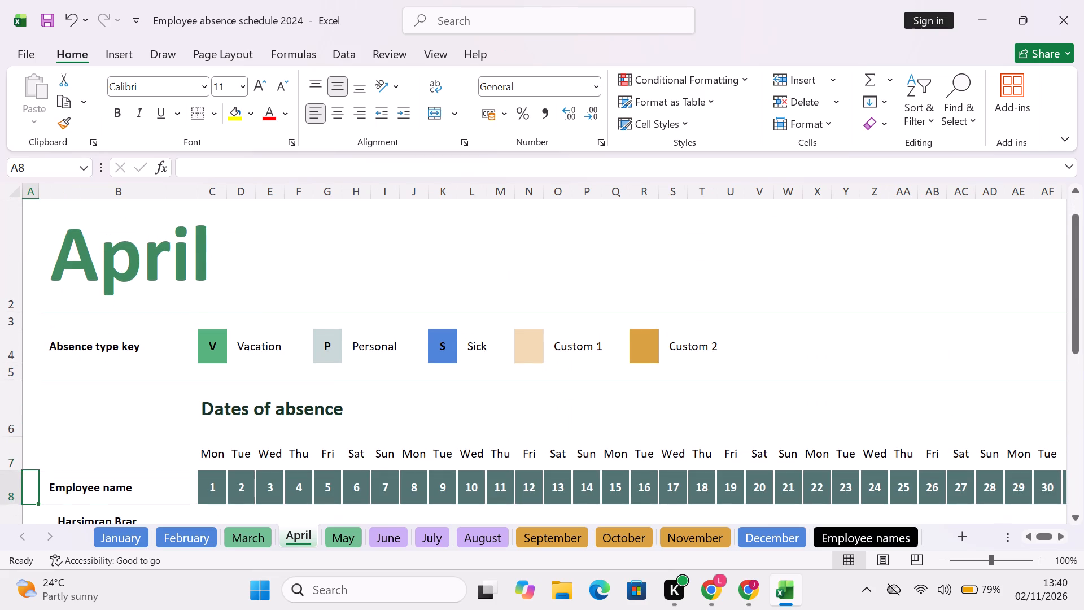
key(Down)
key(Right)
key(Right)
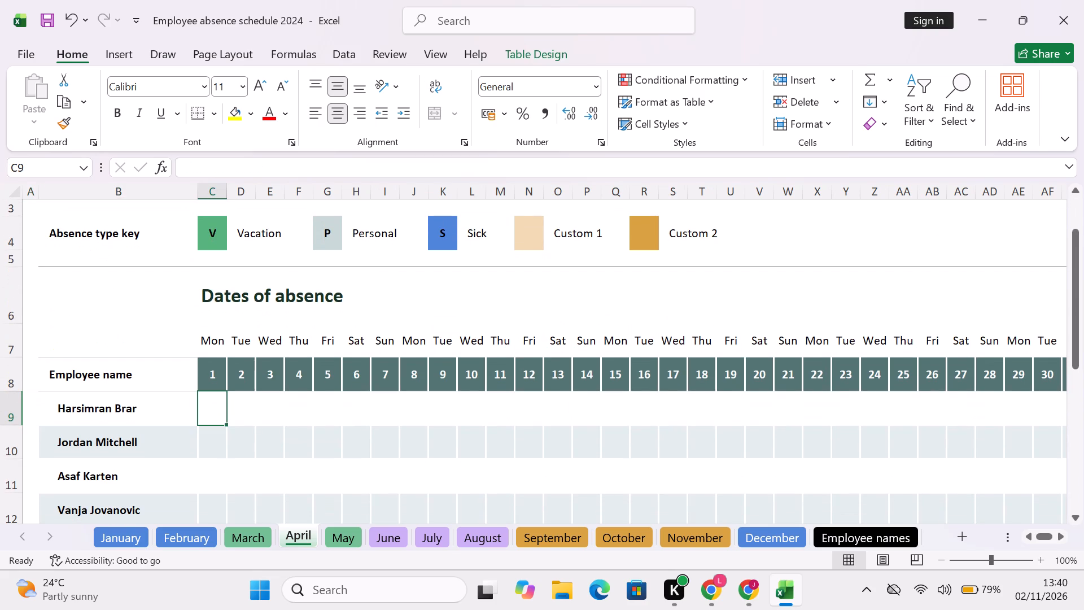
Enter s for day 2 and p for day 5 in the first employee's April row.
key(a)
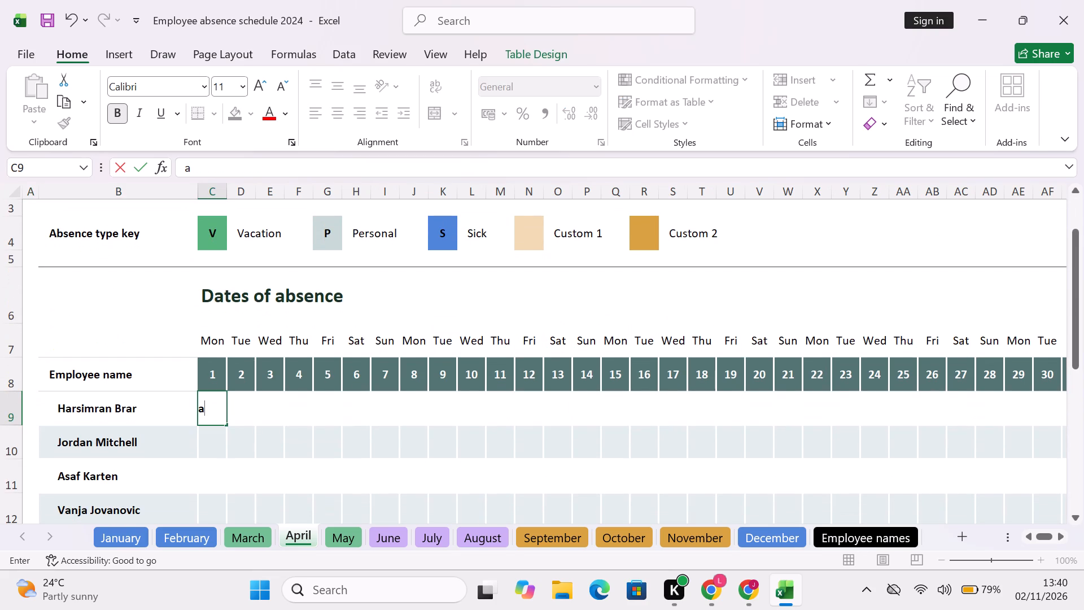
key(BackSpace)
key(Right)
key(Right)
key(Right)
key(Left)
key(Left)
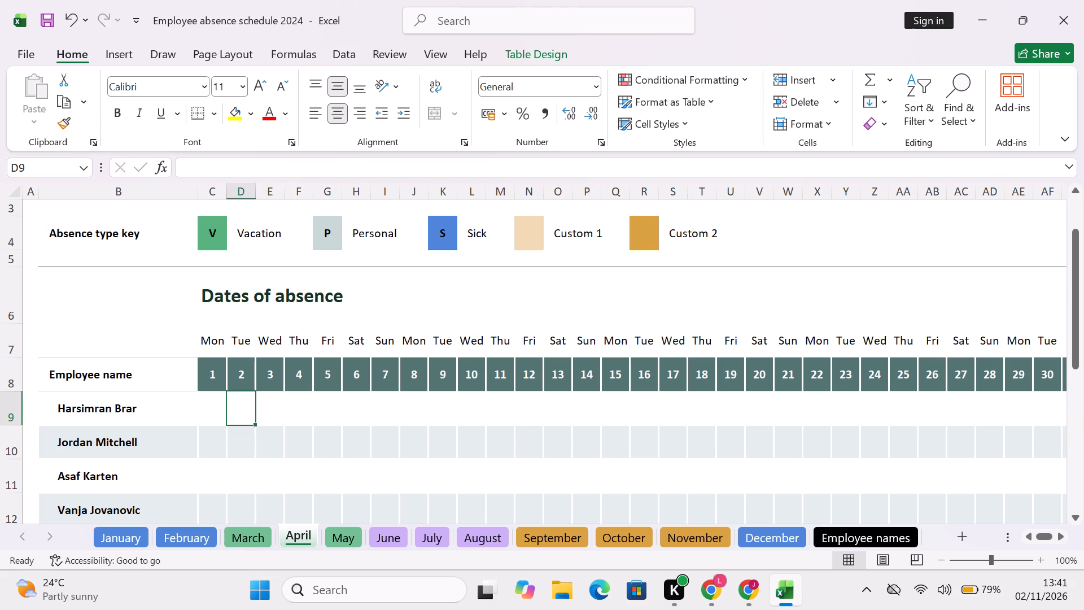
key(s)
key(Right)
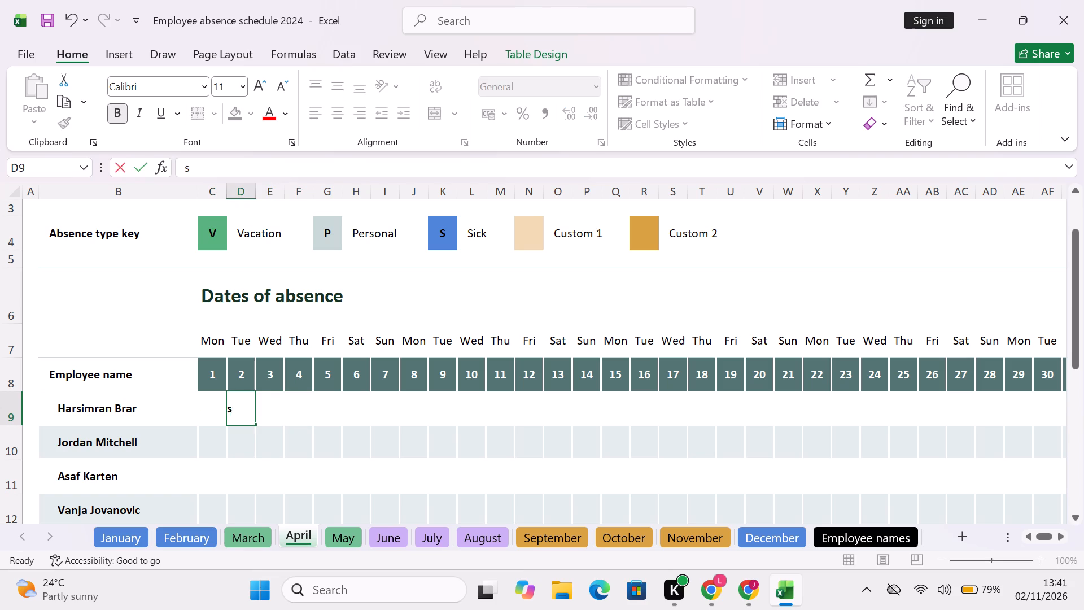
key(Right)
key(Right)
key(p)
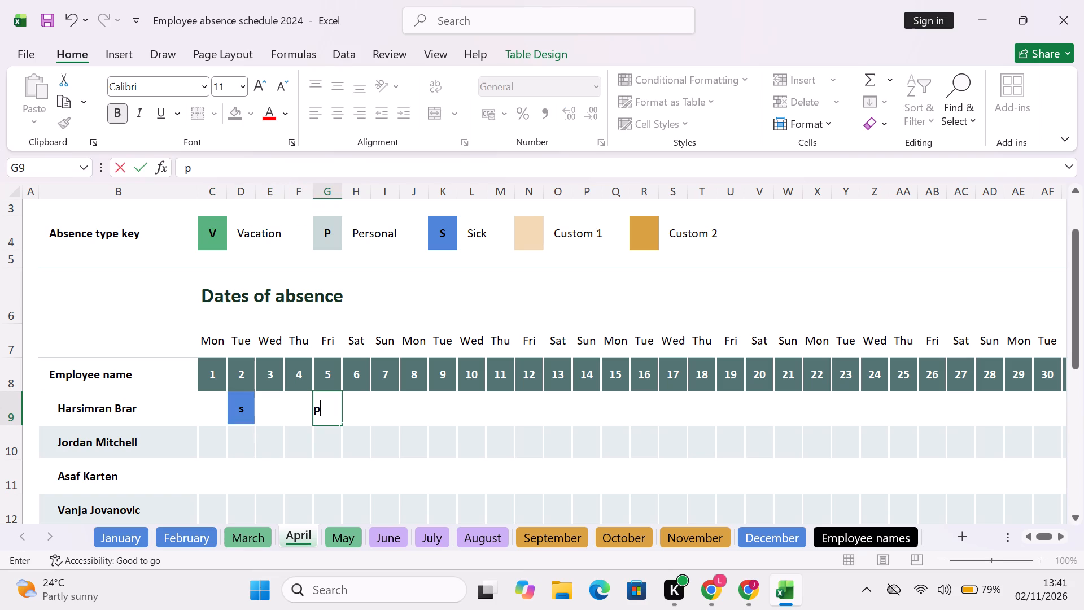
key(Down)
Enter v for the weekend days 6 and 7 in the first employee's April row.
key(Left)
key(Up)
key(Up)
key(Right)
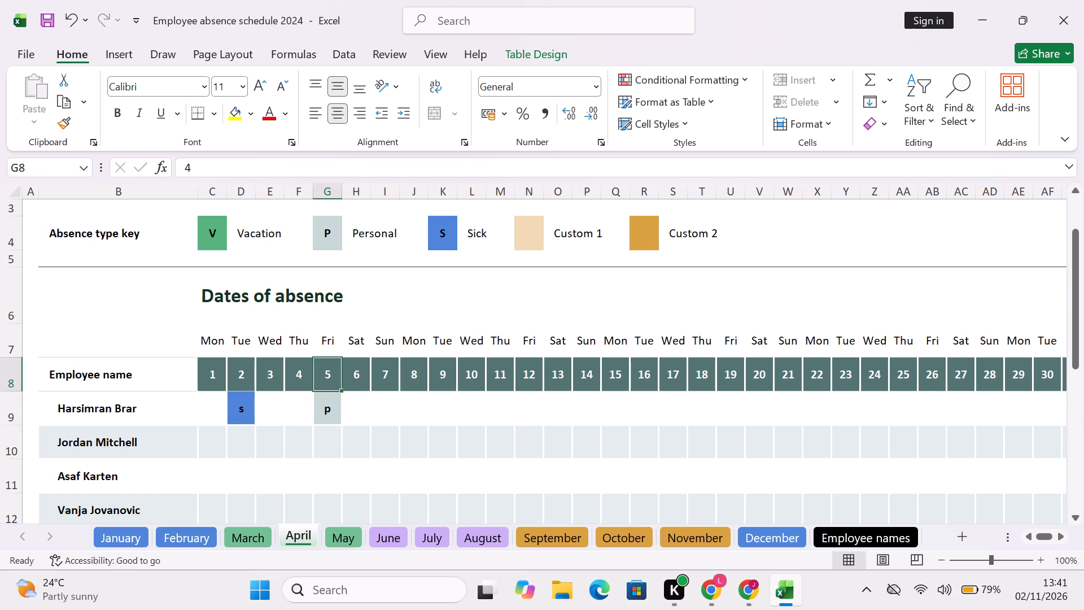
key(Right)
key(Down)
key(v)
key(Right)
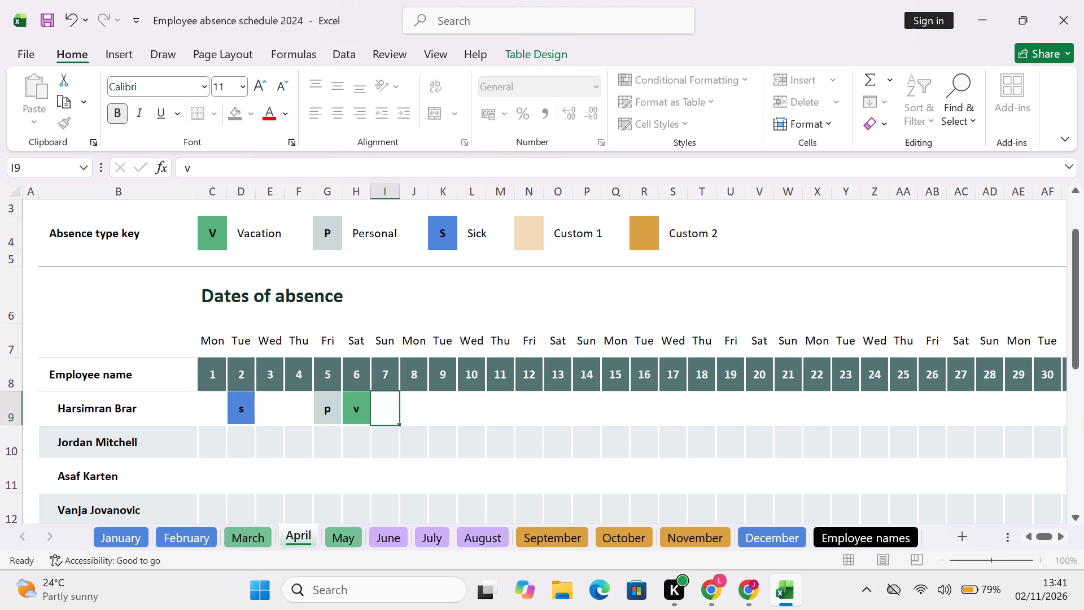
key(v)
key(Right)
Enter p for days 10 and 12 and v for days 13 and 14 in the first employee's April row.
key(Right)
key(Right)
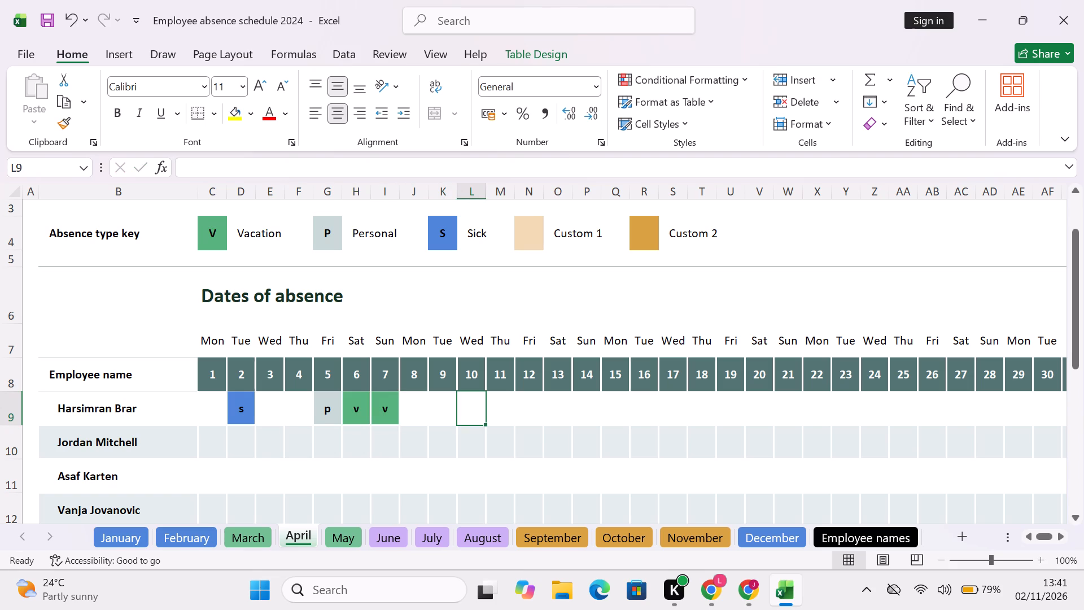
key(p)
key(Right)
key(Right)
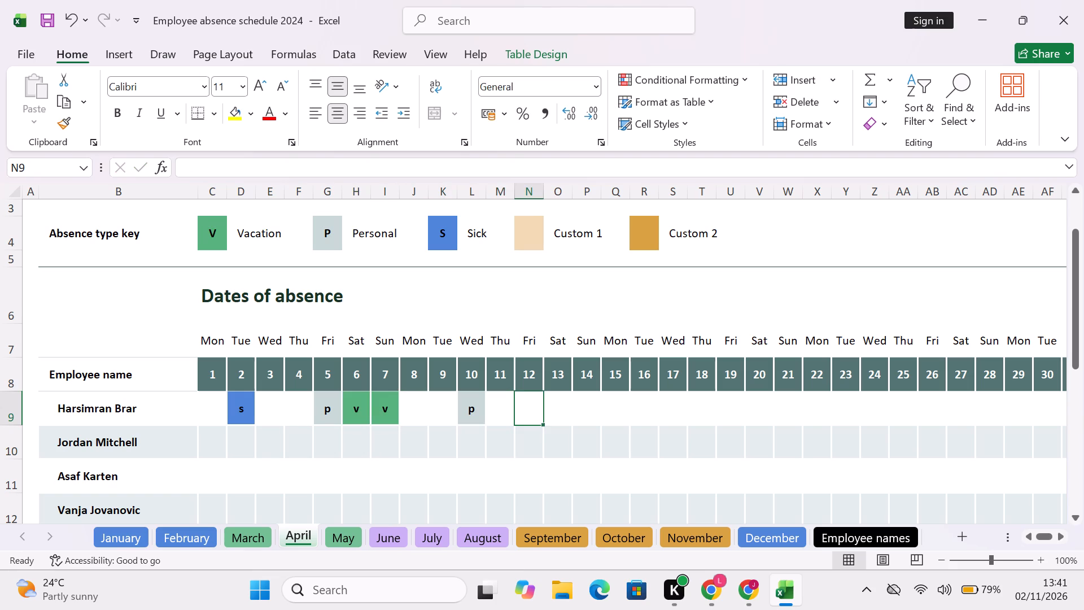
key(p)
key(Right)
key(Right)
key(Left)
key(v)
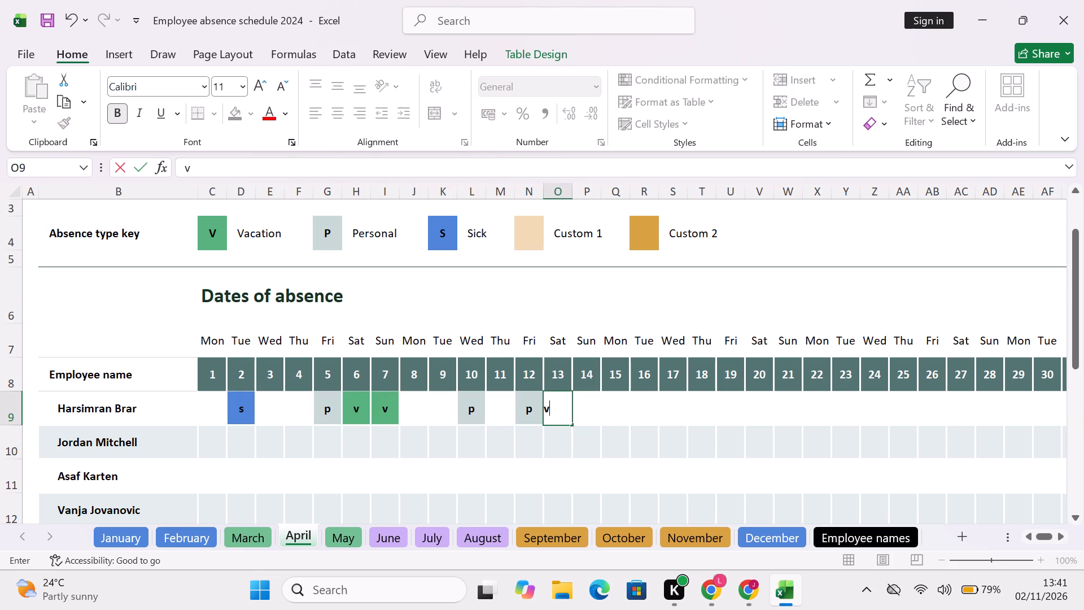
key(Right)
key(v)
key(Right)
Enter p for days 16 and 18 and v for days 20 and 21 in the first employee's April row.
key(Right)
key(Right)
key(Left)
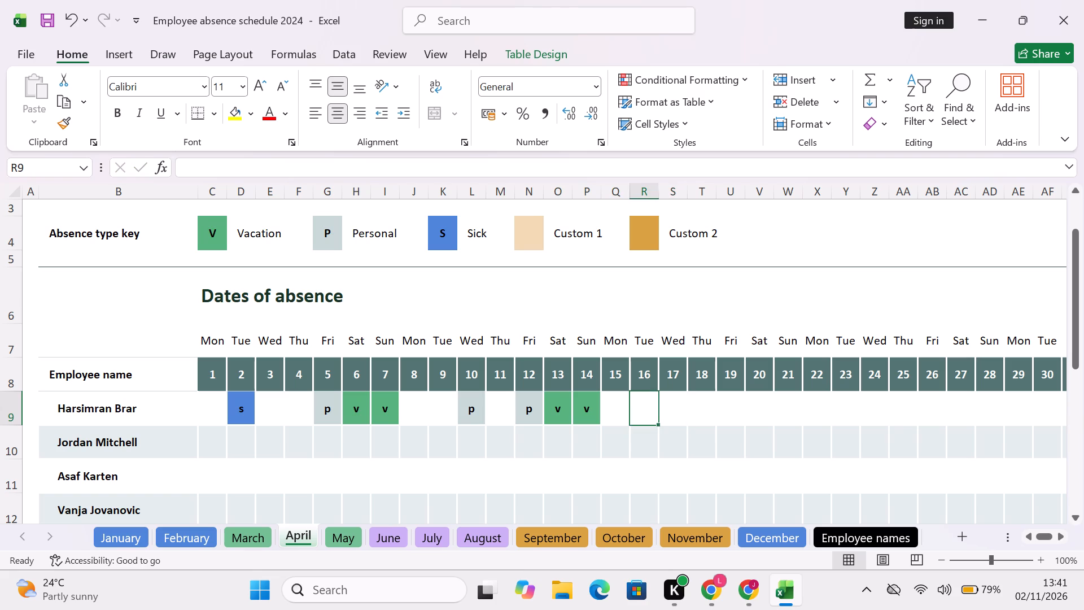
key(p)
key(Right)
key(Right)
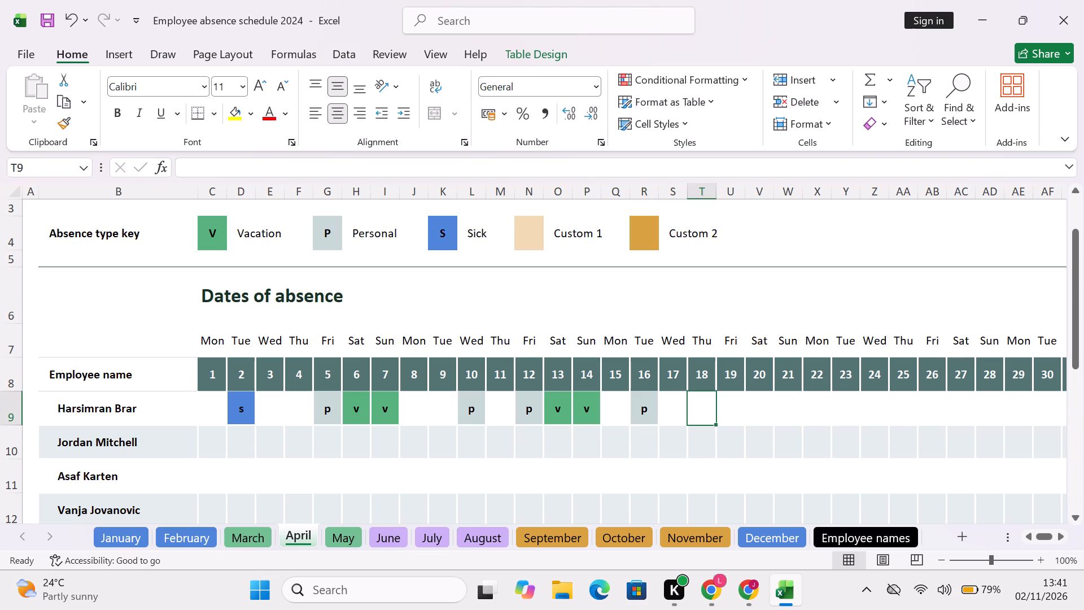
key(p)
key(Right)
key(Right)
key(Right)
key(Left)
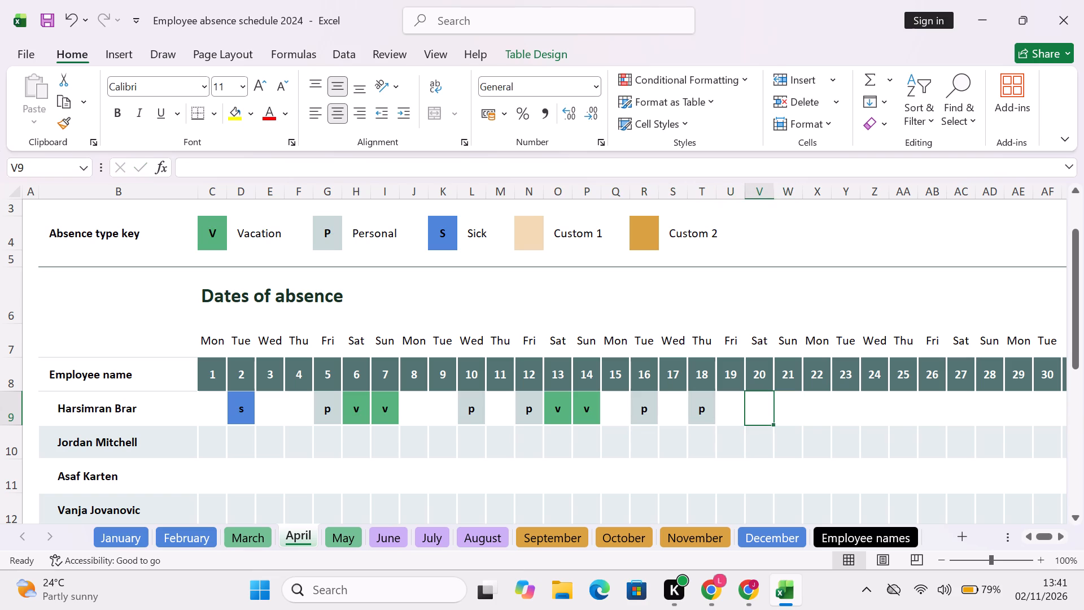
key(v)
key(Right)
key(v)
key(Right)
Enter p for days 23 and 25 in the first employee's April row.
key(Right)
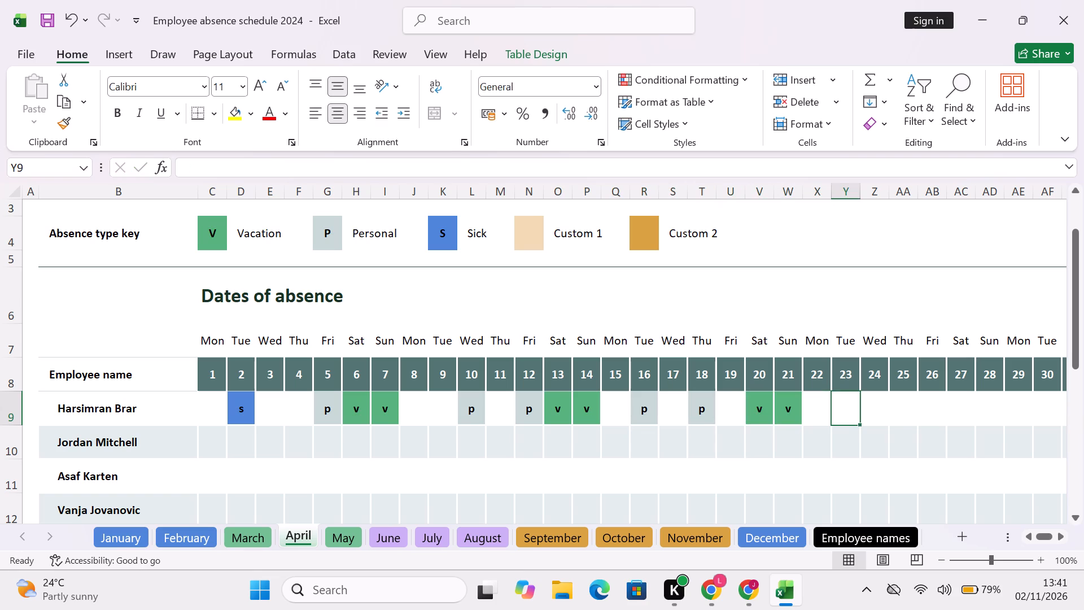
key(p)
key(Right)
key(Right)
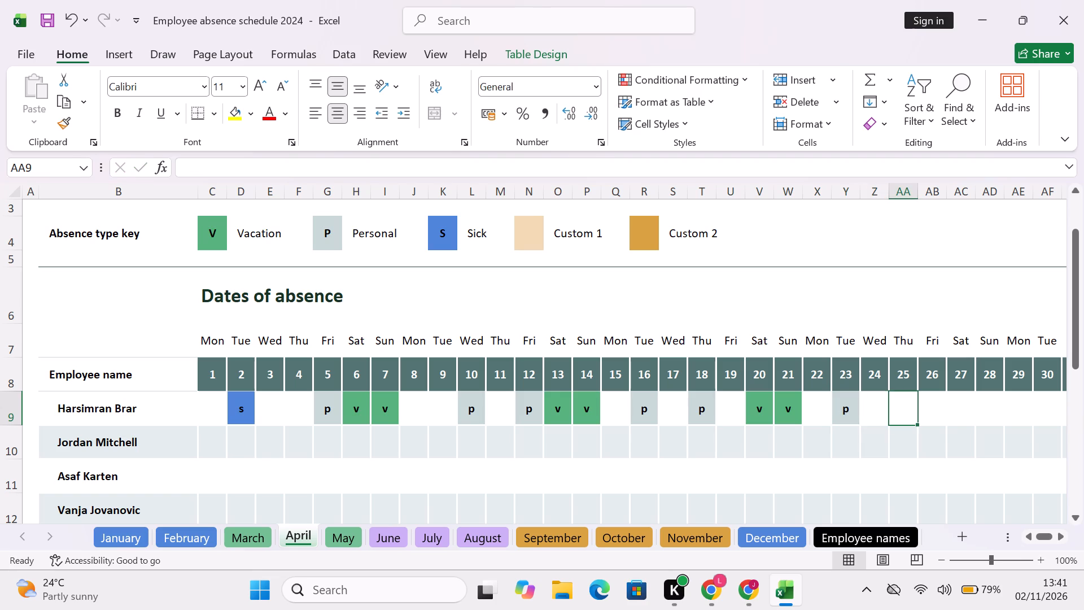
key(p)
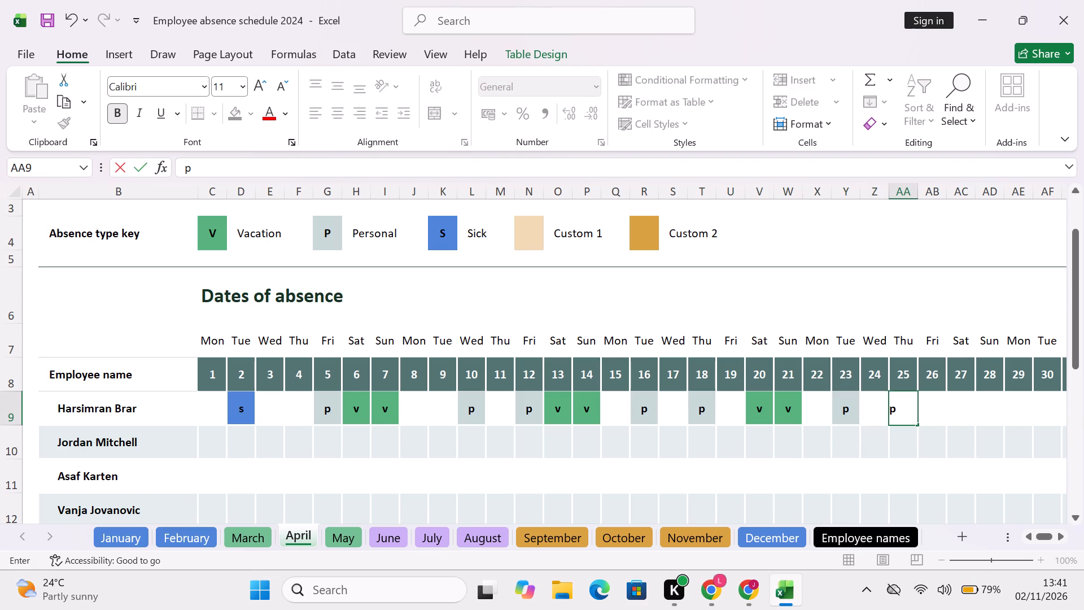
key(Left)
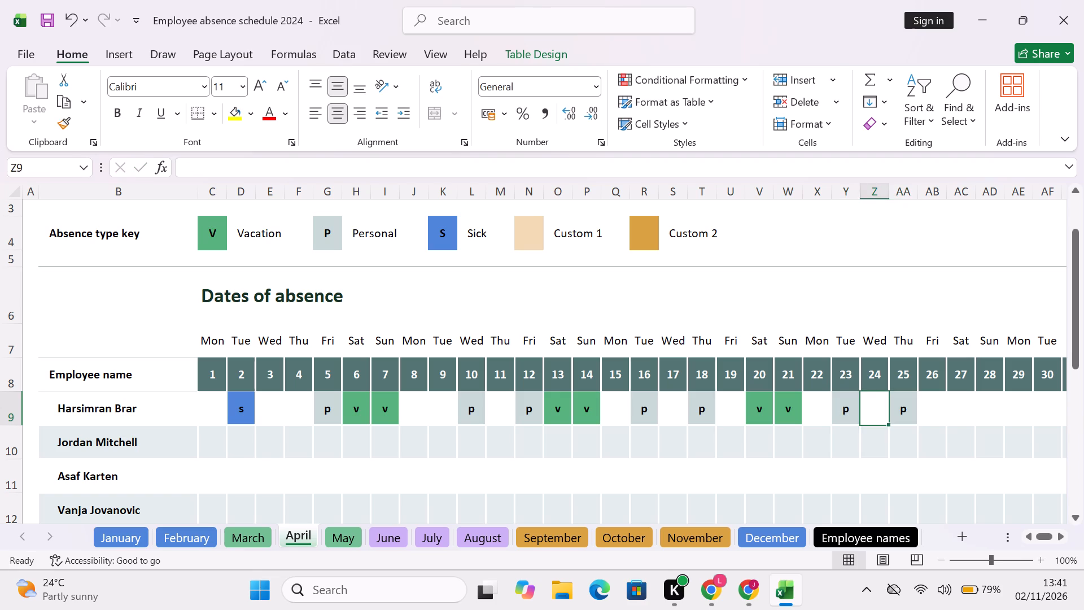
Enter v for days 27 and 28 and s for day 30 in the first employee's April row.
key(Right)
key(Right)
key(Right)
key(Right)
key(Left)
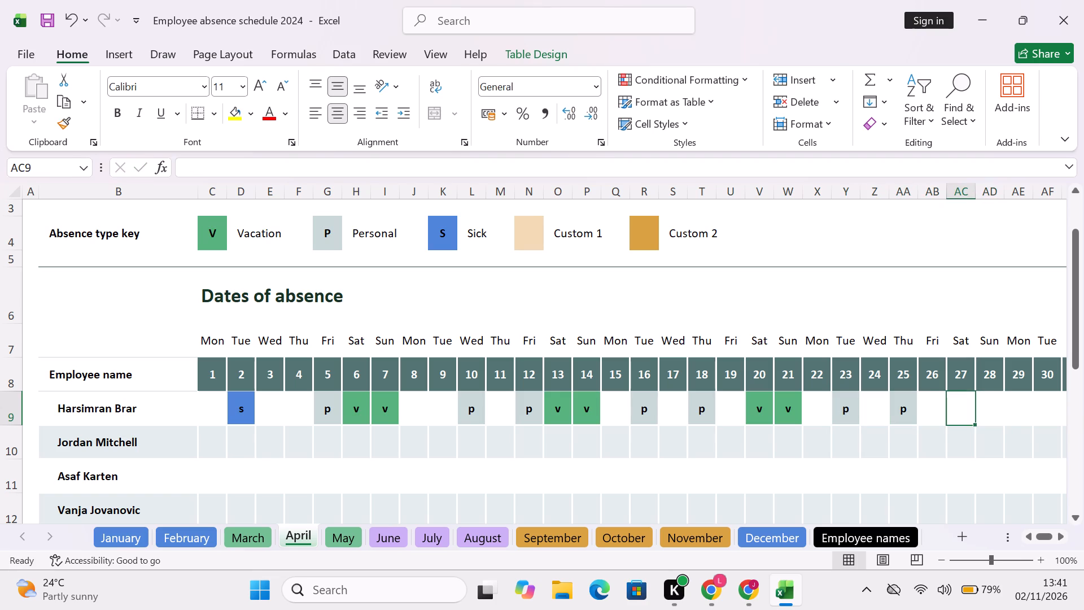
key(v)
key(Right)
key(v)
key(Right)
key(Right)
key(Right)
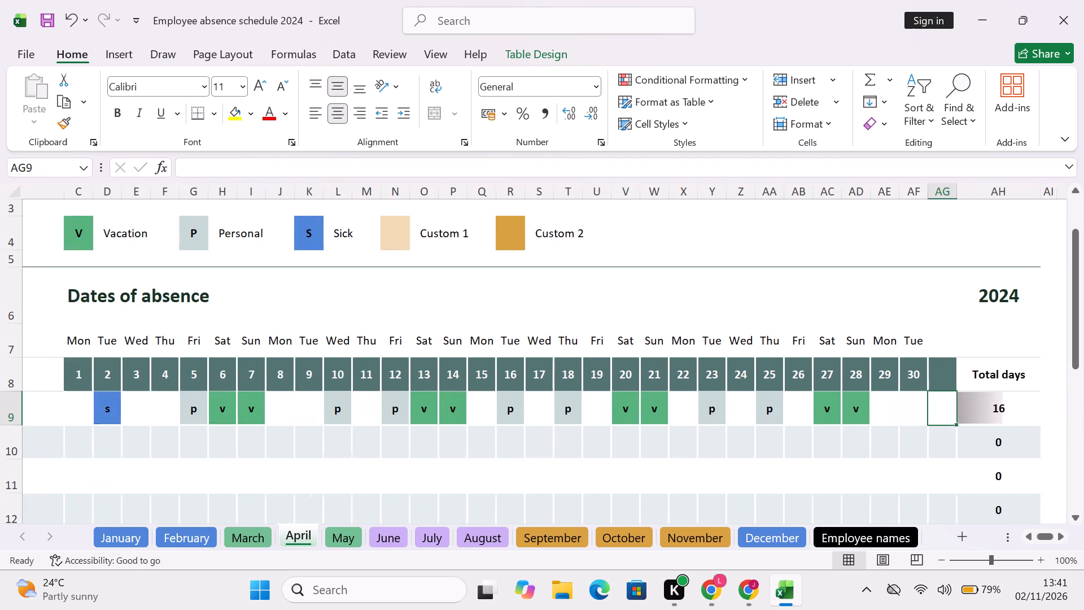
key(Left)
key(s)
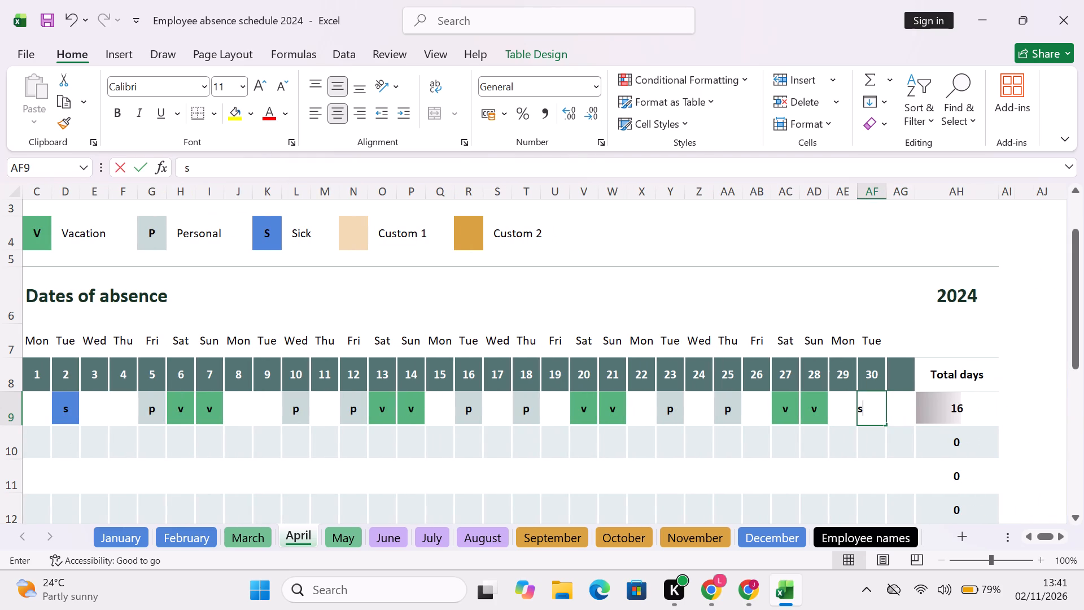
key(Down)
Enter p for days 3 and 5 in the second employee's April row.
key(Left)
key(Left)
key(Left)
key(Left)
key(Left)
key(Left)
key(Left)
key(Left)
key(Left)
key(Left)
key(Left)
key(Left)
key(Left)
key(Left)
key(Left)
key(Left)
key(Left)
key(Left)
key(Left)
key(Left)
key(Left)
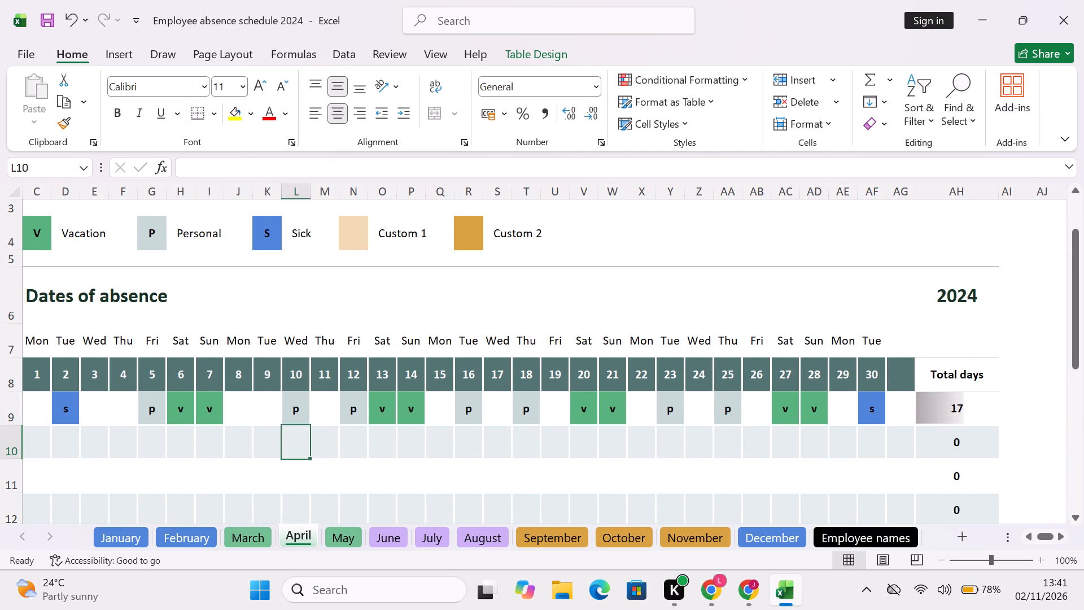
key(Right)
key(Right)
key(Right)
key(Right)
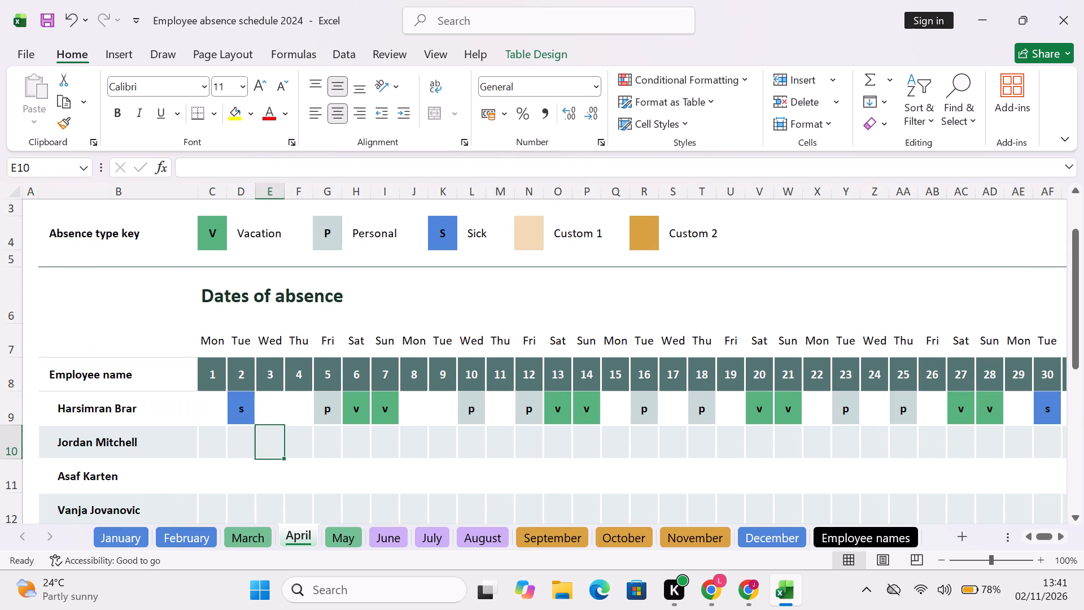
key(p)
key(Right)
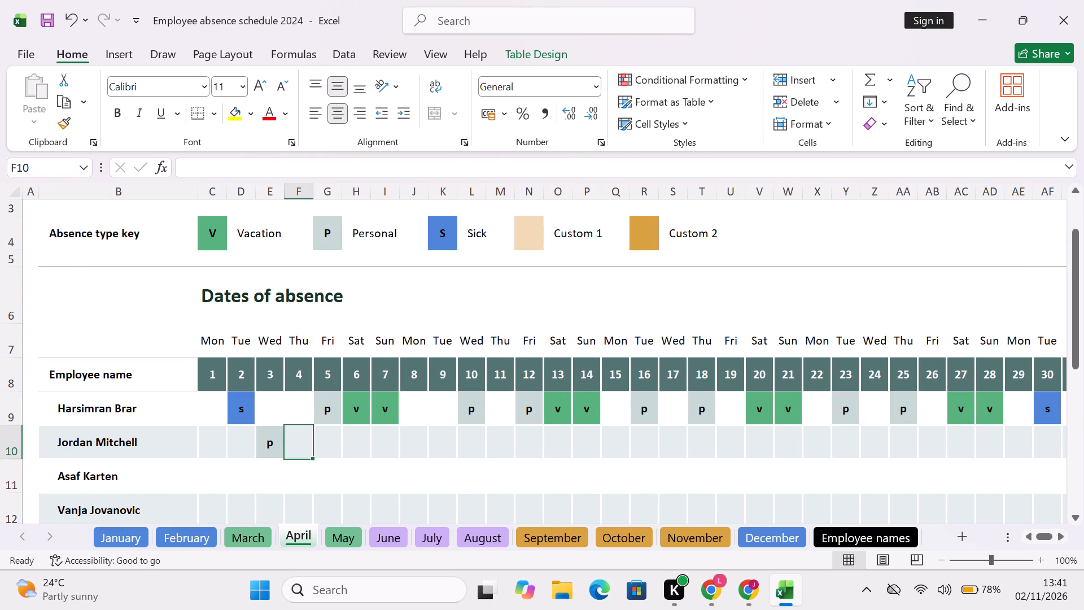
key(Right)
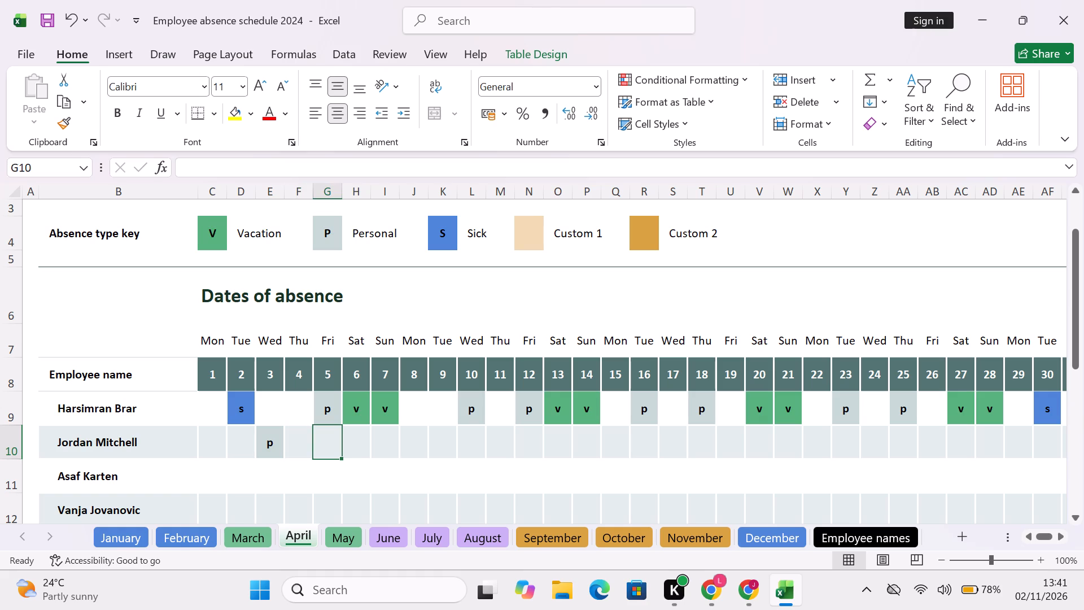
key(p)
key(Right)
Enter v for the weekend days 6 and 7 in the second employee's April row.
key(Right)
key(Left)
key(v)
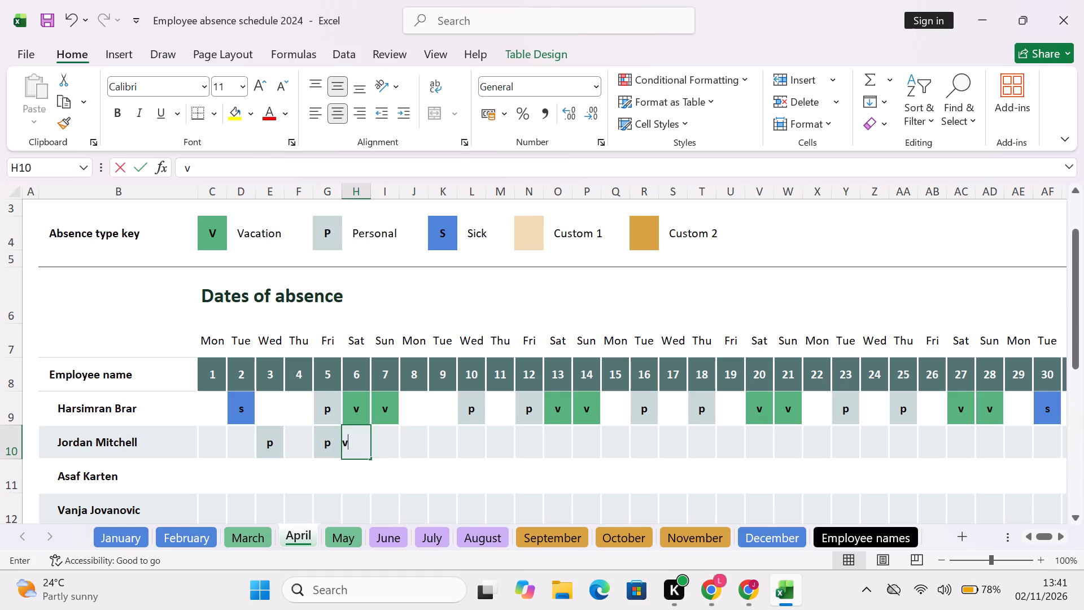
key(Right)
key(v)
key(Right)
Enter p for days 8, 9 and 11 in the second employee's April row.
key(Right)
key(Right)
key(Left)
key(Left)
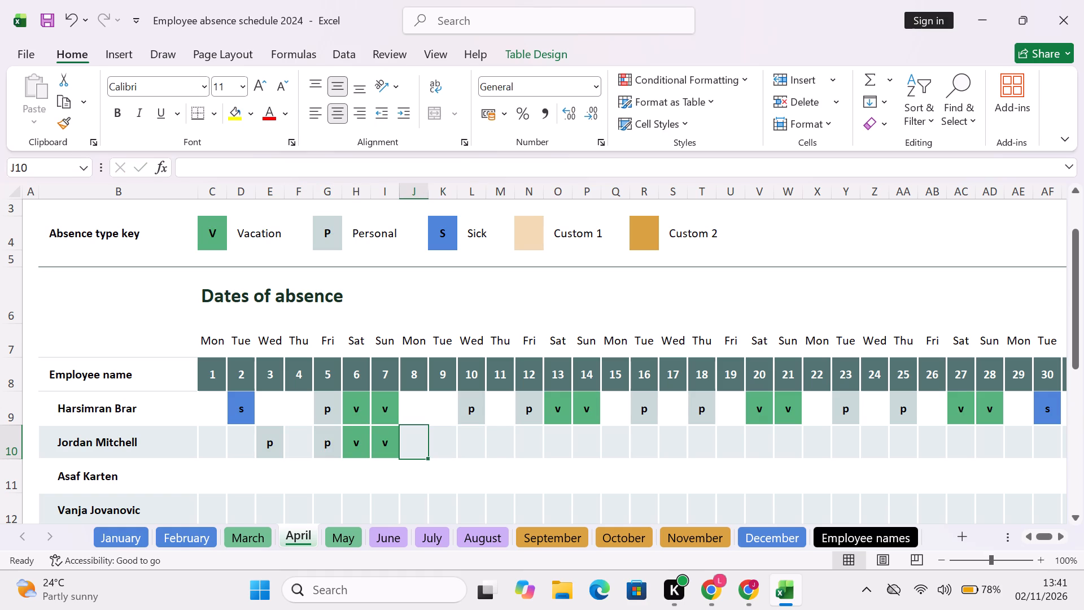
key(p)
key(Right)
key(Right)
key(Right)
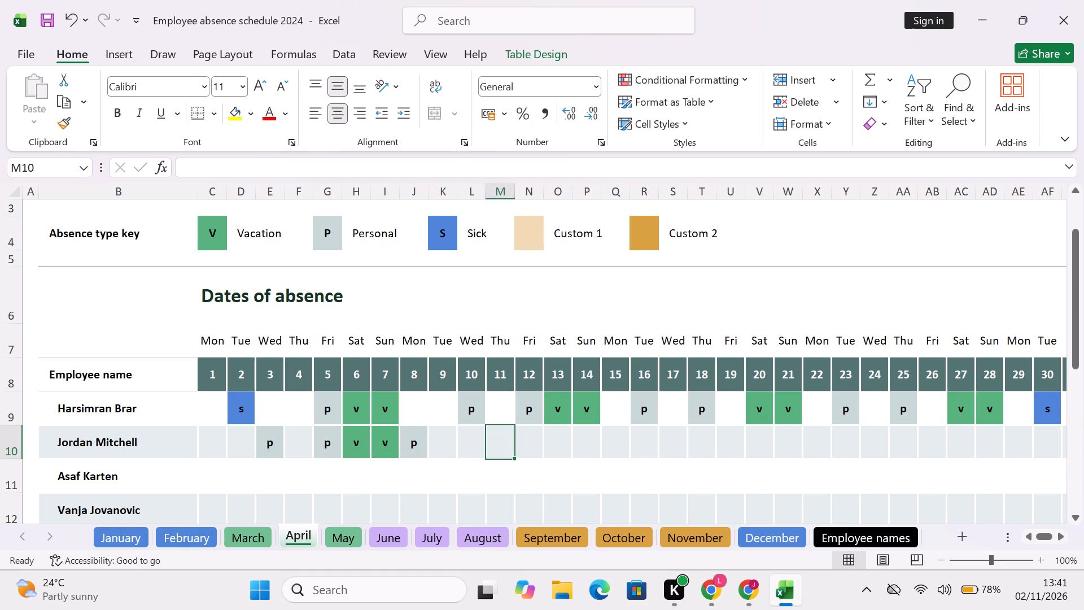
key(Left)
key(Right)
key(p)
key(Right)
key(Right)
key(Left)
key(Left)
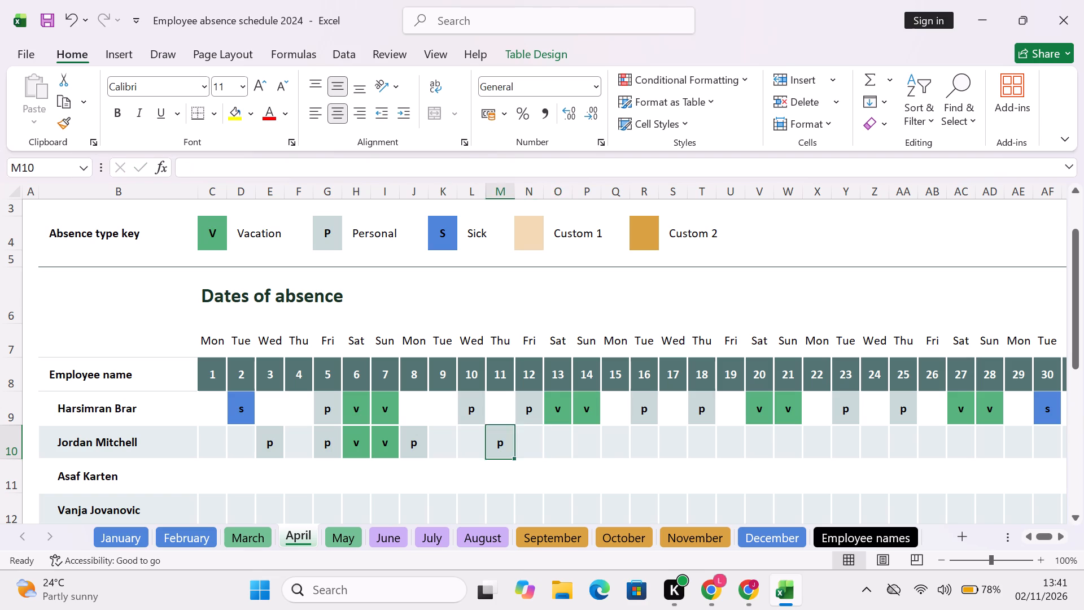
key(Left)
key(Left)
key(p)
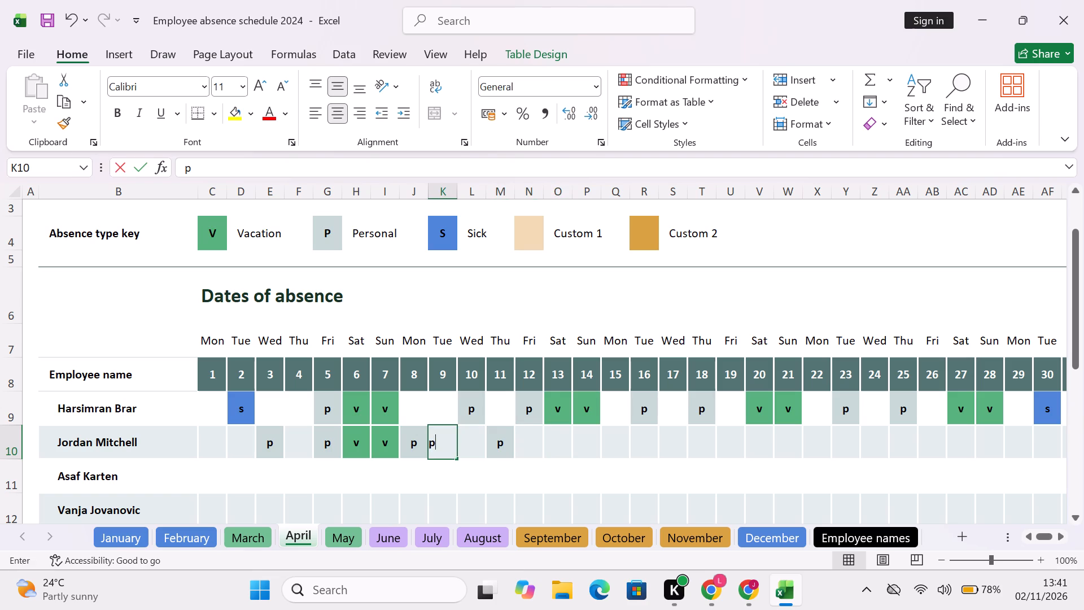
key(Right)
Enter v for the weekend days 13 and 14 in the second employee's April row.
key(Right)
key(Right)
key(Right)
key(v)
key(Right)
key(v)
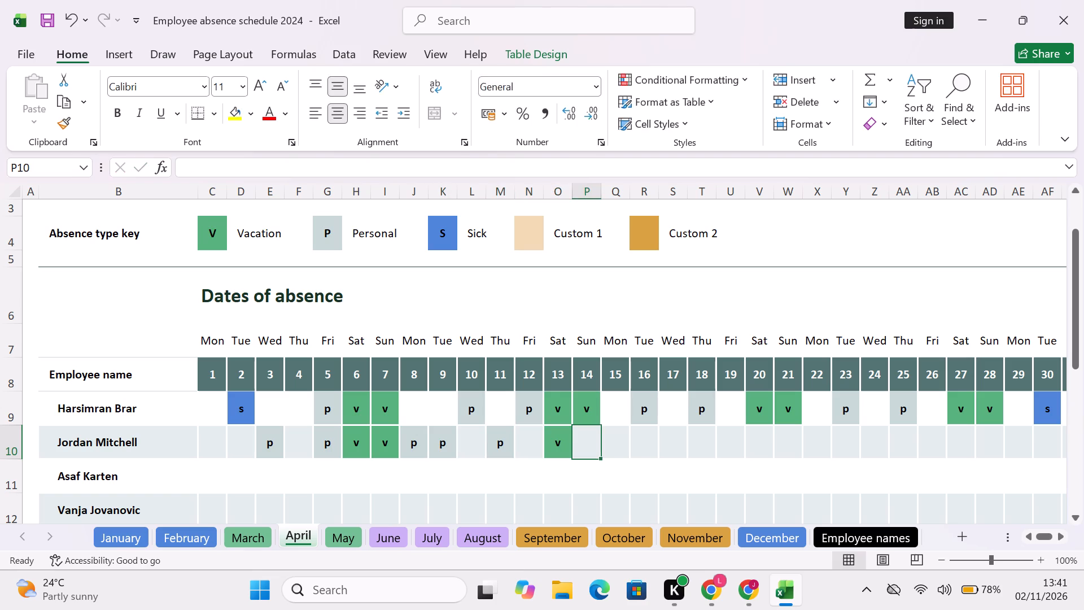
key(Right)
Enter p for days 15, 17 and 19 in the second employee's April row.
key(Right)
key(Left)
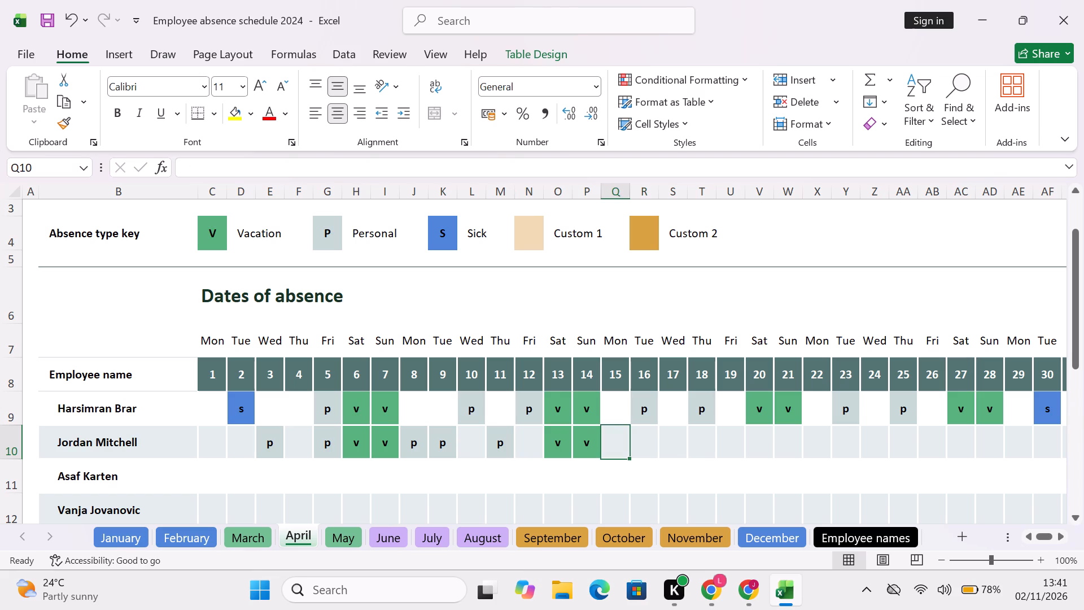
key(p)
key(Right)
key(Right)
key(Right)
key(Right)
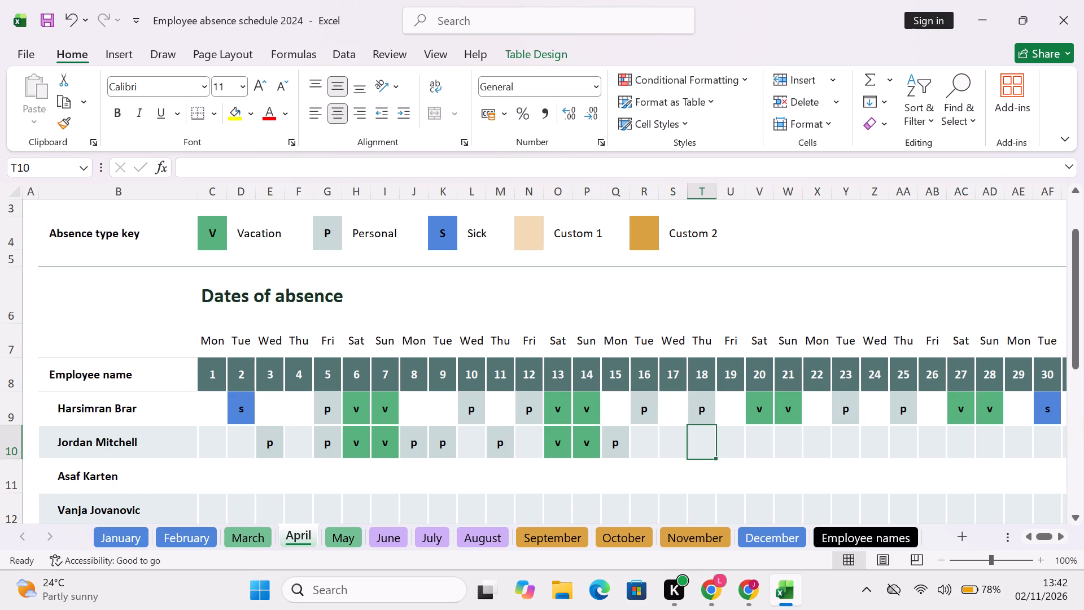
key(p)
key(Left)
key(Left)
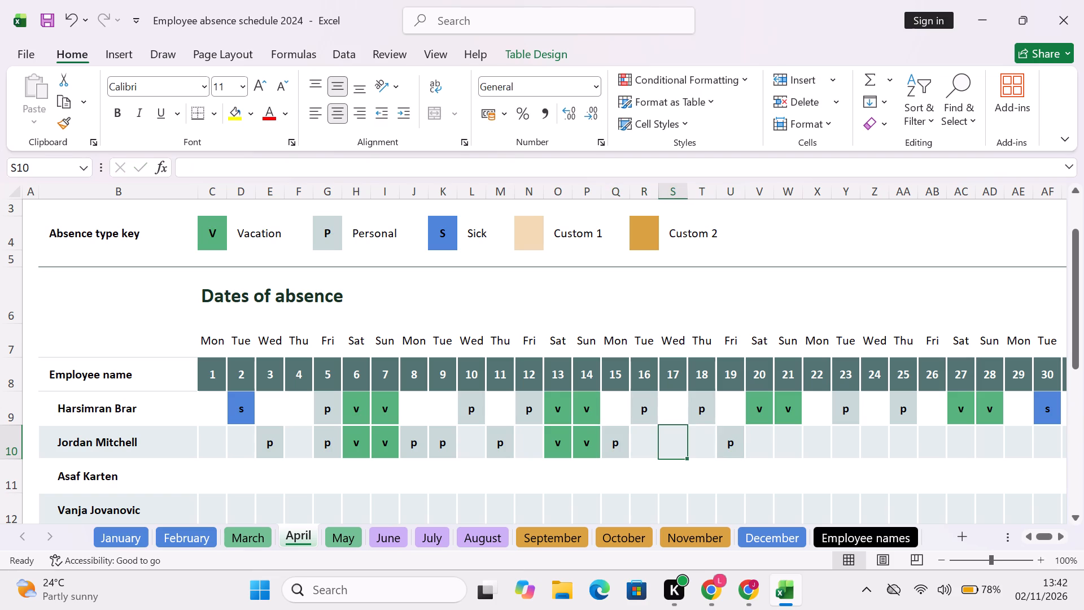
key(p)
Enter v for the weekend days 20 and 21 in the second employee's April row.
key(Right)
key(Right)
key(Right)
key(Right)
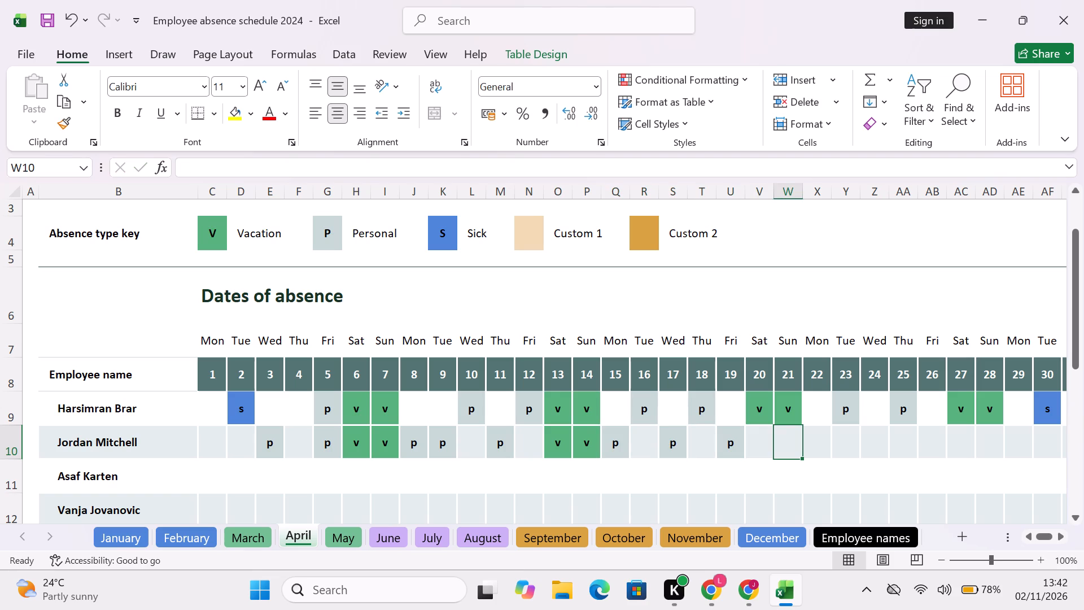
key(v)
key(Left)
key(v)
key(Right)
Enter p for days 22 and 24 in the second employee's April row.
key(Right)
key(Right)
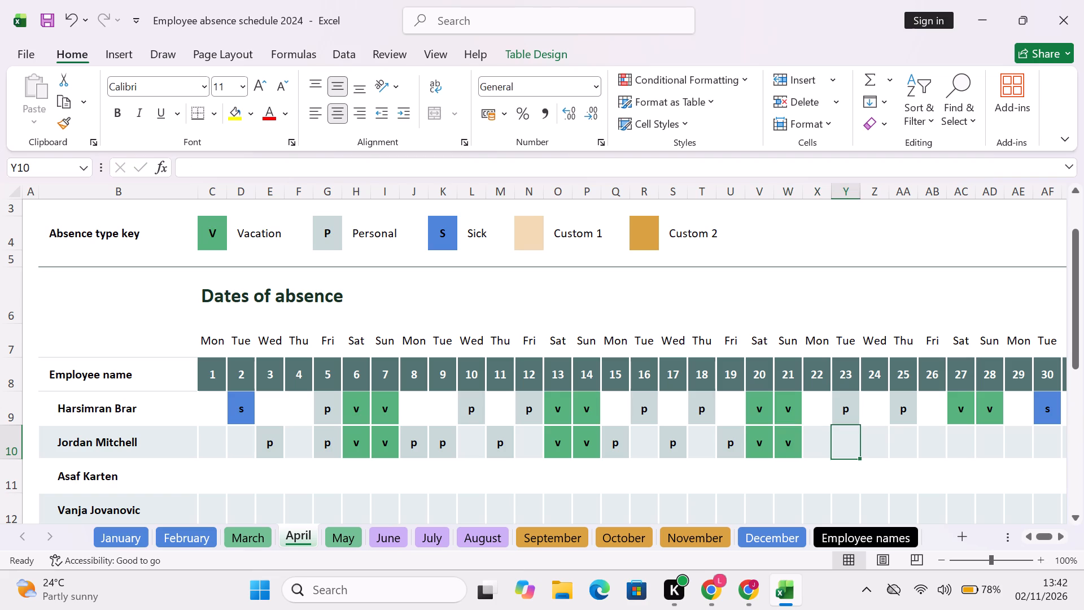
key(Left)
key(p)
key(Right)
key(Right)
key(Right)
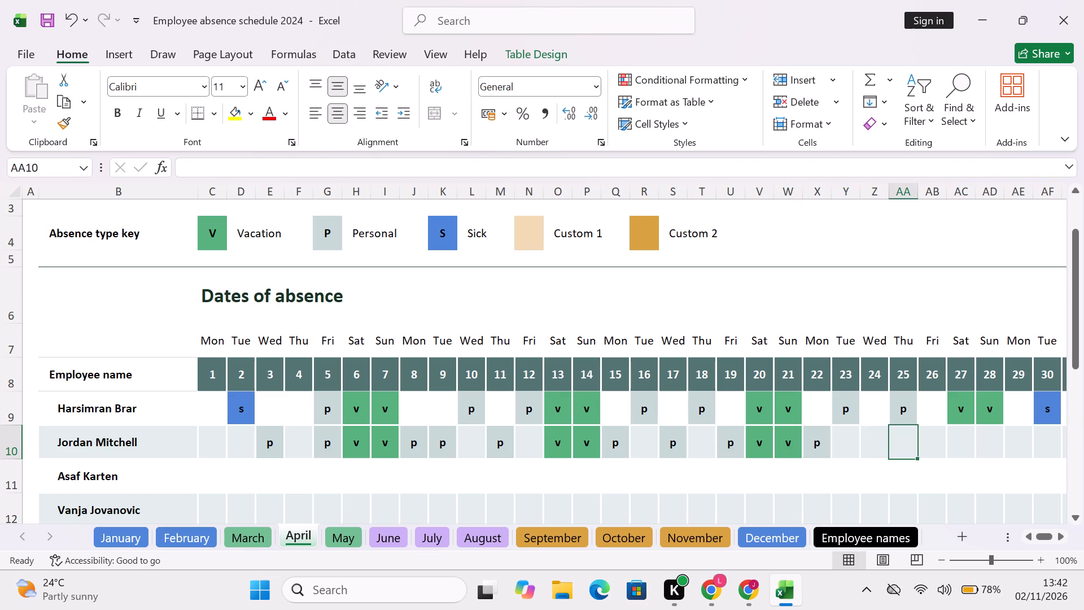
key(Left)
key(p)
key(Right)
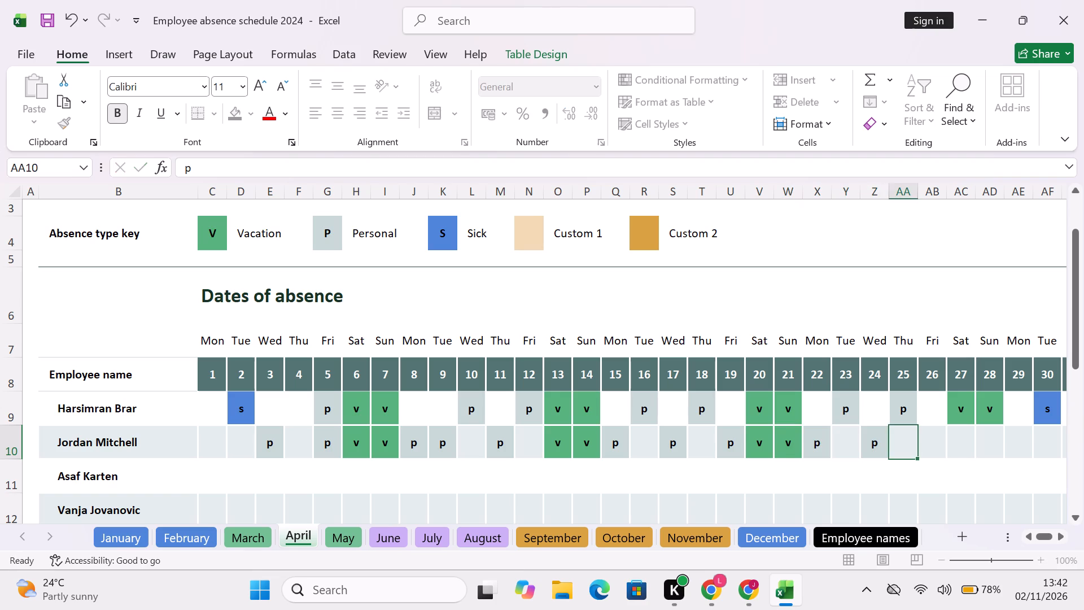
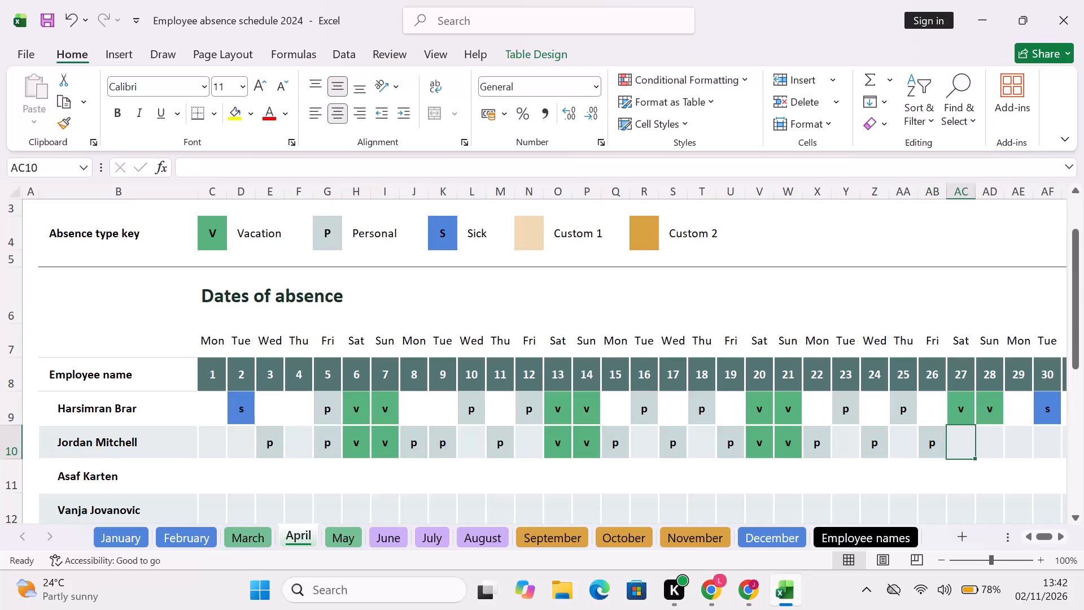
Enter v for the weekend days 27 and 28 in the second employee's April row.
key(Right)
key(Left)
key(v)
key(Right)
key(v)
key(Right)
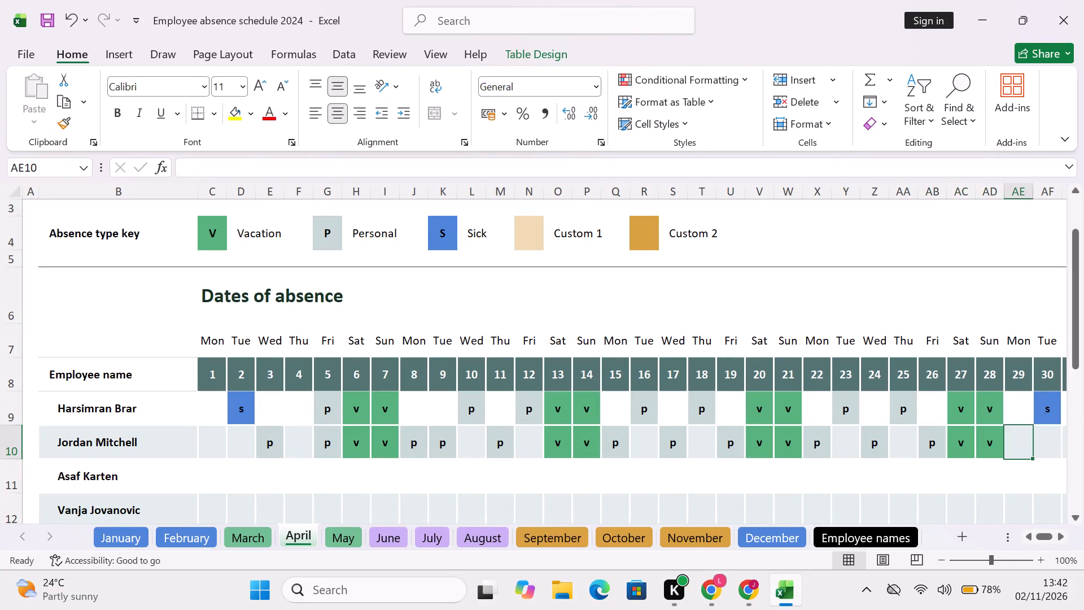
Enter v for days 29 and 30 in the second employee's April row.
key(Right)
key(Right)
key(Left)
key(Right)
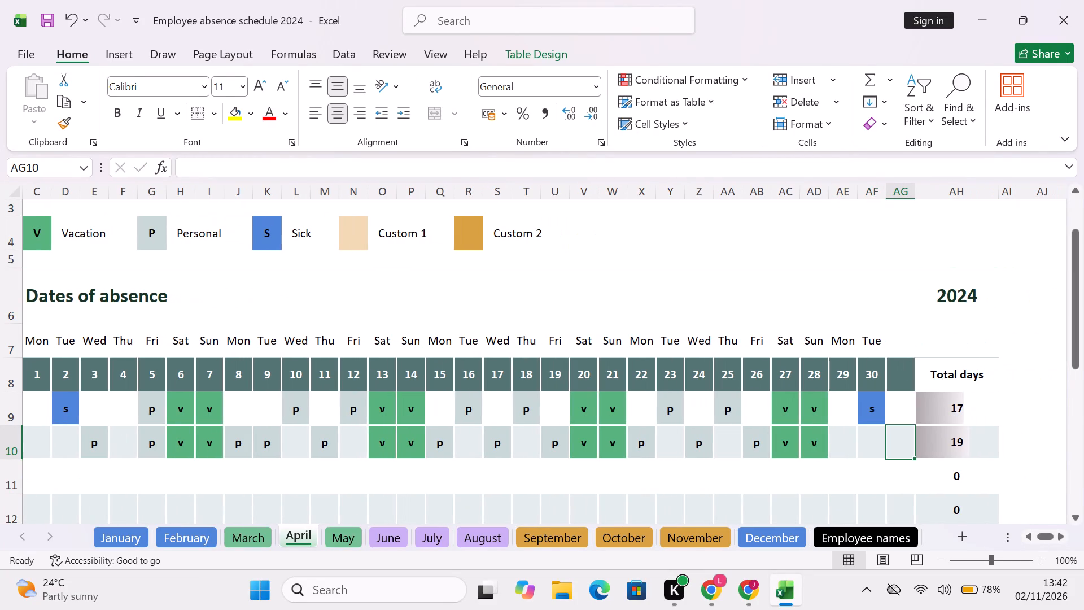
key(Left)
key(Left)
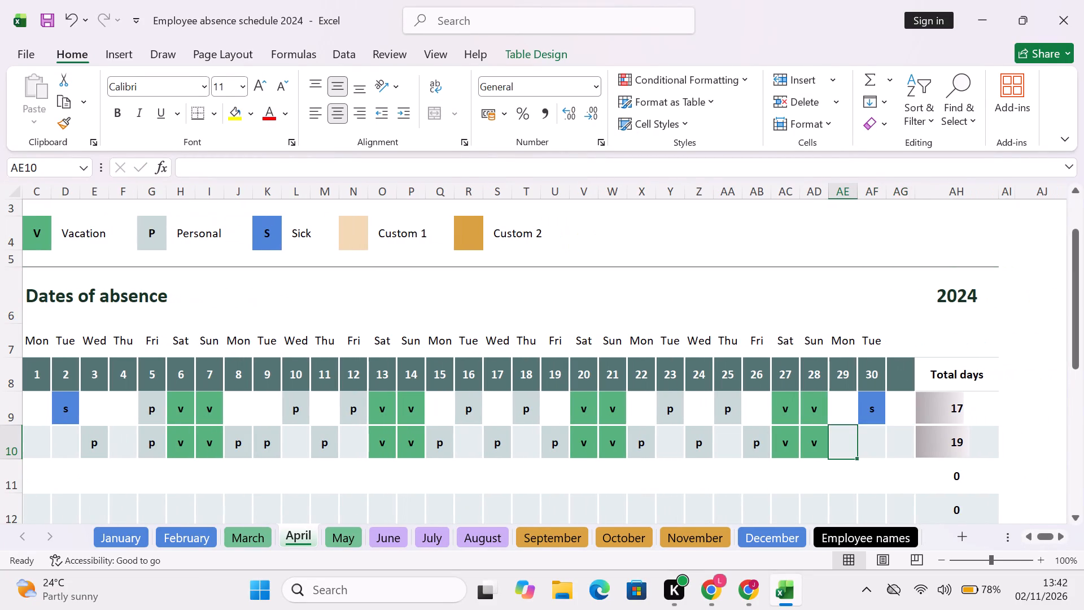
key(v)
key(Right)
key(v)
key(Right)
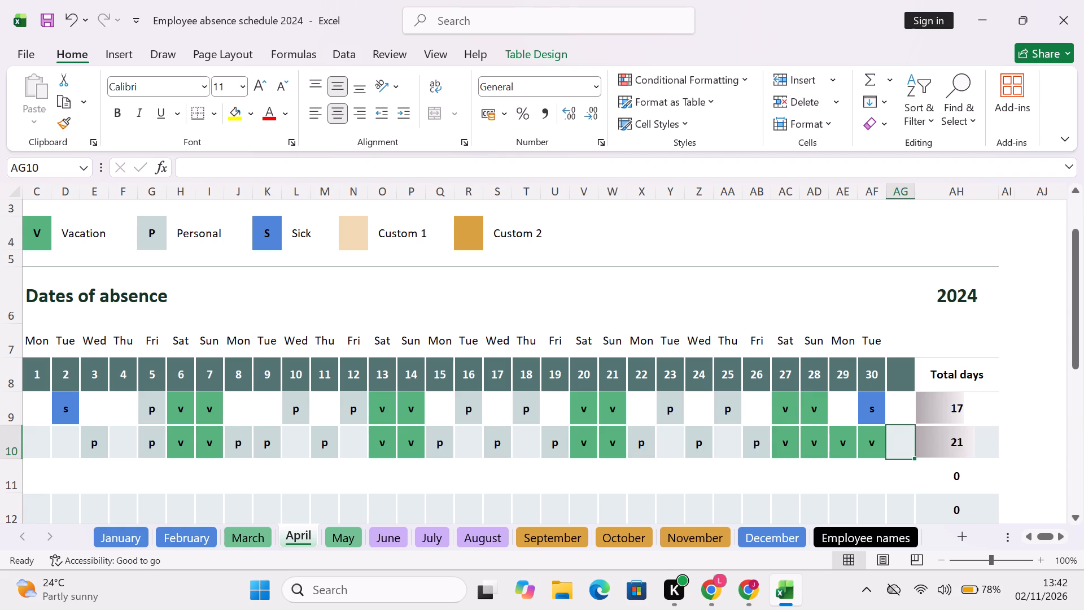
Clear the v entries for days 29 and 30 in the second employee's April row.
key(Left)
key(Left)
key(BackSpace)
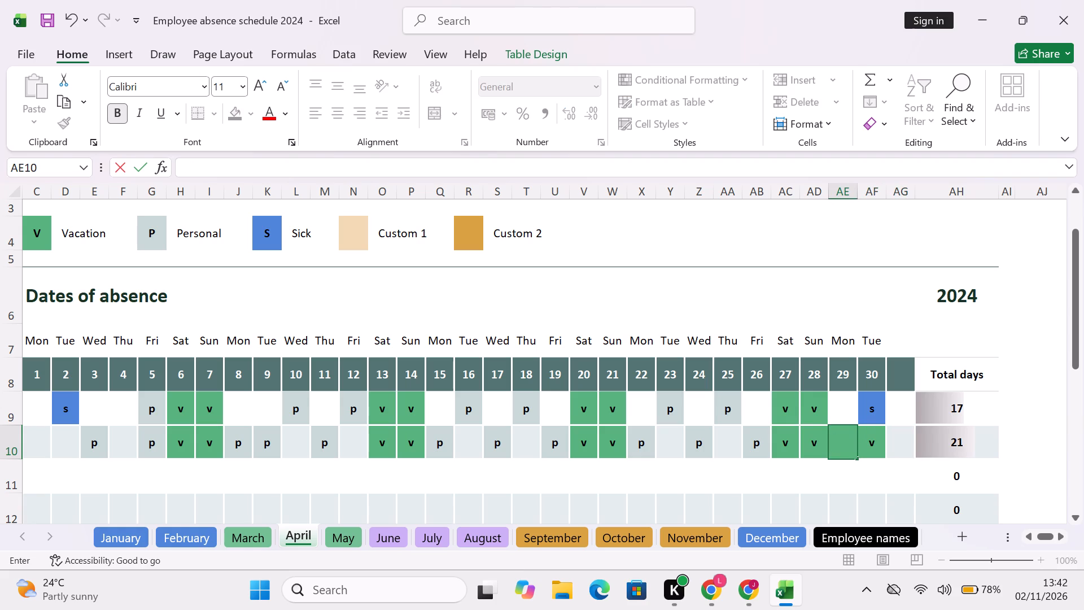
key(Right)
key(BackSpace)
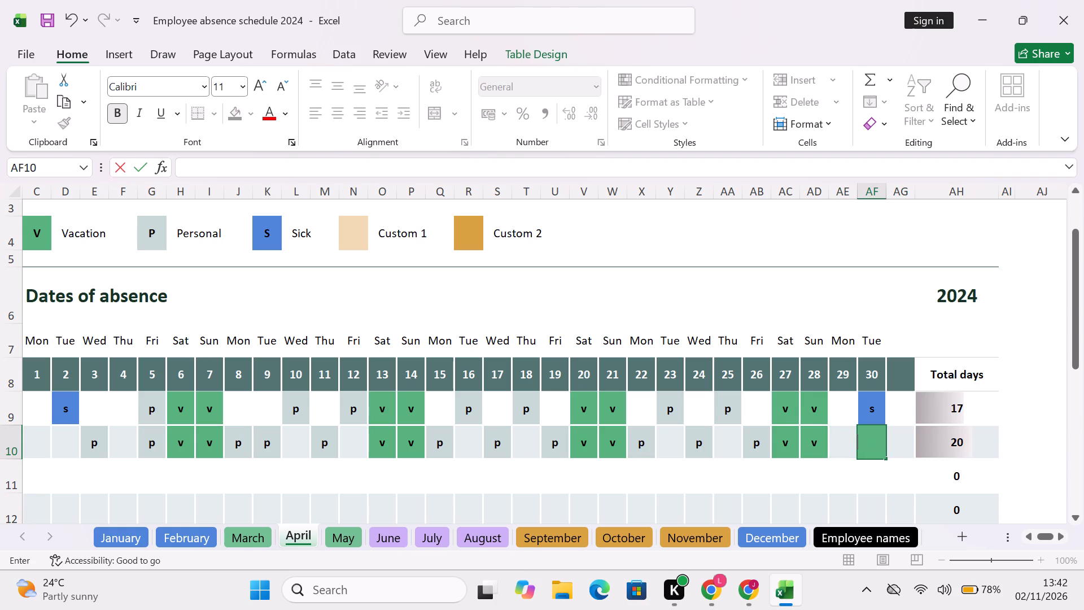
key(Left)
Enter p for day 29 in the second employee's April row.
key(Up)
key(Up)
key(Down)
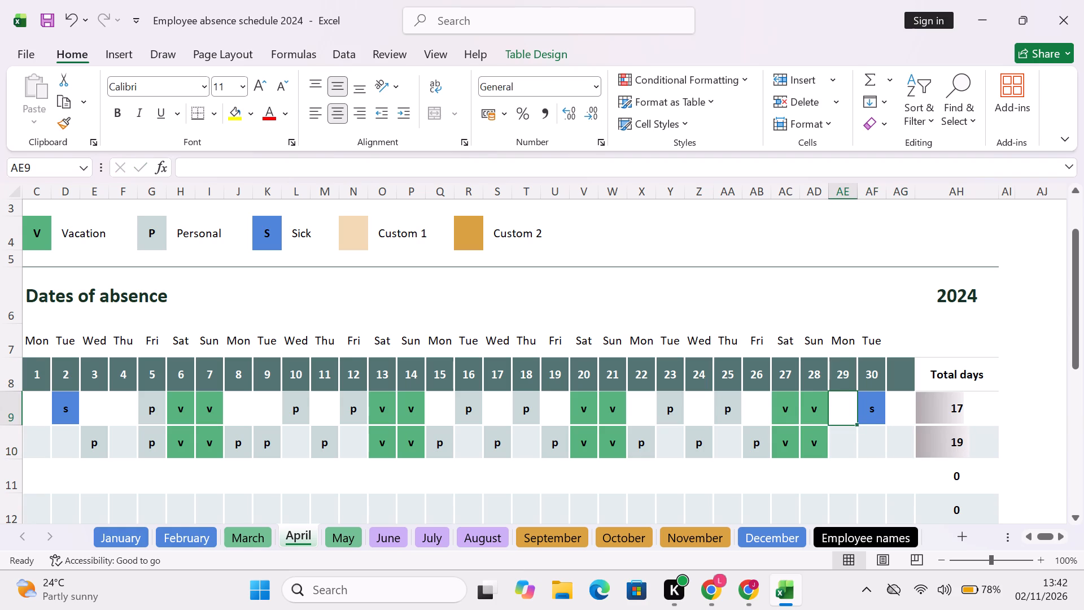
key(Right)
key(Down)
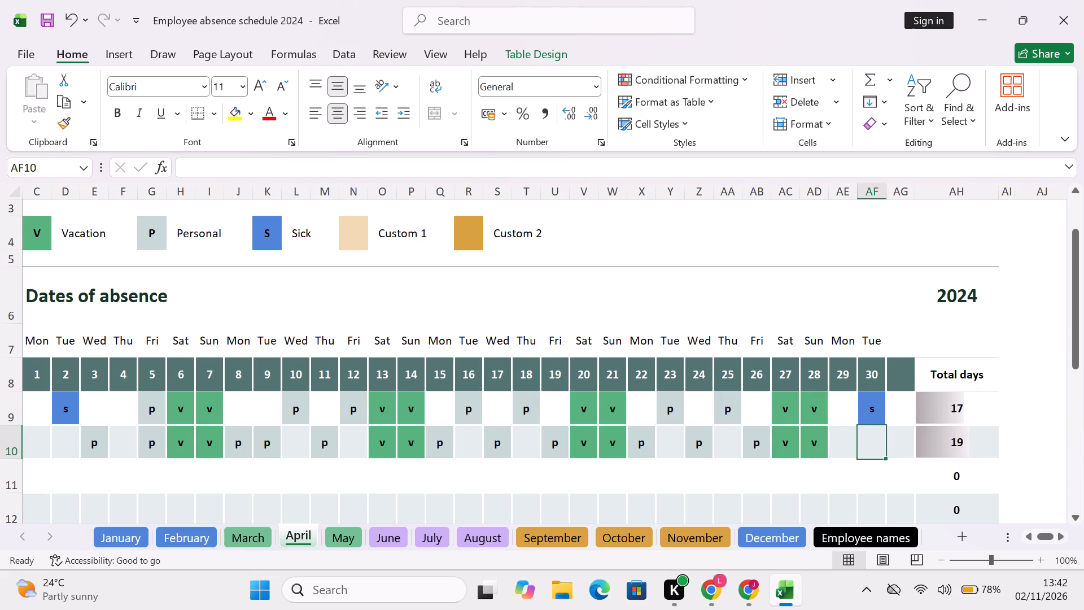
key(Left)
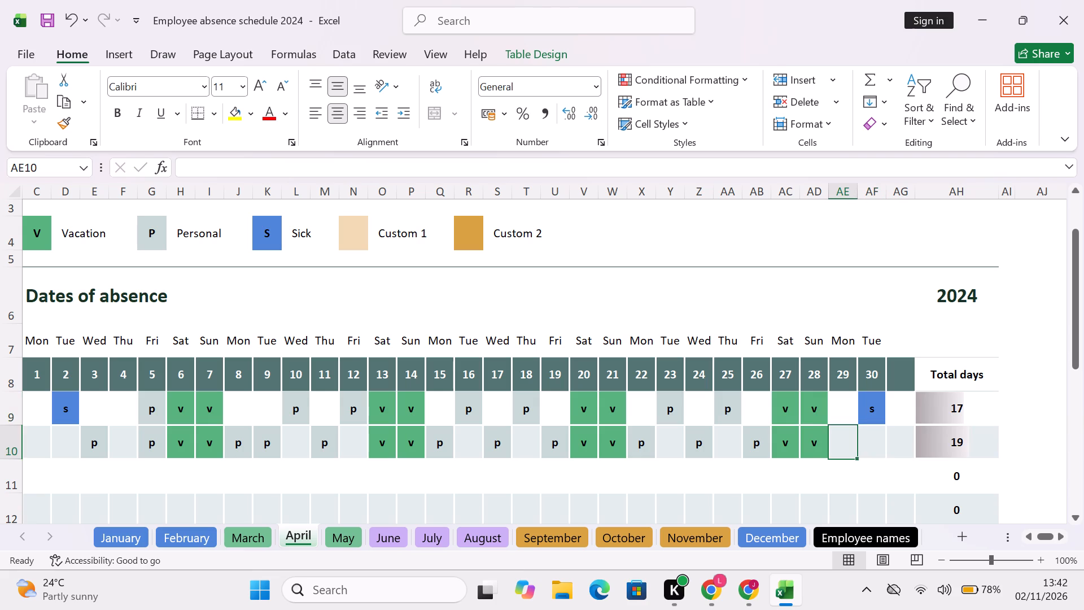
key(p)
key(Up)
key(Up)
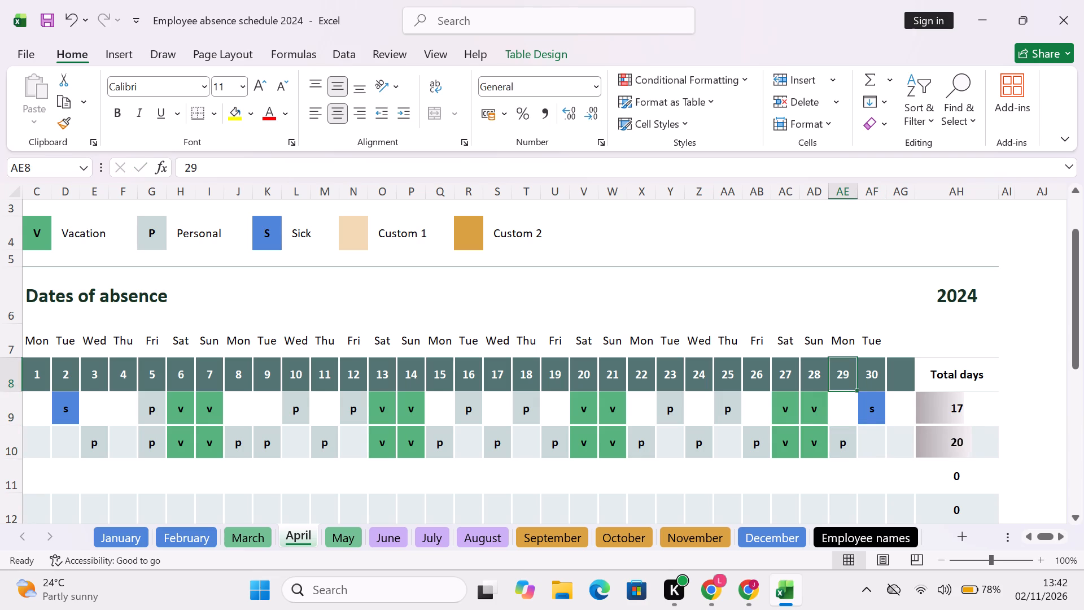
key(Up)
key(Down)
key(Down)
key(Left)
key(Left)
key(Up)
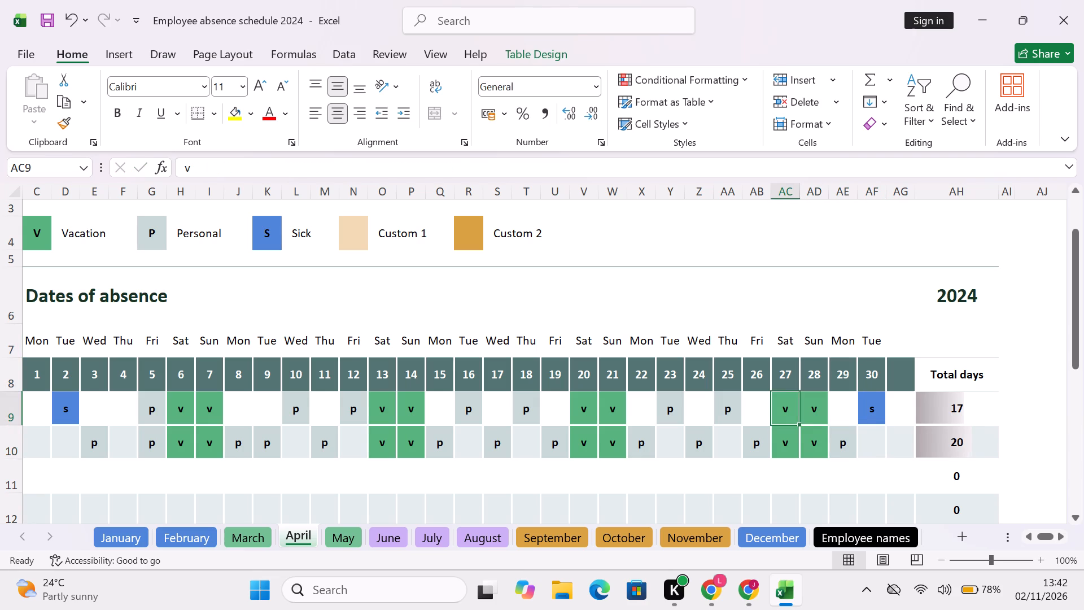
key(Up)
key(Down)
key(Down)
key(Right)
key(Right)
Enter p for days 1 and 4 in the third employee's April row.
key(Down)
key(Down)
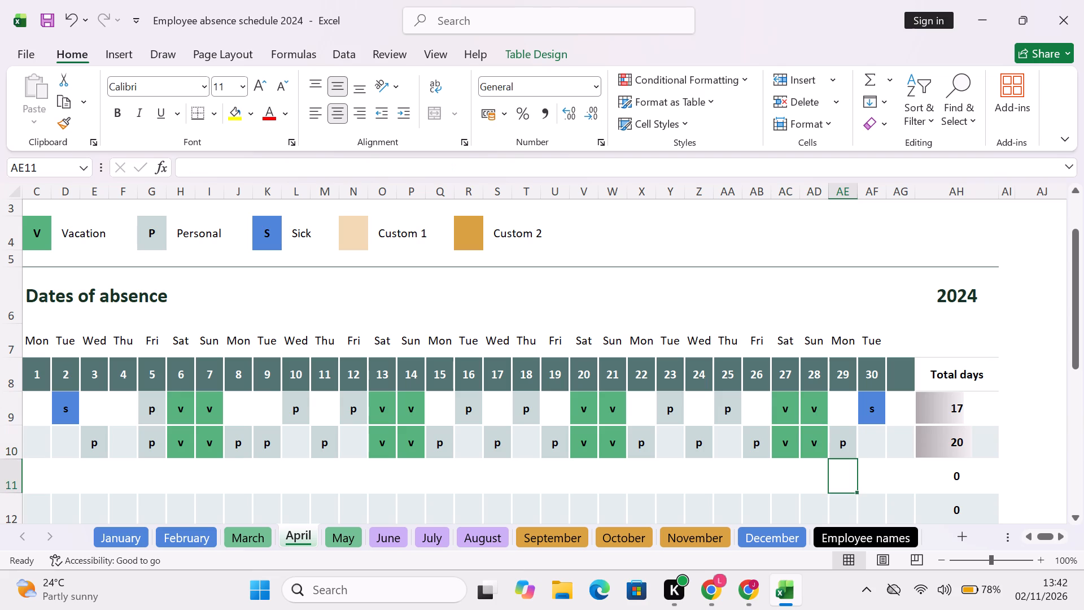
key(Left)
key(Left)
key(Left)
key(Left)
key(Left)
key(Left)
key(Left)
key(Left)
key(Left)
key(Left)
key(Left)
key(Left)
key(Left)
key(Left)
key(Left)
key(Left)
key(Left)
key(Left)
key(Left)
key(Left)
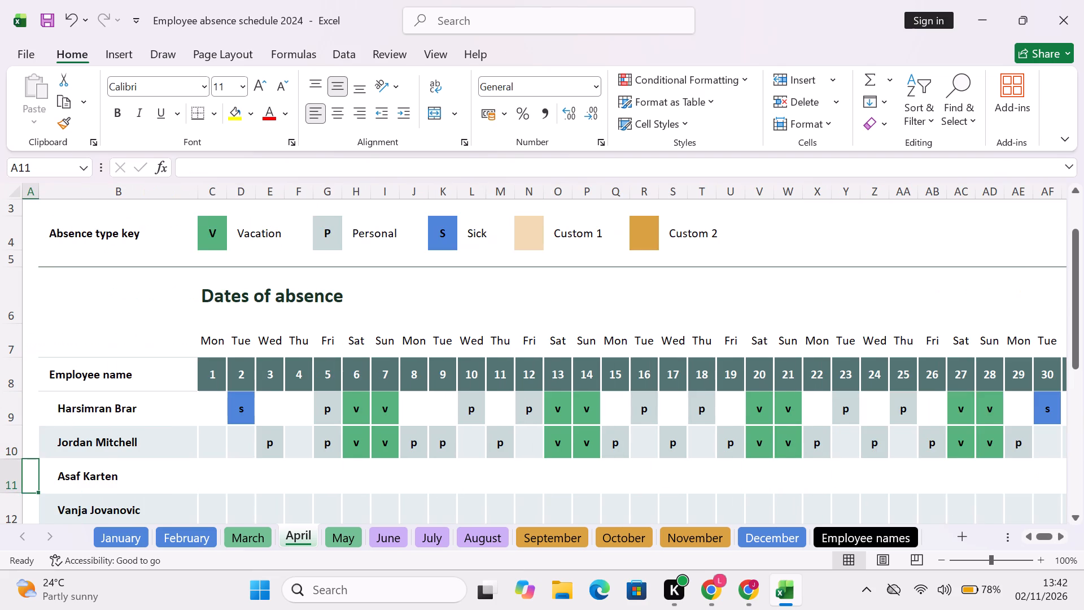
key(Down)
key(Right)
key(Up)
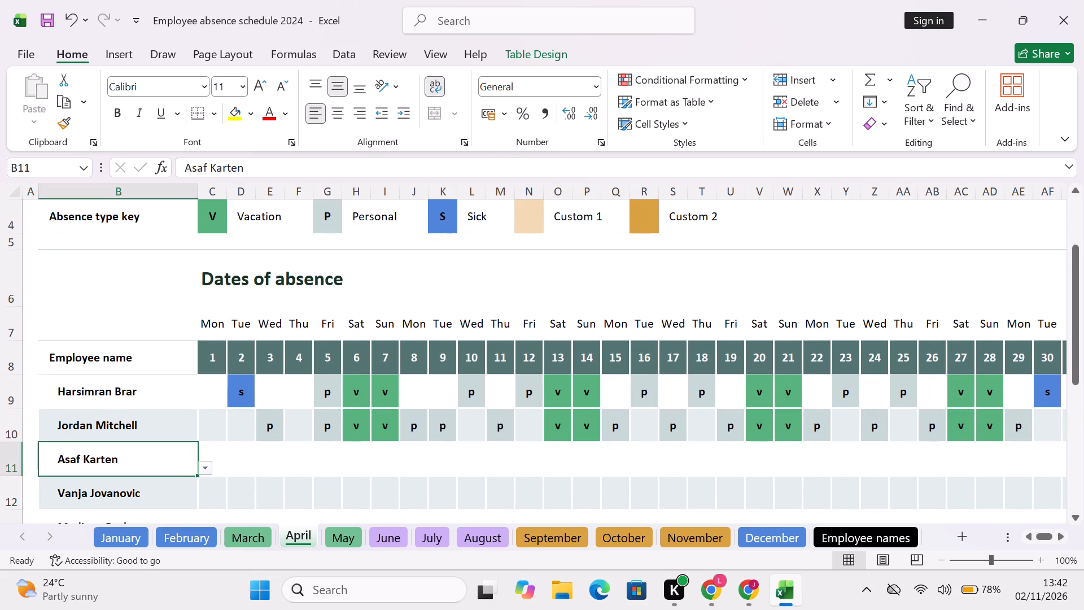
key(Right)
key(Right)
key(Left)
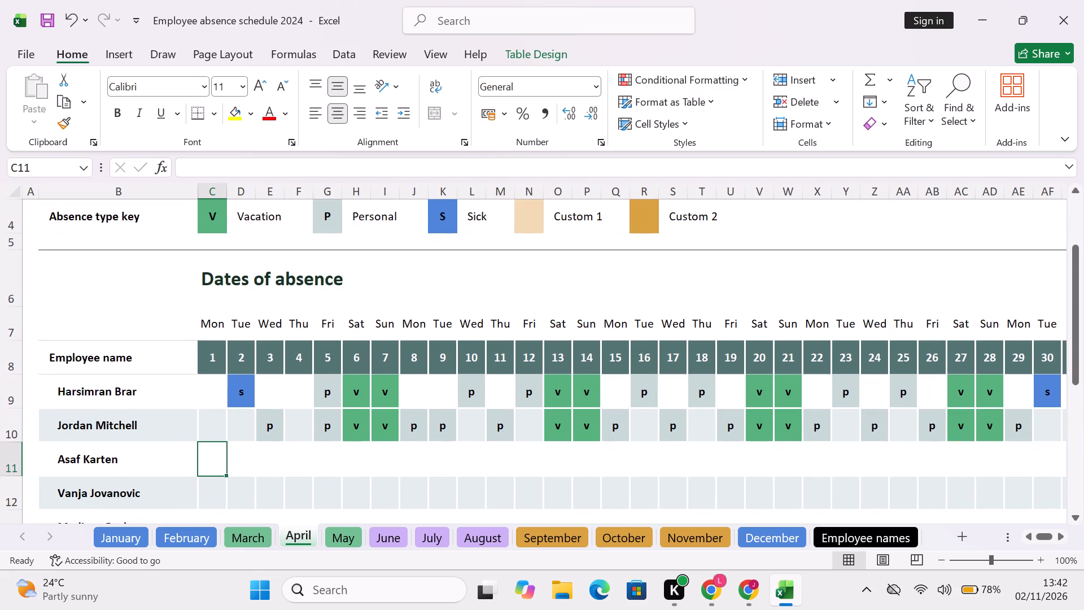
key(p)
key(Right)
key(Right)
key(Right)
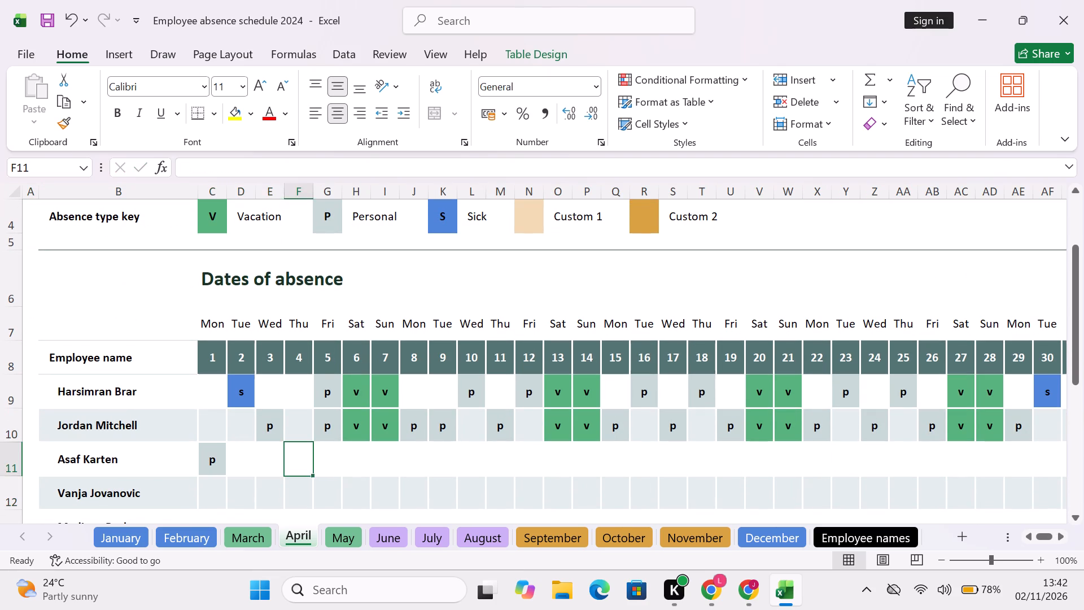
key(Right)
key(Left)
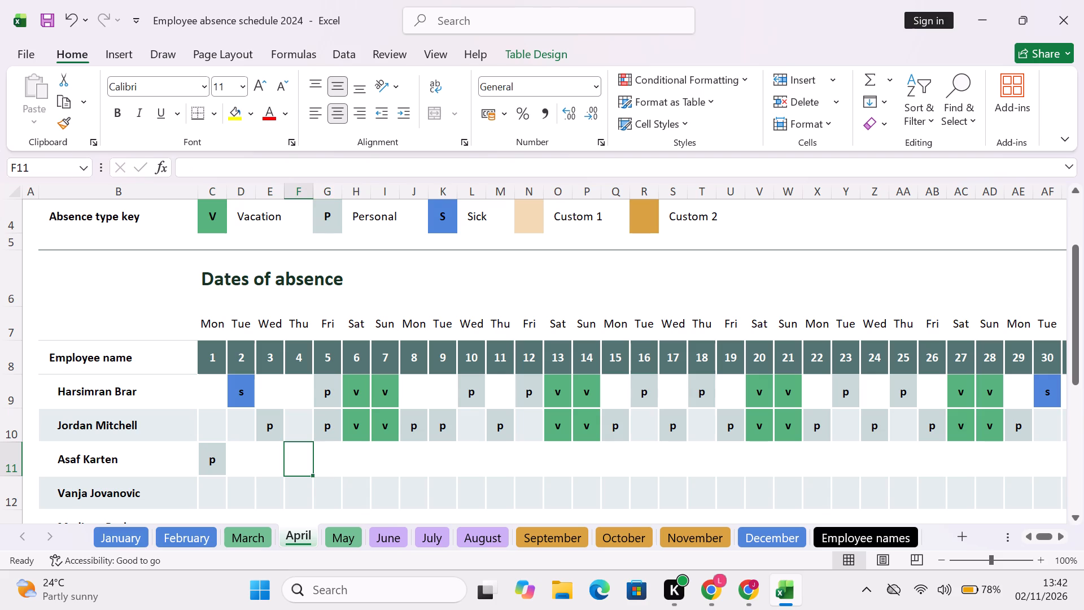
key(p)
key(Right)
Enter v for the weekend days 6 and 7 in the third employee's April row.
key(Right)
key(v)
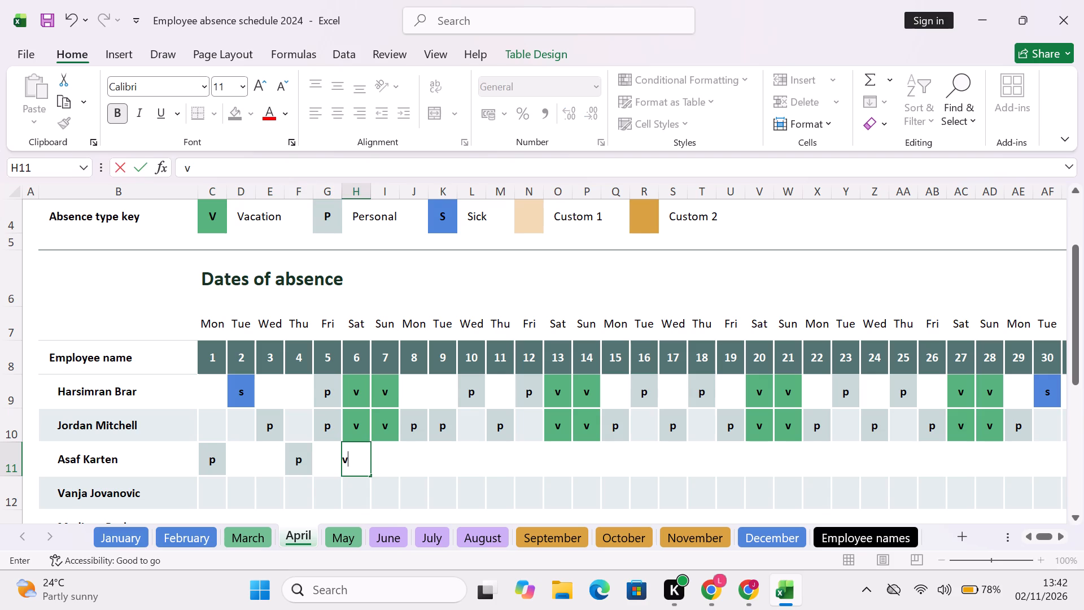
key(Right)
key(v)
key(Right)
Enter p for days 9 and 11 in the third employee's April row.
key(Right)
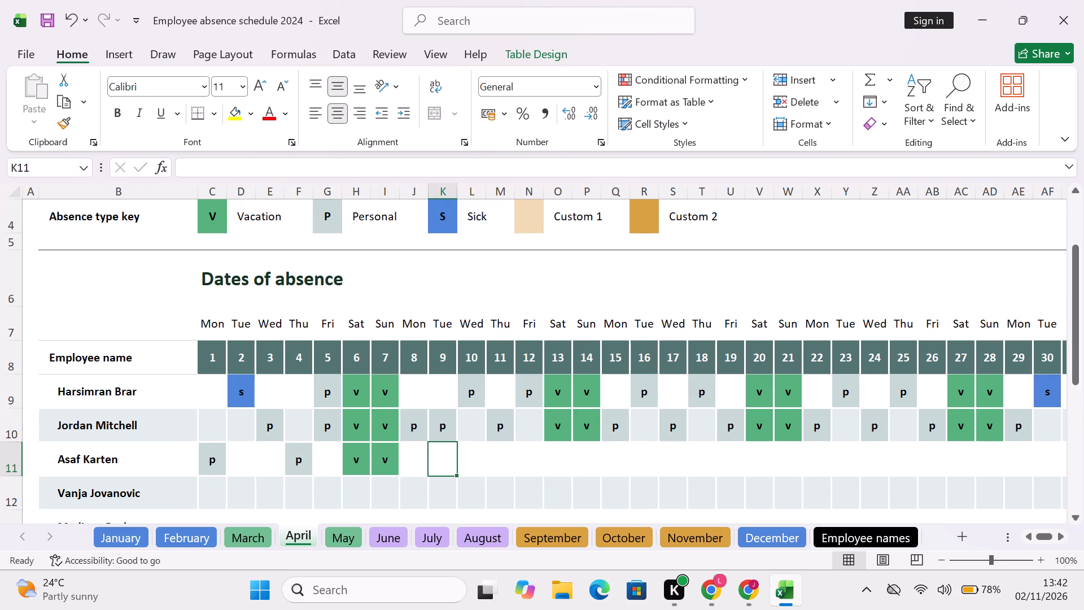
key(p)
key(Right)
key(Right)
key(p)
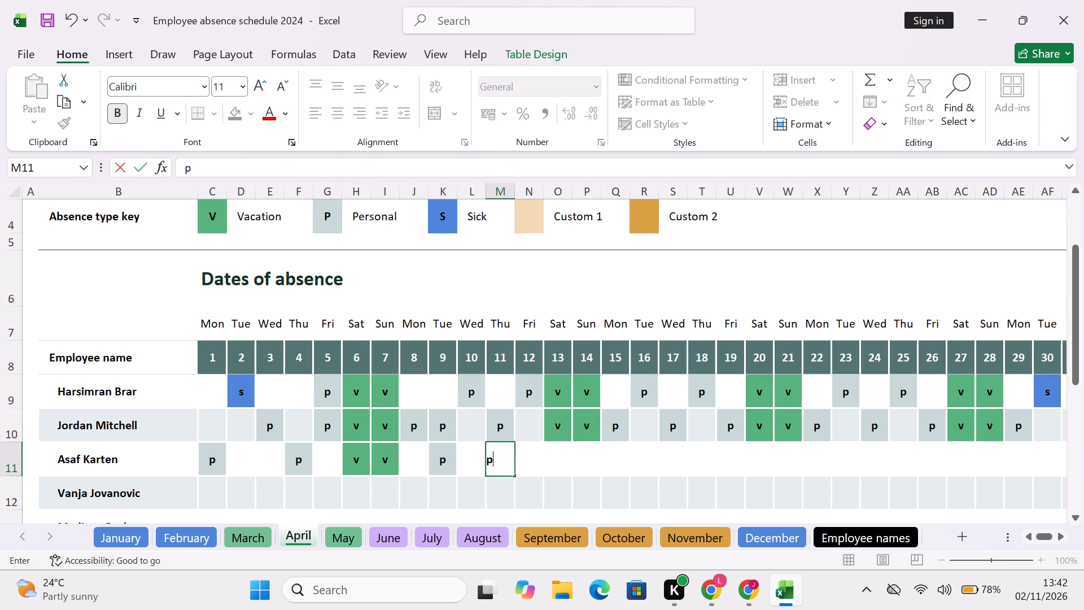
key(Right)
Enter v for the weekend days 13 and 14 in the third employee's April row.
key(Right)
key(v)
key(Right)
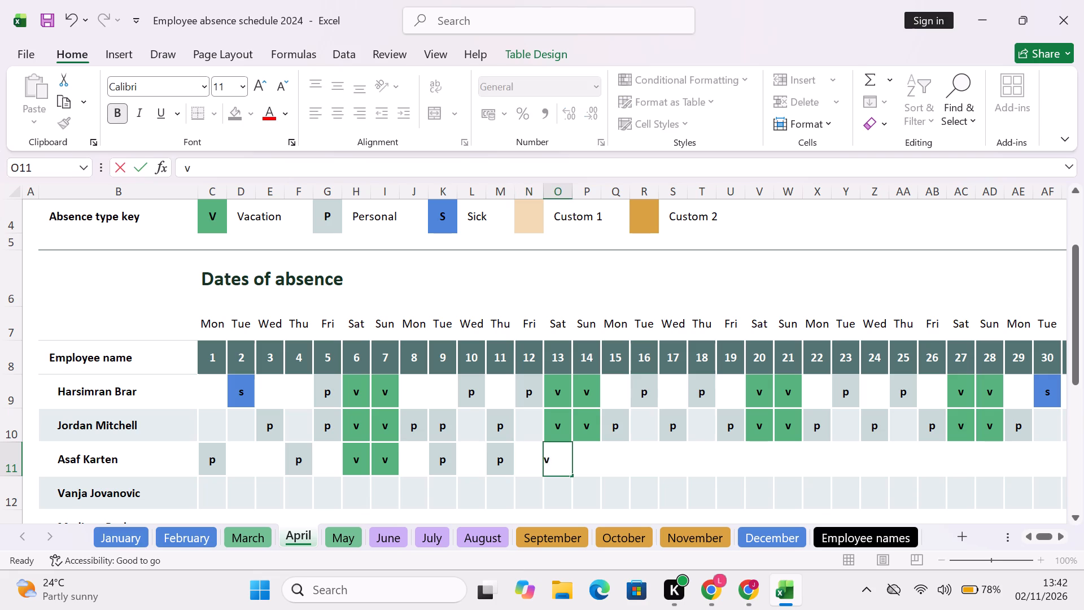
key(v)
key(Right)
Enter p for days 16 and 18 in the third employee's April row.
key(Right)
key(Right)
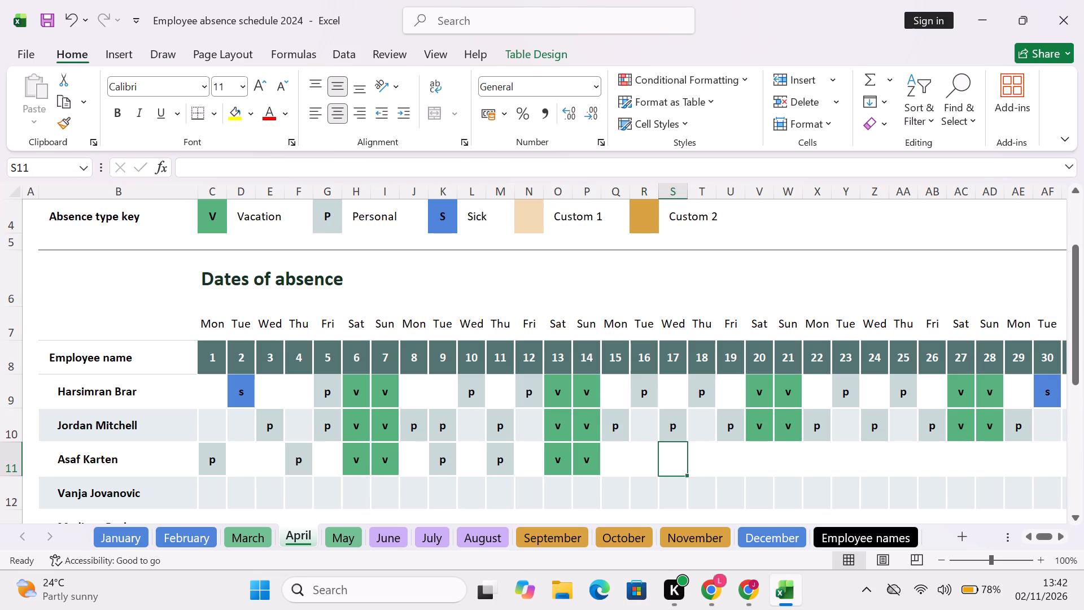
key(Left)
key(p)
key(Right)
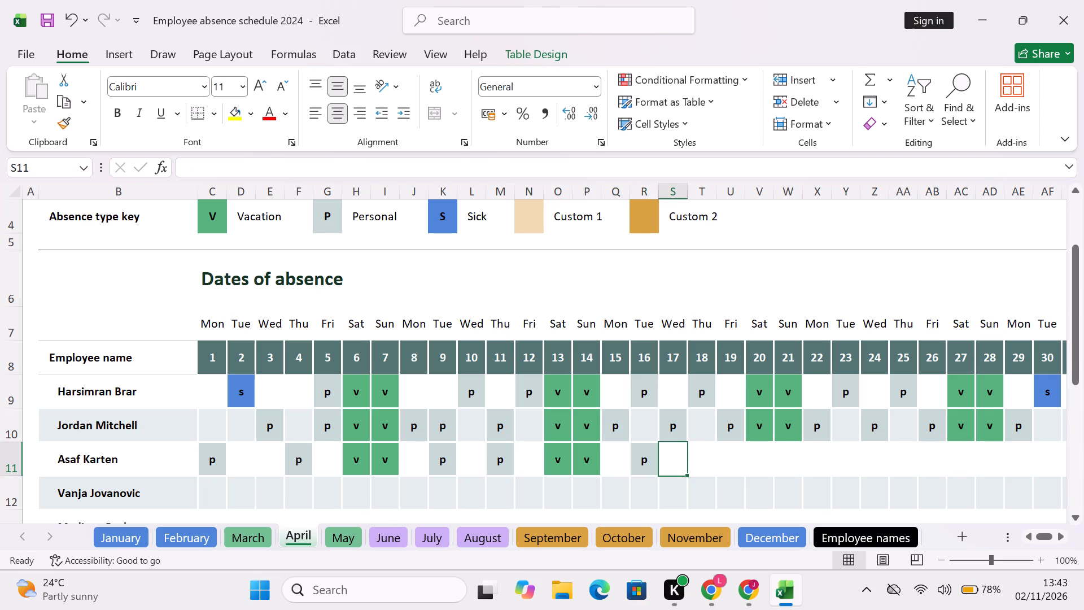
key(Right)
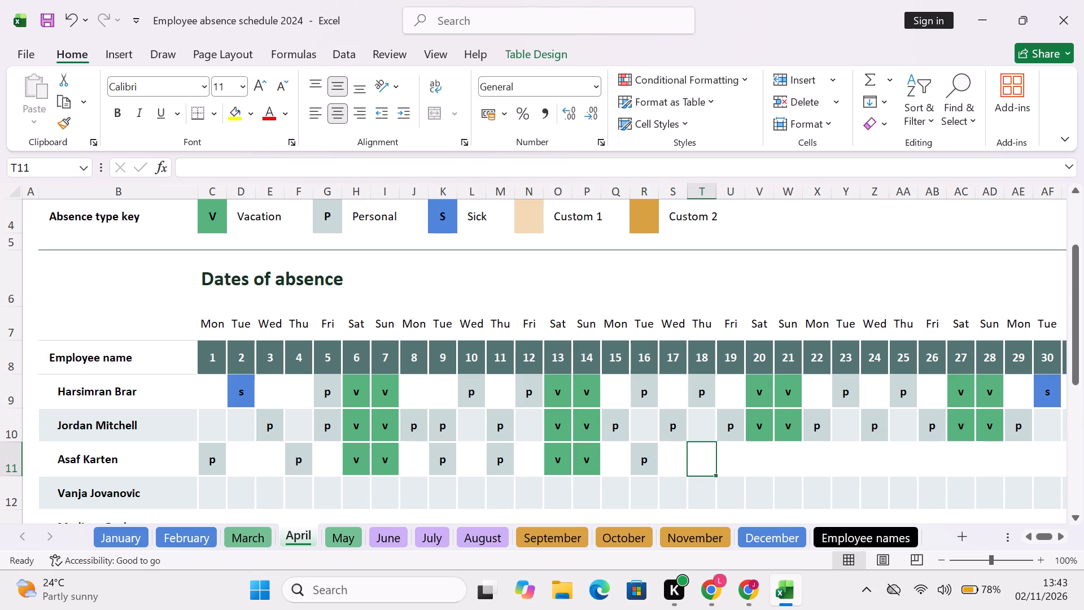
key(p)
key(Right)
Enter v for the weekend days 20 and 21 in the third employee's April row.
key(Right)
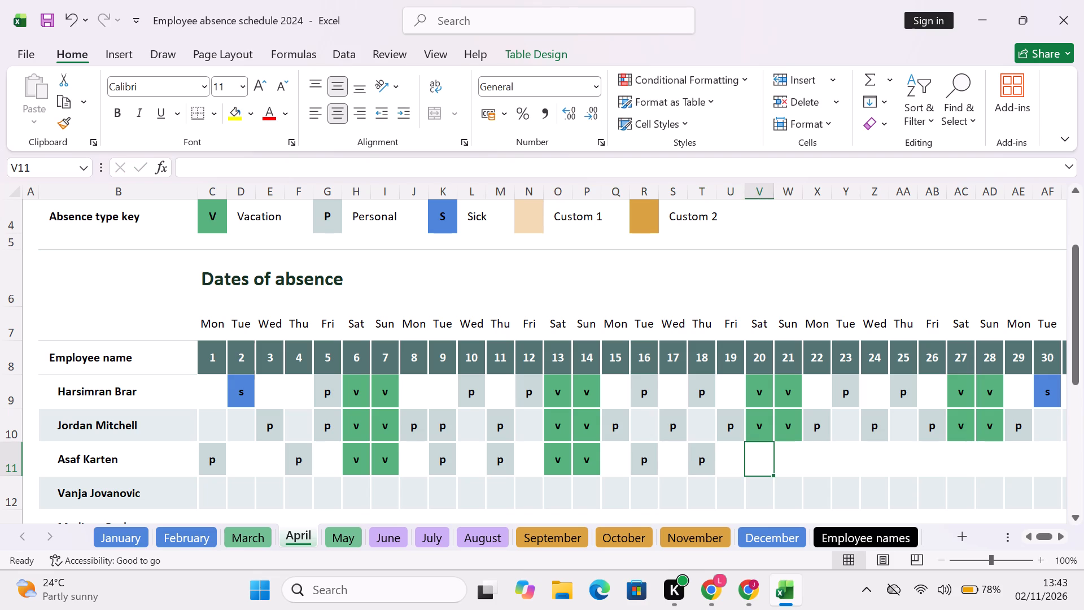
key(v)
key(Right)
key(v)
key(Right)
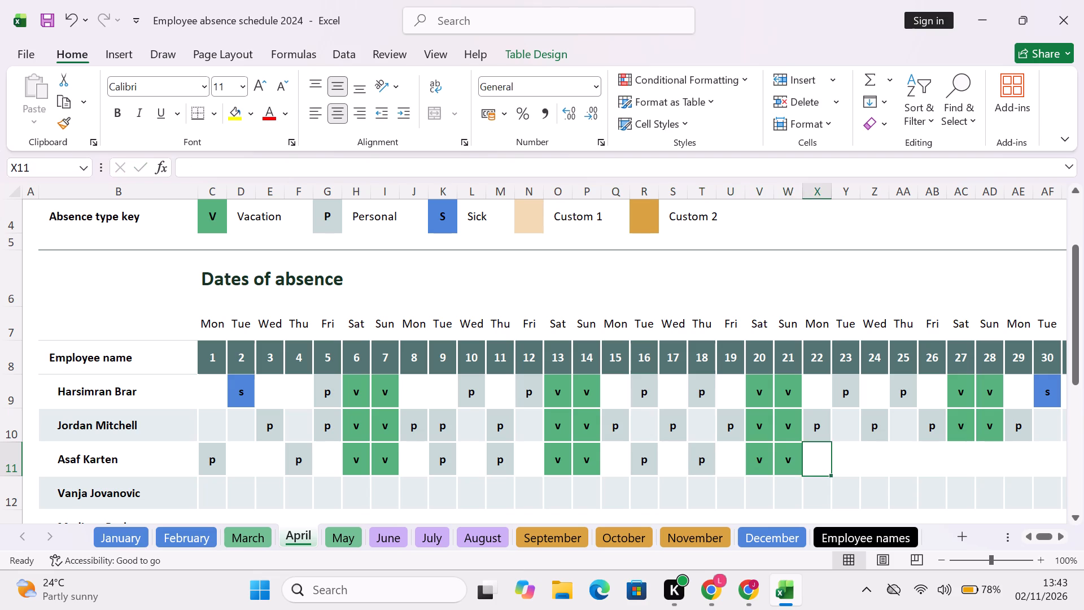
Enter p for days 24 and 26 in the third employee's April row.
key(Right)
key(Right)
key(Left)
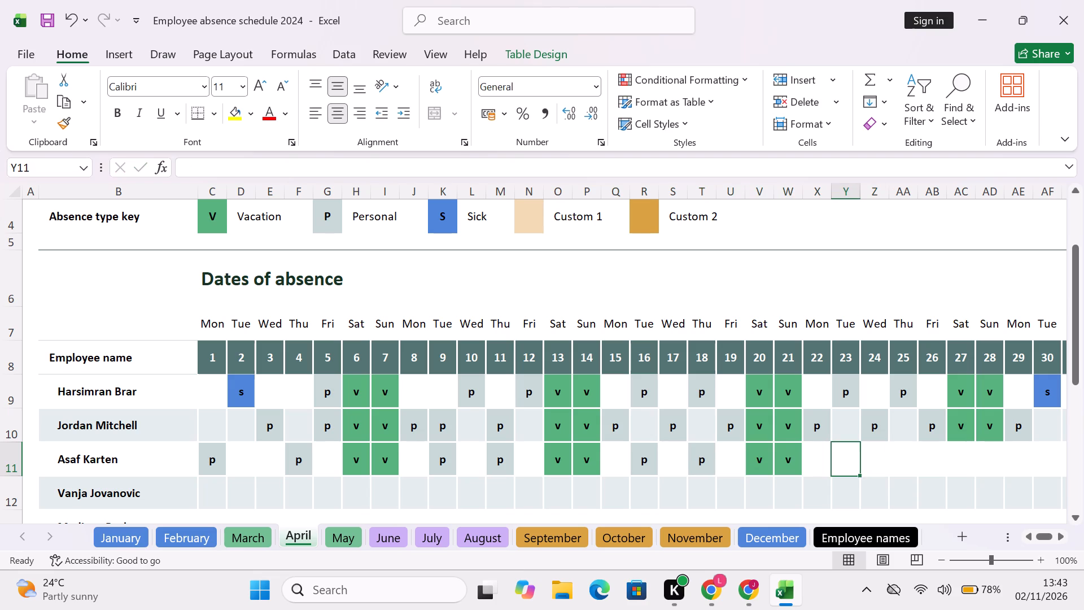
key(Right)
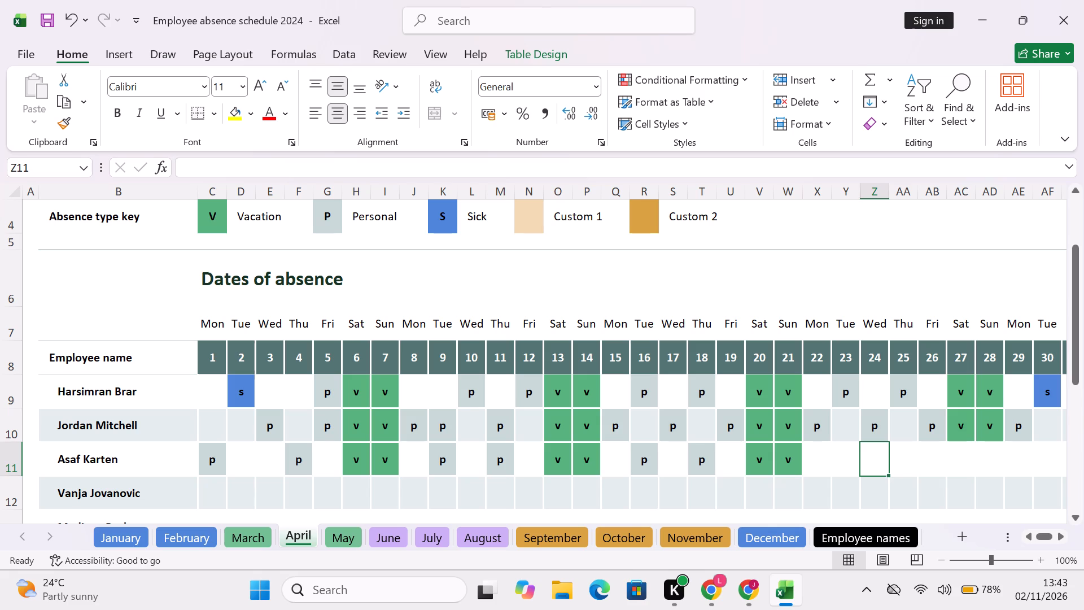
key(p)
key(Right)
key(Right)
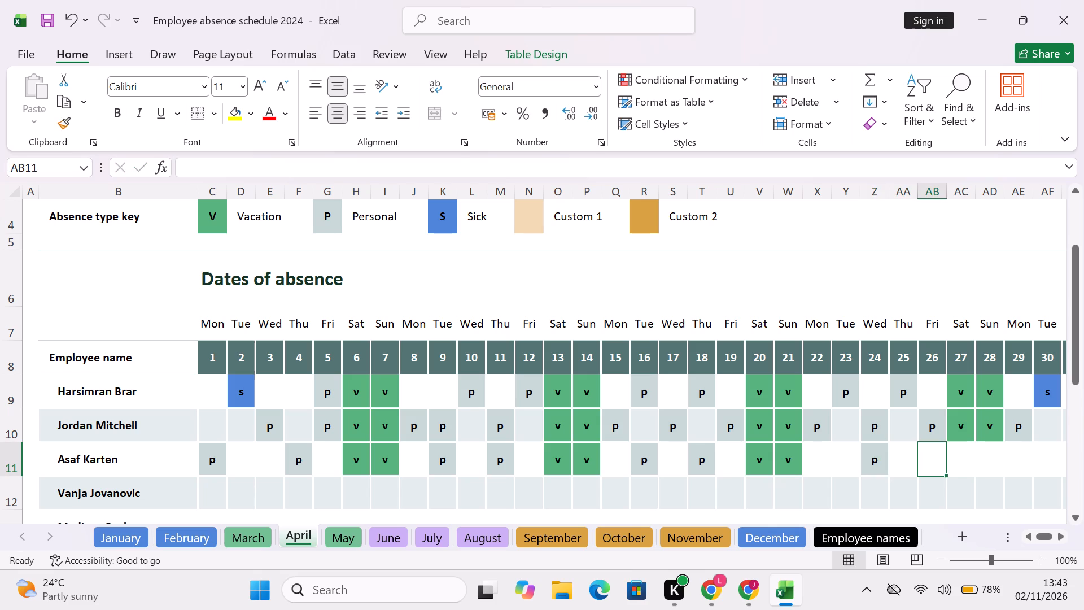
key(p)
key(Right)
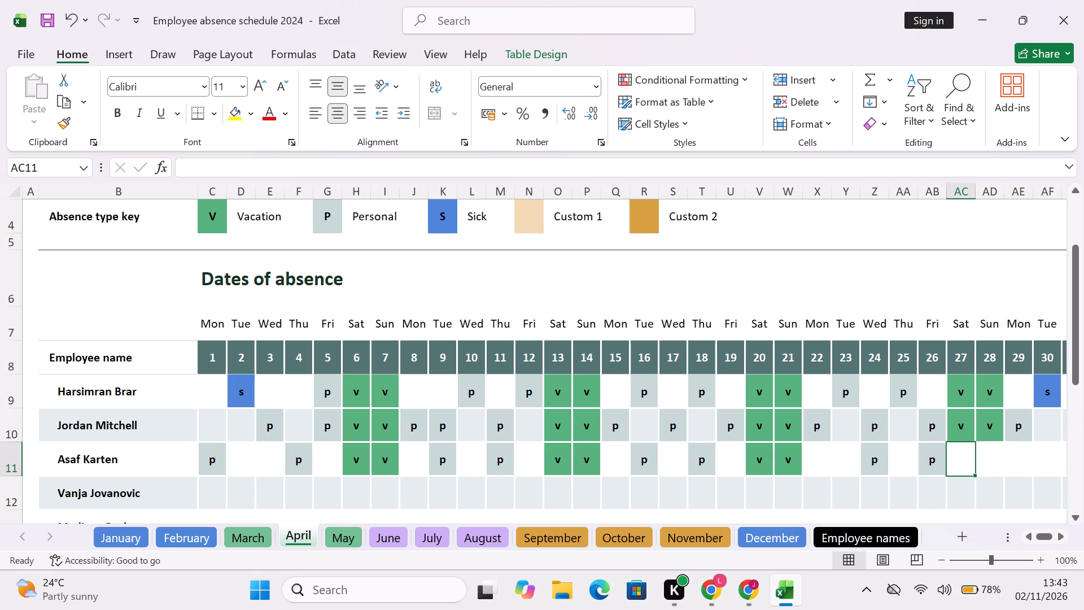
Enter v for the weekend days 27 and 28 in the third employee's April row.
key(v)
key(Right)
key(v)
key(Right)
Review the absence entries across the third employee's April row.
key(Left)
key(Left)
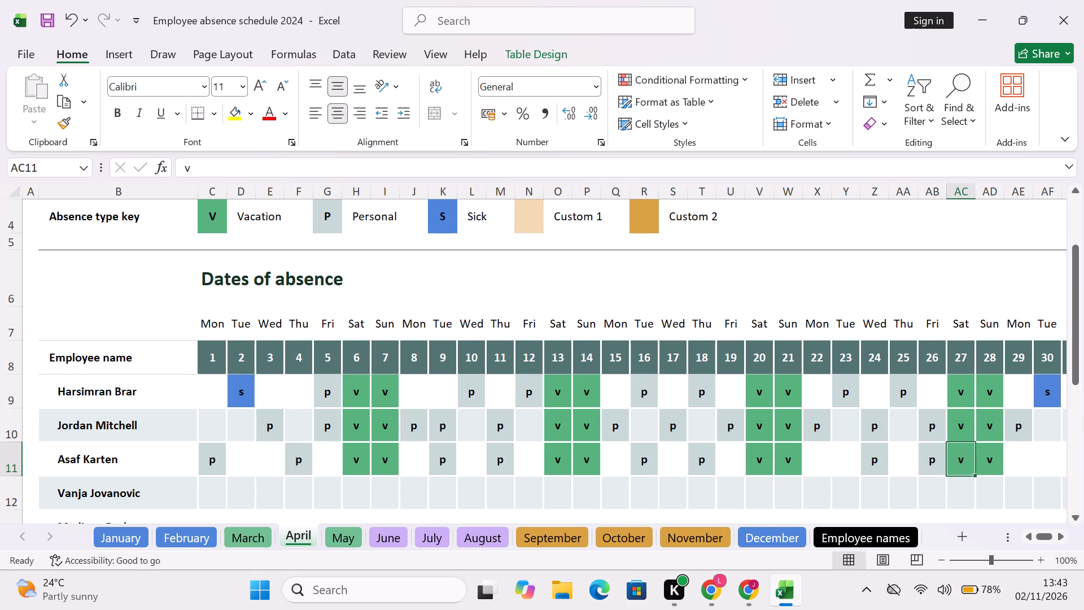
key(Left)
key(Left)
key(Left)
key(Left)
key(Left)
key(Left)
key(Left)
key(Left)
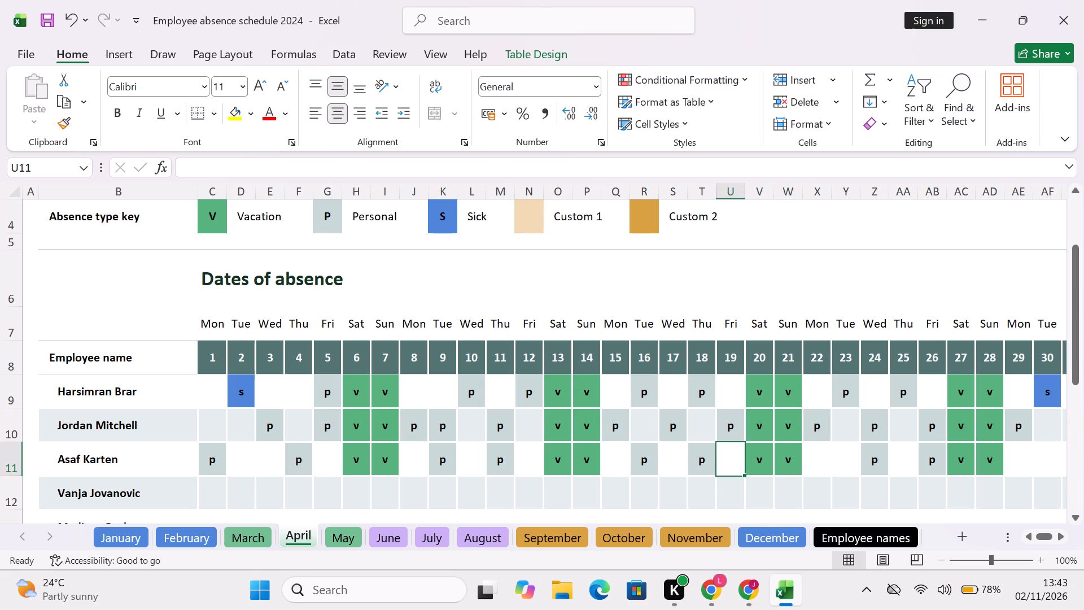
key(Left)
key(Left)
key(Left)
key(Left)
key(Left)
key(Left)
key(Left)
key(Left)
key(Left)
key(Left)
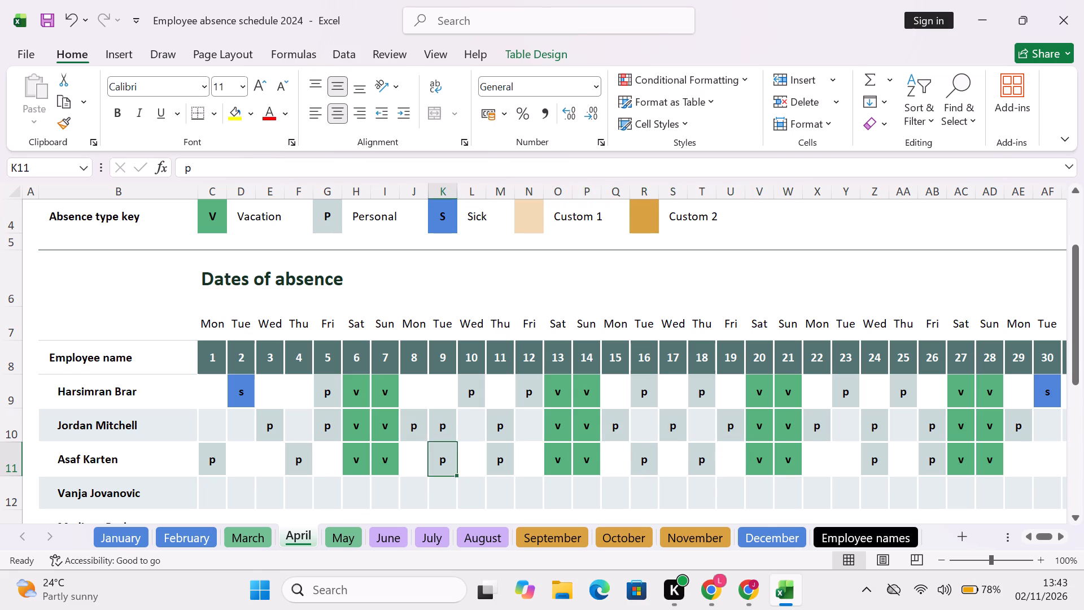
key(Left)
key(Left)
key(Left)
key(Left)
key(Left)
key(Left)
key(Left)
key(Left)
key(Right)
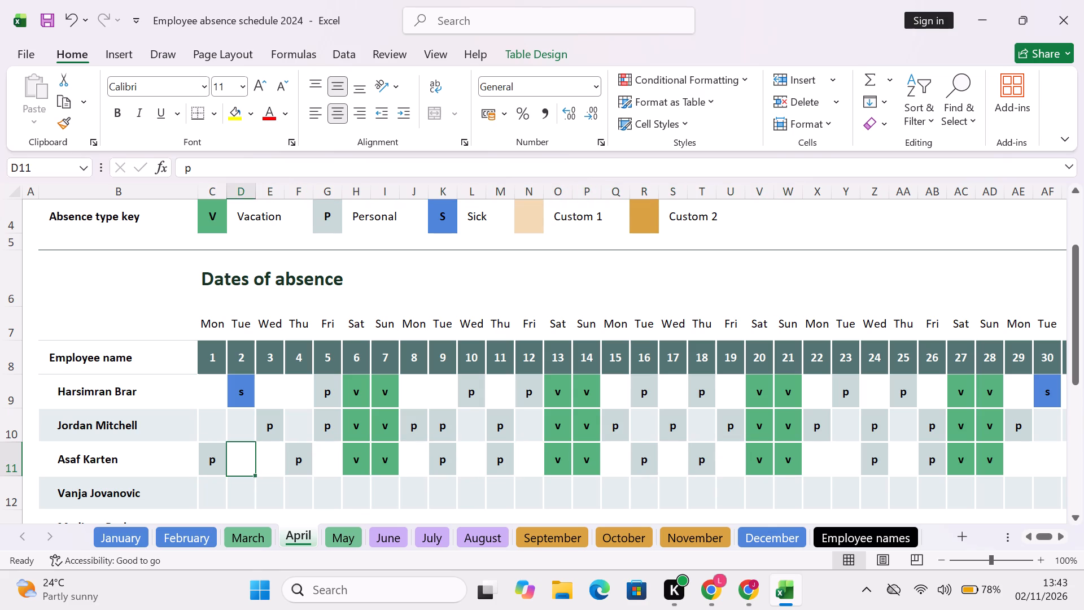
key(Right)
key(Right)
key(Right)
key(Right)
key(Right)
key(Right)
key(Right)
key(Right)
key(Right)
key(Right)
key(Right)
key(Right)
key(Right)
key(Right)
key(Right)
key(Right)
key(Right)
key(Right)
key(Right)
key(Right)
key(Right)
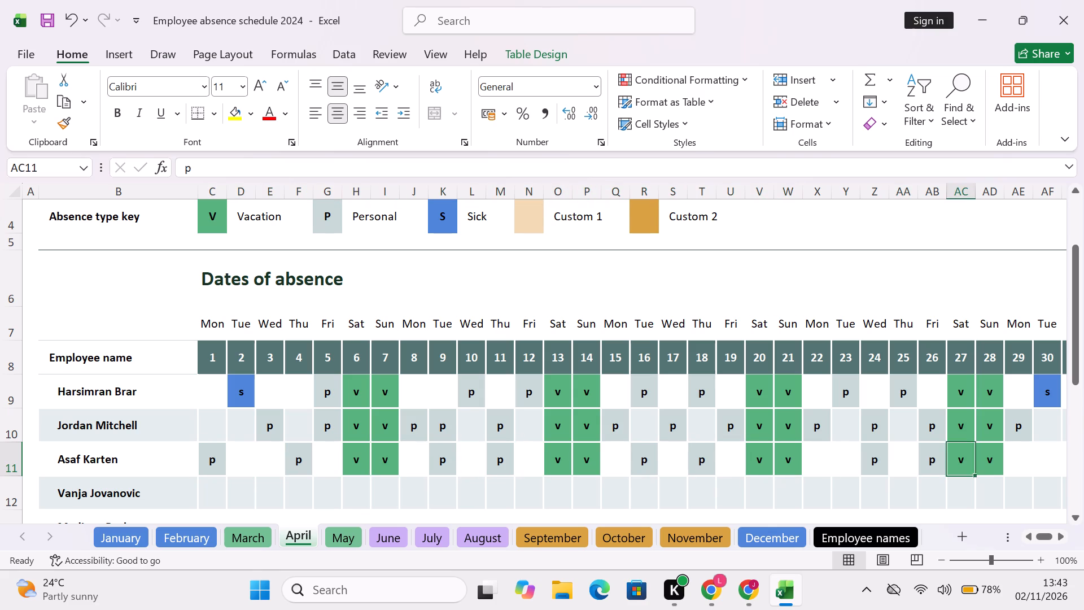
key(Right)
key(Right)
key(Right)
key(Right)
Enter s for day 29 in the third employee's April row.
key(Left)
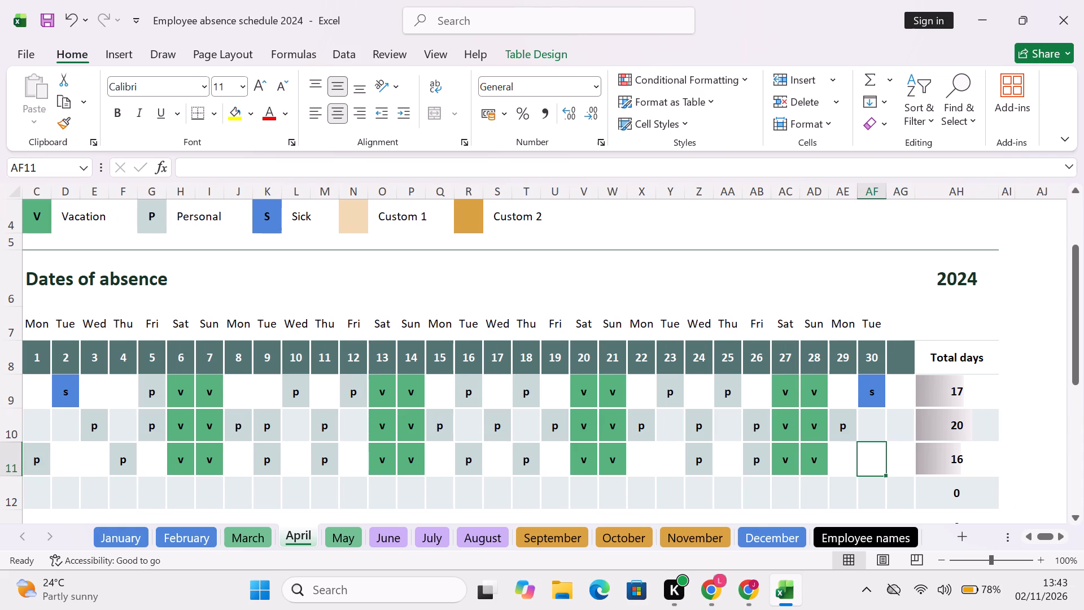
key(Right)
key(Left)
key(Left)
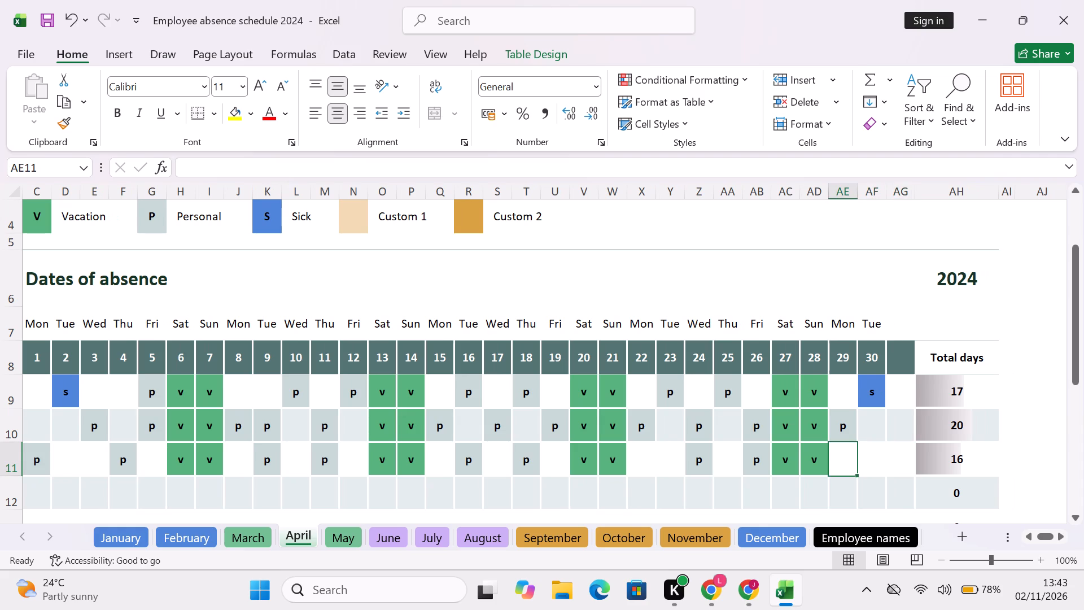
key(s)
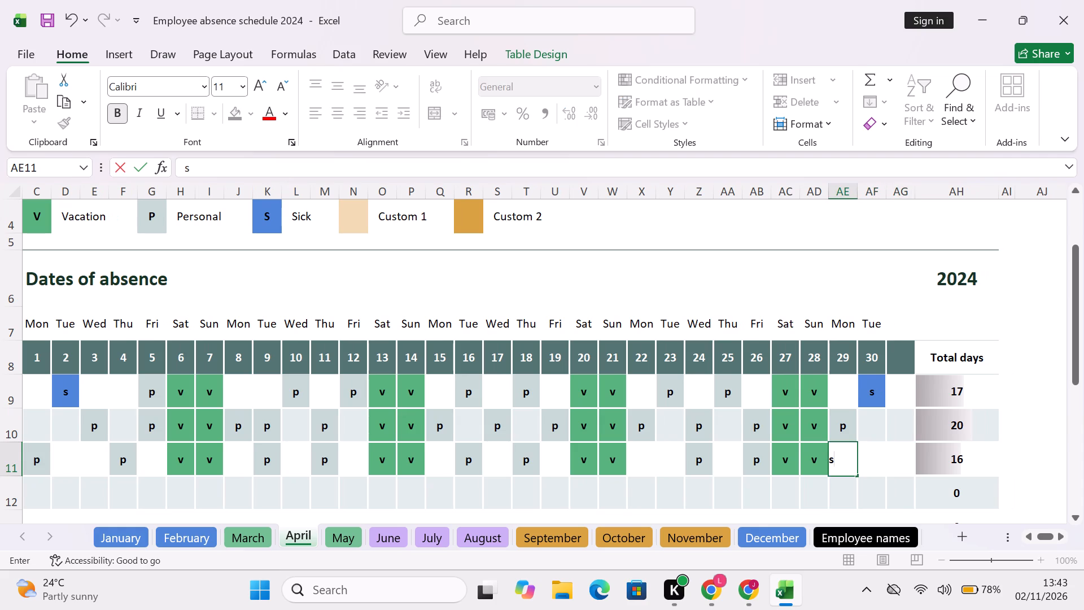
key(Up)
Check the late-month entries in the second employee's April row and go back over the third employee's row.
key(Left)
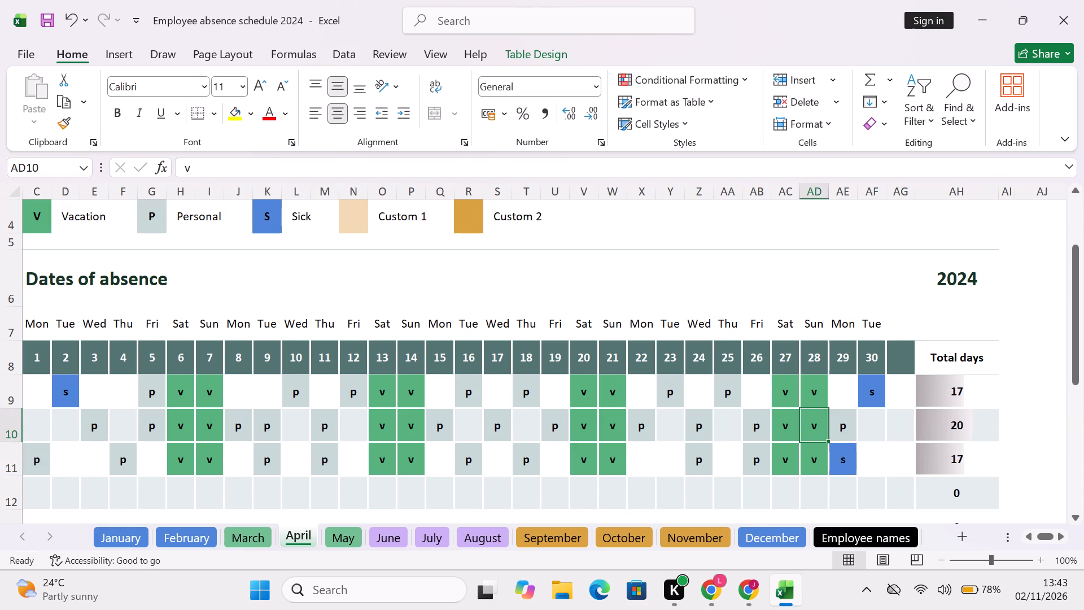
key(Right)
key(Right)
key(Left)
key(Left)
key(Left)
key(Left)
key(Left)
key(Right)
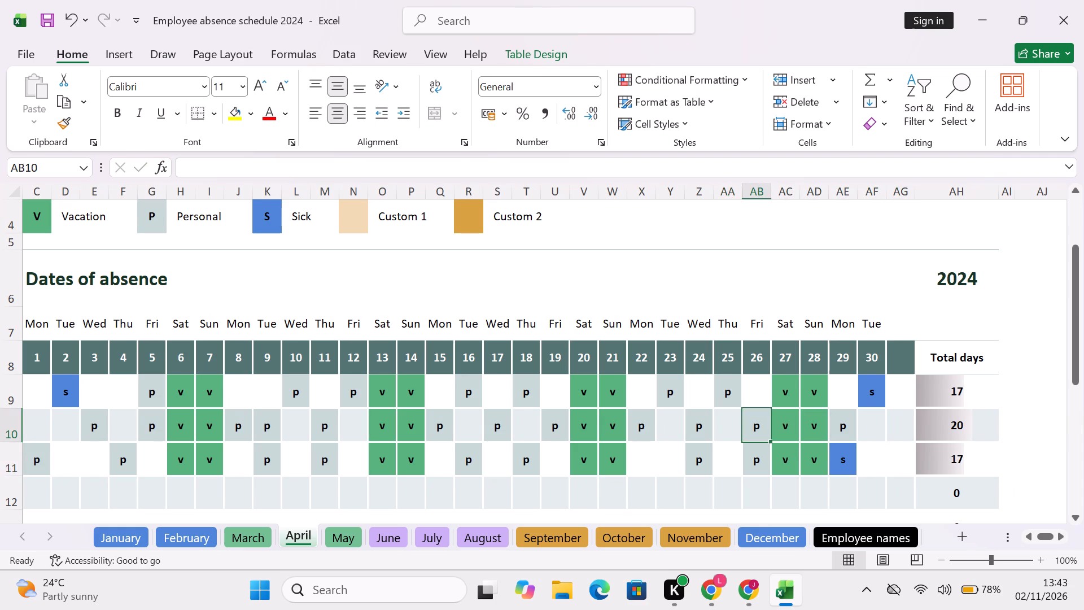
key(Right)
key(Right)
key(Right)
key(Right)
key(Right)
key(Down)
key(Left)
key(Left)
key(Left)
key(Left)
key(Left)
key(Left)
key(Left)
key(Left)
key(Left)
key(Left)
key(Left)
key(Left)
key(Left)
key(Left)
key(Left)
key(Left)
key(Left)
key(Left)
key(Left)
key(Left)
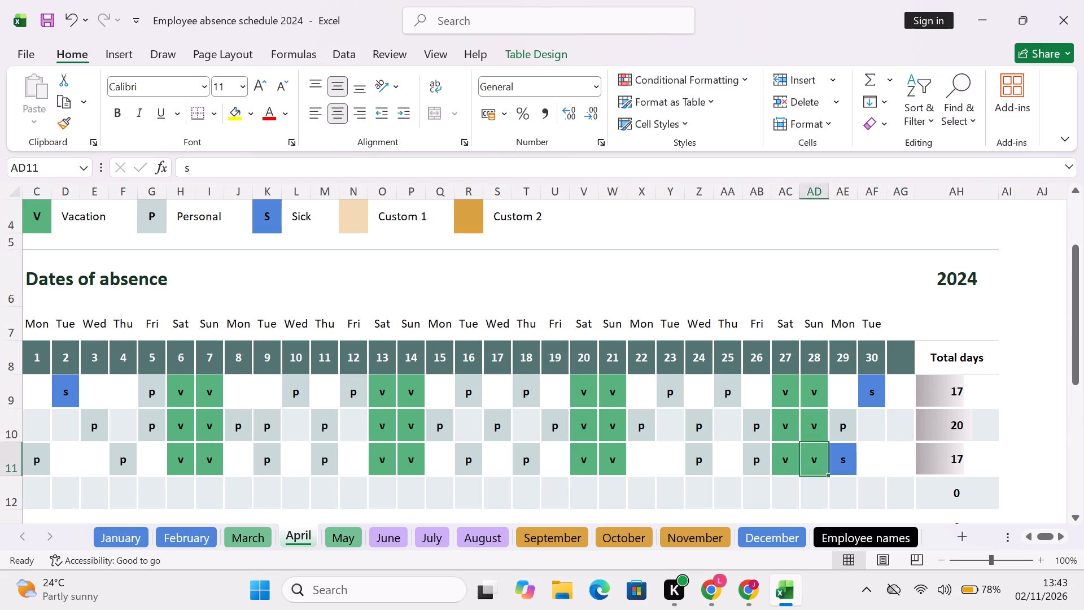
Enter p for days 1 and 3 in the fourth employee's April row.
key(Right)
key(Down)
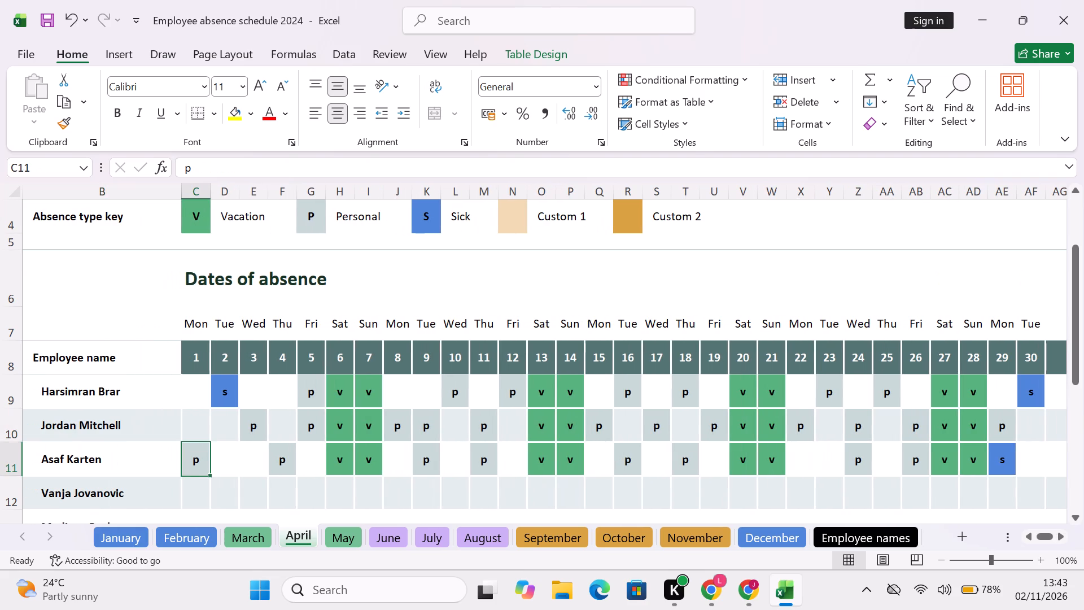
key(Right)
key(Right)
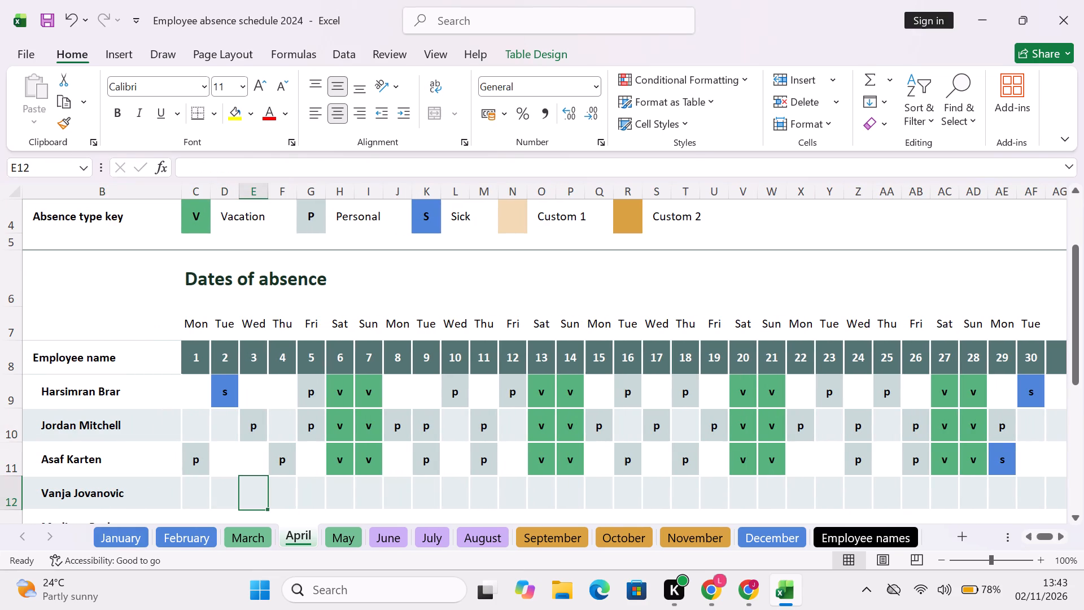
key(p)
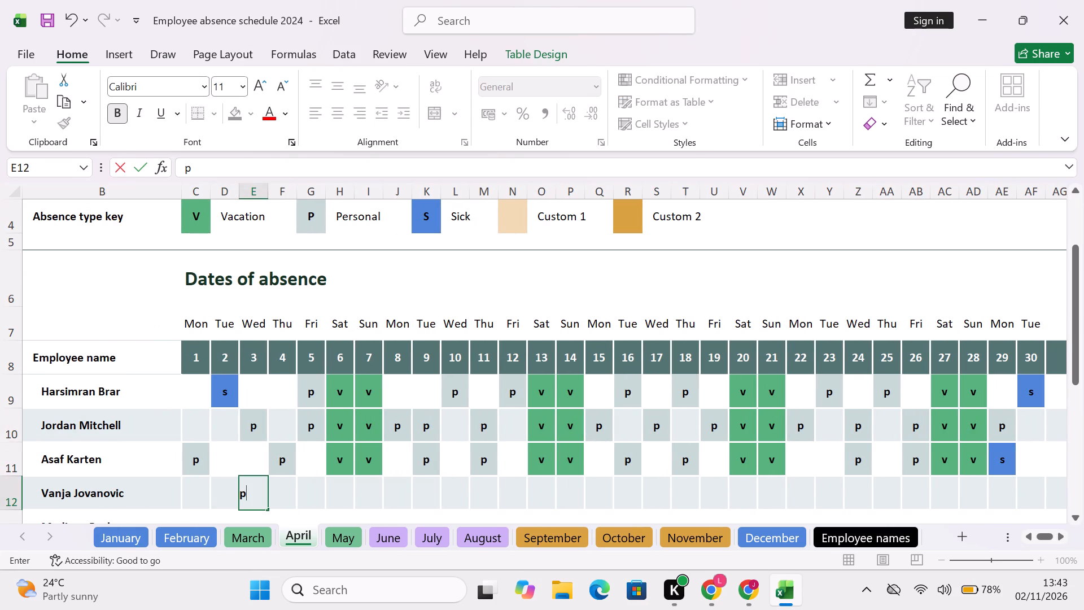
key(Left)
key(Left)
key(p)
key(Right)
key(Right)
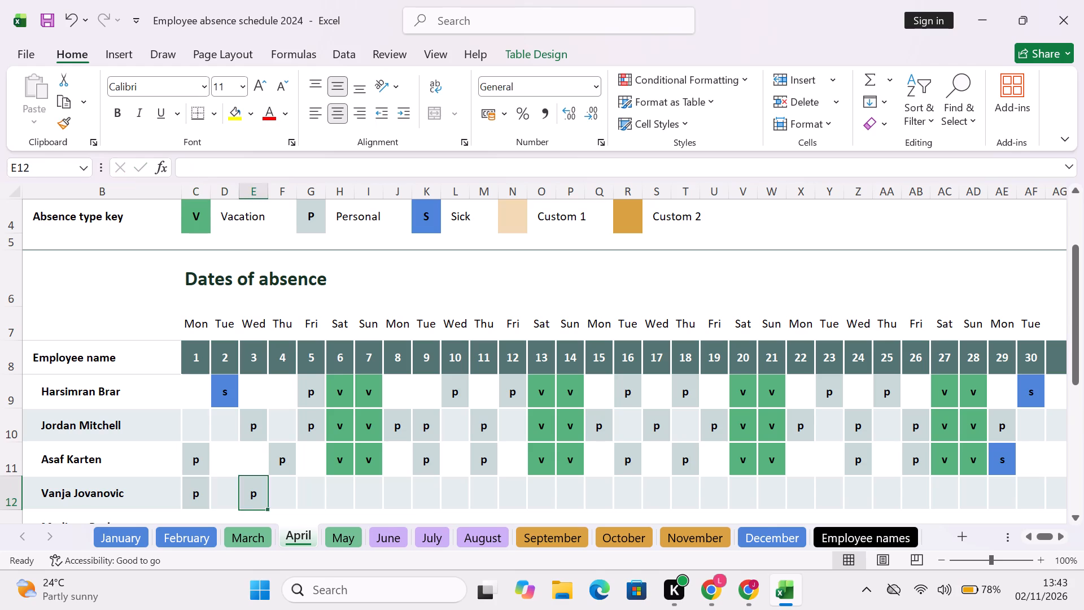
Enter v for the weekend days 6 and 7 in the fourth employee's April row.
key(Right)
key(Right)
key(Right)
key(v)
key(Right)
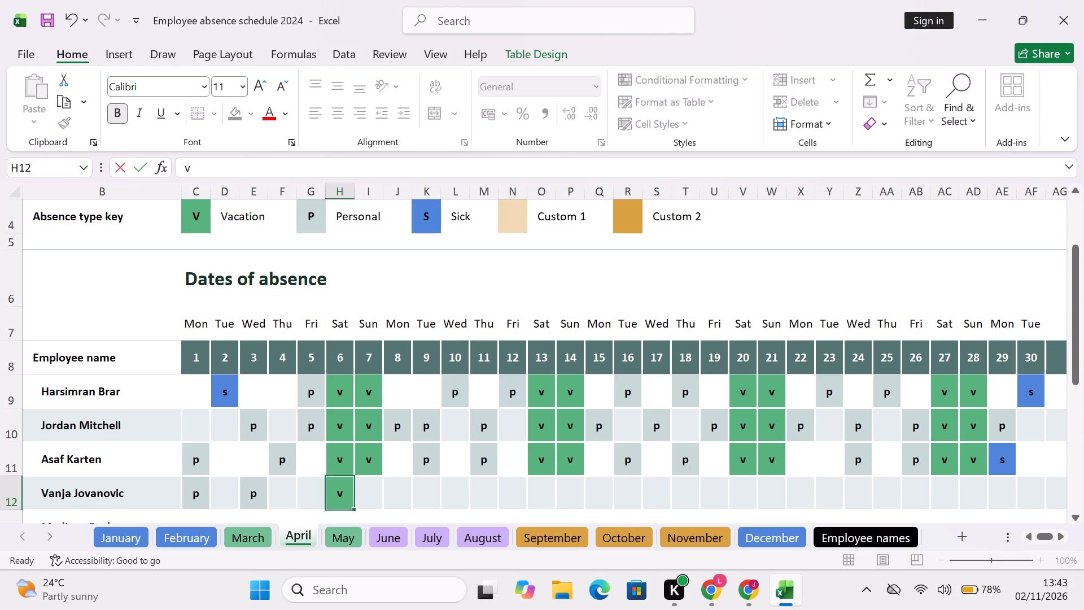
key(v)
key(Right)
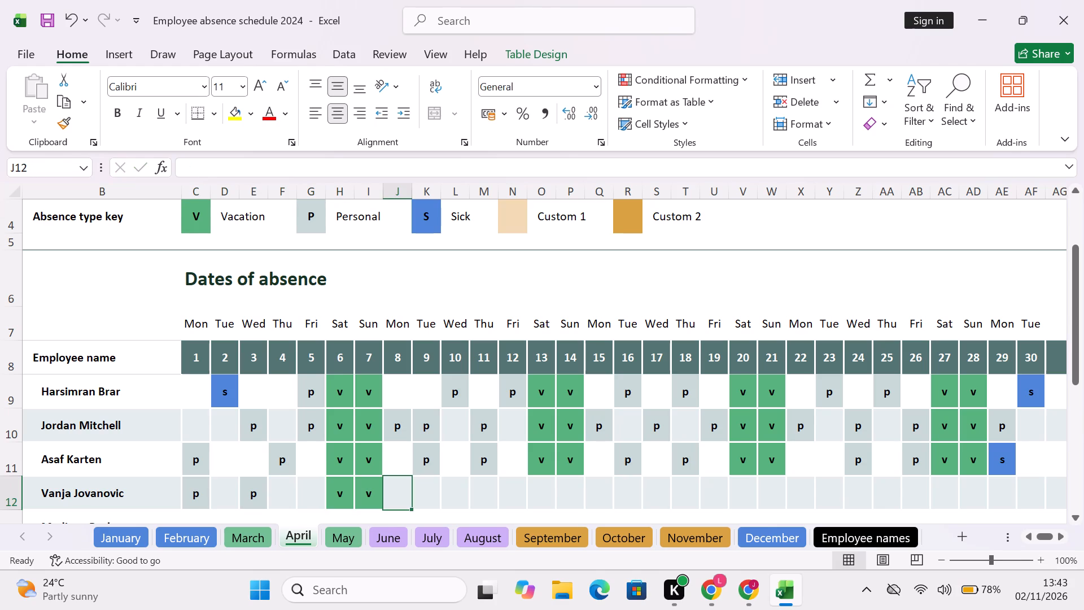
Enter p for days 9 and 12 in the fourth employee's April row.
key(Right)
key(v)
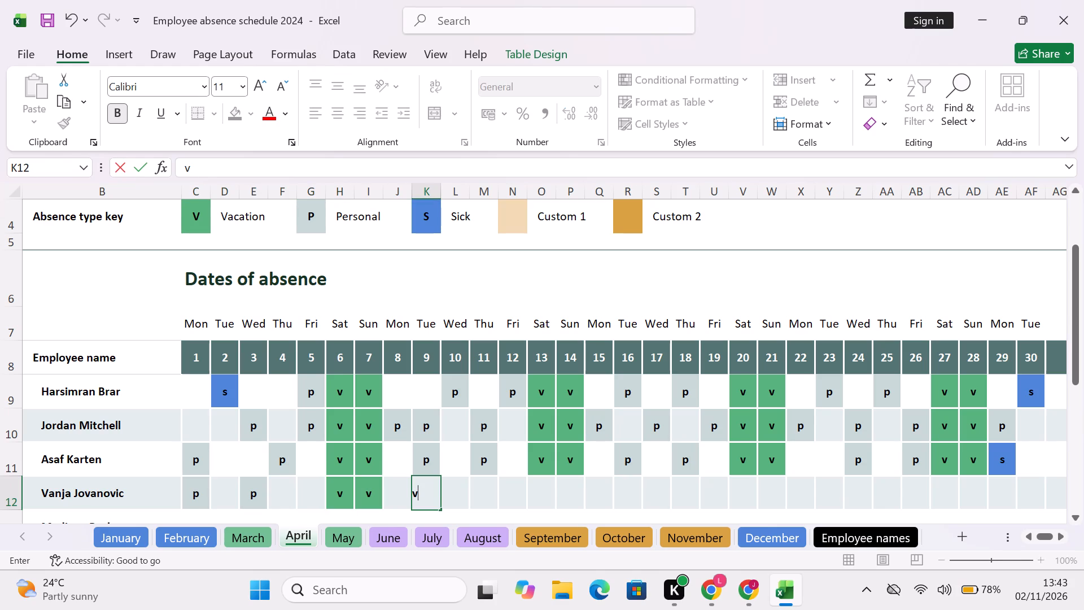
key(BackSpace)
key(p)
key(Right)
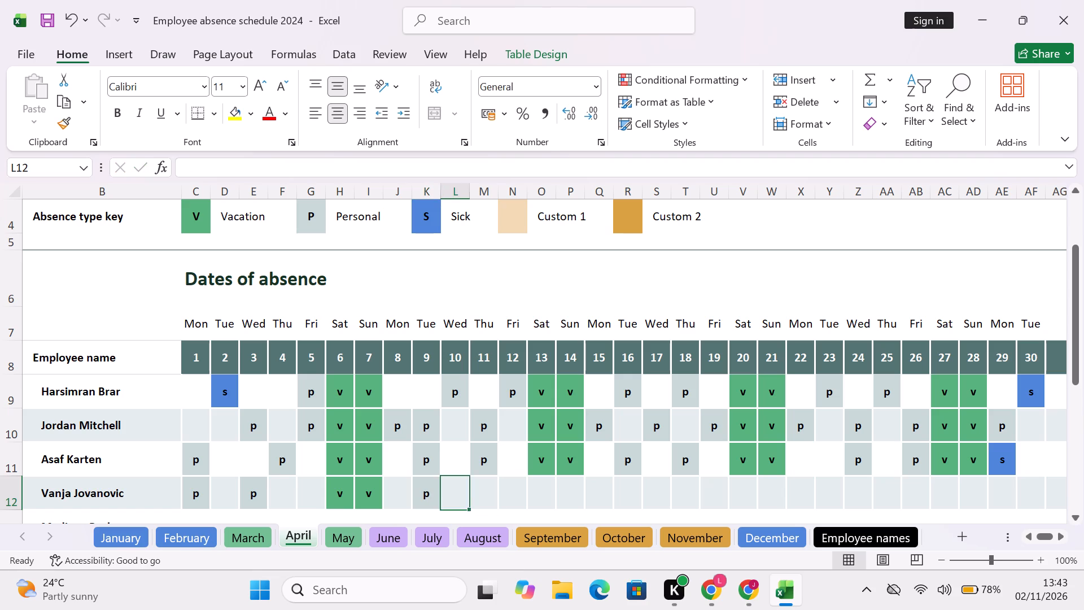
key(Right)
key(Right)
key(p)
key(Right)
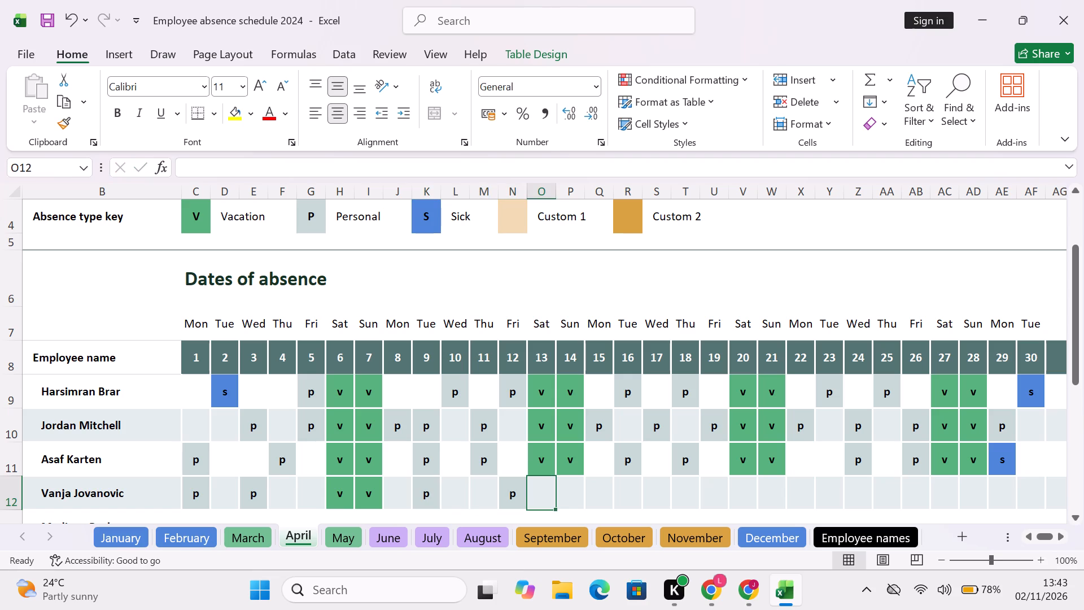
Enter v for the weekend days 13 and 14 in the fourth employee's April row.
key(v)
key(Right)
key(v)
key(Right)
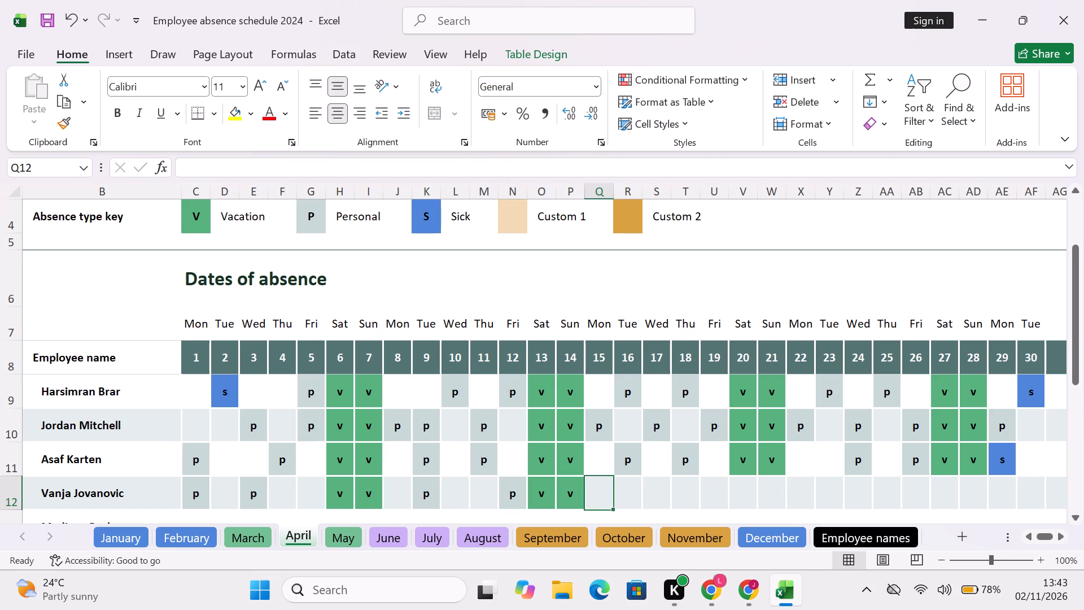
Enter p for days 15 and 19 in the fourth employee's April row.
key(Right)
key(Left)
key(p)
key(Right)
key(Right)
key(Right)
key(Right)
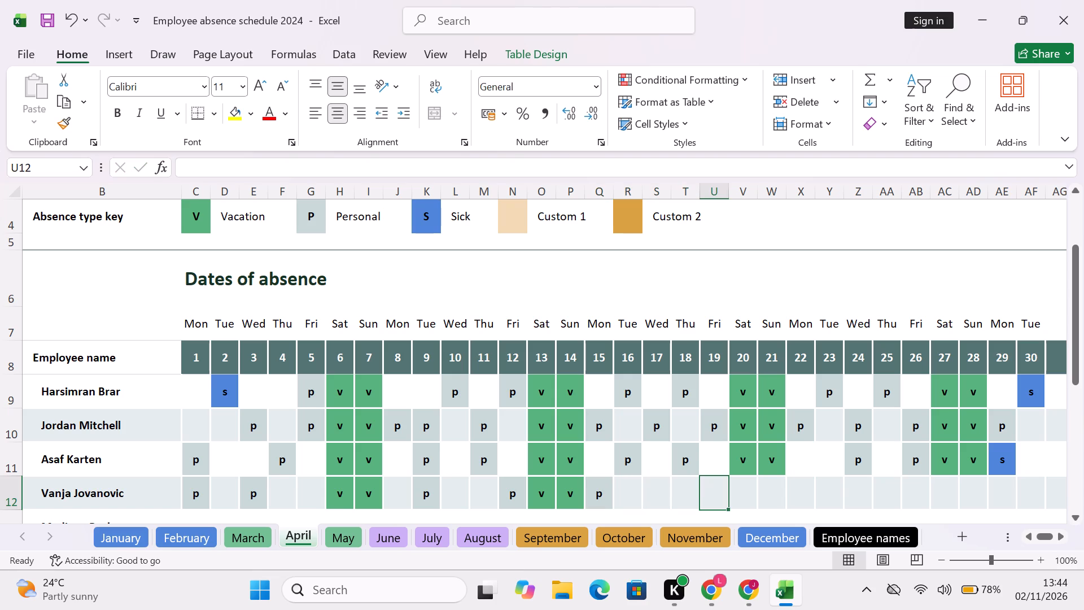
key(p)
key(Right)
Enter v for Saturday, day 20, in the fourth employee's April row.
key(v)
key(Right)
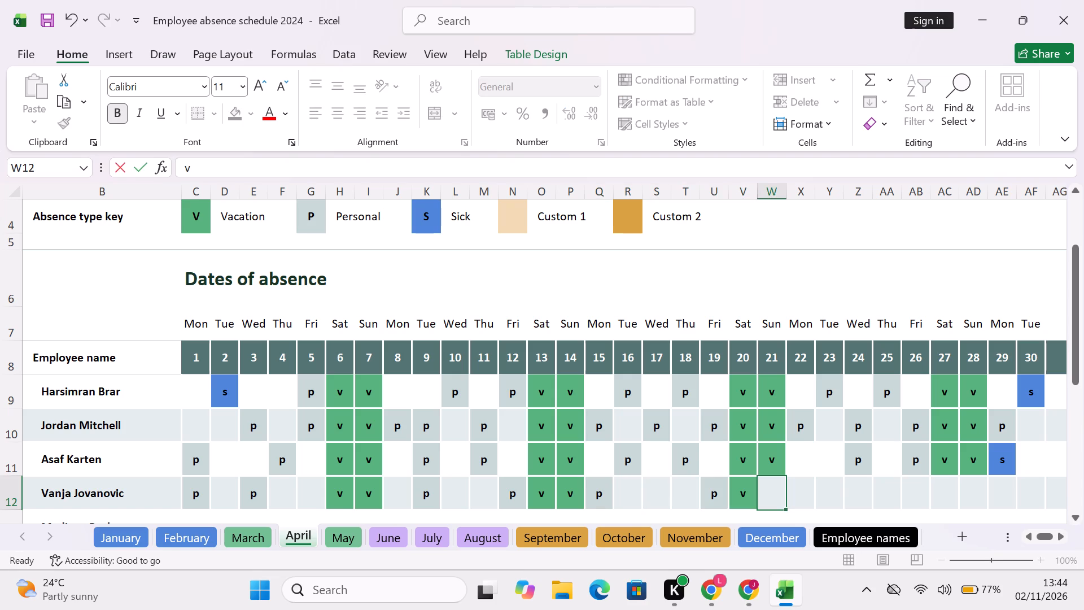
Review the entries between days 11 and 20 in the fourth employee's April row.
key(Left)
key(Left)
key(Left)
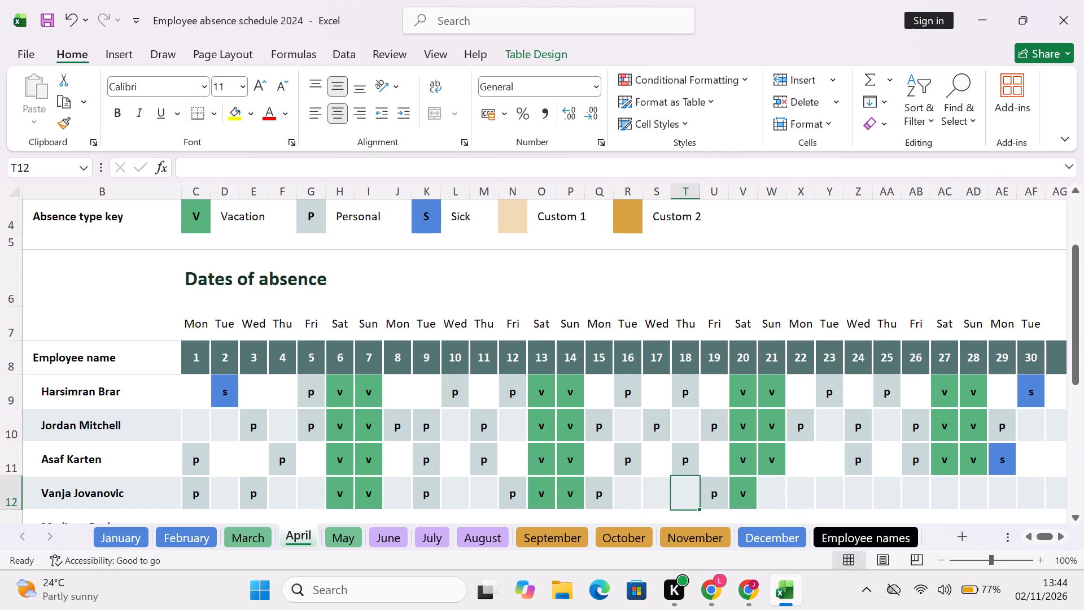
key(Left)
key(Left)
key(Left)
key(Left)
key(Left)
key(Left)
key(Left)
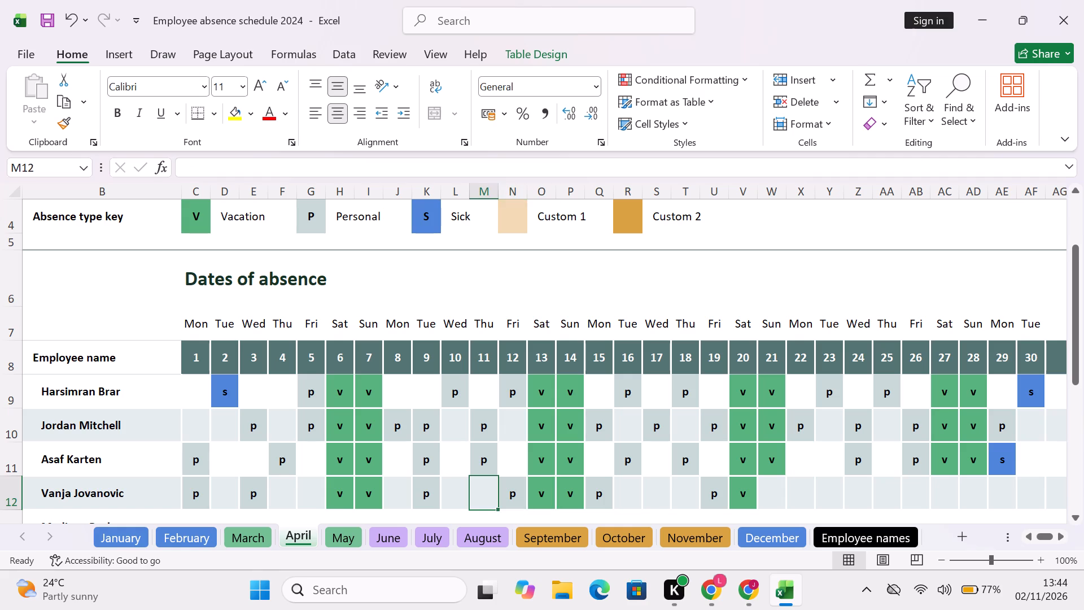
key(Right)
key(Right)
key(Right)
key(Right)
key(Right)
key(Right)
key(Right)
key(Right)
key(Right)
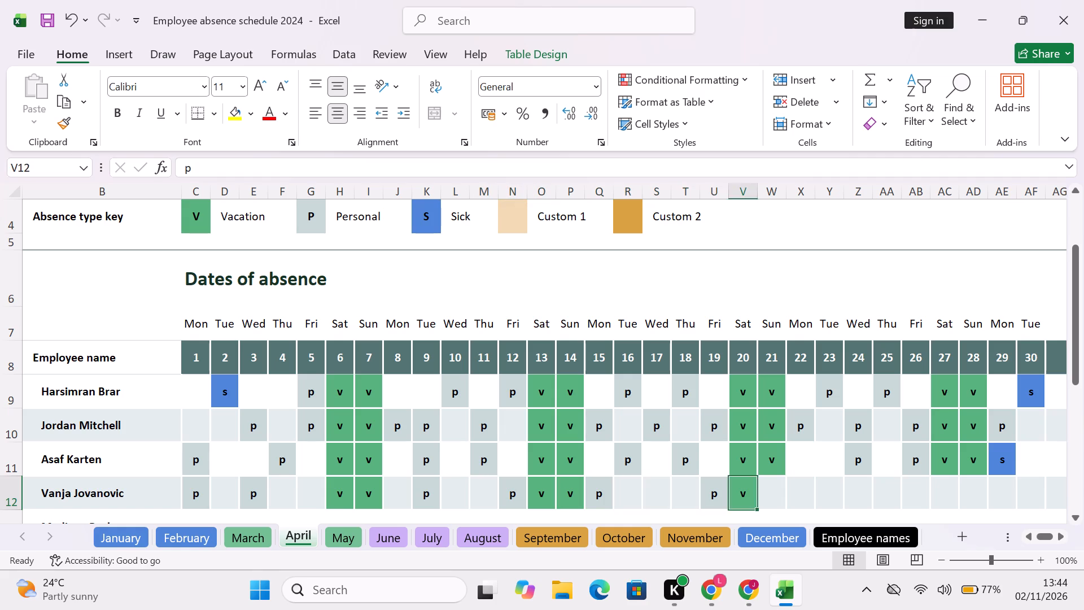
Enter s for day 22 and p for day 25 in the fourth employee's April row.
key(Right)
key(Right)
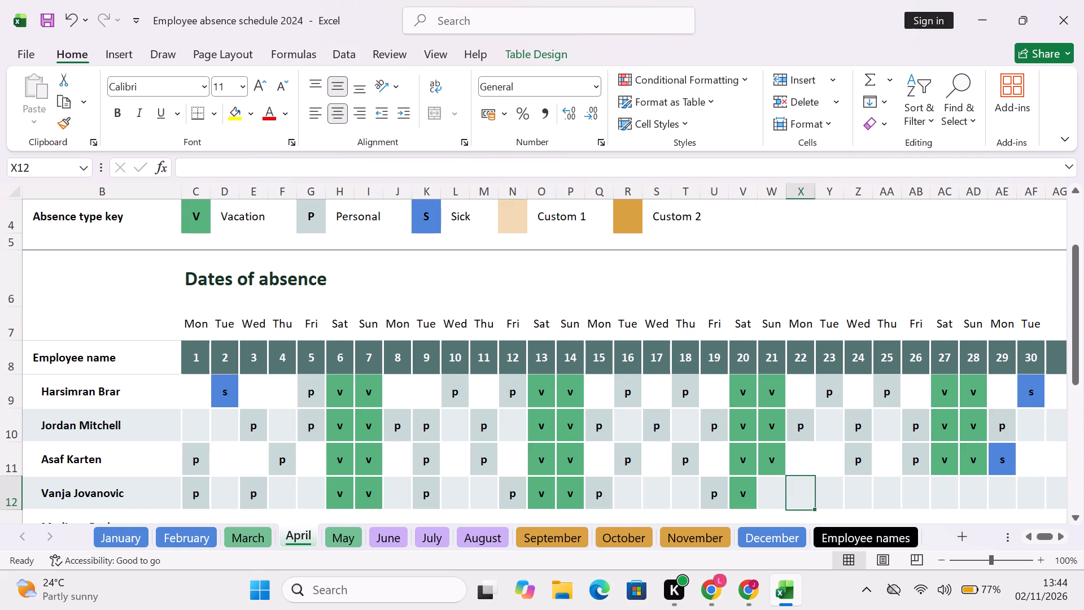
key(s)
key(Right)
key(Right)
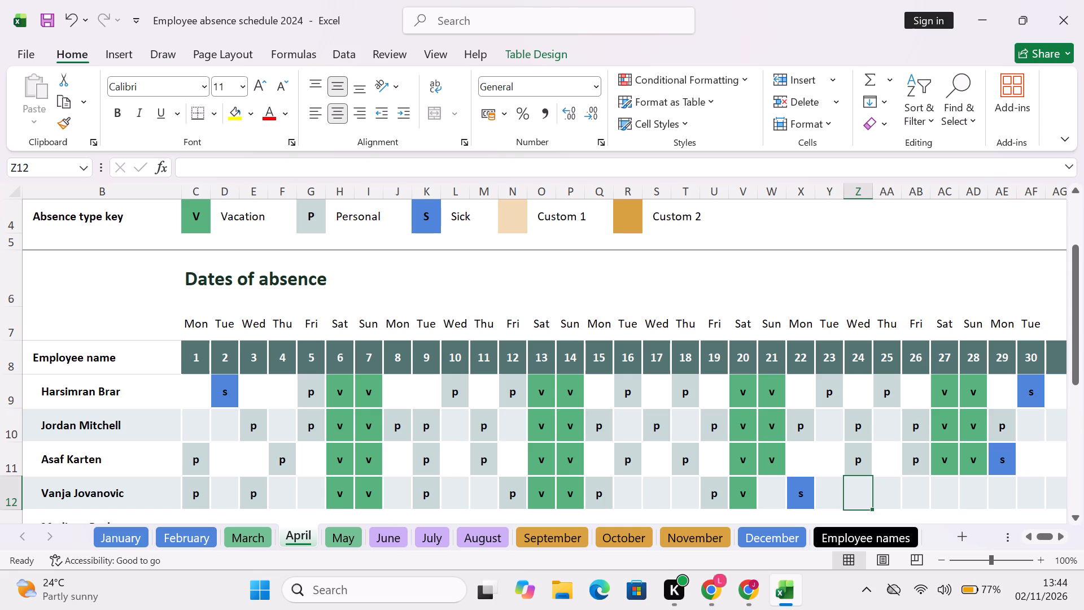
key(Right)
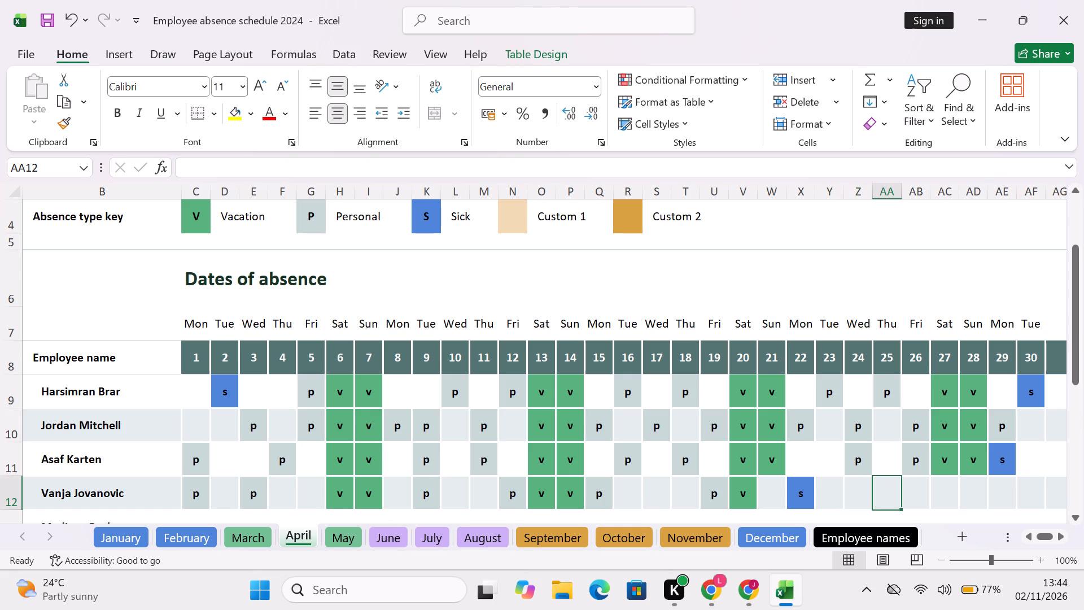
key(p)
key(Right)
Enter v for the weekend days 27 and 28 and p for day 30 in the fourth employee's April row.
key(Right)
key(Right)
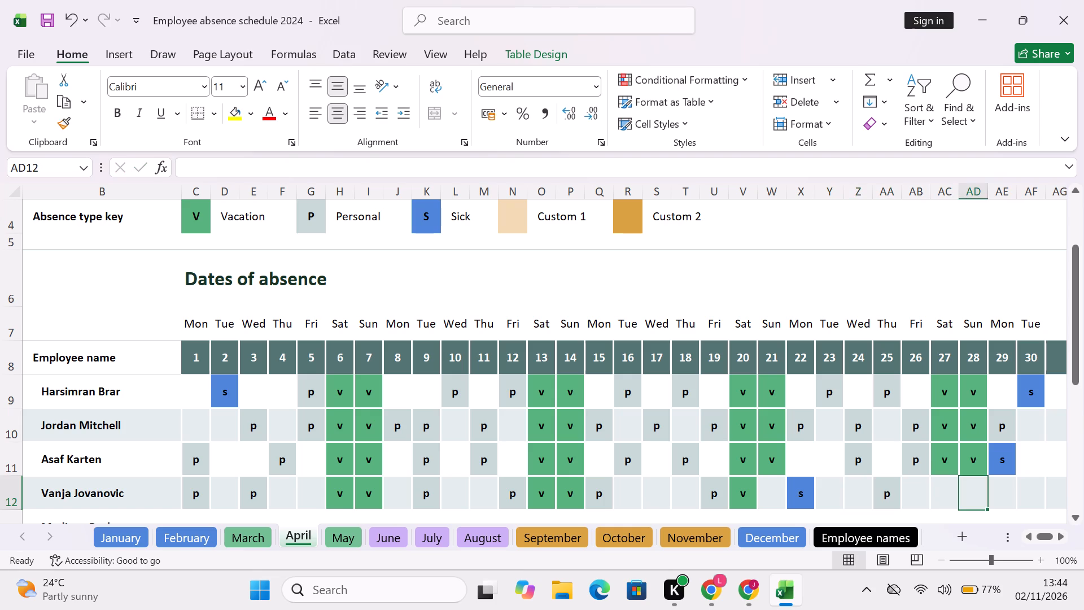
key(Left)
key(v)
key(Right)
key(v)
key(Right)
key(Right)
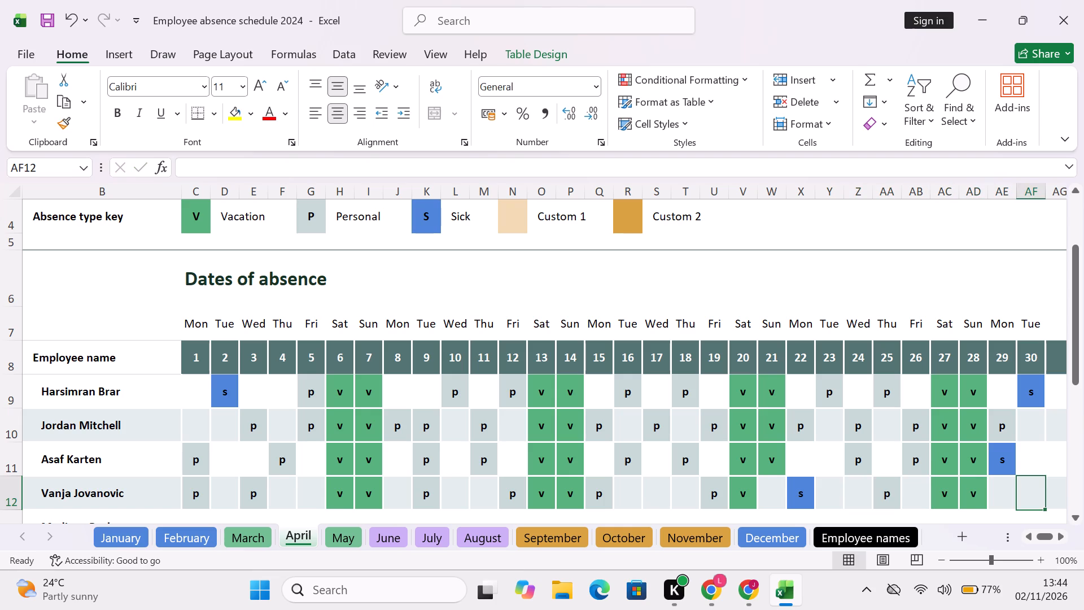
key(p)
key(Right)
Enter p for days 2 and 4 in the fifth employee's April row.
key(Left)
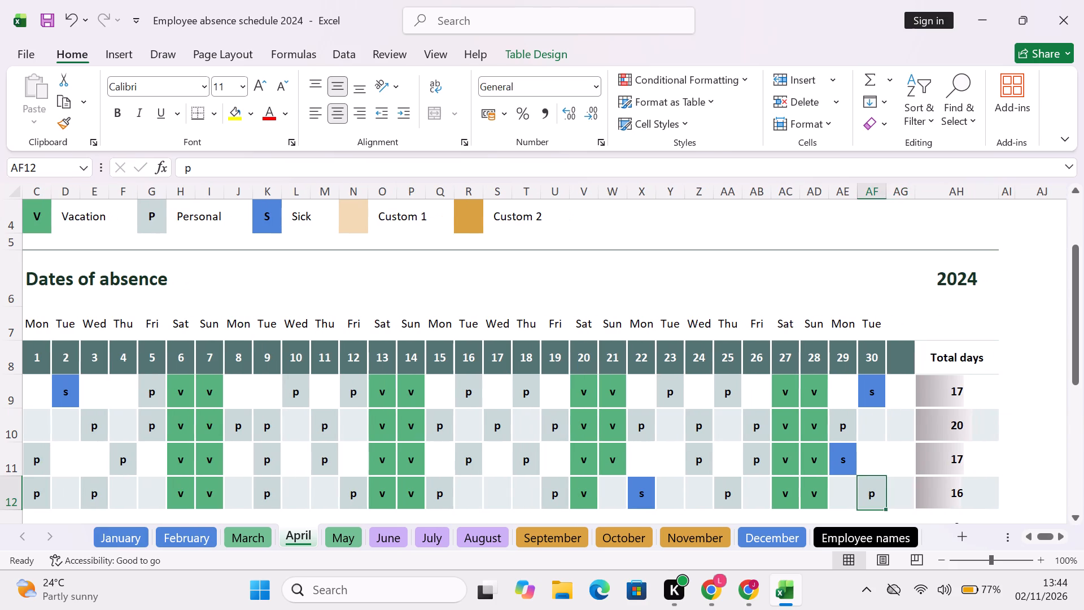
key(Left)
key(Left)
key(Left)
key(Left)
key(Left)
key(Left)
key(Left)
key(Left)
key(Left)
key(Left)
key(Left)
key(Left)
key(Left)
key(Left)
key(Left)
key(Left)
key(Left)
key(Left)
key(Left)
key(Left)
key(Left)
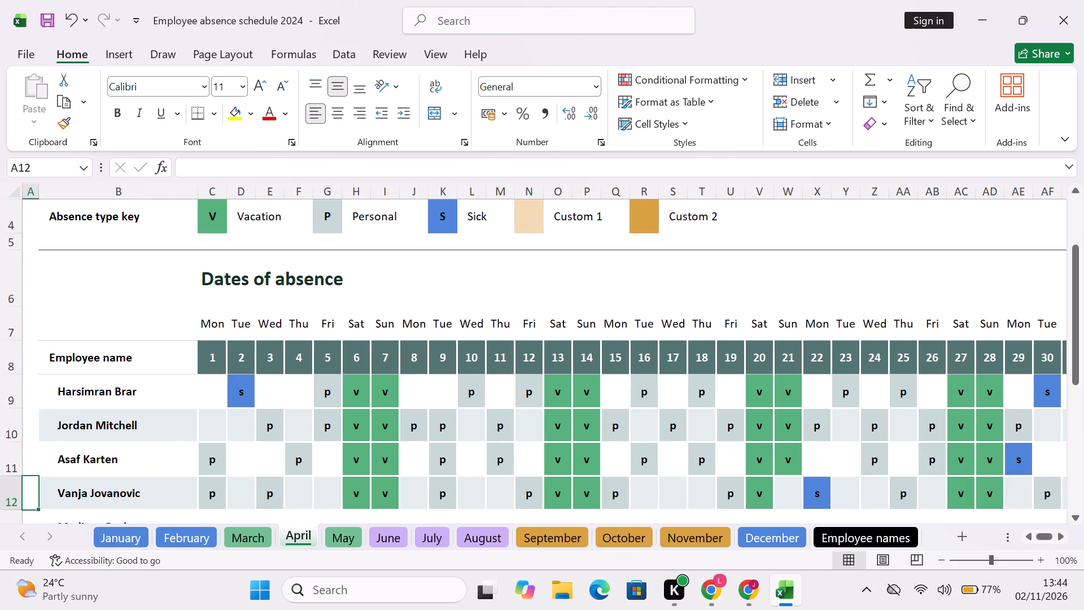
key(Right)
key(Right)
key(Up)
key(Up)
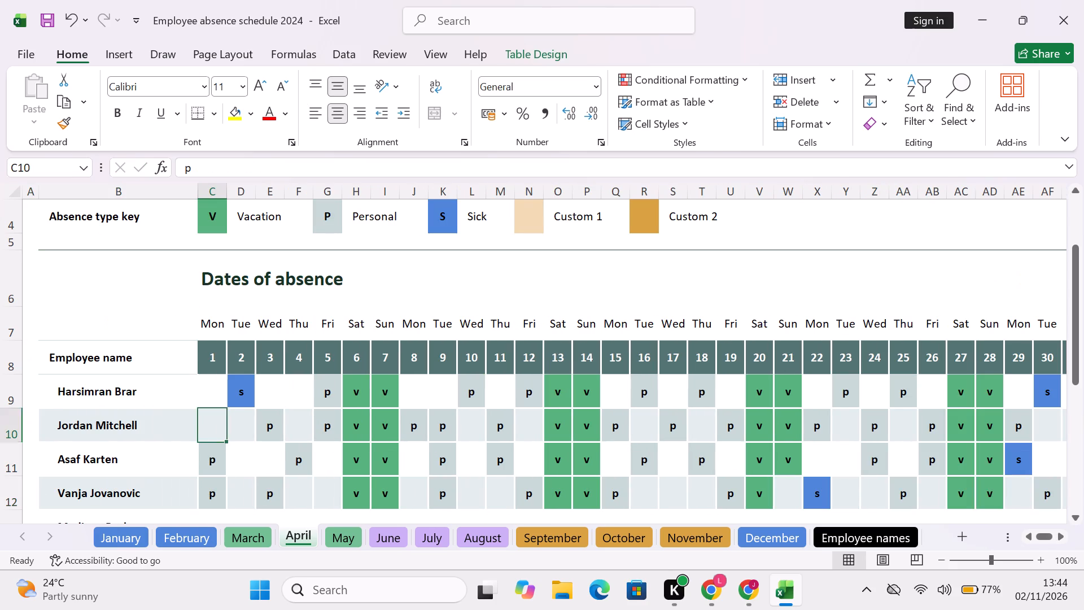
key(Up)
key(Down)
key(Down)
key(Down)
key(Down)
key(Down)
key(Up)
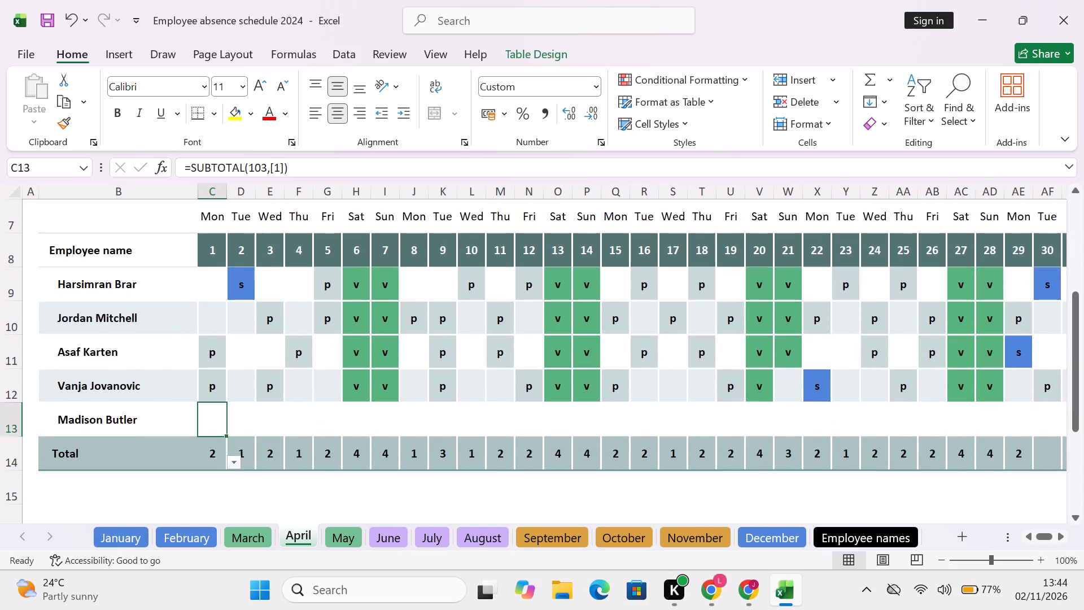
key(Right)
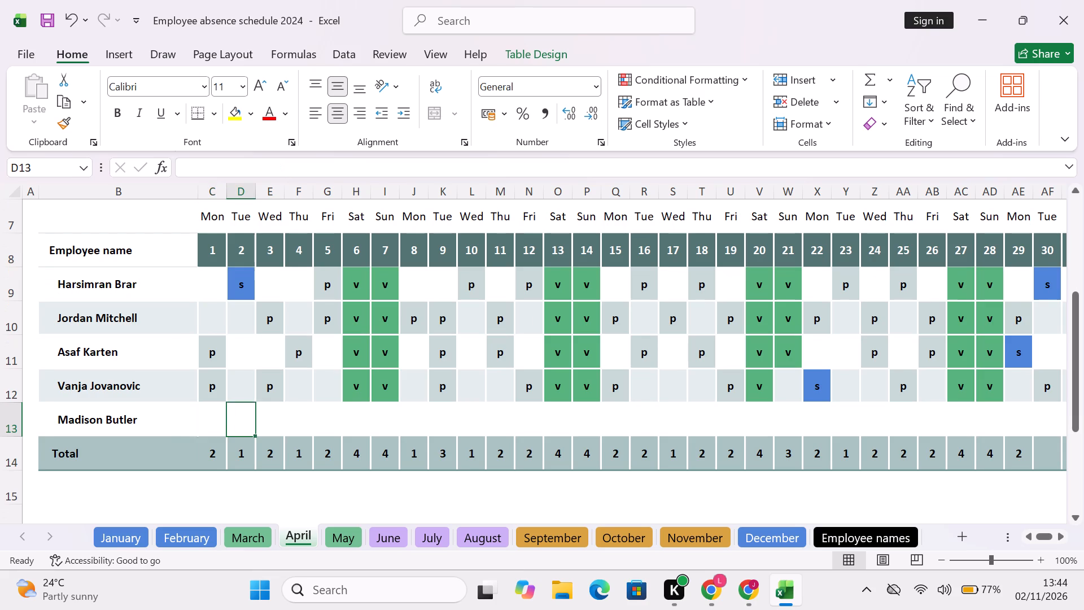
key(p)
key(Right)
key(Right)
key(p)
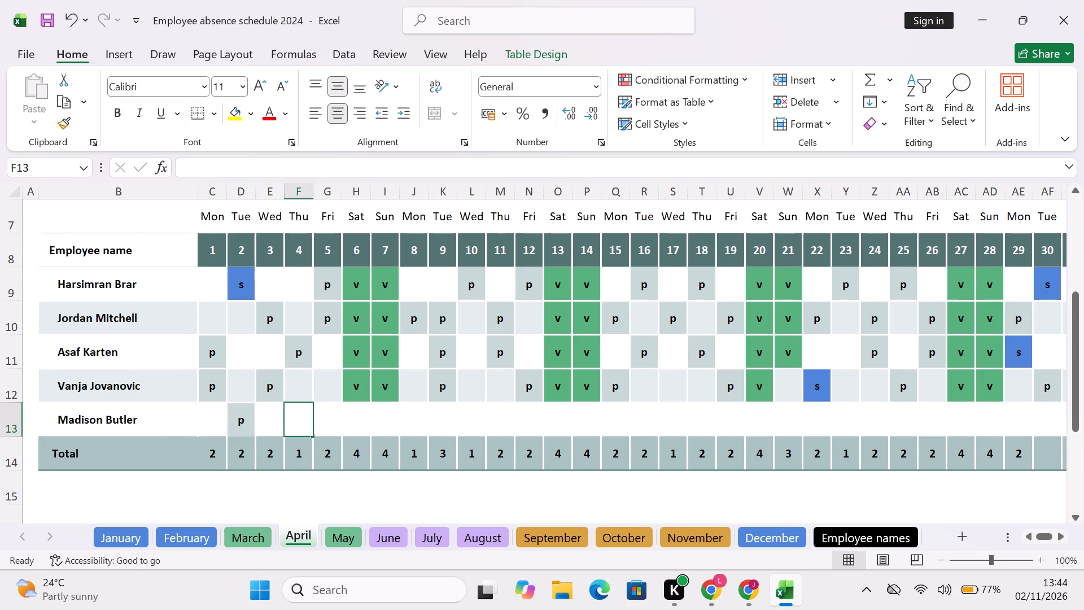
key(Right)
Enter v for the weekend days 6 and 7 and p for day 10 in the fifth employee's April row.
key(Right)
key(v)
key(Right)
key(v)
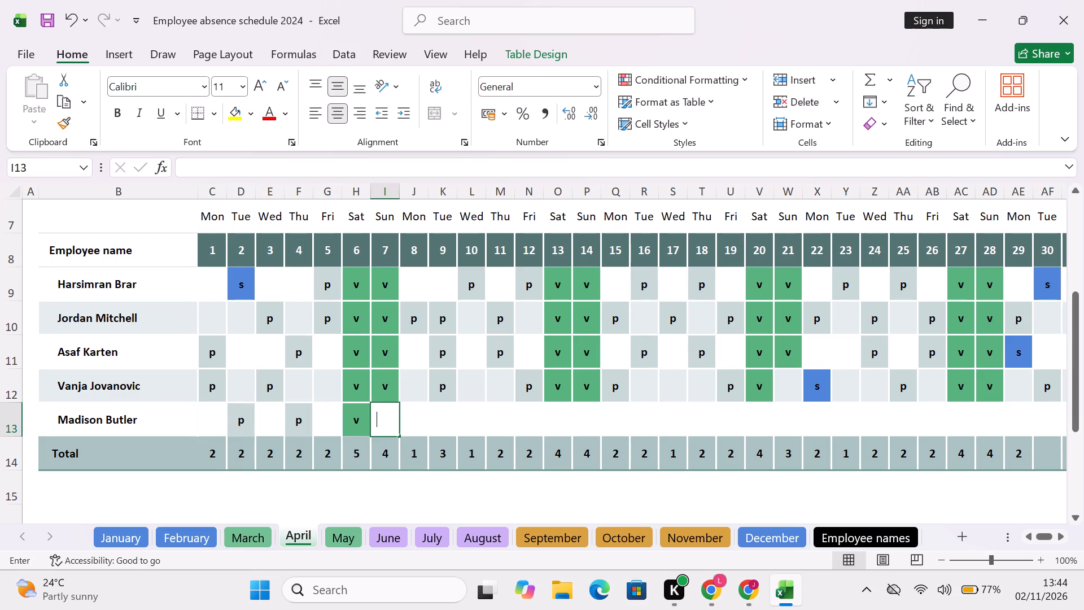
key(Right)
key(Right)
key(Right)
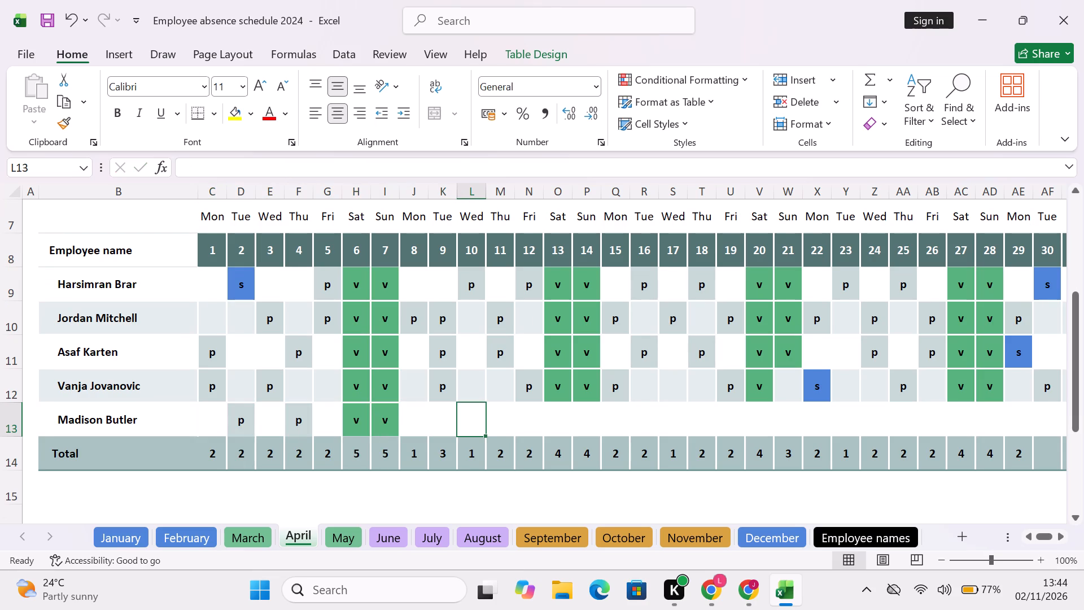
key(p)
key(Right)
Enter s for day 12 and v for the weekend days 13 and 14 in the fifth employee's April row.
key(Right)
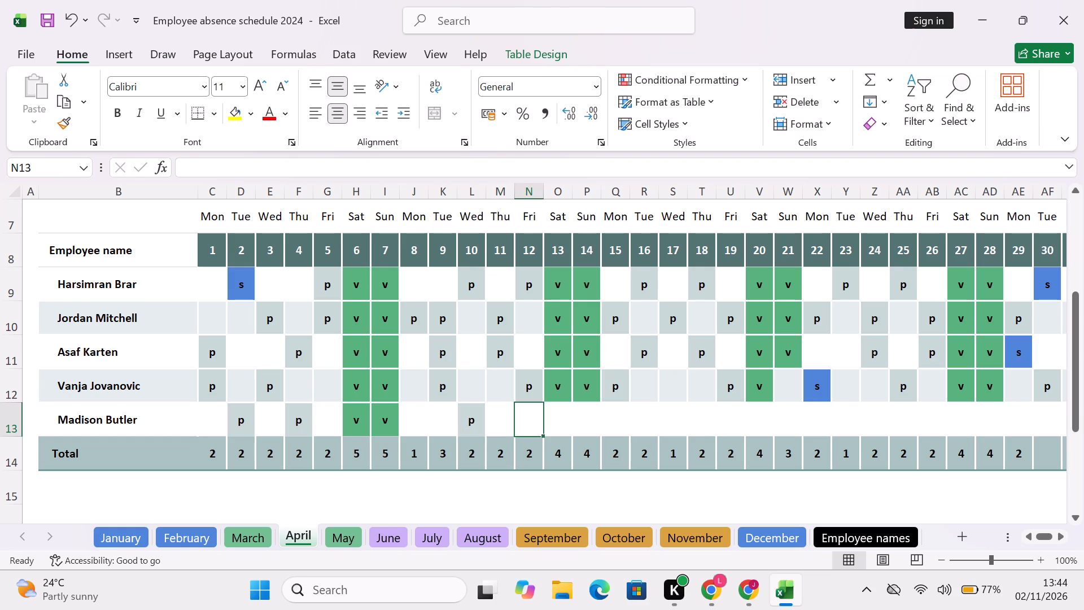
key(Left)
key(Right)
key(s)
key(Right)
key(v)
key(Right)
key(v)
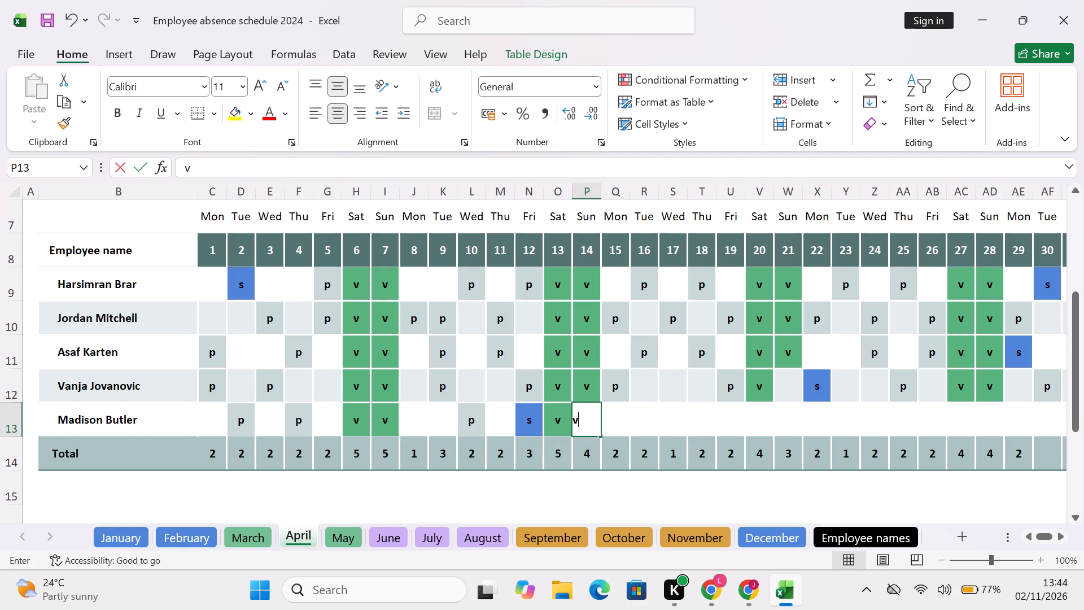
key(Right)
Enter p for day 16 in the fifth employee's April row.
key(Right)
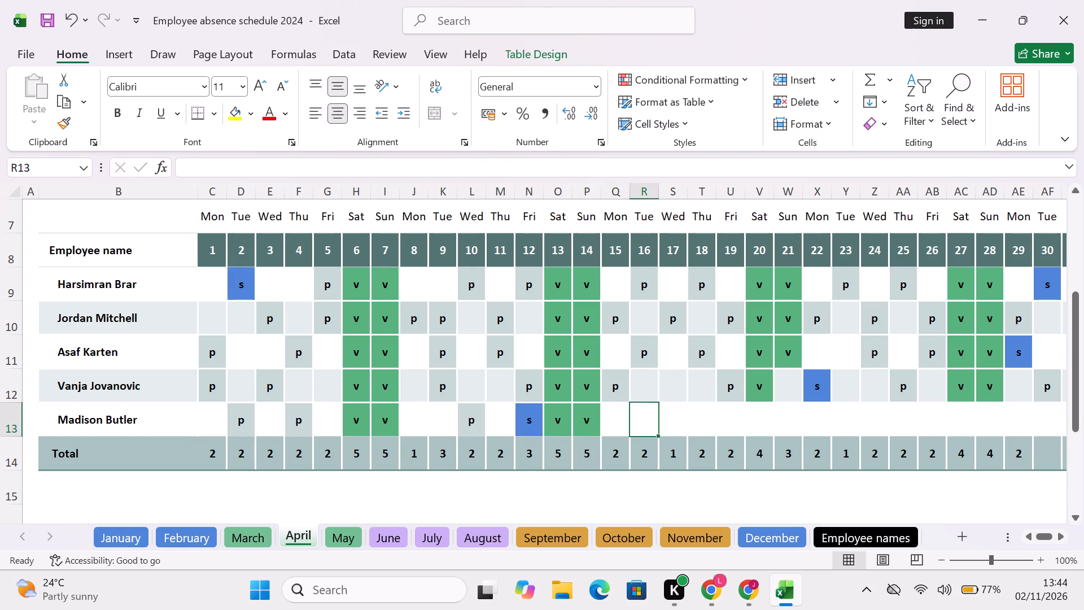
key(p)
key(Right)
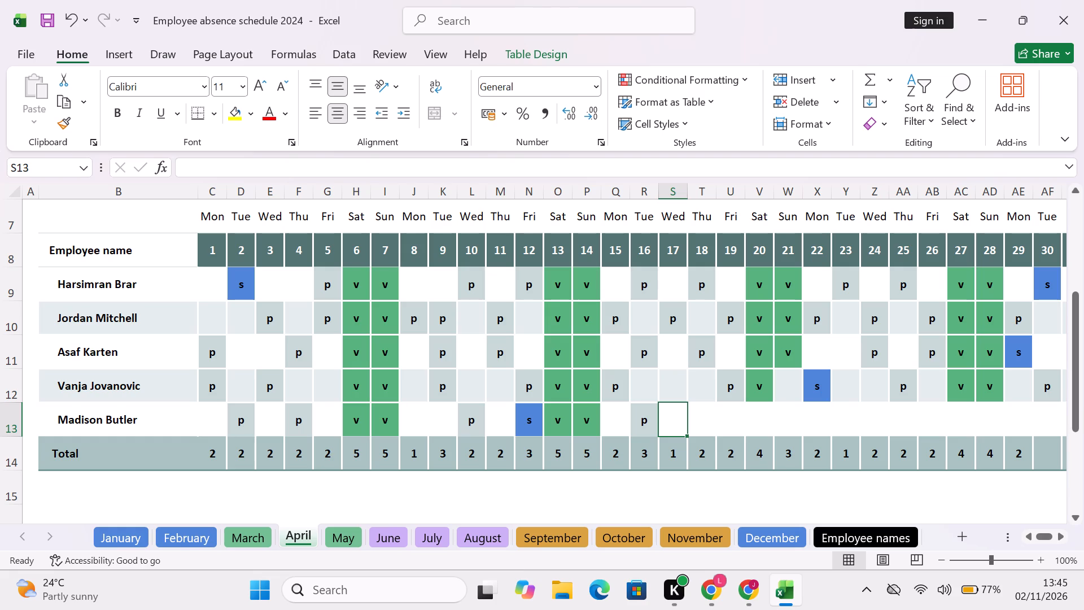
Review the fifth employee's April entries from around day 20 back to the start of the row.
key(Right)
key(Right)
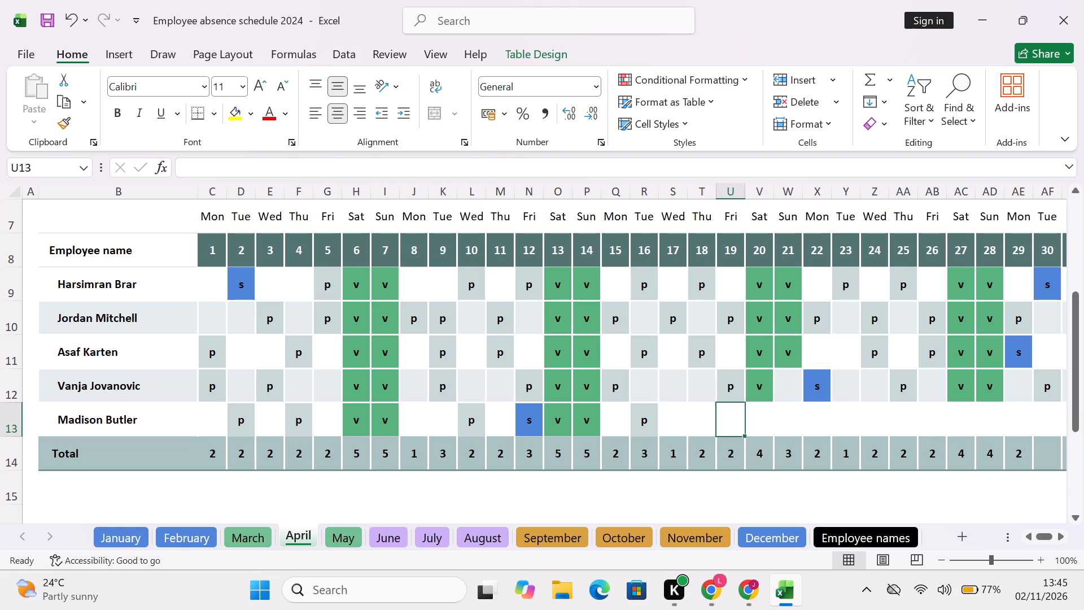
key(Right)
key(Left)
key(Left)
key(Left)
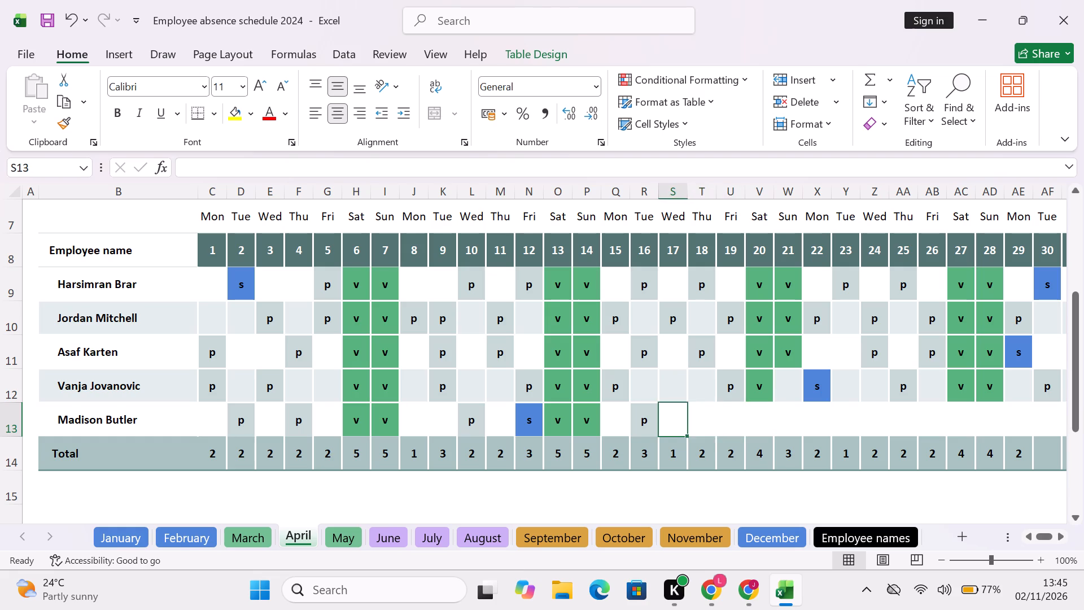
key(Right)
key(Right)
key(Left)
key(Left)
key(Left)
key(Left)
key(Left)
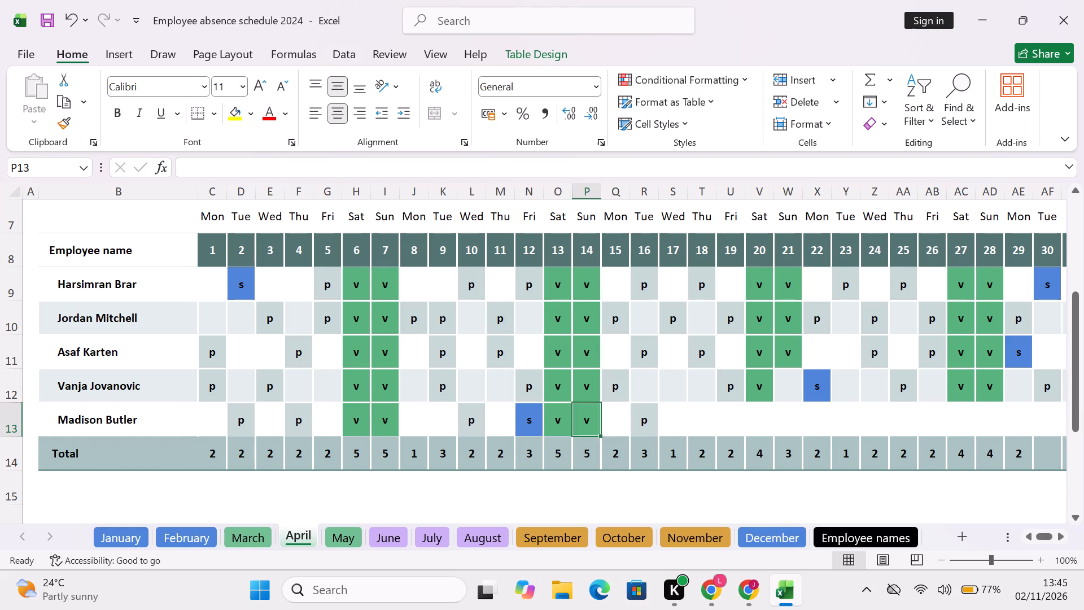
key(Left)
key(Left)
key(Left)
key(Left)
key(Left)
key(Left)
key(Left)
key(Left)
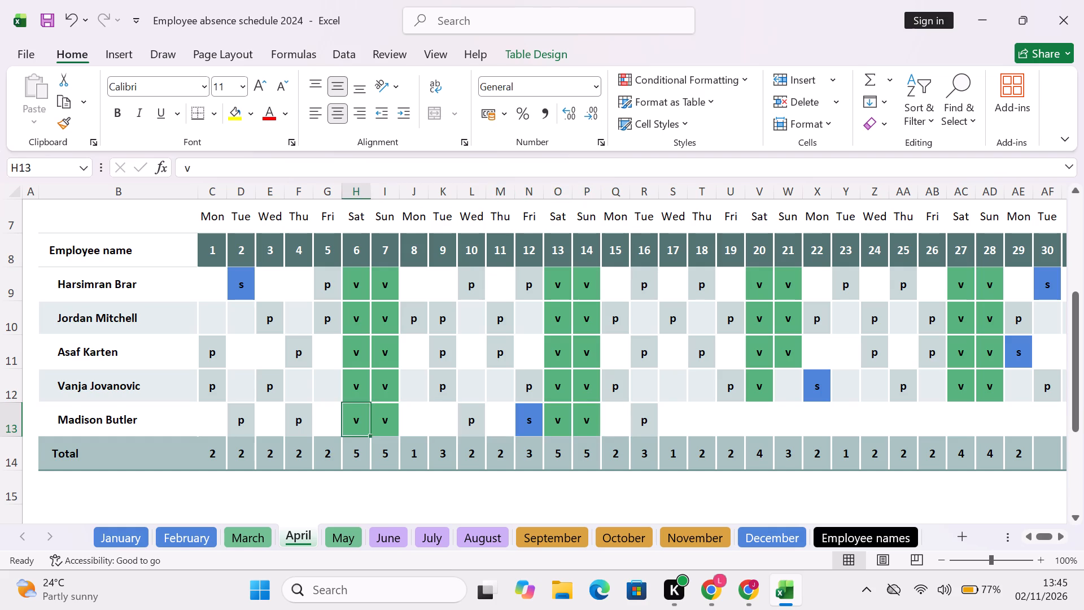
key(Left)
key(Left)
key(Left)
key(Left)
key(Left)
key(Left)
key(Left)
key(Left)
Enter p for day 18 in the fifth employee's April row.
key(Right)
key(Right)
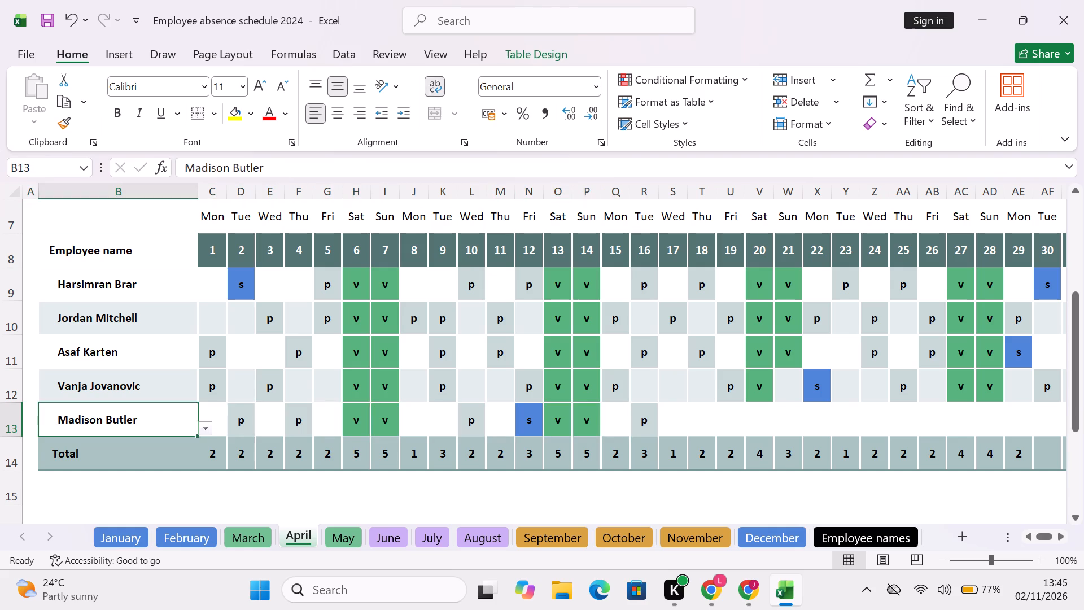
key(Right)
key(Right)
key(Right)
key(Right)
key(Right)
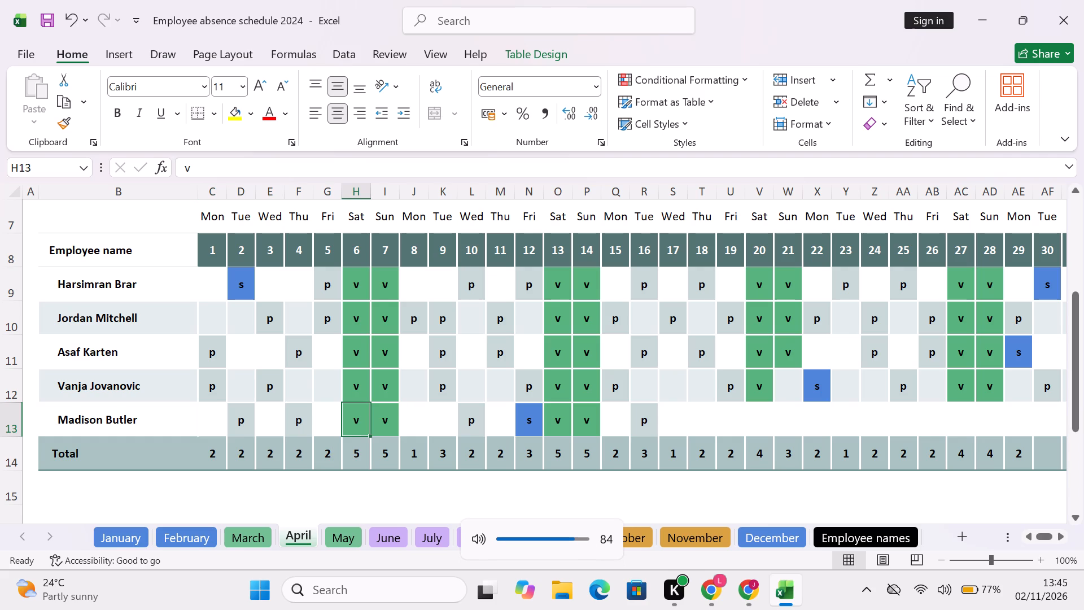
key(Right)
key(Right)
key(Right)
key(Right)
key(Right)
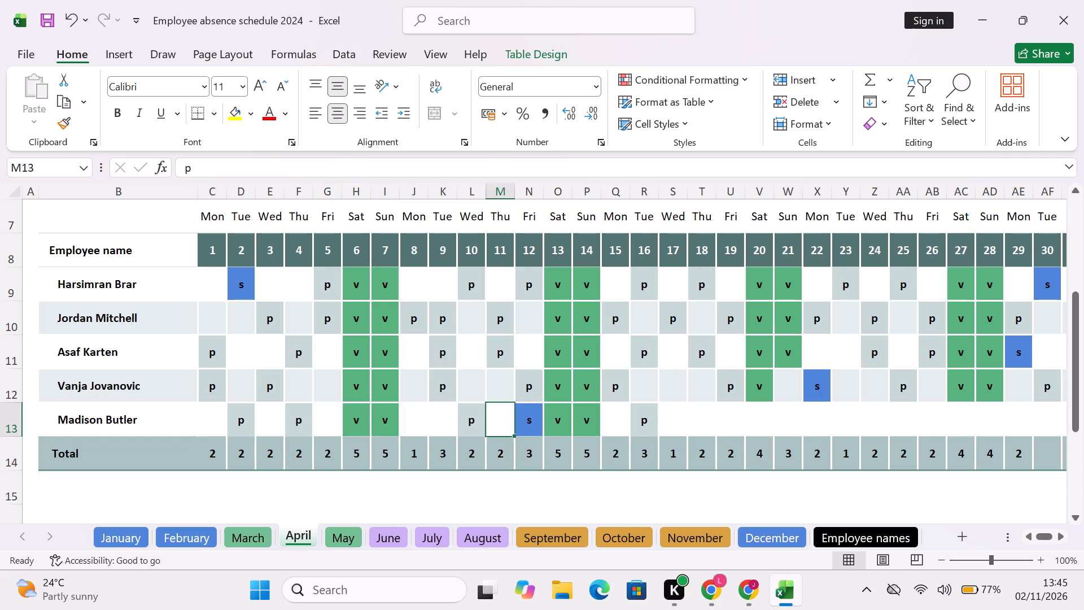
key(Right)
key(Right)
key(Right)
key(Right)
key(Right)
key(Right)
key(Right)
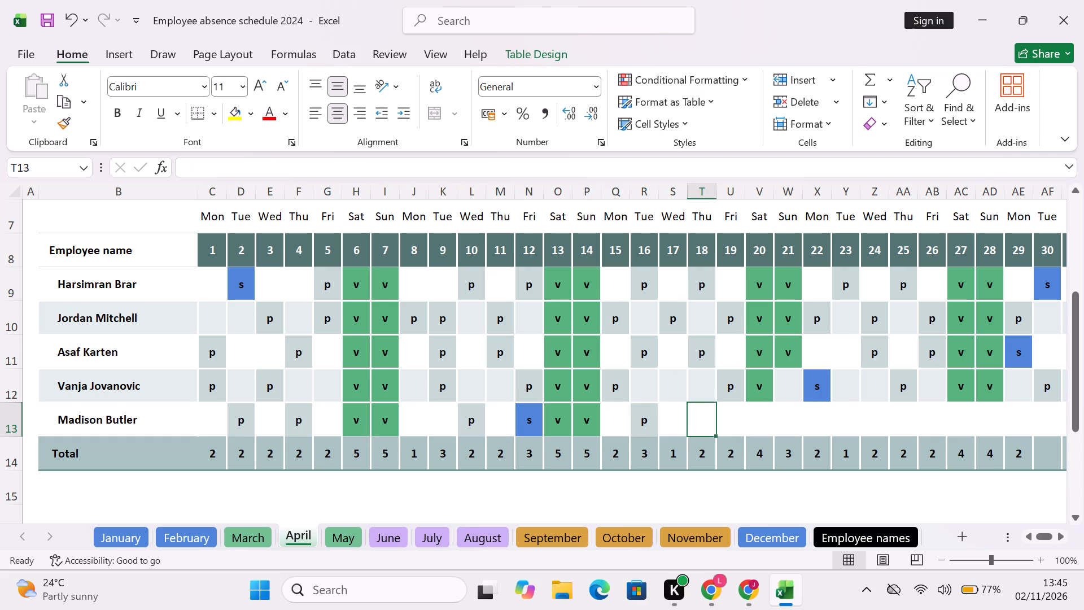
key(p)
key(Right)
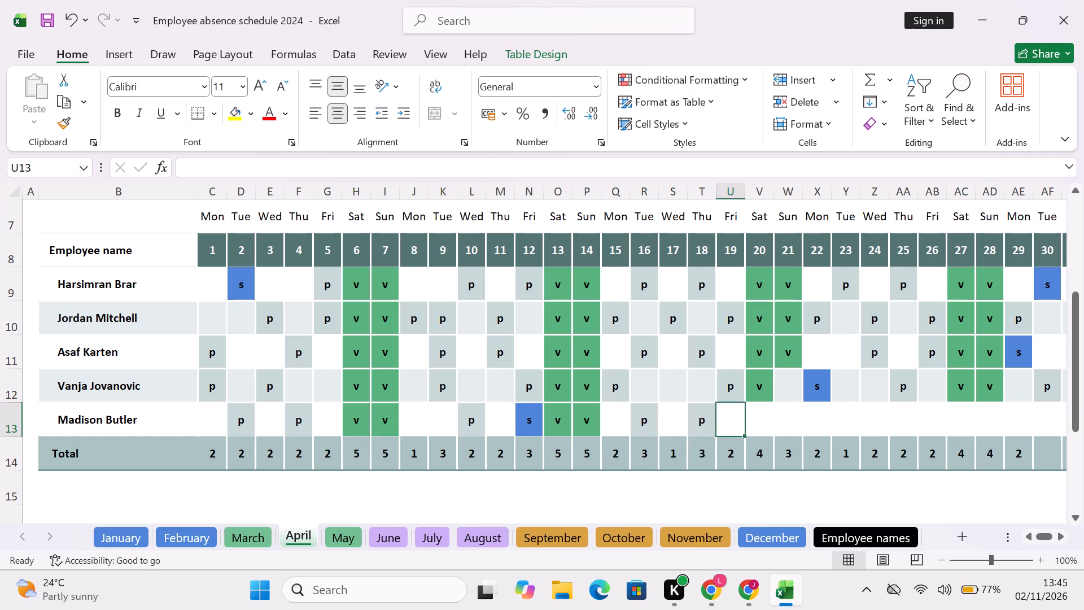
Enter v for the weekend days 20 and 21 in the fifth employee's April row.
key(Right)
key(v)
key(Right)
key(v)
key(Right)
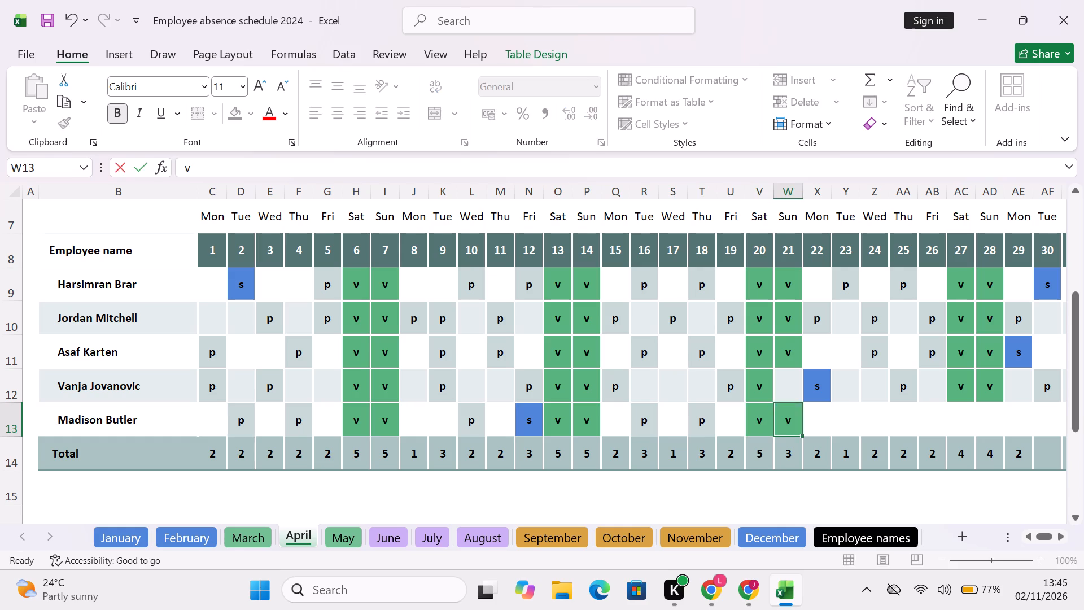
Enter p for days 23 and 26 in the fifth employee's April row.
key(Right)
key(p)
key(Right)
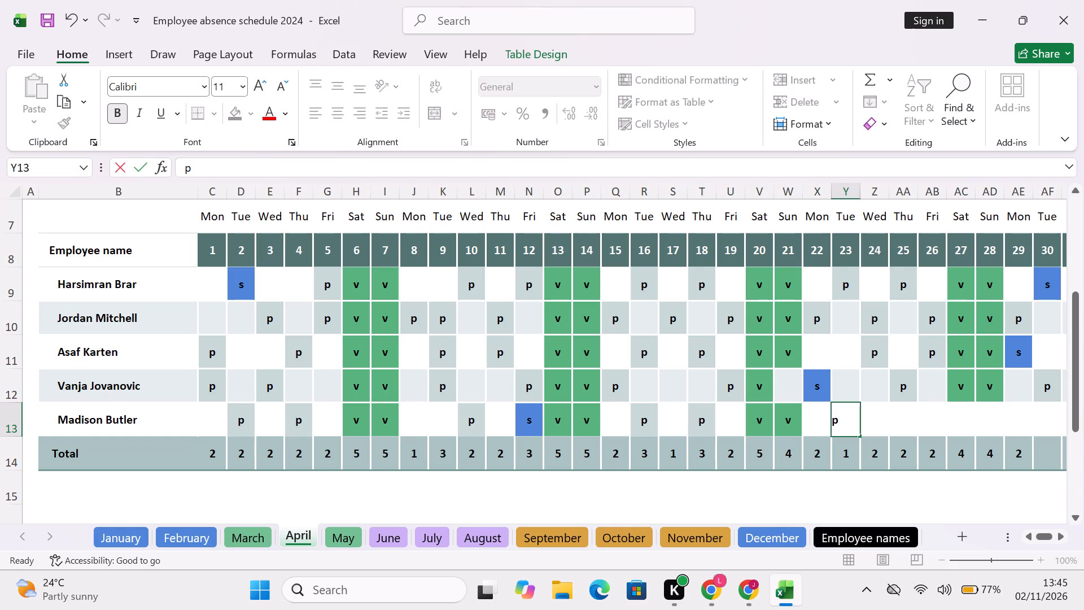
key(Right)
key(Right)
key(Left)
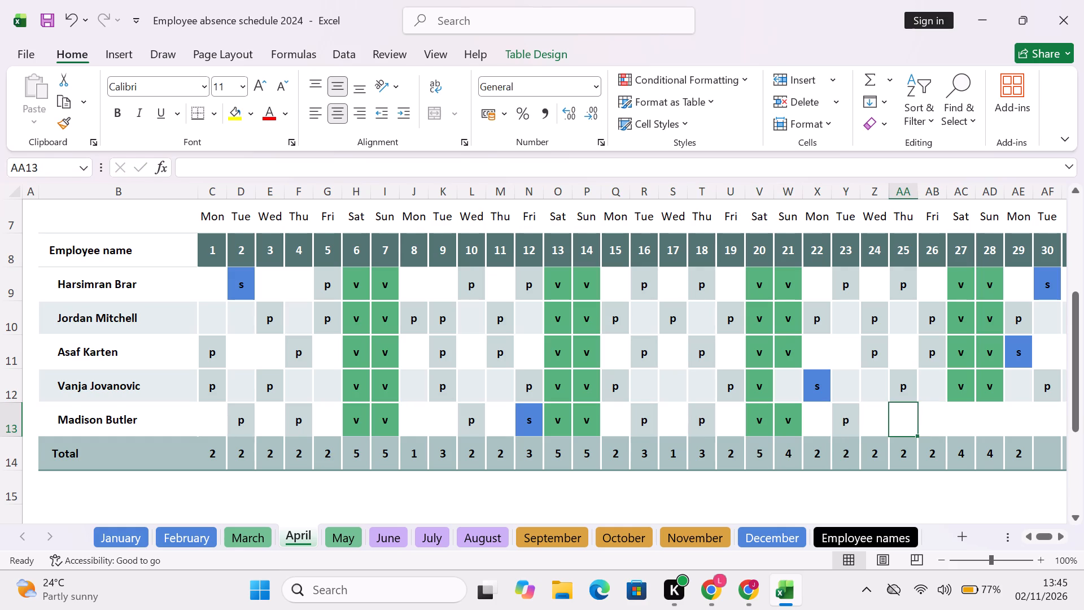
key(Right)
key(p)
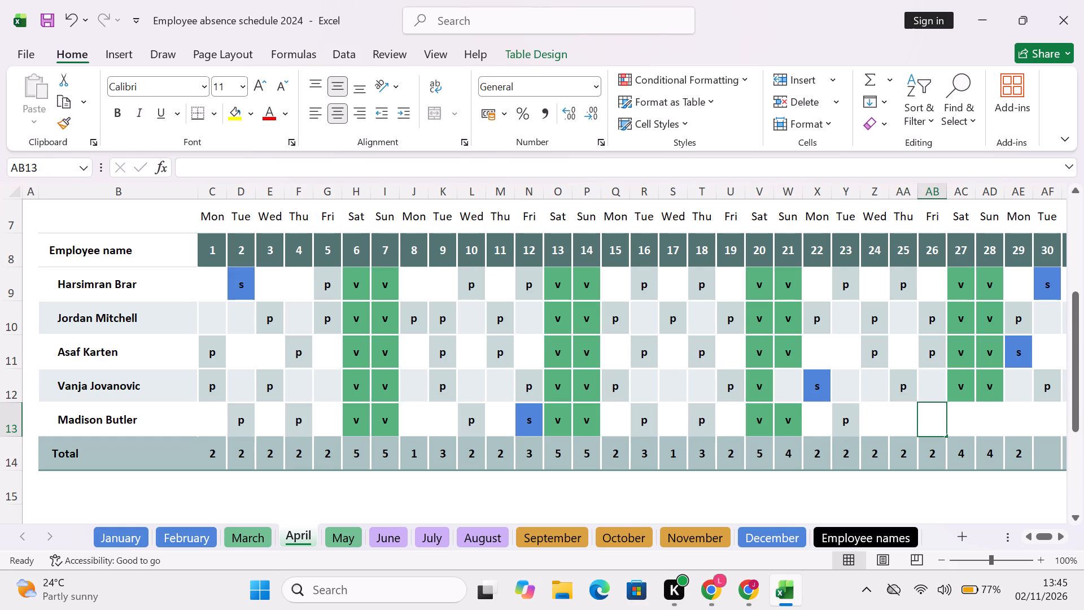
key(Right)
Enter v for the weekend days 27 and 28 and s for day 29 in the fifth employee's April row.
key(Right)
key(v)
key(Left)
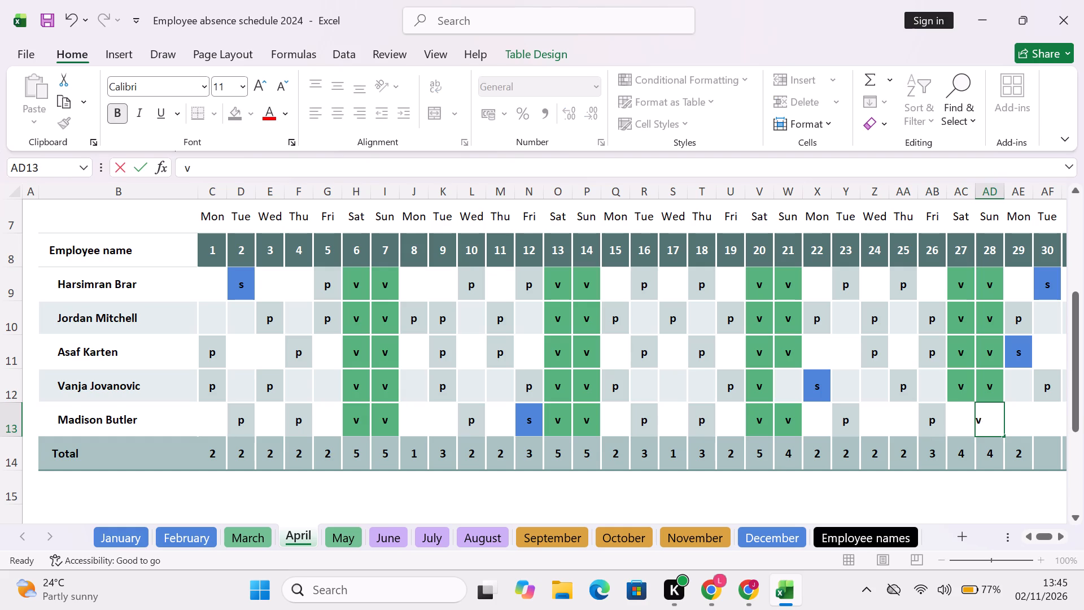
key(v)
key(Right)
key(Right)
key(Right)
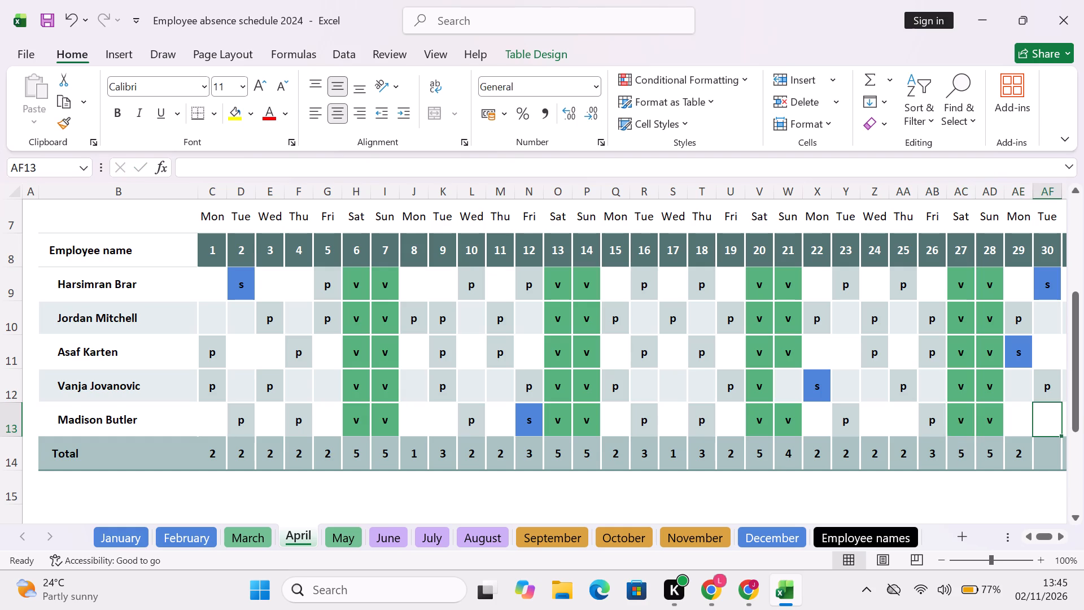
key(Left)
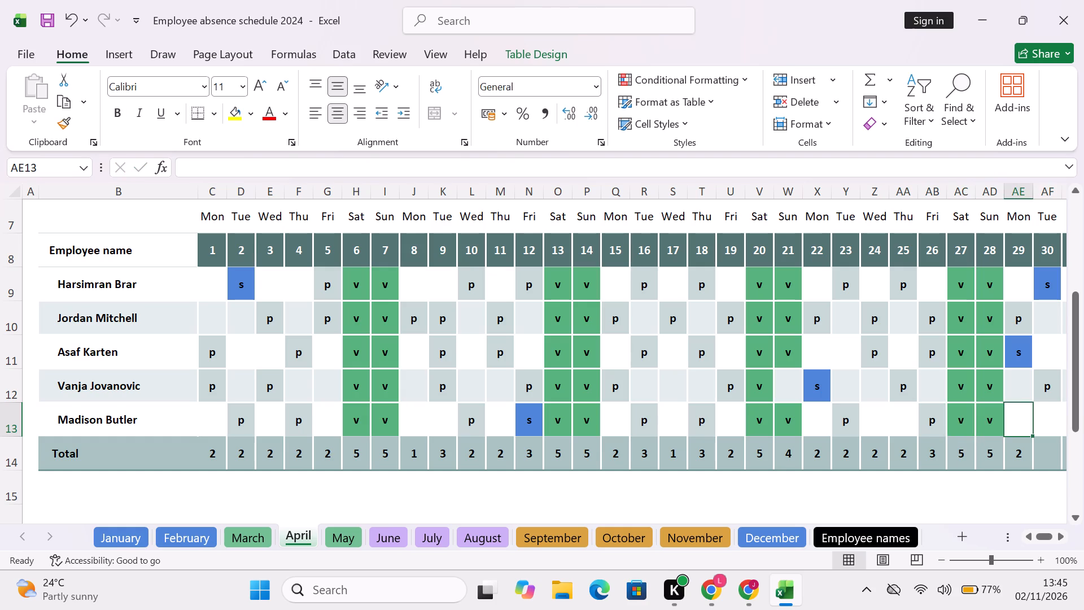
key(s)
key(Right)
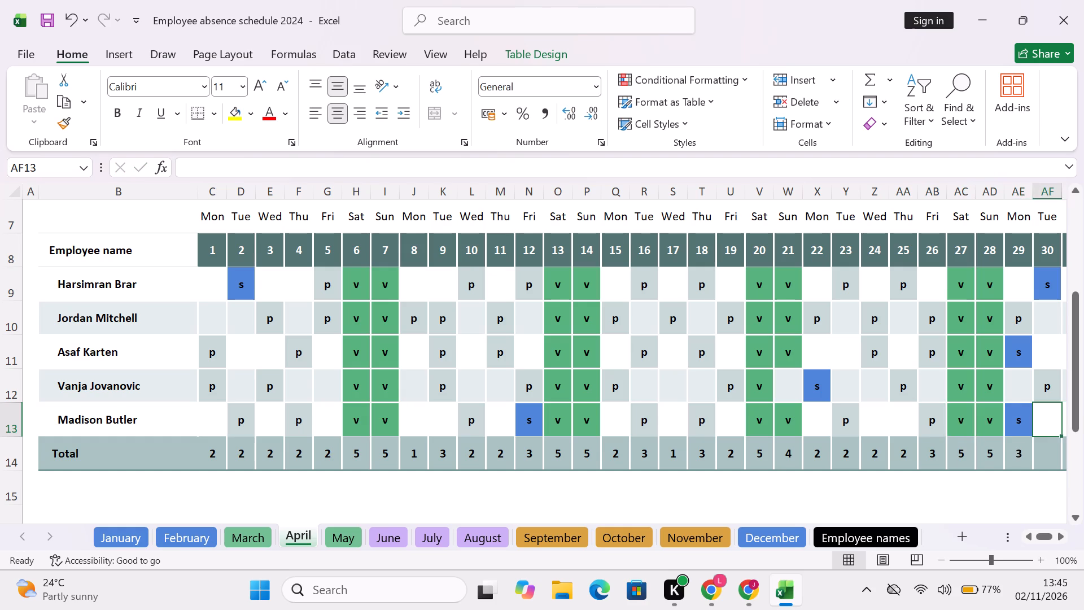
Review the fifth employee's April row from day 1 through day 30 for the entered absence codes.
key(Left)
key(Left)
key(Left)
key(Left)
key(Left)
key(Left)
key(Left)
key(Left)
key(Left)
key(Left)
key(Left)
key(Left)
key(Left)
key(Left)
key(Left)
key(Left)
key(Left)
key(Left)
key(Left)
key(Left)
key(Left)
key(Left)
key(Left)
key(Left)
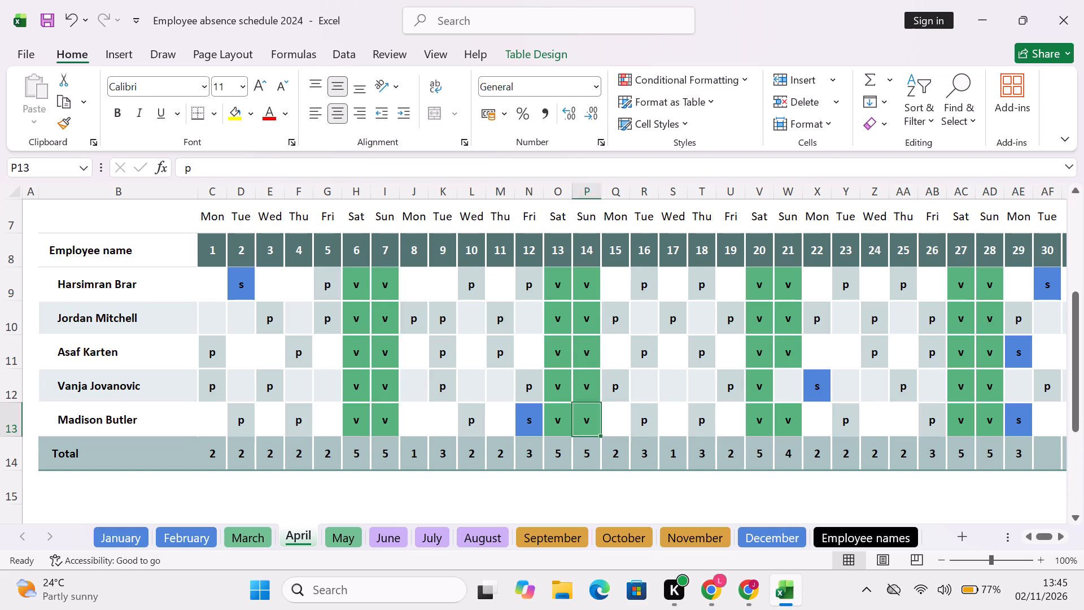
key(Right)
key(Right)
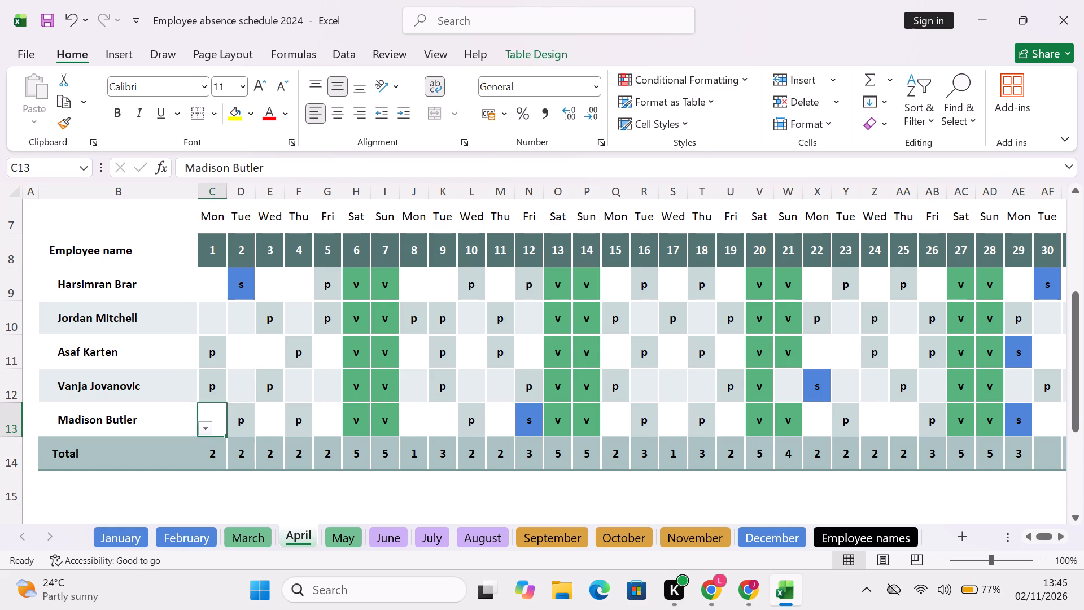
key(Right)
key(Right)
key(Right)
key(Right)
key(Right)
key(Right)
key(Right)
key(Right)
key(Right)
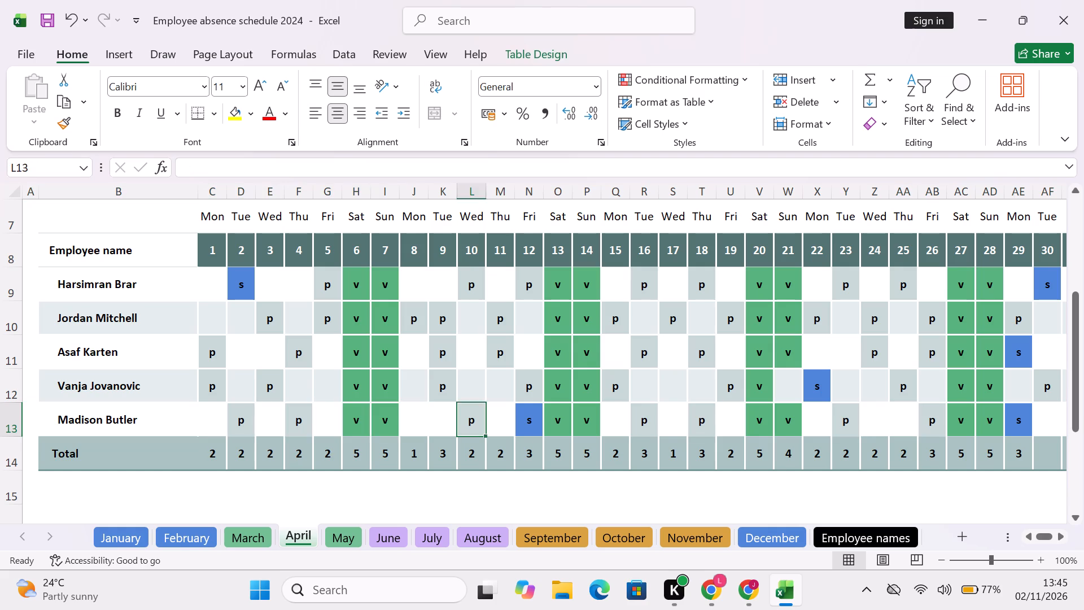
key(Right)
key(Right)
key(Right)
key(Right)
key(Right)
key(Right)
key(Right)
key(Right)
key(Right)
key(Right)
key(Right)
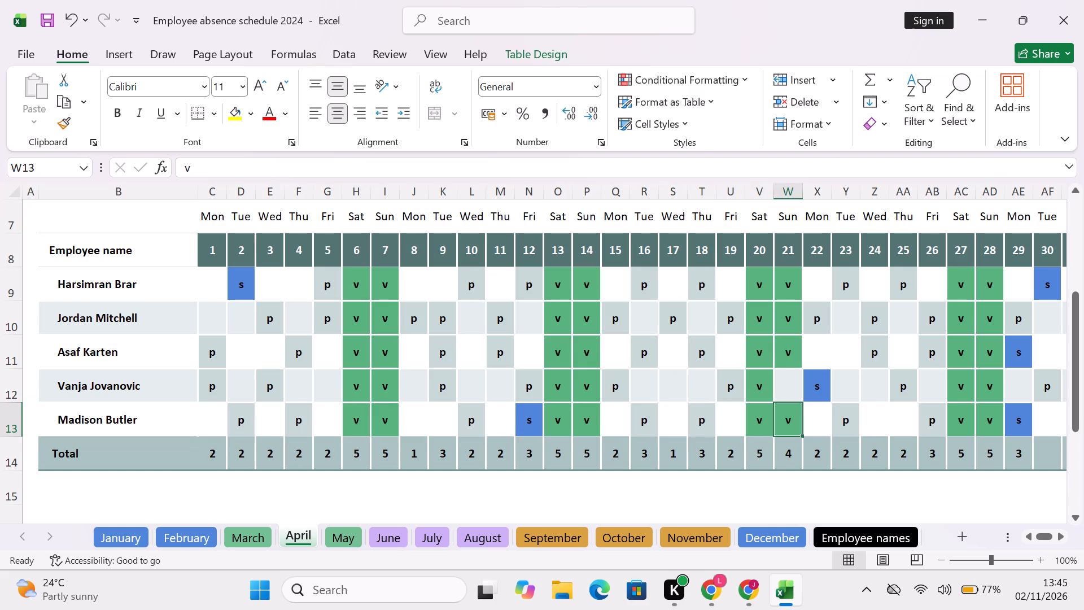
key(Right)
key(Right)
key(Right)
key(Right)
key(Right)
key(Right)
key(Right)
key(Right)
key(Right)
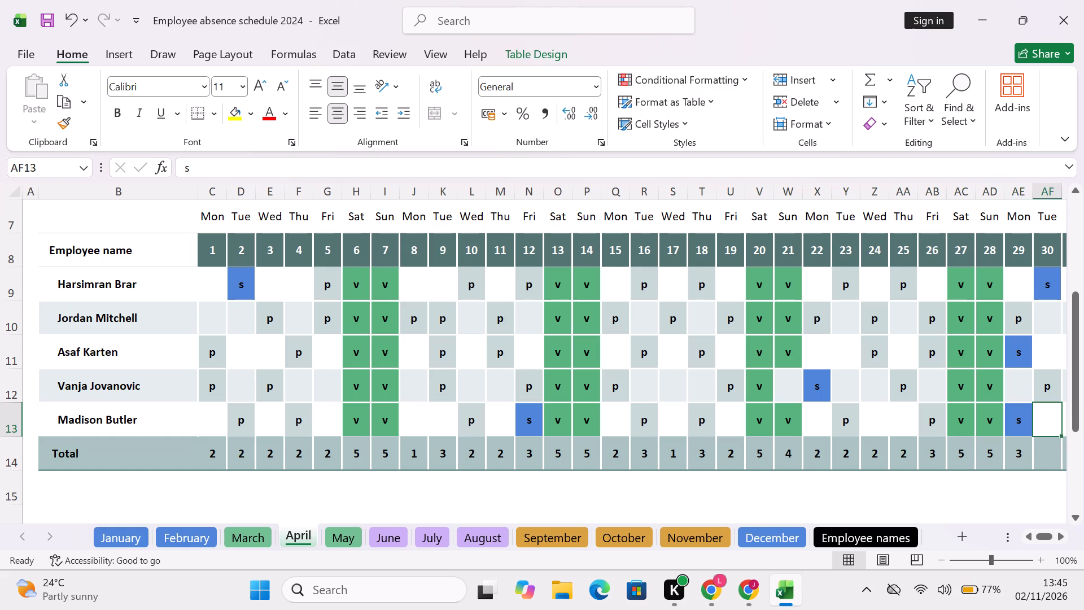
key(Right)
key(Left)
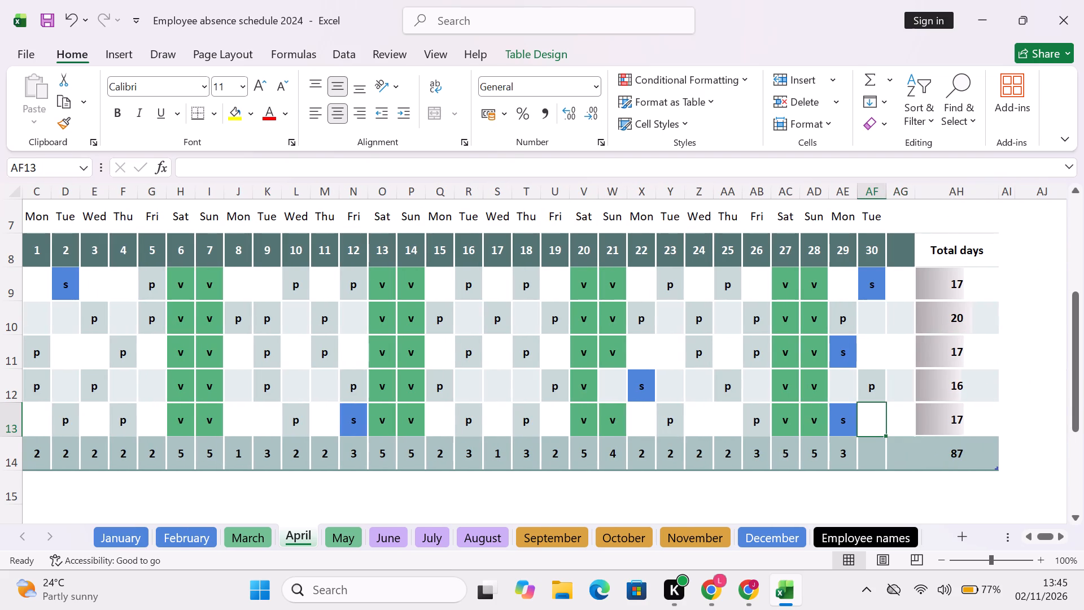
Set the day 30 cell in April's Total row to count that day's absence entries.
key(Down)
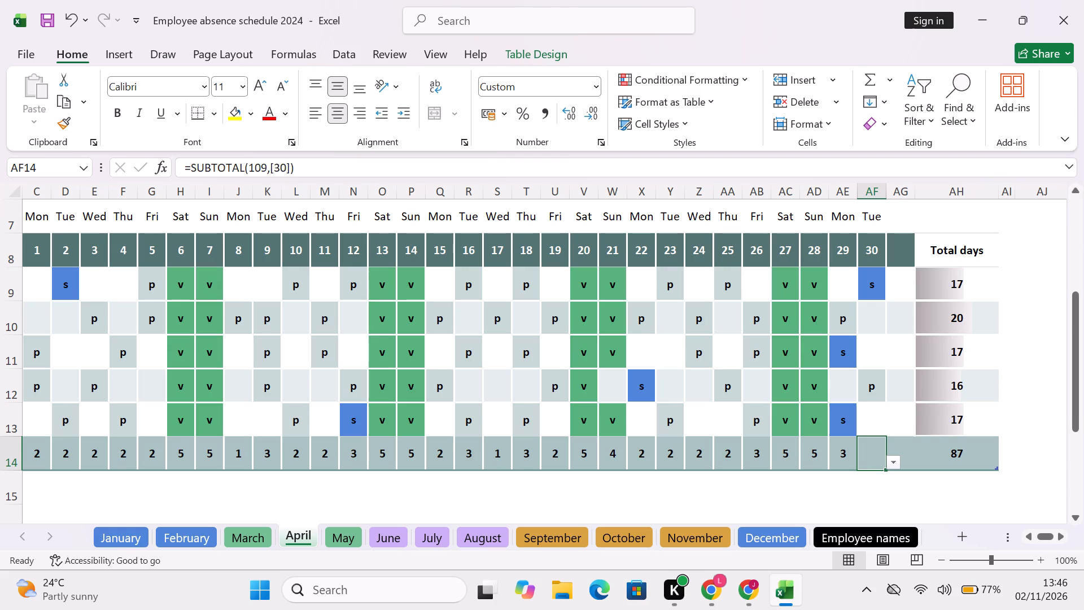
click(894, 457)
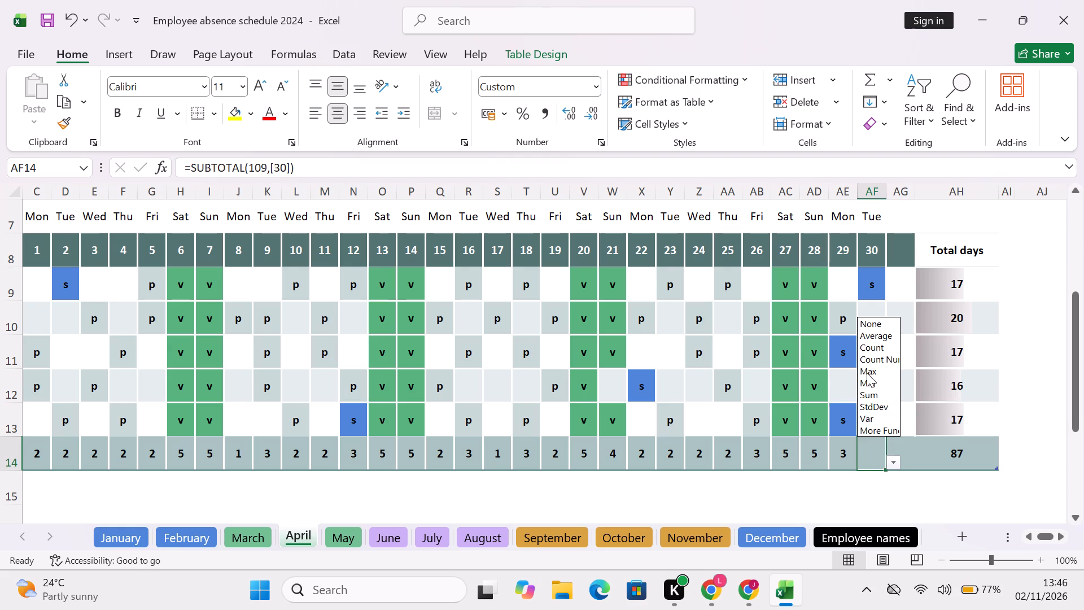
Set the day 30 cell in April's Total row to the Count function.
click(883, 342)
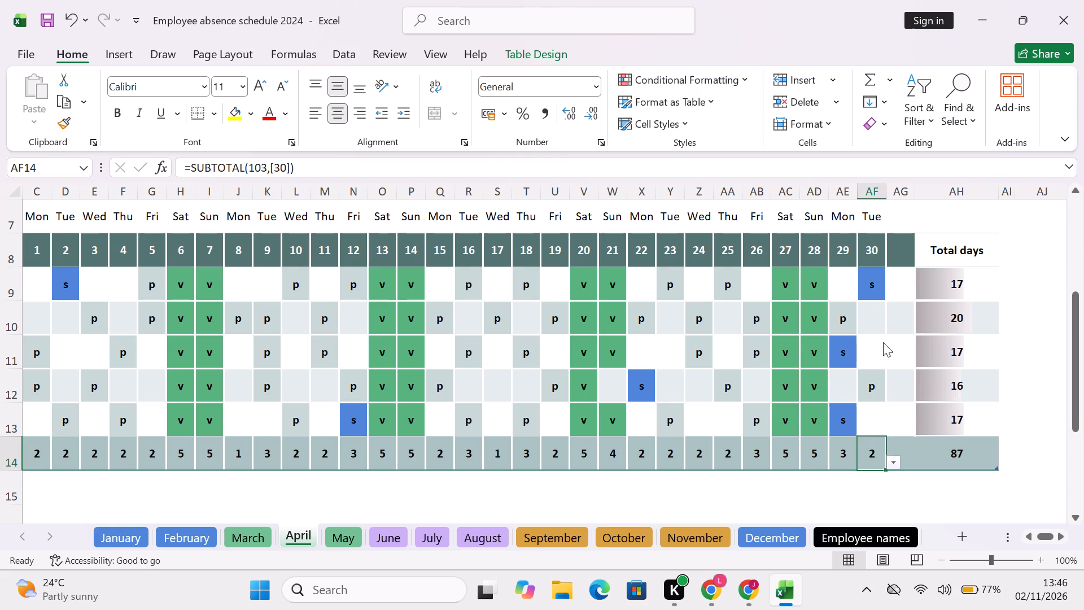
click(857, 460)
click(872, 460)
Review April's Total row back to day 1, the absence grid's header rows and the Total days column.
key(Left)
key(Left)
key(Left)
key(Left)
key(Left)
key(Left)
key(Left)
key(Left)
key(Left)
key(Left)
key(Left)
key(Left)
key(Left)
key(Left)
key(Left)
key(Left)
key(Left)
key(Left)
key(Left)
key(Left)
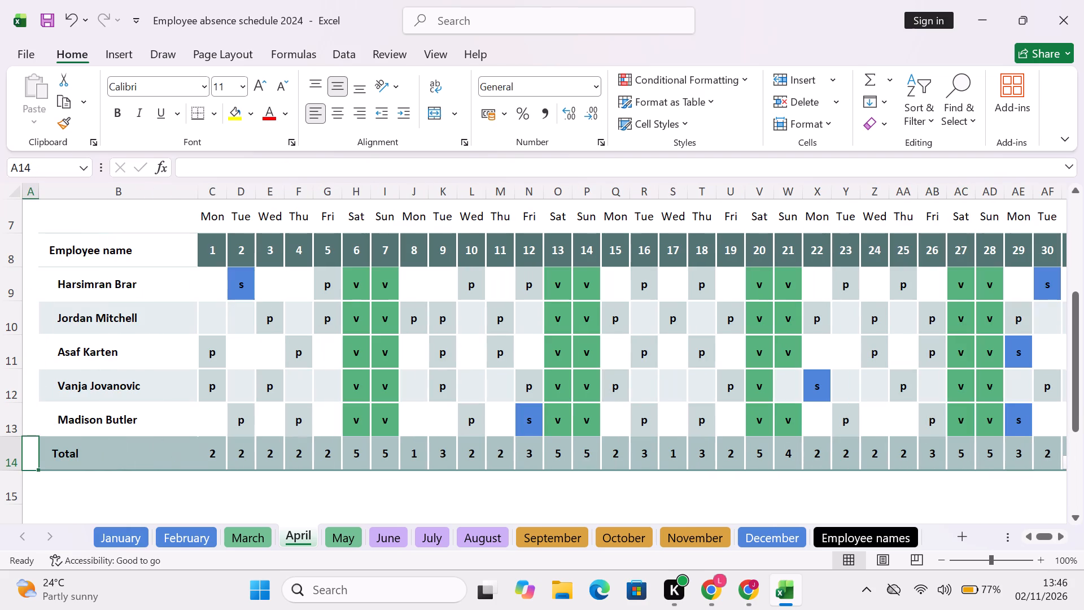
key(Up)
key(Up)
key(Up)
key(Up)
key(Up)
key(Up)
key(Up)
key(Up)
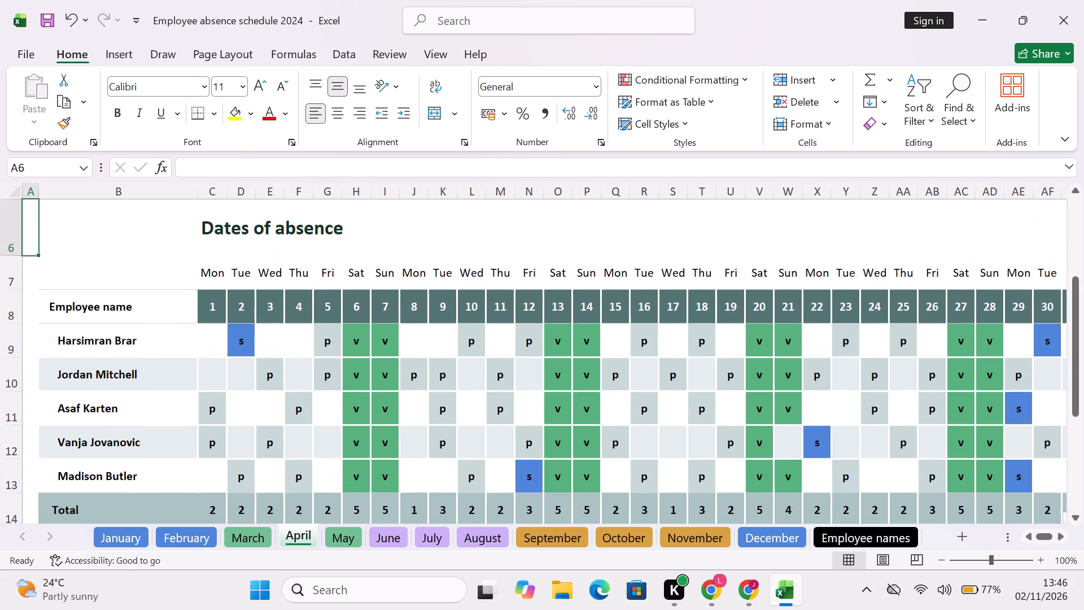
key(Right)
key(Right)
key(Right)
key(Right)
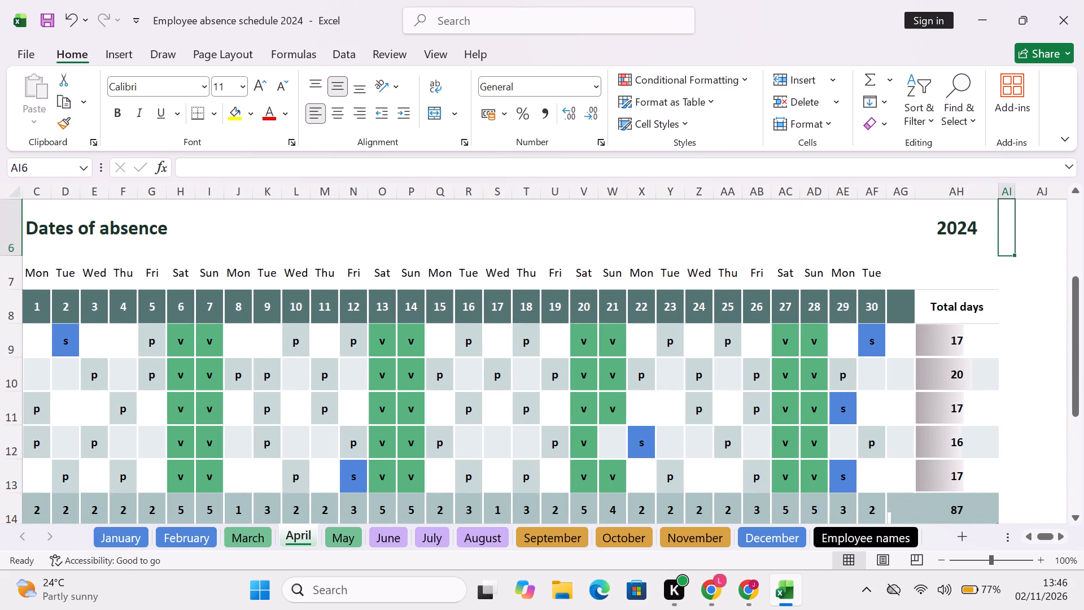
key(Left)
key(Left)
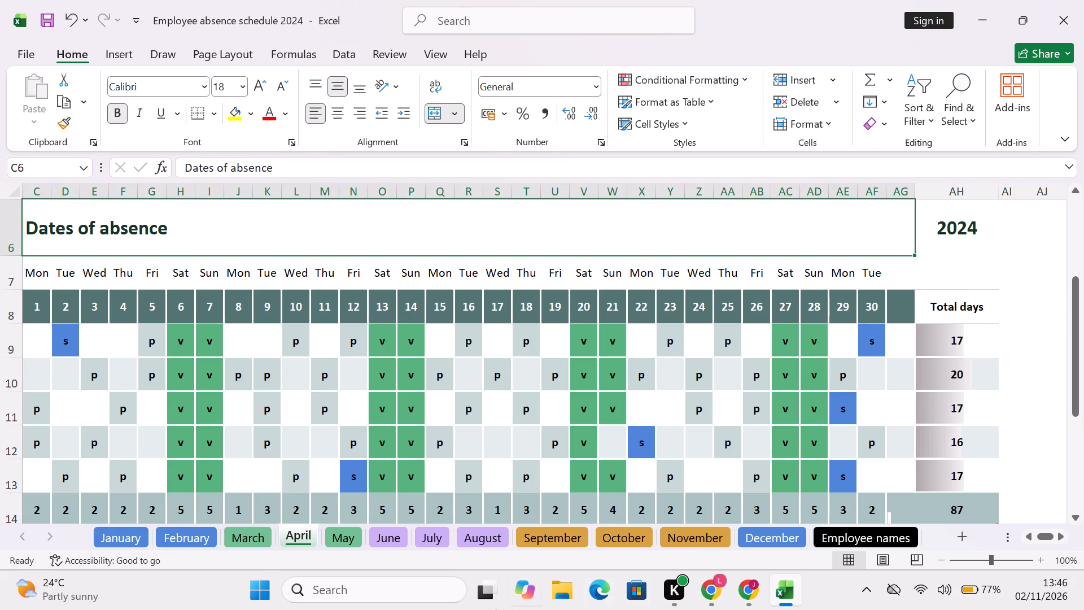
Compare with the March sheet and open the Quick Analysis formatting options for the five employees' Total days cells in April.
click(255, 538)
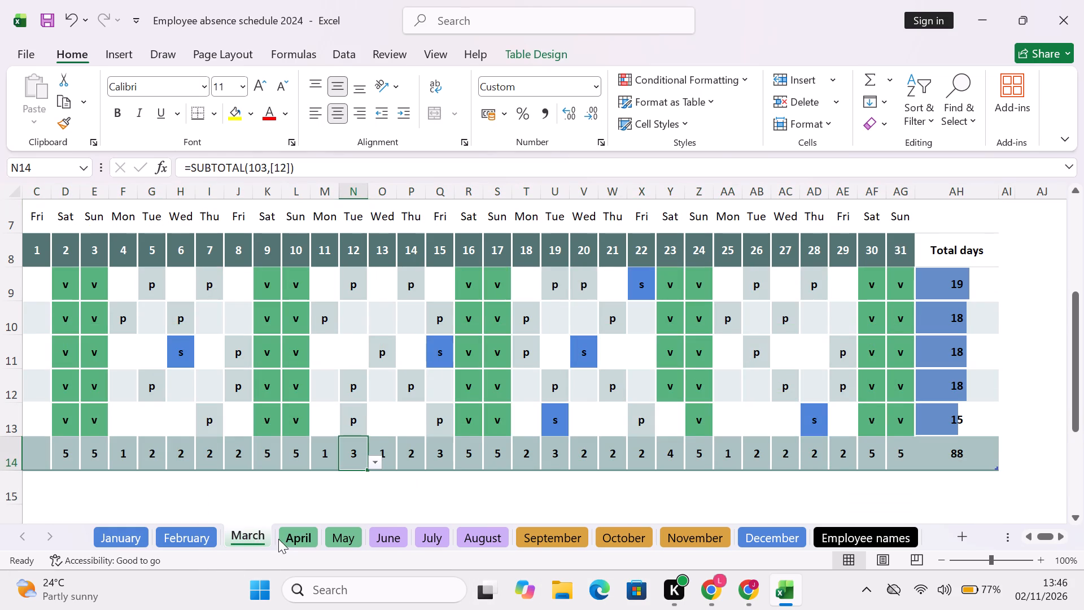
click(319, 543)
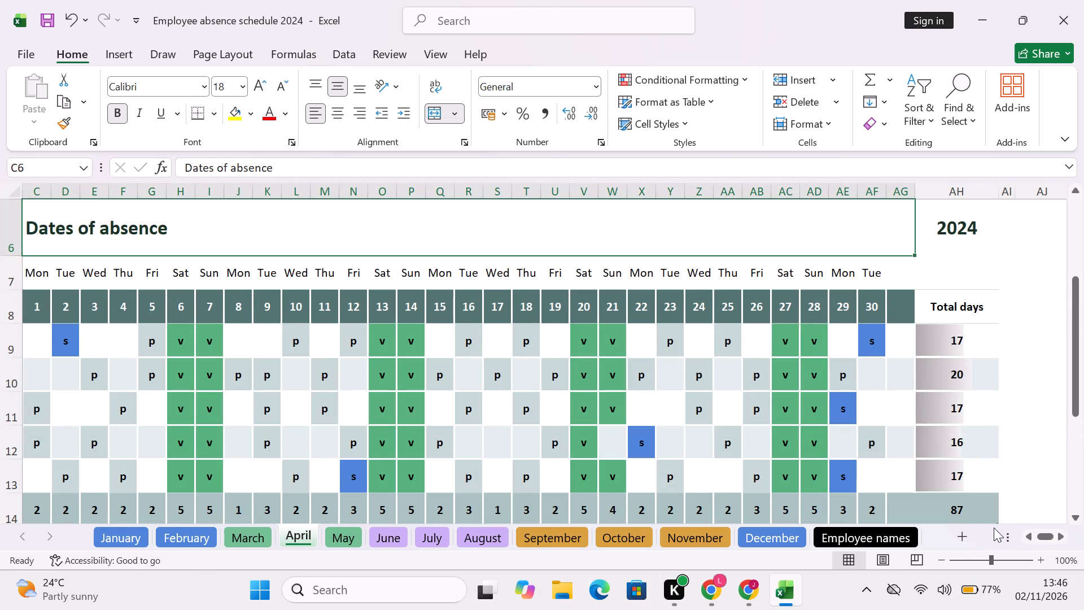
drag(991, 485, 974, 354)
right_click(974, 354)
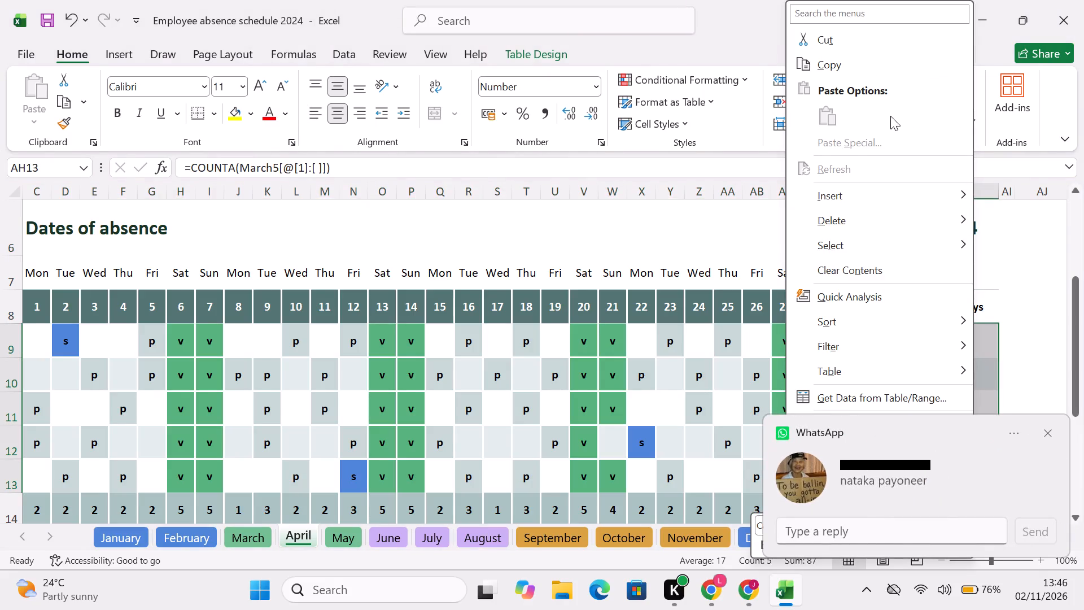
click(884, 297)
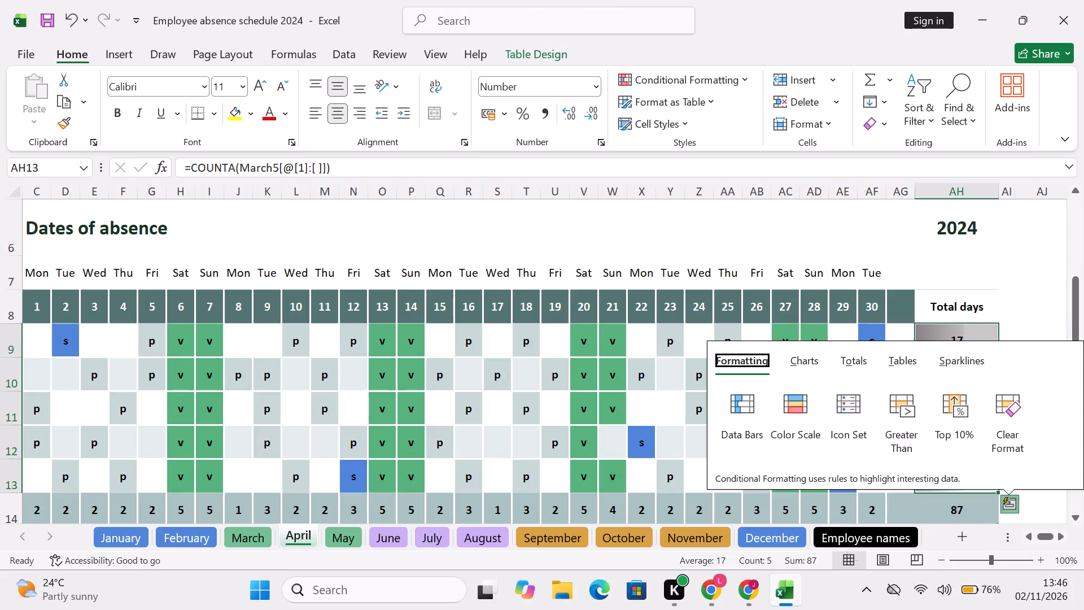
Apply Data Bars conditional formatting to the five employees' Total days cells in the April table.
click(729, 415)
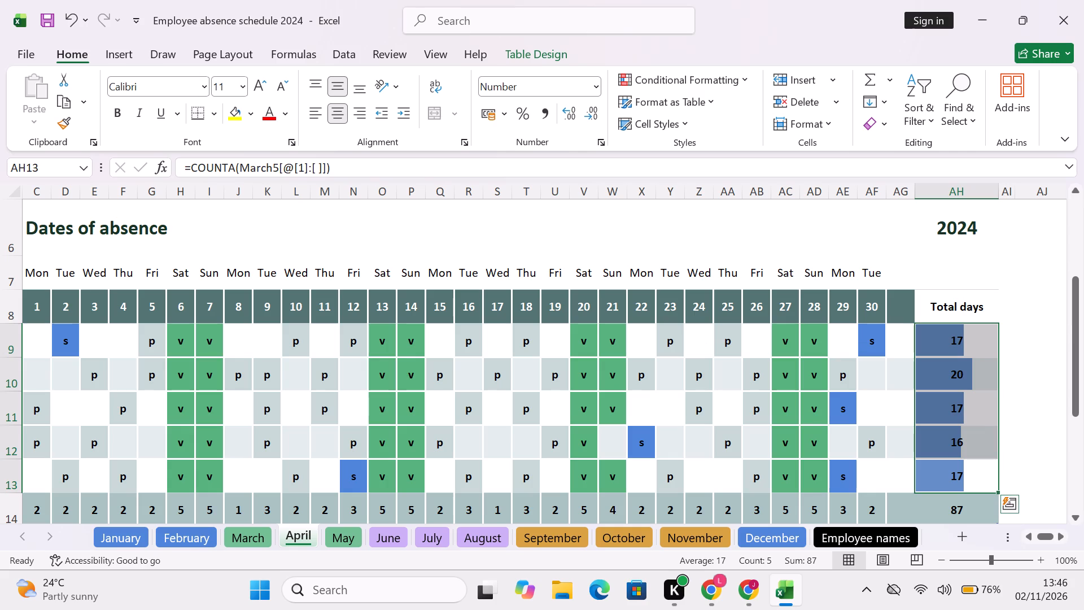
key(Down)
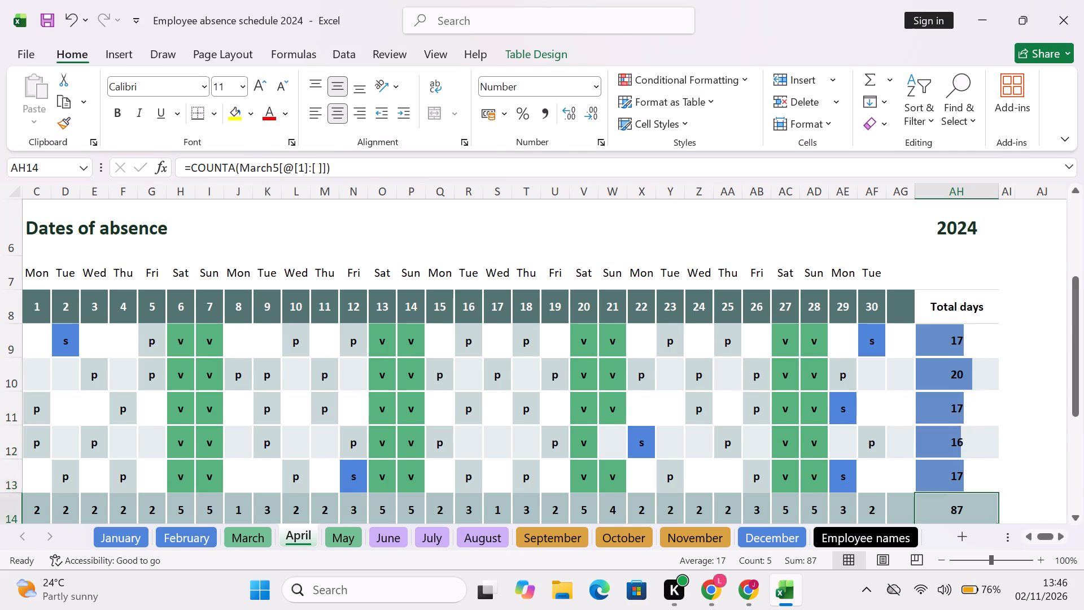
Look over the April schedule, checking the weekday headings, the employees' daily absence entries and the Total row.
key(Up)
key(Up)
key(Up)
key(Up)
key(Up)
key(Up)
key(Up)
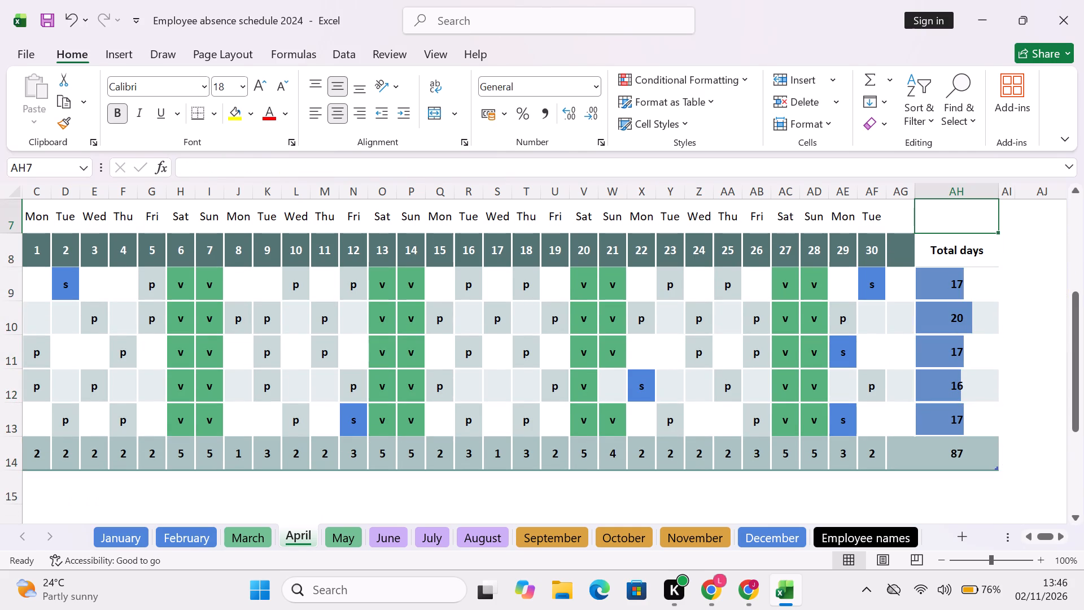
key(Left)
key(Left)
key(Left)
key(Left)
key(Left)
key(Left)
key(Left)
key(Left)
key(Left)
key(Left)
key(Left)
key(Left)
key(Left)
key(Left)
key(Down)
key(Down)
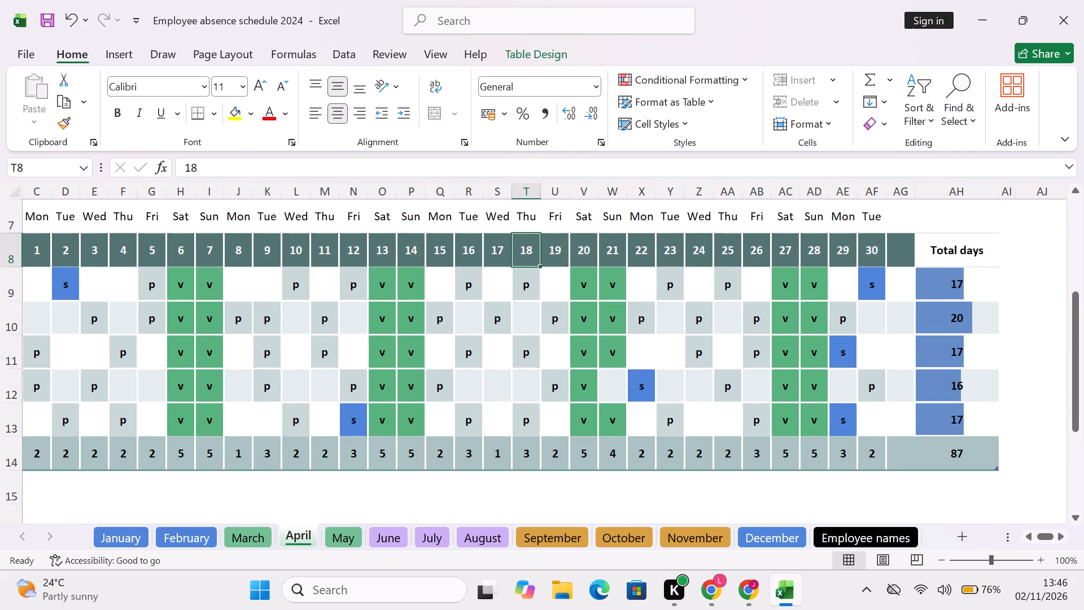
key(Down)
key(Down)
key(Down)
key(Down)
key(Down)
key(Up)
key(Up)
key(Up)
key(Up)
key(Up)
key(Up)
key(Up)
key(Up)
key(Up)
key(Up)
key(Up)
key(Up)
key(Up)
key(Up)
key(Up)
key(Up)
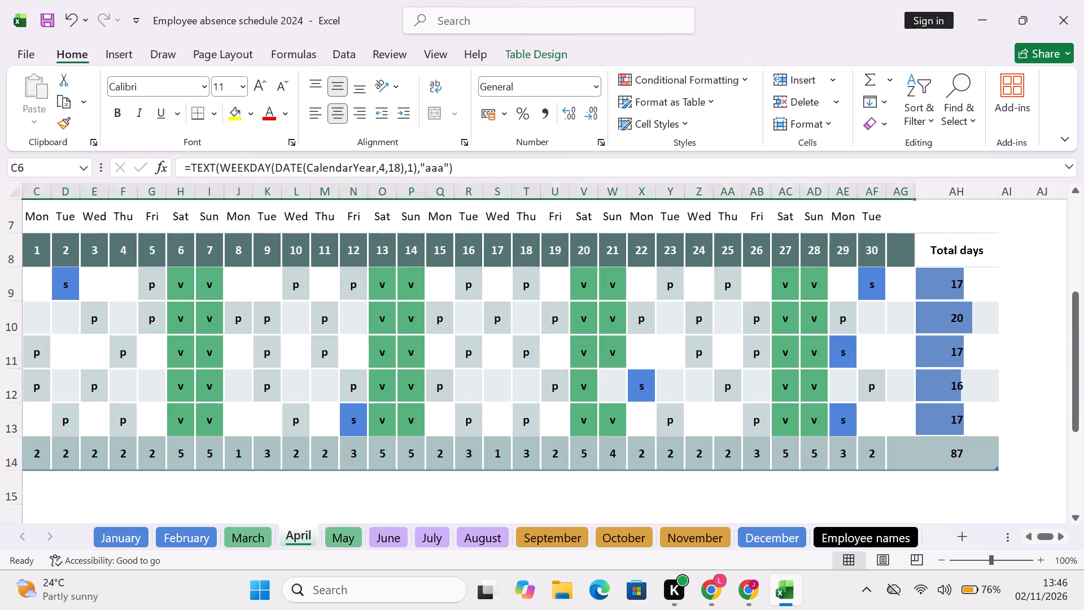
key(Down)
key(Down)
key(Down)
key(Down)
key(Down)
key(Down)
key(Down)
key(Down)
key(Down)
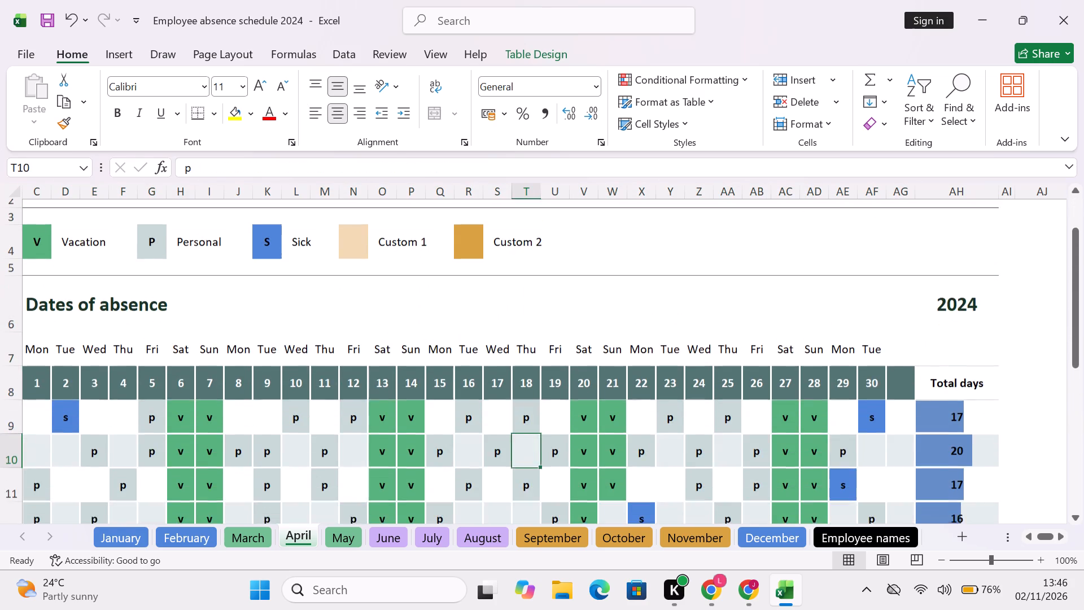
key(Down)
key(Down)
key(Down)
key(Down)
key(Down)
key(Right)
key(Right)
key(Right)
key(Right)
key(Right)
key(Right)
key(Up)
key(Up)
key(Up)
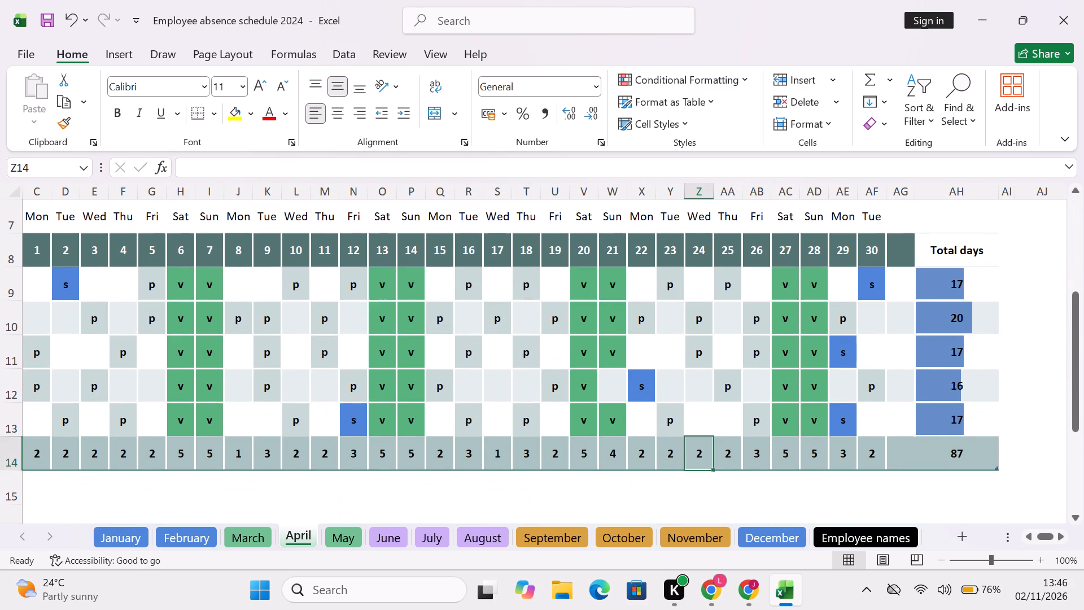
key(Up)
key(Up)
key(Up)
key(Up)
key(Up)
key(Down)
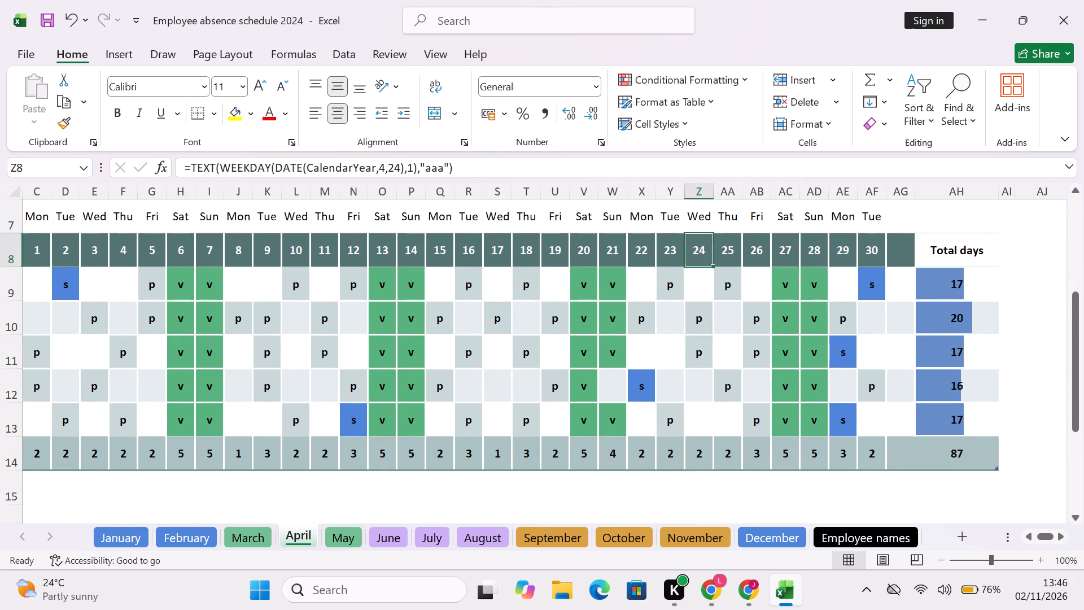
key(Down)
key(Down)
key(Down)
key(Down)
key(Right)
key(Right)
key(Right)
key(Right)
key(Right)
key(Right)
key(Right)
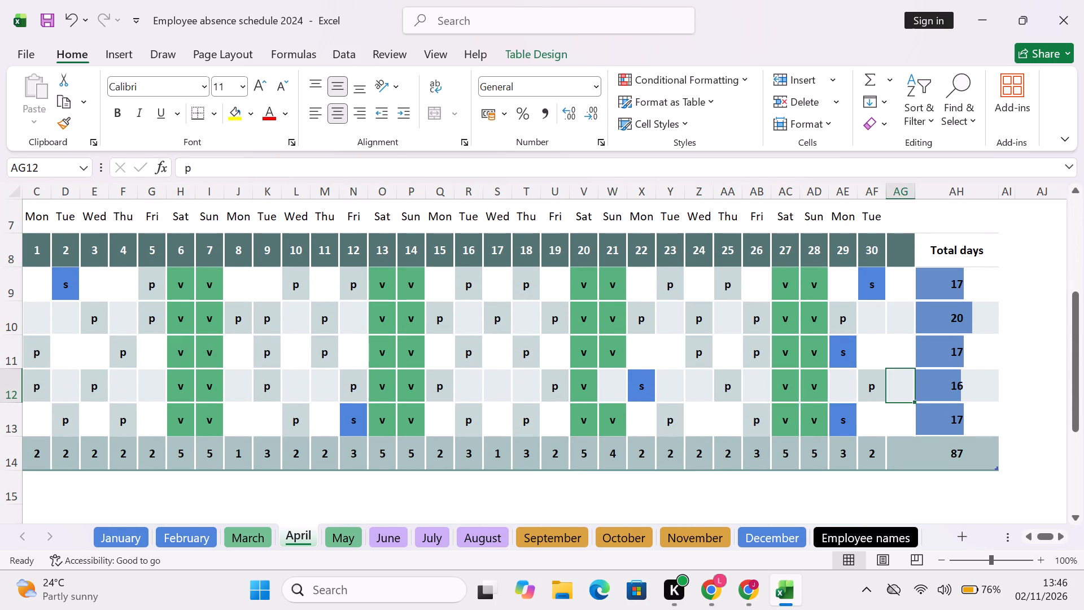
key(Right)
key(Right)
key(Left)
key(Left)
key(Left)
key(Left)
key(Down)
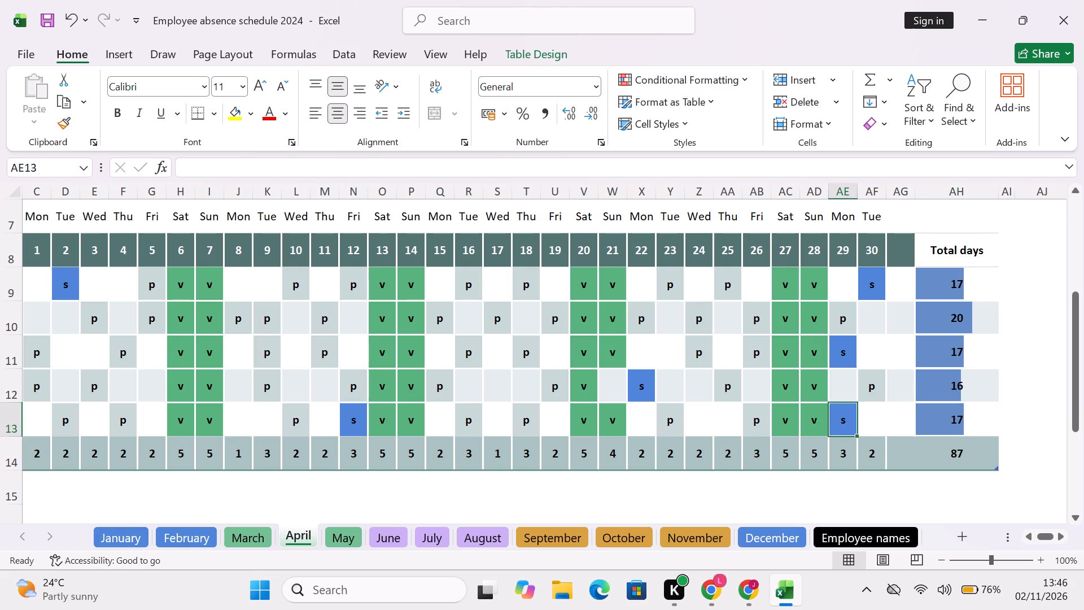
Review the fifth employee's April row from day 29 back to the start of the row.
key(Left)
key(Left)
key(Left)
key(Left)
key(Left)
key(Left)
key(Left)
key(Left)
key(Left)
key(Left)
key(Left)
key(Left)
key(Left)
key(Left)
key(Left)
key(Left)
key(Left)
key(Left)
key(Left)
key(Left)
key(Left)
key(Left)
key(Left)
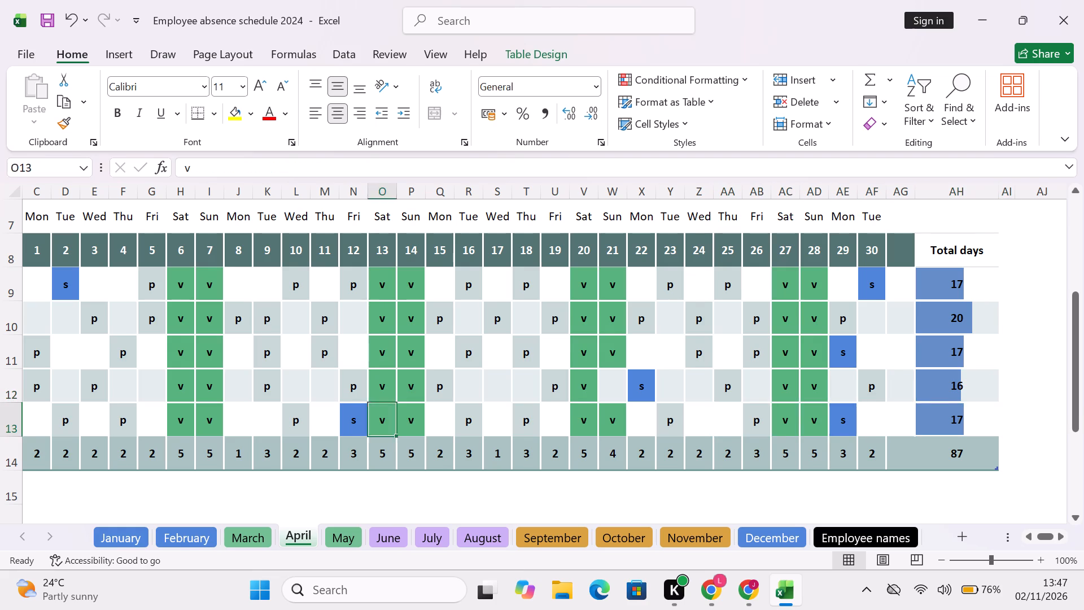
key(Right)
key(Right)
Check the April Total row's formulas across the days, and the employees' Total days cells above the grand total.
key(Down)
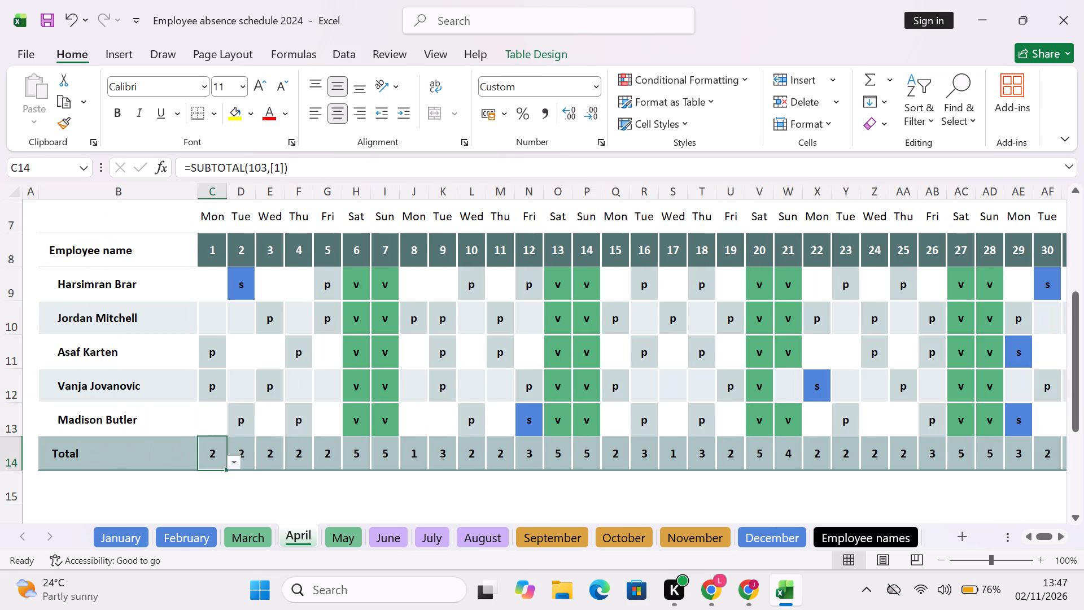
key(Right)
key(Right)
key(Right)
key(Right)
key(Right)
key(Right)
key(Right)
key(Right)
key(Right)
key(Right)
key(Right)
key(Right)
key(Right)
key(Right)
key(Right)
key(Right)
key(Right)
key(Right)
key(Right)
key(Right)
key(Right)
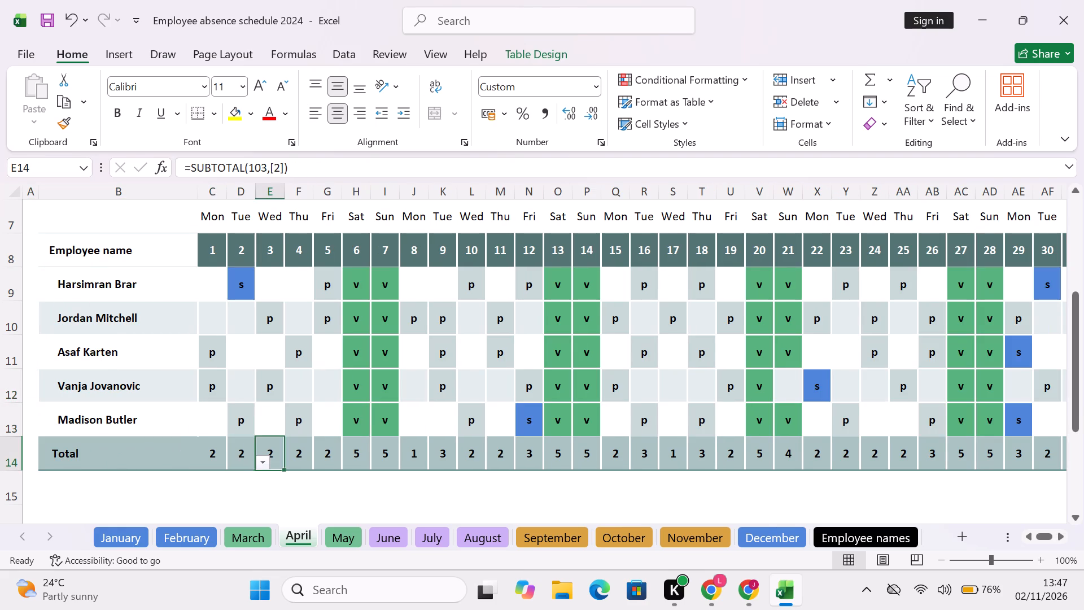
key(Up)
key(Up)
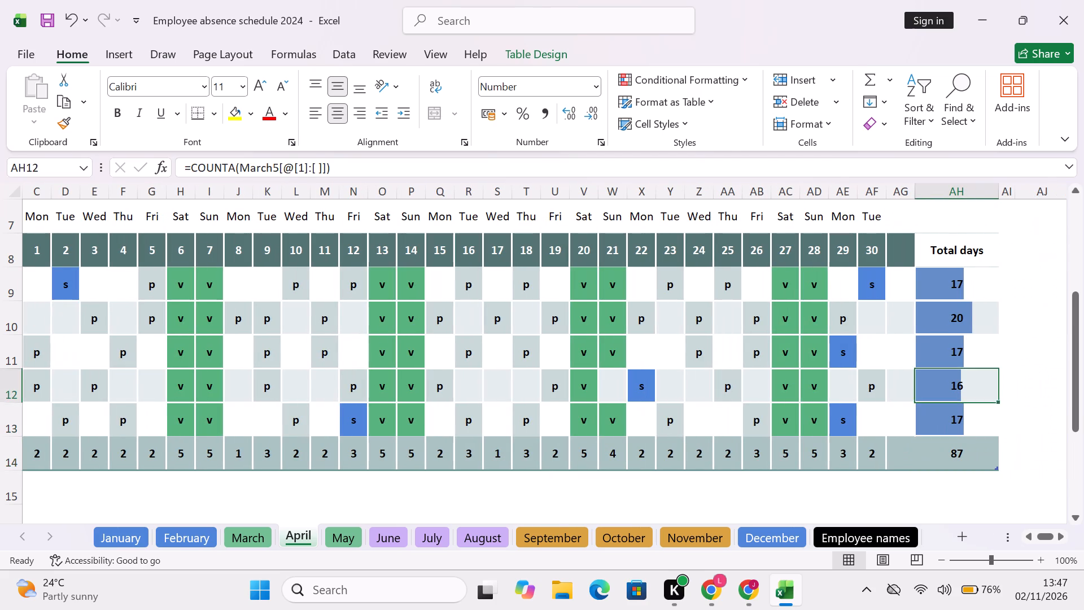
key(Up)
key(Up)
key(Up)
key(Up)
Review April's day-number header row from the Total days column back to day 1.
key(Left)
key(Left)
key(Left)
key(Left)
key(Left)
key(Left)
key(Left)
key(Left)
key(Left)
key(Left)
key(Left)
key(Left)
key(Left)
key(Left)
key(Left)
key(Left)
key(Left)
key(Left)
key(Left)
key(Left)
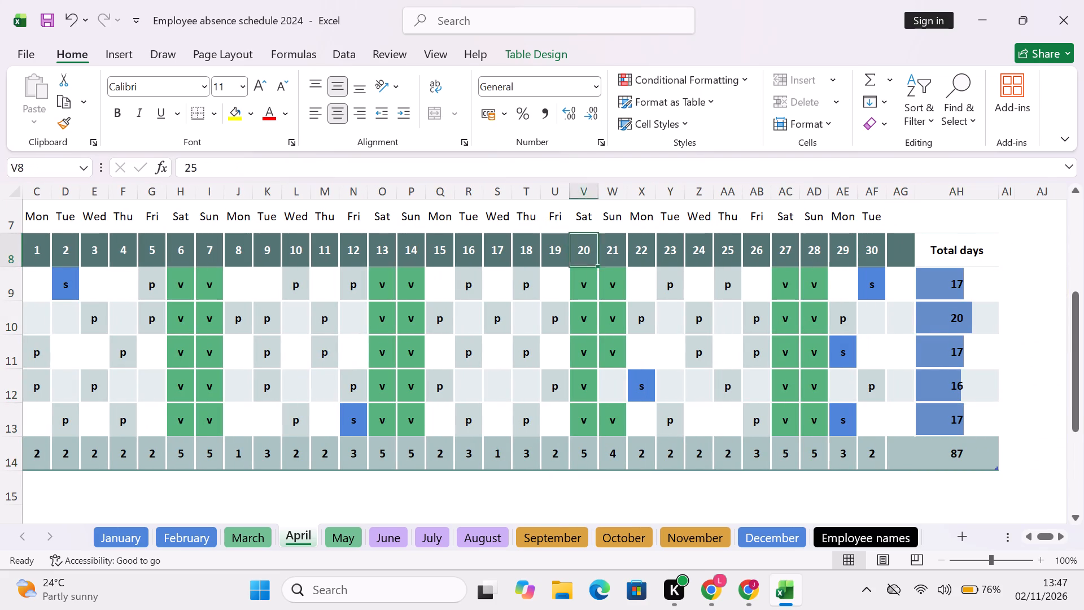
key(Right)
Examine the employee names and the absence entries and totals for the first five days of April.
key(Down)
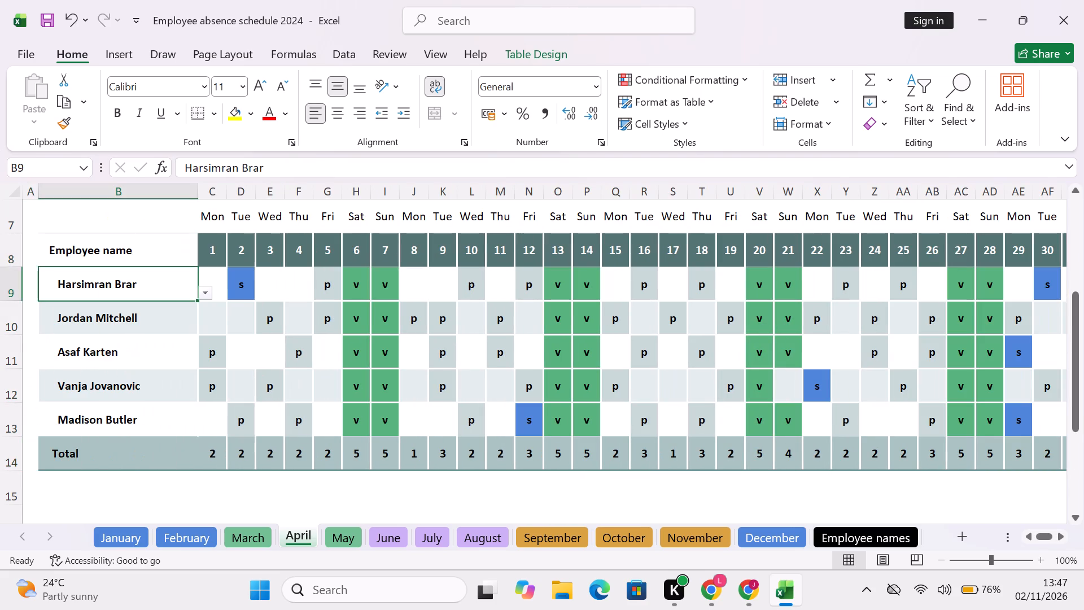
key(Down)
key(Down)
key(Down)
key(Down)
key(Down)
key(Down)
key(Right)
key(Up)
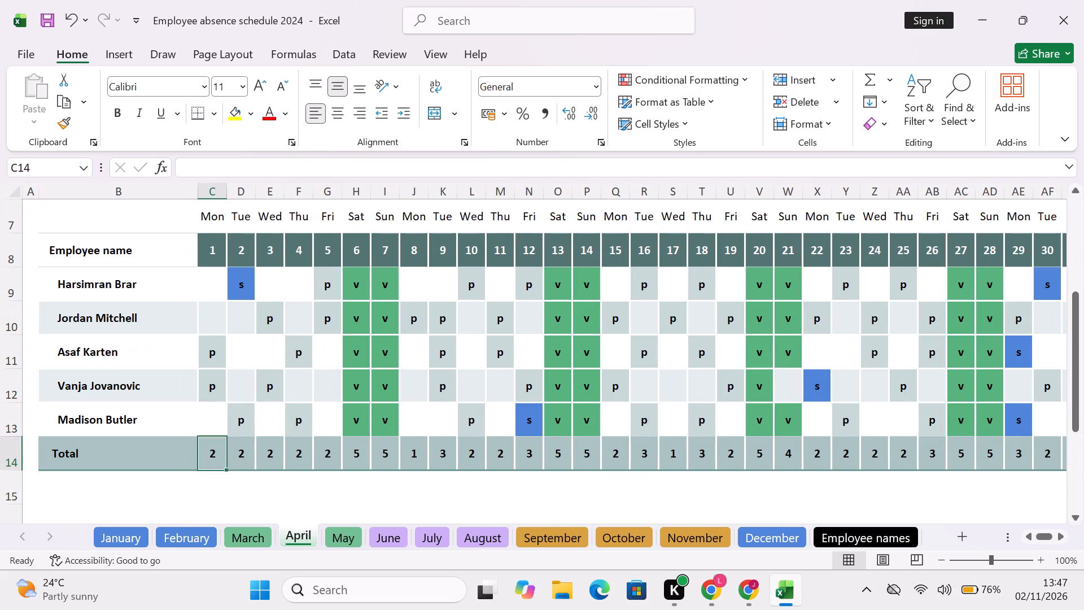
key(Up)
key(Up)
key(Right)
key(Up)
key(Up)
key(Up)
key(Right)
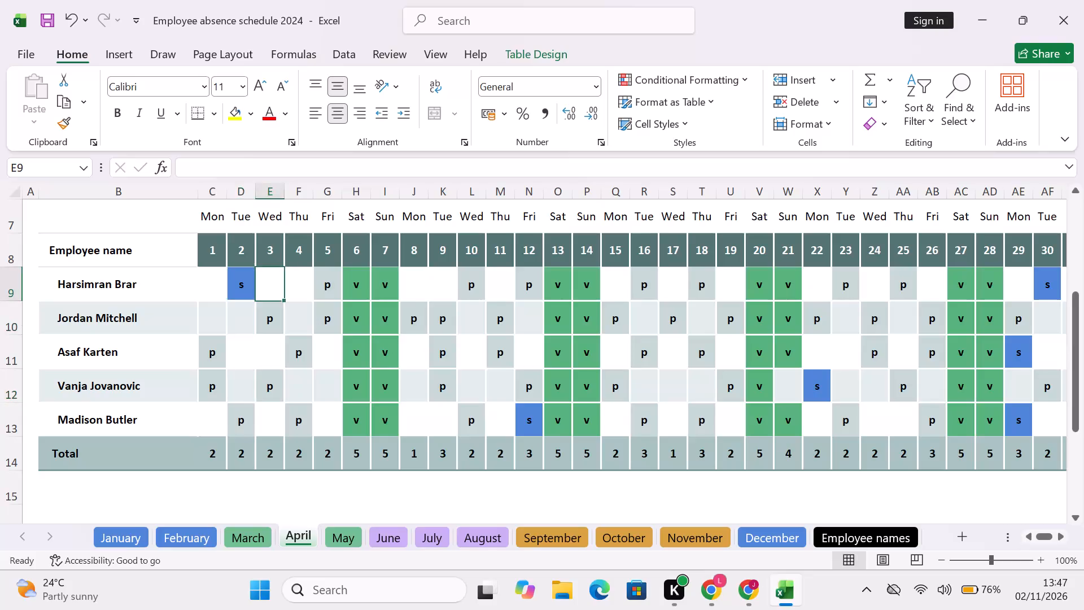
key(Right)
key(Right)
key(Down)
key(Down)
key(Down)
key(Down)
key(Down)
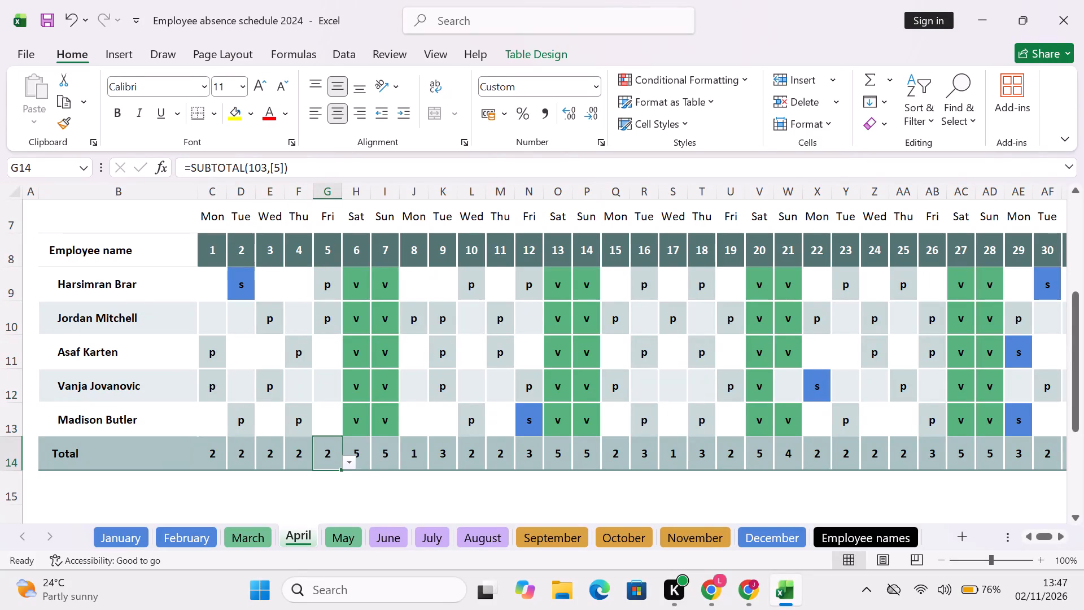
Check the formulas in April's Total row from day 5 through the Total days grand total.
key(Right)
key(Right)
key(Right)
key(Right)
key(Right)
key(Right)
key(Right)
key(Right)
key(Right)
key(Right)
key(Right)
key(Right)
key(Right)
key(Right)
key(Right)
key(Right)
key(Right)
key(Right)
key(Right)
key(Right)
key(Right)
key(Right)
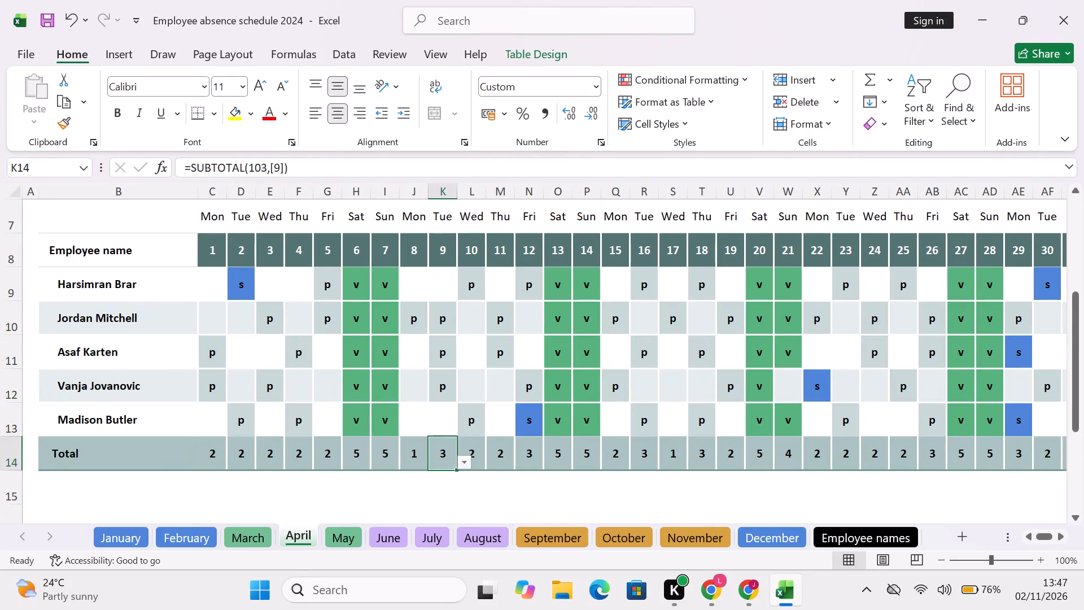
key(Left)
key(Left)
key(Left)
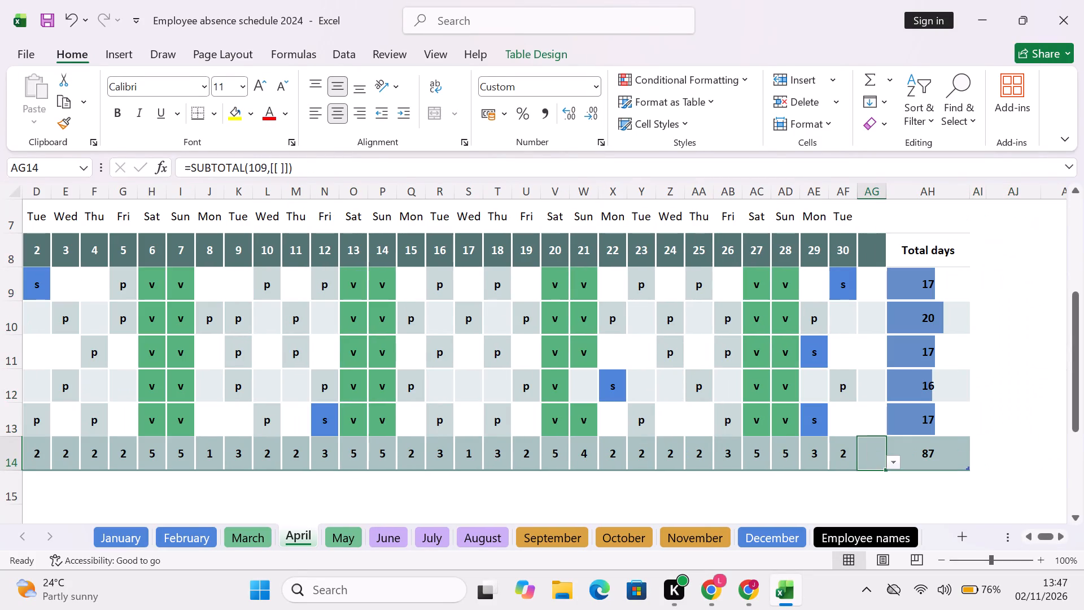
key(Right)
key(Left)
key(Right)
Examine the employees' Total days cells and the end of the fifth employee's row in the April table.
key(Up)
key(Up)
key(Up)
key(Up)
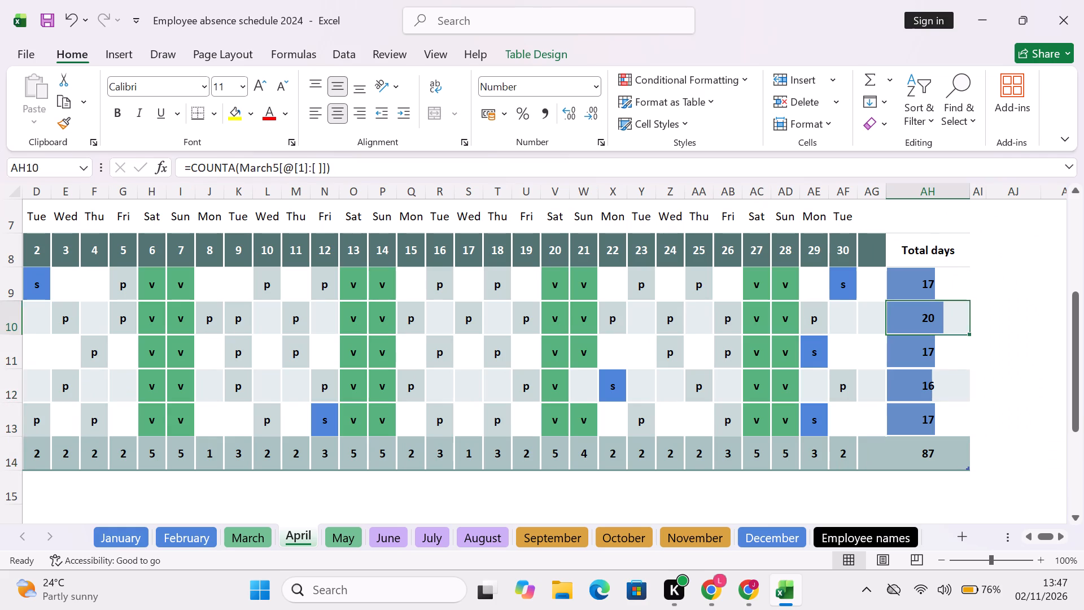
key(Up)
key(Down)
key(Down)
key(Down)
key(Down)
key(Left)
key(Left)
key(Left)
key(Left)
key(Left)
key(Left)
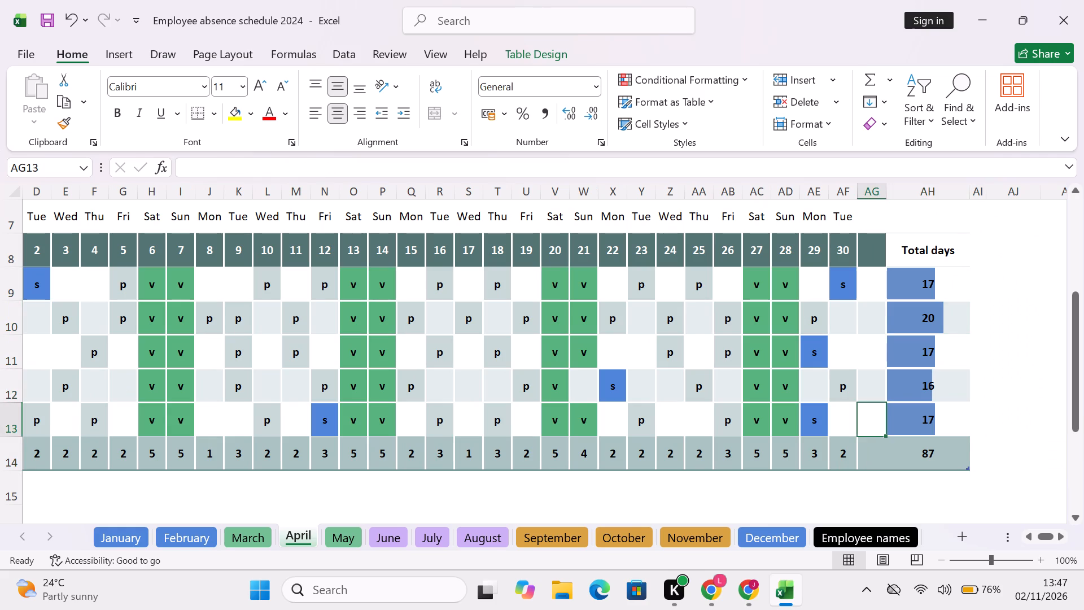
Check the formulas in April's Total row from the blank column after day 30 back to day 1.
key(Down)
key(Left)
key(Left)
key(Left)
key(Left)
key(Left)
key(Left)
key(Left)
key(Left)
key(Left)
key(Left)
key(Left)
key(Left)
key(Left)
key(Left)
key(Left)
key(Left)
key(Left)
key(Left)
key(Left)
key(Left)
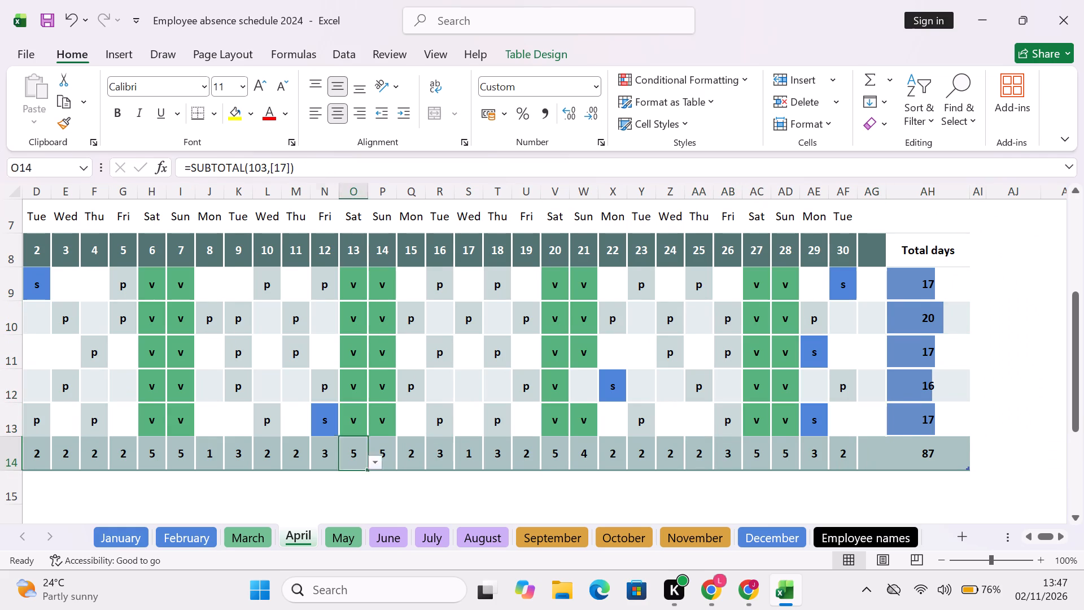
key(Right)
key(Right)
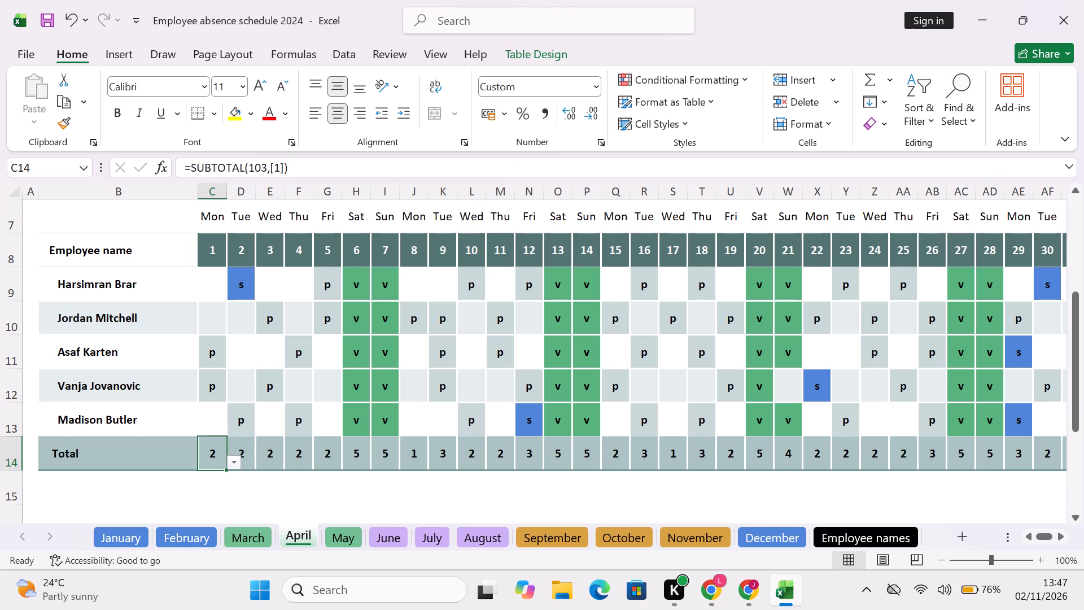
Switch from the April sheet to the May sheet.
click(298, 538)
click(342, 539)
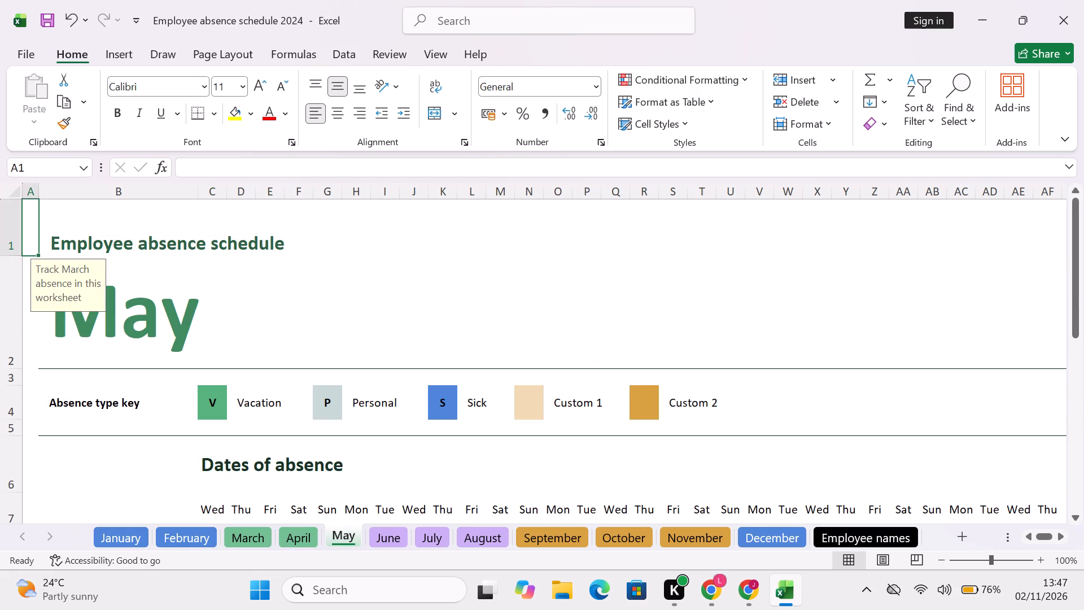
Examine May's absence type key row across its full width, past the year column.
key(Down)
key(Down)
key(Down)
key(Down)
key(Down)
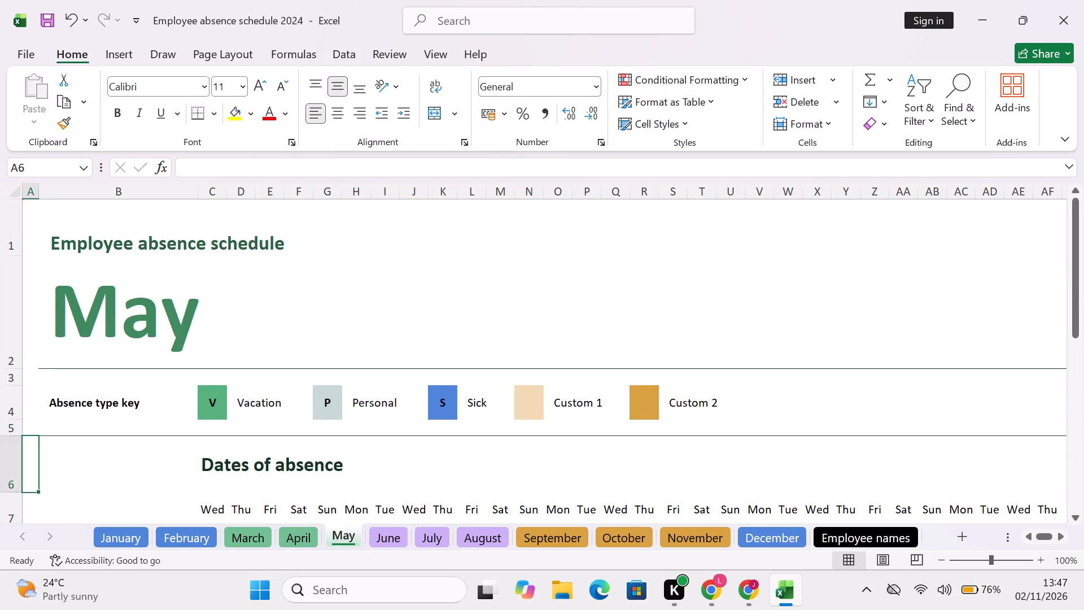
key(Up)
key(Up)
key(Right)
key(Right)
key(Right)
key(Right)
key(Right)
key(Right)
key(Right)
key(Right)
key(Right)
key(Right)
key(Right)
key(Right)
key(Right)
key(Right)
key(Right)
key(Right)
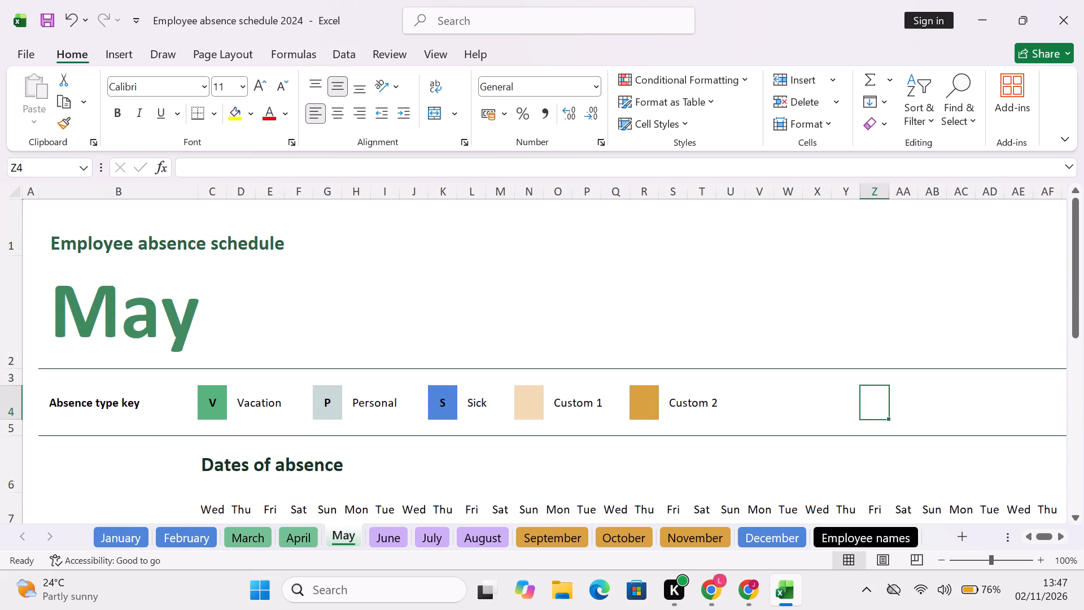
key(Right)
key(Right)
key(Right)
key(Right)
key(Right)
key(Right)
key(Right)
key(Right)
key(Right)
key(Right)
key(Right)
key(Right)
key(Right)
key(Left)
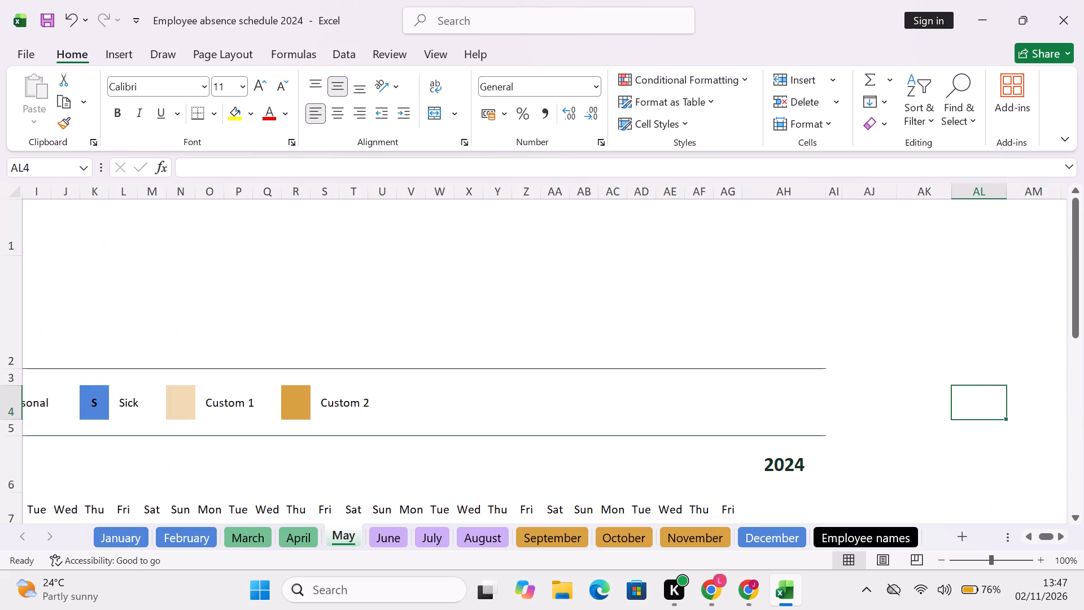
key(Left)
key(Left)
key(Left)
key(Left)
key(Left)
Examine May's Dates of absence heading, weekday and day-number rows, and the start of the empty employee table.
key(Down)
key(Down)
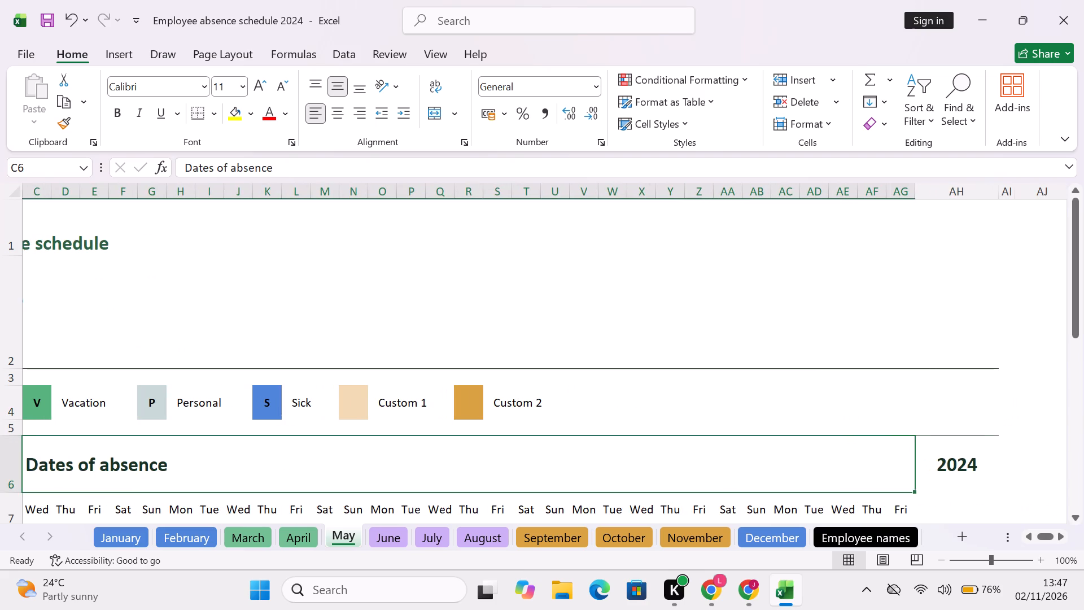
key(Right)
key(Left)
key(Left)
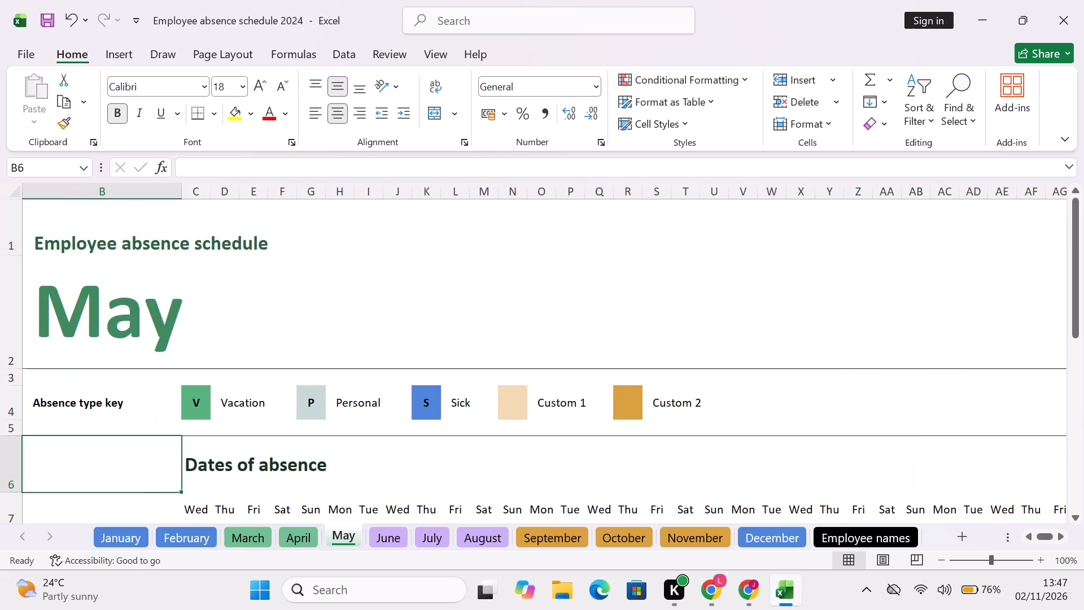
key(Right)
key(Right)
key(Left)
key(Left)
key(Left)
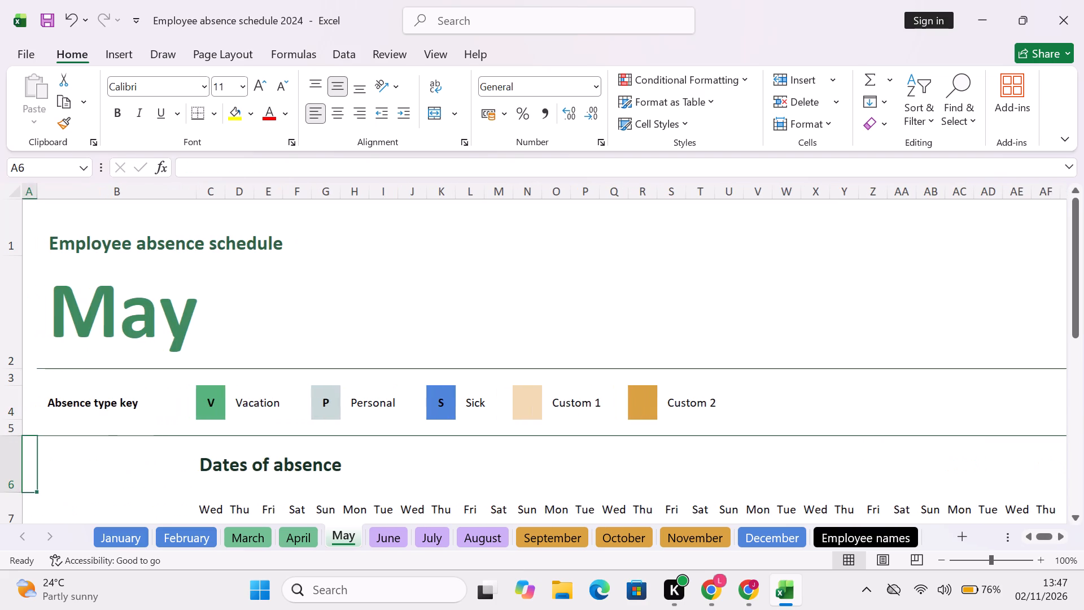
key(Down)
key(Down)
key(Down)
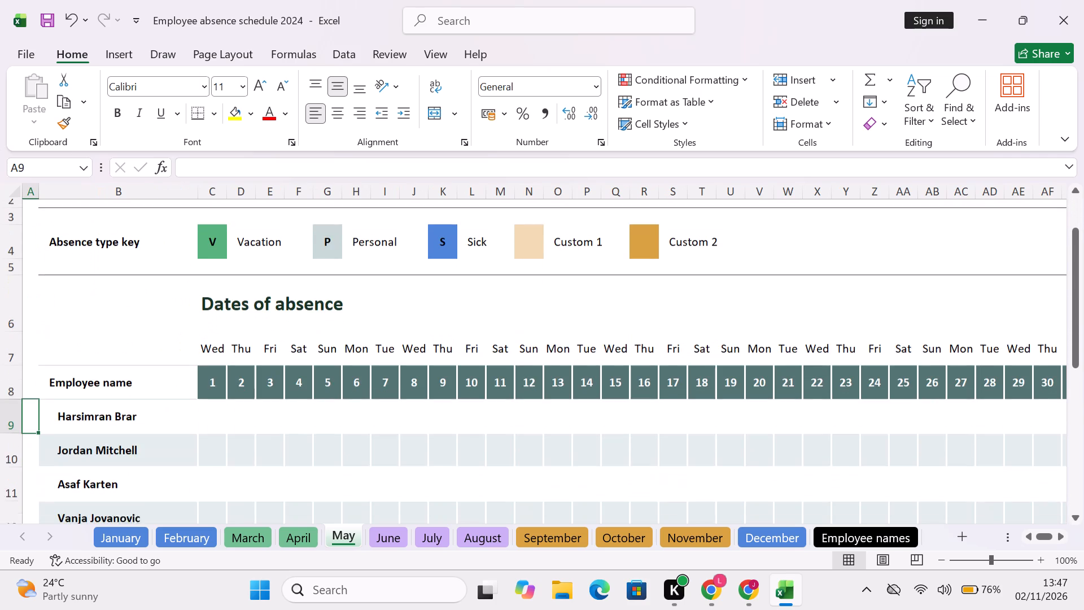
key(Up)
key(Down)
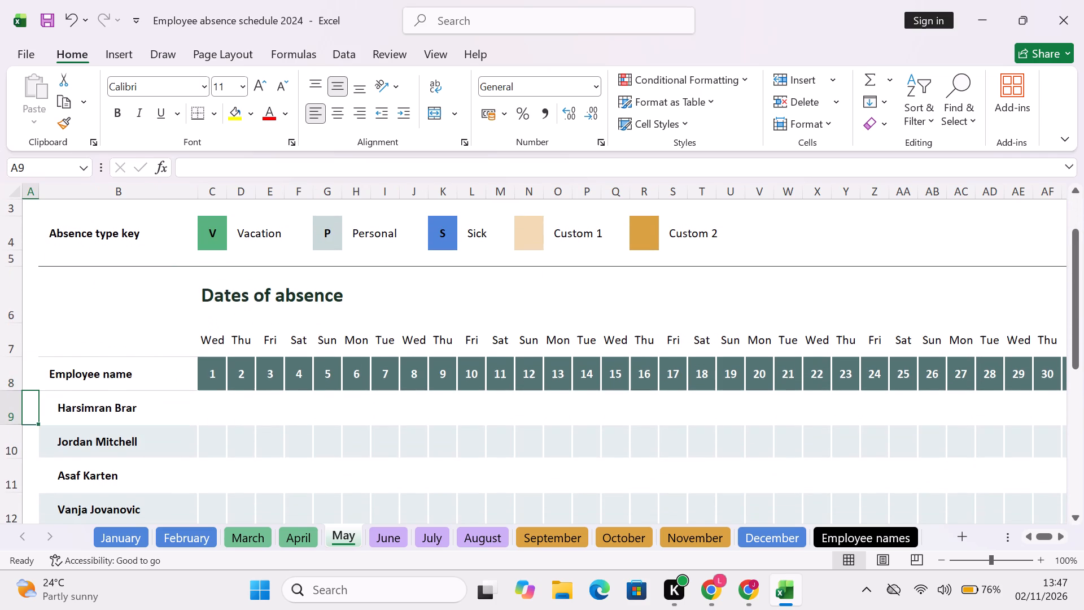
In the first employee's May row, enter p on day 2 and v on days 4 and 5.
key(Right)
key(Right)
key(Right)
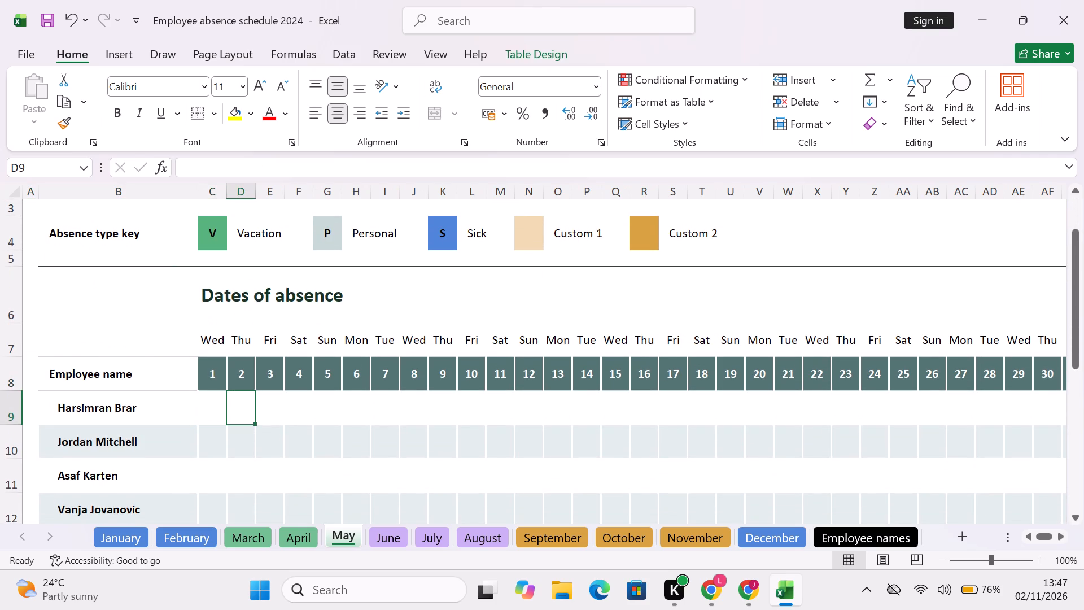
key(p)
key(Right)
key(Right)
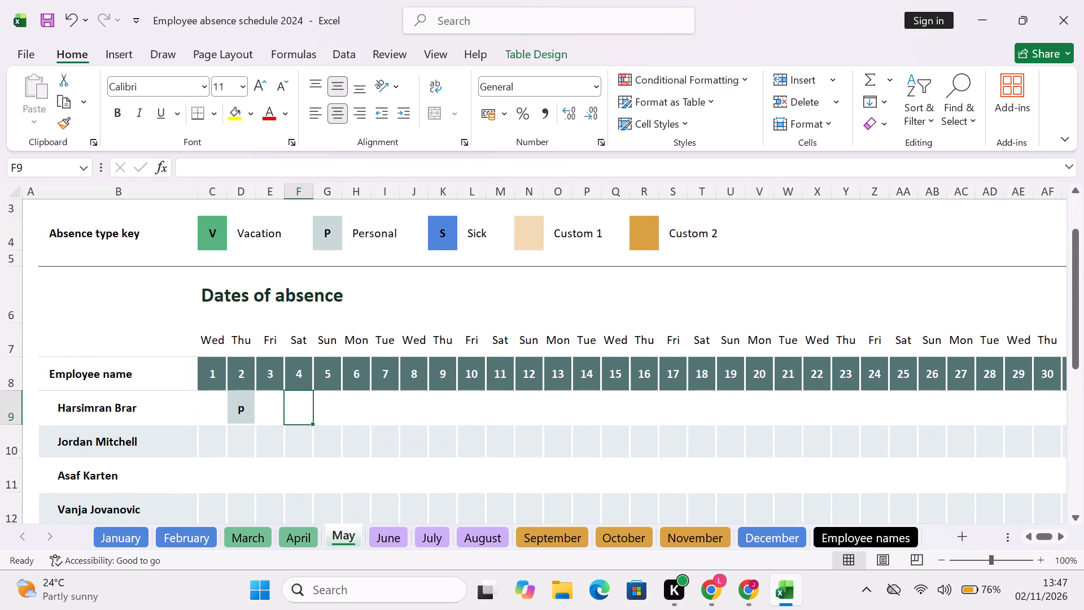
key(v)
key(Right)
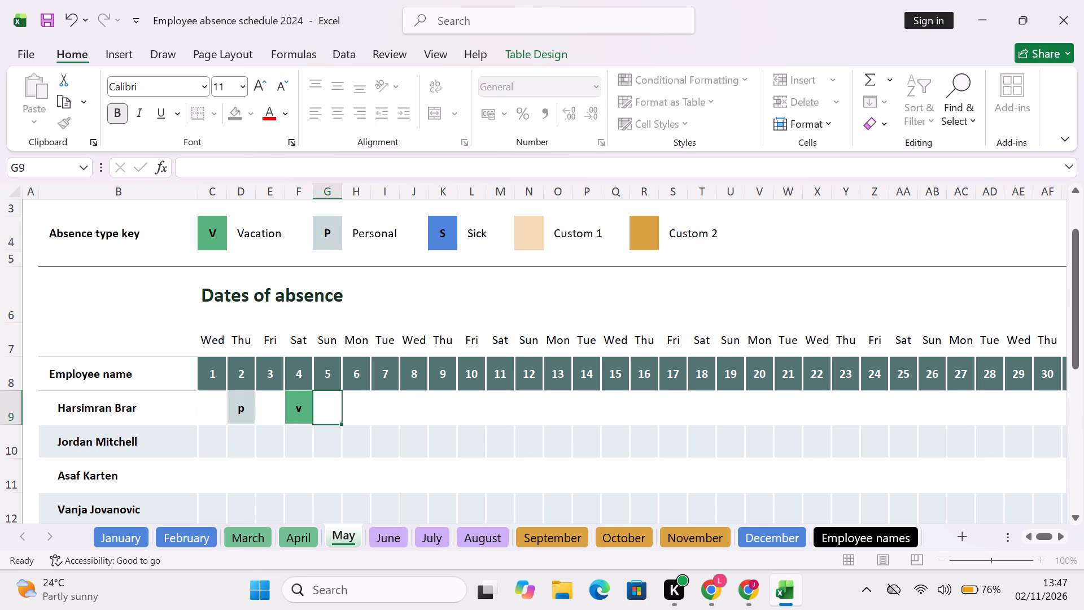
key(v)
key(Right)
key(Right)
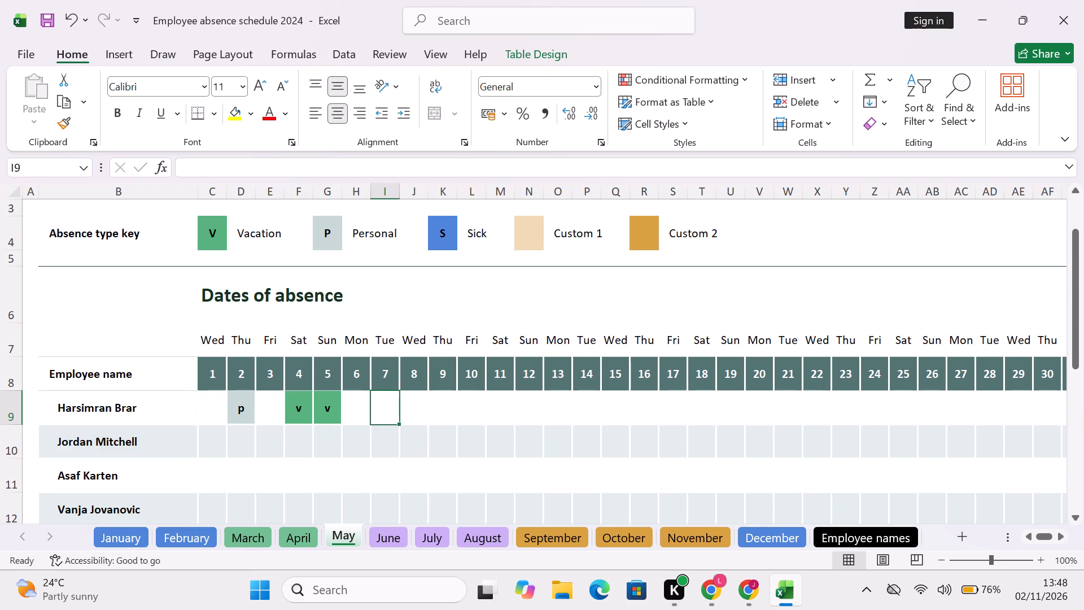
In the first employee's May row, enter p on day 7 and s on day 9.
key(Right)
key(Left)
key(Left)
key(Left)
key(Left)
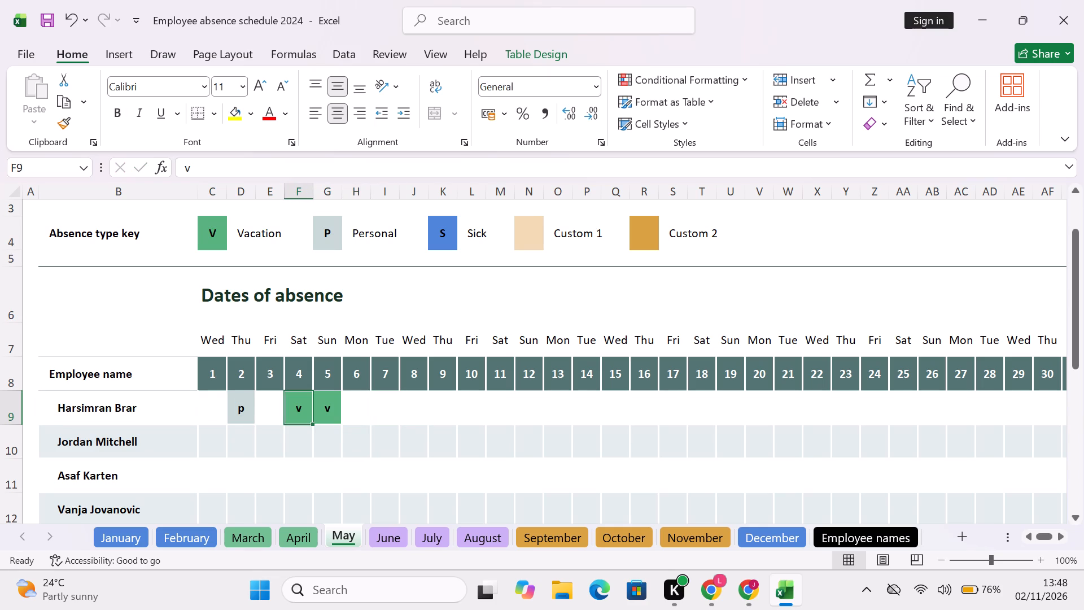
key(Right)
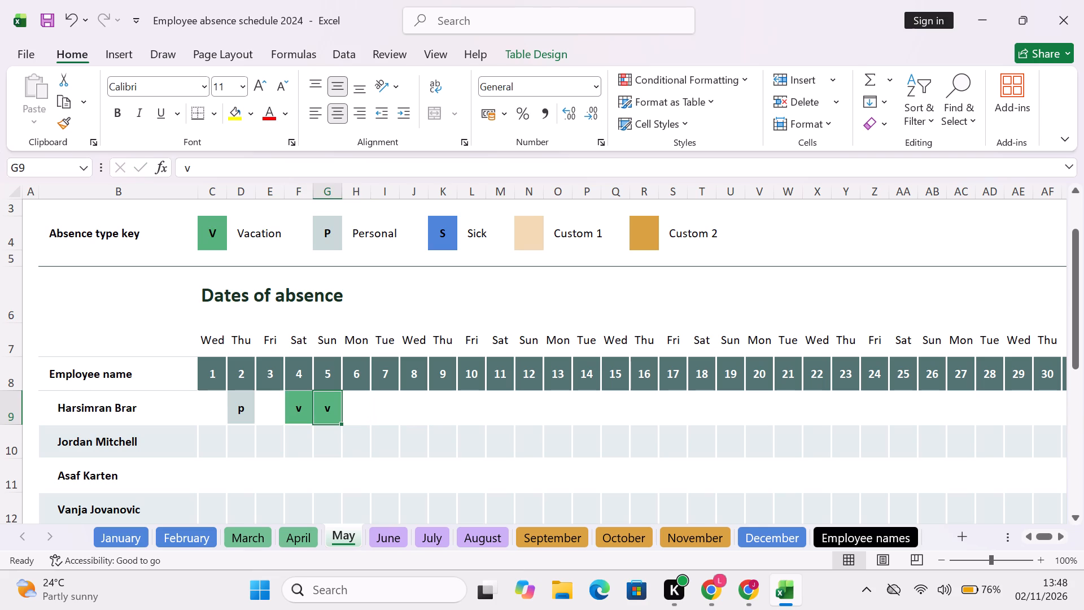
key(Right)
key(Right)
key(Left)
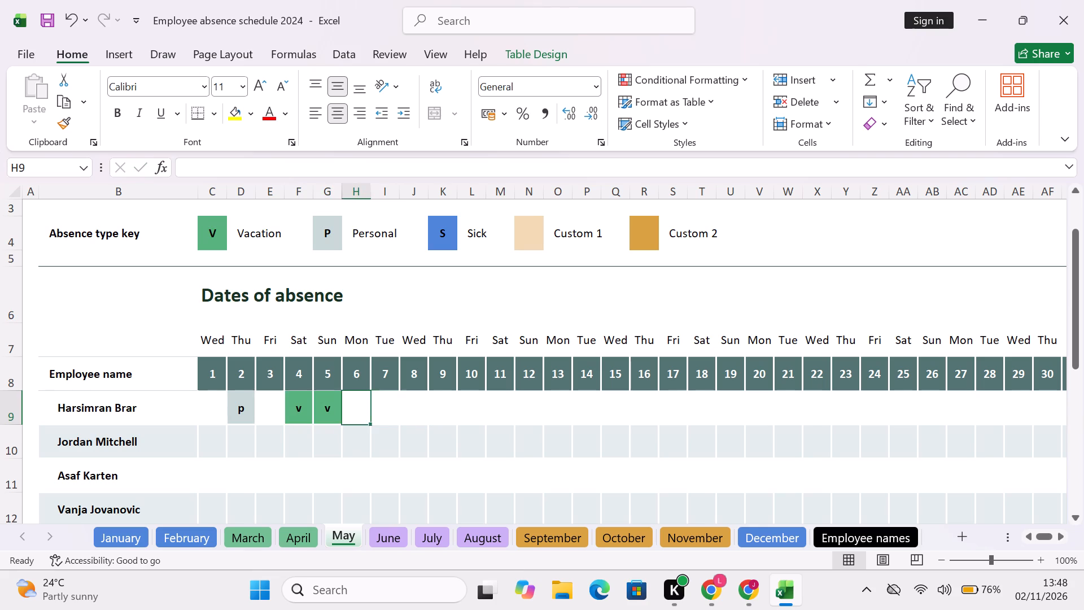
key(Left)
key(Right)
key(Right)
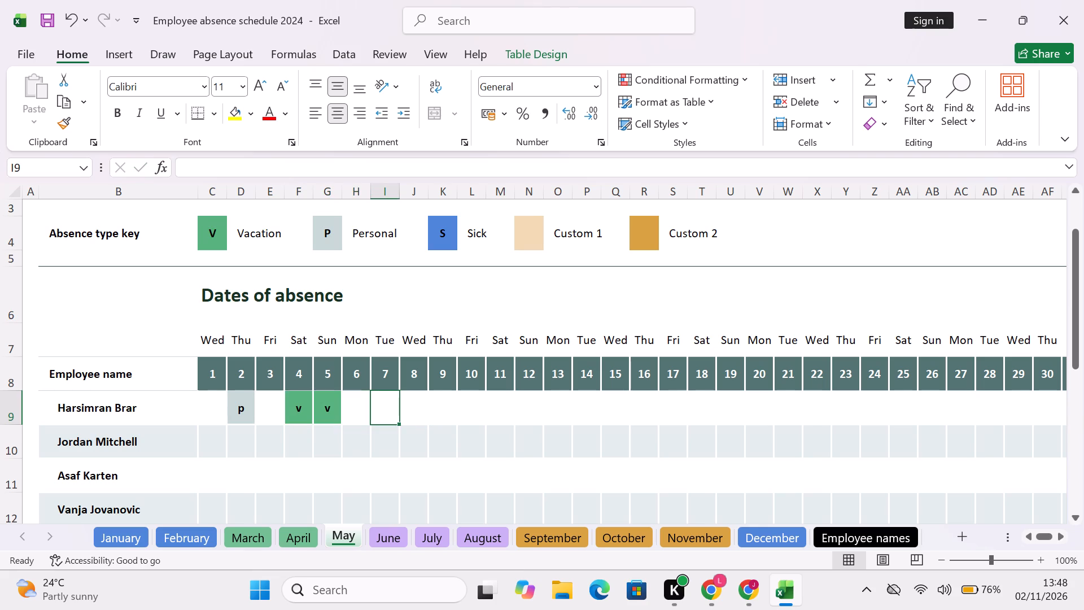
key(p)
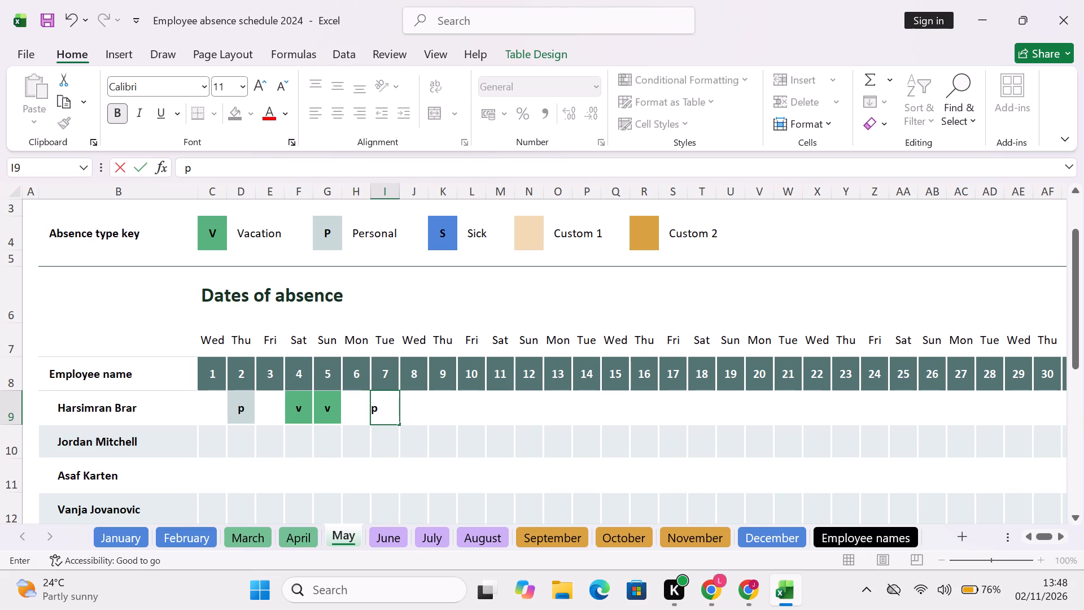
key(Right)
key(Right)
key(s)
key(Right)
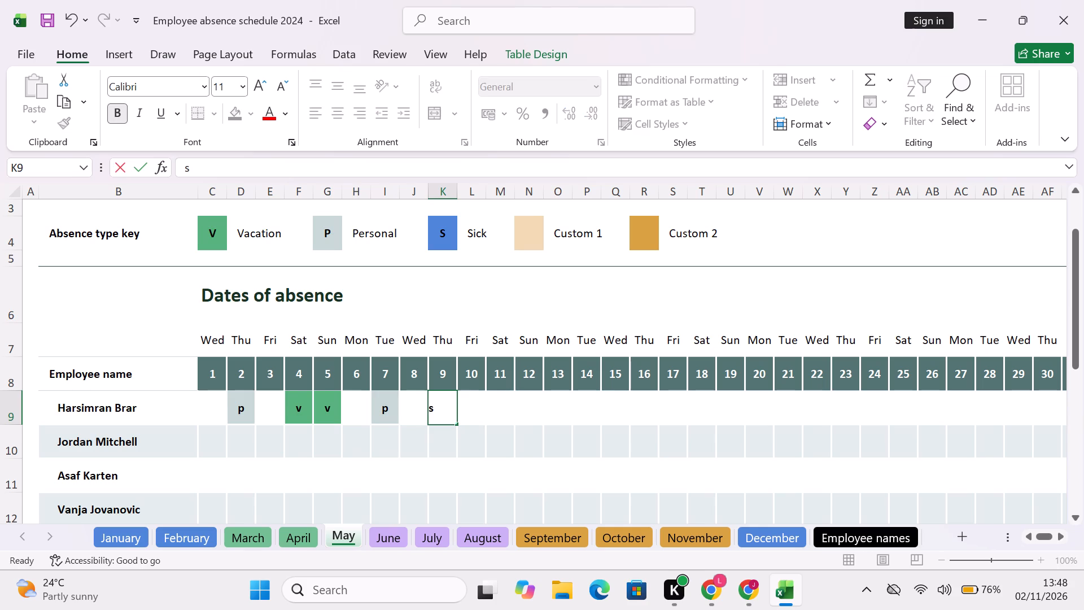
In the first employee's May row, enter v on days 11 and 12 and p on days 14 and 16.
key(Right)
key(v)
key(Right)
key(v)
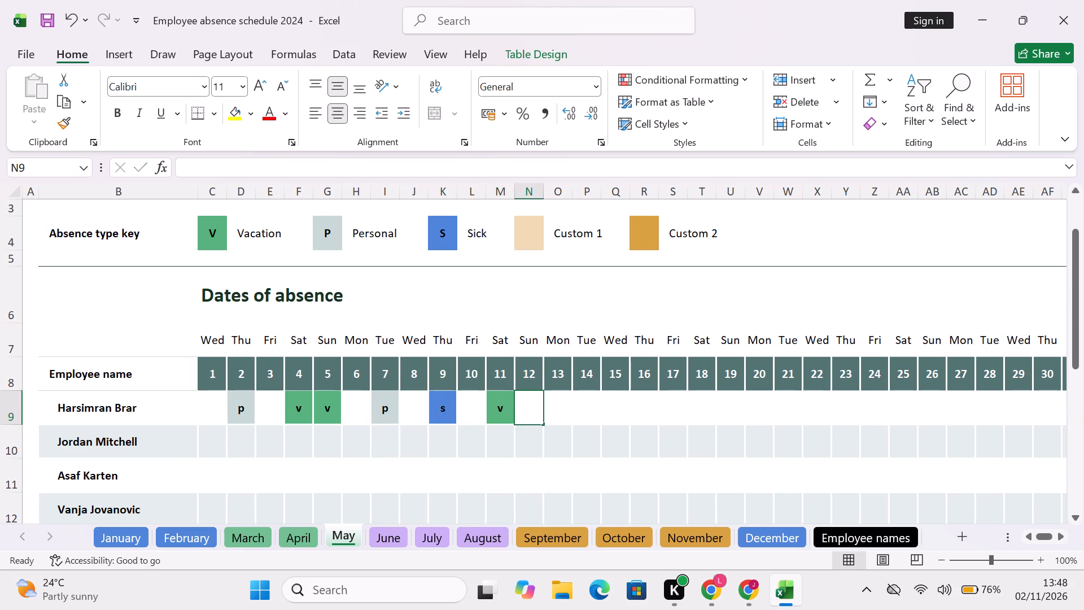
key(Right)
key(Right)
key(p)
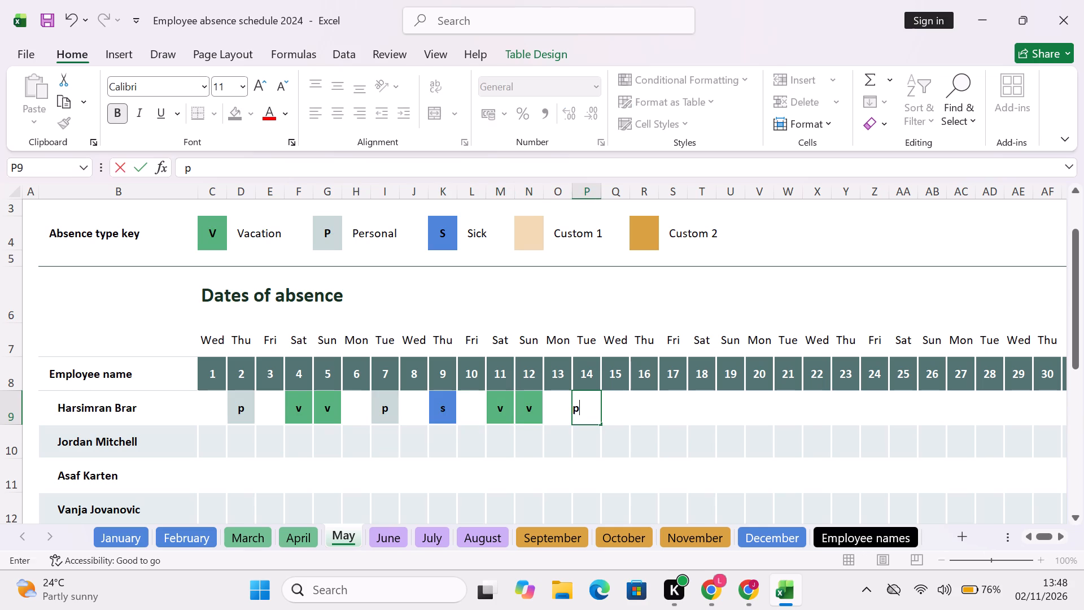
key(Right)
key(Right)
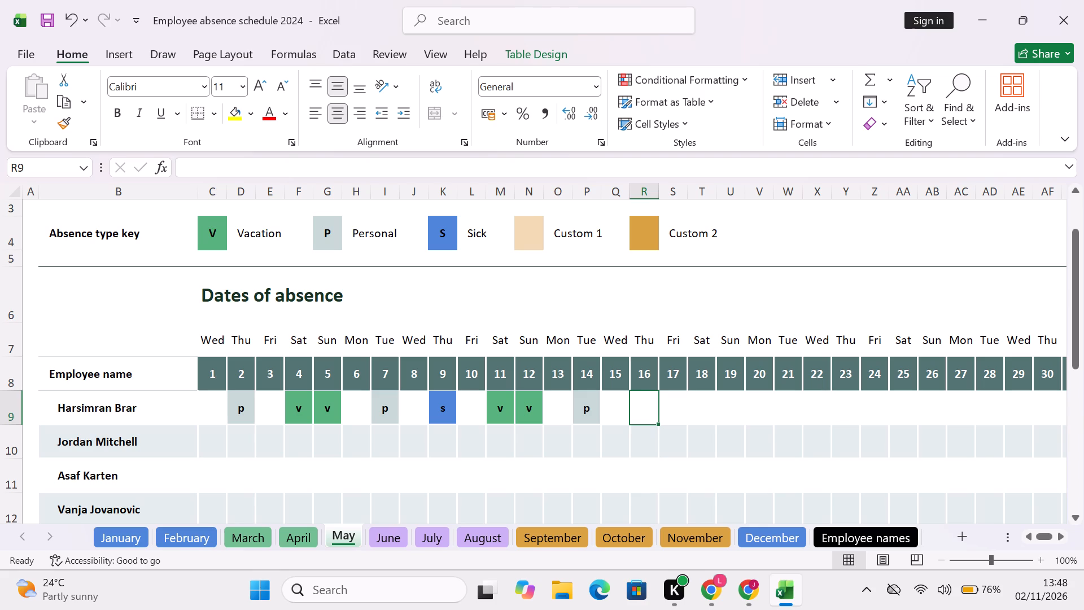
key(p)
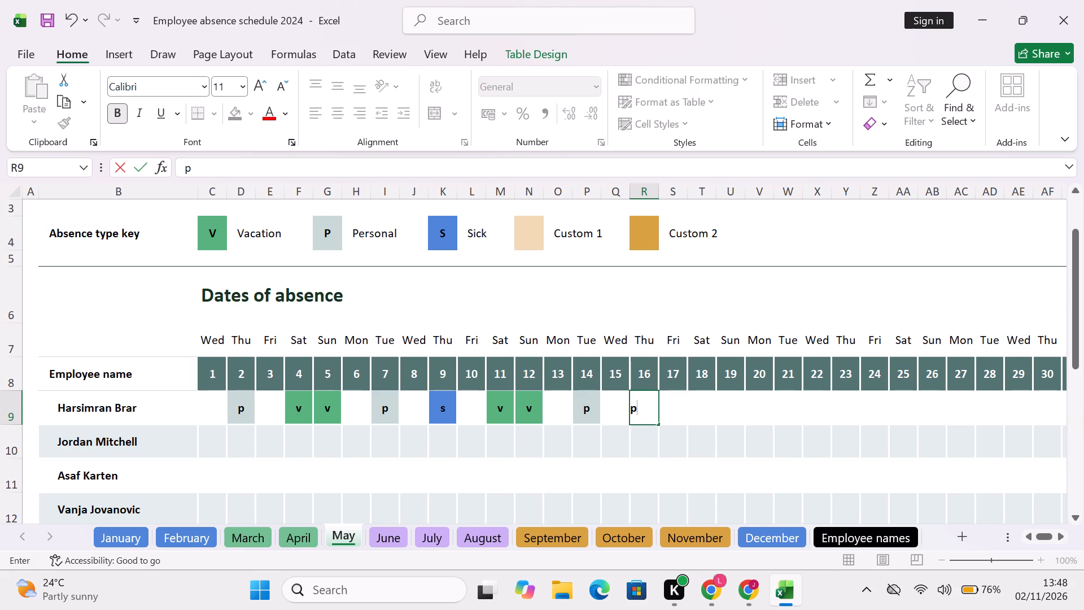
In the first employee's May row, enter v on the weekend days 18 and 19, leaving day 20 empty.
key(Right)
key(Right)
key(Right)
key(v)
key(Right)
key(v)
key(Left)
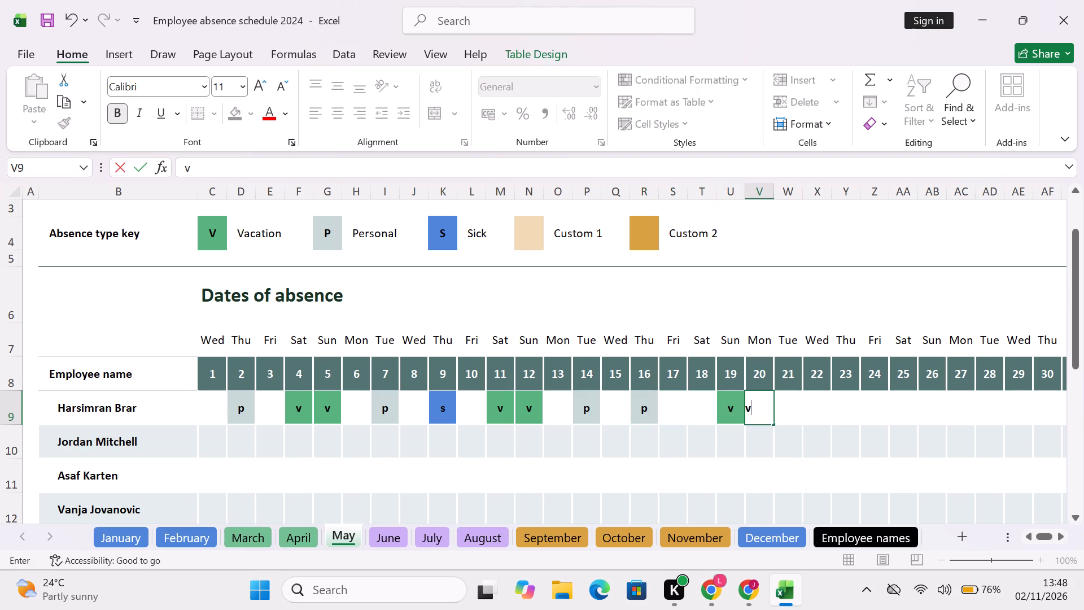
key(Right)
key(BackSpace)
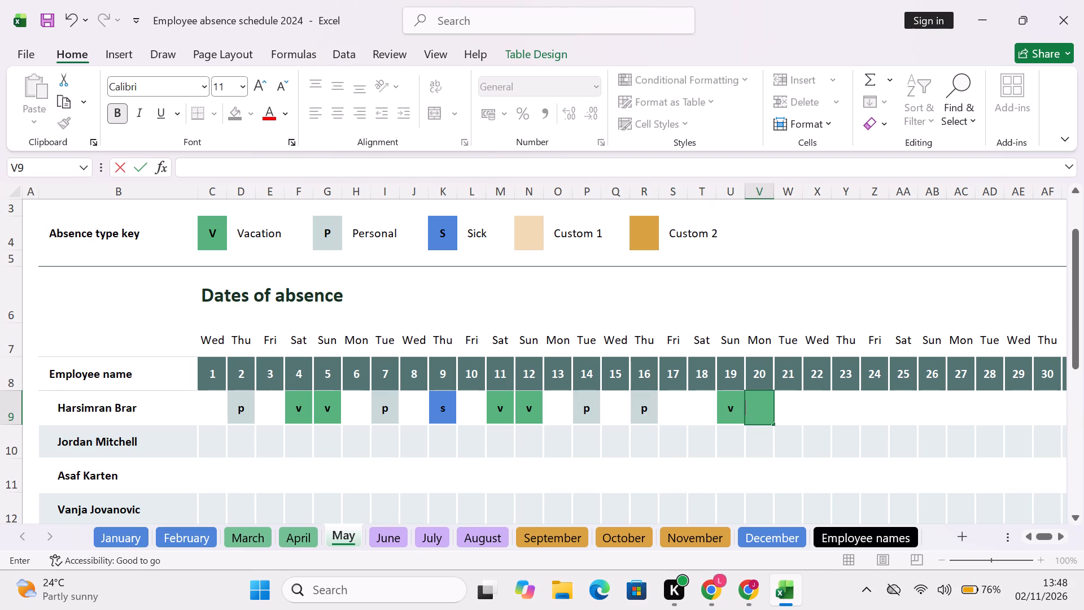
key(Left)
key(v)
key(Right)
key(Left)
key(Left)
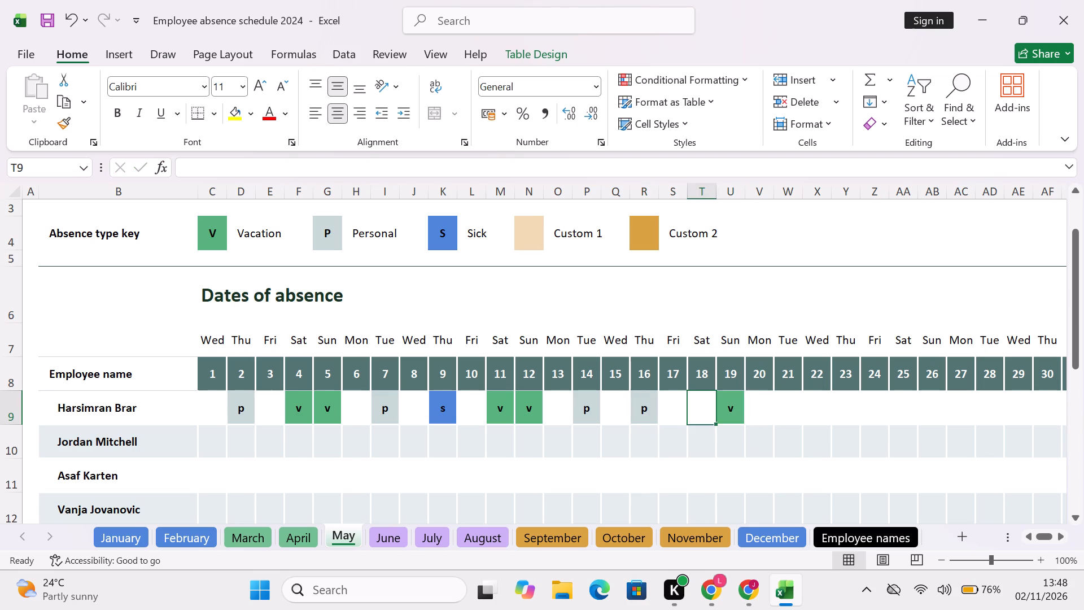
key(v)
key(Right)
In the first employee's May row, enter p on days 21 and 23 and v on days 25 and 26.
key(Right)
key(Right)
key(Right)
key(Left)
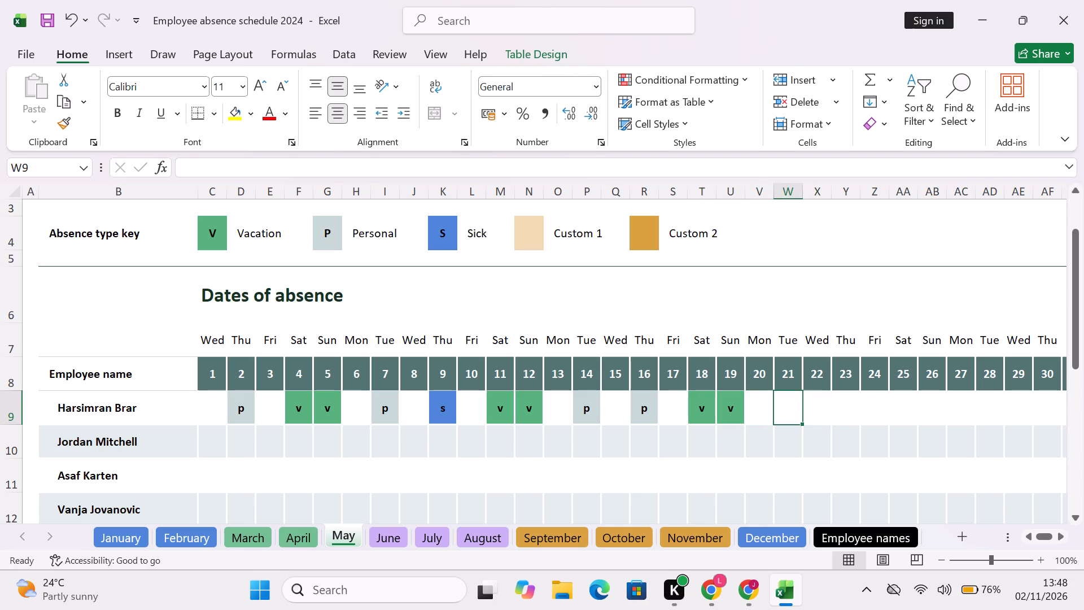
key(p)
key(Right)
key(Right)
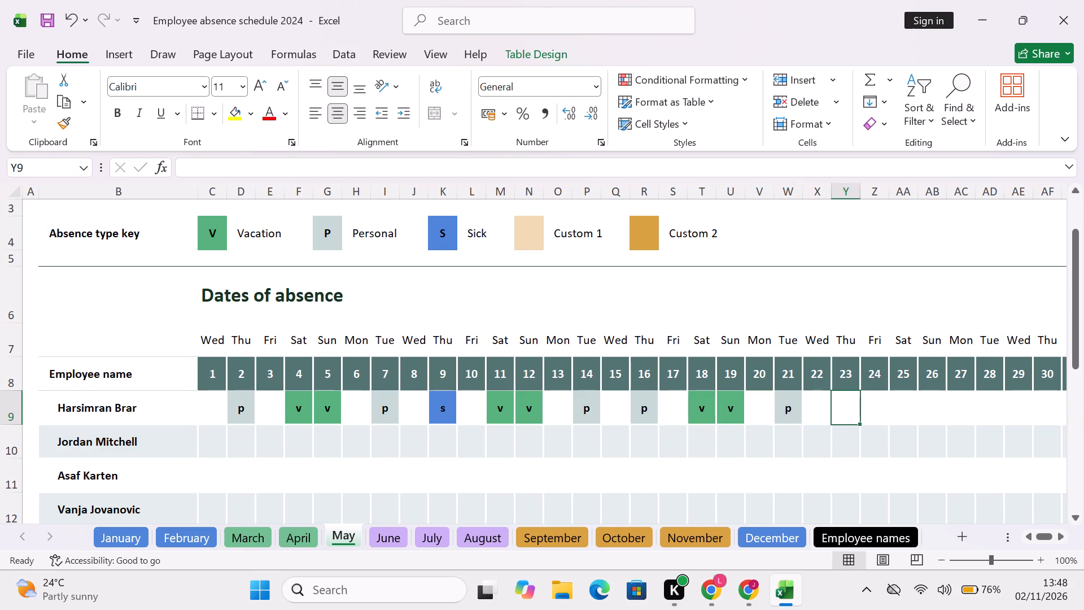
key(p)
key(Right)
key(Right)
key(Left)
key(Right)
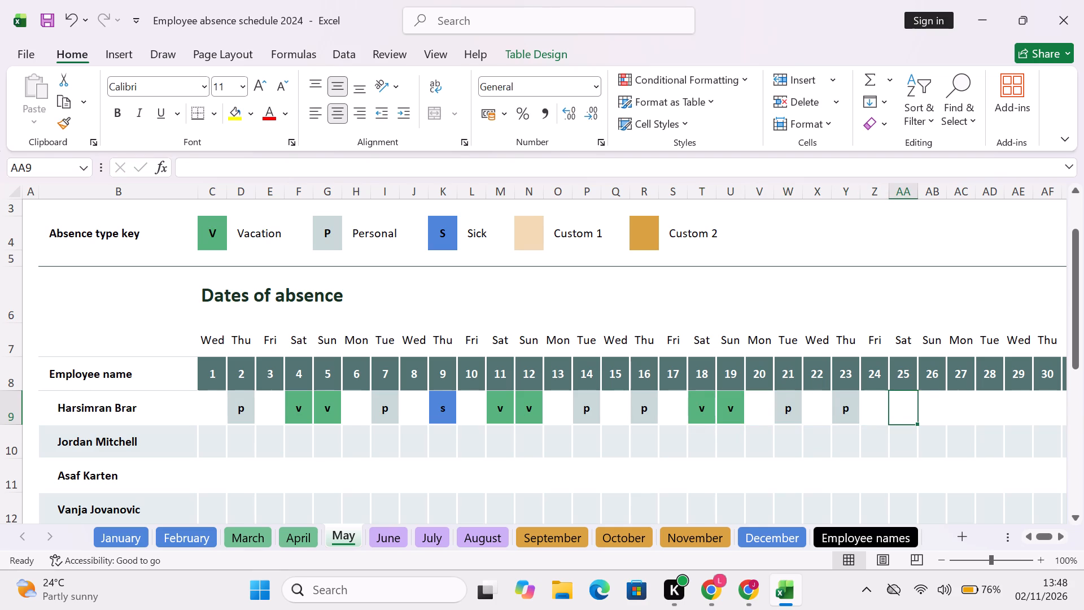
key(v)
key(Right)
key(v)
key(Right)
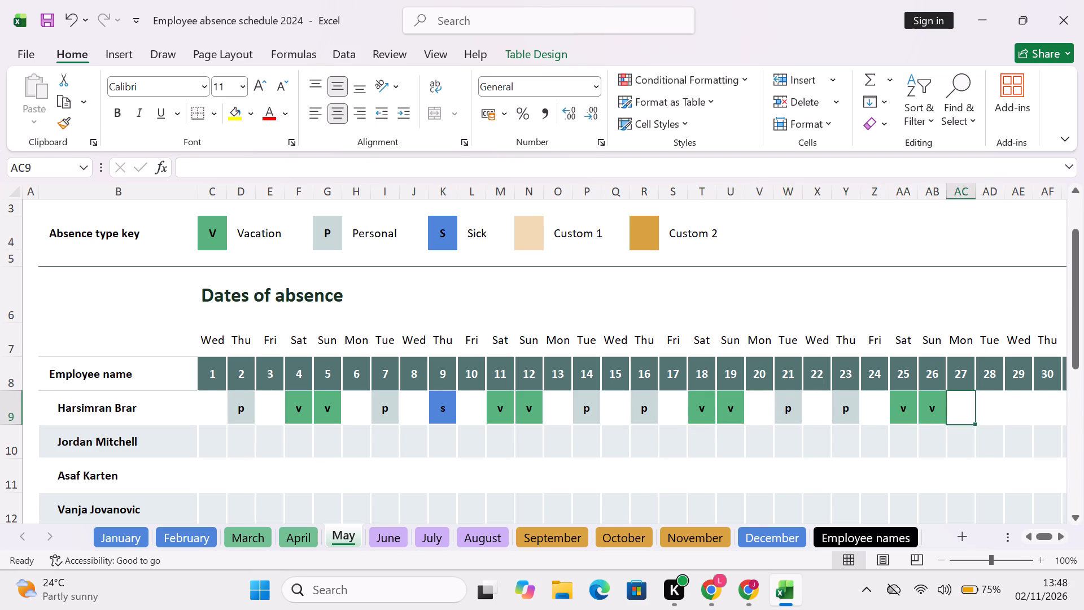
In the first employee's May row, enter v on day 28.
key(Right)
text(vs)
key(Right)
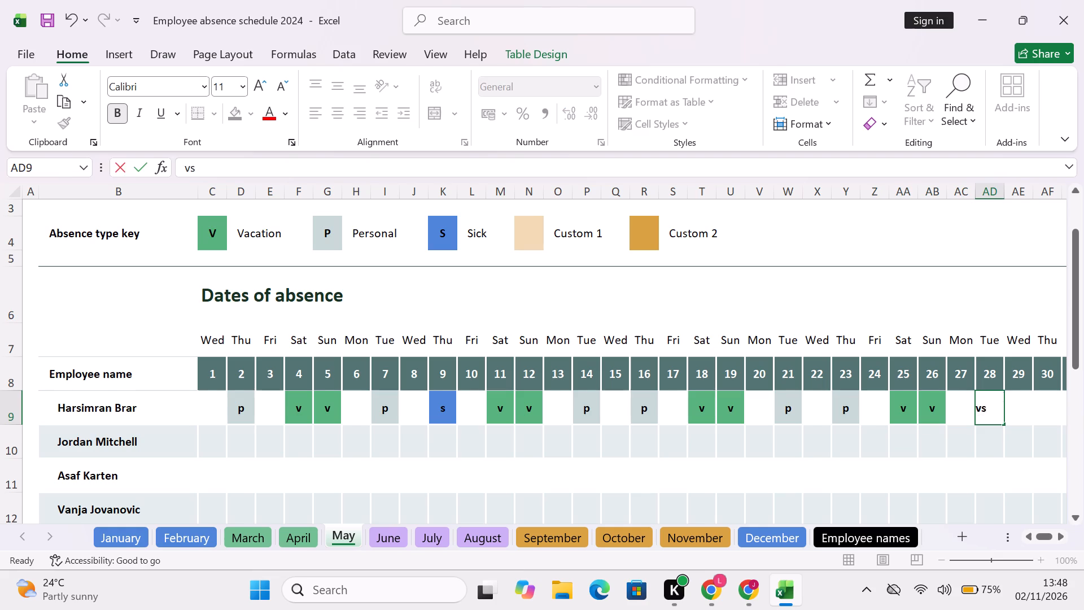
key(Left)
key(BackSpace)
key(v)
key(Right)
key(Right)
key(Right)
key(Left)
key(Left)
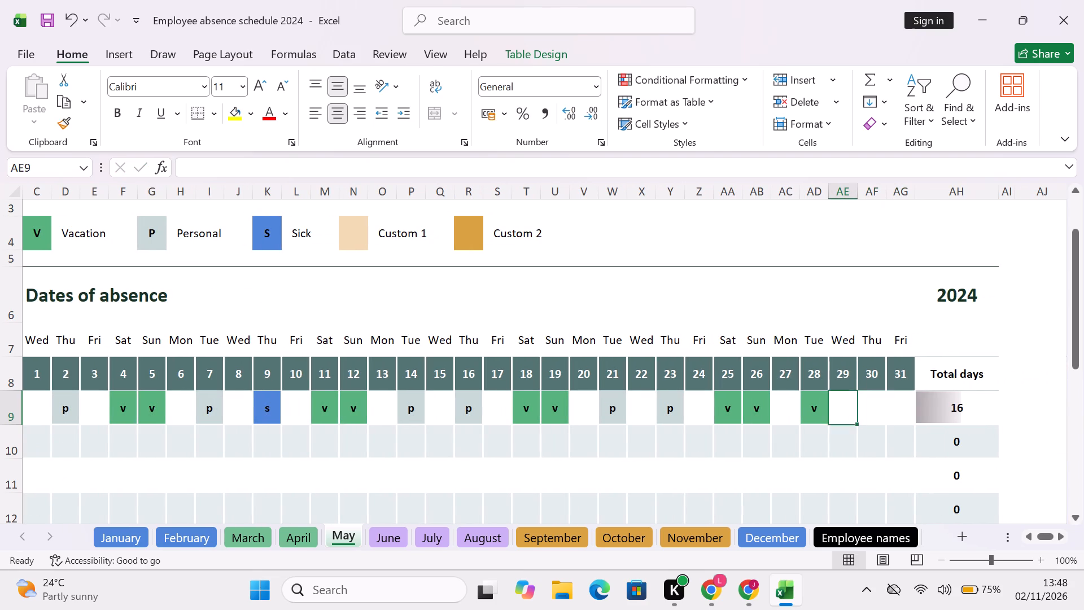
In the first employee's May row, set day 28 to p and enter p on day 29, leaving days 30 and 31 empty.
key(Left)
key(BackSpace)
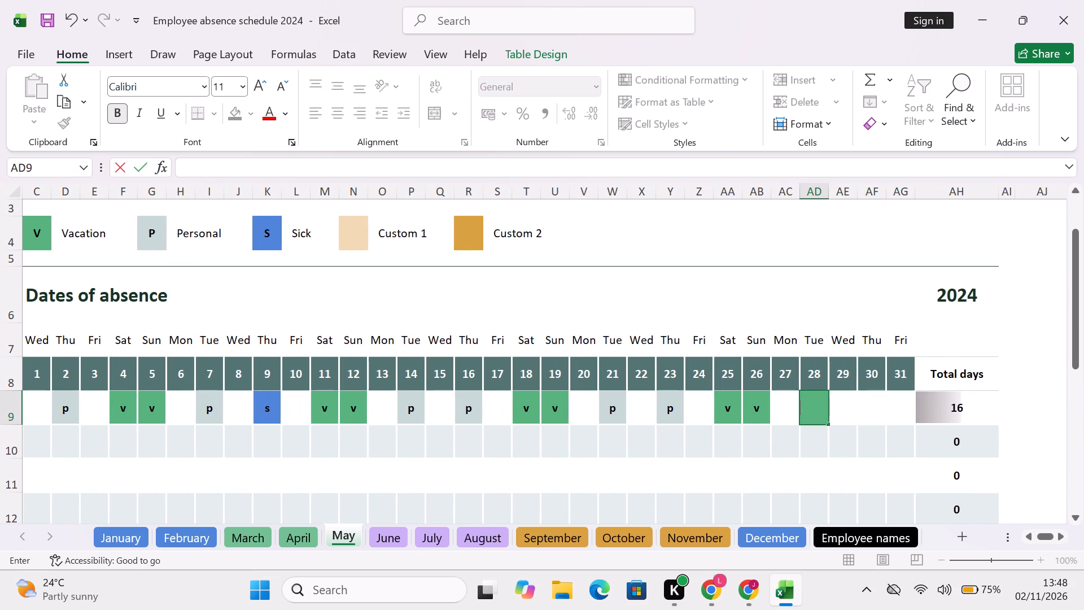
key(p)
key(Right)
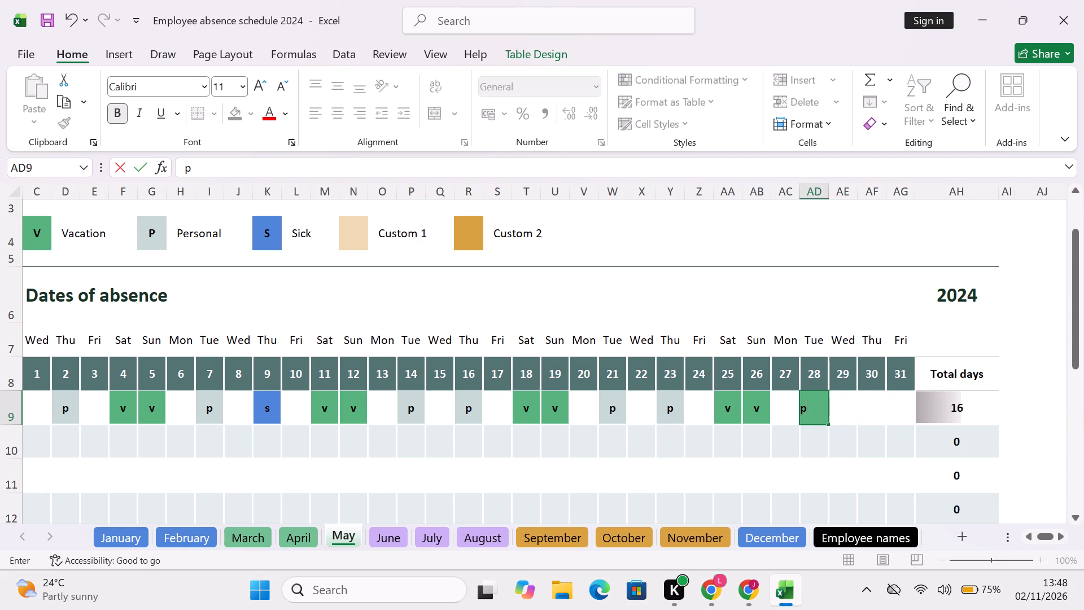
key(p)
key(Right)
key(Right)
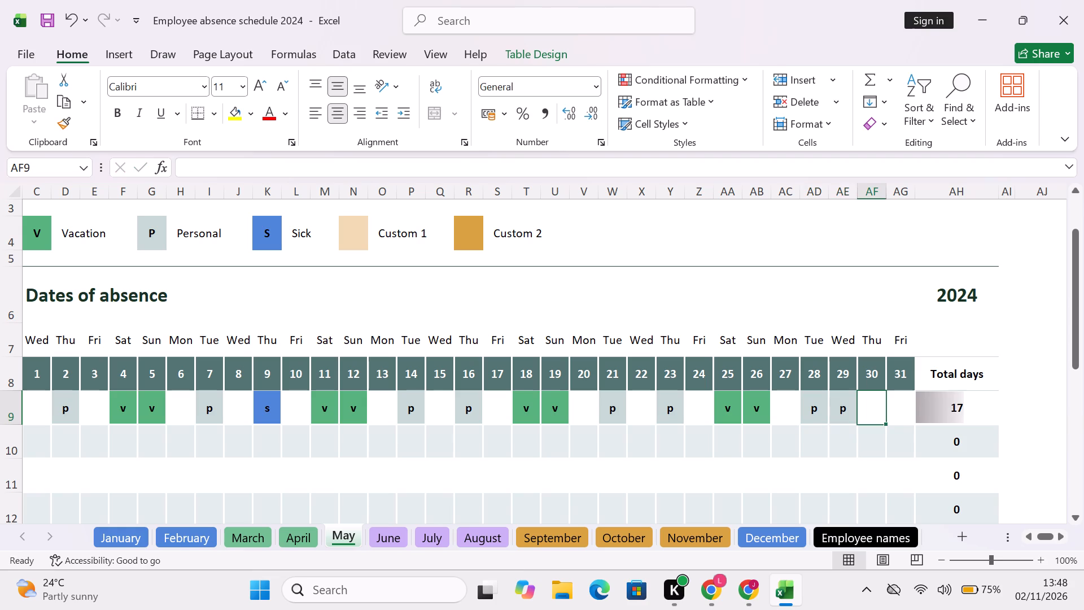
key(Down)
key(Left)
key(Up)
key(Right)
key(Left)
In the second employee's May row, enter p on day 1 and v on days 4 and 5.
key(Left)
key(Left)
key(Left)
key(Left)
key(Left)
key(Left)
key(Left)
key(Left)
key(Left)
key(Left)
key(Left)
key(Left)
key(Left)
key(Left)
key(Left)
key(Left)
key(Left)
key(Left)
key(Left)
key(Left)
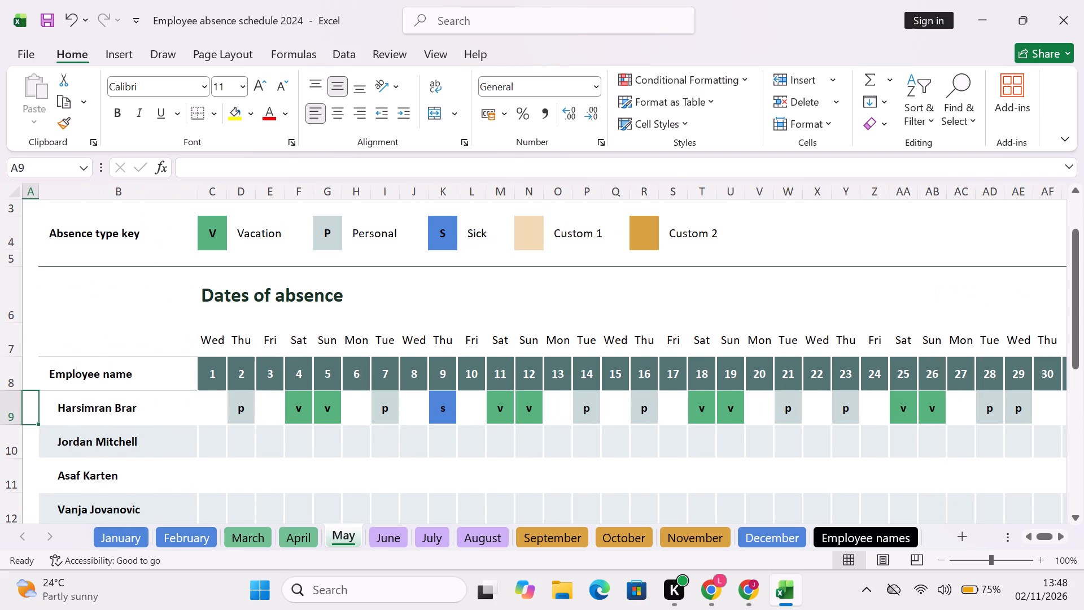
key(Right)
key(Down)
key(Right)
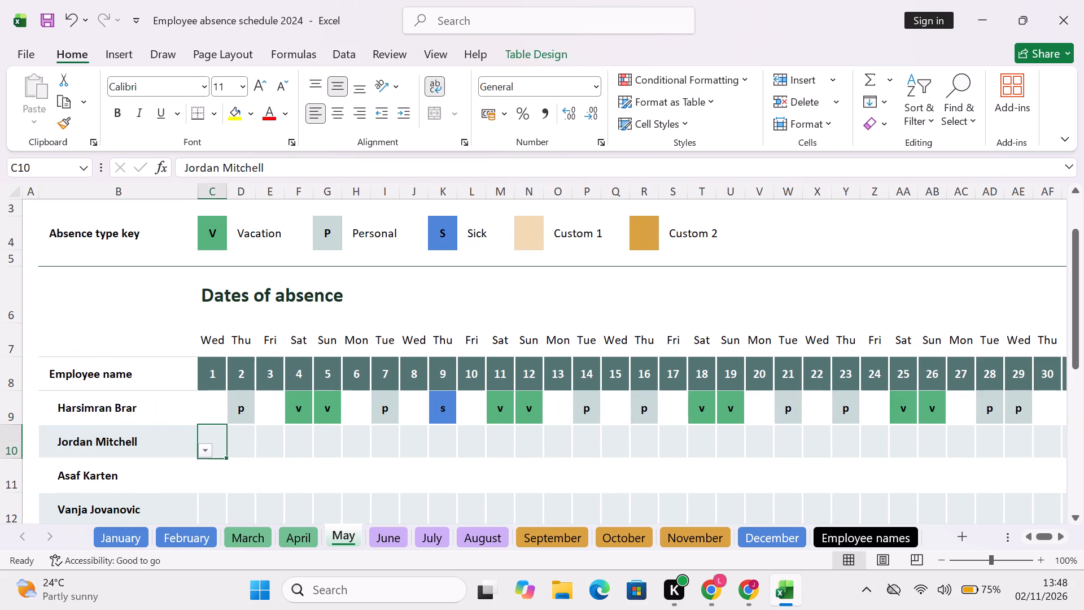
key(p)
key(Right)
key(Right)
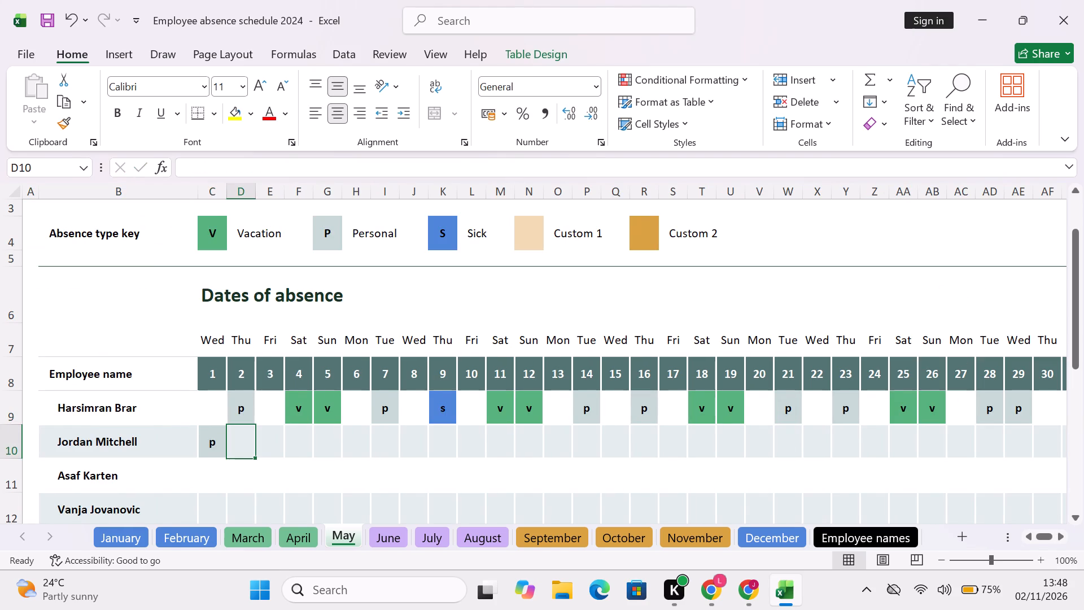
key(Right)
key(v)
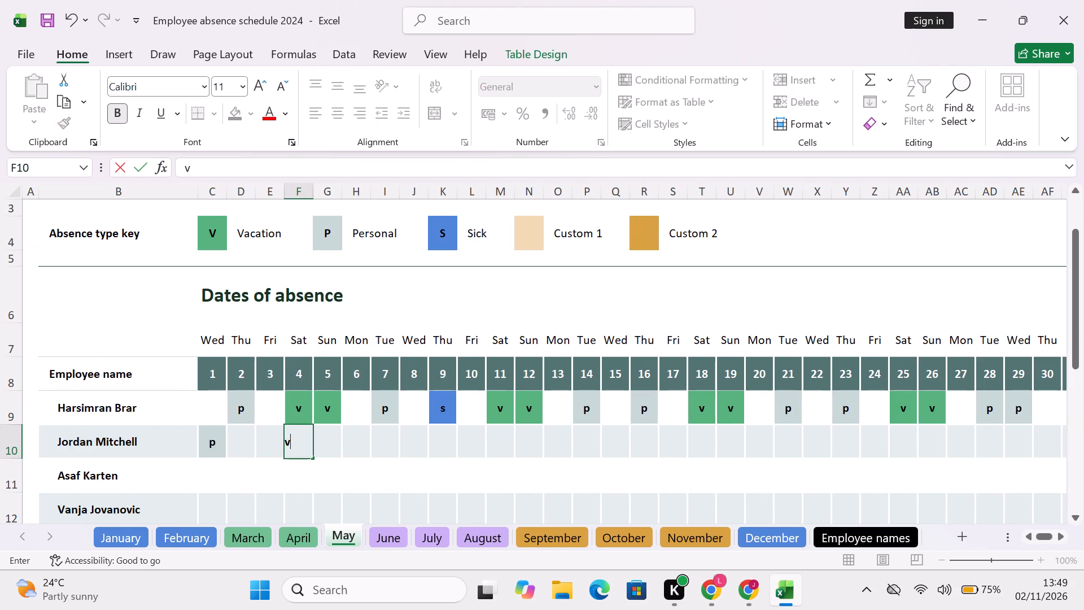
key(Right)
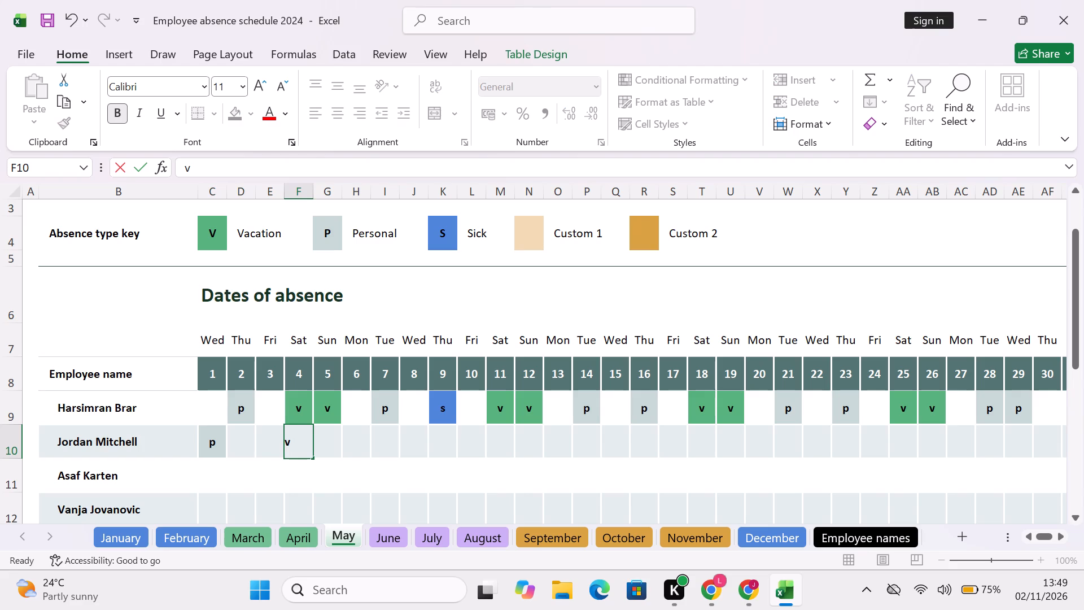
key(v)
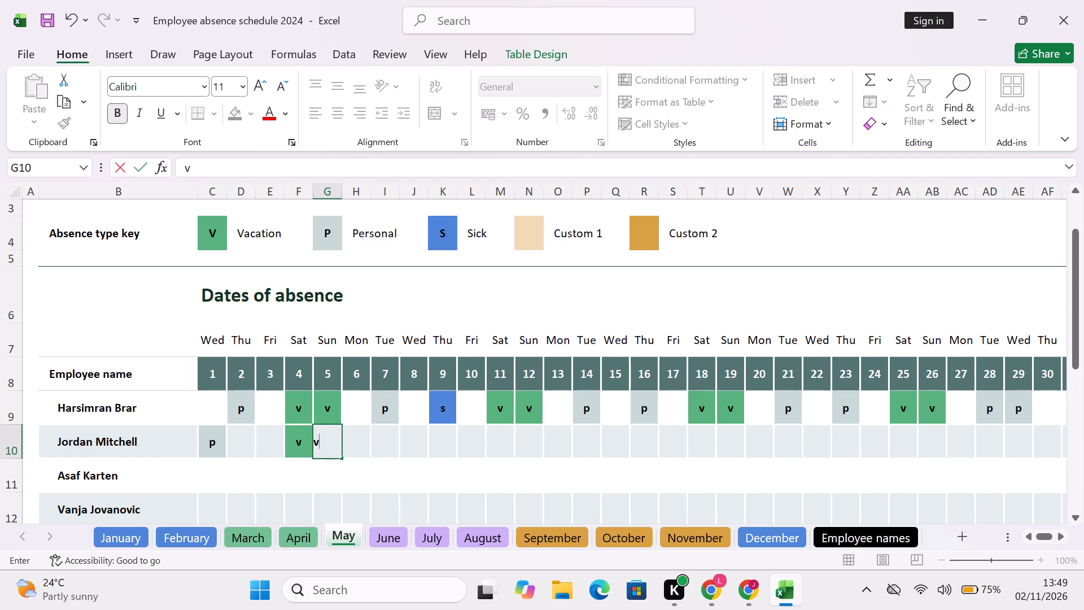
key(Right)
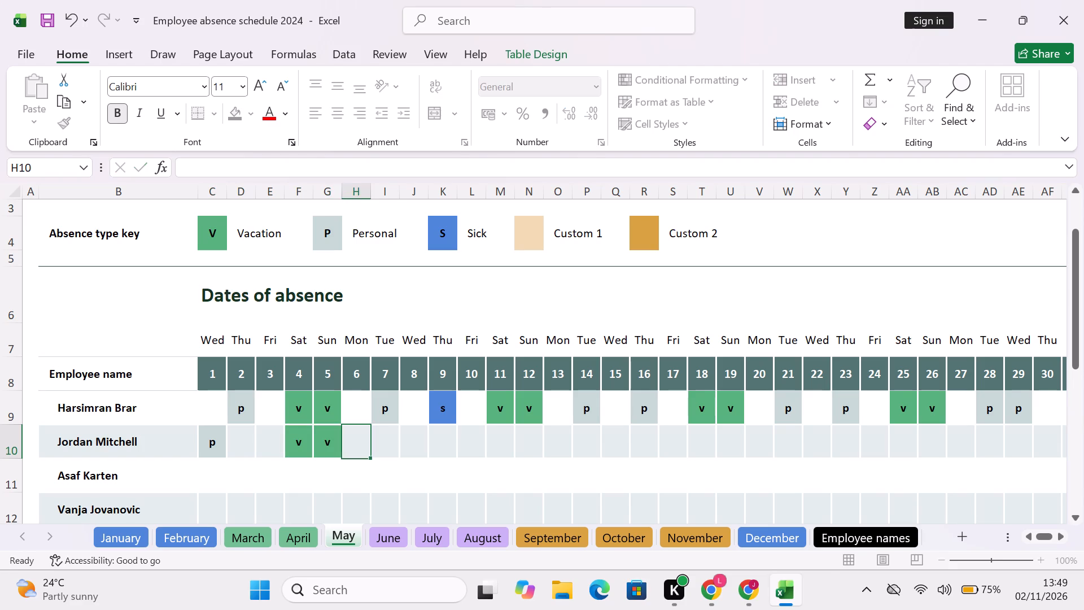
In the second employee's May row, enter s on day 8 and v on days 11 and 12.
key(Right)
key(Right)
key(Left)
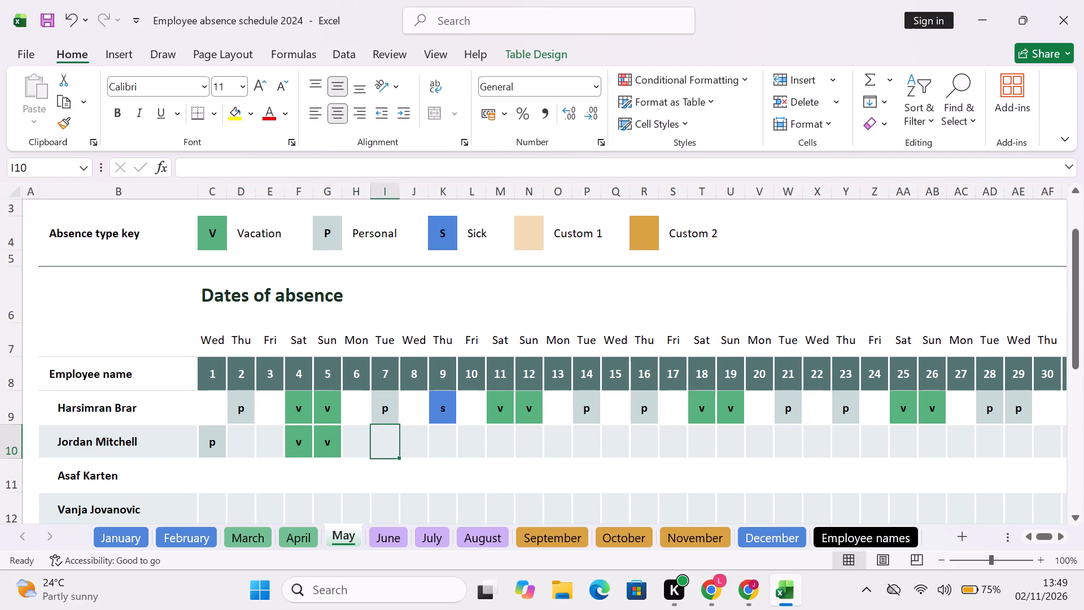
key(Right)
key(s)
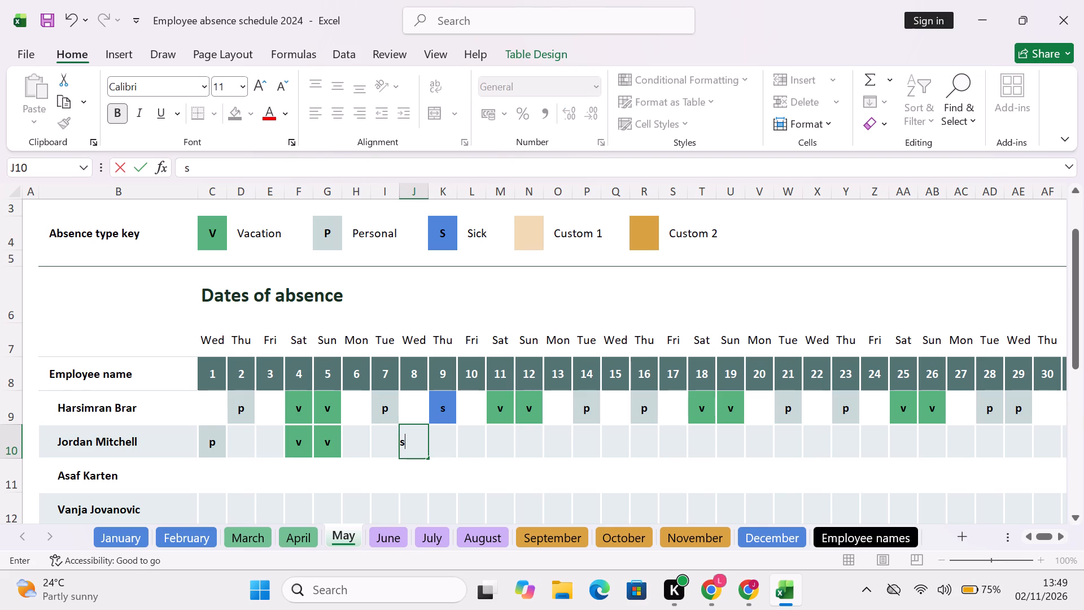
key(Right)
key(Right)
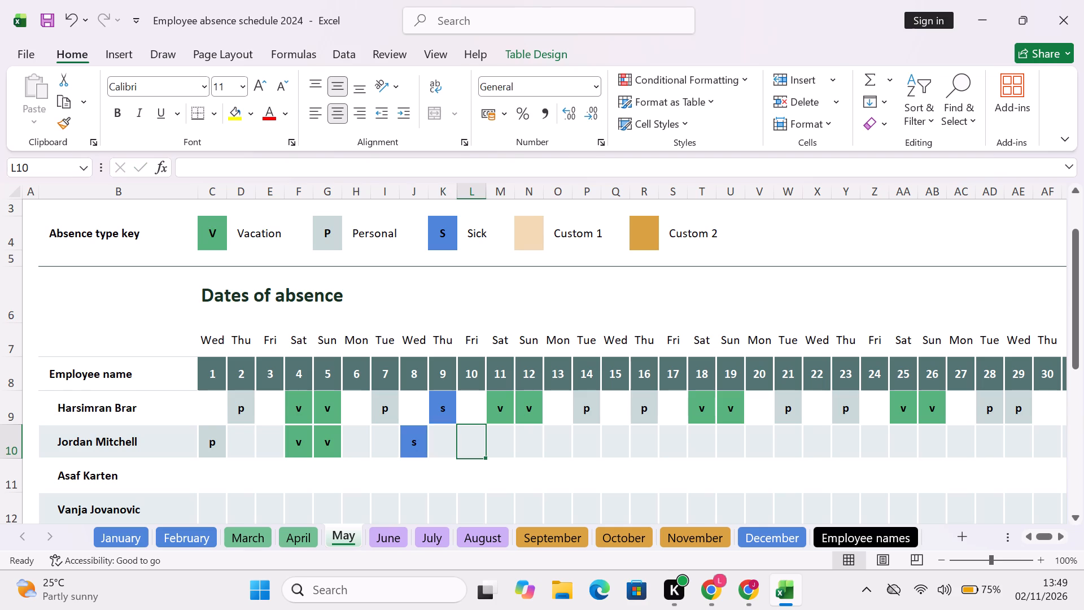
key(Right)
key(v)
key(Right)
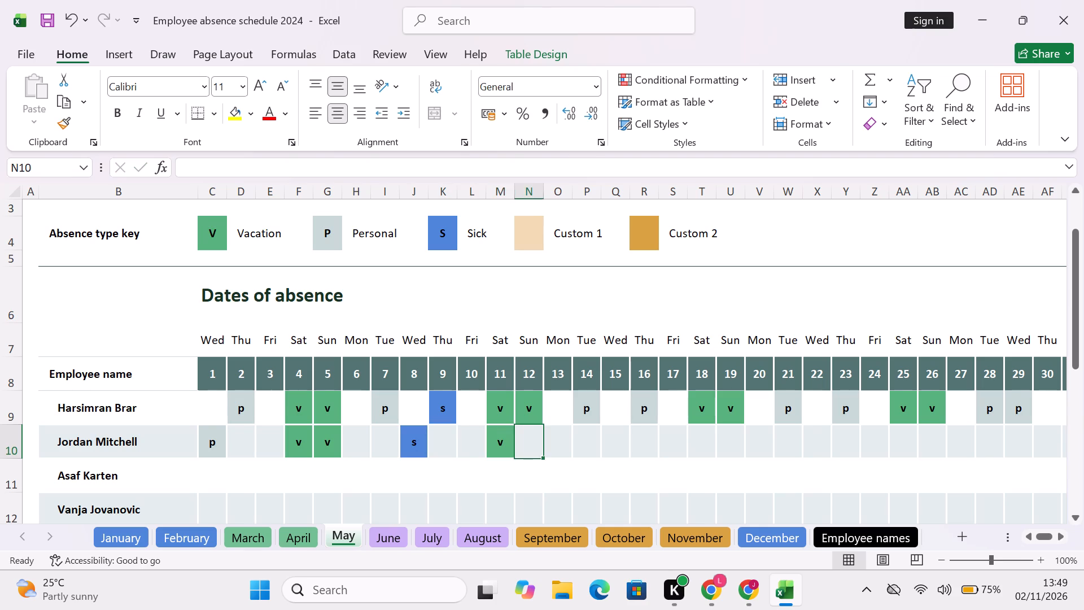
key(Right)
key(Left)
key(v)
key(Right)
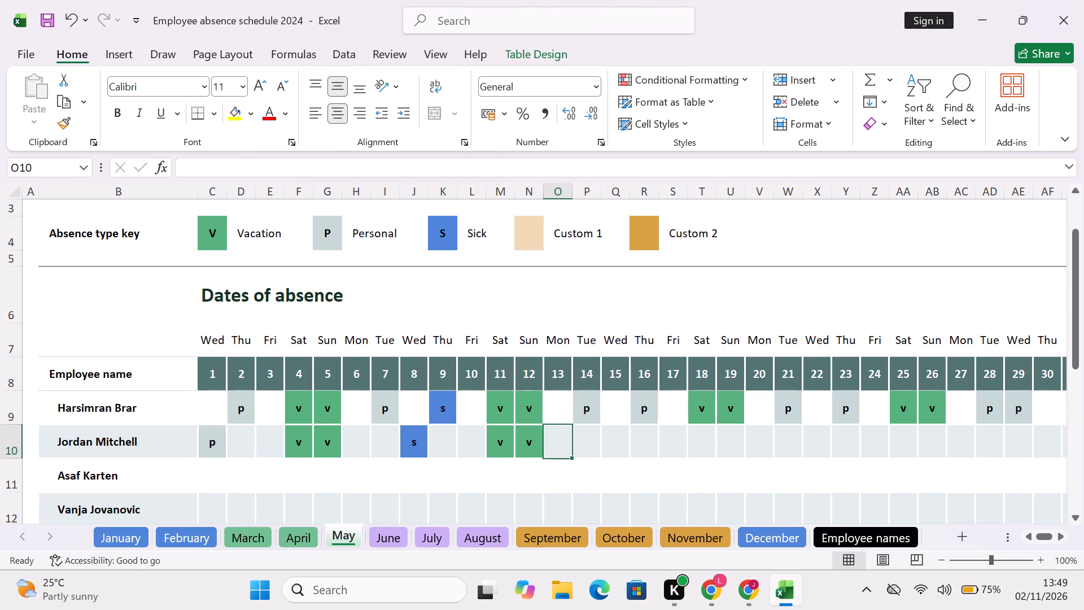
In the second employee's May row, enter p on days 15 and 17 and v on days 18 and 19.
key(Right)
key(Right)
key(p)
key(Right)
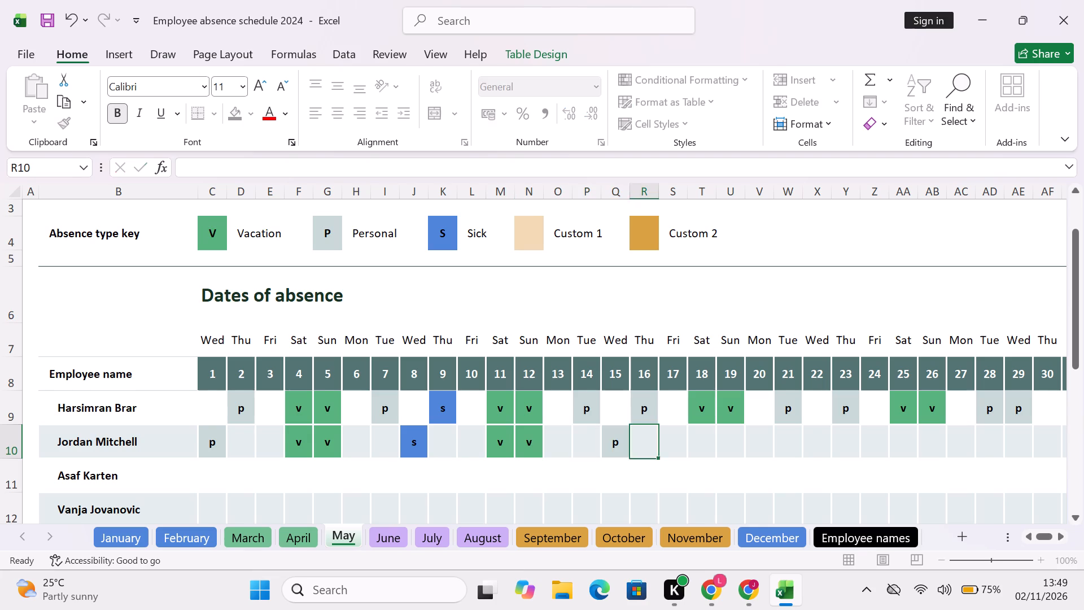
key(Right)
key(p)
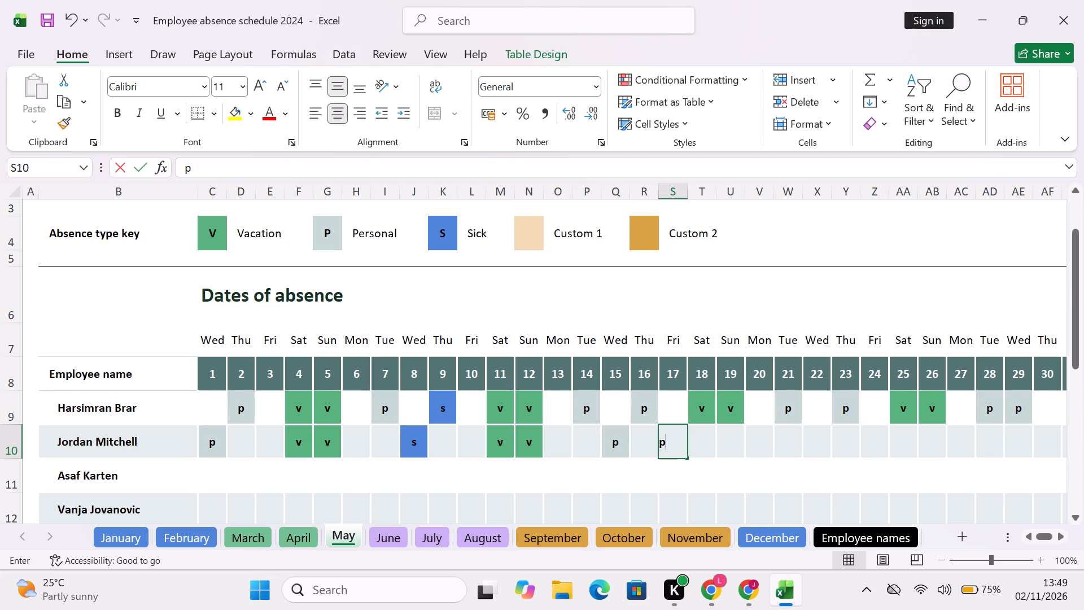
key(Right)
key(Right)
key(v)
key(Left)
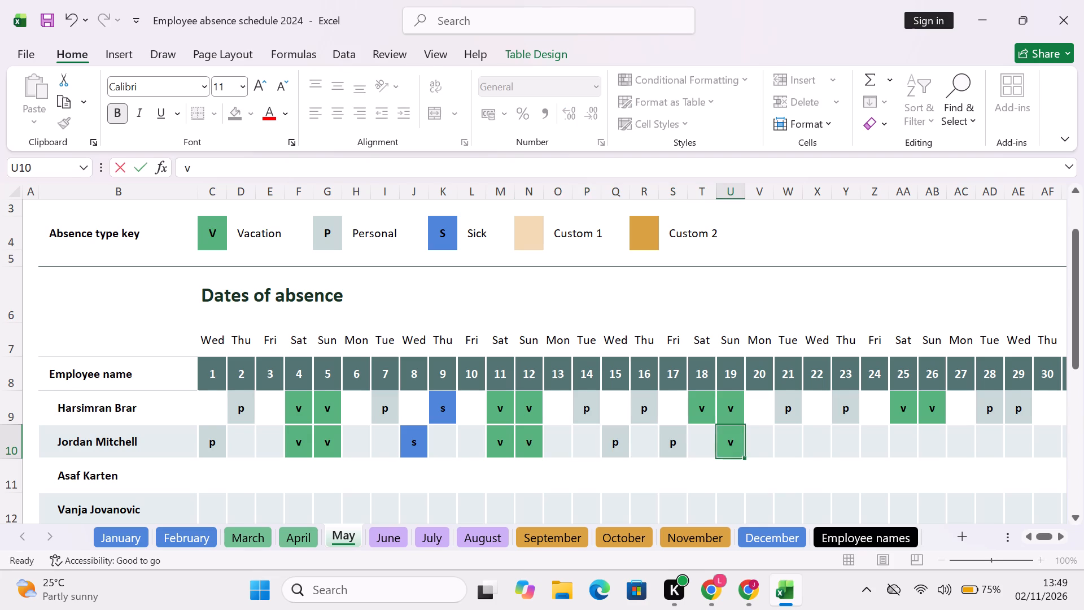
key(v)
key(Right)
In the second employee's May row, enter p on days 20 and 24, leaving days 21 to 23 empty.
key(Right)
key(p)
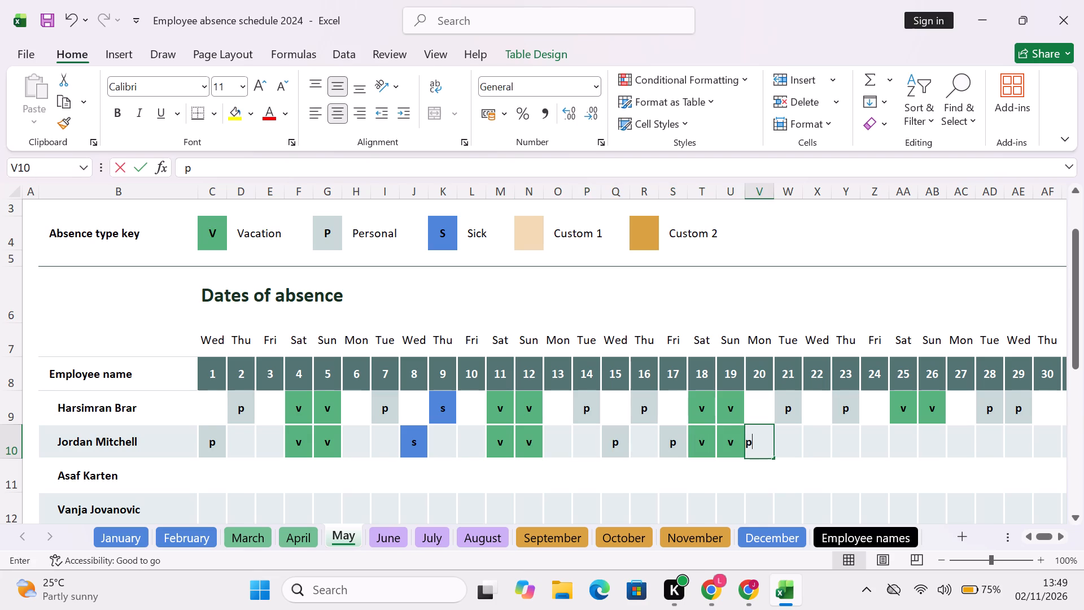
key(Right)
key(Right)
key(Right)
key(Right)
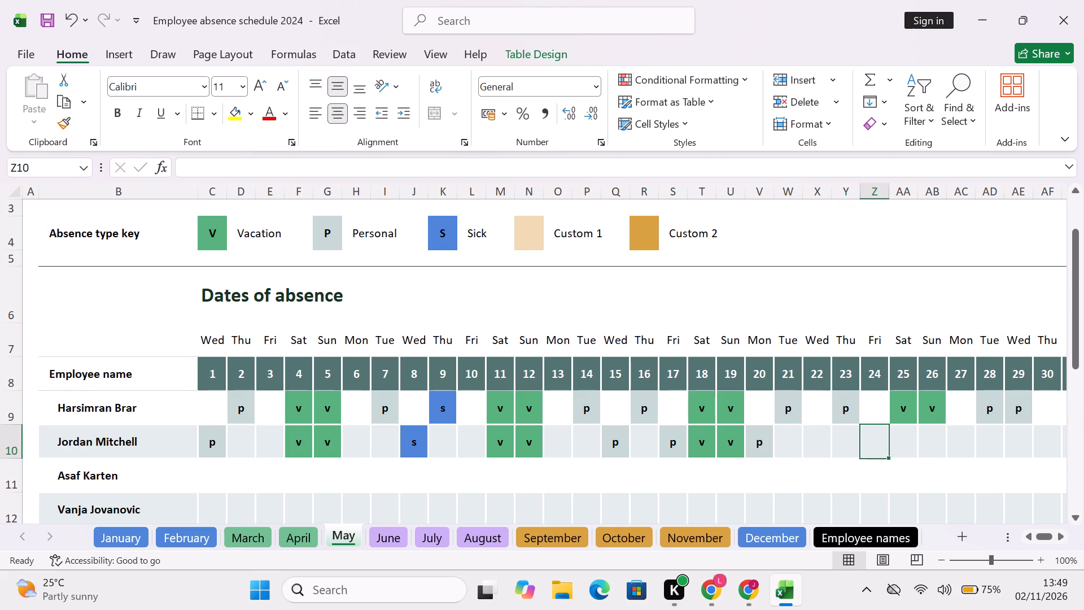
key(p)
key(Right)
In the second employee's May row, enter v on the weekend days 25 and 26.
key(Right)
key(Right)
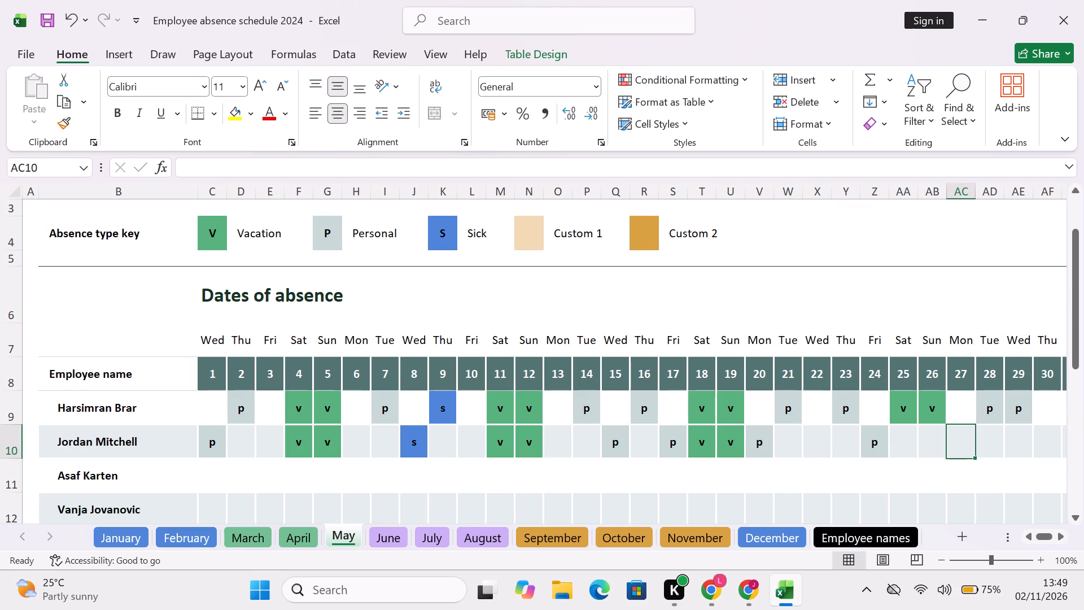
key(Left)
key(Left)
key(v)
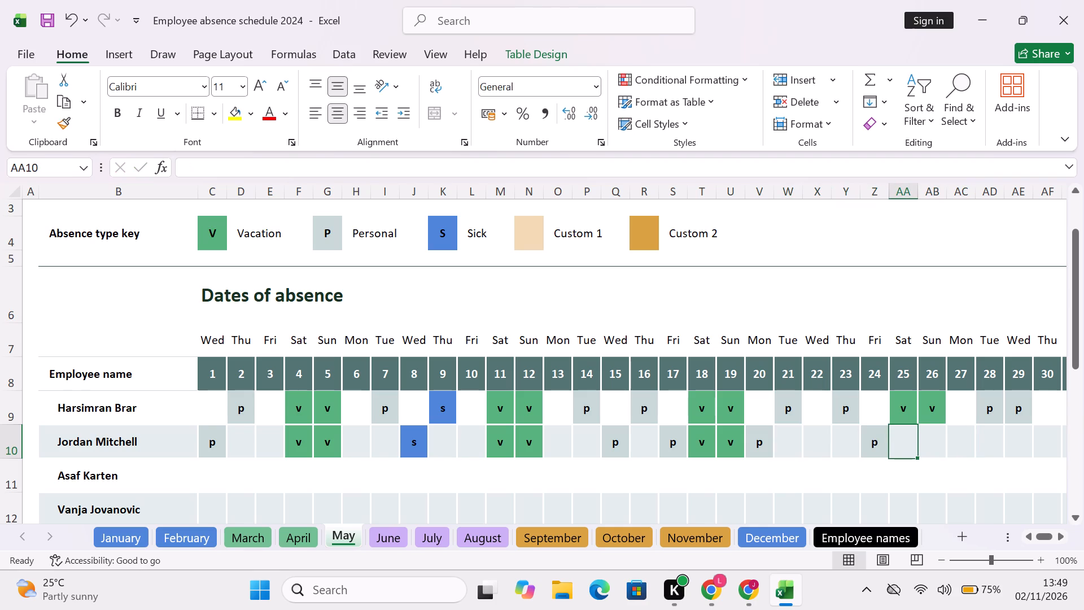
key(Right)
key(v)
key(Right)
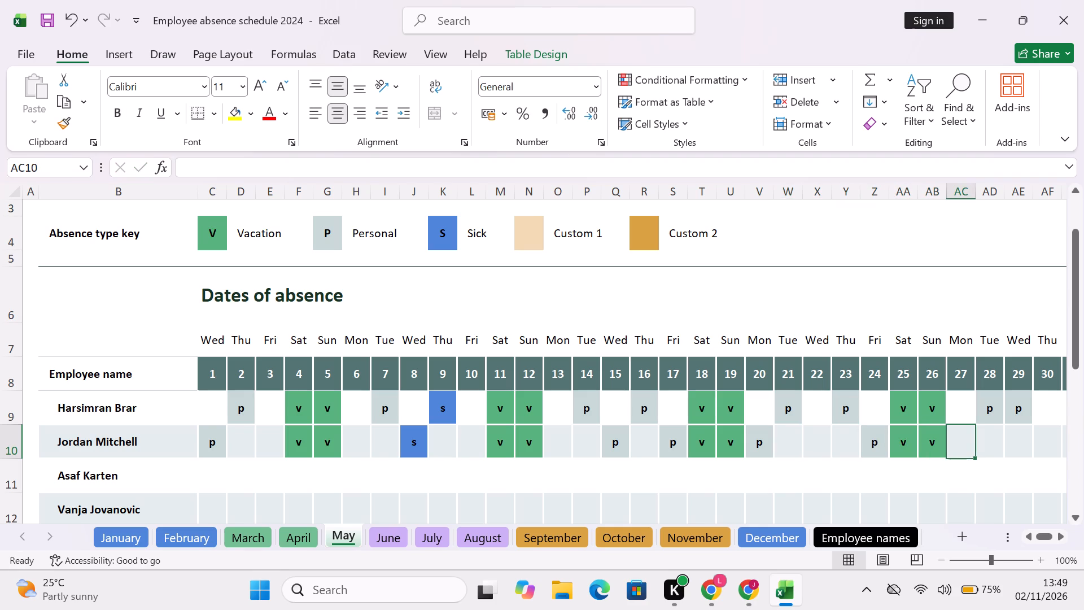
In the second employee's May row, enter p on day 27 and s on day 31, leaving days 28 to 30 empty.
key(p)
key(Right)
key(Right)
key(Right)
key(Right)
key(Right)
key(Left)
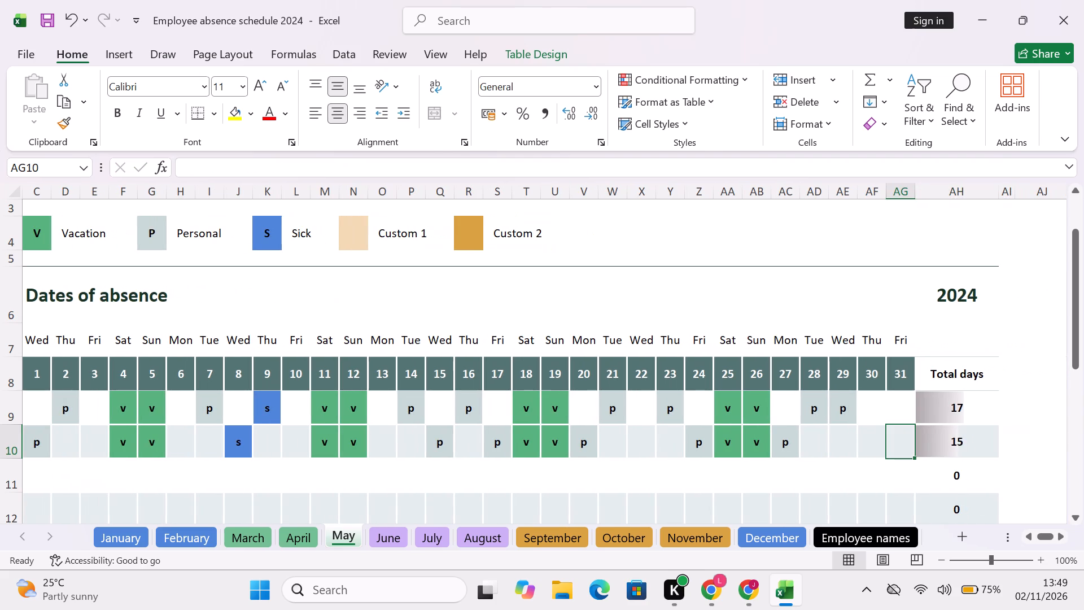
key(Left)
key(Right)
key(Right)
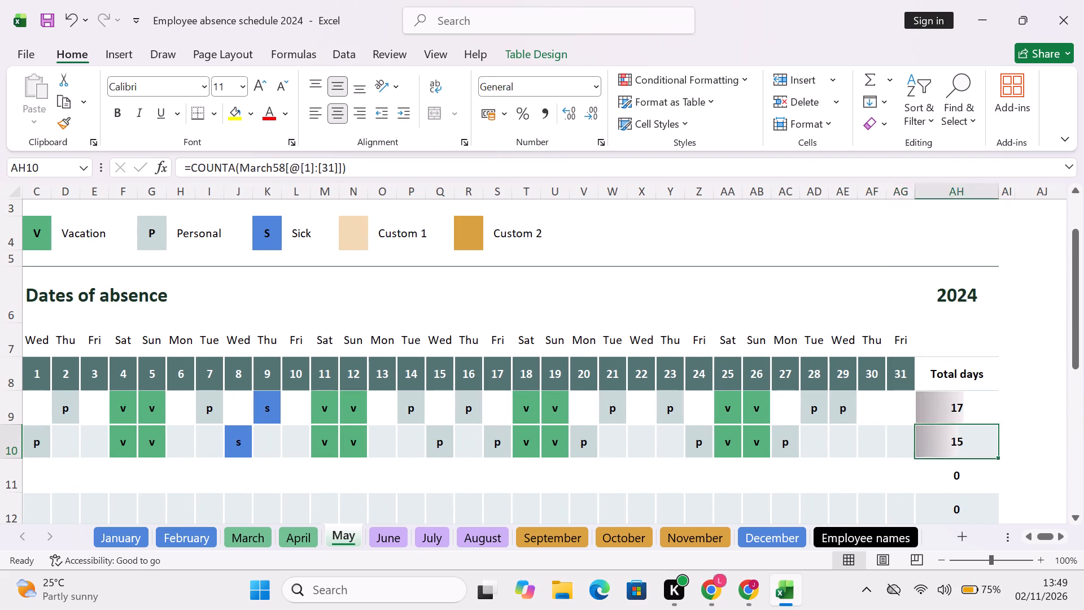
key(Left)
key(s)
key(Down)
In the third employee's May row, enter p on day 3, leaving days 1 and 2 empty.
key(Left)
key(Left)
key(Left)
key(Left)
key(Left)
key(Left)
key(Left)
key(Left)
key(Left)
key(Left)
key(Left)
key(Left)
key(Left)
key(Left)
key(Left)
key(Left)
key(Left)
key(Left)
key(Left)
key(Left)
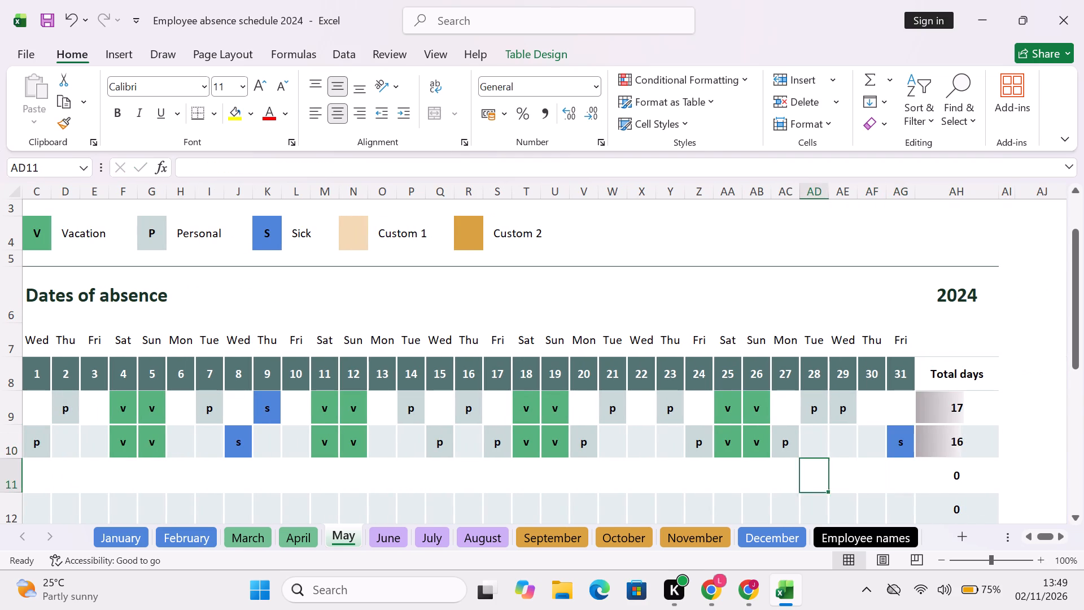
key(Right)
key(Right)
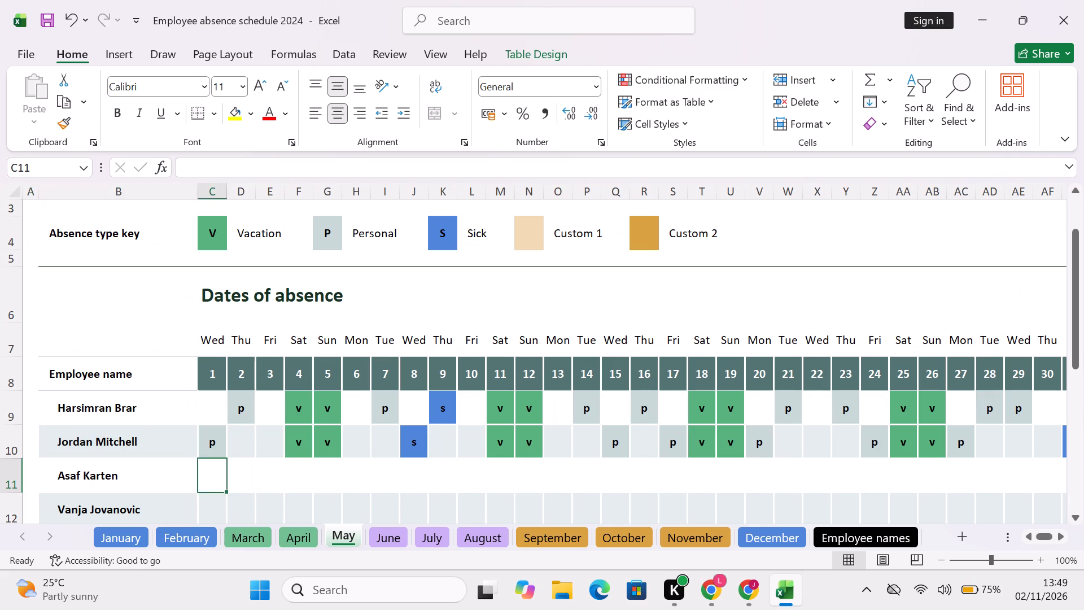
key(Right)
key(Right)
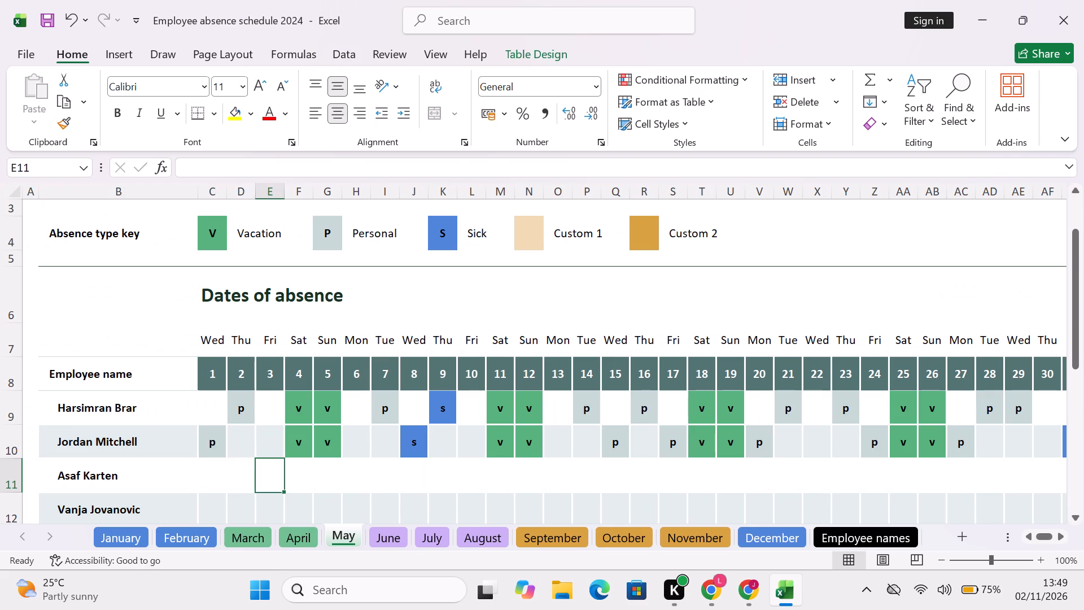
key(p)
key(Right)
In the third employee's May row, enter v on days 4 and 5 and p on day 6.
key(Right)
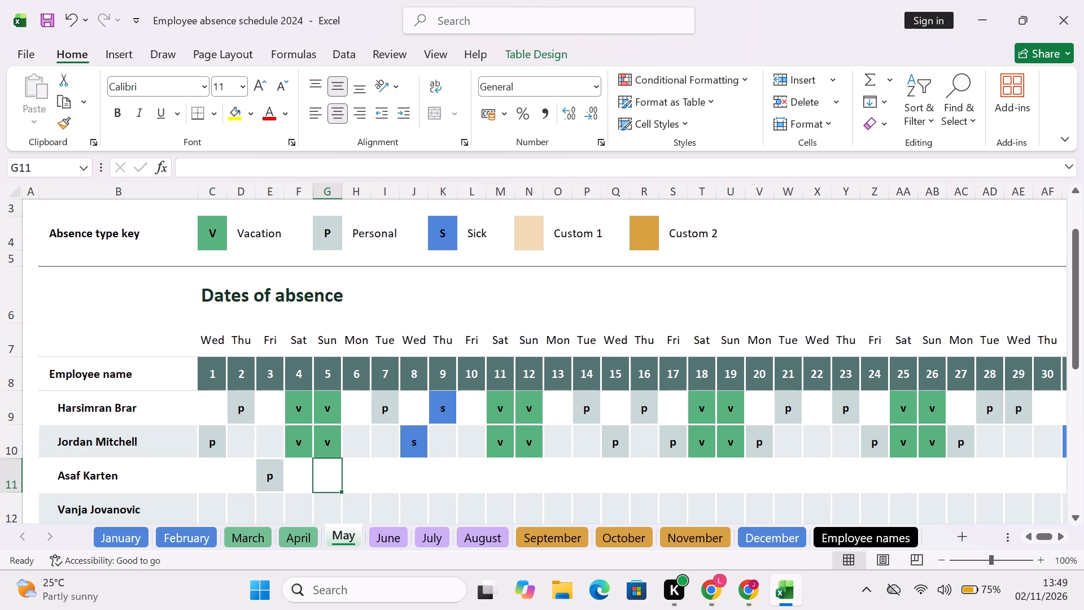
key(v)
key(Left)
key(v)
key(Right)
key(Right)
key(Right)
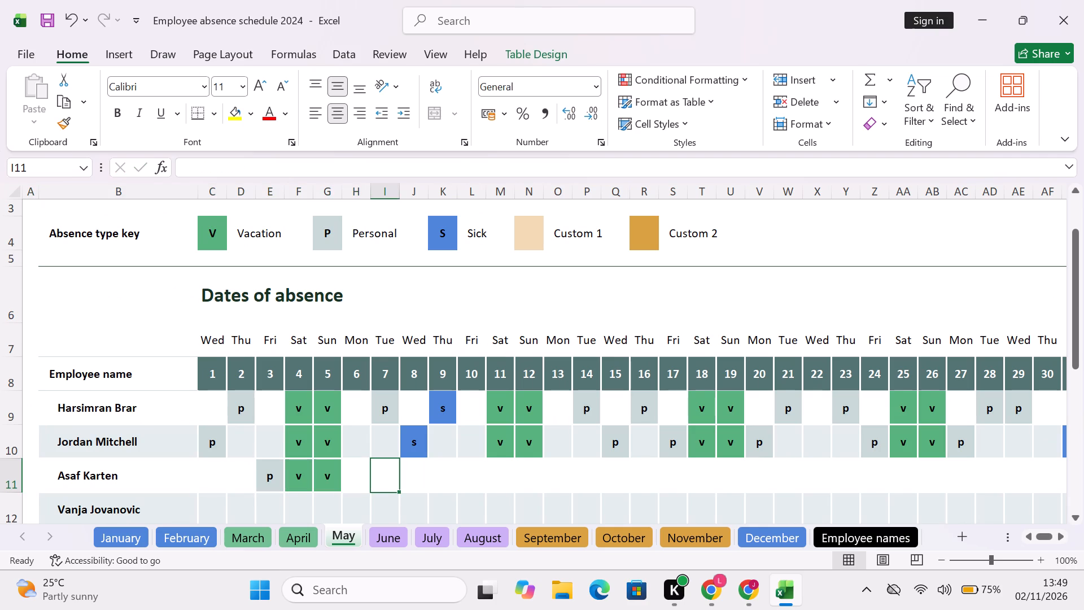
key(Left)
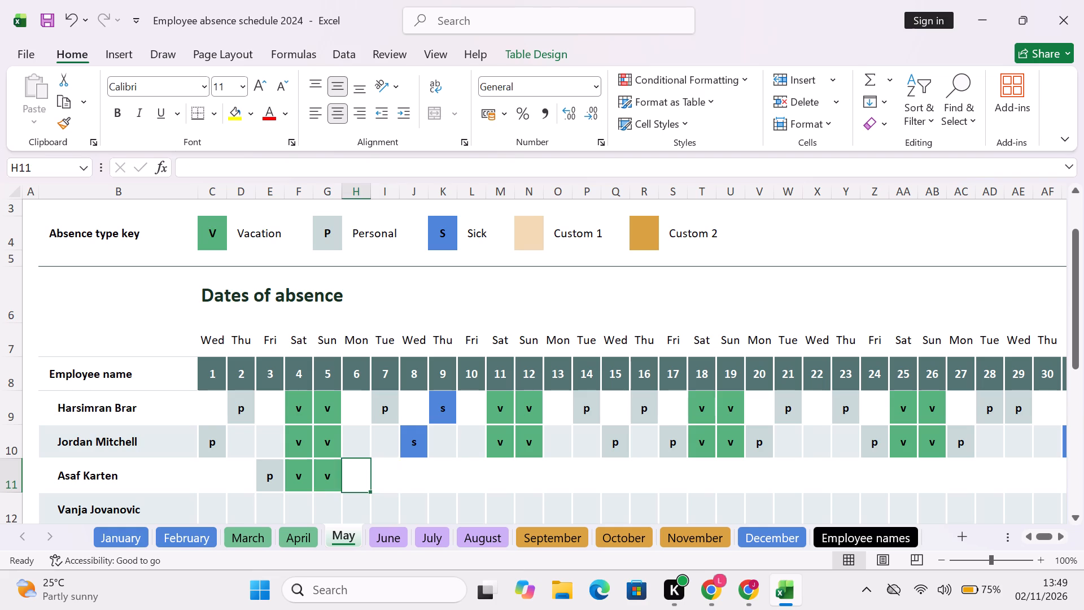
key(p)
key(Right)
In the third employee's May row, enter v on days 11 and 12, leaving days 7 to 10 empty.
key(Right)
key(Right)
key(Right)
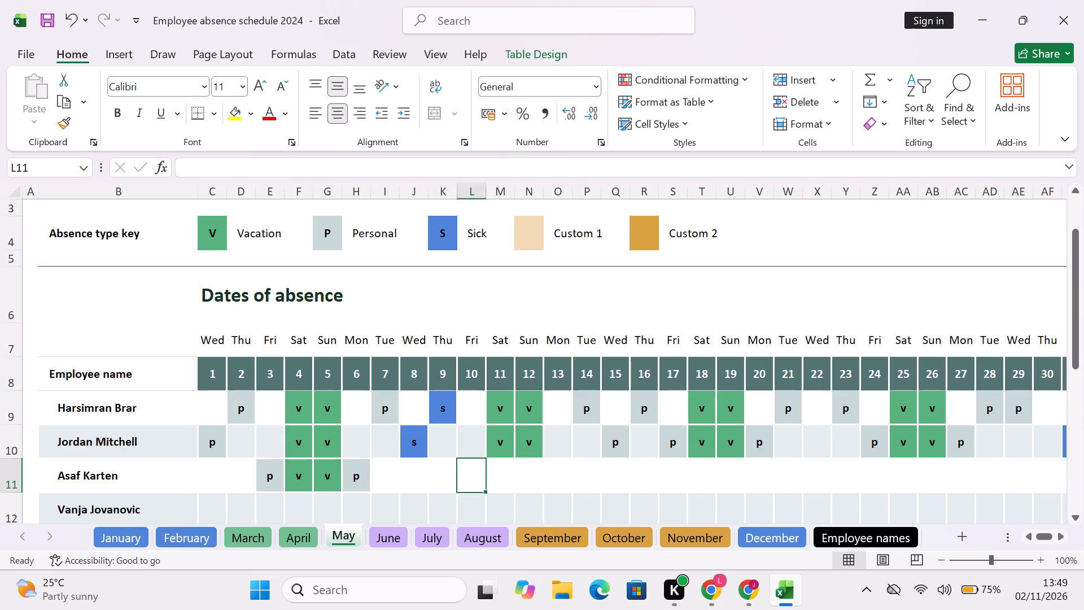
key(Right)
key(v)
key(Right)
key(v)
key(Right)
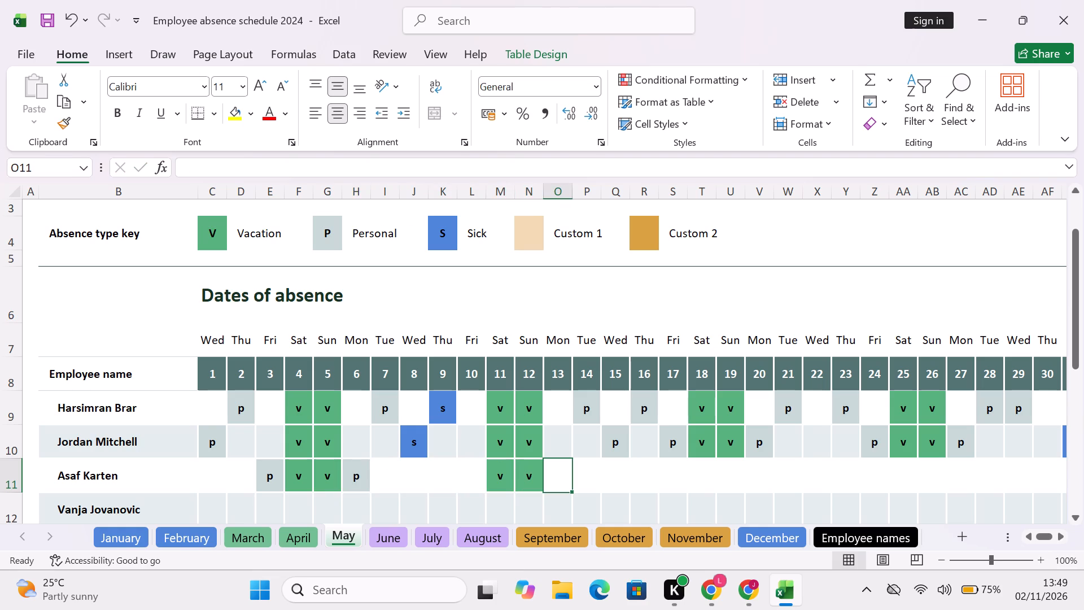
In the third employee's May row, enter p on days 13 and 14.
key(Right)
key(p)
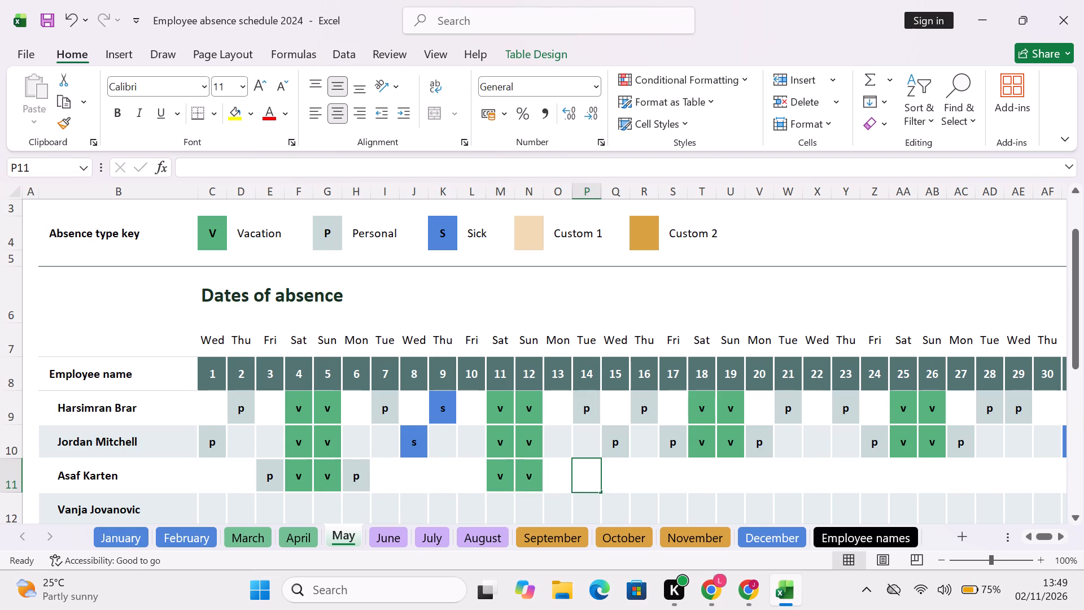
key(Right)
key(Left)
key(Left)
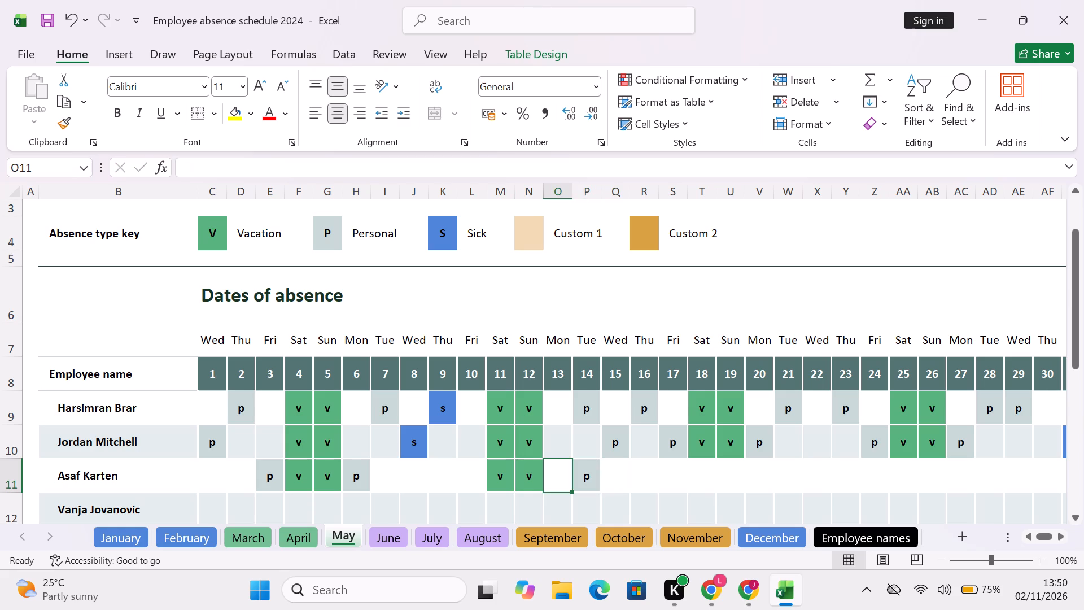
key(v)
key(Right)
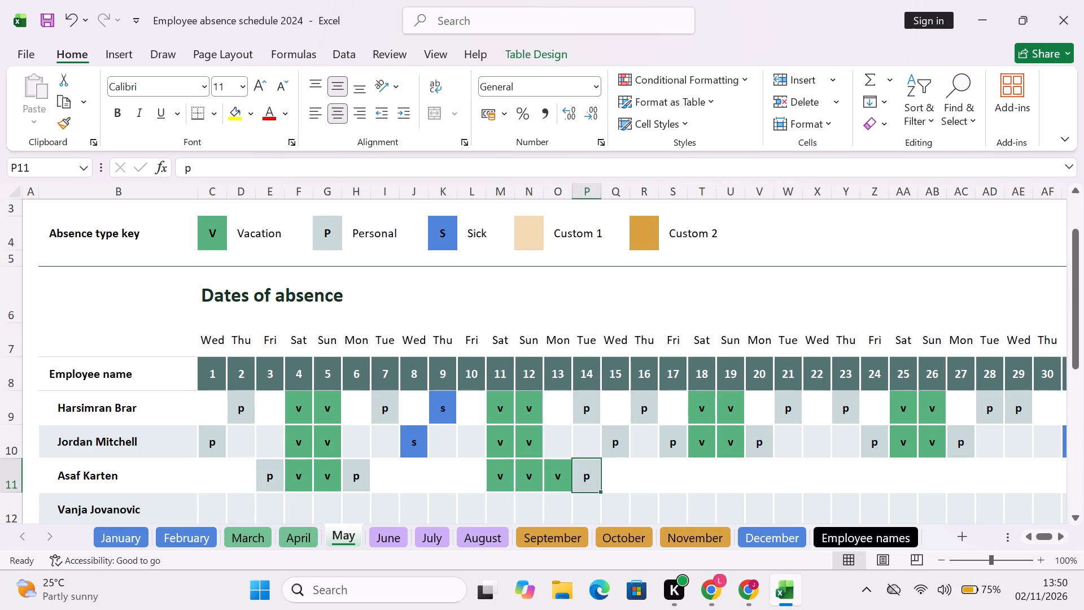
key(Left)
key(BackSpace)
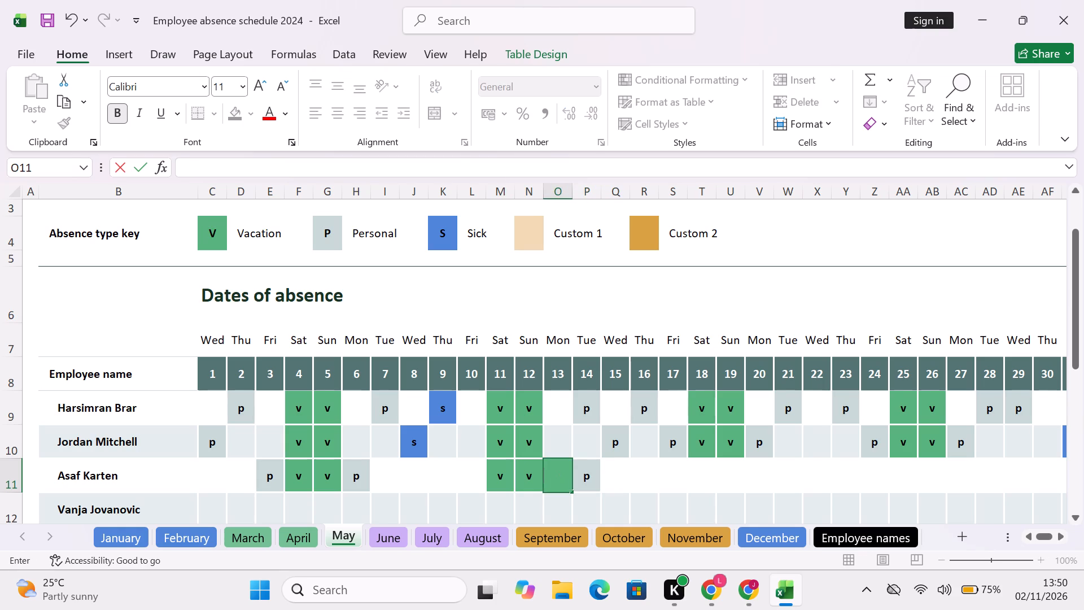
key(p)
key(Right)
In the third employee's May row, enter p on day 16 and v on days 18 and 19.
key(Right)
key(Right)
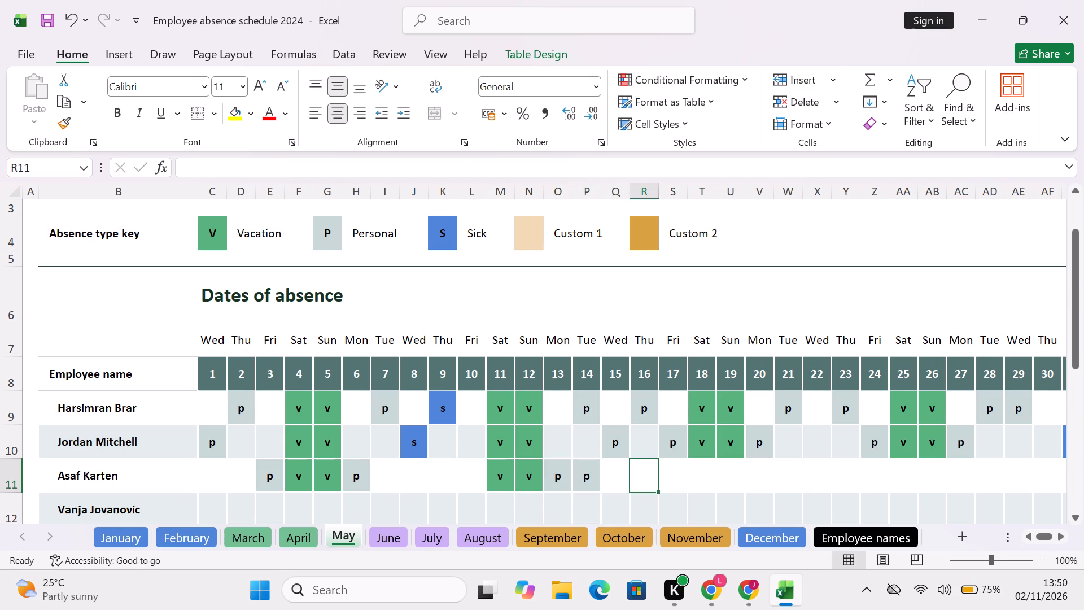
key(p)
key(Right)
key(Right)
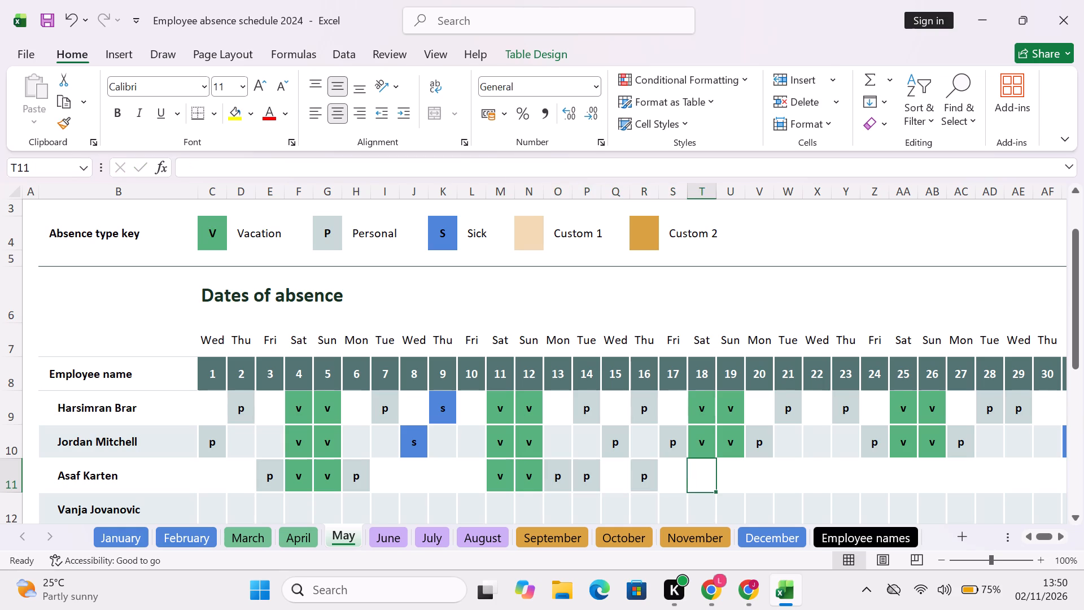
key(v)
key(Right)
key(v)
key(Right)
In the third employee's May row, enter p on days 21 and 23, leaving days 20 and 22 empty.
key(Right)
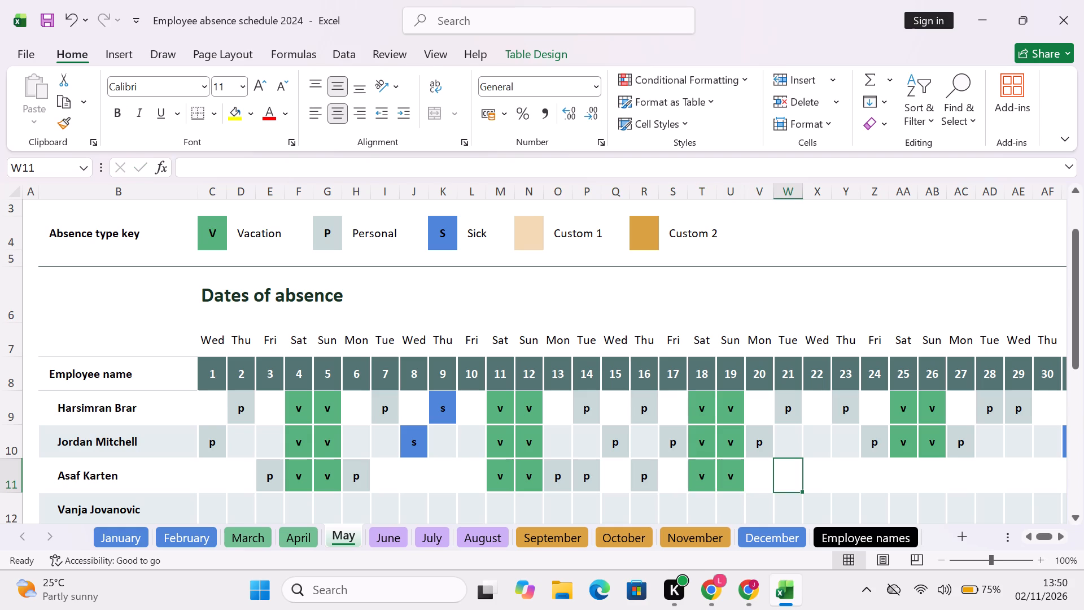
key(p)
key(Right)
key(Right)
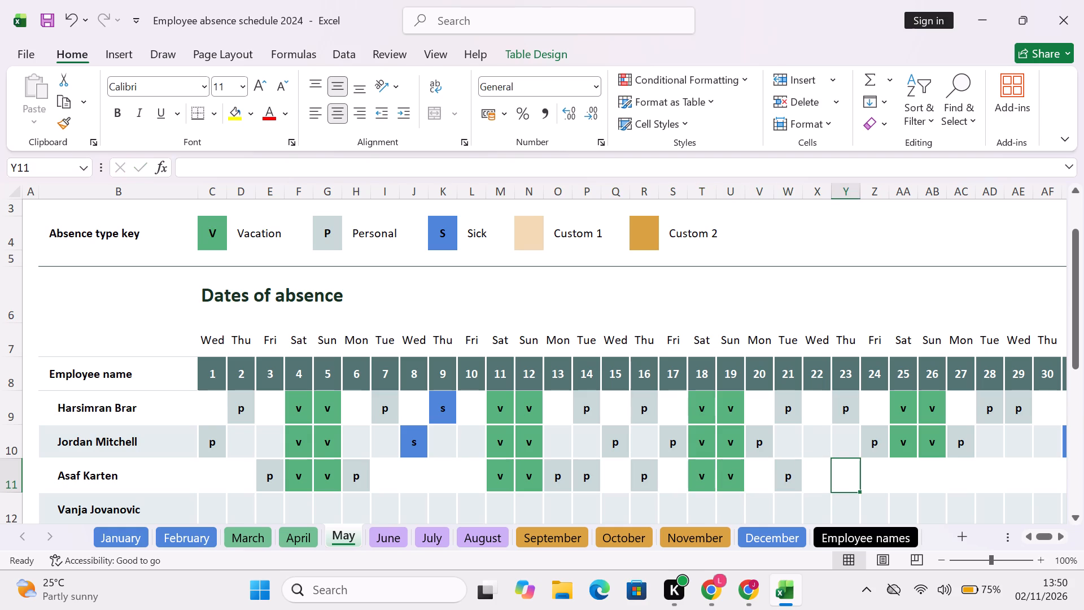
key(p)
key(Right)
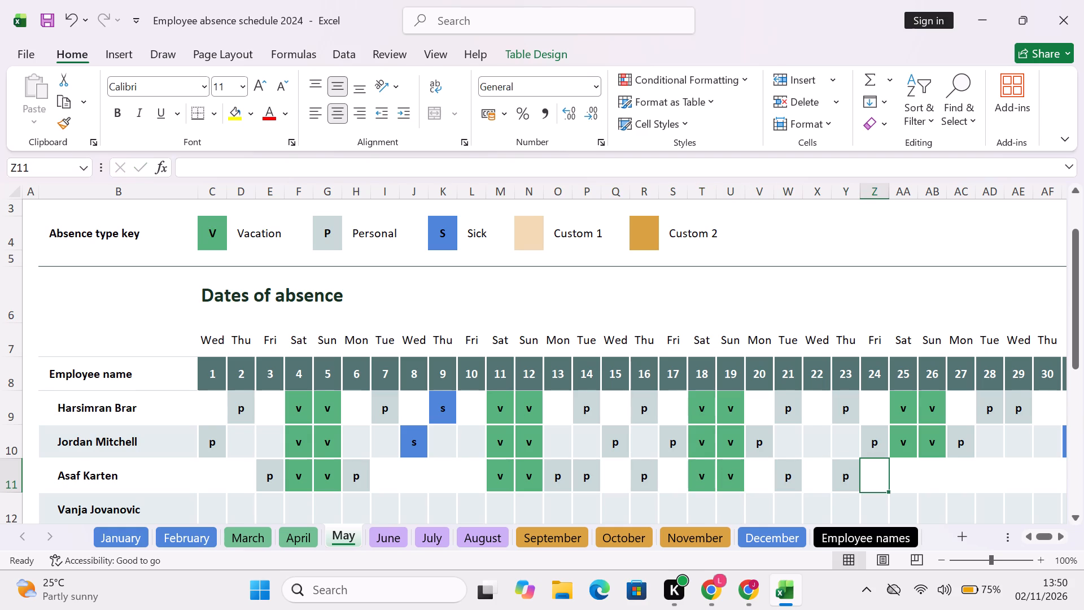
In the third employee's May row, enter v on the weekend days 25 and 26.
key(Right)
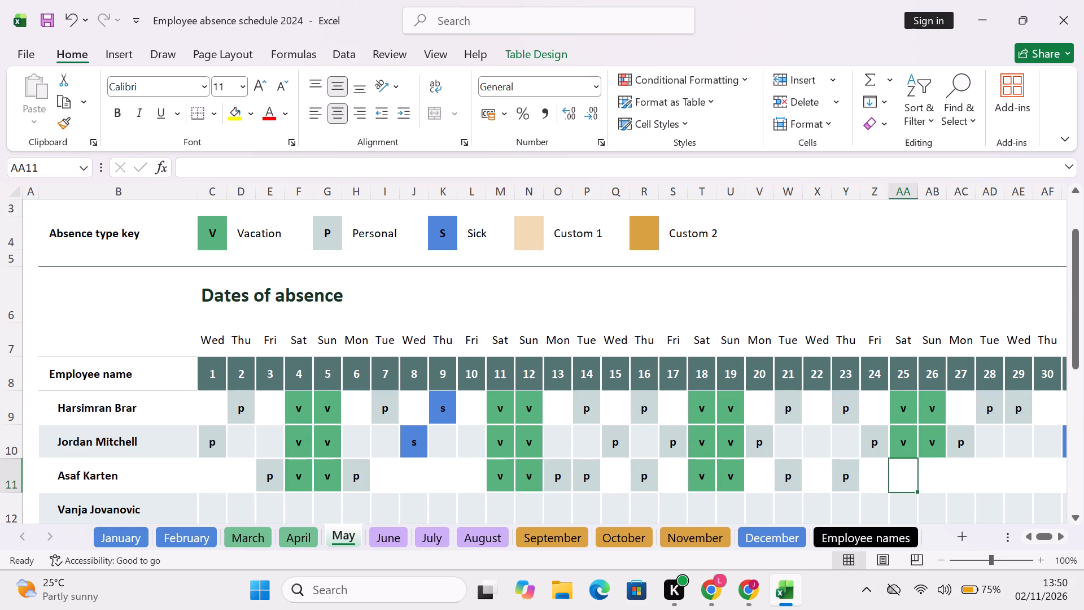
key(v)
key(Right)
key(v)
key(Right)
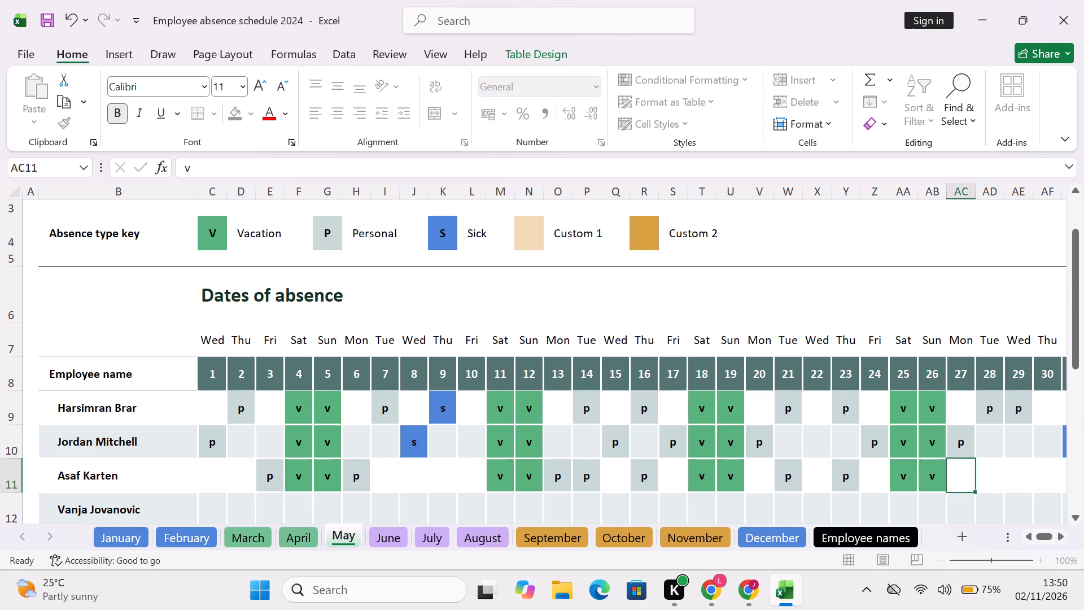
In the third employee's May row, enter s on day 29 and p on day 31, leaving days 27, 28 and 30 empty.
key(Right)
key(Right)
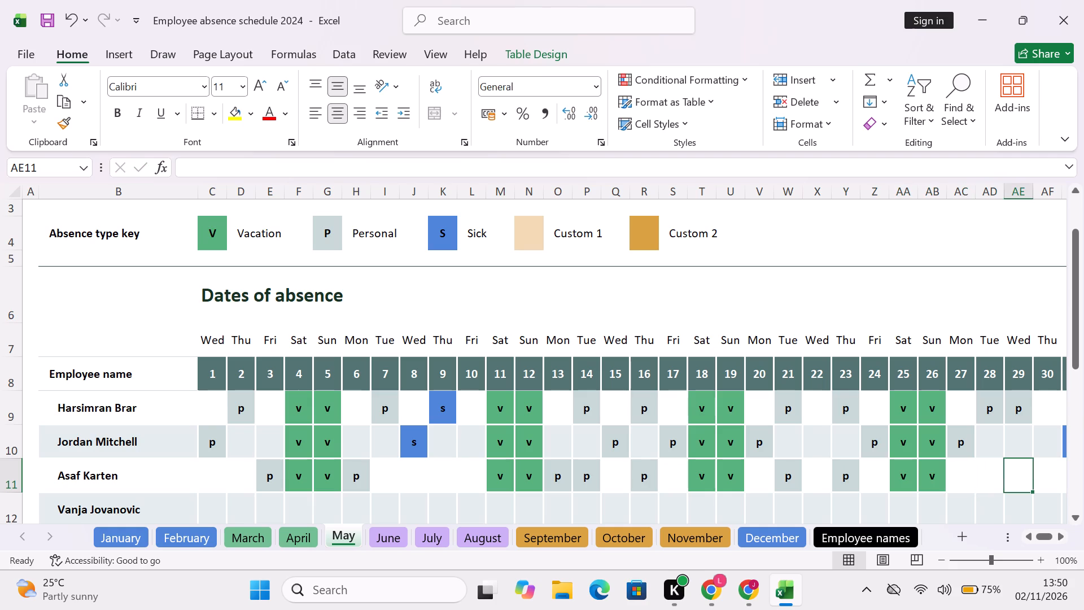
key(s)
key(Right)
key(Right)
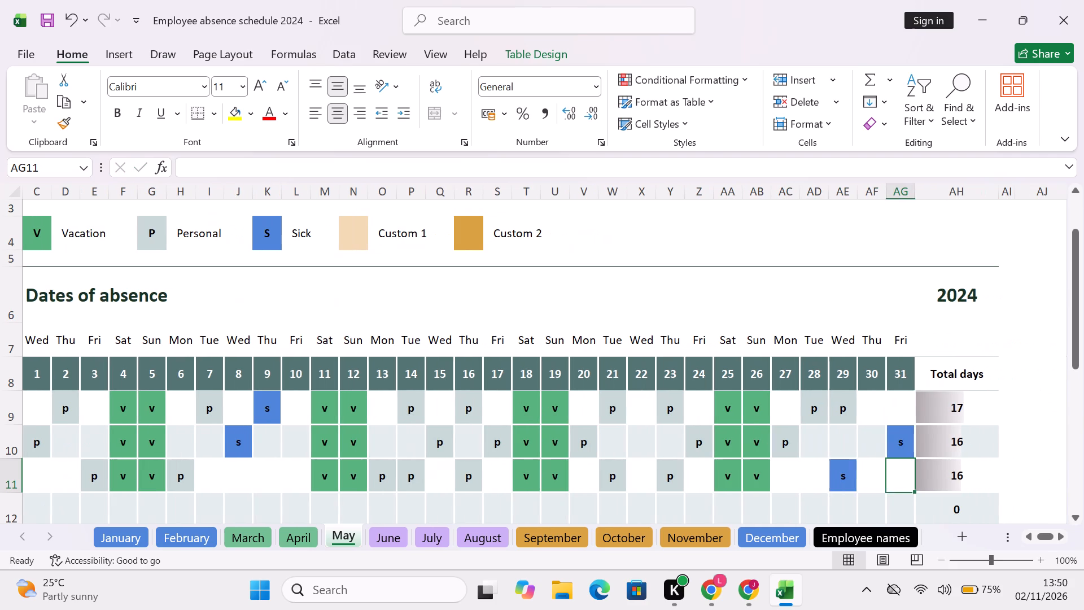
key(Left)
key(Right)
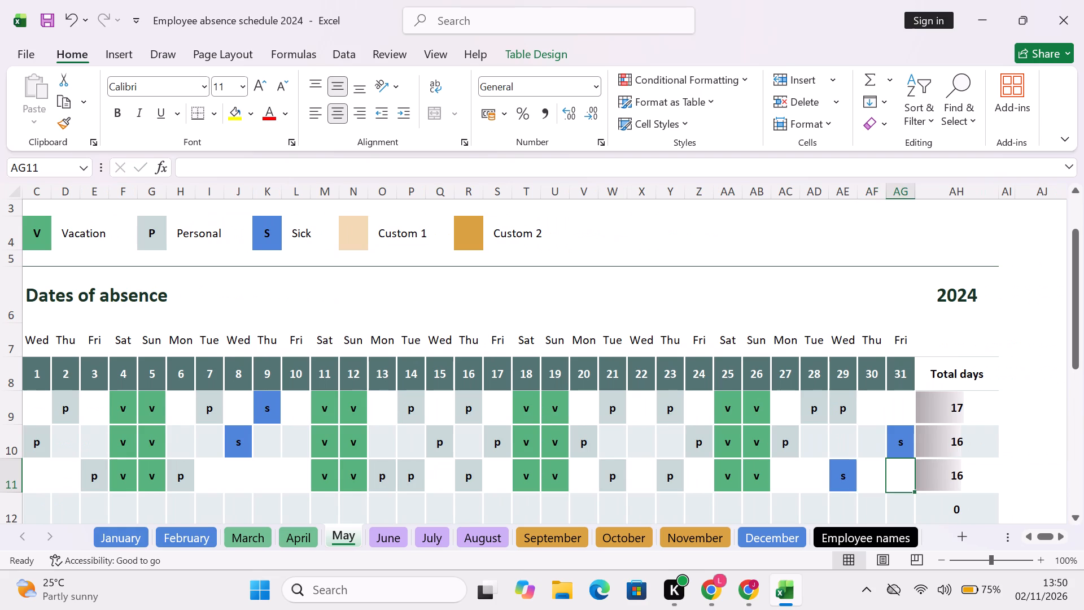
key(p)
key(Right)
In the fourth employee's May row, enter p on day 2, leaving day 1 empty.
key(Down)
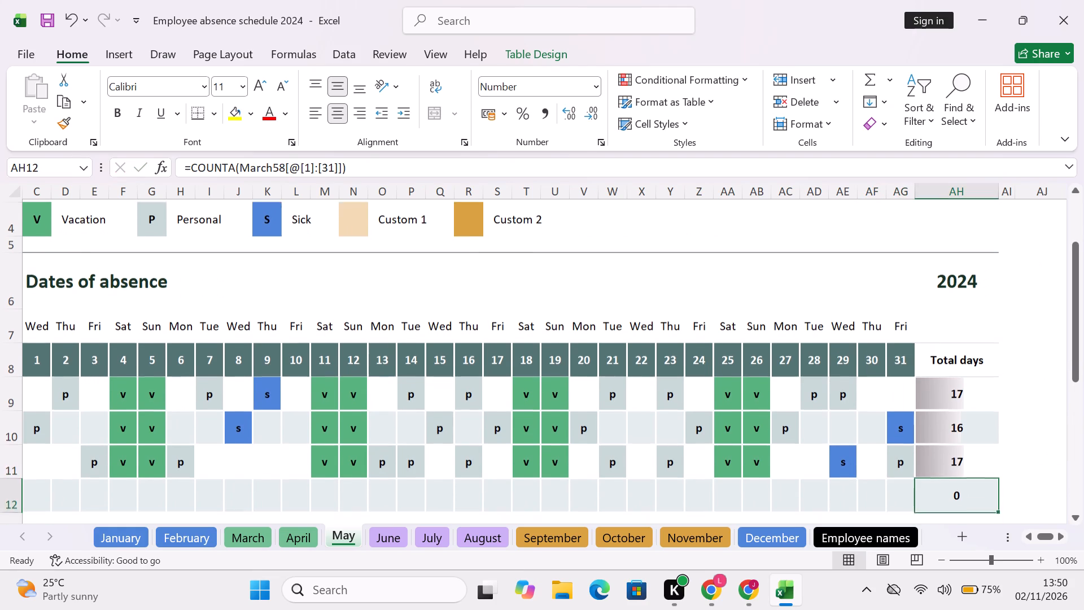
key(Left)
key(Left)
key(Left)
key(Left)
key(Left)
key(Left)
key(Left)
key(Left)
key(Left)
key(Left)
key(Left)
key(Left)
key(Left)
key(Left)
key(Left)
key(Left)
key(Left)
key(Left)
key(Left)
key(Left)
key(Left)
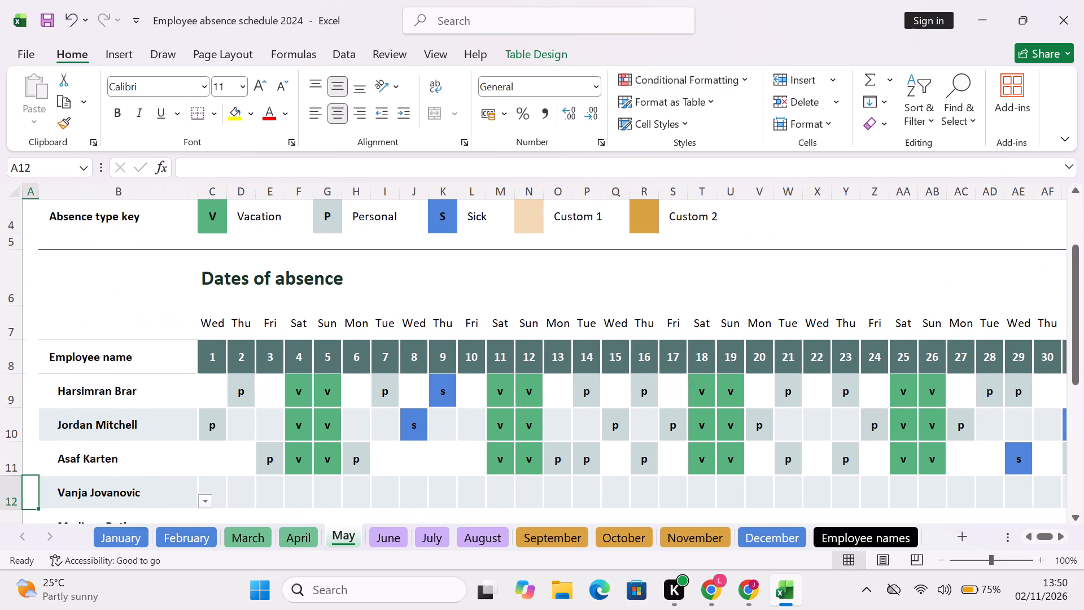
key(Right)
key(Right)
key(Right)
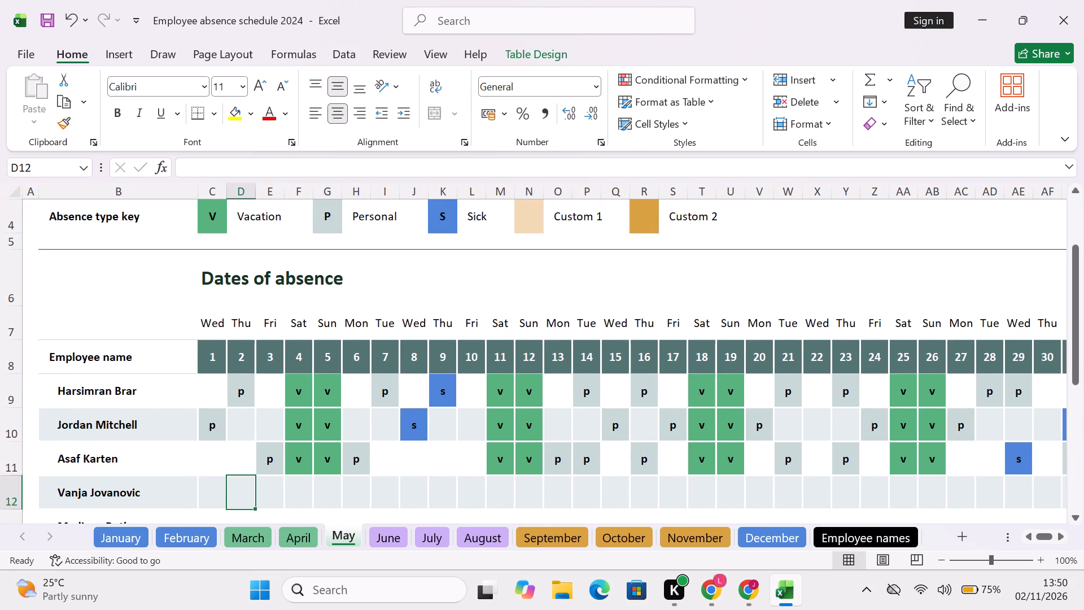
key(p)
key(Right)
In the fourth employee's May row, enter v on the weekend days 4 and 5.
key(Right)
key(Right)
key(Left)
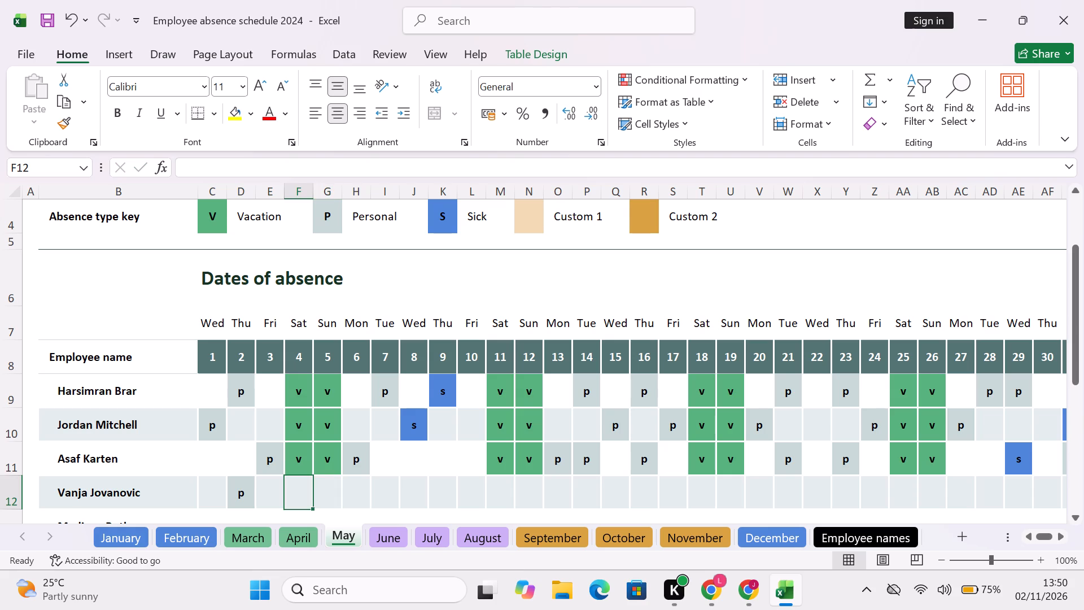
key(v)
key(Right)
key(v)
key(Right)
In the fourth employee's May row, enter p on days 7 and 9, leaving days 6 and 8 empty.
key(Right)
key(Right)
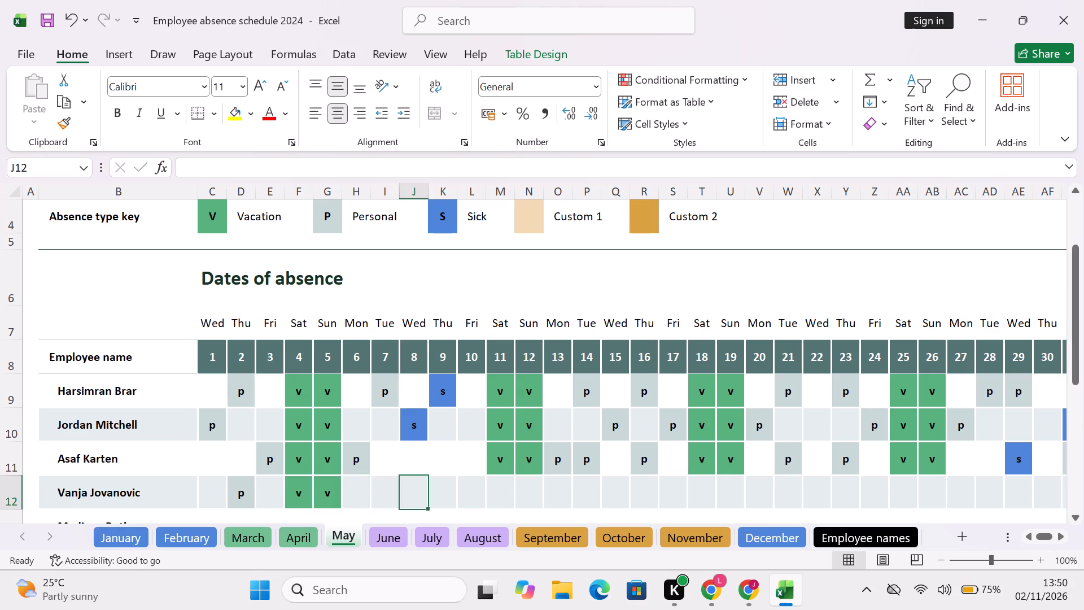
key(Left)
key(Right)
key(Left)
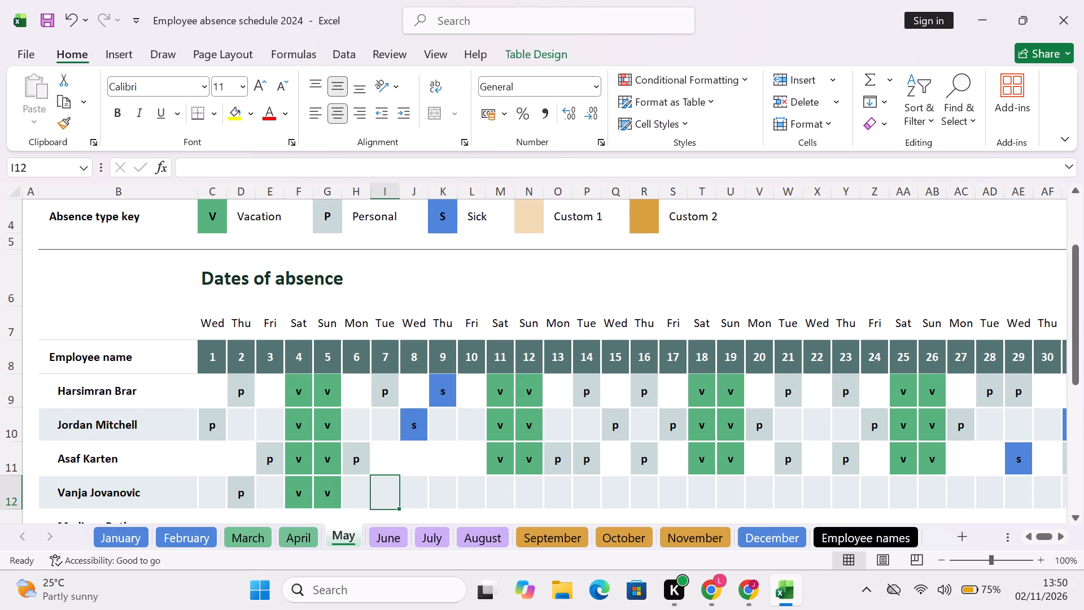
key(p)
key(Right)
key(Right)
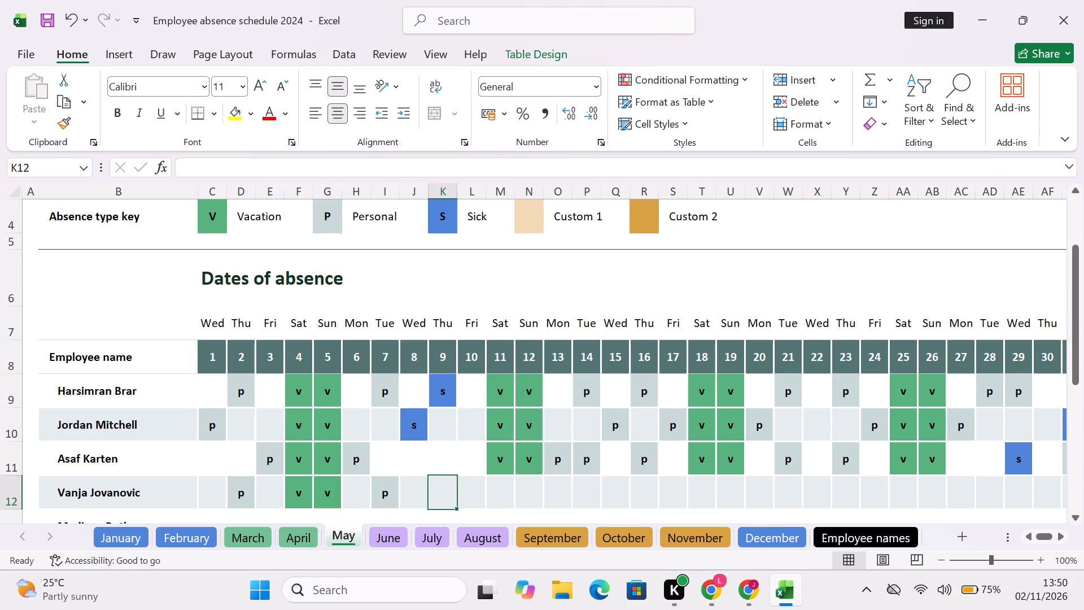
key(p)
key(Right)
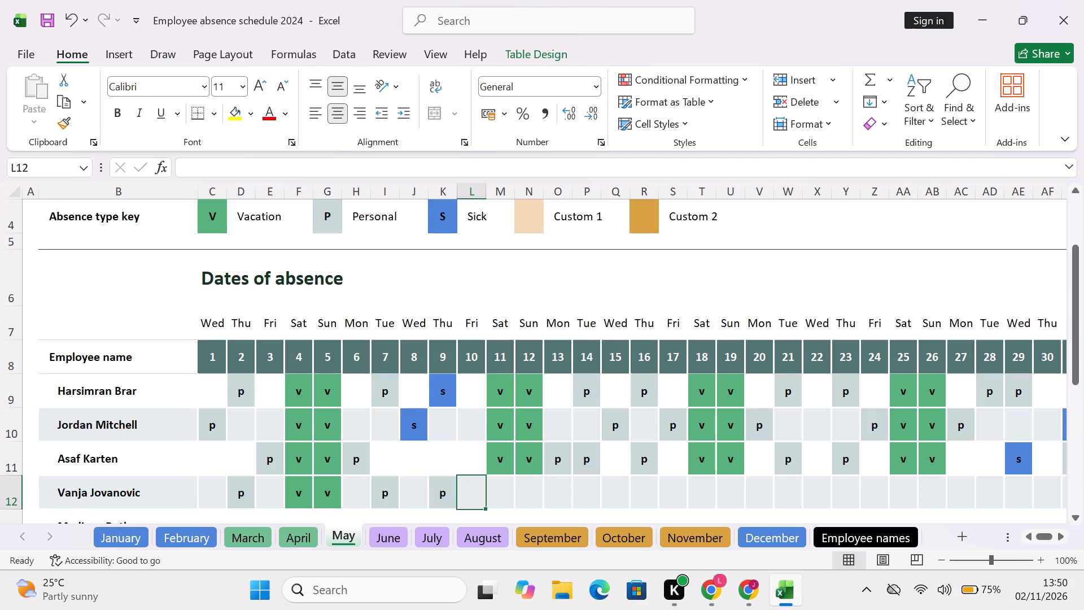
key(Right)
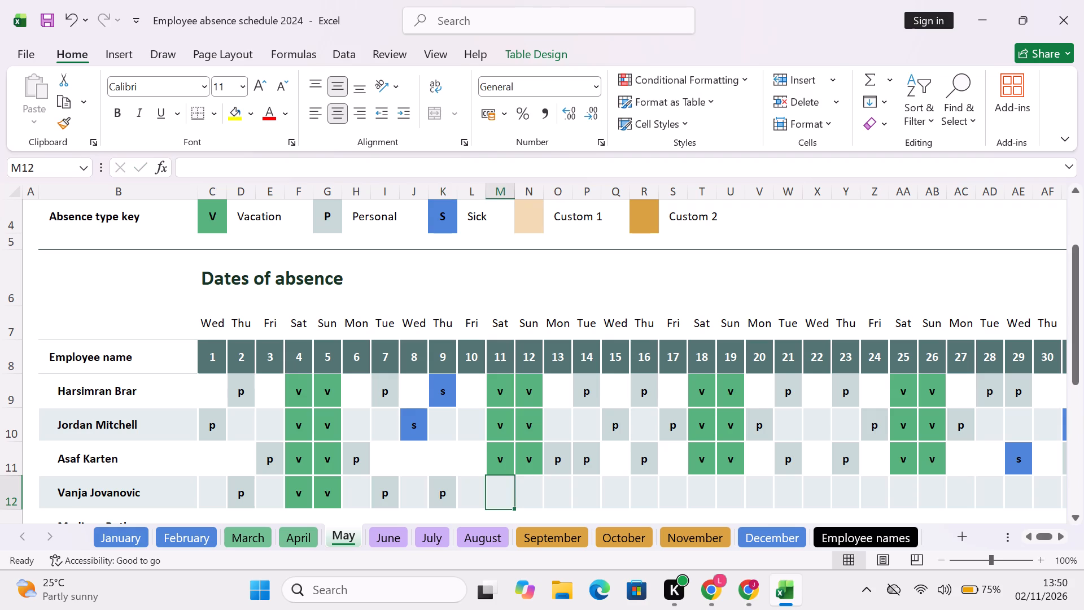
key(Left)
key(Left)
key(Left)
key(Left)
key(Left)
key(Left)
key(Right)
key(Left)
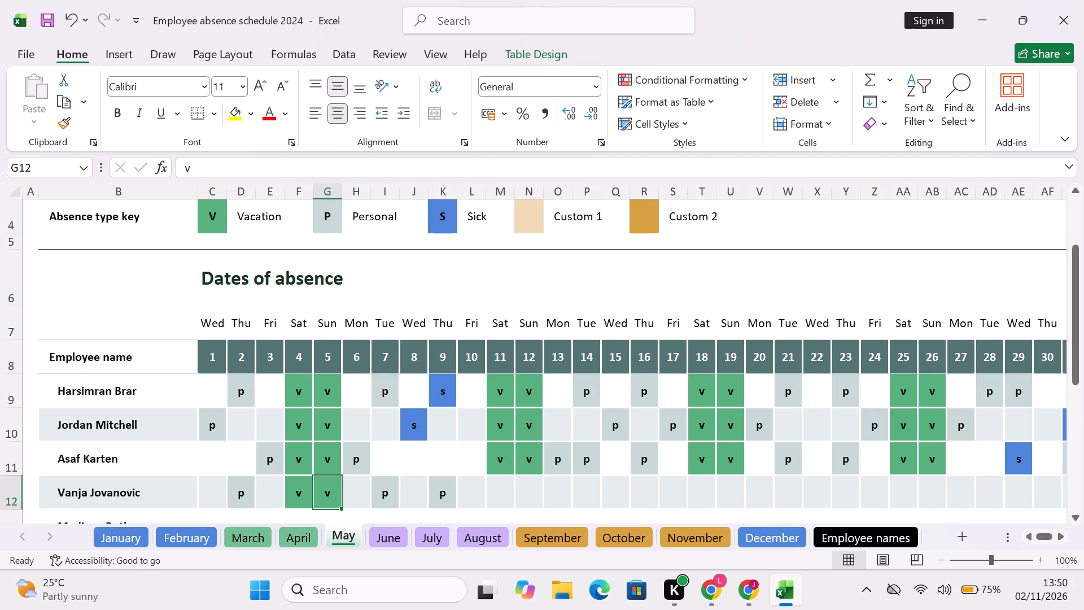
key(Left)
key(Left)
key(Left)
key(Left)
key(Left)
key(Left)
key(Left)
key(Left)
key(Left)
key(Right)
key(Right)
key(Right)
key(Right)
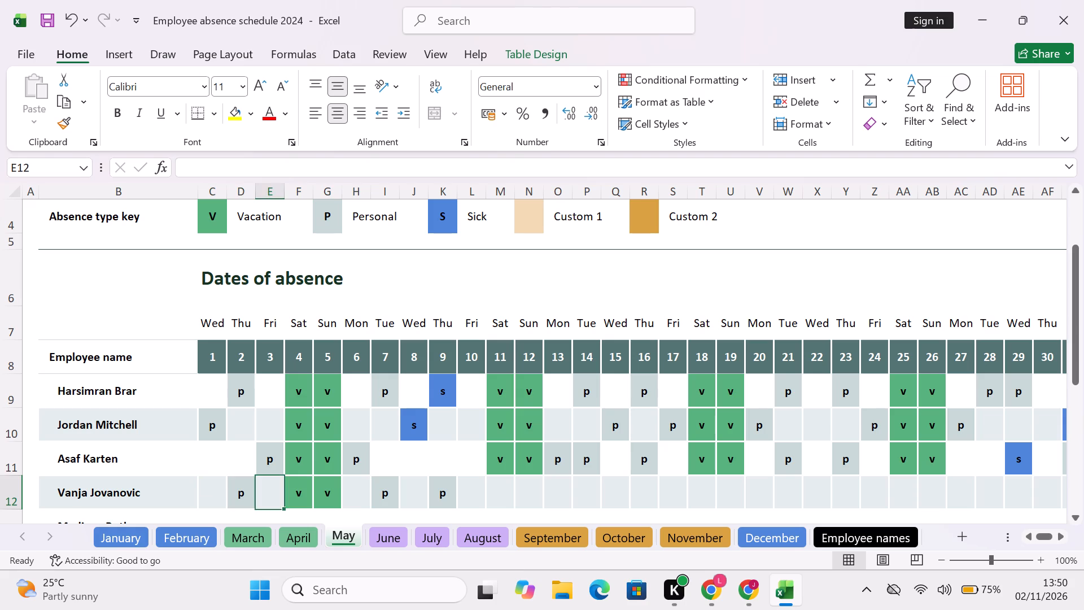
In the fourth employee's May row, enter v on day 12, leaving days 10 and 11 empty.
key(Right)
key(Right)
key(Right)
key(Right)
key(Right)
key(Right)
key(Right)
key(Right)
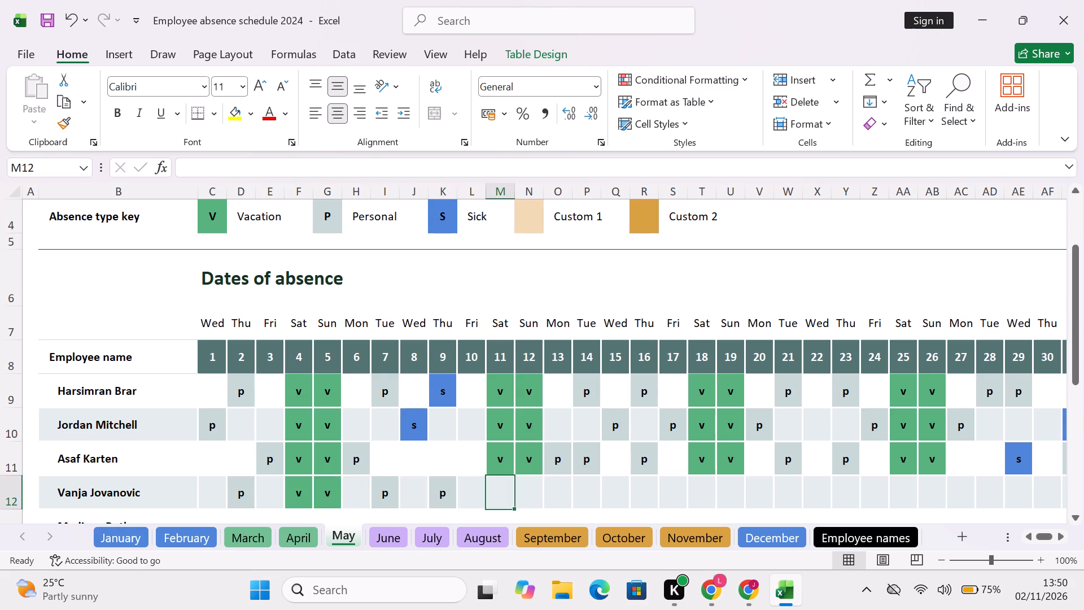
key(Right)
key(v)
key(Right)
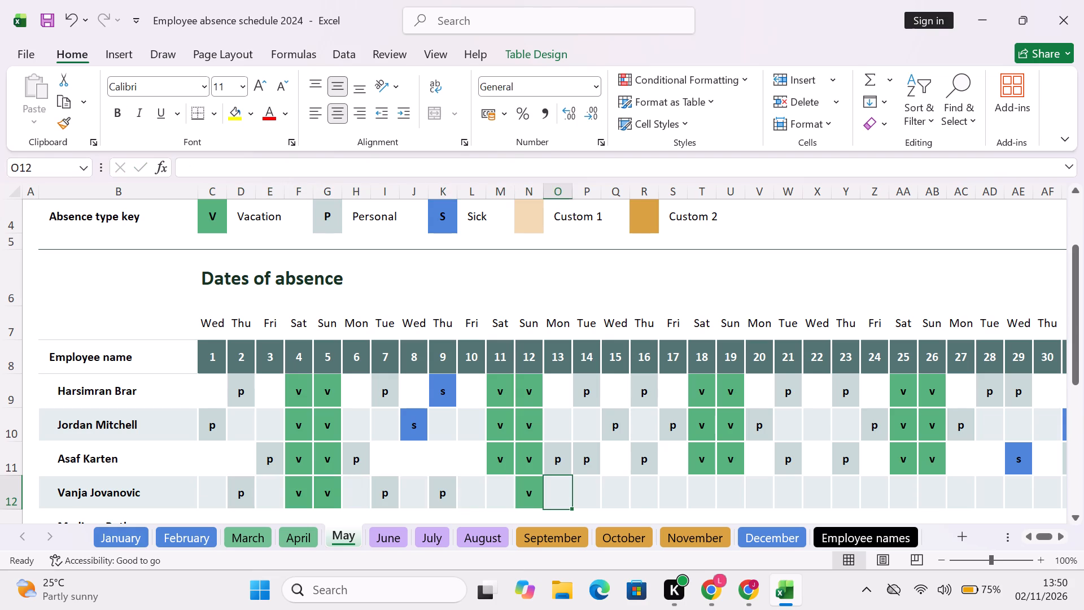
In the fourth employee's May row, enter s on day 15, leaving days 13 and 14 empty.
key(Right)
key(Right)
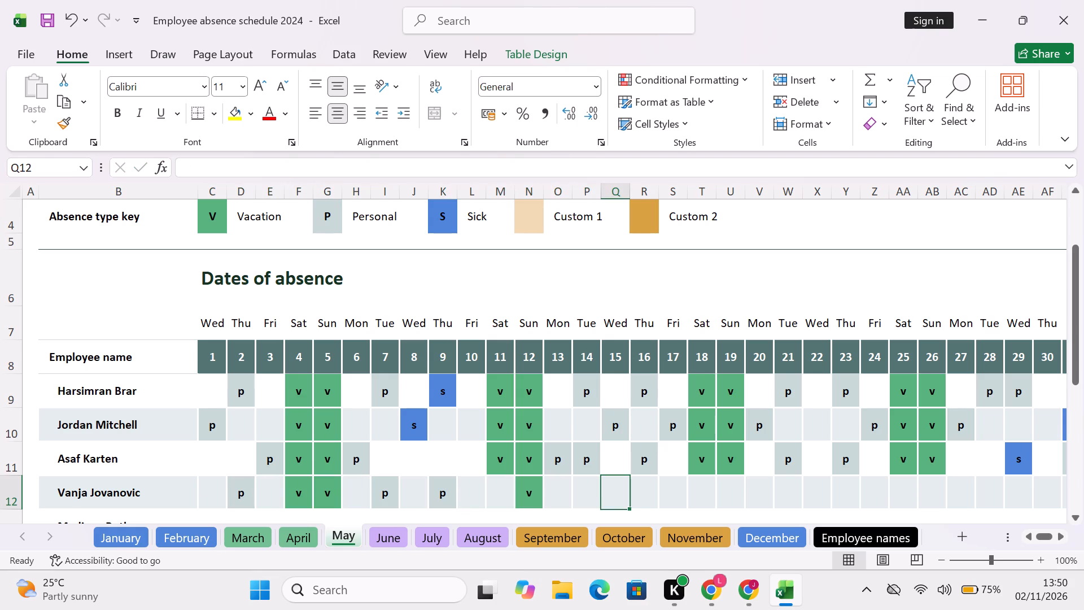
key(s)
key(Left)
key(Left)
key(Left)
key(Right)
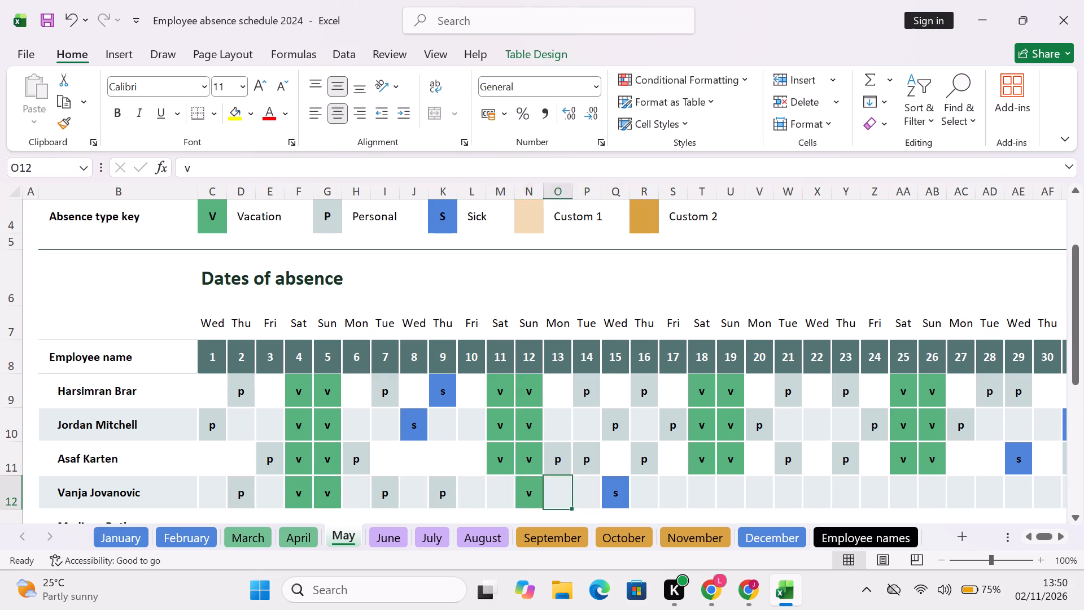
In the fourth employee's May row, enter s on day 17, leaving day 16 empty.
key(Right)
key(Right)
key(Right)
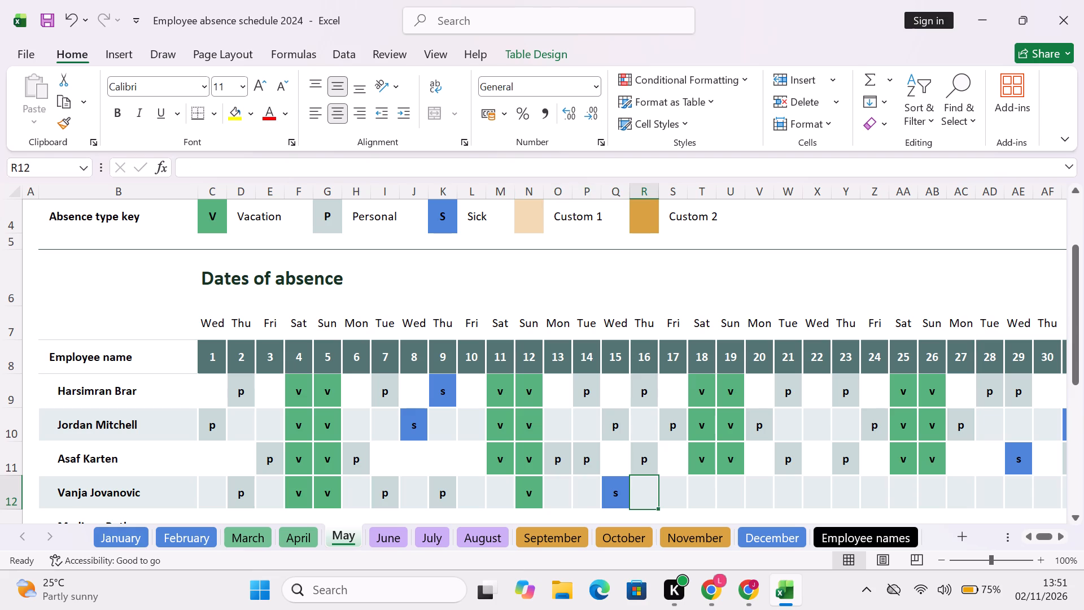
key(Right)
key(Left)
key(Up)
key(Down)
key(Right)
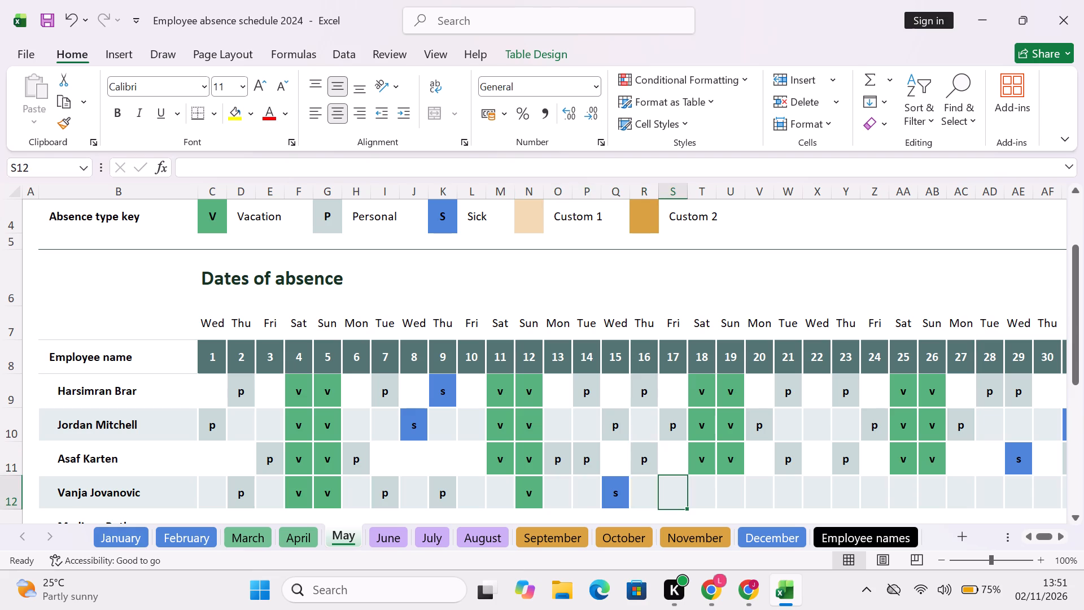
key(Left)
key(Left)
key(Right)
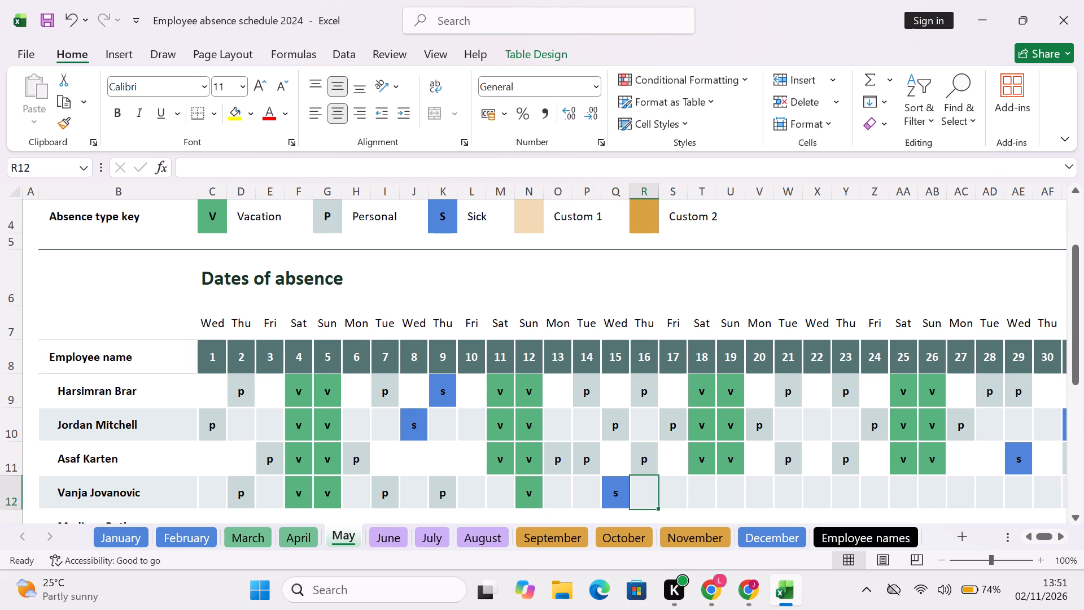
key(Right)
key(s)
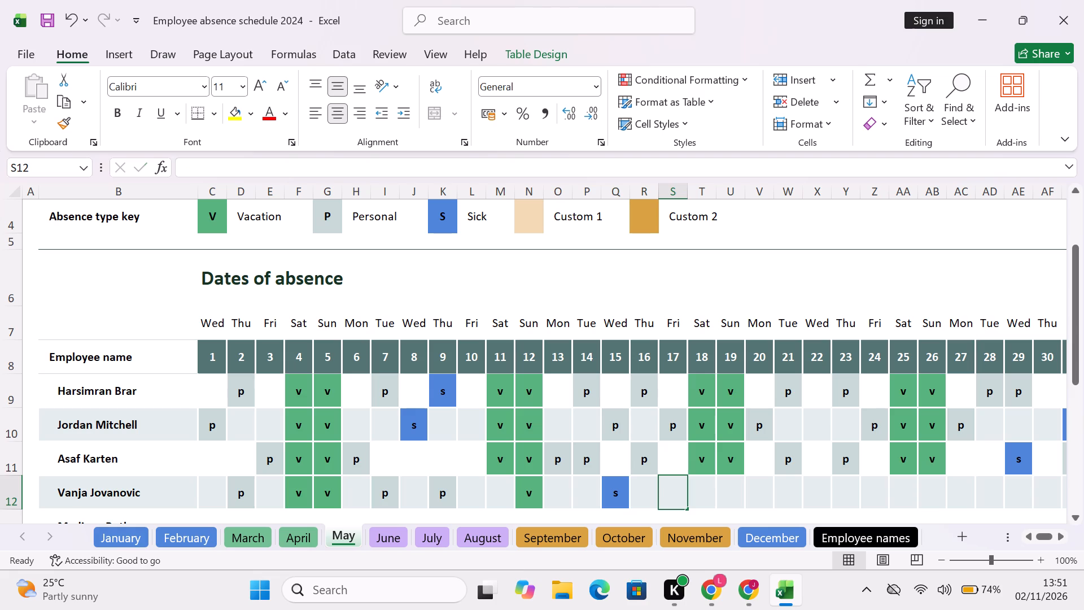
key(Right)
In the fourth employee's May row, enter v on the weekend days 18 and 19.
key(Right)
key(Left)
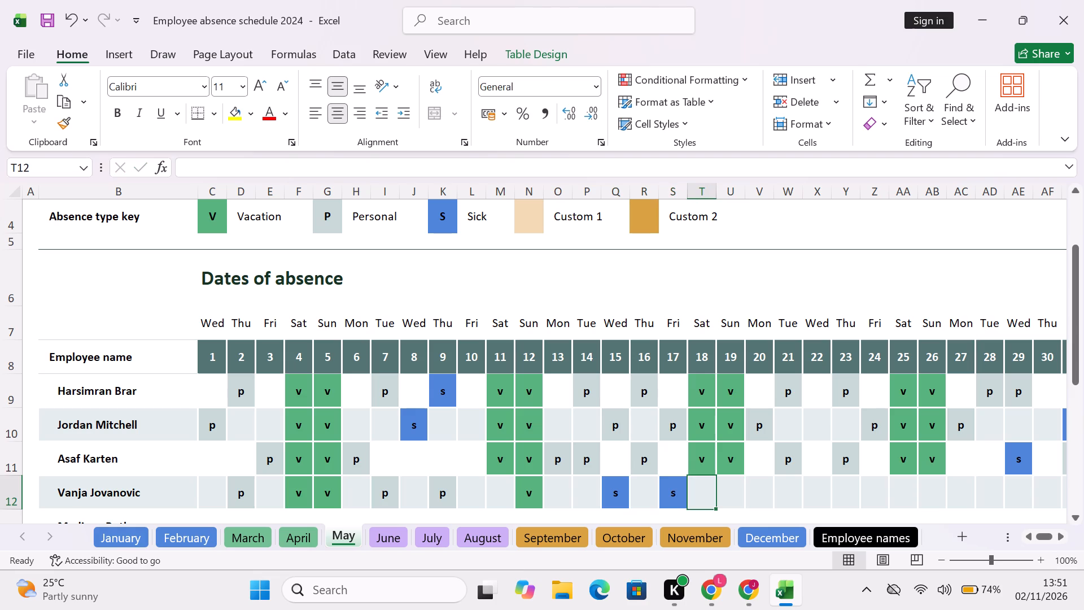
key(v)
key(Right)
key(v)
key(Right)
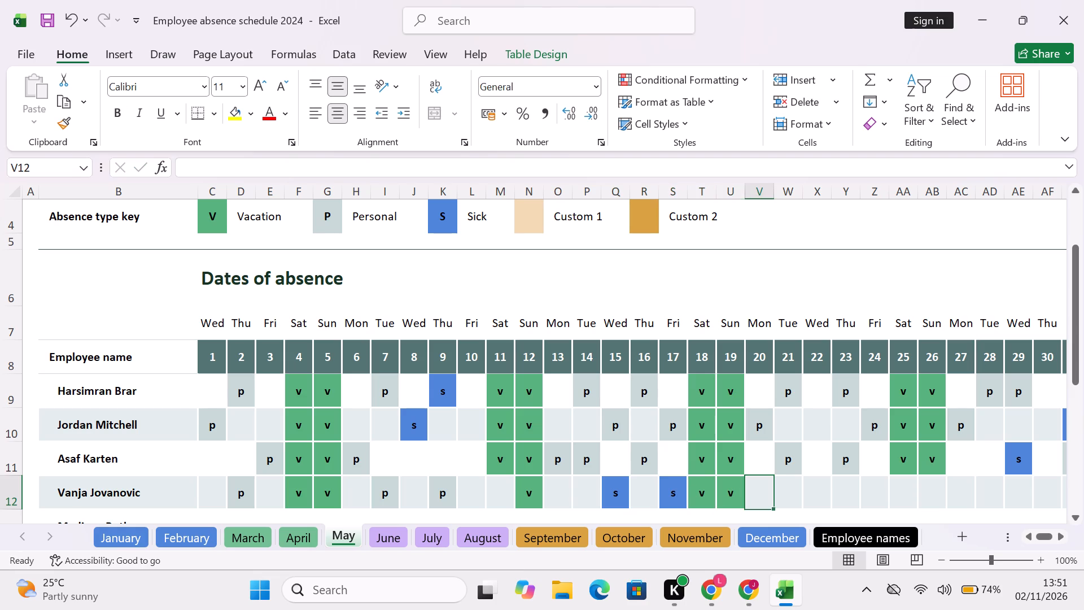
In the fourth employee's May row, enter p on day 24, leaving days 20 to 23 empty.
key(Right)
key(Right)
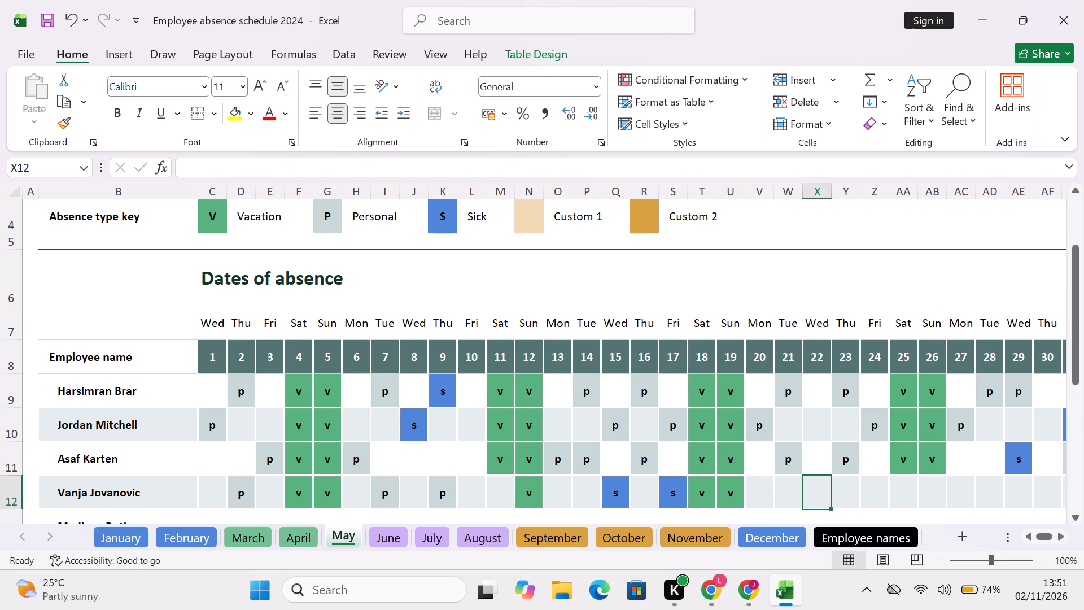
key(Right)
key(Left)
key(Left)
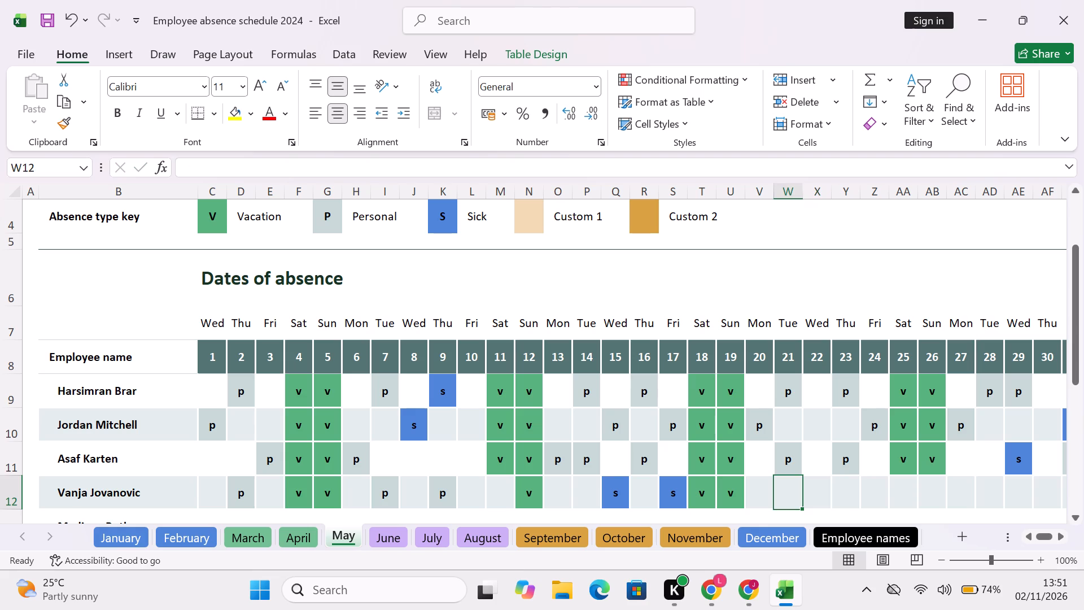
key(Right)
key(Right)
key(Right)
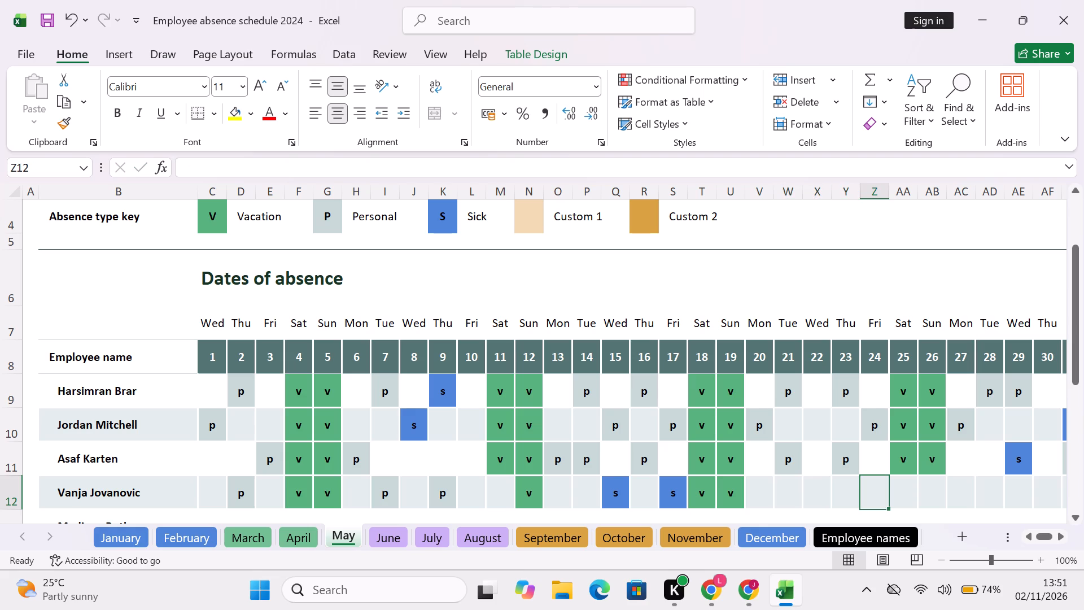
key(p)
key(Right)
In the fourth employee's May row, enter v on day 26 and p on day 28, leaving days 25, 27 and 29 to 31 empty.
key(Right)
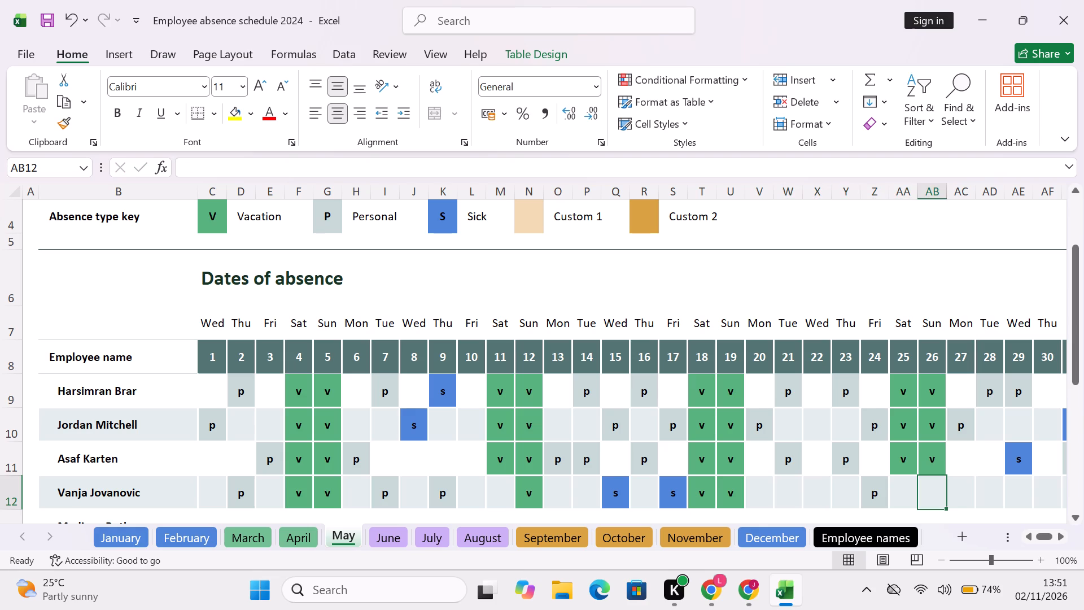
key(v)
key(Right)
key(Right)
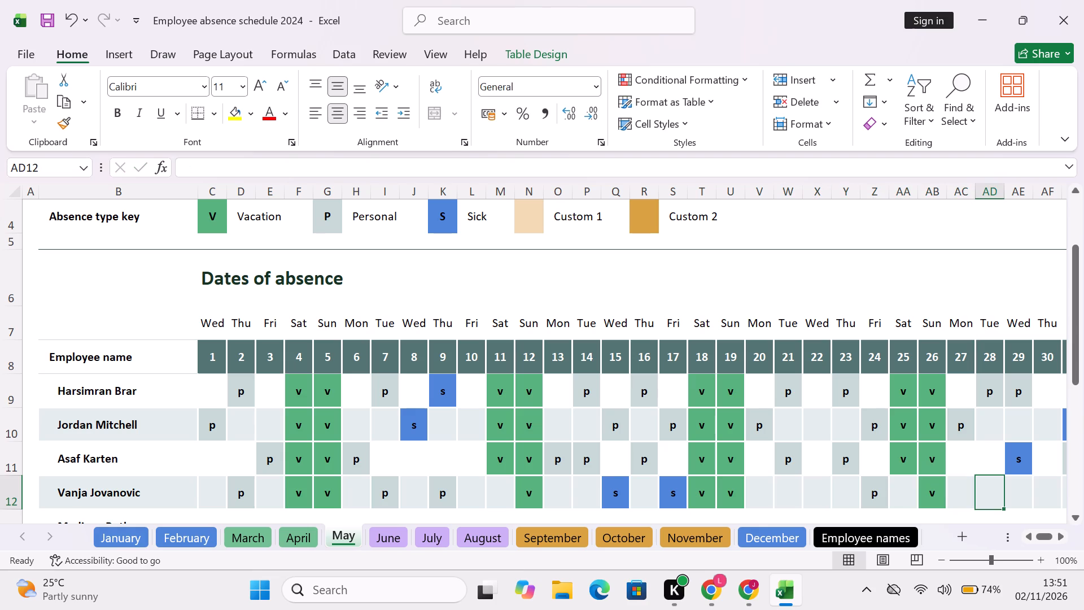
key(p)
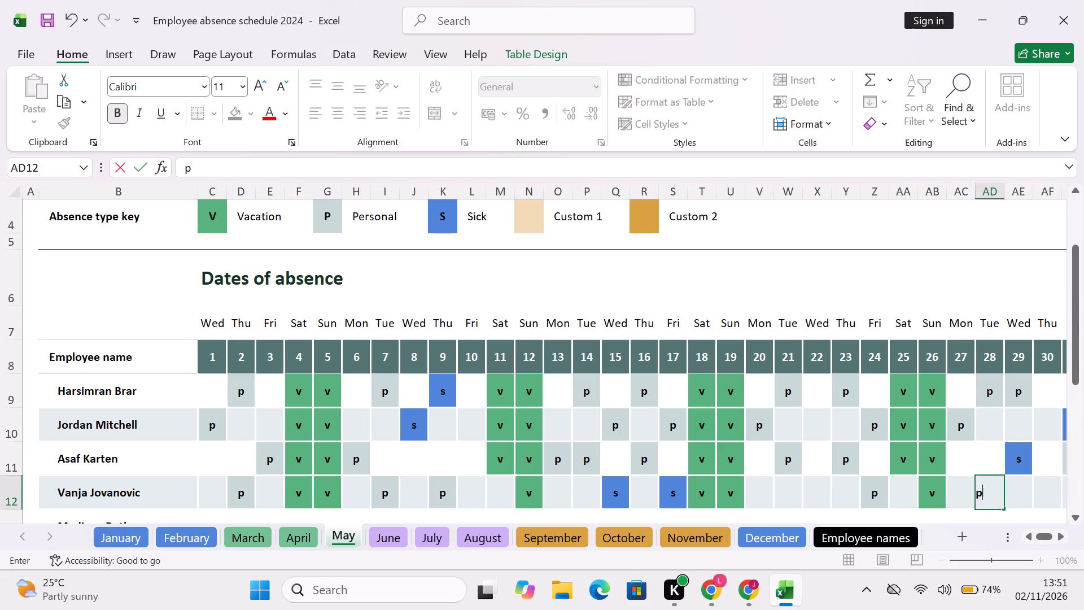
key(Right)
key(Right)
key(Right)
key(Left)
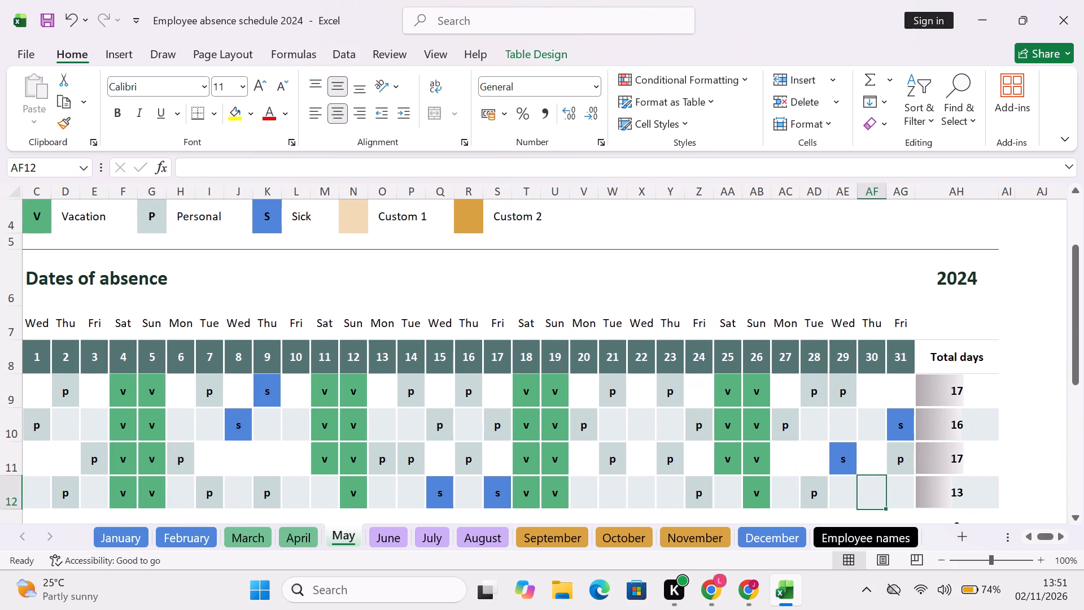
key(Left)
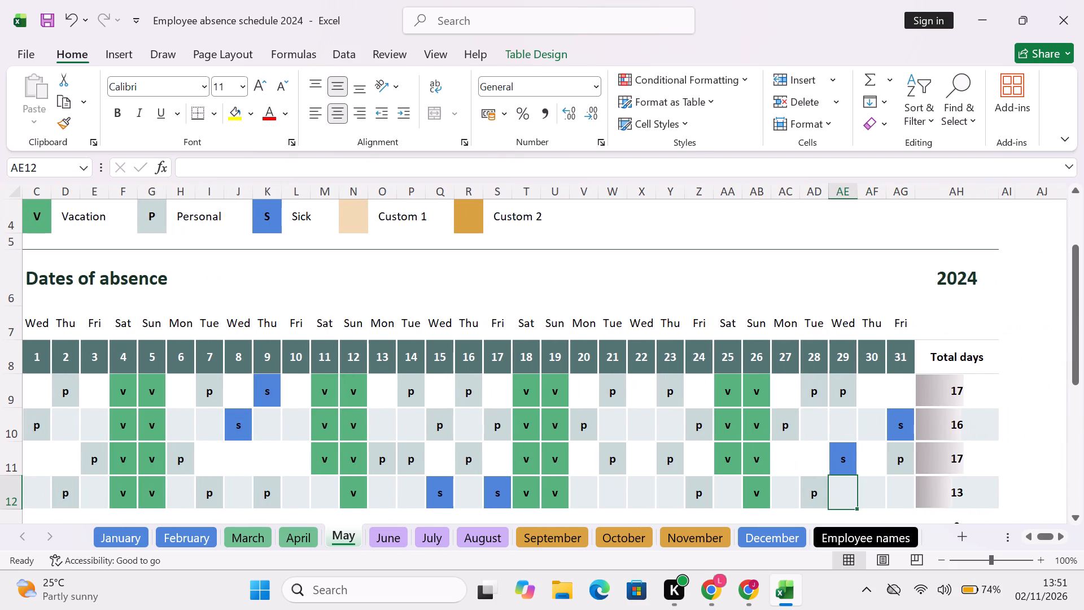
key(Left)
In the fifth employee's May row, enter p on day 1.
key(Down)
key(Left)
key(Left)
key(Left)
key(Left)
key(Left)
key(Left)
key(Left)
key(Left)
key(Left)
key(Left)
key(Left)
key(Left)
key(Left)
key(Left)
key(Left)
key(Left)
key(Left)
key(Left)
key(Left)
key(Left)
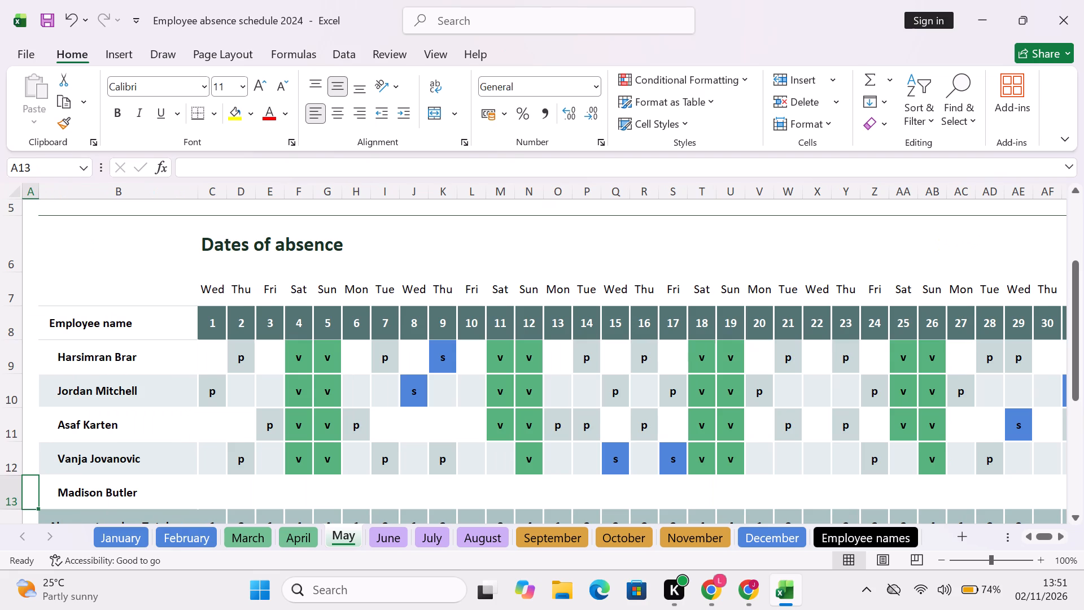
key(Right)
key(Right)
key(Right)
key(Left)
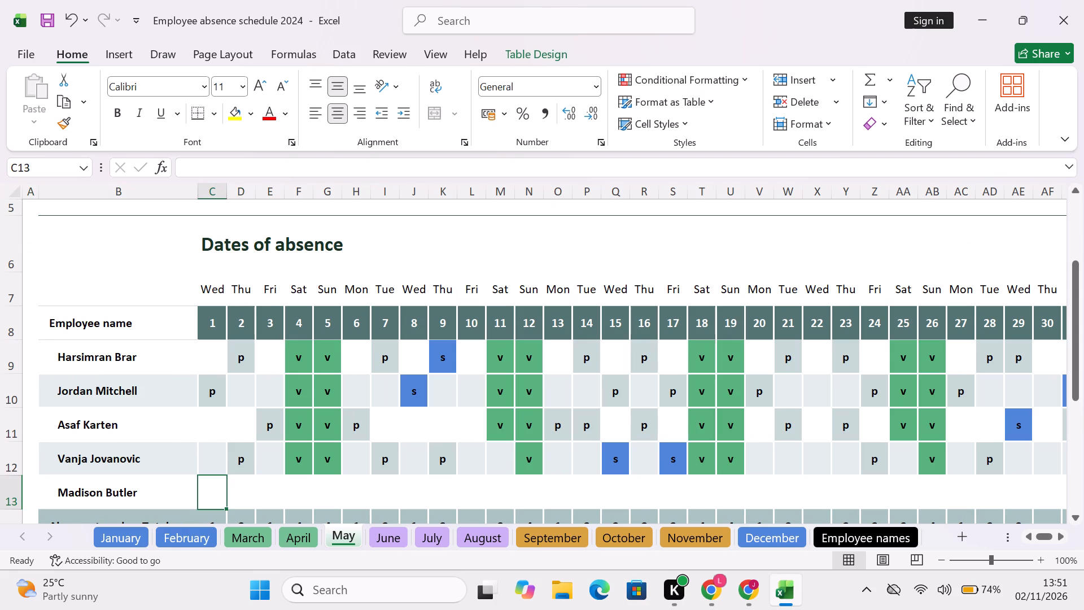
key(p)
key(Right)
In the fifth employee's May row, enter v on the weekend days 4 and 5, leaving days 2 and 3 empty.
key(Right)
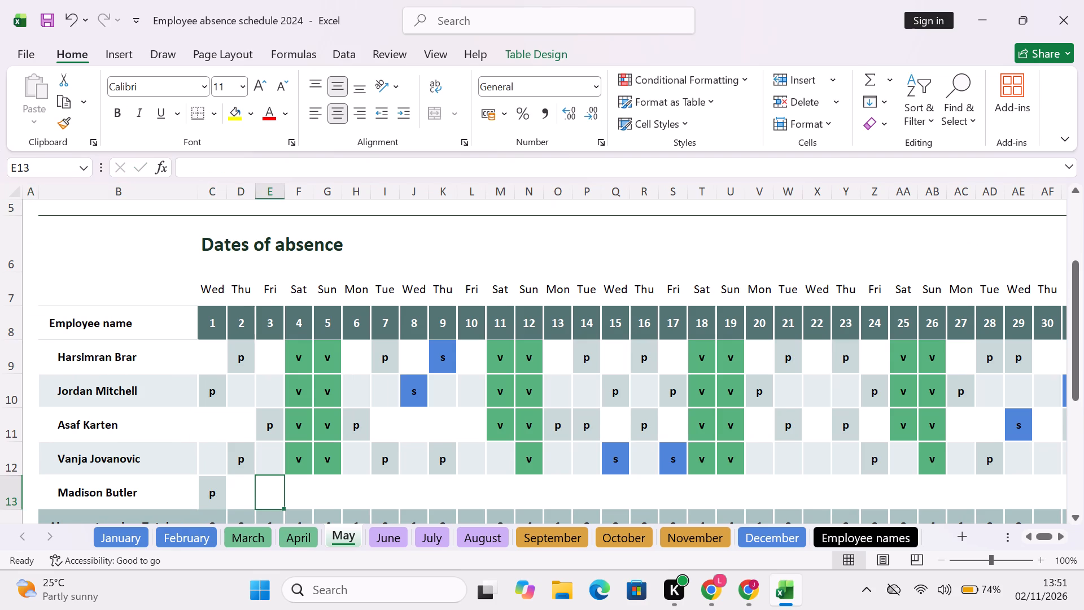
key(Right)
key(v)
key(Right)
key(v)
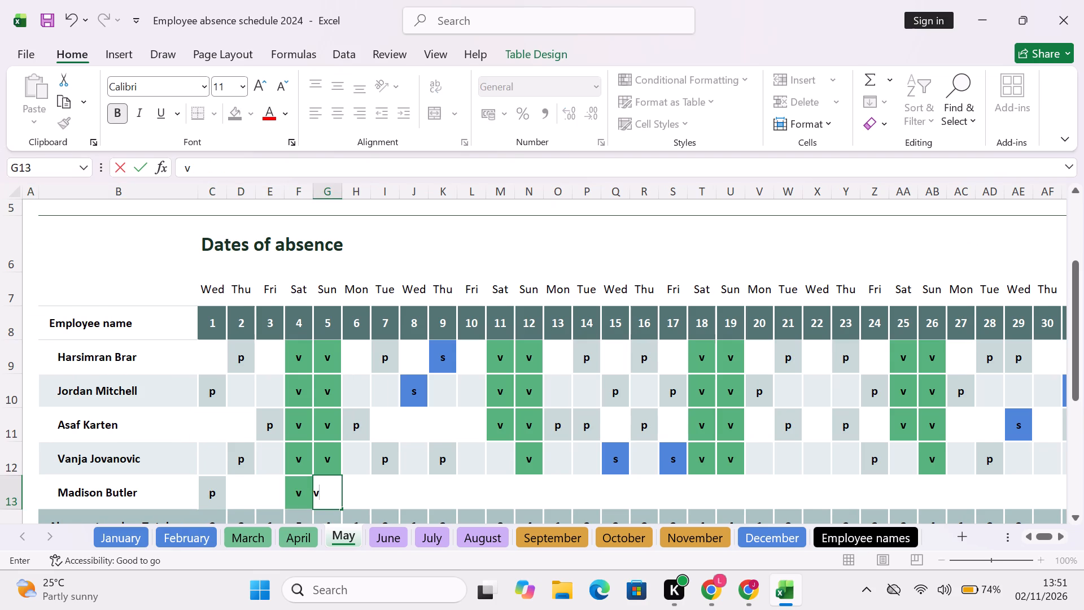
key(Right)
In the fifth employee's May row, enter s on day 6.
key(Right)
key(Right)
key(Right)
key(Right)
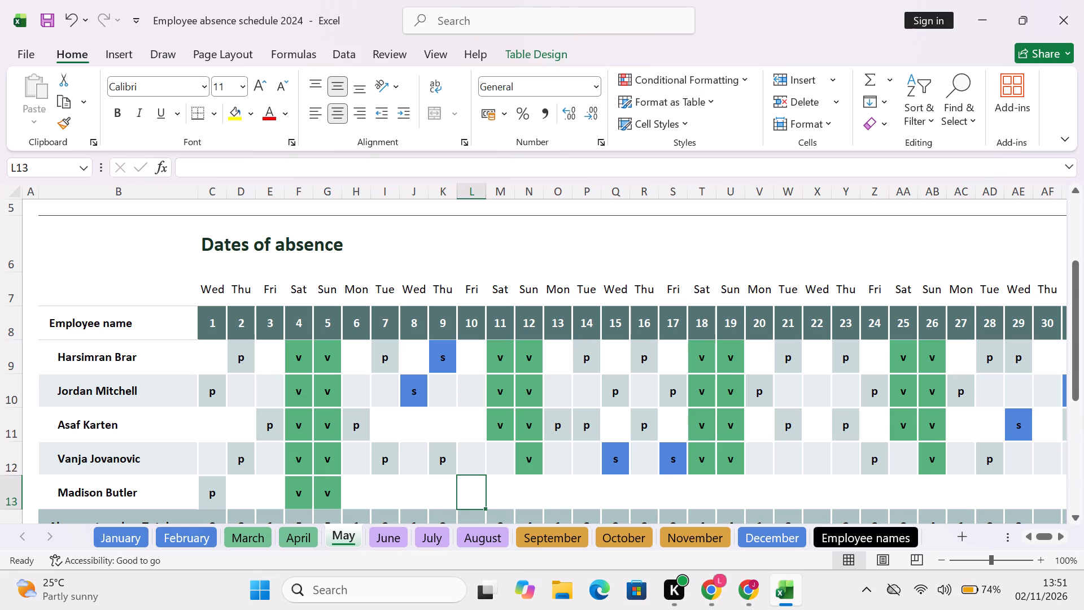
key(Left)
key(Left)
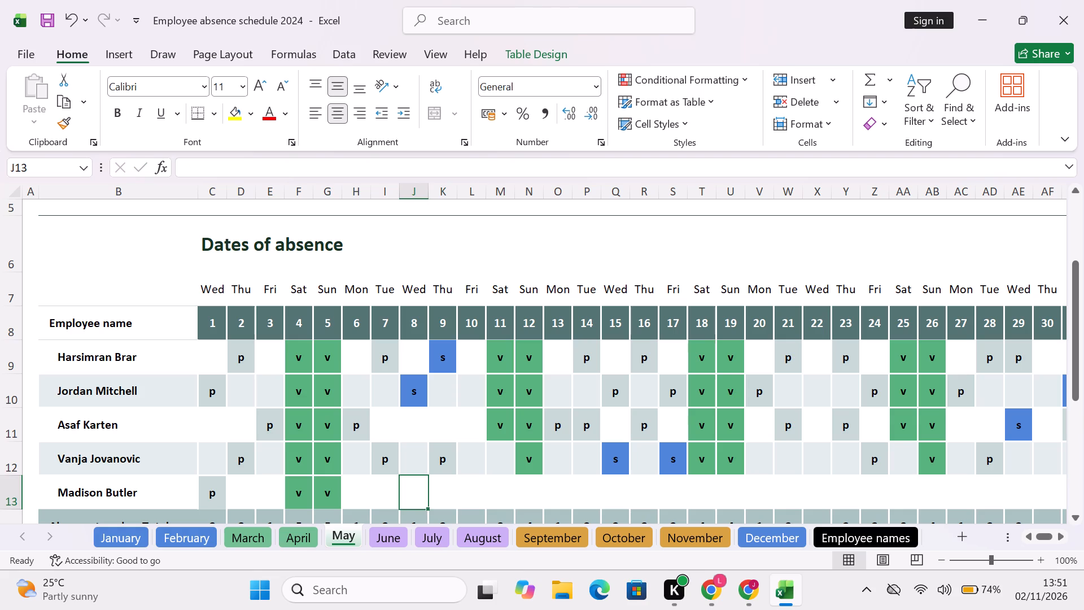
key(Left)
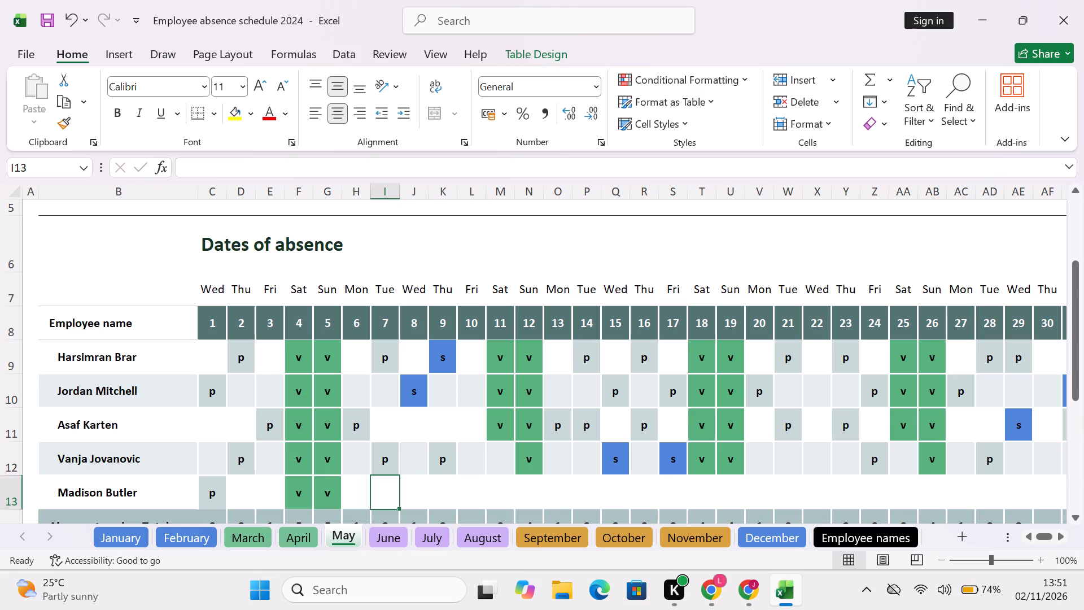
key(Left)
key(Right)
key(Left)
key(s)
key(Right)
In the fifth employee's May row, enter v on the weekend days 11 and 12, leaving days 7 to 10 empty.
key(Right)
key(Right)
key(Right)
key(Right)
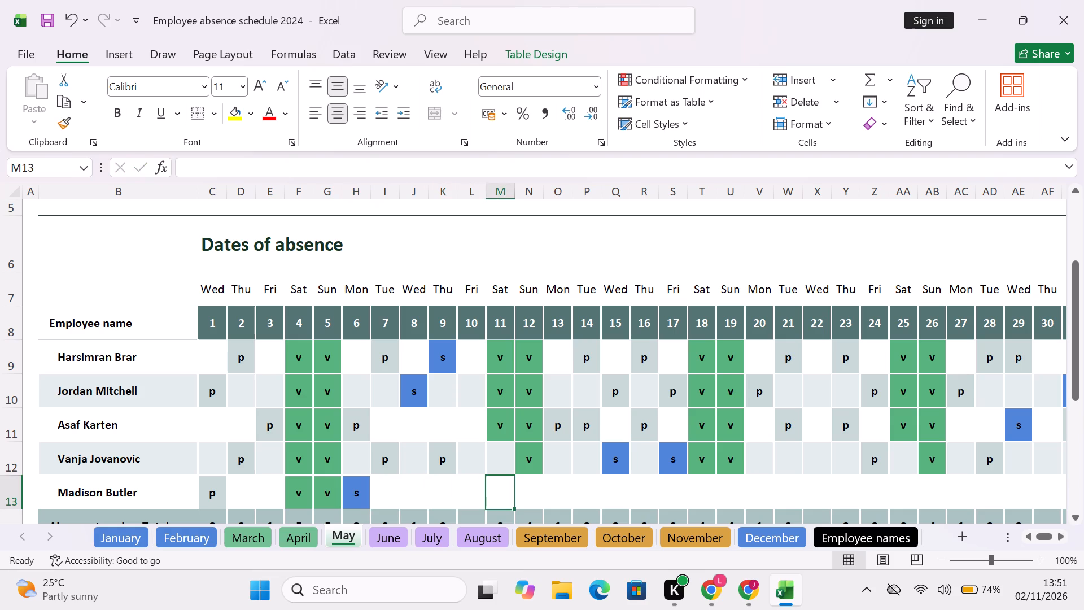
key(v)
key(Right)
key(v)
key(Right)
In the fifth employee's May row, enter p on days 14 and 17, leaving days 13, 15 and 16 empty.
key(Right)
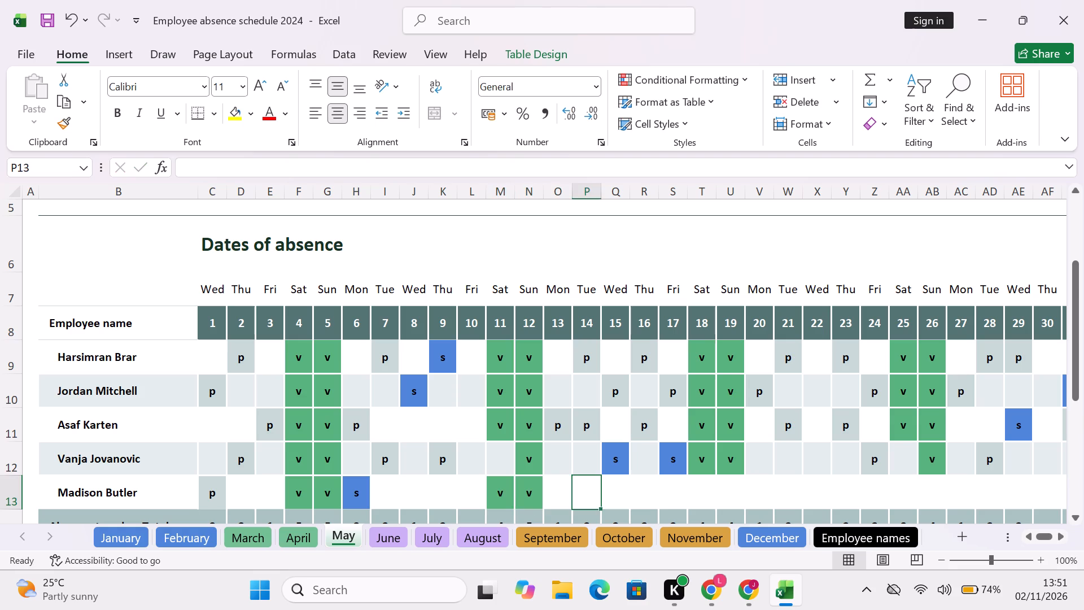
key(Right)
key(Left)
key(p)
key(Right)
key(Right)
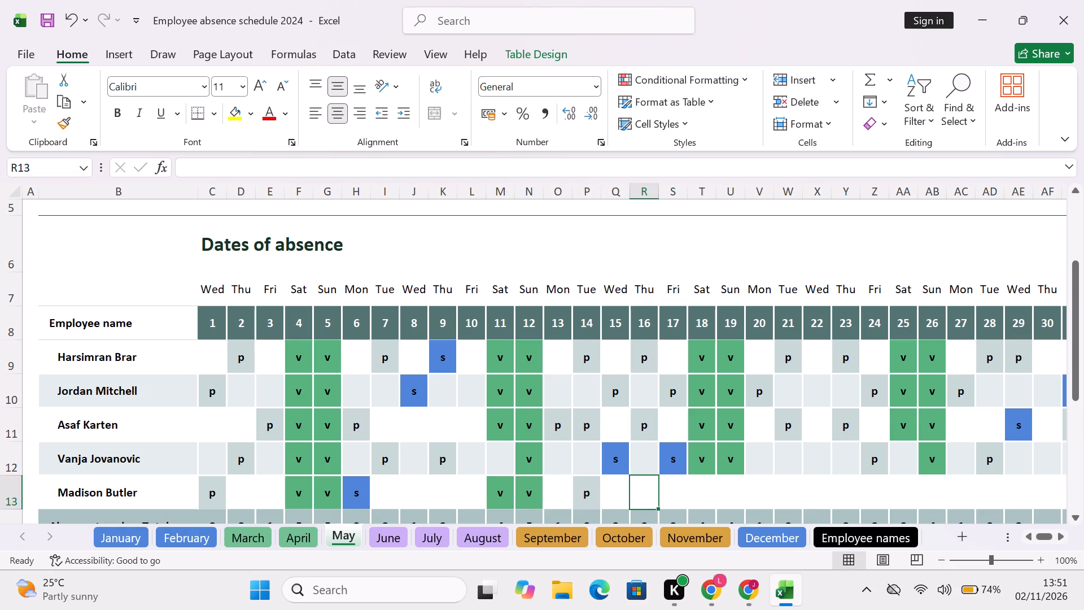
key(Right)
key(p)
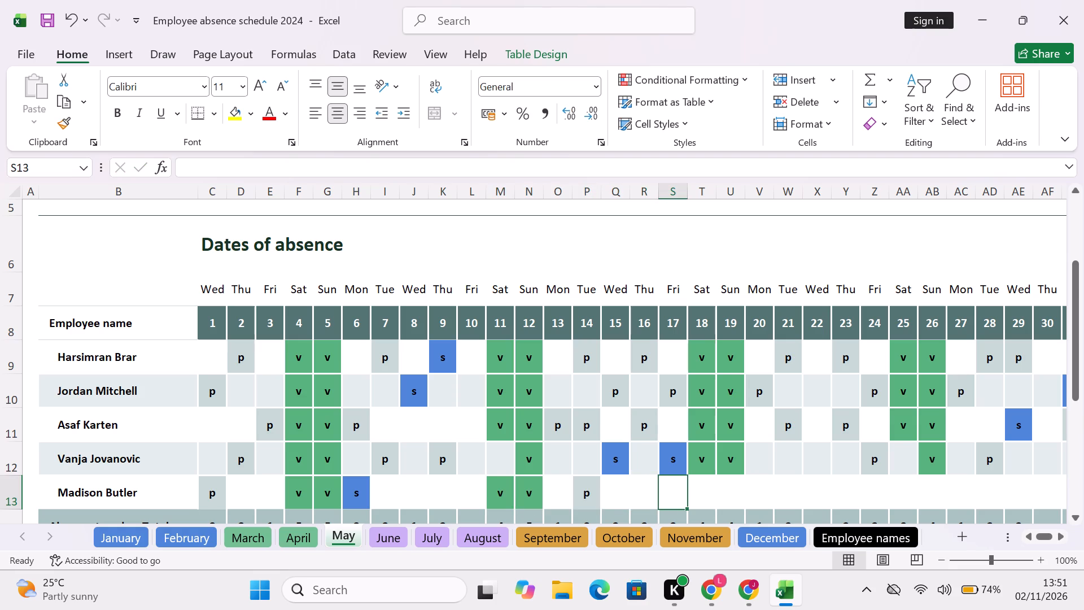
key(Right)
In the fifth employee's May row, enter v on the weekend days 18 and 19.
key(v)
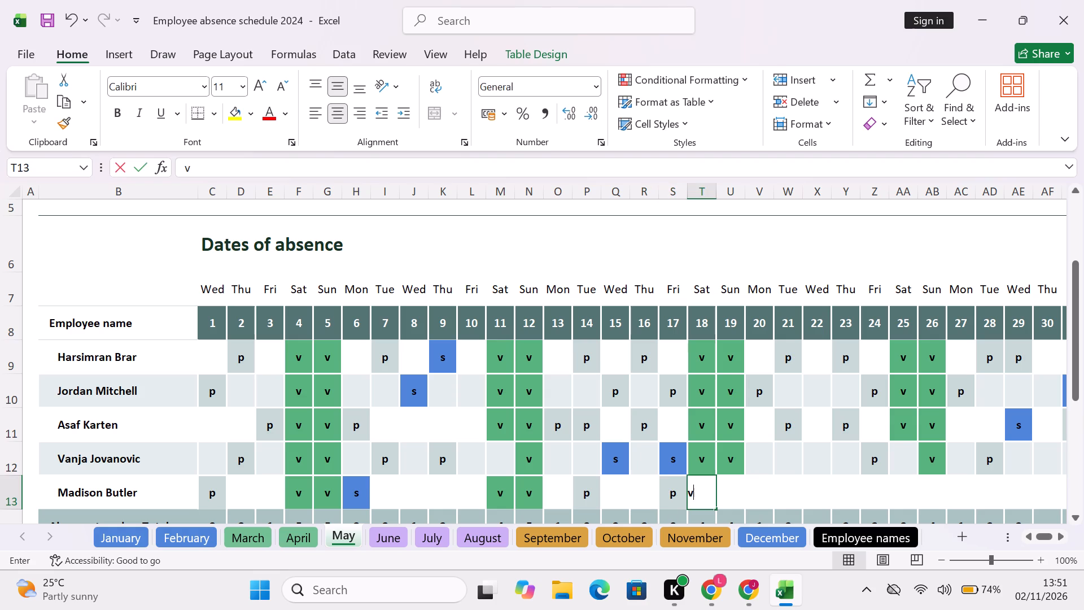
key(Right)
key(v)
key(Right)
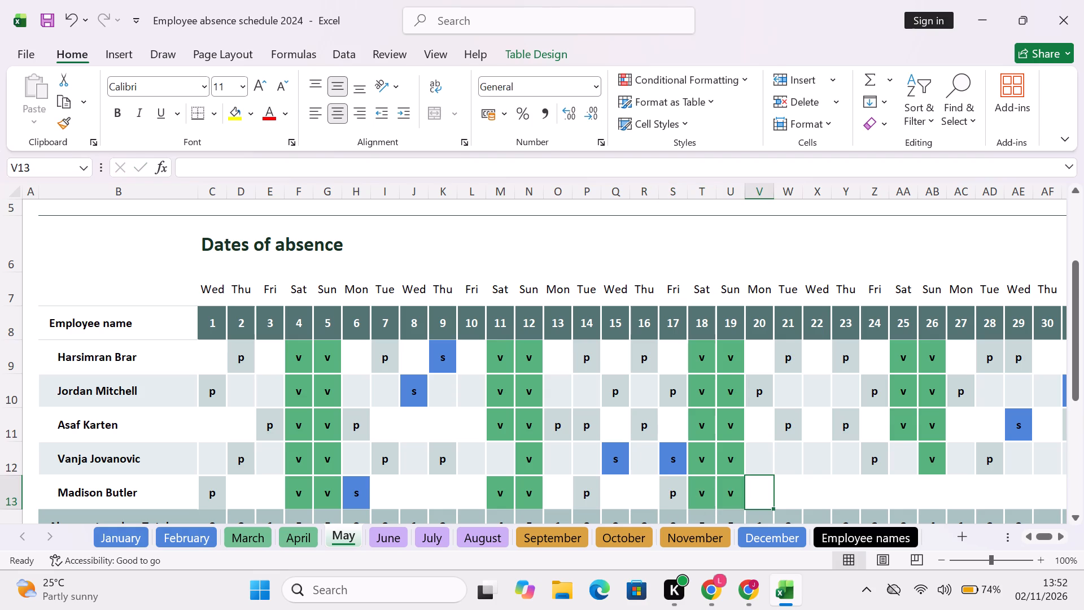
In the fifth employee's May row, enter p on day 20, leaving days 21 and 22 empty.
key(p)
key(Right)
key(Right)
key(Right)
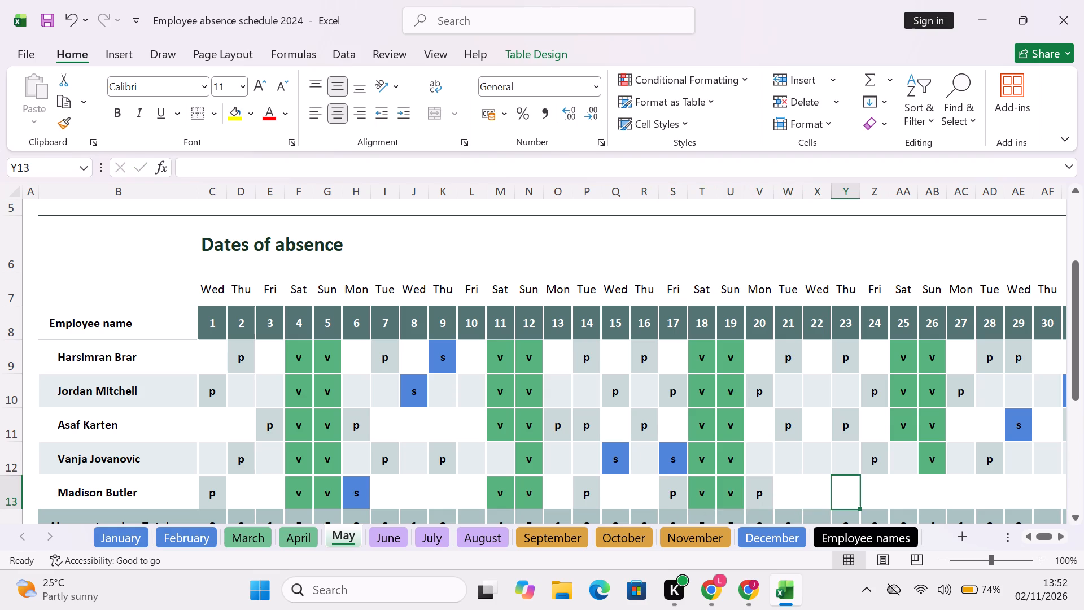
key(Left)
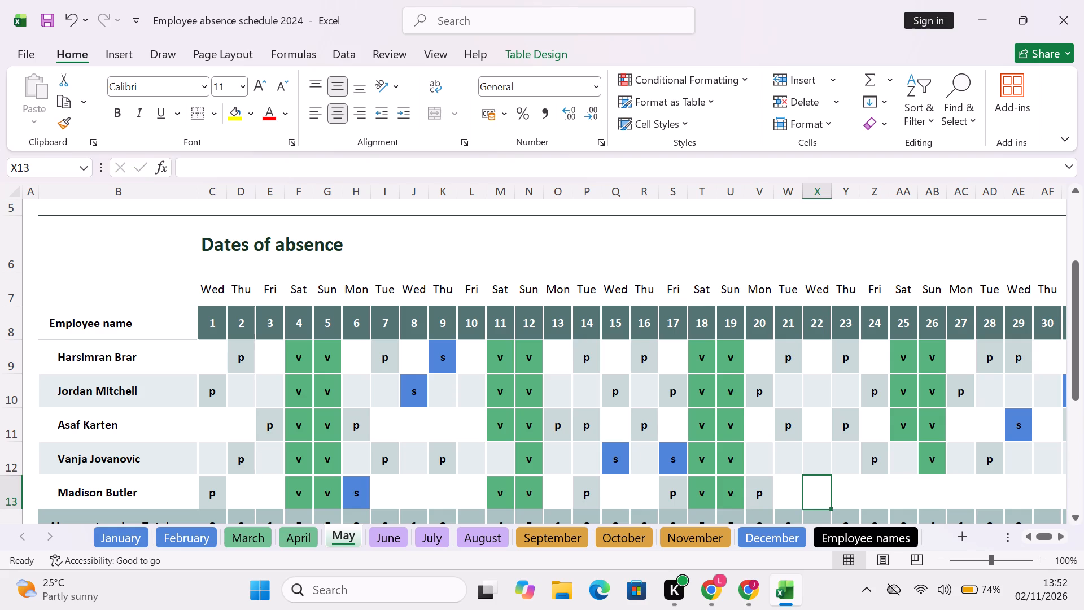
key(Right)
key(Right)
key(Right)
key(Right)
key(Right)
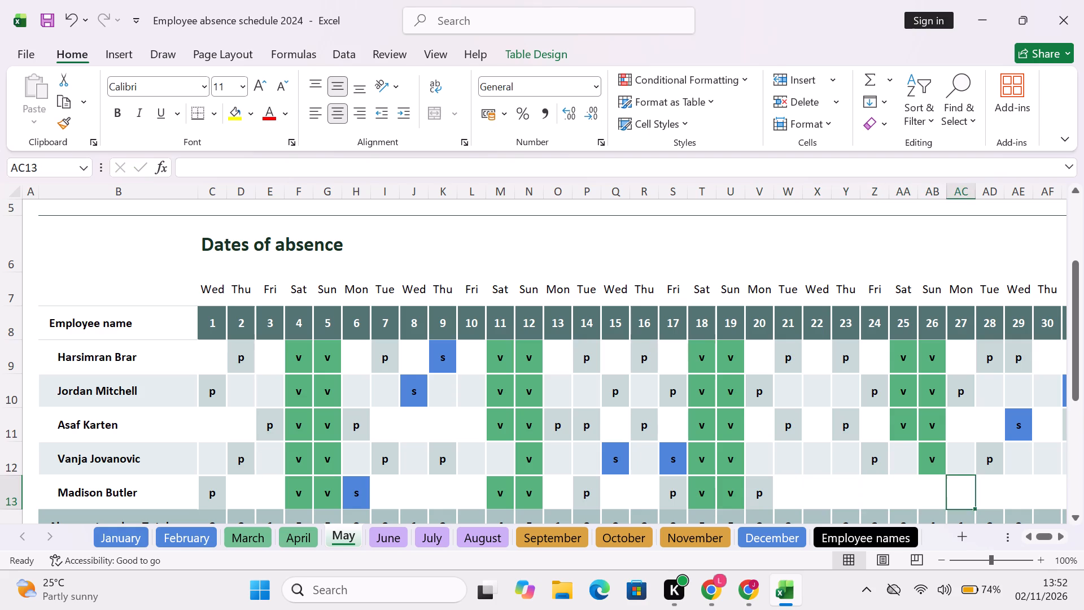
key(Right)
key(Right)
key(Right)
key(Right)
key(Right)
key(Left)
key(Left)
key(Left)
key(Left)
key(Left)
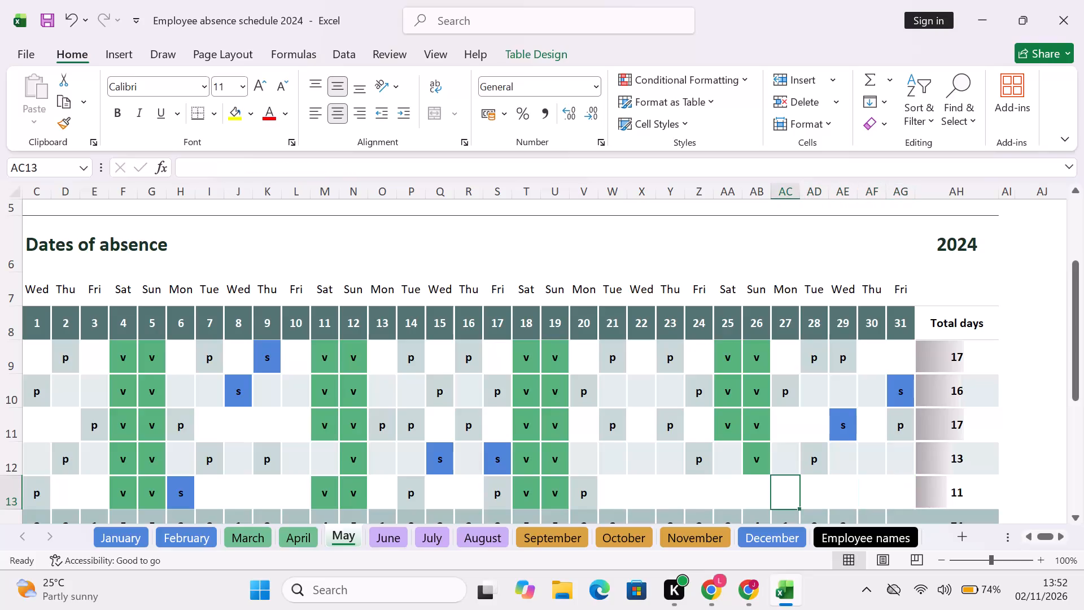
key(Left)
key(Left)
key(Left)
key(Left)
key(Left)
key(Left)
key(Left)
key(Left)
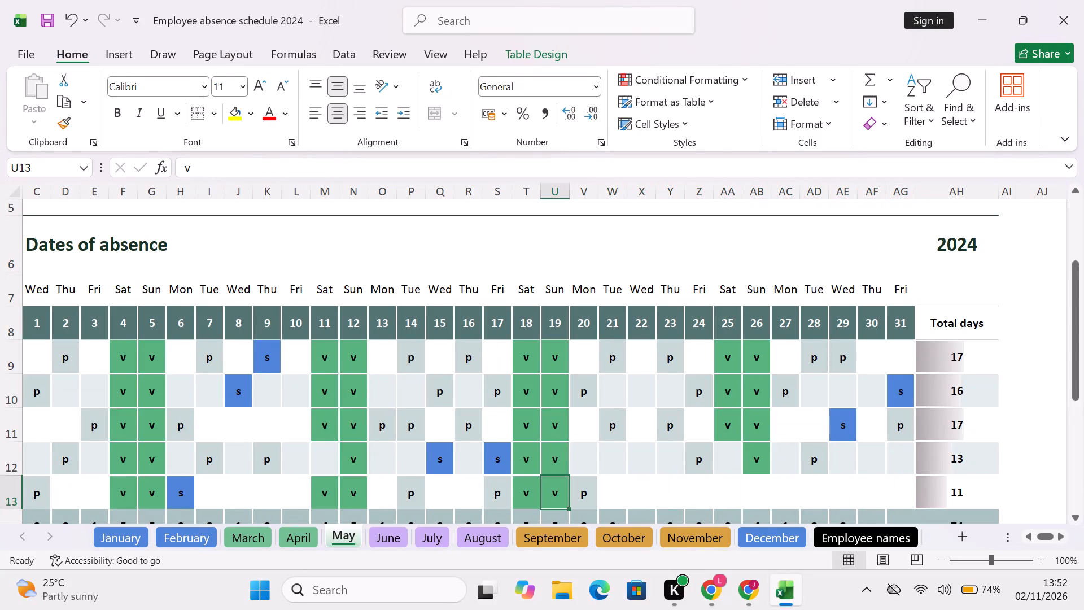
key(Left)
In the fifth employee's May row, enter p on day 22, leaving day 21 empty.
key(Right)
key(Right)
key(Right)
key(Right)
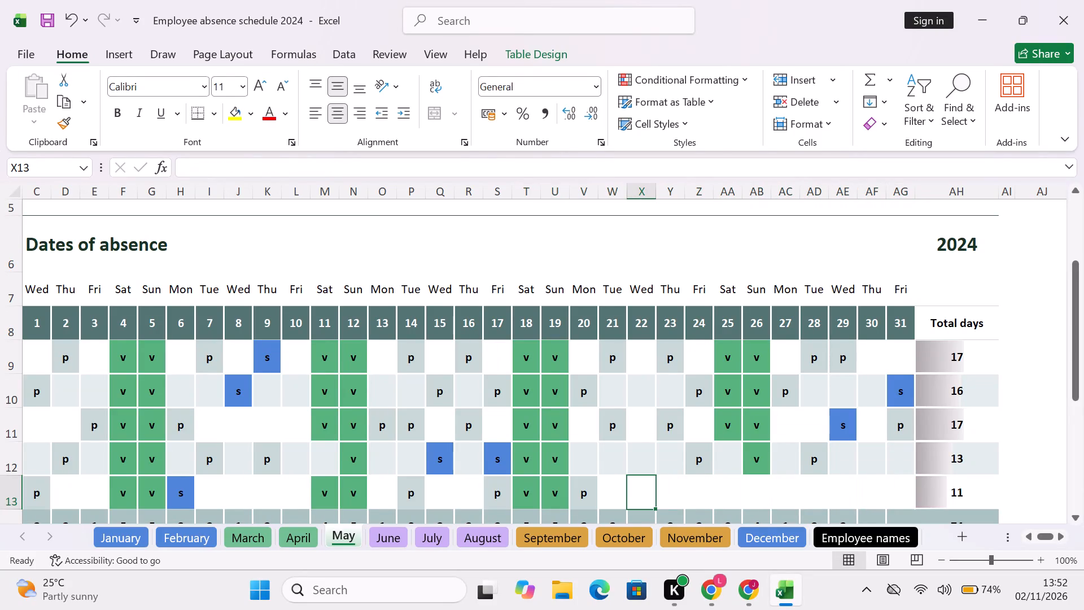
key(p)
key(Right)
key(Right)
key(Left)
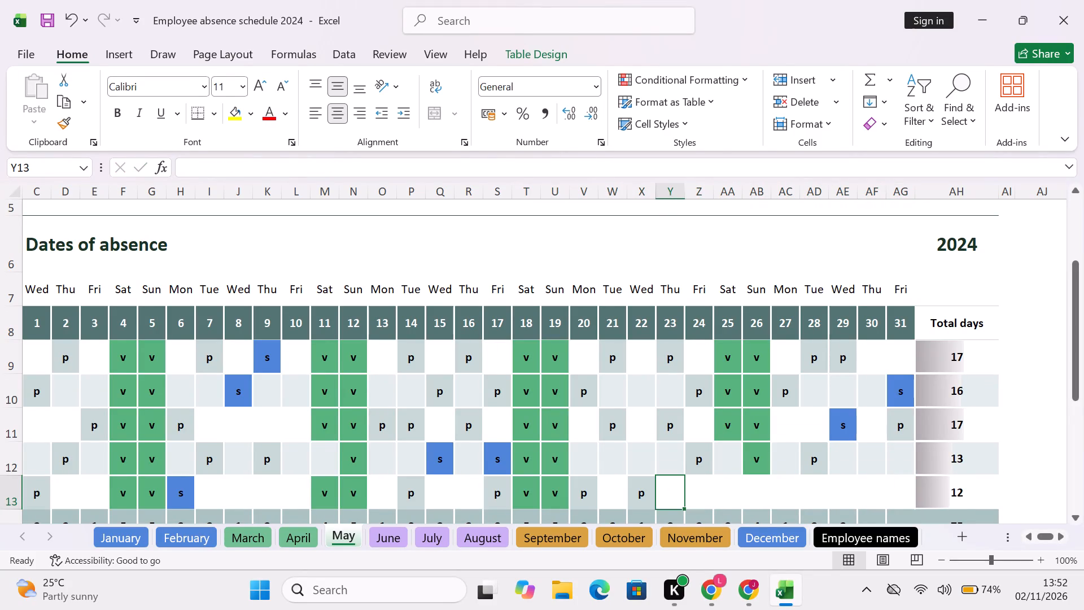
In the fourth employee's May row, enter s on day 20.
key(Left)
key(Left)
key(Left)
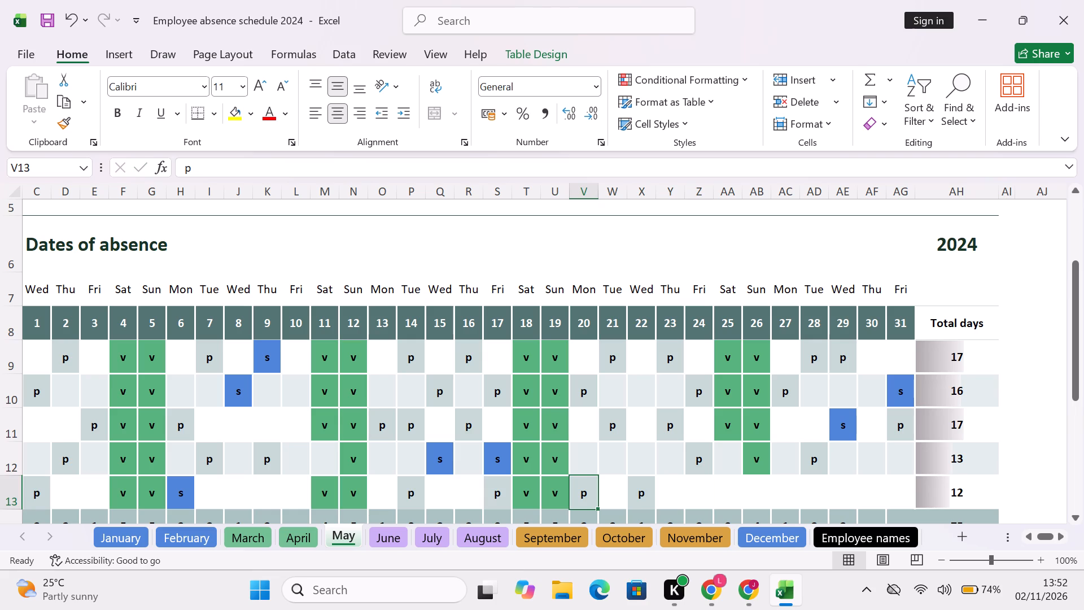
key(Up)
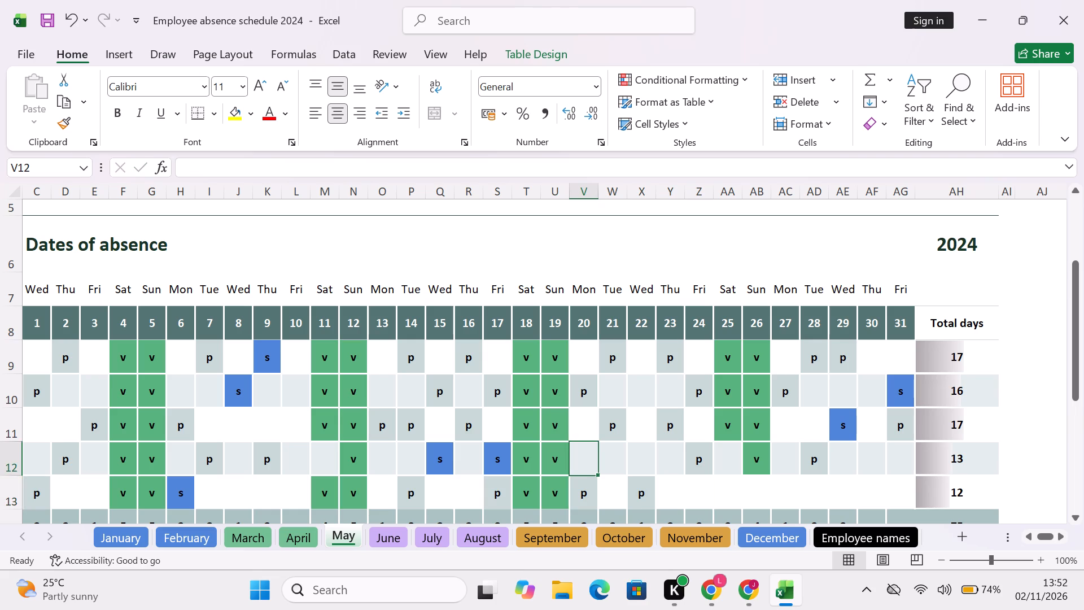
key(s)
key(Right)
key(Right)
key(Right)
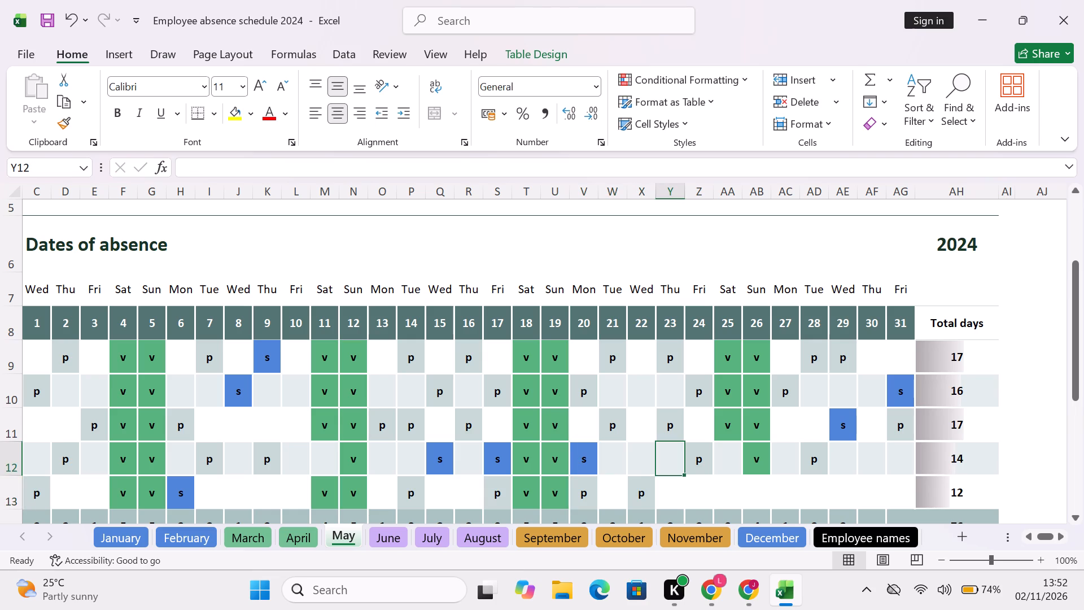
In the fifth employee's May row, enter p on day 24, leaving day 23 empty.
key(Down)
key(Right)
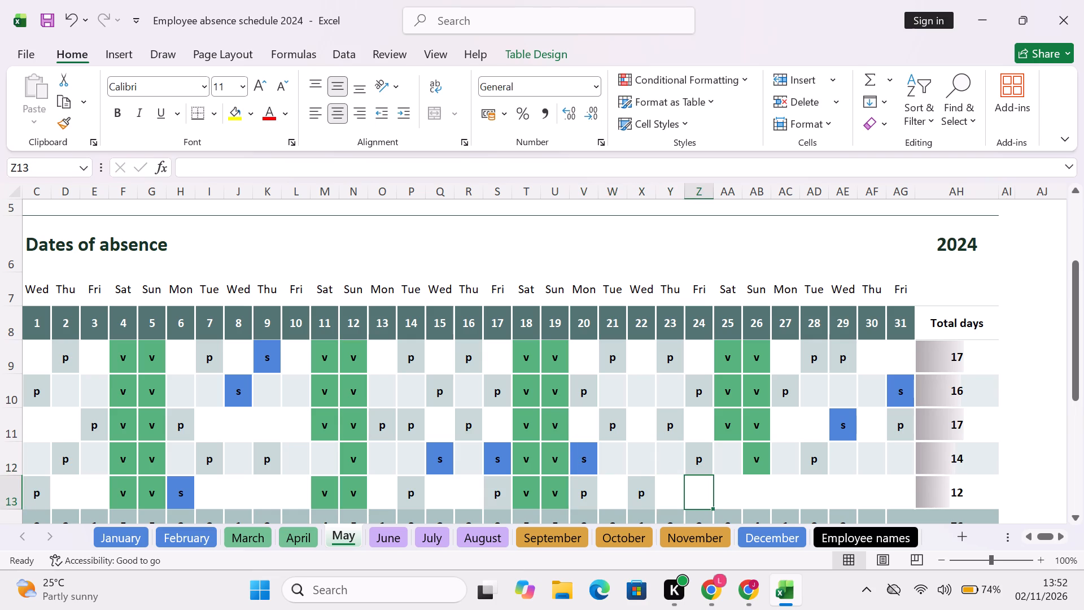
key(p)
key(Right)
key(Right)
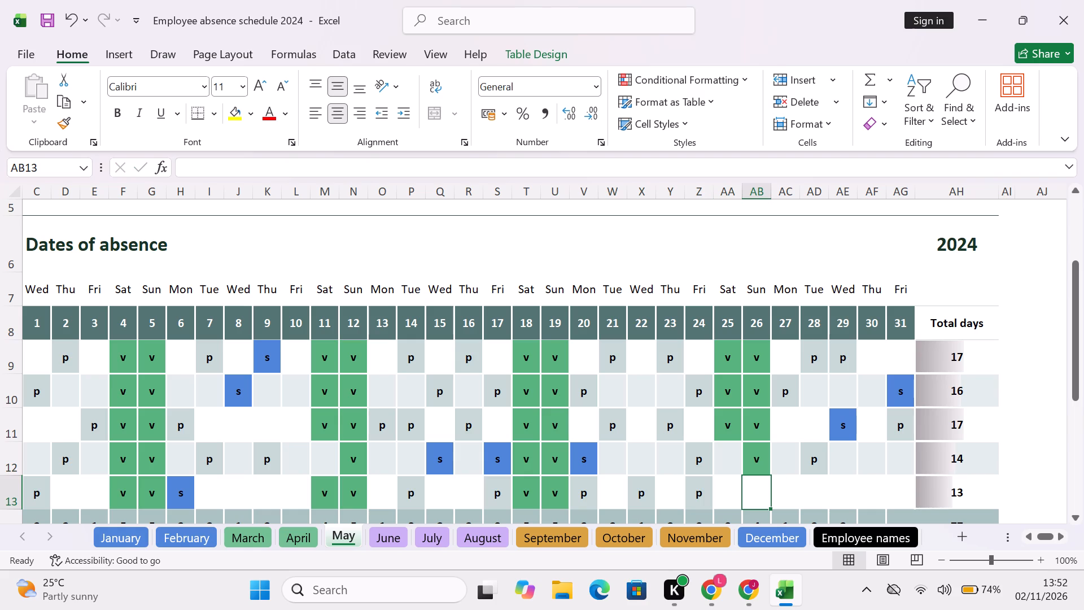
In the fifth employee's May row, enter v on the weekend days 25 and 26.
key(v)
key(Left)
key(v)
key(Right)
key(Right)
key(Right)
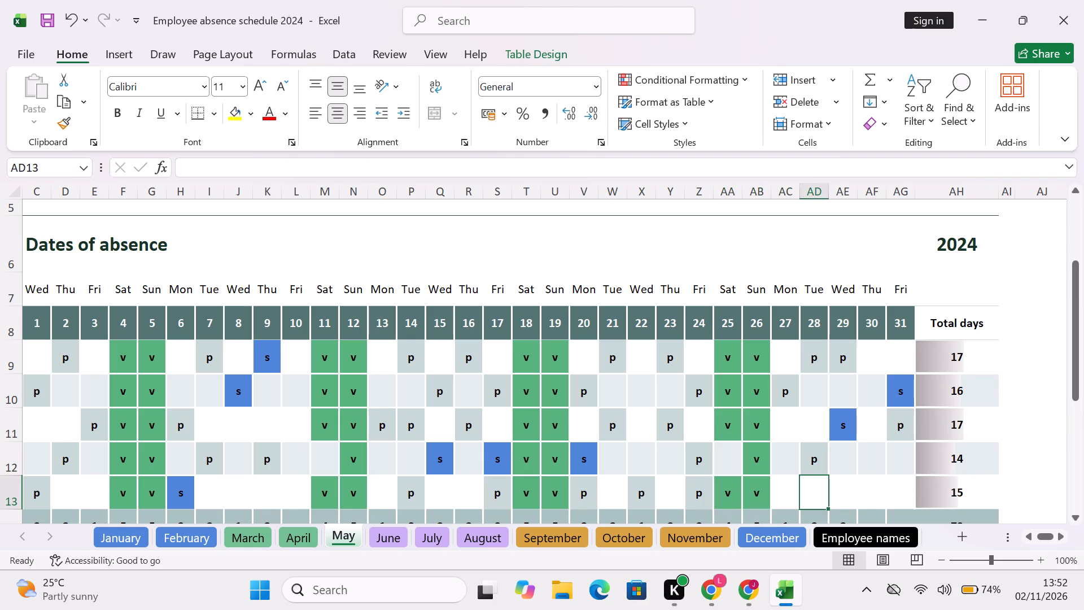
In the fifth employee's May row, enter p on days 27 and 31, leaving days 28 to 30 empty.
key(Right)
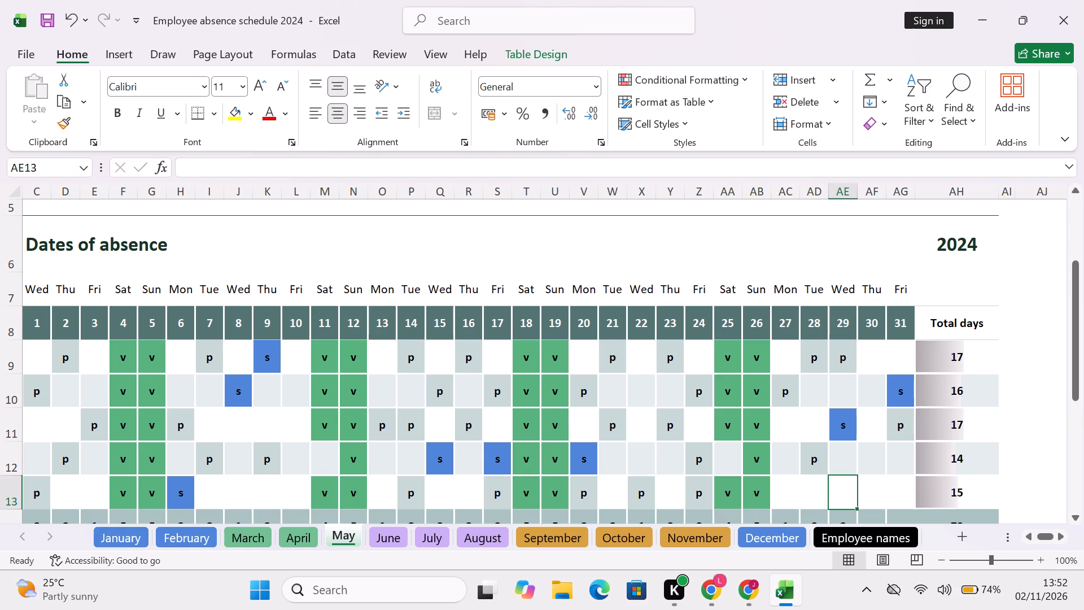
key(Left)
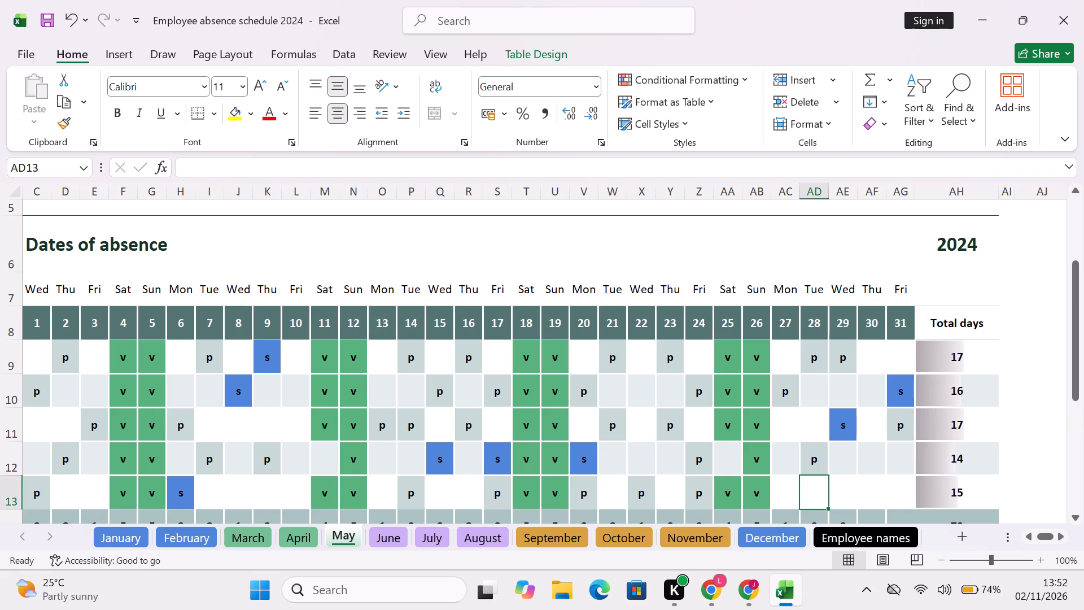
key(Left)
key(p)
key(Right)
key(Right)
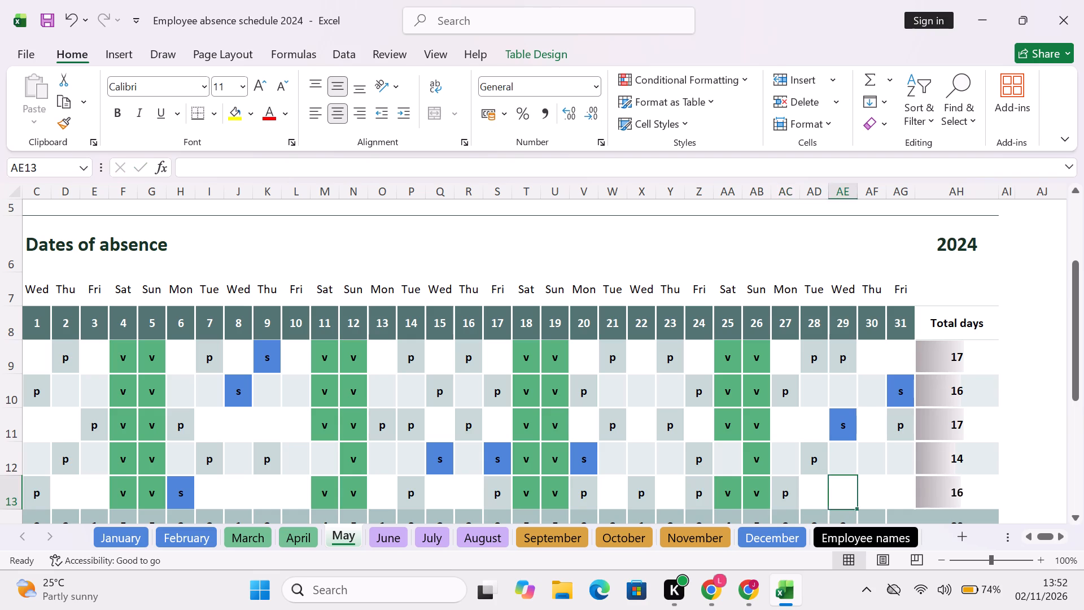
key(Right)
key(Right)
key(Left)
key(Left)
key(Right)
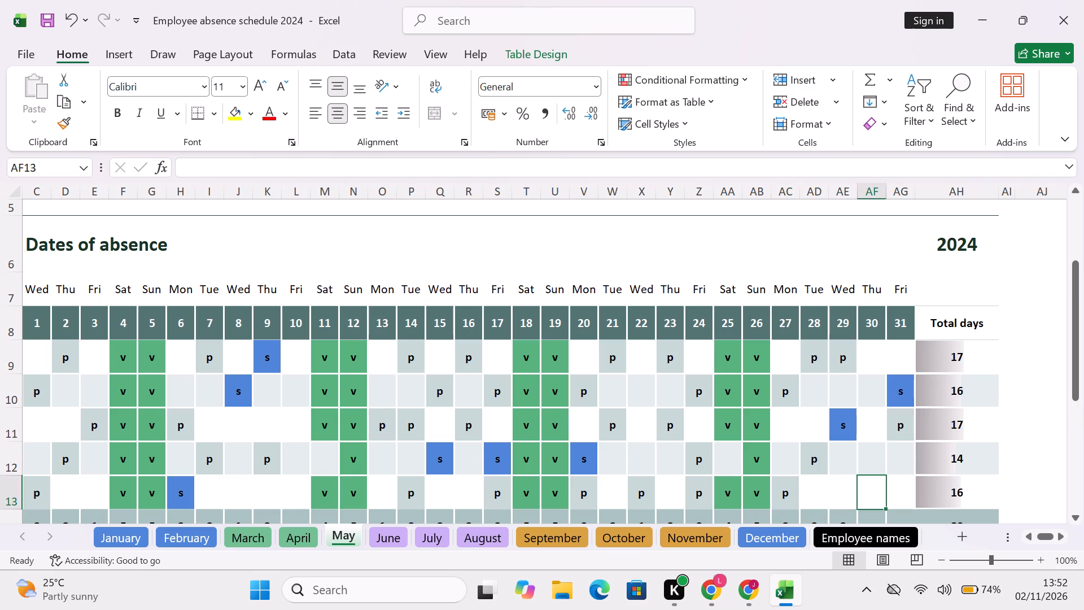
key(Right)
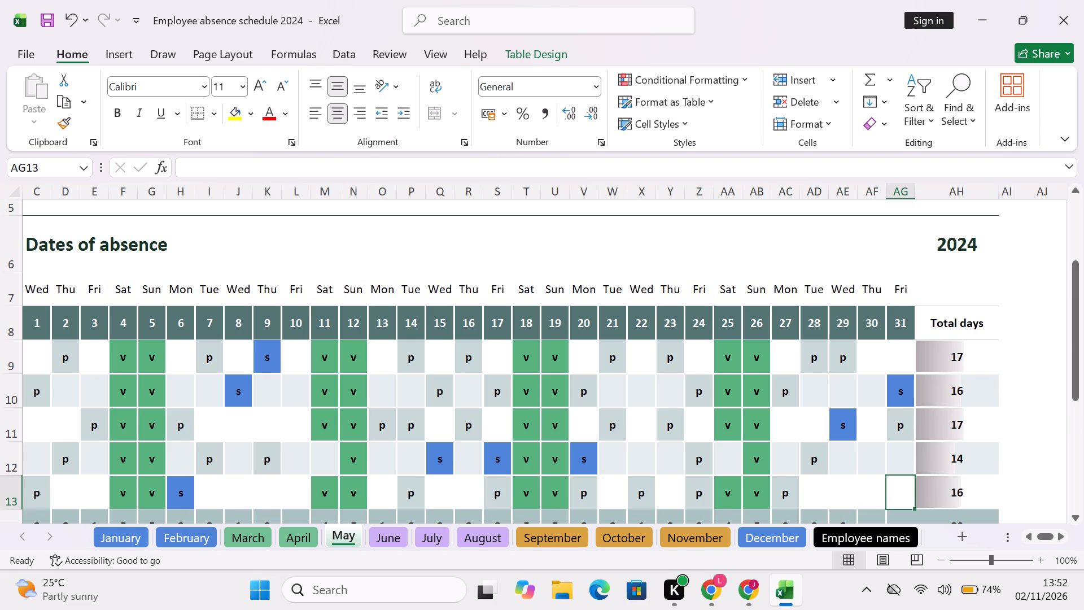
key(p)
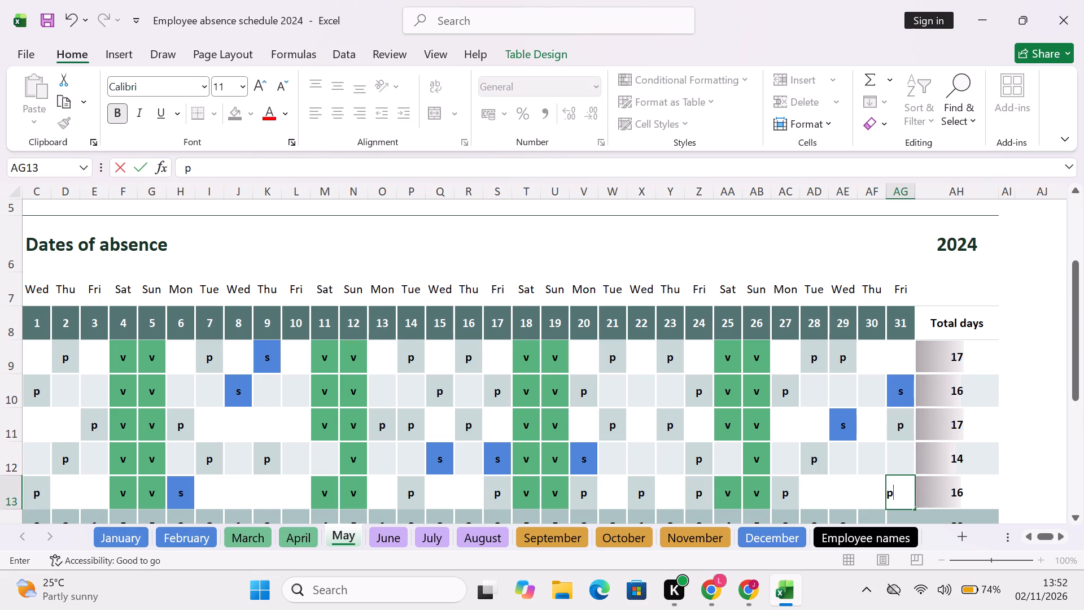
key(Down)
In May's Absence type key Total row, set the day 10 total to the Count function.
key(Left)
key(Left)
key(Left)
key(Left)
key(Left)
key(Left)
key(Left)
key(Left)
key(Left)
key(Left)
key(Left)
key(Left)
key(Left)
key(Left)
key(Left)
key(Left)
key(Left)
key(Left)
key(Left)
key(Left)
key(Left)
key(Left)
key(Left)
key(Left)
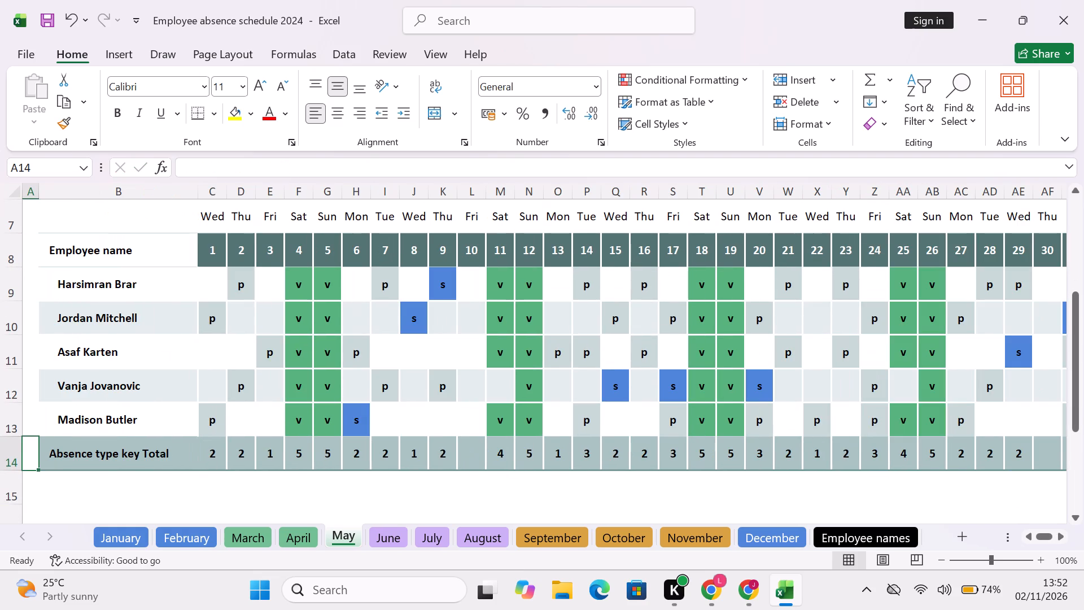
key(Right)
key(Right)
key(Right)
key(Right)
key(Right)
key(Right)
key(Right)
key(Right)
key(Right)
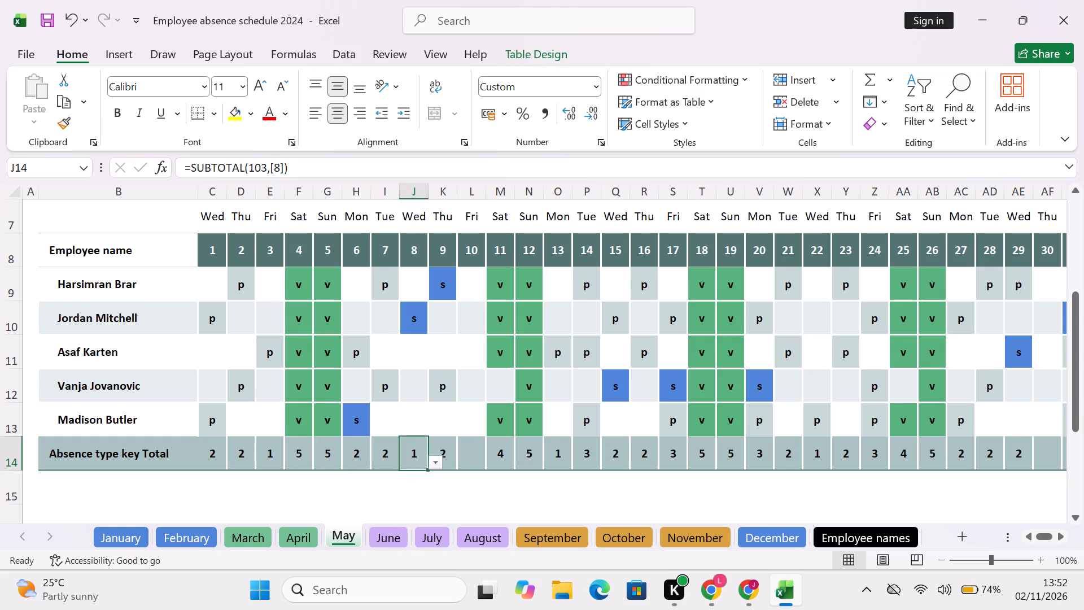
key(Right)
key(Right)
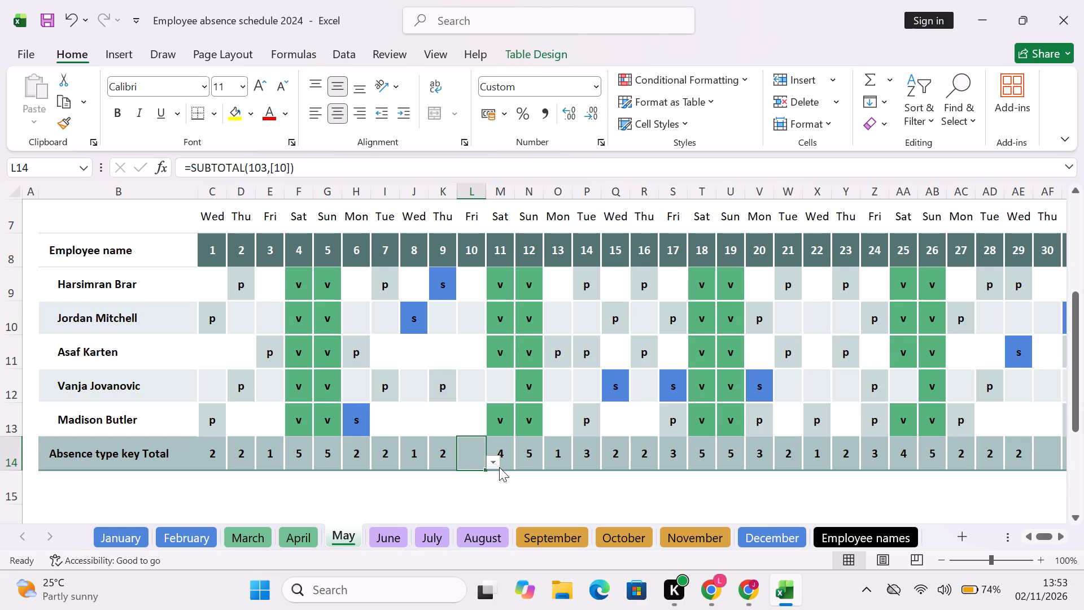
click(444, 454)
click(471, 457)
click(493, 464)
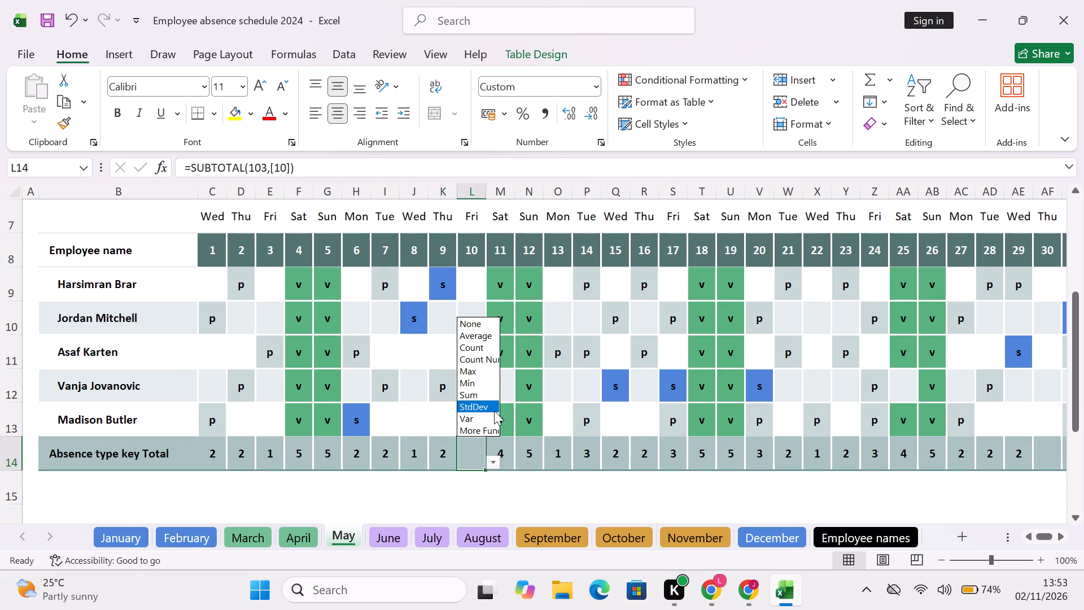
click(483, 350)
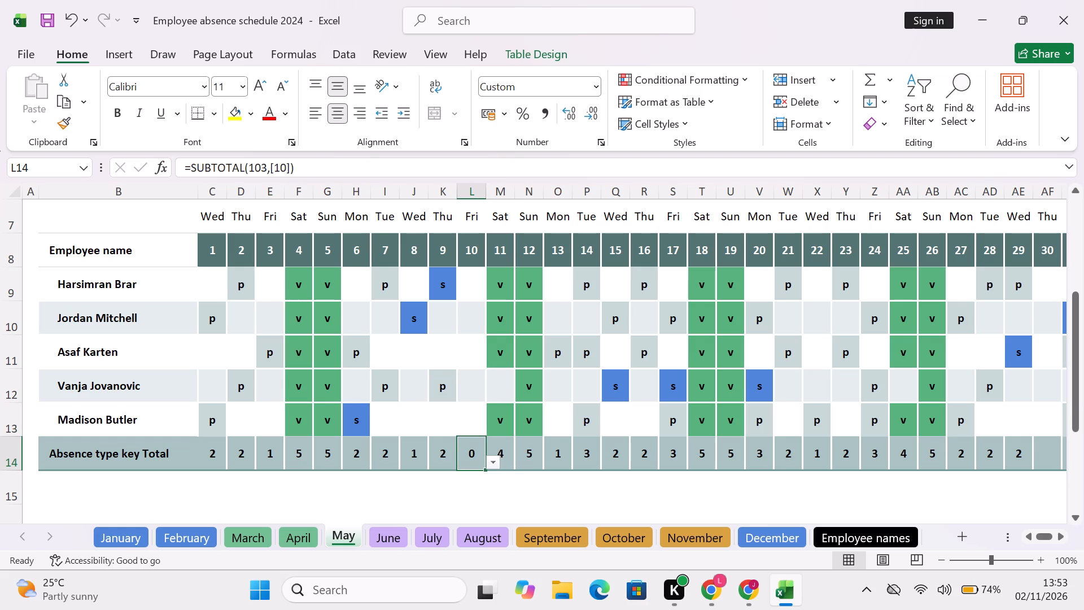
In May's Absence type key Total row, set the day 30 total to the Count function.
key(Right)
key(Right)
key(Right)
key(Right)
key(Right)
key(Right)
key(Right)
key(Right)
key(Right)
key(Right)
key(Right)
key(Right)
key(Right)
key(Right)
key(Right)
key(Right)
key(Right)
key(Right)
key(Right)
key(Right)
key(Right)
key(Right)
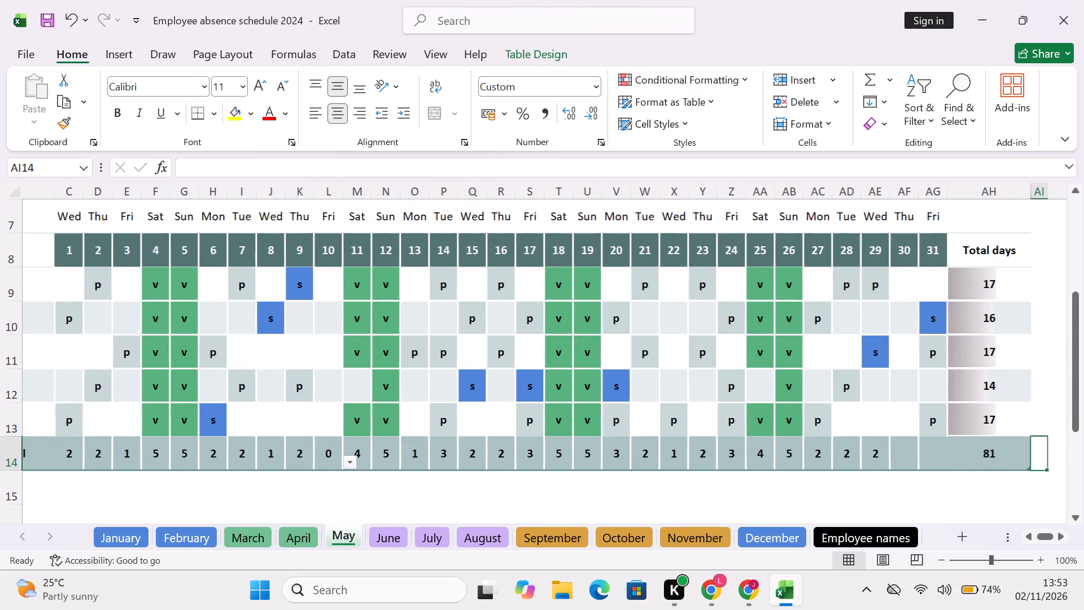
key(Left)
key(Left)
key(Left)
key(Left)
key(Left)
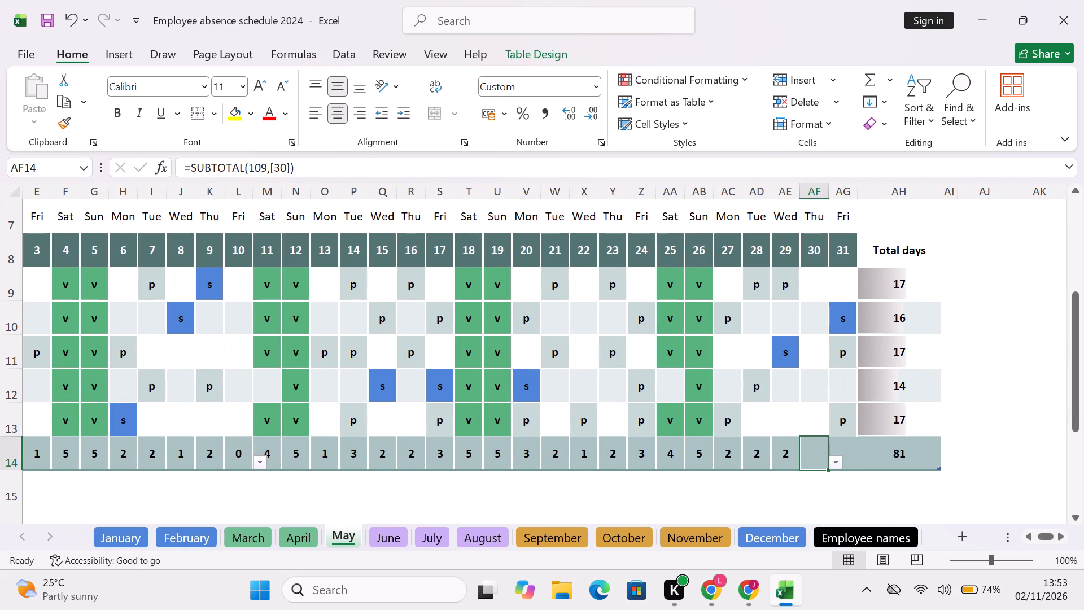
click(837, 464)
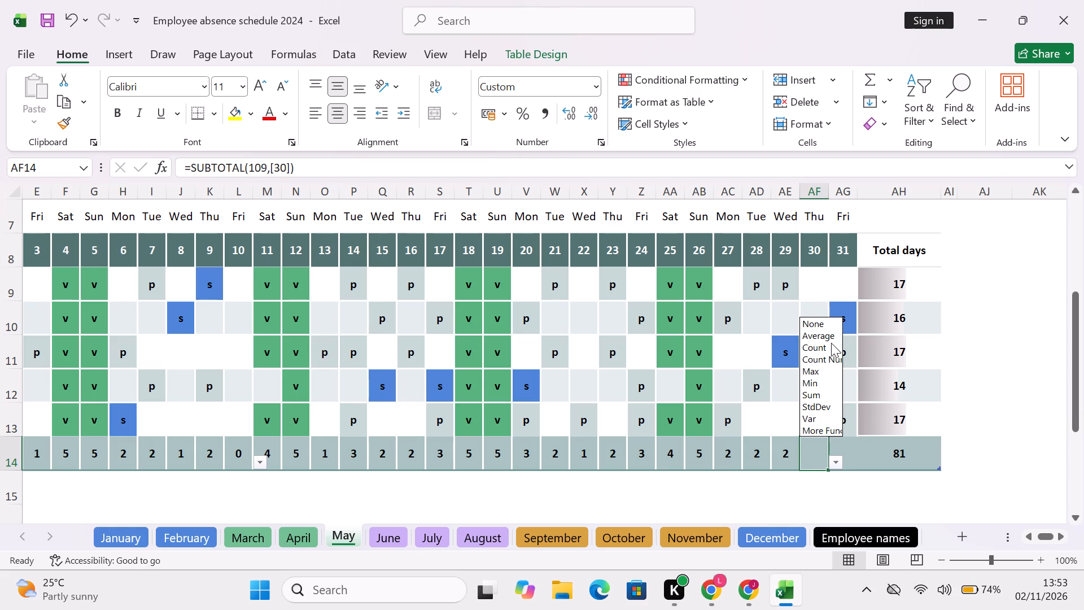
click(831, 343)
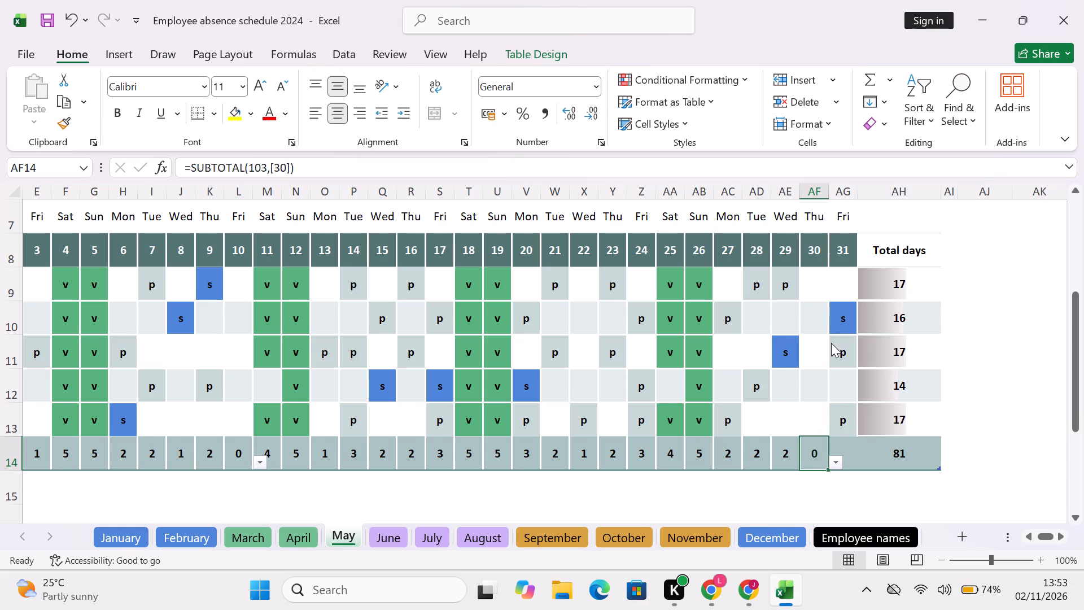
In May's Absence type key Total row, set the day 31 total to the Count function.
click(851, 460)
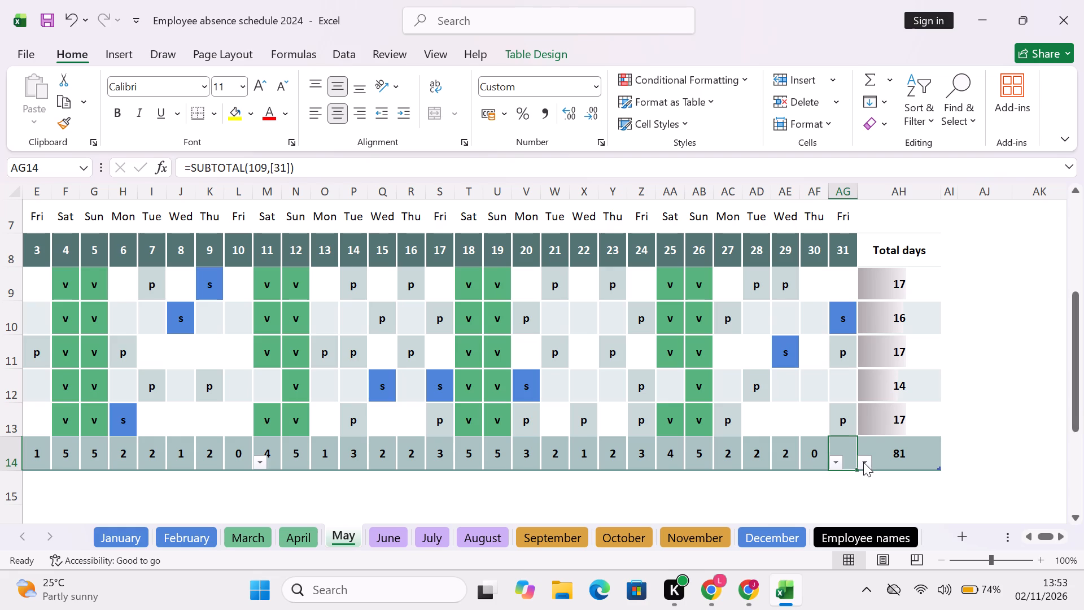
click(866, 459)
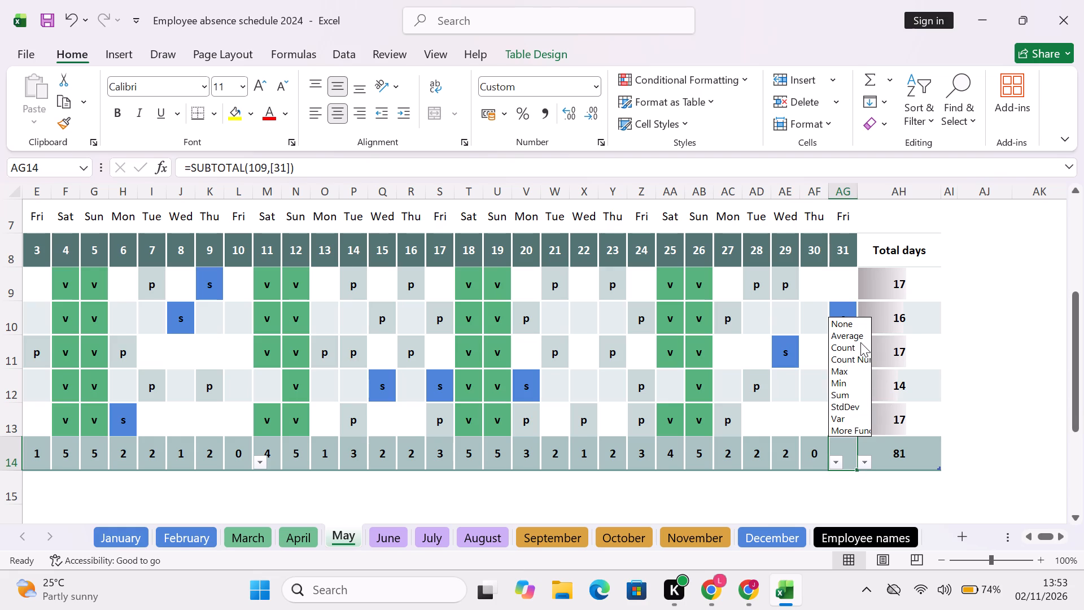
click(860, 343)
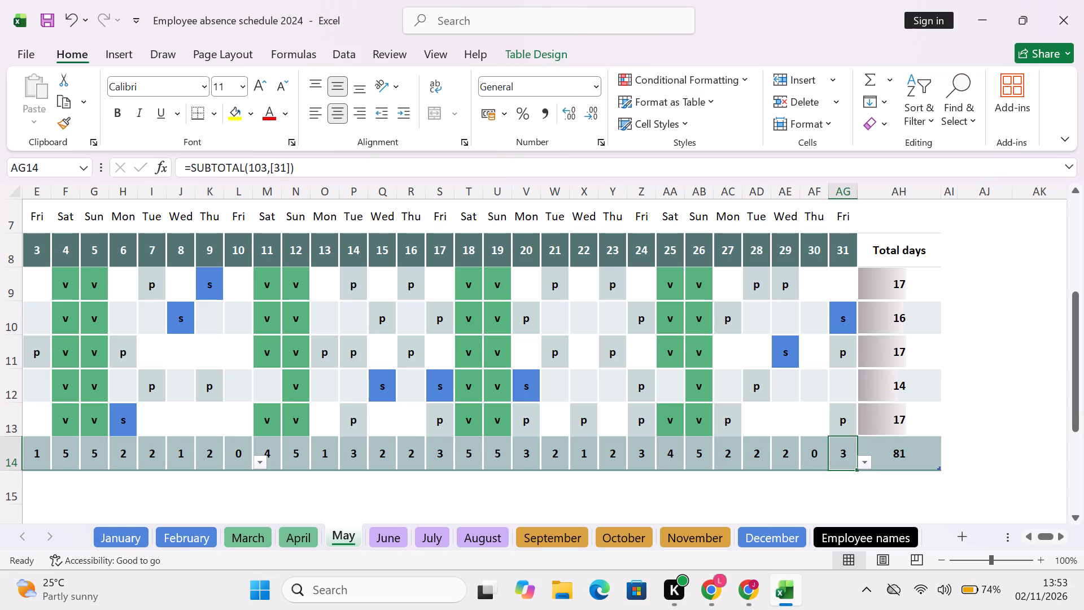
Select the five employees' Total days cells for May to check their sum against the table's total.
drag(872, 284, 938, 437)
click(980, 402)
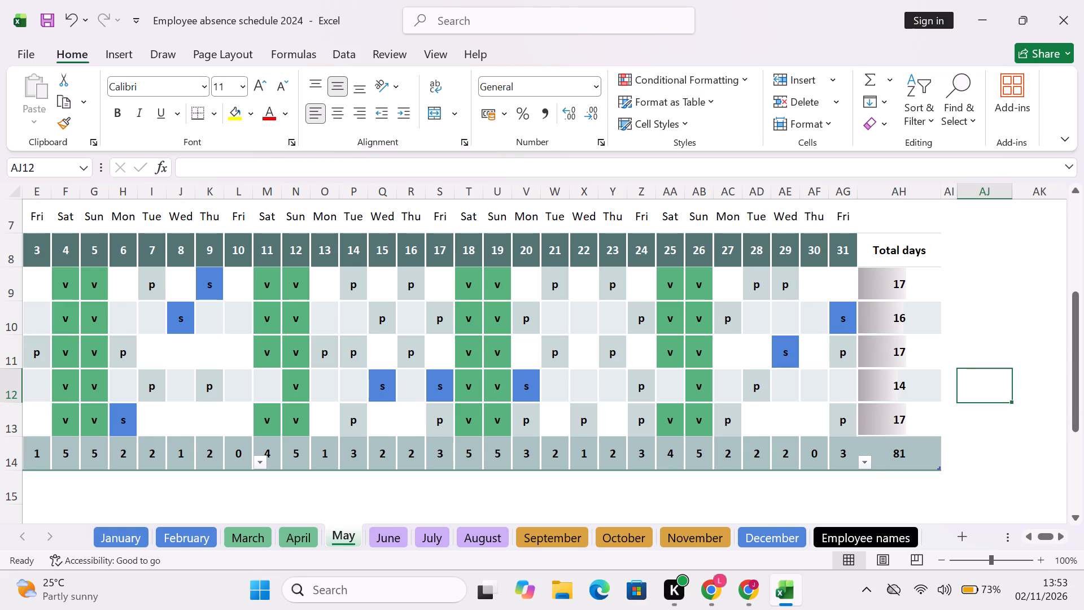
drag(873, 278, 911, 425)
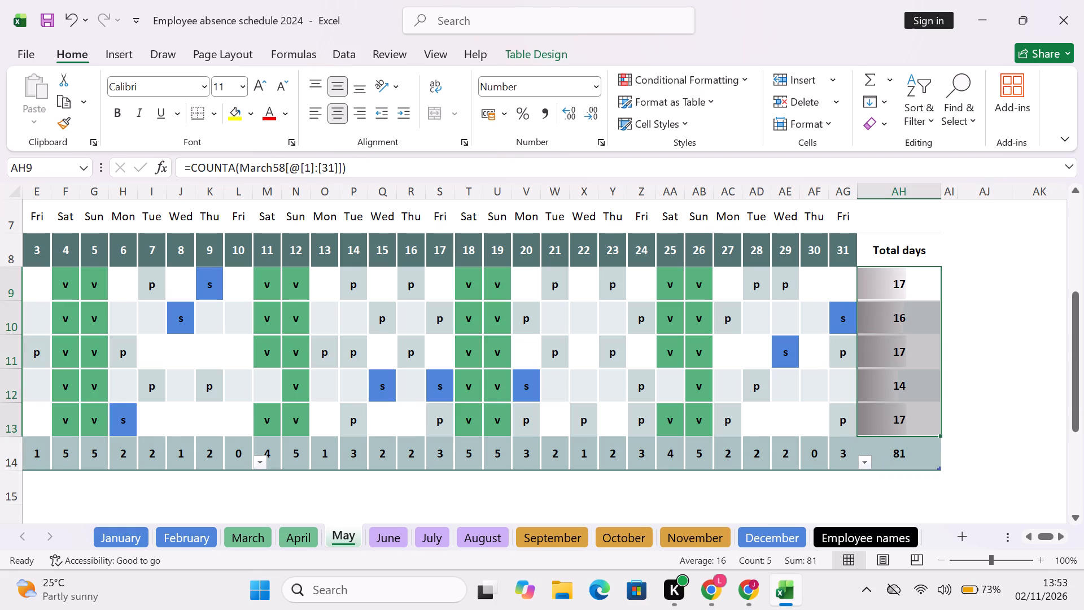
click(911, 425)
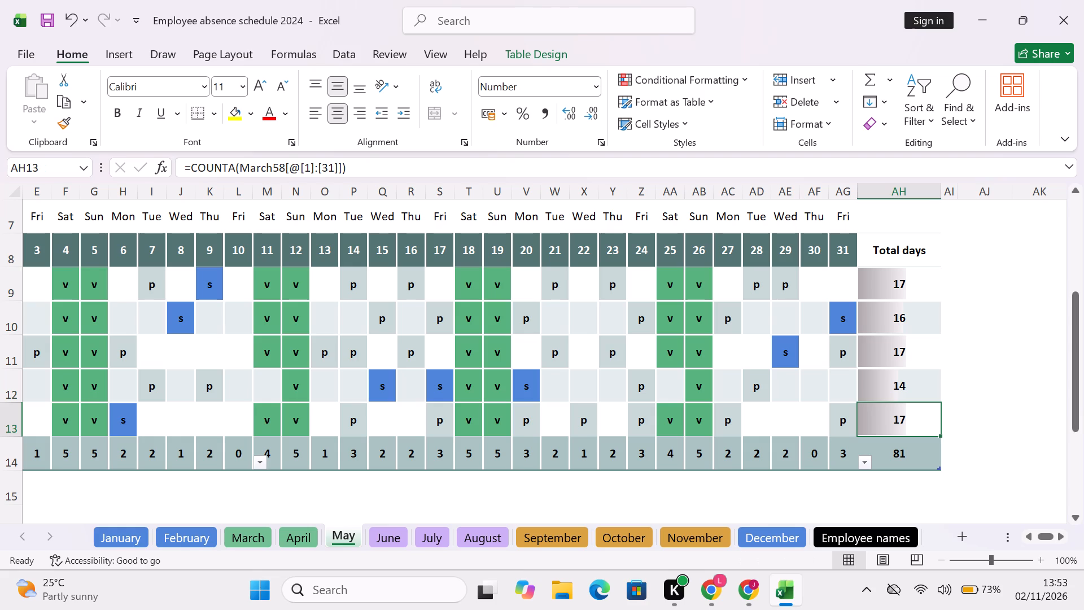
Apply Quick Analysis data bars to the five employees' Total days cells for May.
click(980, 458)
drag(904, 422, 881, 313)
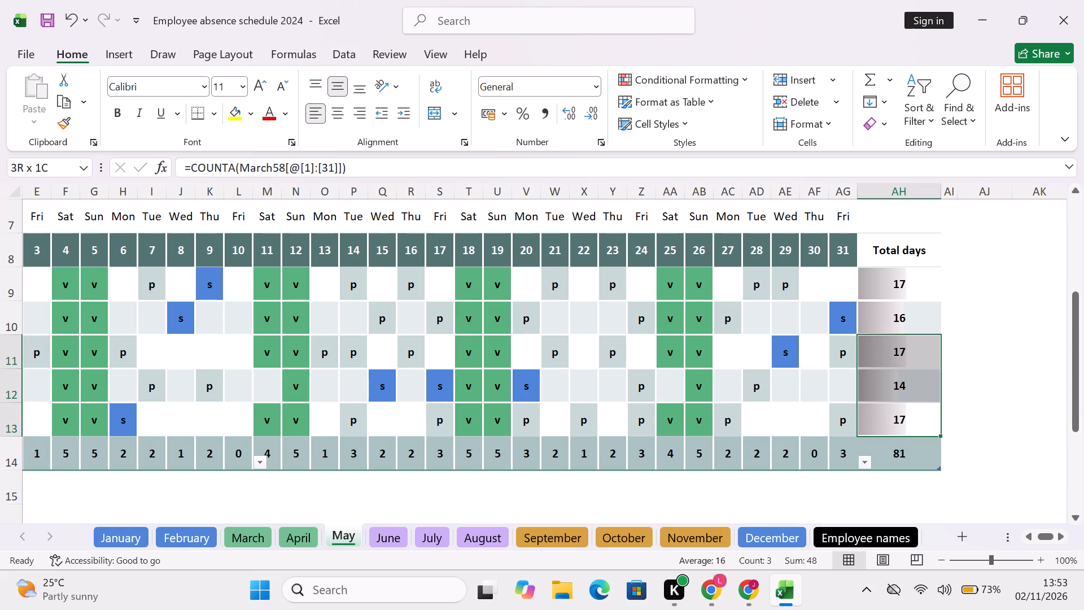
drag(881, 313, 877, 283)
right_click(884, 401)
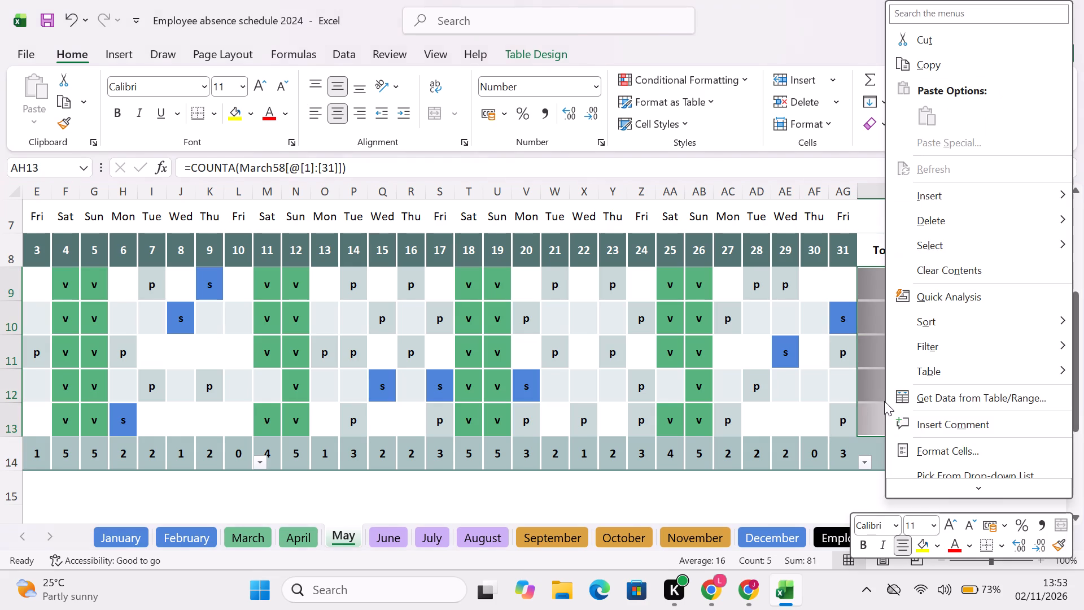
click(928, 300)
click(741, 339)
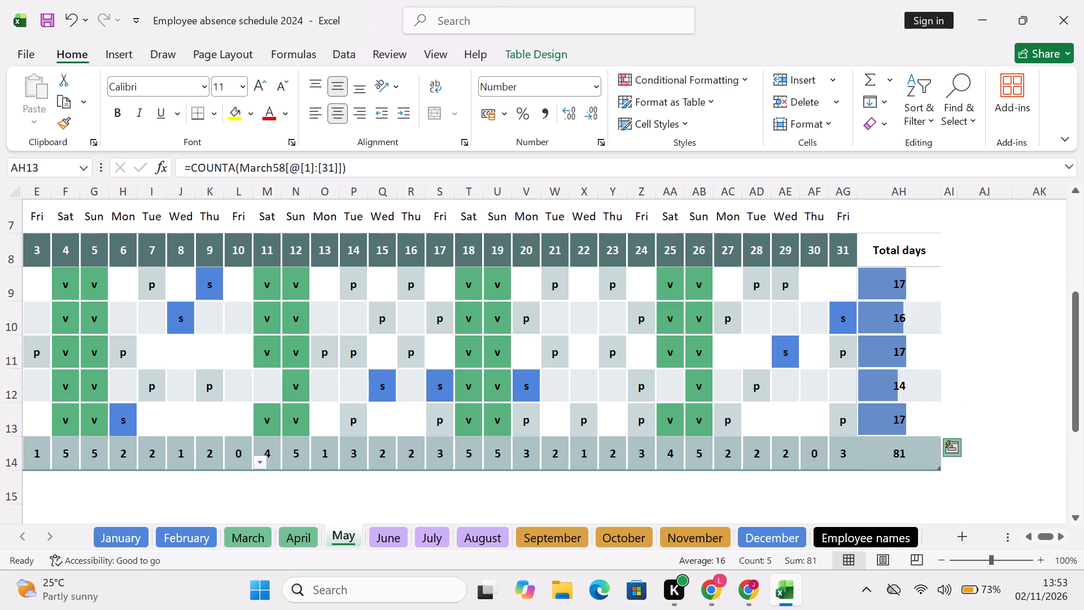
click(1015, 522)
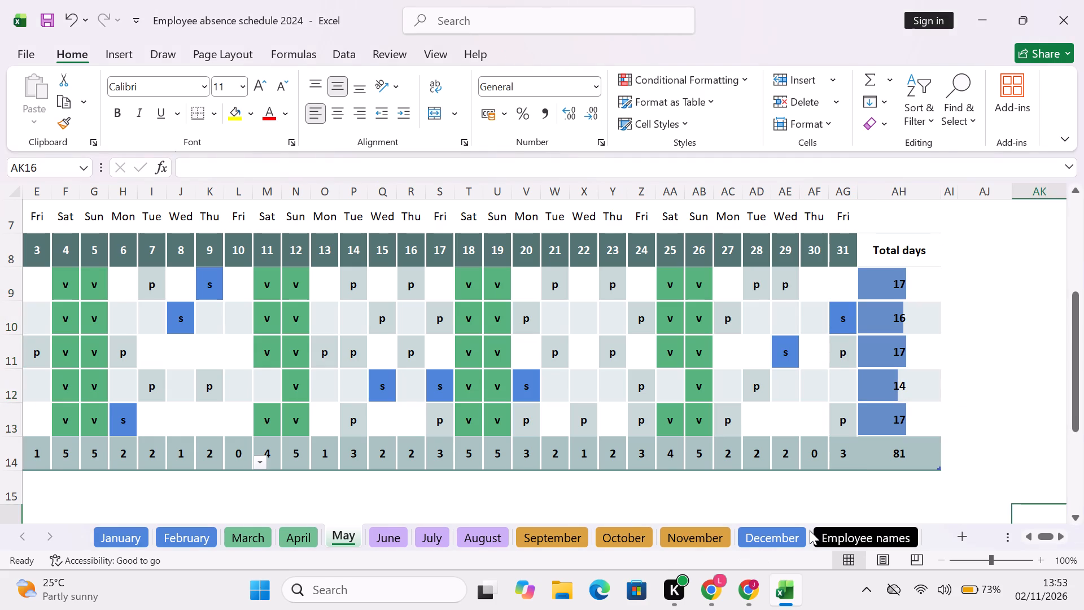
Examine the employees' absence entries across May's days for completeness.
drag(1074, 414, 1078, 482)
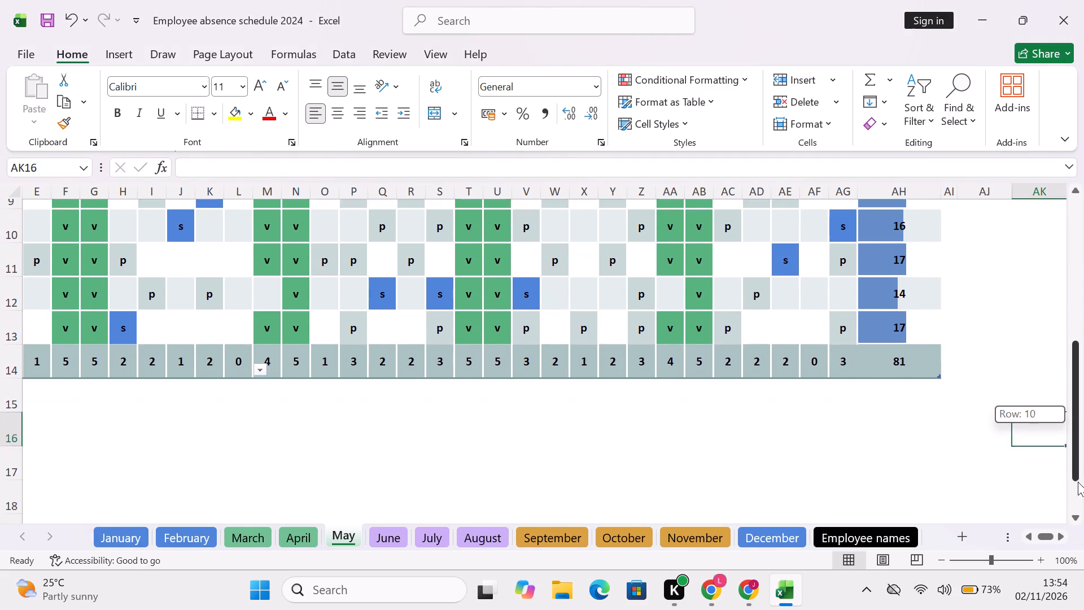
drag(1078, 482, 1080, 347)
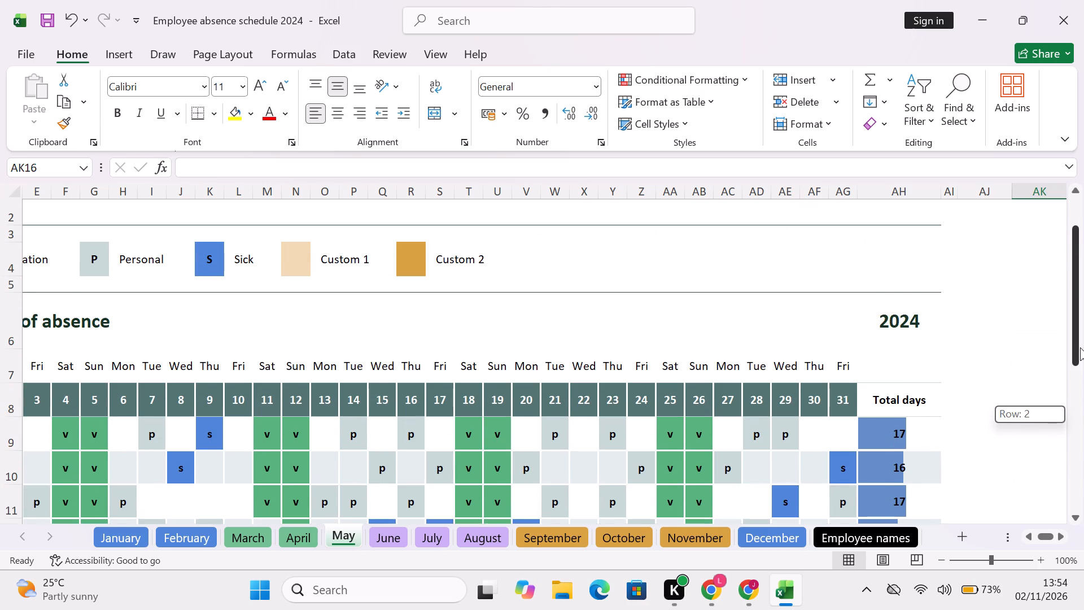
drag(1080, 347, 1062, 392)
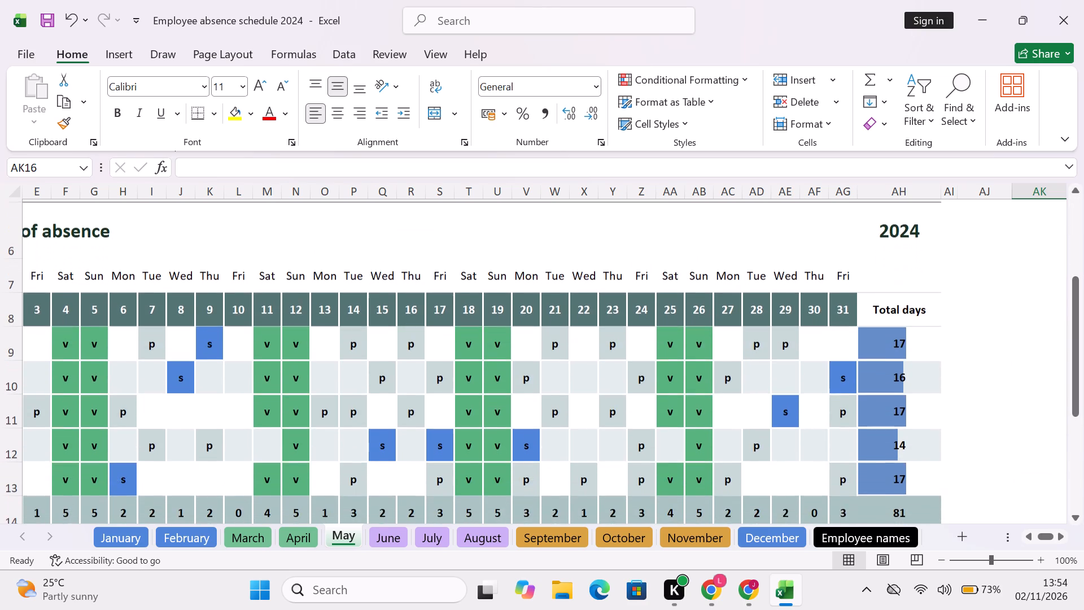
click(718, 376)
key(Left)
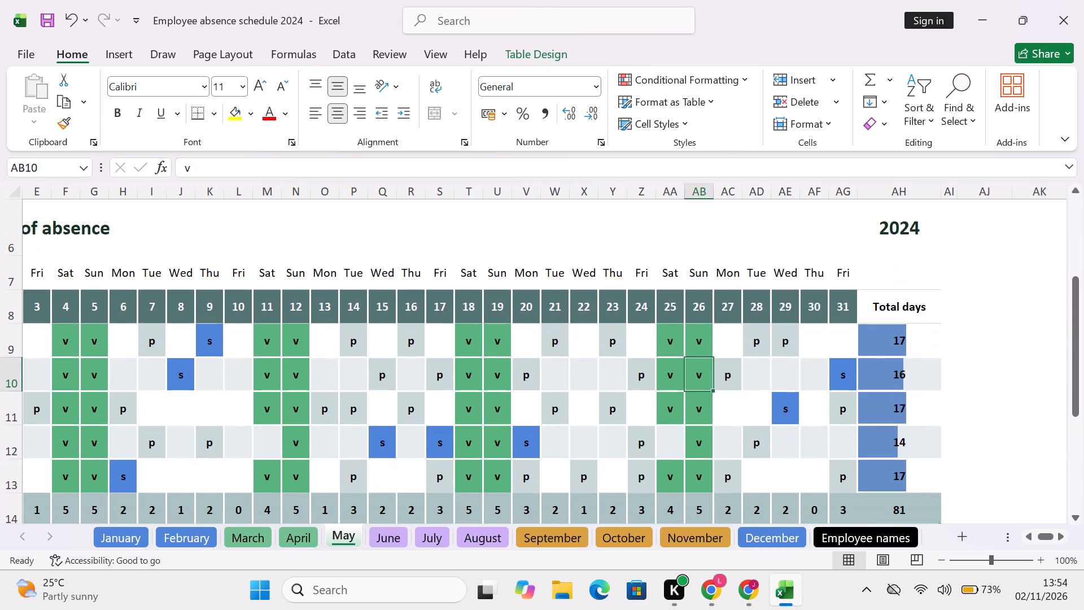
key(Left)
key(Left)
key(Left)
key(Left)
key(Left)
key(Left)
key(Left)
key(Left)
key(Left)
key(Left)
key(Left)
key(Left)
key(Left)
key(Left)
key(Left)
key(Left)
key(Left)
key(Left)
key(Left)
key(Left)
key(Right)
key(Right)
key(Right)
key(Right)
key(Right)
key(Right)
key(Right)
key(Right)
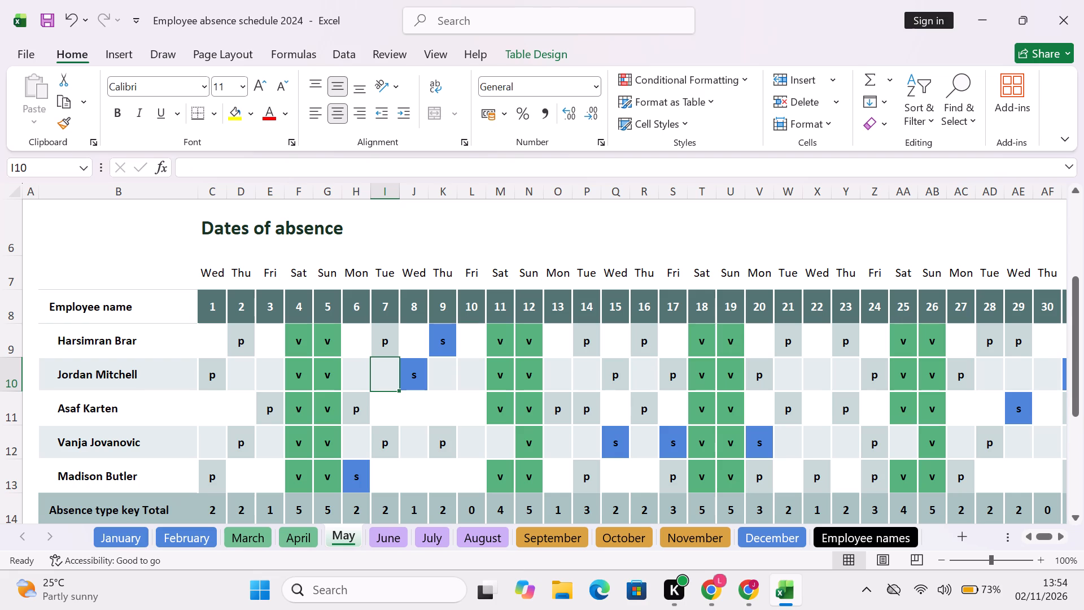
key(Right)
key(Right)
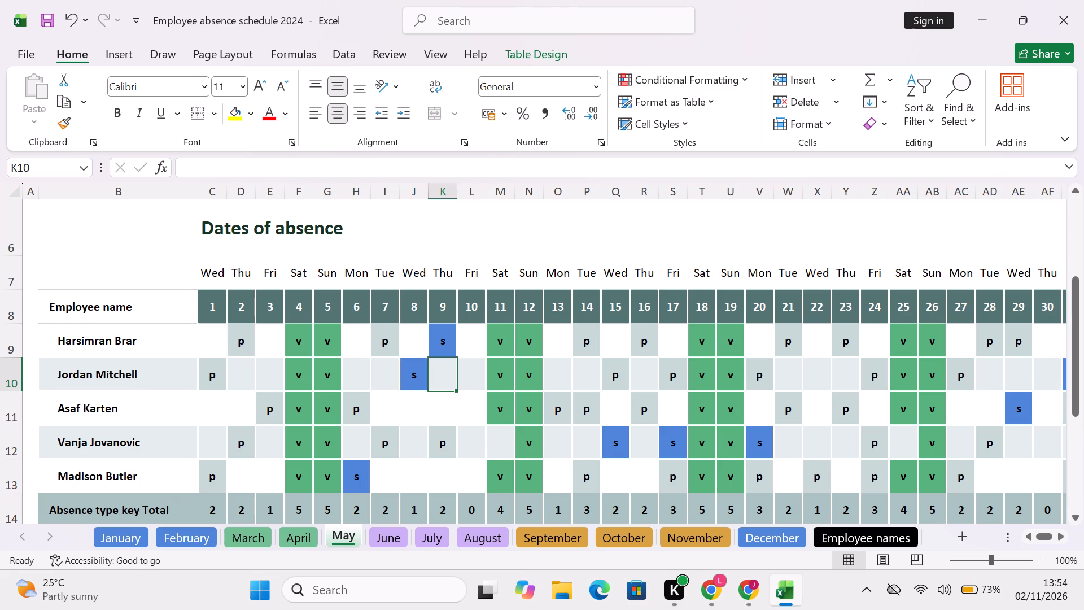
key(Right)
key(Right)
key(Right)
key(Right)
key(Right)
key(Right)
key(Right)
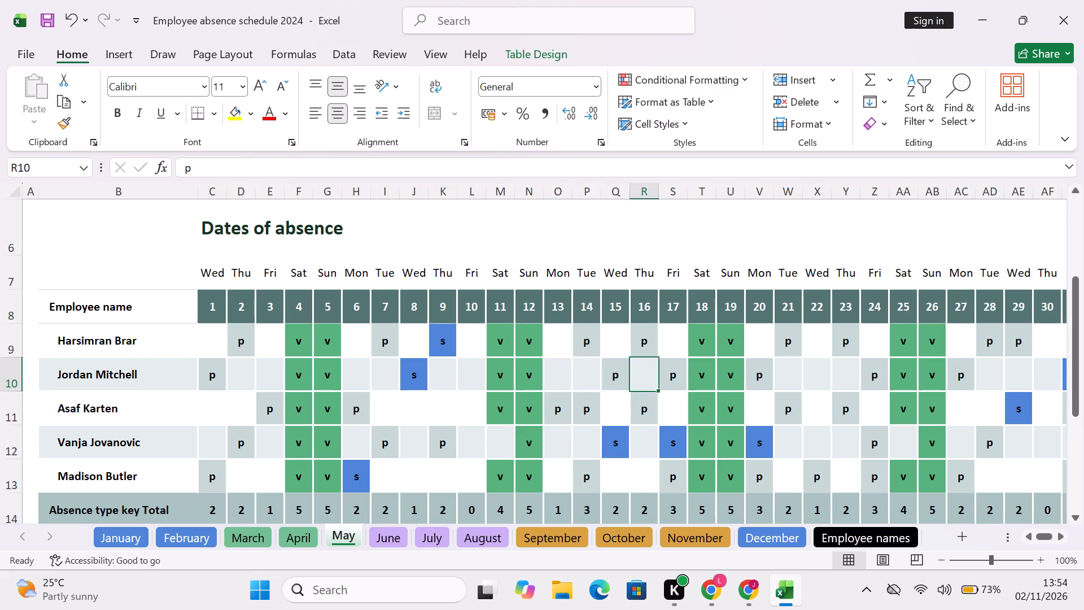
key(Right)
key(Right)
key(Left)
key(Left)
key(Left)
key(Left)
key(Left)
key(Left)
key(Left)
key(Left)
key(Left)
key(Left)
key(Left)
key(Left)
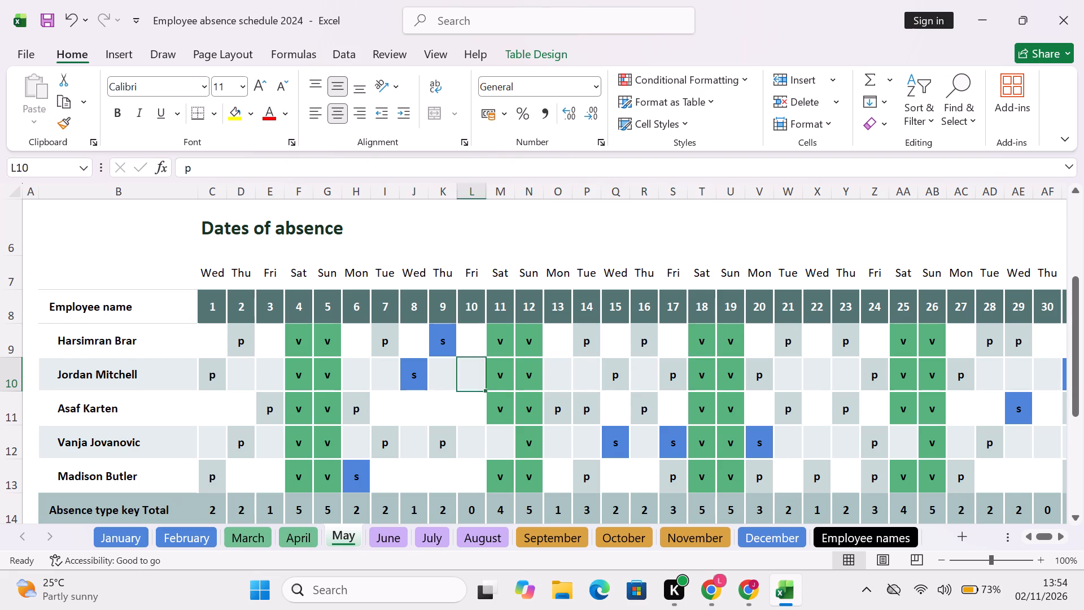
key(Down)
key(Down)
key(Down)
key(Up)
key(Up)
key(Up)
key(Up)
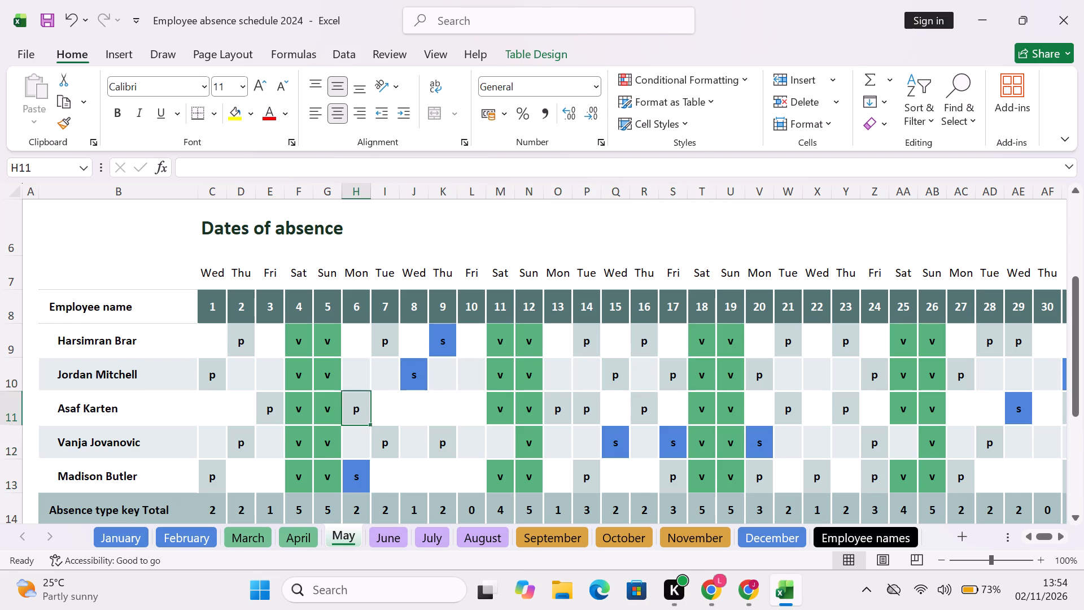
Review May's weekday headings from day 9 through day 31 and the Total days column down to its total.
key(Up)
key(Up)
key(Right)
key(Right)
key(Right)
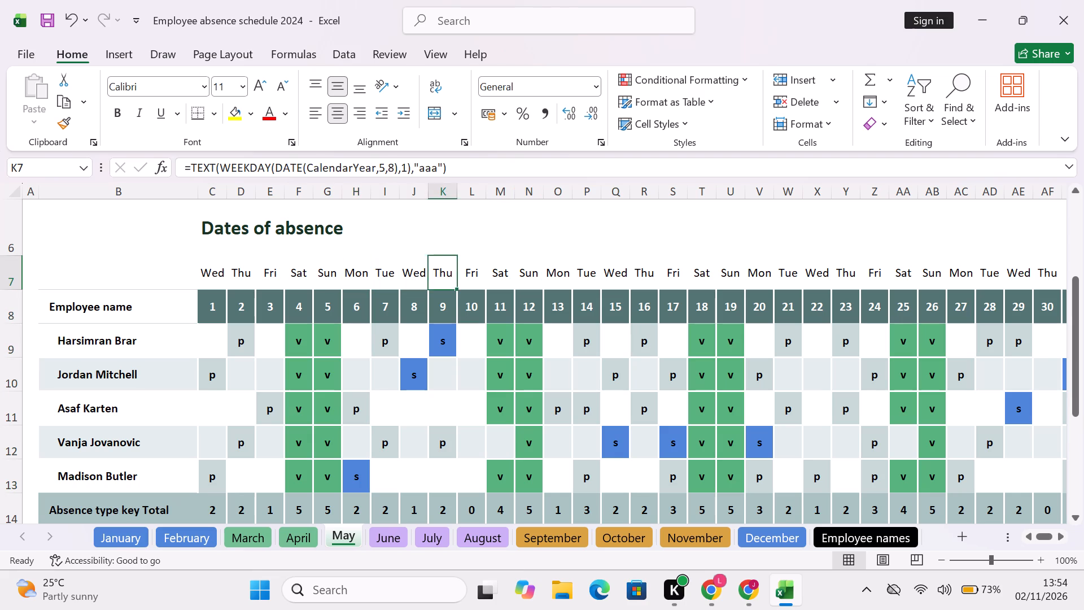
key(Right)
key(Right)
key(Right)
key(Right)
key(Right)
key(Right)
key(Right)
key(Right)
key(Right)
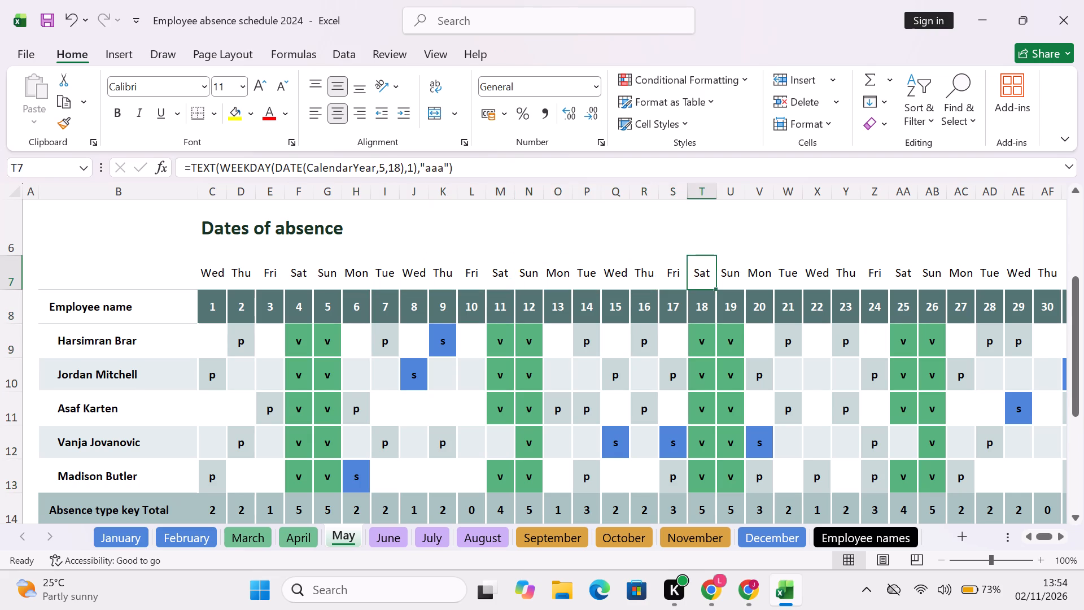
key(Right)
key(Right)
key(Right)
key(Right)
key(Right)
key(Right)
key(Right)
key(Right)
key(Right)
key(Right)
key(Right)
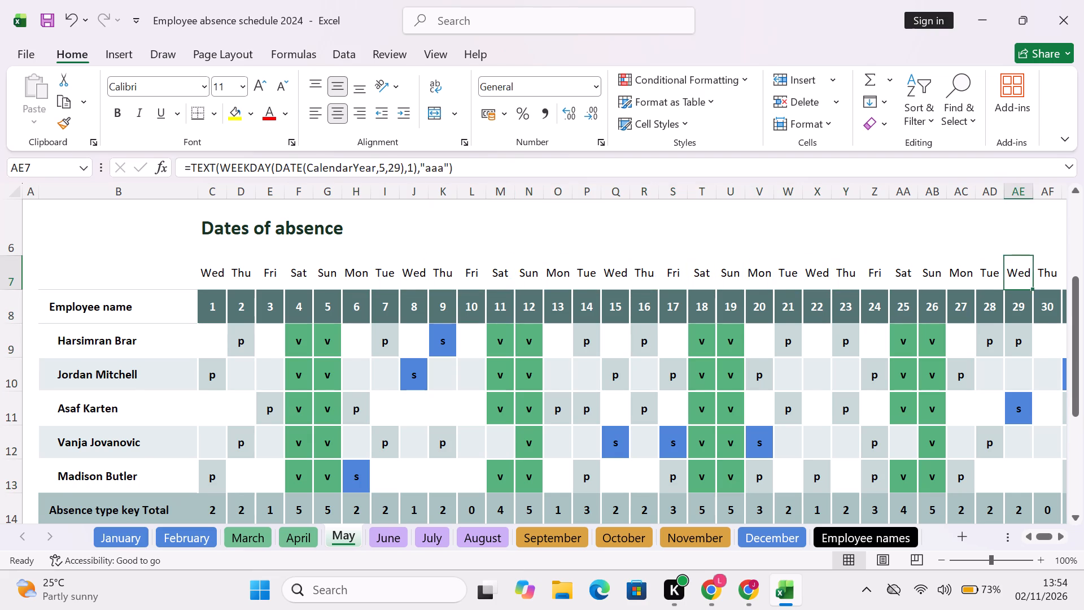
key(Right)
key(Right)
key(Right)
key(Left)
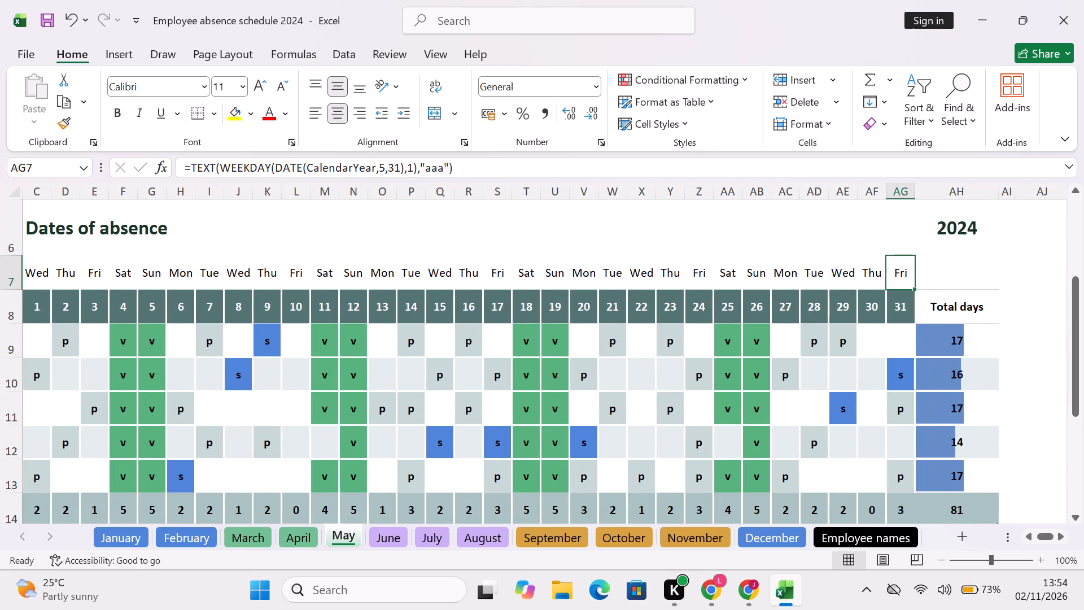
key(Right)
key(Down)
key(Down)
key(Down)
key(Down)
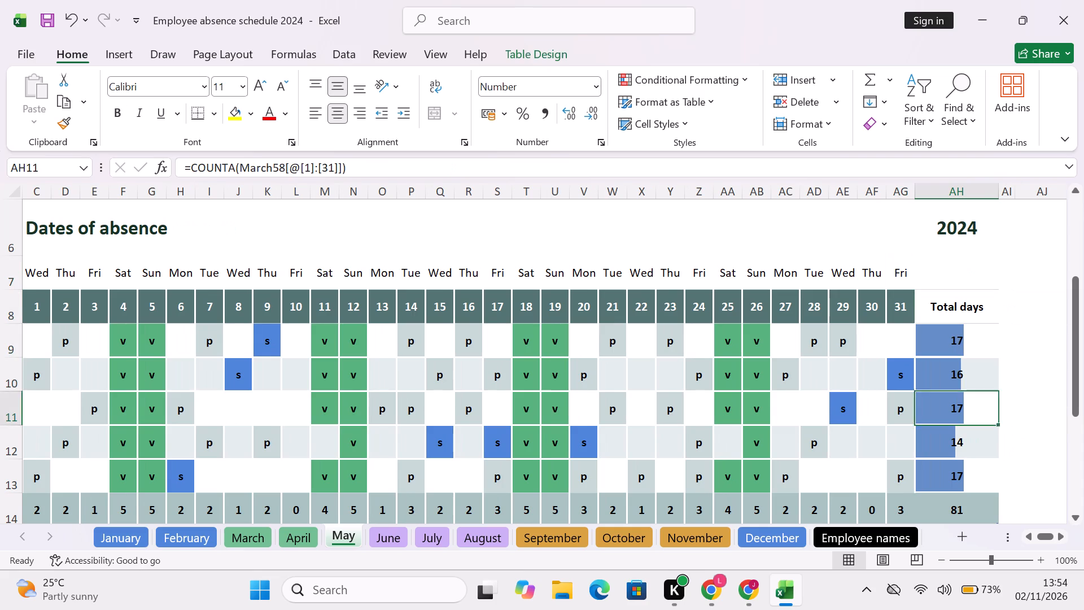
key(Down)
key(Down)
key(Down)
key(Down)
key(Down)
key(Down)
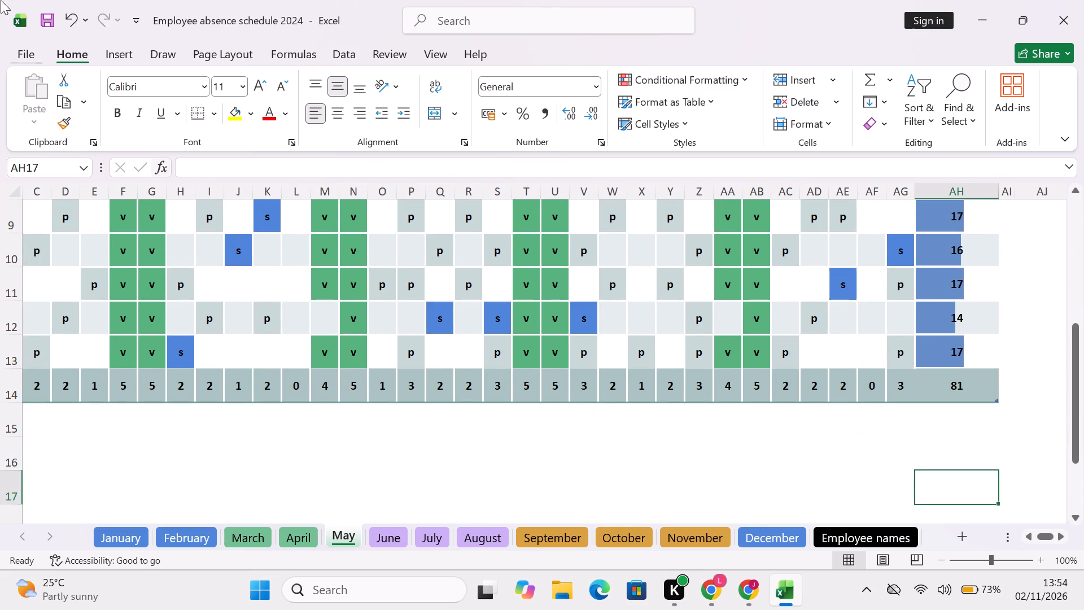
Save the Employee absence schedule 2024 workbook.
click(51, 17)
click(51, 17)
Open the June sheet and examine its absence type key, year, weekday headings and employee rows.
click(378, 535)
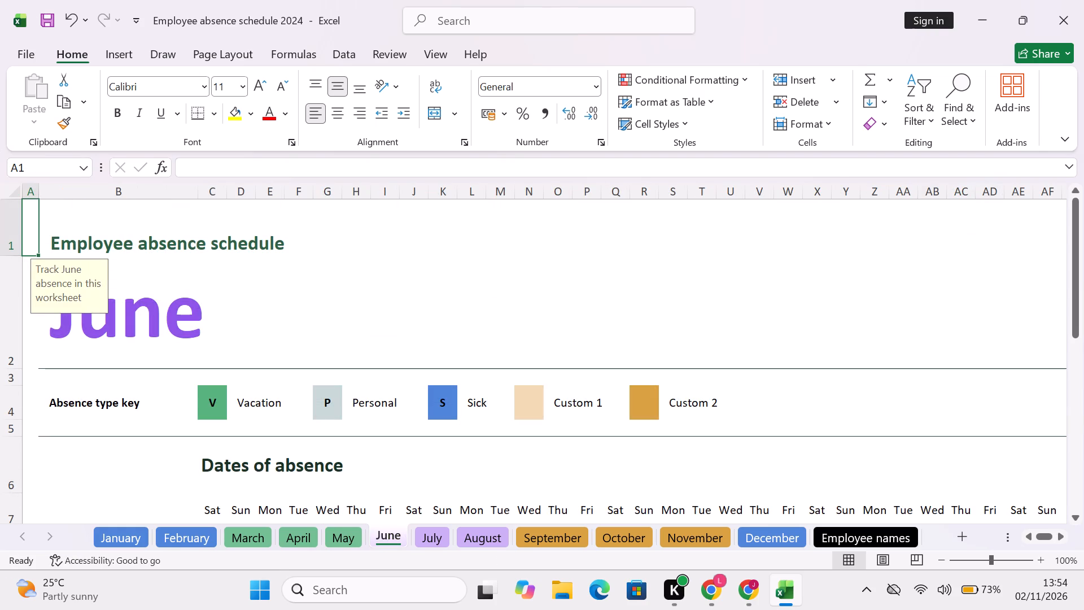
click(168, 405)
key(Right)
key(Right)
key(Right)
key(Right)
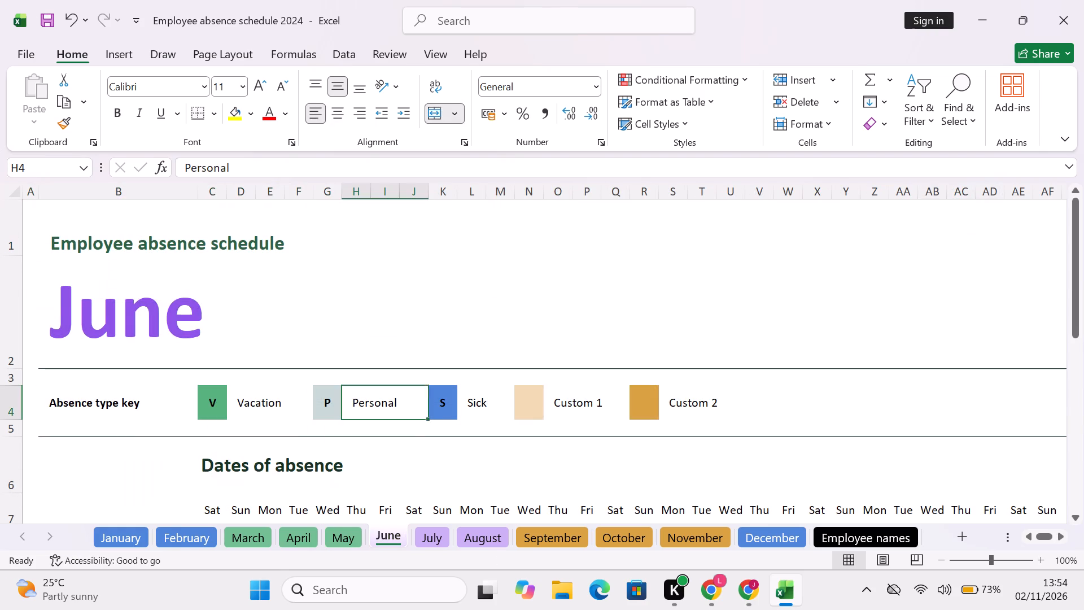
key(Right)
key(Right)
key(Right)
key(Right)
key(Right)
key(Right)
key(Right)
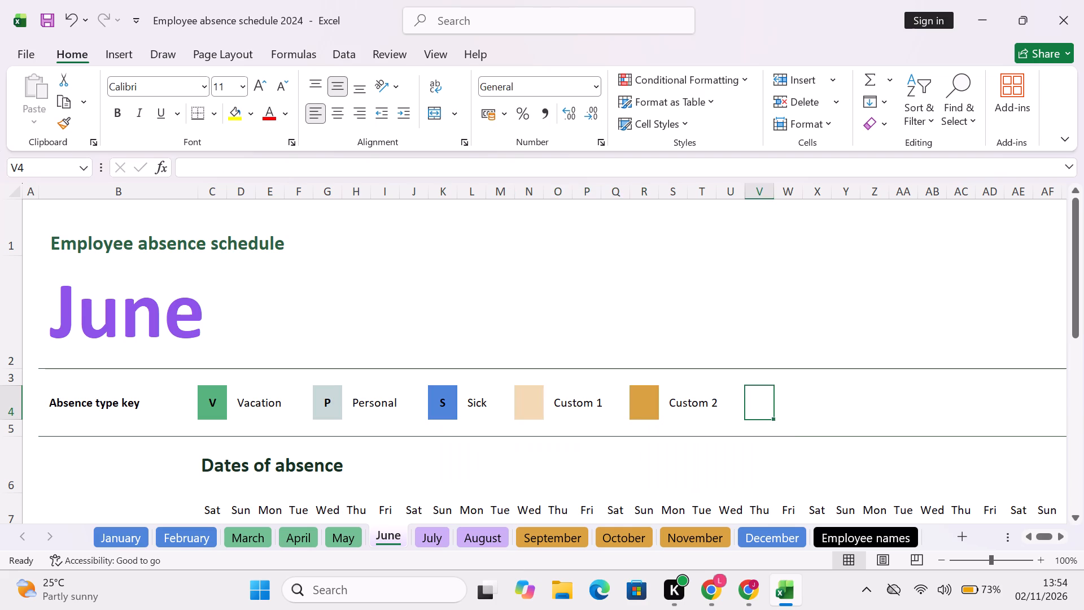
key(Right)
key(Right)
key(Right)
key(Right)
key(Right)
key(Right)
key(Right)
key(Right)
key(Right)
key(Right)
key(Right)
key(Right)
key(Right)
key(Right)
key(Right)
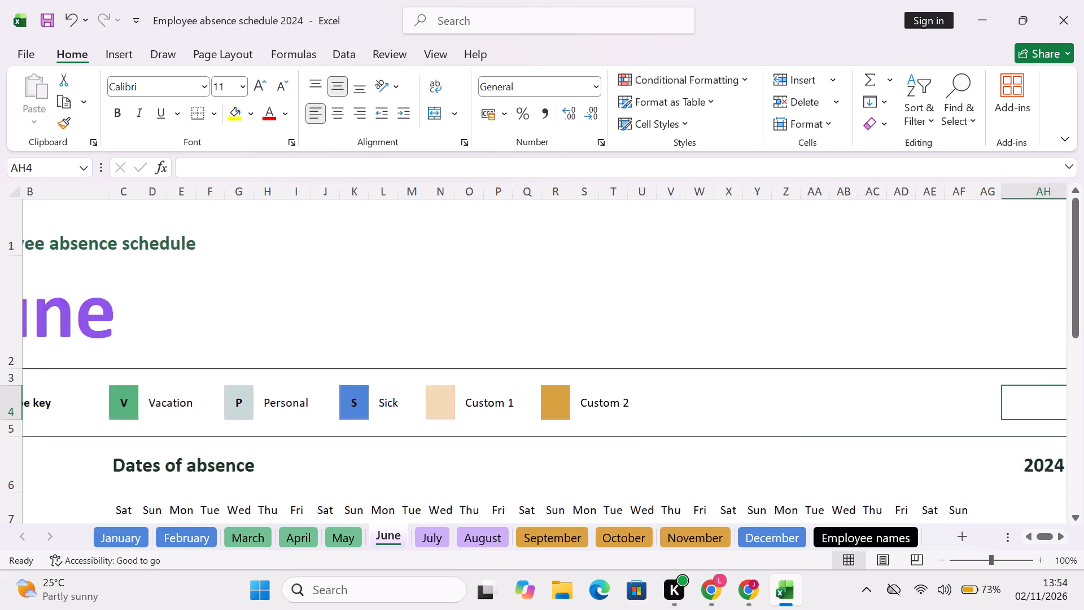
key(Left)
key(Left)
key(Left)
key(Down)
key(Down)
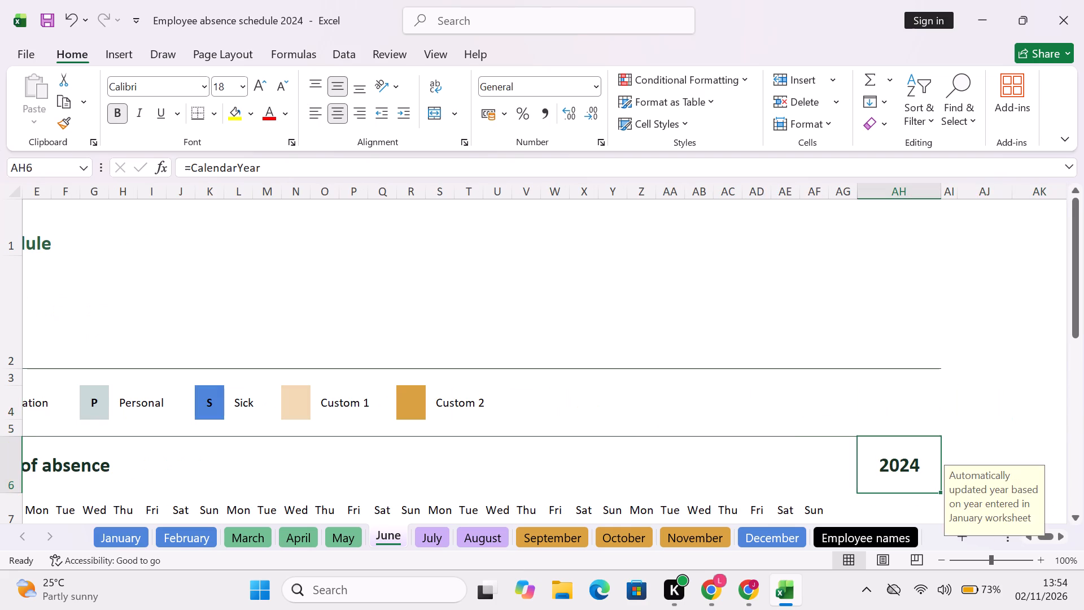
key(Left)
key(Left)
key(Left)
key(Left)
key(Right)
key(Right)
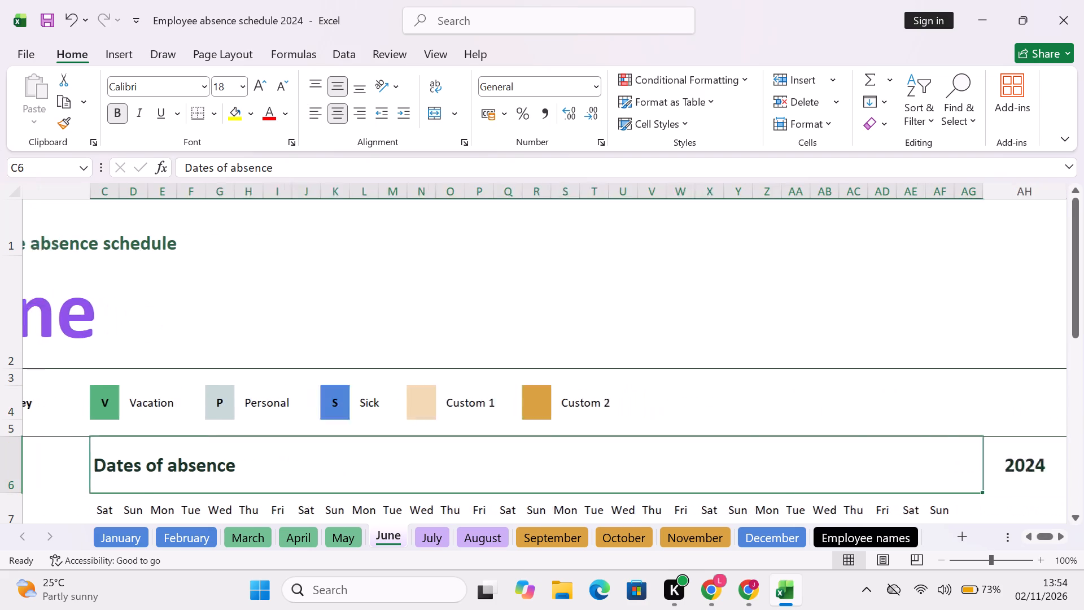
key(Right)
key(Left)
key(Left)
key(Left)
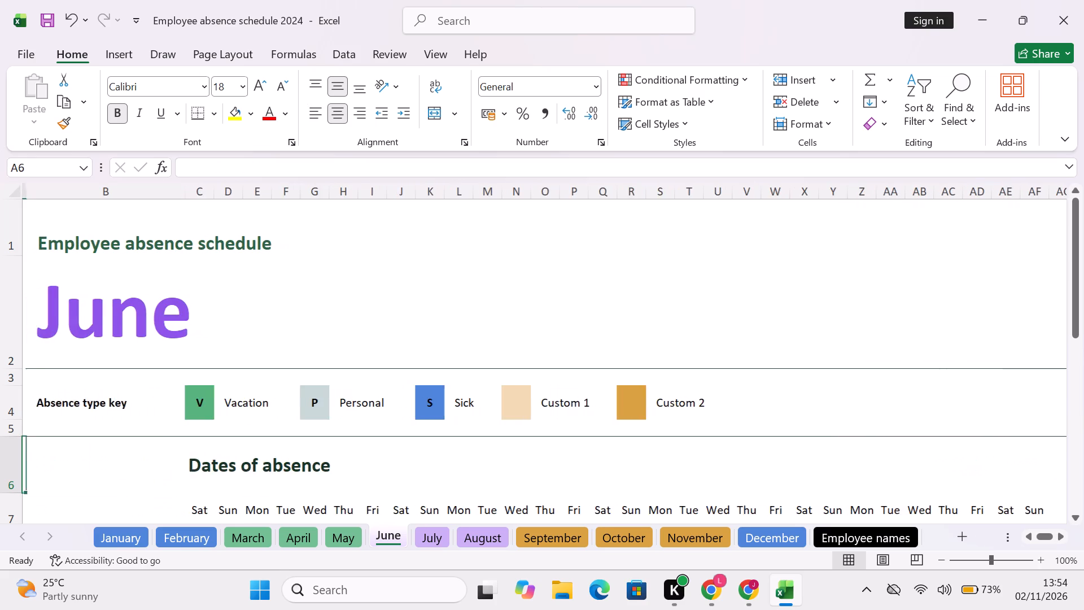
key(Down)
key(Down)
key(Down)
key(Up)
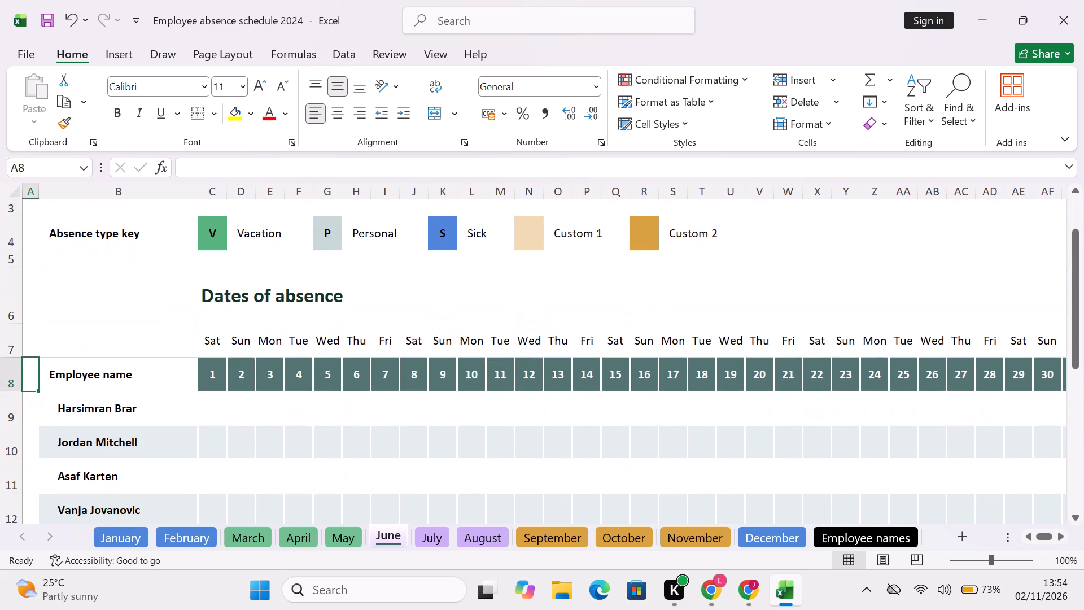
Enter vacation (v) on June 1 and 2 and personal (p) on June 4 and 6 for the first employee.
key(Right)
key(Right)
key(Right)
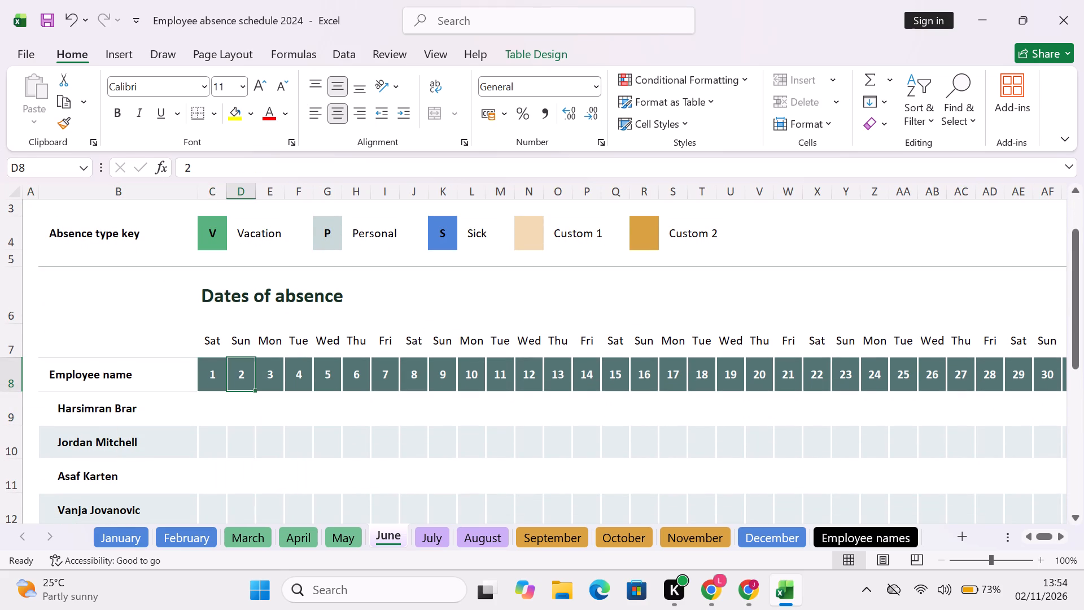
key(Left)
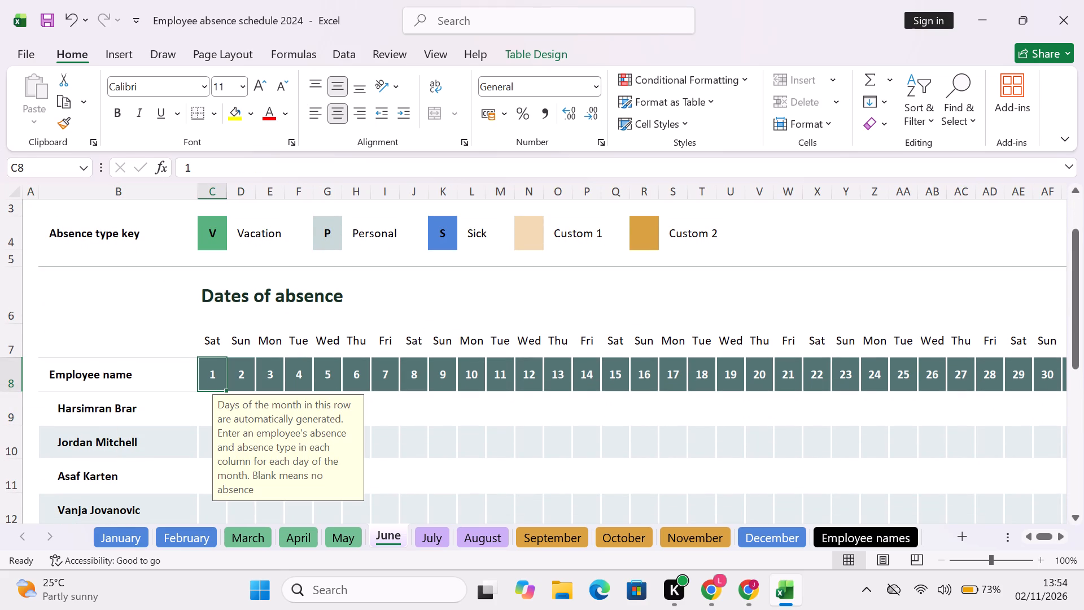
key(Left)
key(Down)
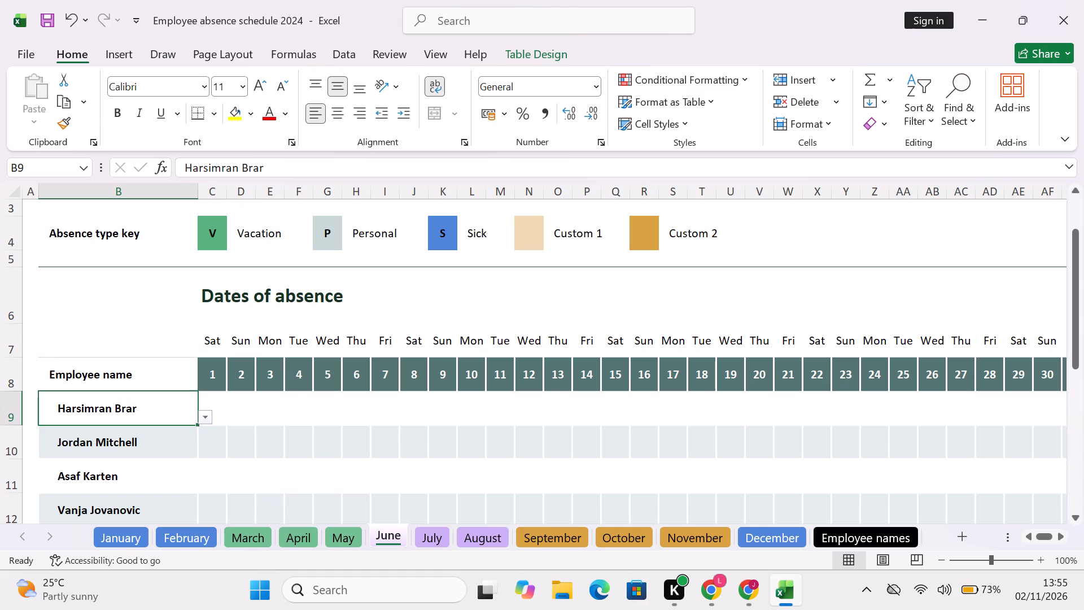
key(Right)
key(v)
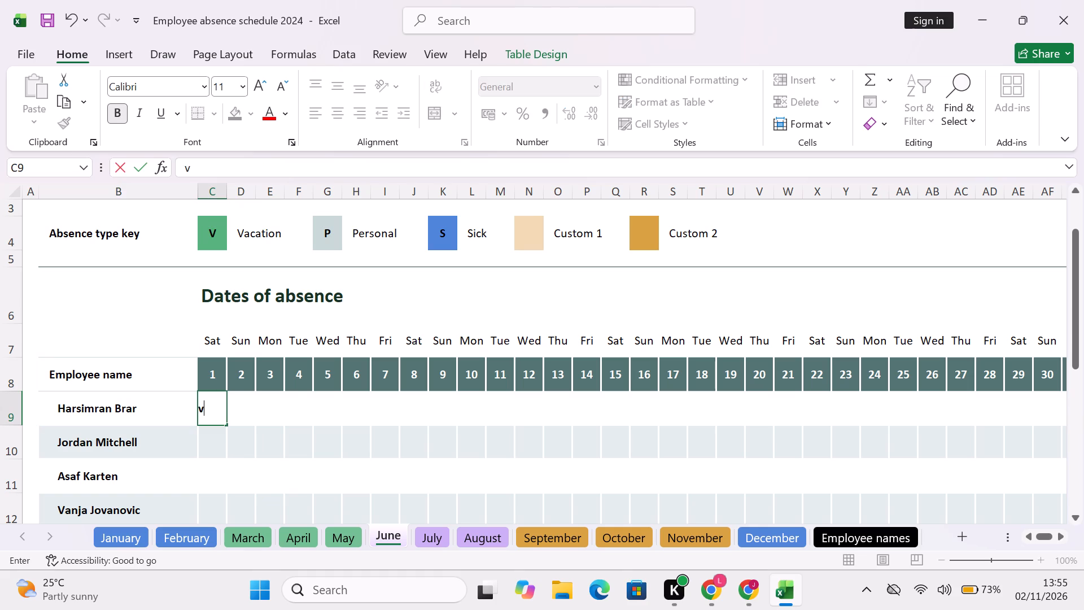
key(Right)
key(v)
key(Right)
key(Right)
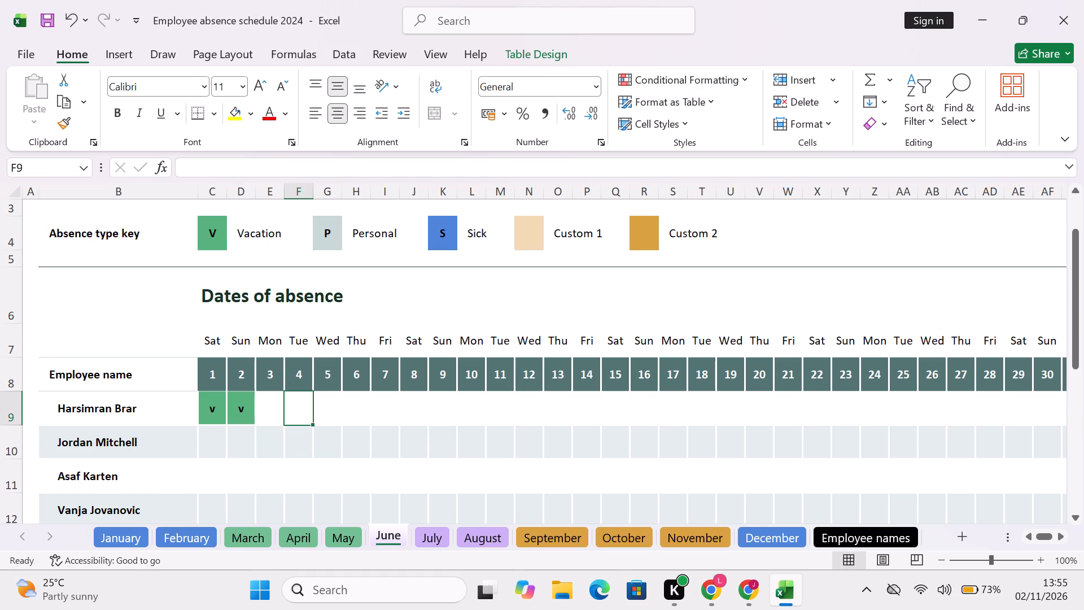
key(p)
key(Right)
key(Right)
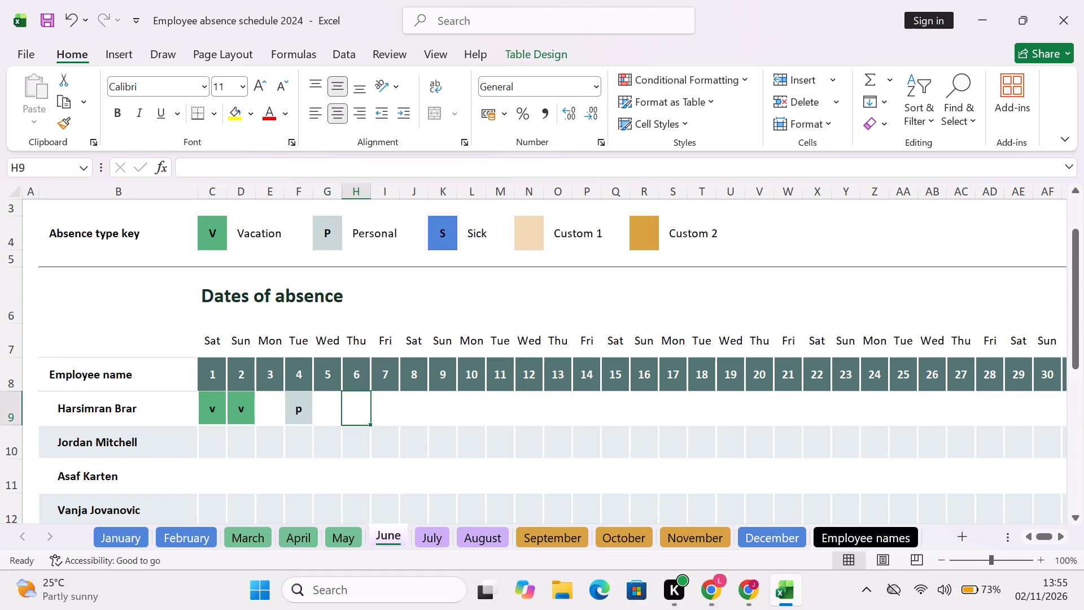
key(p)
key(Right)
Enter vacation (v) on June 8 and 9, personal (p) on June 11 and 12, and sick (s) on June 14 for the first employee.
key(Right)
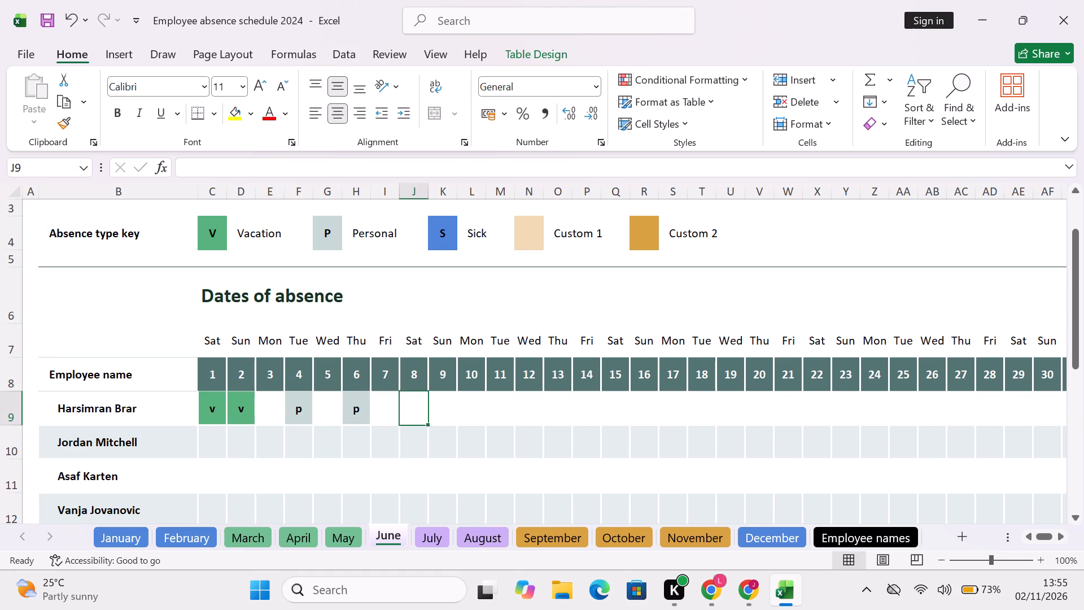
key(Left)
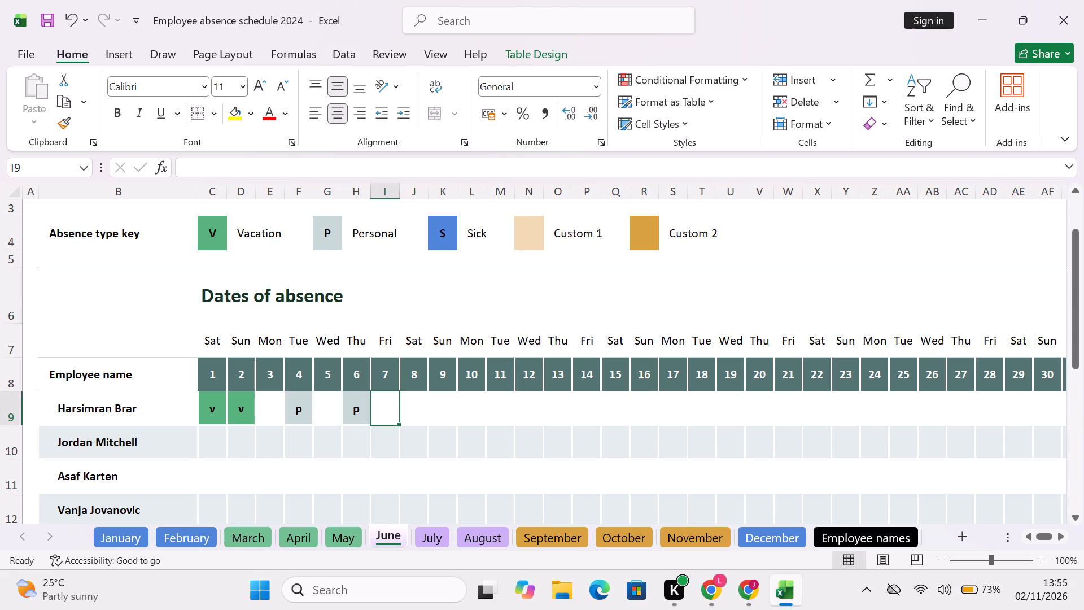
key(Right)
key(v)
key(Right)
key(v)
key(Right)
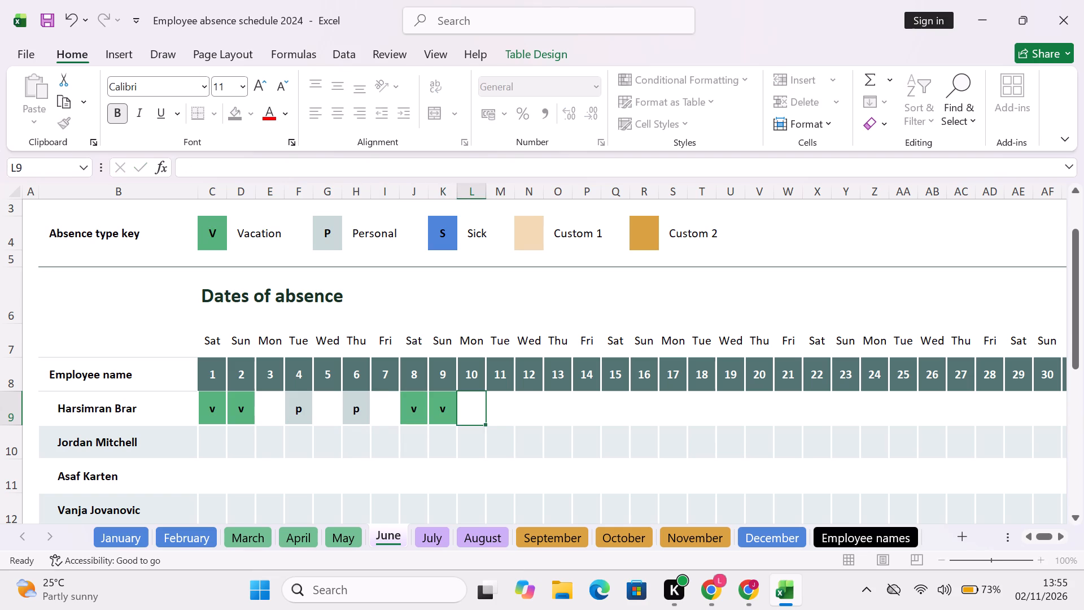
key(Right)
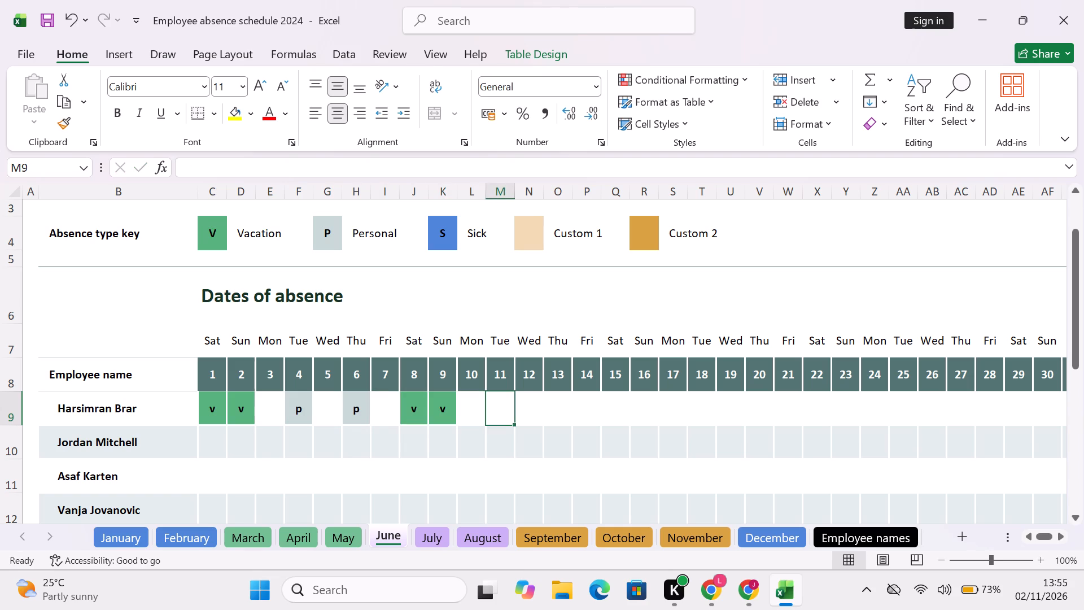
key(p)
key(Right)
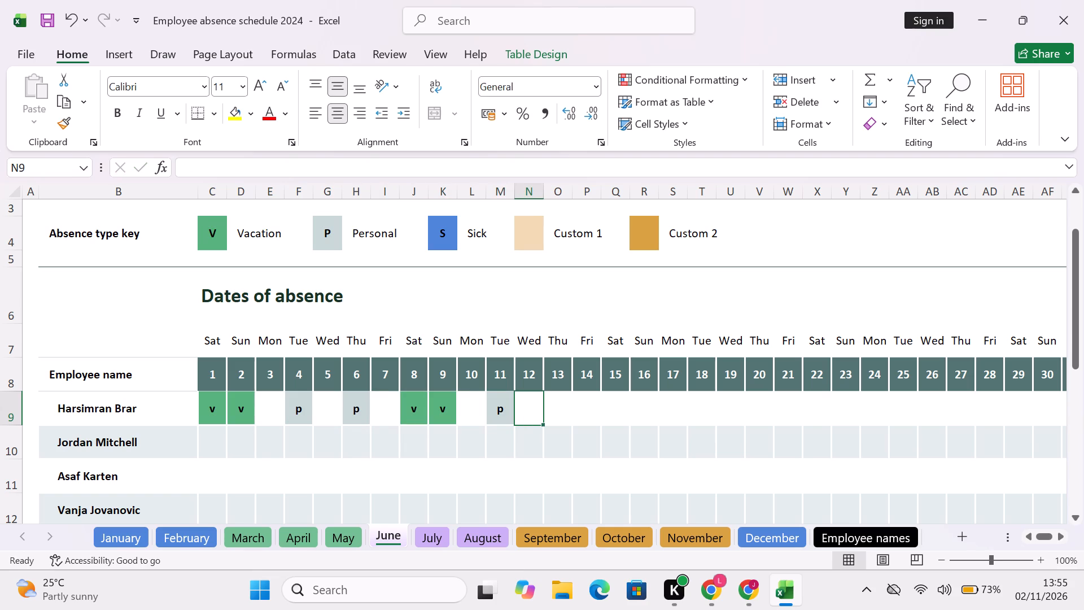
key(p)
key(Right)
key(Right)
key(s)
key(Right)
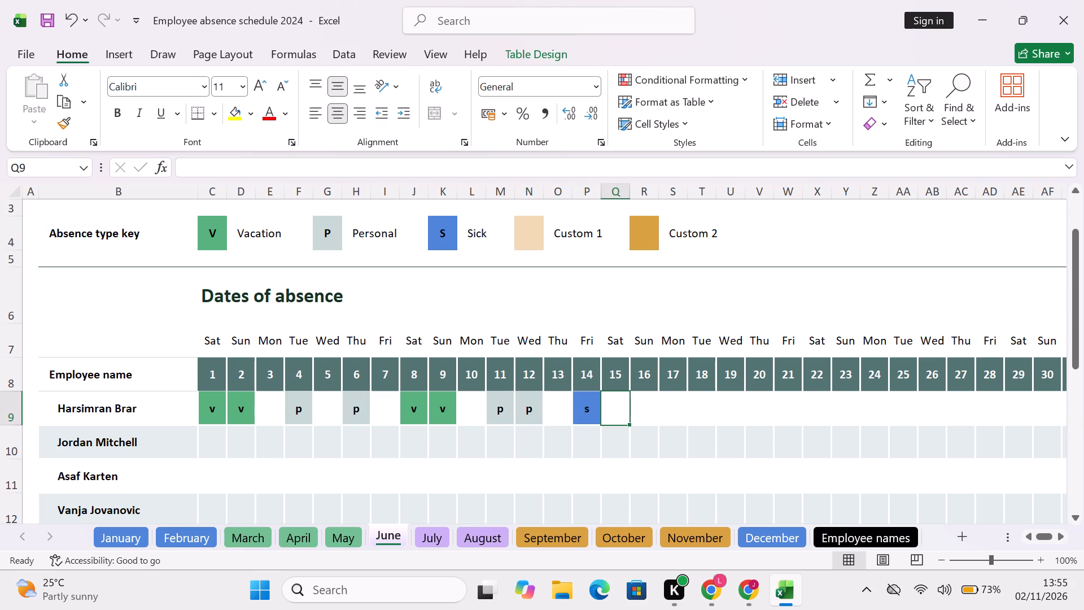
Enter vacation (v) on June 15 and 16 and personal (p) on June 18 and 20 for the first employee.
key(v)
key(Right)
key(v)
key(Right)
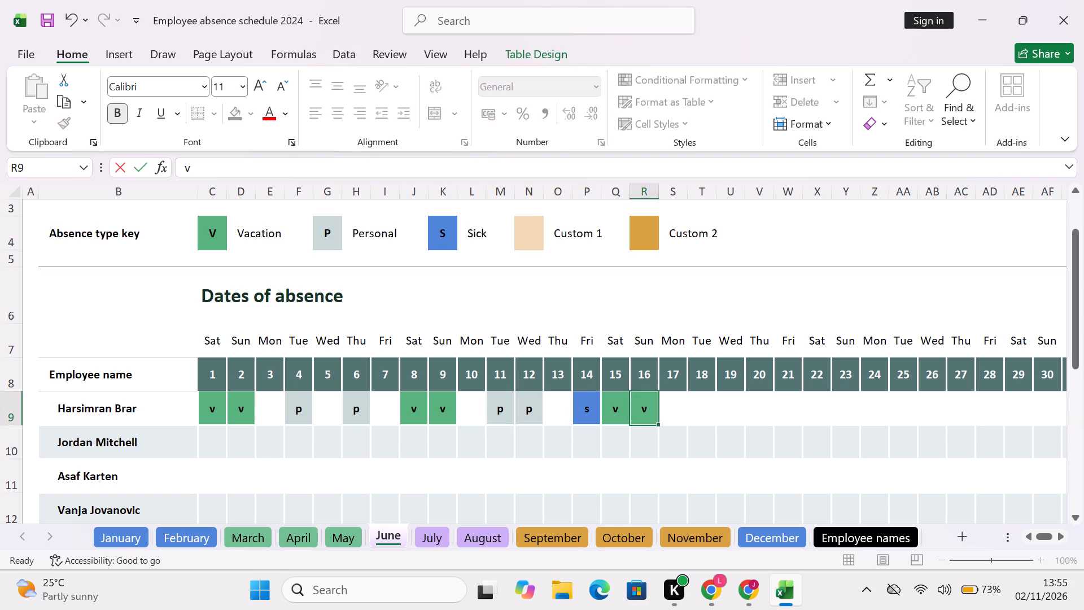
key(Right)
key(Right)
key(Left)
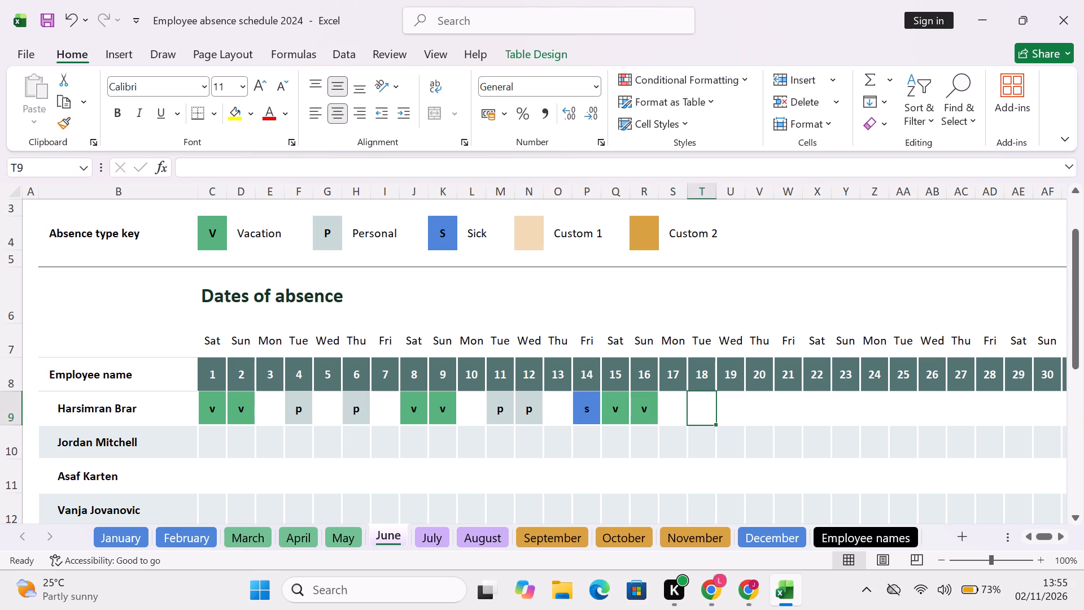
key(p)
key(Right)
key(Right)
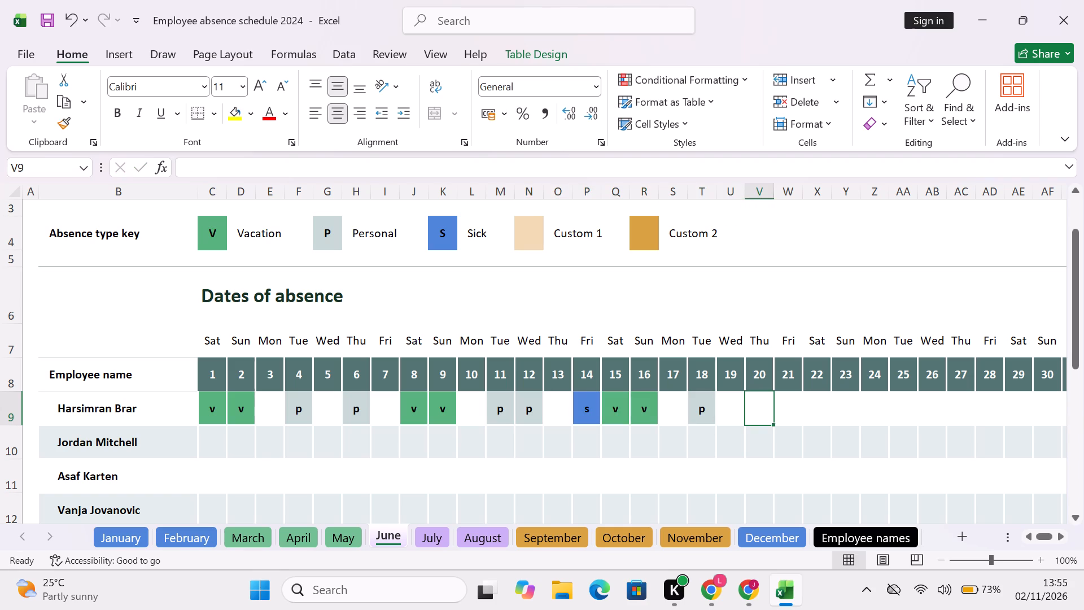
key(p)
key(Right)
Enter vacation (v) on June 22 and 23 for the first employee.
key(Right)
key(v)
key(Right)
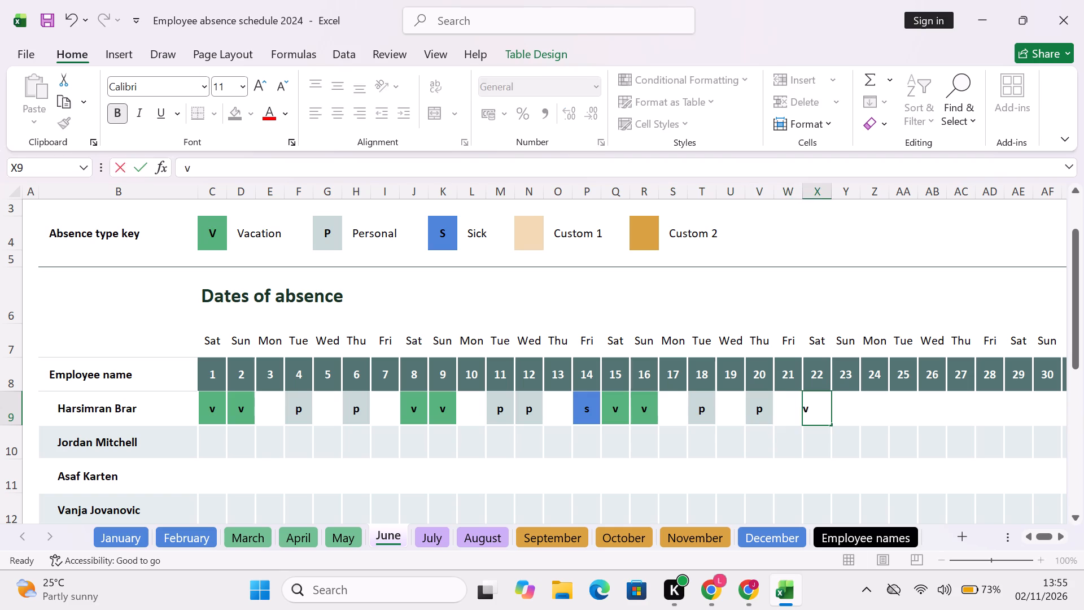
key(v)
key(Right)
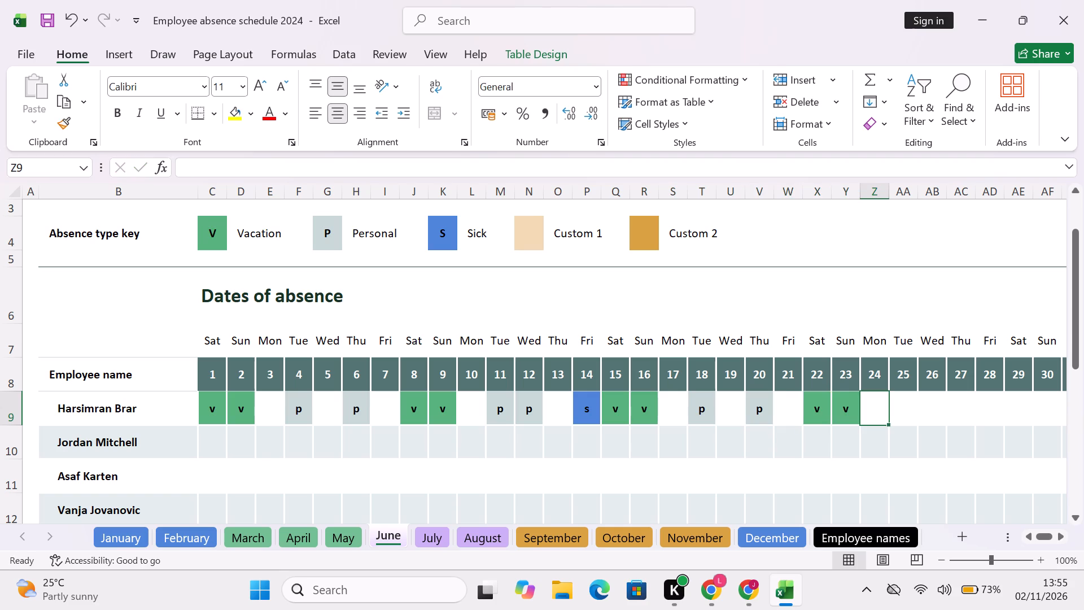
Review the first employee's June absence entries between day 12 and day 23.
key(Left)
key(Left)
key(Left)
key(Left)
key(Left)
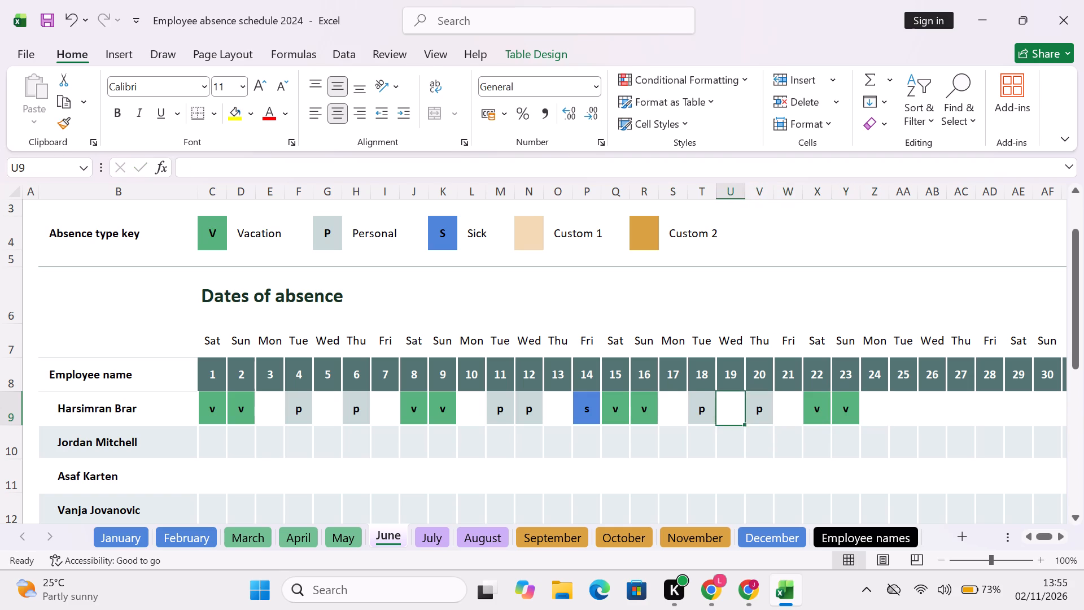
key(Left)
key(Left)
key(Left)
key(Left)
key(Left)
key(Left)
key(Left)
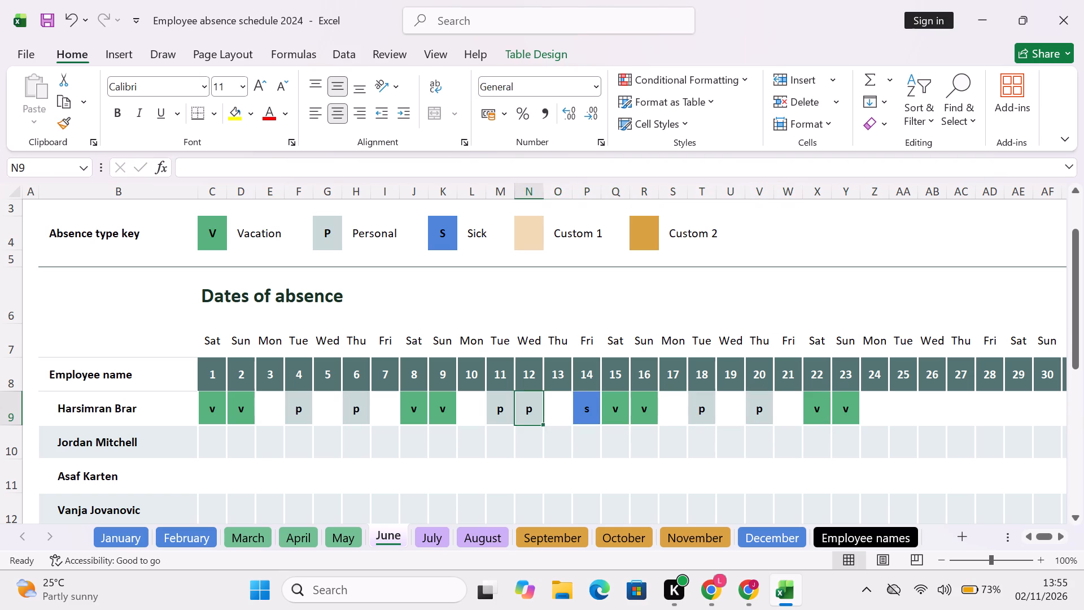
key(Right)
key(Right)
key(Right)
key(Right)
key(Right)
key(Right)
key(Right)
key(Right)
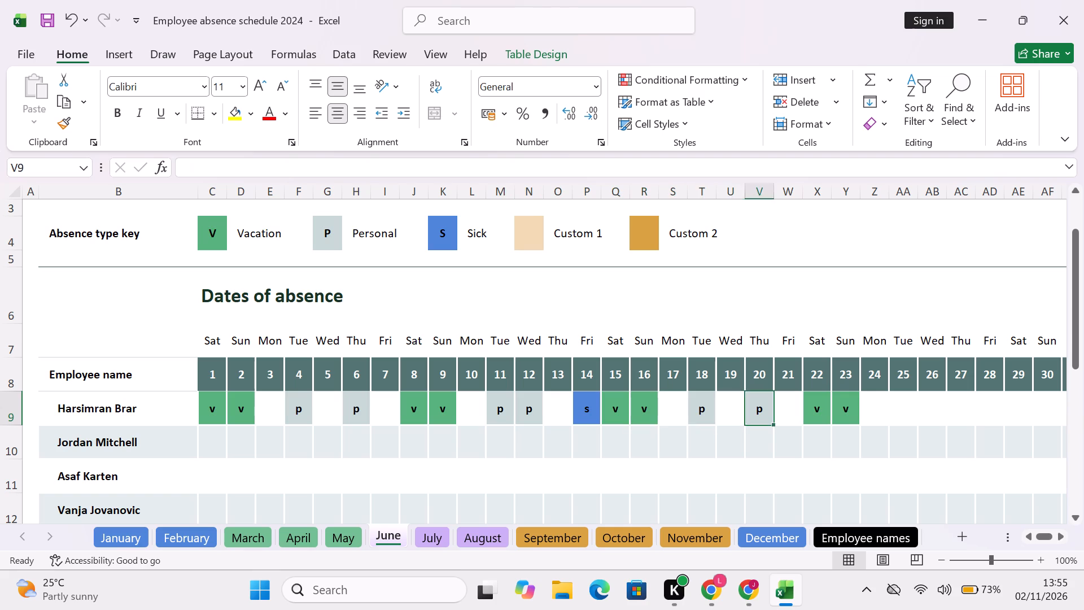
key(Right)
key(Right)
key(Right)
key(Right)
Enter personal (p) on June 25, 27 and 28 for the first employee.
key(Right)
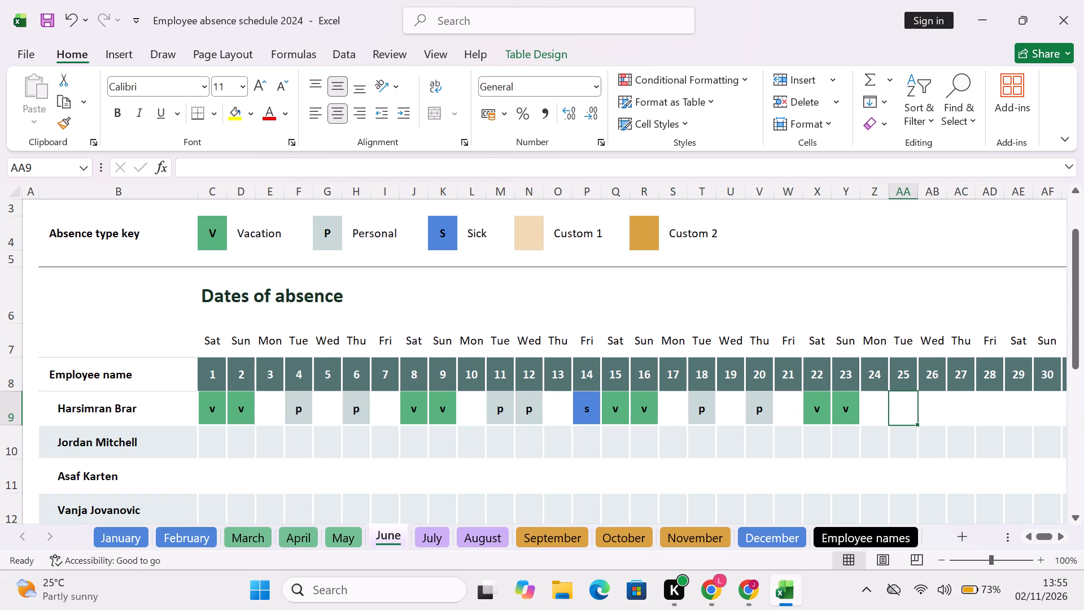
key(p)
key(Right)
key(Right)
key(p)
key(Right)
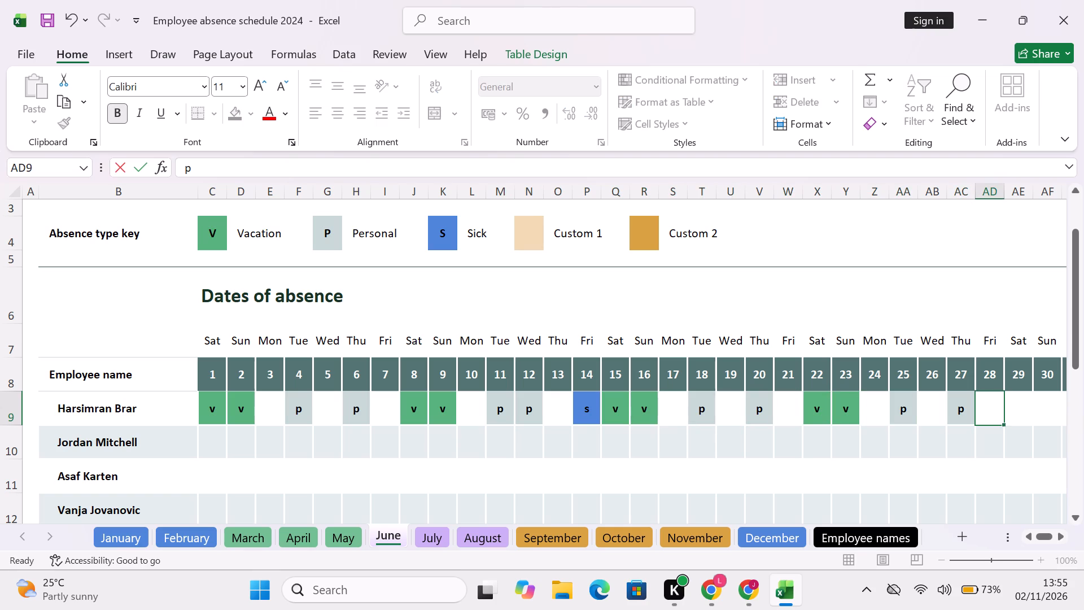
key(p)
key(Right)
Enter vacation (v) on June 29 and 30 for the first employee.
key(Right)
key(Right)
key(Right)
key(Left)
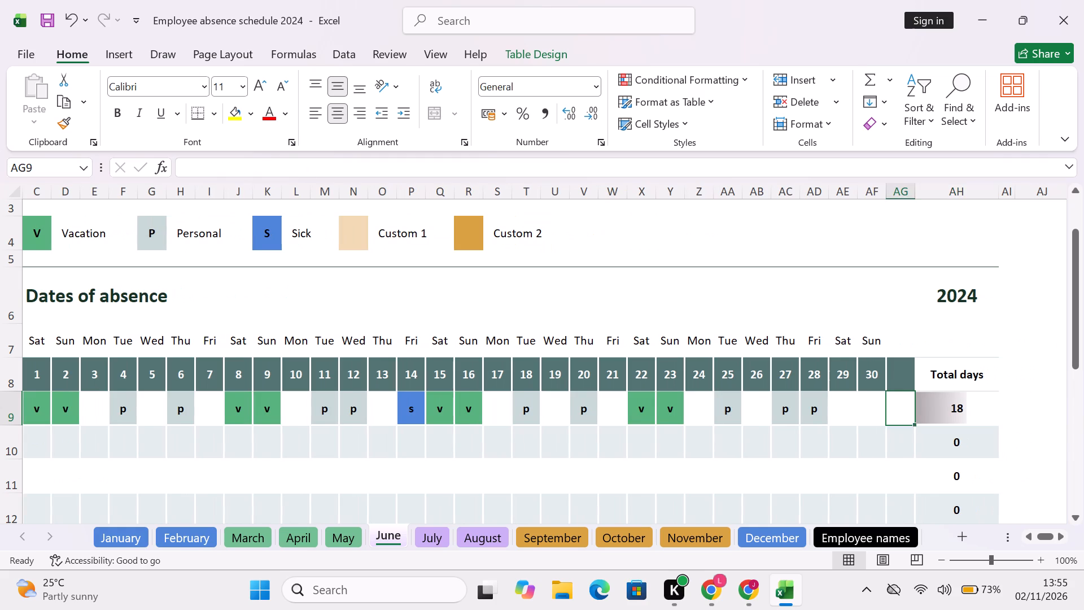
key(Left)
key(v)
key(Left)
key(v)
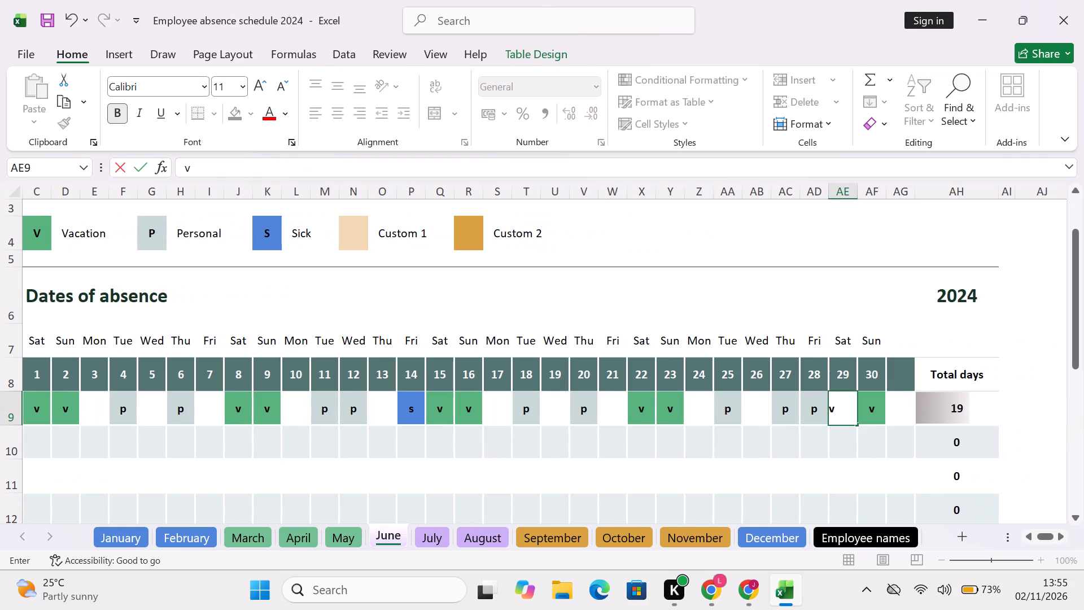
key(Down)
Enter vacation (v) on June 1 and 2 and personal (p) on June 5 for the second employee.
key(Left)
key(Left)
key(Left)
key(Left)
key(Left)
key(Left)
key(Left)
key(Left)
key(Left)
key(Left)
key(Left)
key(Left)
key(Left)
key(Left)
key(Left)
key(Left)
key(Left)
key(Left)
key(Left)
key(Left)
key(Left)
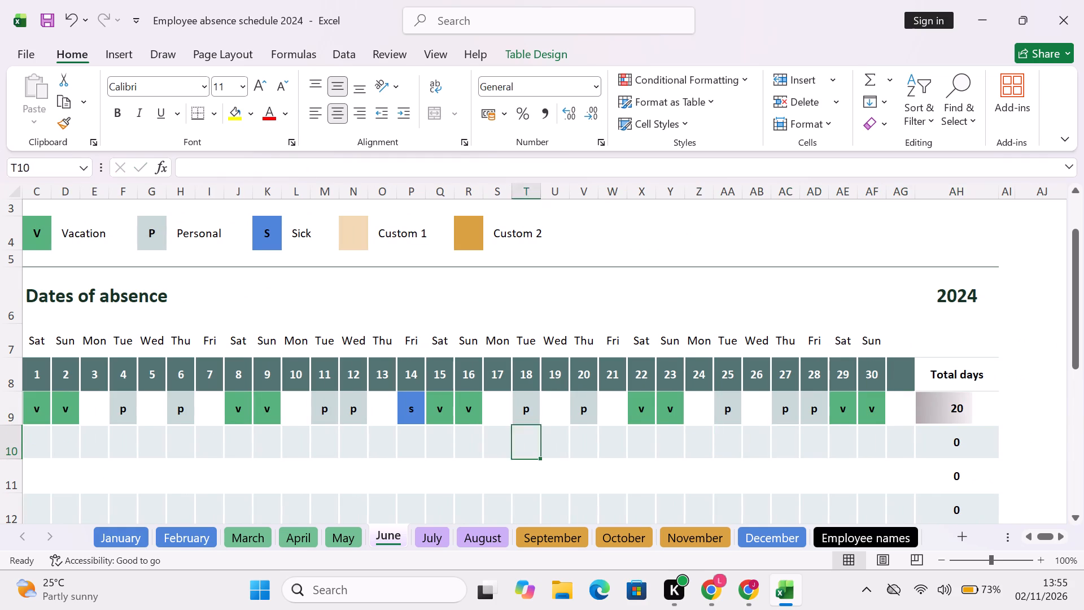
key(Right)
key(Right)
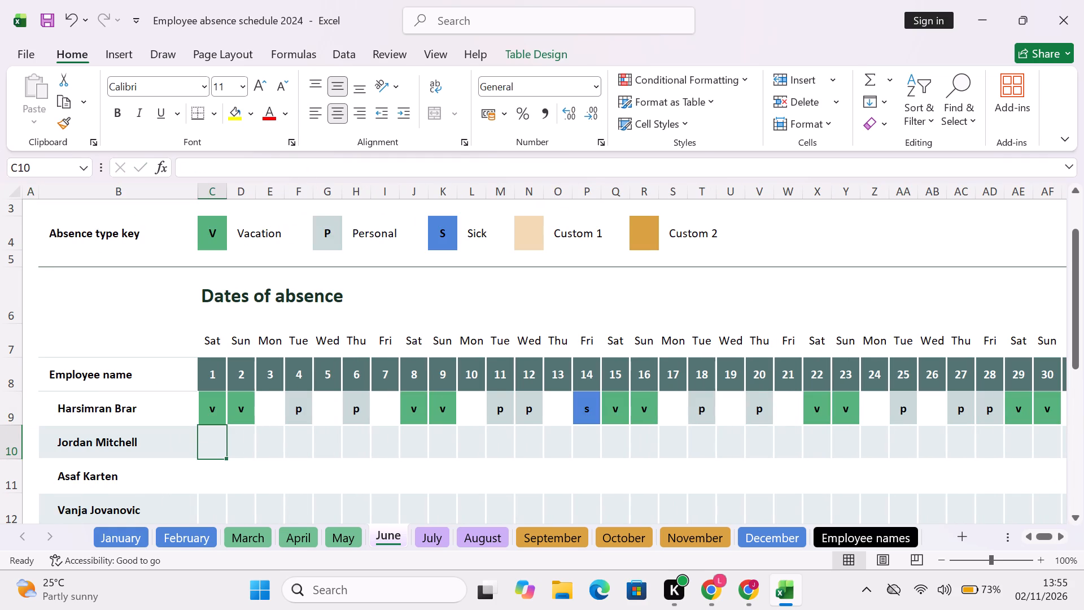
key(v)
key(Right)
key(v)
key(Right)
key(Right)
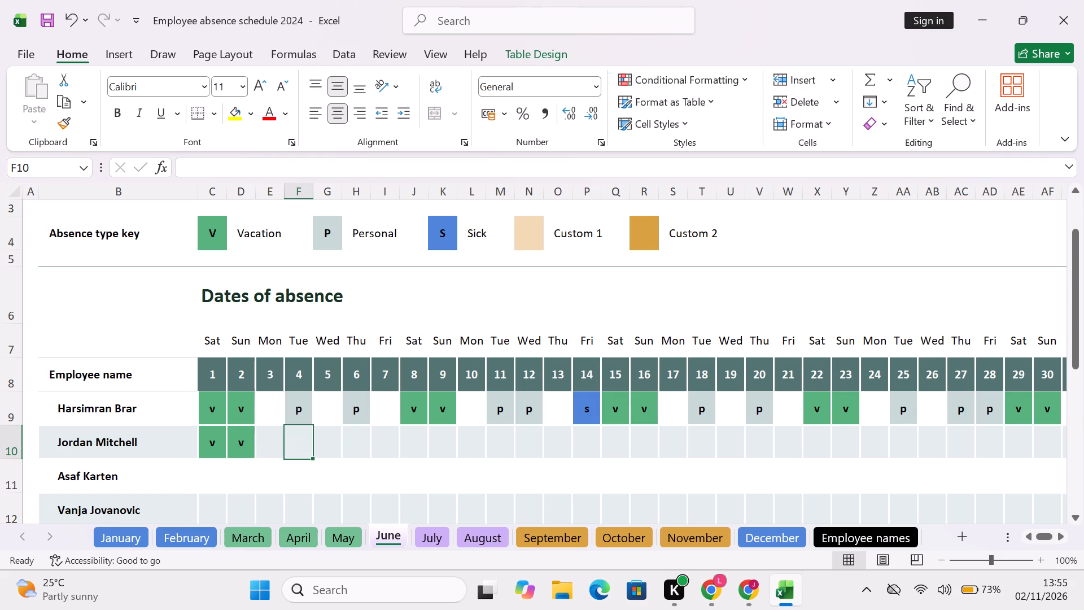
key(Right)
key(p)
key(Right)
Enter vacation (v) on June 8 and 9 and personal (p) on June 13 for the second employee.
key(Right)
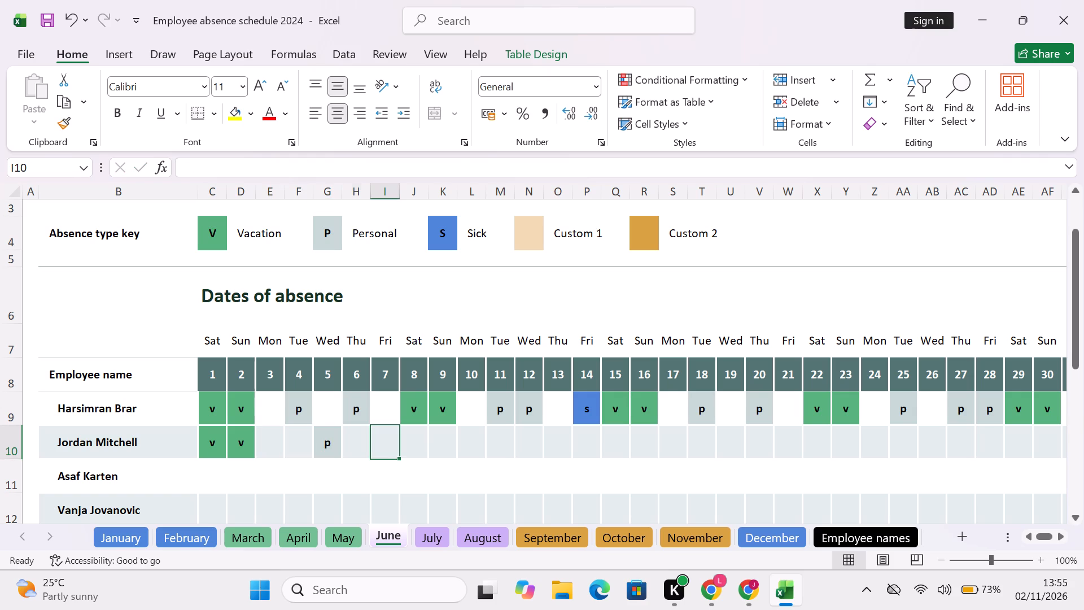
key(Right)
key(v)
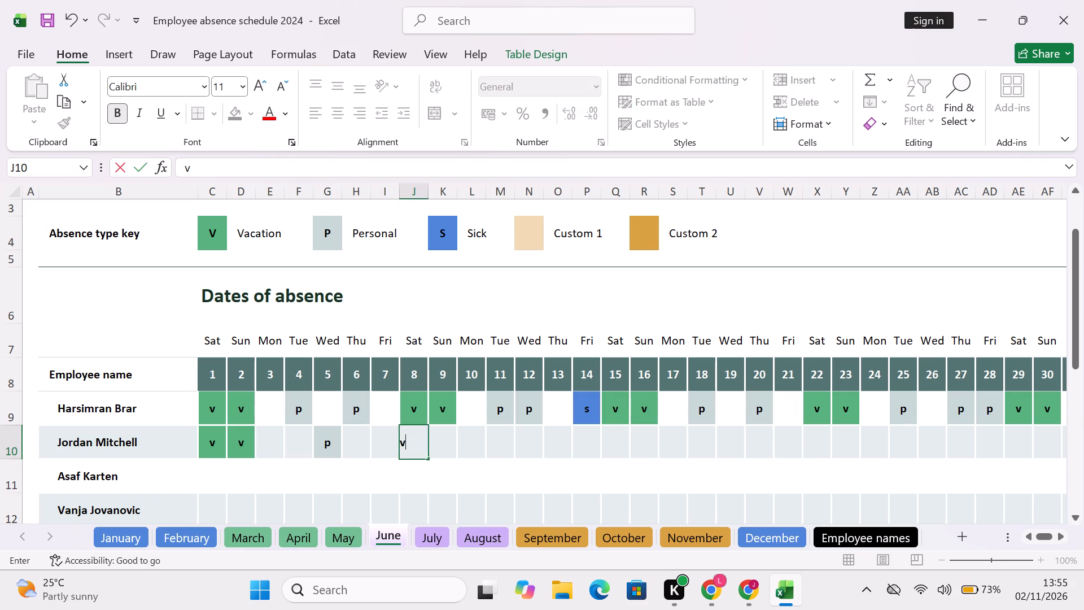
key(Right)
key(v)
key(Right)
key(Right)
key(Right)
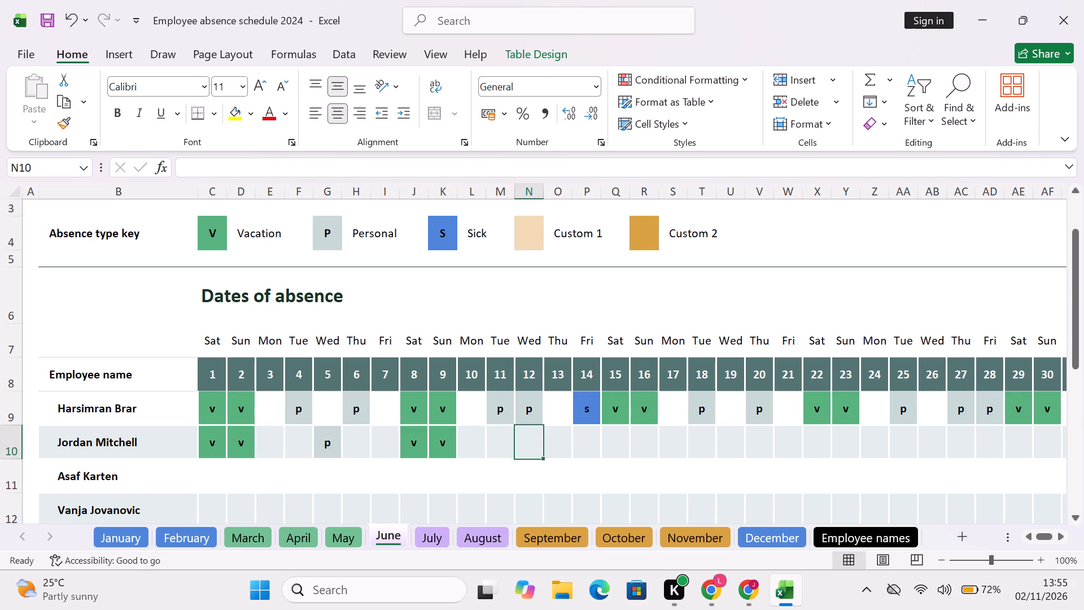
key(Right)
key(p)
key(Right)
Enter vacation (v) on June 15 and 16 and personal (p) on June 19 for the second employee.
key(Right)
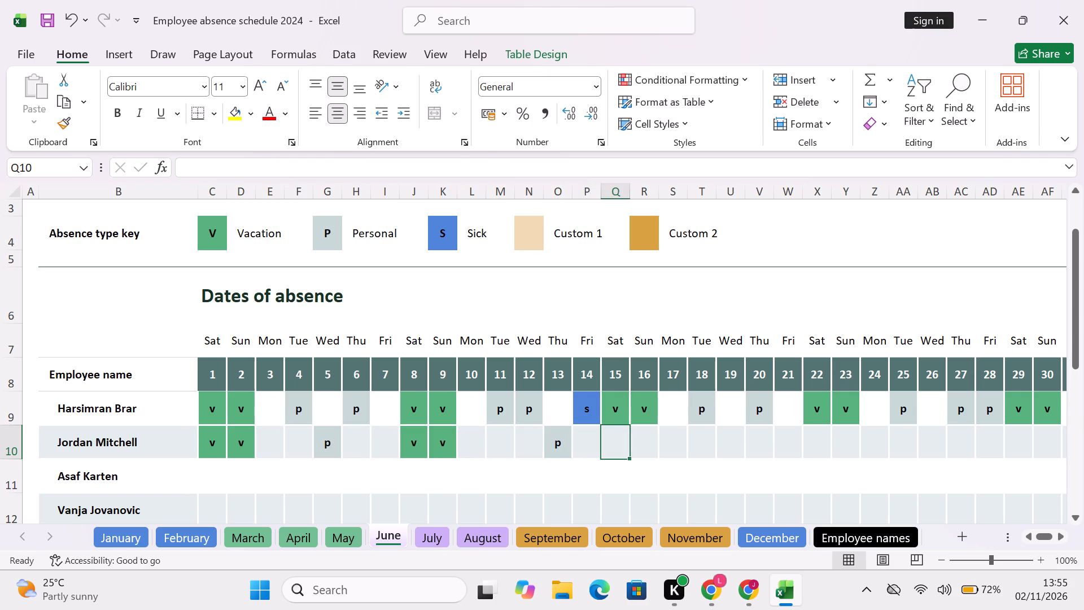
key(v)
key(Right)
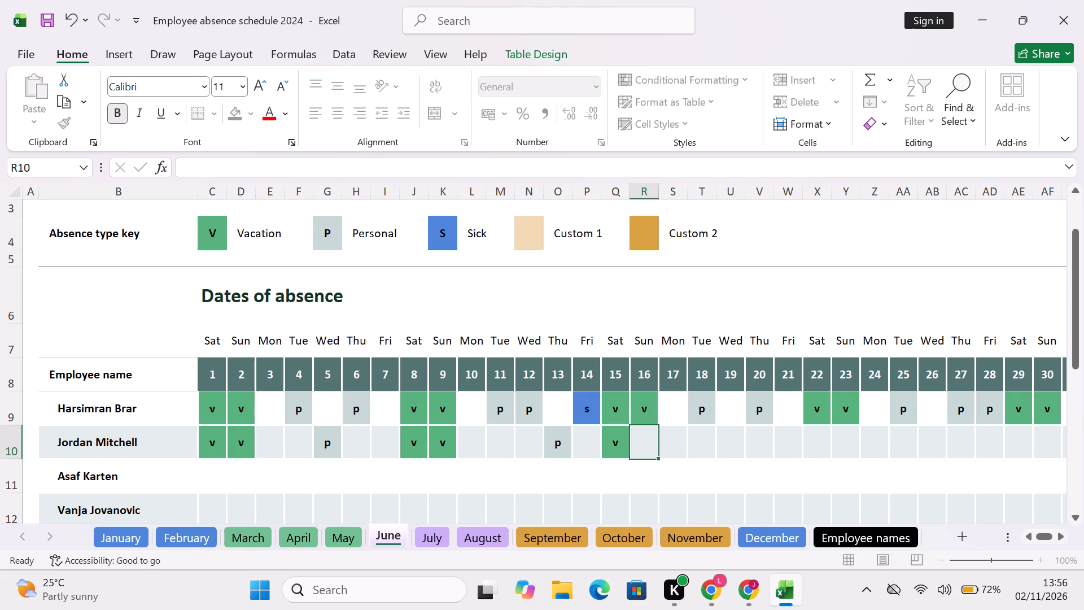
key(v)
key(Right)
key(Right)
key(Right)
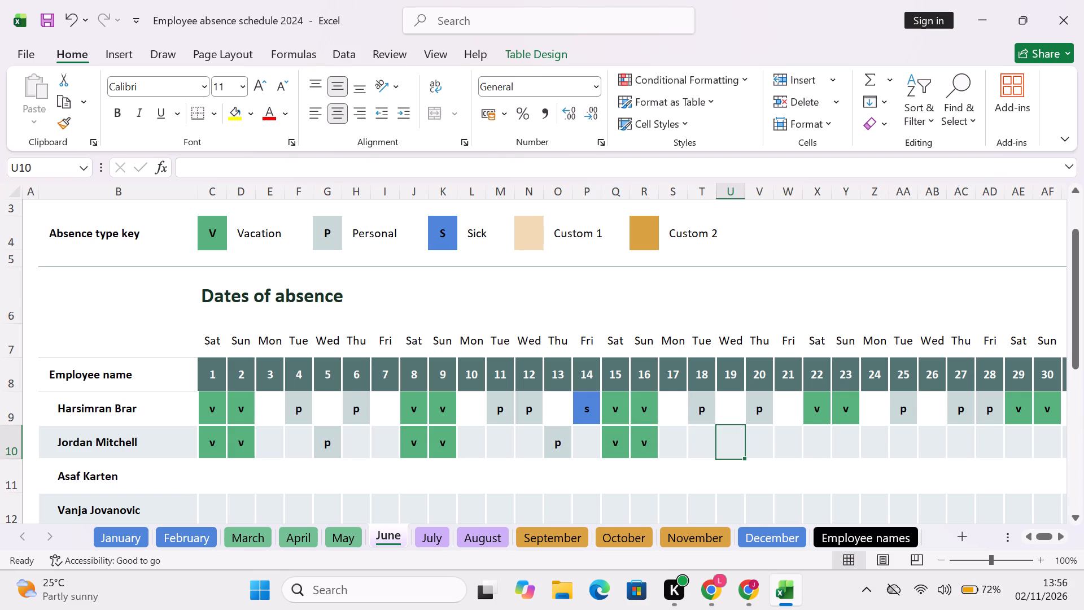
key(p)
key(Right)
key(Right)
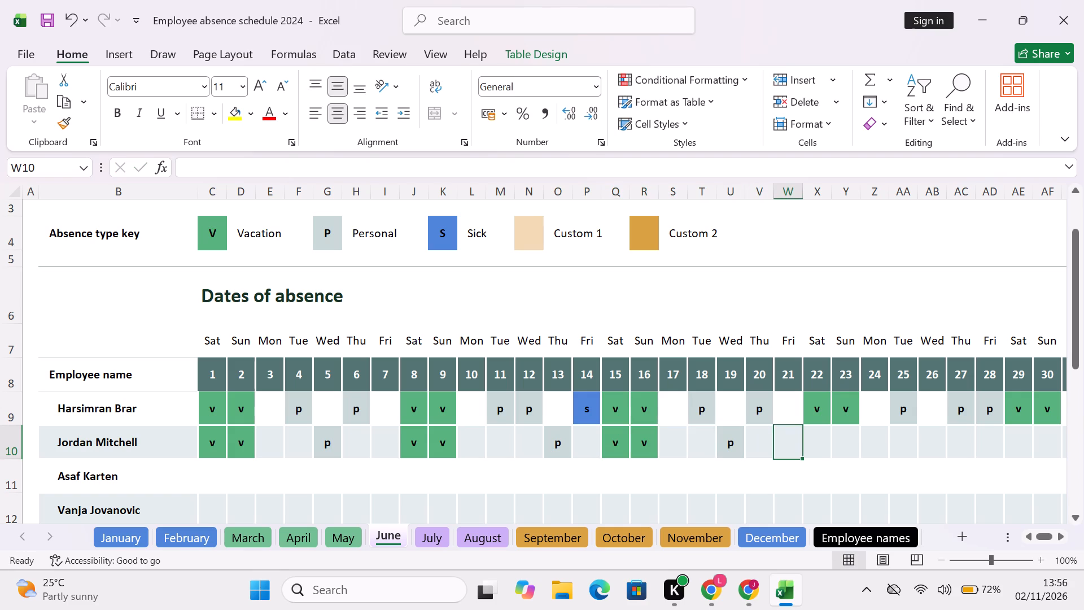
Enter vacation (v) on June 22 and 23 and personal (p) on June 26 for the second employee.
key(Right)
key(v)
key(Right)
key(v)
key(Right)
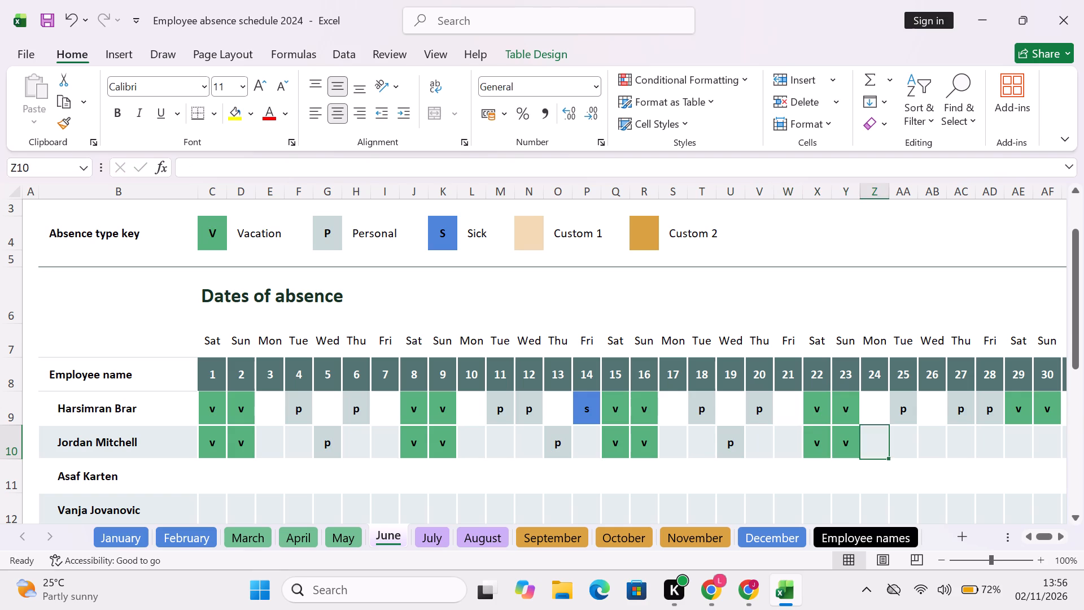
key(Right)
key(Right)
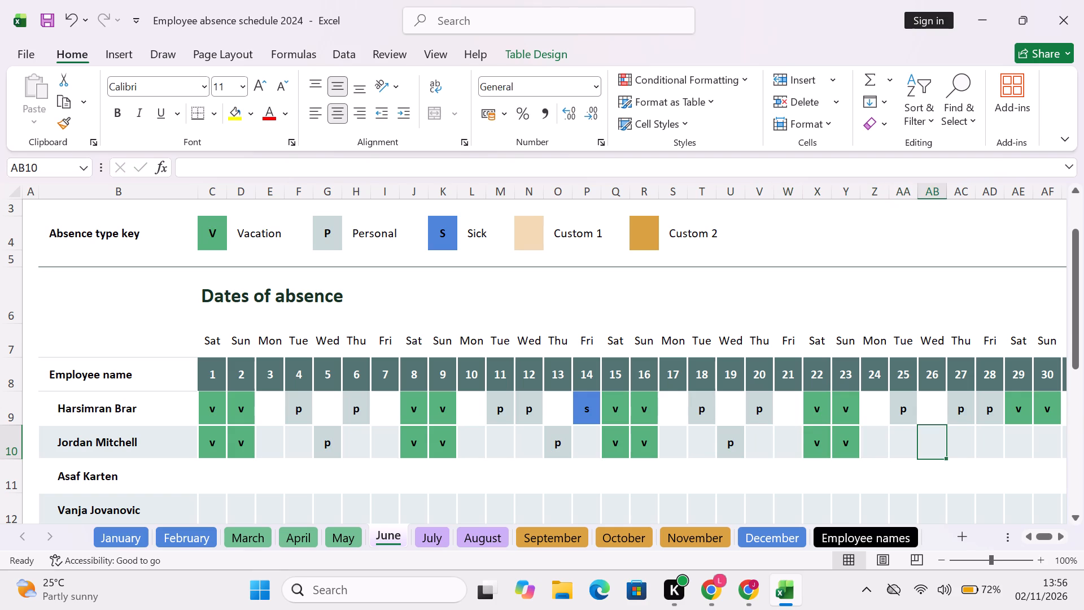
key(Left)
key(Right)
key(p)
key(Right)
Enter vacation (v) on June 29 and 30 for the second employee.
key(Right)
key(Right)
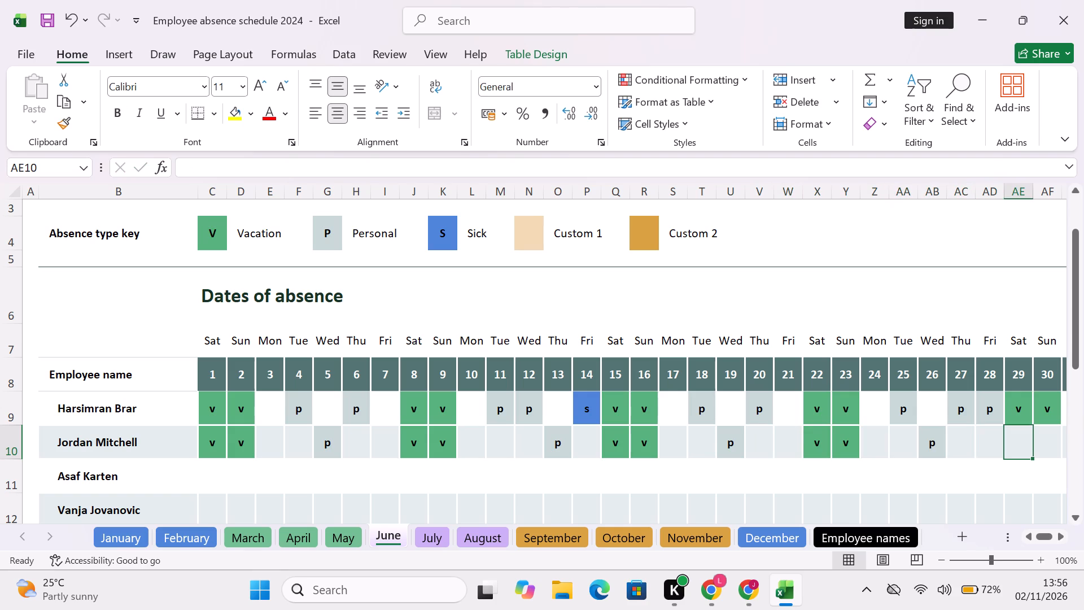
text(sv)
key(Right)
key(Left)
key(BackSpace)
key(Right)
key(Left)
key(v)
key(Right)
key(v)
key(Right)
key(Left)
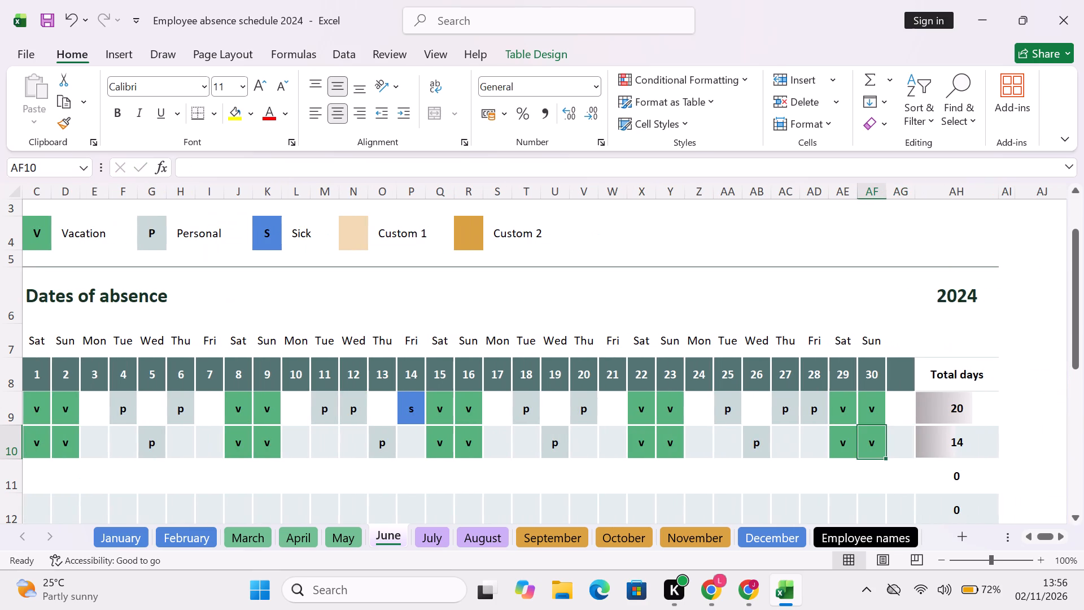
Enter vacation (v) on June 1 and 2 and sick (s) on June 3 for the third employee.
key(Down)
key(Left)
key(Left)
key(Left)
key(Left)
key(Left)
key(Left)
key(Left)
key(Left)
key(Left)
key(Left)
key(Left)
key(Left)
key(Left)
key(Left)
key(Left)
key(Left)
key(Left)
key(Left)
key(Left)
key(Left)
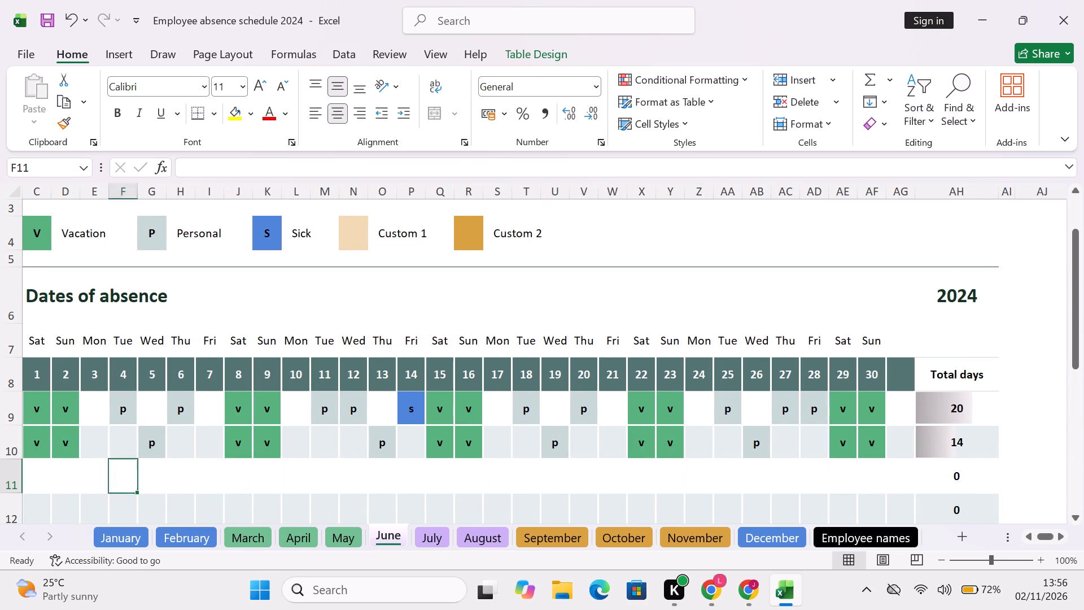
key(Right)
key(Right)
key(v)
key(Right)
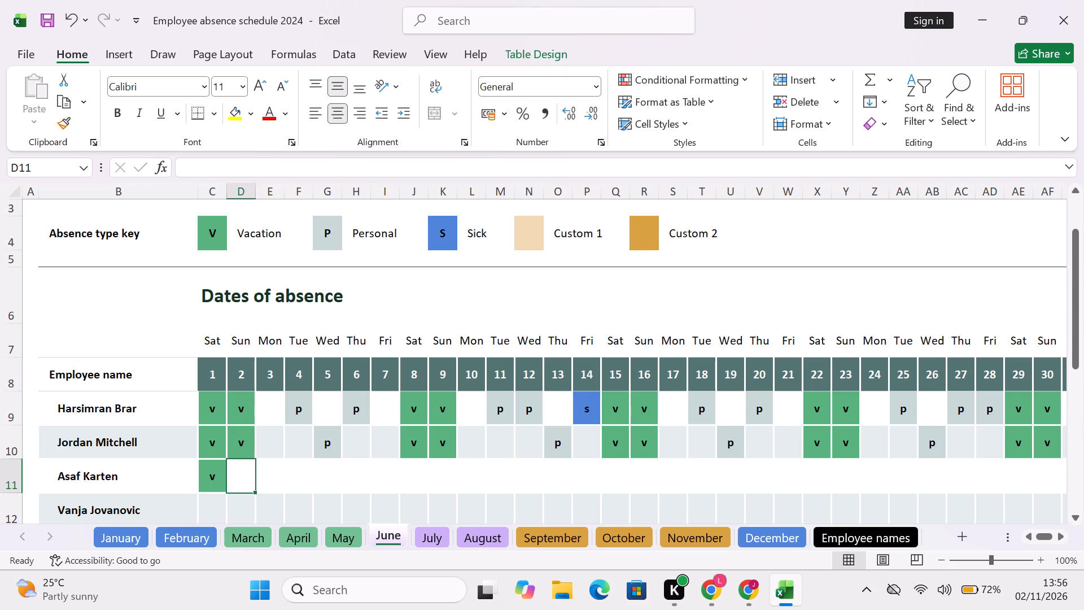
key(v)
key(Right)
key(Right)
key(Left)
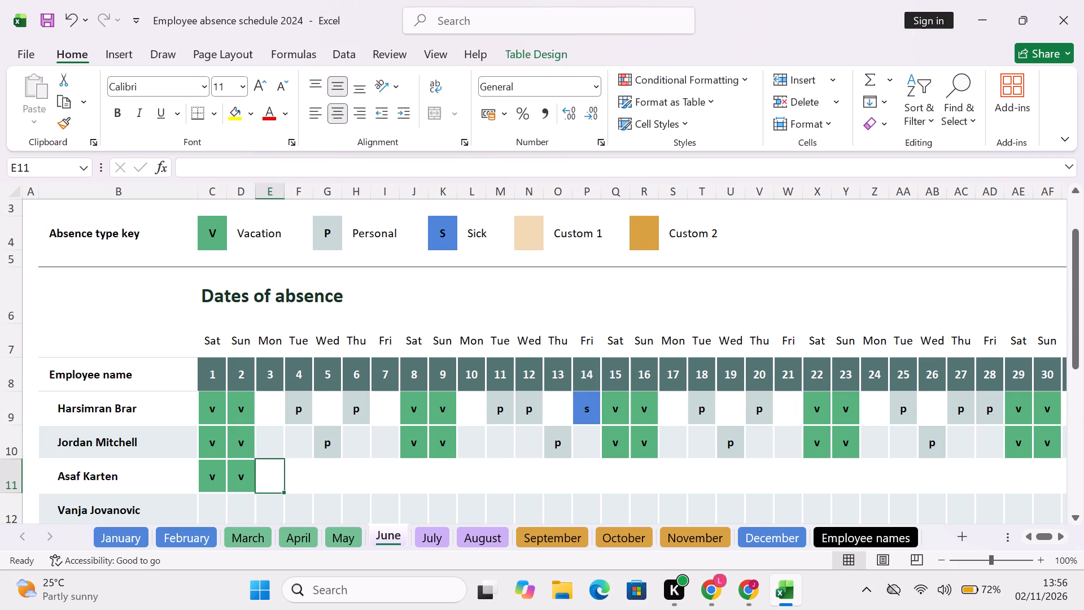
key(s)
key(Right)
Enter personal (p) on June 7 and vacation (v) on June 8 and 9 for the third employee.
key(Right)
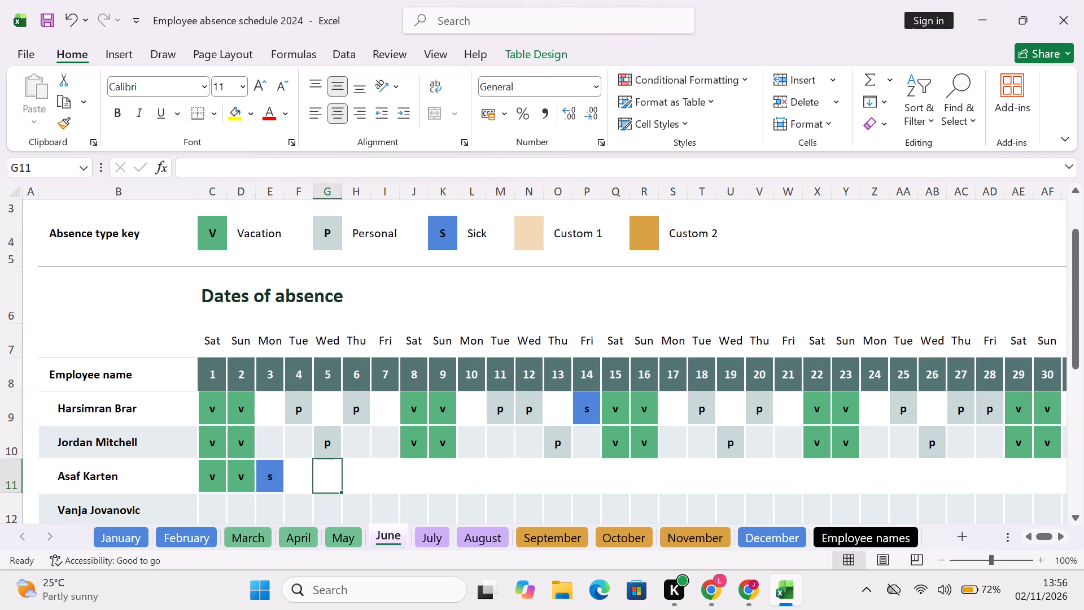
key(Right)
key(Right)
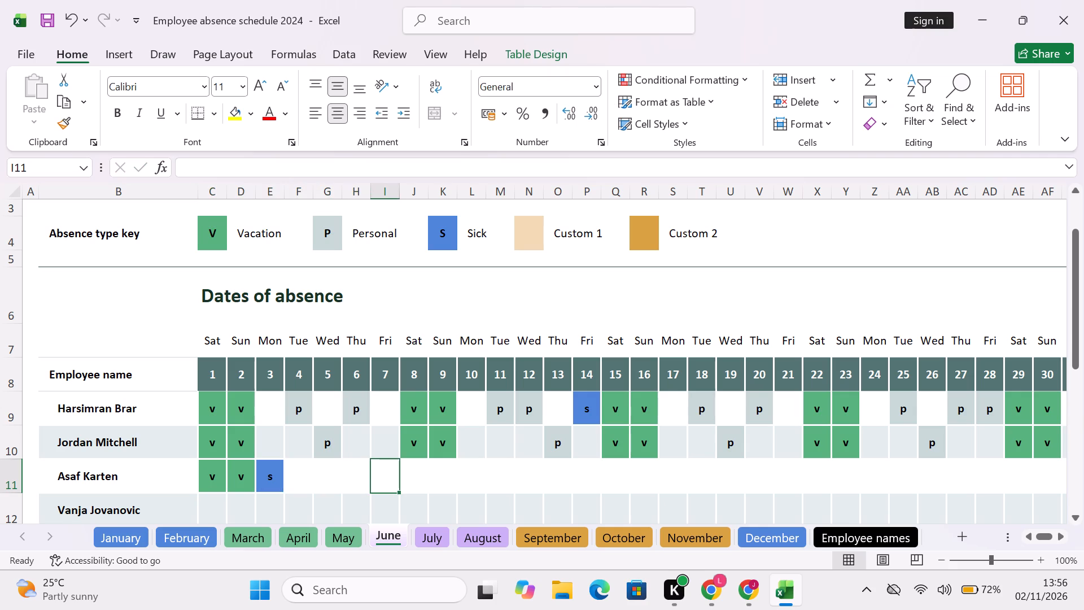
key(p)
key(Right)
text(vv)
key(Right)
key(Left)
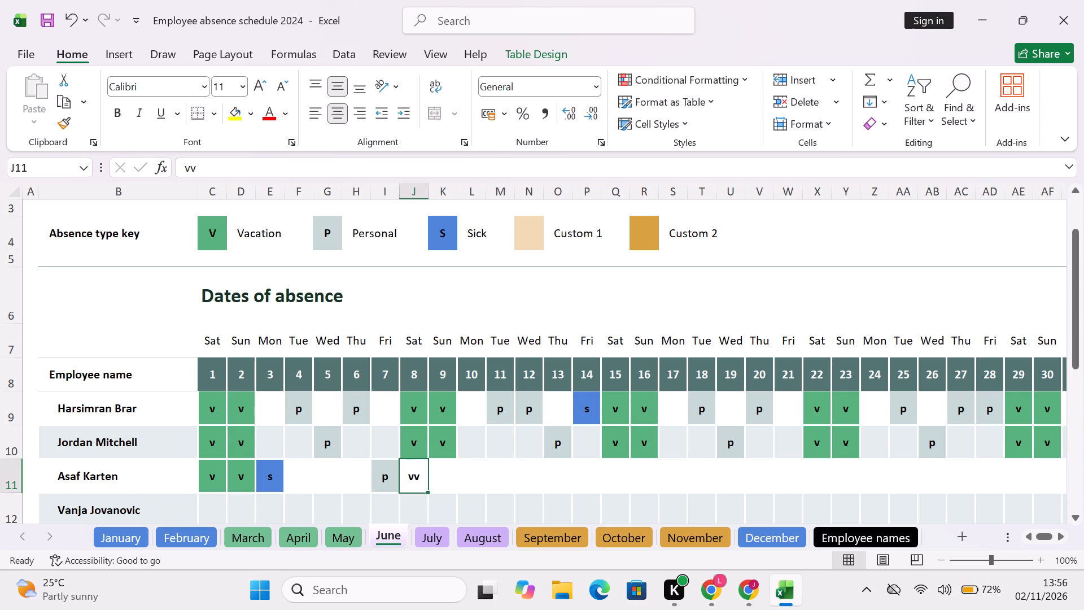
key(BackSpace)
key(v)
key(Right)
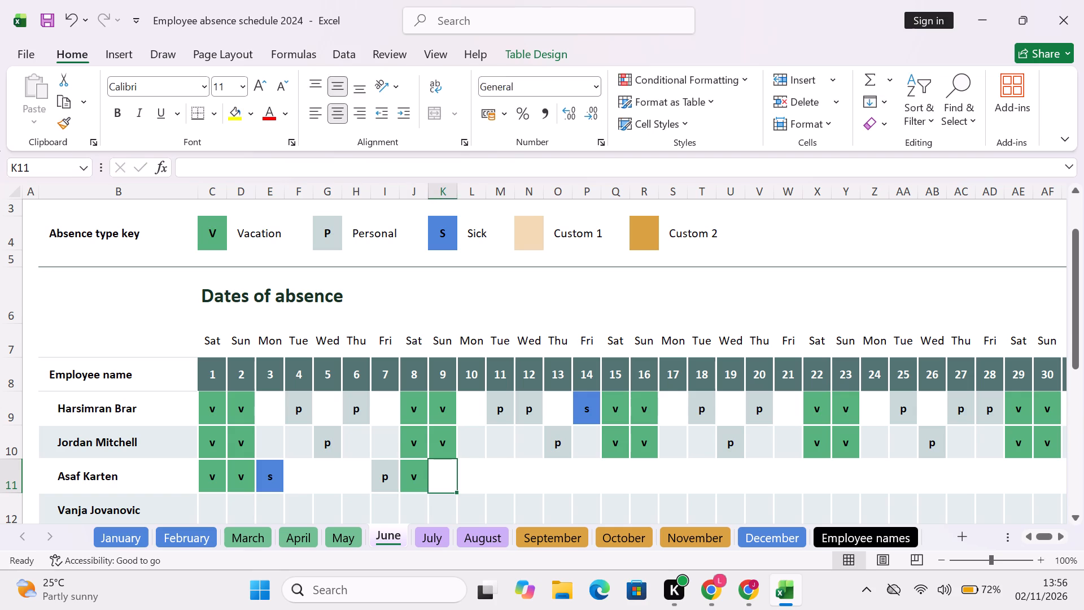
key(v)
key(Right)
Enter personal (p) on June 10 and 13 and vacation (v) on June 15 and 16 for the third employee.
key(Right)
key(Left)
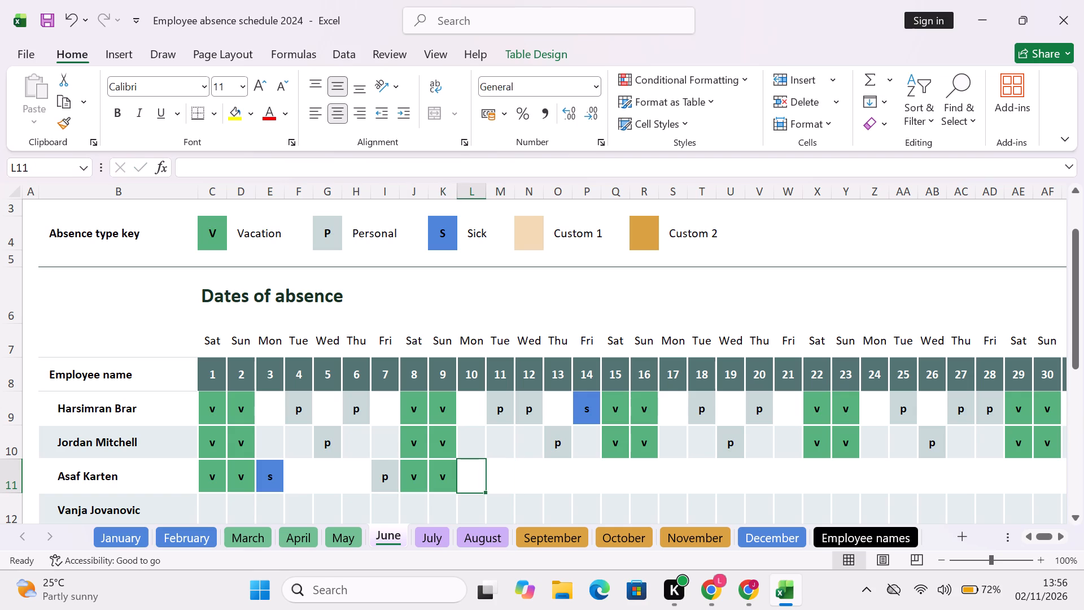
key(p)
key(Right)
key(Right)
key(Right)
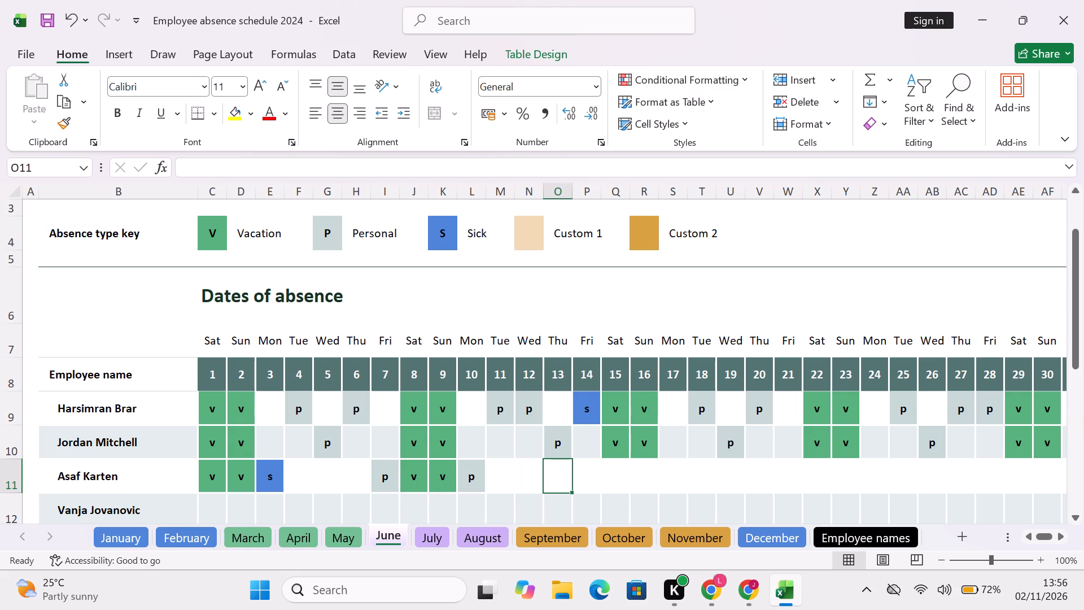
key(Right)
key(Left)
key(p)
key(Right)
key(Right)
key(v)
key(Right)
key(v)
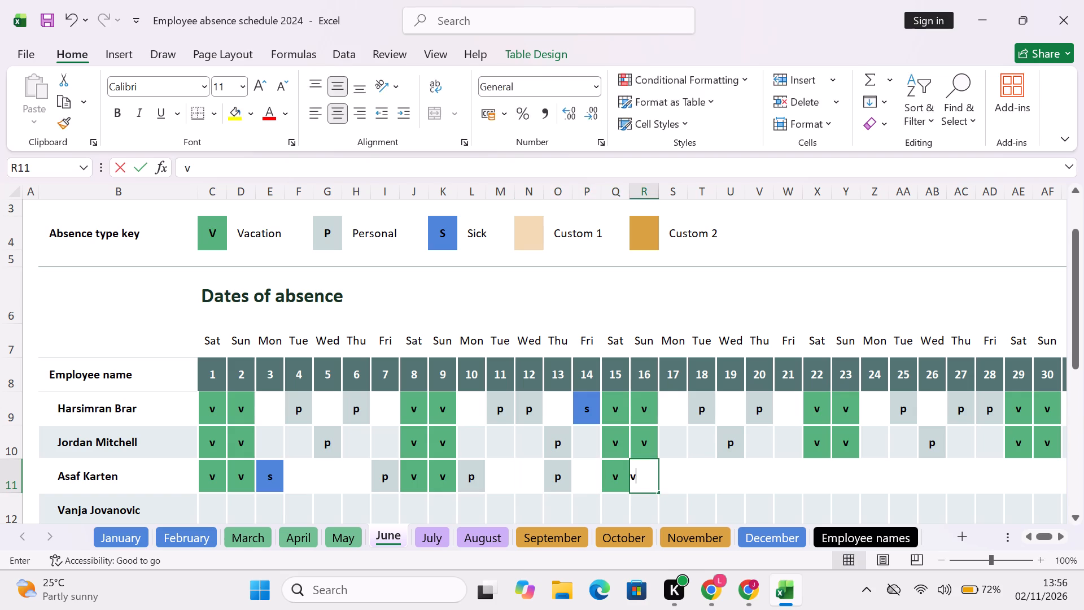
key(Right)
Enter personal (p) on June 20 and 21 and vacation (v) on June 22 and 23 for the third employee.
key(Right)
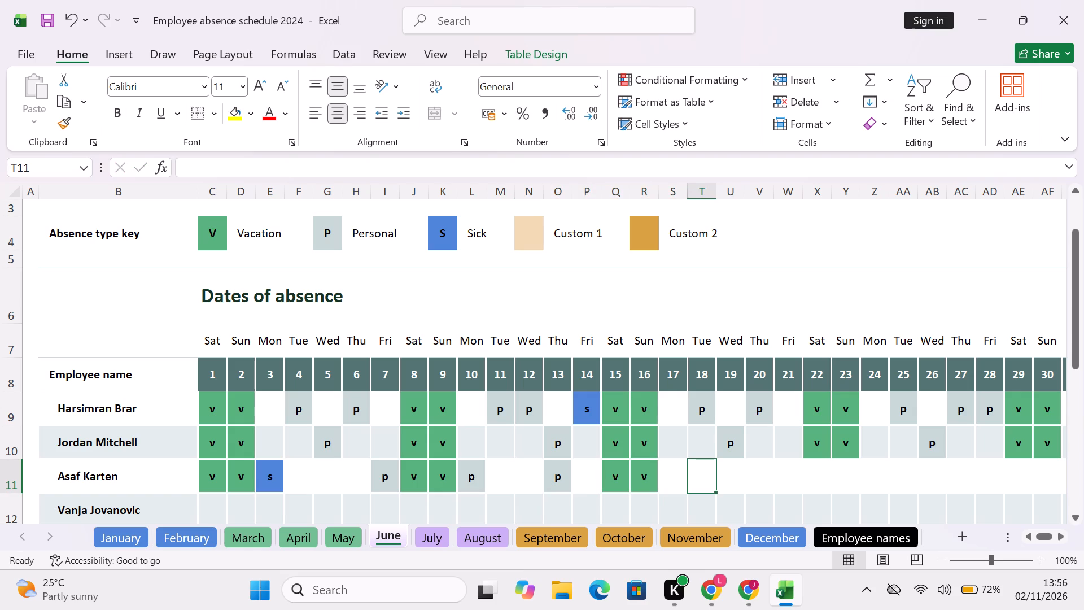
key(Right)
key(Right)
key(p)
key(Right)
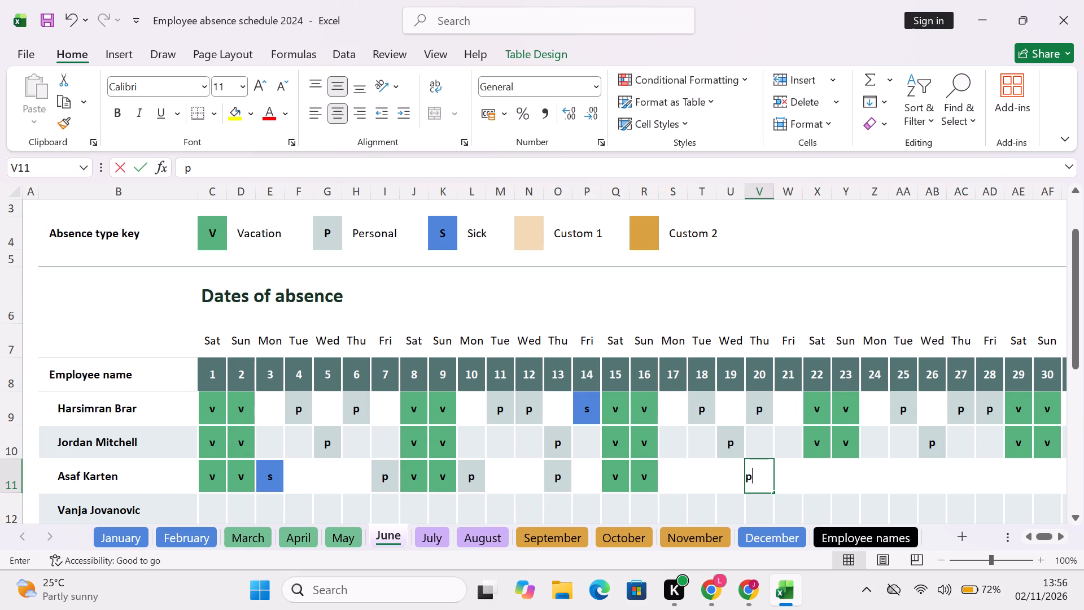
key(p)
key(Right)
key(Right)
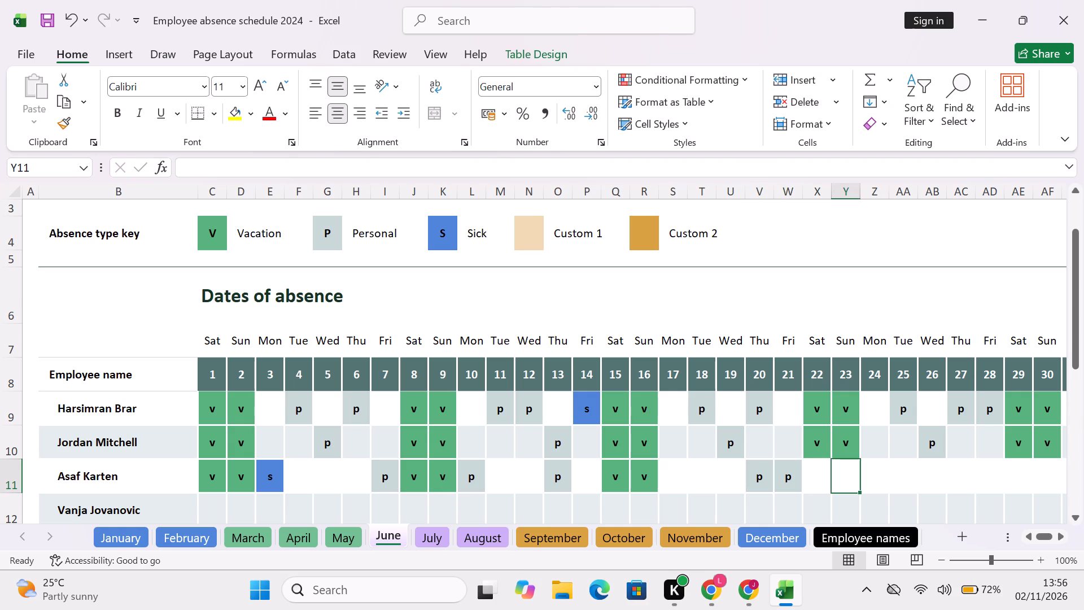
key(Left)
key(v)
key(Right)
key(v)
key(Right)
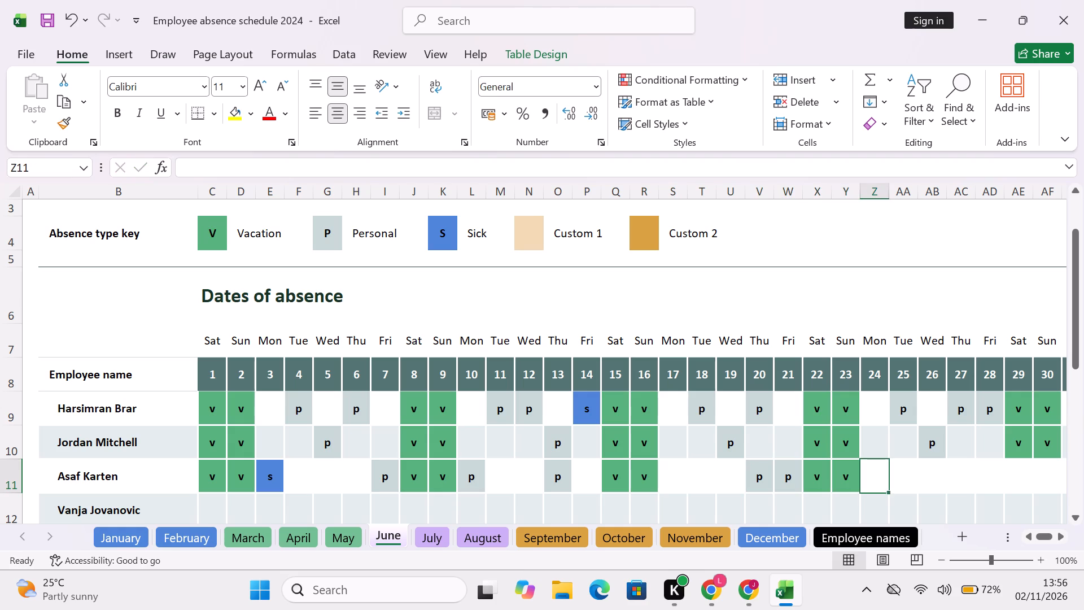
Enter personal (p) on June 27 for the third employee.
key(Right)
key(Right)
key(Right)
key(Right)
key(Left)
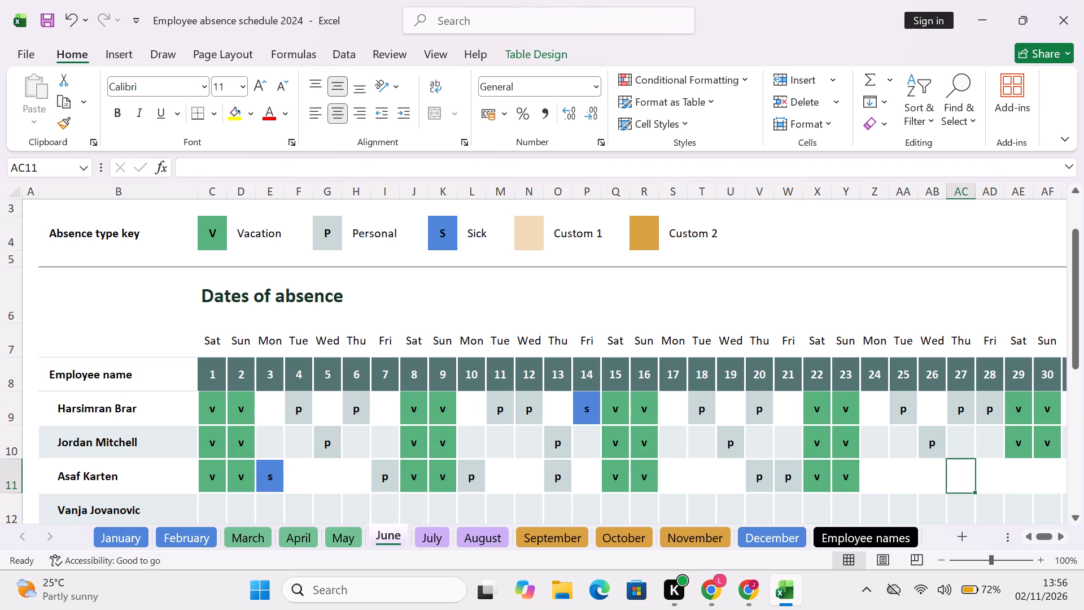
key(p)
key(Right)
Go back through the third employee's June row and enter sick (s) on June 12.
key(Right)
key(Left)
key(Left)
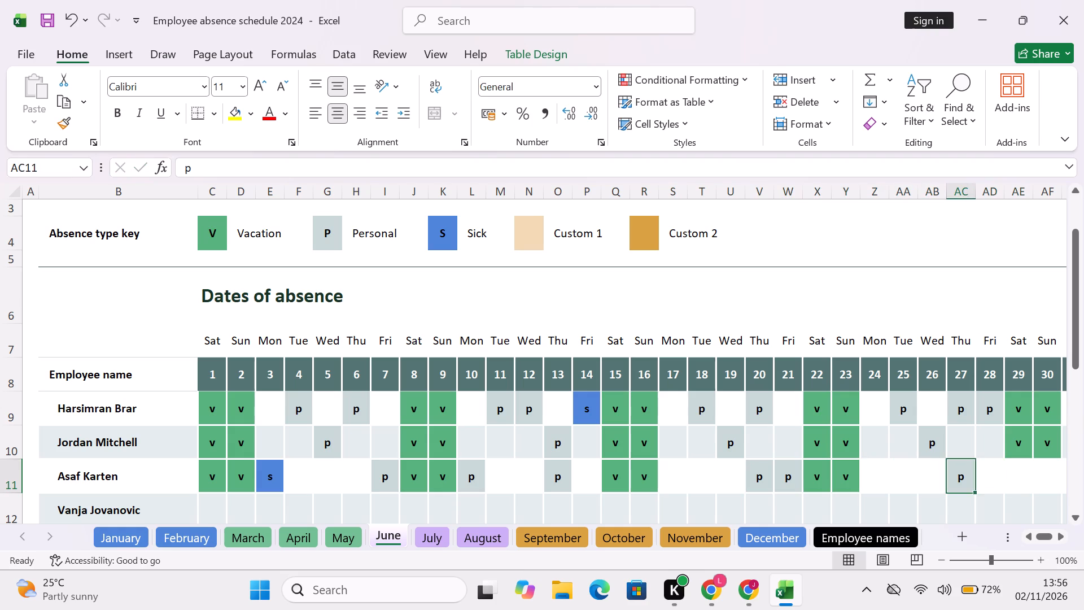
key(Left)
key(Left)
key(Left)
key(Left)
key(Left)
key(Left)
key(Left)
key(Left)
key(Left)
key(Left)
key(Left)
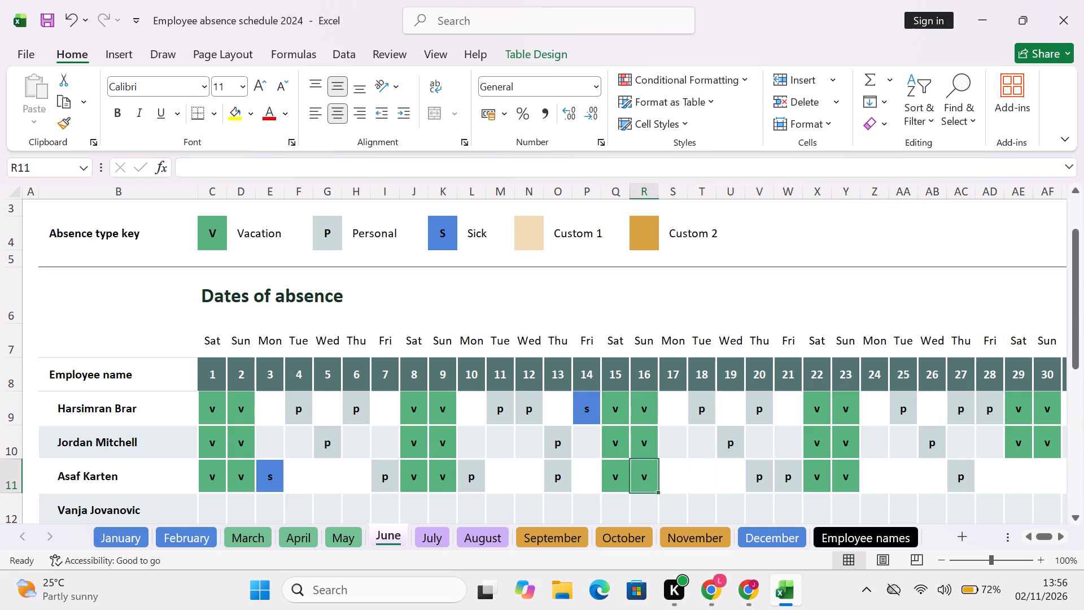
key(Left)
key(Left)
key(Left)
key(Left)
key(Left)
key(Left)
key(Left)
key(Left)
key(Left)
key(Left)
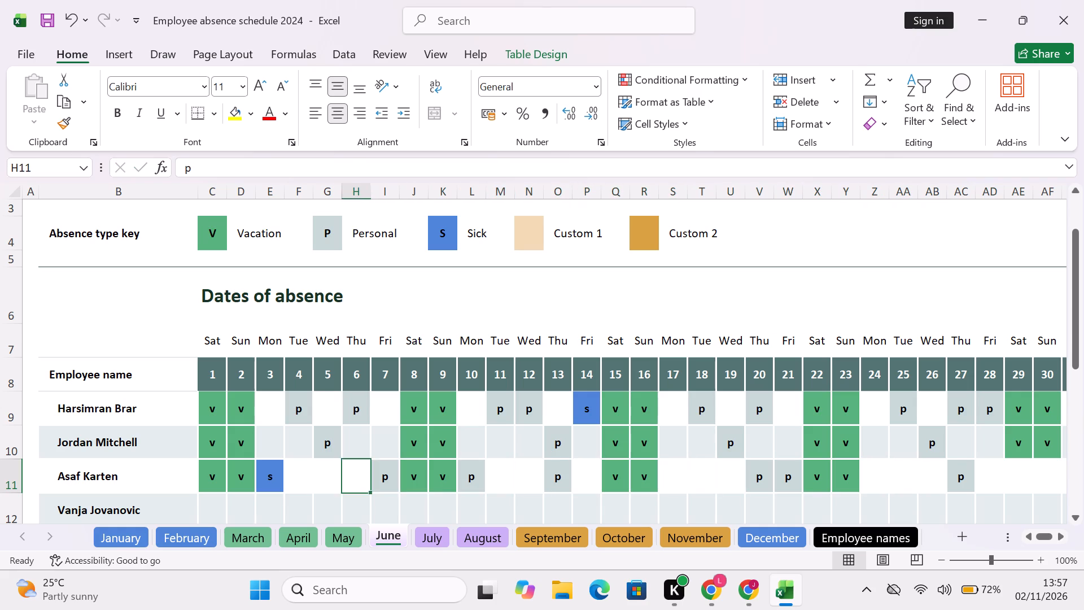
key(Left)
key(Left)
key(Left)
key(Left)
key(Left)
key(Left)
key(Left)
key(Left)
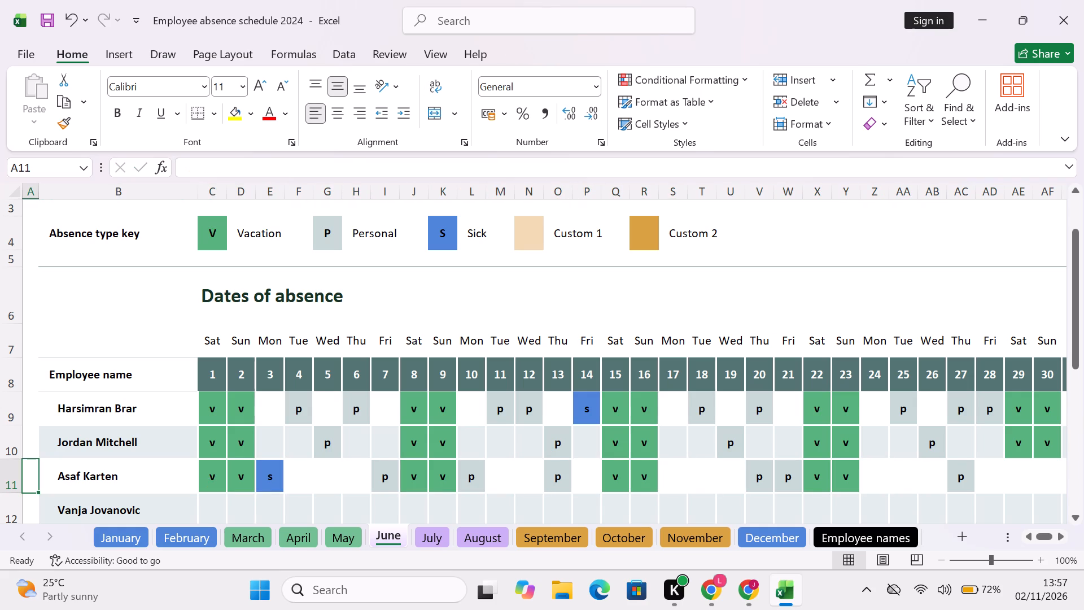
key(Right)
key(Right)
key(Right)
key(Right)
key(Right)
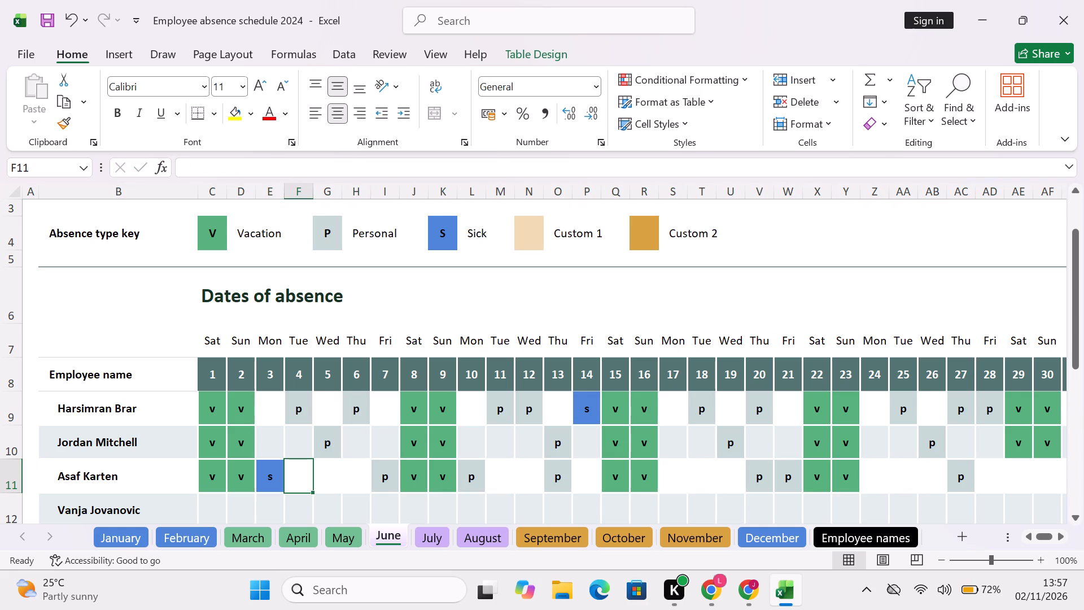
key(Right)
key(Right)
key(Right)
key(Right)
key(Right)
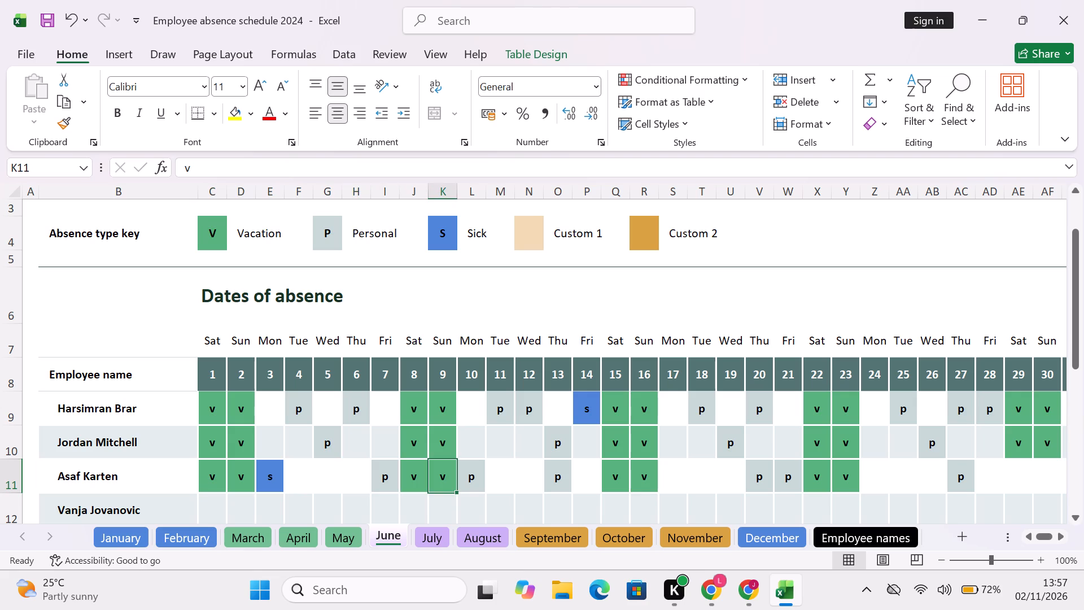
key(Right)
key(Up)
key(Down)
key(Right)
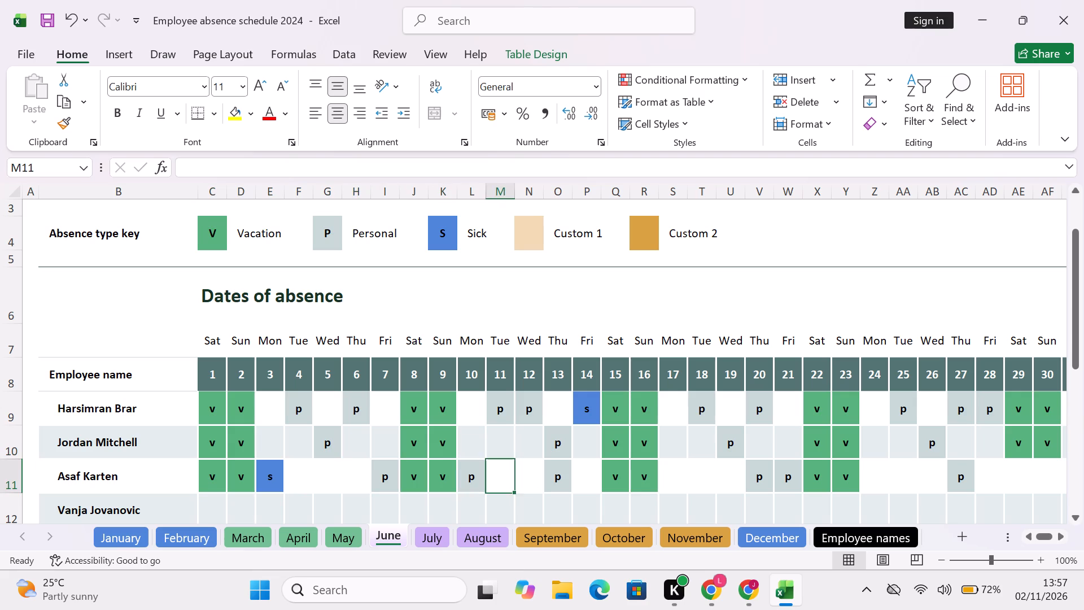
key(Right)
key(s)
key(Right)
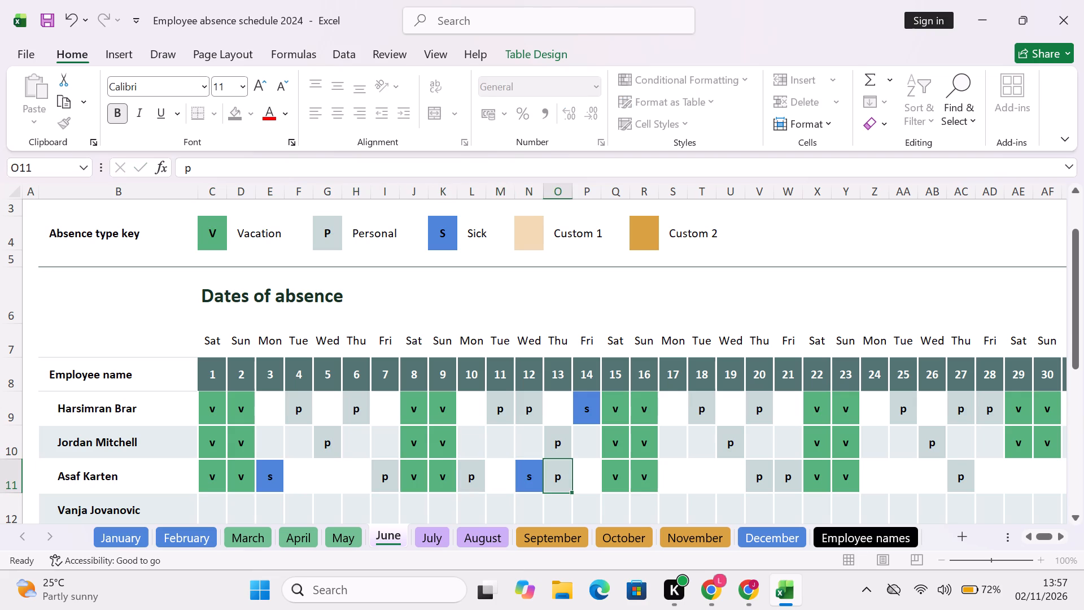
Enter sick (s) on June 24 for the third employee.
key(Right)
key(Right)
key(Right)
key(Right)
key(Right)
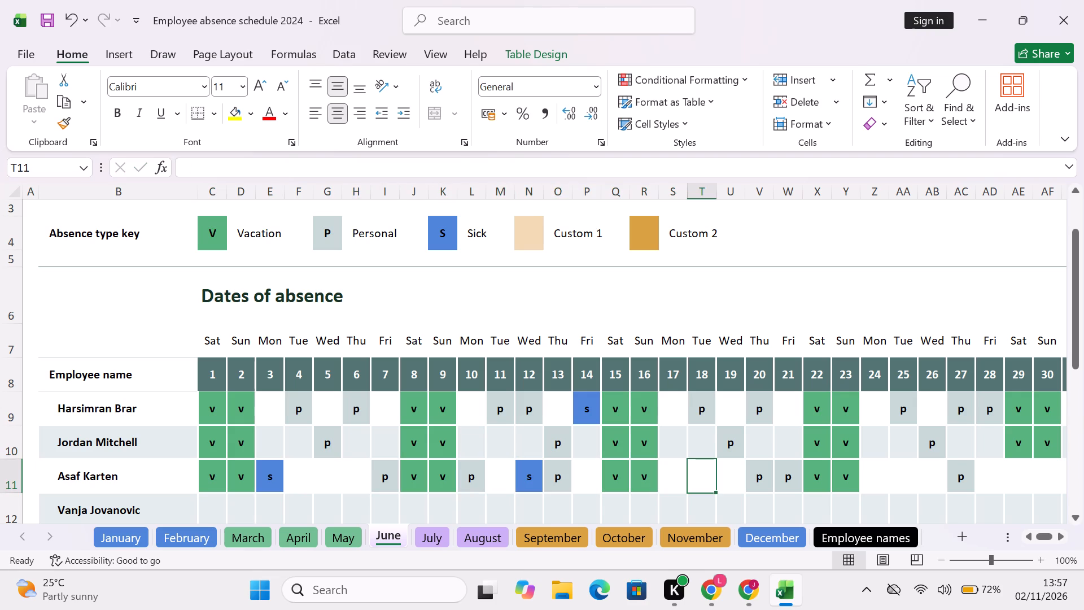
key(Left)
key(Right)
key(Right)
key(Left)
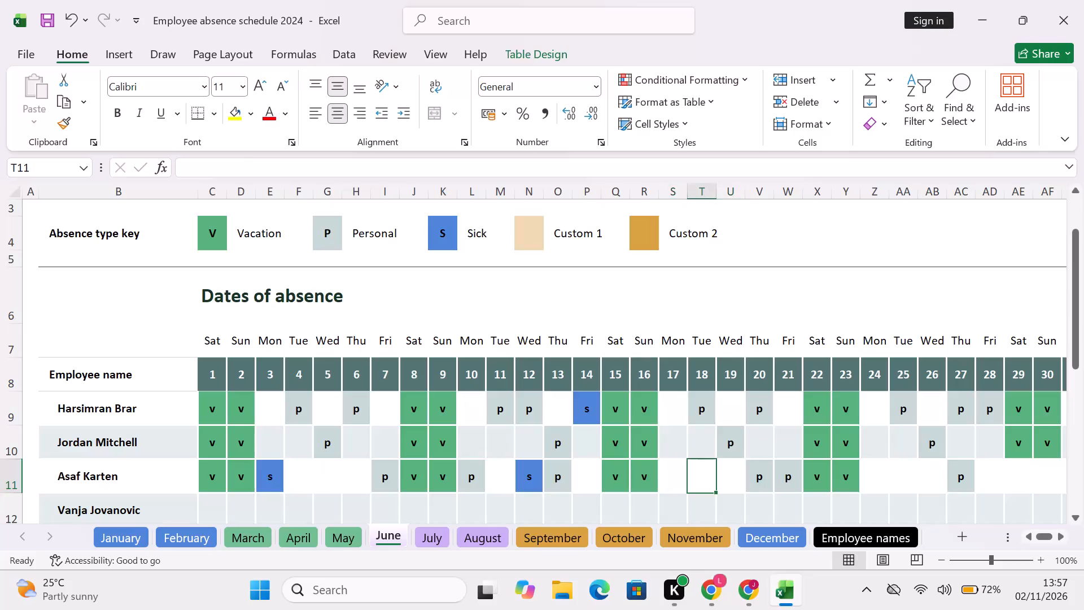
key(Right)
key(Right)
key(Right)
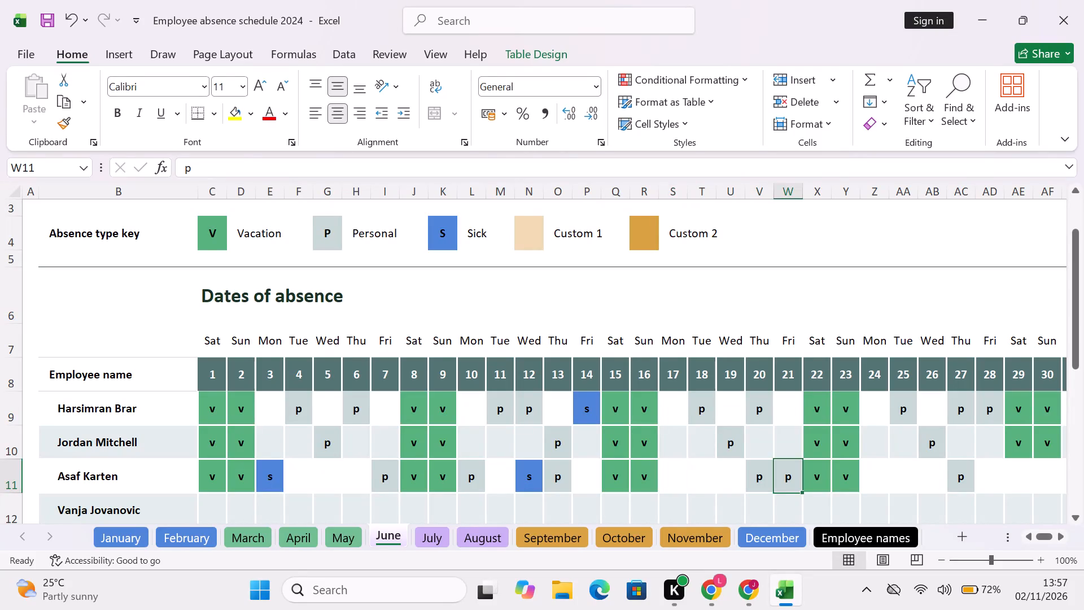
key(Right)
key(Right)
key(Right)
key(Right)
key(Left)
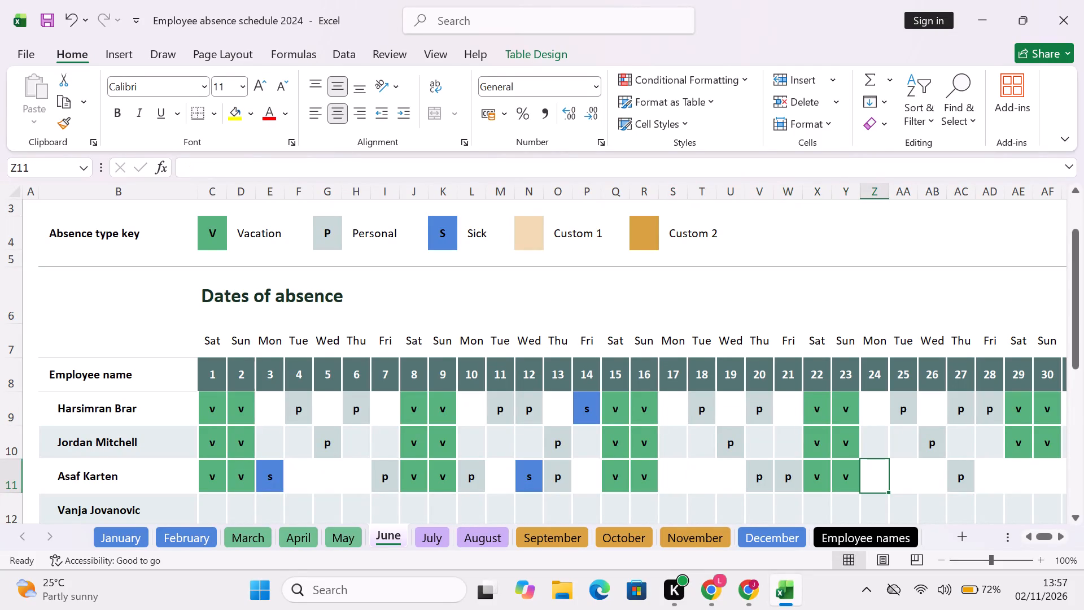
key(s)
key(Right)
Review the third employee's June row from June 1 to 30, checking the entered absences and the days still blank.
key(Right)
key(Right)
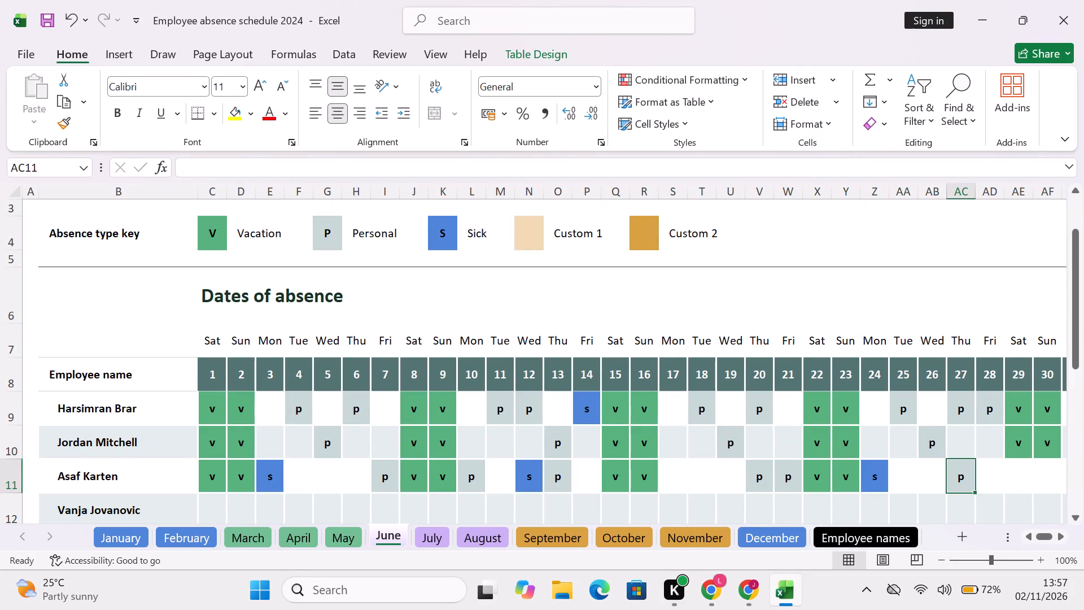
key(Right)
key(Right)
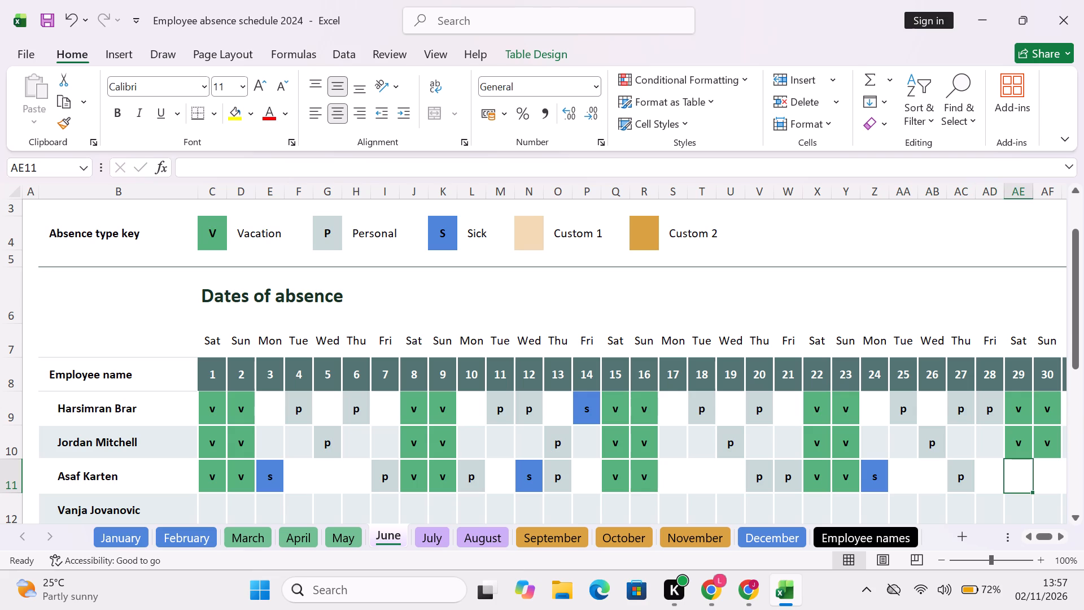
key(Left)
key(Left)
key(Left)
key(Left)
key(Left)
key(Left)
key(Left)
key(Left)
key(Left)
key(Left)
key(Left)
key(Left)
key(Left)
key(Left)
key(Left)
key(Left)
key(Left)
key(Left)
key(Left)
key(Left)
key(Left)
key(Left)
key(Left)
key(Left)
key(Left)
key(Left)
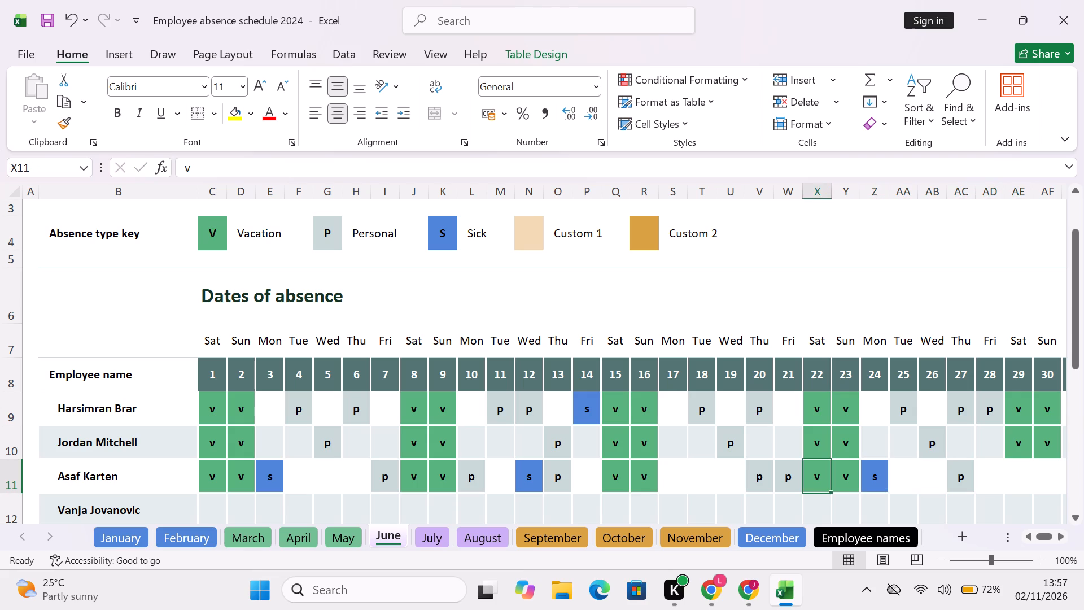
key(Right)
key(Right)
key(Right)
key(Right)
key(Right)
key(Right)
key(Right)
key(Right)
key(Right)
key(Right)
key(Right)
key(Right)
key(Right)
key(Right)
key(Right)
key(Right)
key(Right)
key(Right)
key(Right)
key(Right)
key(Right)
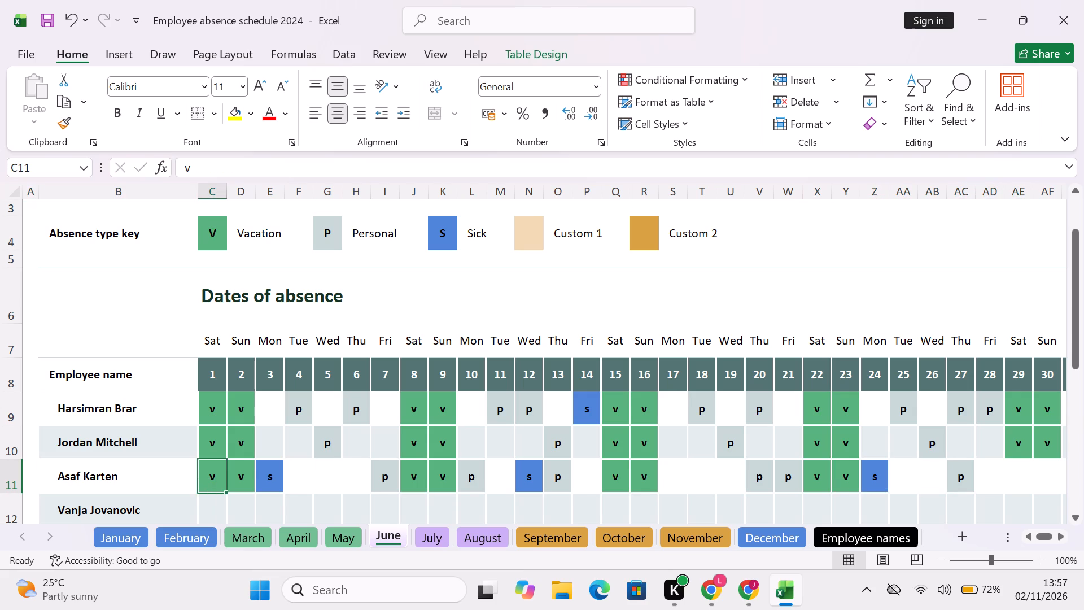
key(Right)
key(Right)
key(Right)
key(Right)
key(Right)
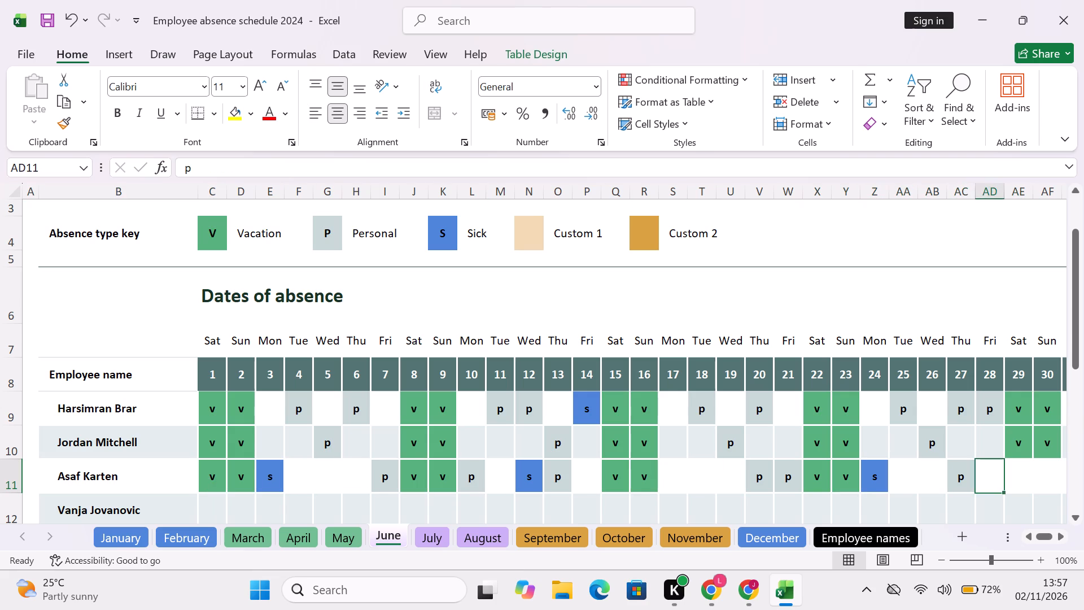
key(Right)
key(Right)
key(Left)
key(Left)
key(Left)
key(Left)
key(Left)
key(Left)
key(Left)
key(Left)
key(Left)
key(Left)
key(Left)
key(Left)
key(Left)
key(Left)
key(Left)
key(Left)
key(Left)
key(Left)
key(Left)
key(Left)
key(Left)
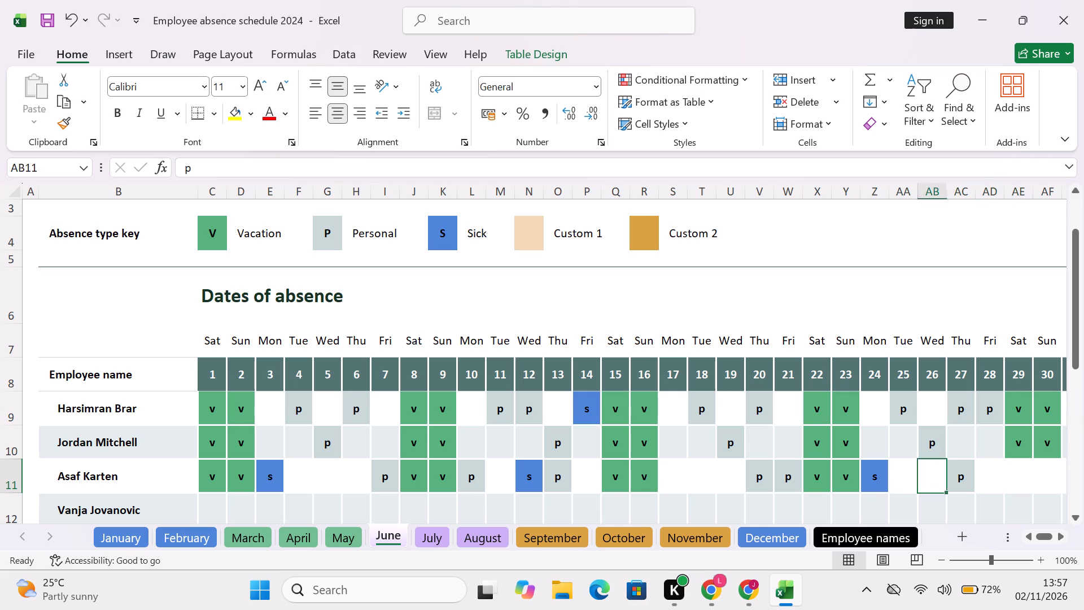
key(Right)
key(Right)
key(Right)
key(Right)
key(Right)
key(Right)
key(Right)
key(Right)
key(Right)
key(Right)
key(Right)
key(Right)
key(Right)
key(Right)
key(Right)
key(Right)
key(Right)
key(Right)
key(Right)
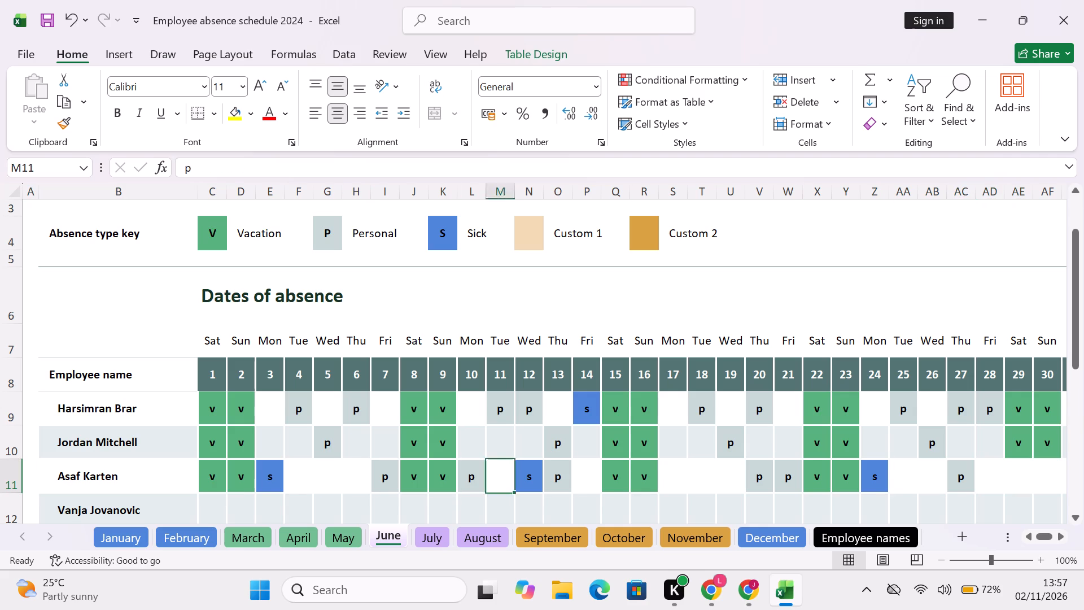
key(Right)
key(Right)
key(Right)
key(Right)
key(Right)
key(Right)
key(Right)
key(Right)
key(Right)
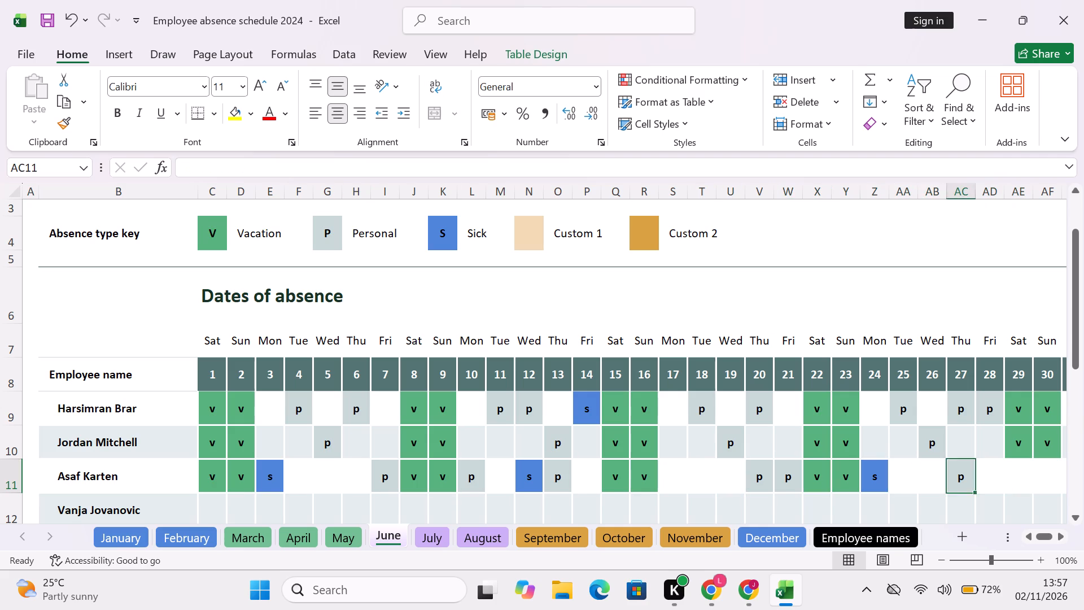
key(Right)
key(Right)
key(Right)
key(Right)
key(Left)
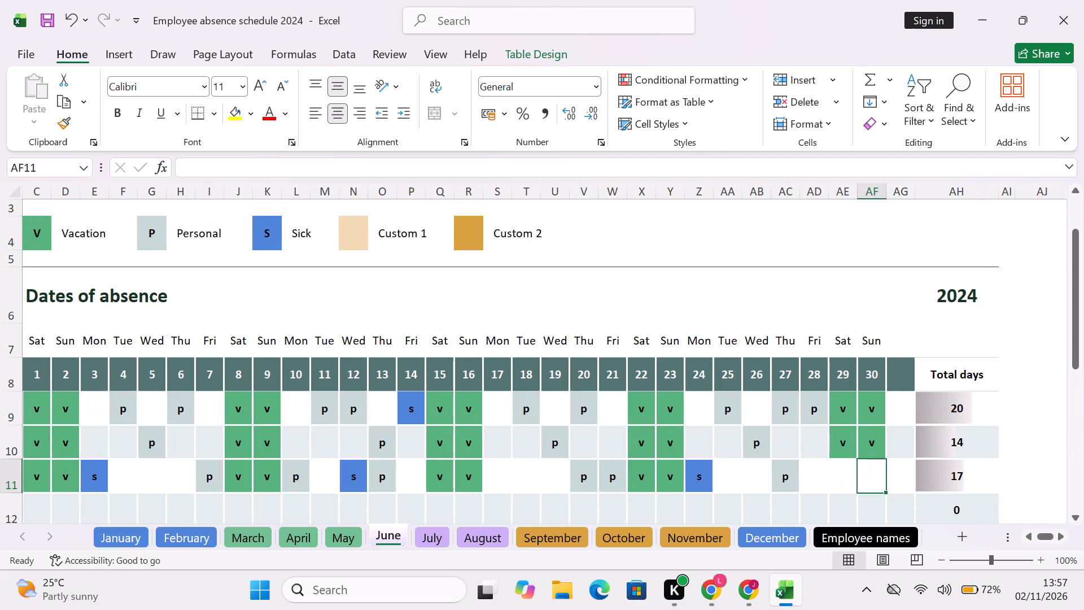
key(Left)
key(Left)
key(Right)
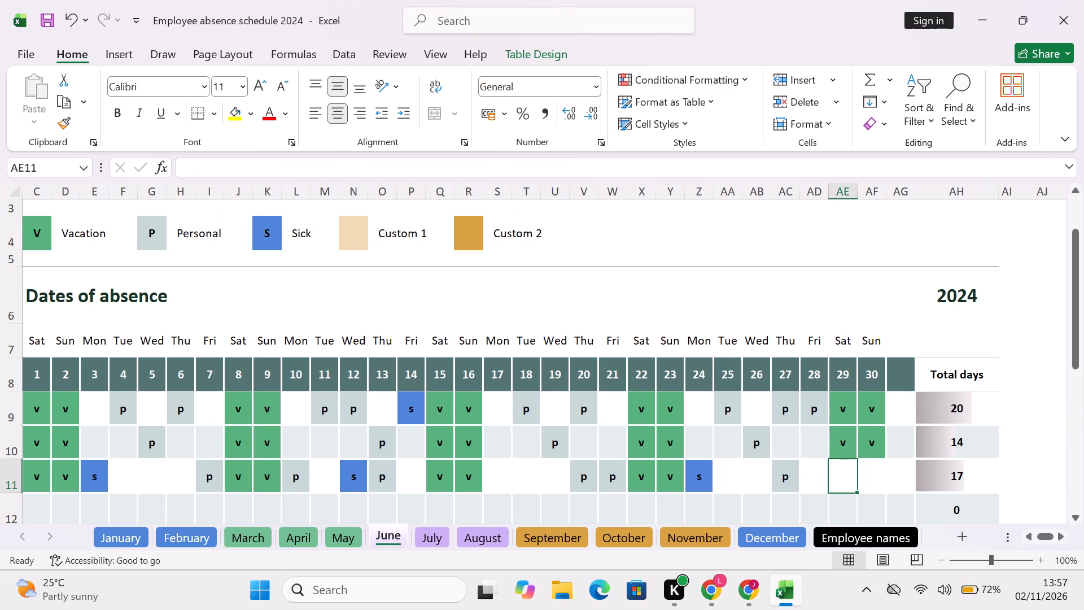
key(Left)
key(Left)
key(Left)
key(Left)
key(Left)
key(Left)
key(Left)
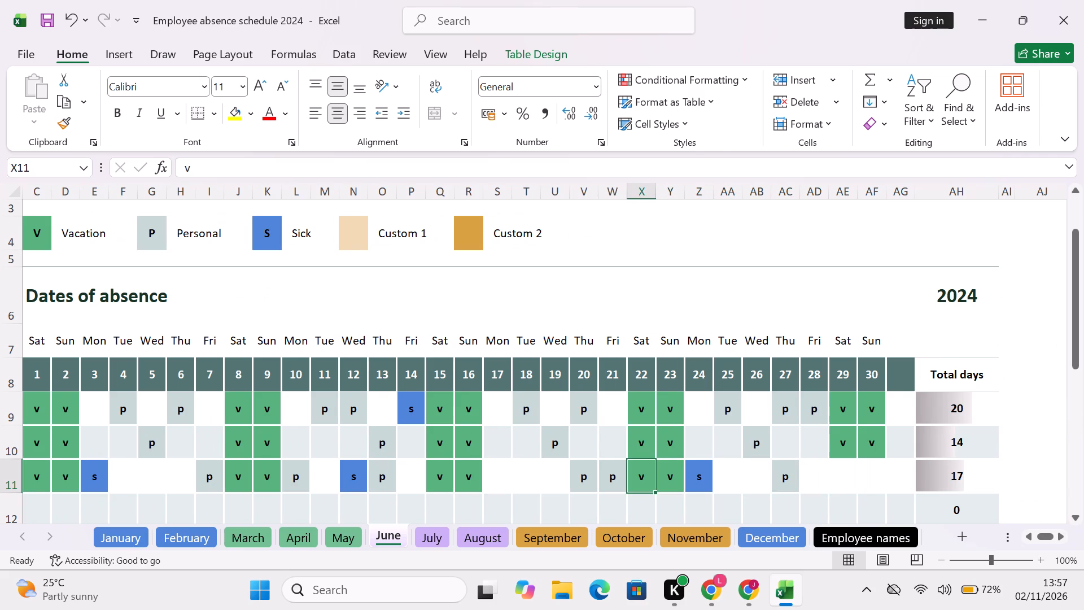
key(Left)
key(Right)
key(Right)
key(Right)
key(Right)
key(Right)
key(Right)
key(Right)
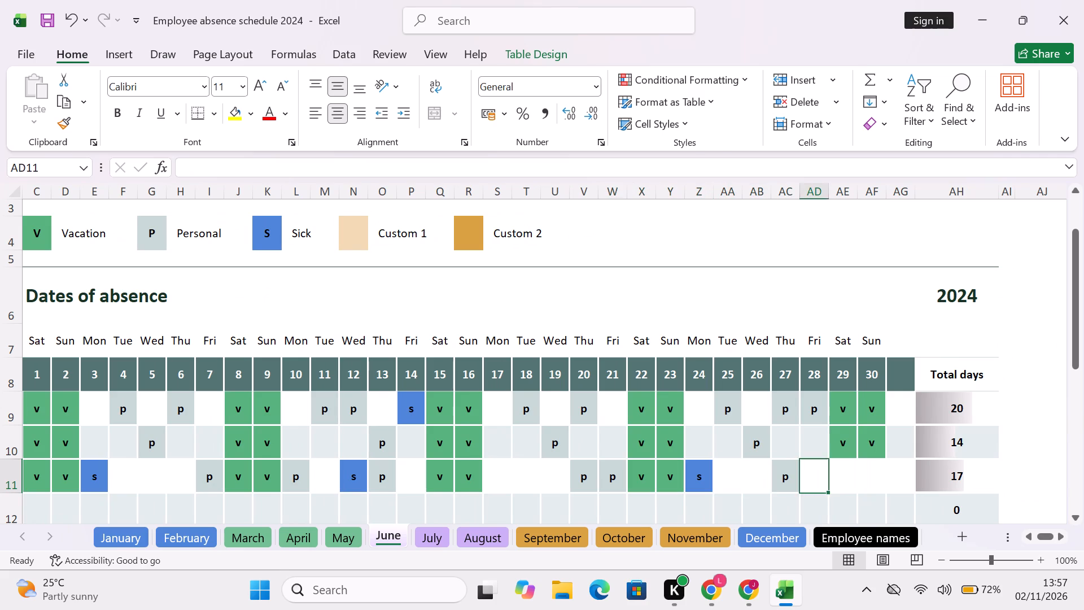
key(Right)
key(Left)
key(Left)
key(Left)
key(Left)
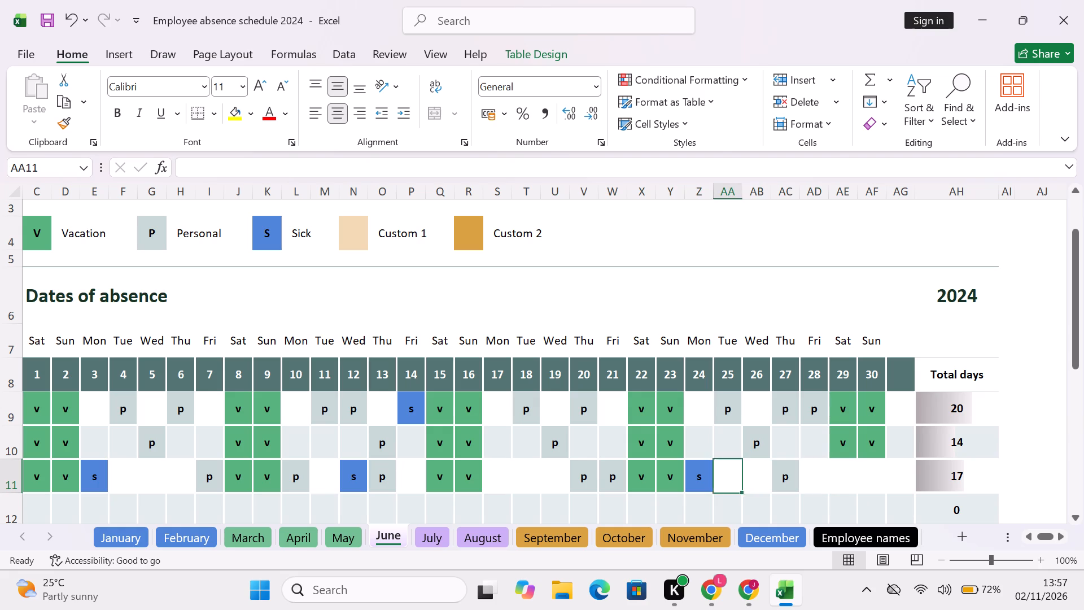
Look back along the third employee's June row from June 25 to the employee name column.
key(Left)
key(Left)
key(Left)
key(Left)
key(Left)
key(Left)
key(Left)
key(Left)
key(Left)
key(Left)
key(Left)
key(Left)
key(Left)
key(Left)
key(Left)
key(Left)
key(Left)
key(Left)
key(Left)
key(Left)
key(Left)
key(Left)
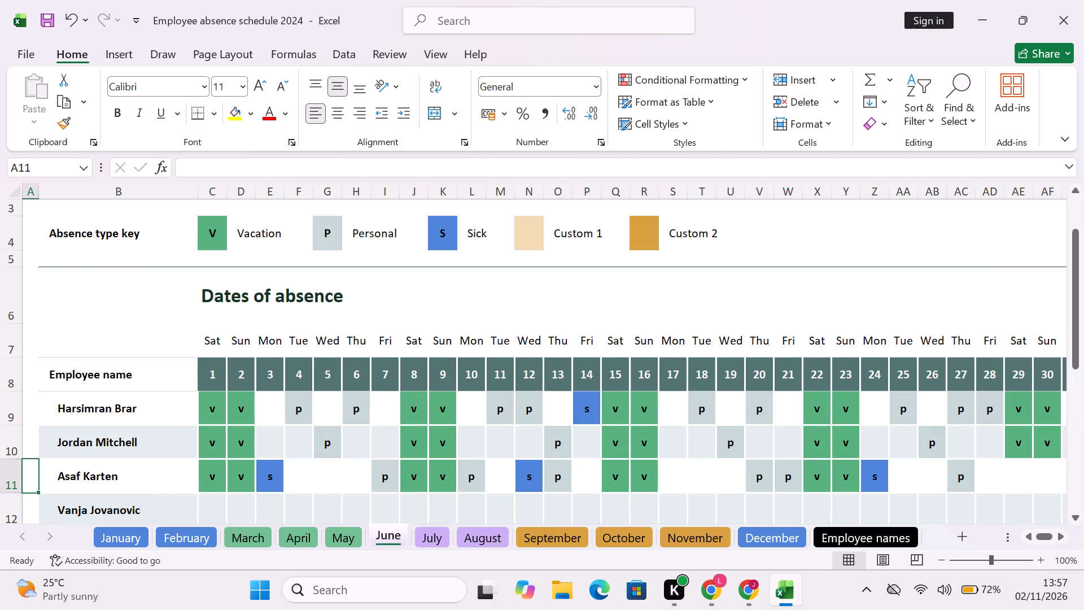
Enter vacation (v) on the weekend of June 30 and 29 for the third employee.
key(Right)
key(Right)
key(Right)
key(Right)
key(Right)
key(Right)
key(Right)
key(Right)
key(Right)
key(Right)
key(Right)
key(Right)
key(Right)
key(Right)
key(Right)
key(Right)
key(Right)
key(Right)
key(Right)
key(Right)
key(Right)
key(Right)
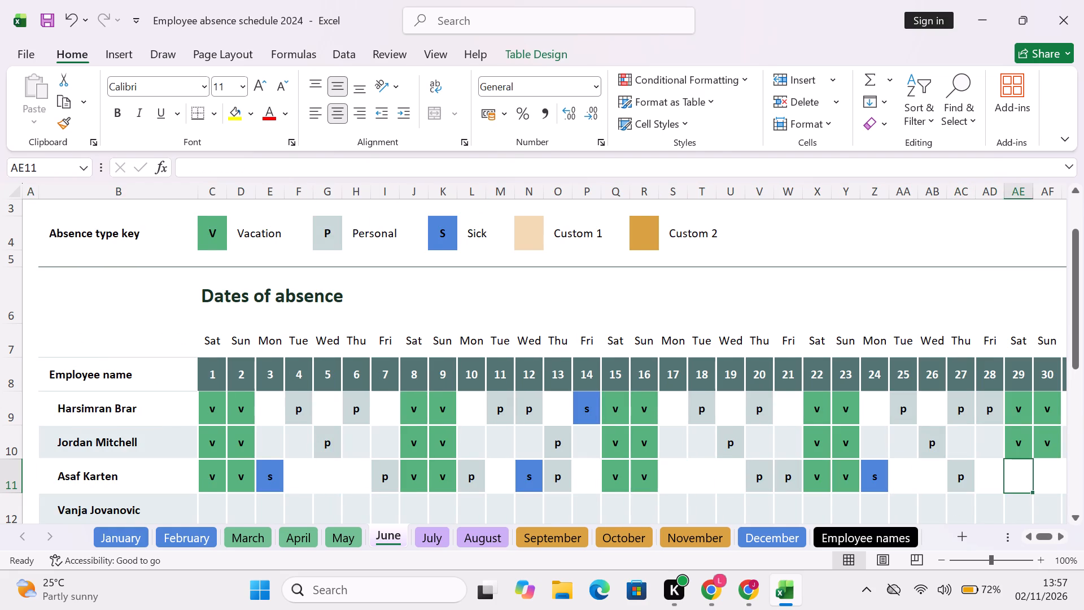
key(Right)
key(Right)
key(Left)
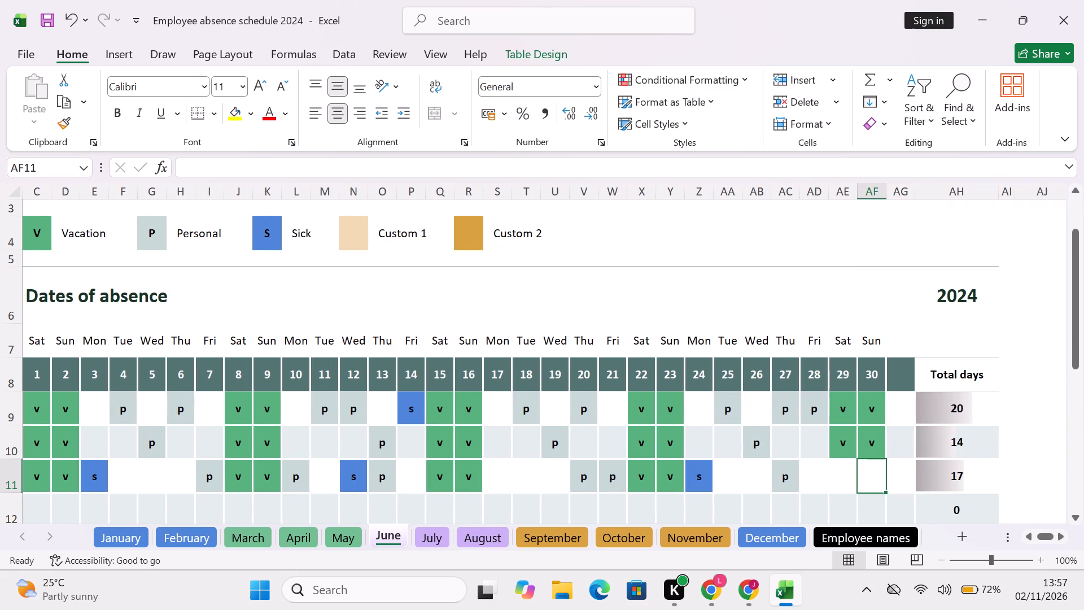
key(v)
key(Left)
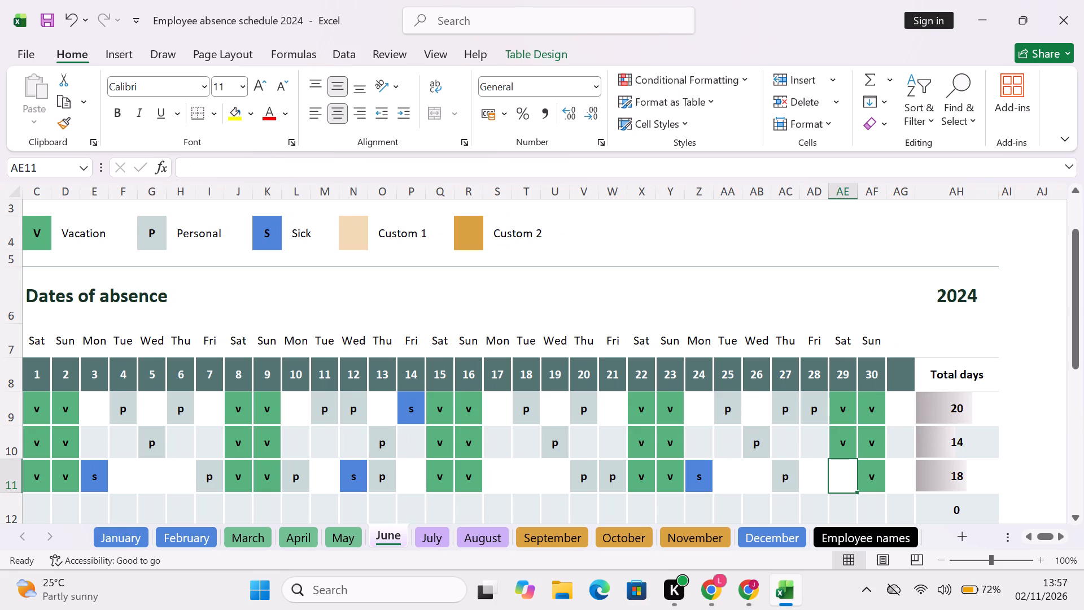
key(v)
key(Right)
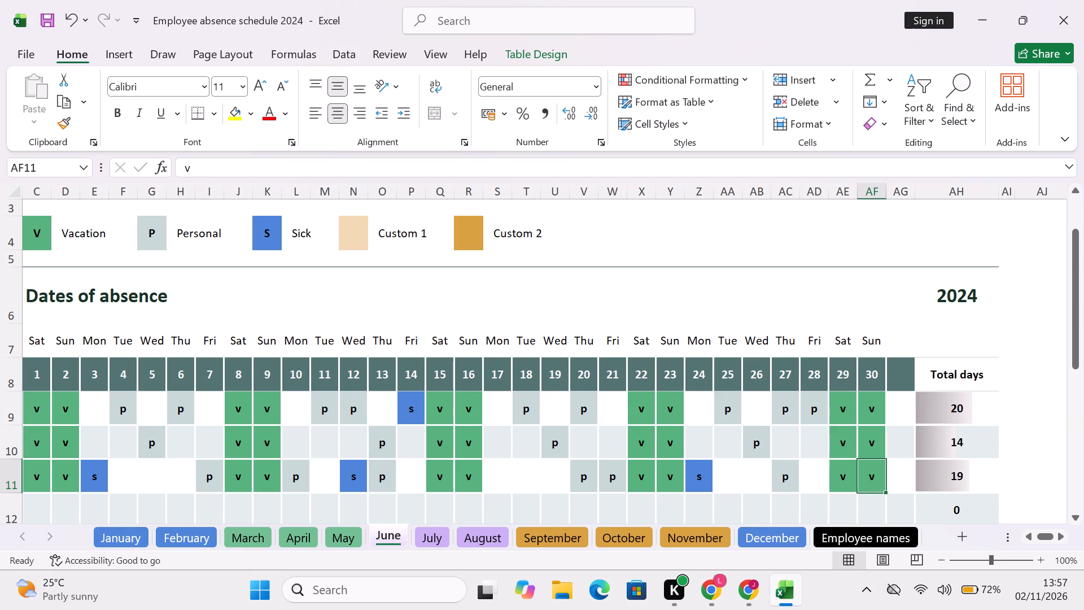
Start the fourth employee's June row by entering vacation (v) on June 1 and 2.
key(Left)
key(Left)
key(Left)
key(Left)
key(Left)
key(Left)
key(Left)
key(Left)
key(Left)
key(Left)
key(Left)
key(Left)
key(Left)
key(Left)
key(Left)
key(Left)
key(Left)
key(Left)
key(Left)
key(Left)
key(Left)
key(Left)
key(Left)
key(Left)
key(Left)
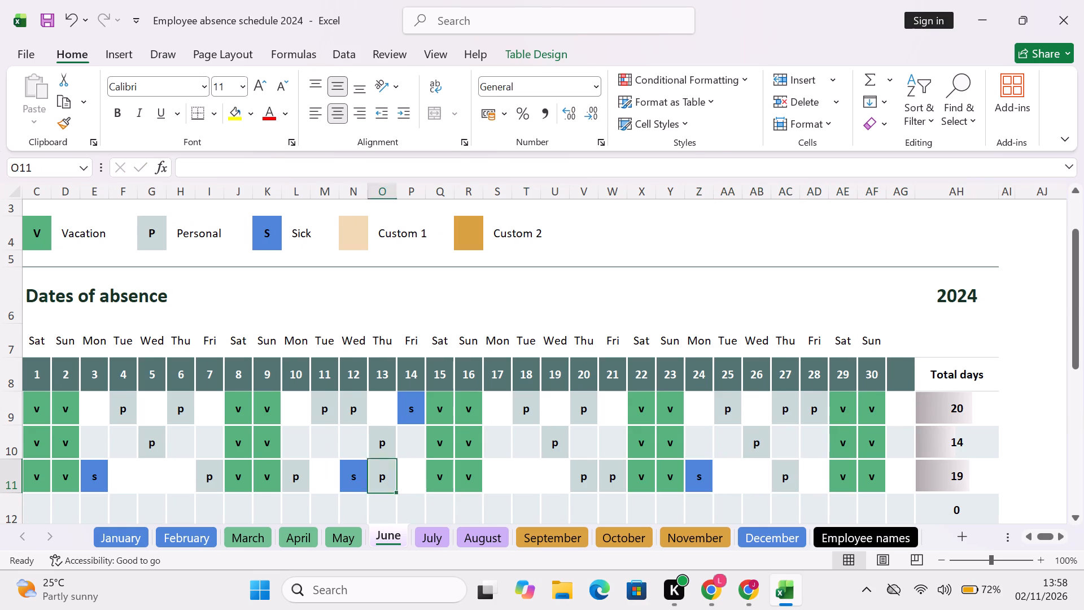
key(Right)
key(Right)
key(Down)
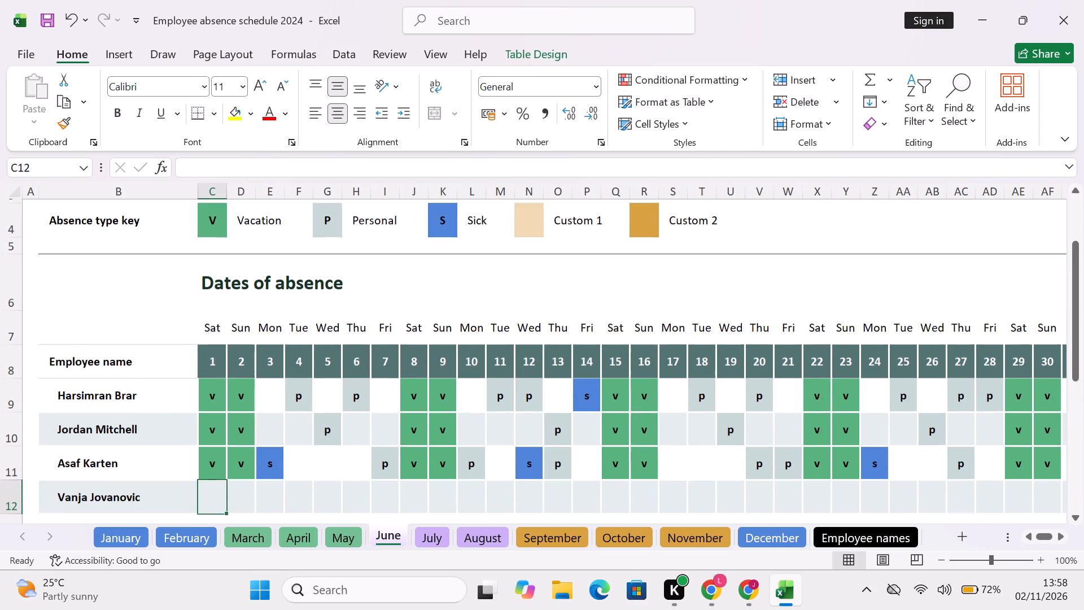
key(Down)
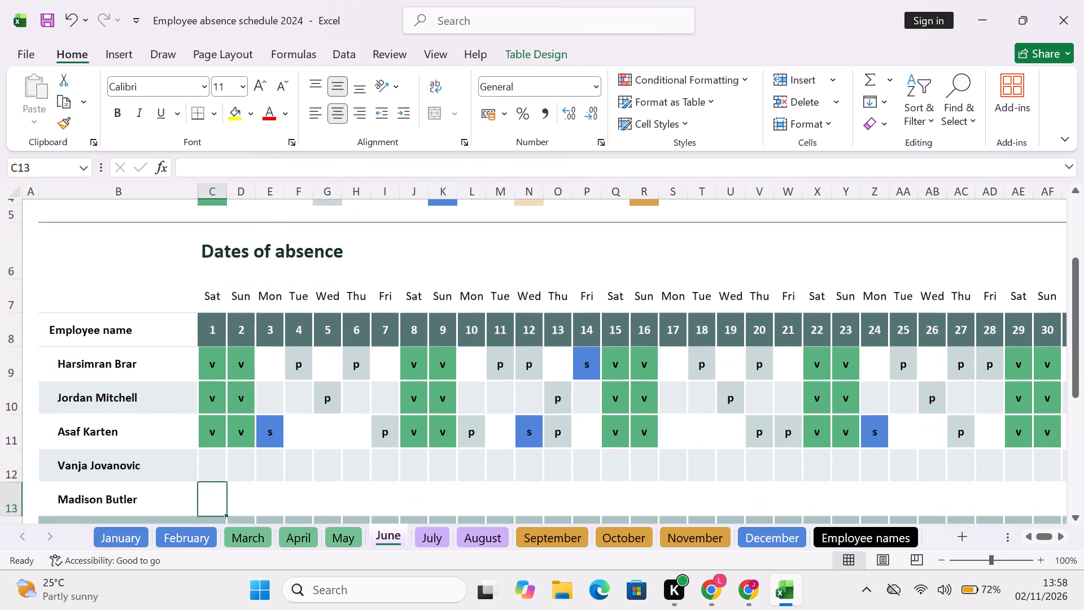
key(Left)
key(Up)
key(Right)
key(v)
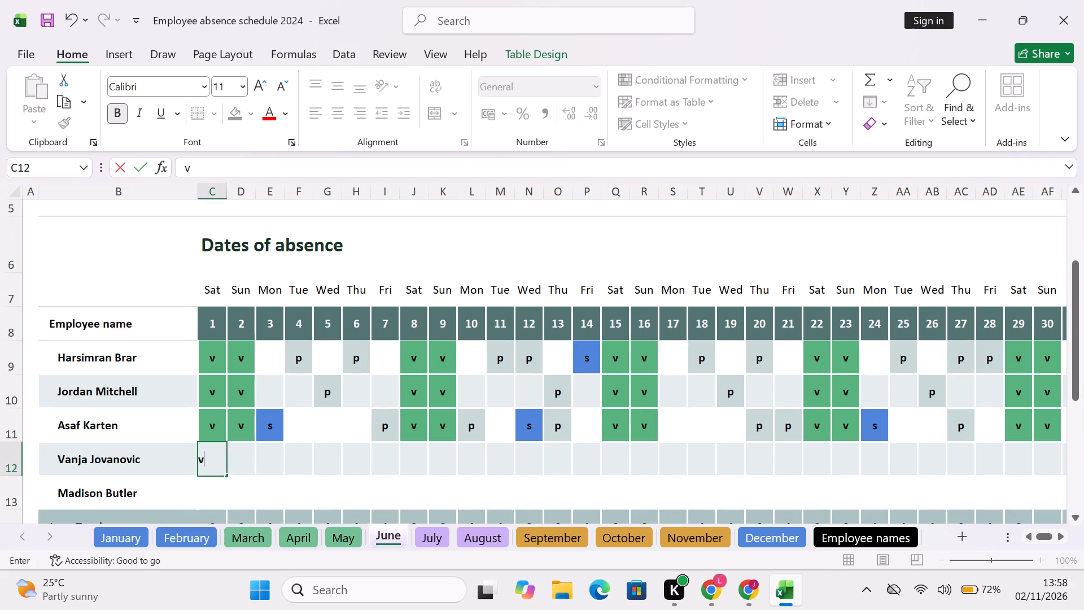
key(Right)
key(v)
key(Right)
Enter personal (p) on June 5 and 7 and vacation (v) on June 8 and 9 for the fourth employee.
key(Right)
key(Right)
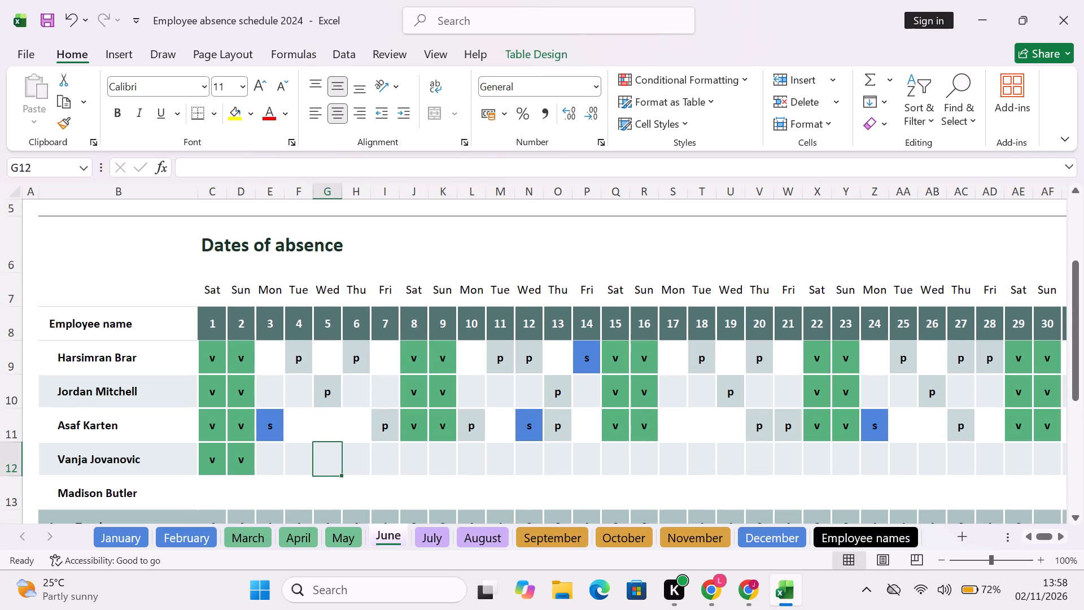
key(p)
key(Right)
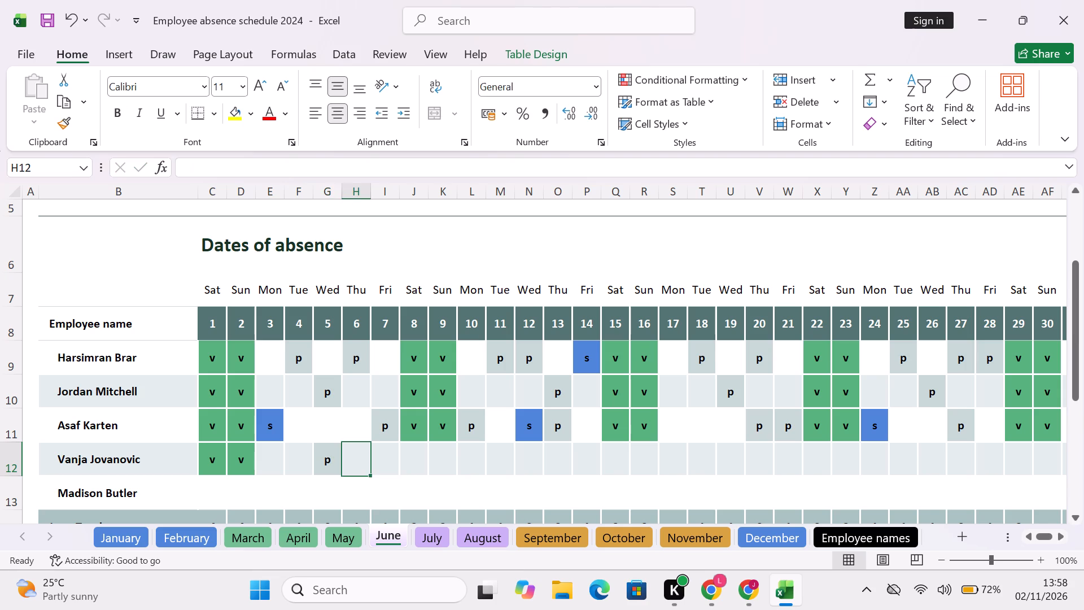
key(Right)
key(p)
key(Right)
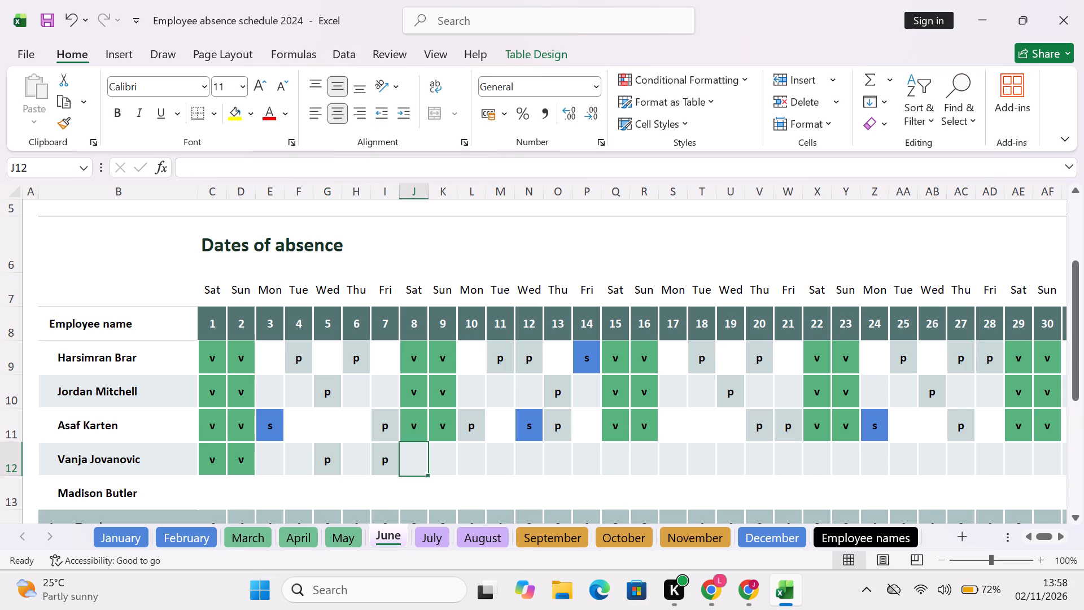
key(v)
key(Right)
key(v)
key(Right)
Enter personal (p) on June 14 and June 10 for the fourth employee.
key(Right)
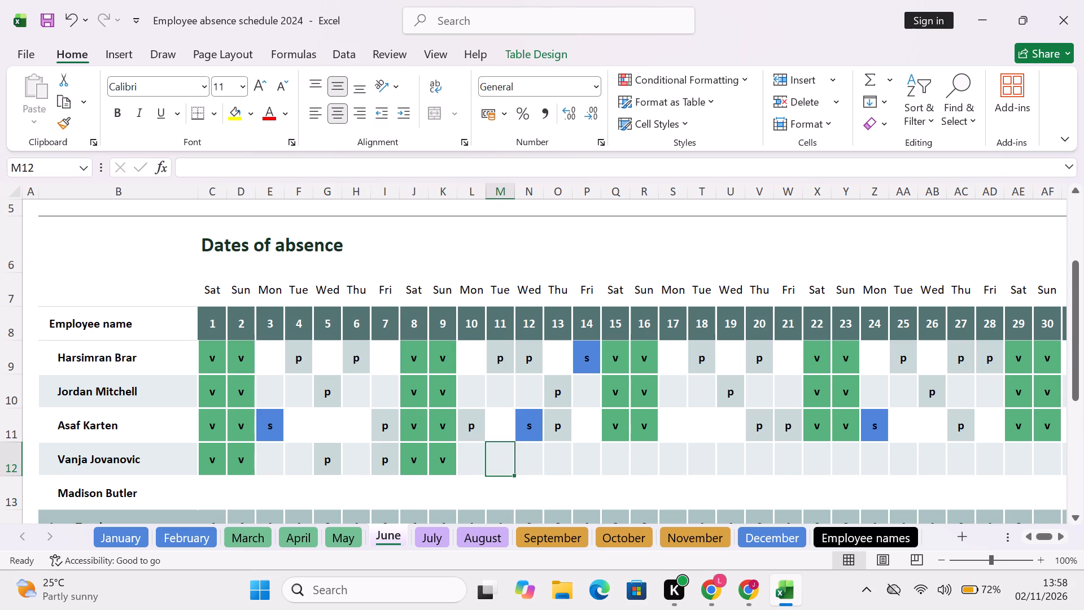
key(Right)
key(Right)
key(Left)
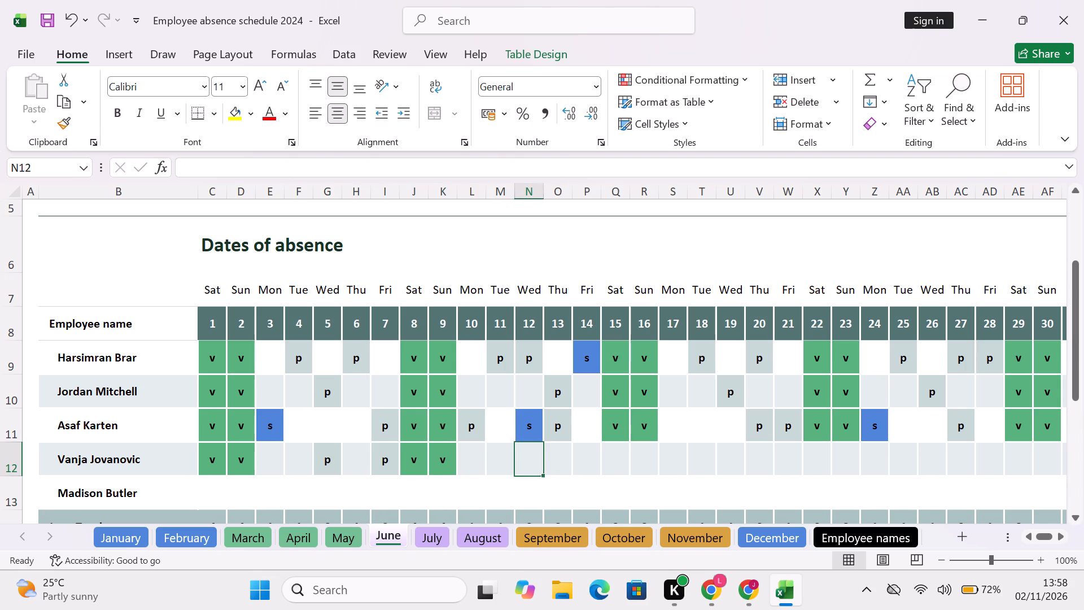
key(Left)
key(Left)
key(Right)
key(Right)
key(Right)
key(Right)
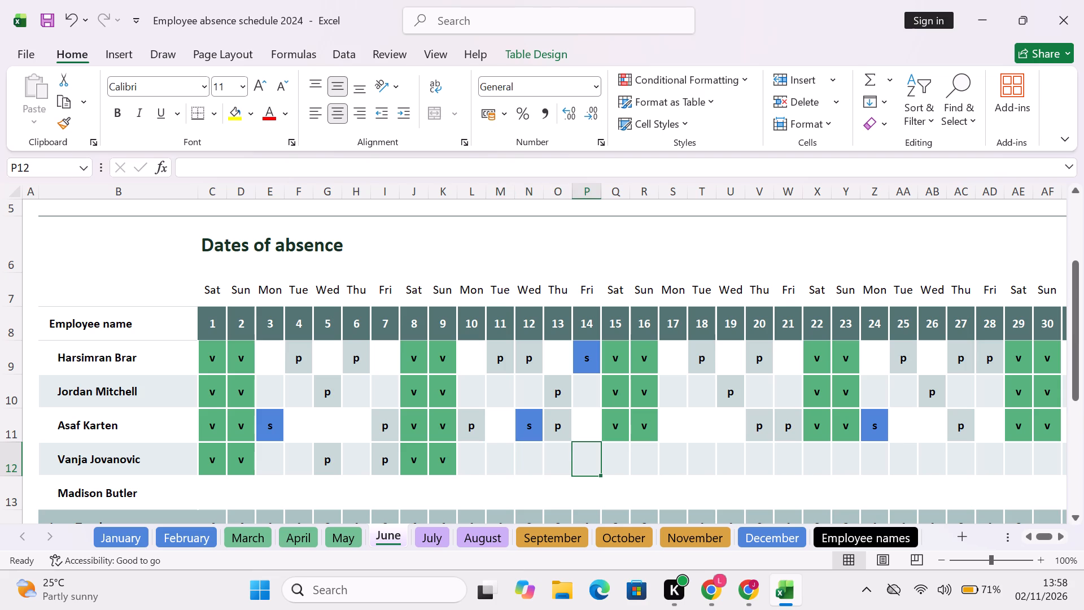
key(p)
key(Left)
key(Left)
key(Left)
key(Left)
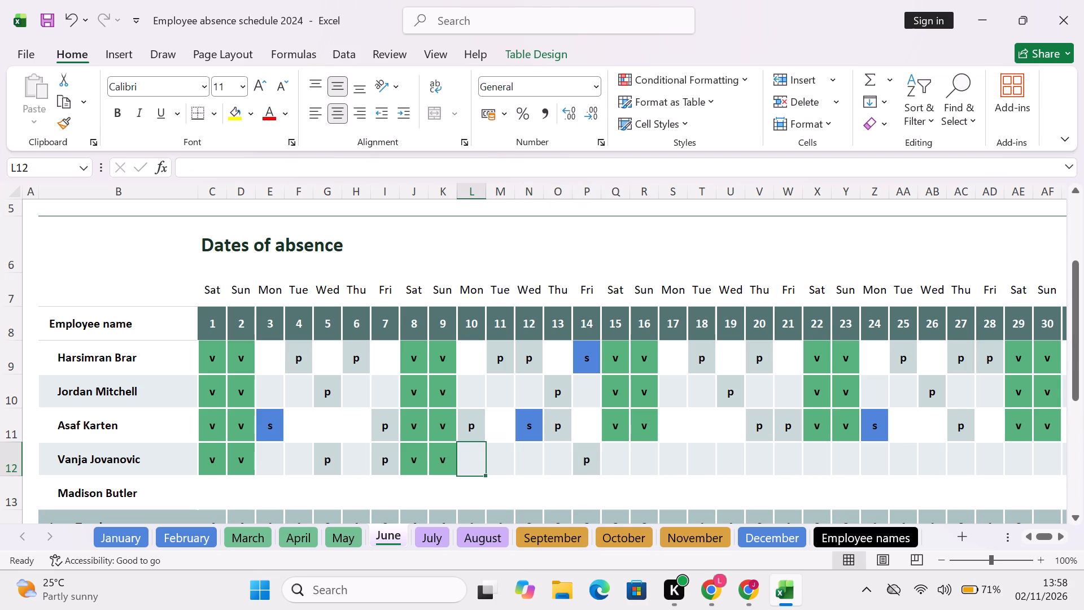
key(p)
key(Right)
Enter vacation (v) on the weekend of June 15 and 16 for the fourth employee.
key(Right)
key(Right)
key(Right)
key(Right)
key(v)
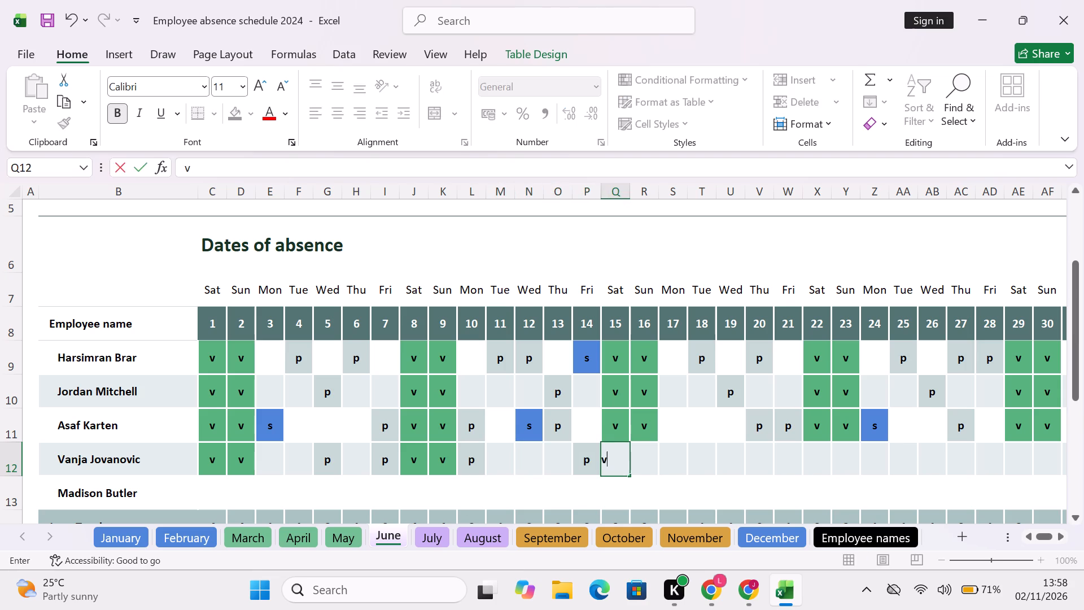
key(Right)
key(v)
key(Right)
Enter personal (p) on June 18 and June 21 for the fourth employee.
key(Right)
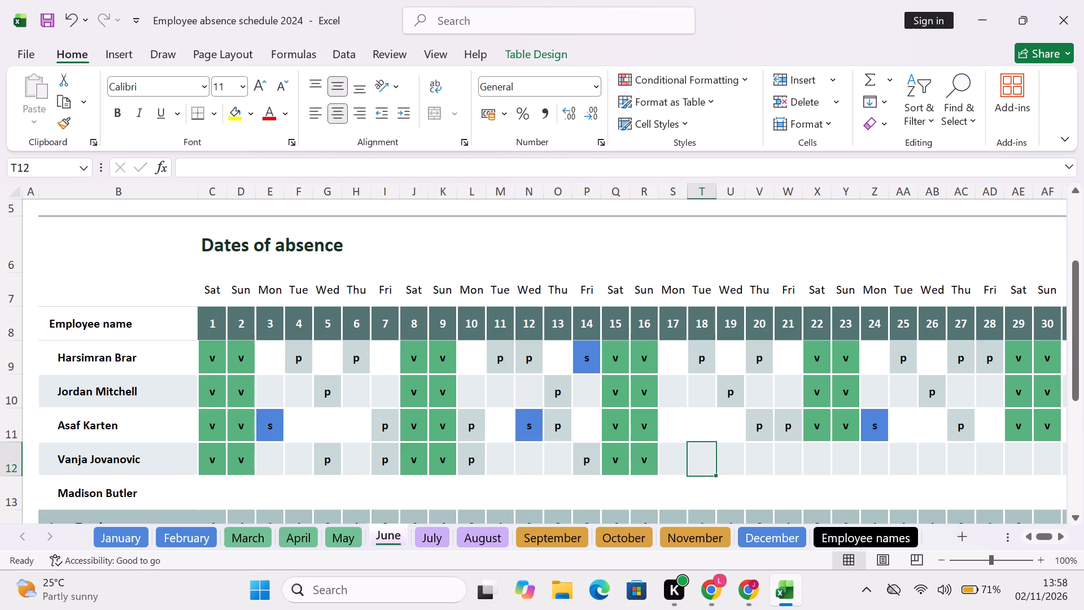
key(Left)
key(Right)
key(p)
key(Right)
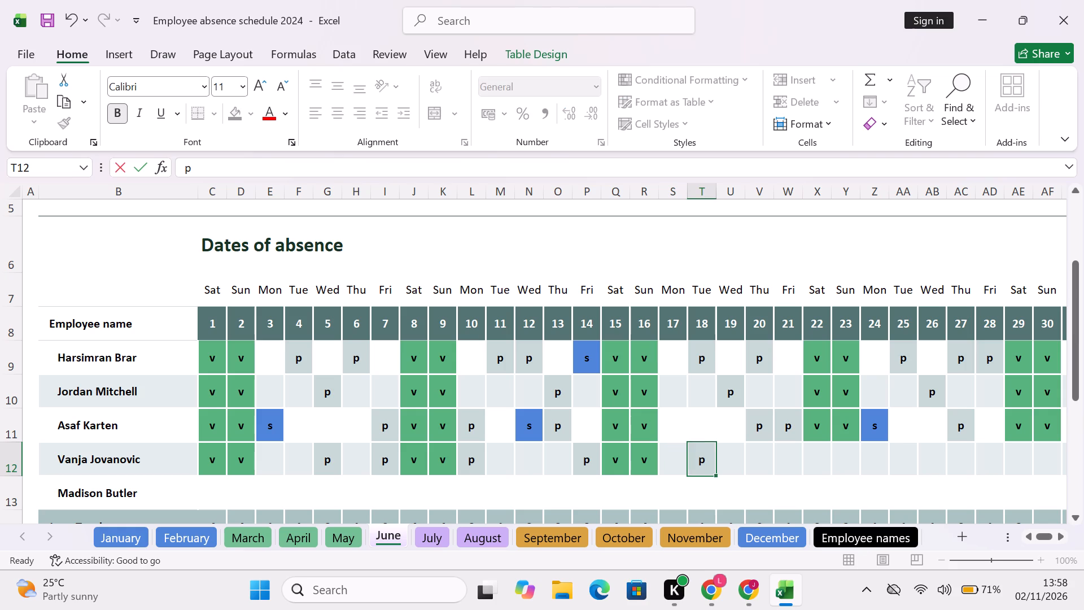
key(Right)
key(Right)
key(p)
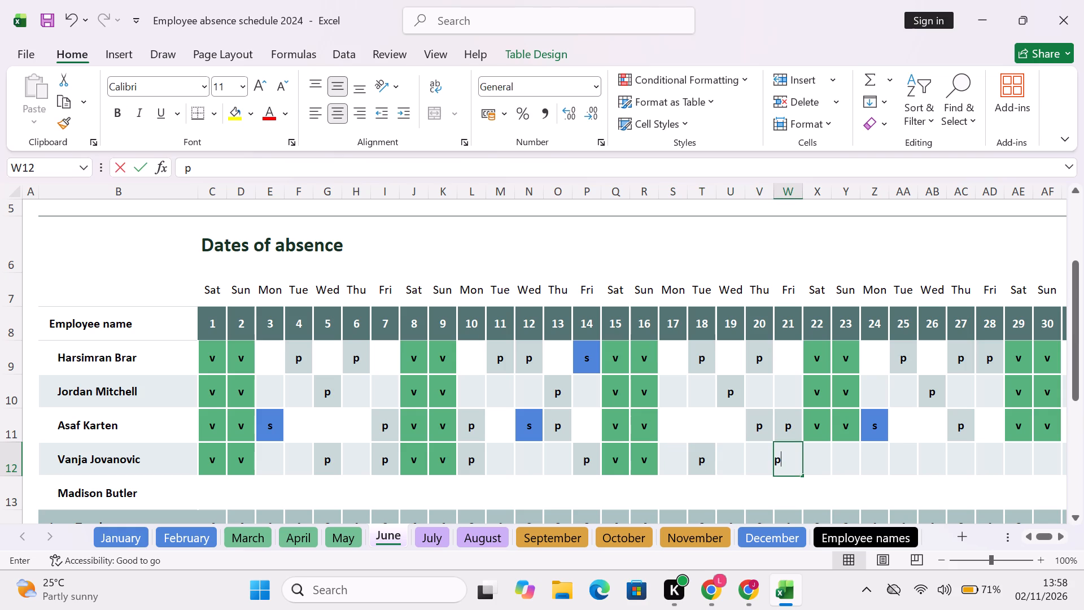
key(Right)
Enter vacation (v) on June 22 and 23 and personal (p) on June 24 for the fourth employee.
key(v)
key(Right)
key(v)
key(Right)
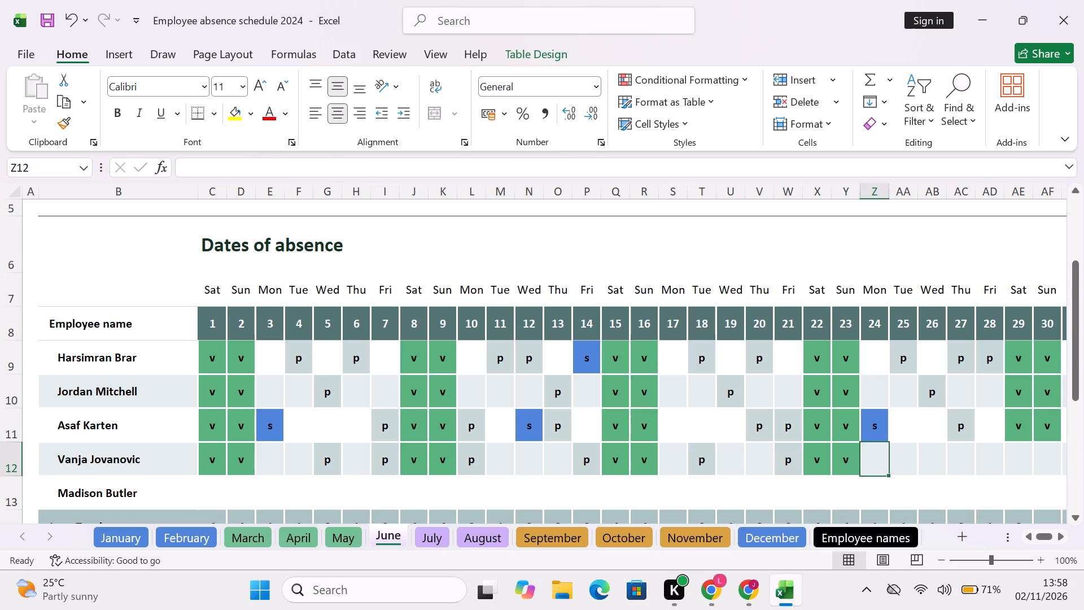
key(Right)
key(Left)
key(p)
key(Right)
Enter vacation (v) on June 30 for the fourth employee.
key(Right)
key(Right)
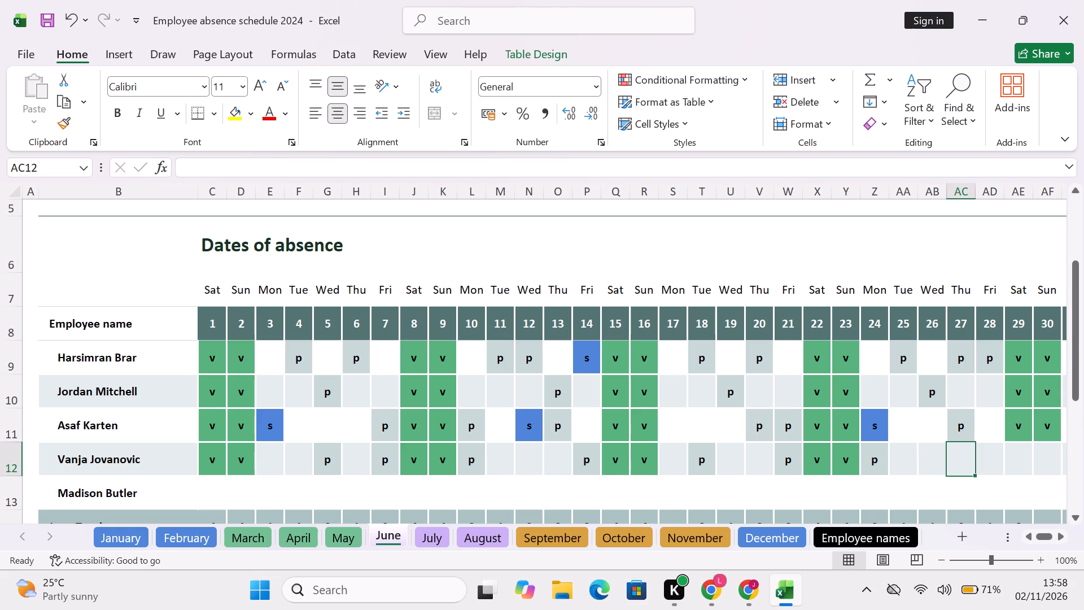
key(Right)
key(Right)
key(Left)
key(Left)
key(Left)
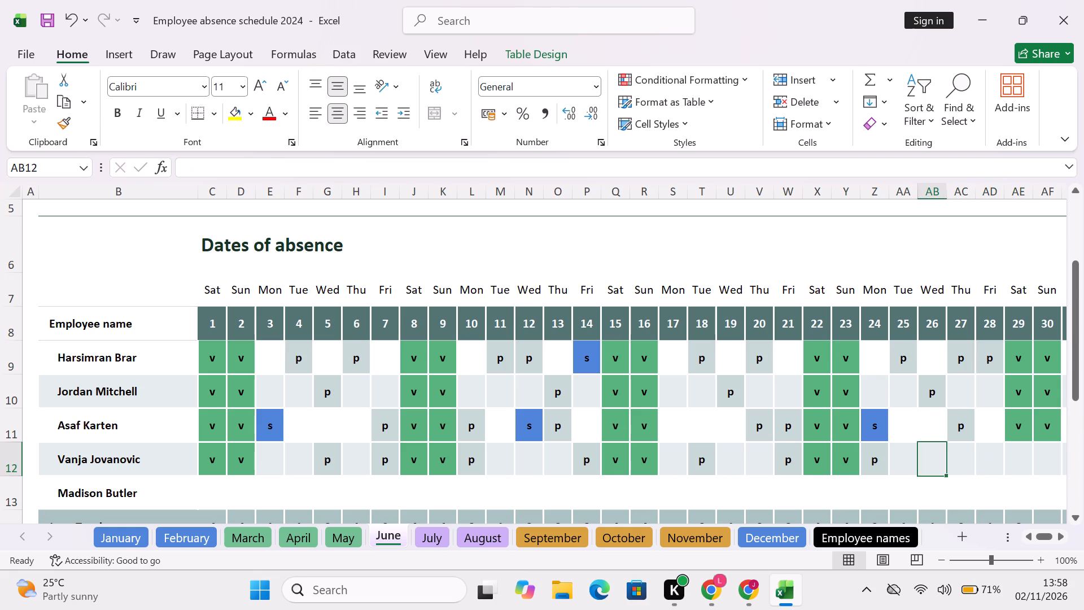
key(Up)
key(Down)
key(Left)
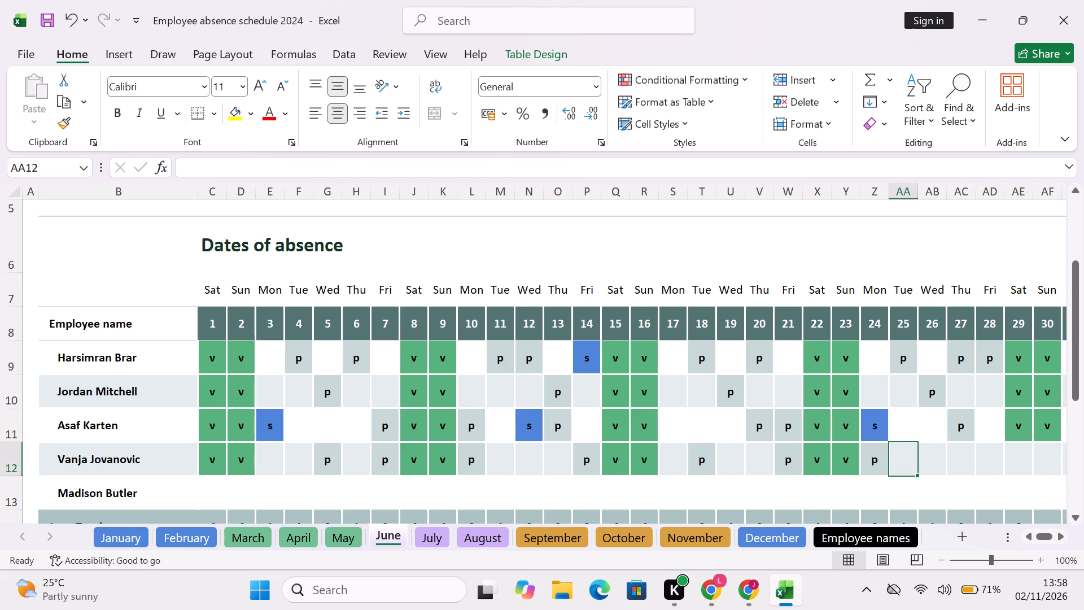
key(Right)
key(Right)
key(Right)
key(Right)
key(Right)
key(Right)
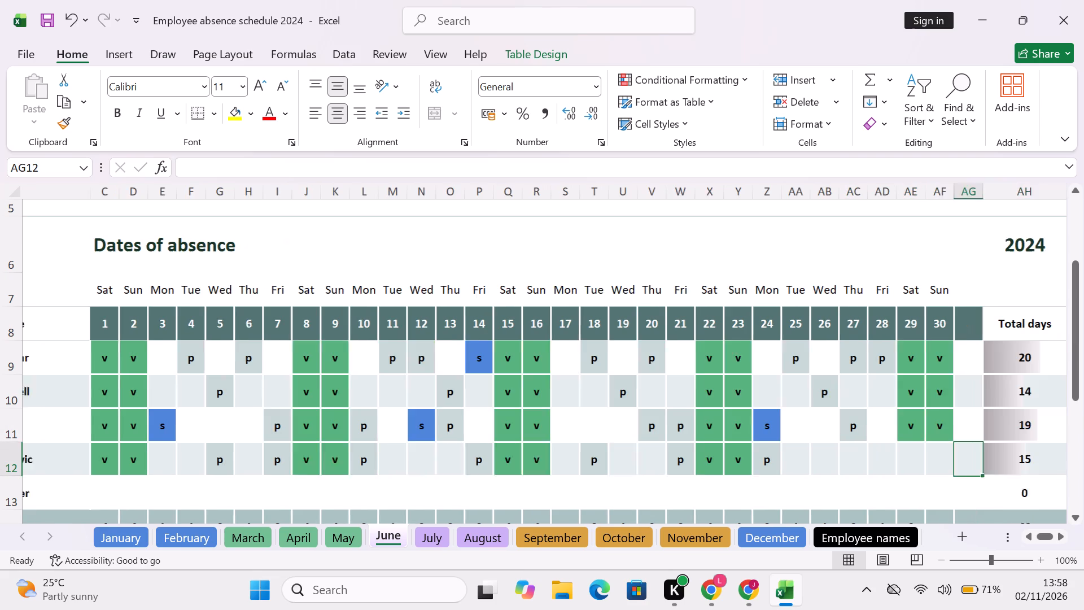
key(Right)
key(Left)
key(Left)
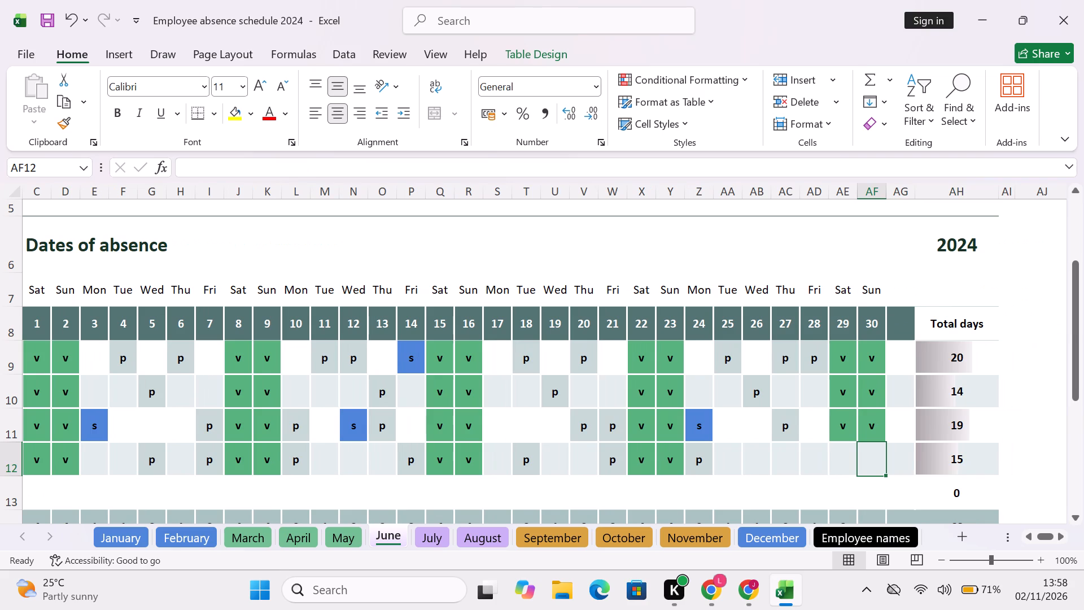
key(v)
Enter sick (s) on June 26 for the fourth employee.
key(Left)
key(Left)
key(Left)
key(Left)
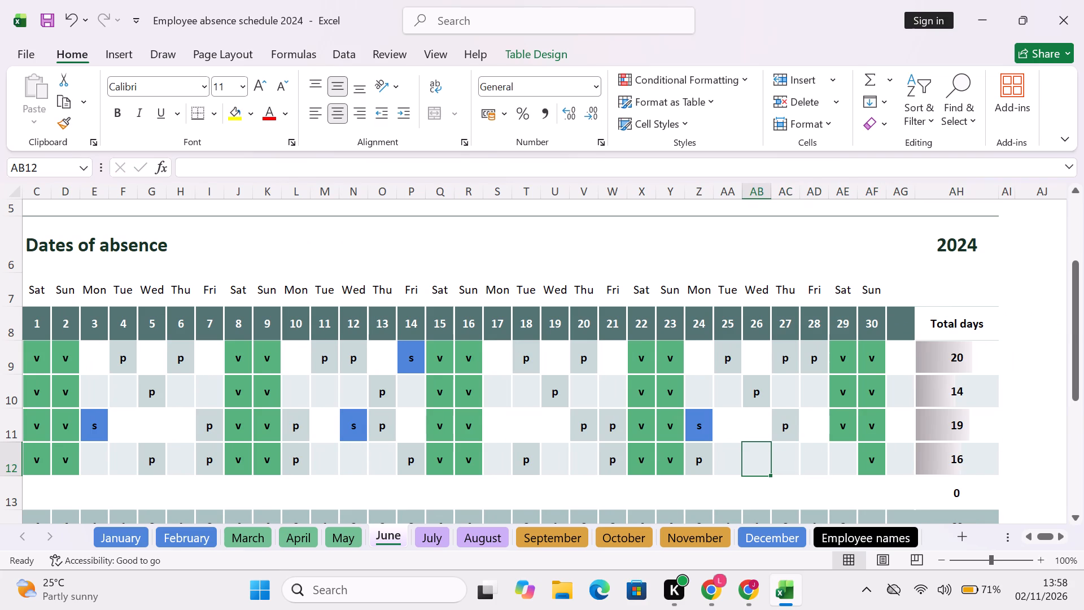
key(s)
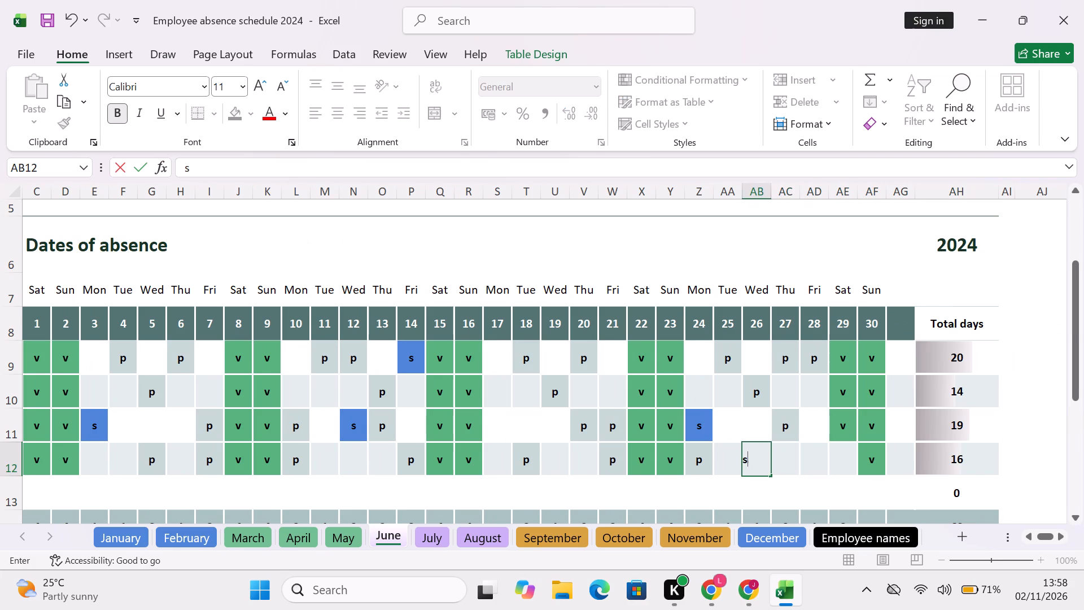
key(Right)
Enter vacation (v) on June 1 for the fifth employee.
key(Down)
key(Left)
key(Left)
key(Left)
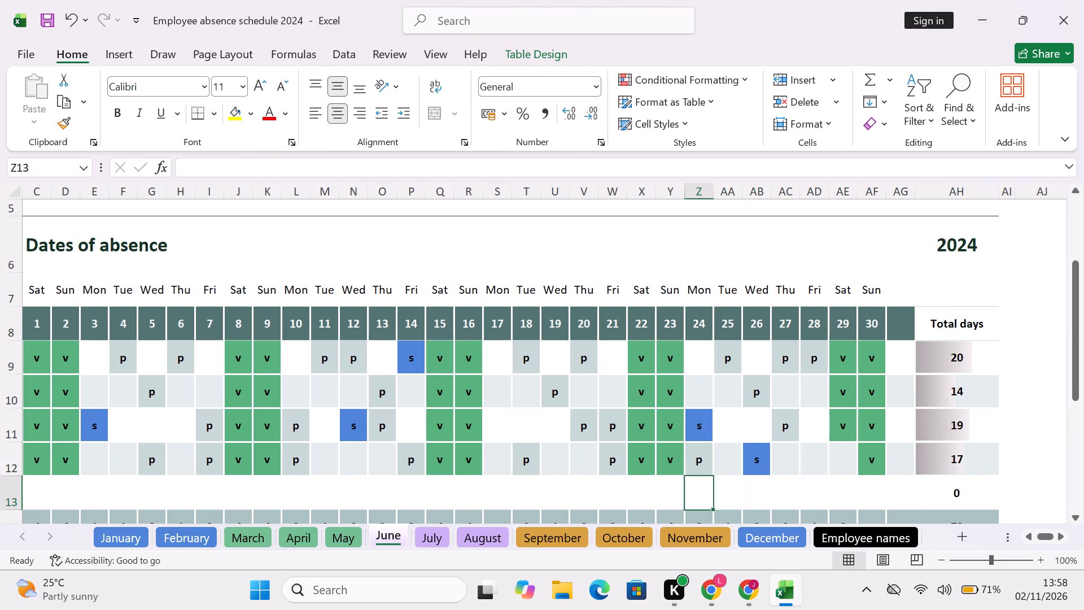
key(Left)
key(Left)
key(Left)
key(Left)
key(Left)
key(Left)
key(Left)
key(Left)
key(Left)
key(Left)
key(Left)
key(Left)
key(Left)
key(Left)
key(Left)
key(Left)
key(Left)
key(Left)
key(Left)
key(Left)
key(Left)
key(Up)
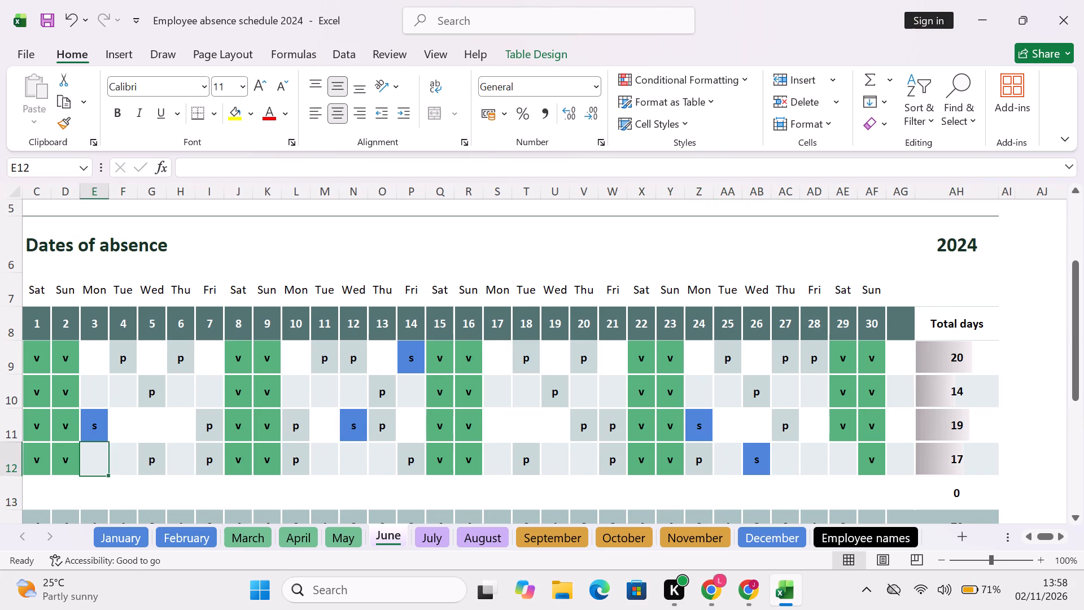
key(Left)
key(Left)
key(Left)
key(Left)
key(Left)
key(Down)
key(Down)
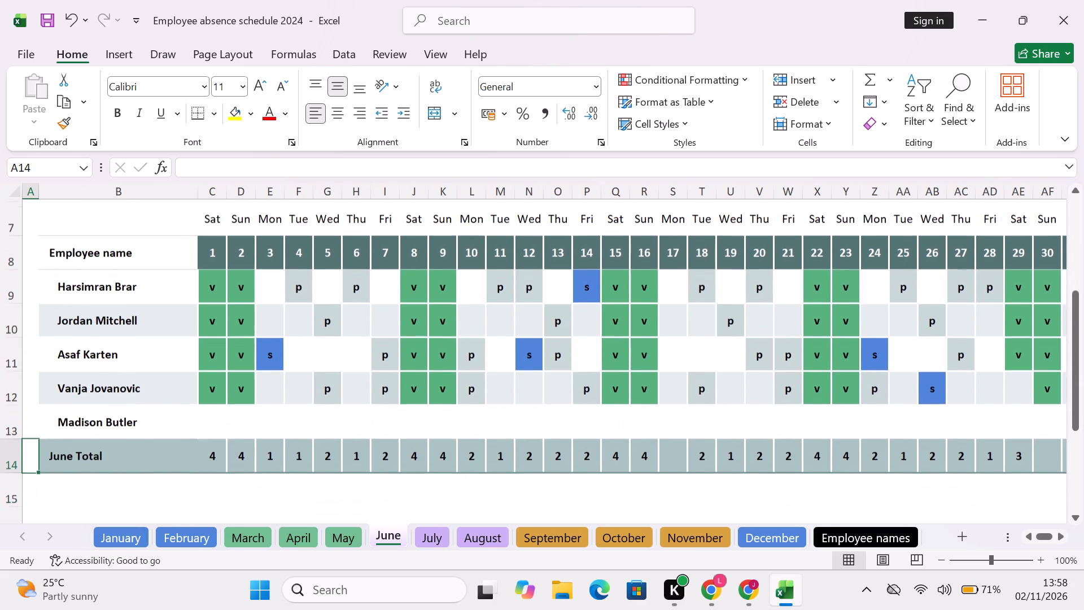
key(Down)
key(Up)
key(Up)
key(Up)
key(Right)
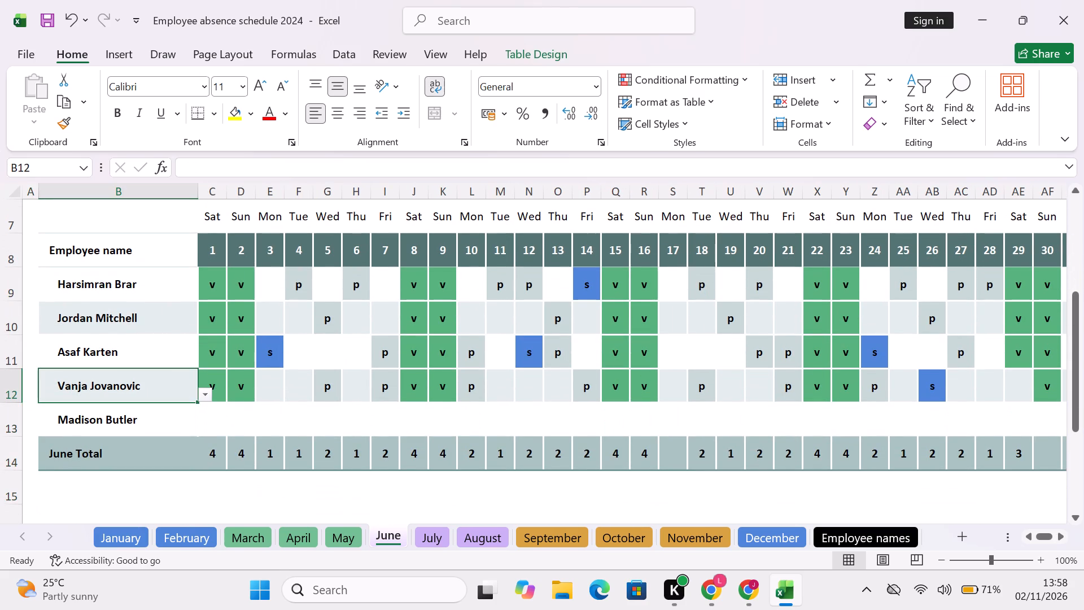
key(Down)
key(Right)
key(Right)
key(Left)
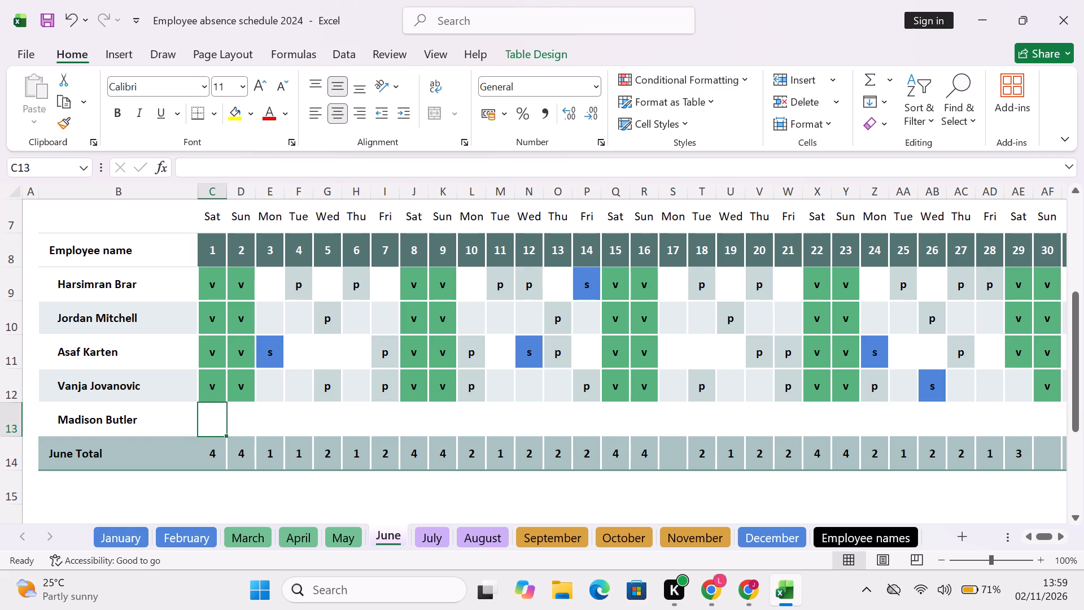
key(Left)
key(Right)
key(v)
key(Right)
Enter personal (p) on June 4 and sick (s) on June 6 for the fifth employee.
key(Right)
key(Right)
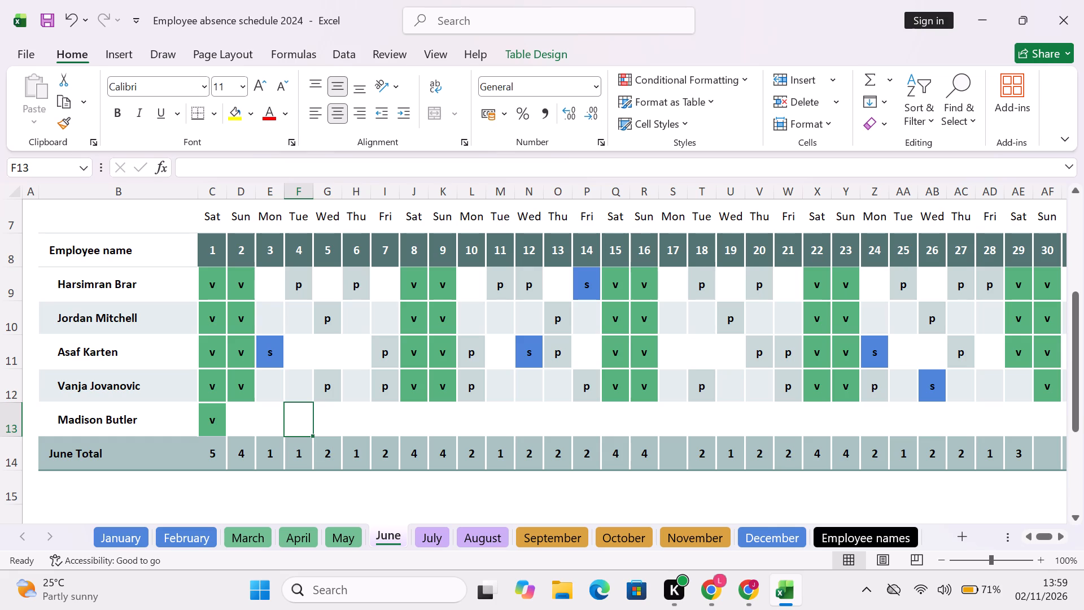
key(p)
key(Right)
key(Right)
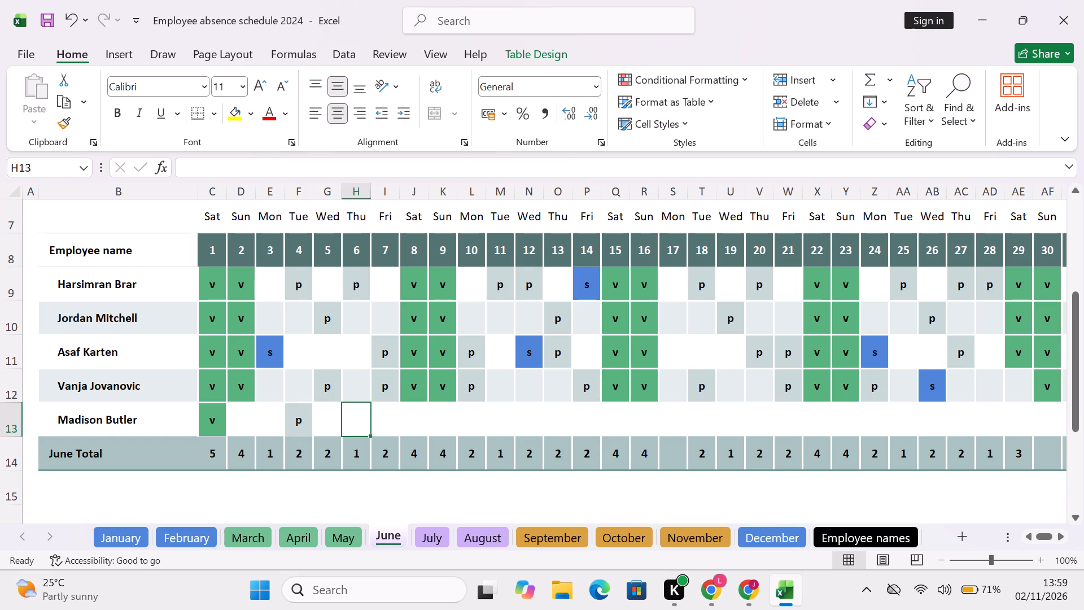
key(s)
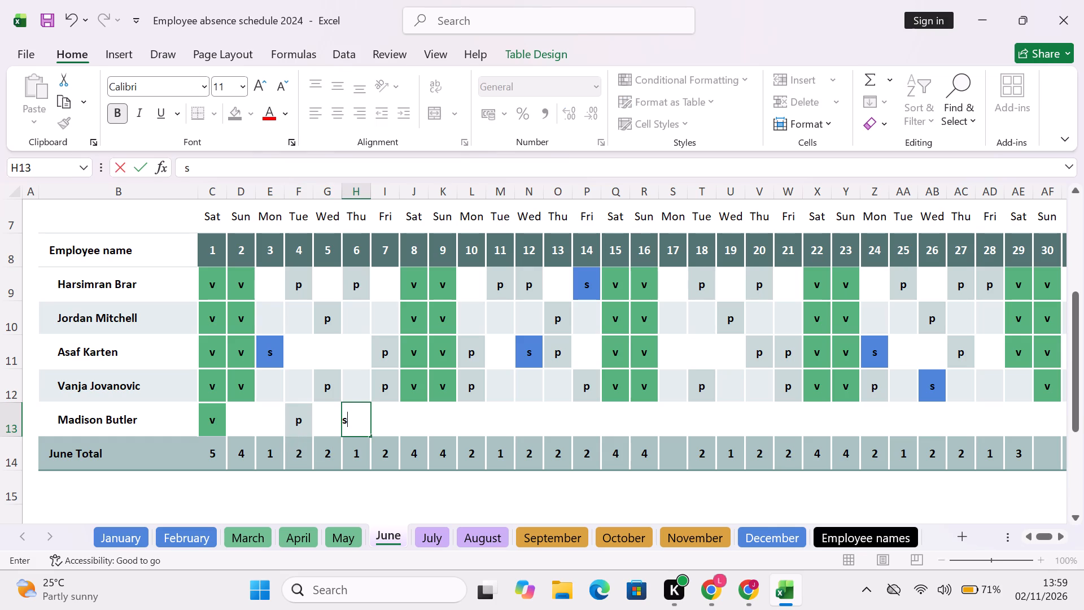
key(Right)
Enter vacation (v) on the weekend of June 8 and 9 for the fifth employee.
key(Right)
key(Right)
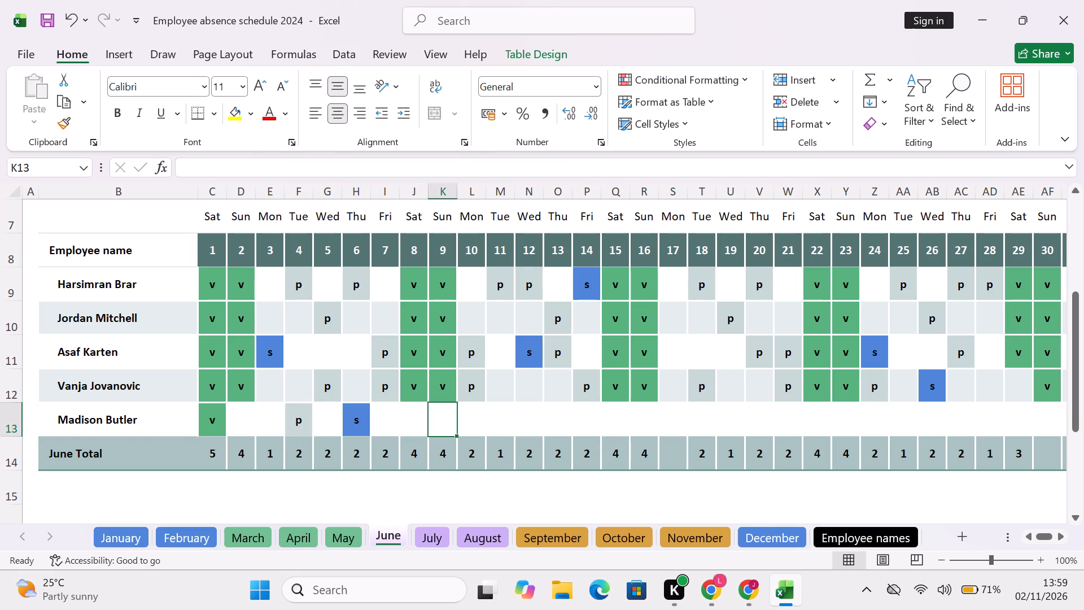
key(v)
key(Left)
key(v)
key(Right)
Enter personal (p) on June 11 for the fifth employee.
key(Right)
key(Right)
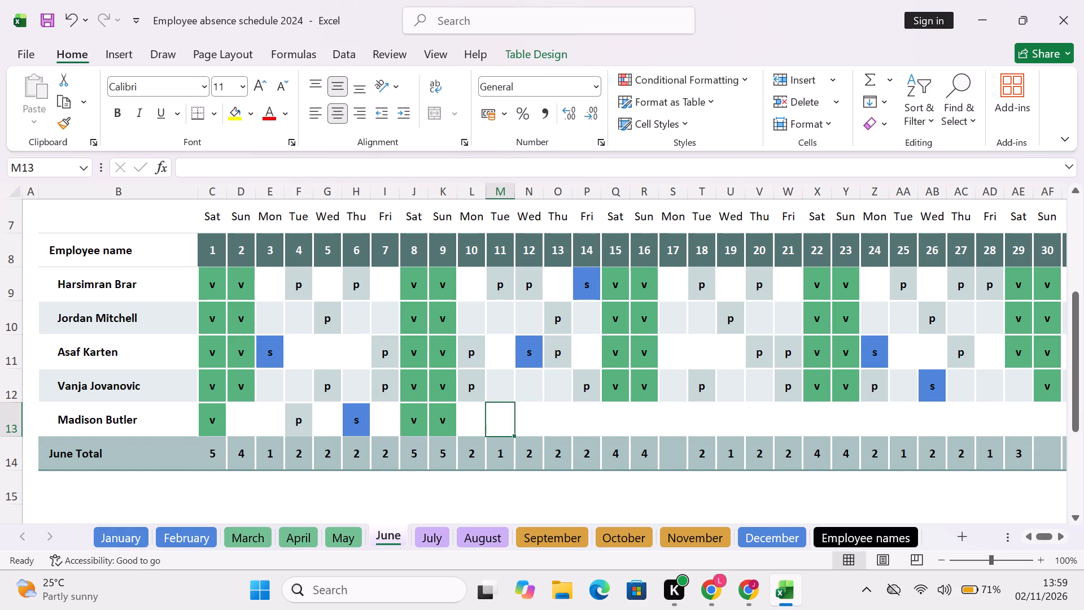
key(Right)
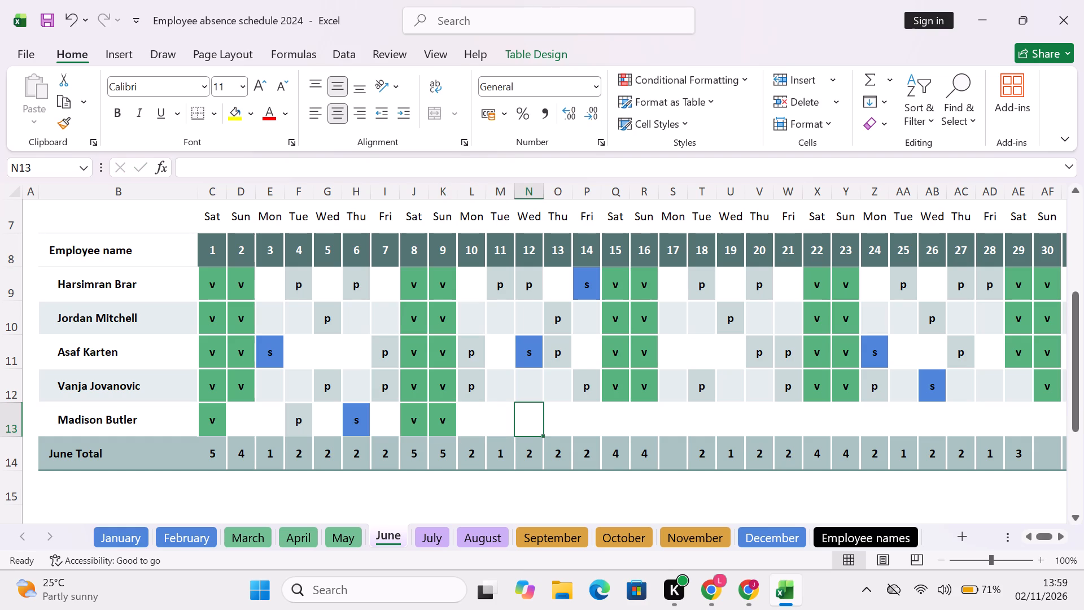
key(Right)
key(Left)
key(Left)
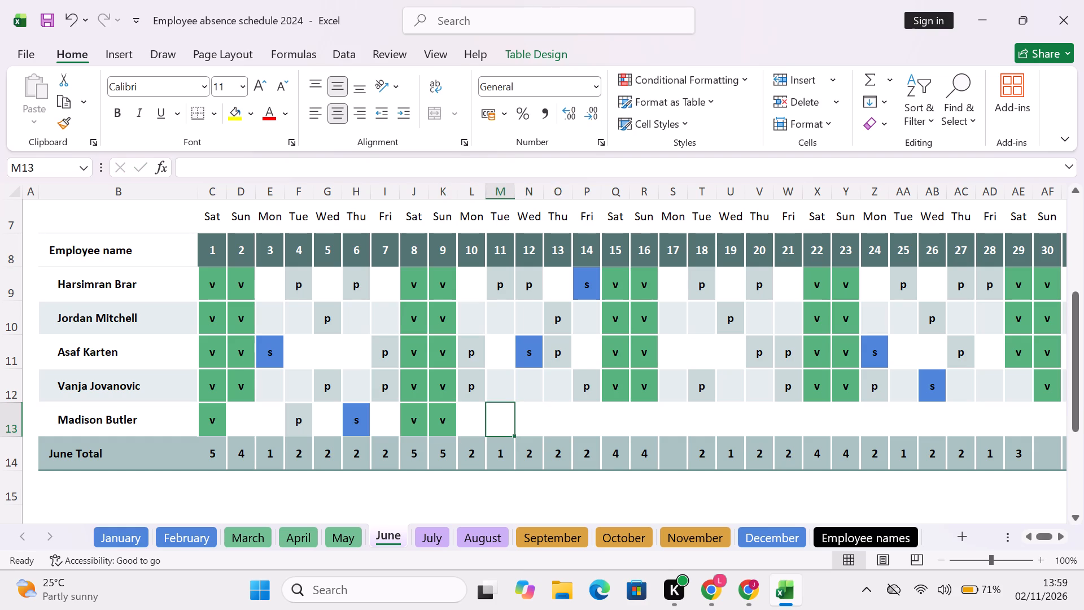
key(p)
key(Right)
Enter vacation (v) on the weekend of June 15 and 16 for the fifth employee.
key(Right)
key(Right)
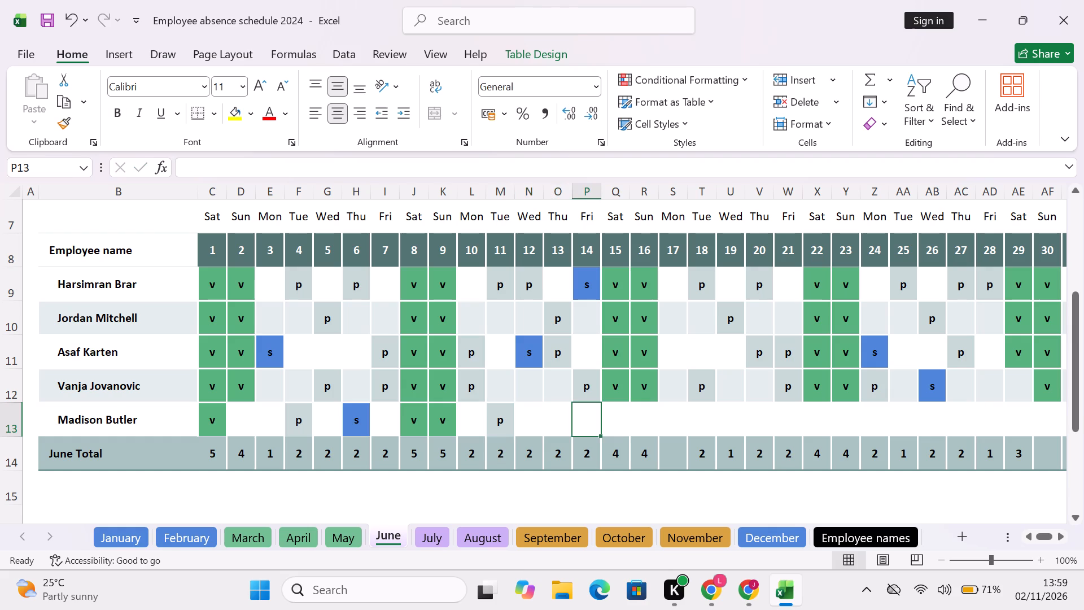
key(Right)
key(v)
key(Right)
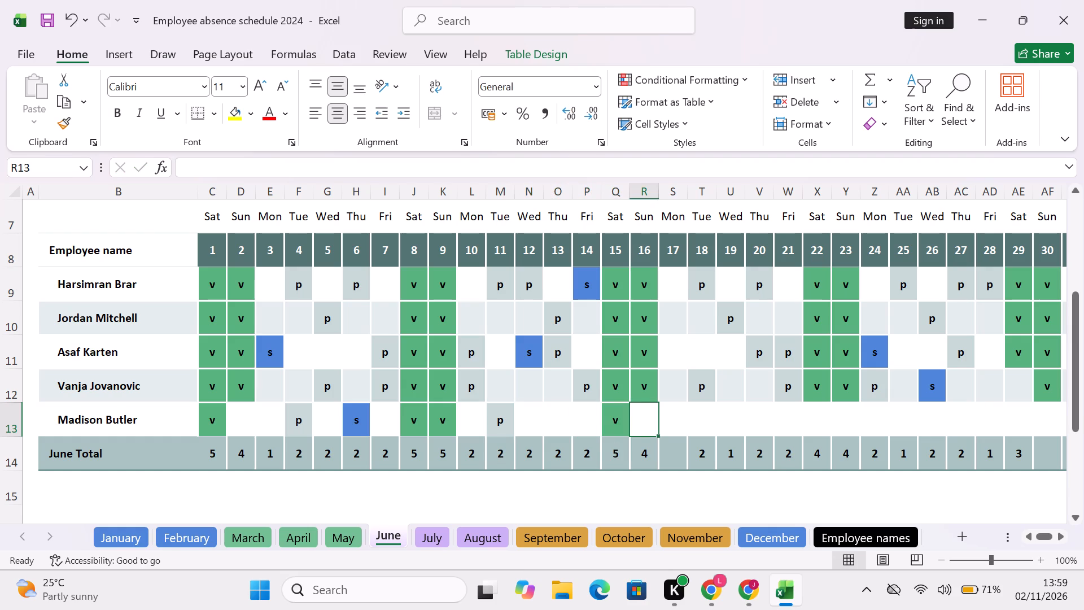
key(Left)
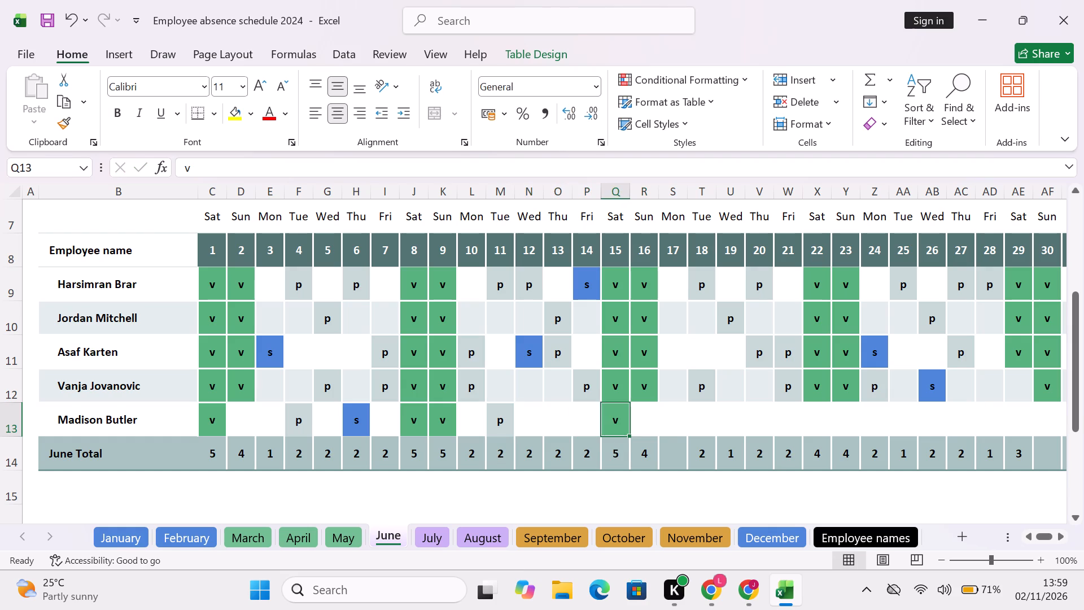
key(Right)
key(v)
key(Right)
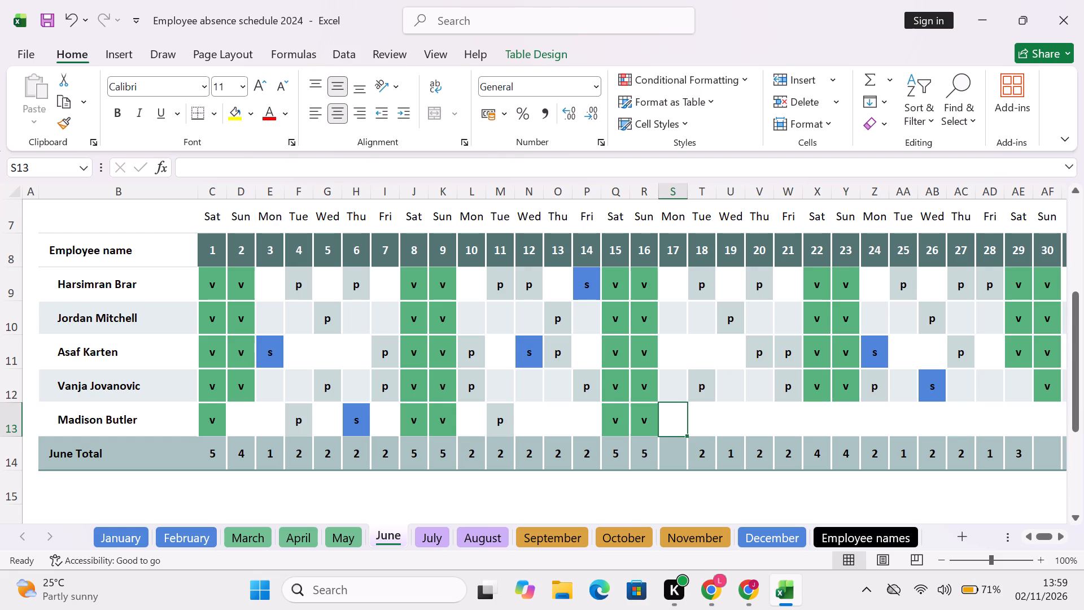
Enter sick (s) on June 19 for the fifth employee.
key(Left)
key(Left)
key(Left)
key(Left)
key(Left)
key(Left)
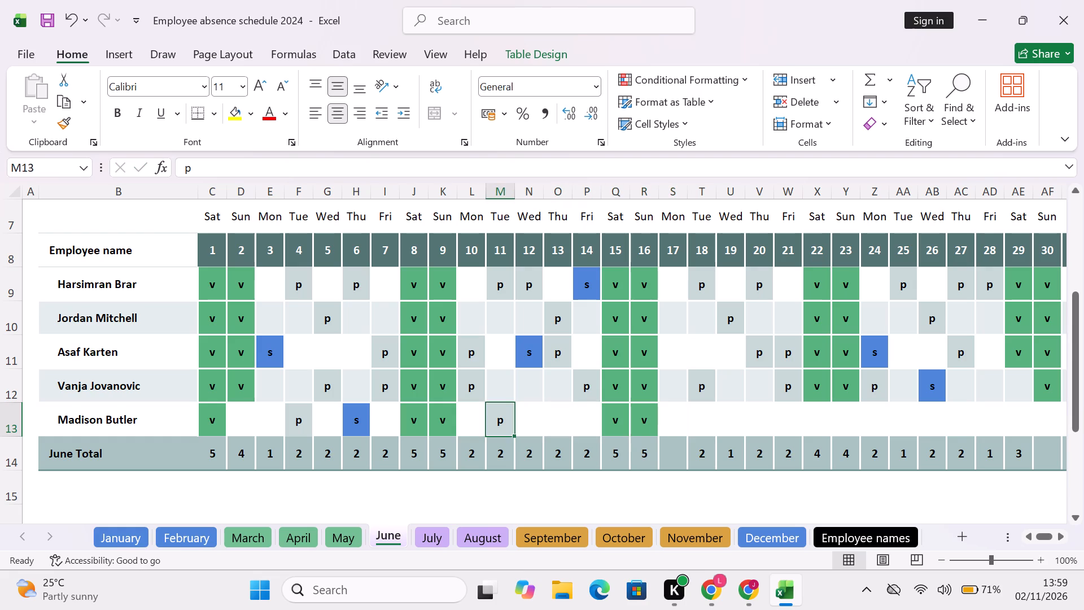
key(Right)
key(Right)
key(Right)
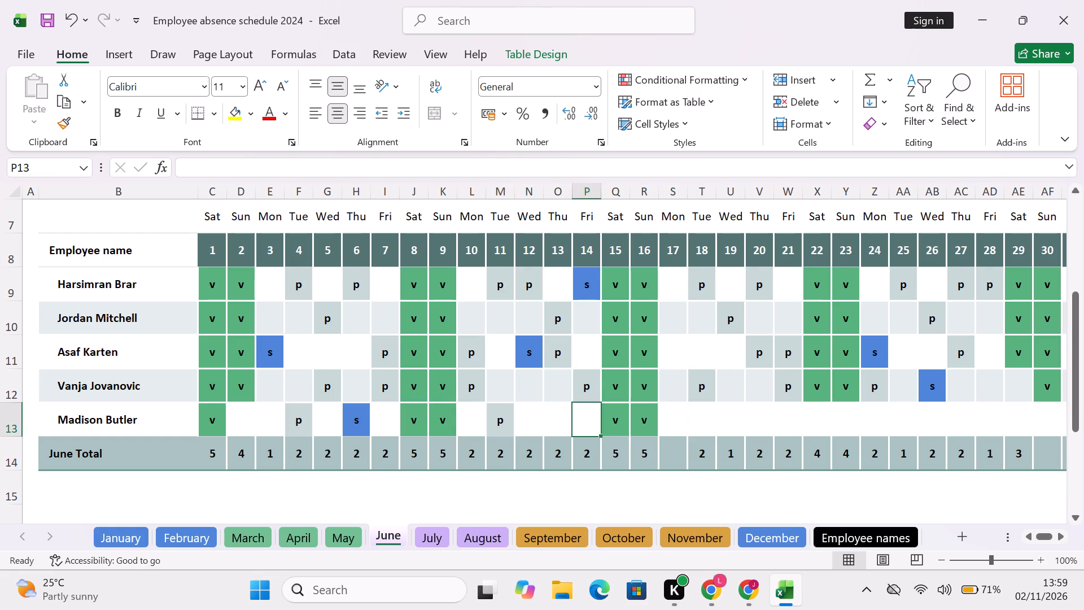
key(Right)
key(Right)
key(Right)
key(Right)
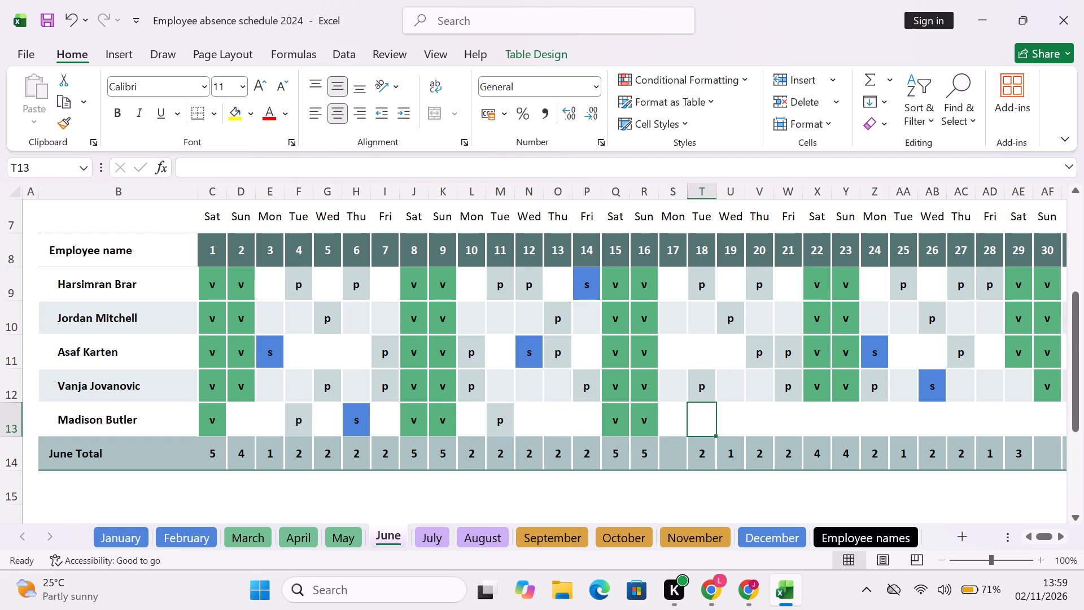
key(Right)
key(Left)
key(Right)
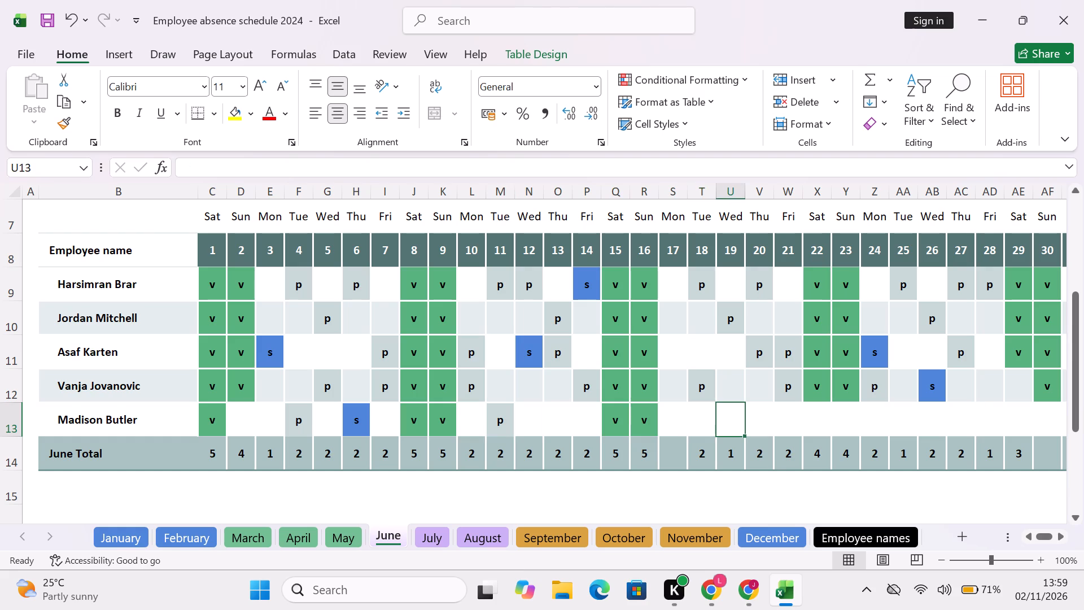
key(s)
key(Right)
Enter vacation (v) on the weekend of June 22 and 23 for the fifth employee.
key(Right)
key(Right)
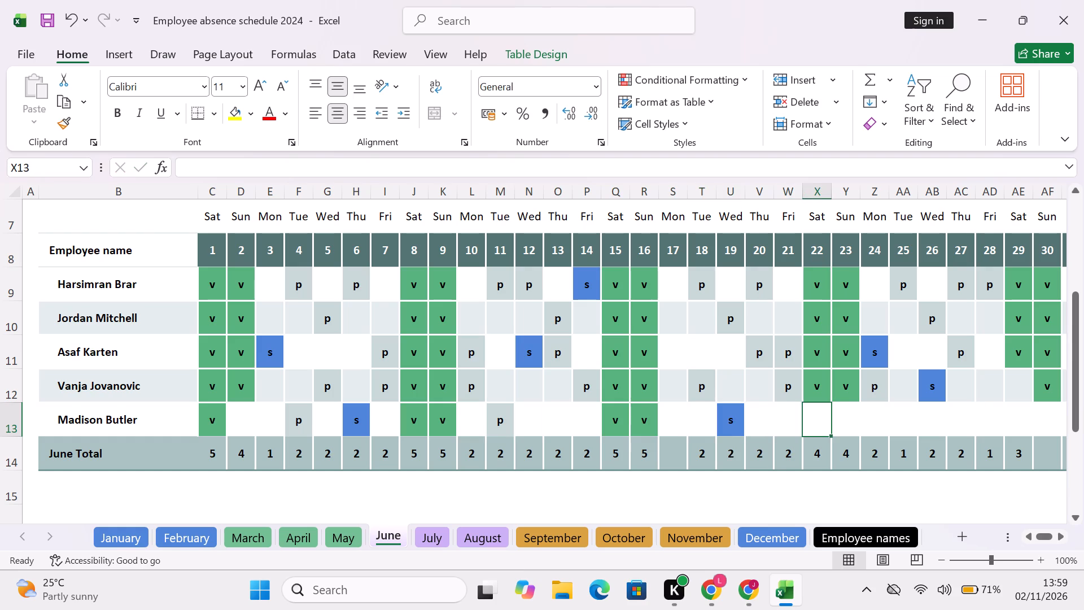
key(v)
key(Right)
key(v)
key(Right)
Enter personal (p) on June 26 and sick (s) on June 28 for the fifth employee.
key(Right)
key(Right)
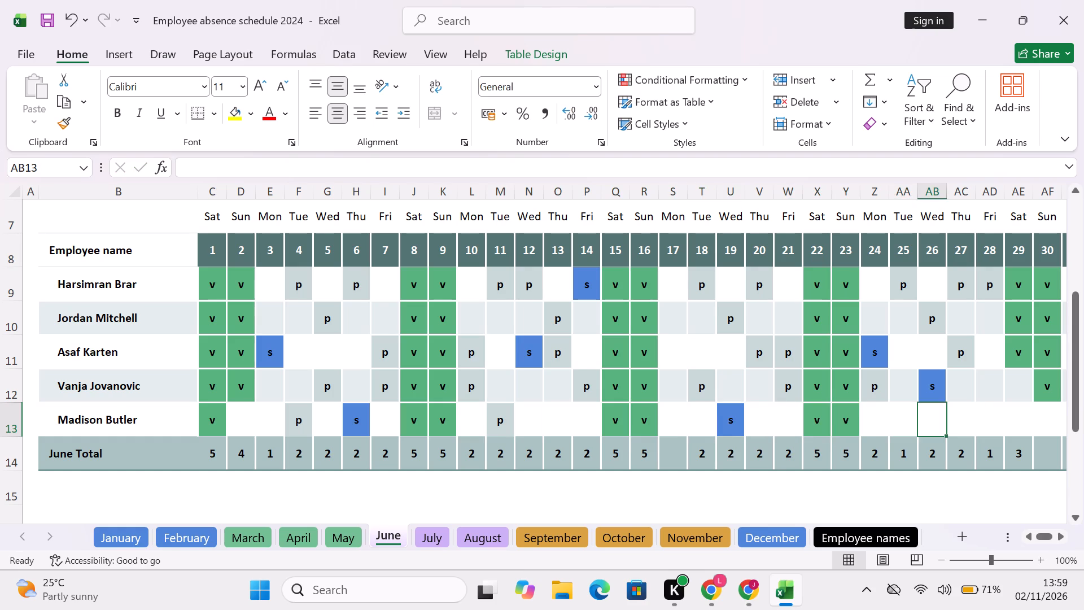
key(Left)
key(Right)
key(p)
key(Right)
key(Right)
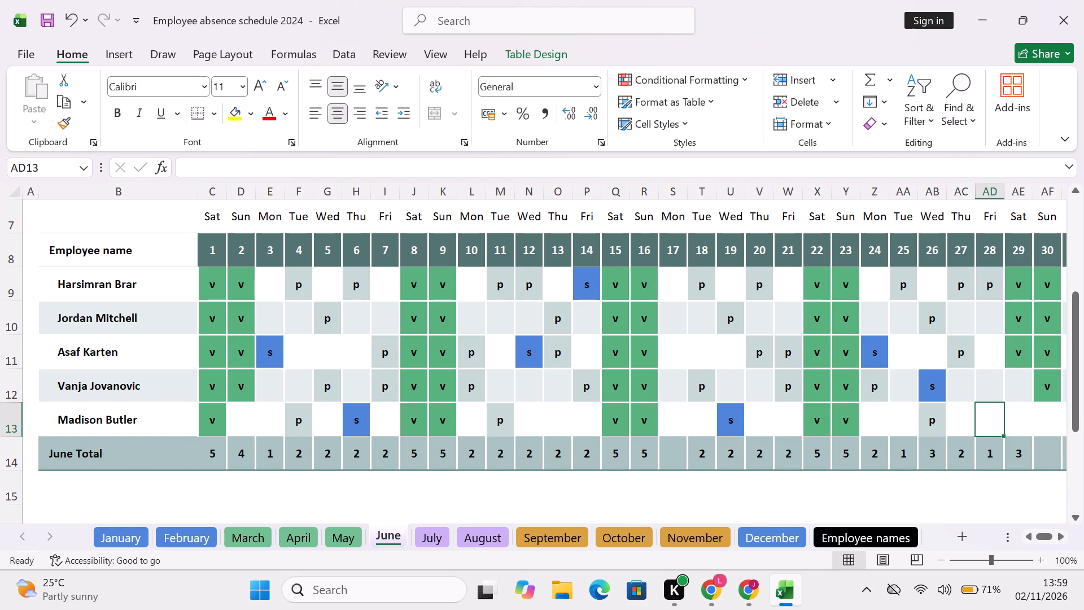
key(s)
key(Right)
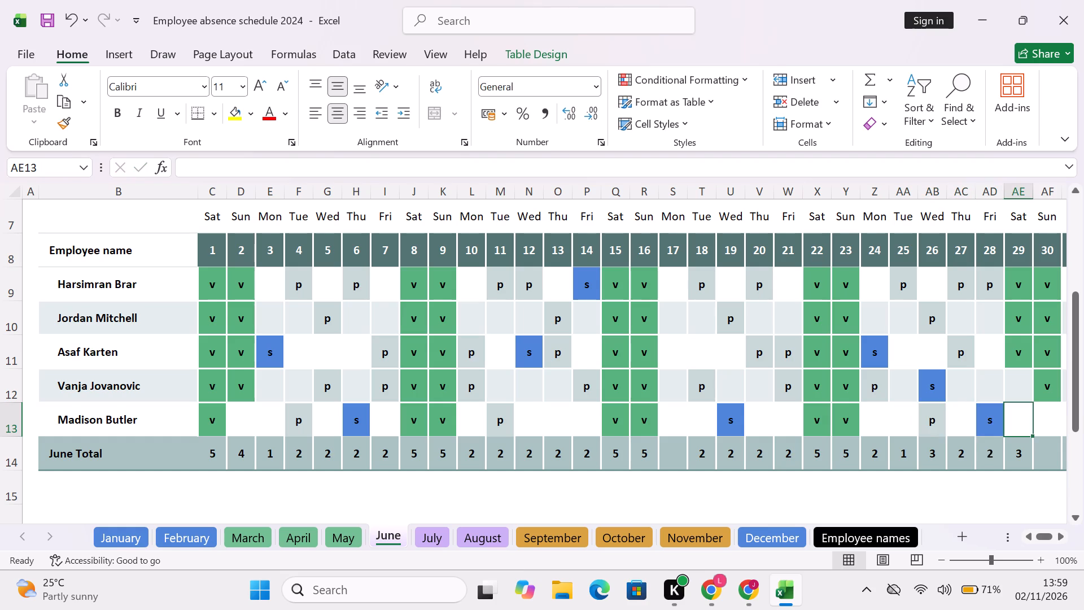
Enter vacation (v) on the weekend of June 29 and 30 for the fifth employee.
key(Right)
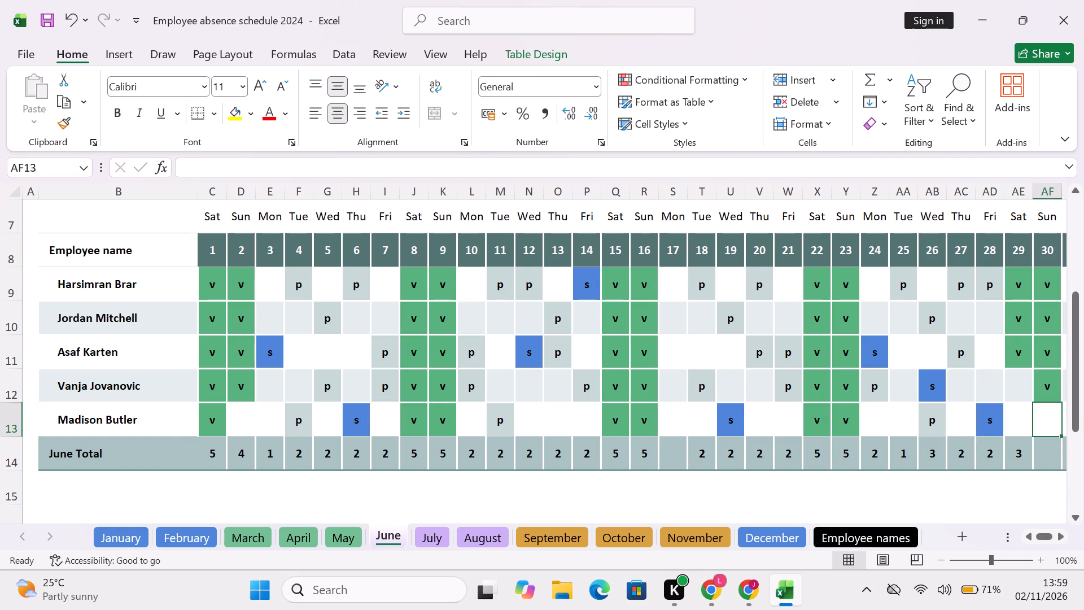
key(v)
key(Right)
key(Left)
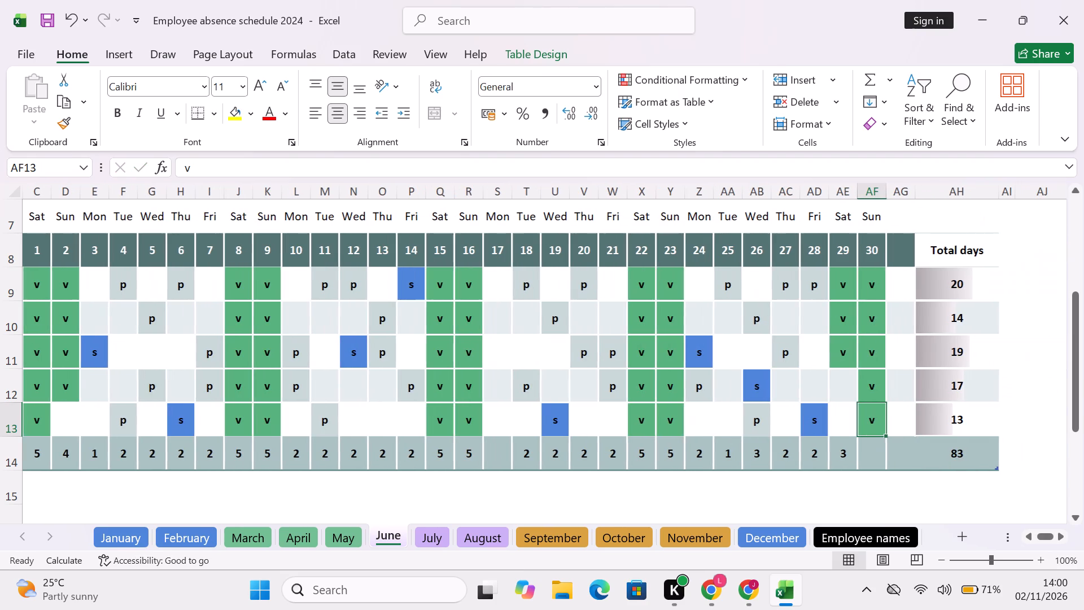
key(Left)
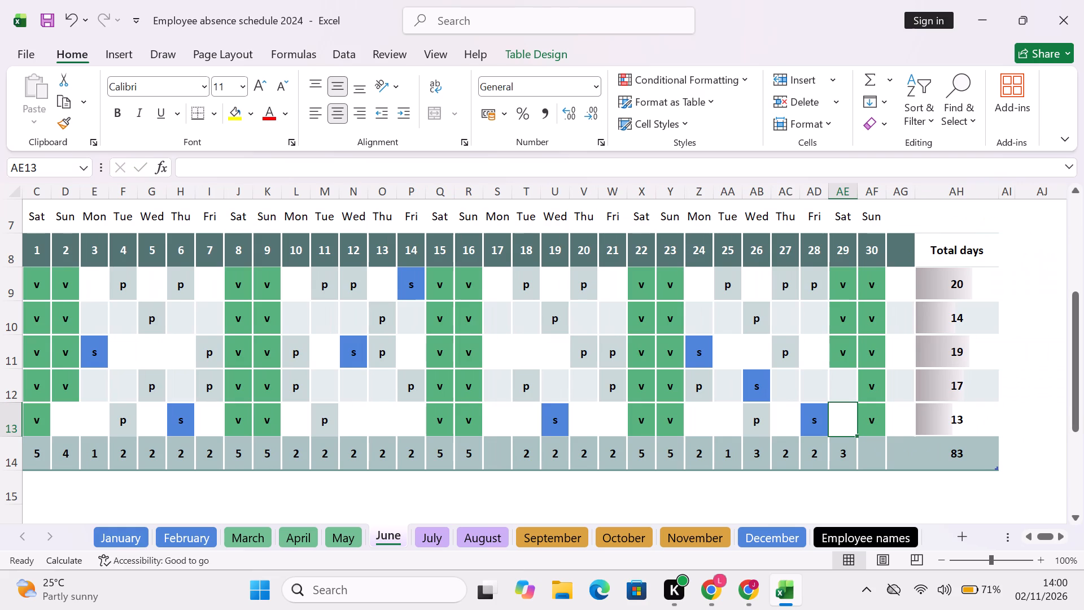
key(v)
key(Right)
Examine the daily totals across the June Total row and the Total days column.
key(Down)
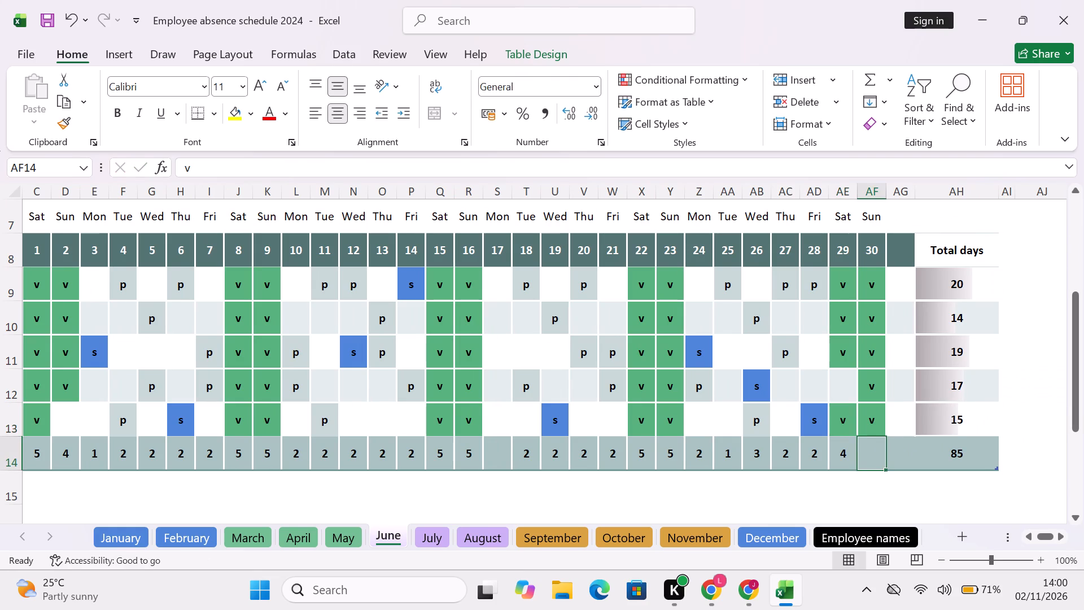
key(Left)
key(Left)
key(Left)
key(Left)
key(Left)
key(Left)
key(Left)
key(Left)
key(Left)
key(Left)
key(Left)
key(Left)
key(Left)
key(Left)
key(Left)
key(Left)
key(Left)
key(Left)
key(Left)
key(Left)
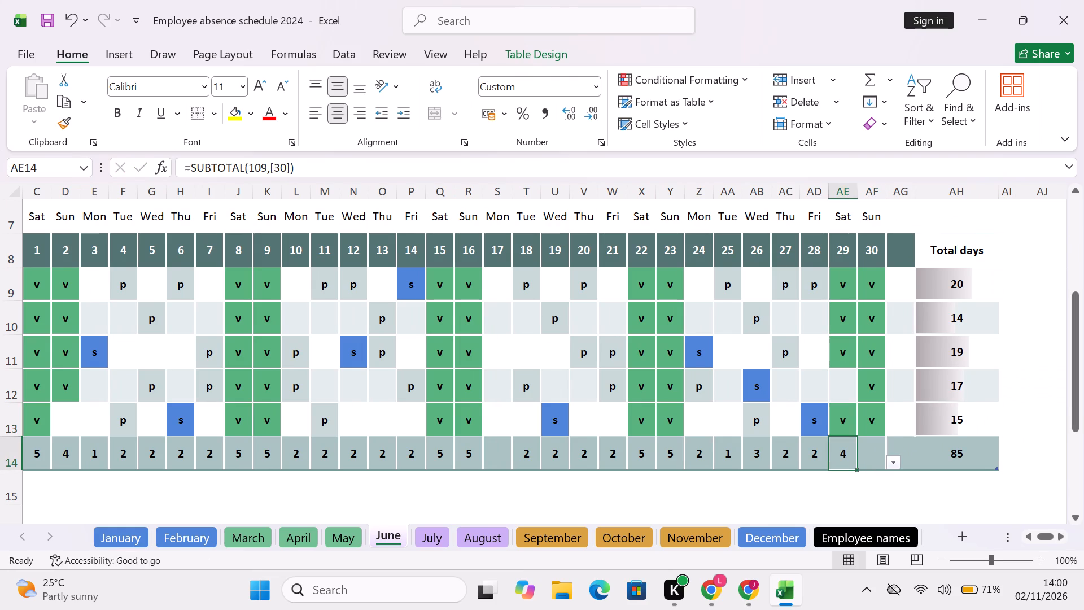
key(Right)
key(Right)
key(Right)
key(Right)
key(Right)
key(Right)
key(Right)
key(Right)
key(Right)
key(Right)
key(Right)
key(Right)
key(Right)
key(Right)
key(Right)
key(Right)
key(Right)
key(Right)
key(Right)
key(Right)
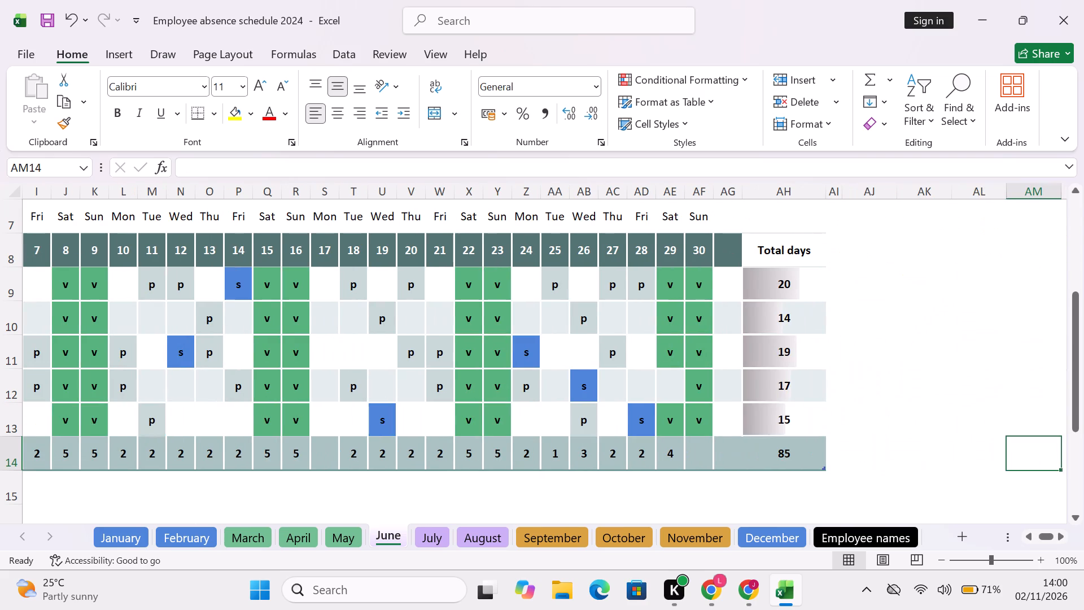
Set the June Total row's function for day 30 to Count.
key(Left)
key(Left)
key(Left)
key(Left)
key(Left)
key(Left)
key(Left)
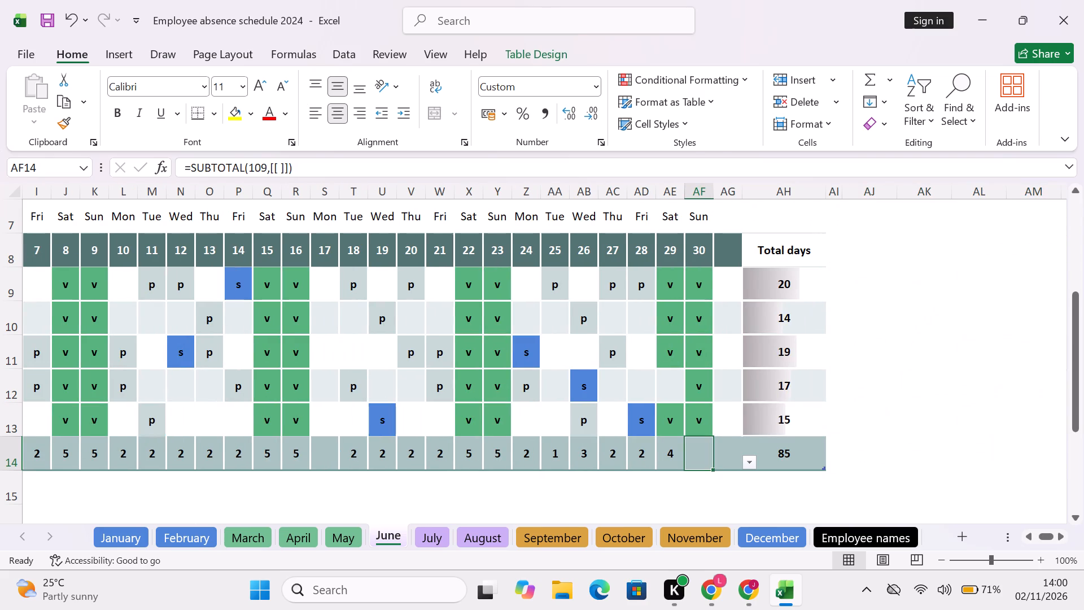
click(719, 464)
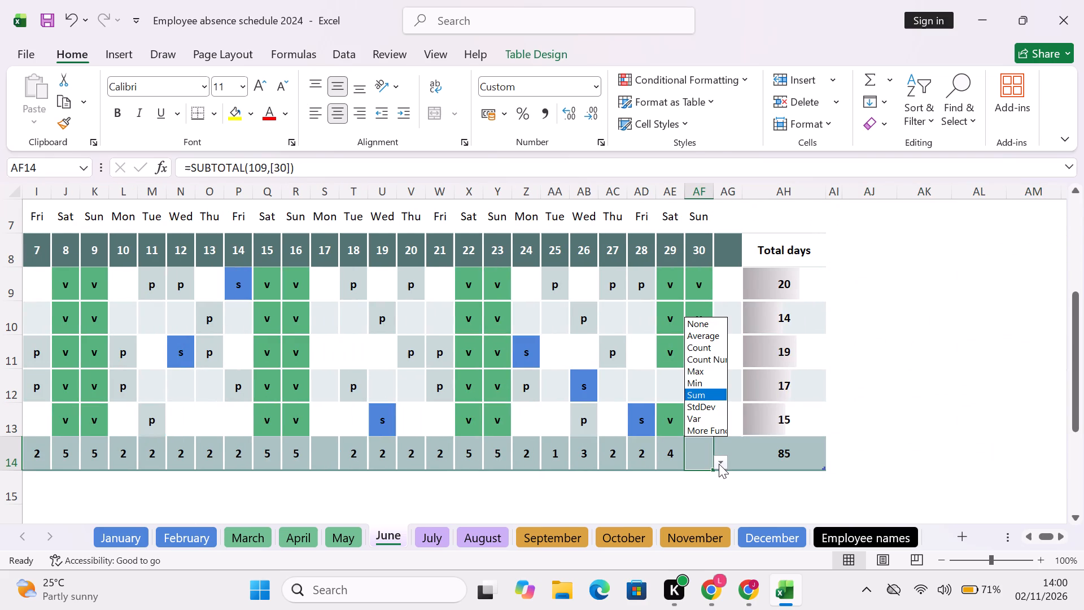
click(705, 347)
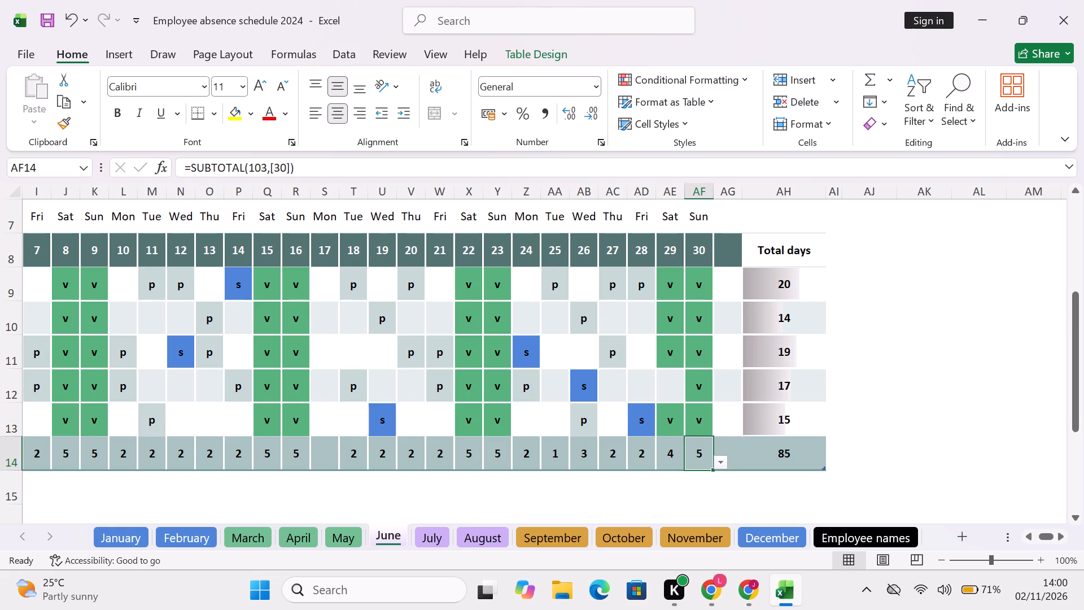
Set the June Total row's function for day 17 to Count.
click(316, 468)
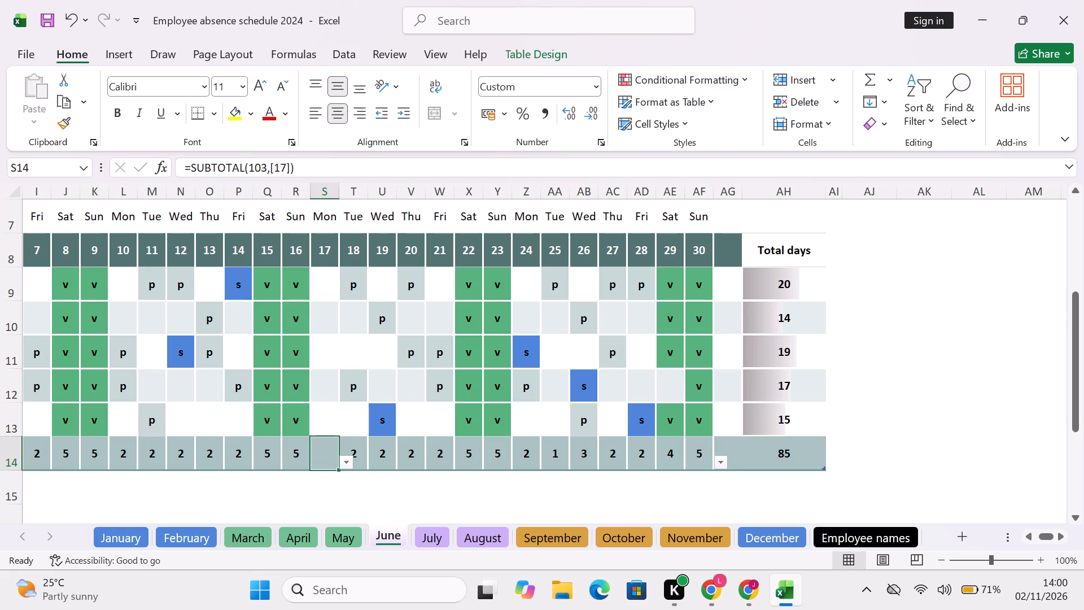
click(347, 464)
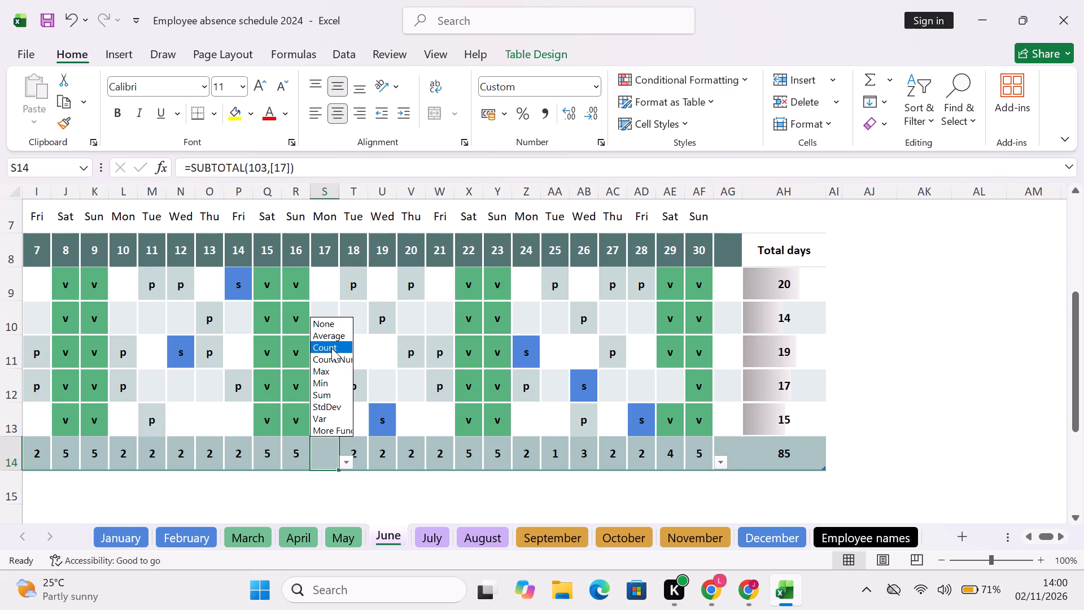
click(331, 348)
Review the completed June schedule along the total row, from the row label to the Total days column.
key(Left)
key(Left)
key(Left)
key(Left)
key(Left)
key(Left)
key(Left)
key(Left)
key(Left)
key(Left)
key(Left)
key(Left)
key(Left)
key(Left)
key(Left)
key(Left)
key(Left)
key(Left)
key(Left)
key(Left)
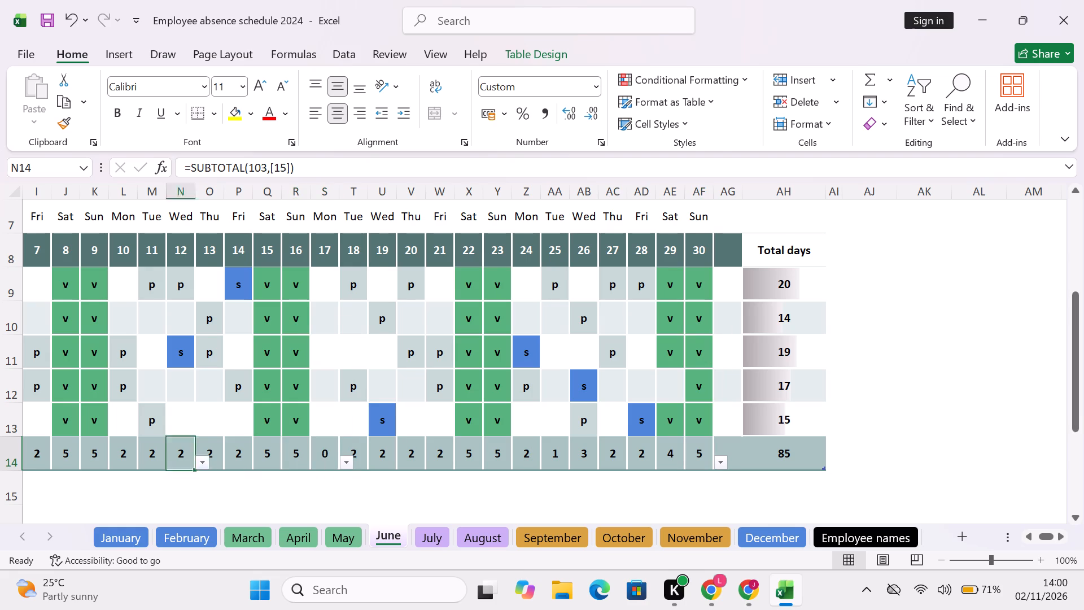
key(Right)
key(Right)
key(Right)
key(Right)
key(Right)
key(Right)
key(Right)
key(Right)
key(Right)
key(Right)
key(Right)
key(Right)
key(Right)
key(Right)
key(Right)
key(Right)
key(Right)
key(Right)
key(Right)
key(Right)
key(Right)
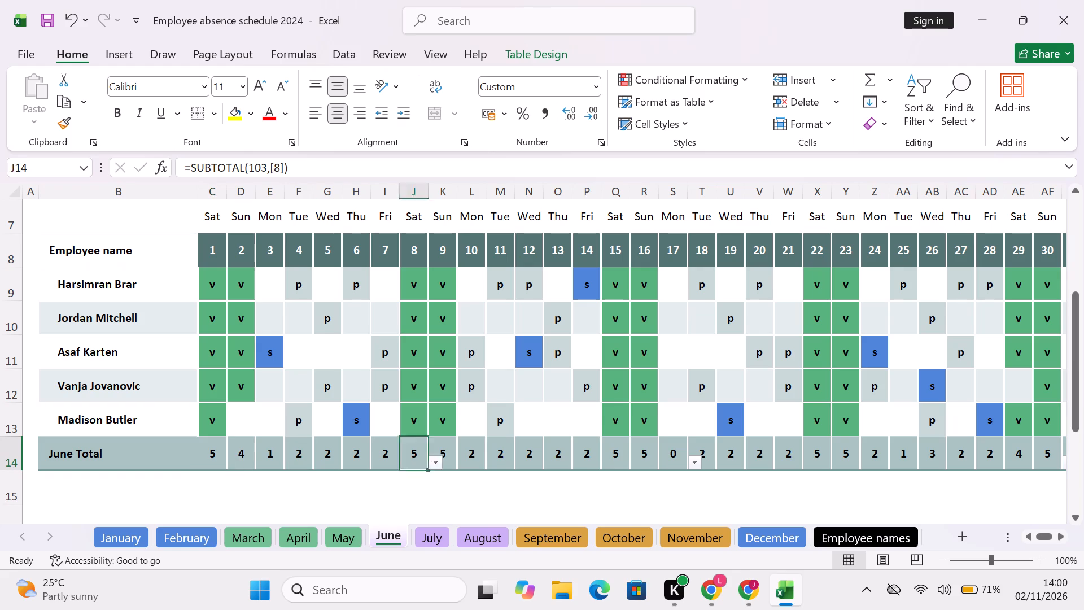
key(Right)
key(Left)
key(Left)
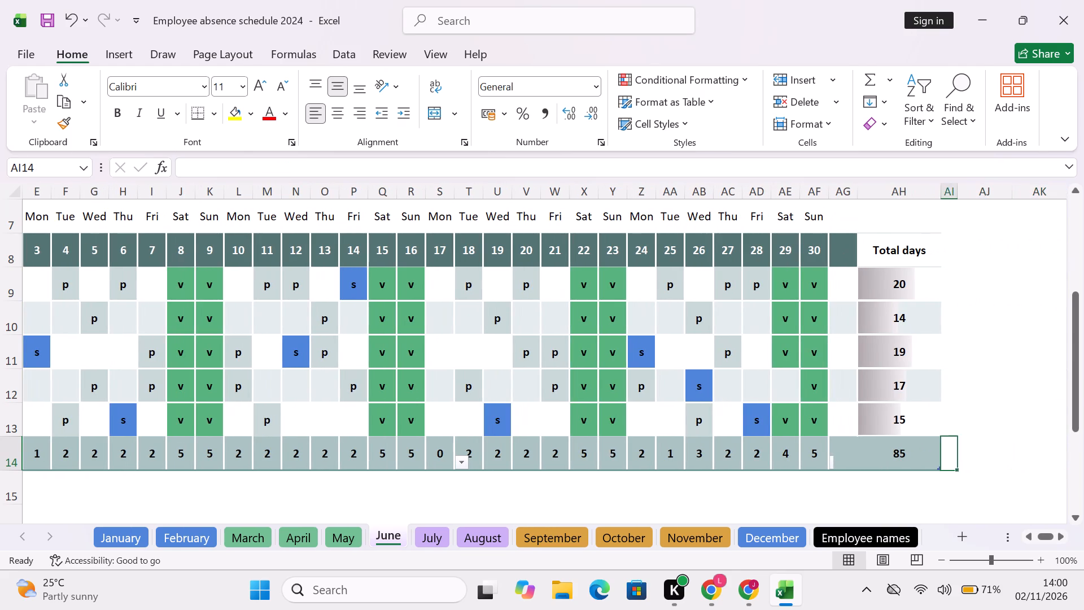
key(Left)
key(Left)
key(Left)
key(Left)
key(Left)
key(Left)
key(Left)
key(Left)
key(Left)
key(Left)
key(Left)
key(Left)
key(Left)
key(Left)
key(Left)
key(Left)
key(Left)
key(Left)
key(Left)
key(Left)
key(Left)
key(Left)
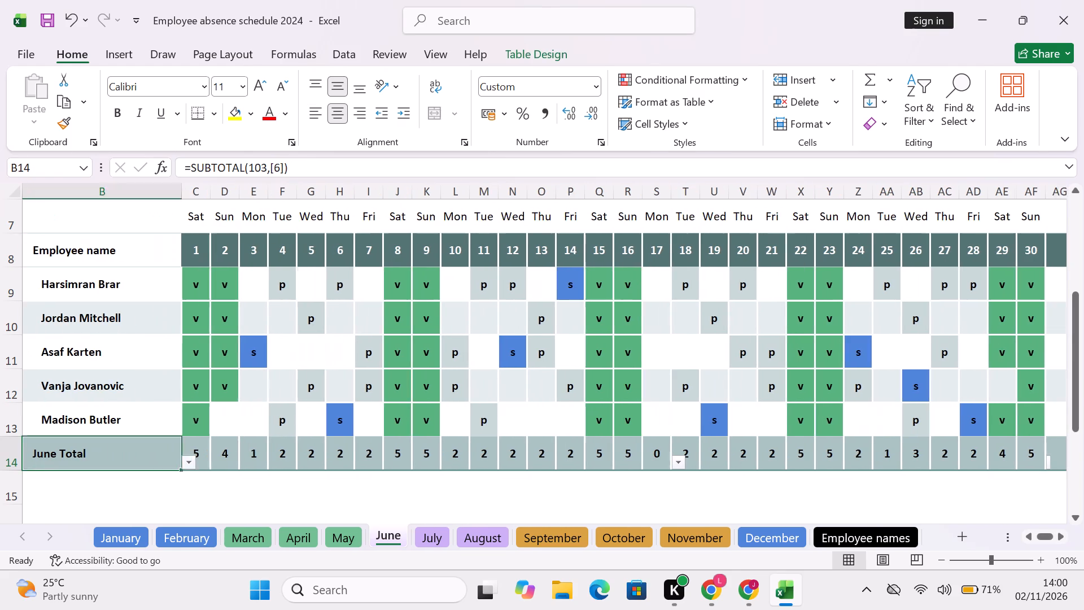
key(Right)
key(Right)
key(Right)
key(Right)
key(Right)
key(Right)
key(Right)
key(Right)
key(Right)
key(Right)
key(Right)
key(Right)
key(Right)
key(Right)
key(Right)
key(Right)
key(Right)
key(Right)
key(Right)
key(Right)
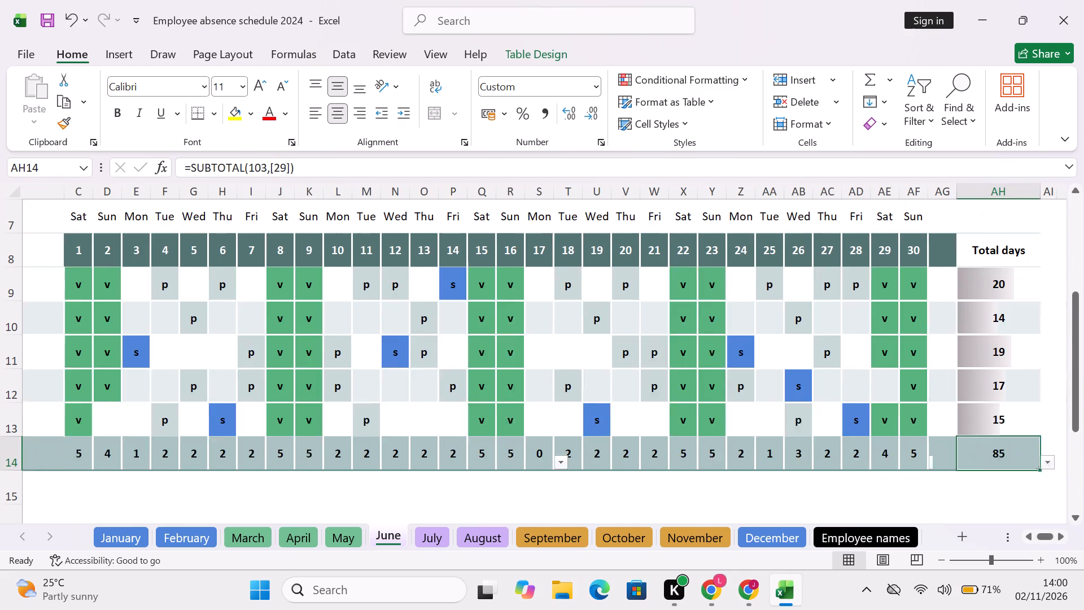
Review the daily totals back and forth along the June Total row, from the row label to the Total days column.
key(Left)
key(Left)
key(Left)
key(Left)
key(Left)
key(Left)
key(Left)
key(Left)
key(Left)
key(Left)
key(Left)
key(Left)
key(Left)
key(Left)
key(Left)
key(Left)
key(Left)
key(Left)
key(Left)
key(Left)
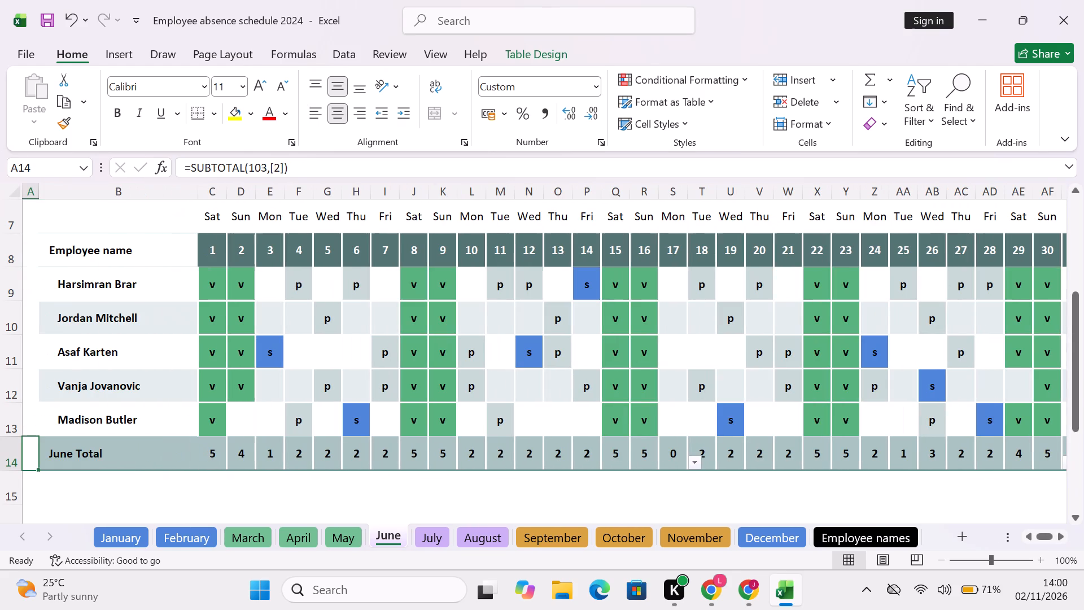
key(Right)
key(Right)
key(Right)
key(Right)
key(Right)
key(Right)
key(Right)
key(Right)
key(Right)
key(Right)
key(Right)
key(Right)
key(Right)
key(Right)
key(Right)
key(Right)
key(Right)
key(Right)
key(Right)
key(Right)
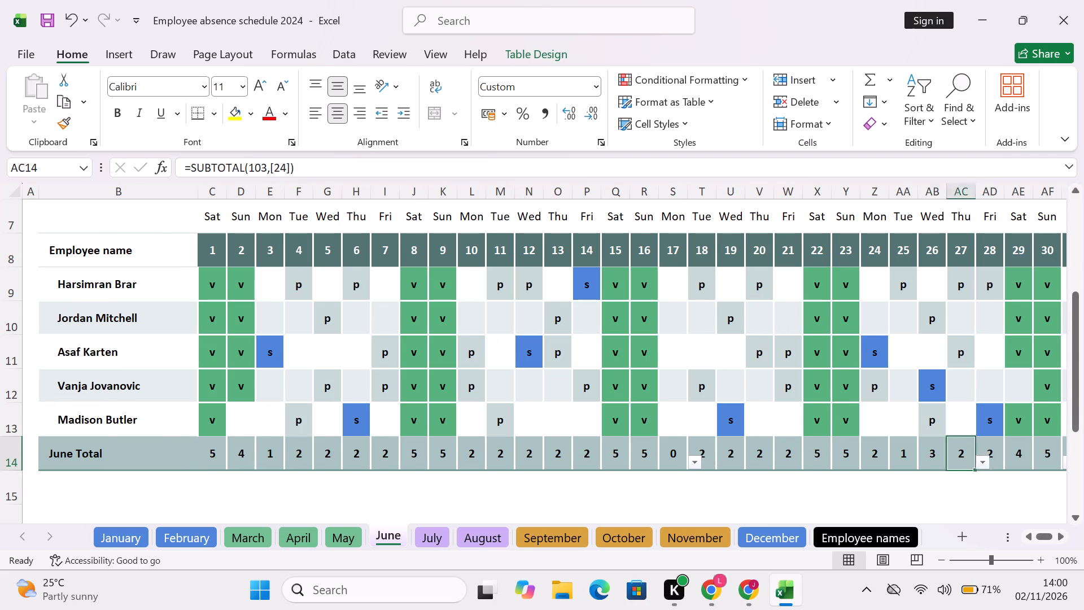
key(Left)
key(Left)
key(Left)
key(Left)
key(Left)
key(Left)
key(Left)
key(Left)
key(Left)
key(Left)
key(Left)
key(Left)
key(Left)
key(Left)
key(Left)
key(Left)
key(Left)
key(Left)
key(Left)
key(Left)
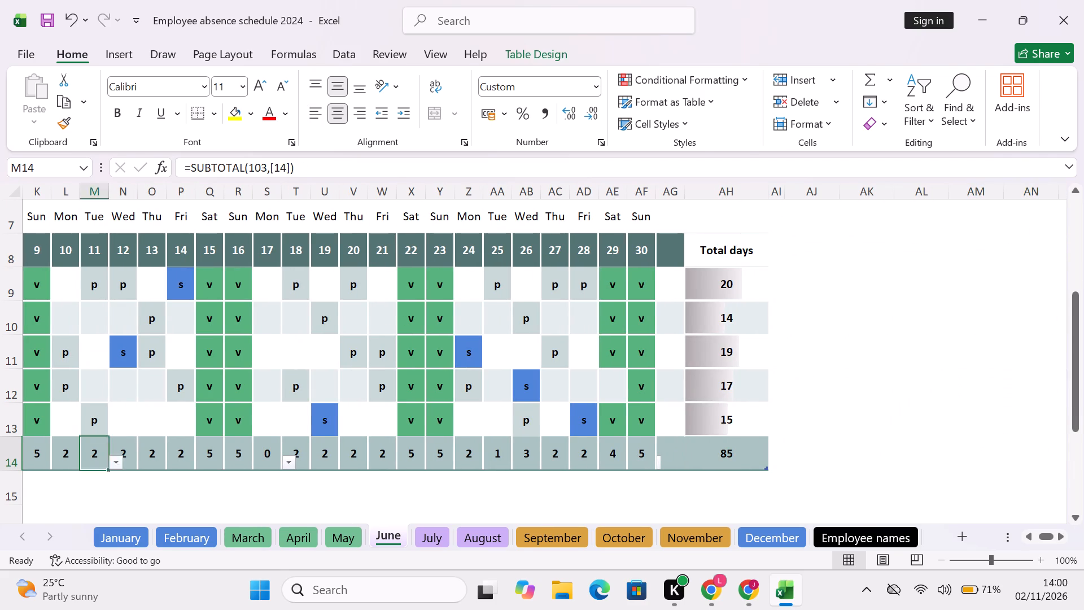
key(Right)
key(Right)
key(Right)
key(Right)
key(Right)
key(Right)
key(Right)
key(Right)
key(Right)
key(Right)
key(Right)
key(Right)
key(Right)
key(Right)
key(Right)
key(Right)
key(Right)
key(Right)
key(Right)
key(Right)
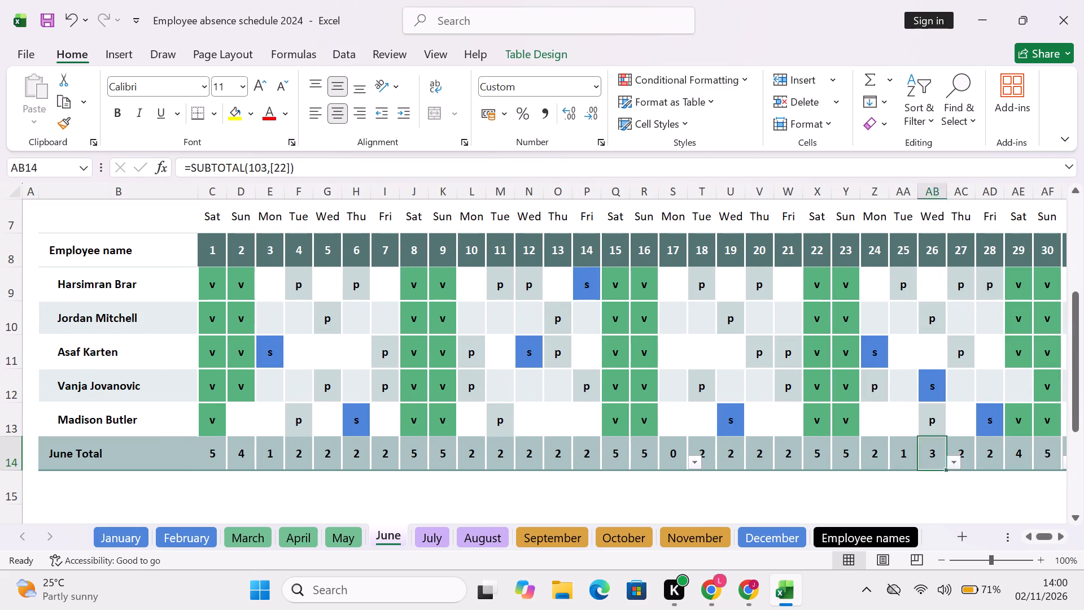
key(Left)
key(Left)
key(Left)
key(Left)
key(Left)
key(Left)
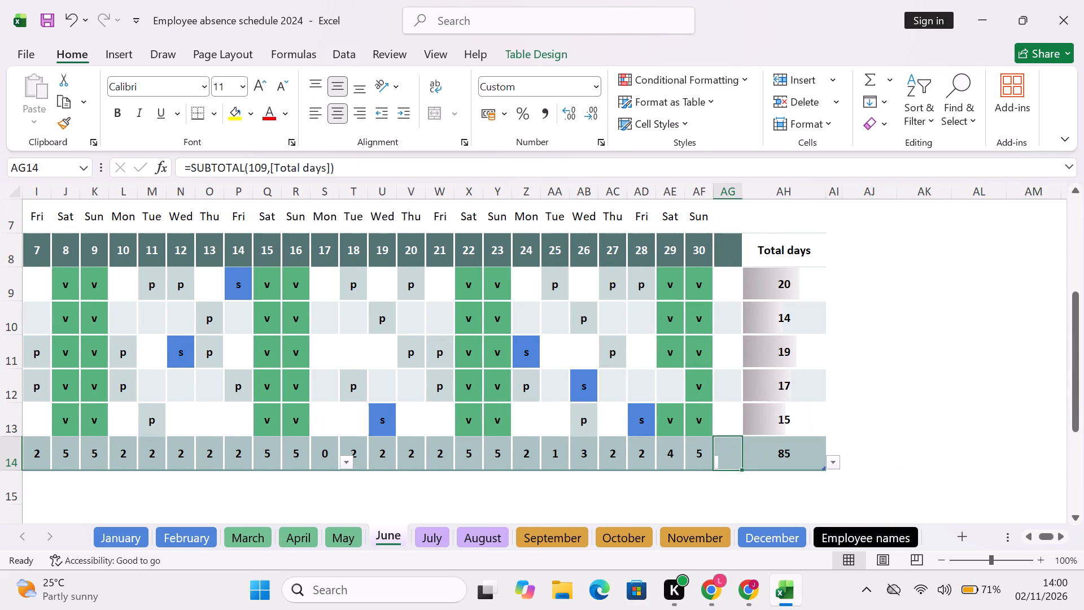
Apply Data Bars conditional formatting through Quick Analysis to the five employees' Total days cells in June.
key(Up)
key(Up)
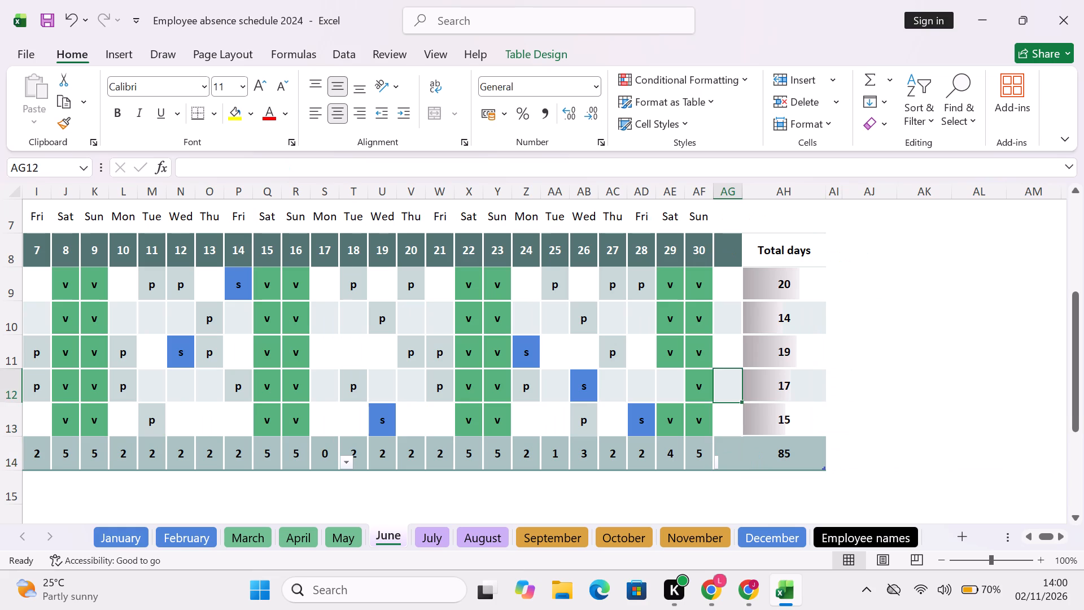
key(Up)
key(Up)
key(Up)
key(Up)
key(Up)
key(Down)
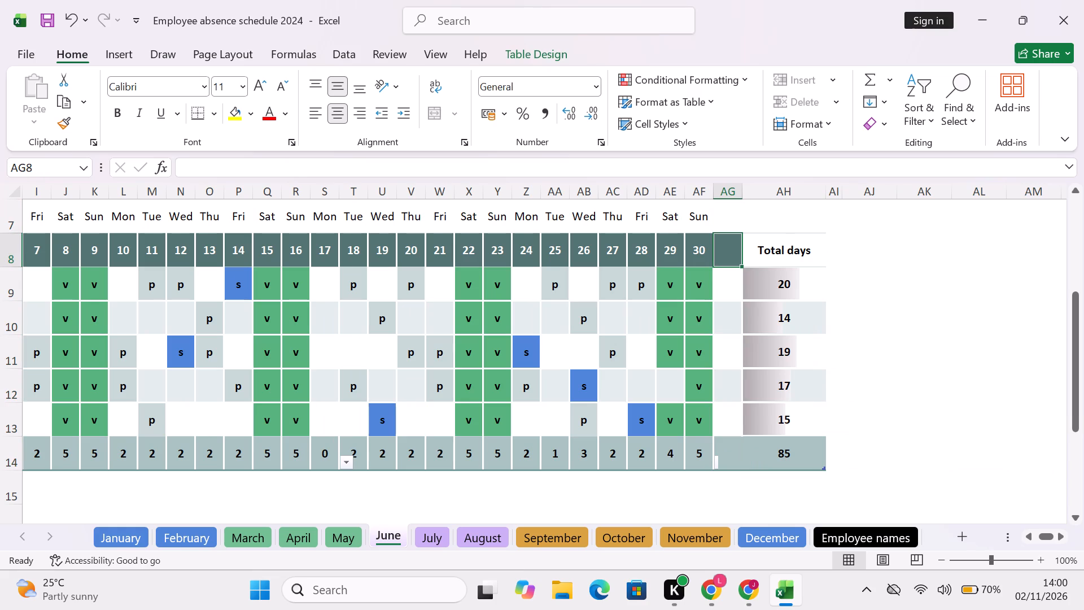
drag(774, 282, 812, 415)
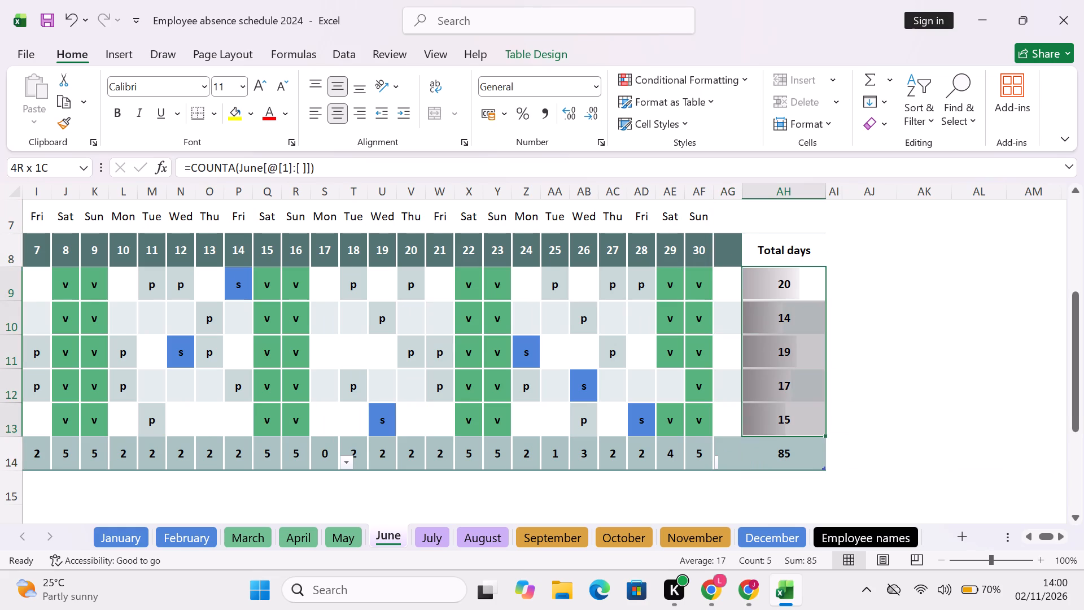
drag(812, 415, 812, 415)
right_click(812, 415)
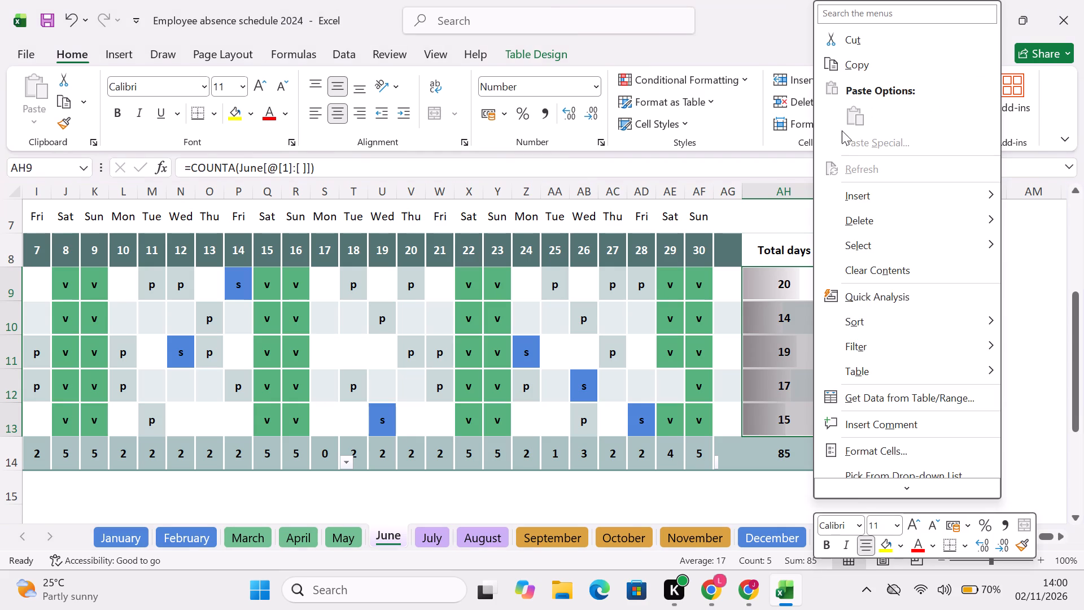
click(841, 301)
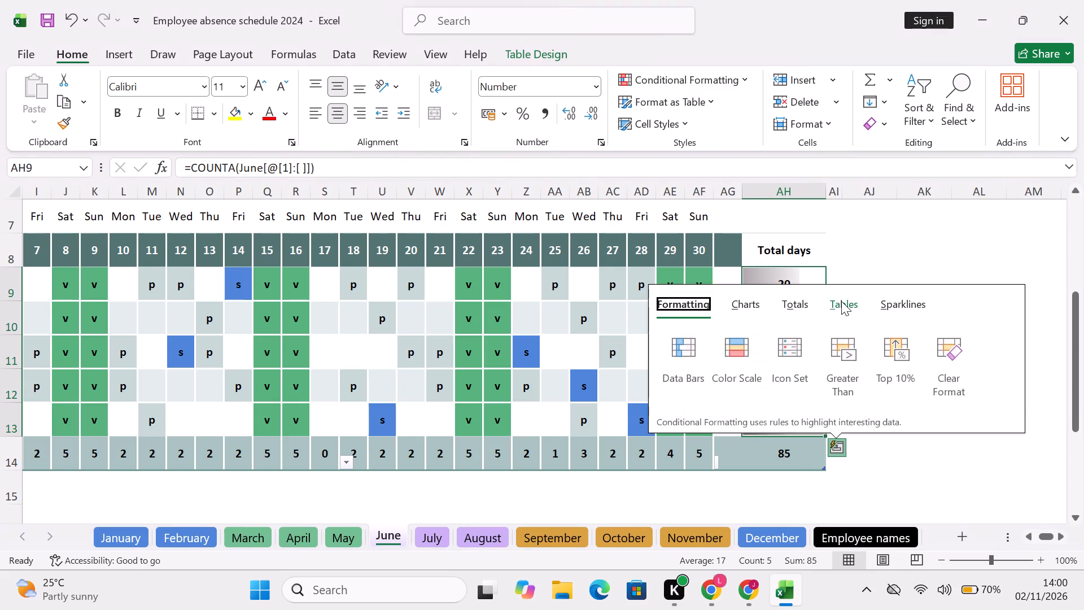
click(685, 350)
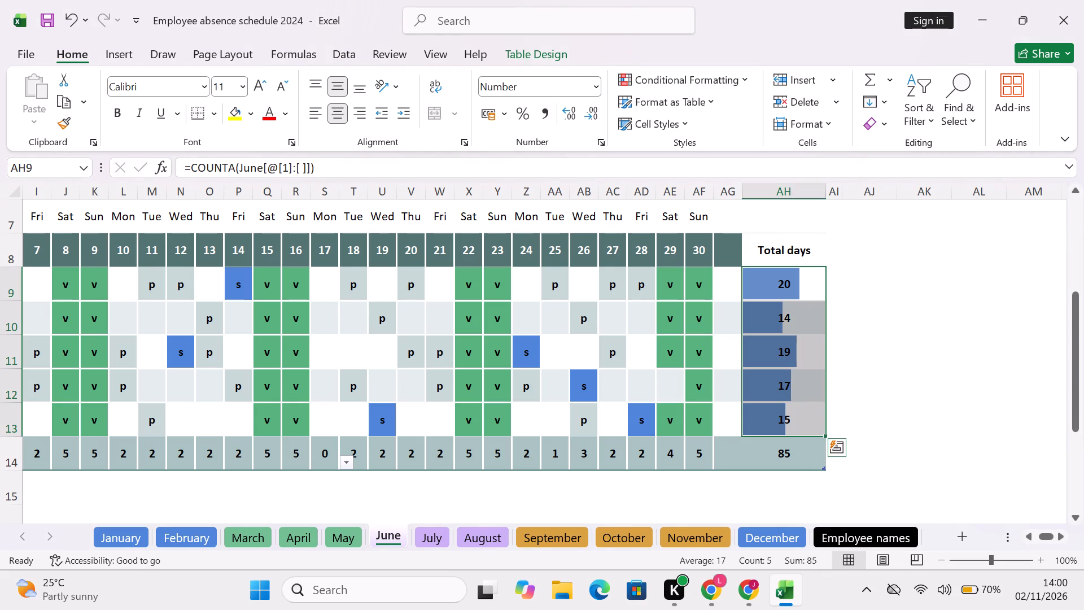
key(Right)
key(Up)
key(Up)
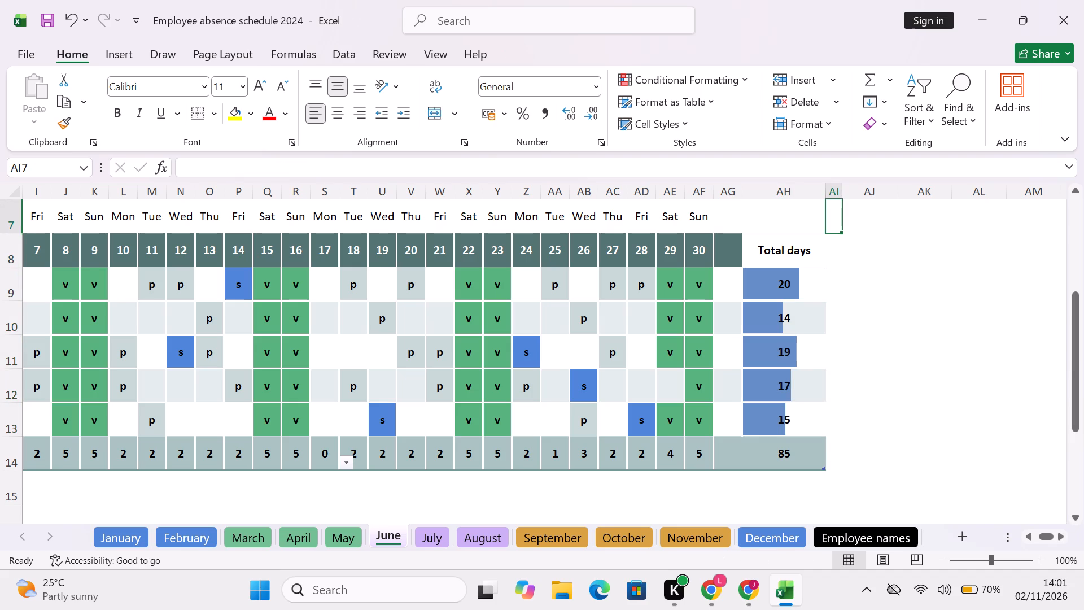
Review June's date header row from the Total days column back to day 1, and that day's entries down to the June Total row.
key(Down)
key(Left)
key(Left)
key(Left)
key(Left)
key(Left)
key(Left)
key(Left)
key(Left)
key(Left)
key(Left)
key(Left)
key(Left)
key(Left)
key(Left)
key(Left)
key(Left)
key(Left)
key(Left)
key(Left)
key(Left)
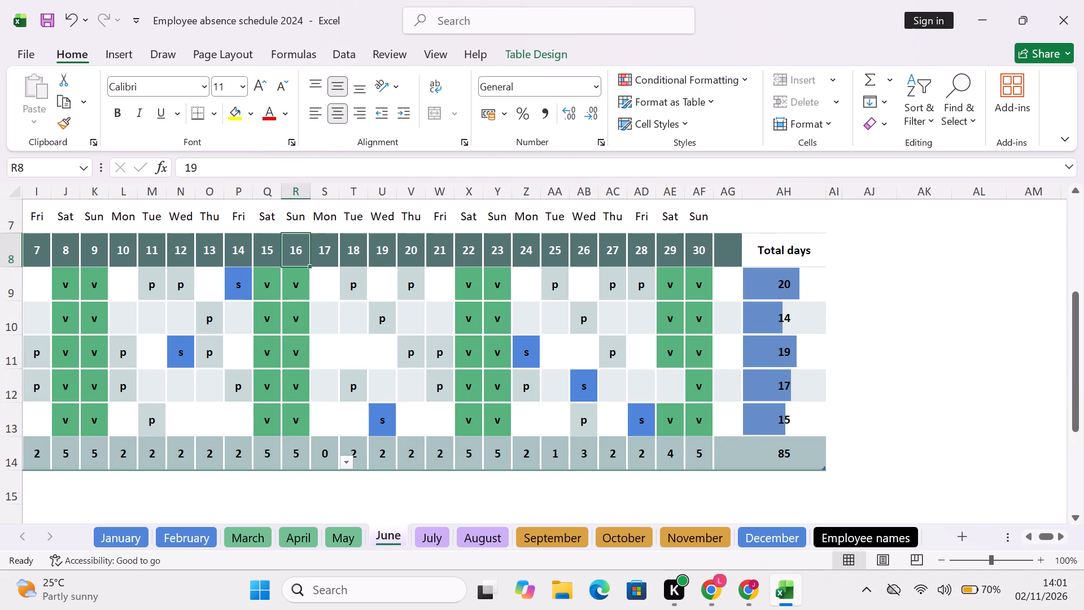
key(Right)
key(Down)
key(Down)
key(Down)
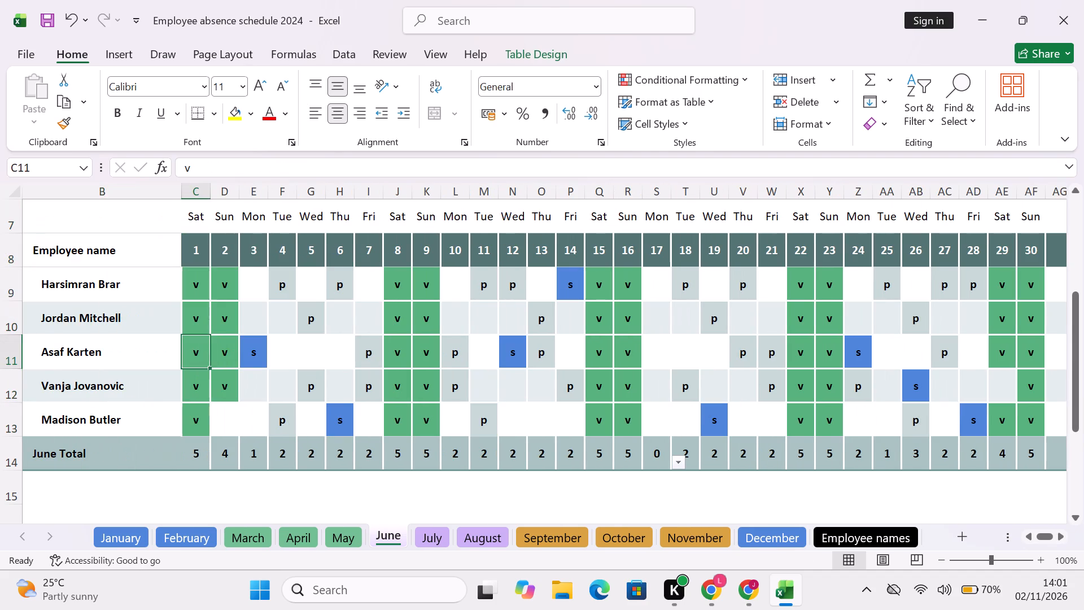
key(Down)
key(Down)
key(Down)
Check the daily totals along the June Total row from day 1 through day 30, and back to the start of the row.
key(Right)
key(Right)
key(Right)
key(Right)
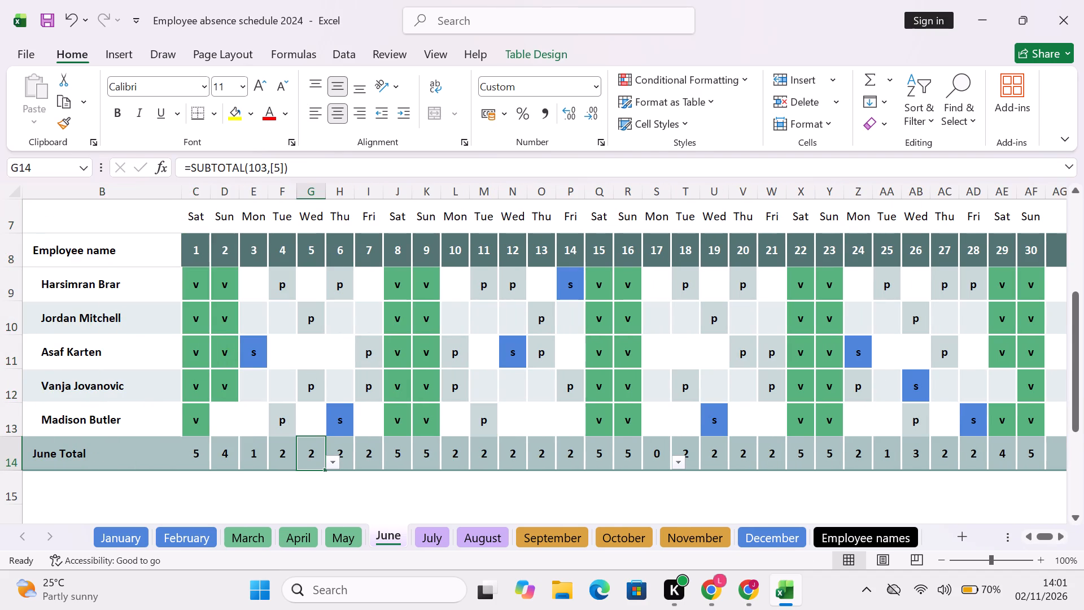
key(Right)
key(Right)
key(Right)
key(Right)
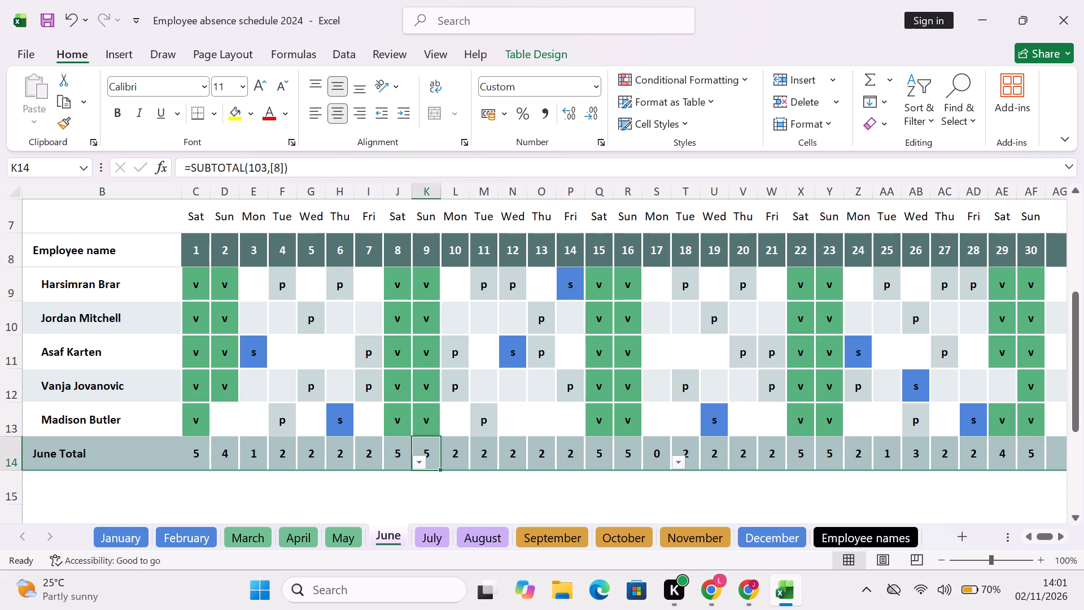
key(Right)
key(Right)
key(Right)
key(Right)
key(Right)
key(Right)
key(Right)
key(Right)
key(Right)
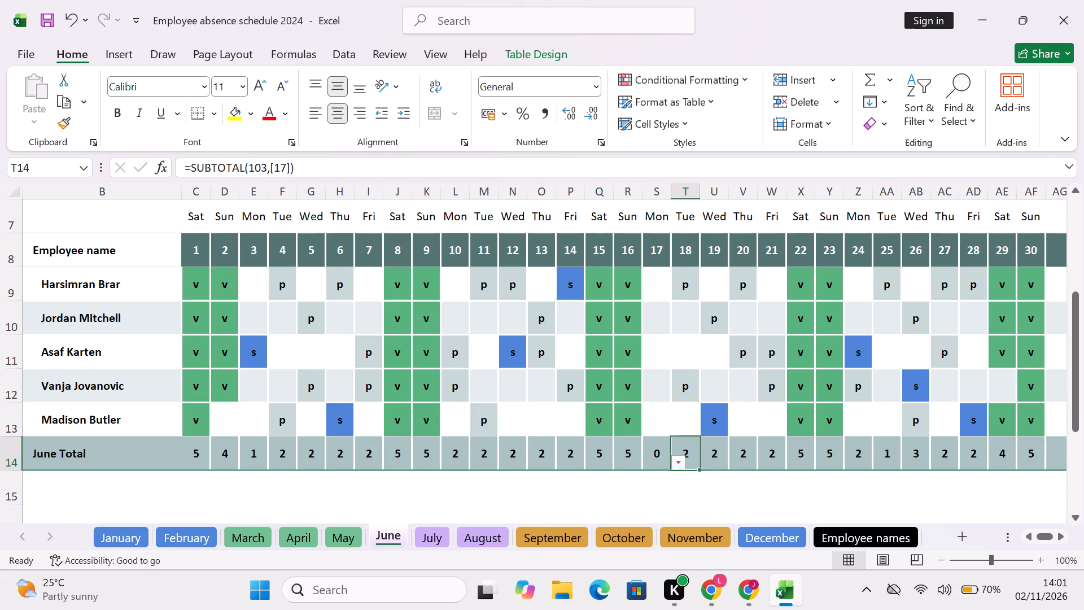
key(Right)
key(Right)
key(Right)
key(Right)
key(Right)
key(Right)
key(Right)
key(Right)
key(Right)
key(Right)
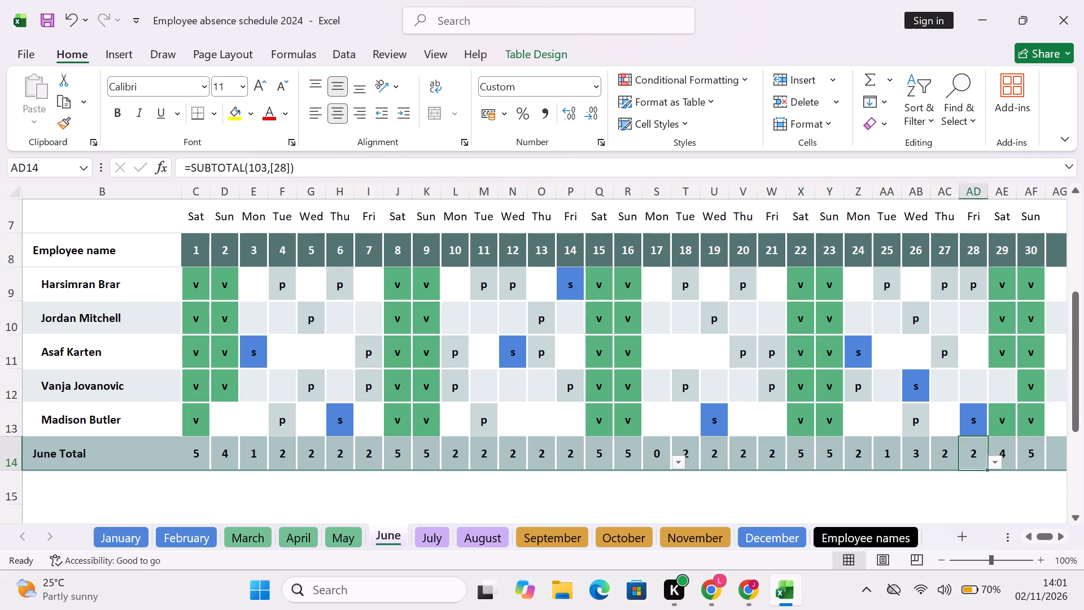
key(Right)
key(Right)
key(Right)
key(Left)
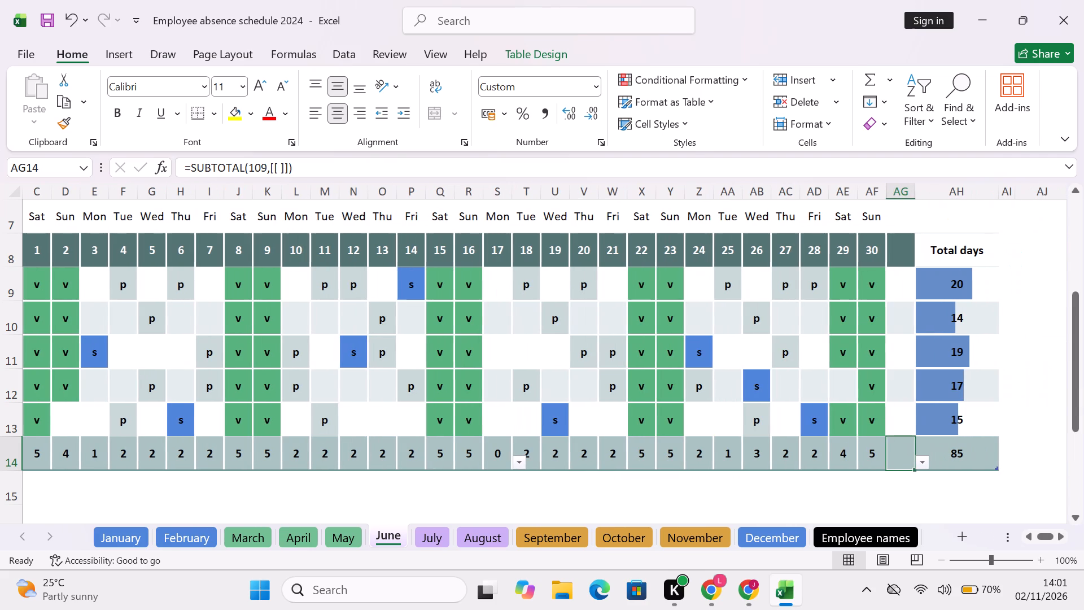
key(Left)
key(Left)
key(Left)
key(Left)
key(Left)
key(Left)
key(Left)
key(Left)
key(Left)
key(Left)
key(Left)
key(Left)
key(Left)
key(Left)
key(Left)
key(Left)
key(Left)
key(Left)
key(Left)
key(Left)
key(Left)
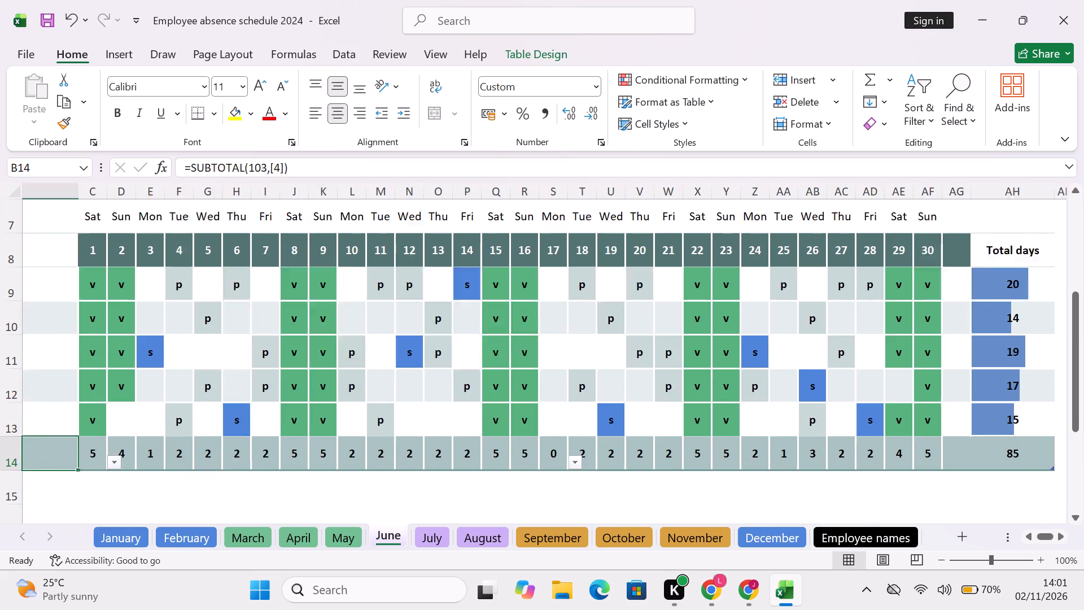
key(Left)
Review the weekday row above June's dates from the first day to past day 30, and back to the start.
key(Up)
key(Up)
key(Up)
key(Up)
key(Up)
key(Up)
key(Up)
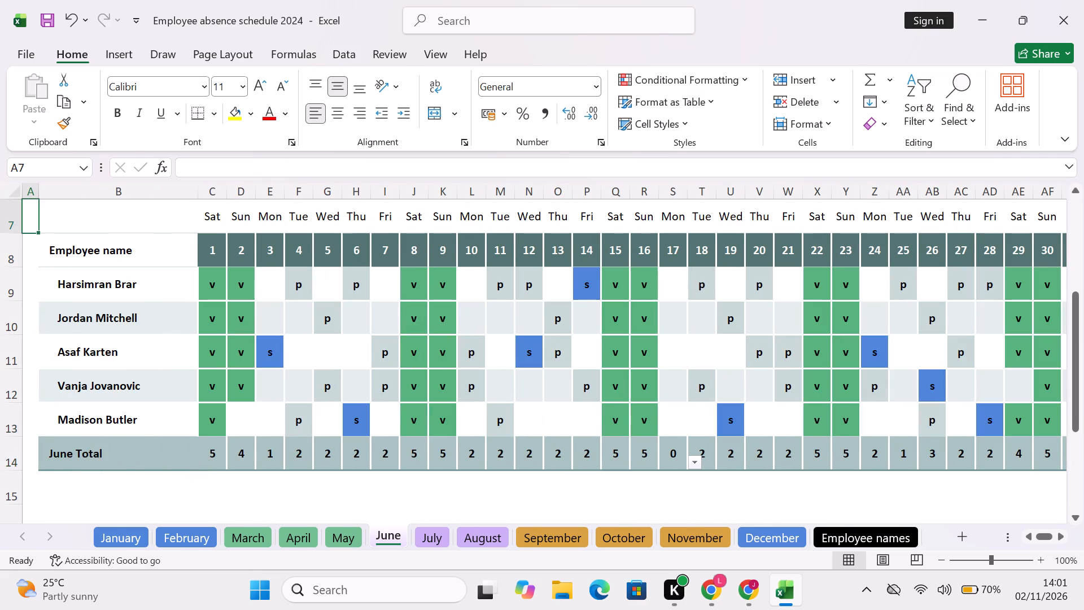
key(Right)
key(Right)
key(Right)
key(Right)
key(Right)
key(Right)
key(Right)
key(Right)
key(Right)
key(Right)
key(Right)
key(Right)
key(Right)
key(Right)
key(Right)
key(Right)
key(Right)
key(Right)
key(Right)
key(Right)
key(Right)
key(Right)
key(Right)
key(Right)
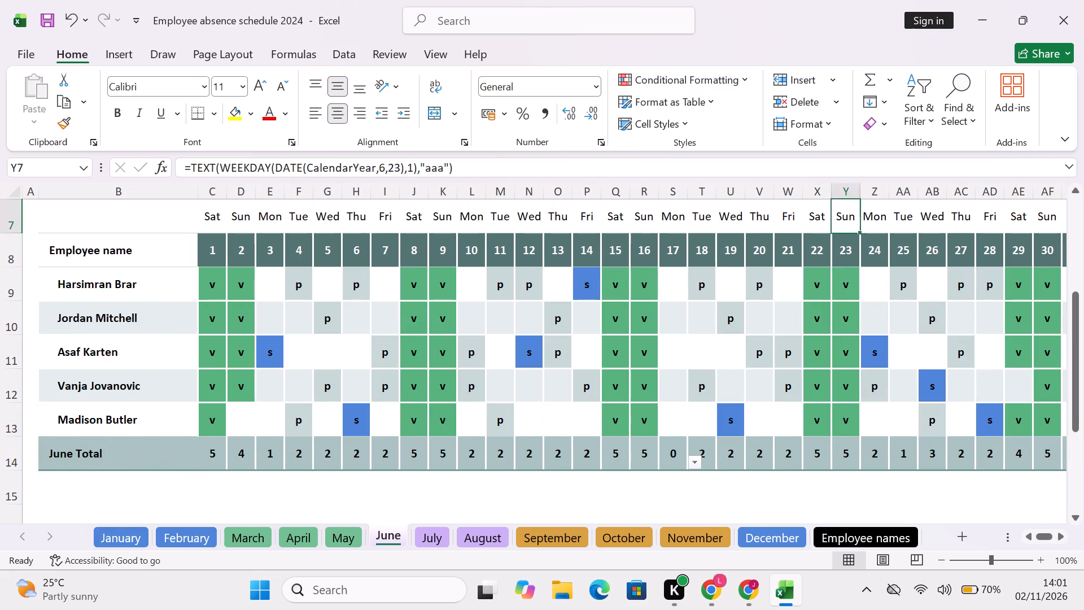
key(Right)
key(Left)
key(Left)
key(Left)
key(Left)
key(Left)
key(Left)
key(Left)
key(Right)
key(Right)
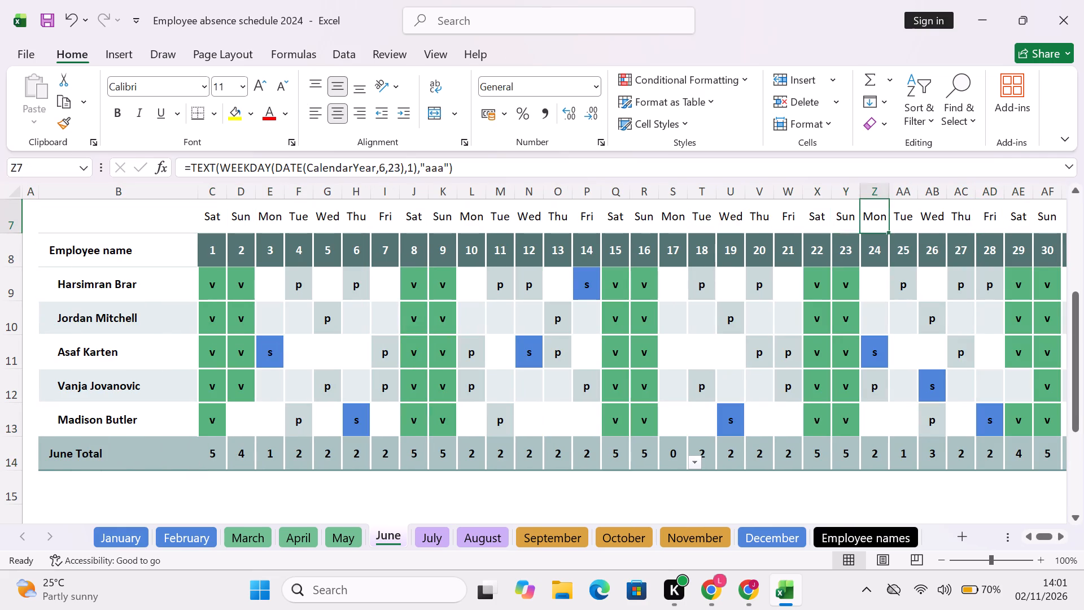
key(Right)
key(Right)
key(Right)
key(Right)
key(Right)
key(Right)
key(Right)
key(Right)
key(Left)
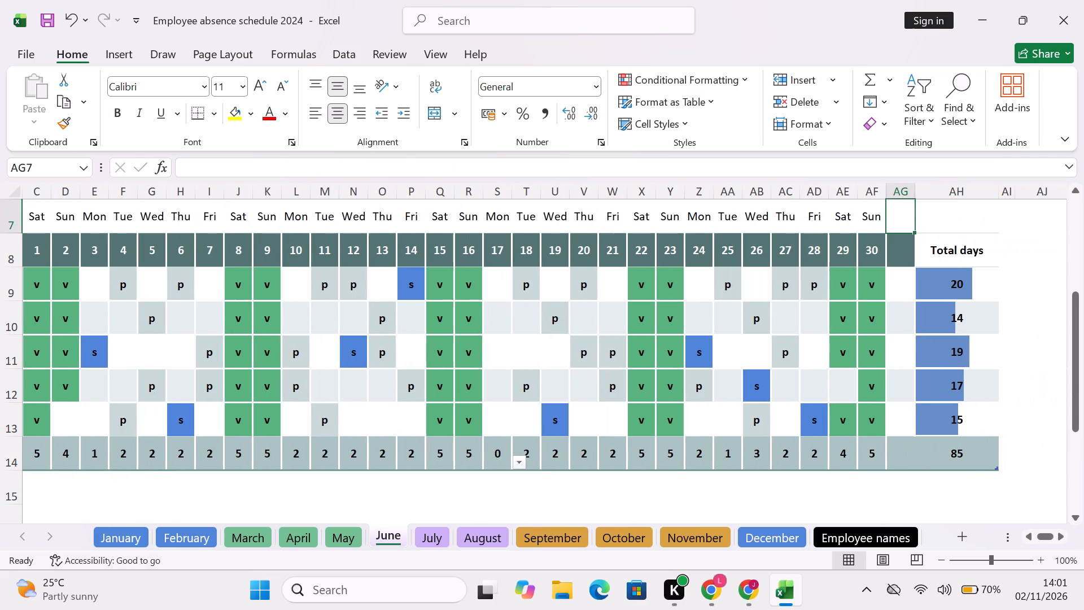
key(Left)
key(Left)
key(Left)
key(Left)
key(Left)
key(Left)
key(Left)
key(Left)
key(Left)
key(Left)
key(Left)
key(Left)
key(Left)
key(Left)
key(Left)
key(Left)
key(Left)
key(Left)
key(Left)
key(Left)
key(Left)
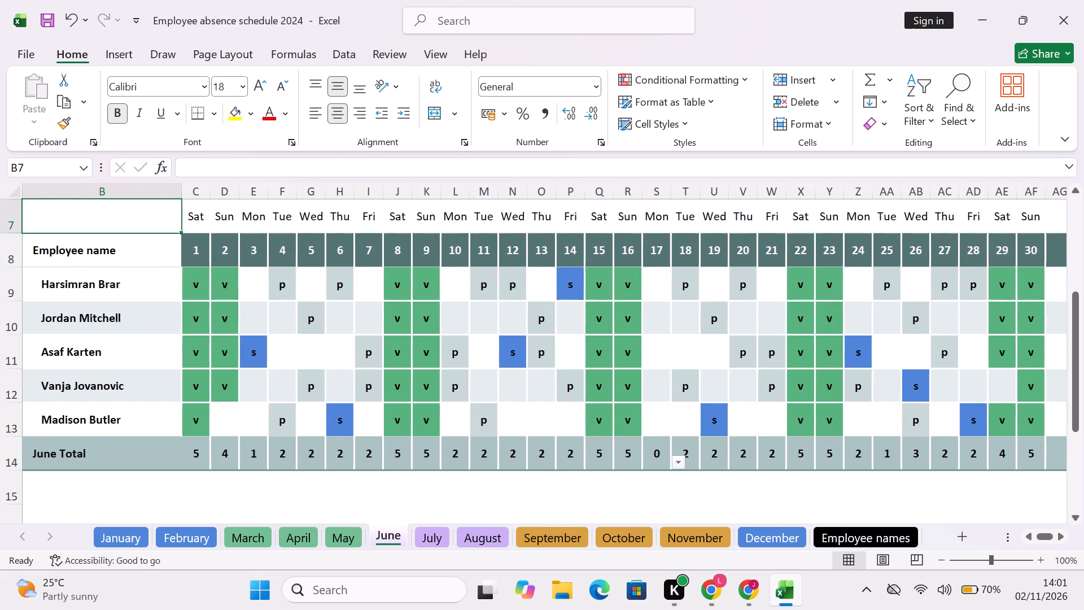
Check the June Total row from its label through day 30 to the Total days column, and back to day 12.
key(Down)
key(Down)
key(Down)
key(Down)
key(Down)
key(Down)
key(Down)
key(Right)
key(Right)
key(Right)
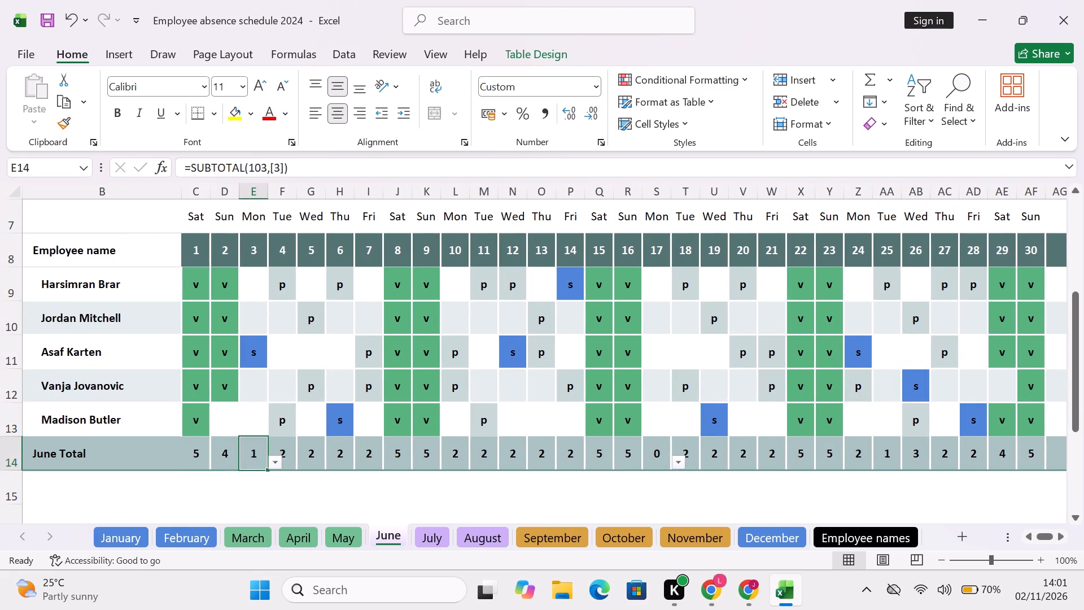
key(Right)
key(Right)
key(Right)
key(Right)
key(Right)
key(Right)
key(Right)
key(Right)
key(Right)
key(Right)
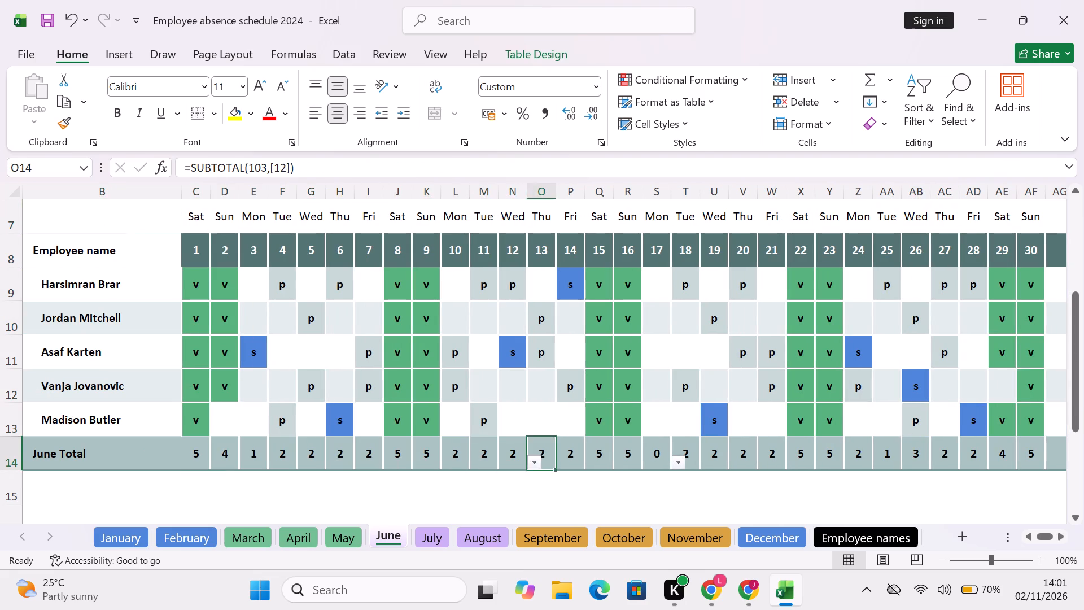
key(Right)
key(Right)
key(Right)
key(Right)
key(Right)
key(Right)
key(Right)
key(Right)
key(Right)
key(Right)
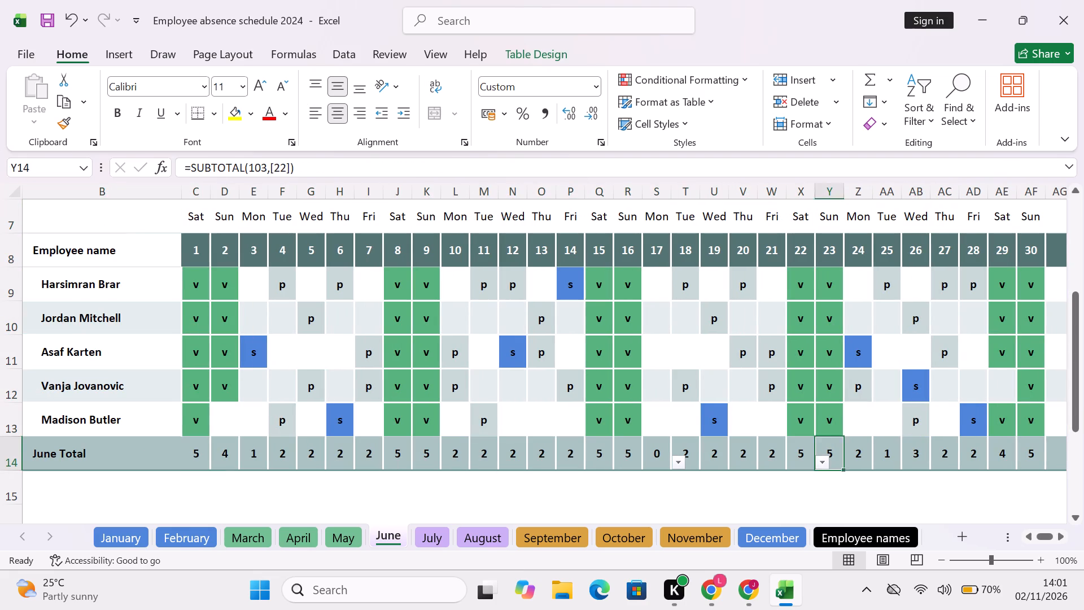
key(Right)
key(Right)
key(Right)
key(Right)
key(Right)
key(Right)
key(Right)
key(Right)
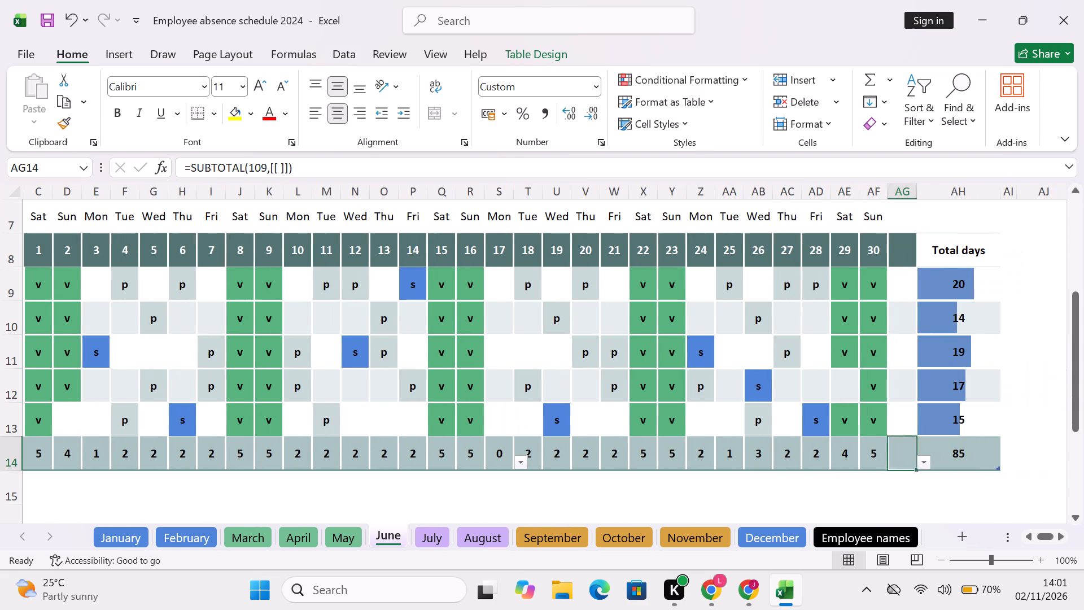
key(Right)
key(Left)
key(Left)
key(Left)
key(Left)
key(Left)
key(Left)
key(Left)
key(Left)
key(Left)
key(Left)
key(Left)
key(Left)
key(Left)
key(Left)
key(Left)
key(Left)
key(Left)
key(Left)
key(Left)
key(Left)
key(Left)
key(Left)
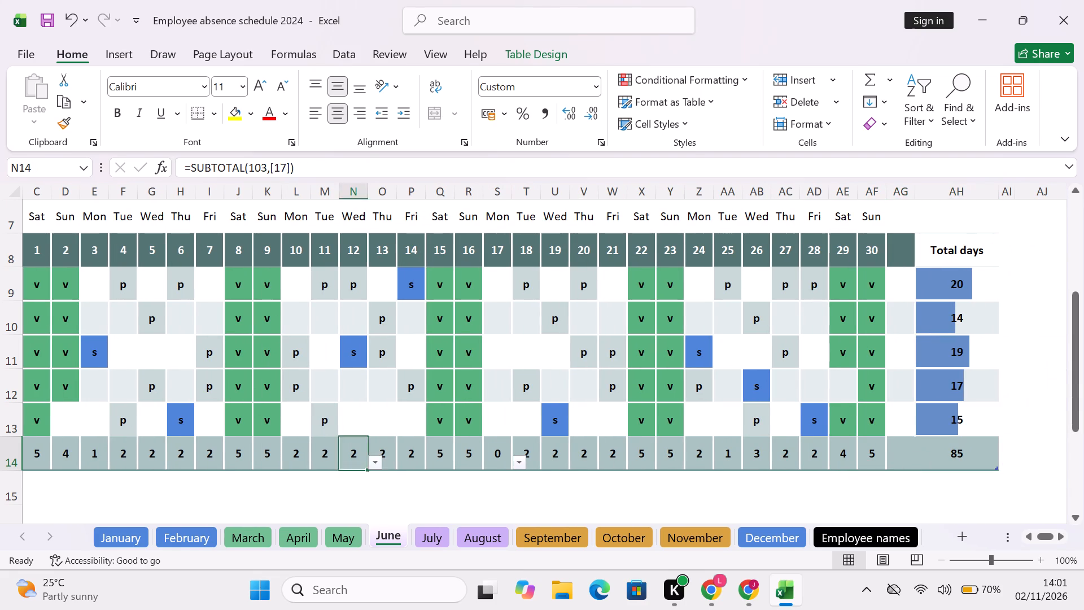
Review June's upper area: the absence type key, the weekdays and dates of the first days, and the year heading.
key(Up)
key(Up)
key(Up)
key(Up)
key(Up)
key(Up)
key(Up)
key(Up)
key(Up)
key(Up)
key(Up)
key(Right)
key(Right)
key(Right)
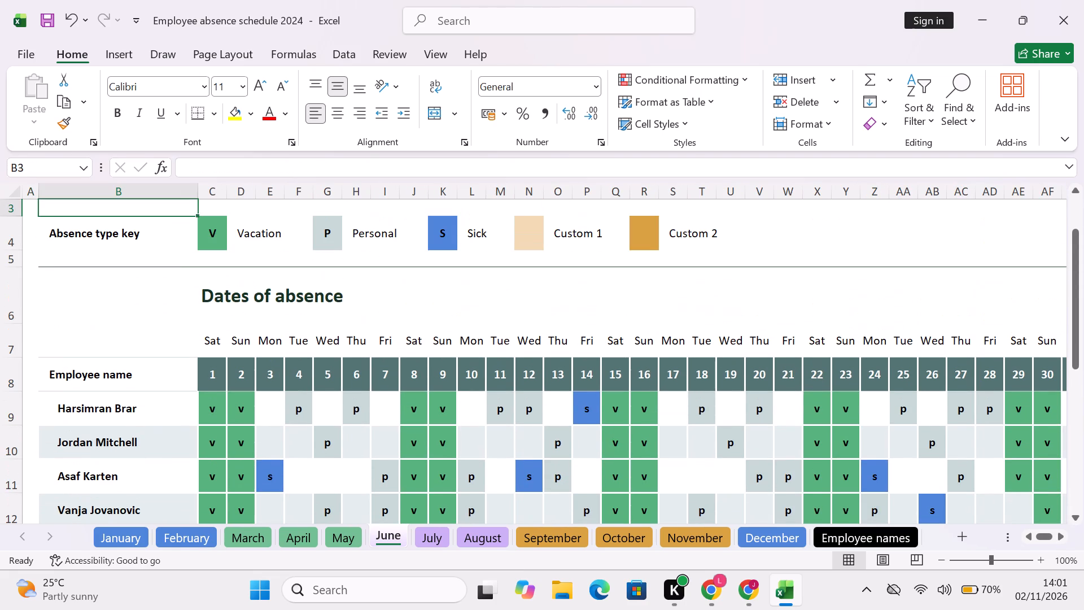
key(Down)
key(Down)
key(Down)
key(Down)
key(Down)
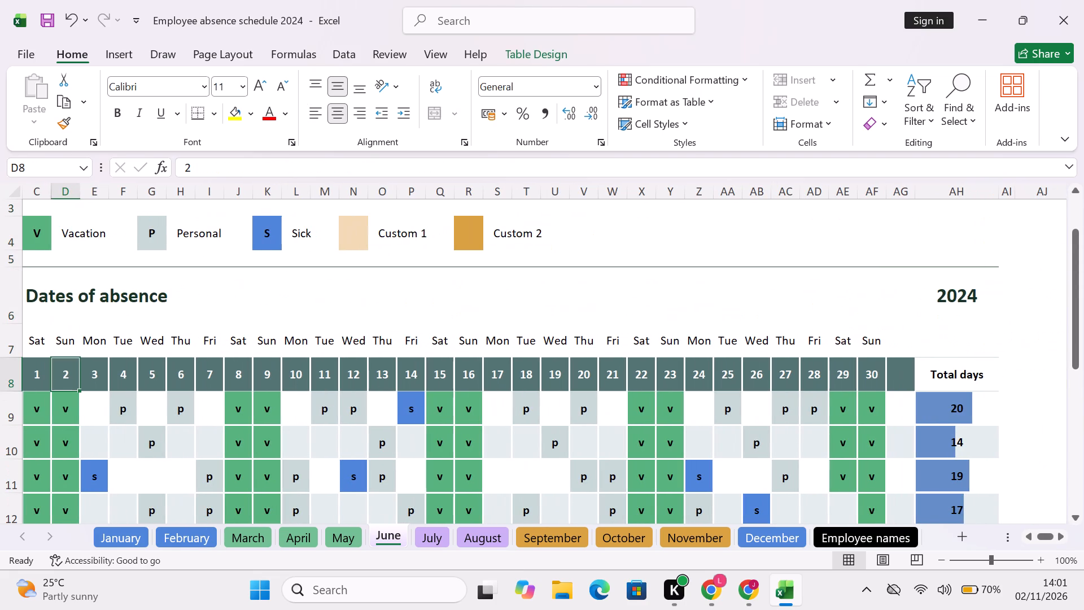
key(Down)
key(Right)
key(Right)
key(Right)
key(Up)
key(Up)
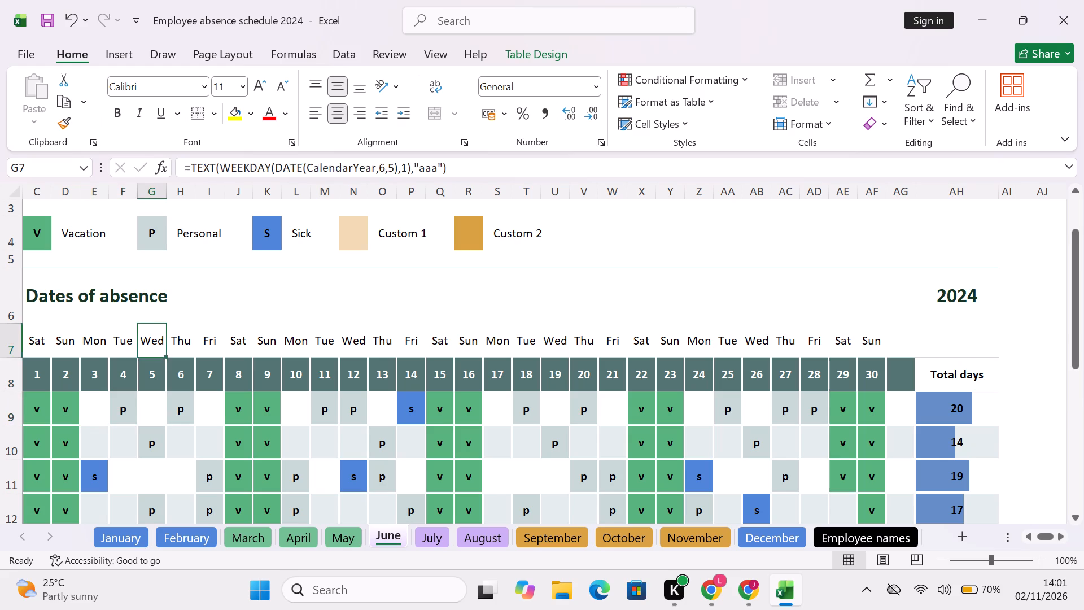
key(Up)
key(Right)
Review the Total days column from the year heading down to the last employee, and back to its header.
key(Down)
key(Down)
key(Down)
key(Down)
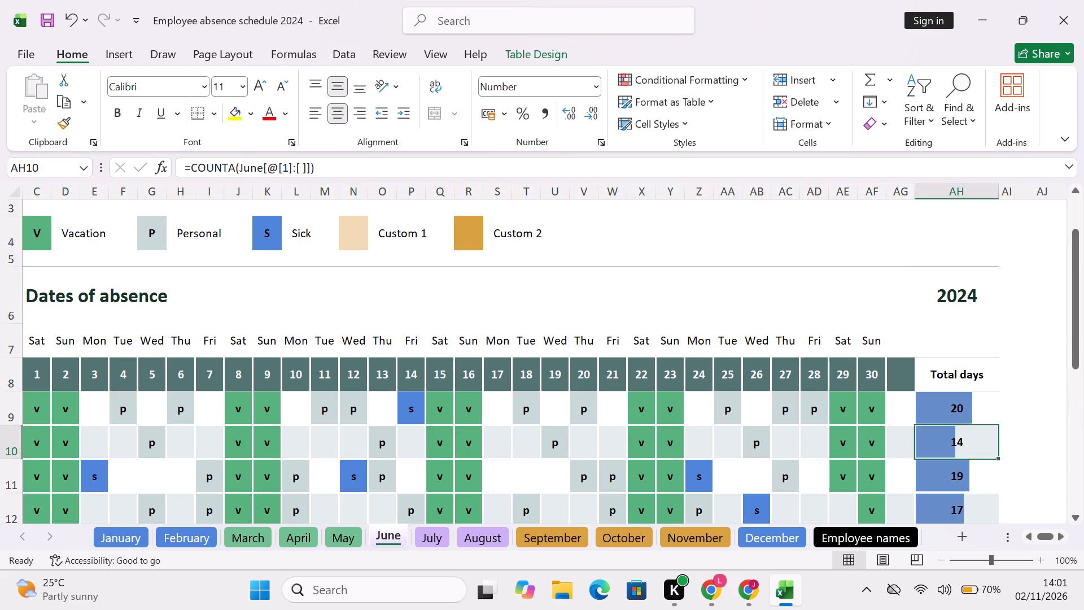
key(Down)
key(Down)
key(Down)
key(Up)
key(Up)
key(Up)
key(Up)
key(Up)
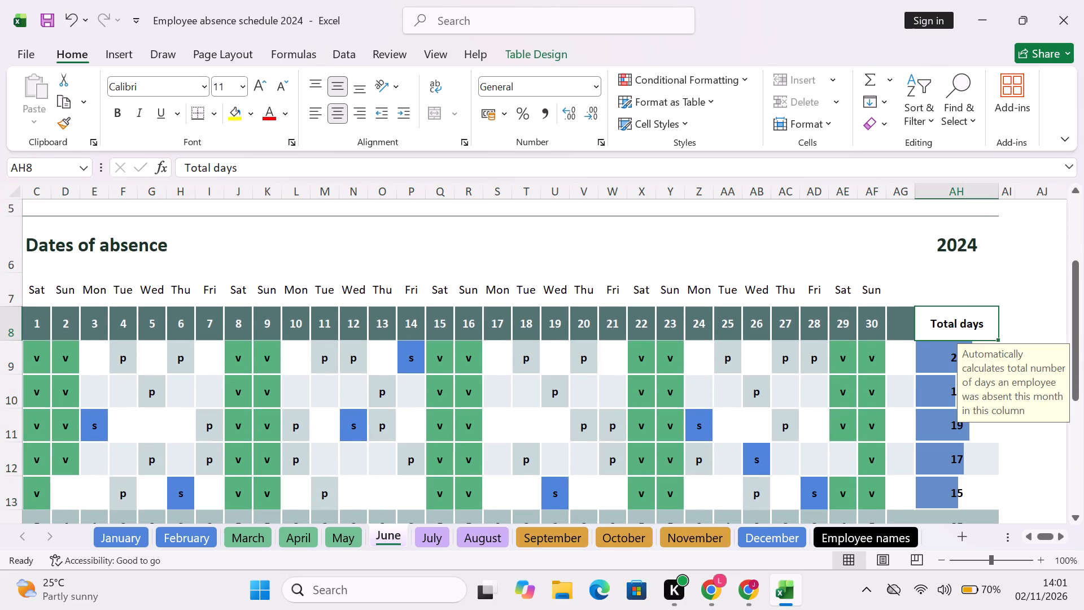
Review June's date header row from the Total days header back to day 7.
key(Left)
key(Left)
key(Left)
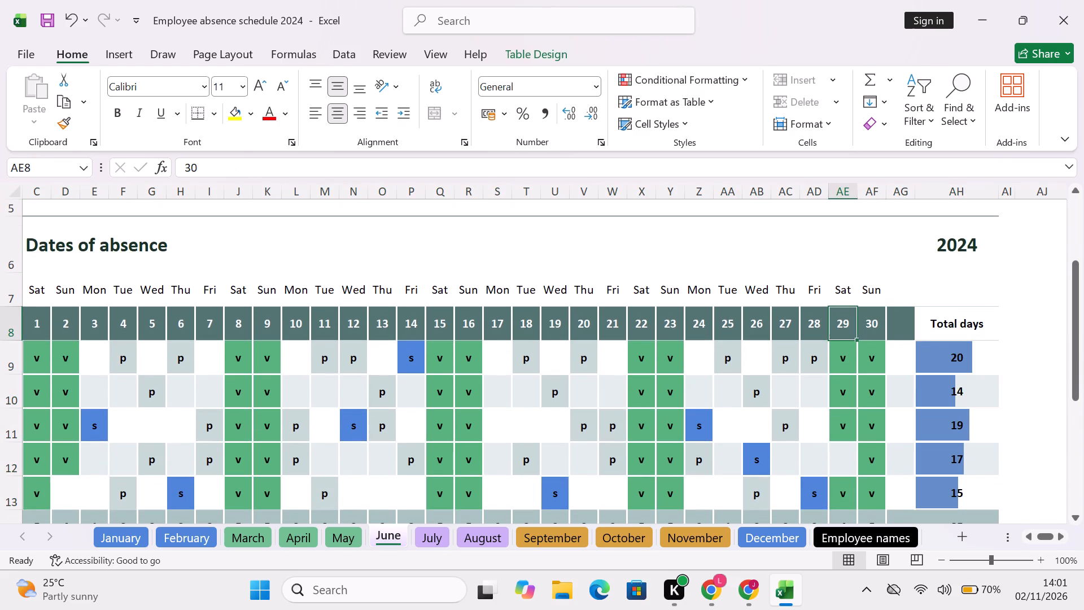
key(Left)
key(Right)
key(Right)
key(Right)
key(Right)
key(Right)
key(Left)
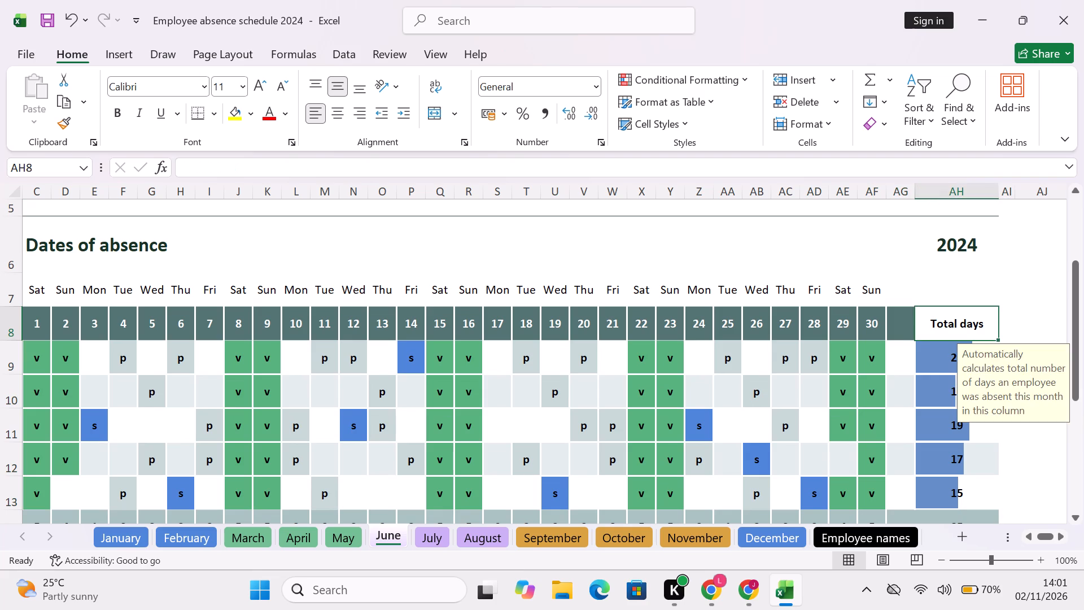
key(Left)
key(Left)
key(Left)
key(Left)
key(Left)
key(Left)
key(Left)
key(Left)
key(Left)
key(Left)
key(Left)
key(Left)
key(Left)
key(Left)
key(Left)
key(Left)
key(Left)
key(Left)
key(Left)
key(Left)
key(Left)
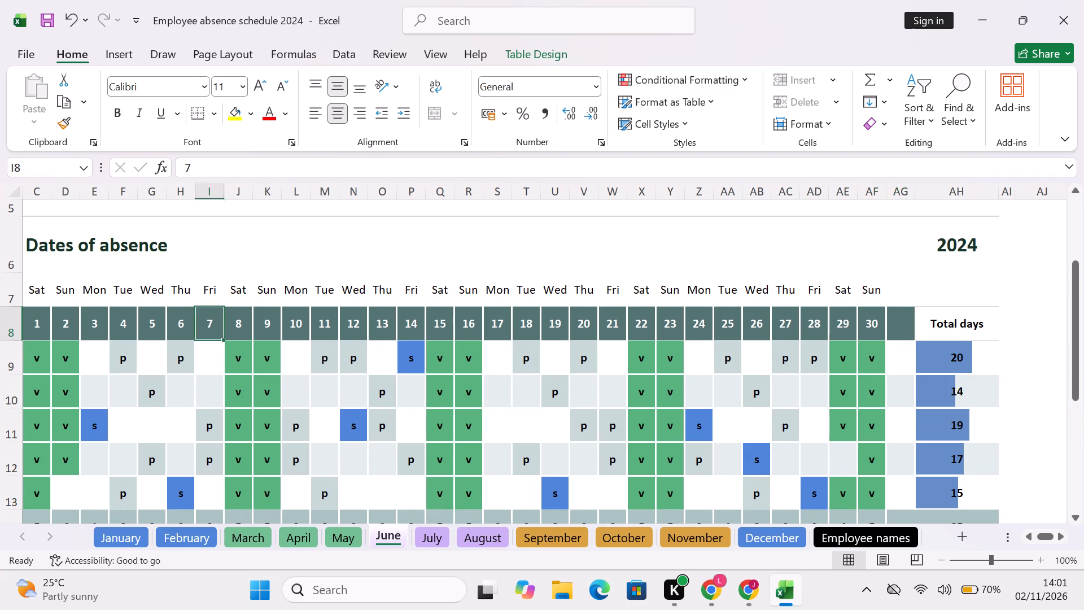
Review day 8's entries down through the June Total row and the area below the table, and return to the June Total label.
key(Right)
key(Down)
key(Down)
key(Down)
key(Down)
key(Down)
key(Down)
key(Down)
key(Down)
key(Down)
key(Down)
key(Down)
key(Down)
key(Down)
key(Down)
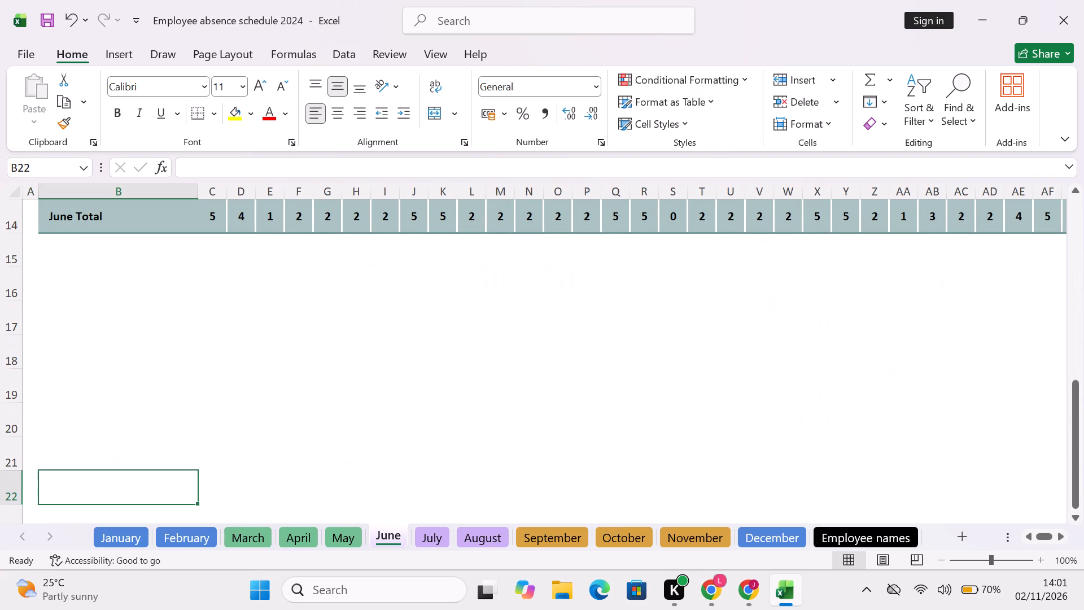
key(Up)
key(Up)
key(Up)
key(Up)
key(Up)
key(Up)
key(Up)
key(Up)
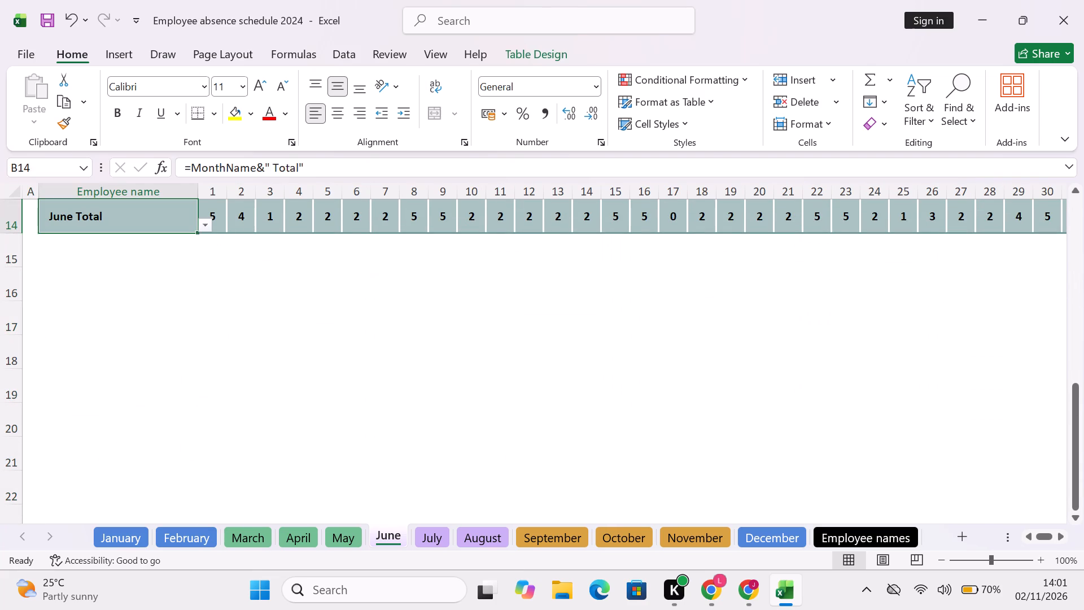
Review the June Total row from its label across all days to the Total days figure and the blank columns beyond.
key(Right)
key(Right)
key(Right)
key(Right)
key(Right)
key(Right)
key(Right)
key(Right)
key(Right)
key(Right)
key(Right)
key(Right)
key(Right)
key(Right)
key(Right)
key(Right)
key(Right)
key(Right)
key(Right)
key(Right)
key(Right)
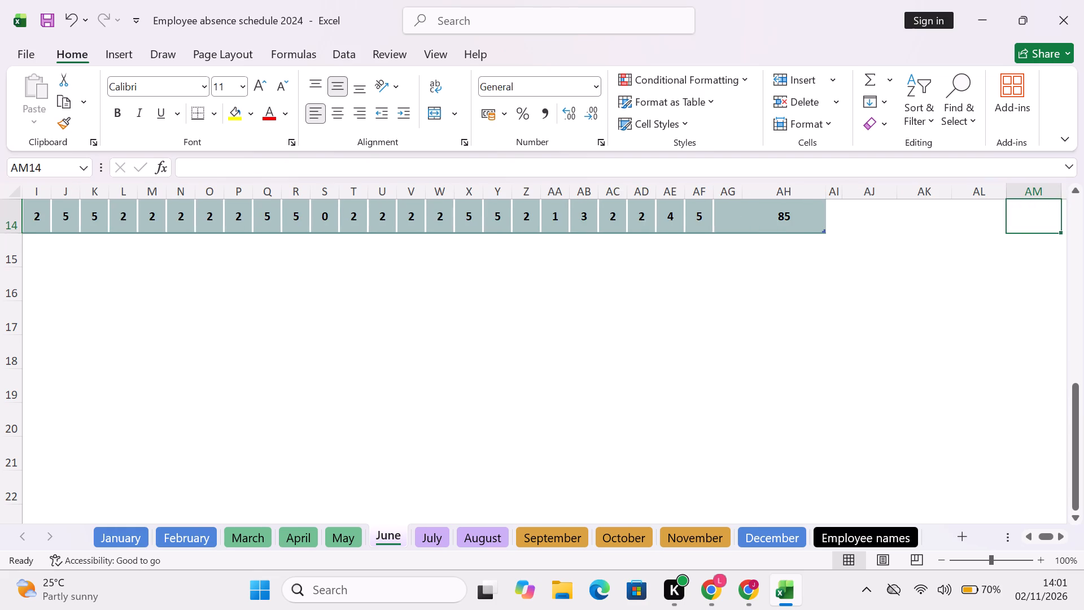
Review the last employee's June row back from Total days through the earlier days, and the table up to the weekday row.
key(Up)
key(Left)
key(Left)
key(Left)
key(Left)
key(Left)
key(Left)
key(Left)
key(Left)
key(Left)
key(Left)
key(Left)
key(Left)
key(Left)
key(Left)
key(Left)
key(Left)
key(Left)
key(Left)
key(Left)
key(Left)
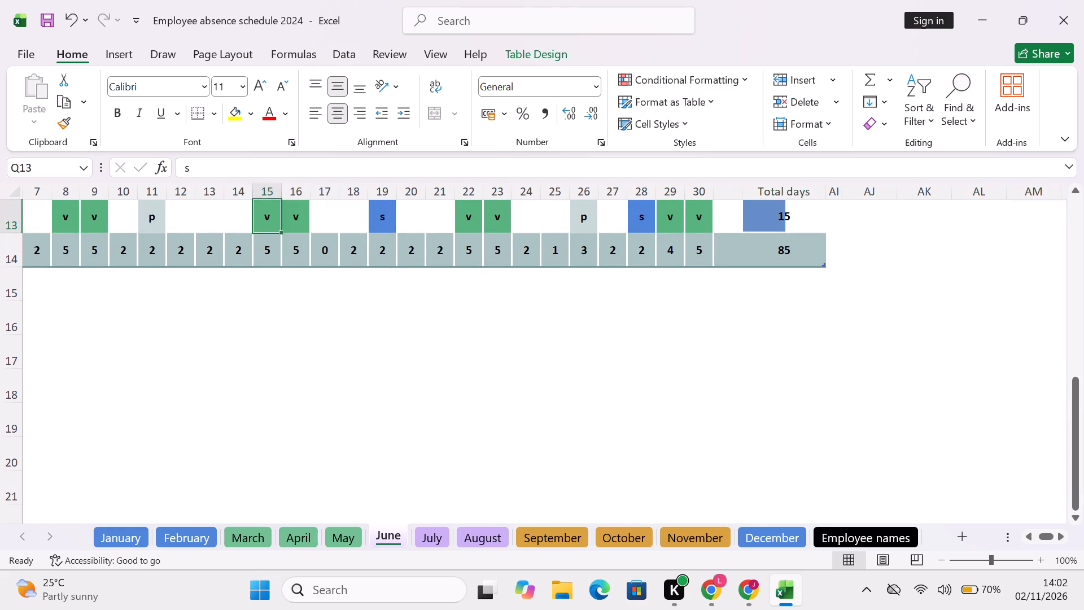
key(Up)
key(Up)
key(Up)
key(Up)
key(Up)
key(Up)
key(Up)
key(Up)
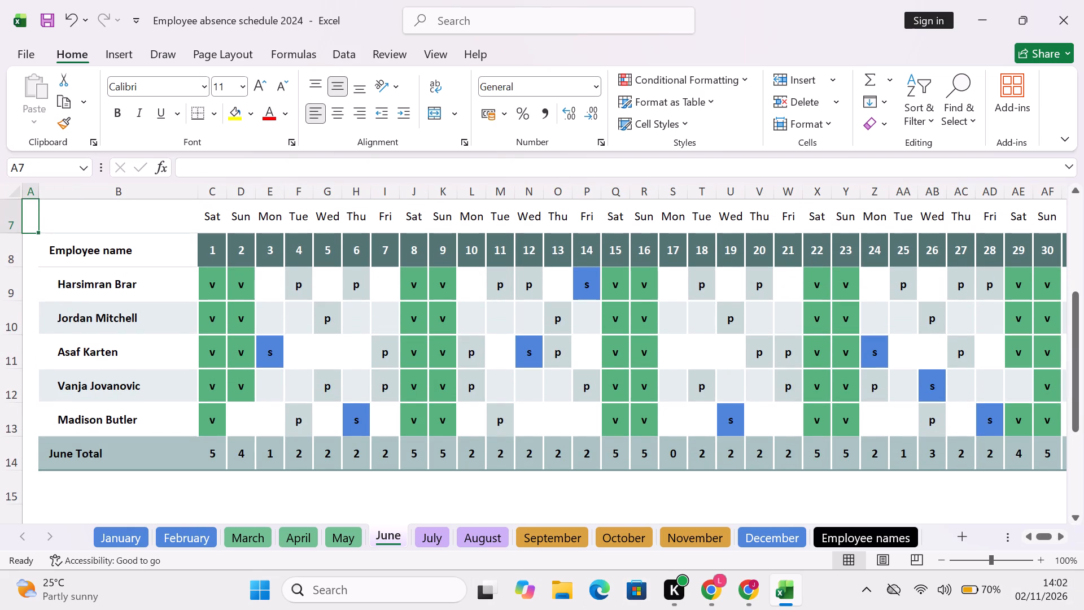
Open the July sheet and examine its title and month heading down to the Absence type key label.
click(429, 529)
key(Up)
key(Up)
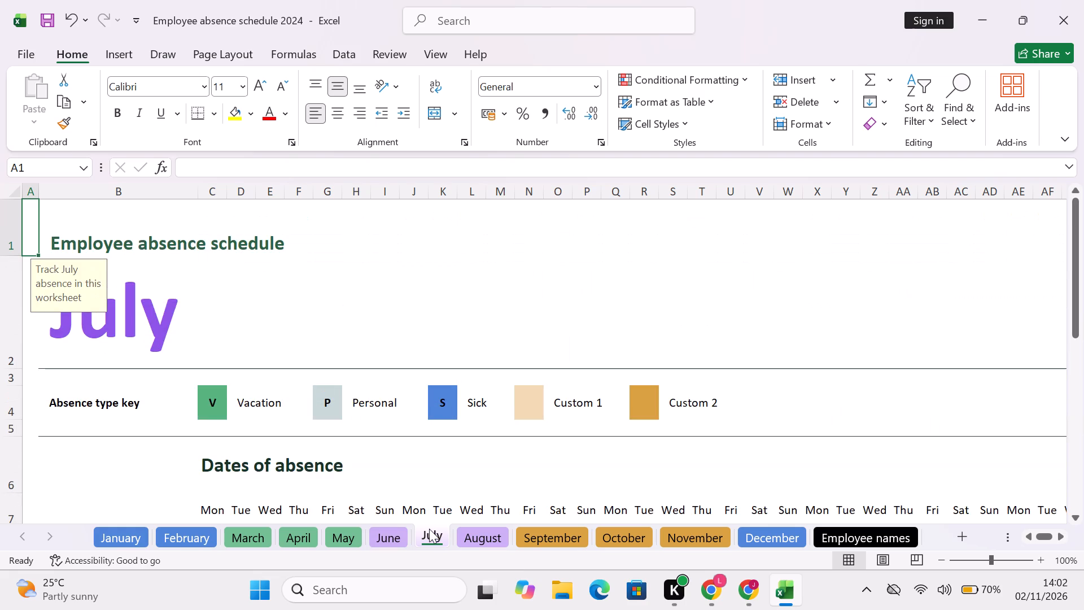
key(Down)
key(Right)
key(Right)
key(Right)
key(Right)
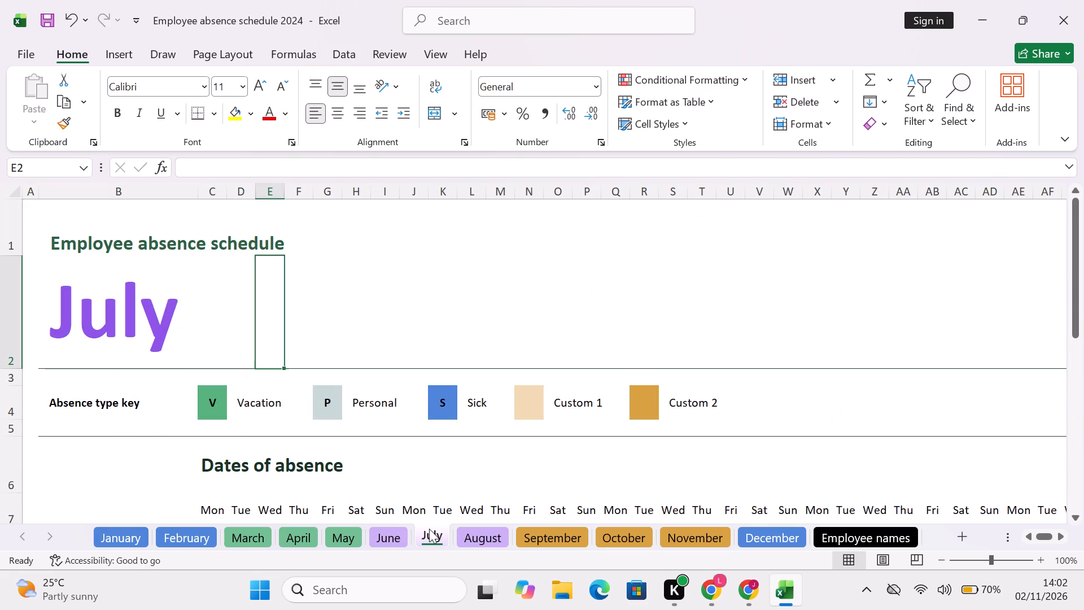
key(Right)
key(Right)
key(Down)
key(Left)
key(Left)
key(Left)
key(Left)
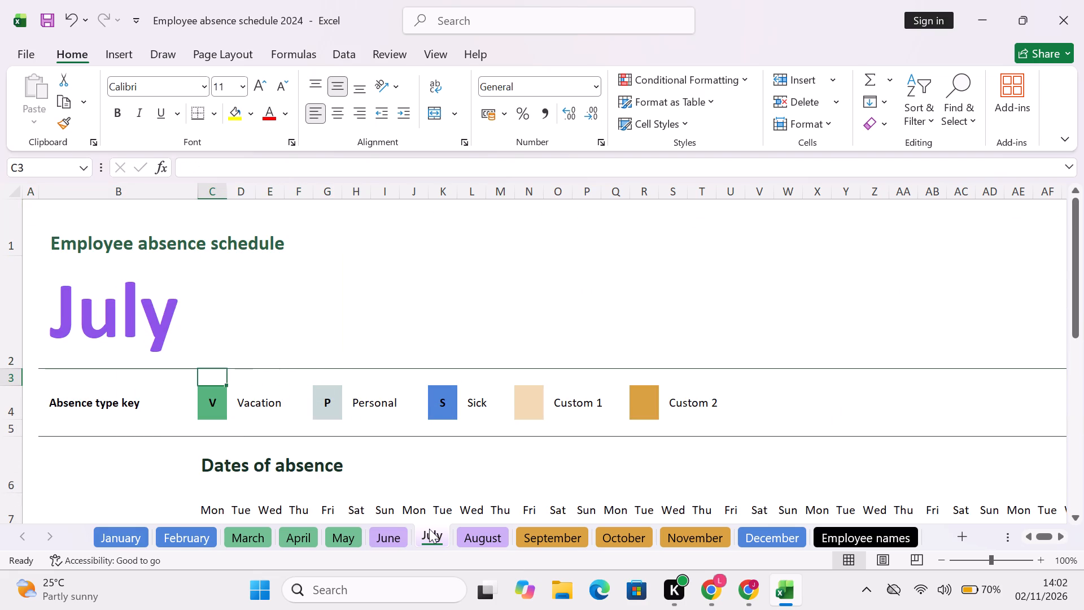
key(Left)
key(Down)
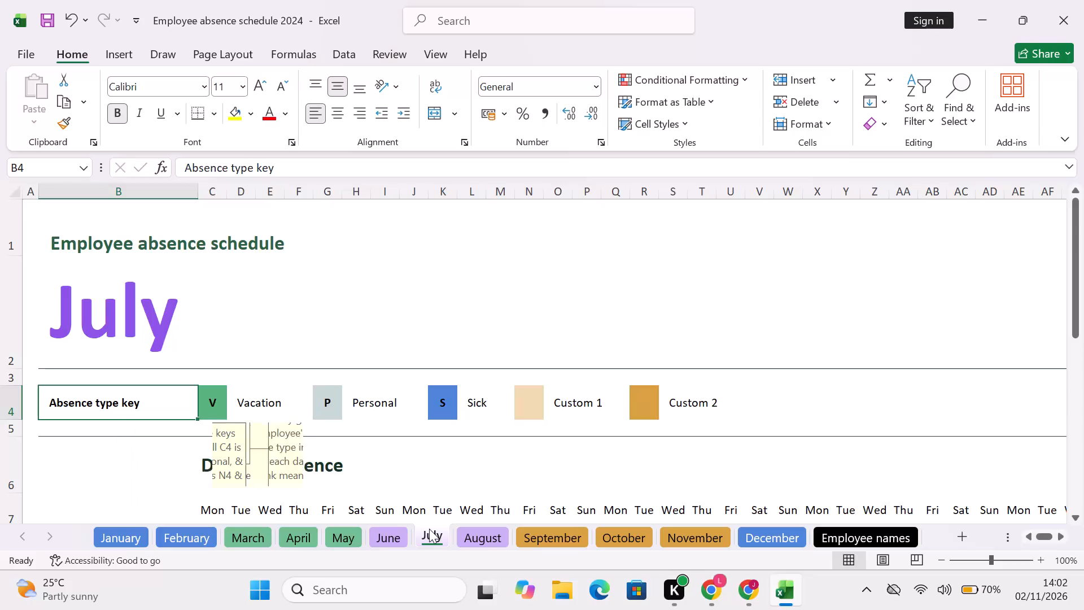
Examine July's absence type key from its label through Vacation, Personal, Sick, Custom 1 and Custom 2.
key(Right)
key(Right)
key(Right)
key(Right)
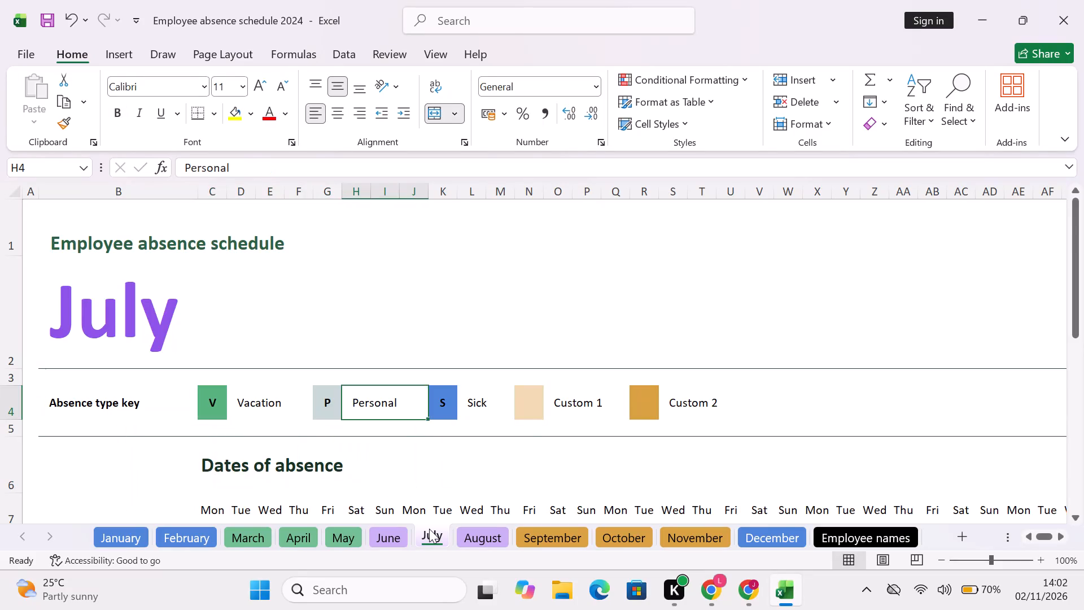
key(Right)
key(Left)
key(Left)
key(Left)
key(Left)
key(Left)
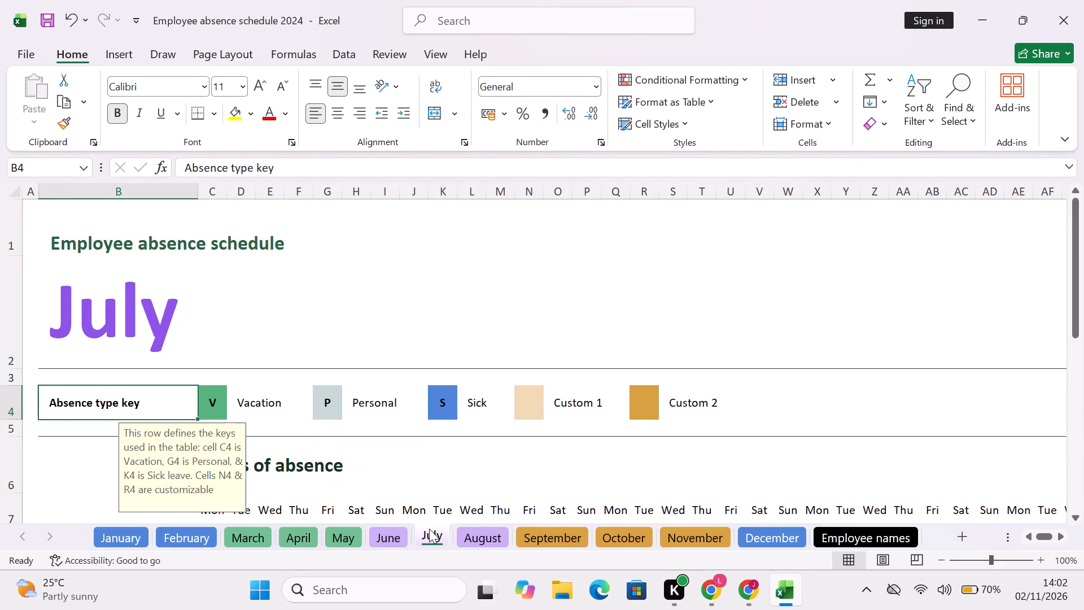
key(Left)
key(Right)
key(Right)
key(Right)
key(Right)
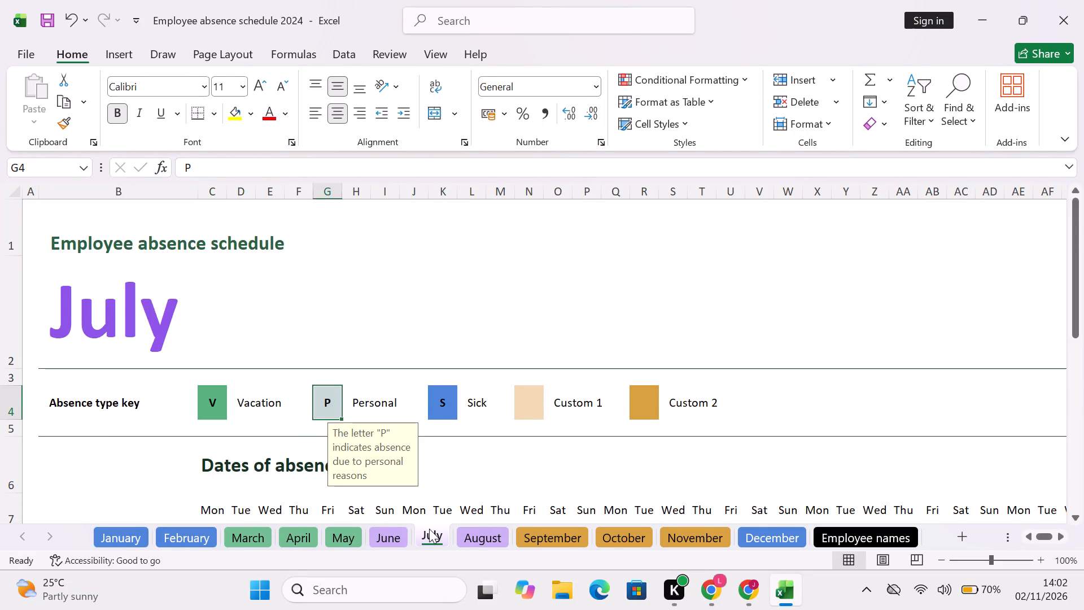
key(Right)
key(Right)
key(Right)
key(Right)
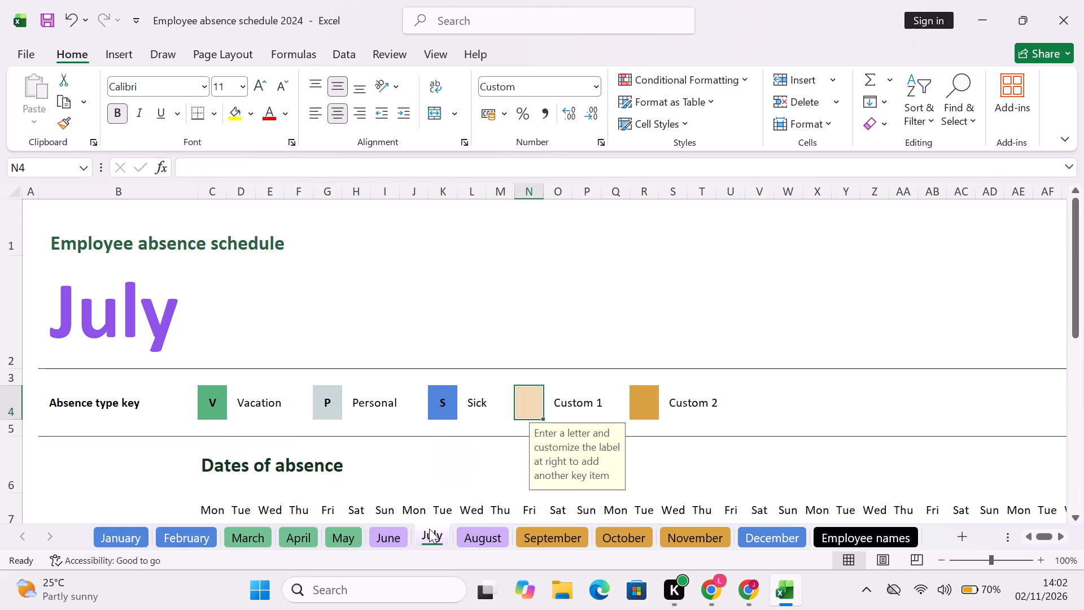
key(Right)
key(Right)
key(Right)
key(Right)
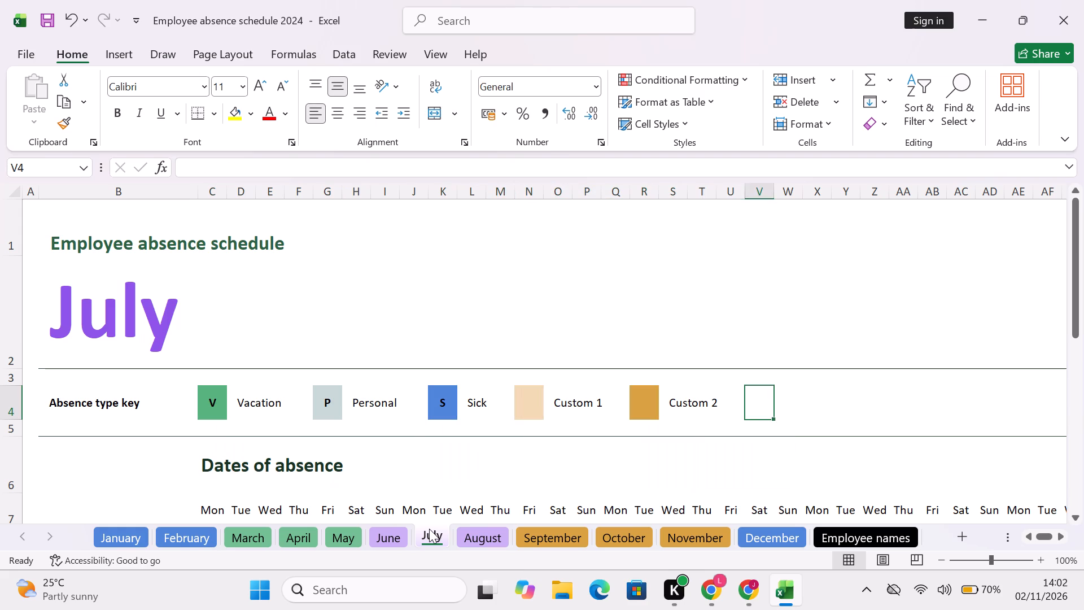
Examine the rest of July's absence key row as far as the column above the year heading.
key(Right)
key(Right)
key(Right)
key(Right)
key(Right)
key(Right)
key(Right)
key(Right)
key(Right)
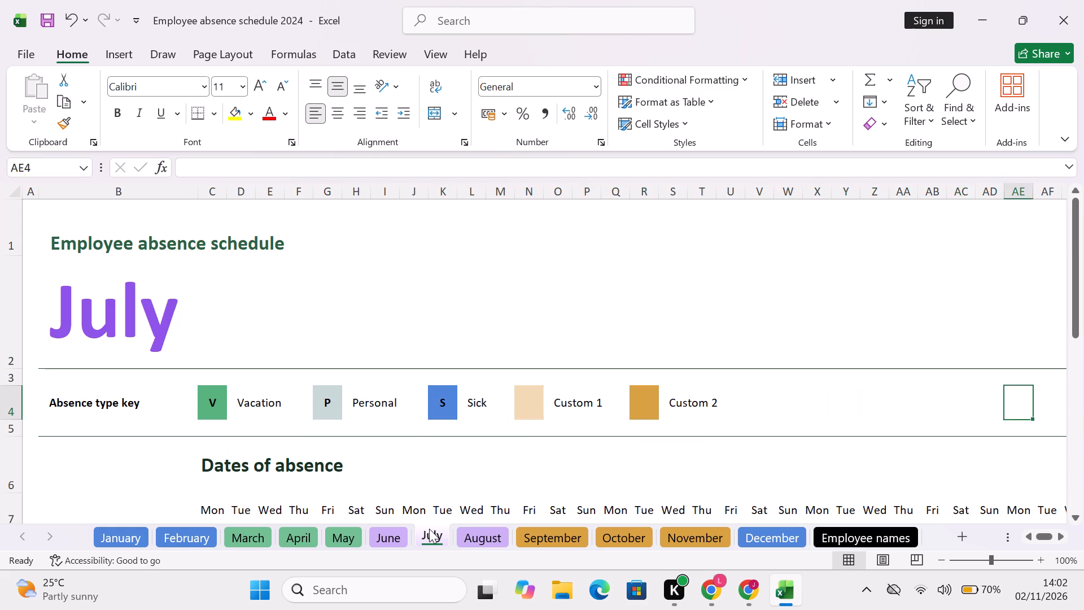
key(Right)
key(Right)
key(Right)
key(Right)
key(Left)
key(Left)
key(Right)
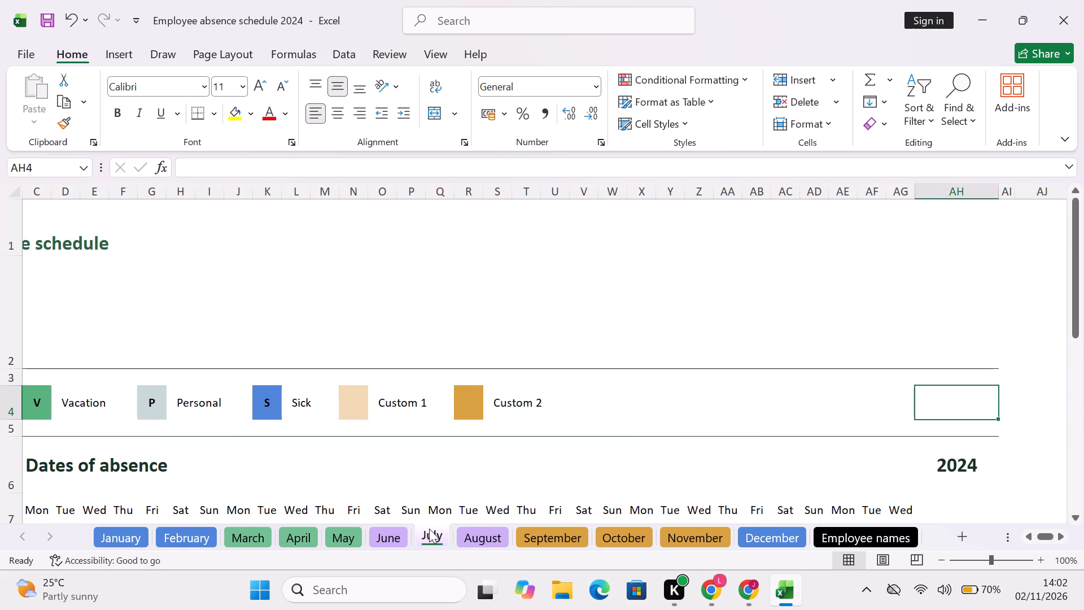
Examine July's Dates of absence heading and the year heading, and return to the start of the weekday row.
key(Down)
key(Down)
key(Left)
key(Left)
key(Left)
key(Left)
key(Left)
key(Left)
key(Left)
key(Left)
key(Left)
key(Left)
key(Left)
key(Left)
key(Left)
key(Left)
key(Left)
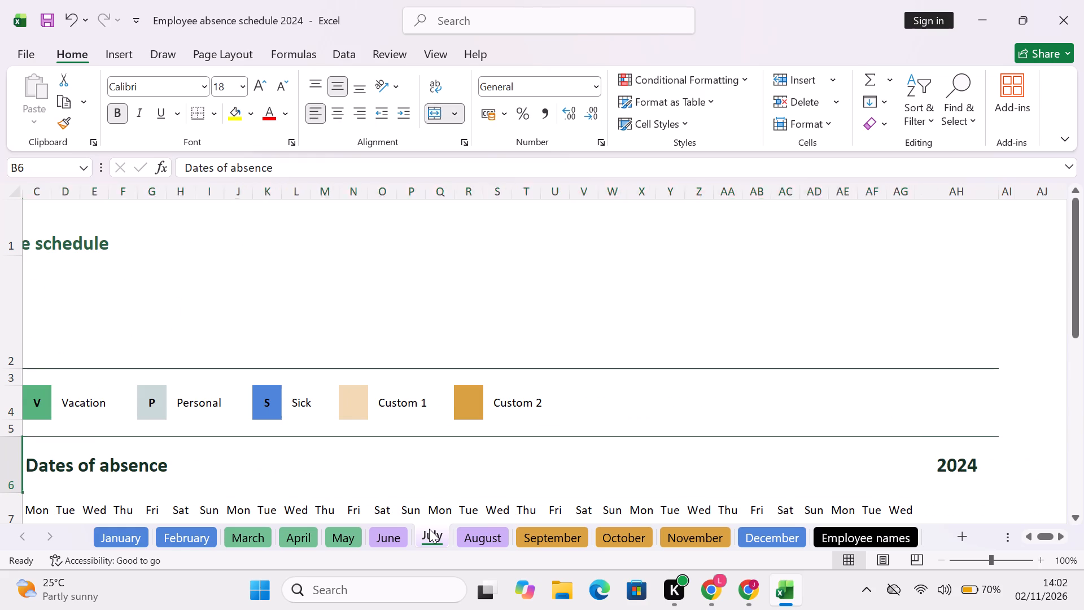
key(Right)
key(Right)
key(Right)
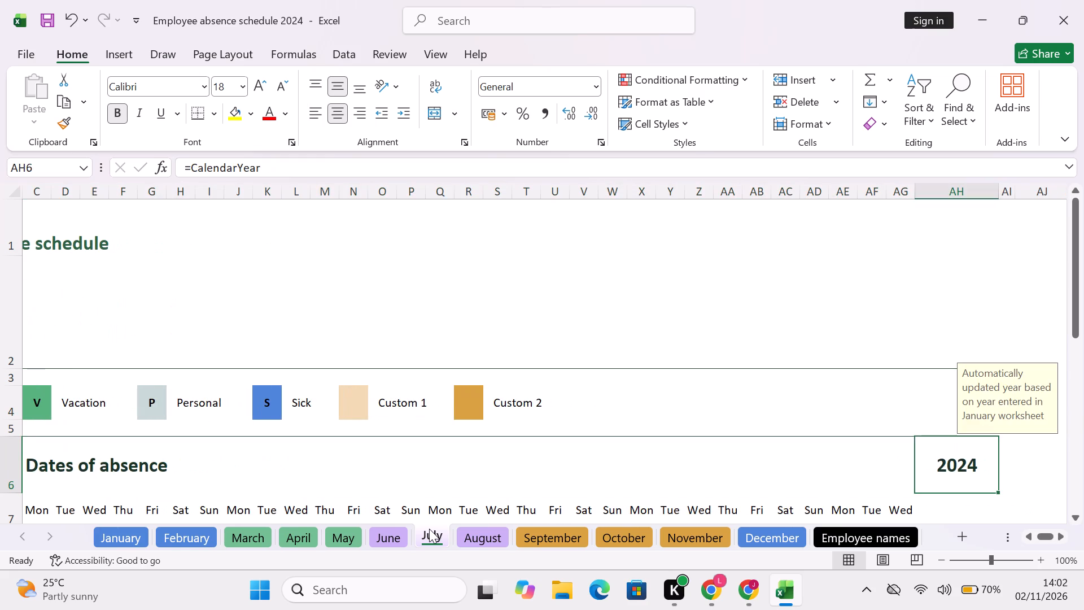
key(Right)
key(Left)
key(Left)
key(Left)
key(Left)
key(Left)
key(Left)
key(Left)
key(Left)
key(Left)
key(Left)
key(Left)
key(Left)
key(Left)
key(Down)
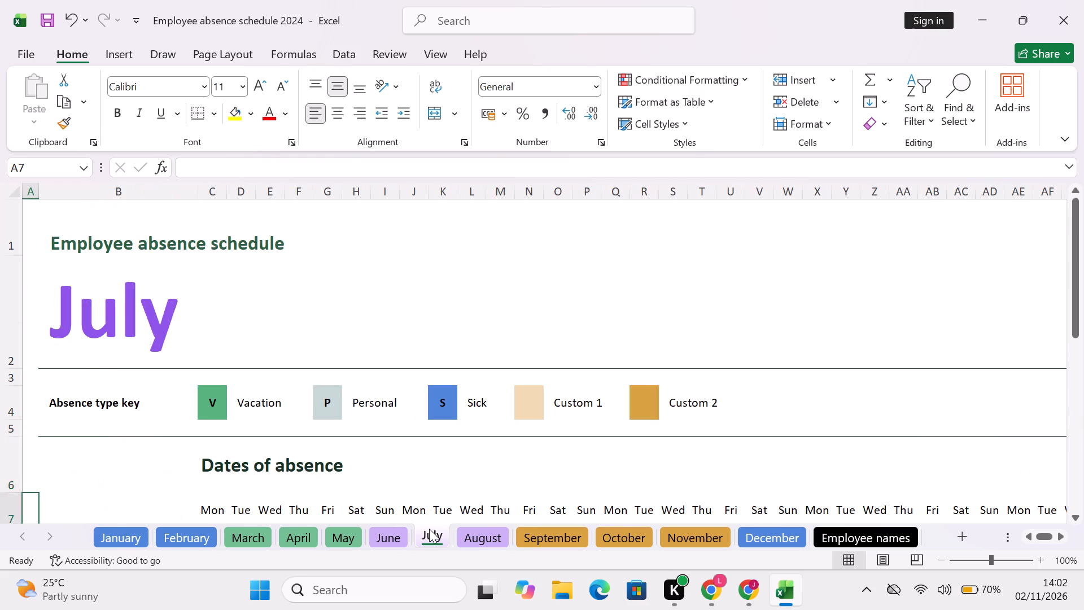
In the first employee's July row, enter personal absences (p) on the 2nd and 4th.
key(Down)
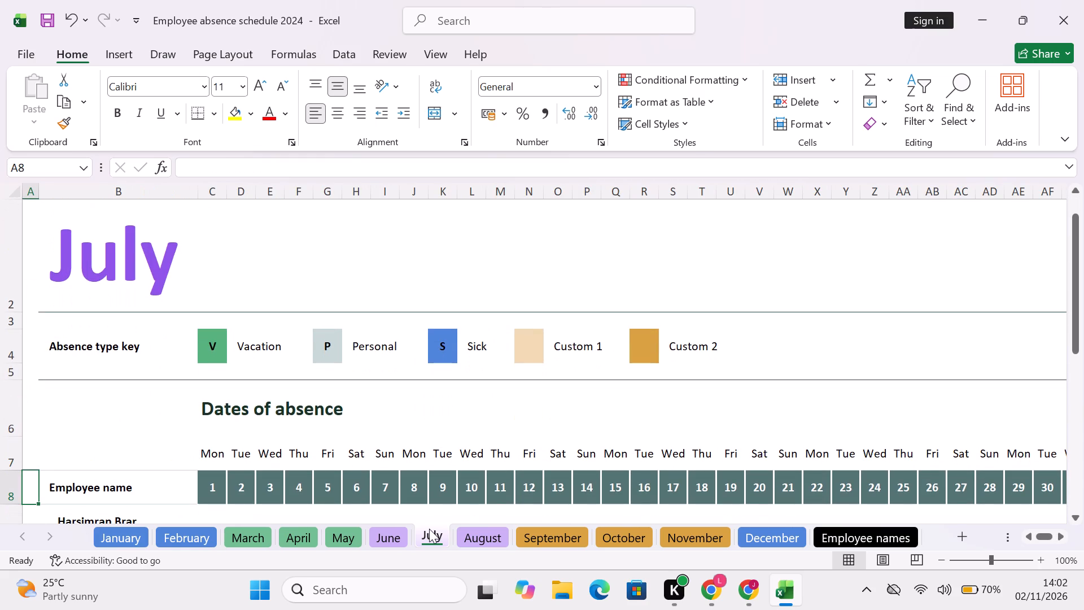
key(Right)
key(Right)
key(Down)
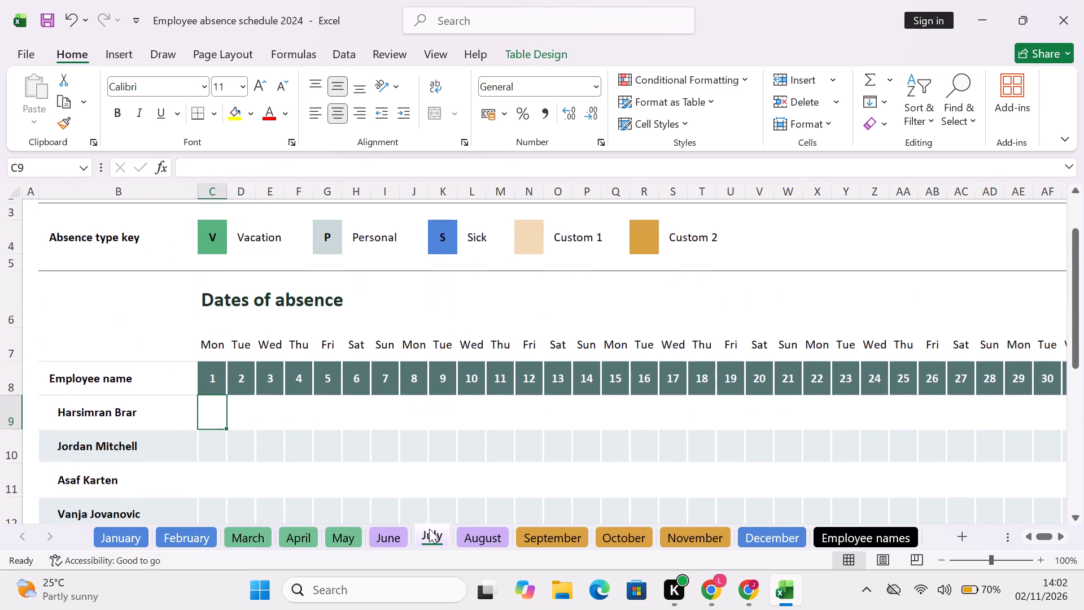
key(Left)
key(Right)
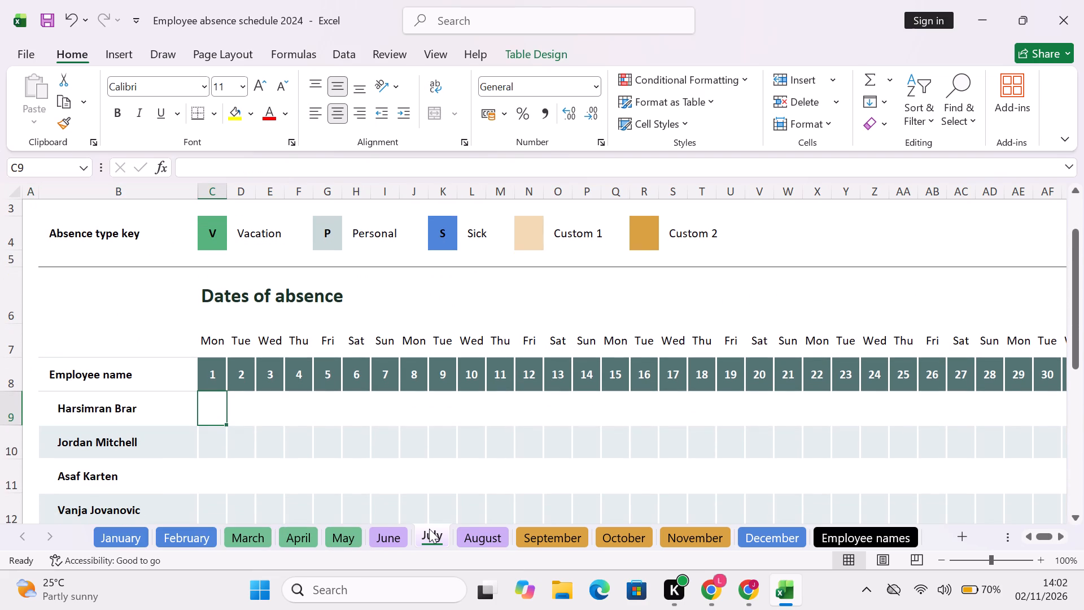
key(Right)
key(p)
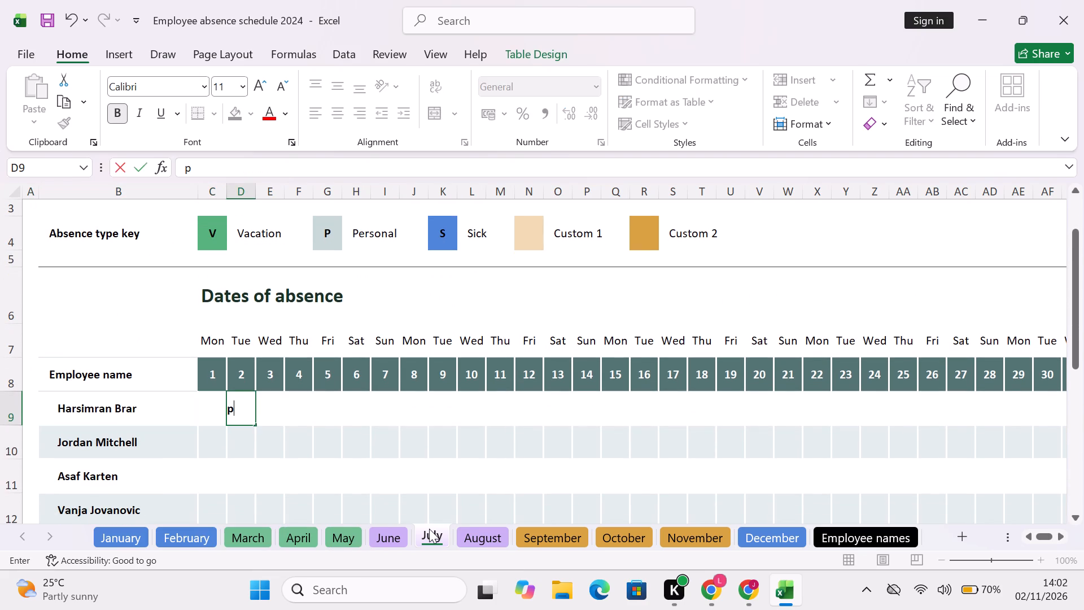
key(Right)
key(Right)
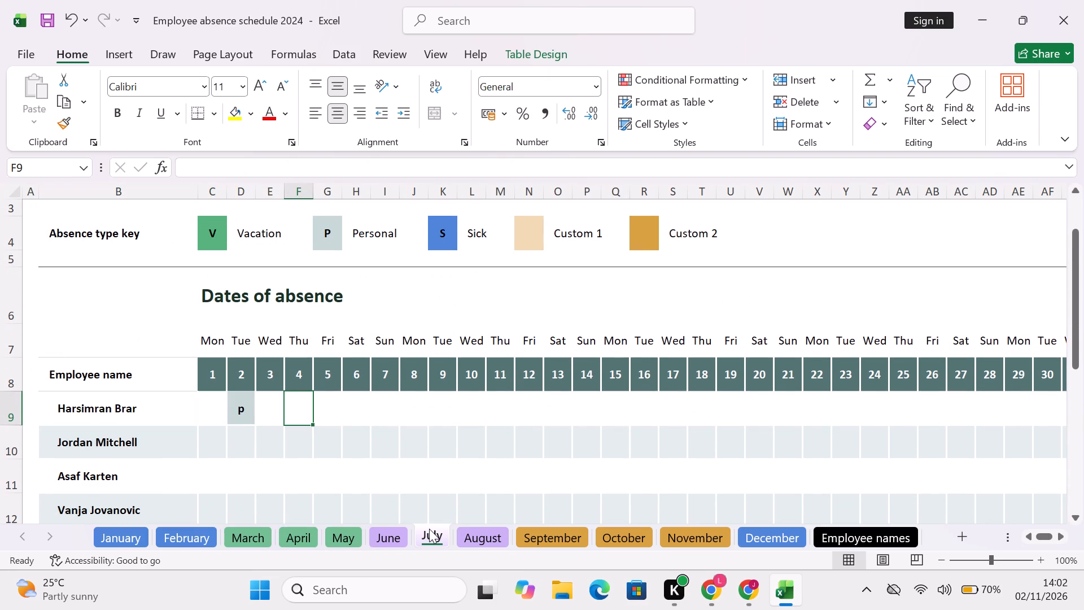
key(p)
key(Right)
In the first employee's July row, enter v for vacation on the 6th and 7th and p on the 9th and 11th.
key(Right)
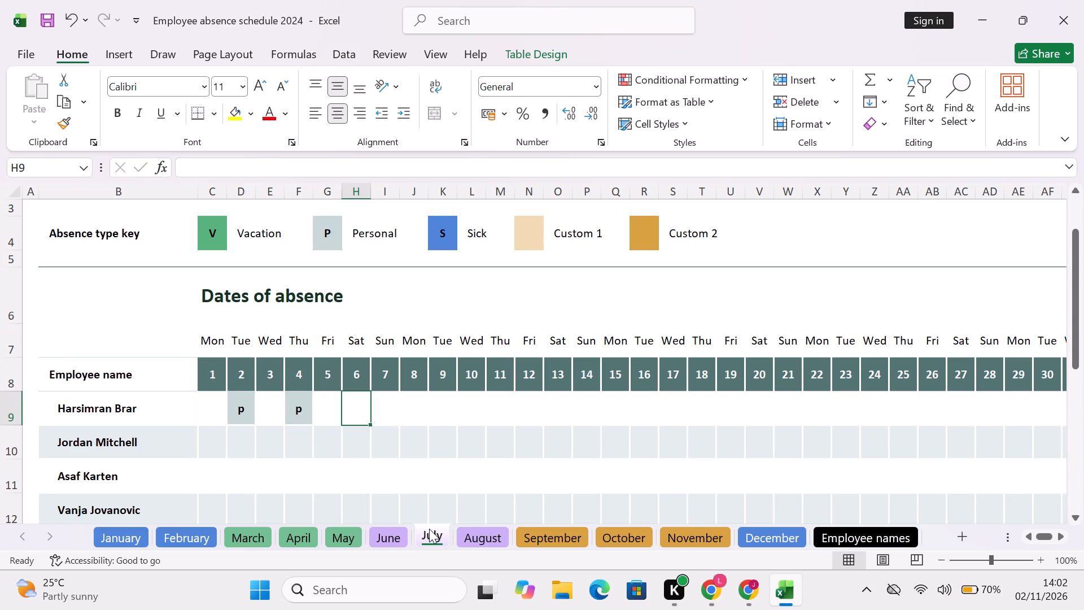
key(v)
key(Right)
key(v)
key(Right)
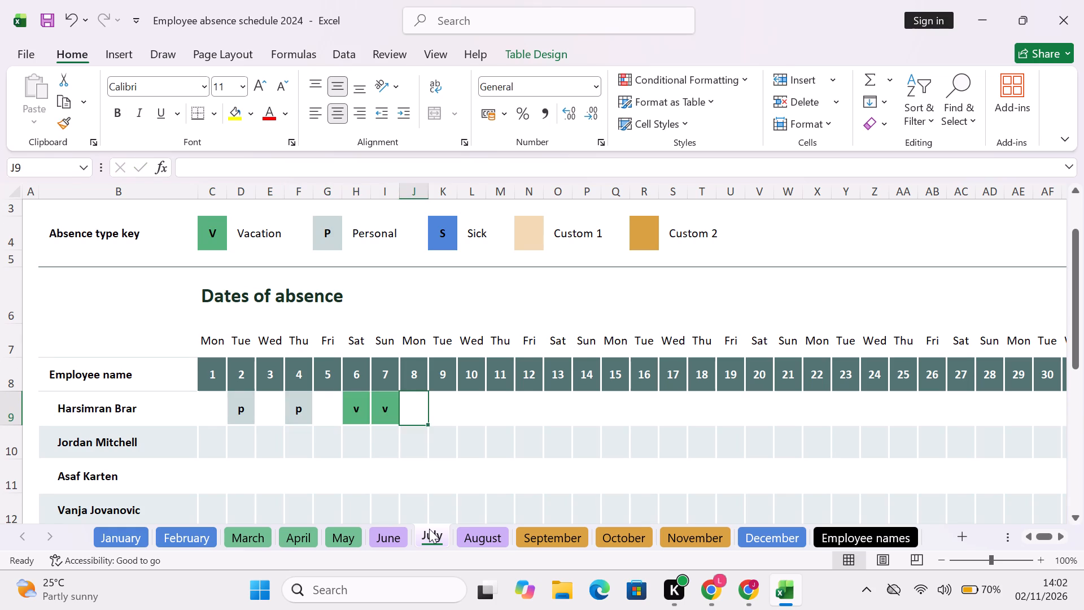
key(Right)
key(p)
key(Right)
key(Right)
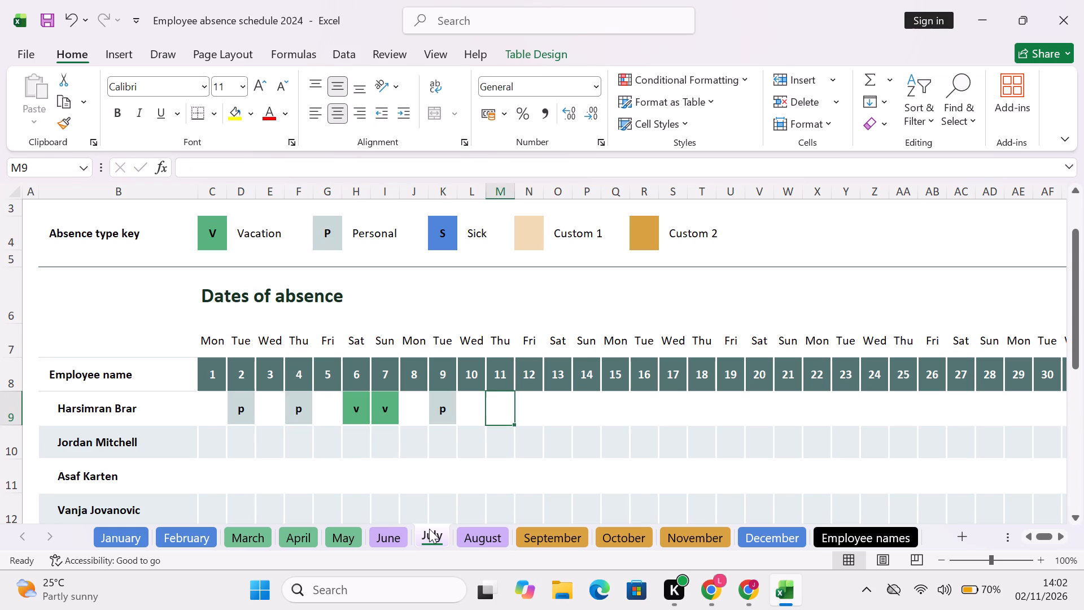
key(p)
key(Right)
In the first employee's July row, enter v on the 13th and 14th, p on the 16th and s for sick on the 18th.
key(Right)
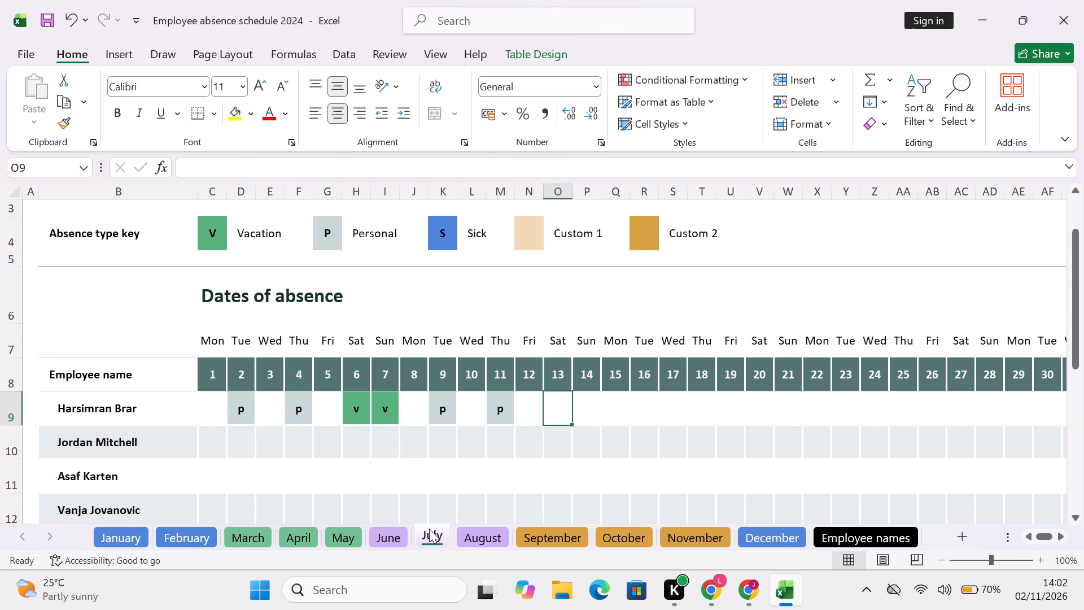
key(v)
key(Right)
key(v)
key(Right)
key(Right)
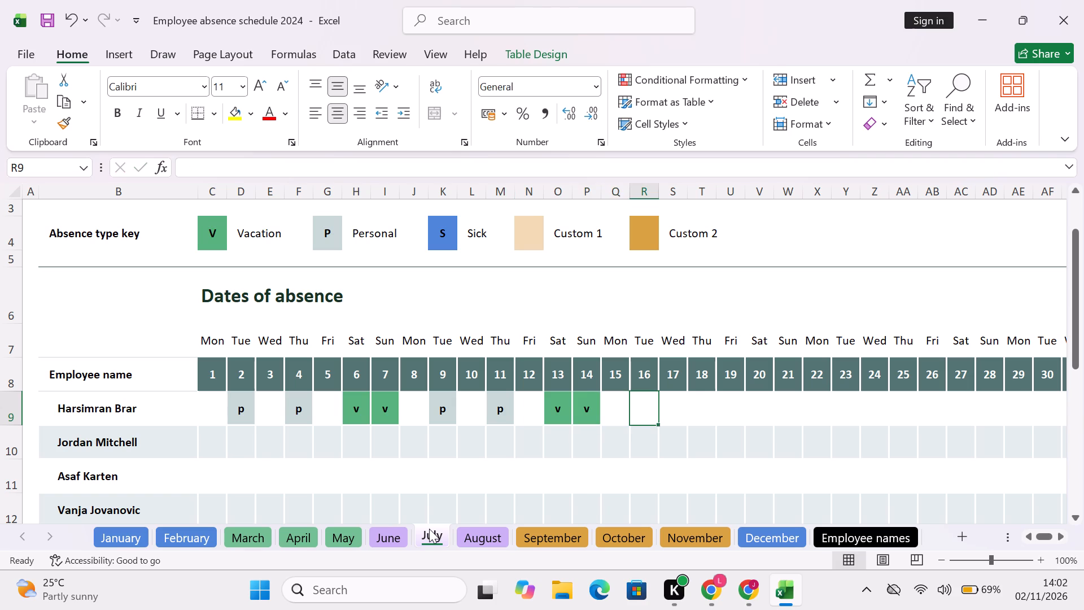
key(p)
key(Right)
key(Right)
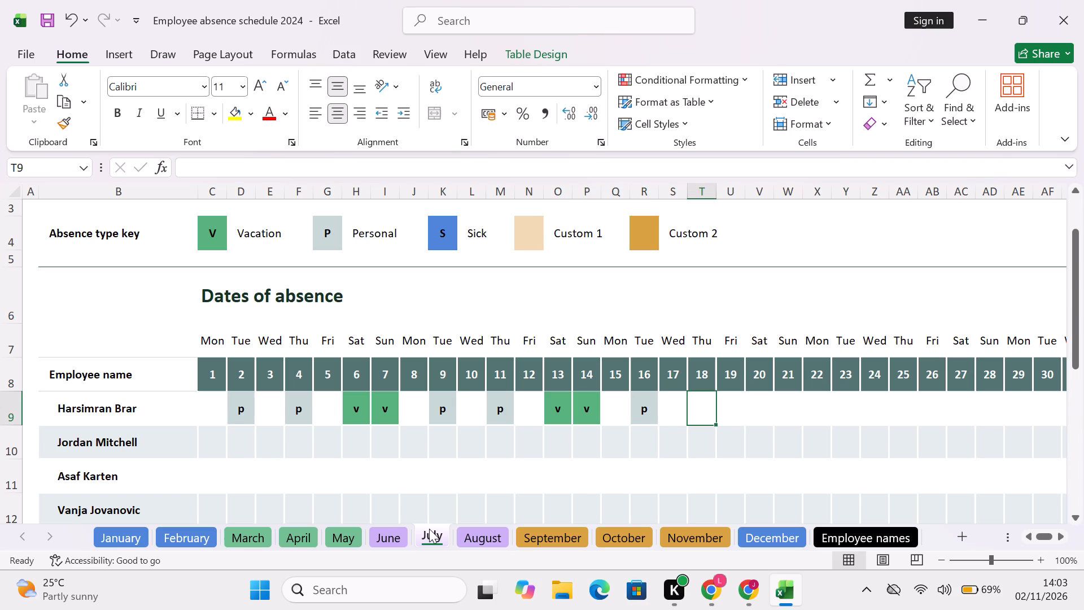
key(s)
key(Right)
In the first employee's July row, enter v on the 20th and 21st and p on the 23rd and 25th.
key(Right)
key(v)
key(Right)
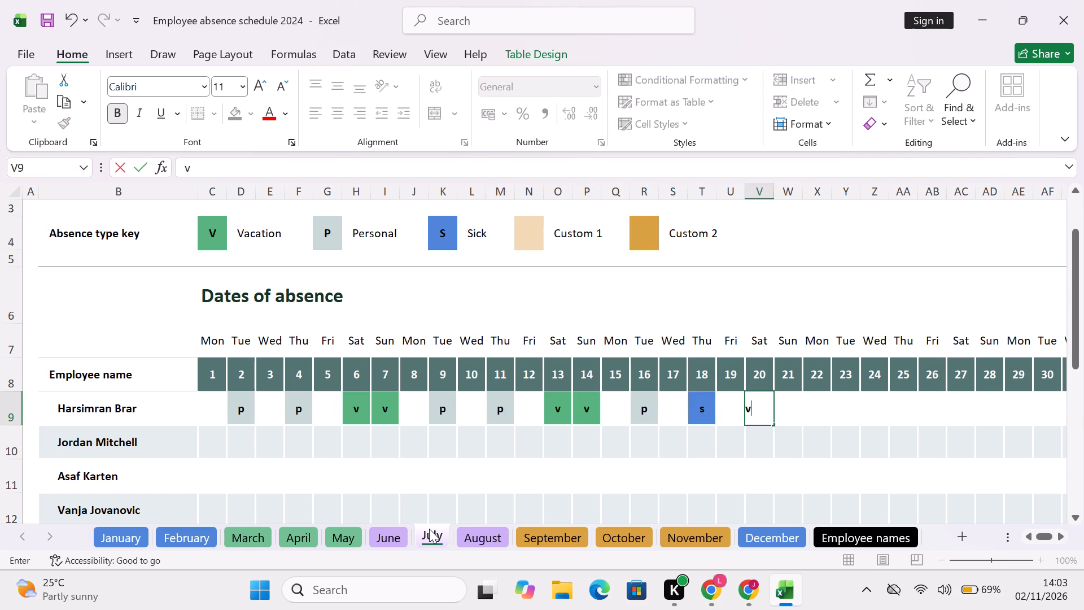
key(v)
key(Right)
key(Right)
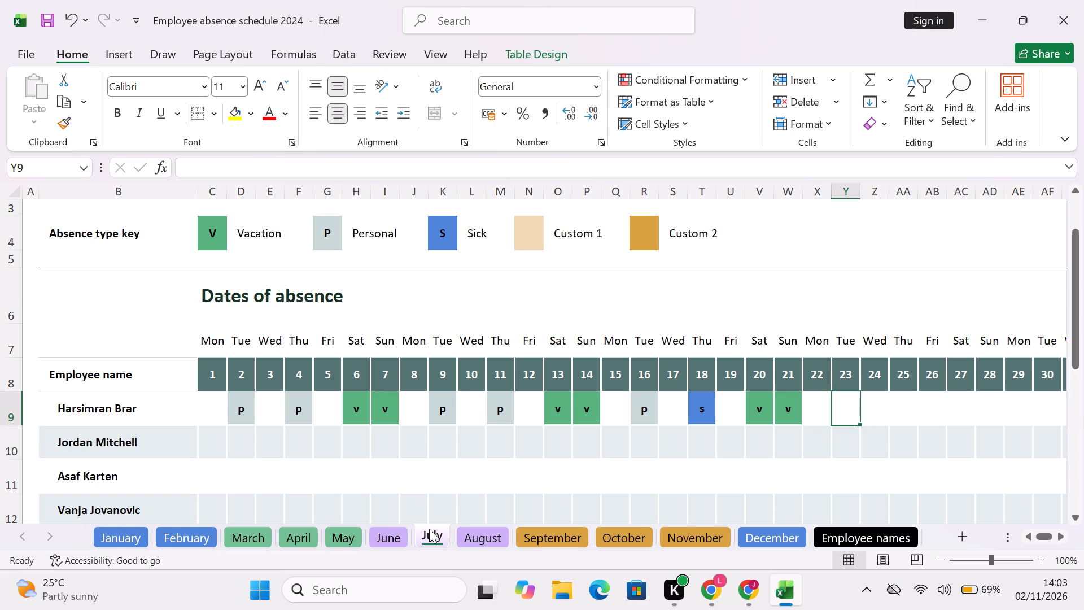
key(p)
key(Right)
key(Right)
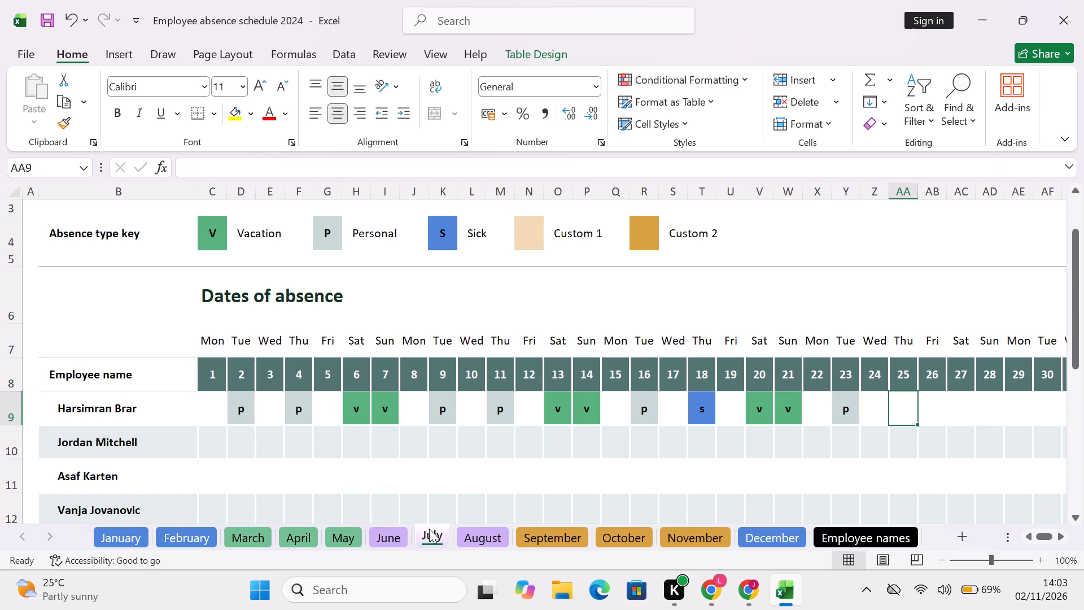
key(p)
key(Right)
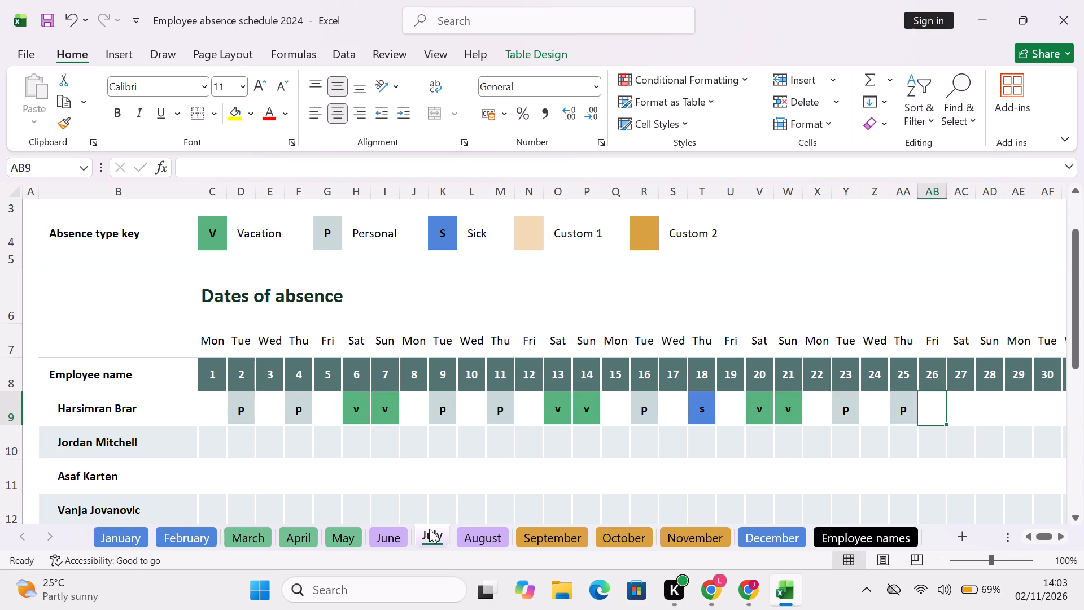
Complete the first employee's July row with v on the 27th and 28th and p on the 30th.
key(Right)
key(v)
key(Right)
key(v)
key(Right)
key(Right)
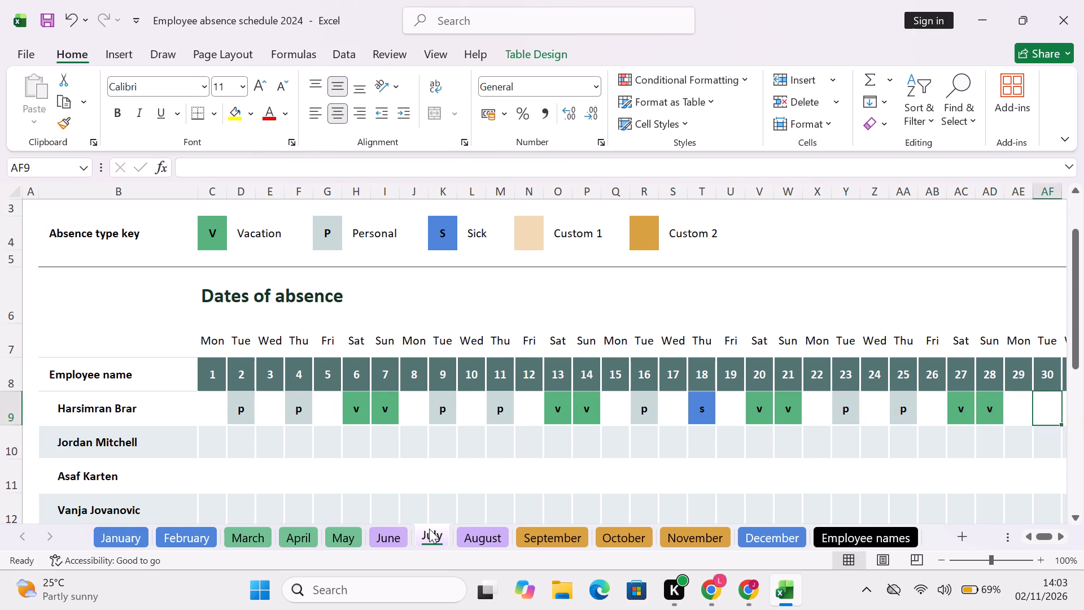
key(Right)
key(Left)
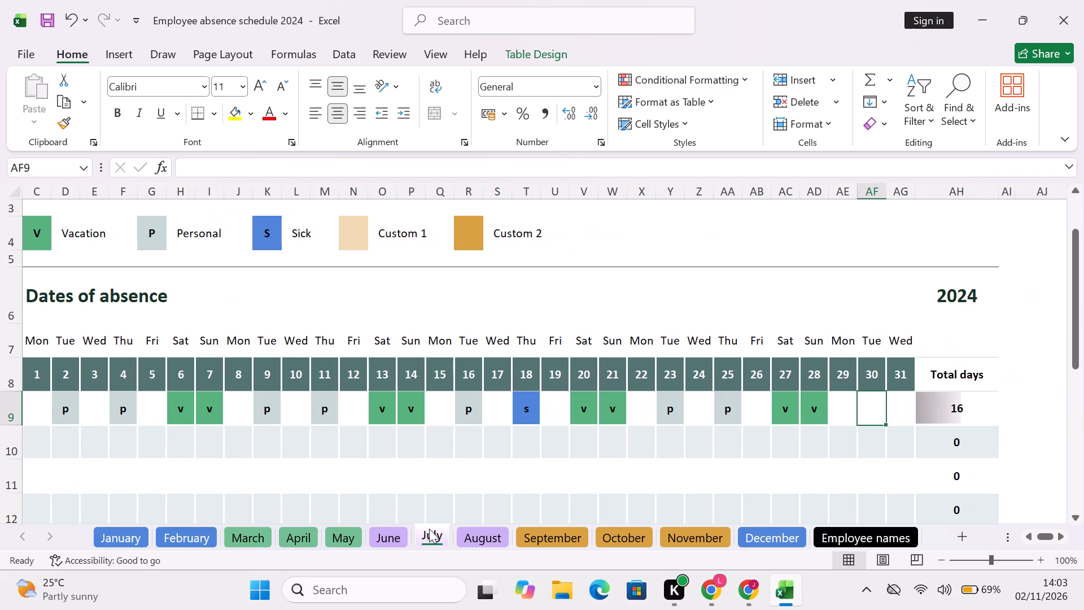
key(p)
key(Right)
In the second employee's July row, enter p on the 3rd and v on the 6th and 7th.
key(Down)
key(Left)
key(Left)
key(Left)
key(Left)
key(Left)
key(Left)
key(Left)
key(Left)
key(Left)
key(Left)
key(Left)
key(Left)
key(Left)
key(Left)
key(Left)
key(Left)
key(Left)
key(Left)
key(Left)
key(Left)
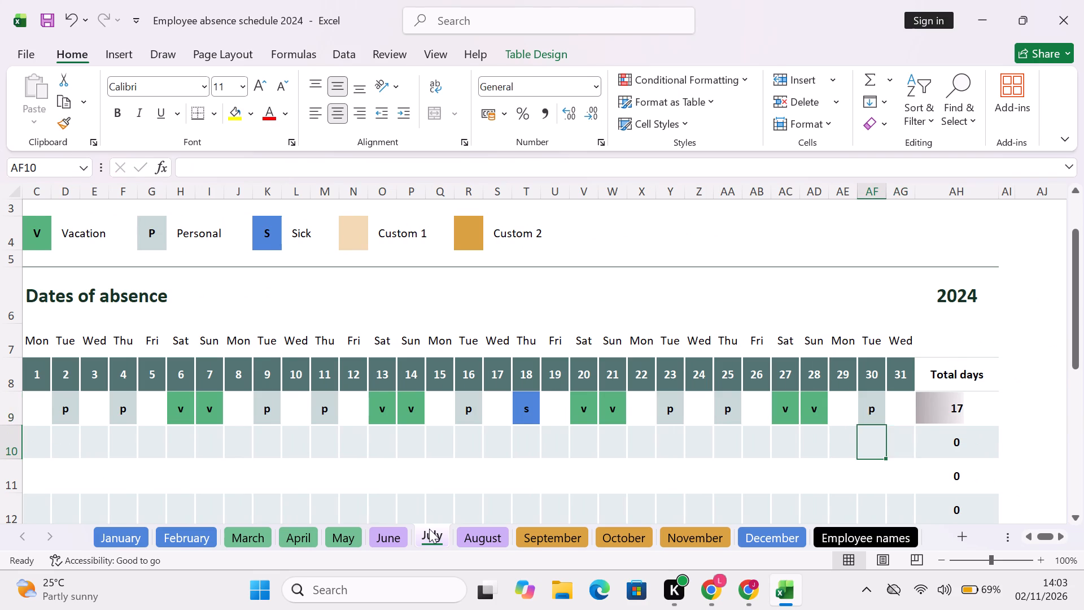
key(Right)
key(Right)
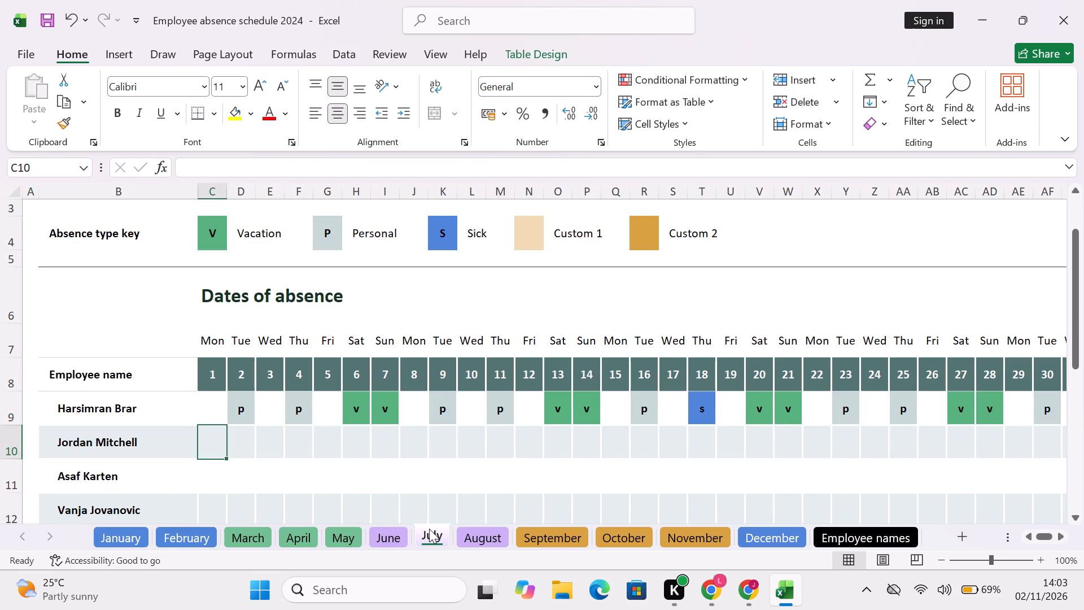
key(Right)
key(Left)
key(Right)
key(Right)
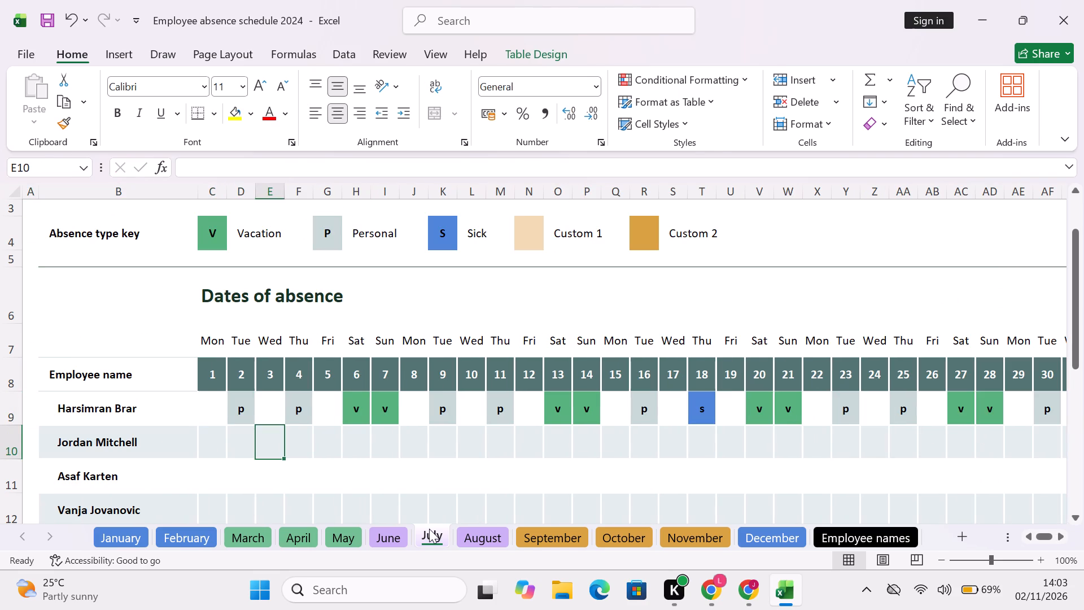
key(p)
key(Right)
key(Right)
key(Right)
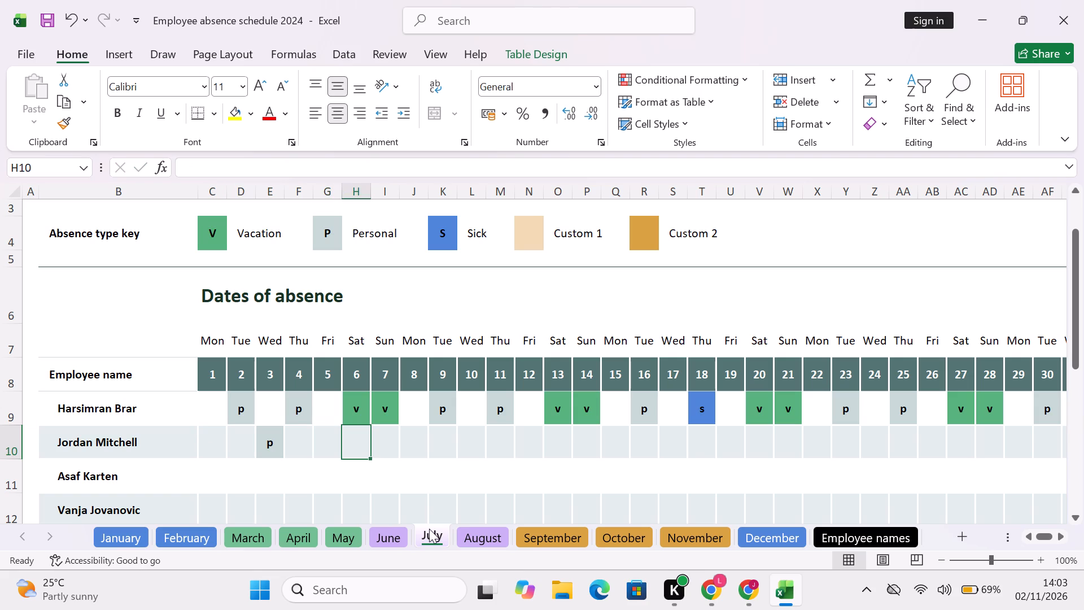
key(v)
key(Right)
key(v)
key(Right)
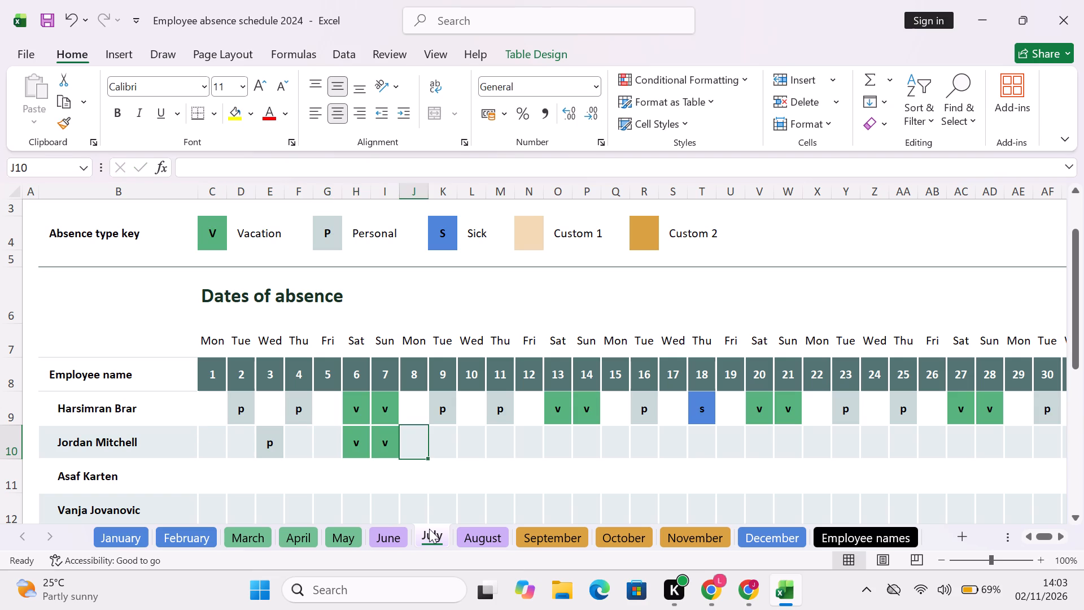
In the second employee's July row, enter p on the 10th and 12th and v on the 13th and 14th.
key(Right)
key(Right)
key(p)
key(Right)
key(Right)
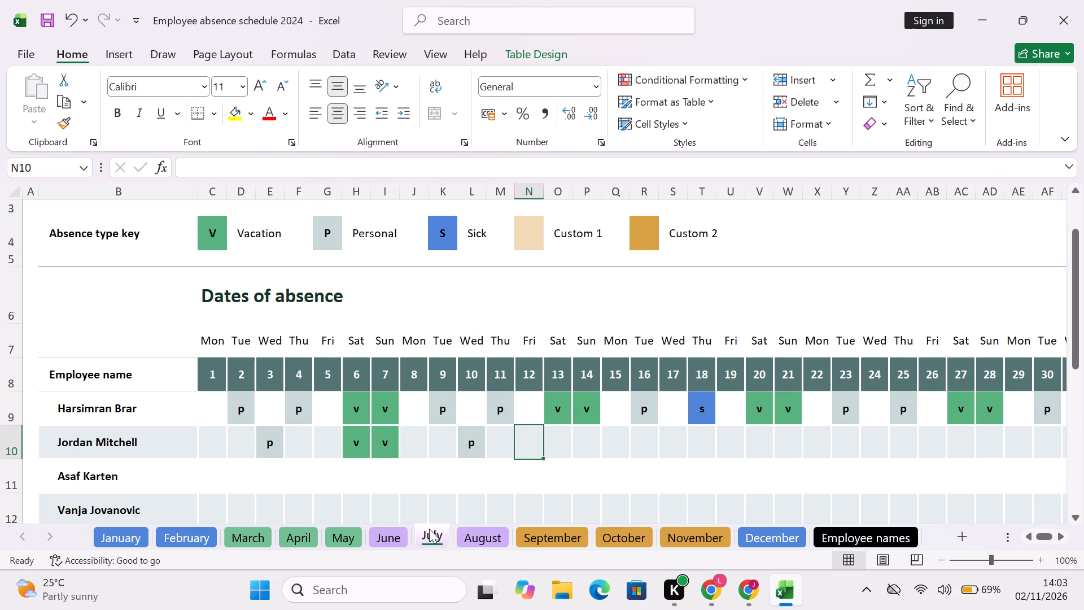
key(p)
key(Right)
key(Right)
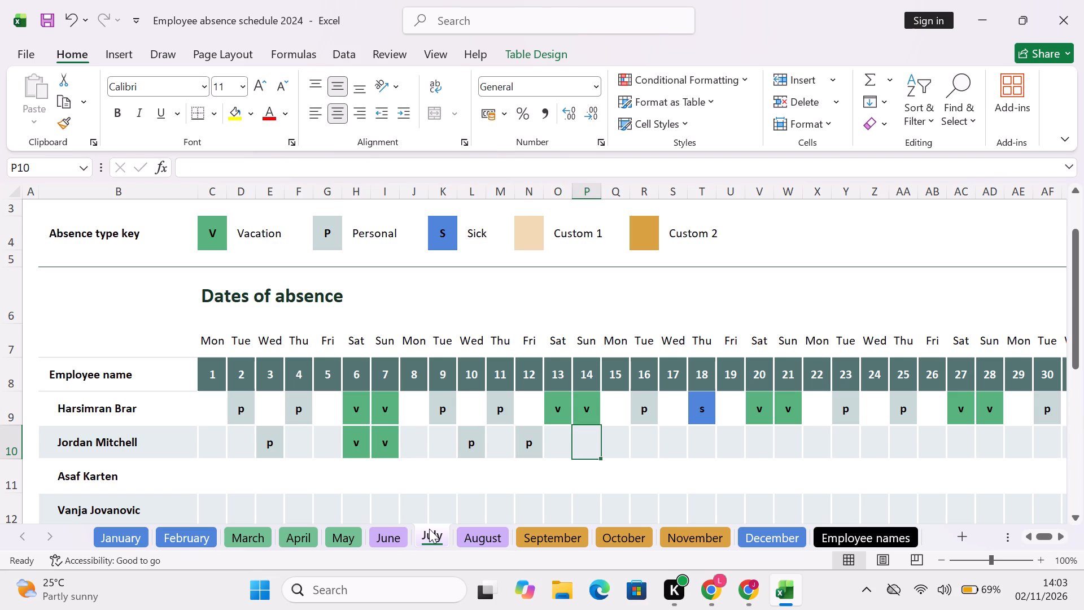
key(Left)
key(v)
key(Right)
key(v)
key(Right)
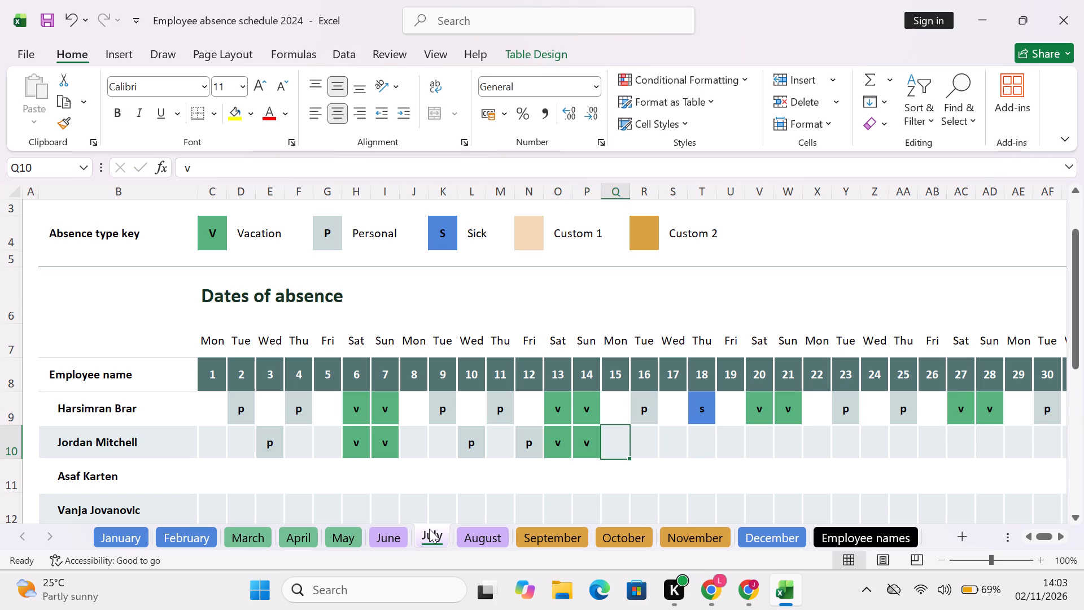
In the second employee's July row, enter personal absences (p) on the 15th, 17th and 19th.
key(Right)
key(Left)
key(p)
key(Right)
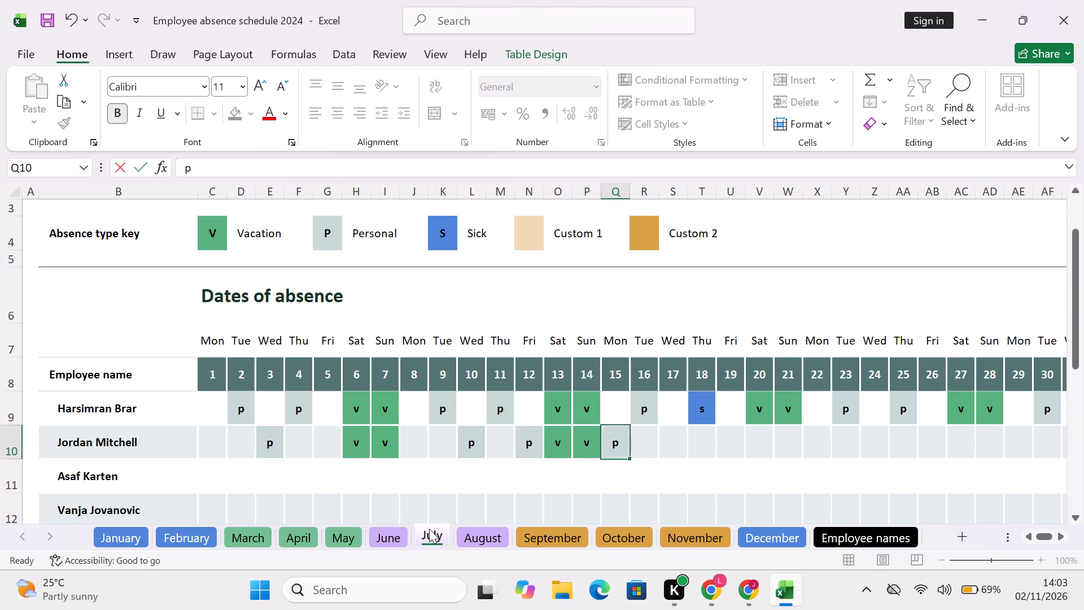
key(Right)
key(Right)
key(Left)
key(p)
key(Right)
key(Right)
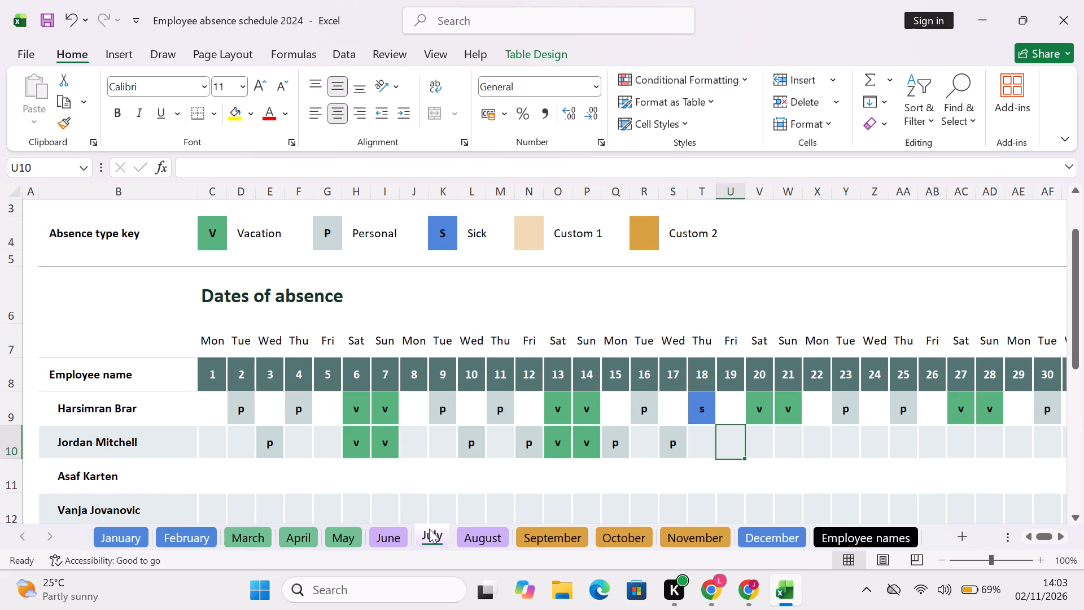
key(p)
key(Right)
In the second employee's July row, enter v on the 20th and 21st and p on the 24th and 26th.
key(v)
key(Right)
key(v)
key(Right)
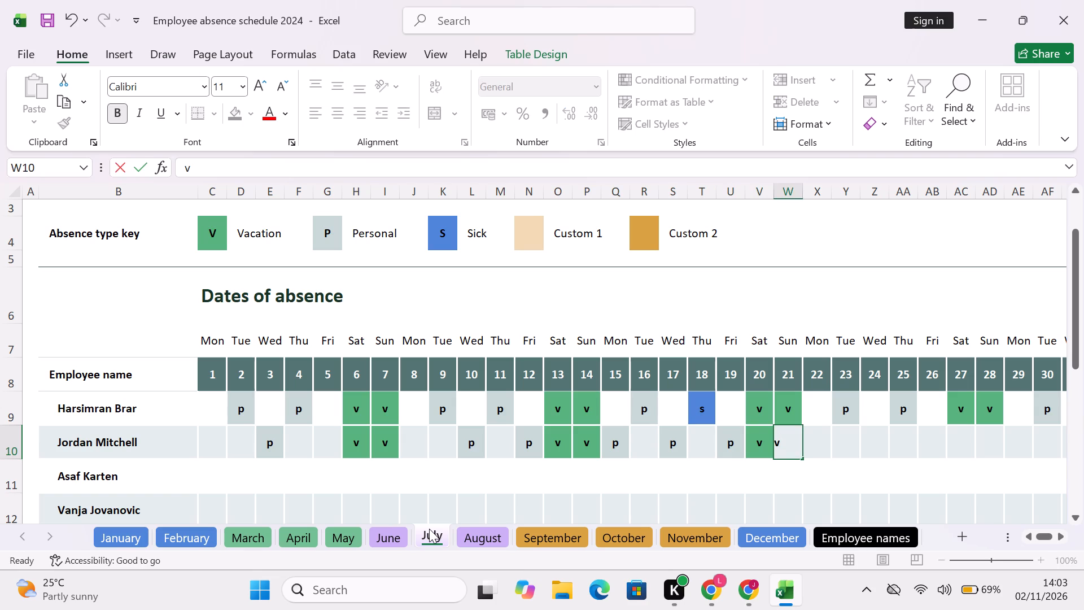
key(Right)
key(Right)
key(p)
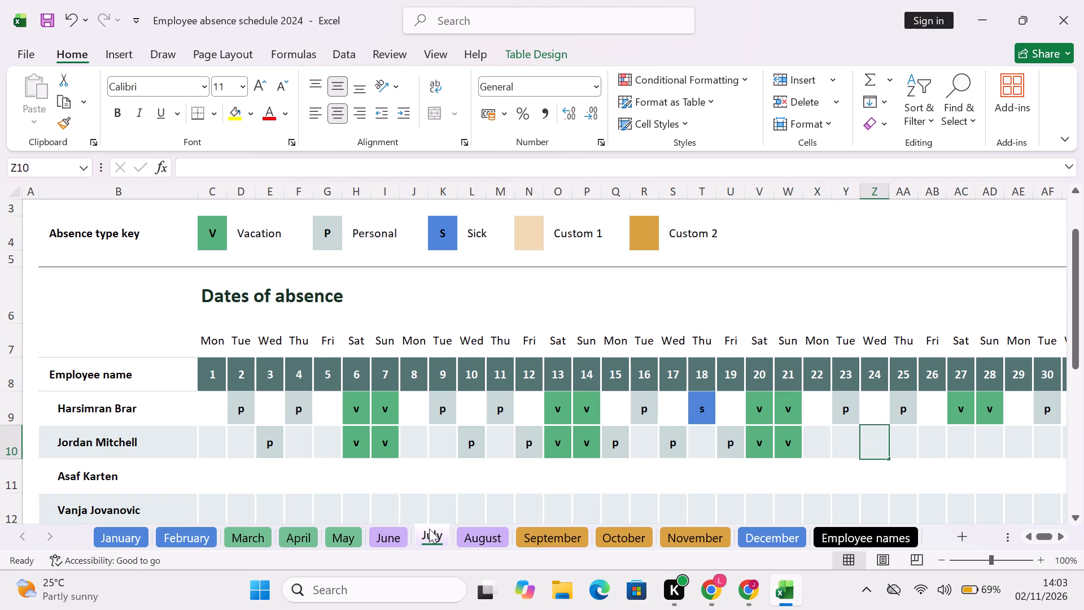
key(Right)
key(Right)
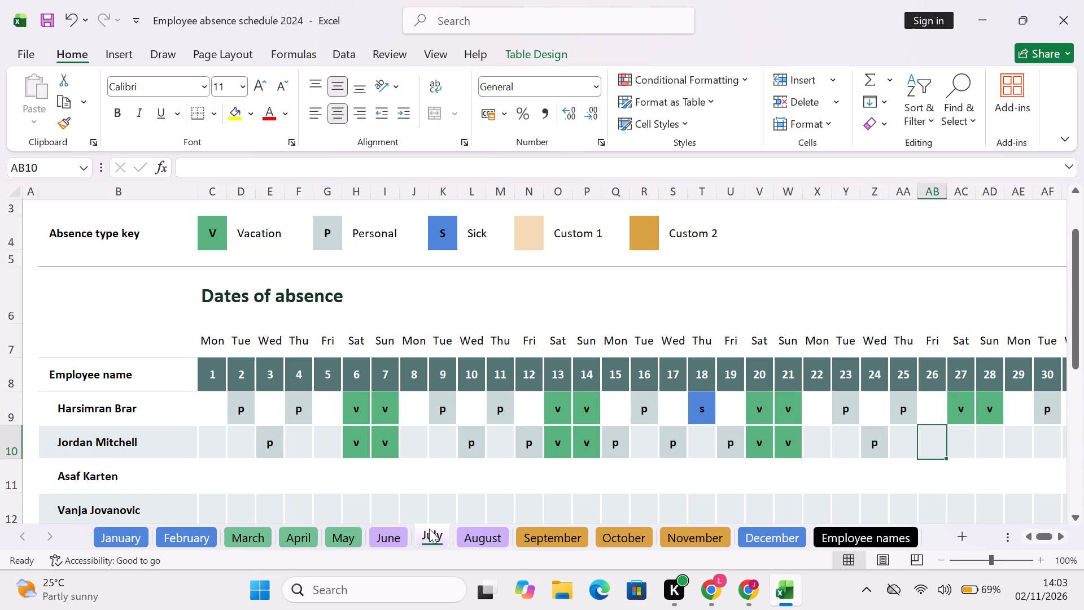
key(p)
key(Right)
Complete the second employee's July row with v on the 27th and 28th and s for sick on the 31st.
key(Right)
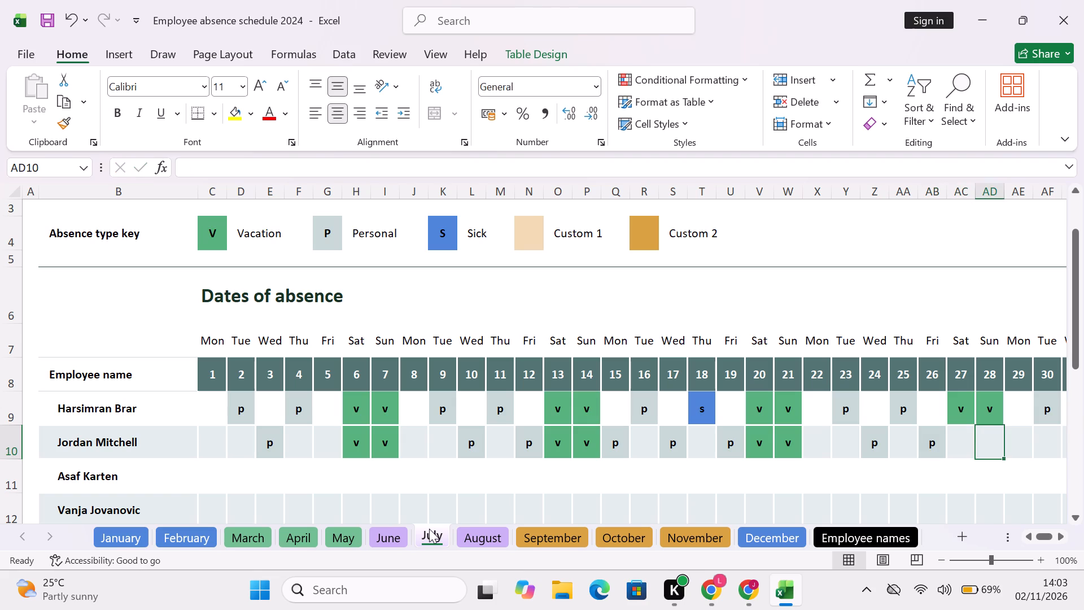
key(v)
key(Left)
key(v)
key(Right)
key(Right)
key(Right)
key(Right)
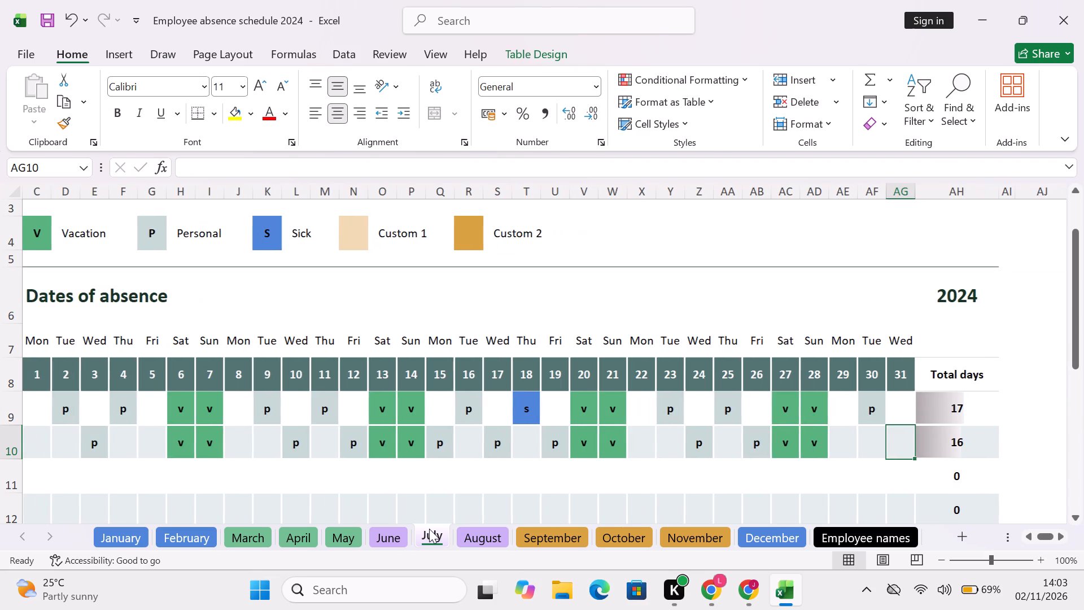
key(Left)
key(Right)
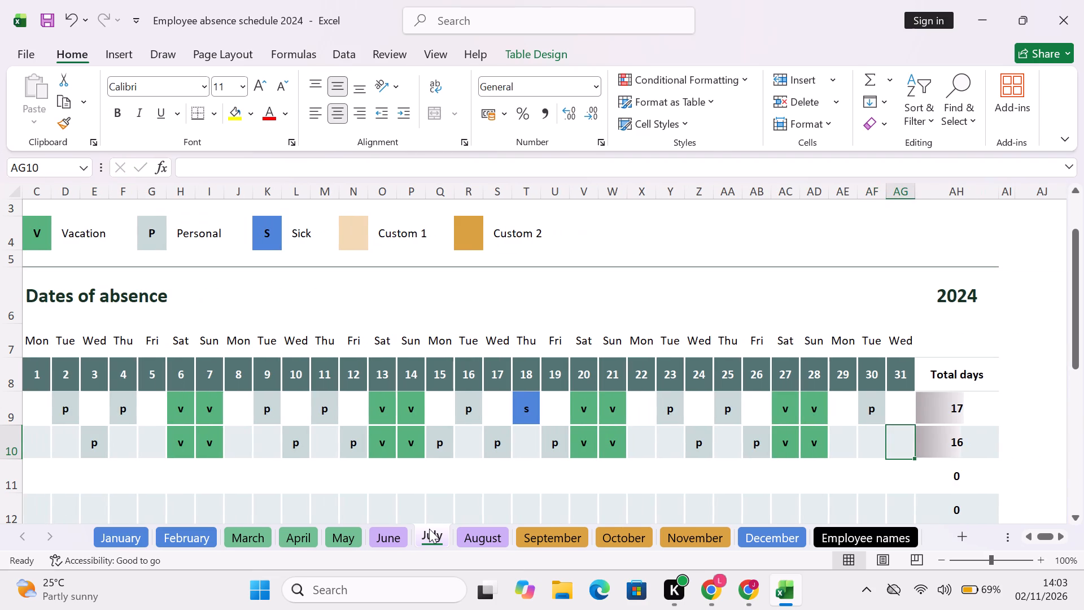
key(s)
key(Right)
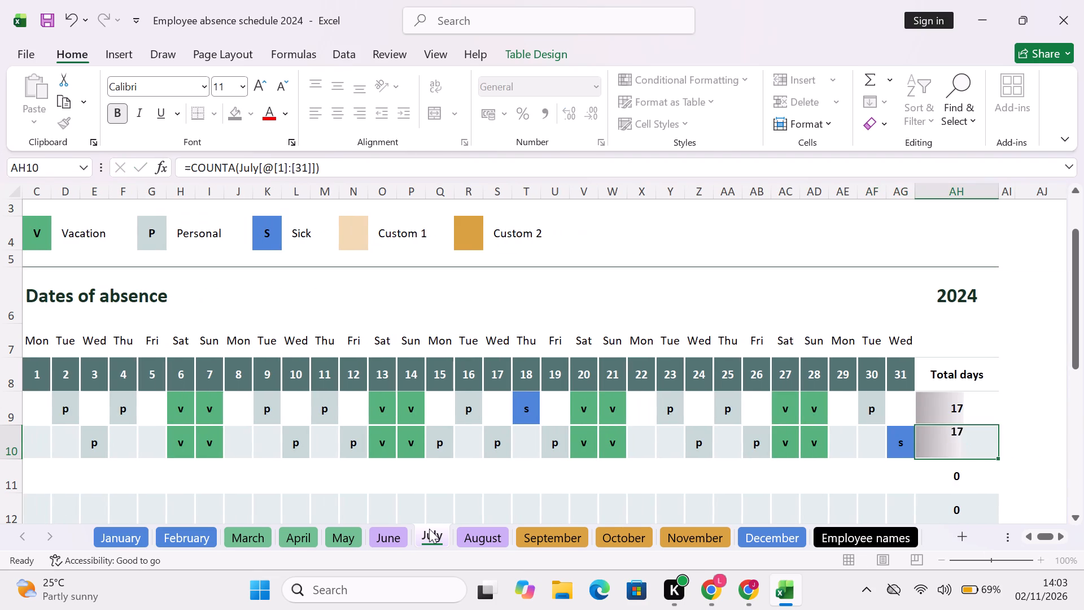
In the third employee's July row, enter personal absences (p) on the 2nd and 4th.
key(Down)
key(Left)
key(Left)
key(Left)
key(Left)
key(Left)
key(Left)
key(Left)
key(Left)
key(Left)
key(Left)
key(Left)
key(Left)
key(Left)
key(Left)
key(Left)
key(Left)
key(Left)
key(Left)
key(Left)
key(Left)
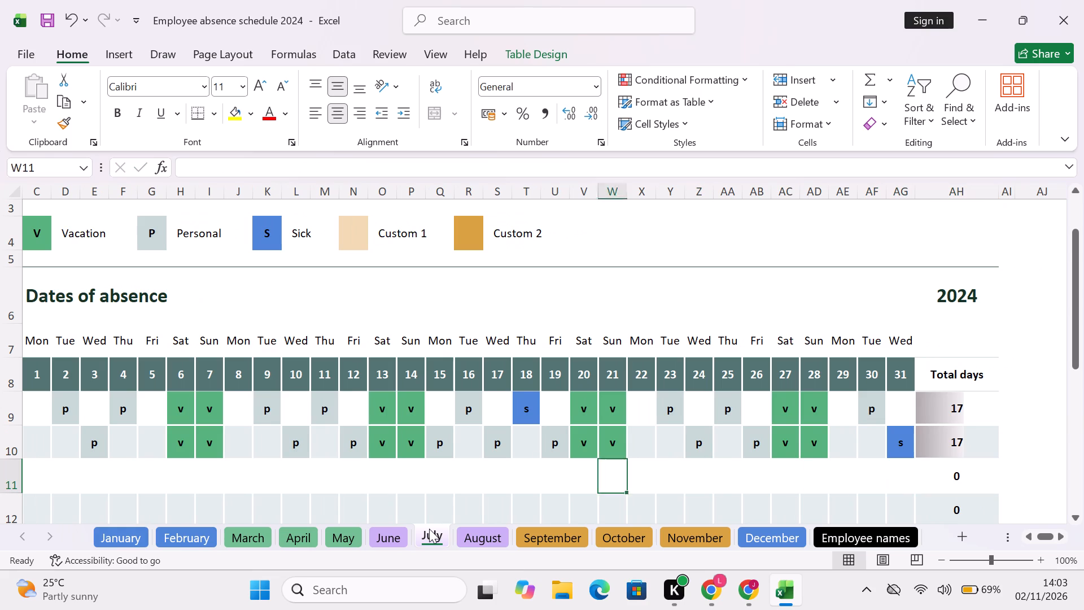
key(Left)
key(Left)
key(Left)
key(Left)
key(Right)
key(Right)
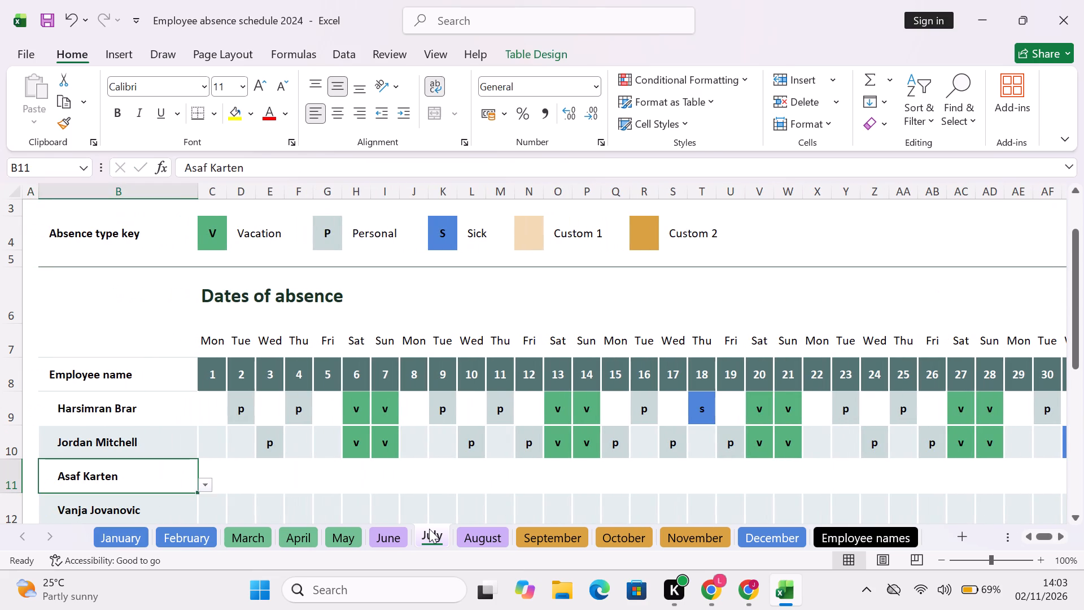
key(Right)
key(Left)
key(Right)
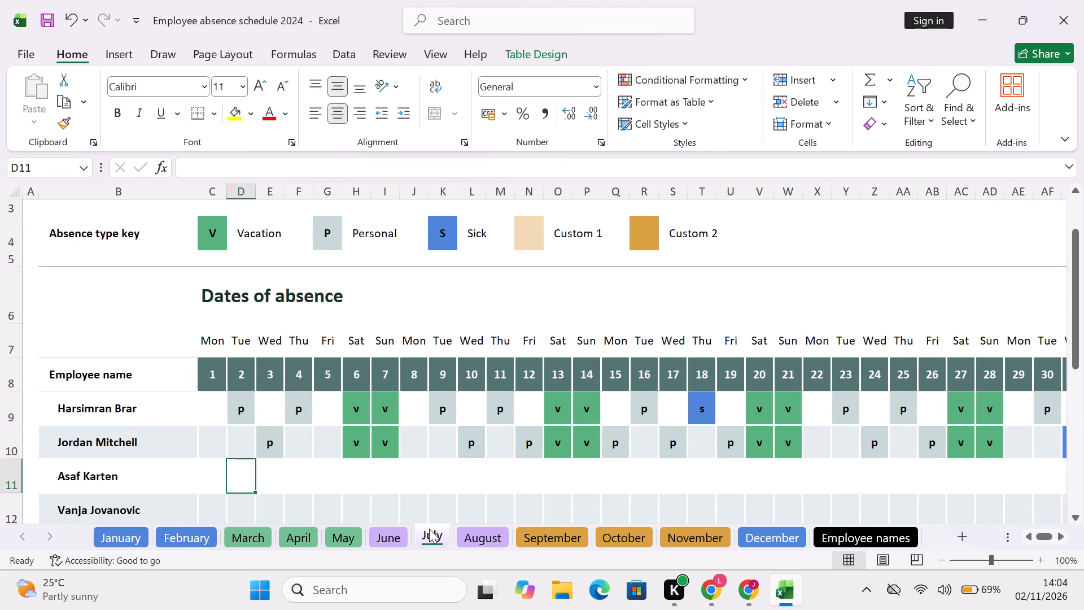
key(p)
key(Right)
key(Right)
key(Right)
key(Left)
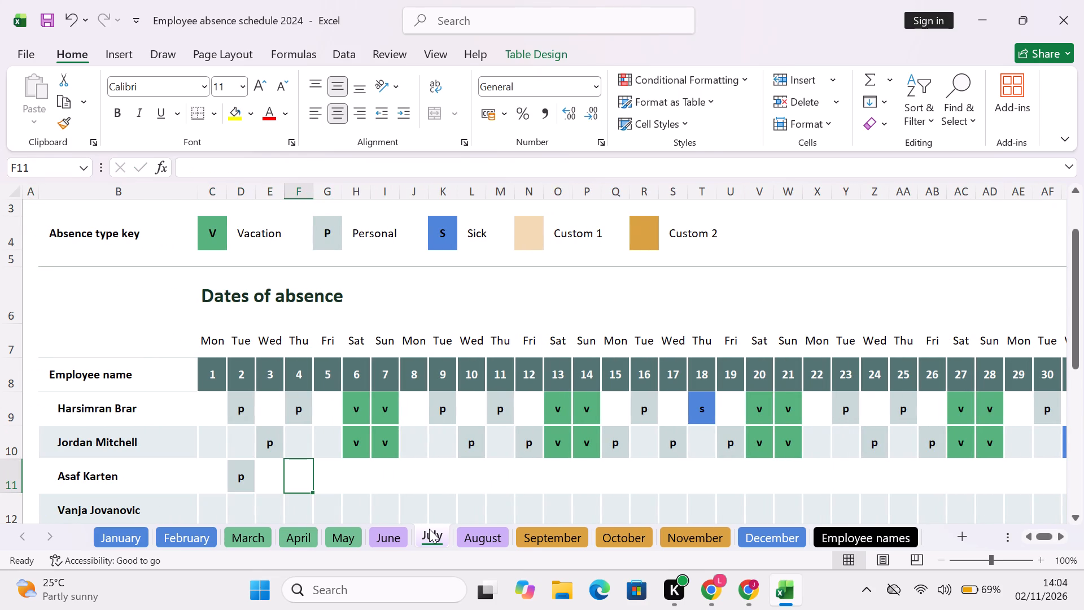
key(p)
key(Right)
In the third employee's July row, enter v on the 6th and 7th and p on the 8th and 11th.
key(Right)
key(v)
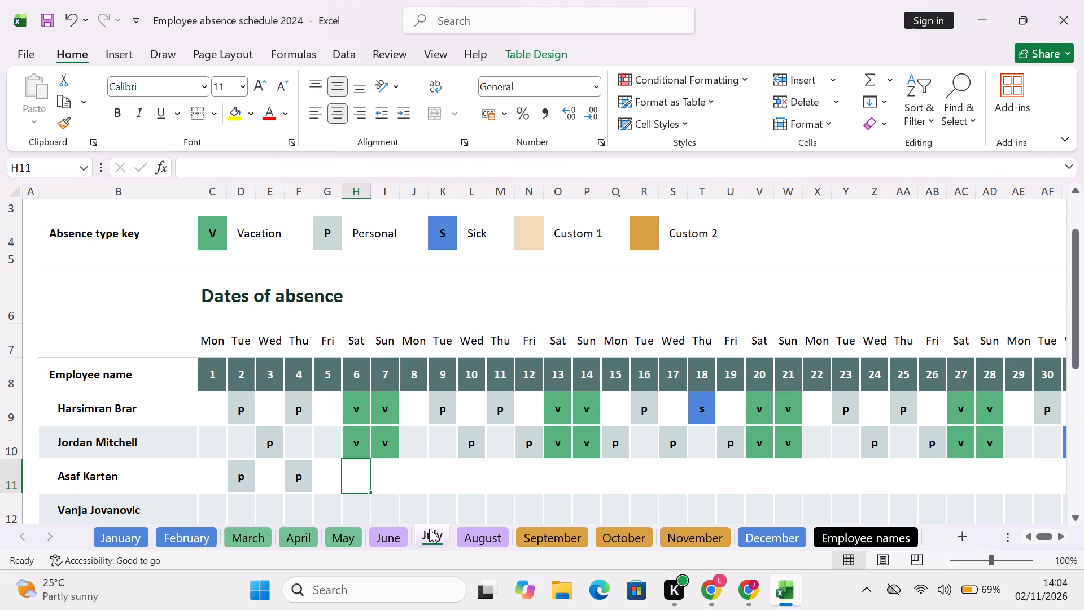
key(Right)
key(v)
key(Right)
key(Right)
key(Right)
key(Left)
key(Left)
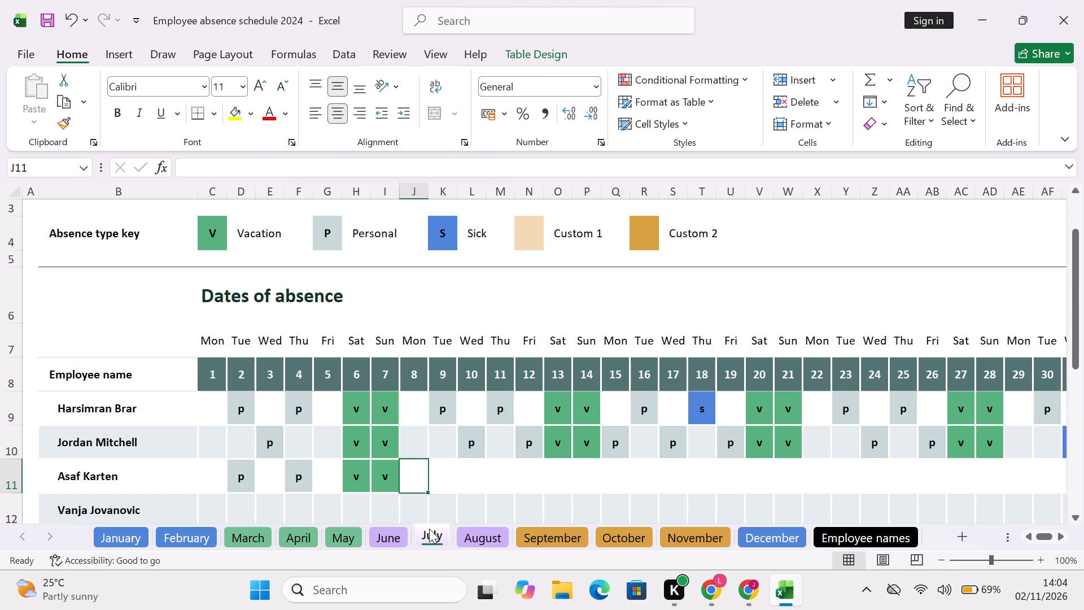
key(p)
key(Right)
key(Right)
key(Right)
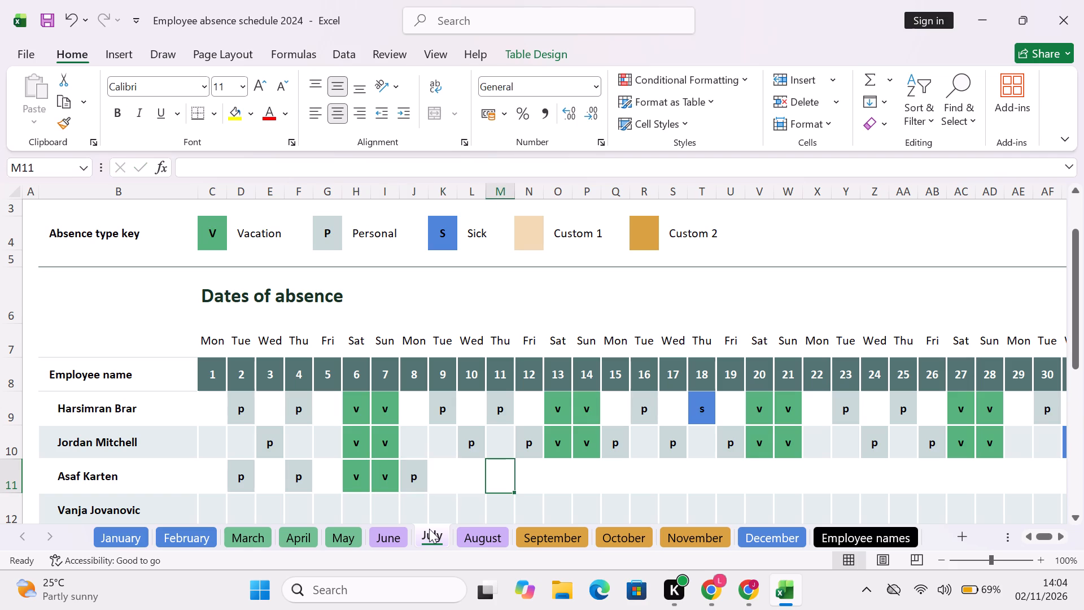
key(p)
key(Right)
In the third employee's July row, enter v on the 13th and 14th and p on the 16th and 19th.
key(Right)
key(Right)
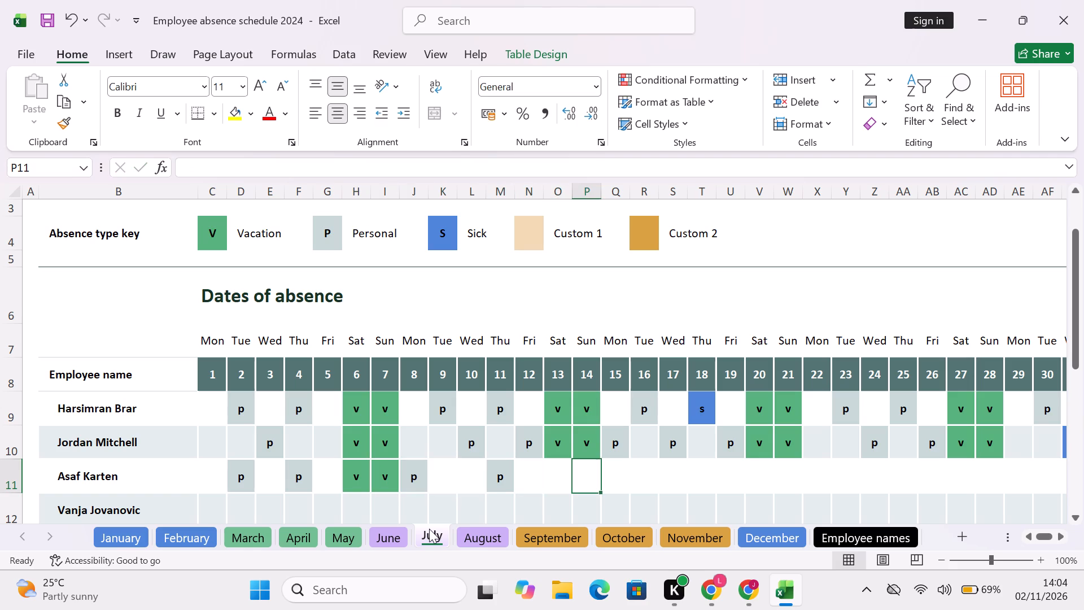
key(Left)
key(v)
key(Right)
key(v)
key(Right)
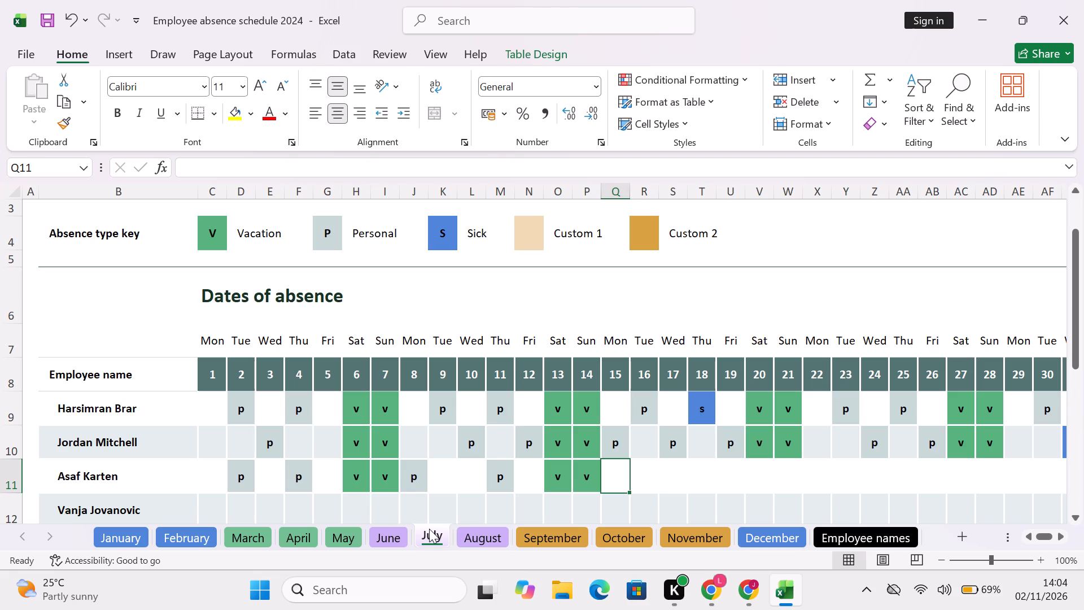
key(Right)
key(Right)
key(Left)
key(p)
key(Right)
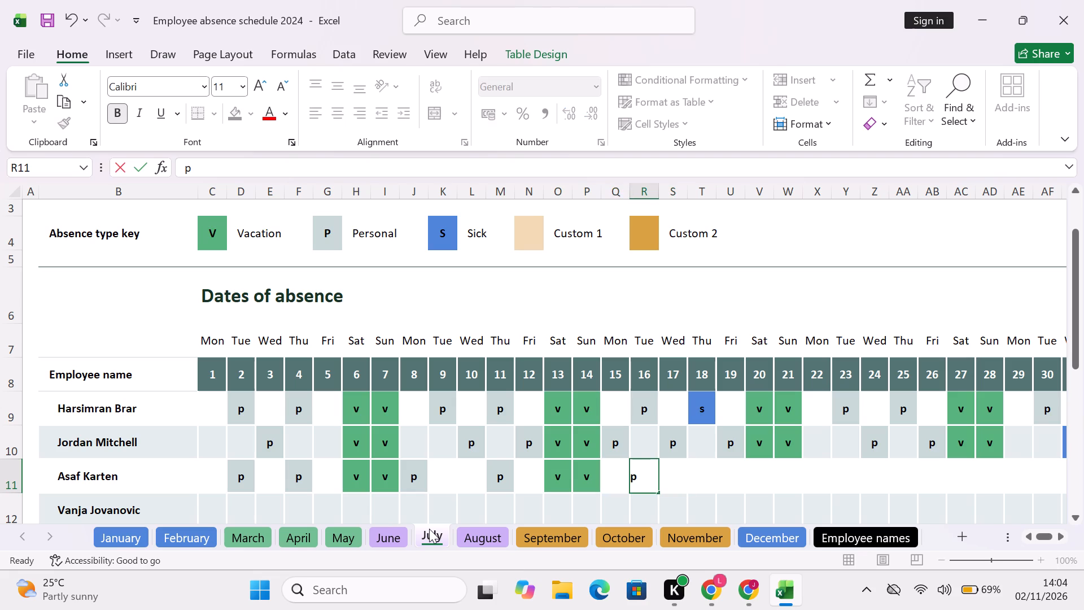
key(Right)
key(Right)
key(Left)
key(Right)
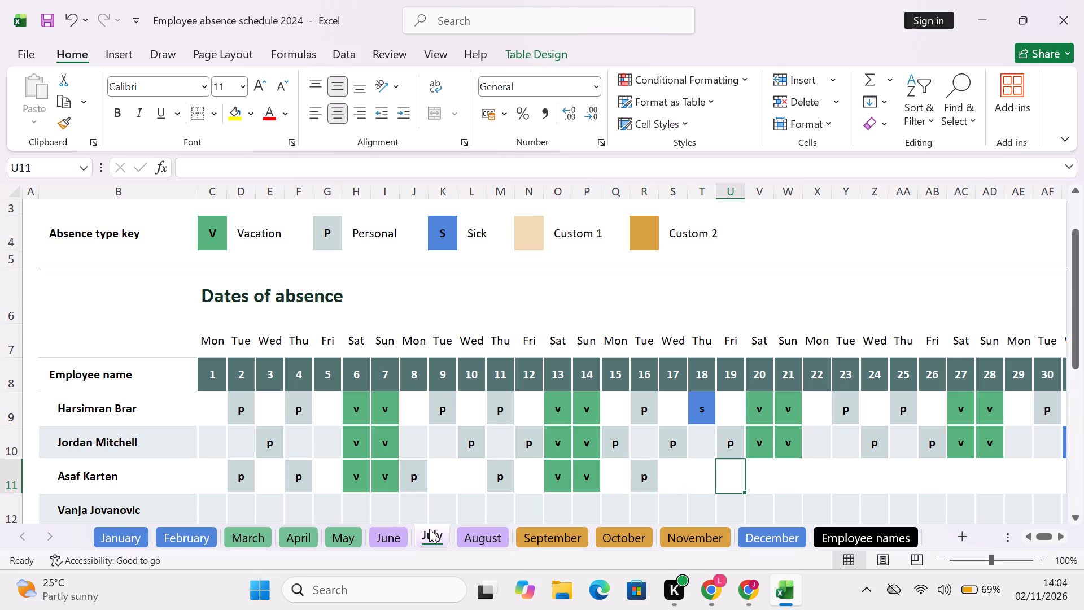
key(p)
key(Right)
In the third employee's July row, enter v on the 20th and 21st and p on the 22nd.
key(v)
key(Right)
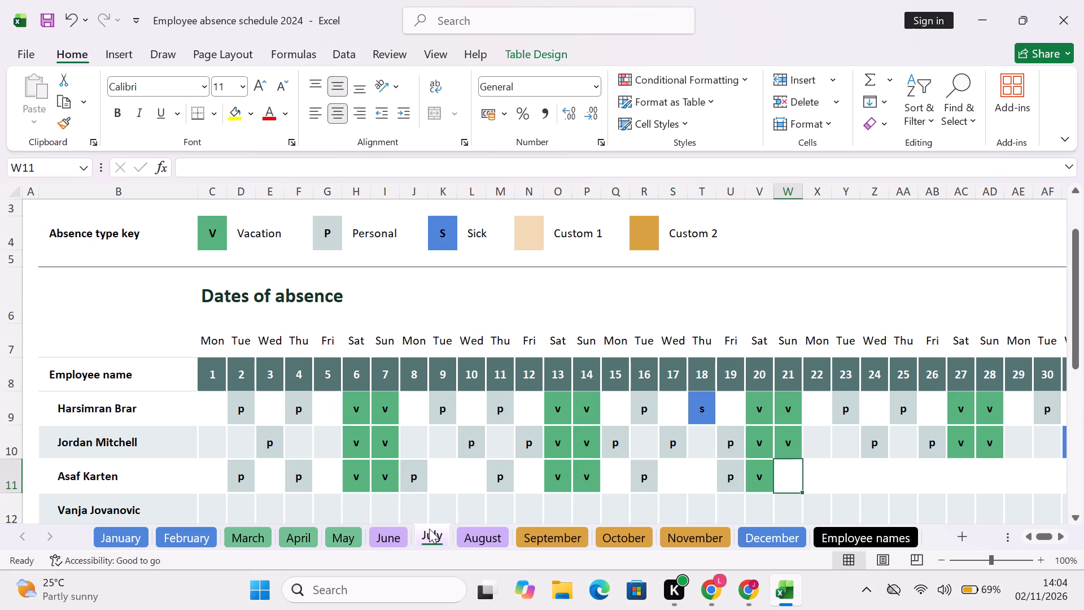
key(v)
key(Right)
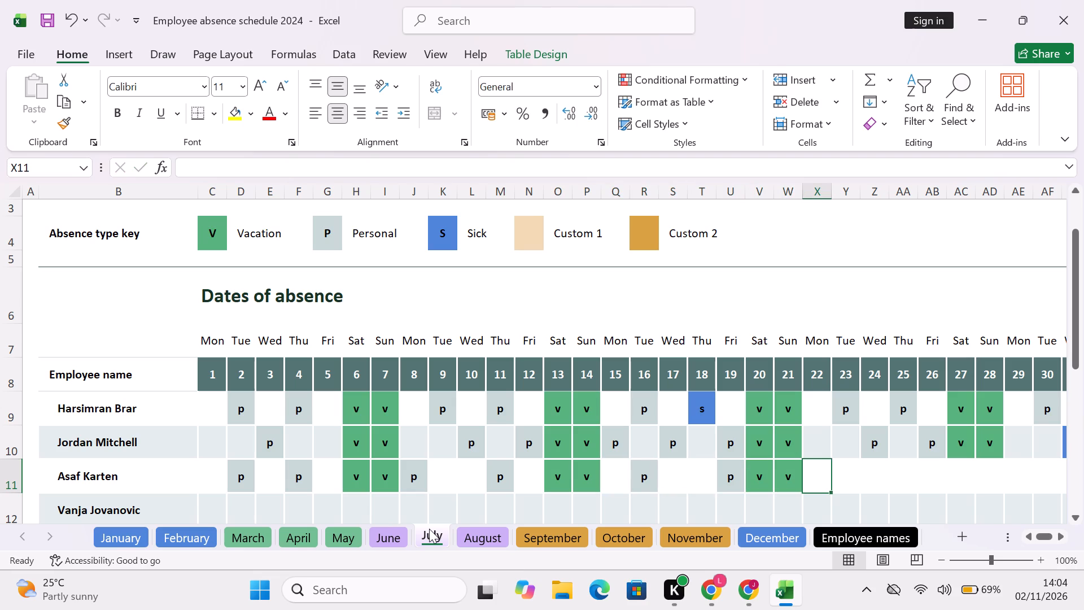
key(p)
key(Right)
In the third employee's July row, enter s for sick on the 25th and v on the 27th.
key(Right)
key(Right)
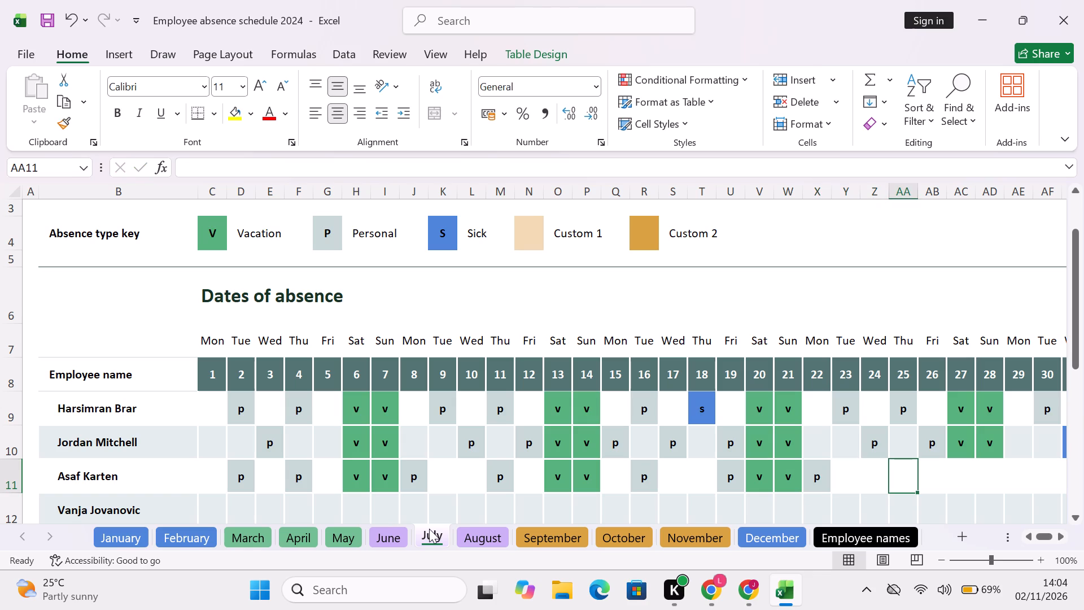
key(s)
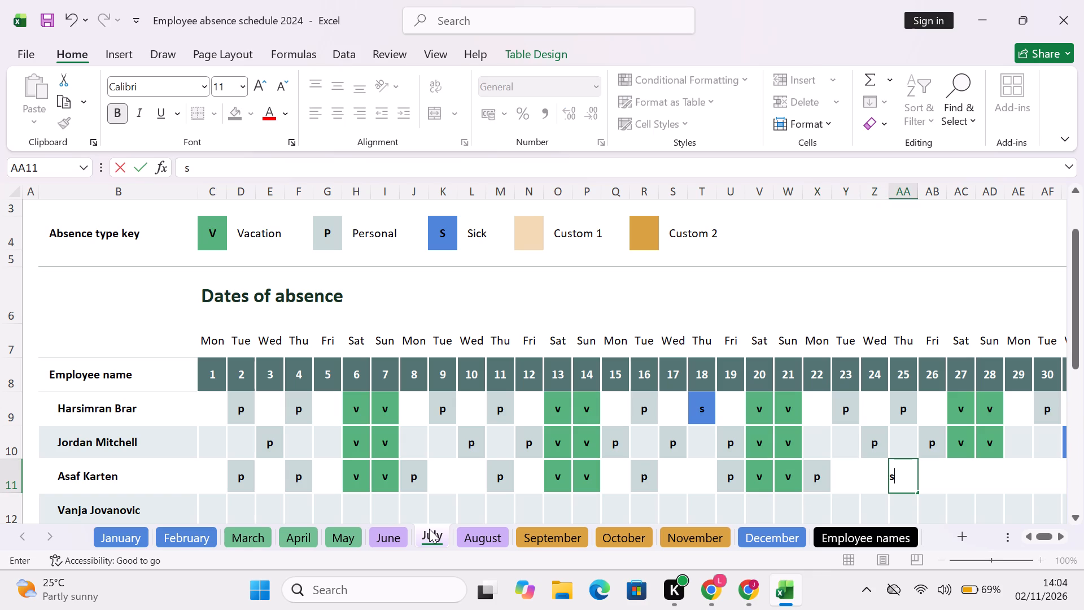
key(Right)
key(Right)
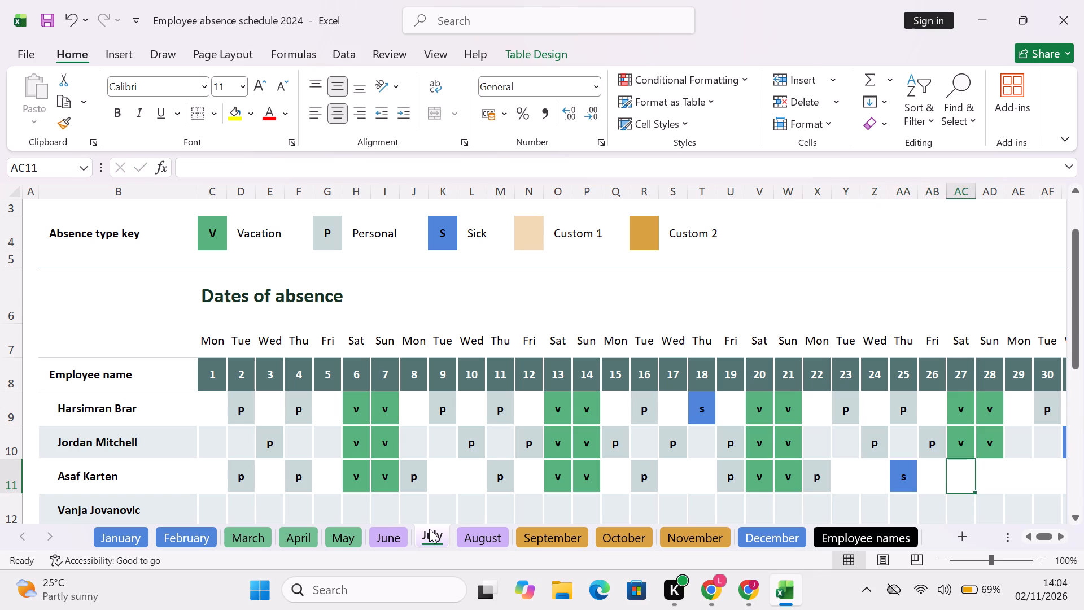
key(Right)
key(Left)
key(v)
key(Left)
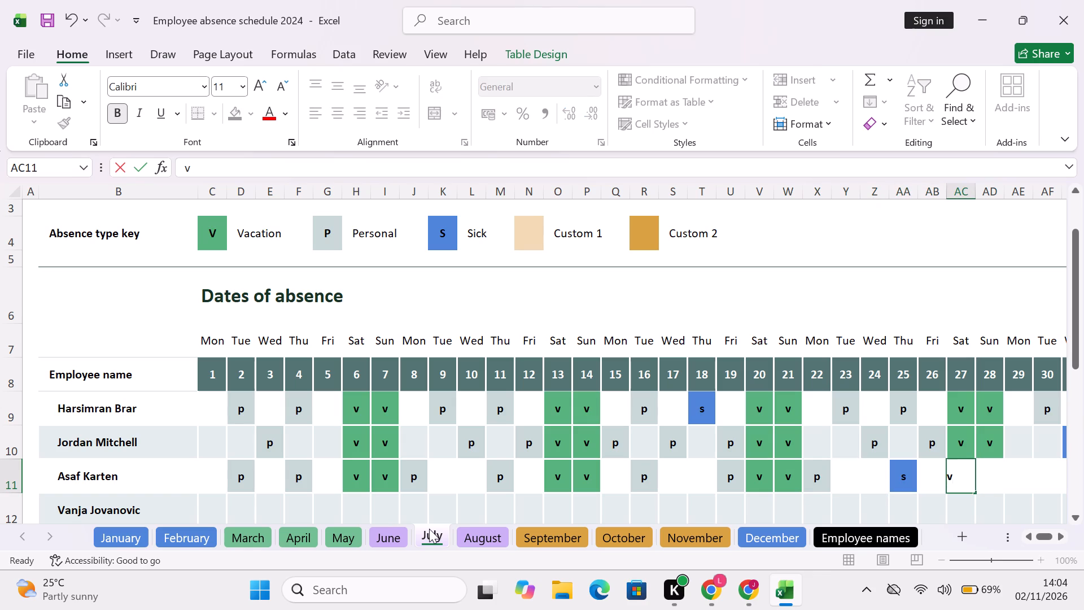
Check the second employee's July absence entries over the first ten days of the month.
key(Left)
key(Left)
key(Left)
key(Left)
key(Left)
key(Left)
key(Left)
key(Left)
key(Left)
key(Left)
key(Left)
key(Left)
key(Left)
key(Left)
key(Left)
key(Left)
key(Left)
key(Left)
key(Left)
key(Left)
key(Up)
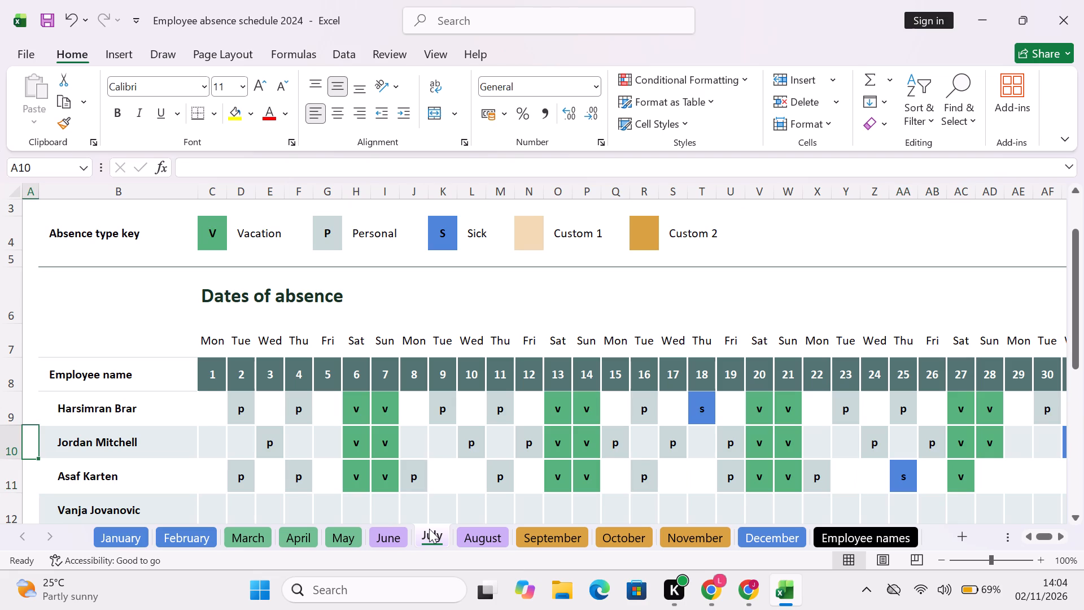
key(Up)
key(Down)
key(Right)
key(Right)
key(Right)
key(Right)
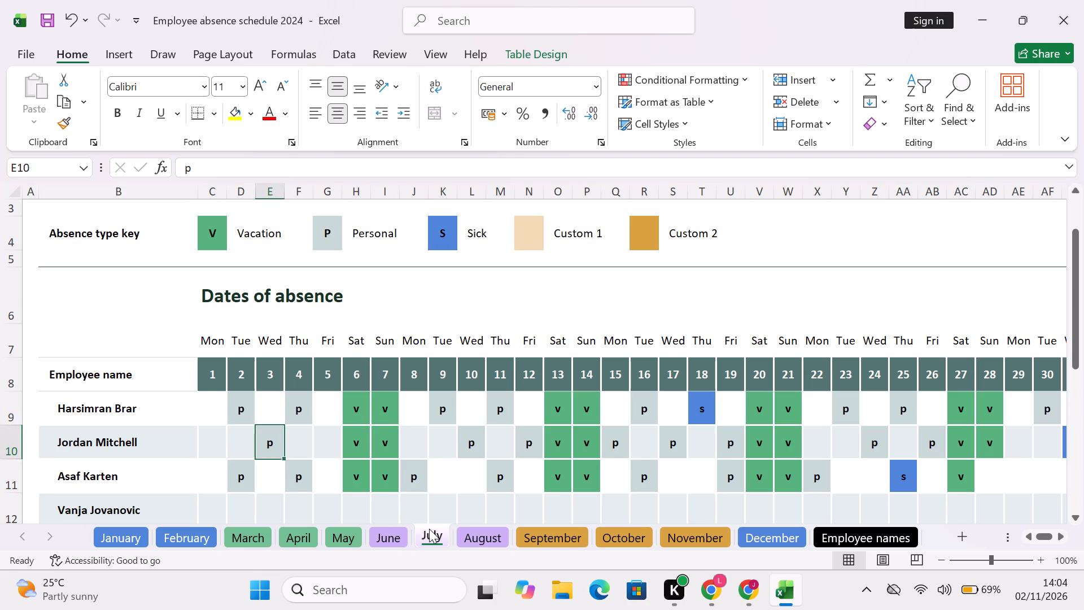
key(Right)
key(Right)
key(Right)
key(Left)
key(Left)
key(Left)
key(Left)
key(Left)
key(Left)
key(Left)
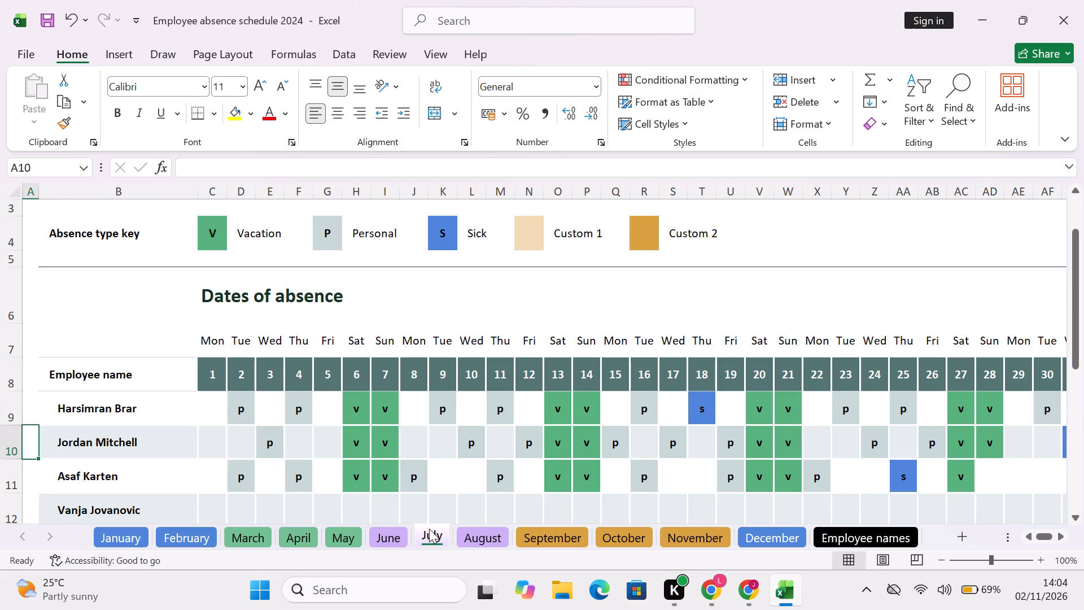
key(Right)
key(Right)
key(Right)
key(Right)
key(Right)
key(Right)
key(Right)
key(Right)
key(Right)
key(Right)
key(Right)
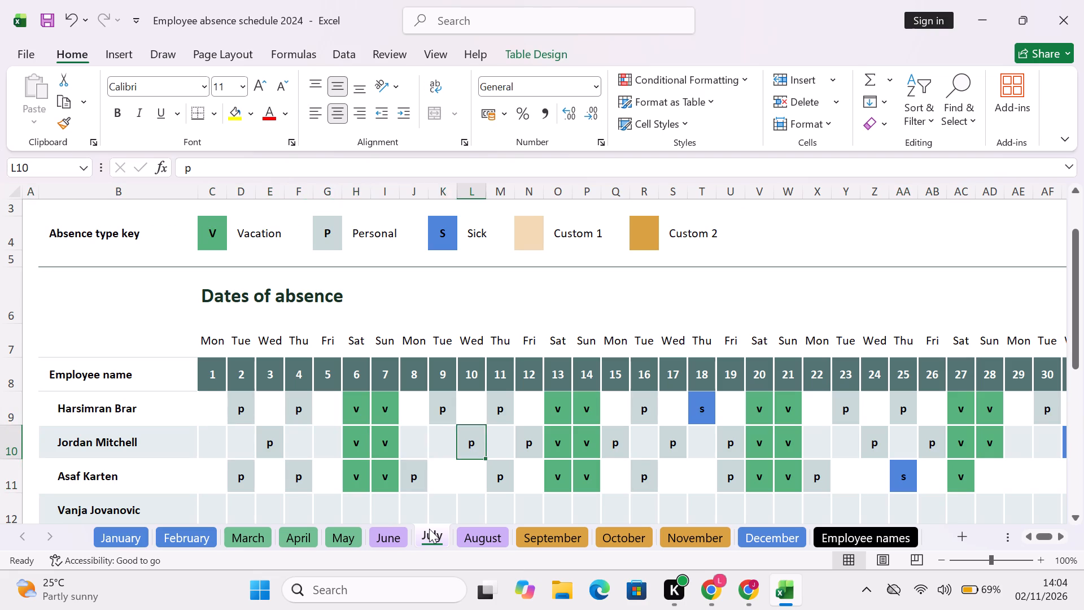
key(Left)
key(Left)
key(Left)
key(Left)
key(Left)
key(Left)
key(Left)
key(Left)
key(Left)
key(Left)
key(Left)
key(Left)
key(Left)
key(Right)
key(Right)
key(Right)
key(Right)
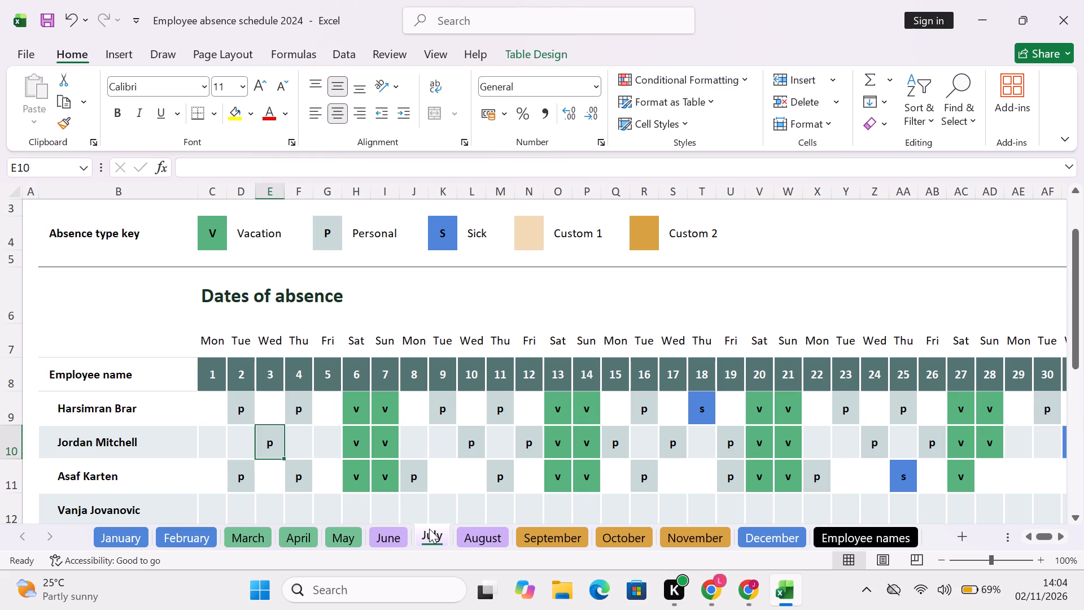
key(Right)
key(Right)
key(Left)
key(Left)
key(Left)
key(Left)
key(Left)
key(Down)
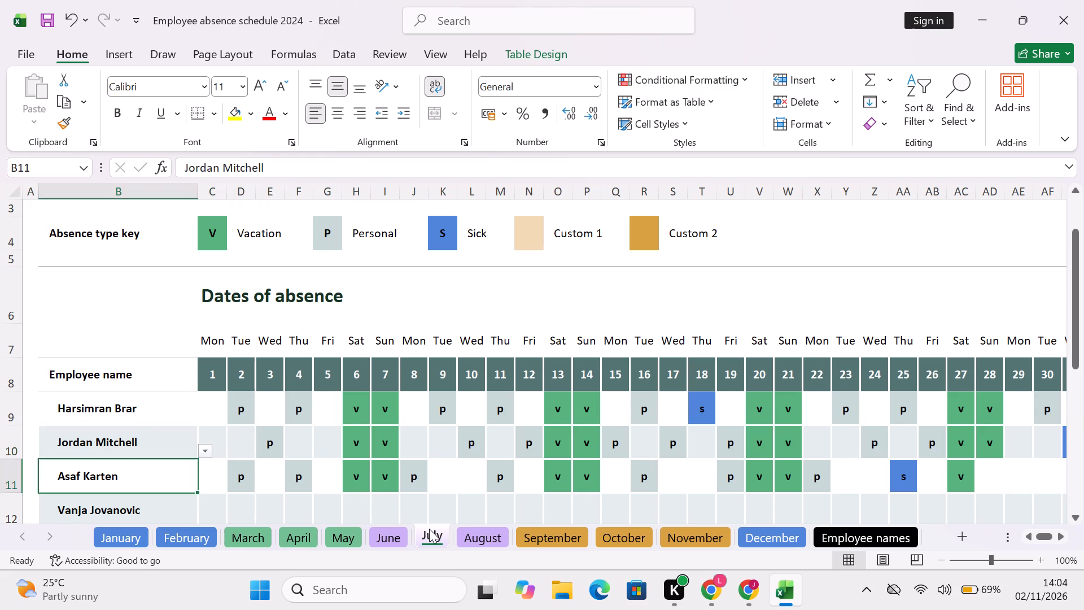
Check the third employee's July absence entries over the first half of the month.
key(Down)
key(Up)
key(Up)
key(Right)
key(Right)
key(Down)
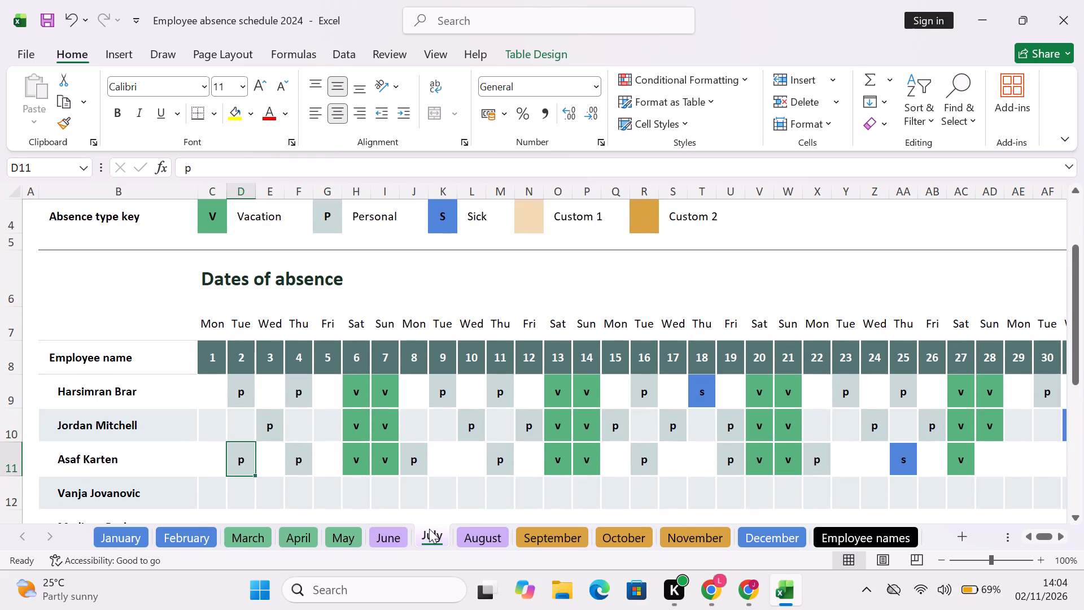
key(Left)
key(Left)
key(Left)
key(Right)
key(Right)
key(Right)
key(Right)
key(Right)
key(Right)
key(Right)
key(Right)
key(Right)
key(Right)
key(Right)
key(Right)
key(Right)
key(Right)
key(Right)
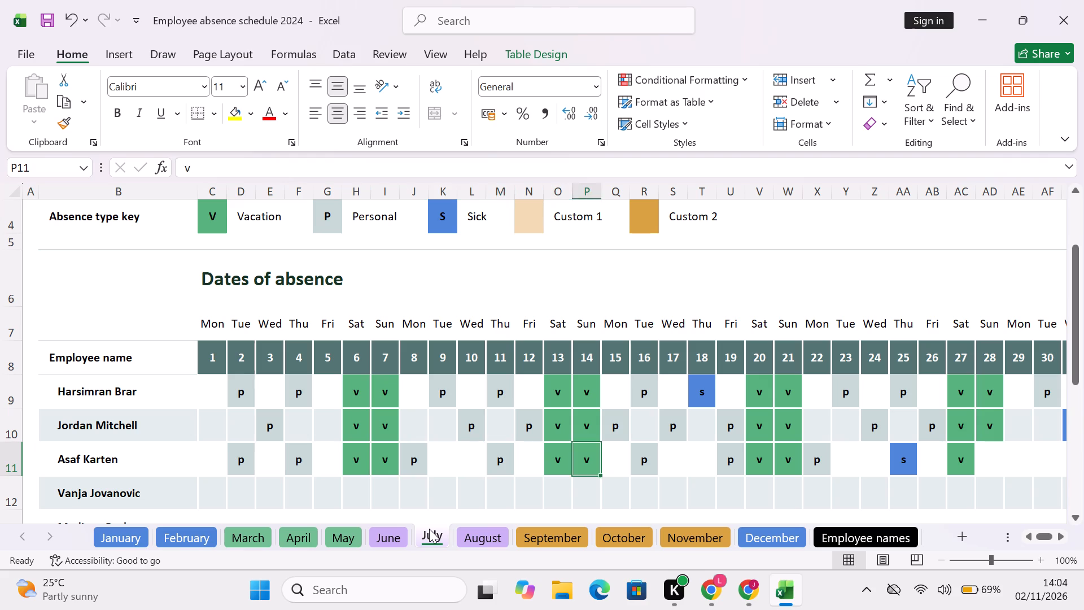
key(Right)
key(Right)
key(Left)
key(Left)
key(Left)
key(Left)
key(Left)
key(Left)
key(Left)
key(Left)
key(Left)
key(Left)
key(Left)
key(Left)
key(Left)
key(Left)
key(Left)
key(Left)
key(Left)
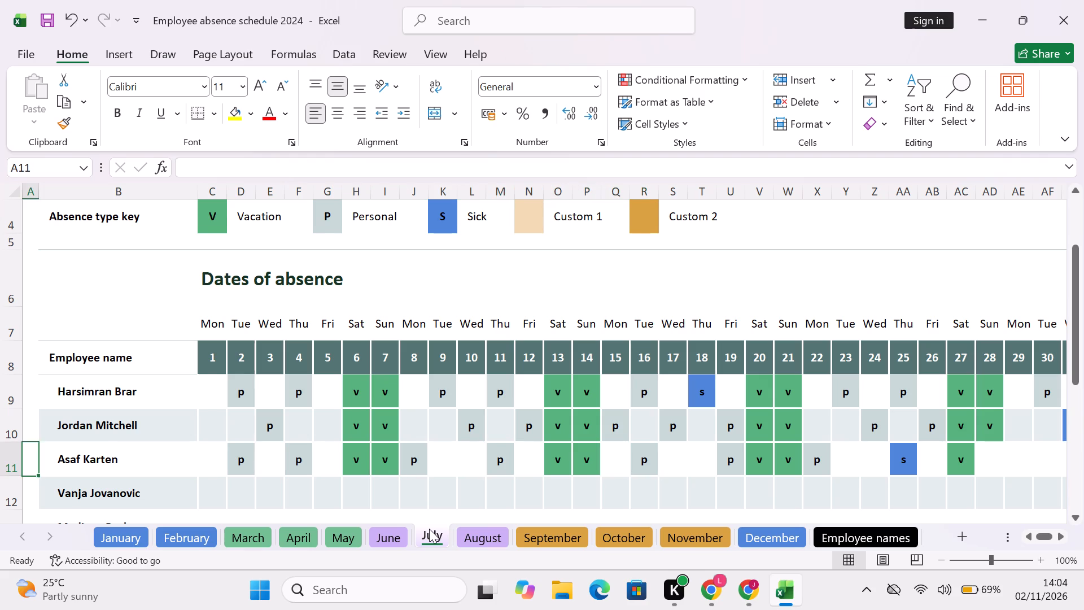
In the third employee's July row, enter p for personal on the 31st.
key(Up)
key(Up)
key(Right)
key(Right)
key(Down)
key(Down)
key(Right)
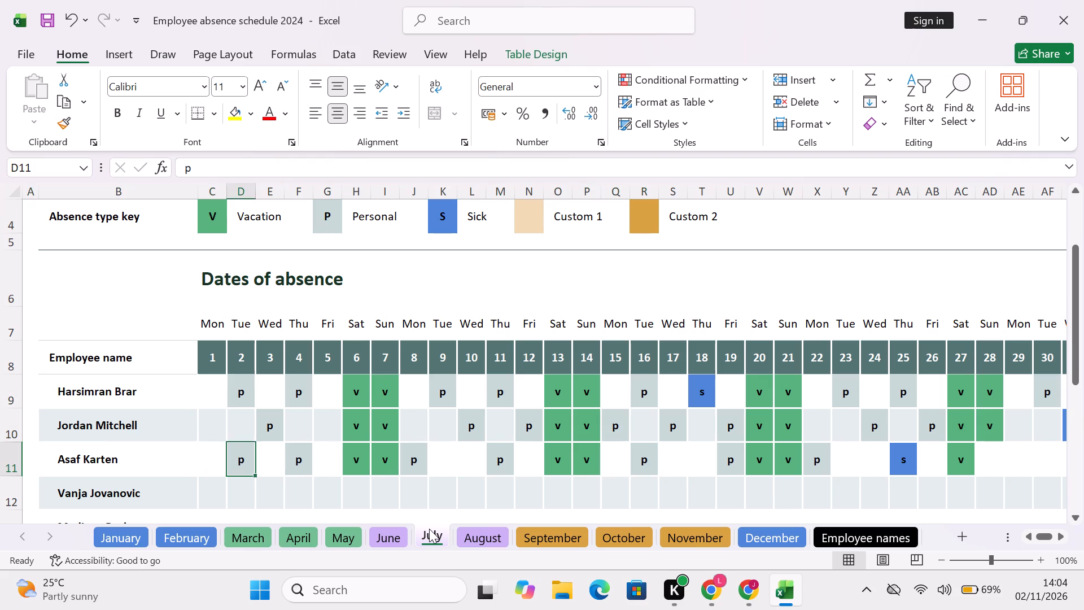
key(Right)
key(Right)
key(Right)
key(Right)
key(Right)
key(Right)
key(Right)
key(Right)
key(Right)
key(Right)
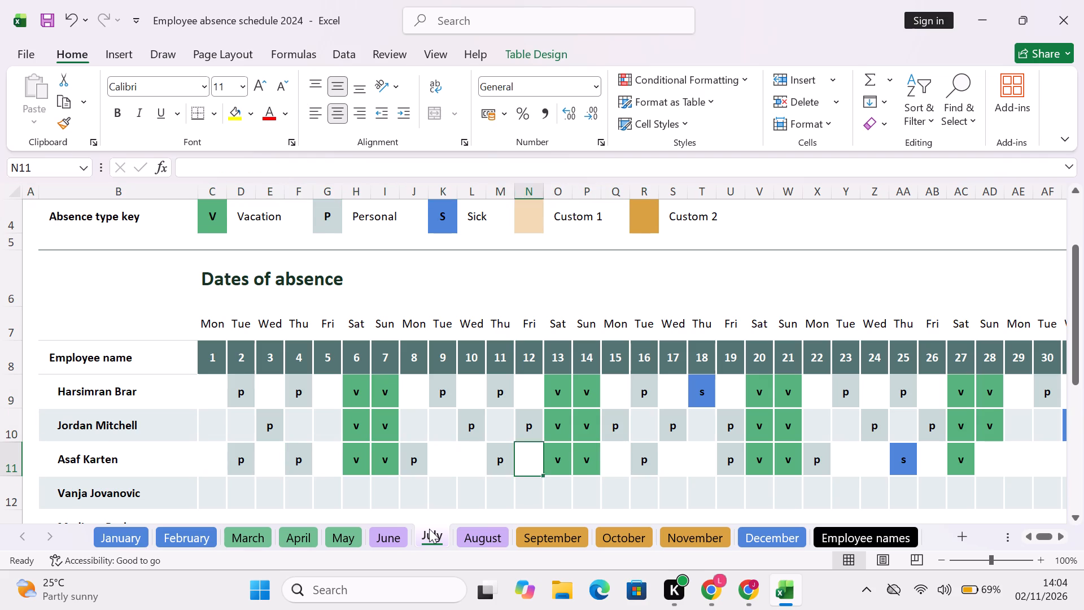
key(Right)
key(Right)
key(Right)
key(Right)
key(Right)
key(Right)
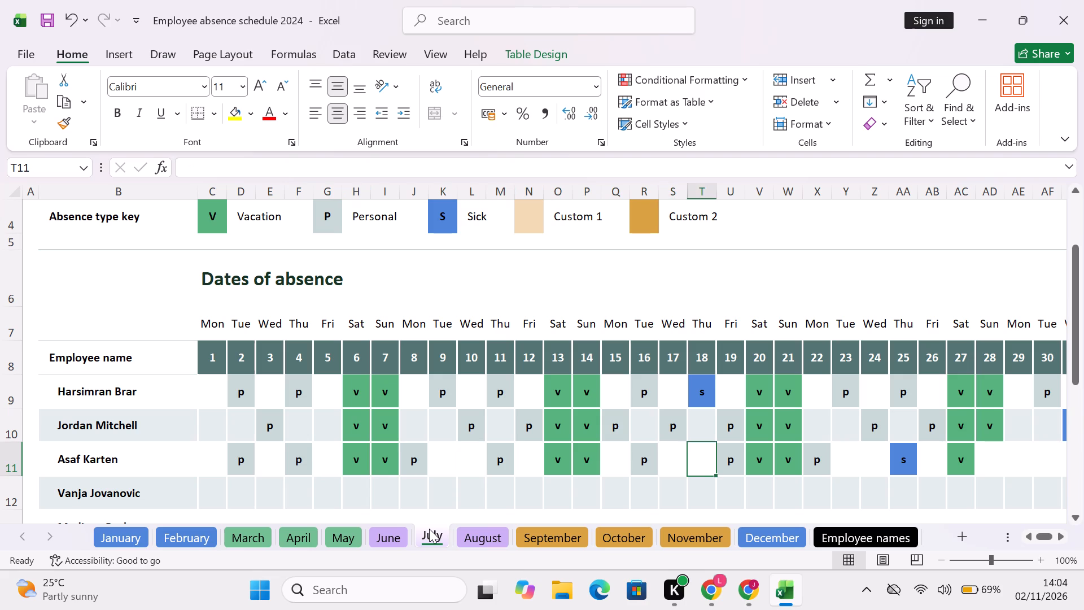
key(Right)
key(Right)
key(Right)
key(Right)
key(Right)
key(Right)
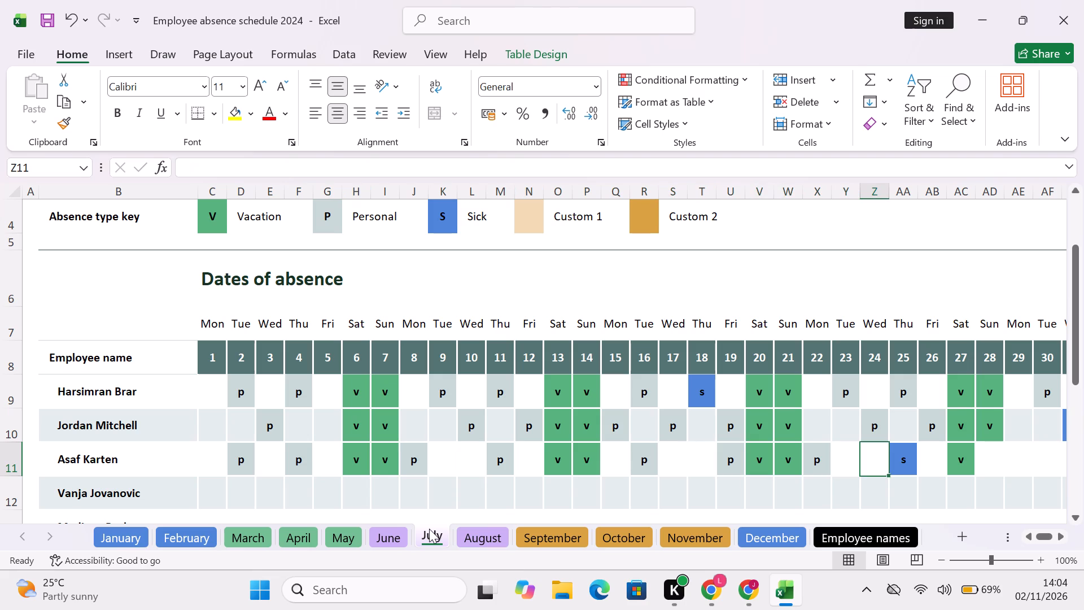
key(Right)
key(Right)
key(Right)
key(Right)
key(Right)
key(Right)
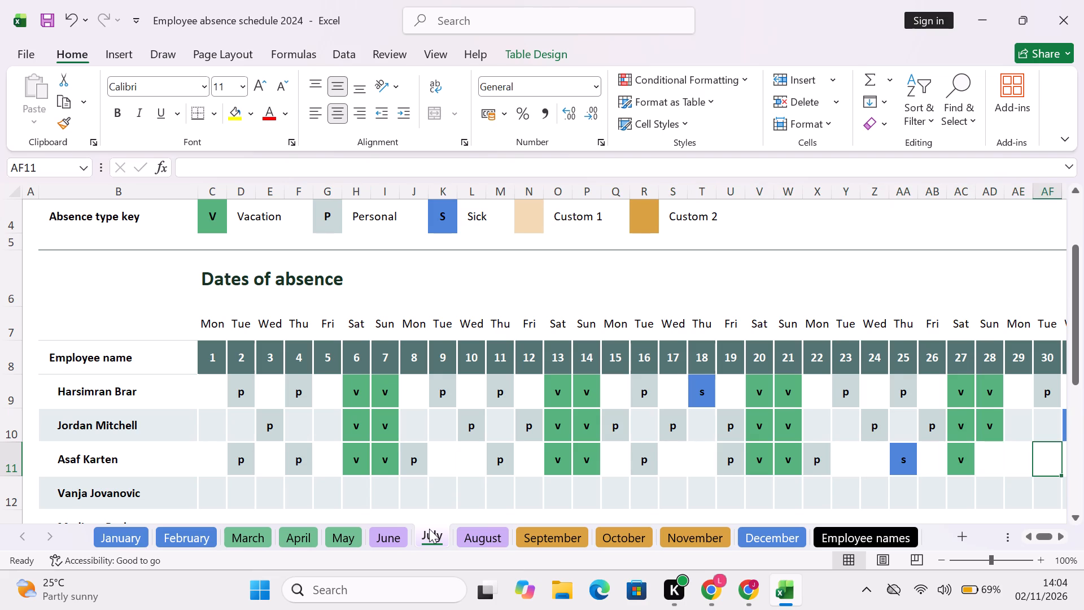
key(Right)
key(Left)
key(Right)
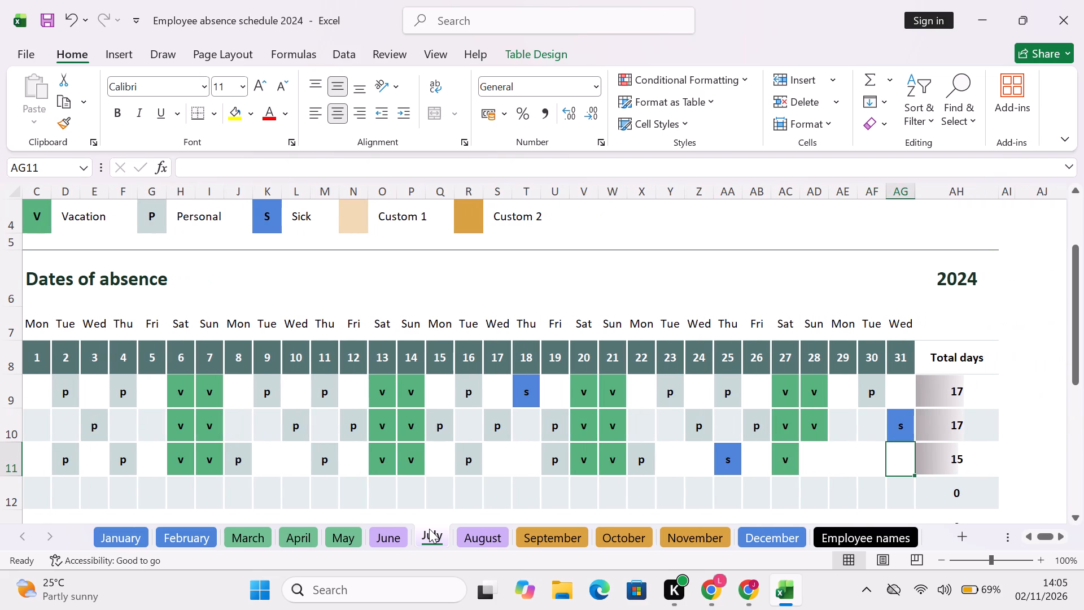
key(p)
key(Right)
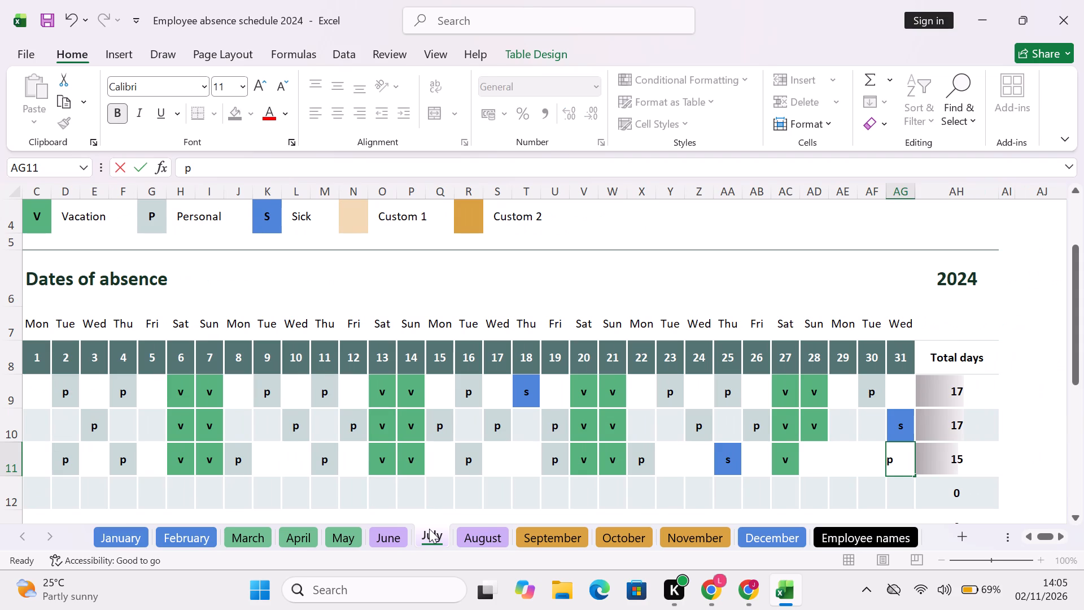
In the fourth employee's July row, enter p on the 1st and s on the 4th.
key(Down)
key(Left)
key(Left)
key(Left)
key(Left)
key(Left)
key(Left)
key(Left)
key(Left)
key(Left)
key(Left)
key(Left)
key(Left)
key(Left)
key(Left)
key(Left)
key(Left)
key(Left)
key(Left)
key(Left)
key(Left)
key(Left)
key(Left)
key(Left)
key(Left)
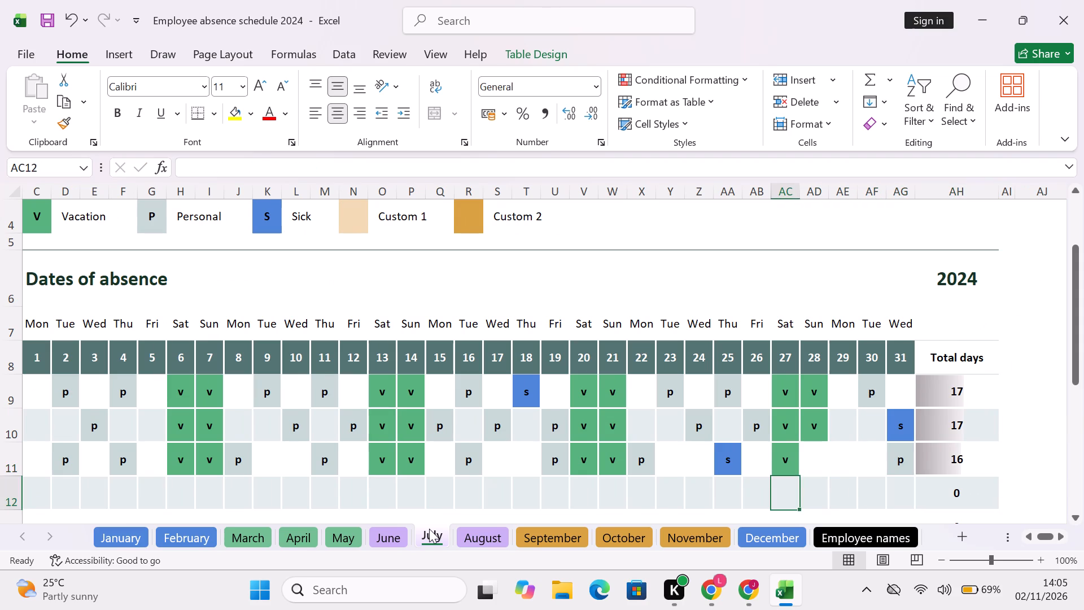
key(Right)
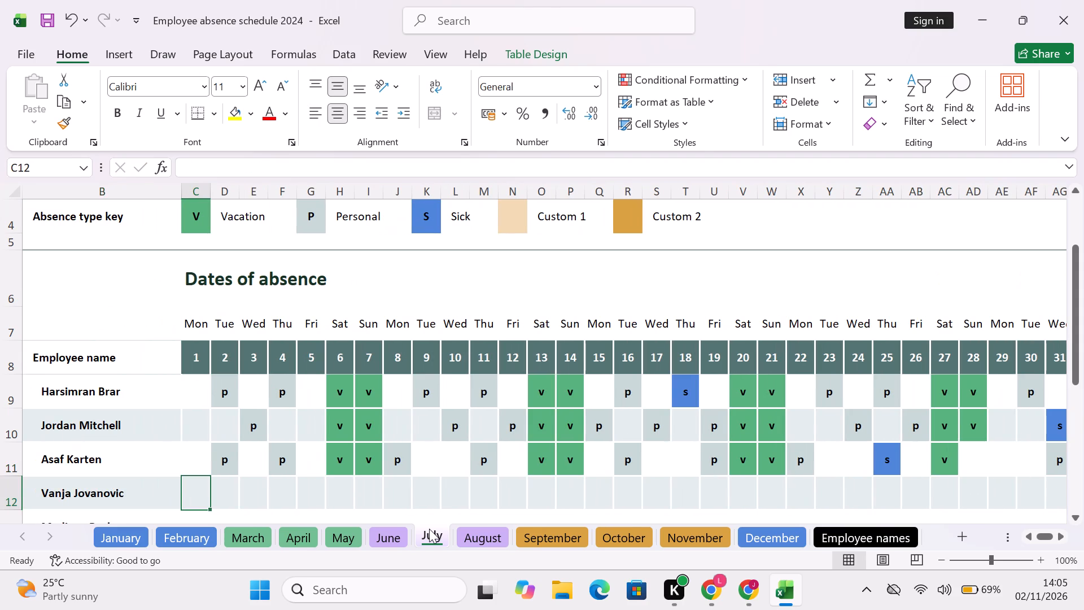
key(p)
key(Right)
key(Right)
key(Right)
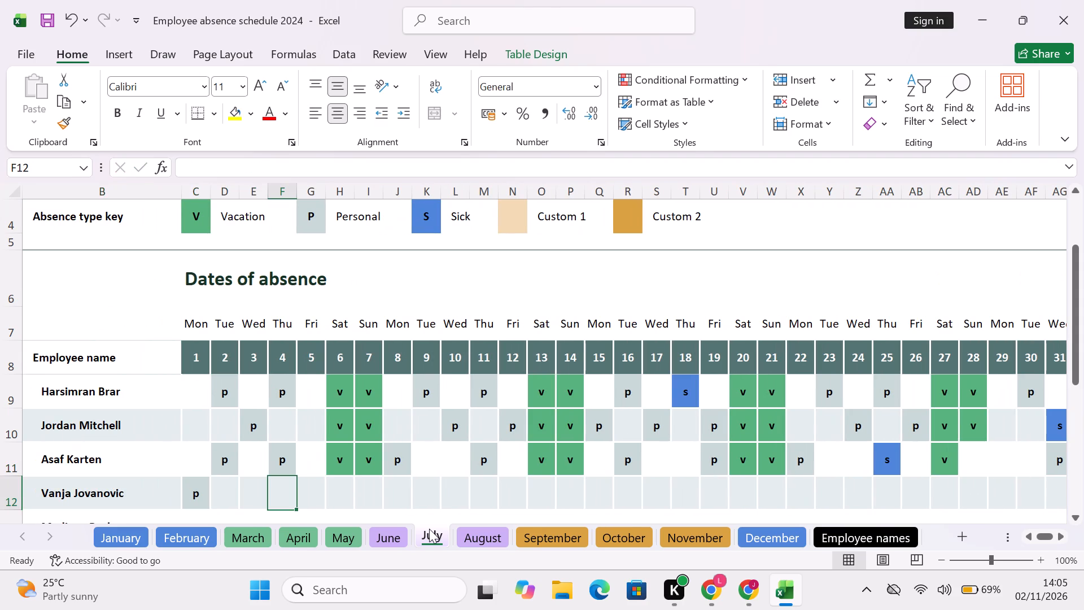
key(s)
key(Right)
In the fourth employee's July row, enter v on the 6th and 7th and p on the 8th.
key(Right)
key(v)
key(Right)
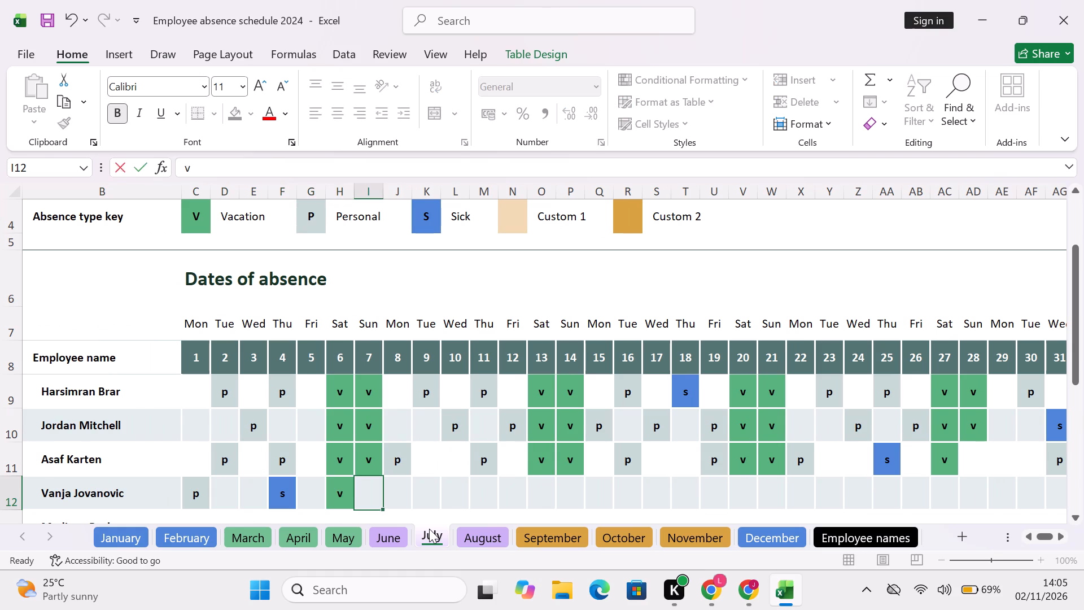
key(v)
key(Right)
key(Right)
key(Left)
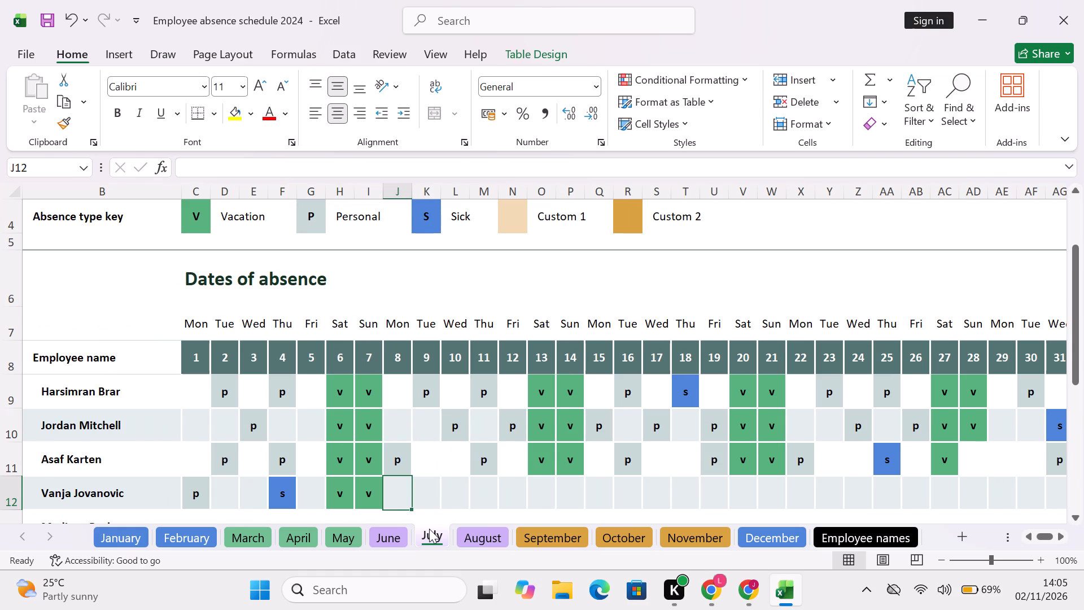
key(p)
key(Right)
In the fourth employee's July row, enter s on the 11th and v on the 13th and 14th.
key(Right)
key(Right)
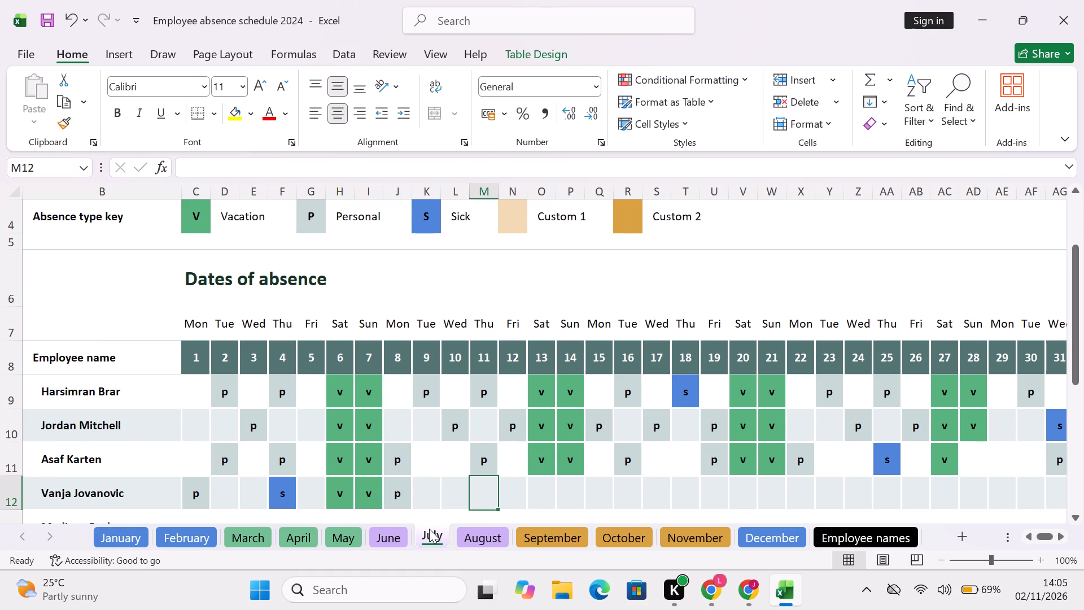
key(s)
key(Right)
key(Right)
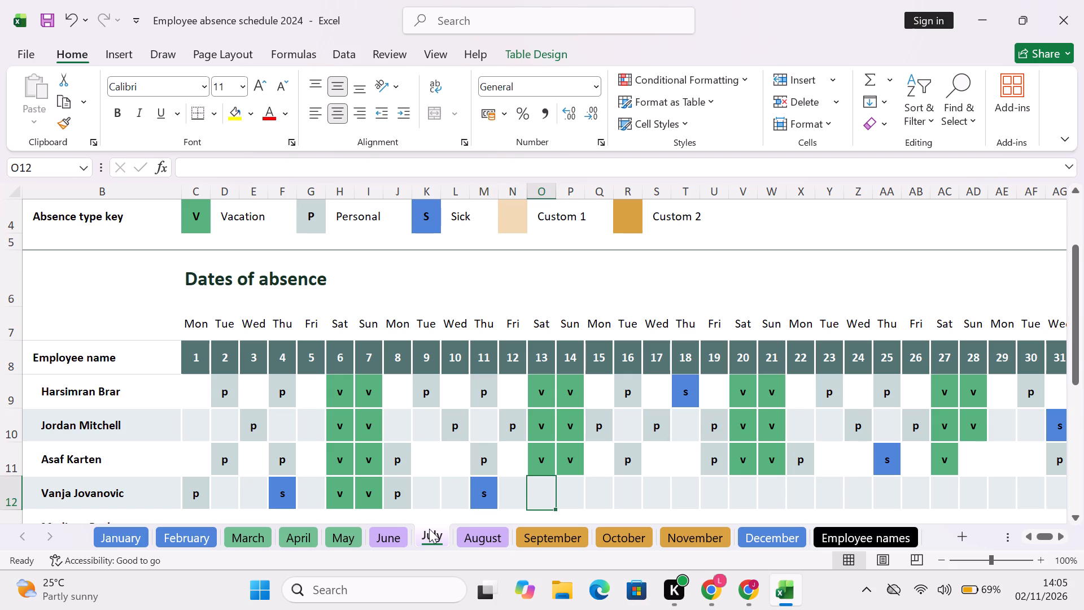
key(v)
key(Right)
key(v)
key(Right)
In the fourth employee's July row, enter p on the 17th and v on the 20th and 21st.
key(Right)
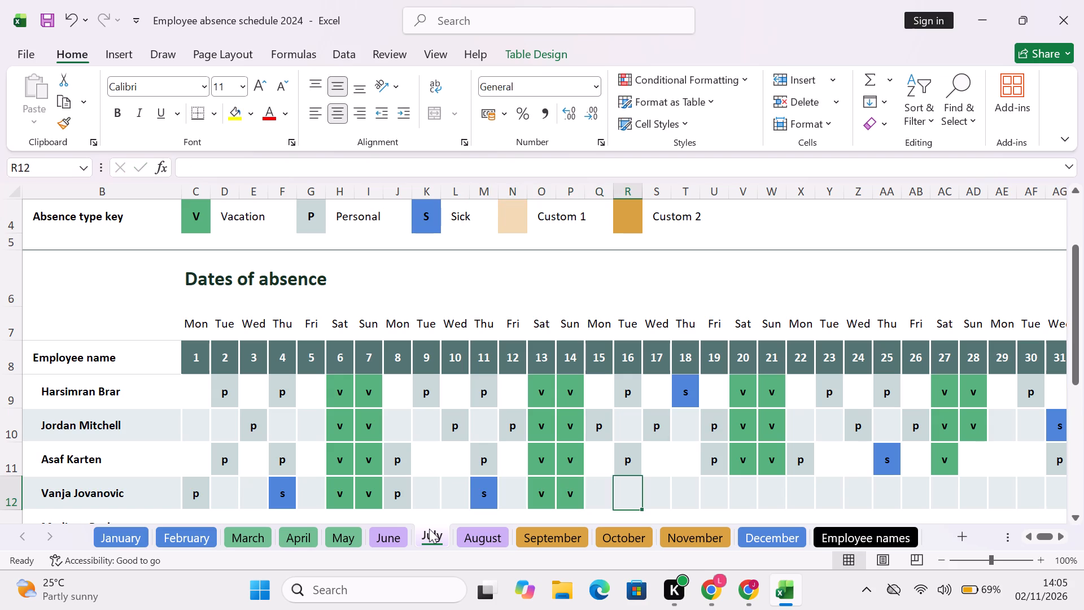
key(Right)
key(Right)
key(Left)
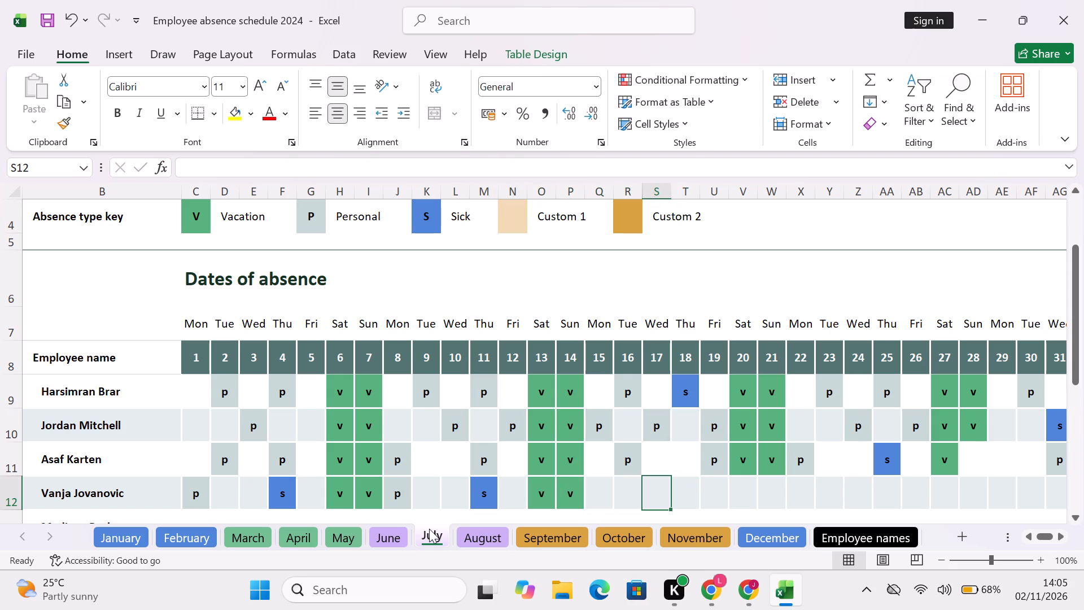
key(p)
key(Right)
key(Right)
key(Right)
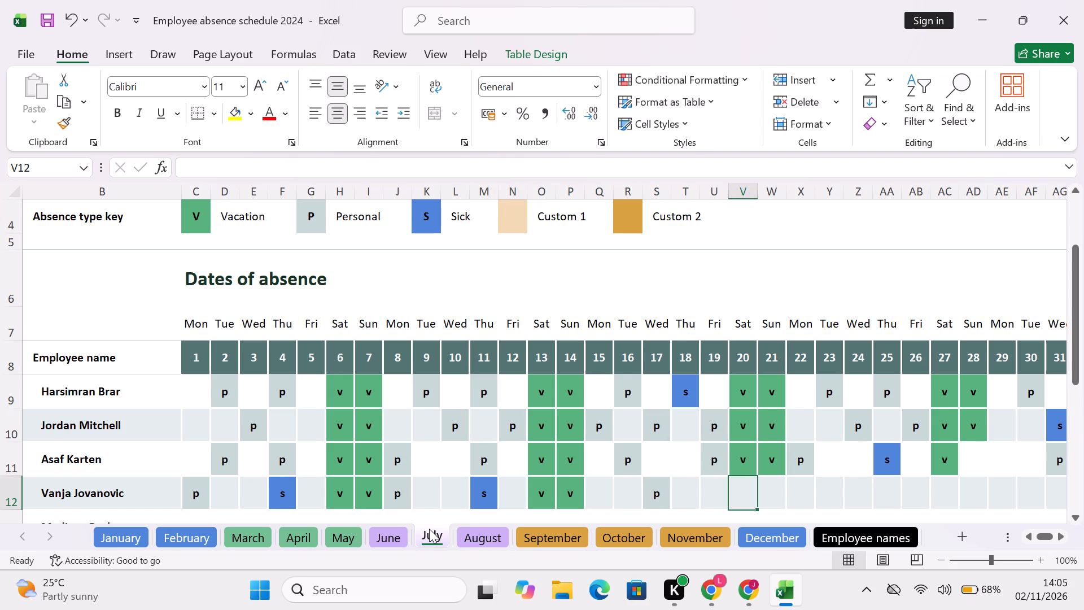
key(v)
key(Right)
key(v)
key(Right)
In the fourth employee's July row, enter p on the 23rd and 26th and v on the 27th and 28th.
key(Right)
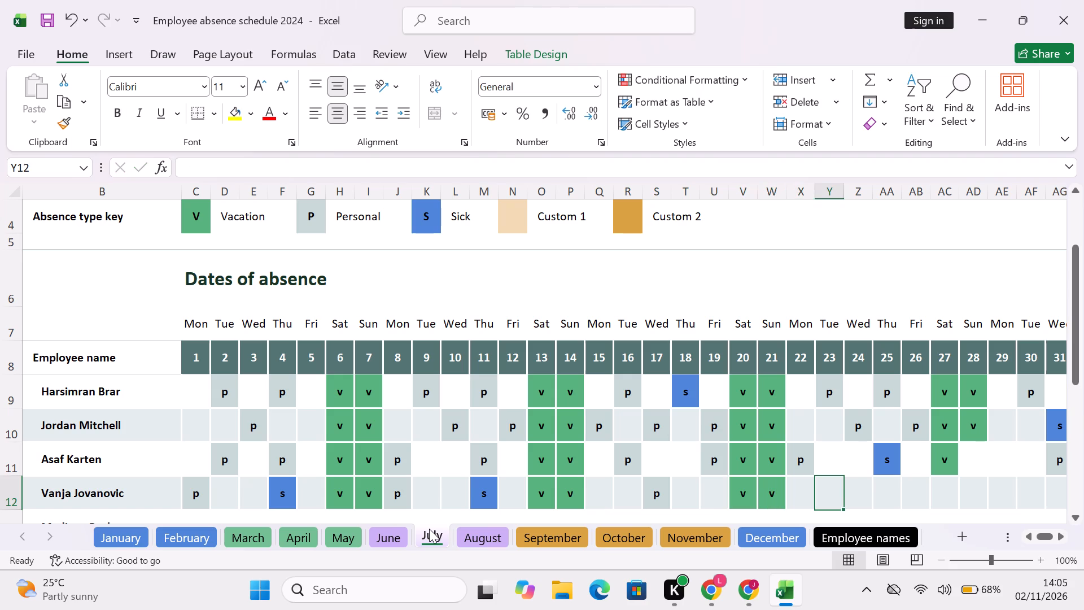
key(Left)
key(Right)
key(p)
key(Right)
key(Right)
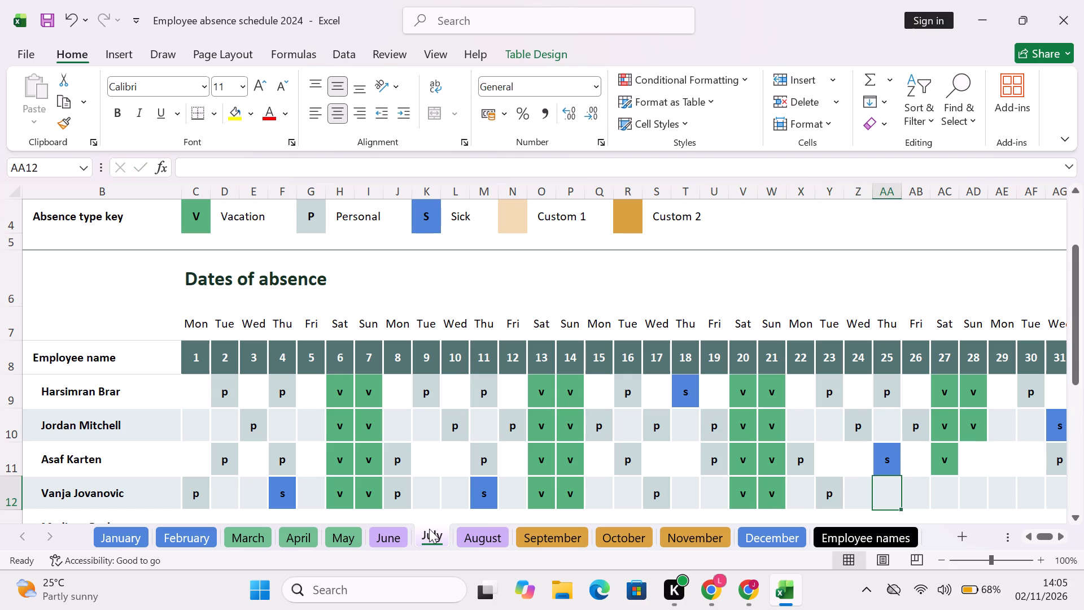
key(Right)
key(p)
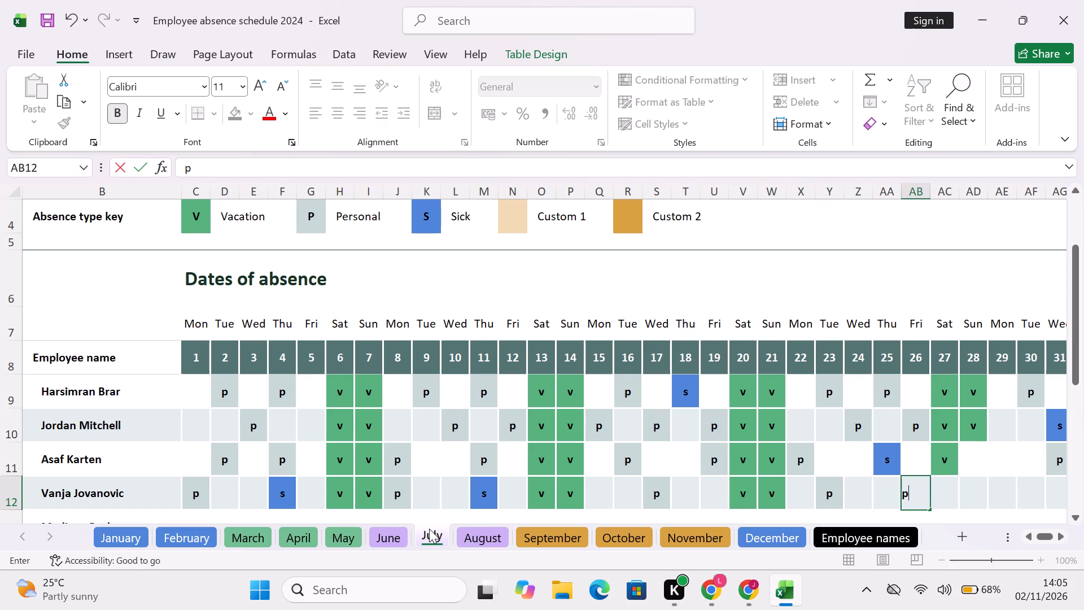
key(Right)
key(v)
key(Right)
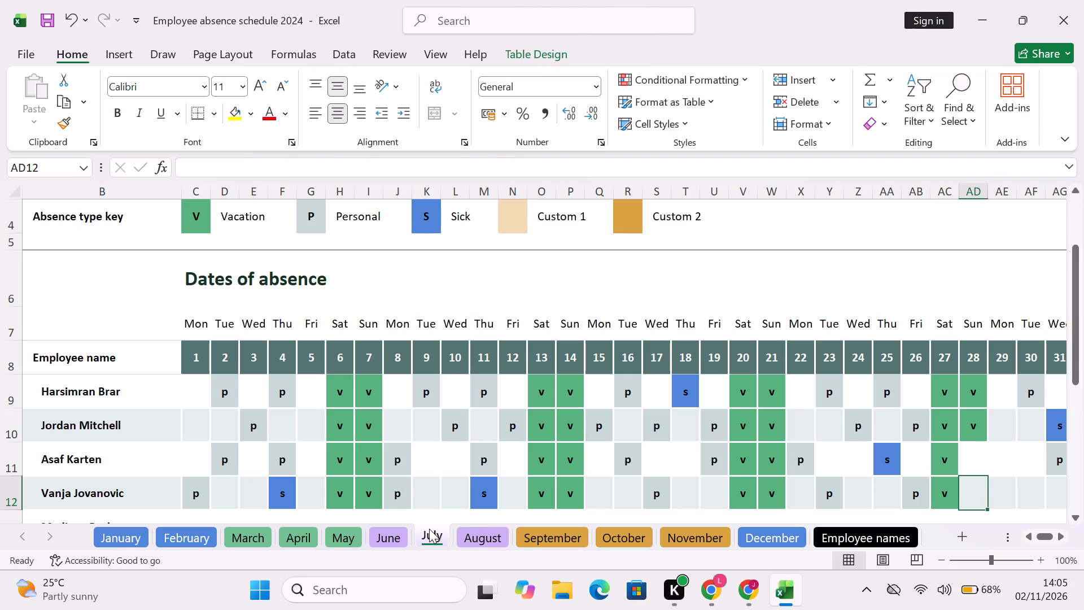
key(v)
key(Right)
key(Right)
key(Right)
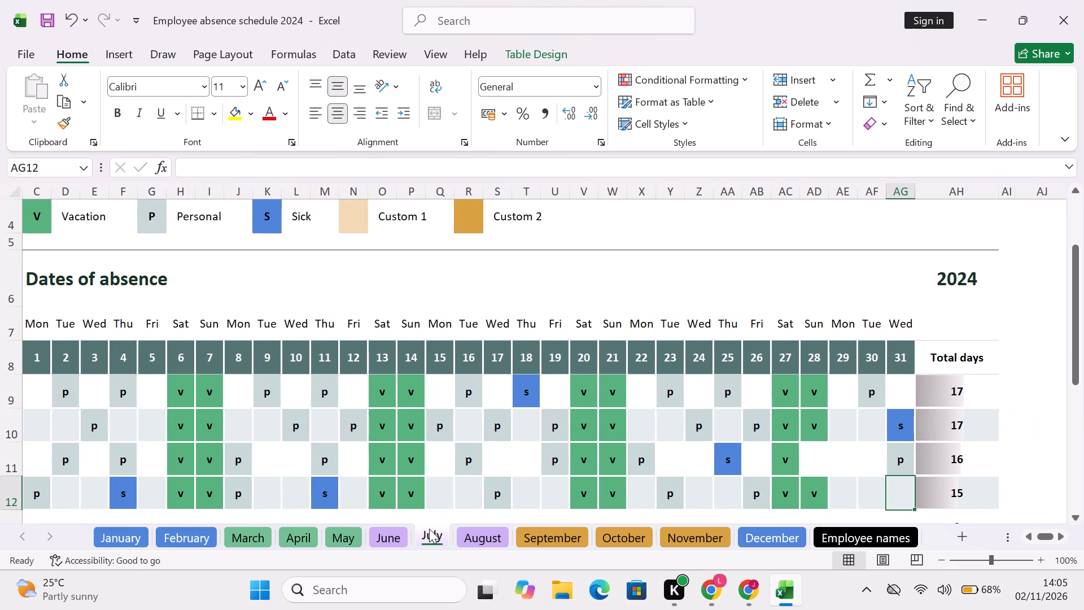
In the fourth employee's July row, enter p on the 30th.
key(Left)
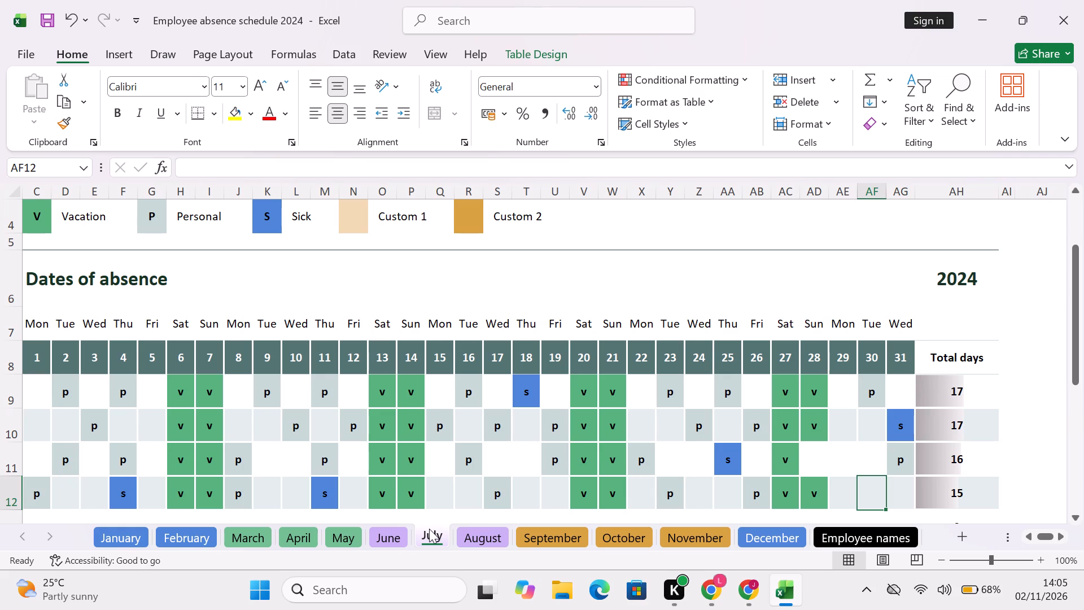
key(p)
key(Right)
key(Up)
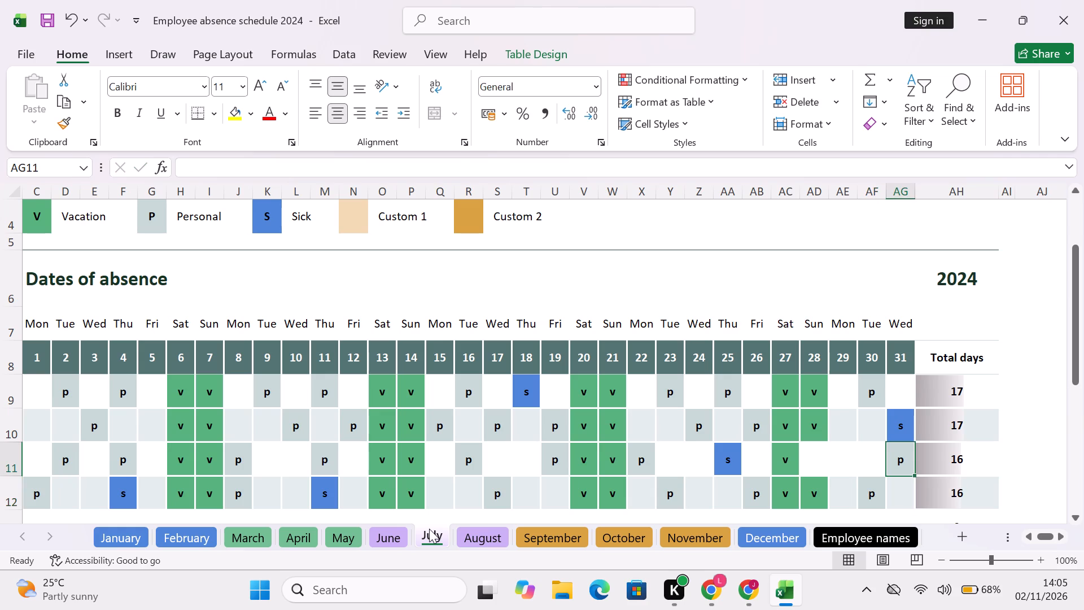
In the fifth employee's July row, enter p on the 1st and 3rd and s on the 5th.
key(Down)
key(Down)
key(Left)
key(Left)
key(Left)
key(Left)
key(Left)
key(Left)
key(Left)
key(Left)
key(Left)
key(Left)
key(Left)
key(Left)
key(Left)
key(Left)
key(Left)
key(Left)
key(Left)
key(Left)
key(Left)
key(Left)
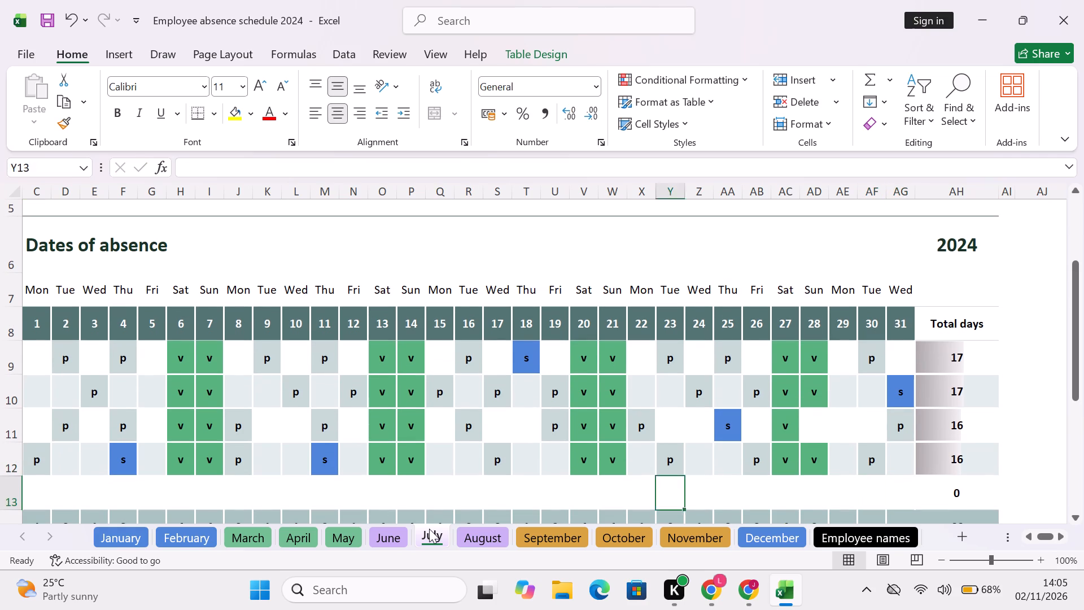
key(Right)
key(Right)
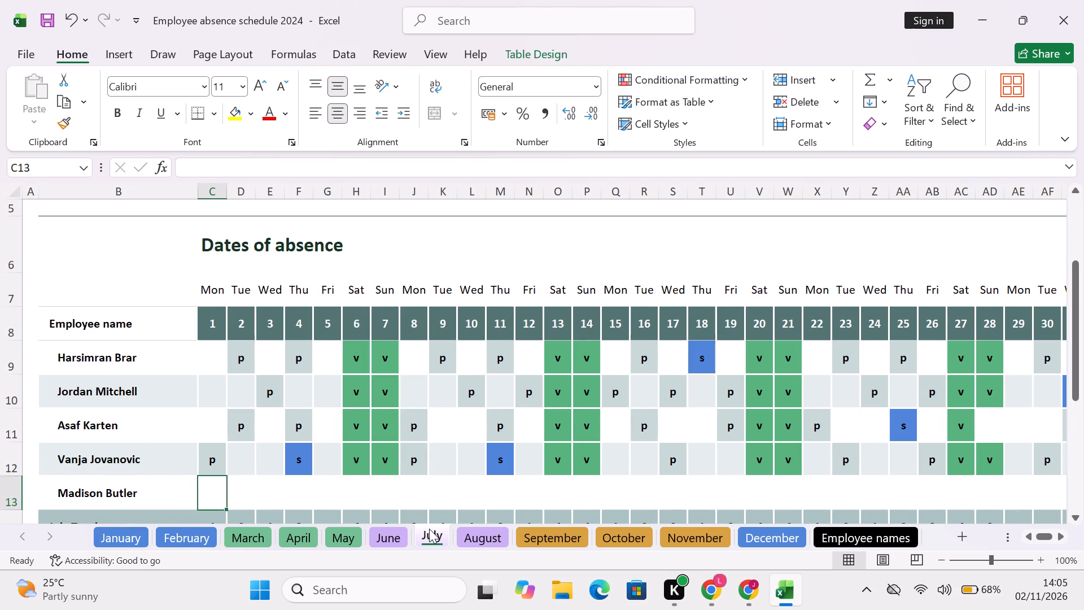
key(p)
key(Right)
key(Right)
key(Right)
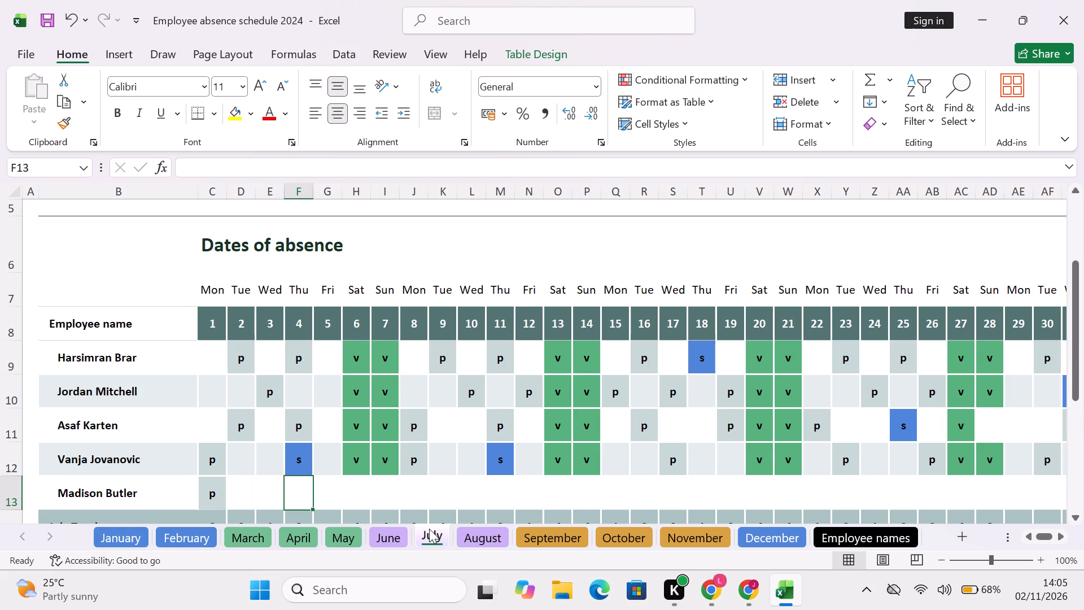
key(Right)
key(s)
key(Right)
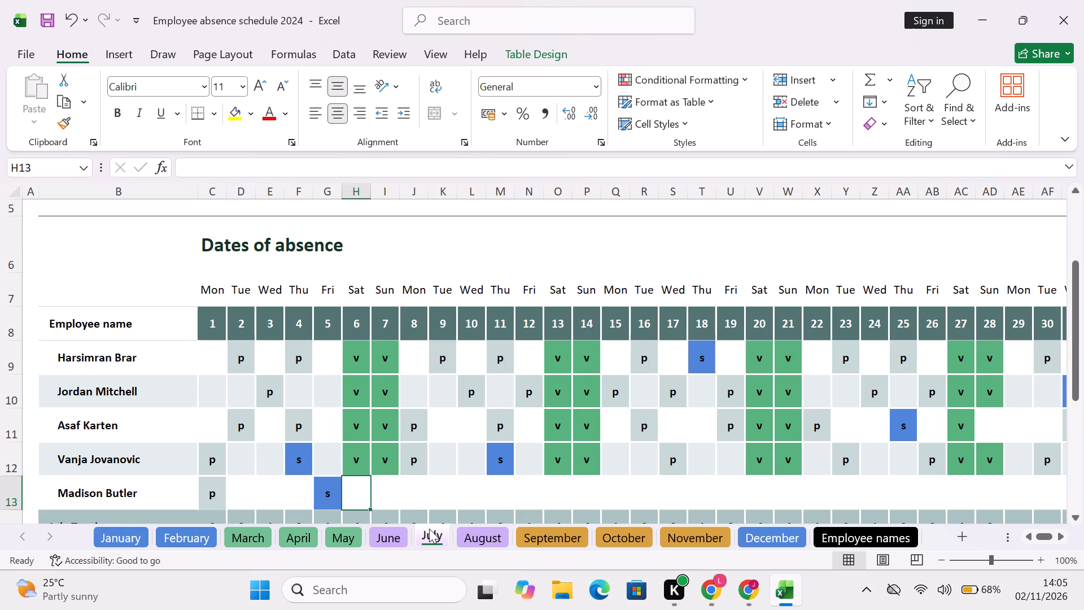
key(Left)
key(Left)
key(Left)
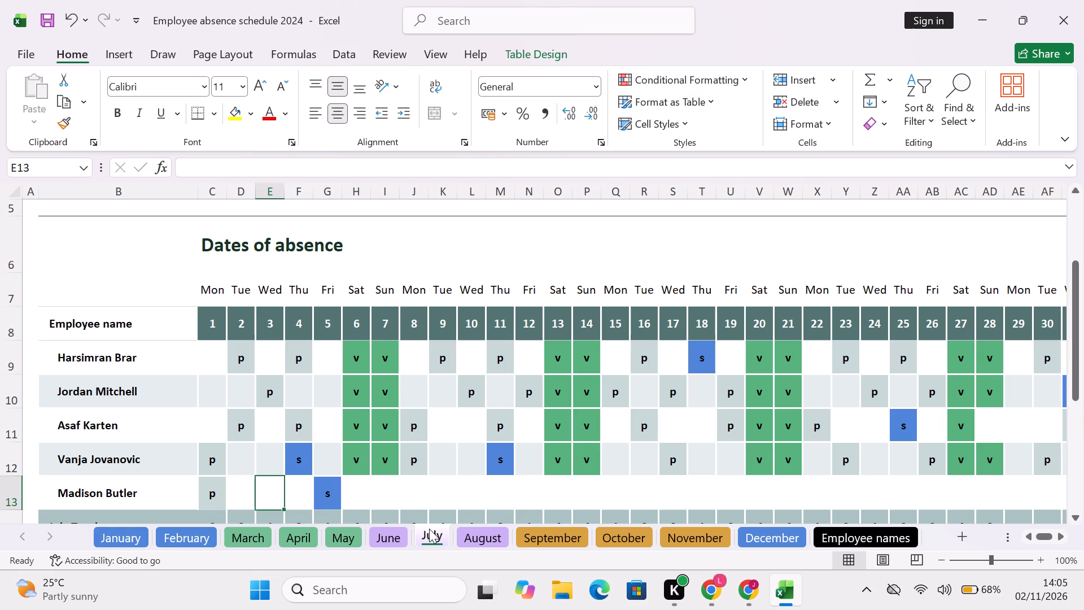
key(p)
key(Right)
In the fifth employee's July row, enter v on the 6th and 7th and p on the 9th.
key(Right)
key(Right)
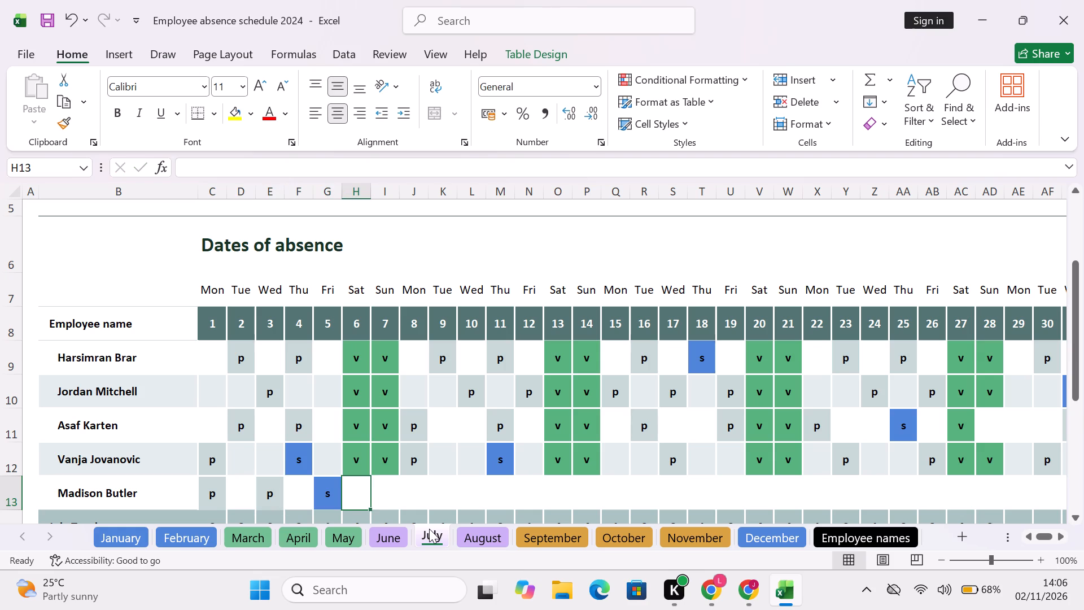
key(v)
key(Right)
key(v)
key(Right)
key(Right)
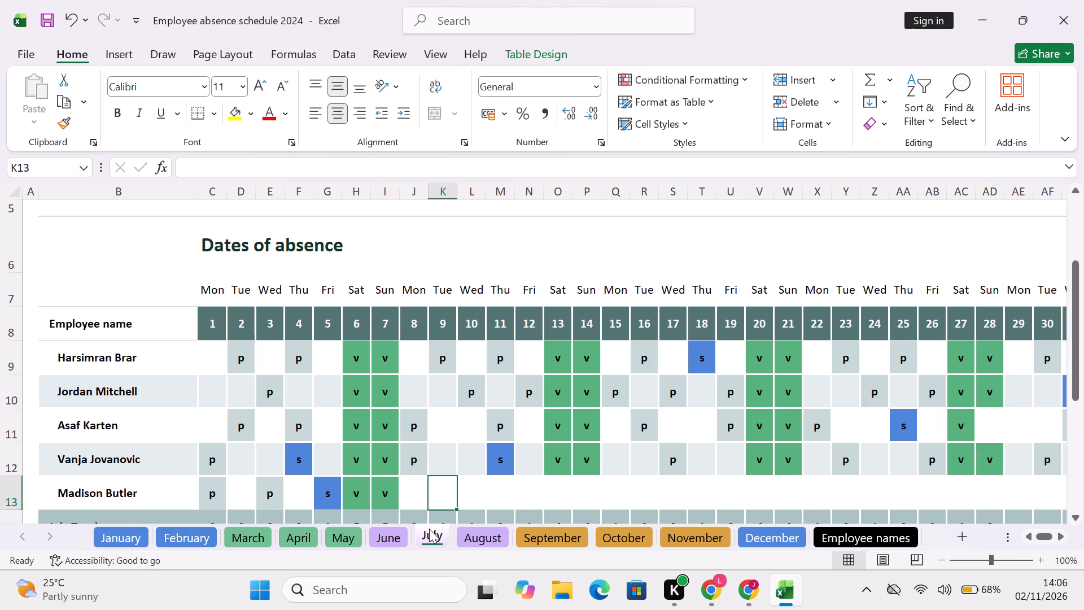
key(p)
key(Right)
In the fifth employee's July row, enter p on the 12th and v on the 13th and 14th.
key(Right)
key(Right)
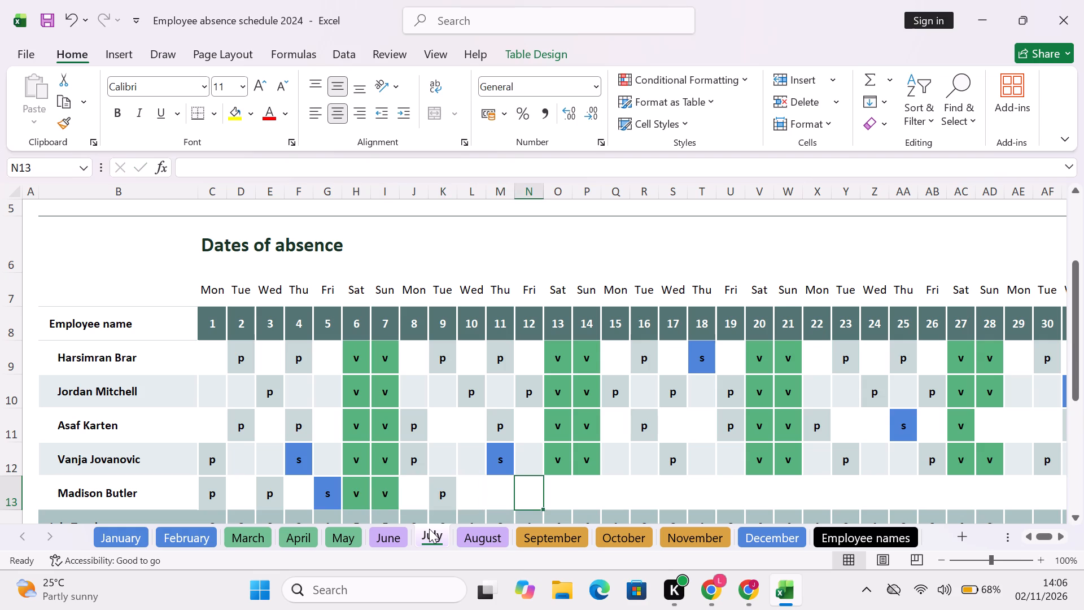
key(p)
key(Right)
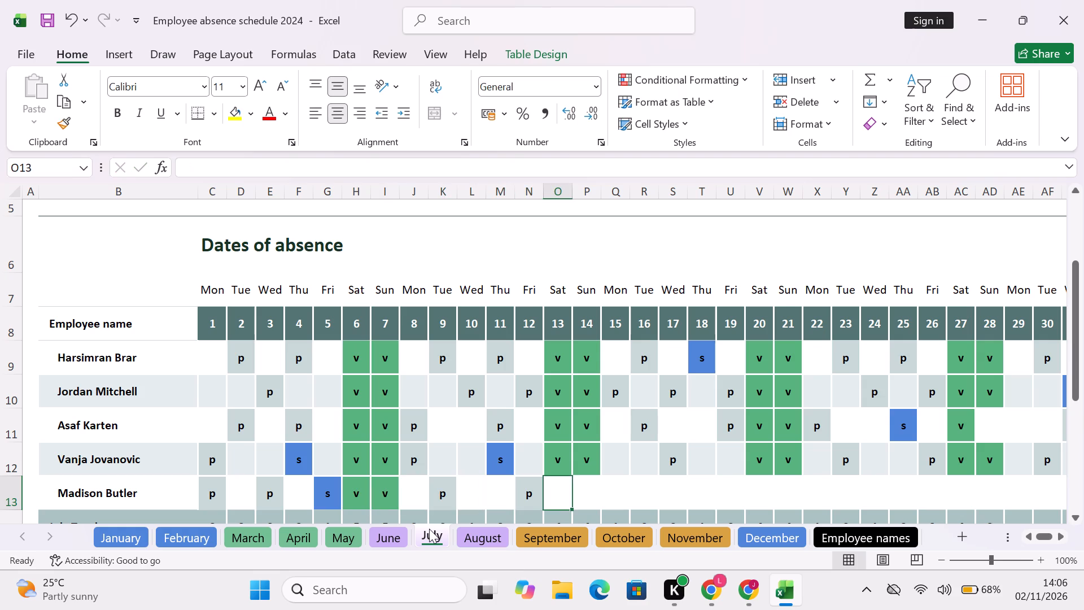
key(v)
key(Right)
key(v)
key(Right)
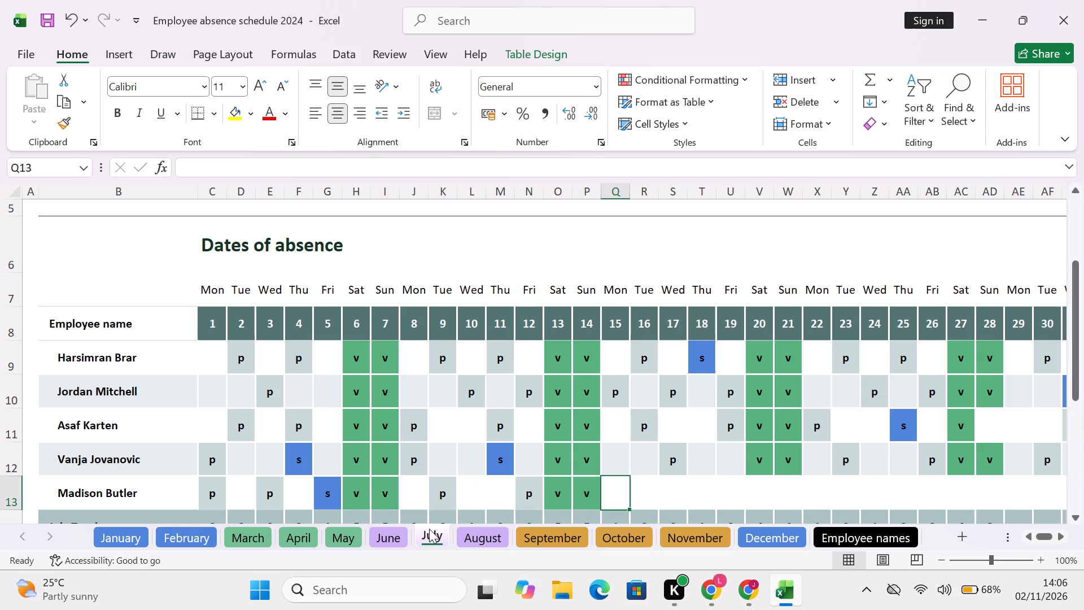
In the fifth employee's July row, enter p on the 15th and 18th and s on the 19th.
key(Right)
key(Left)
key(p)
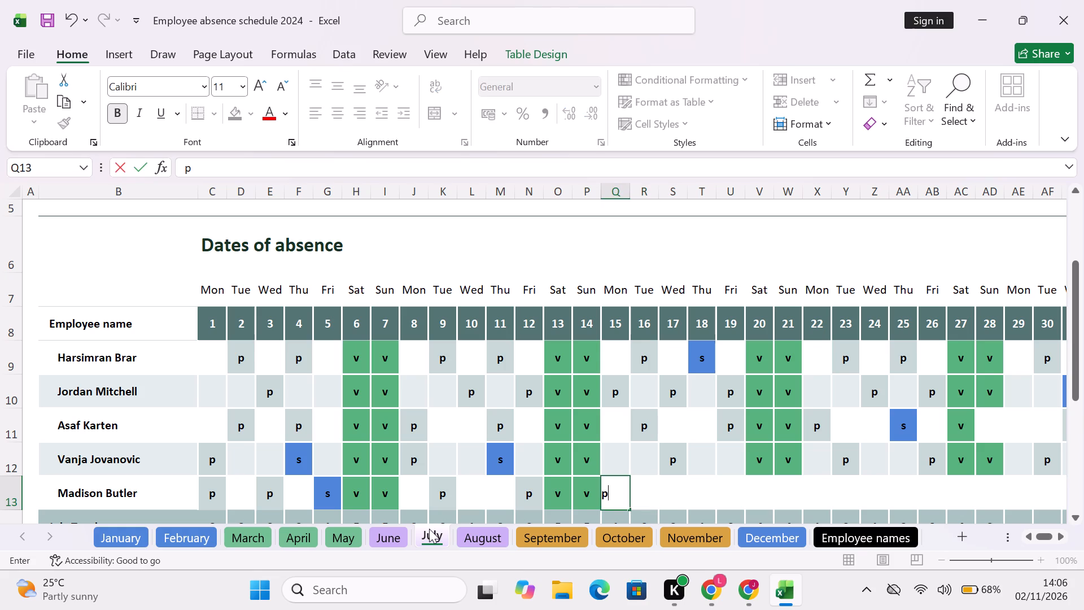
key(Right)
key(Right)
key(Right)
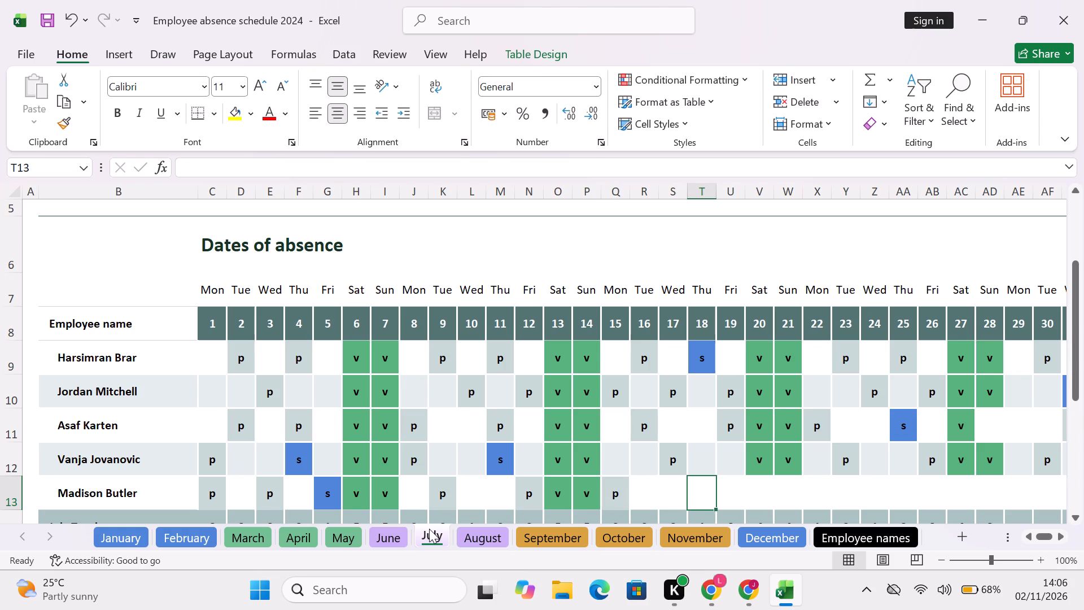
key(p)
key(Right)
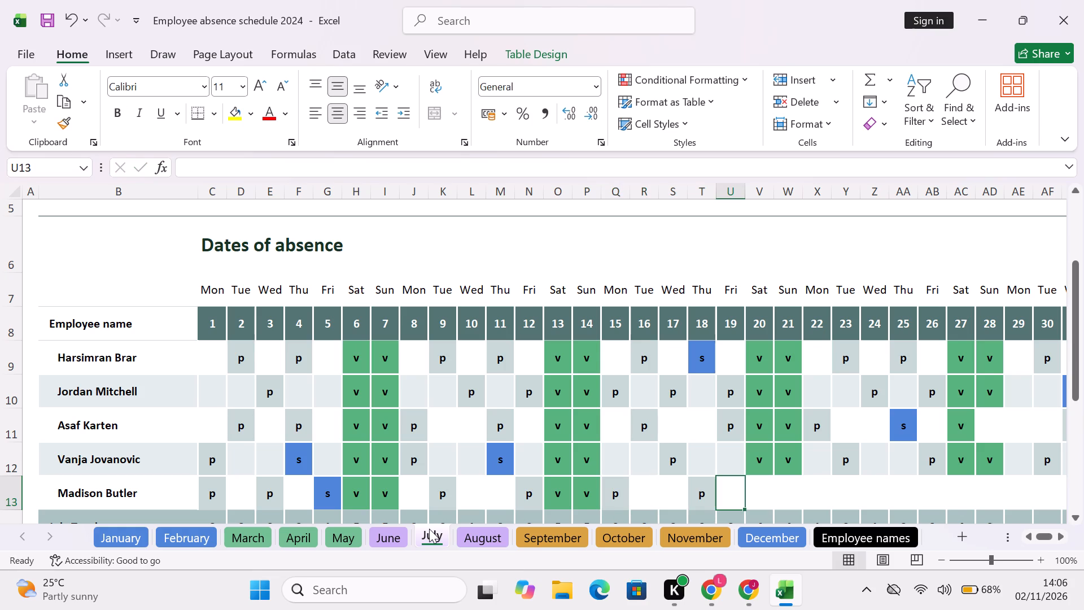
key(s)
key(Right)
In the fifth employee's July row, enter v on the 20th and 21st.
key(Right)
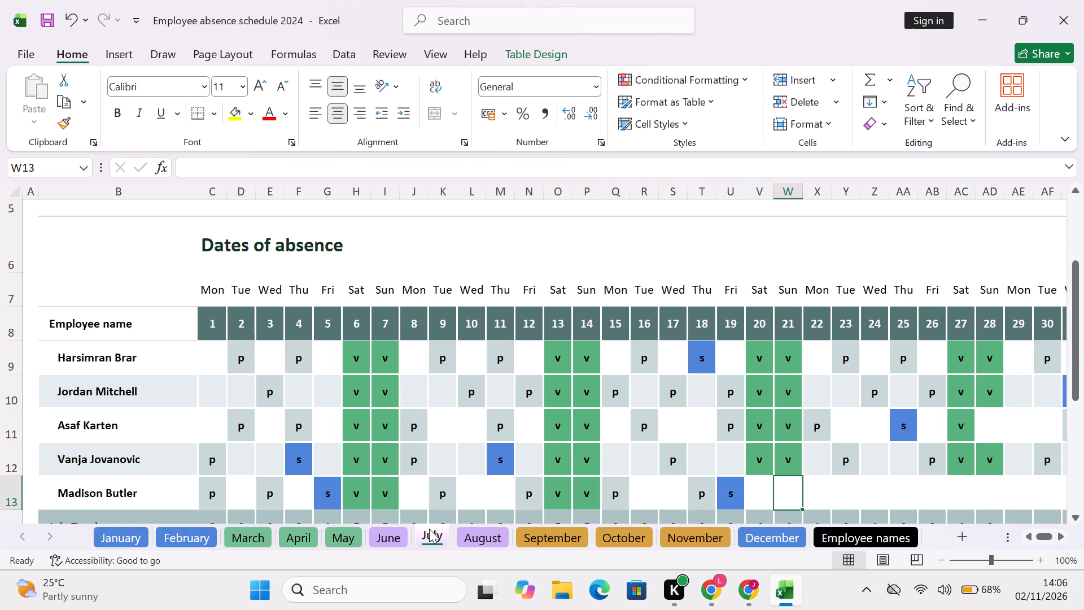
key(s)
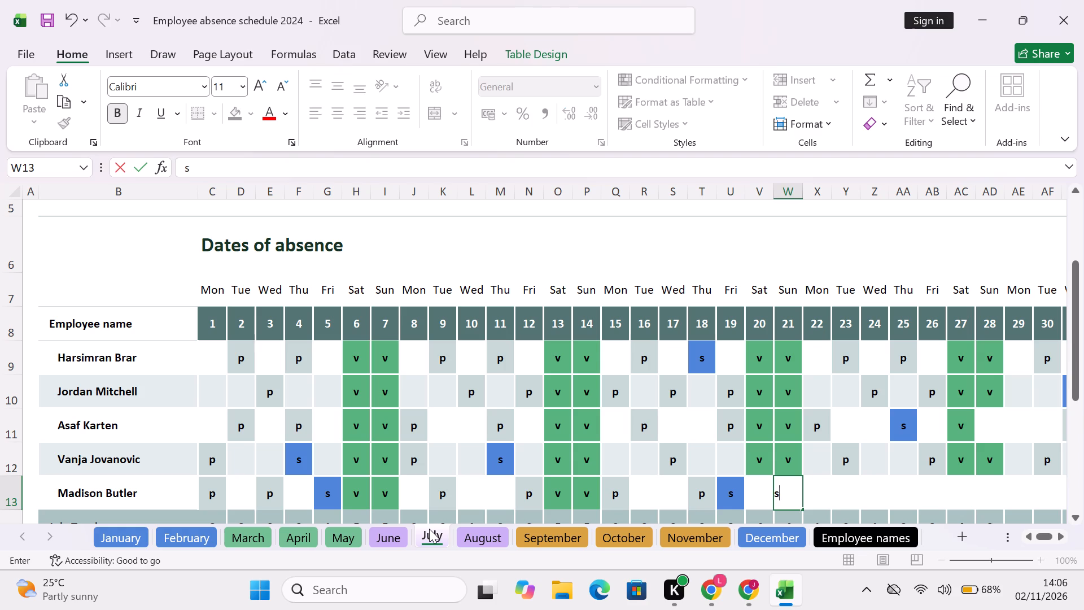
key(BackSpace)
key(Left)
key(v)
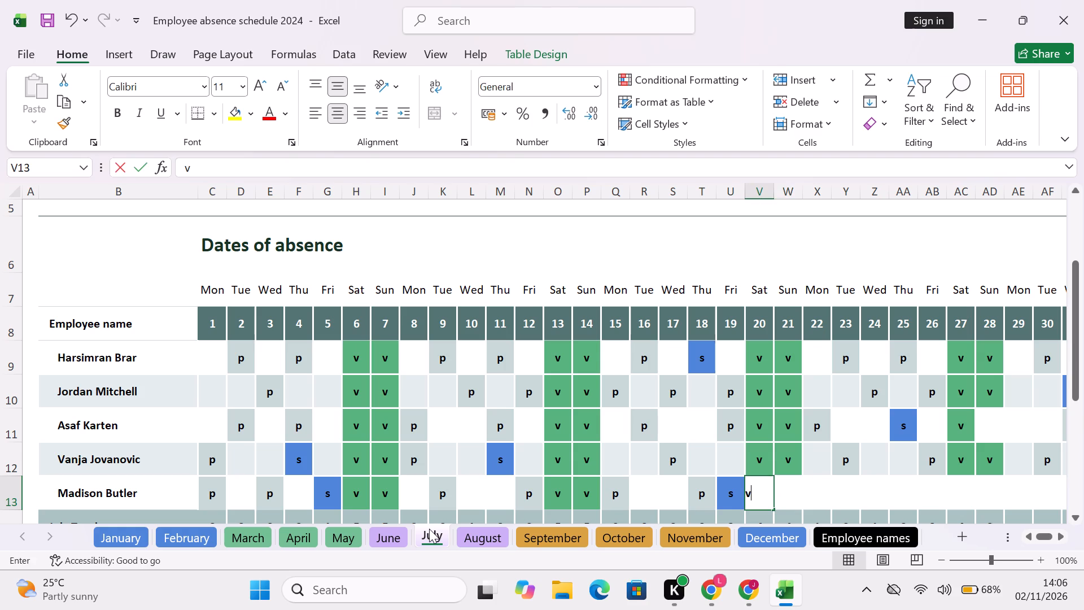
key(Right)
key(v)
key(Right)
In the fifth employee's July row, enter p on the 24th and 26th and v on the 27th and 28th.
key(Right)
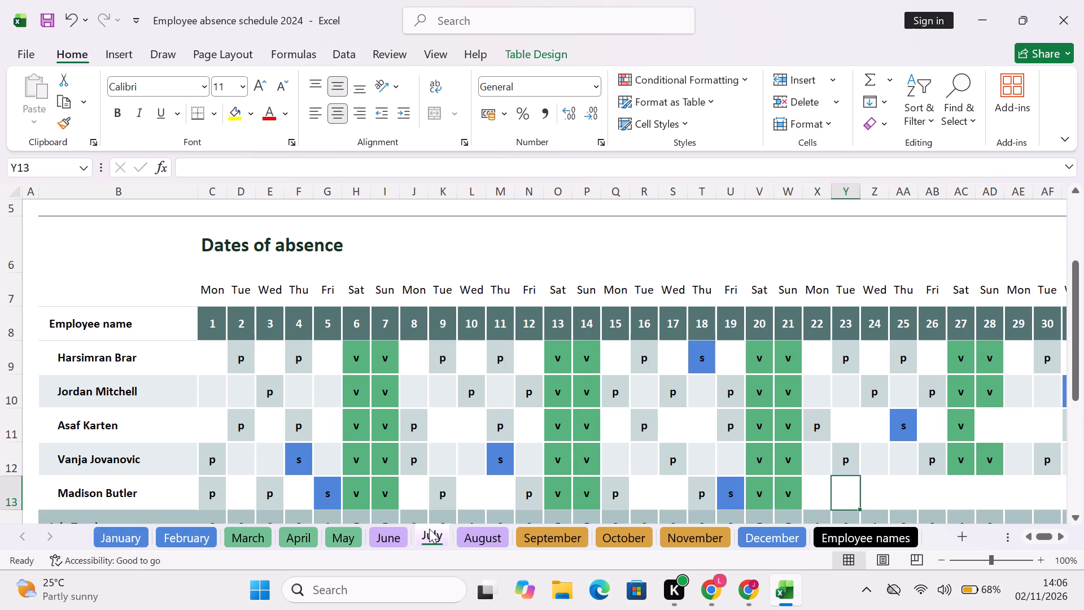
key(Right)
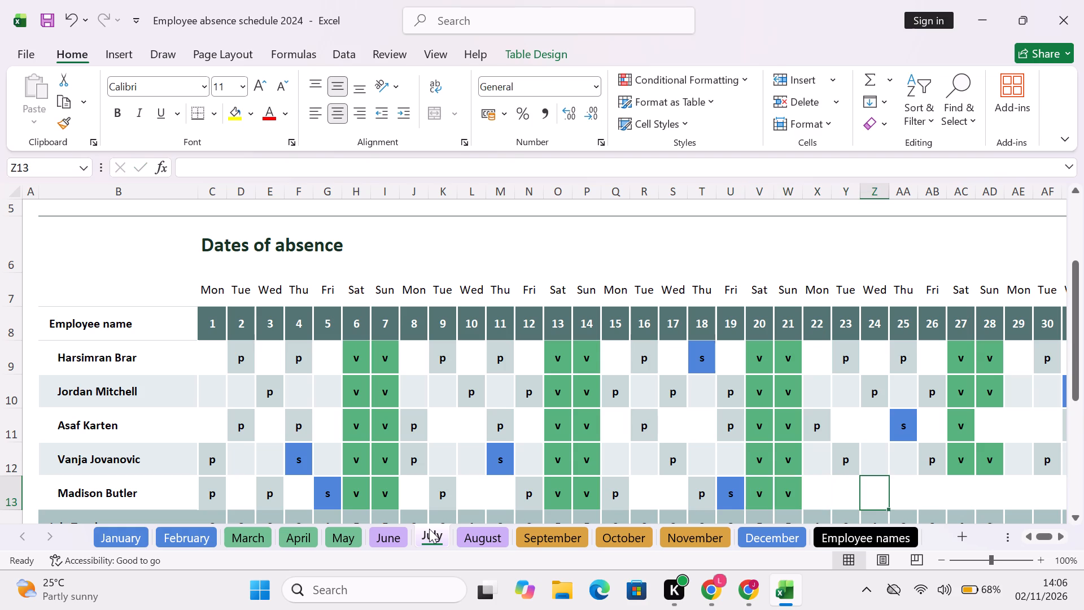
key(p)
key(Right)
key(Right)
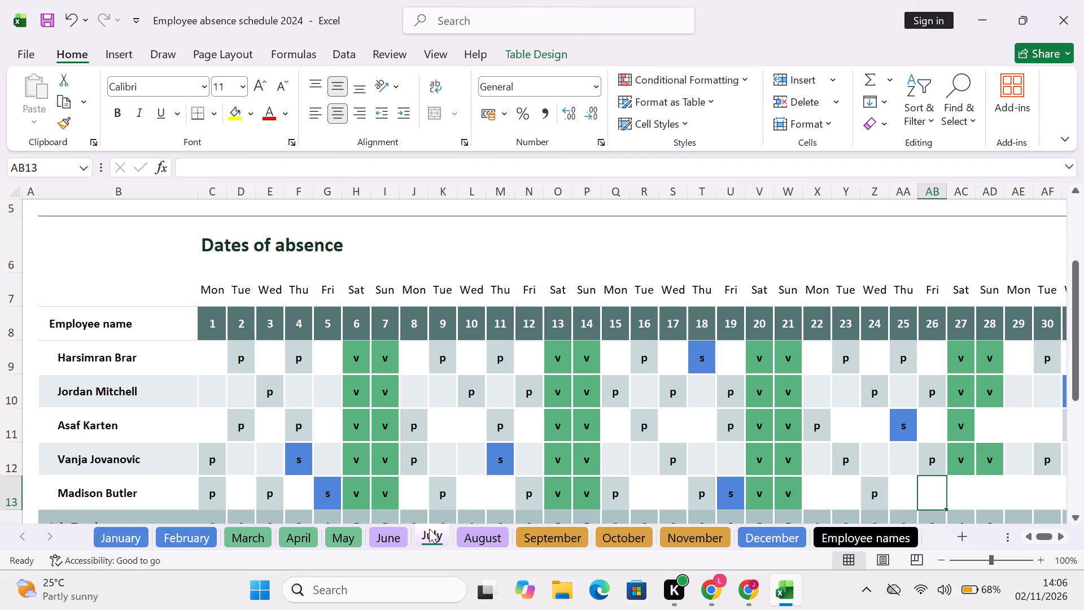
key(Left)
key(Right)
key(p)
key(Right)
key(v)
key(Right)
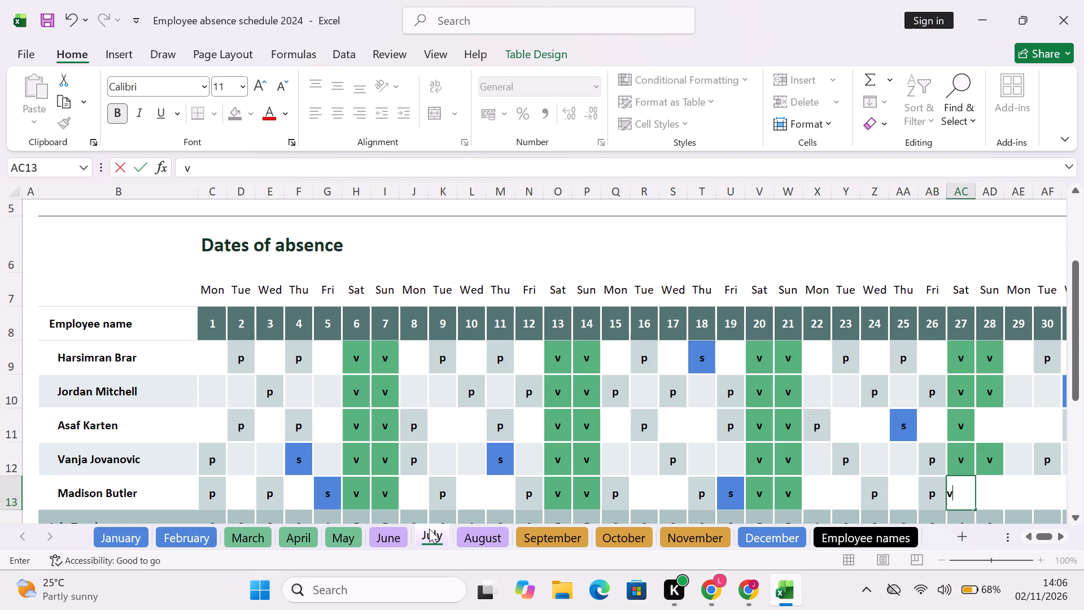
key(v)
key(Right)
In the fifth employee's July row, enter s on the 30th.
key(Right)
key(Right)
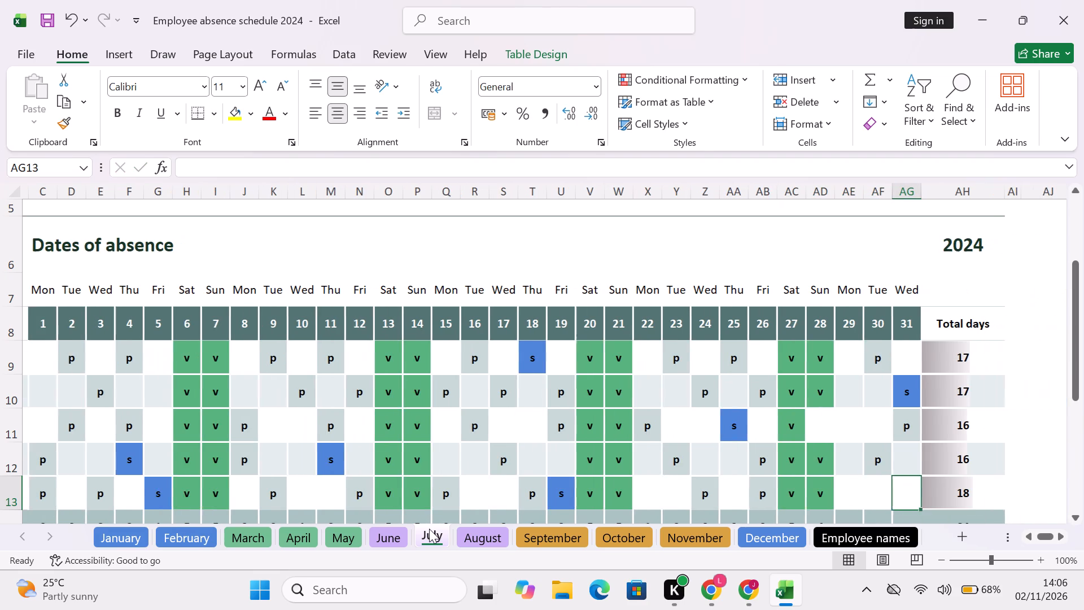
key(Left)
key(Left)
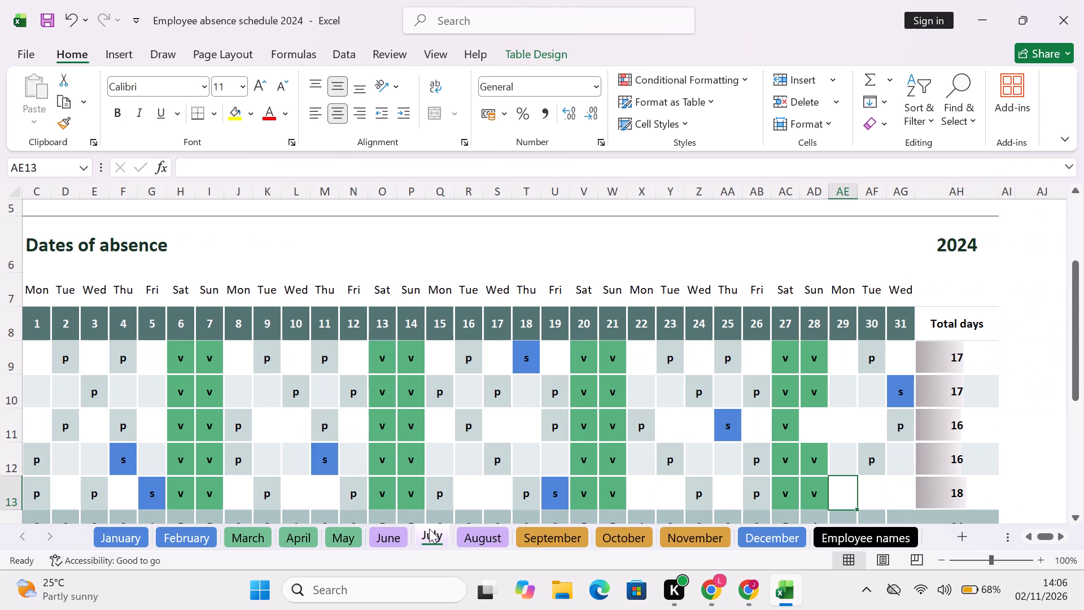
key(Right)
key(Right)
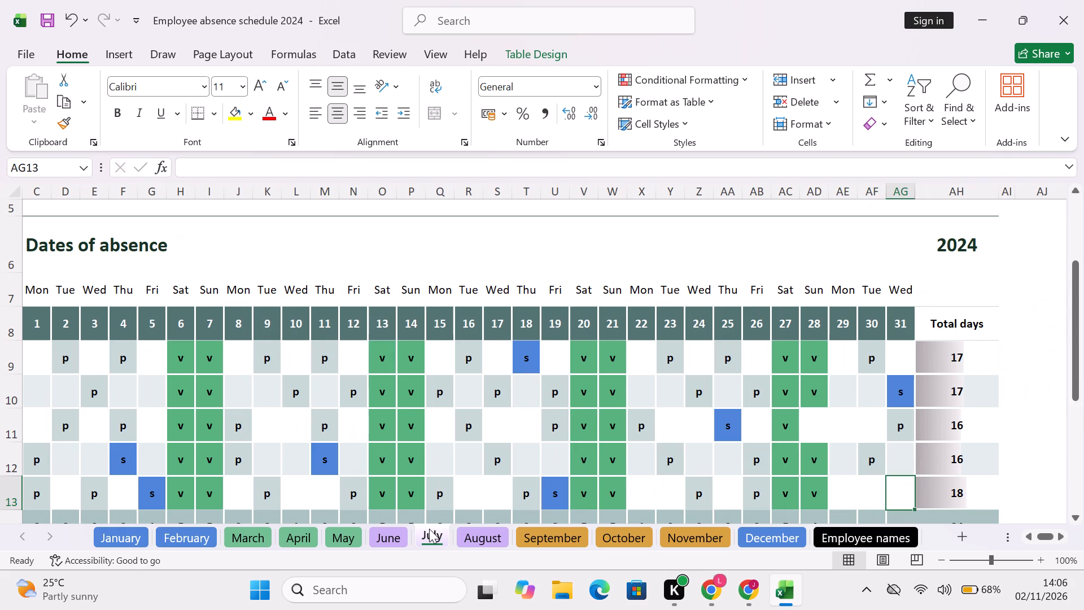
key(Left)
key(Right)
key(Left)
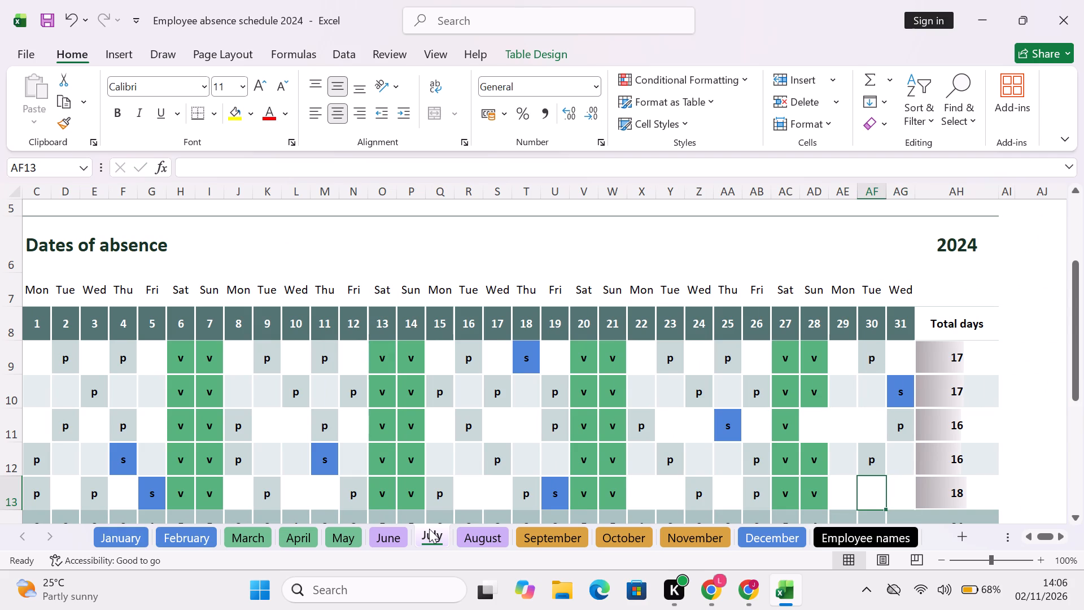
key(s)
key(Right)
Review the completed July schedule, examining the daily figures along the July Total row.
key(Down)
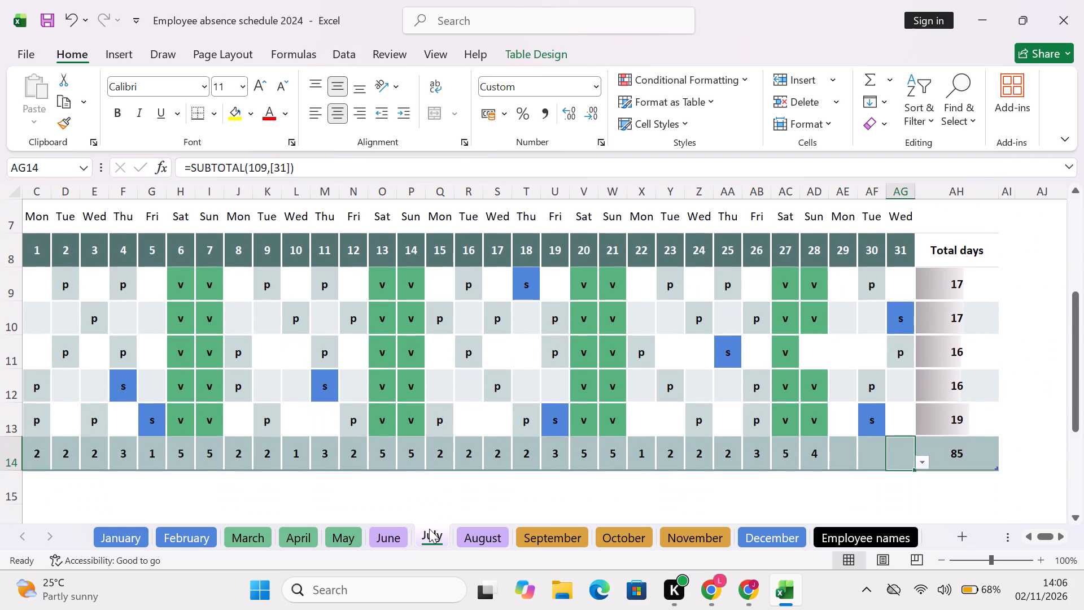
key(Left)
key(Left)
key(Left)
key(Left)
key(Left)
key(Left)
key(Left)
key(Left)
key(Left)
key(Left)
key(Left)
key(Left)
key(Left)
key(Left)
key(Left)
key(Left)
key(Left)
key(Left)
key(Left)
key(Left)
key(Left)
key(Left)
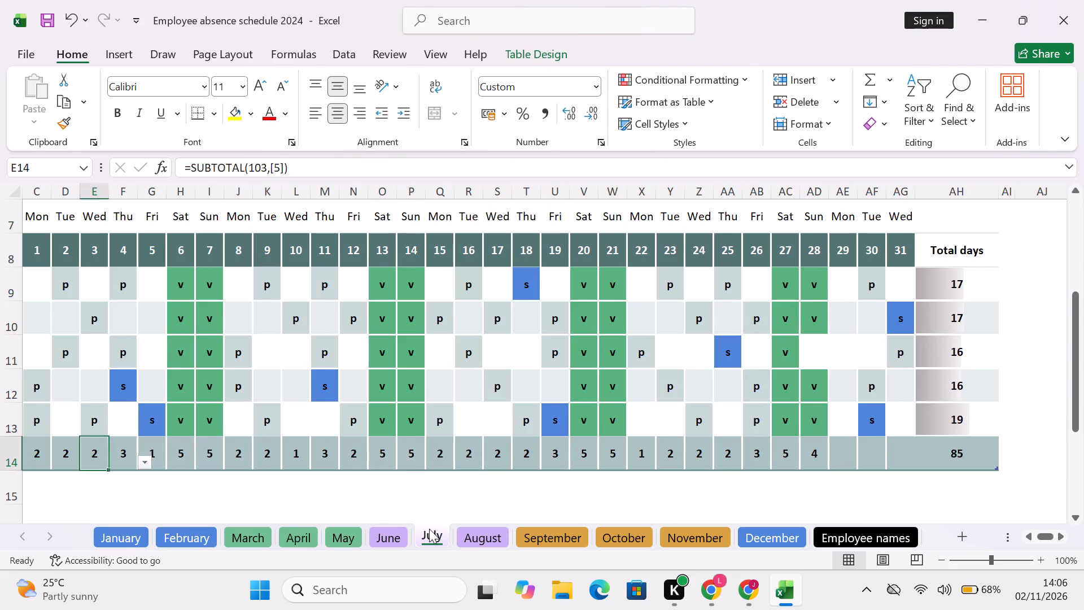
key(Right)
key(Right)
key(Right)
key(Right)
key(Right)
key(Right)
key(Right)
key(Right)
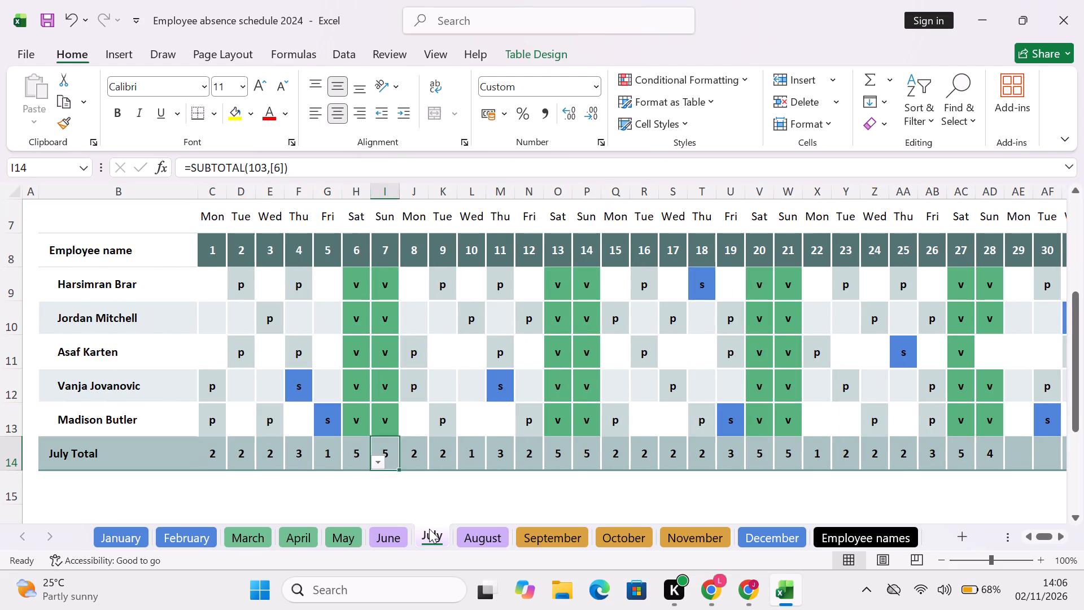
key(Right)
key(Right)
key(Right)
key(Right)
key(Right)
key(Right)
key(Right)
key(Right)
key(Left)
key(Left)
key(Left)
key(Left)
key(Left)
key(Left)
key(Left)
key(Left)
key(Left)
key(Left)
key(Left)
key(Left)
key(Left)
key(Left)
key(Left)
key(Left)
key(Left)
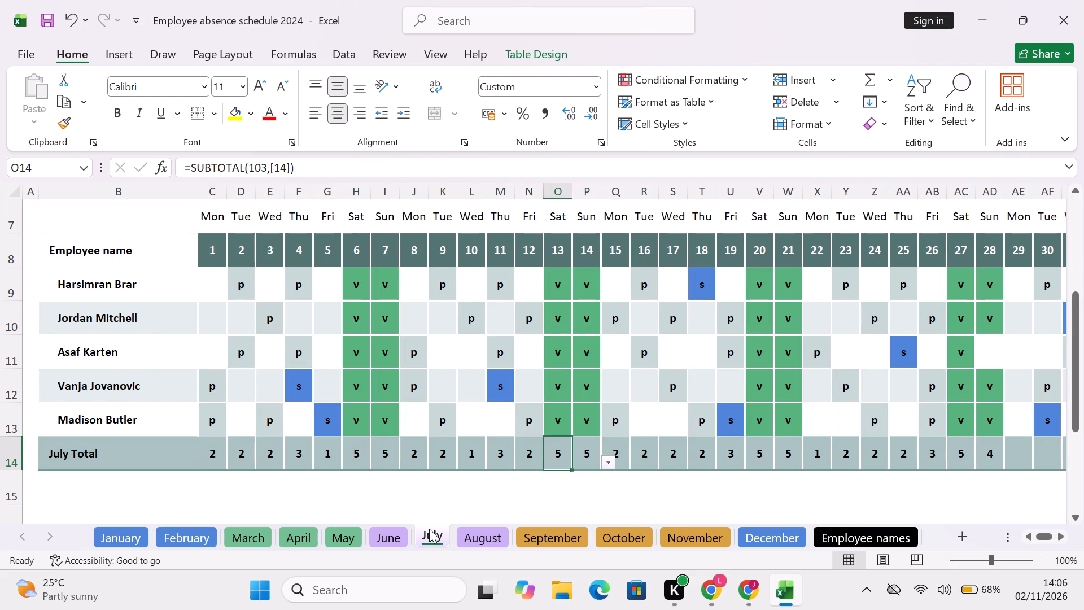
key(Left)
key(Up)
key(Up)
key(Up)
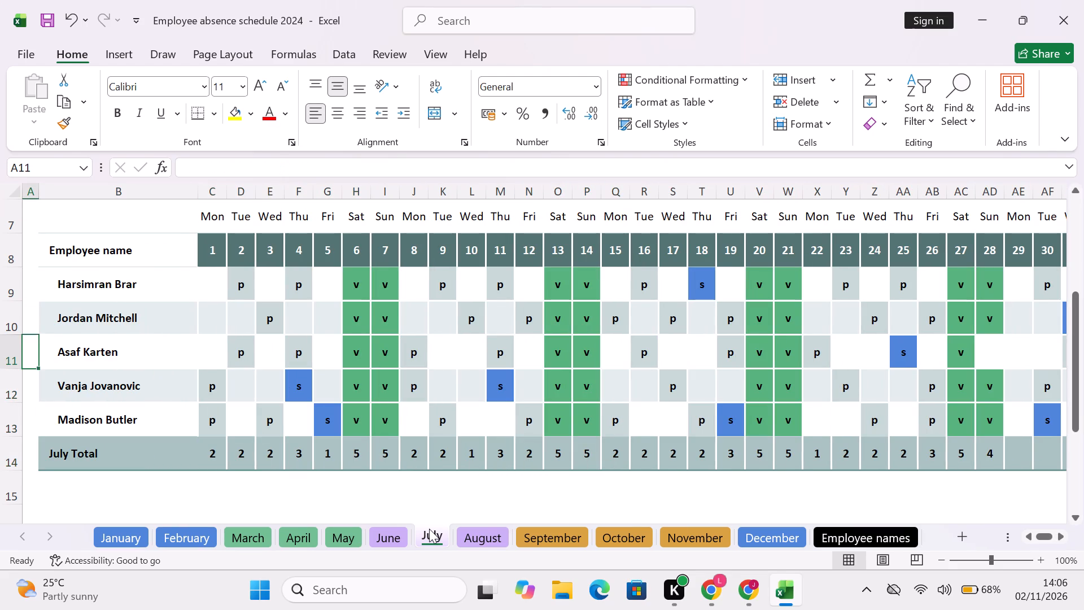
In the second employee's July row, enter s on the 1st.
key(Right)
key(Right)
key(Up)
key(Up)
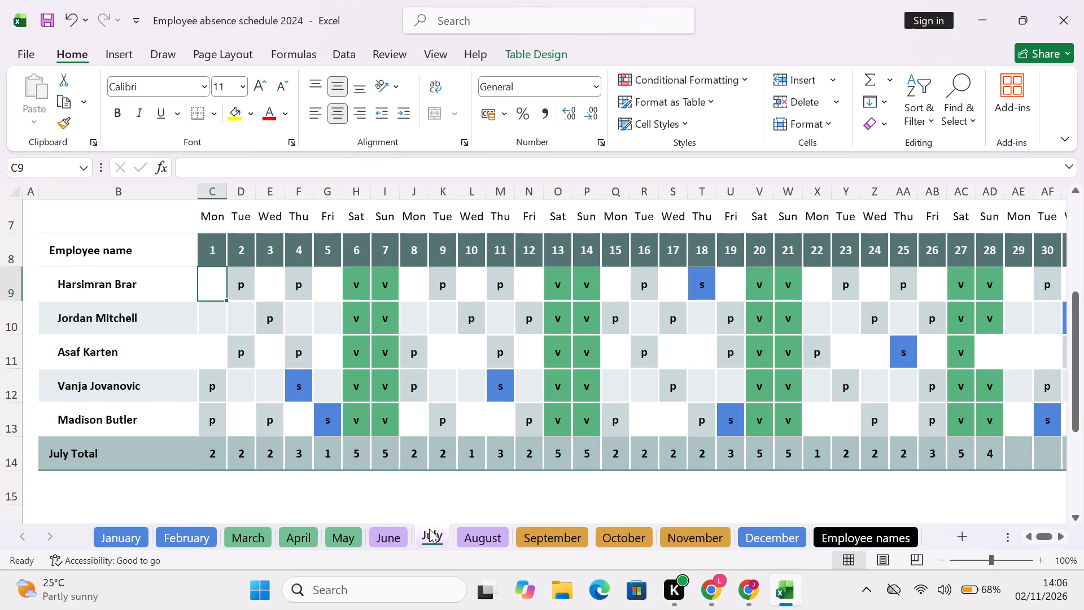
key(Down)
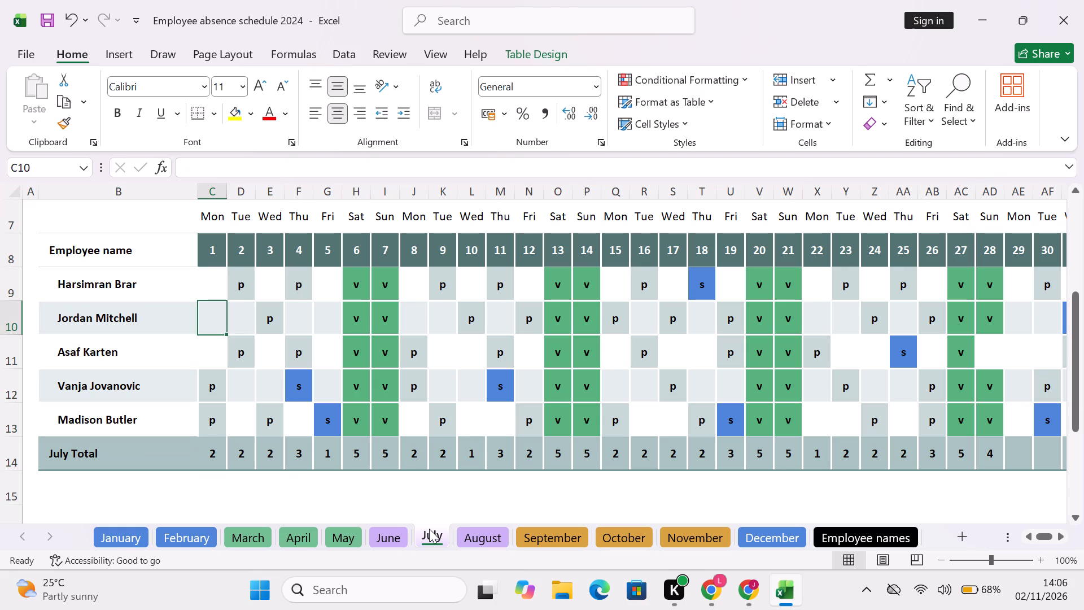
key(s)
key(Right)
key(Right)
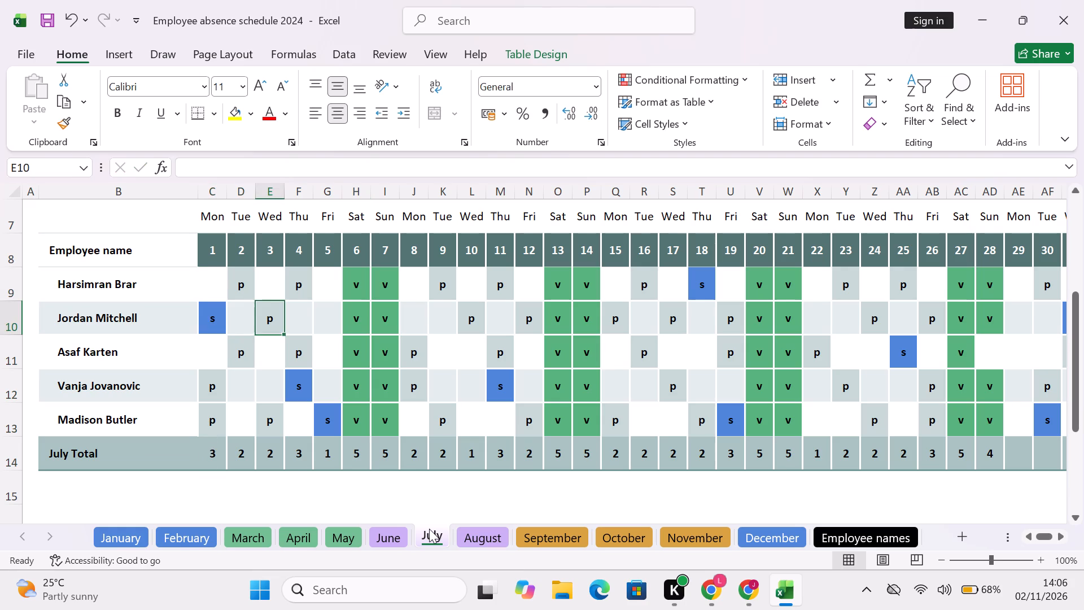
Examine the July Total row across every day through to the Total days column, checking for missing daily totals.
key(Right)
key(Right)
key(Right)
key(Right)
key(Down)
key(Down)
key(Left)
key(Left)
key(Left)
key(Left)
key(Left)
key(Left)
key(Left)
key(Left)
key(Left)
key(Left)
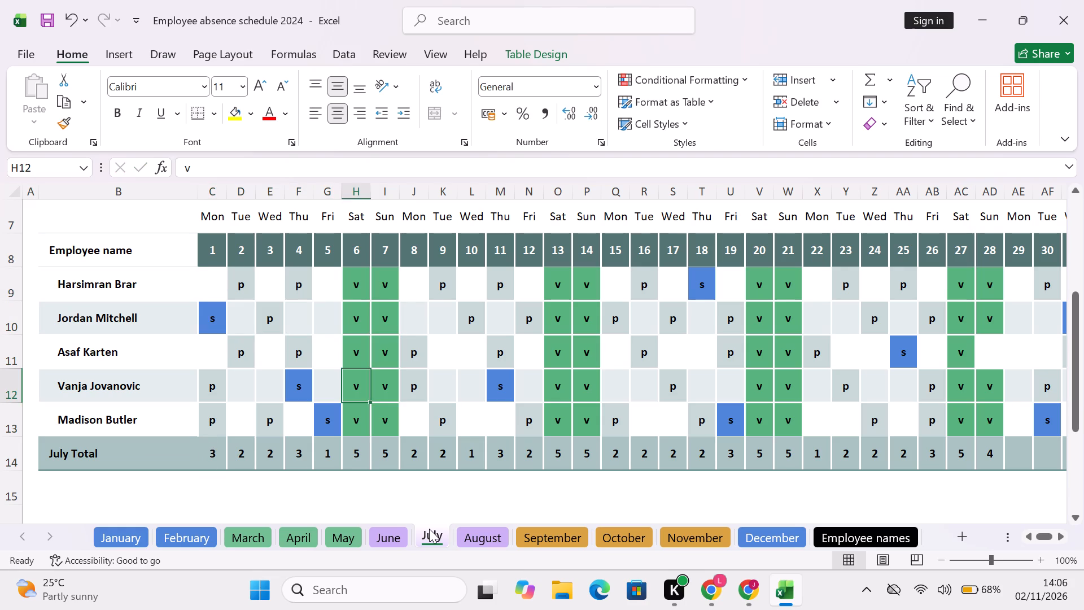
key(Down)
key(Right)
key(Down)
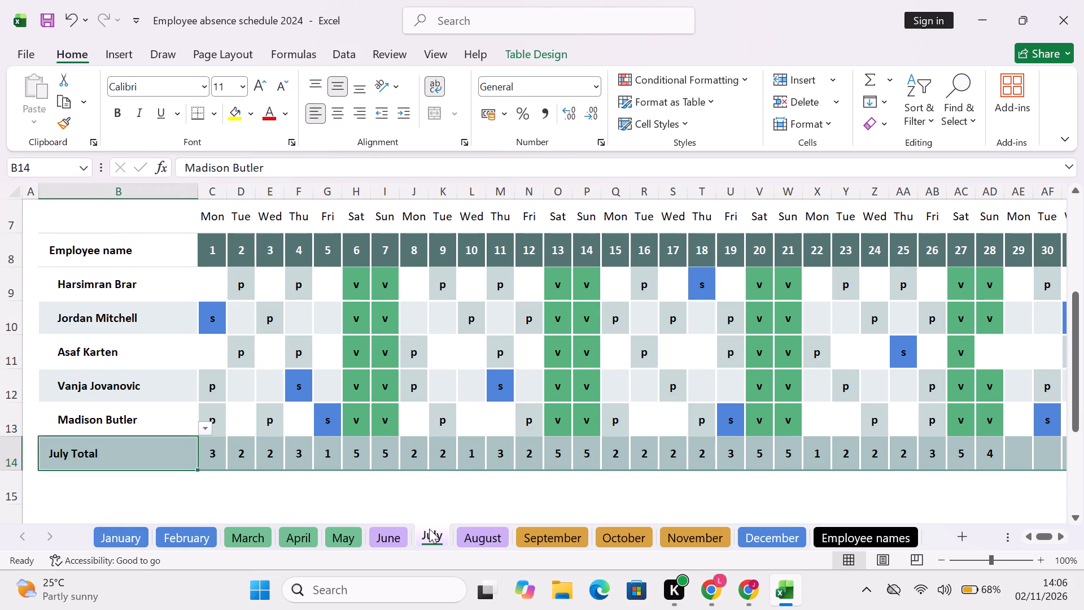
key(Right)
key(Right)
key(Right)
key(Right)
key(Right)
key(Right)
key(Right)
key(Right)
key(Right)
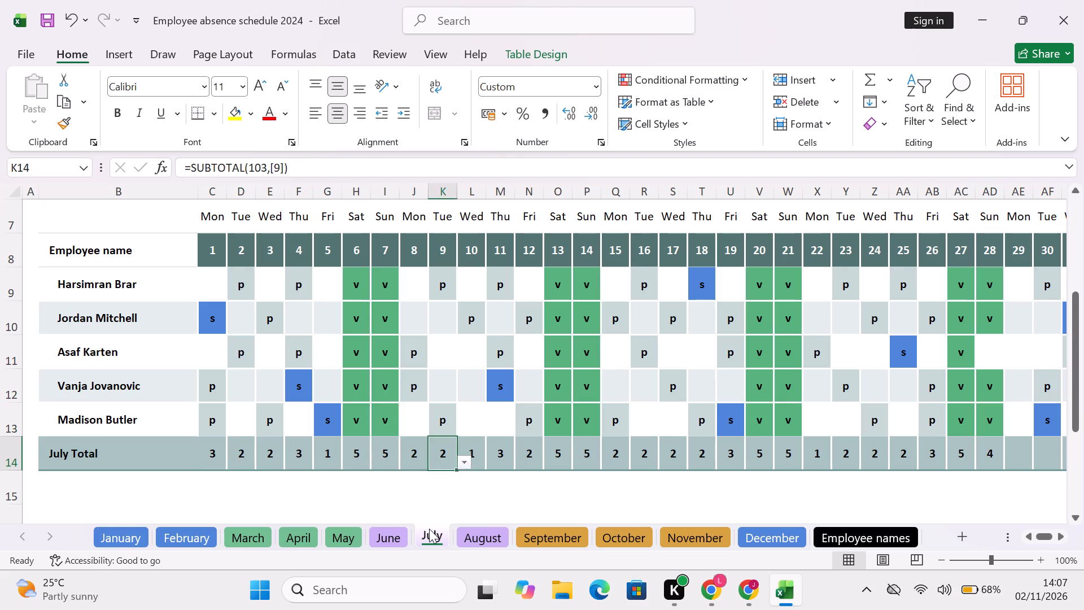
key(Right)
key(Right)
key(Right)
key(Right)
key(Right)
key(Right)
key(Right)
key(Right)
key(Right)
key(Right)
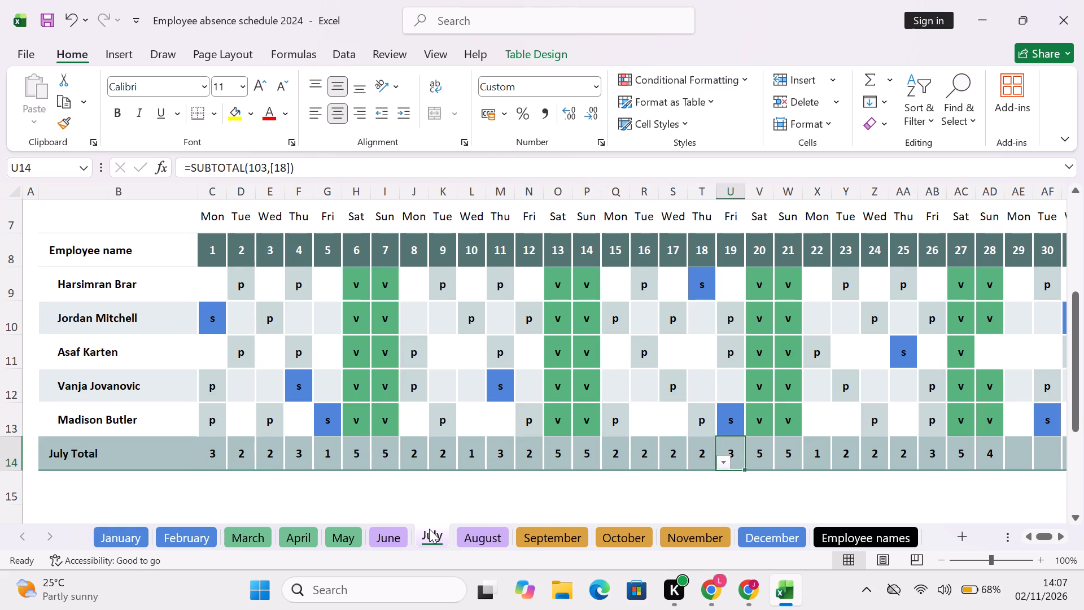
key(Right)
key(Right)
key(Right)
key(Right)
key(Right)
key(Right)
key(Right)
key(Right)
key(Right)
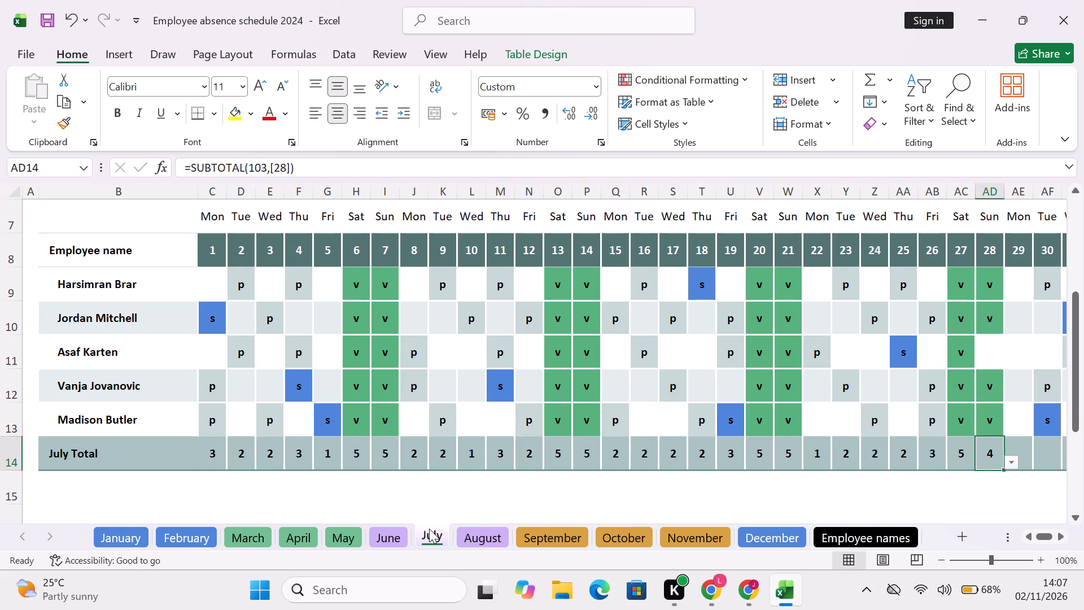
key(Left)
key(Left)
key(Right)
key(Left)
key(Left)
key(Left)
key(Right)
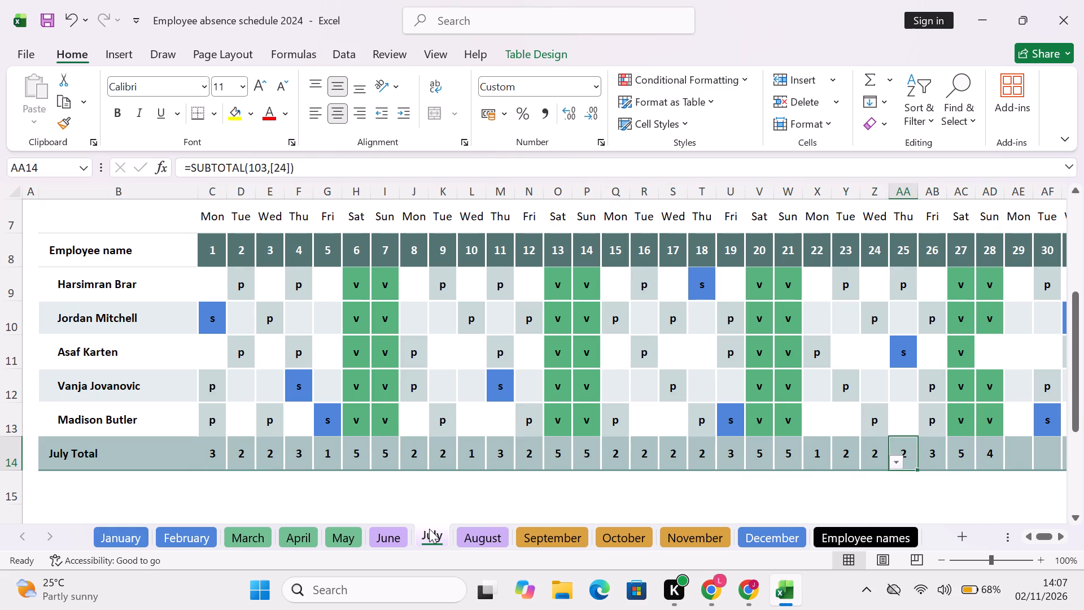
key(Right)
key(Right)
key(Right)
key(Right)
key(Right)
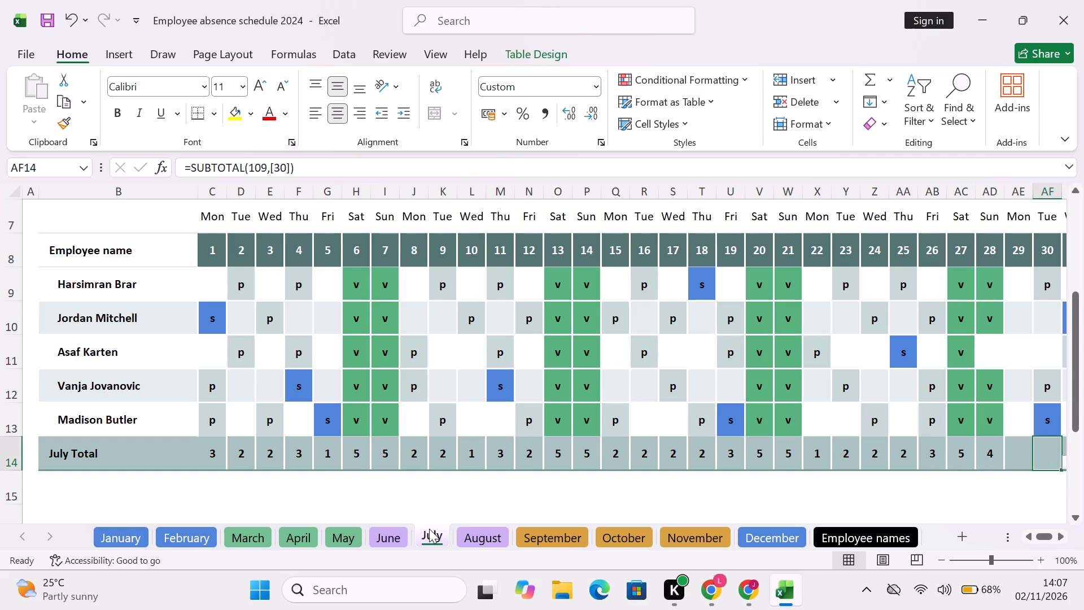
key(Right)
key(Right)
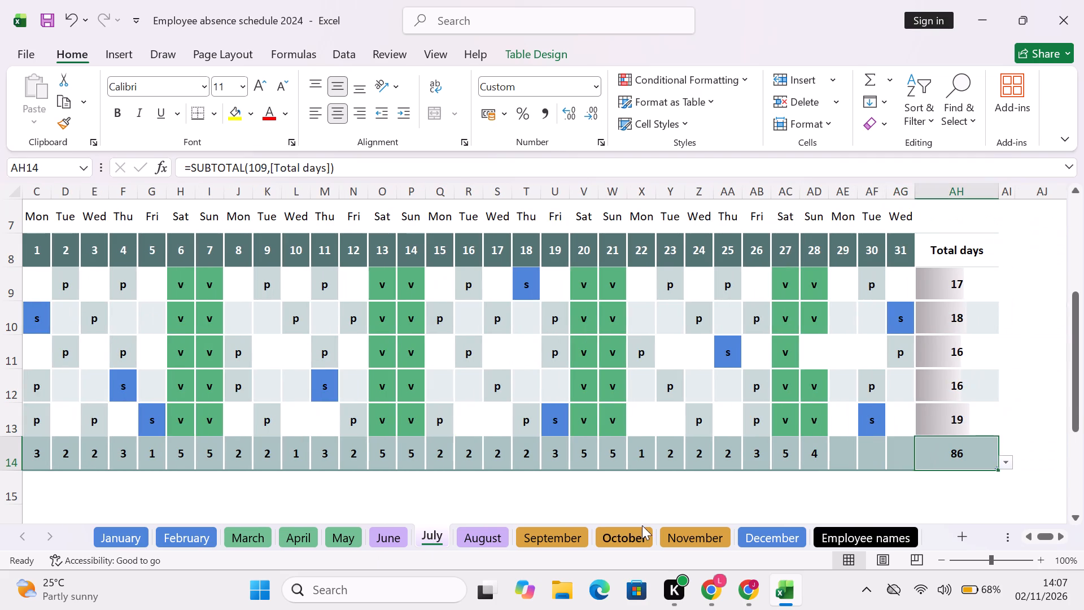
Set the July Total row's function to Count for the 29th, 30th and 31st.
click(843, 457)
click(862, 461)
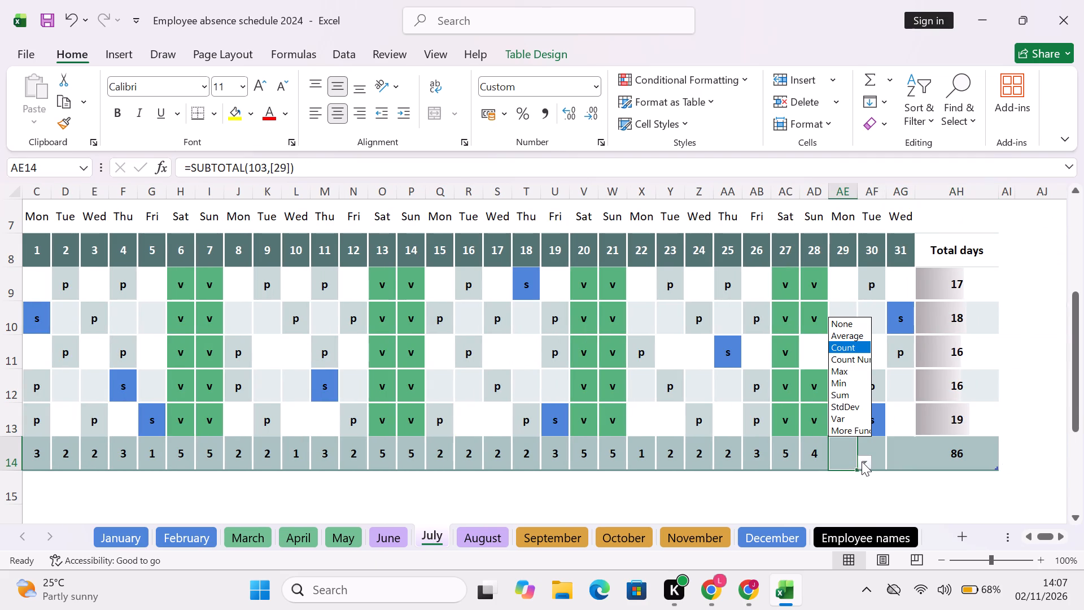
click(852, 350)
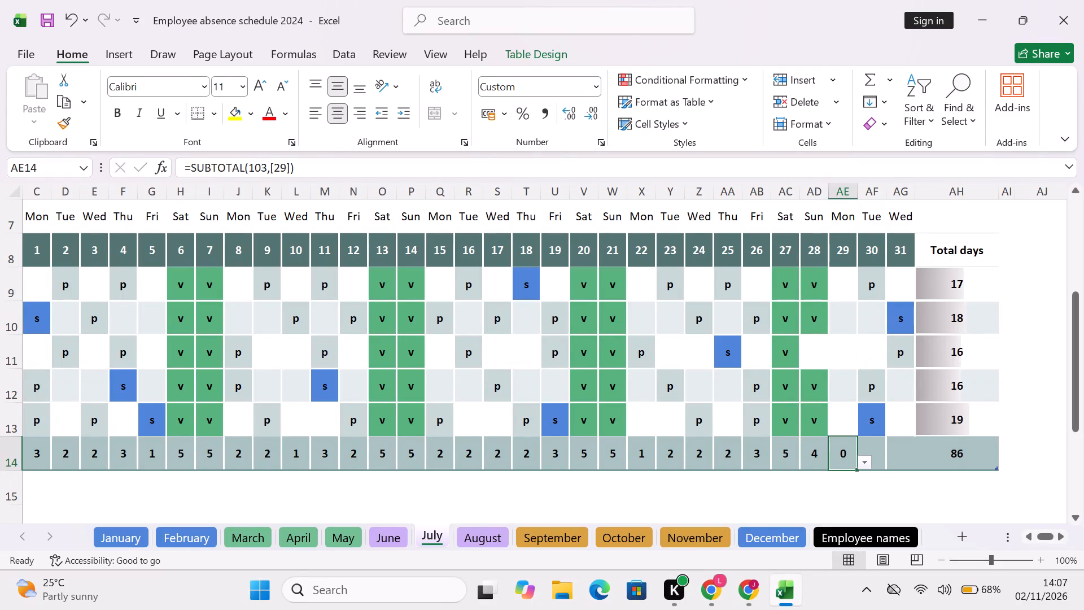
click(871, 444)
click(890, 460)
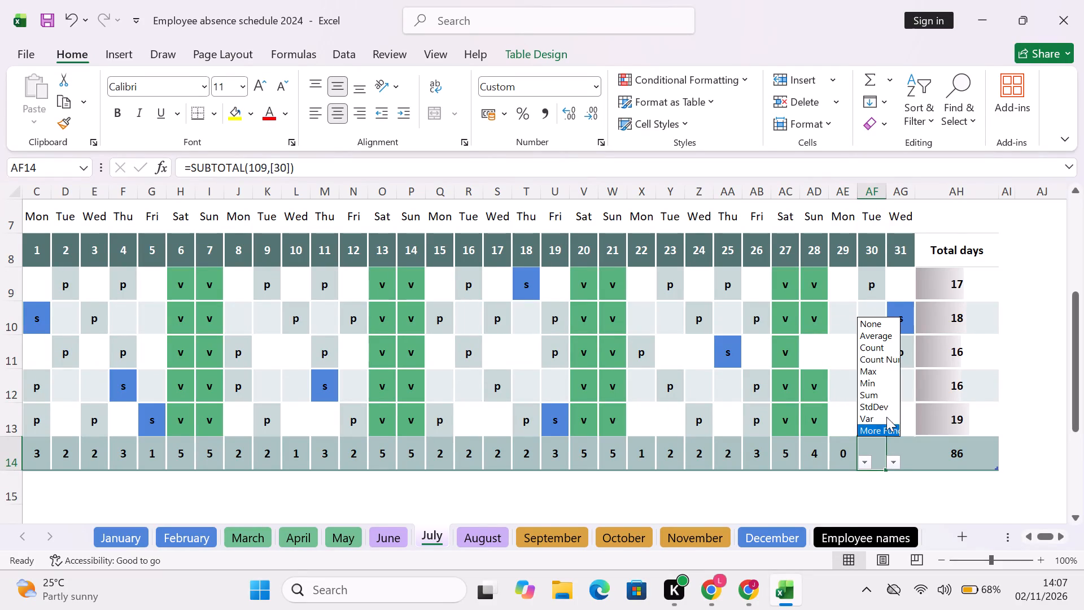
click(872, 351)
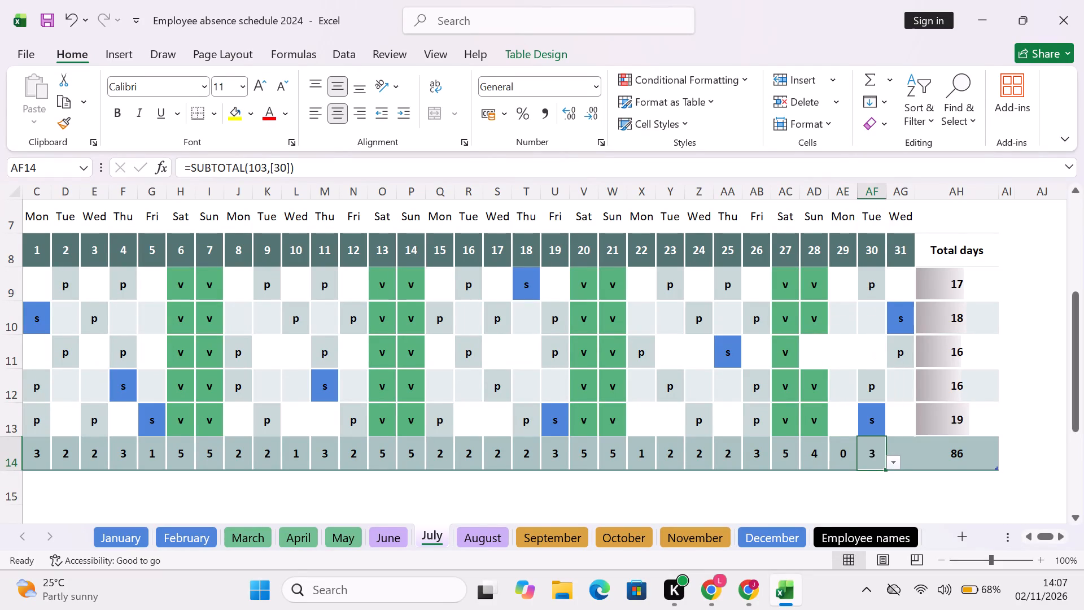
click(905, 459)
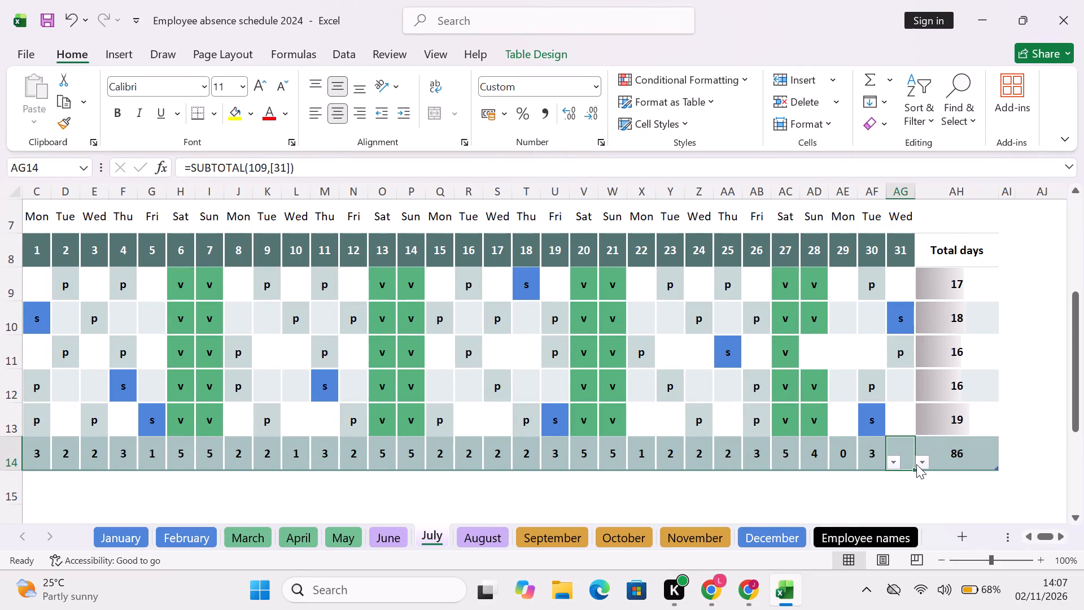
click(916, 464)
click(904, 354)
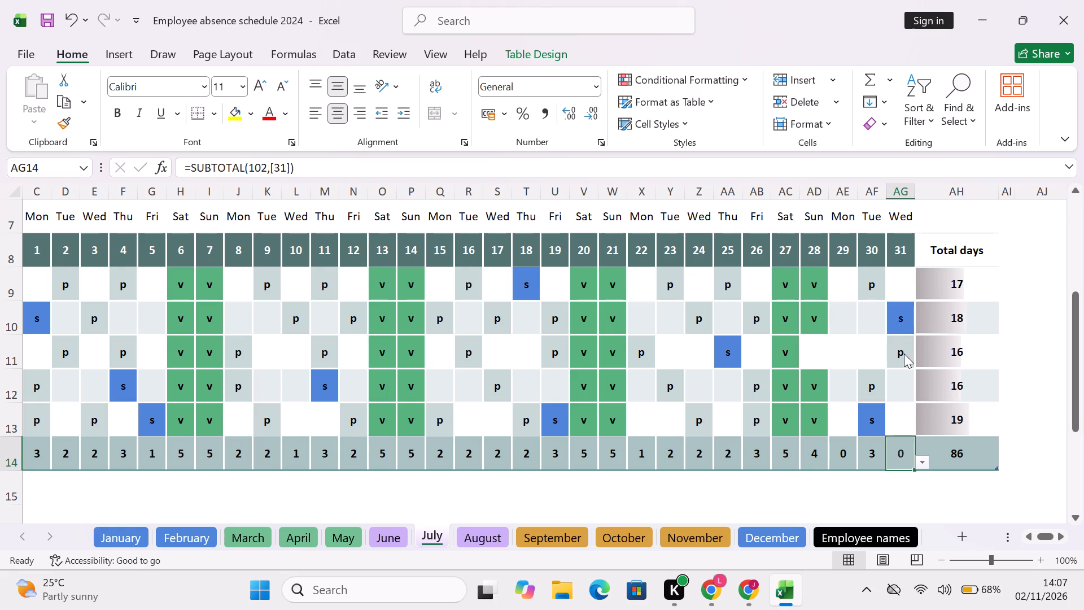
click(917, 463)
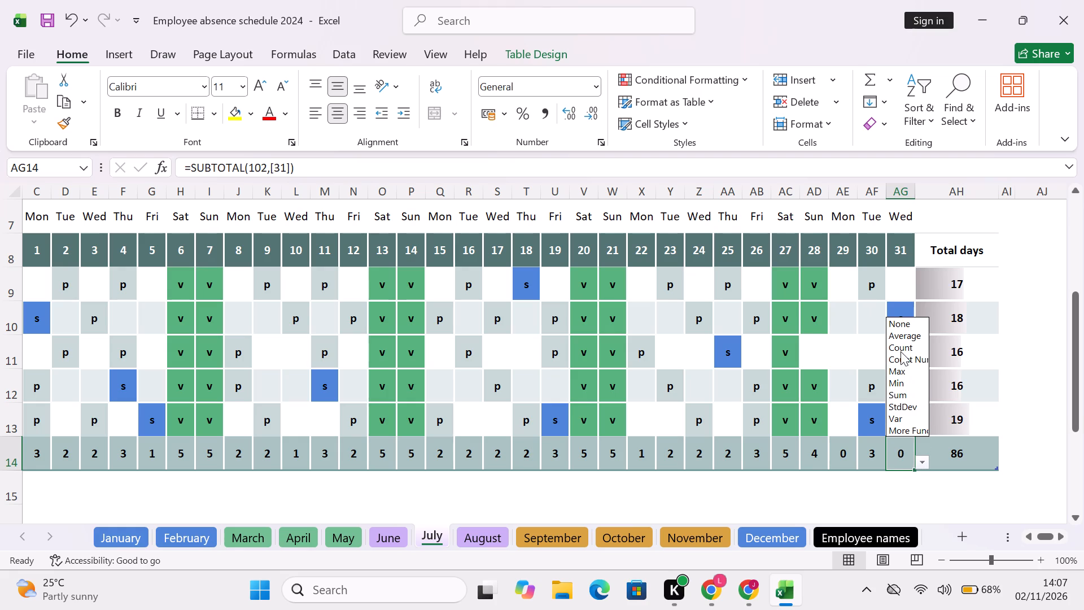
click(902, 348)
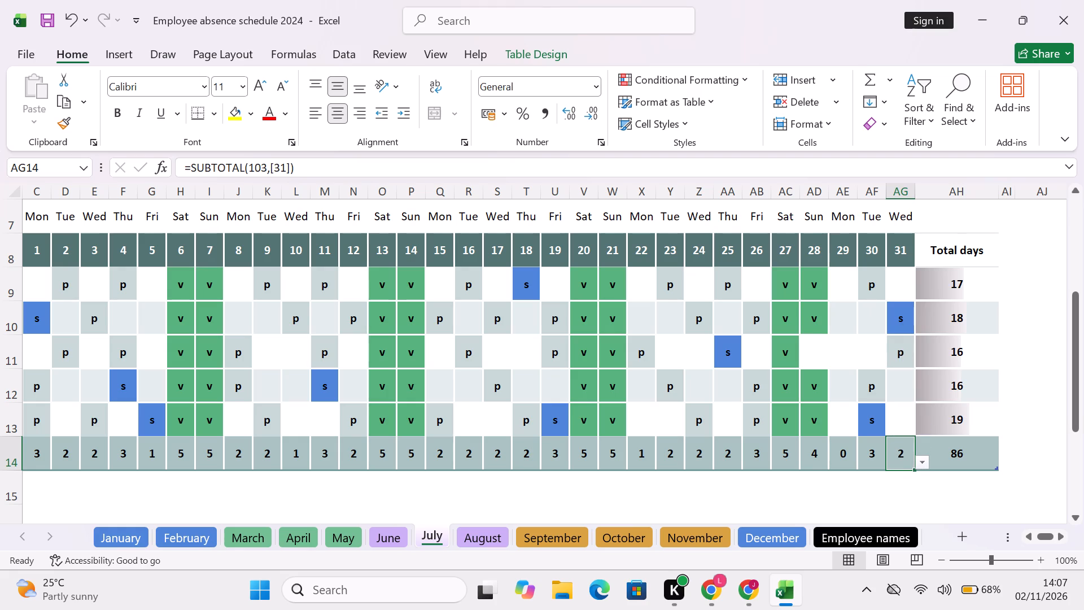
Review the daily counts along the whole July Total row again, checking each day against the absences above it.
click(890, 446)
key(Left)
key(Left)
key(Left)
key(Left)
key(Left)
key(Left)
key(Left)
key(Left)
key(Left)
key(Left)
key(Left)
key(Left)
key(Left)
key(Left)
key(Left)
key(Left)
key(Left)
key(Left)
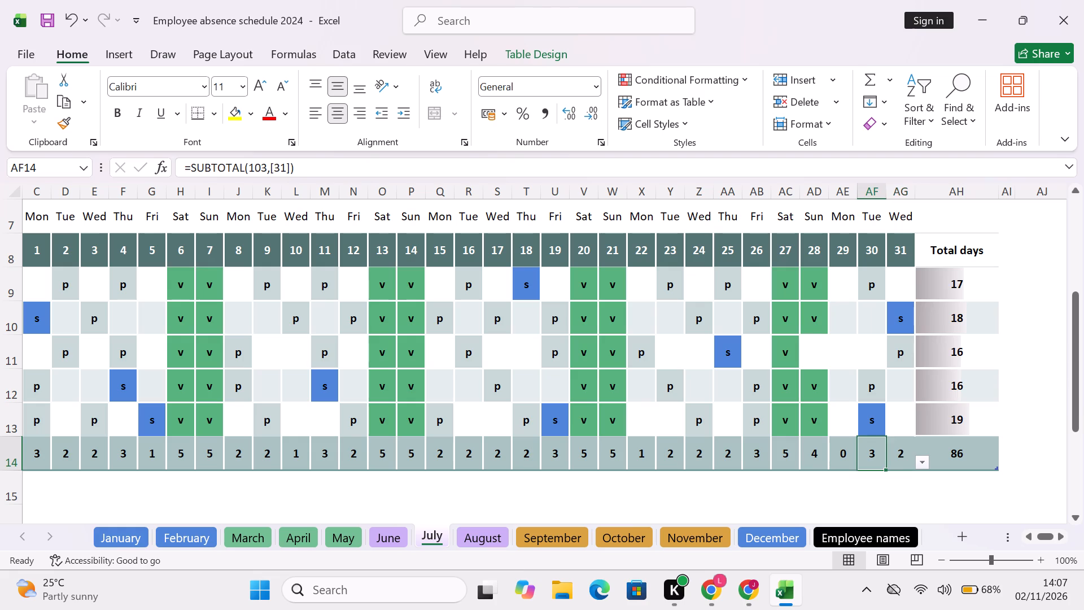
key(Left)
key(Left)
key(Left)
key(Left)
key(Left)
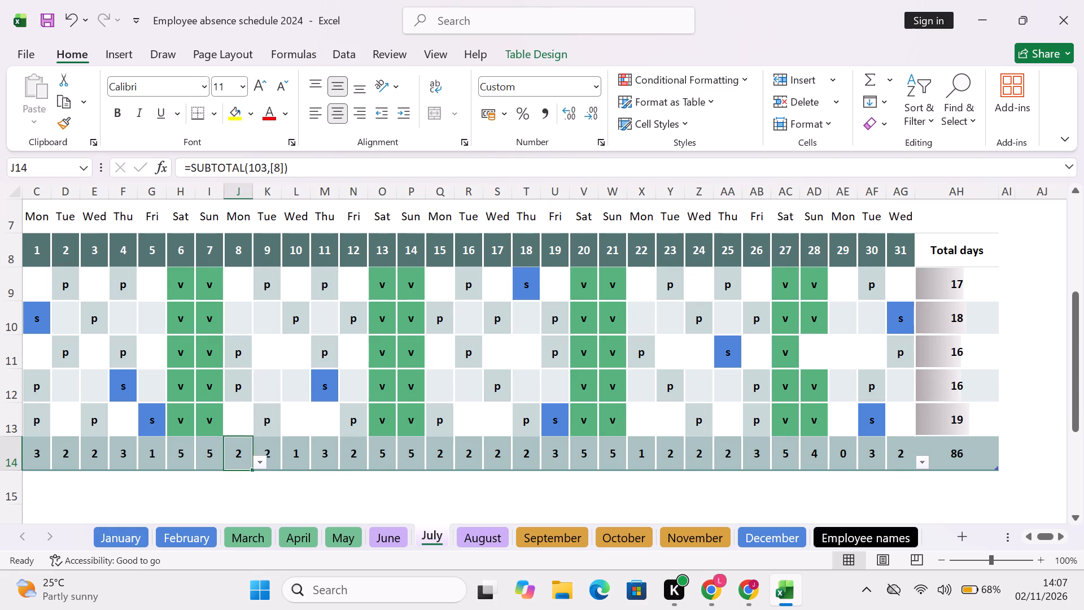
key(Left)
key(Left)
key(Left)
key(Left)
key(Left)
key(Left)
key(Left)
key(Left)
key(Left)
key(Left)
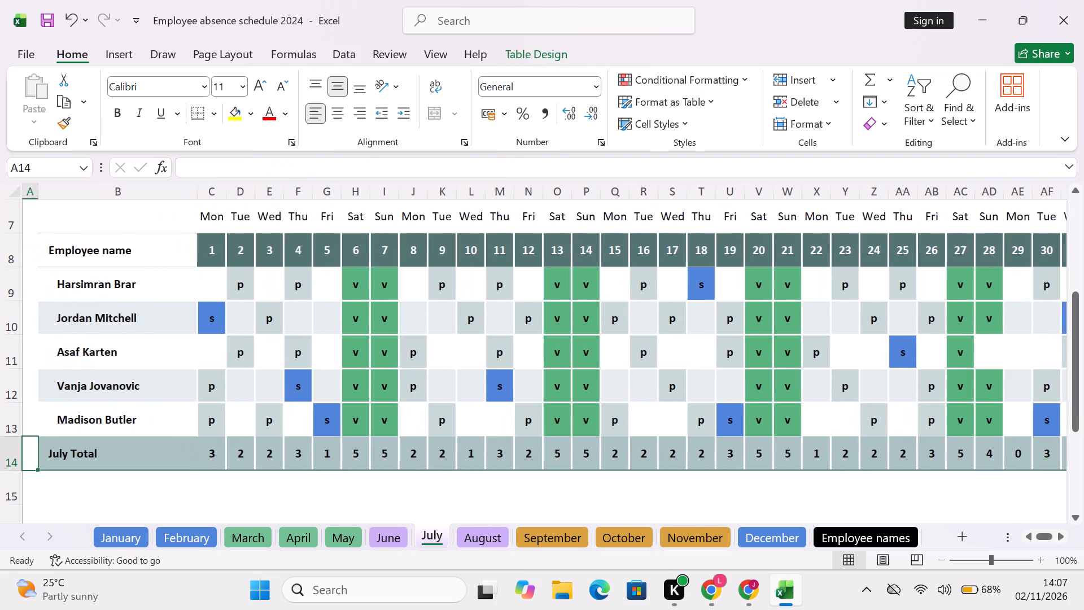
key(Left)
key(Right)
key(Right)
key(Right)
key(Right)
key(Right)
key(Right)
key(Right)
key(Right)
key(Right)
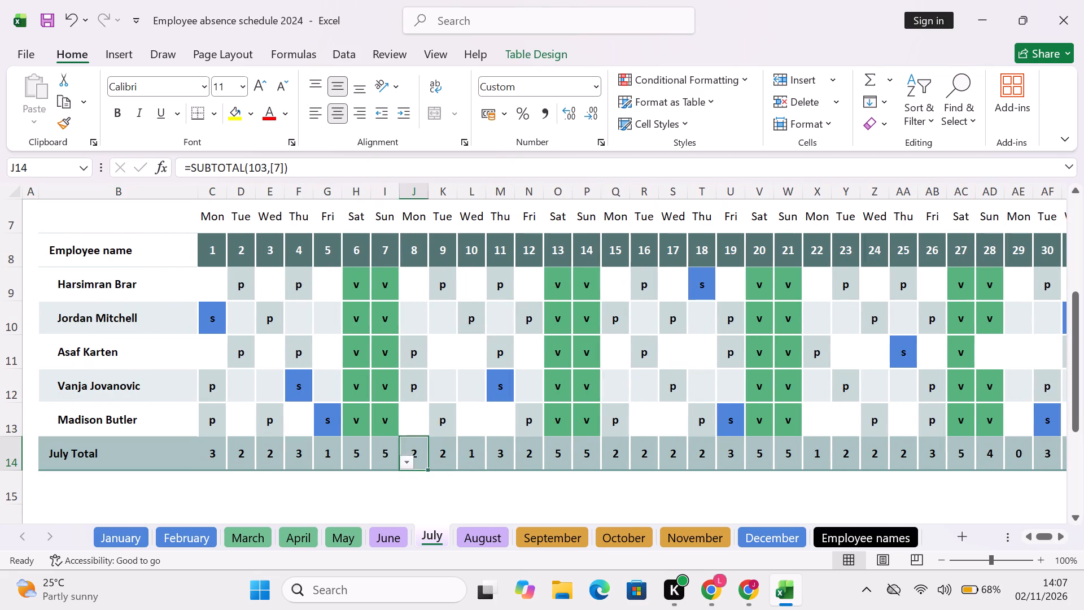
key(Right)
key(Right)
key(Right)
key(Right)
key(Right)
key(Right)
key(Right)
key(Right)
key(Right)
key(Right)
key(Right)
key(Right)
key(Right)
key(Right)
key(Right)
key(Right)
key(Right)
key(Right)
key(Right)
key(Right)
key(Right)
key(Right)
key(Right)
key(Right)
key(Right)
key(Right)
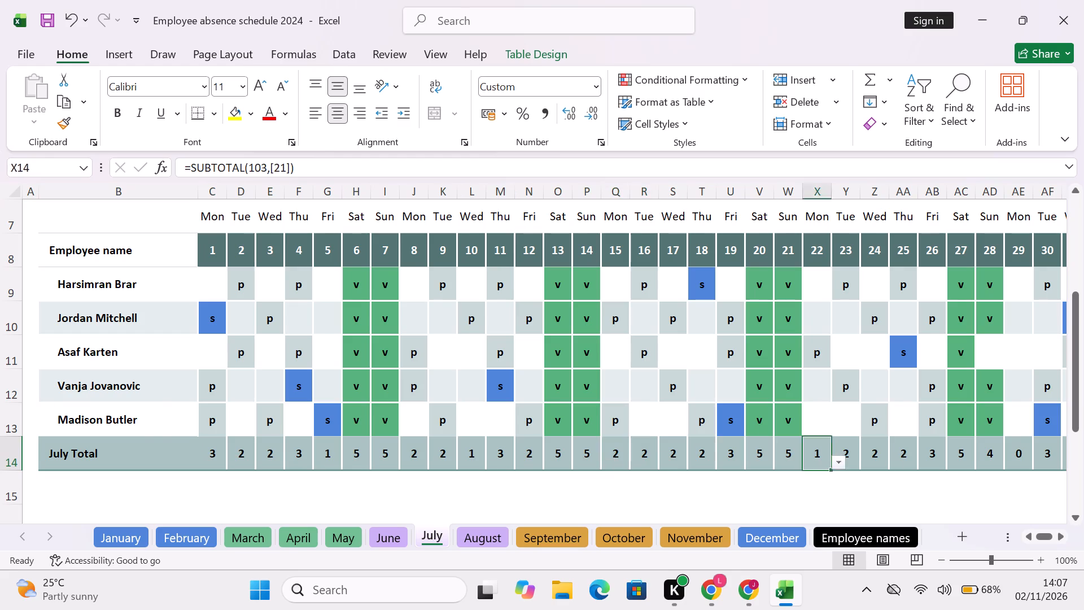
Apply data bars to the five employees' Total days values on the July sheet, leaving out the July Total row.
key(Right)
key(Right)
key(Left)
key(Left)
key(Left)
key(Left)
key(Left)
key(Left)
key(Left)
key(Left)
key(Left)
key(Left)
key(Left)
key(Left)
key(Left)
key(Left)
key(Left)
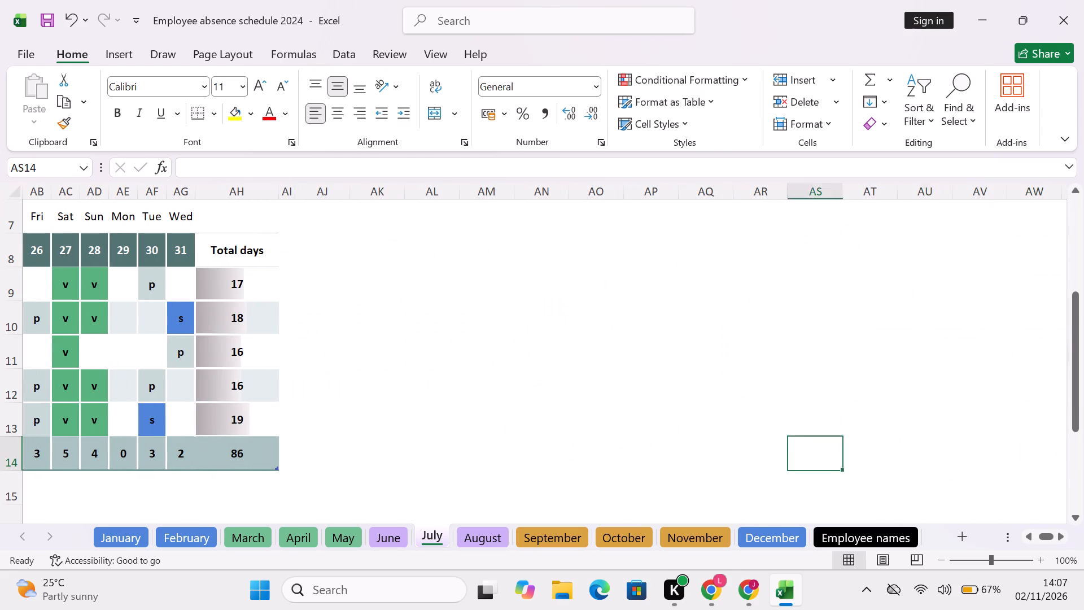
key(Left)
key(Left)
key(Left)
key(Left)
key(Left)
key(Left)
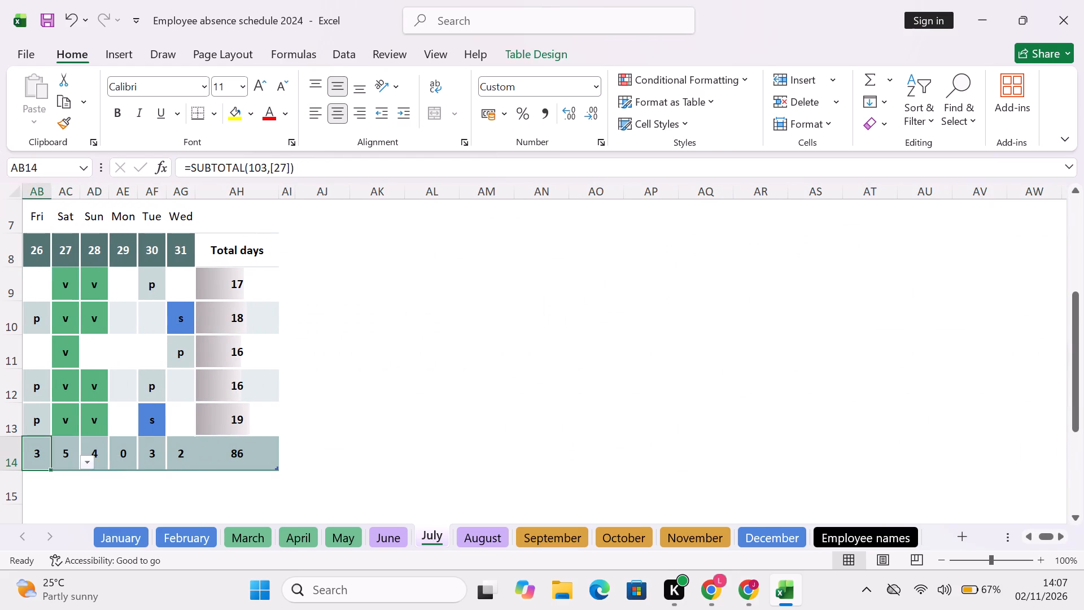
key(Left)
key(Left)
key(Left)
key(Left)
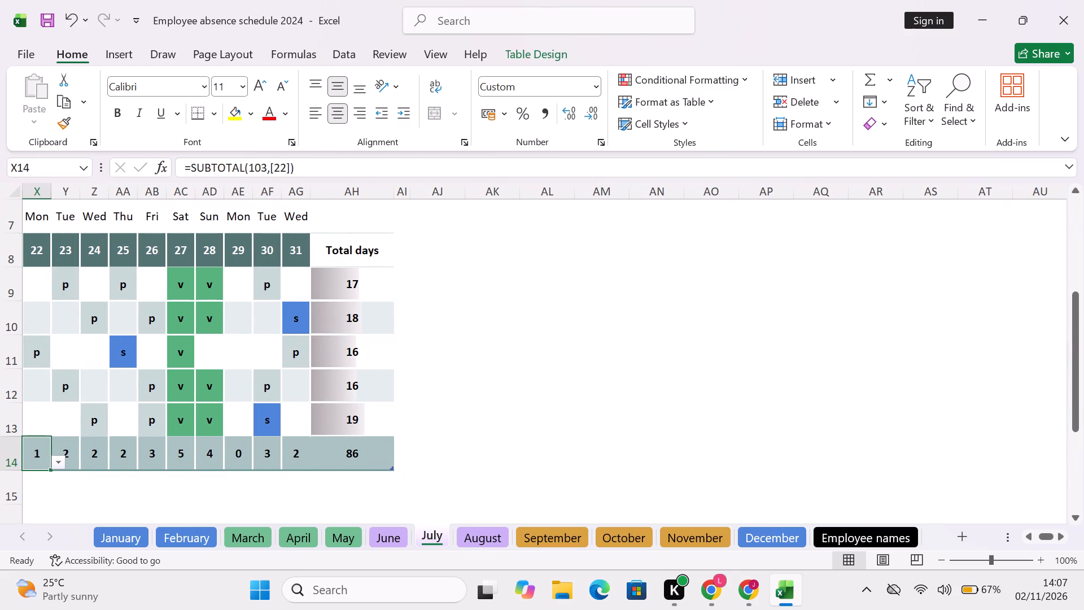
drag(343, 274, 371, 376)
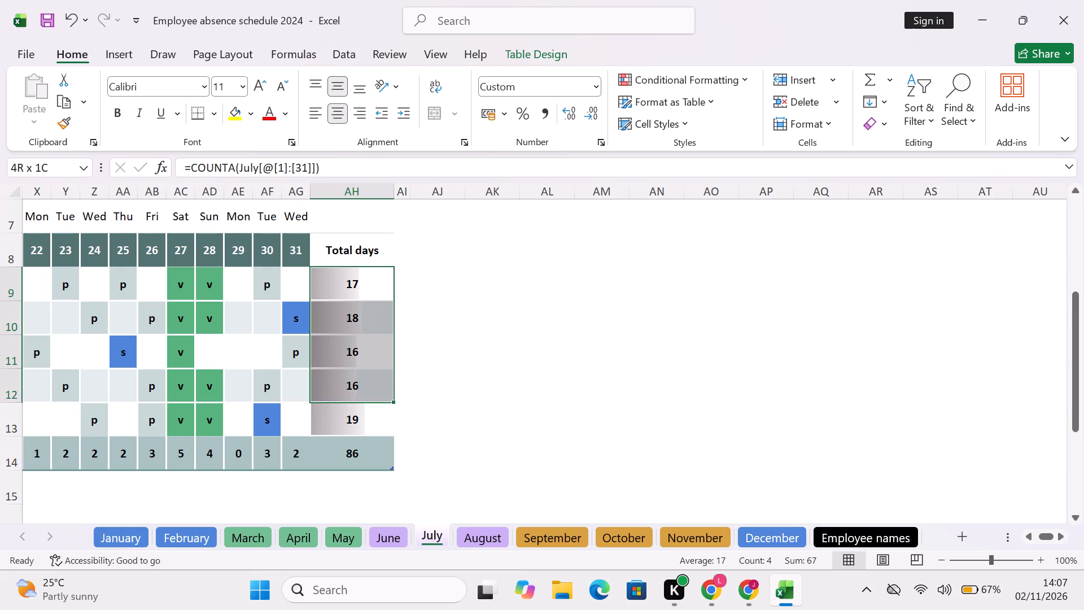
drag(371, 376, 374, 411)
right_click(374, 411)
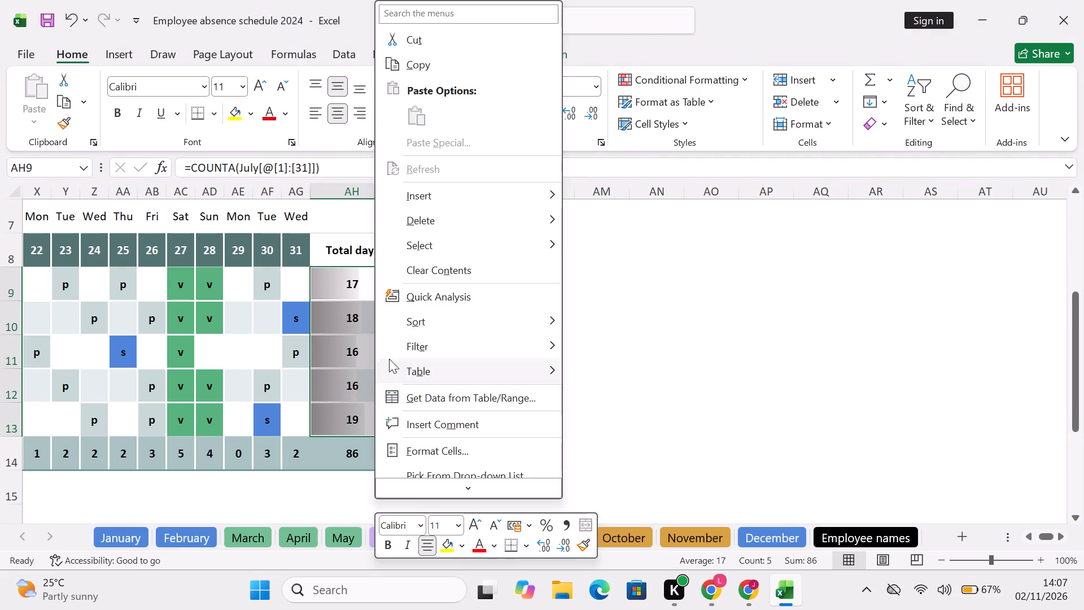
click(421, 295)
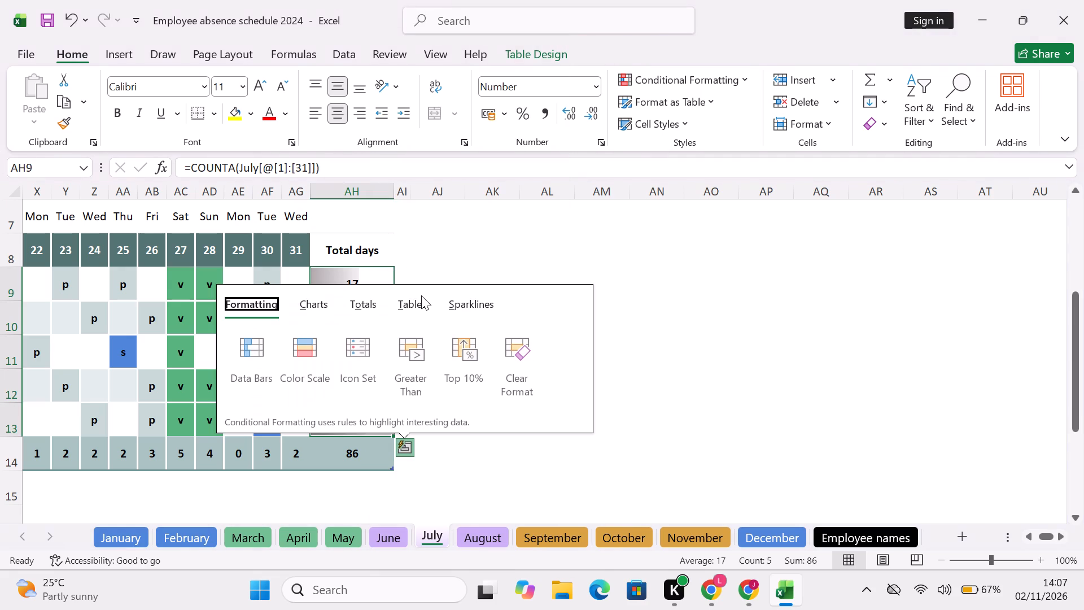
click(254, 337)
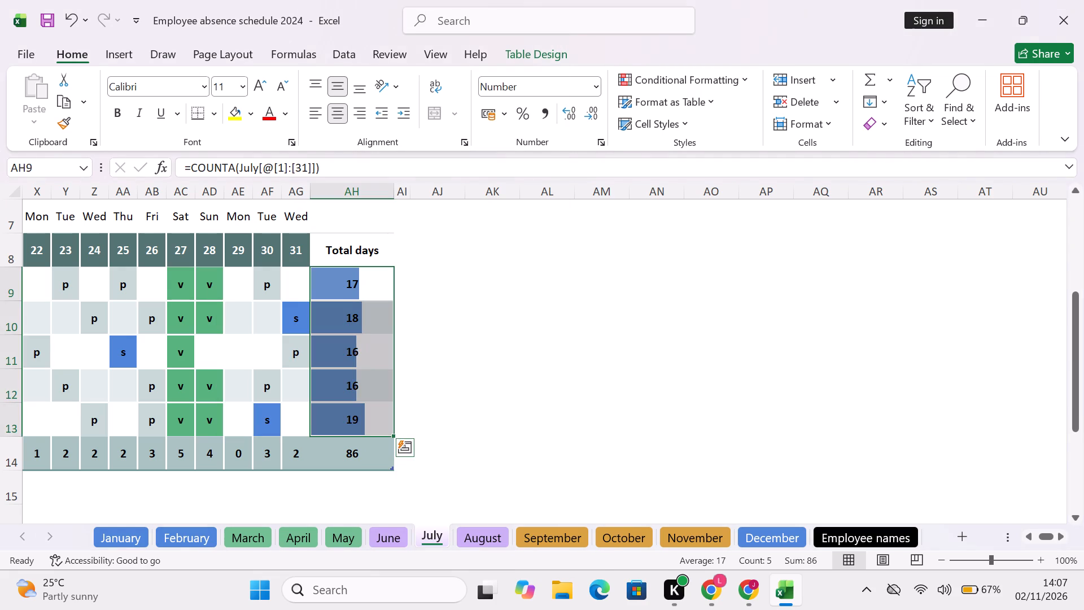
Return to the start of the first employee's July row and save the workbook.
key(Left)
key(Left)
key(Left)
key(Left)
key(Left)
key(Left)
key(Left)
key(Left)
key(Left)
key(Left)
key(Left)
key(Left)
key(Left)
key(Left)
key(Left)
key(Left)
key(Left)
key(Left)
key(Left)
key(Left)
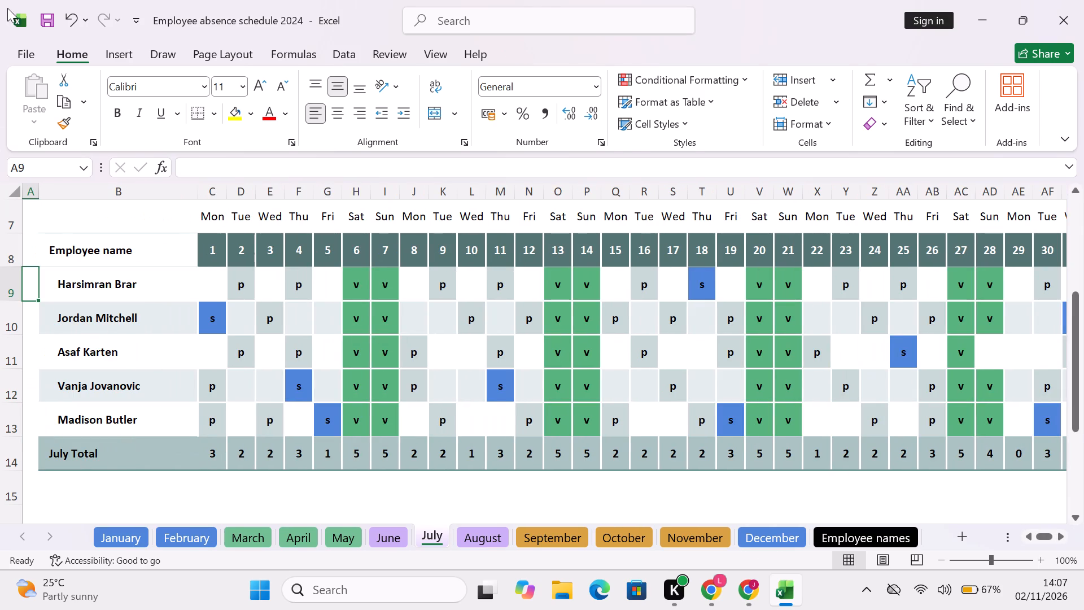
click(53, 20)
click(53, 20)
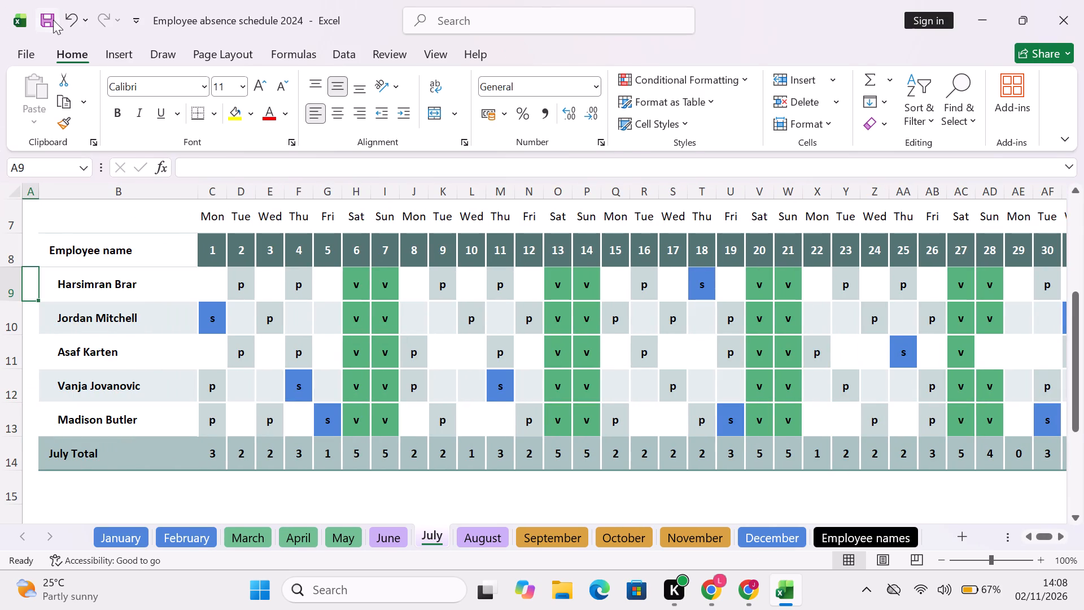
click(53, 20)
click(53, 20)
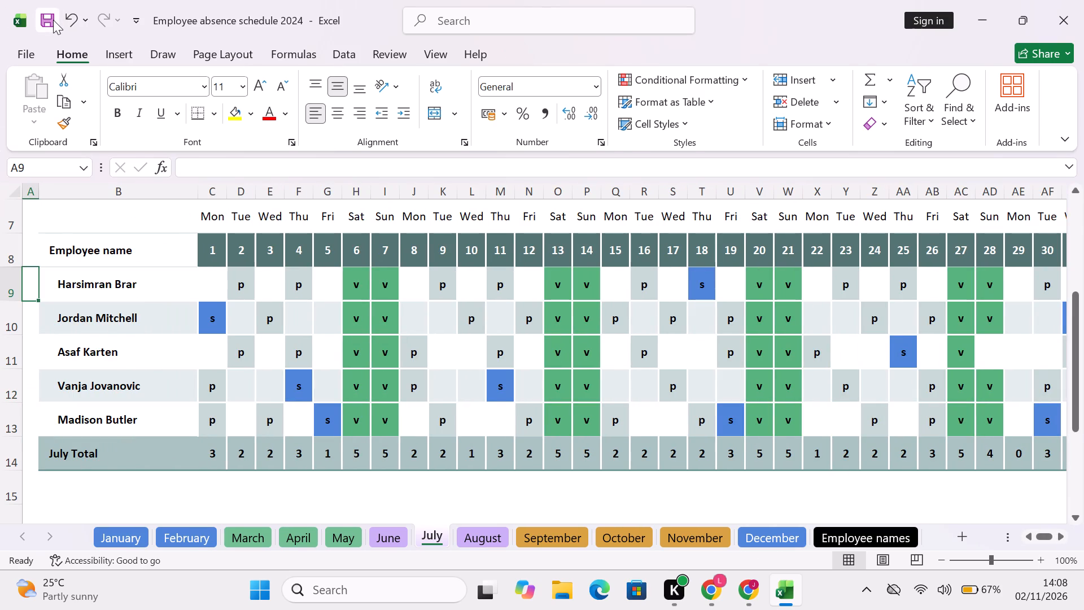
click(53, 20)
click(53, 20)
triple_click(53, 20)
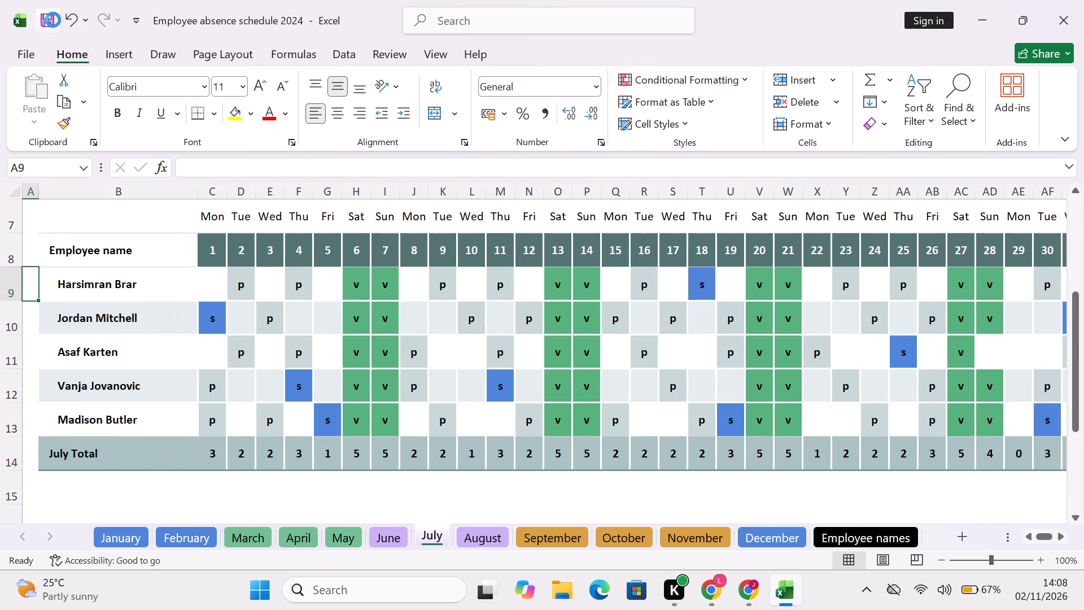
click(53, 20)
click(53, 20)
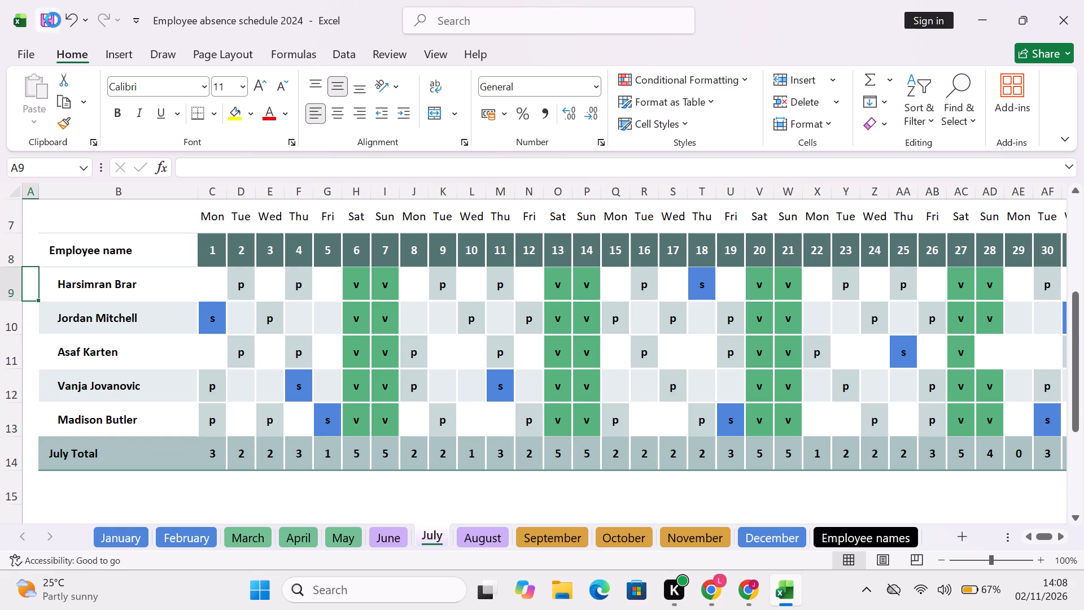
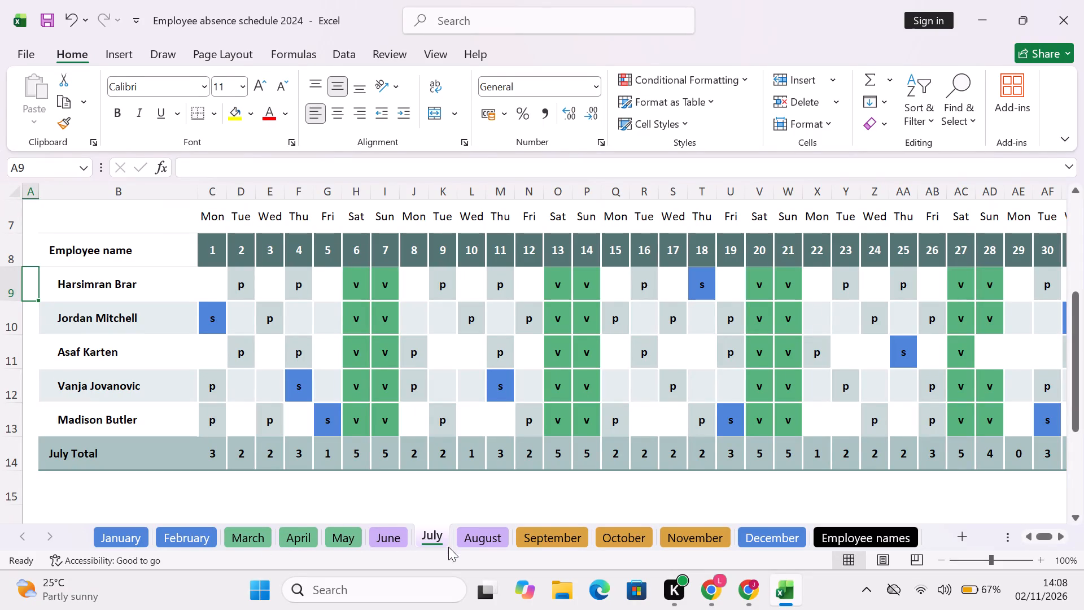
Switch to the August worksheet of the absence schedule.
click(465, 536)
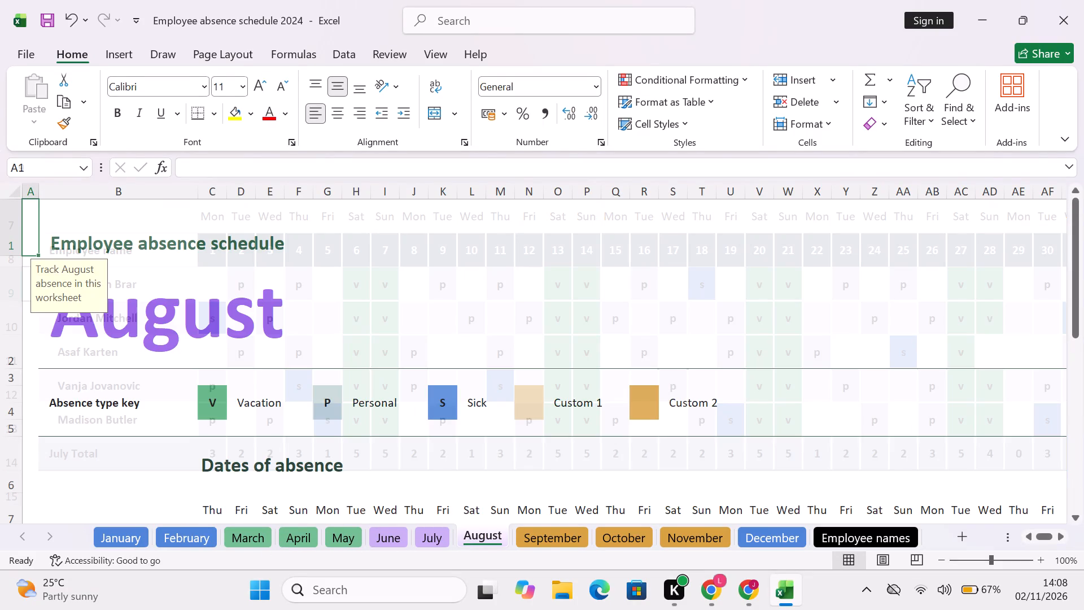
Look across the title and month heading rows of the August sheet.
key(Right)
key(Right)
key(Right)
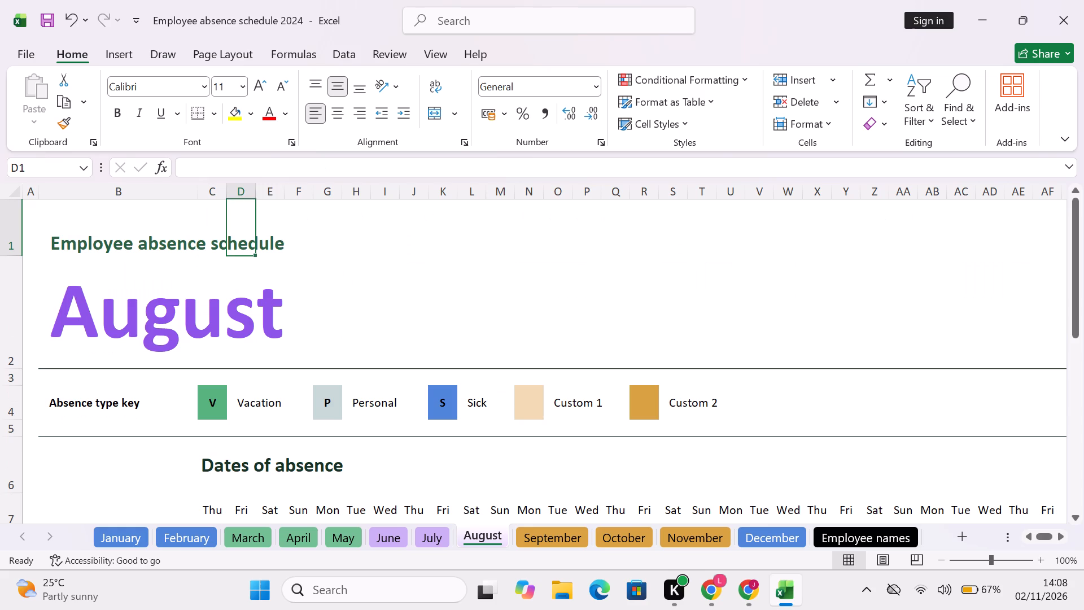
key(Right)
key(Right)
key(Down)
key(Left)
key(Left)
key(Left)
key(Left)
key(Left)
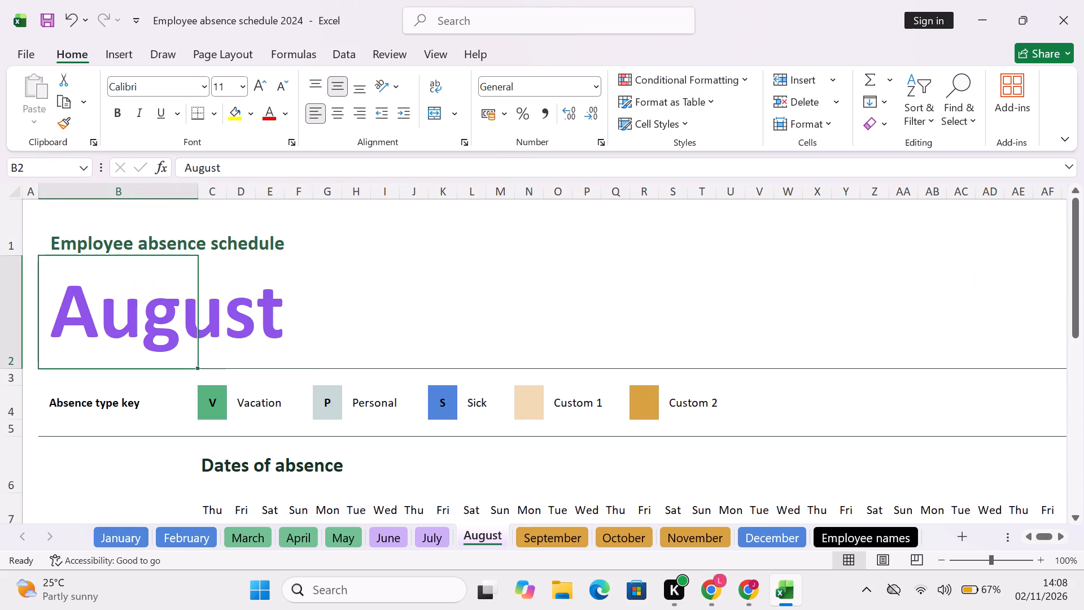
key(Right)
key(Right)
key(Right)
key(Right)
key(Right)
key(Right)
key(Right)
key(Right)
key(Right)
key(Right)
key(Right)
key(Right)
key(Right)
key(Right)
key(Right)
key(Right)
key(Right)
key(Right)
key(Right)
key(Right)
key(Right)
key(Right)
key(Right)
key(Right)
key(Right)
key(Right)
key(Right)
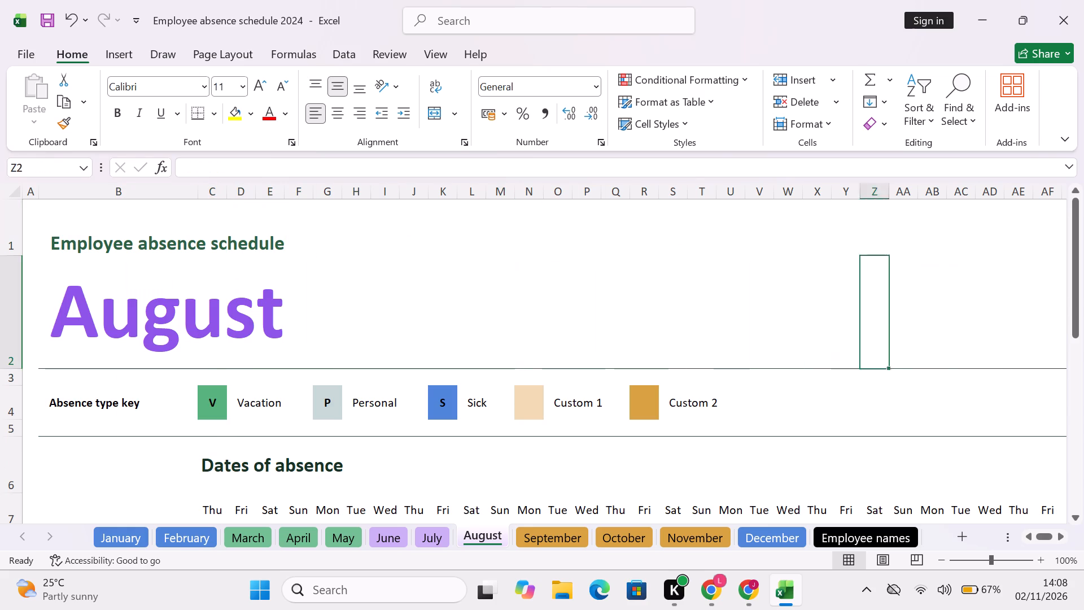
key(Right)
key(Left)
key(Left)
key(Left)
key(Left)
key(Left)
key(Left)
key(Left)
key(Left)
key(Left)
key(Left)
key(Left)
key(Left)
key(Left)
key(Left)
key(Left)
key(Left)
key(Left)
key(Left)
key(Left)
key(Left)
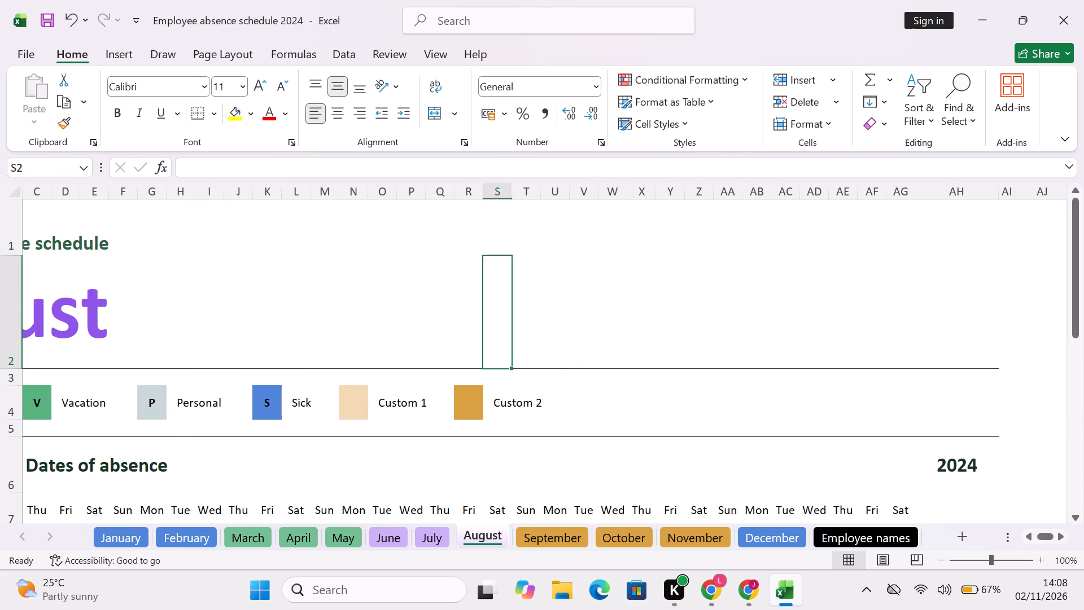
Examine the absence type key row, including the custom key cells, on the August sheet.
key(Down)
key(Down)
key(Right)
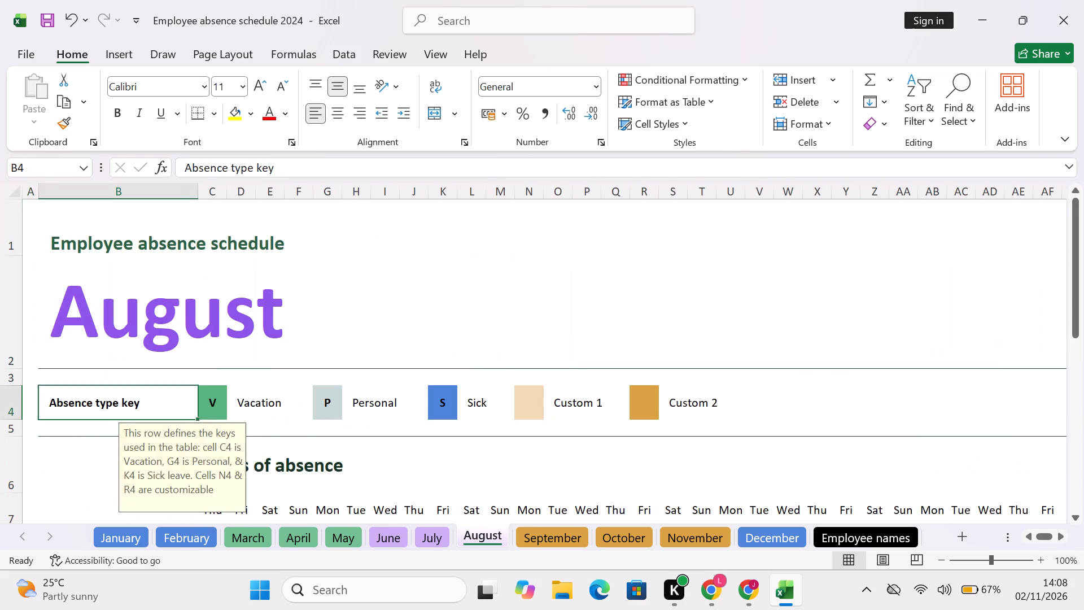
key(Right)
key(Right)
key(Right)
key(Right)
key(Right)
key(Right)
key(Right)
key(Right)
key(Right)
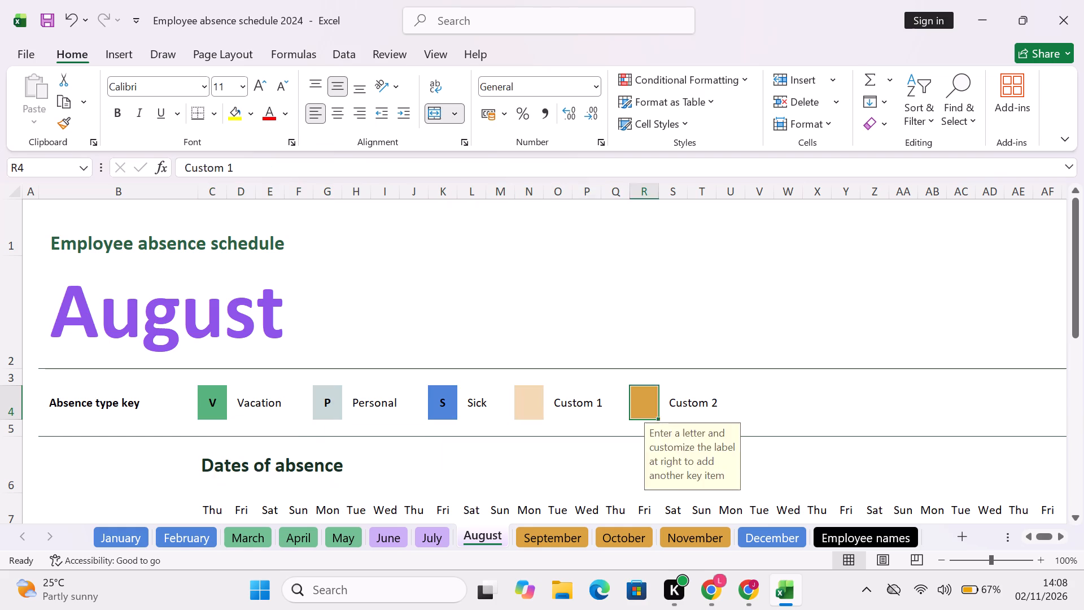
key(Right)
key(Right)
key(Right)
key(Right)
key(Right)
key(Right)
key(Right)
key(Right)
key(Right)
key(Right)
key(Right)
key(Right)
key(Right)
key(Right)
key(Right)
key(Right)
key(Right)
key(Right)
key(Right)
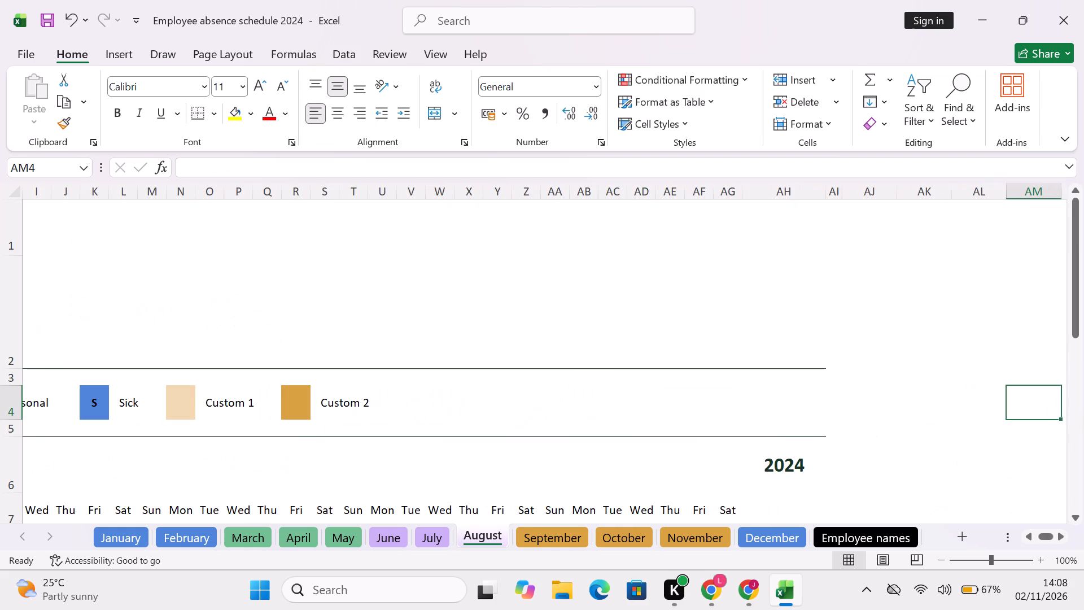
key(Left)
key(Left)
key(Left)
key(Left)
key(Left)
key(Left)
key(Right)
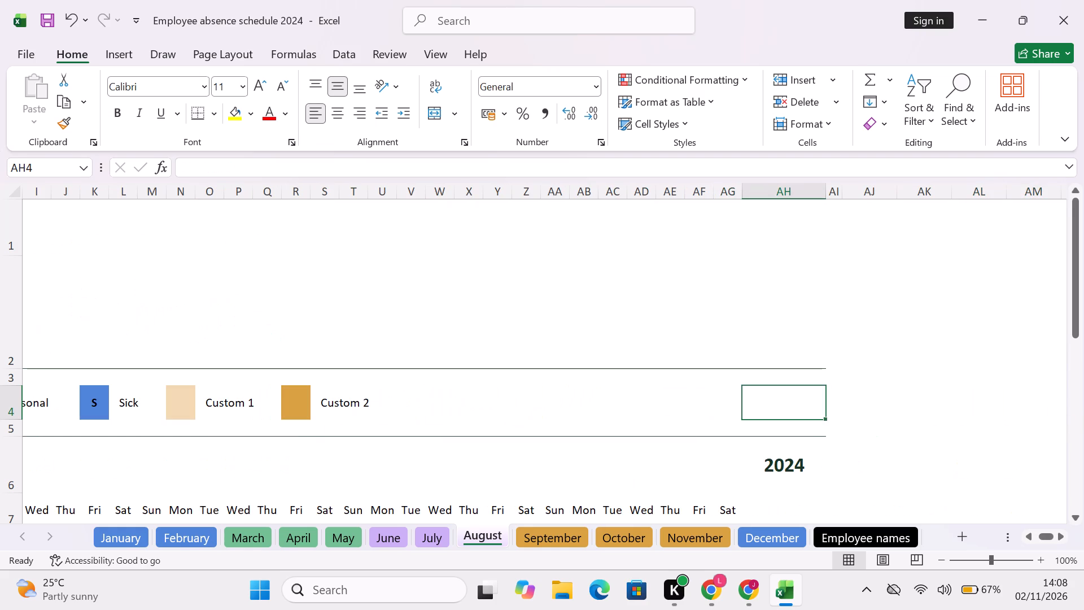
Examine the Dates of absence heading row and its calendar year cell.
key(Down)
key(Down)
key(Left)
key(Left)
key(Left)
key(Left)
key(Left)
key(Left)
key(Left)
key(Left)
key(Left)
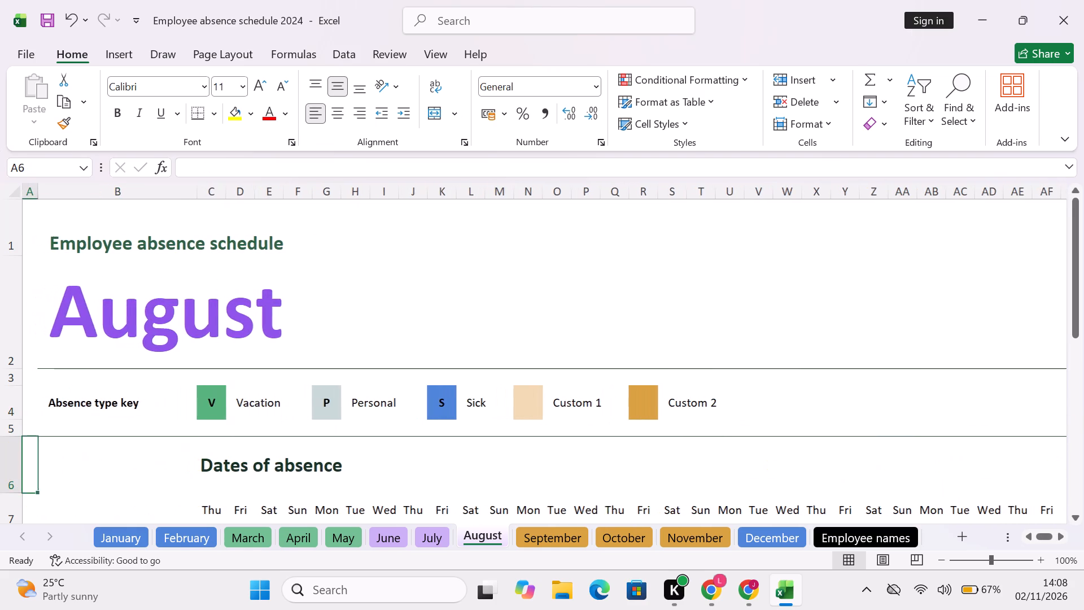
key(Right)
key(Right)
key(Right)
key(Left)
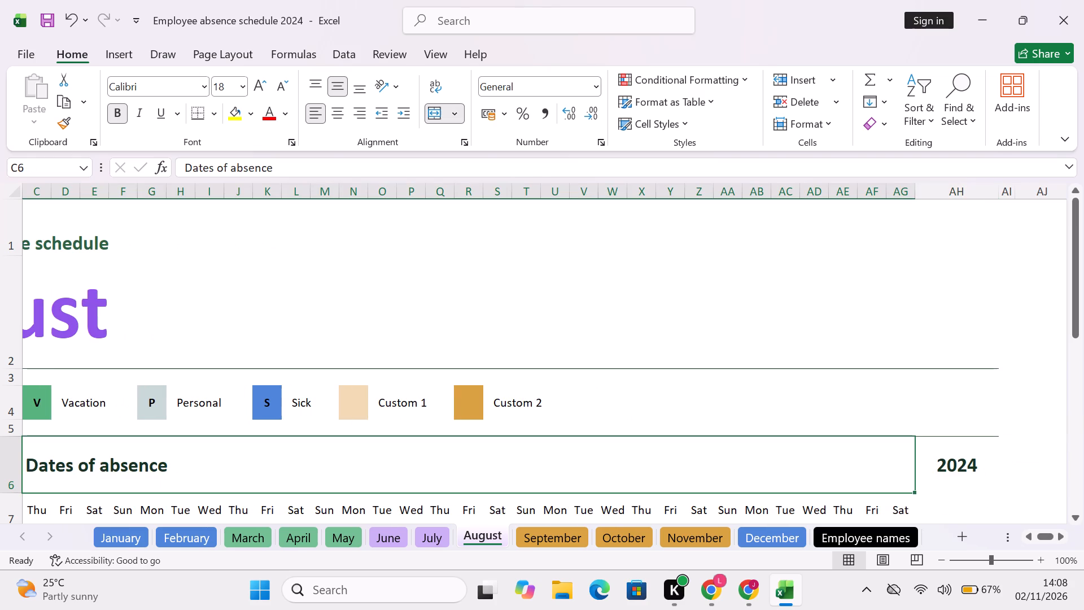
key(Right)
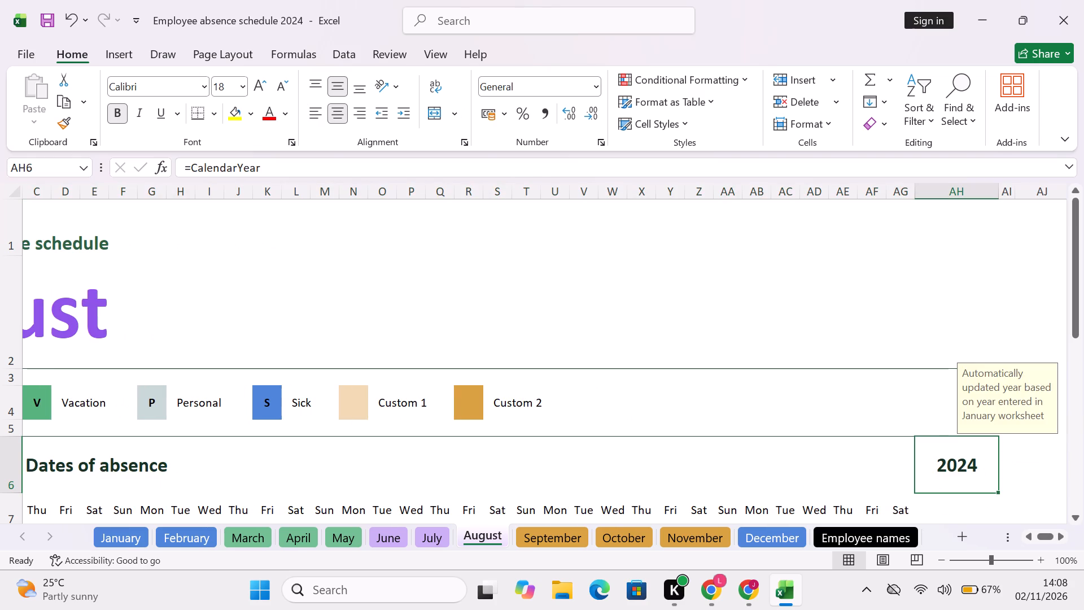
key(Left)
key(Left)
key(Left)
key(Left)
key(Left)
key(Left)
key(Left)
key(Left)
key(Left)
key(Left)
key(Left)
key(Left)
key(Left)
key(Left)
key(Left)
key(Left)
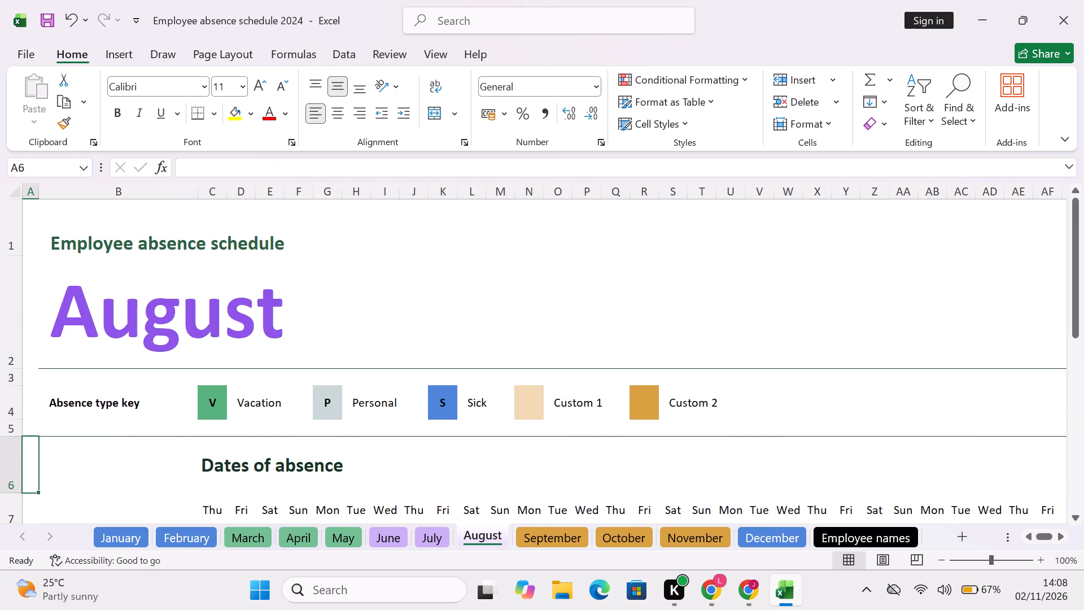
Mark personal absence (p) on August 1 and 2 for the first employee, in row 9.
key(Down)
key(Down)
key(Down)
key(Up)
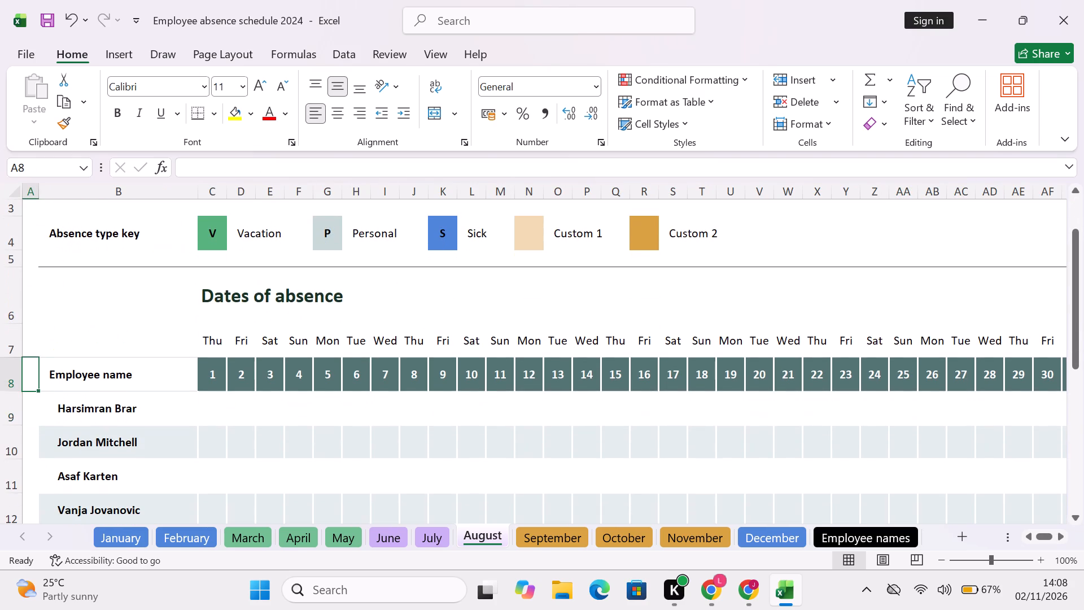
key(Down)
key(Right)
key(Right)
key(Right)
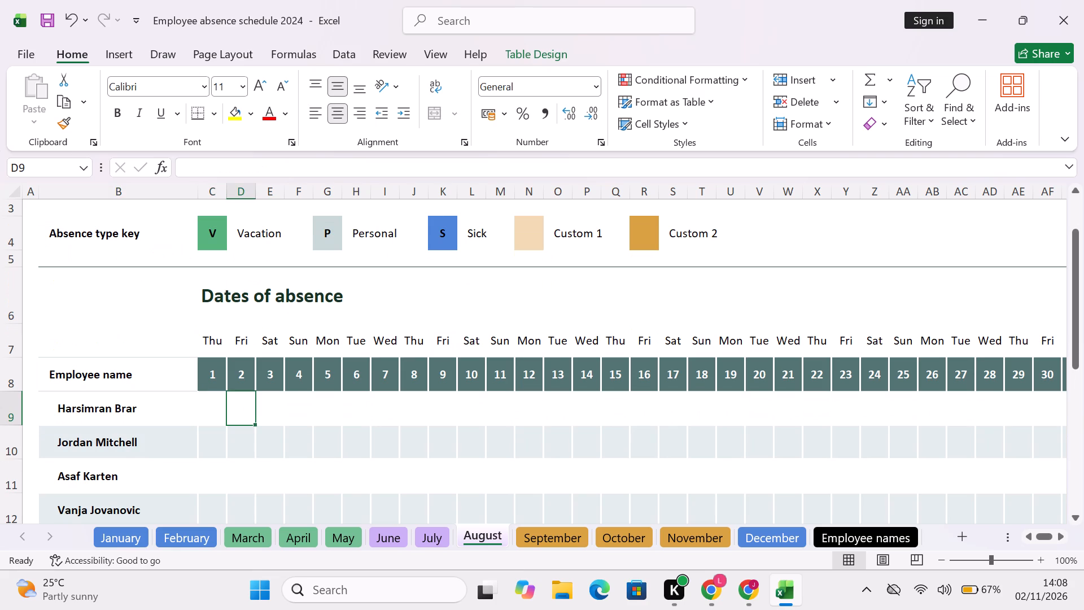
key(p)
key(Right)
key(Left)
key(Left)
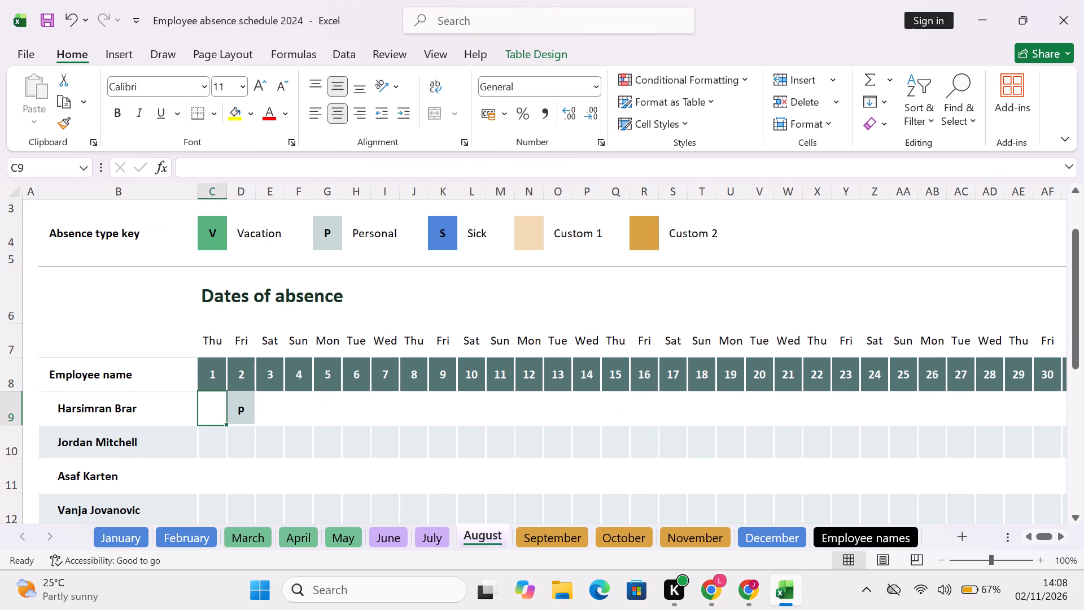
key(p)
key(Right)
Mark vacation (v) on the weekend of August 3 and 4 for the employee in row 9.
key(Right)
key(v)
key(Right)
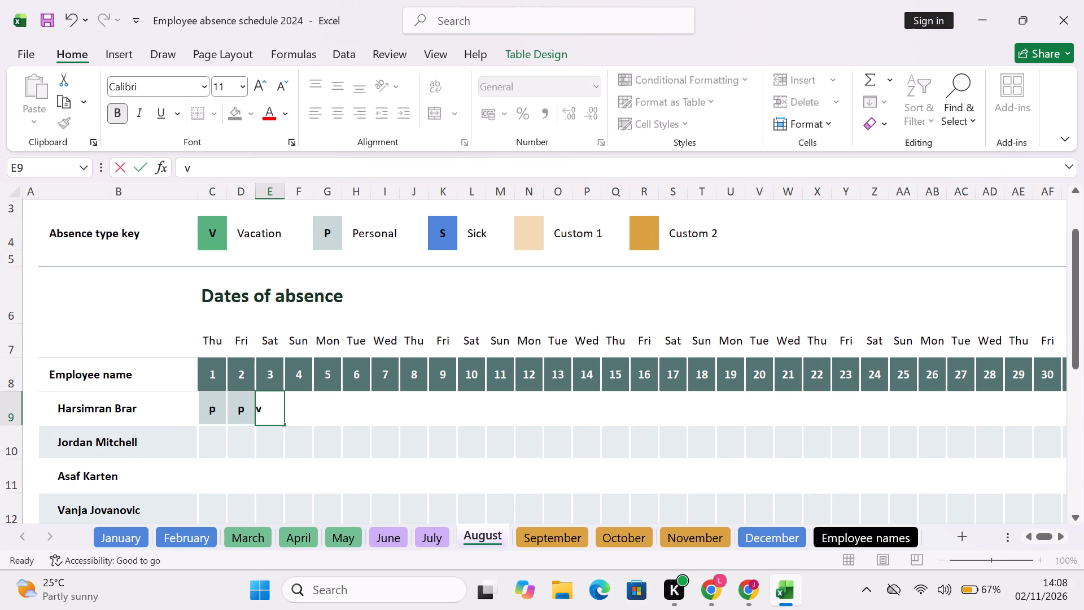
key(v)
key(Right)
Mark personal absence (p) on August 7 and 9 for the first employee, in row 9.
key(Right)
key(Right)
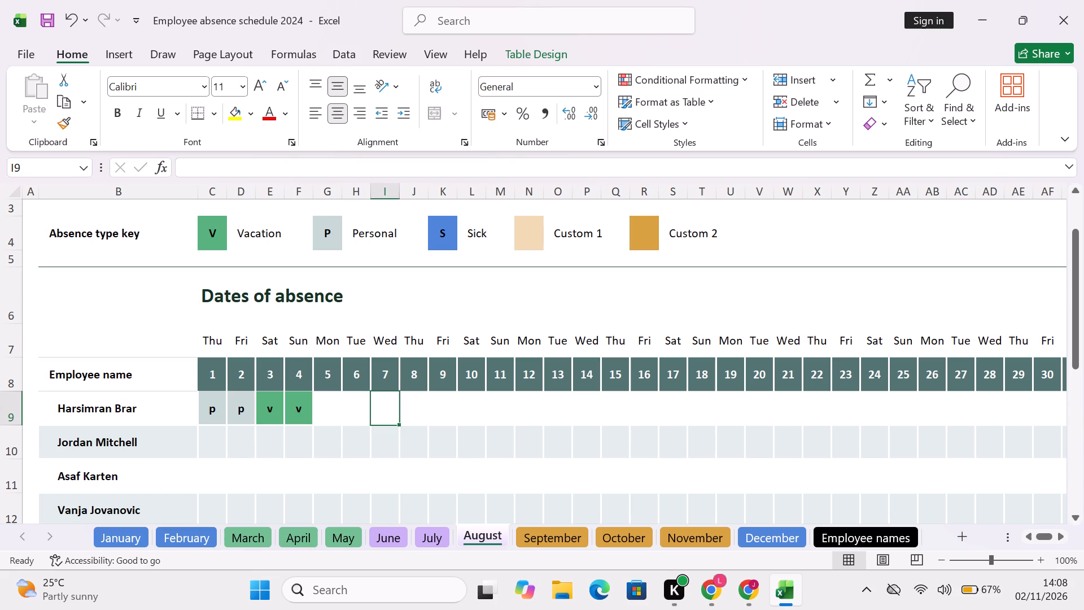
key(p)
key(Right)
key(Left)
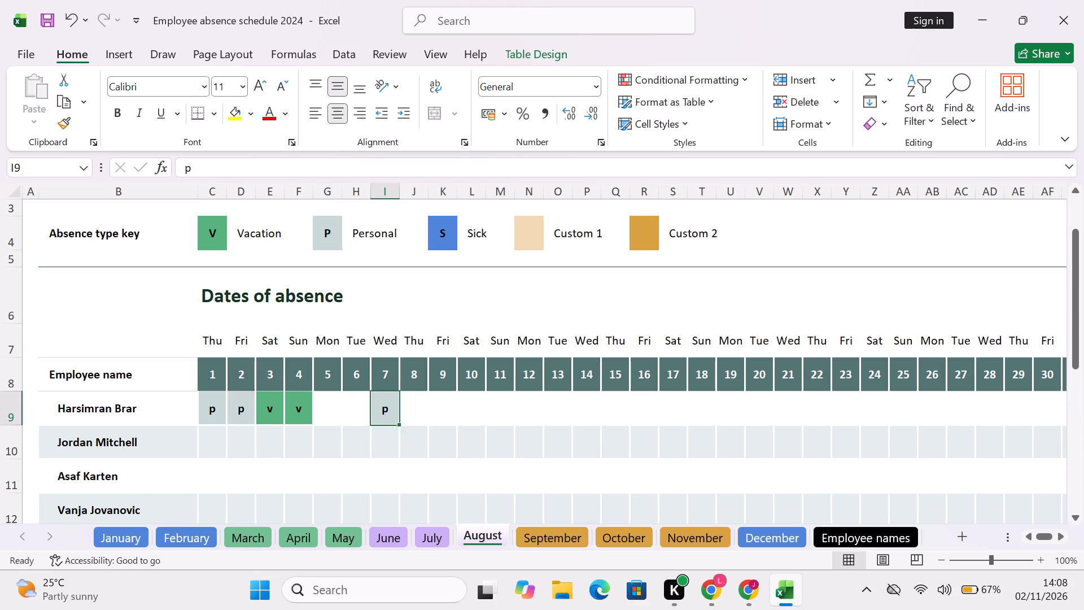
key(Right)
key(Right)
key(p)
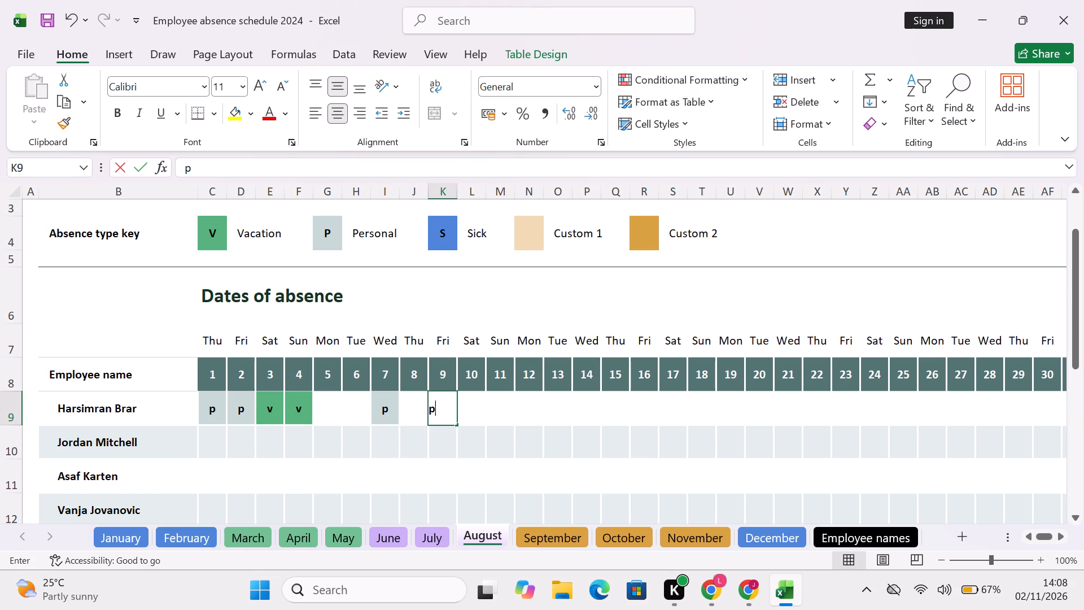
Mark vacation (v) on the weekend of August 10 and 11 for the employee in row 9.
key(Right)
key(Right)
key(v)
key(Left)
key(v)
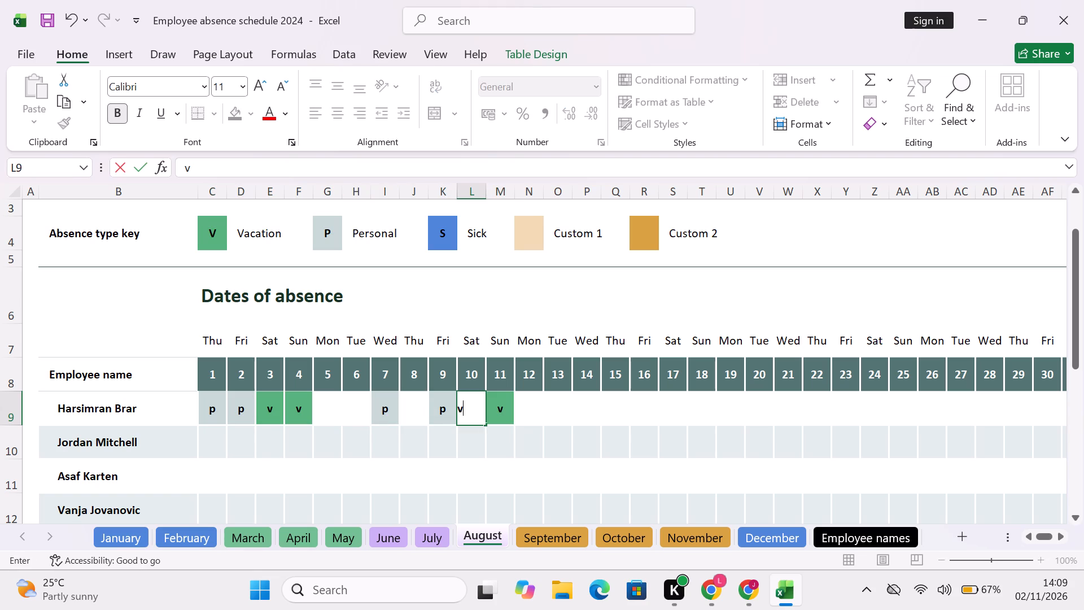
key(Right)
Mark personal absence (p) on August 13 and 14 for the employee in row 9.
key(Right)
key(Right)
key(Right)
key(Left)
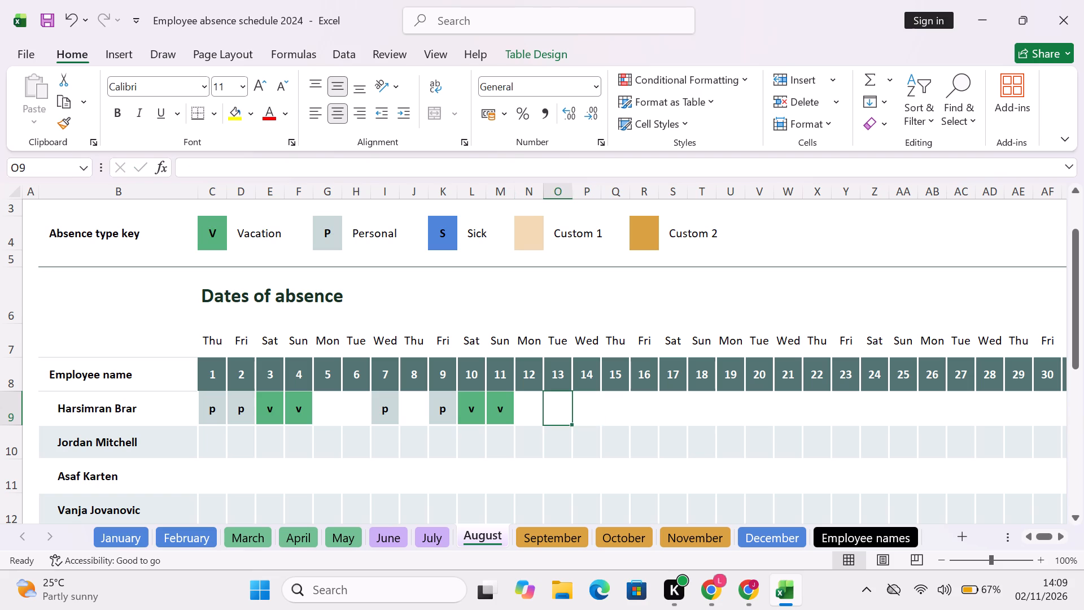
key(p)
key(Right)
key(p)
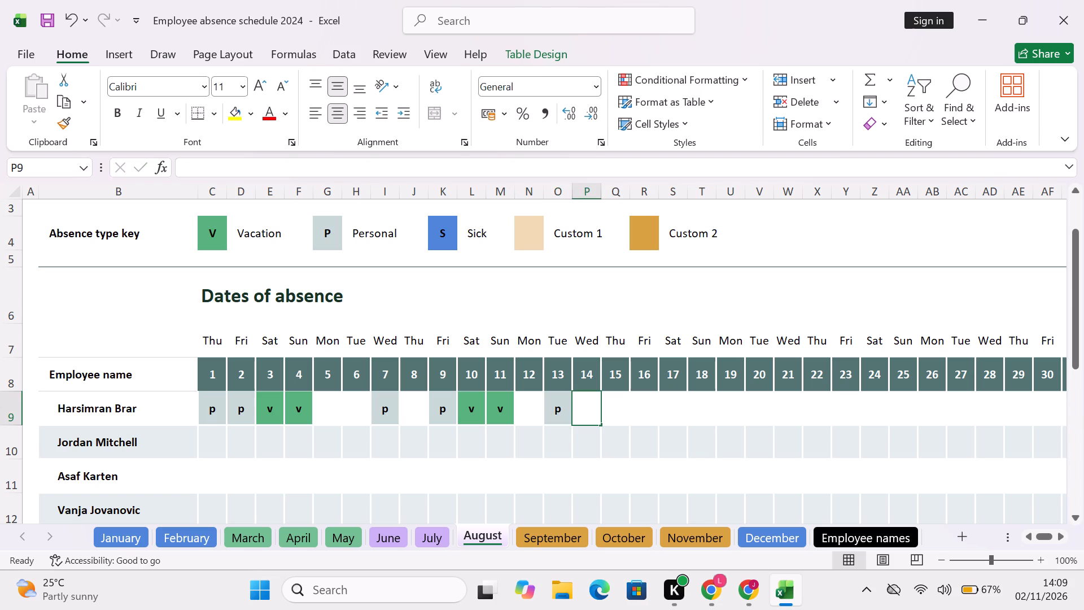
key(Down)
key(Up)
Mark vacation (v) on the weekend of August 17 and 18 for the employee in row 9.
key(Right)
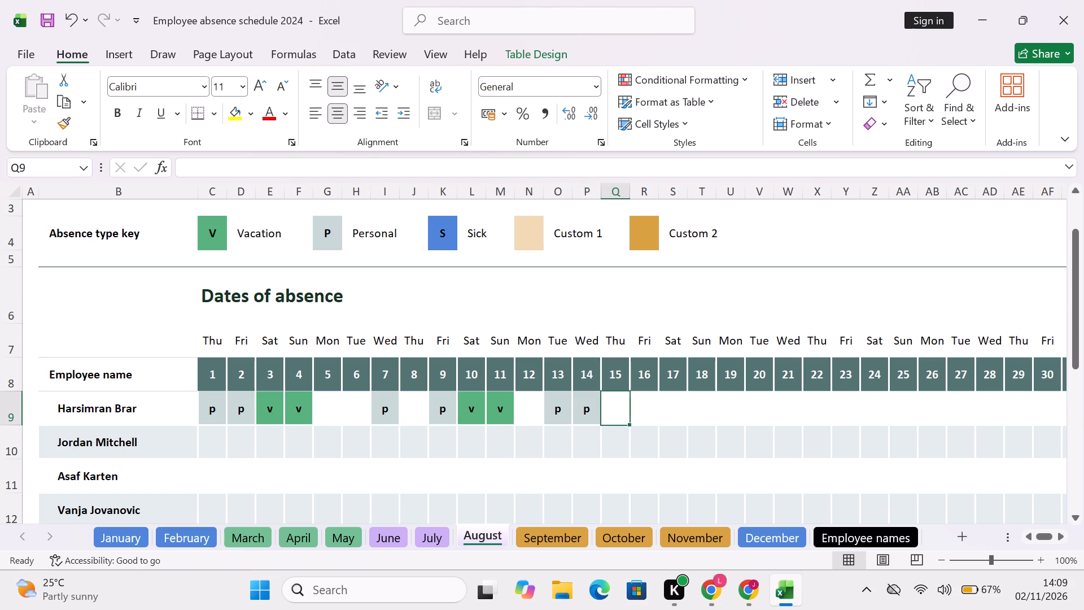
key(Right)
key(Right)
key(v)
key(Right)
key(v)
key(Right)
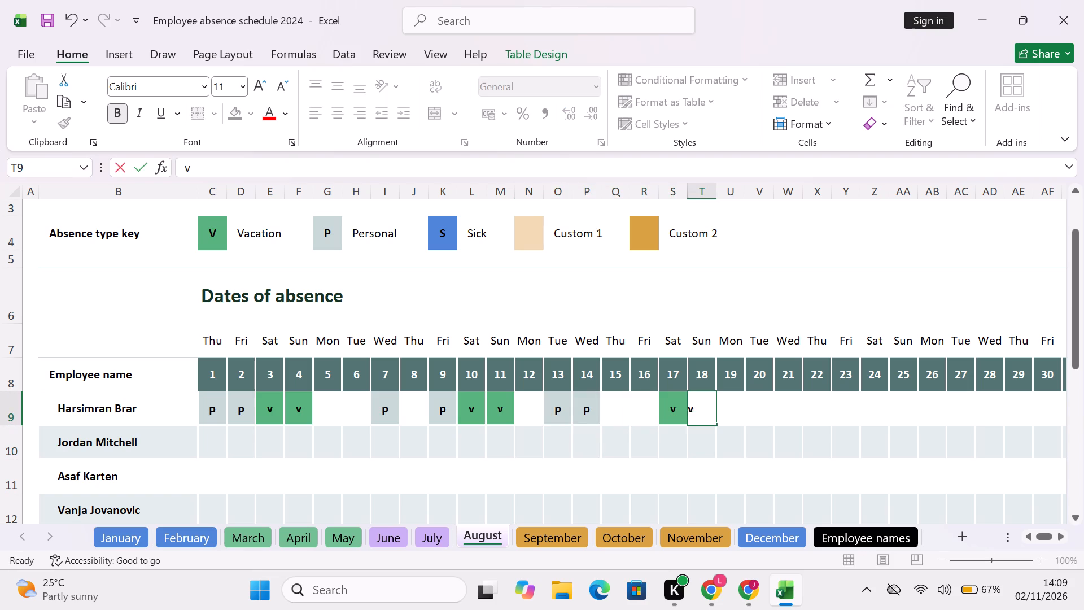
key(Right)
Mark personal absence (p) on August 20 and 22 for the employee in row 9.
key(Left)
key(Right)
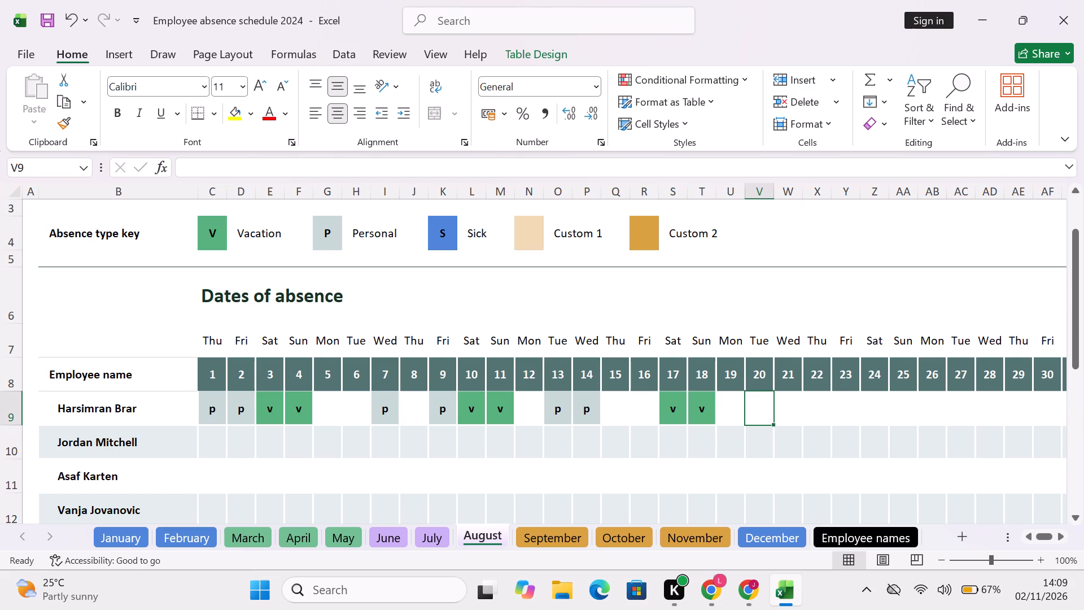
key(p)
key(Right)
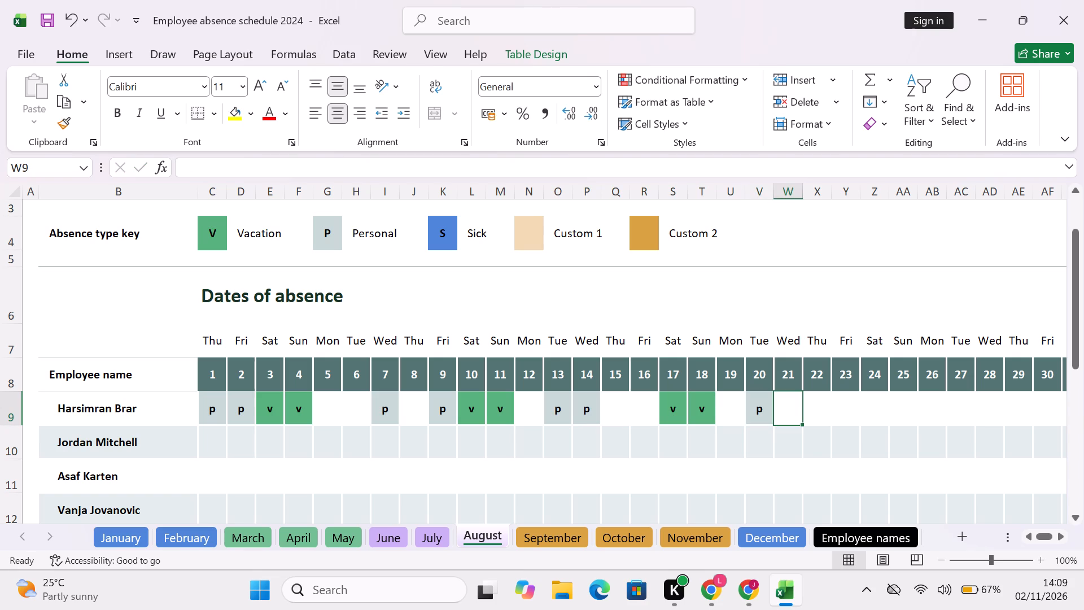
key(Right)
key(p)
key(Right)
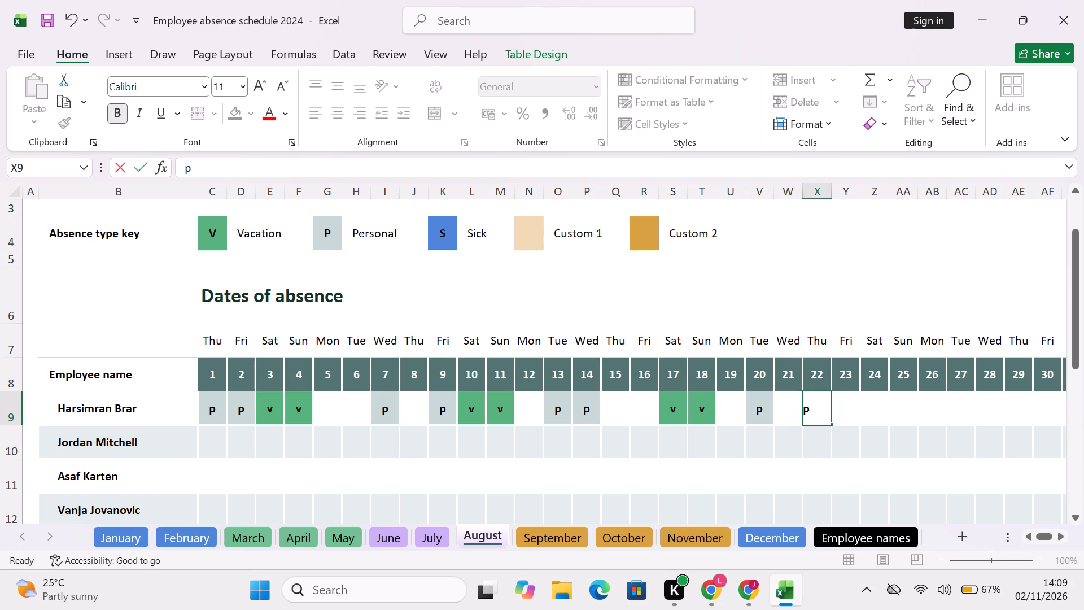
key(Right)
Mark vacation (v) on the weekend of August 24 and 25 for the employee in row 9.
key(Right)
key(Right)
key(Left)
key(Left)
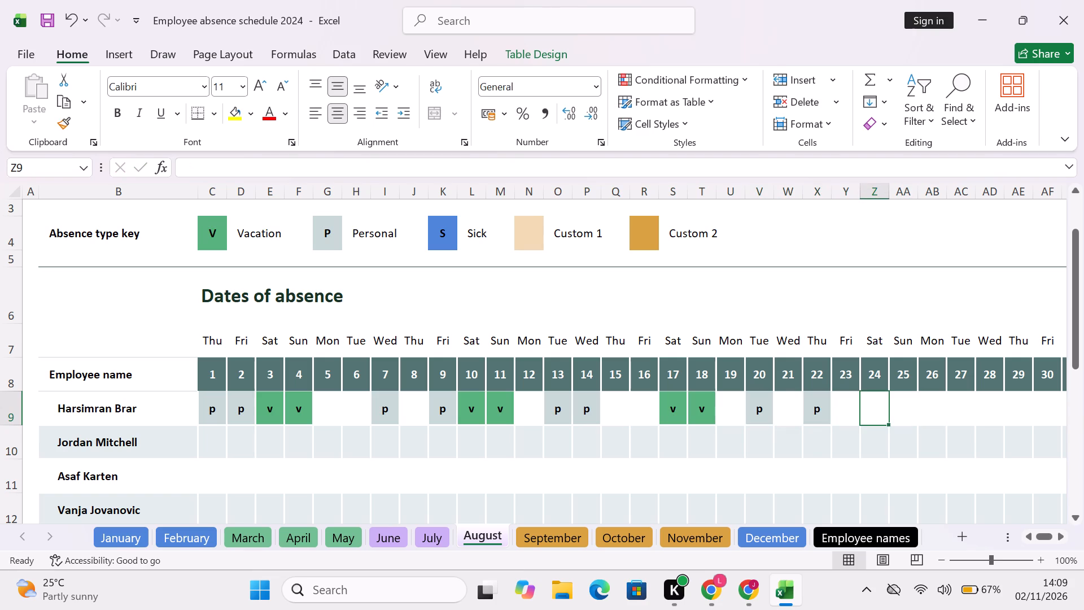
key(v)
key(Right)
key(v)
key(Right)
Mark personal absence (p) on August 27 and sick (s) on August 30 for the employee in row 9.
key(Right)
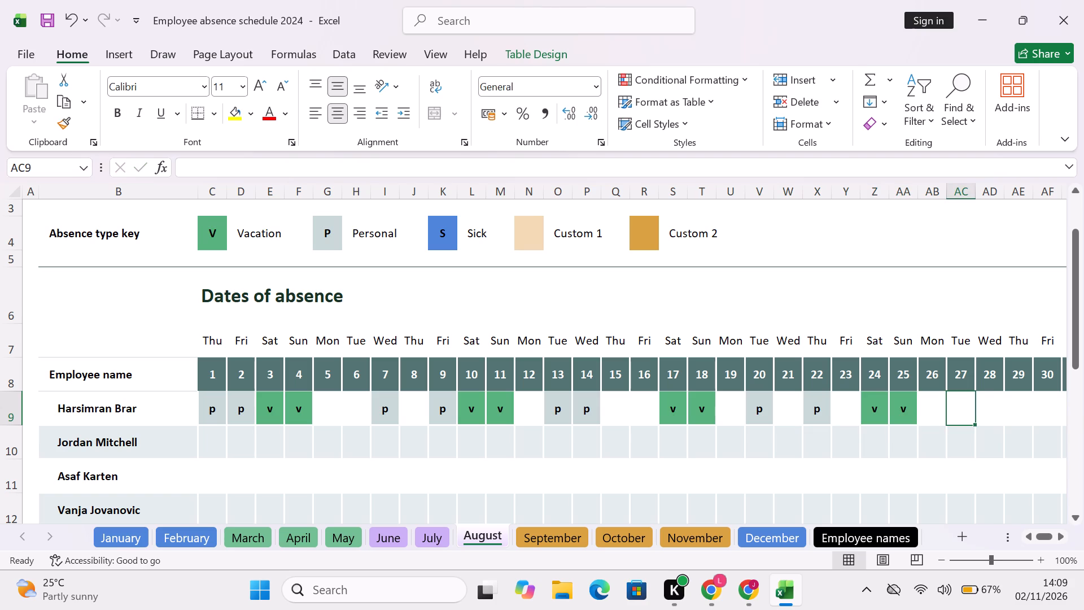
key(p)
key(Right)
key(Right)
key(Right)
key(s)
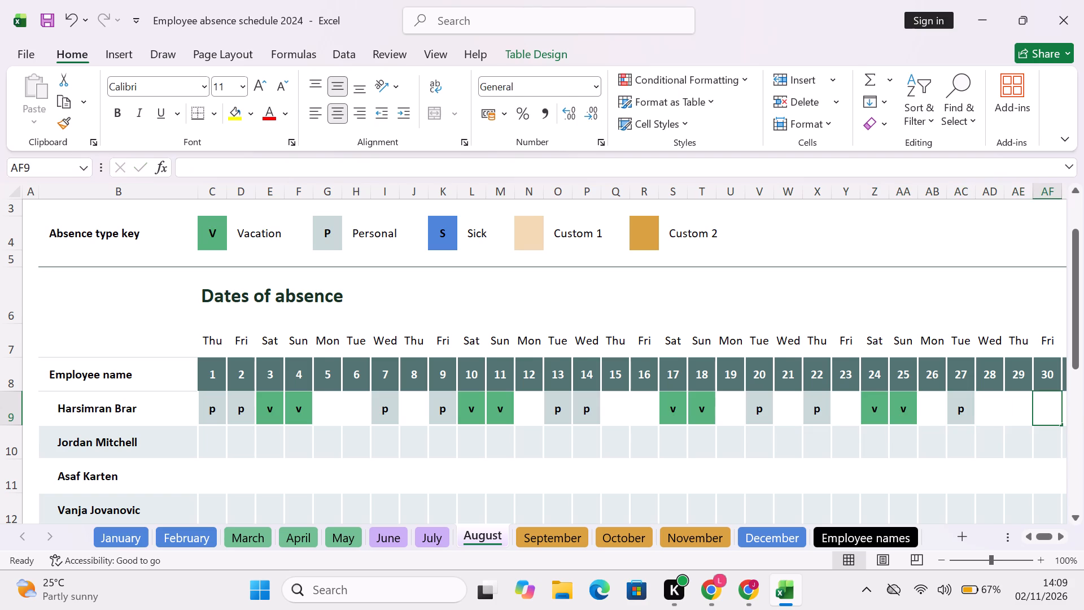
key(Right)
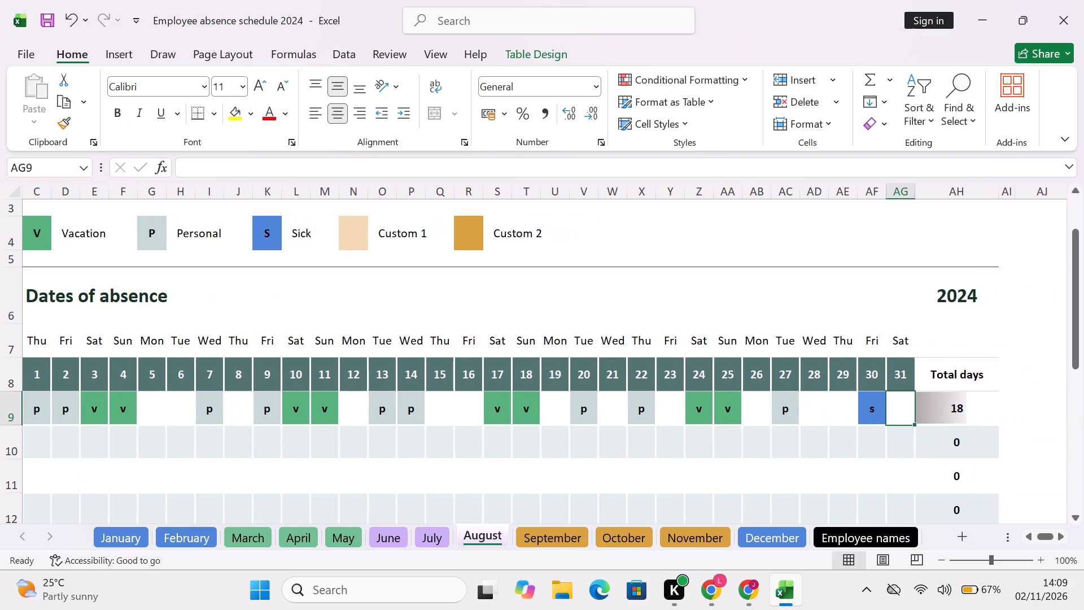
Mark vacation (v) on August 31 for the employee in row 9.
key(Left)
key(Right)
key(s)
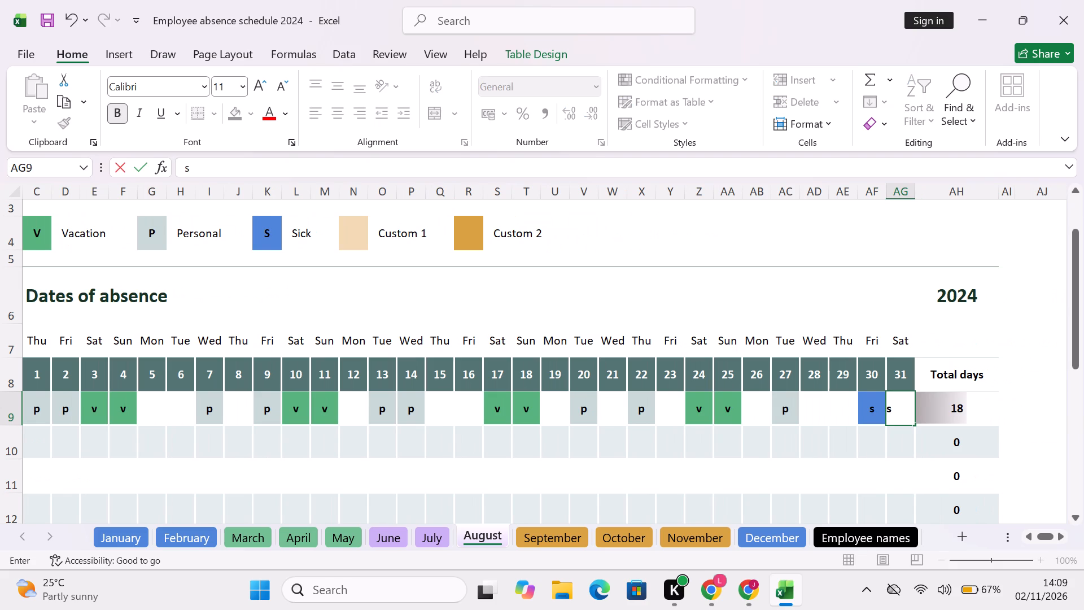
key(BackSpace)
key(v)
key(Down)
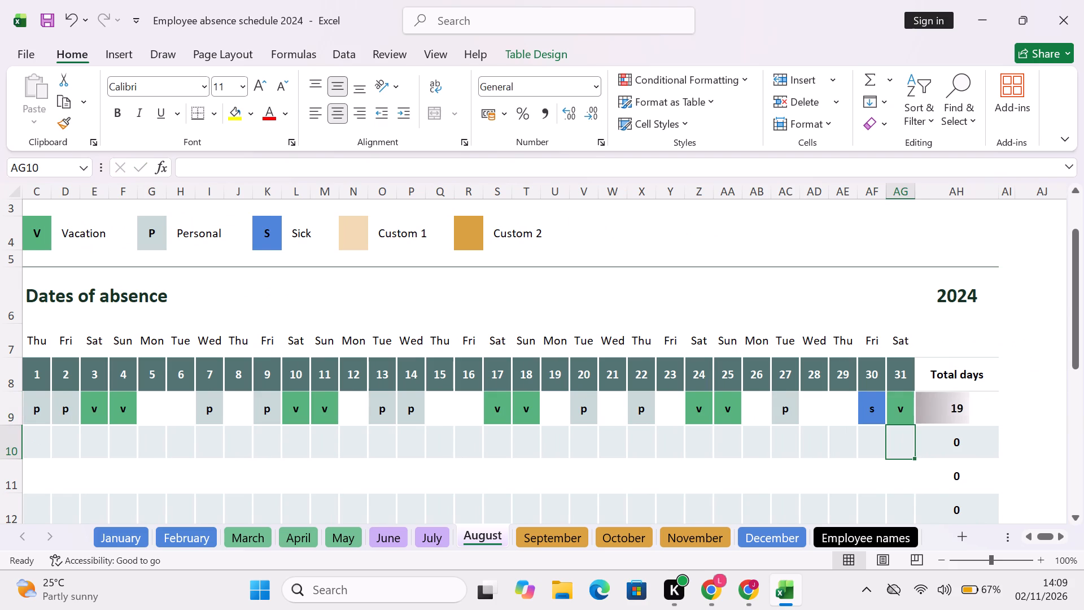
Mark personal absence (p) on August 2 and vacation (v) on August 4 for the second employee, in row 10.
key(Left)
key(Left)
key(Left)
key(Left)
key(Left)
key(Left)
key(Left)
key(Left)
key(Left)
key(Left)
key(Left)
key(Left)
key(Left)
key(Left)
key(Left)
key(Left)
key(Left)
key(Left)
key(Left)
key(Left)
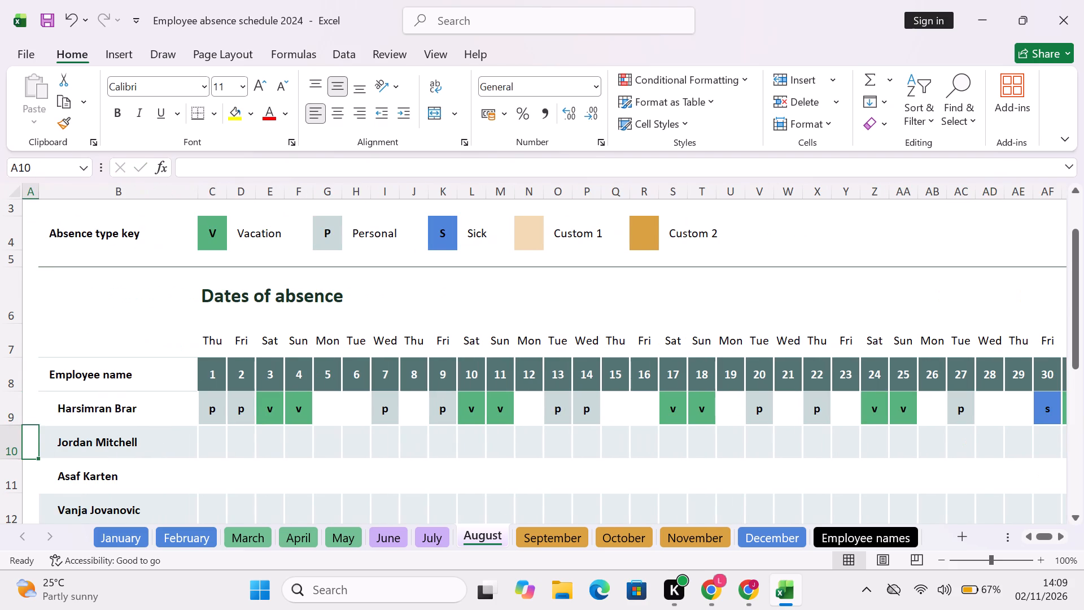
key(Right)
key(Right)
key(Right)
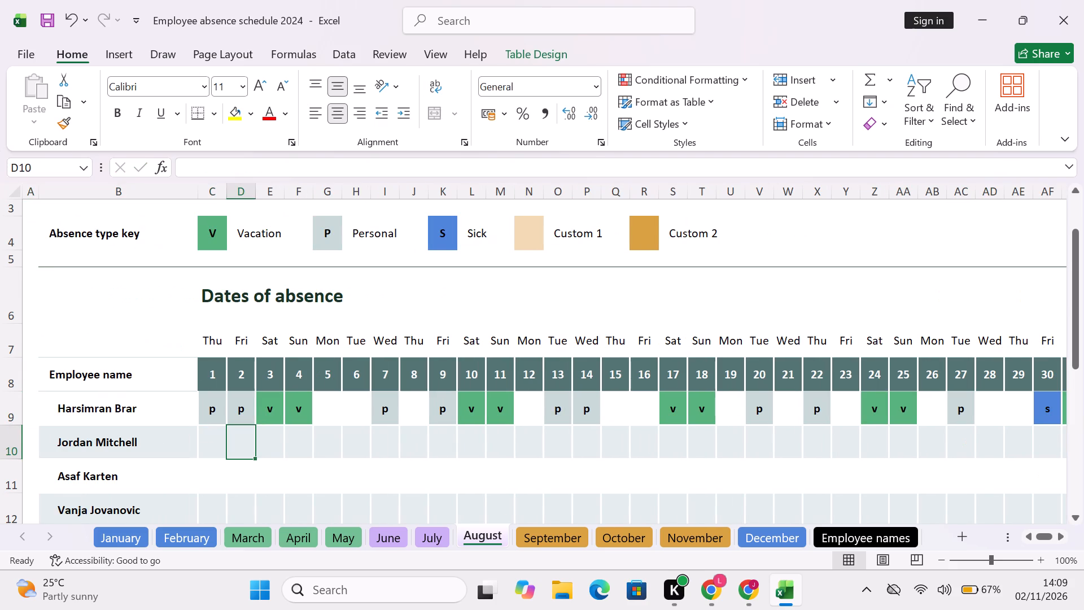
key(p)
key(Right)
key(Right)
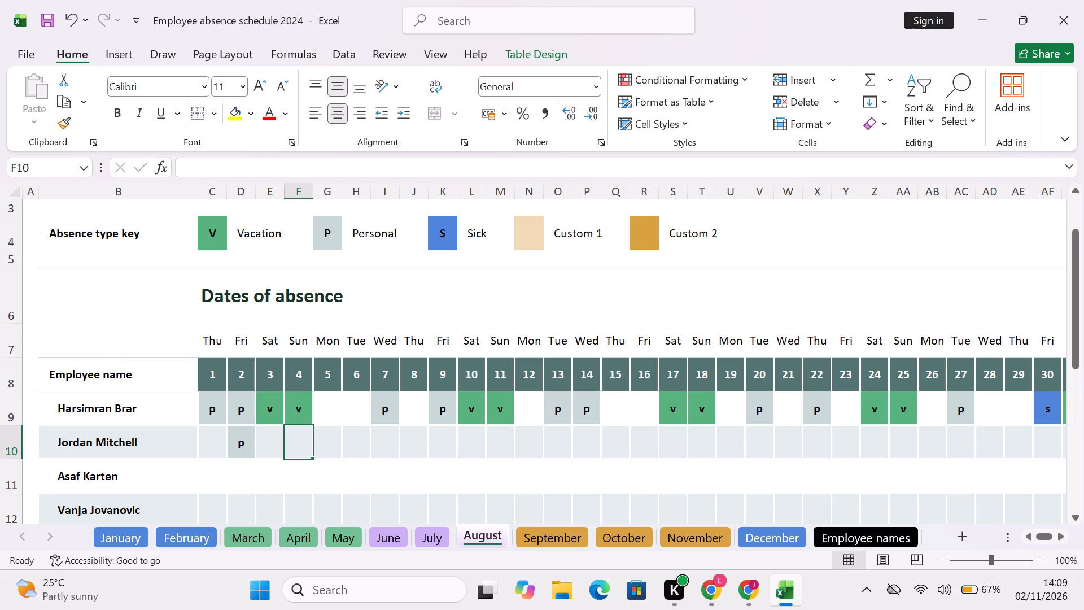
key(v)
key(Left)
Mark personal absence (p) on August 6 and 8 for the employee in row 10.
key(Left)
key(Left)
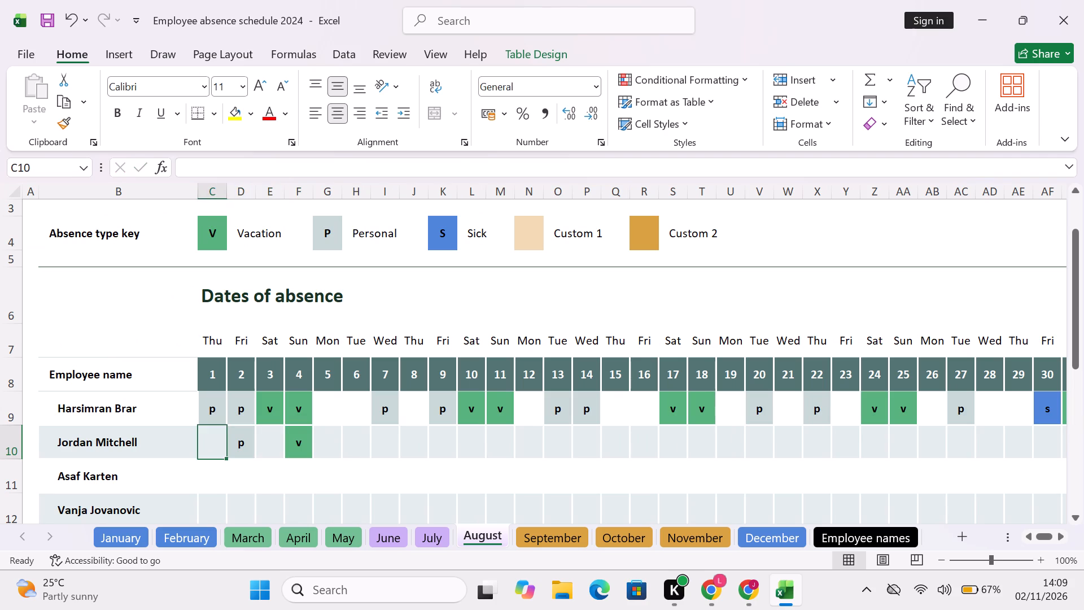
key(Right)
key(Right)
key(Right)
key(Right)
key(Right)
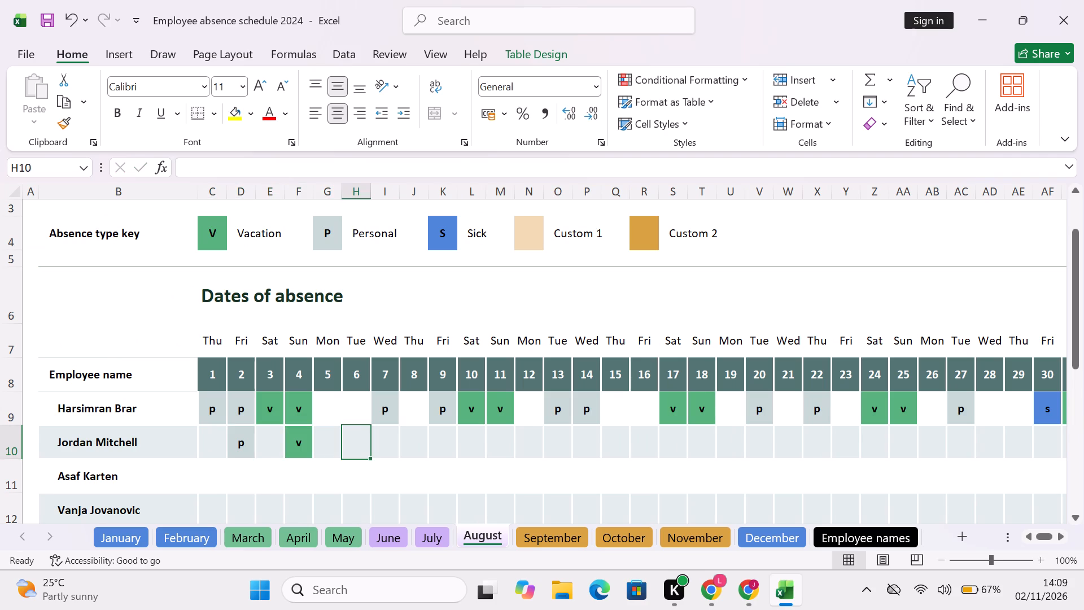
key(p)
key(Right)
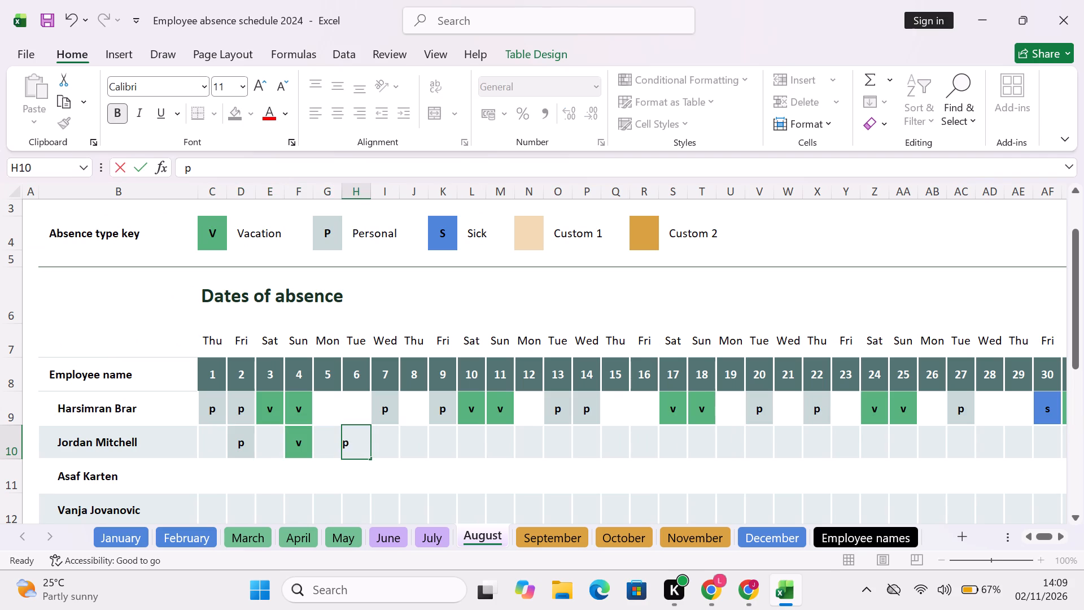
key(Right)
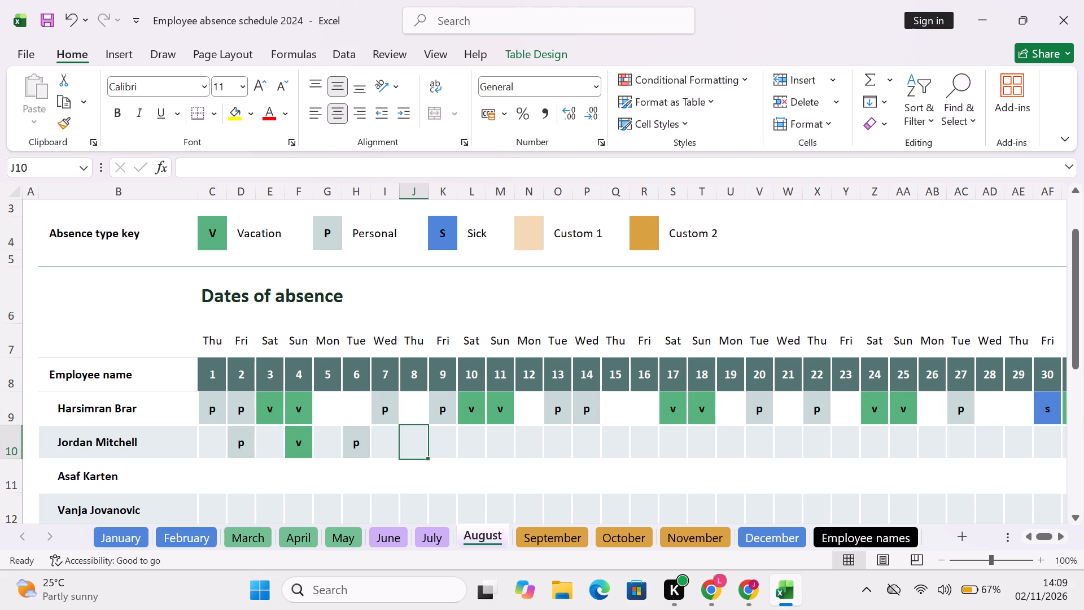
key(p)
key(Right)
Mark vacation (v) on the weekend of August 10 and 11 for the employee in row 10.
key(Right)
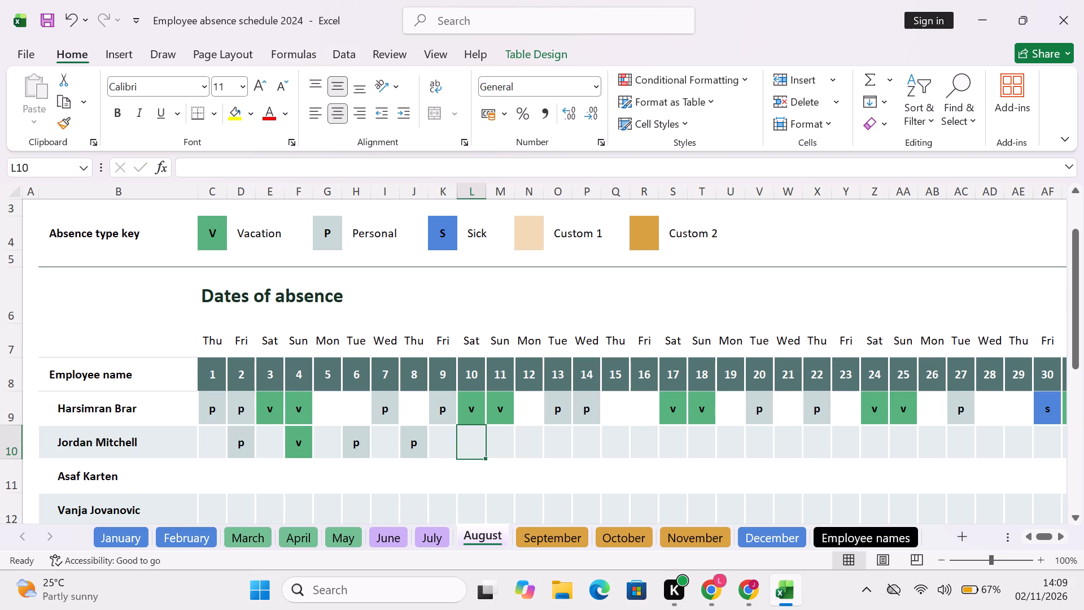
key(v)
key(Right)
key(v)
key(Right)
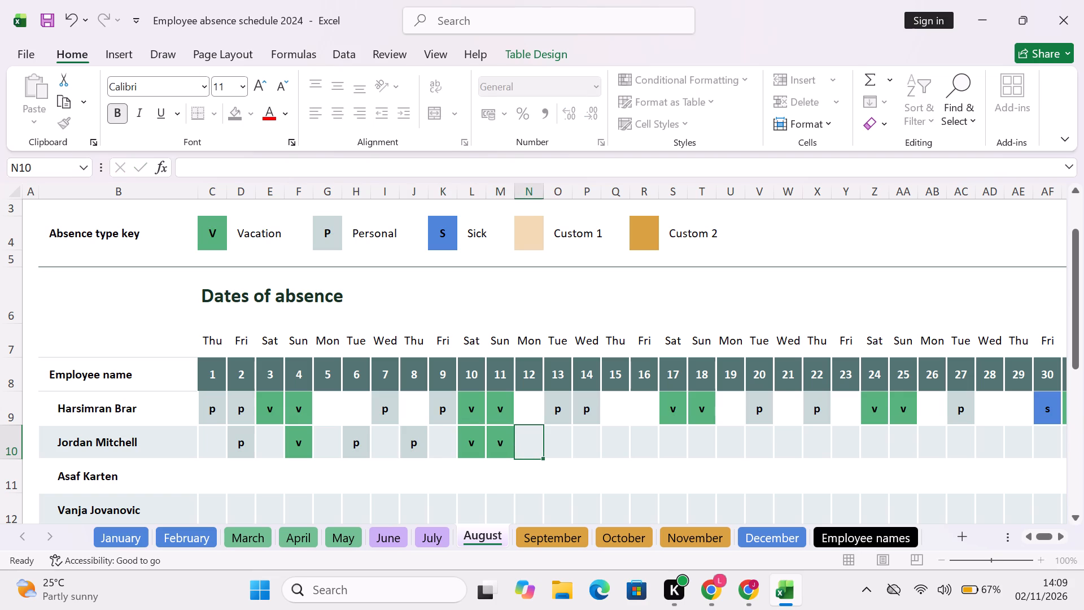
Mark personal absence (p) on August 15 for the employee in row 10.
key(Right)
key(Right)
key(Right)
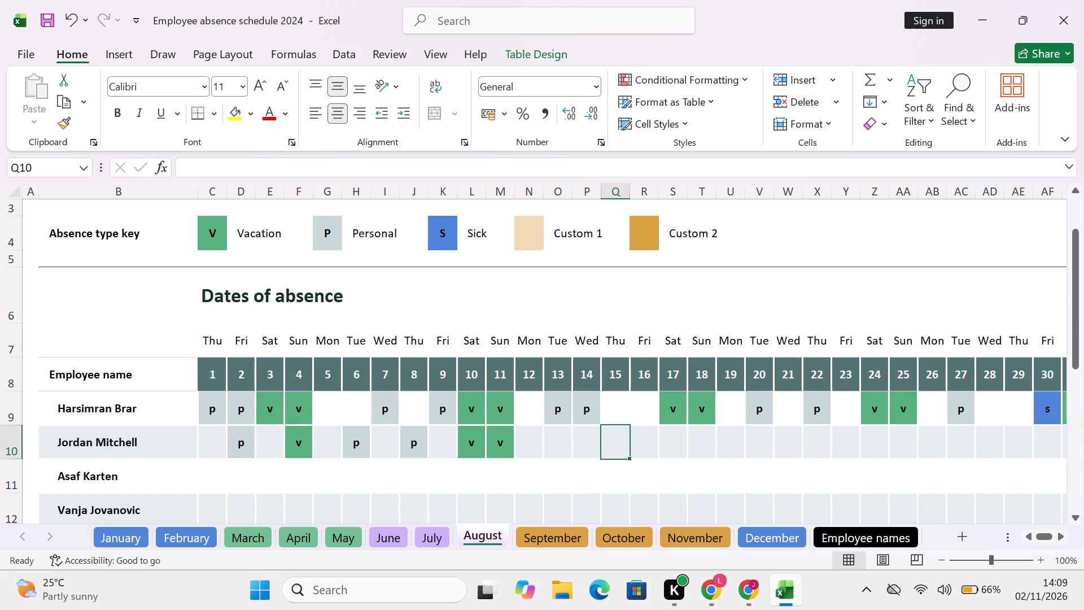
key(p)
key(Right)
Mark vacation (v) on the weekend of August 17 and 18 for the employee in row 10.
key(Right)
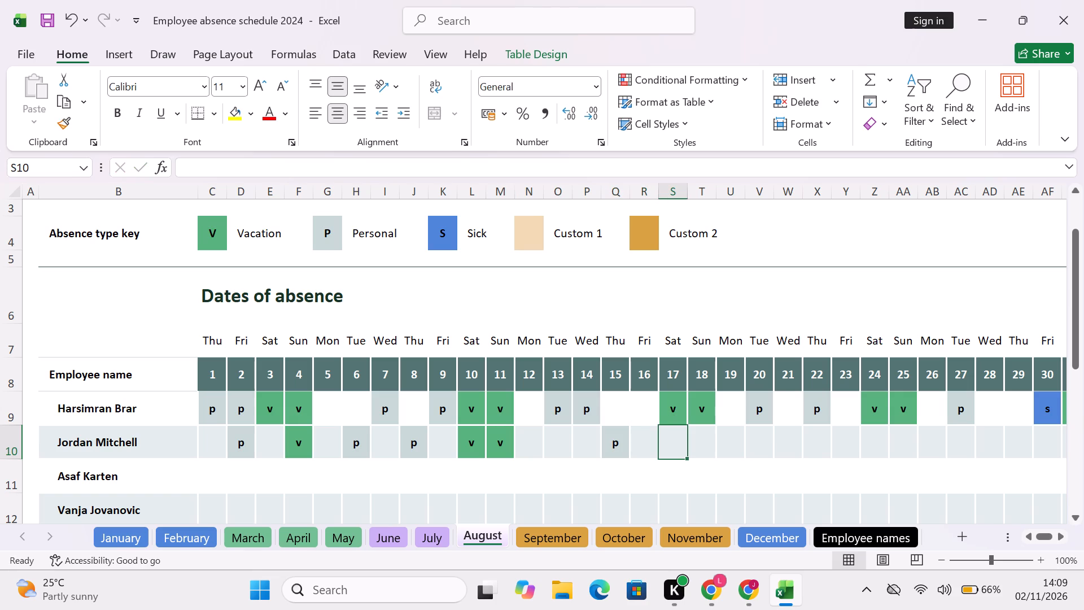
key(v)
key(Right)
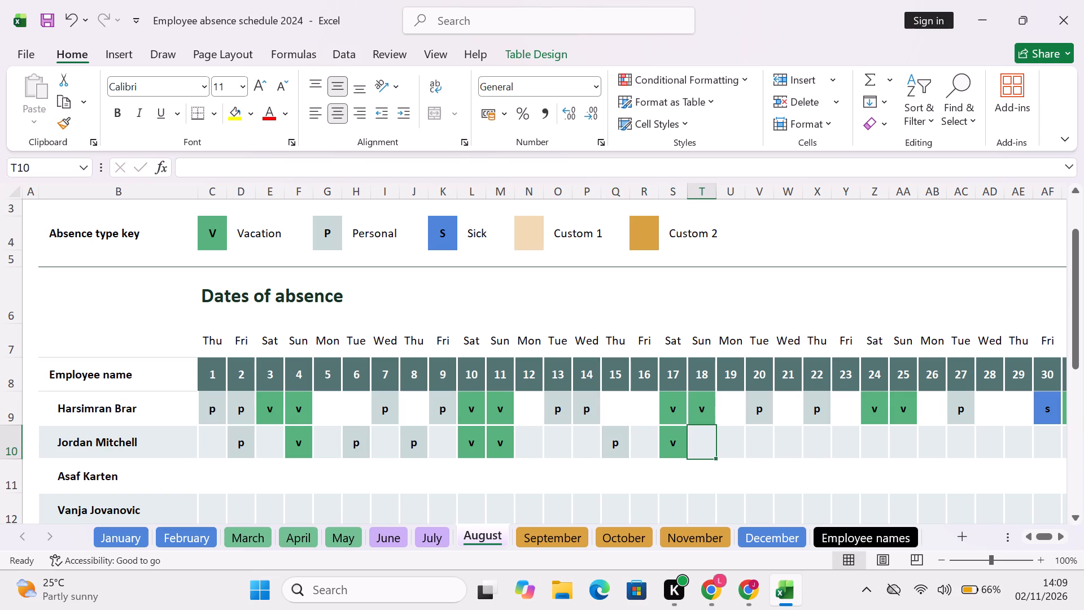
key(v)
key(Right)
Mark sick absence (s) on August 21 for the employee in row 10.
key(Right)
key(Right)
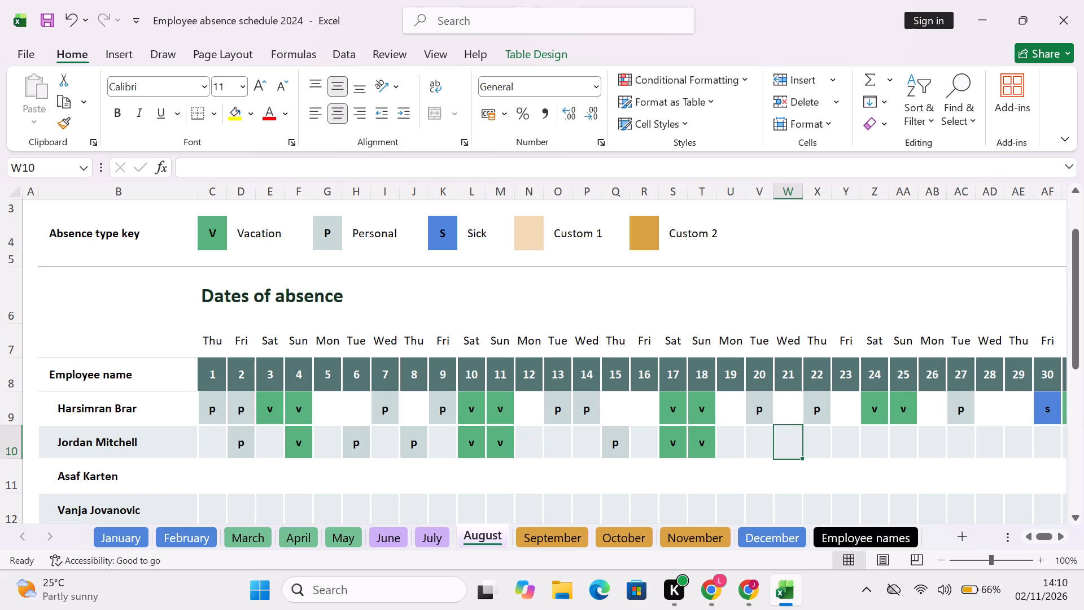
key(s)
key(Left)
Review the absence codes entered in row 10 back to the start of August, comparing the first days with row 9.
key(Left)
key(Left)
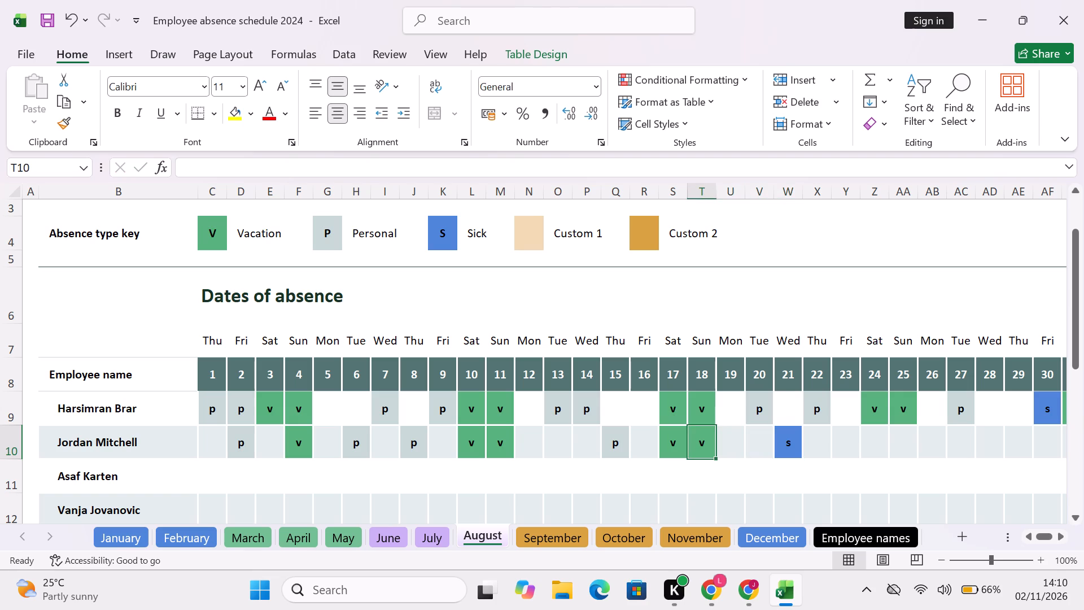
key(Left)
key(Left)
key(Left)
key(Left)
key(Left)
key(Left)
key(Left)
key(Left)
key(Left)
key(Left)
key(Left)
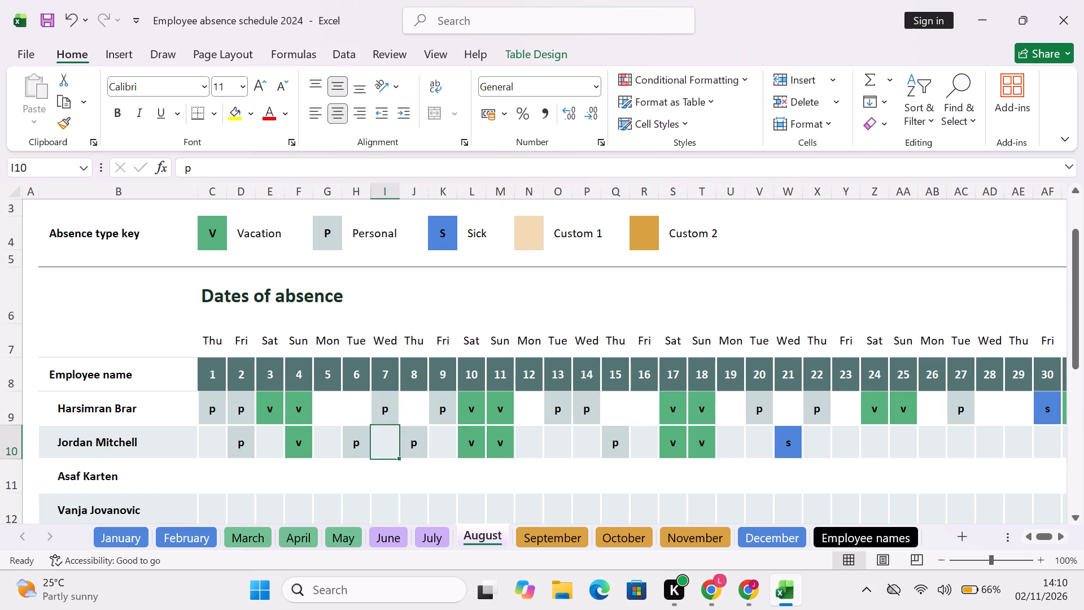
key(Left)
key(Left)
key(Left)
key(Left)
key(Left)
key(Up)
key(Left)
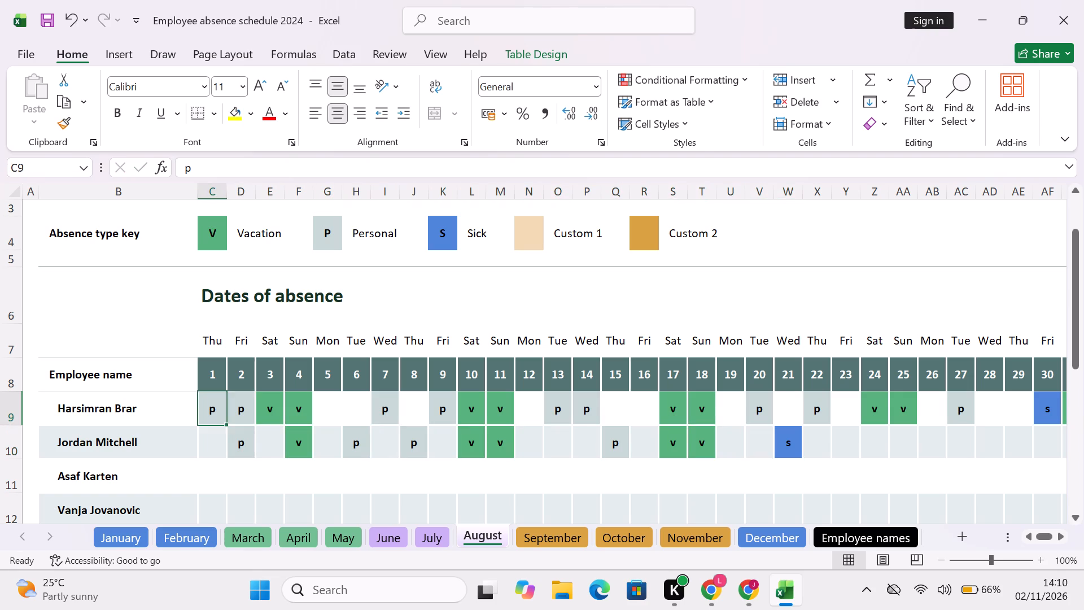
key(Left)
key(Right)
key(Down)
key(Left)
key(Right)
key(Right)
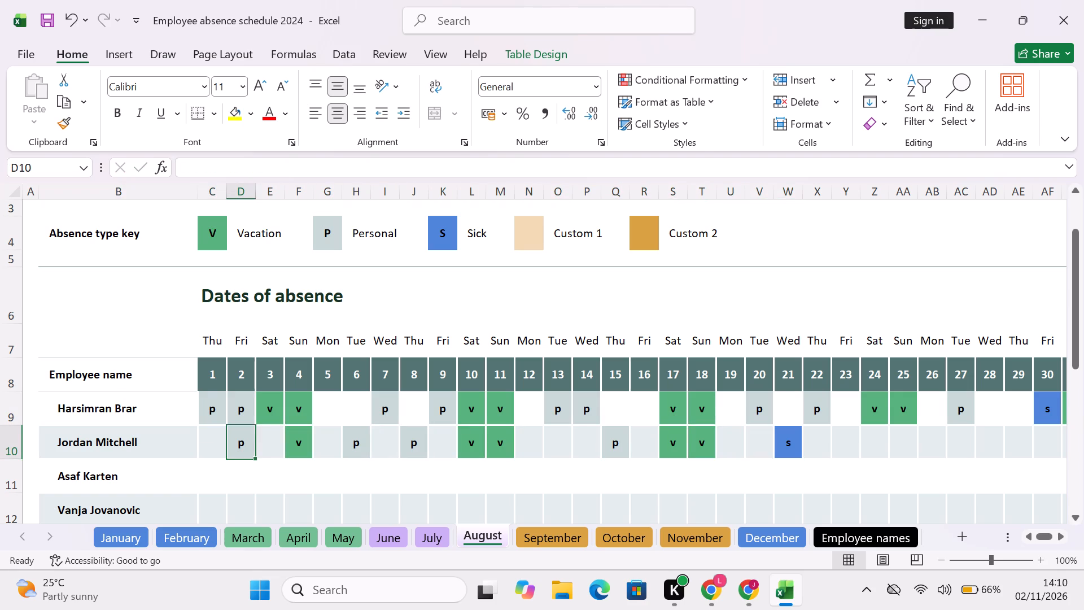
key(Right)
key(Right)
key(Right)
key(Right)
key(Right)
key(Left)
key(Left)
key(Left)
key(Left)
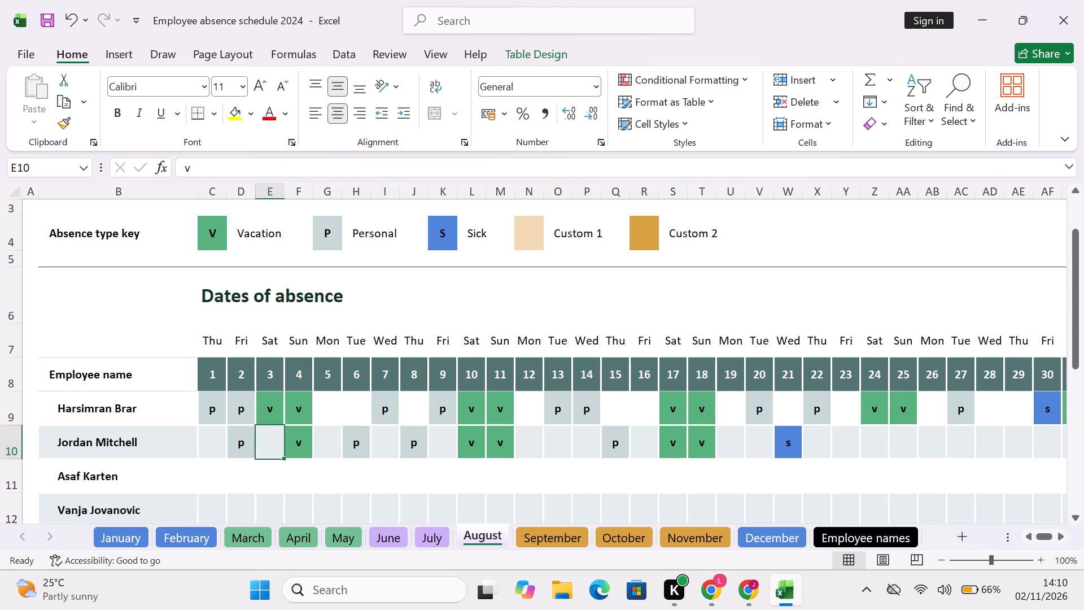
Review the absence codes in row 10 from the start of August through August 18.
key(Left)
key(Left)
key(Left)
key(Left)
key(Up)
key(Up)
key(Right)
key(Down)
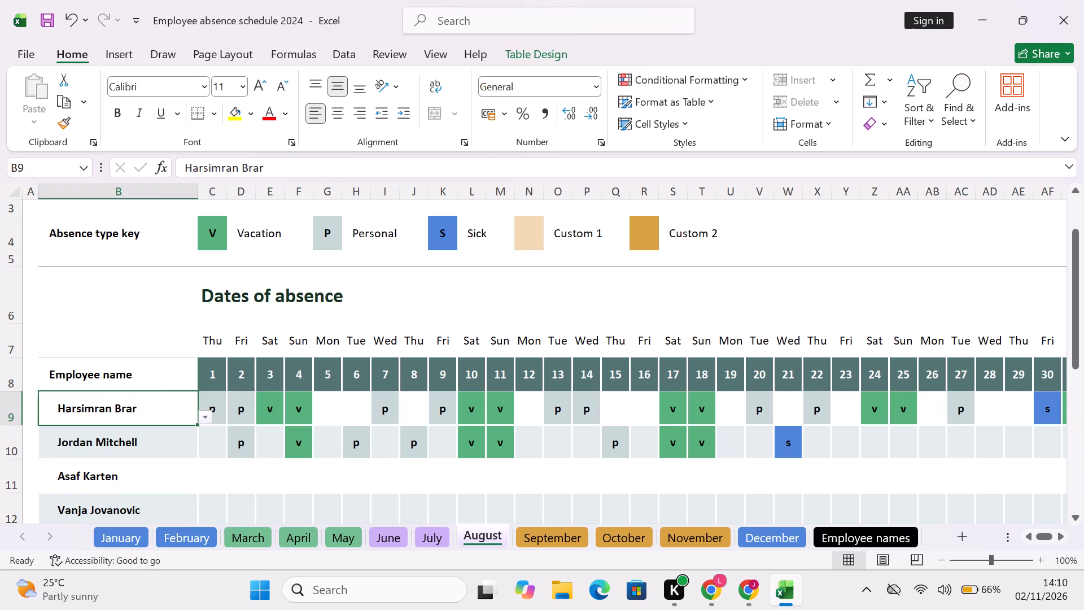
key(Down)
key(Right)
key(Right)
key(Right)
key(Right)
key(Right)
key(Right)
key(Right)
key(Right)
key(Right)
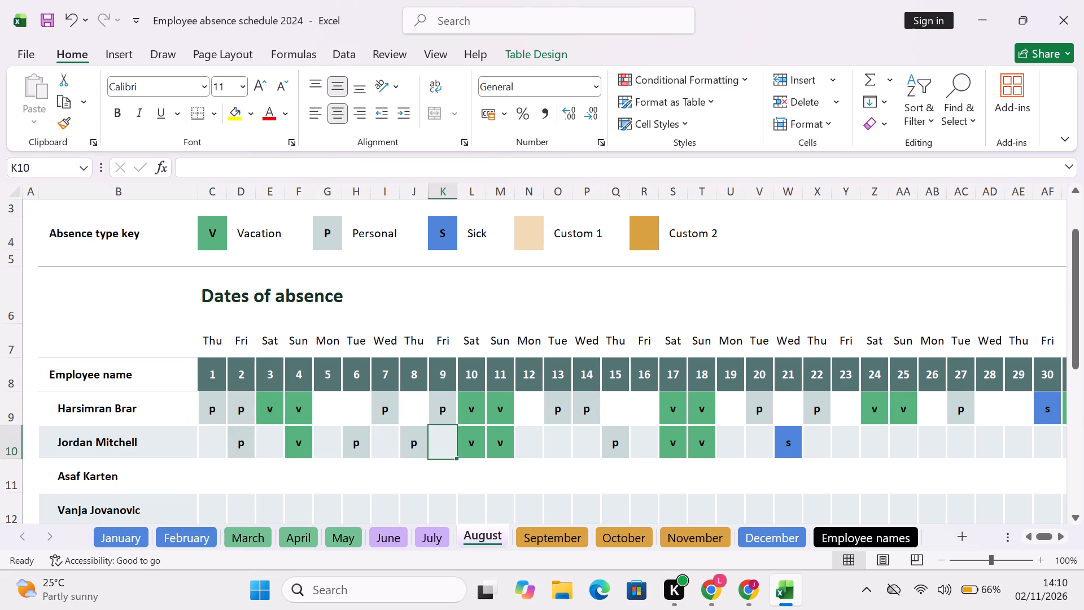
key(Right)
key(Right)
key(Right)
key(Right)
key(Right)
key(Right)
key(Right)
key(Right)
key(Right)
Mark personal absence (p) on August 12 for the employee in row 10.
key(Left)
key(Left)
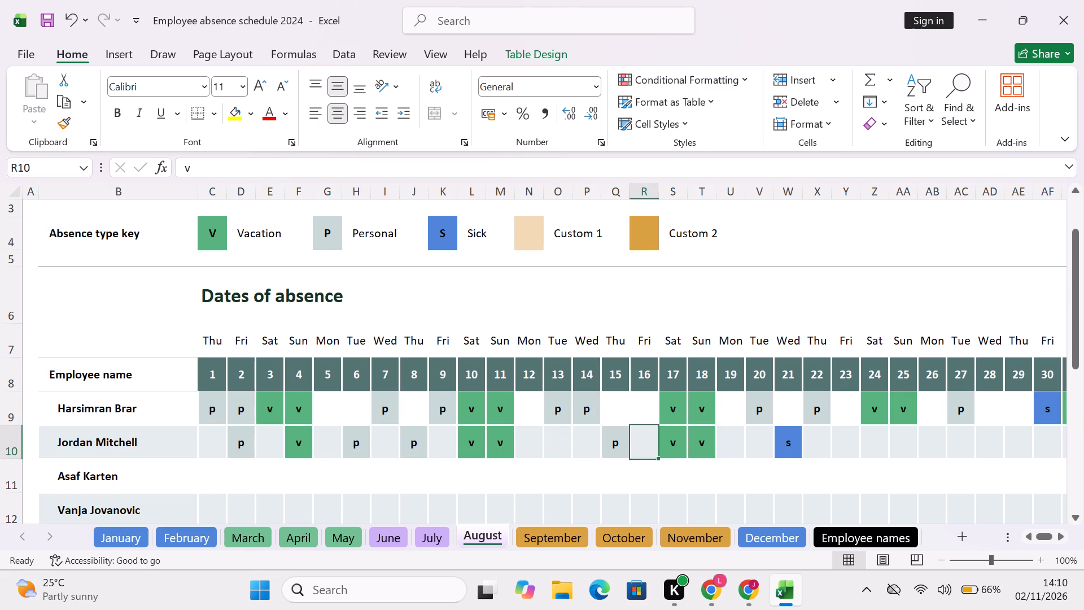
key(Left)
key(Left)
key(Left)
key(Left)
key(Right)
key(Left)
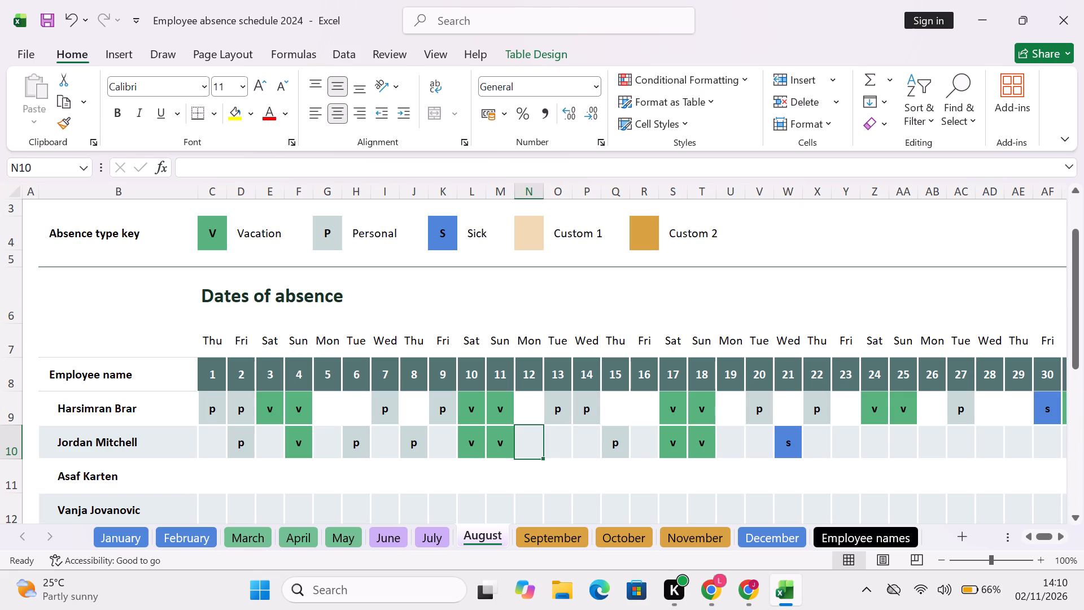
key(p)
key(Right)
Mark vacation (v) on Saturday, August 24 for the employee in row 10.
key(Right)
key(Right)
key(Right)
key(Right)
key(Right)
key(Right)
key(Right)
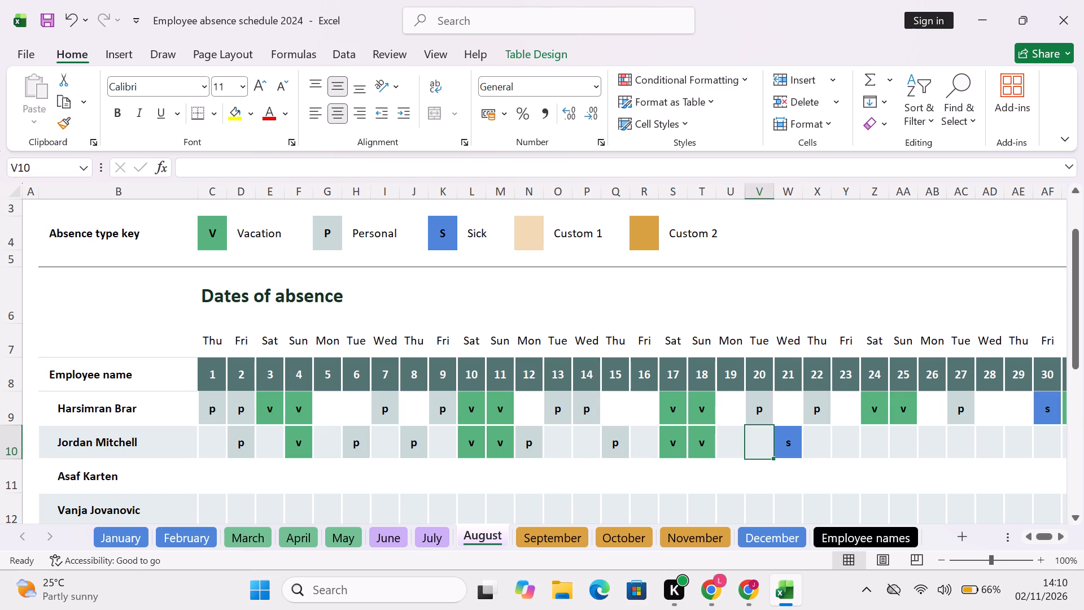
key(Right)
key(Right)
key(Right)
key(Right)
key(Right)
key(Right)
key(Left)
key(Left)
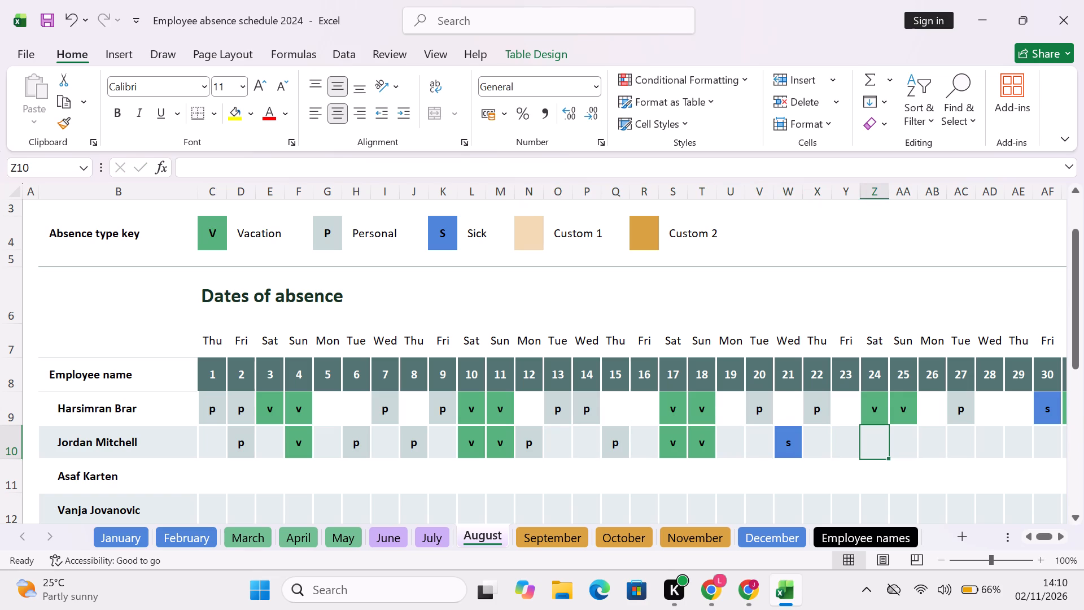
key(v)
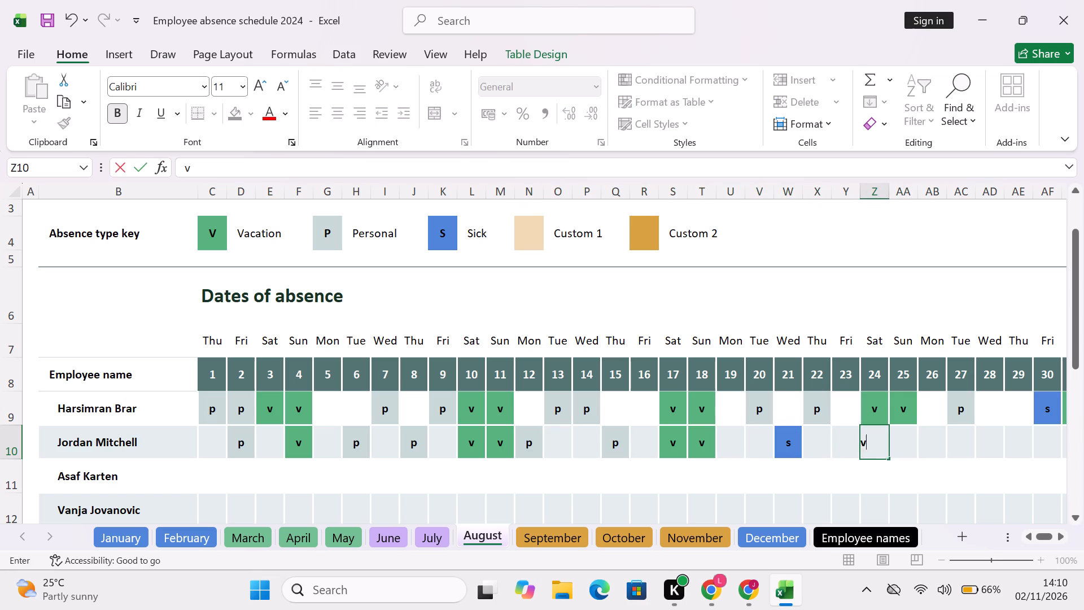
key(Right)
Mark personal absence (p) on August 26 and August 28 for the employee in row 10.
key(Right)
key(Right)
key(Left)
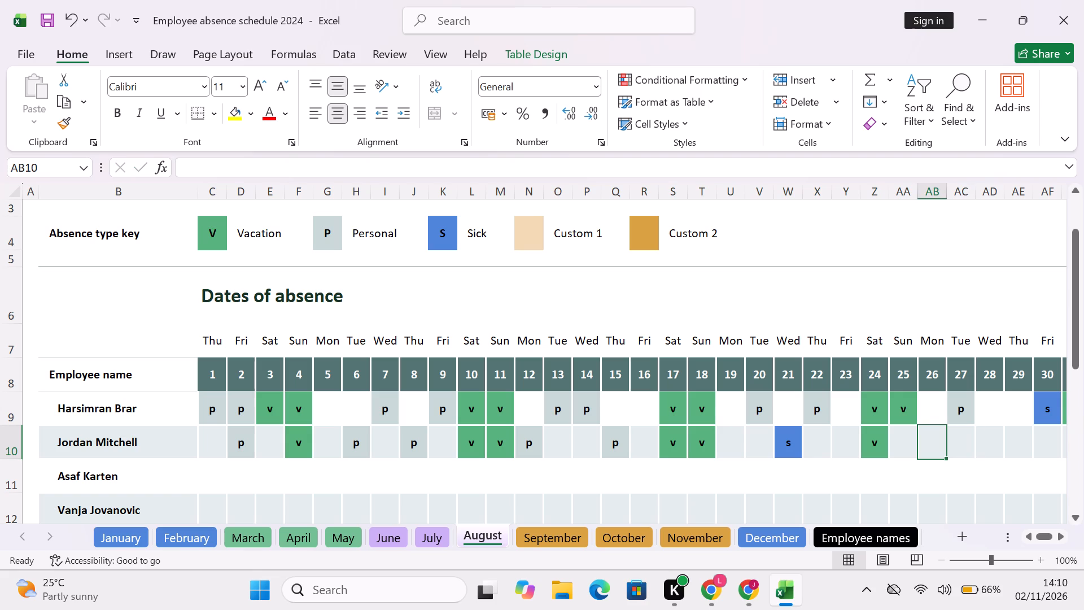
key(p)
key(Right)
key(Right)
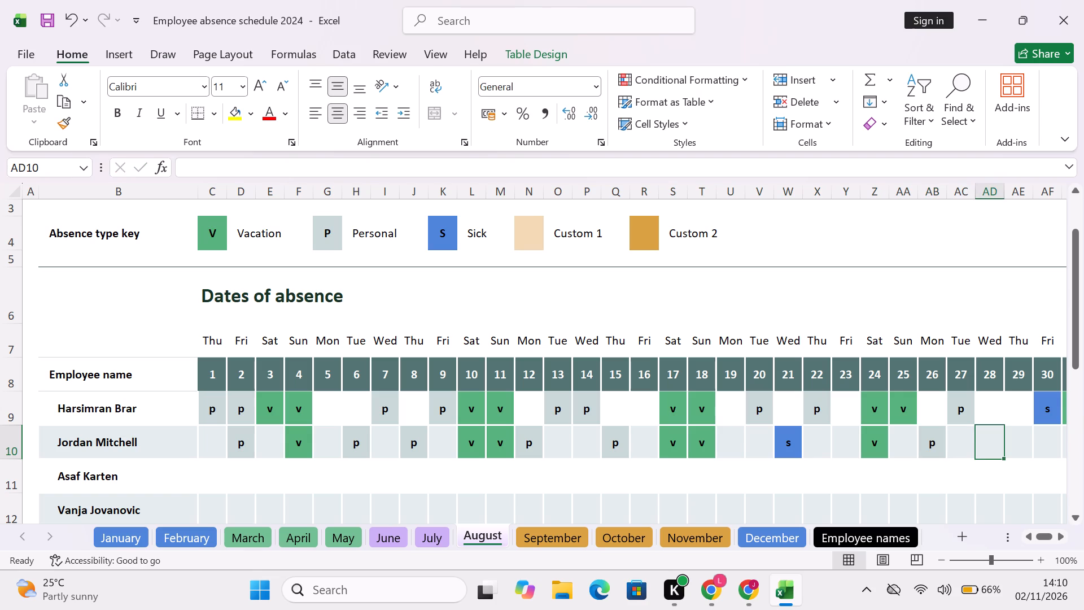
key(p)
key(Right)
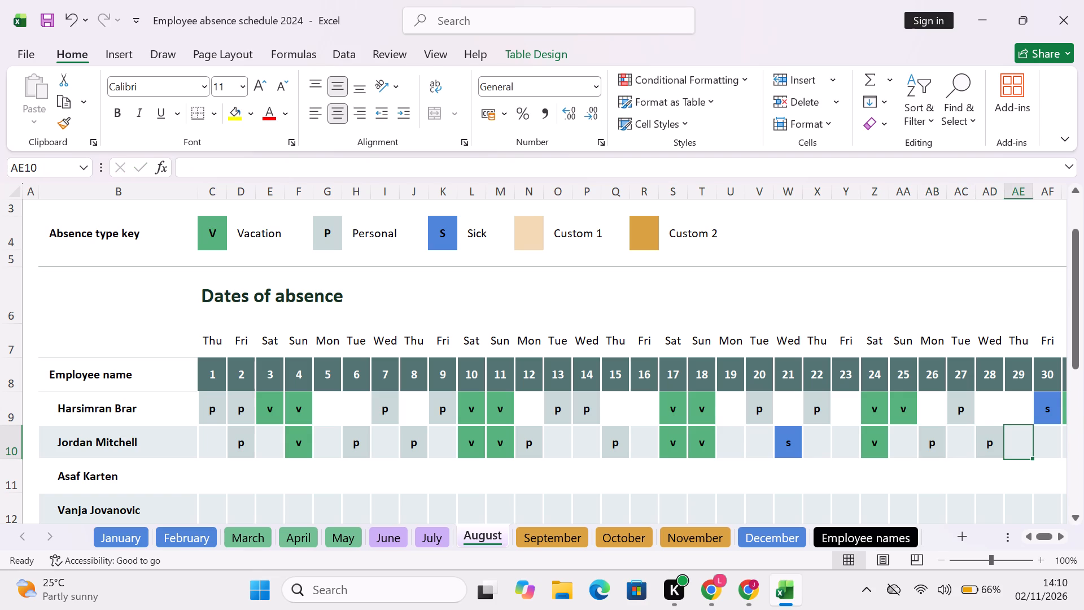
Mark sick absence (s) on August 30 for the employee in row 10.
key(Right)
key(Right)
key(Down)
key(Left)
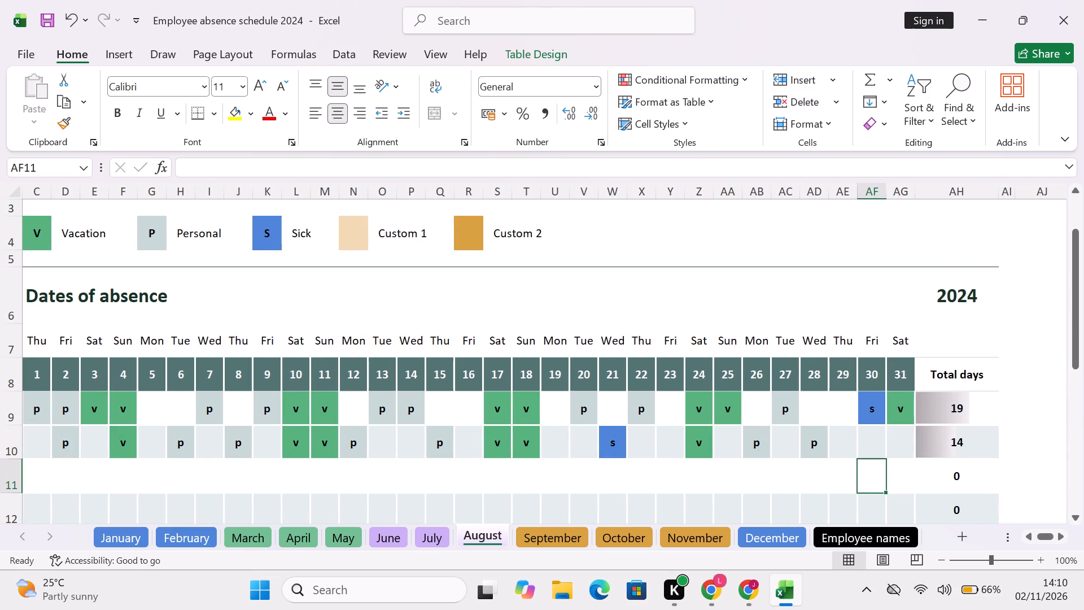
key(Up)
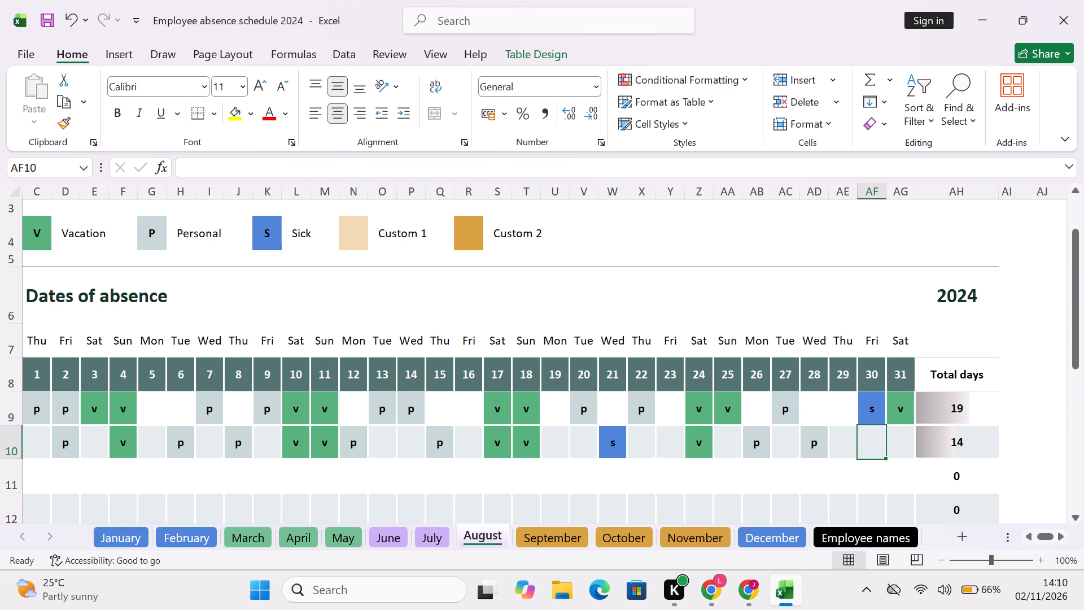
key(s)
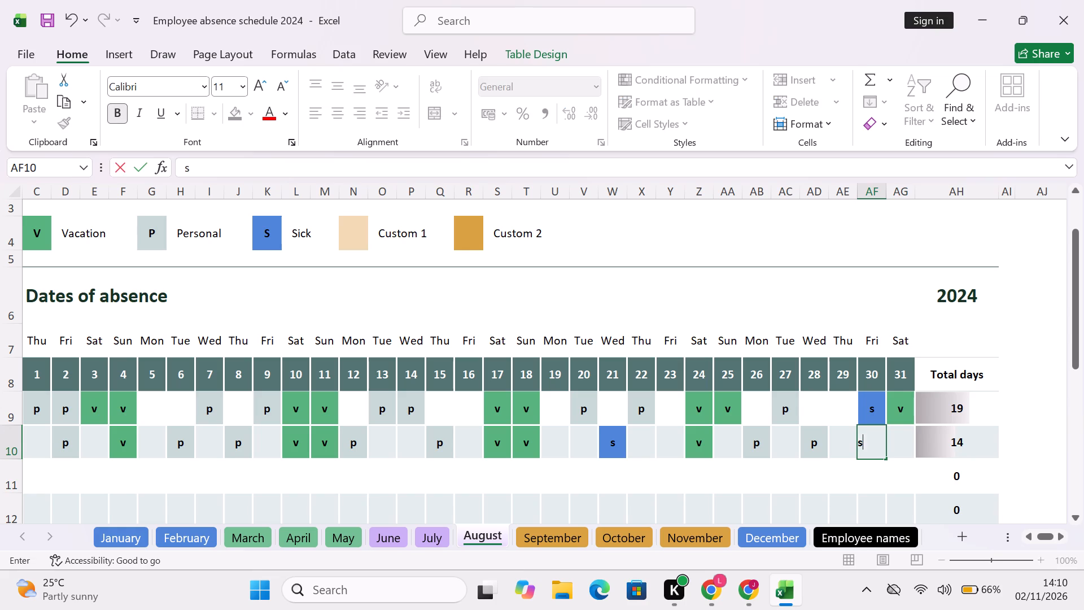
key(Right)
Change the August 30 code in row 10 to personal (p) and mark vacation (v) on August 31.
key(Left)
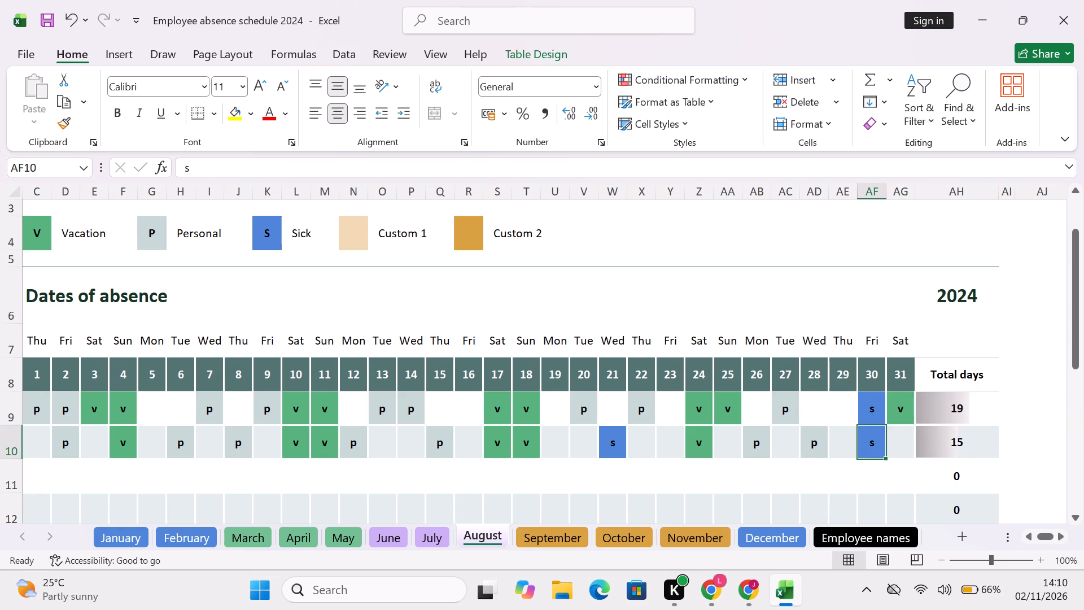
key(BackSpace)
key(p)
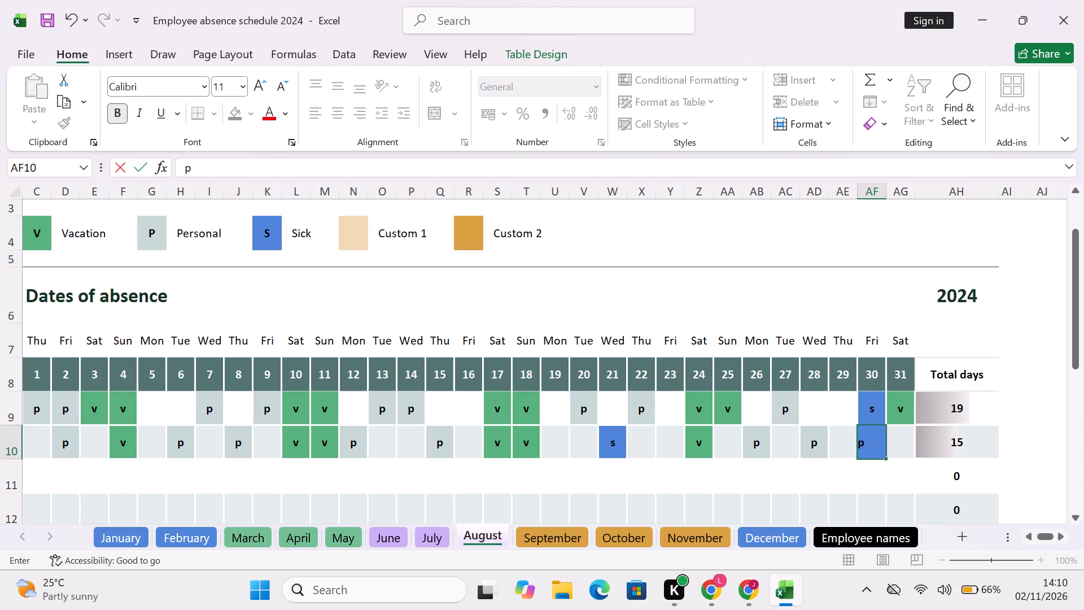
key(Right)
key(v)
key(Down)
Mark sick absence (s) on August 2 for the employee in row 11.
key(Left)
key(Left)
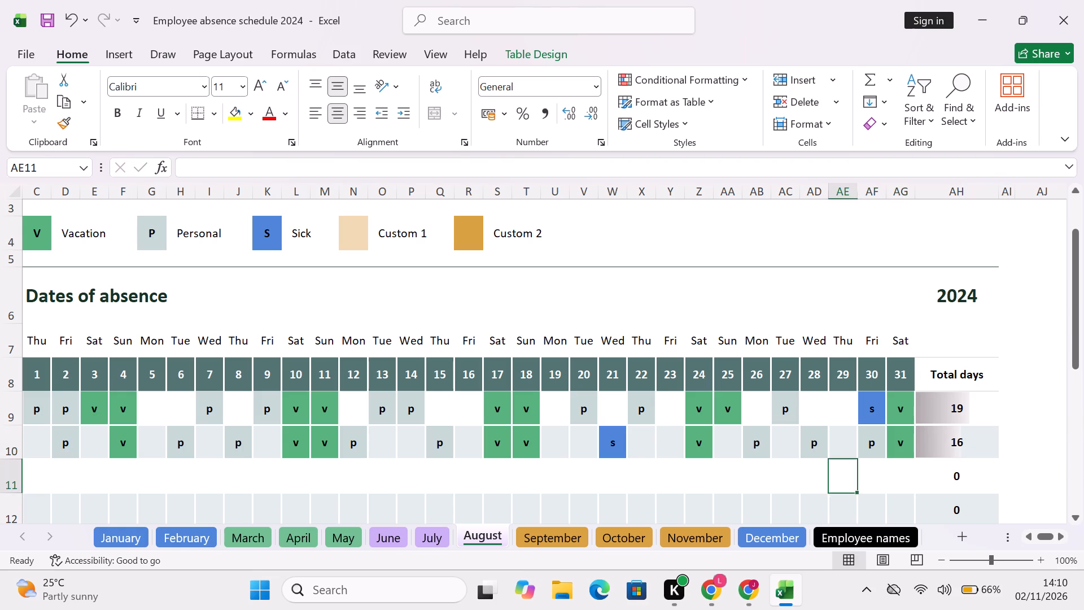
key(Left)
key(Left)
key(Left)
key(Left)
key(Left)
key(Left)
key(Left)
key(Left)
key(Left)
key(Left)
key(Left)
key(Left)
key(Left)
key(Left)
key(Left)
key(Left)
key(Left)
key(Left)
key(Left)
key(Left)
key(Left)
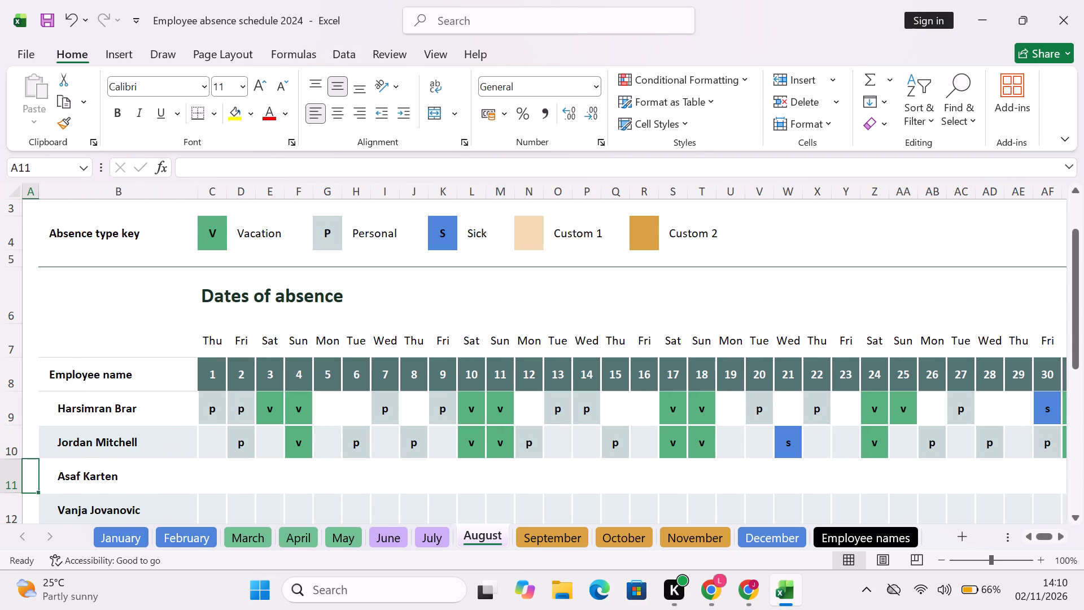
key(Left)
key(Right)
key(Right)
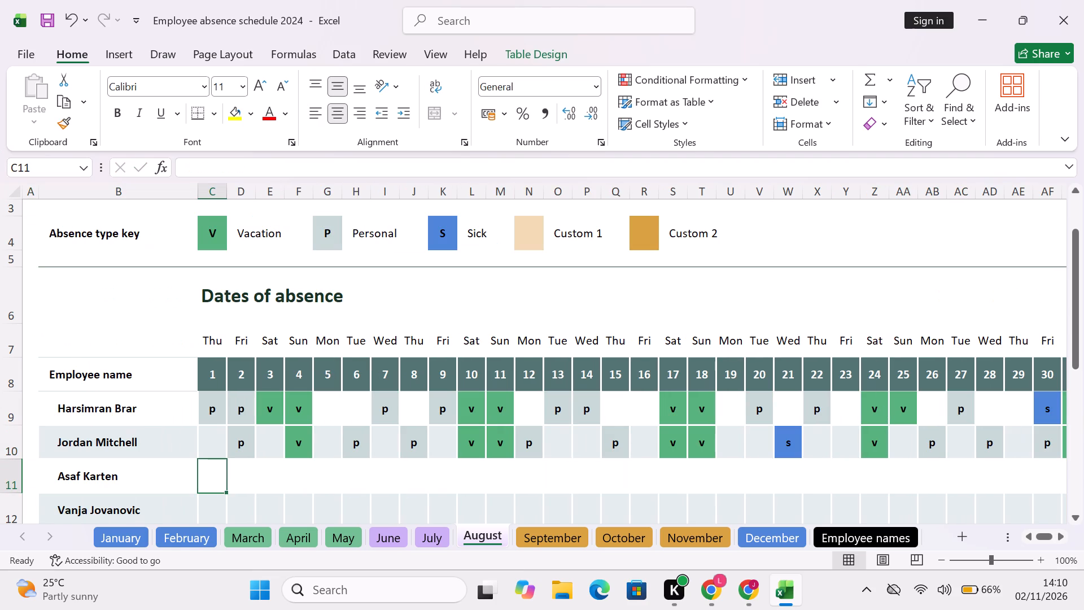
key(Right)
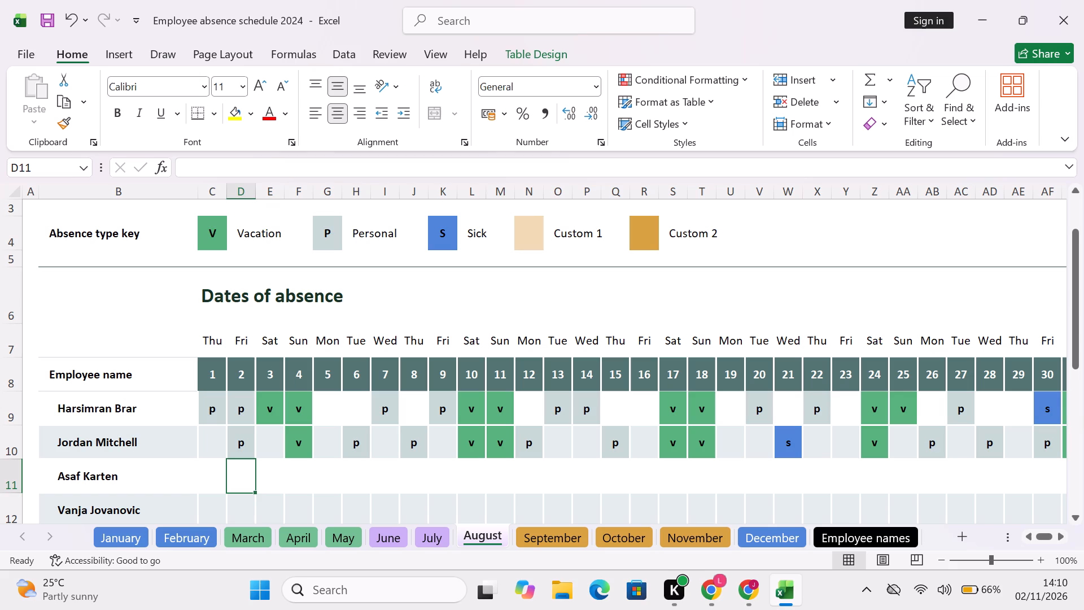
key(s)
key(Right)
Mark vacation (v) on the weekend of August 3 and 4 for the employee in row 11.
key(Right)
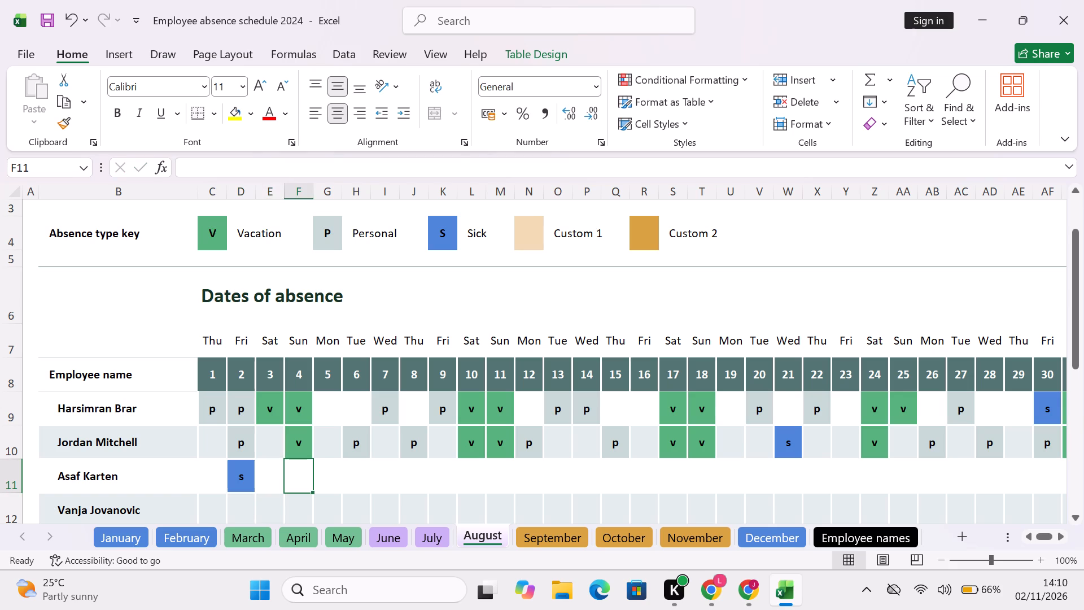
key(v)
key(Left)
key(v)
key(Right)
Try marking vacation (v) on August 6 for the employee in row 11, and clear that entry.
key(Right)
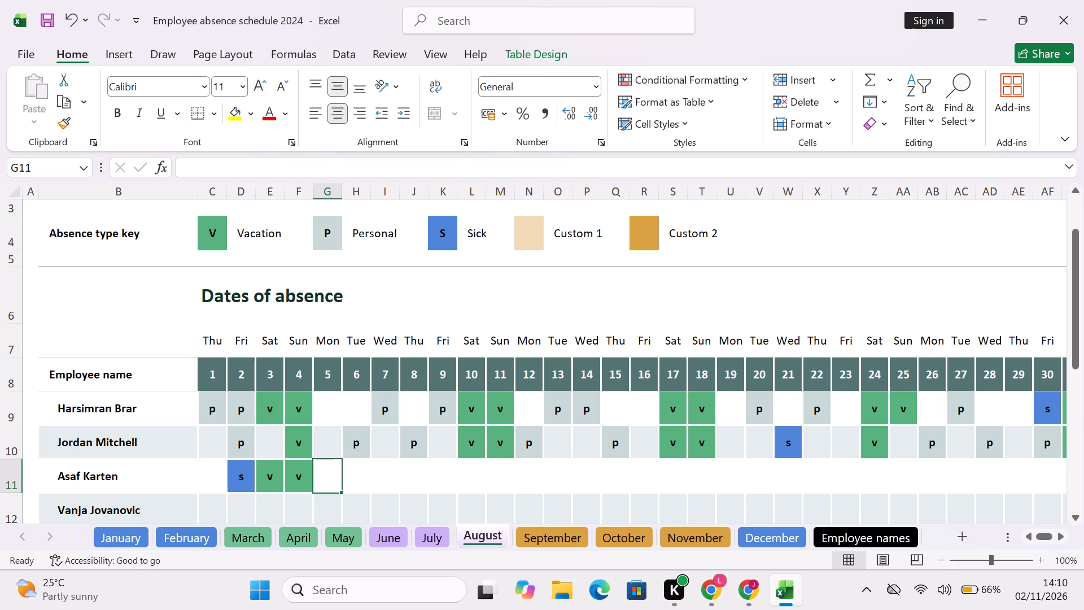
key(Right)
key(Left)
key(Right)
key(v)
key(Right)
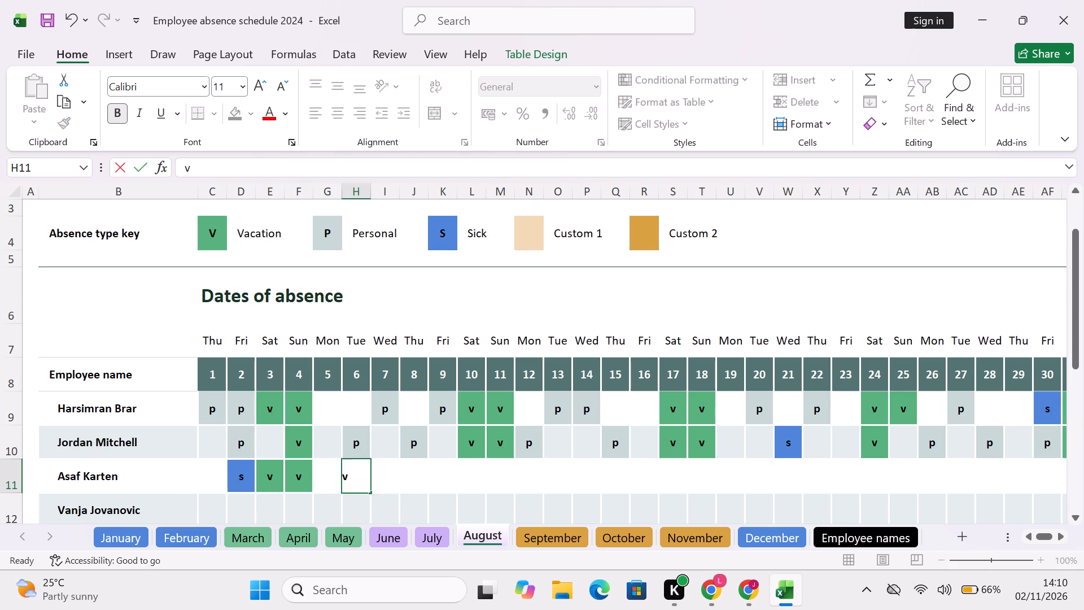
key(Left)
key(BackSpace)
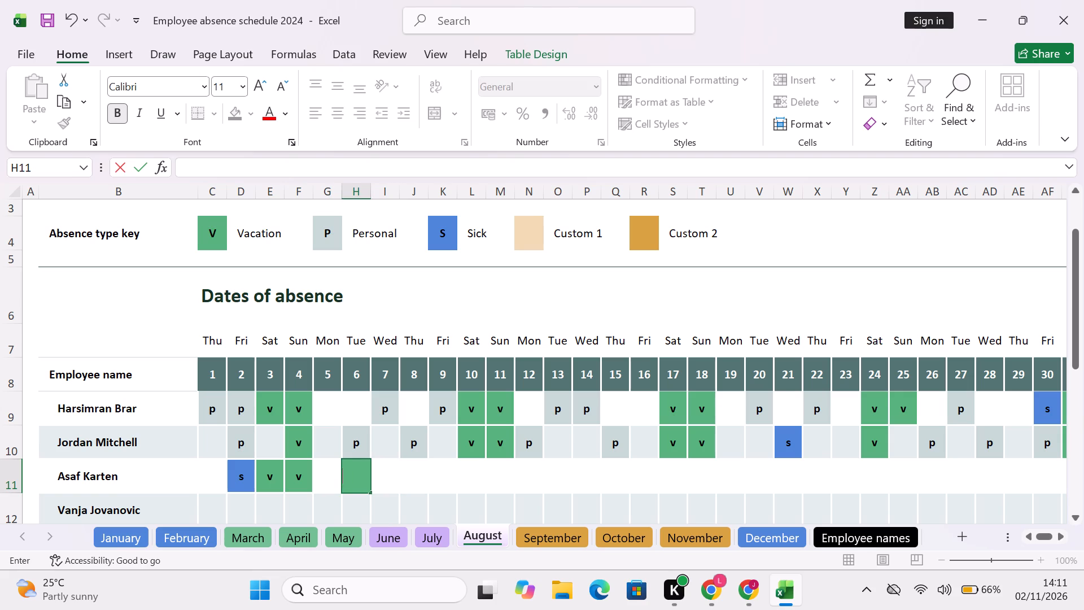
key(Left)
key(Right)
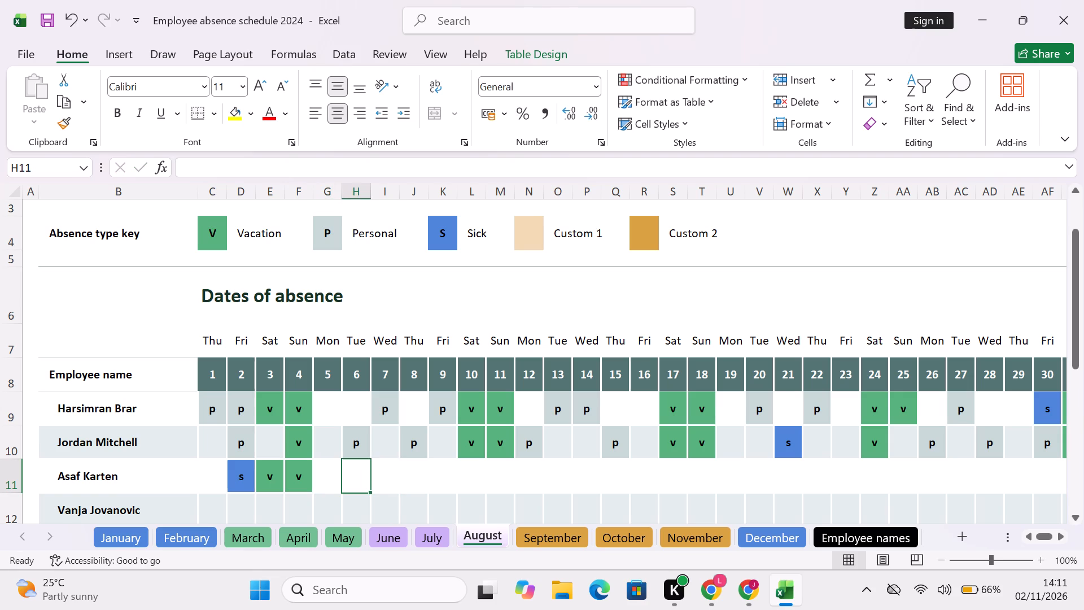
Mark personal absence (p) on August 7 and August 9 for the employee in row 11.
key(Right)
key(p)
key(Right)
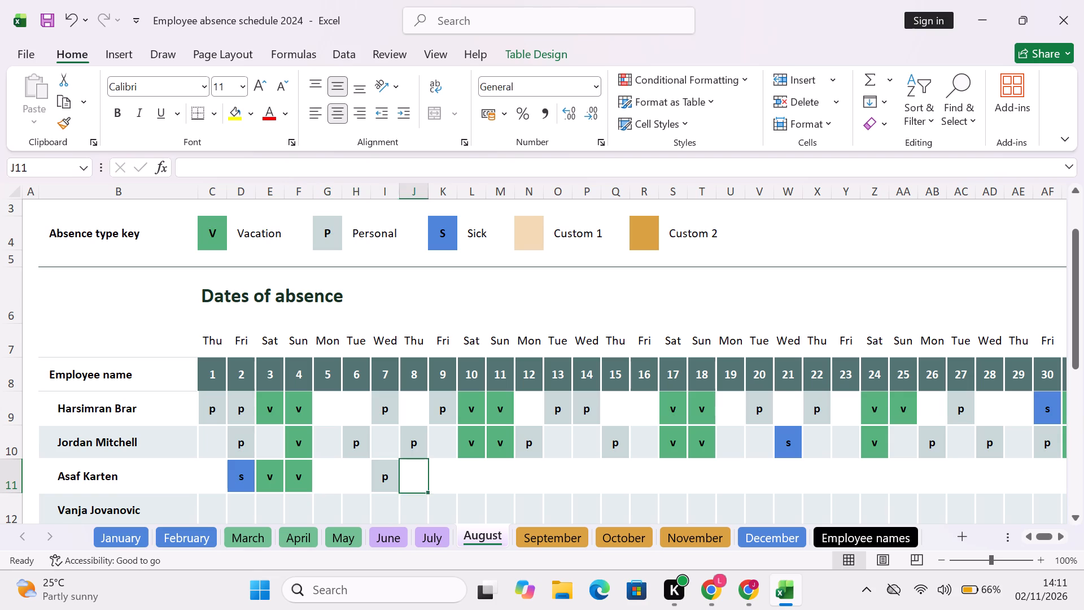
key(Right)
key(p)
key(Right)
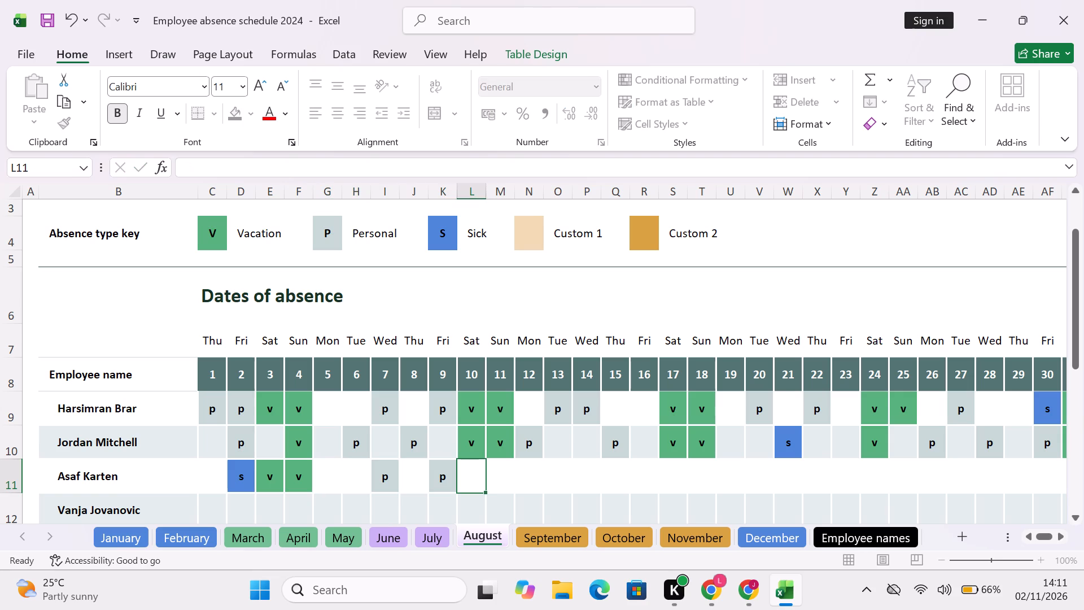
Mark vacation (v) on the weekend of August 10 and 11 for the employee in row 11.
key(v)
key(Right)
key(v)
key(Right)
Mark personal absence (p) on August 13 and August 16 for the employee in row 11.
key(Right)
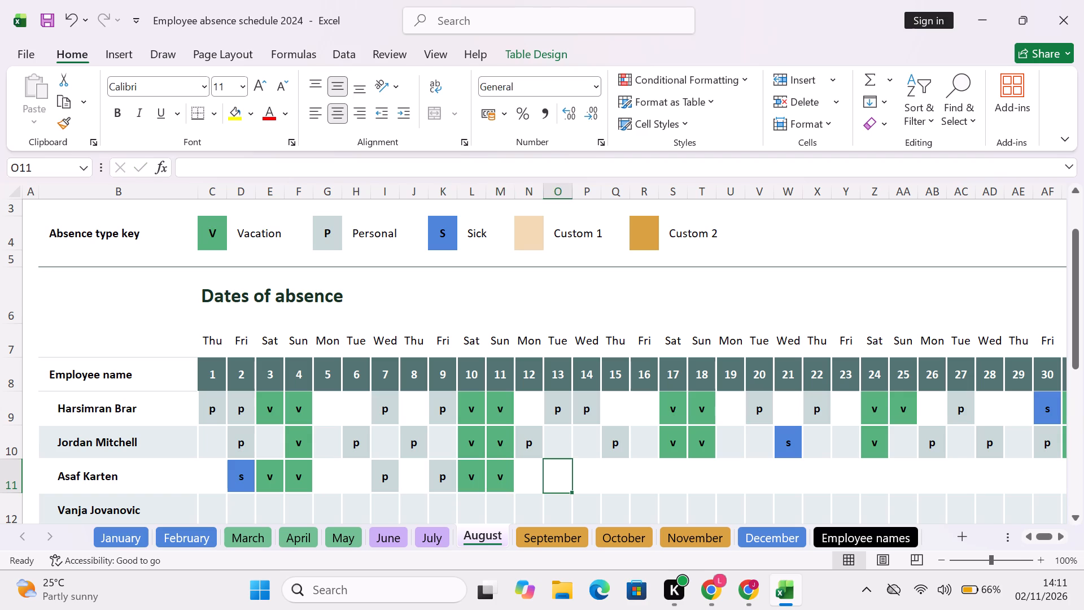
key(p)
key(Right)
key(Right)
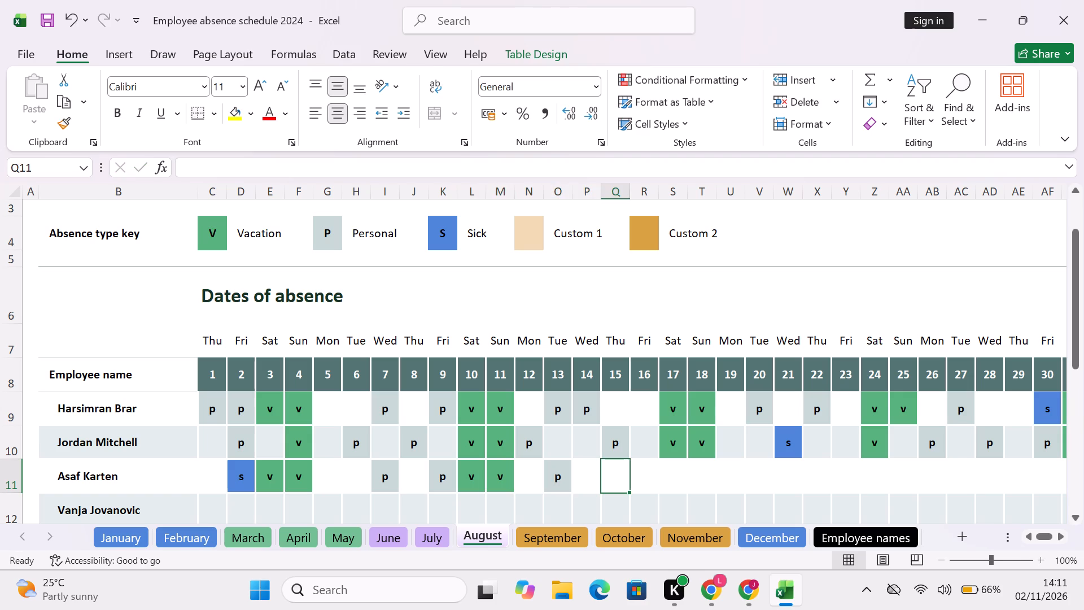
key(Right)
key(p)
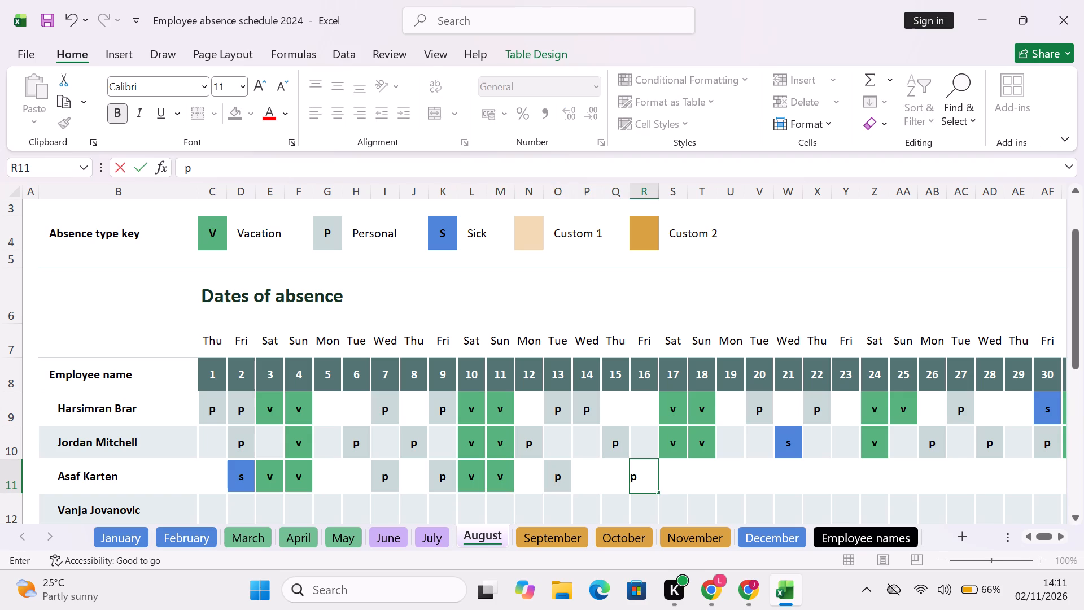
key(Left)
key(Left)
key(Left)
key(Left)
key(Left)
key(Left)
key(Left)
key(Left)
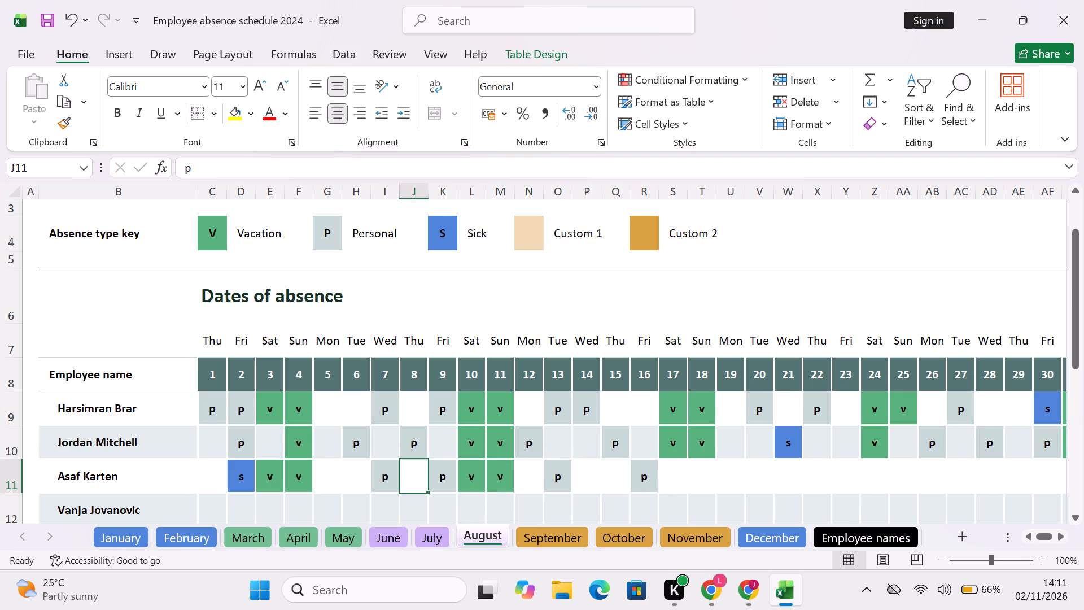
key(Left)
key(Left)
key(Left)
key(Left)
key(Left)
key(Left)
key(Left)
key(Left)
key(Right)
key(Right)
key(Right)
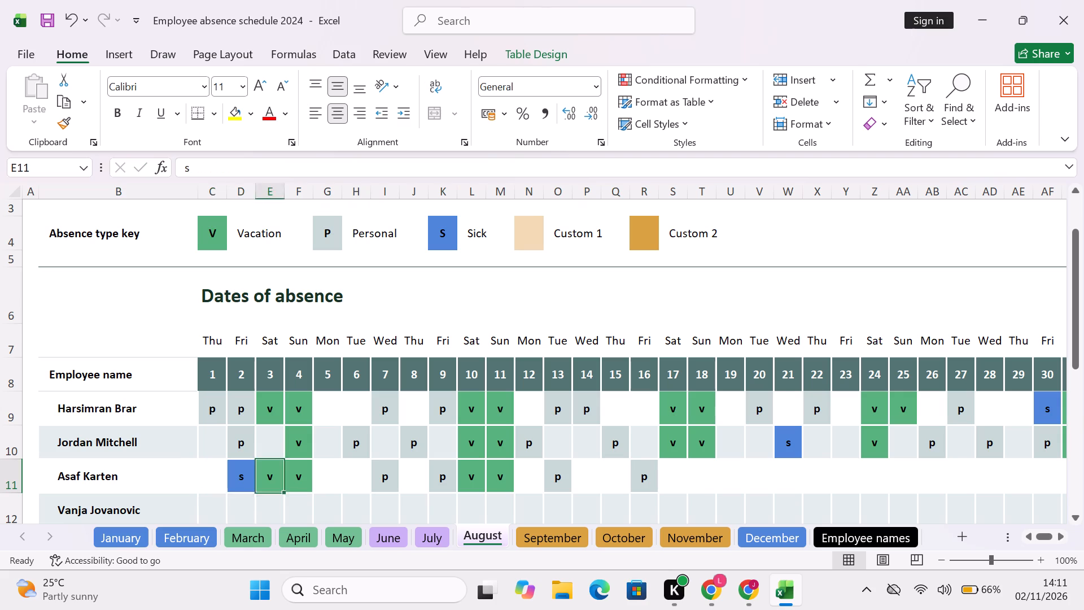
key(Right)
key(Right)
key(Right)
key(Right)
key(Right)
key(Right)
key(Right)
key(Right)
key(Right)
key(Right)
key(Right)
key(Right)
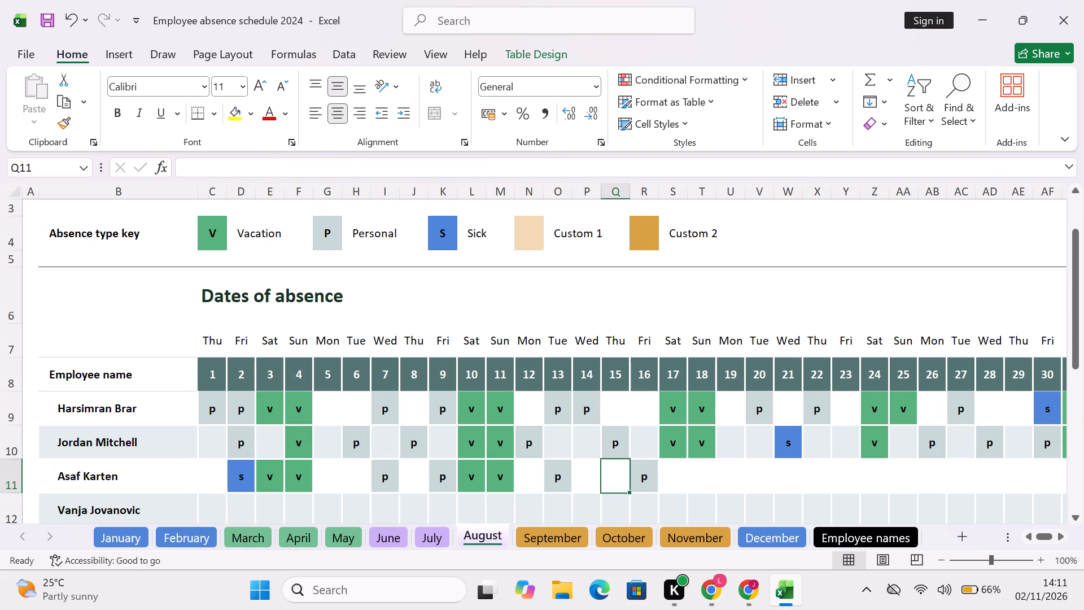
Mark vacation (v) on the weekend of August 17 and 18 for the employee in row 11.
key(Right)
key(Right)
key(v)
key(Right)
key(v)
key(Right)
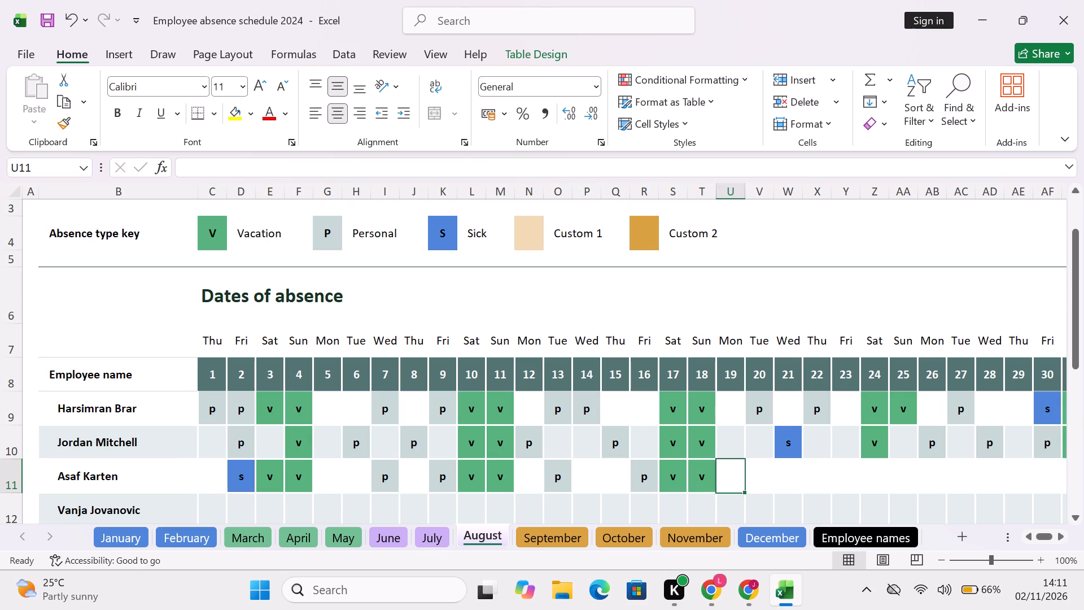
key(Left)
key(Right)
Mark personal absence (p) on August 19 and August 22 for the employee in row 11.
key(p)
key(Right)
key(Right)
key(Right)
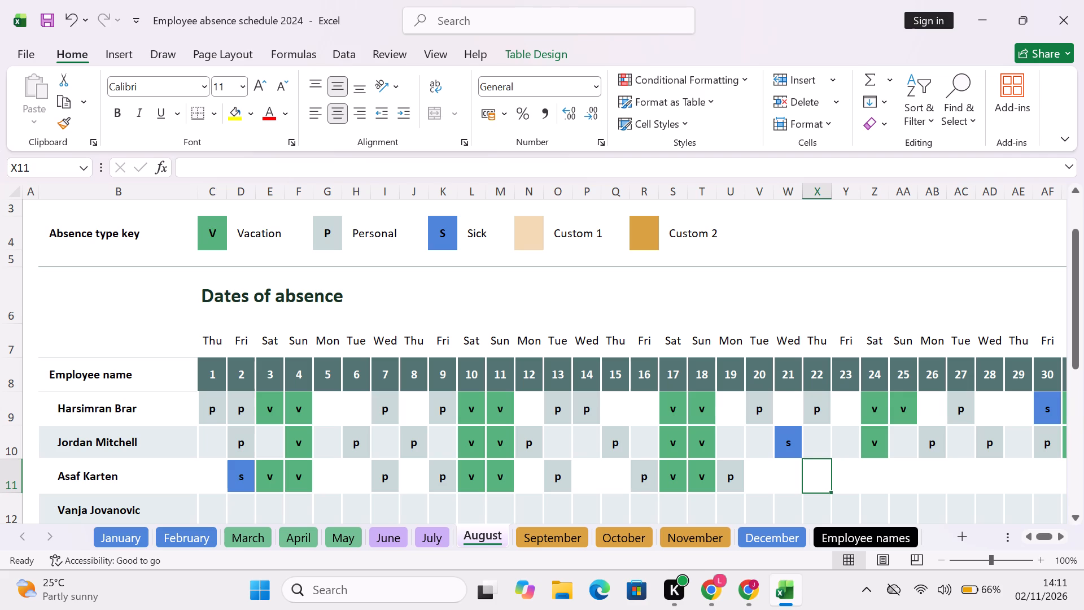
key(p)
key(Right)
Mark vacation (v) on the weekend of August 24 and 25 for the employee in row 11.
key(Right)
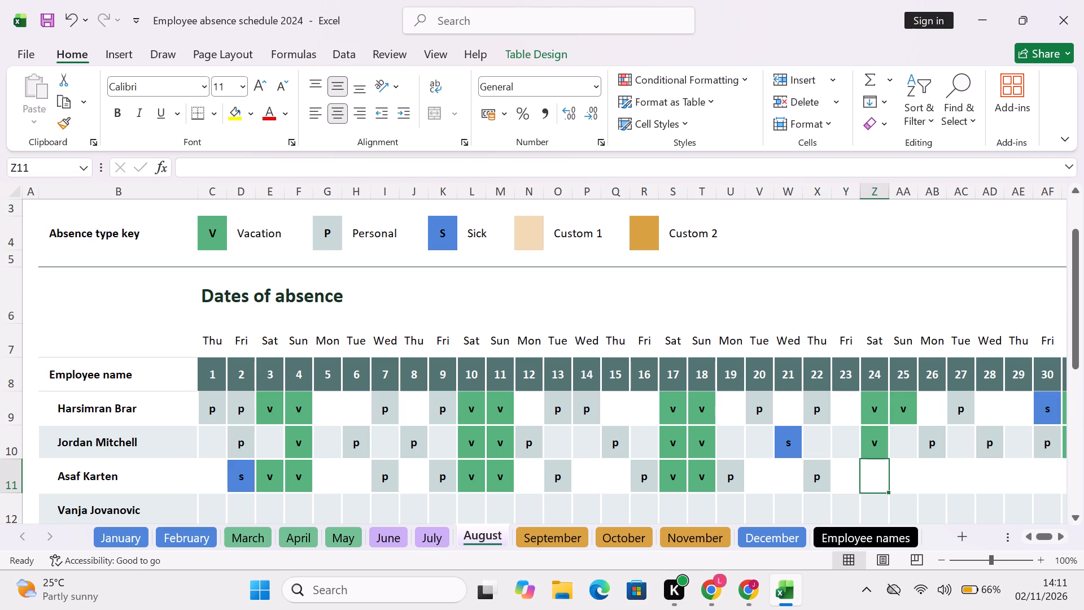
key(v)
key(Right)
key(v)
key(Right)
Mark personal absence (p) on August 26 and August 28 for the employee in row 11.
key(Right)
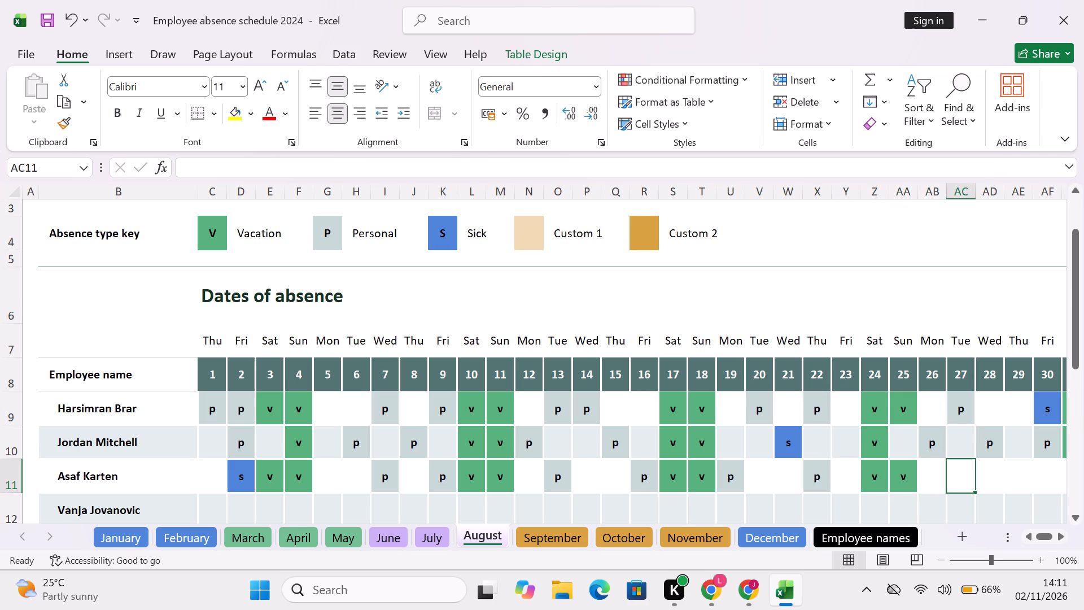
key(Left)
key(p)
key(Right)
key(Right)
key(Right)
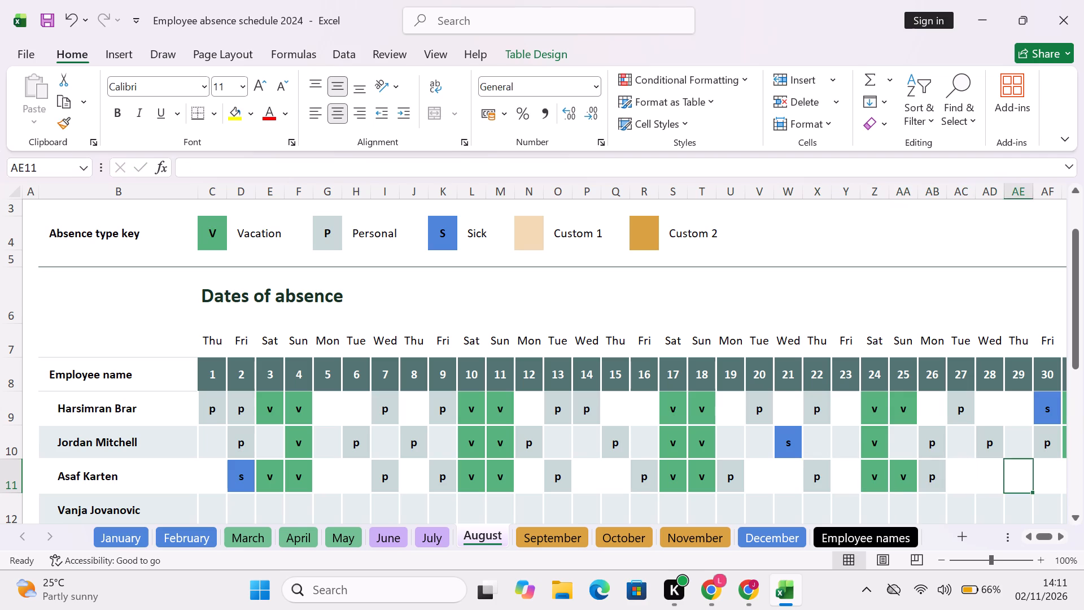
key(Left)
key(p)
key(Right)
Mark sick (s) on August 29 and vacation (v) on August 31 for the employee in row 11.
key(Right)
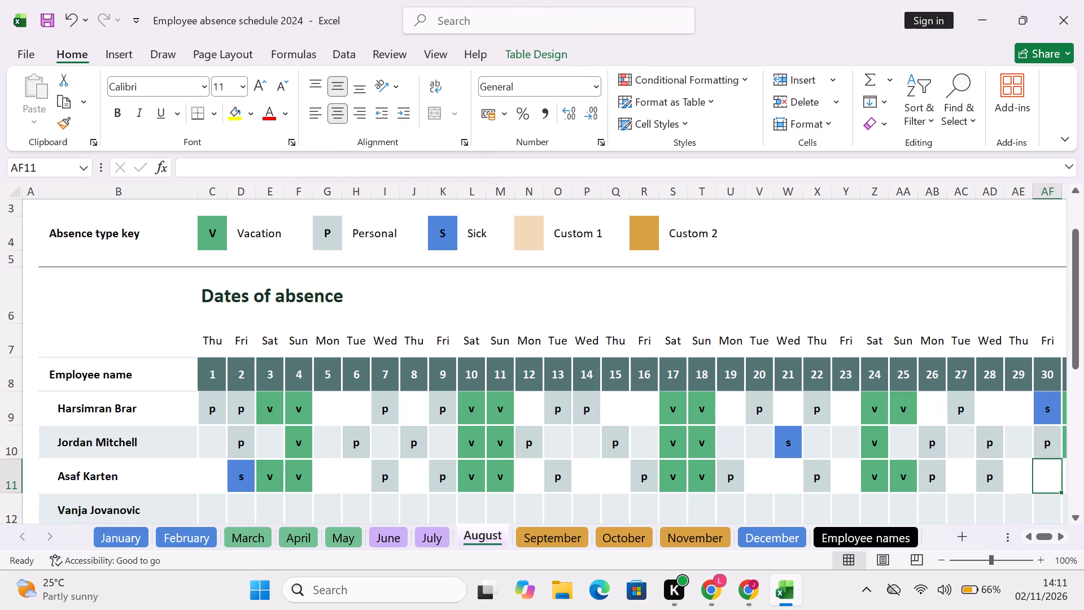
key(Left)
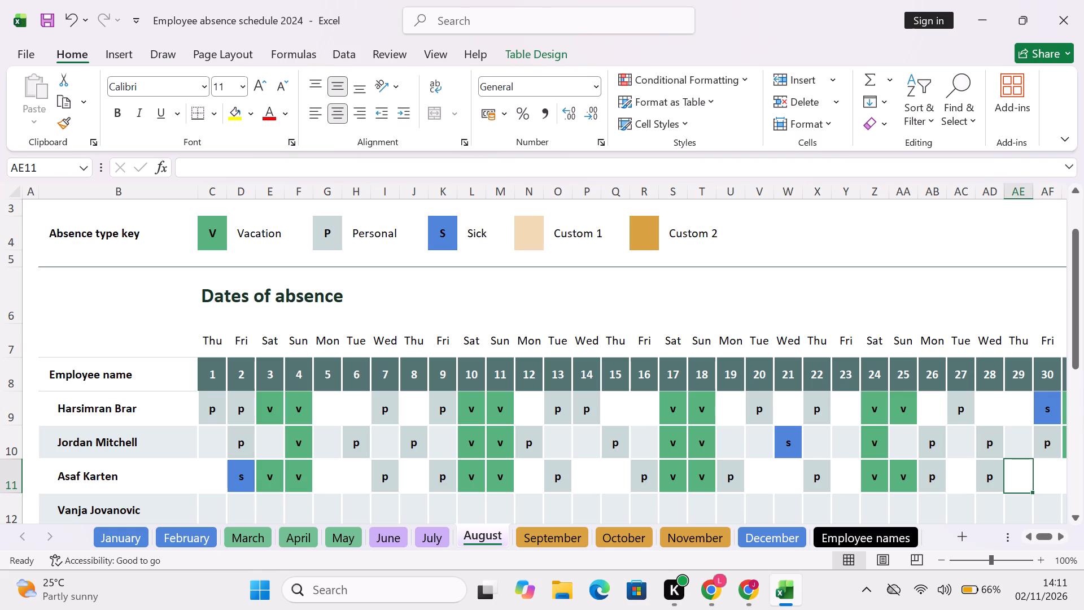
key(s)
key(Right)
key(Right)
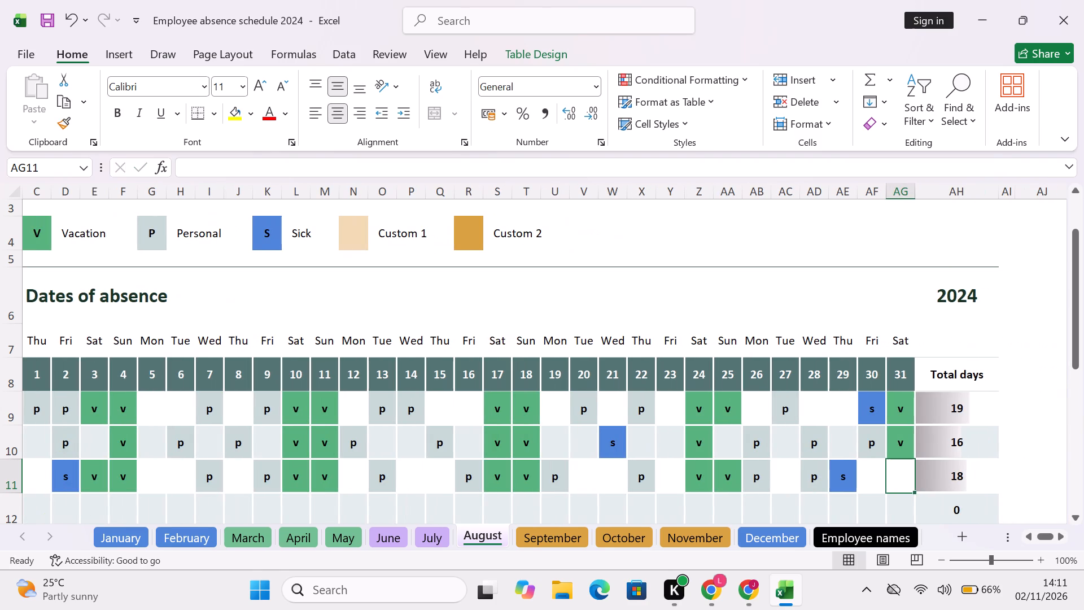
key(v)
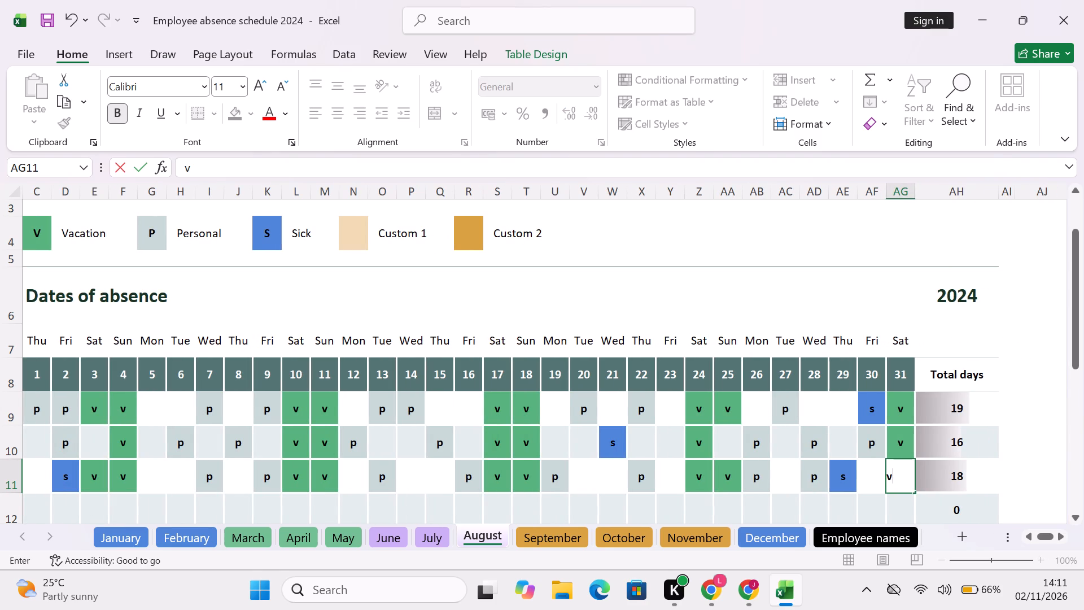
key(Down)
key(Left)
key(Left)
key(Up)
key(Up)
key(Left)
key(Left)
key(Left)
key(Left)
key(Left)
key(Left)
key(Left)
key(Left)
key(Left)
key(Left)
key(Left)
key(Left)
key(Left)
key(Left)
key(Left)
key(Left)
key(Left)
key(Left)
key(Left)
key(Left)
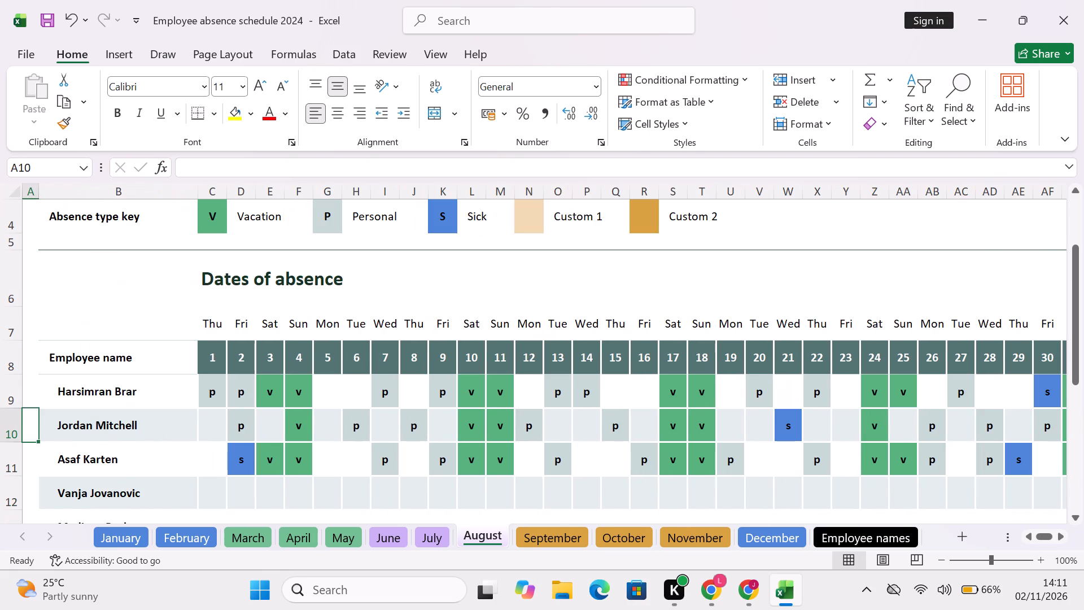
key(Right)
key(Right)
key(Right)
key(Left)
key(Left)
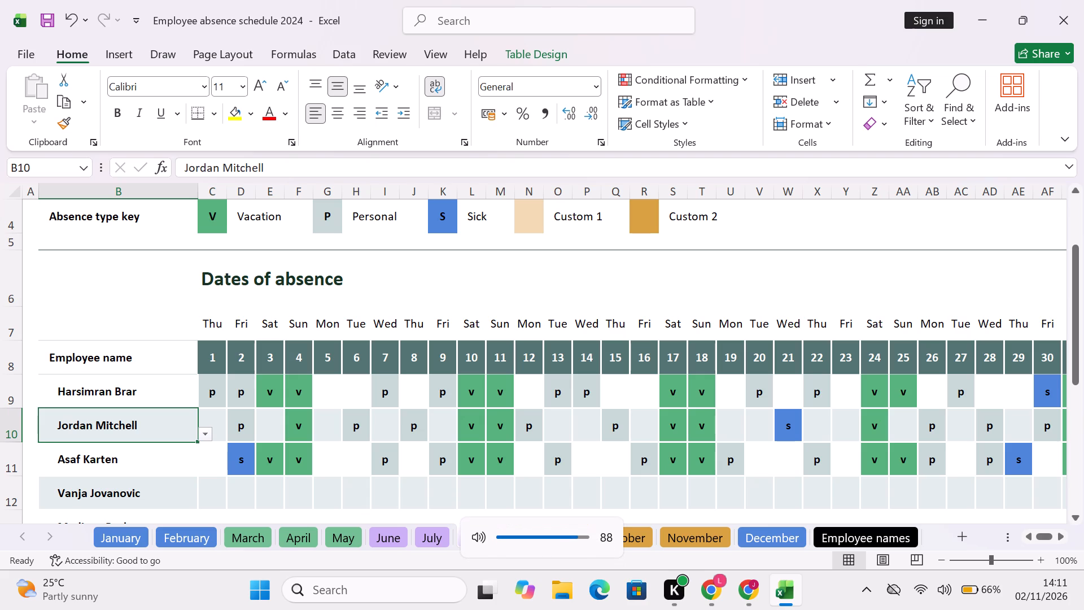
Mark personal absence (p) on August 1 for the employee in row 12.
key(Down)
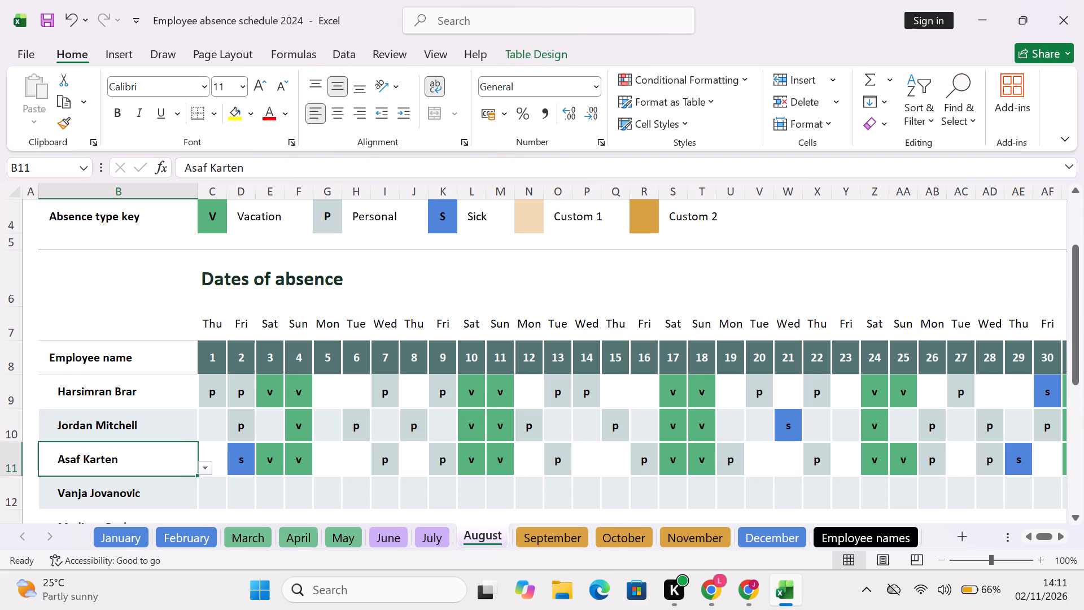
key(Down)
key(Right)
key(Left)
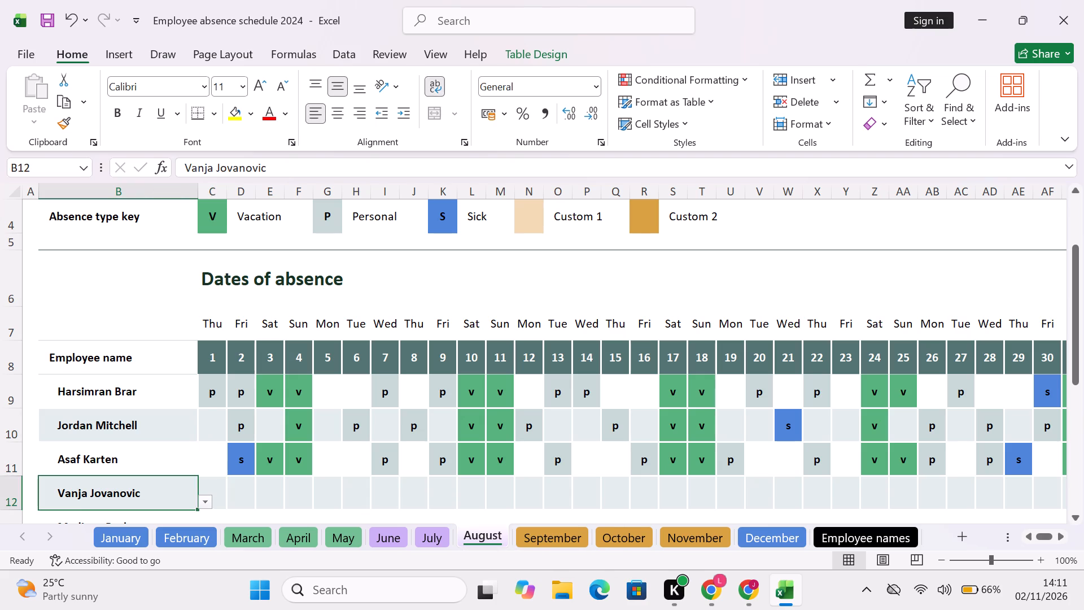
key(Right)
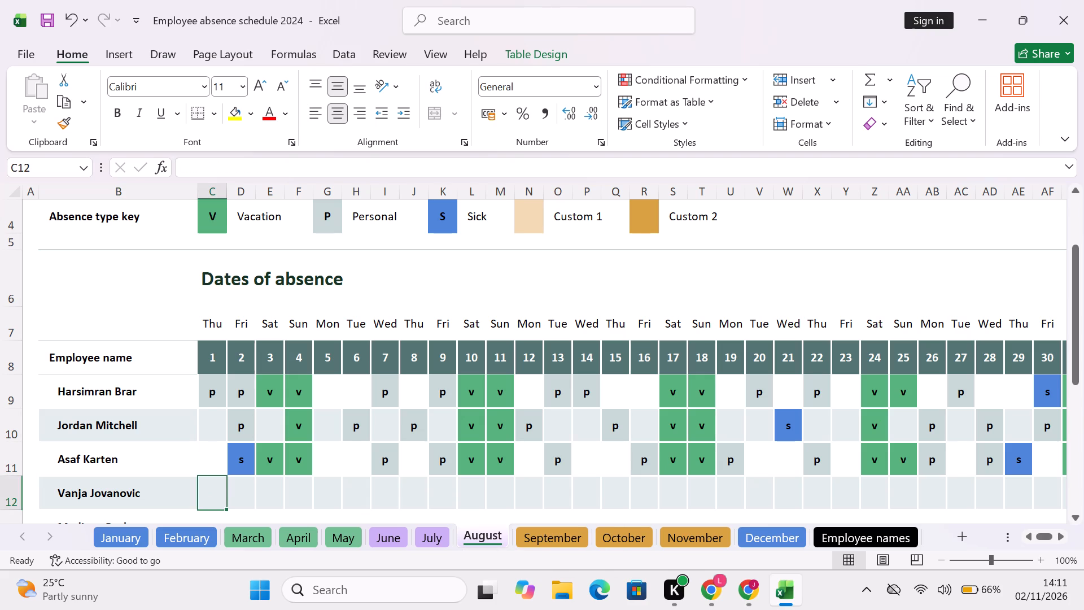
key(p)
key(Right)
Mark vacation (v) on the weekend of August 3 and 4 for the employee in row 12.
key(Right)
key(Right)
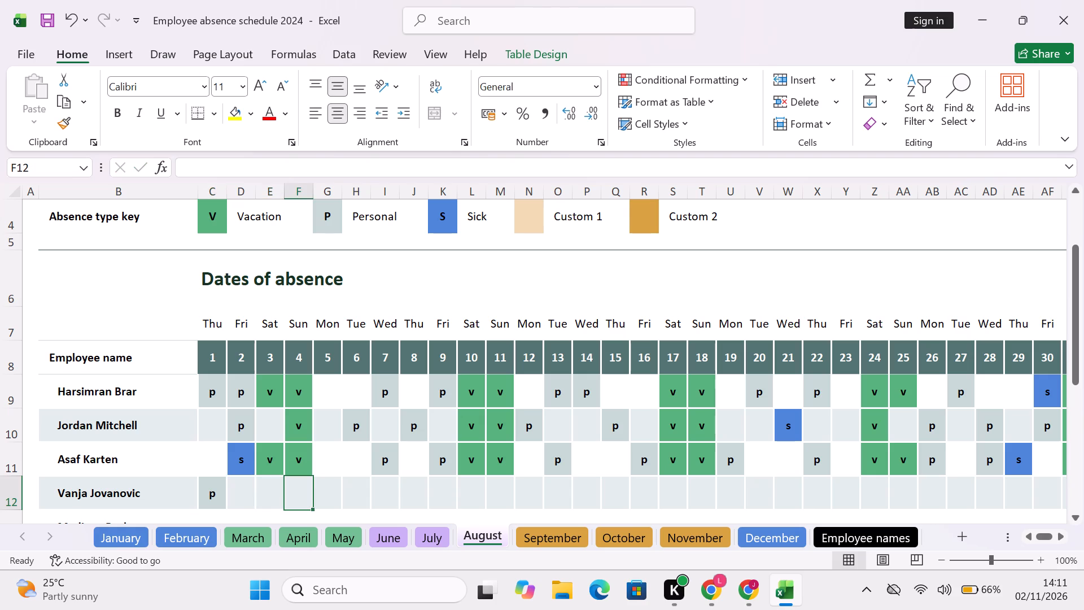
key(v)
key(Left)
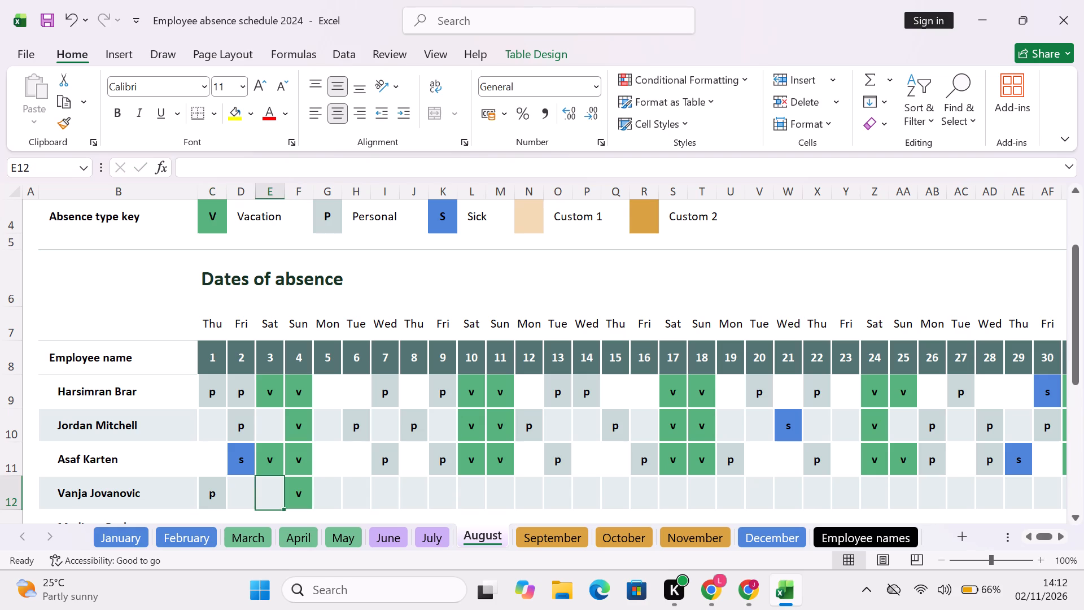
key(v)
key(Right)
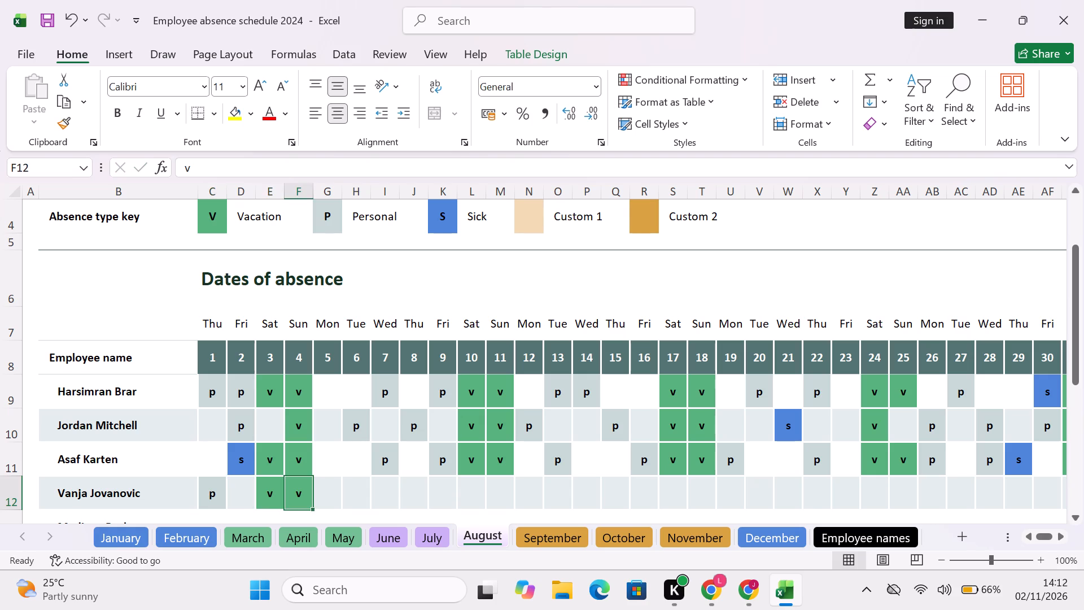
Mark personal absence (p) on August 6 and sick (s) on August 9 for the employee in row 12.
key(Right)
key(Right)
key(Right)
key(Left)
key(p)
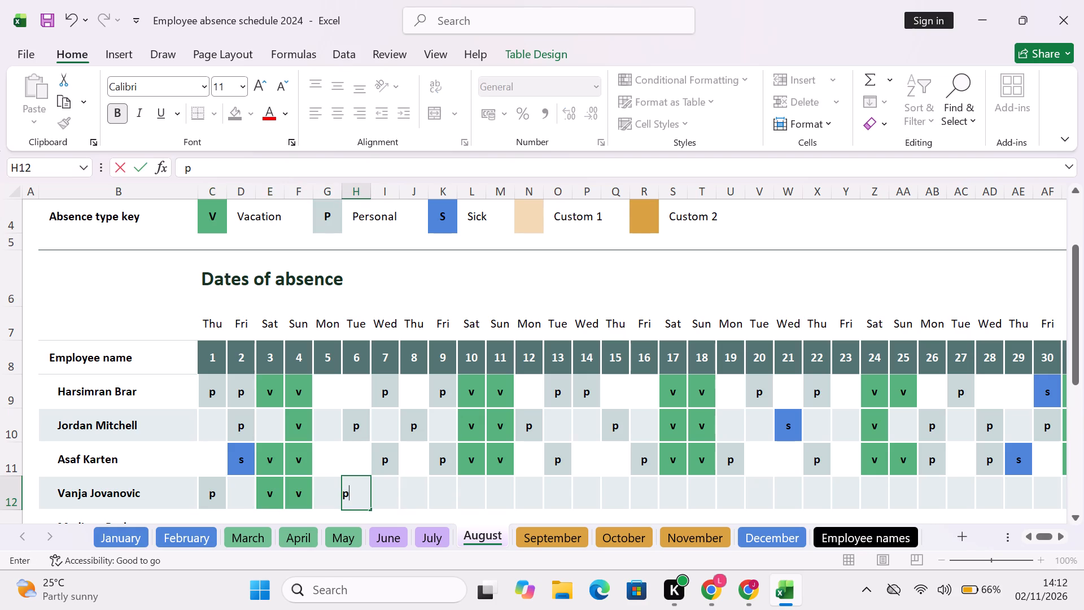
key(Right)
key(Right)
key(Right)
key(s)
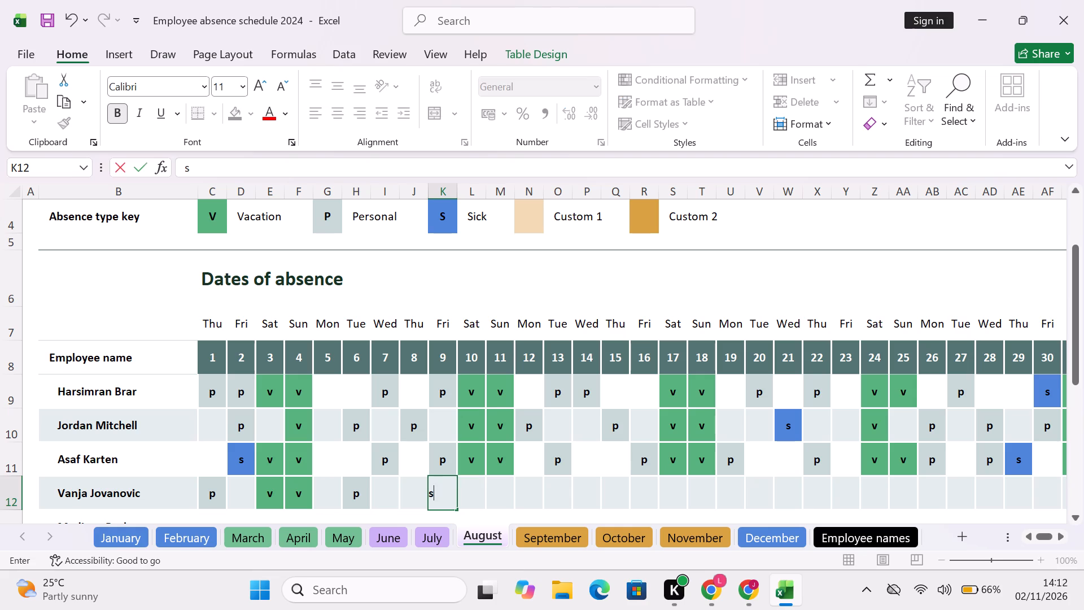
key(Right)
Mark vacation (v) on the weekend of August 10 and 11 for the employee in row 12.
key(Right)
key(Left)
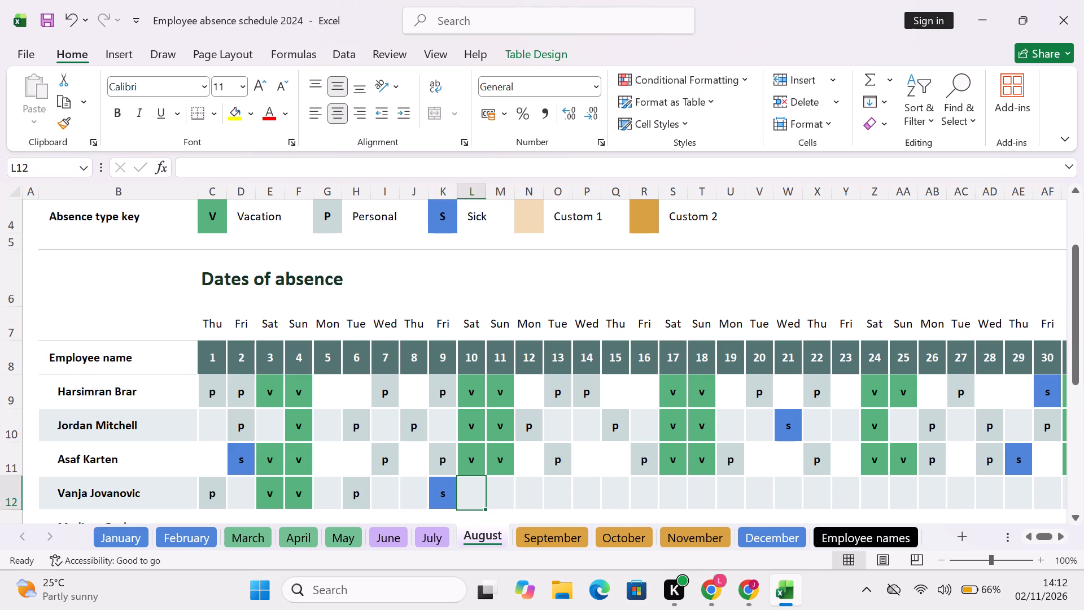
key(Right)
key(v)
key(Left)
key(v)
key(Right)
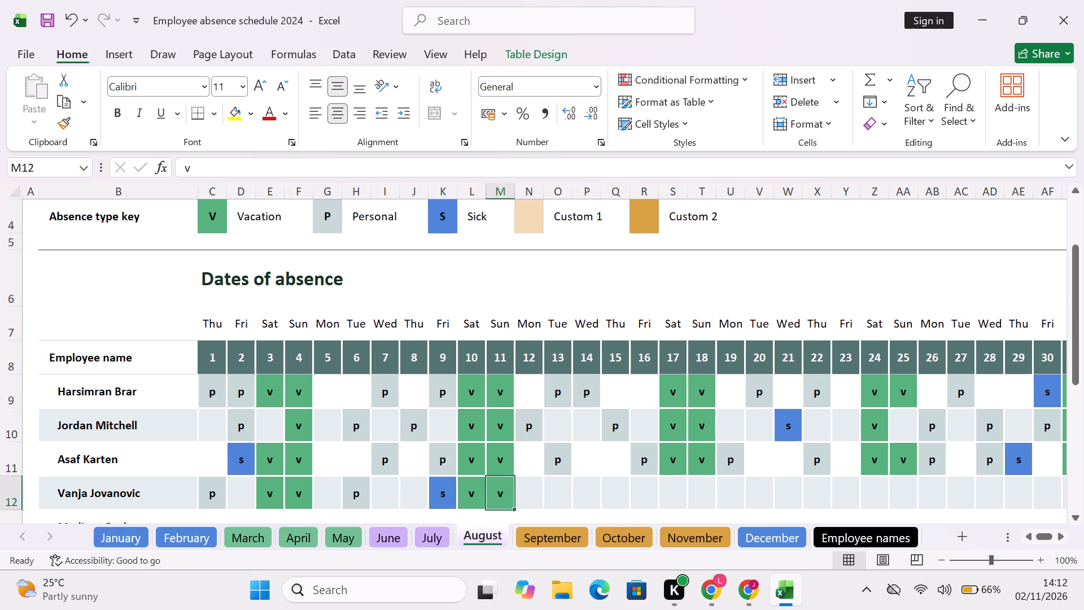
Mark personal absence (p) on August 14 and August 16 for the employee in row 12.
key(Right)
key(Right)
key(Right)
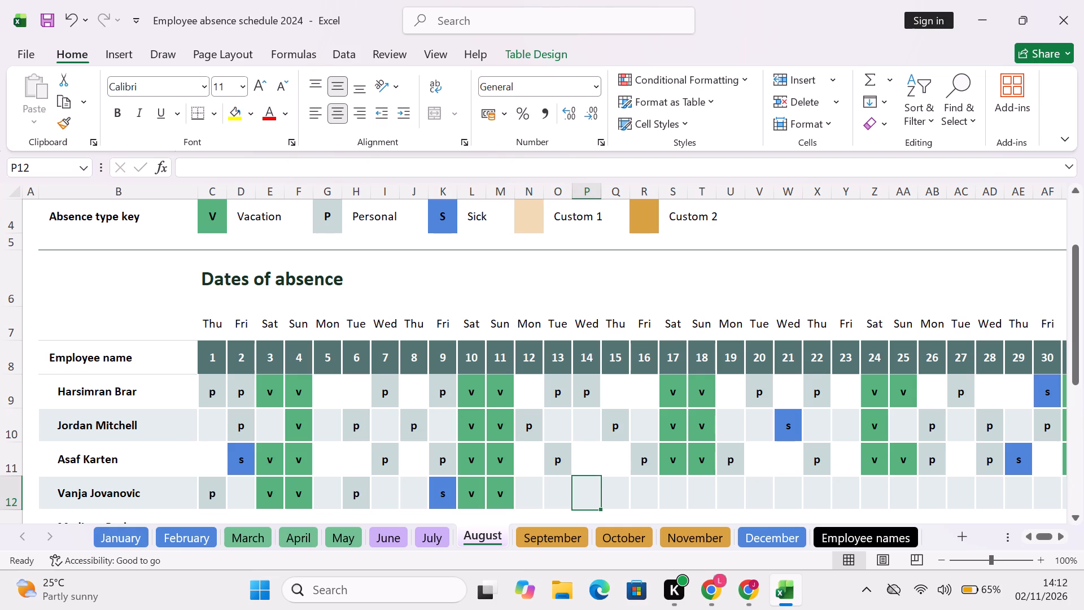
key(p)
key(Right)
key(Right)
key(Right)
key(Right)
key(Left)
key(Left)
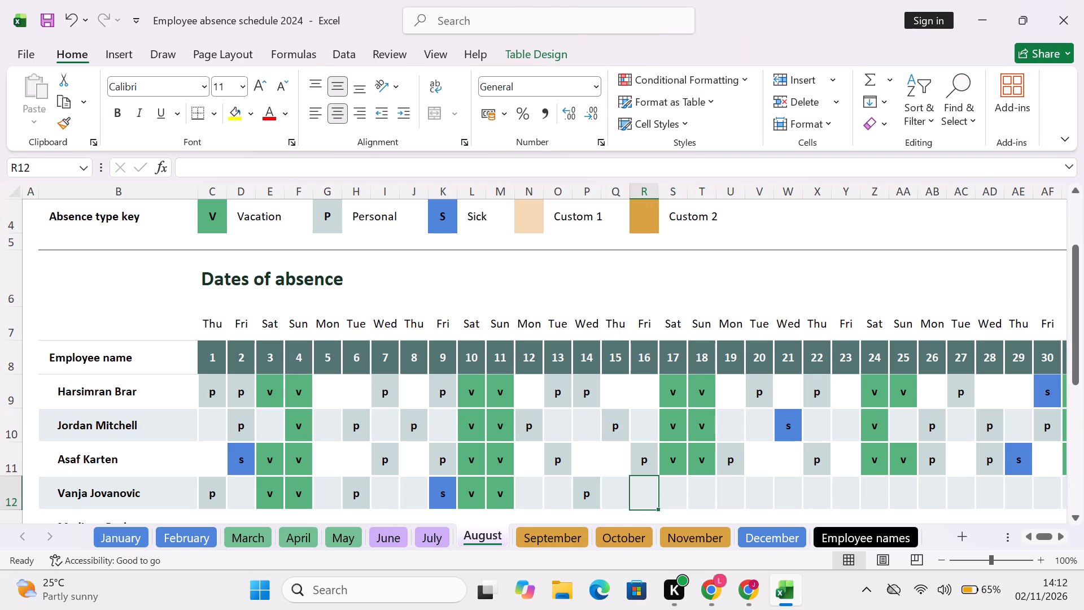
key(p)
key(Right)
Mark vacation (v) on Saturday, August 17 for the employee in row 12.
key(Right)
key(Left)
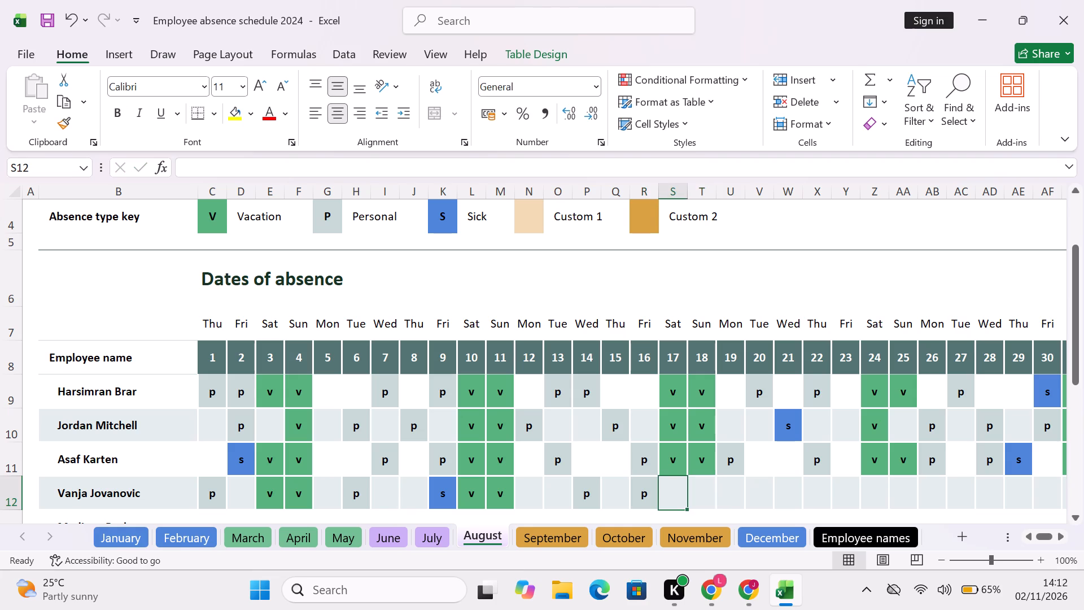
key(Right)
key(Left)
key(v)
key(Right)
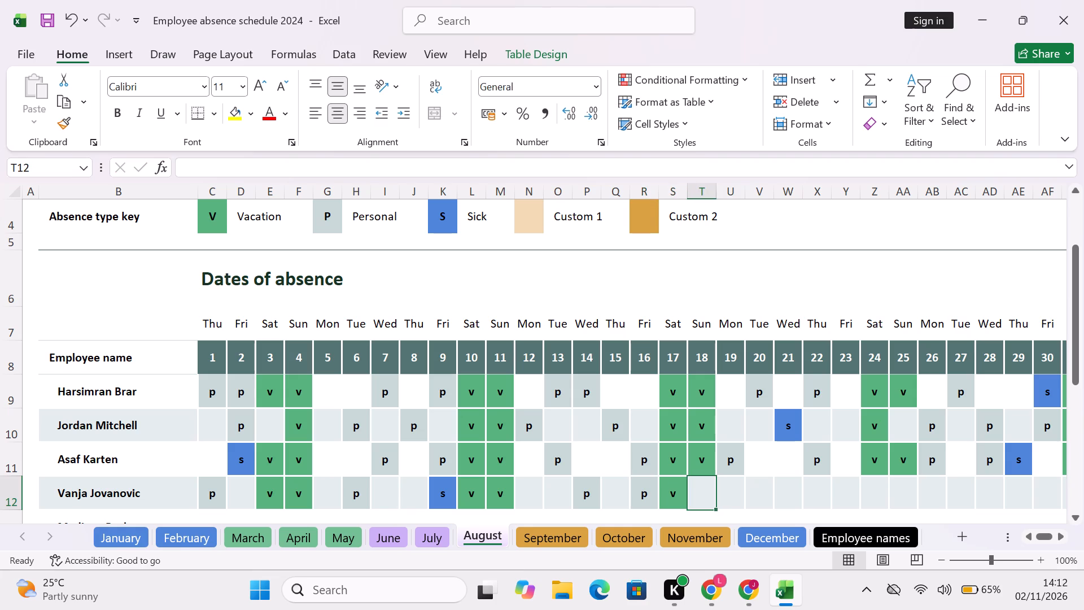
Mark personal absence (p) on August 20 and August 22 for the employee in row 12.
key(Right)
key(Right)
key(p)
key(Right)
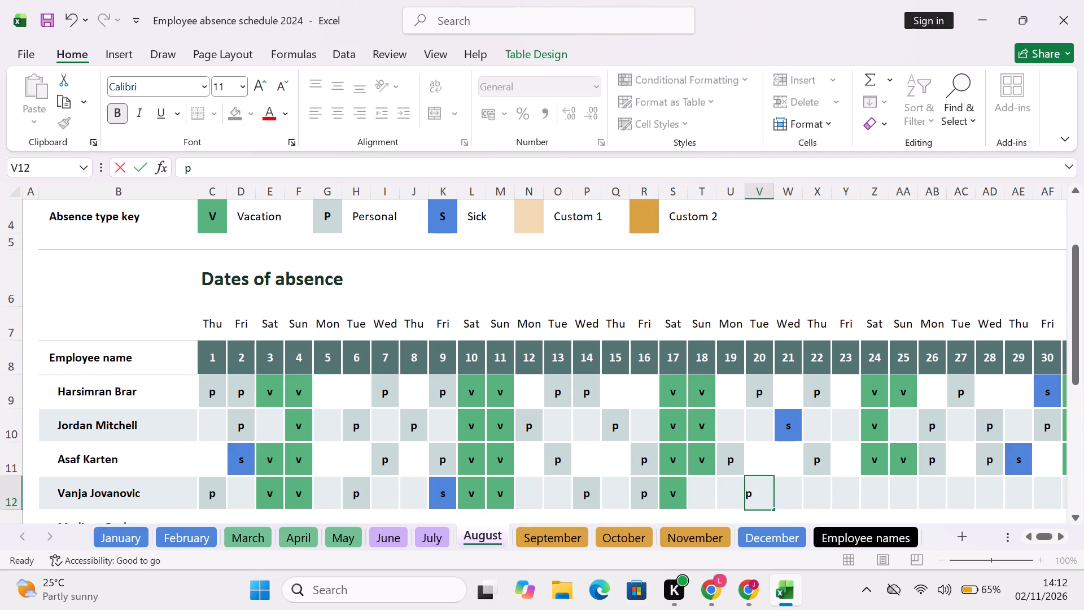
key(Right)
key(Right)
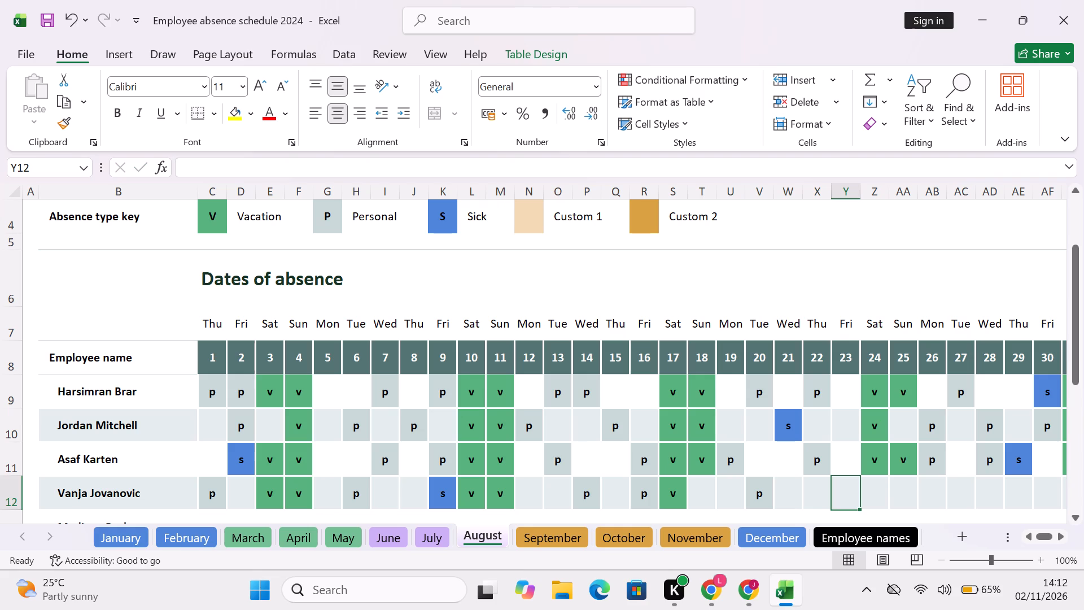
key(Down)
key(Up)
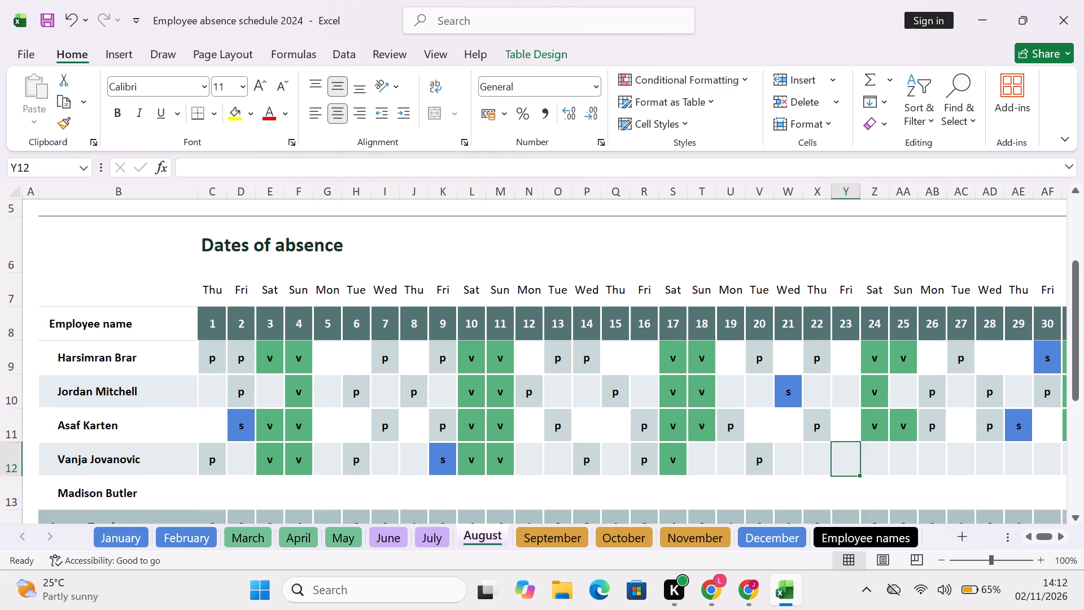
key(Left)
key(Left)
key(Right)
key(p)
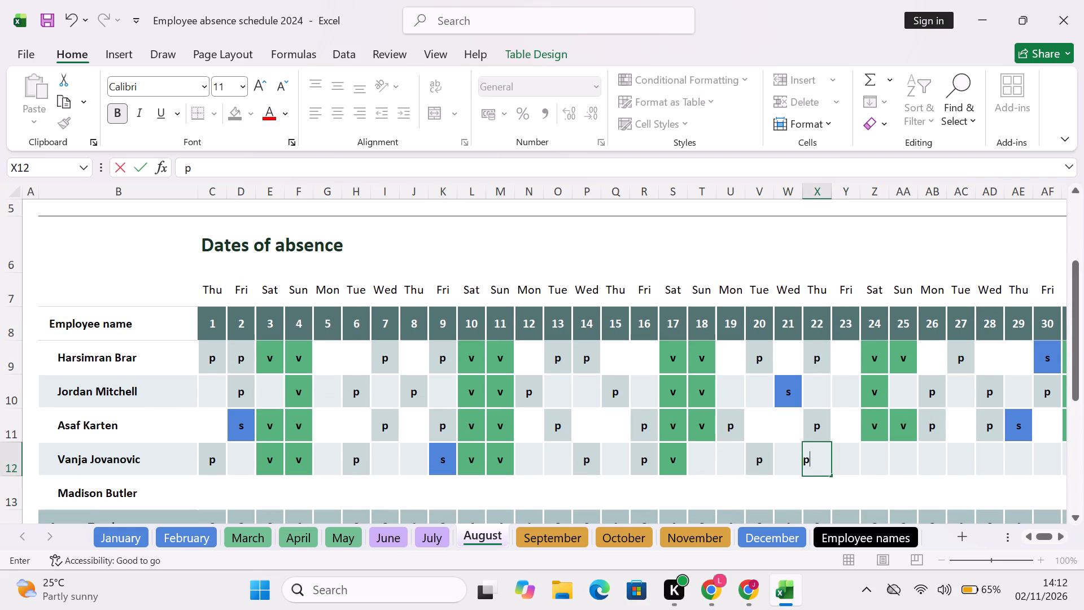
Mark vacation (v) on the weekend of August 24 and 25 for the employee in row 12.
key(Right)
key(Right)
key(v)
key(Right)
key(v)
key(Right)
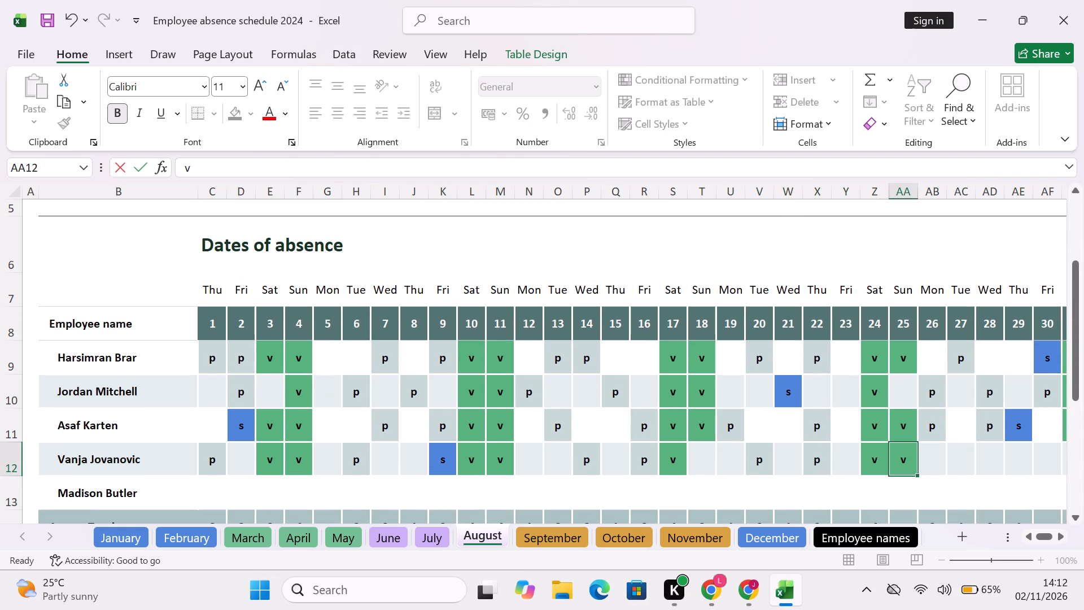
Mark personal absence (p) on August 27 and August 30 for the employee in row 12.
key(Right)
key(Right)
key(Left)
key(p)
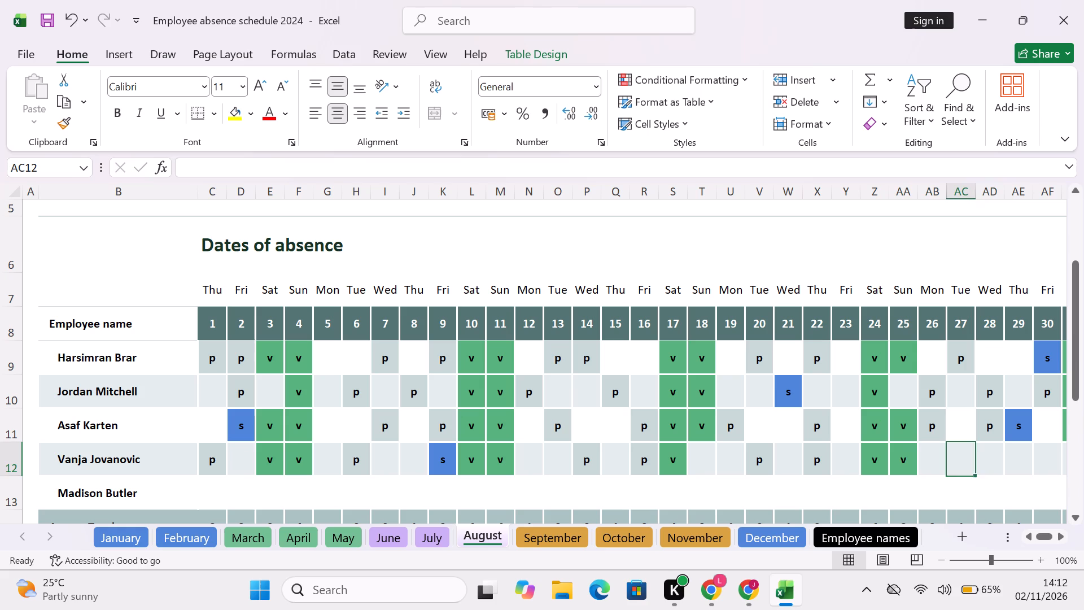
key(Right)
key(Right)
key(Right)
key(Left)
key(Left)
key(Left)
key(Right)
key(Right)
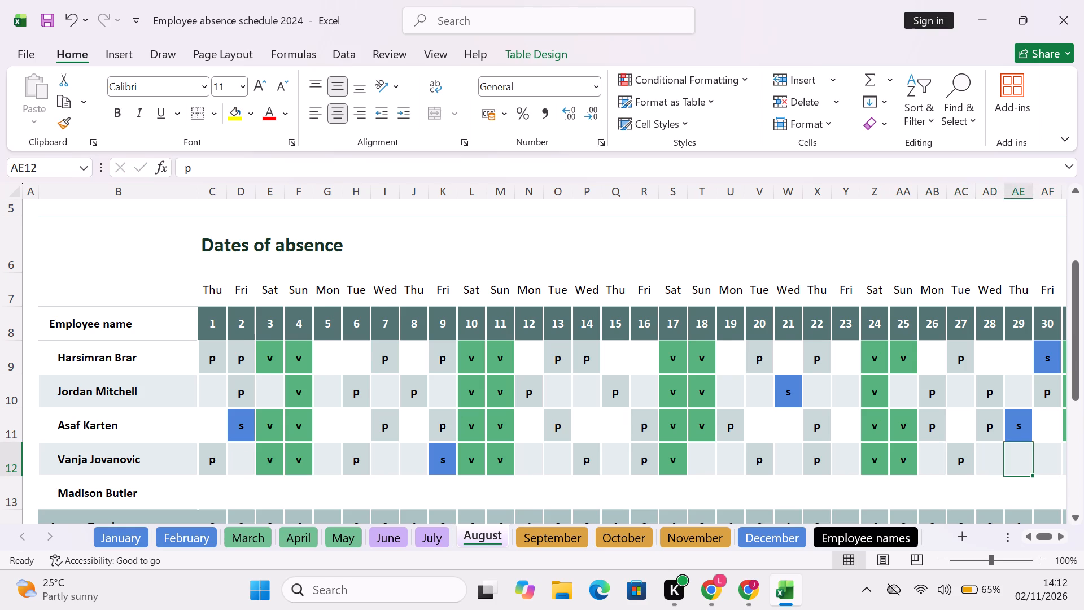
key(Right)
key(Right)
key(Right)
key(Left)
key(Left)
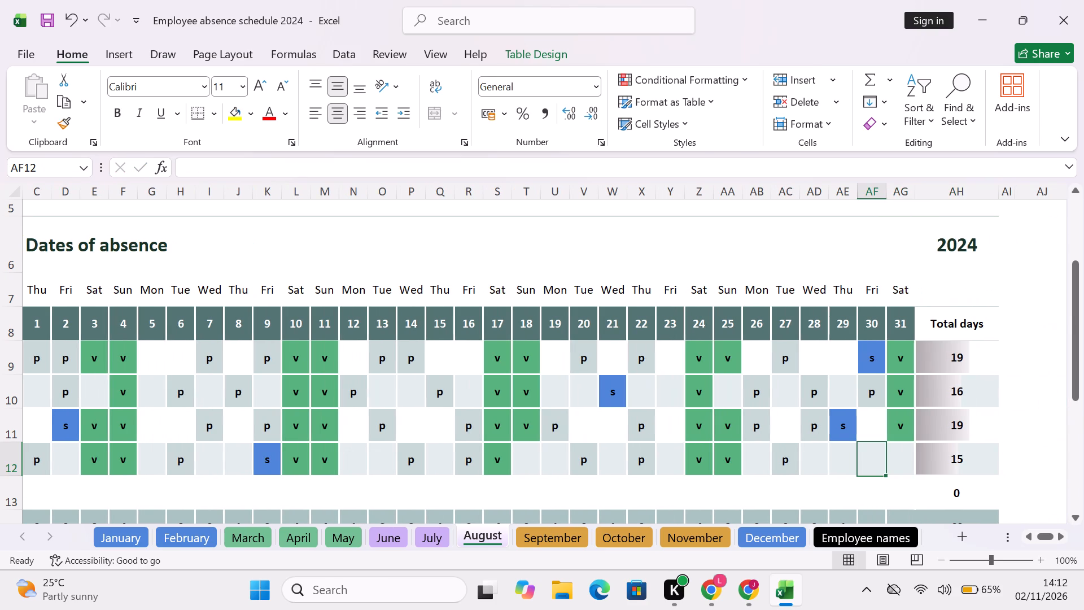
key(p)
key(Right)
Mark vacation (v) on Saturday, August 31 for the employee in row 12.
key(Right)
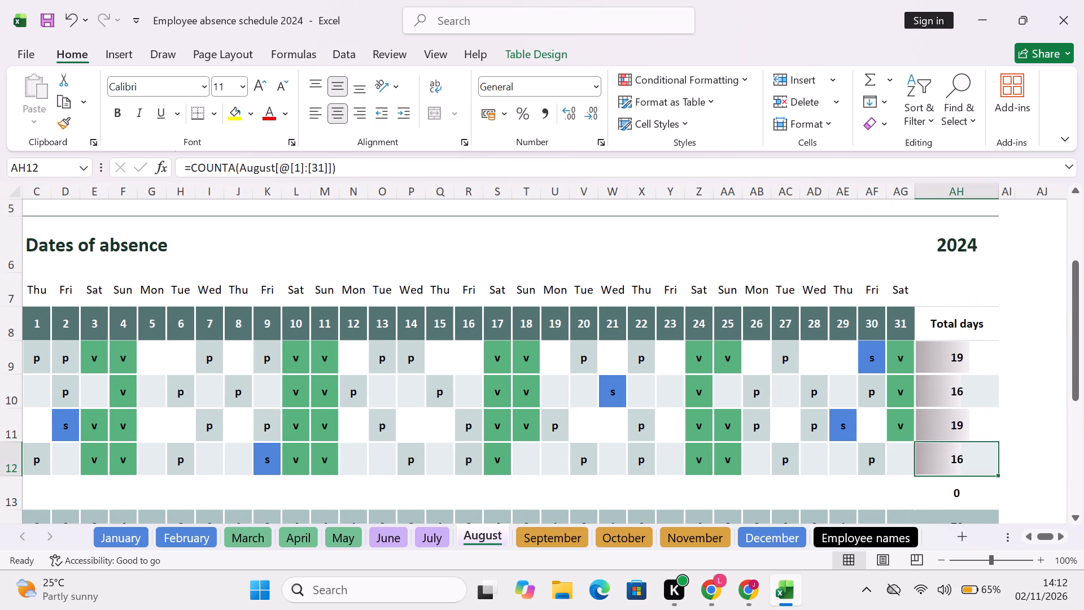
key(Left)
key(v)
key(Down)
Mark personal absence (p) on Friday, August 2 for the employee in row 13.
key(Left)
key(Left)
key(Left)
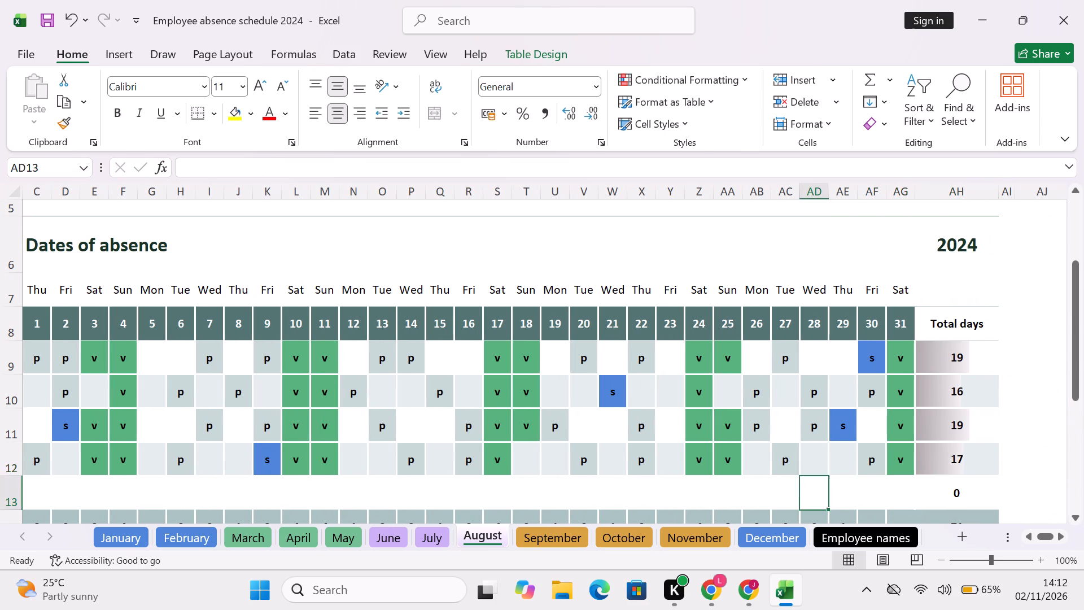
key(Left)
key(Left)
key(Left)
key(Left)
key(Left)
key(Up)
key(Up)
key(Up)
key(Up)
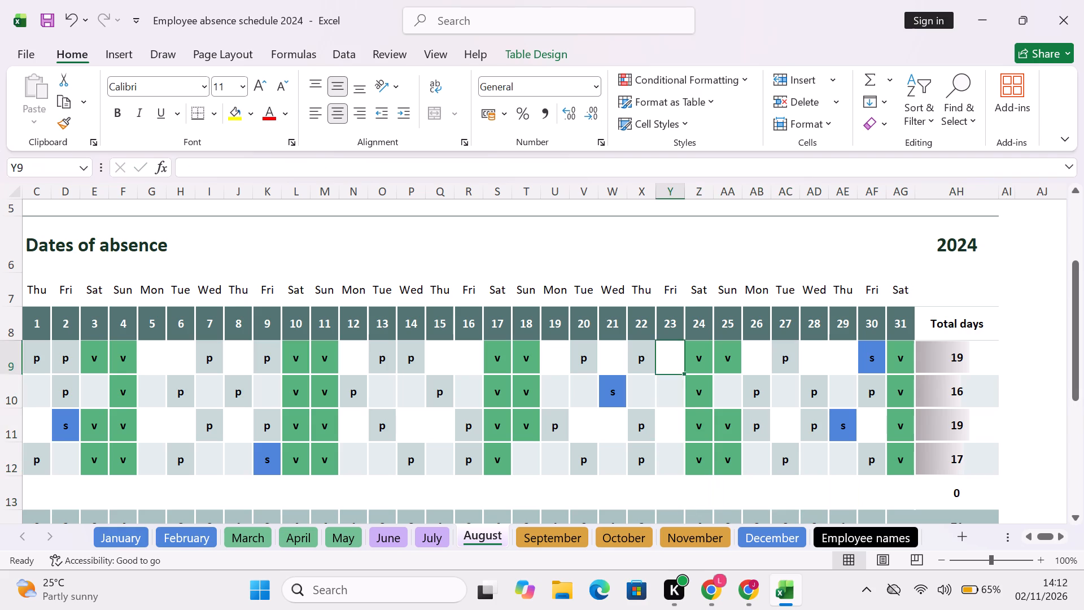
key(Left)
key(Left)
key(Left)
key(Left)
key(Left)
key(Left)
key(Left)
key(Left)
key(Left)
key(Left)
key(Left)
key(Left)
key(Left)
key(Left)
key(Left)
key(Left)
key(Left)
key(Left)
key(Left)
key(Left)
key(Left)
key(Left)
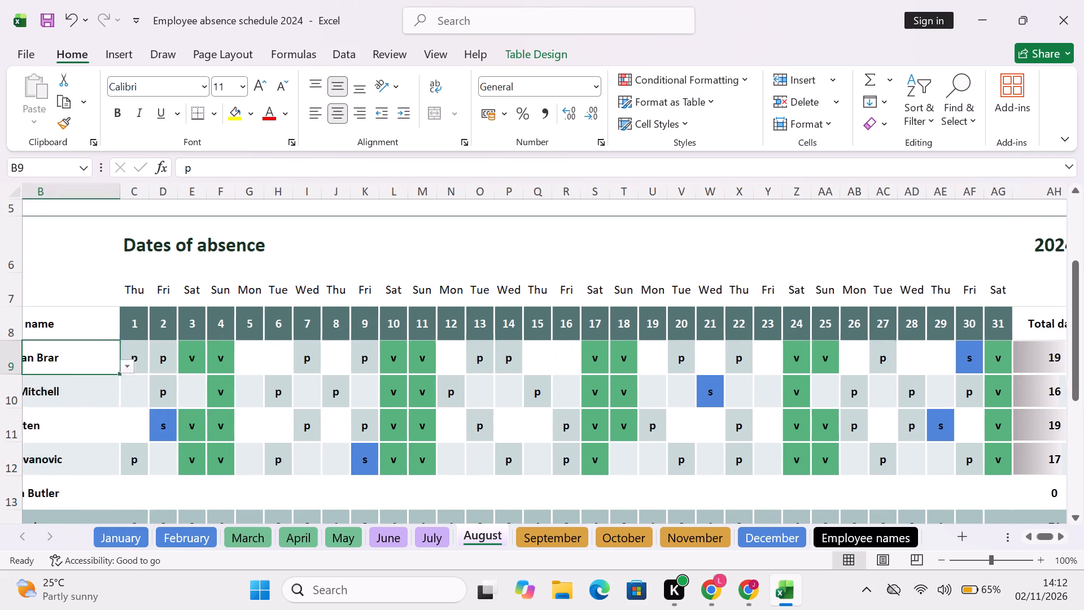
key(Right)
key(Right)
key(Down)
key(Down)
key(Down)
key(Down)
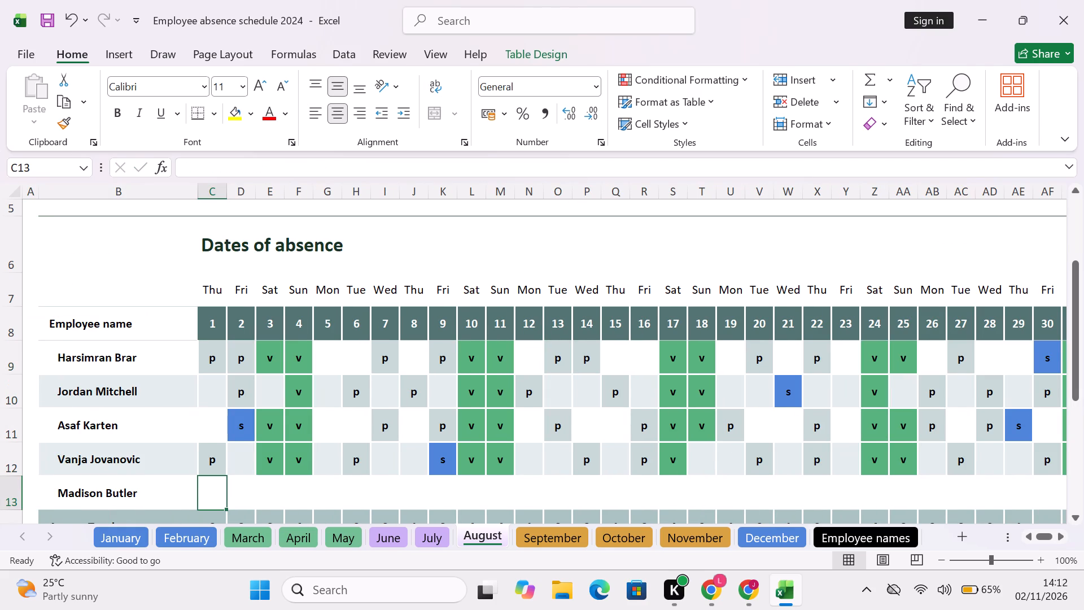
key(Right)
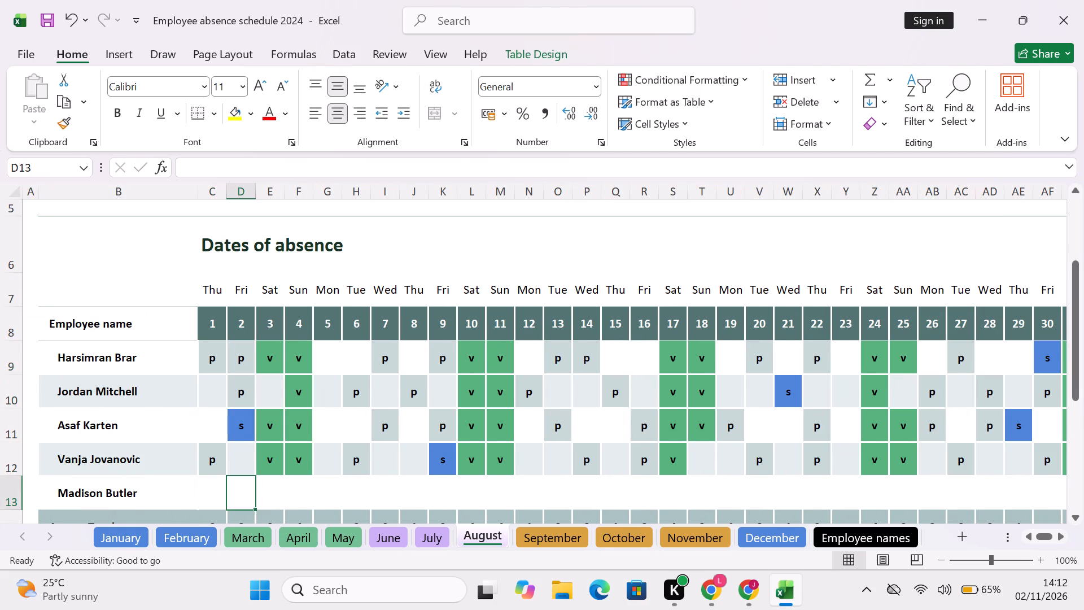
key(p)
key(Right)
Mark vacation (v) on the weekend of August 3 and 4 for the employee in row 13.
key(v)
key(Right)
key(v)
key(Right)
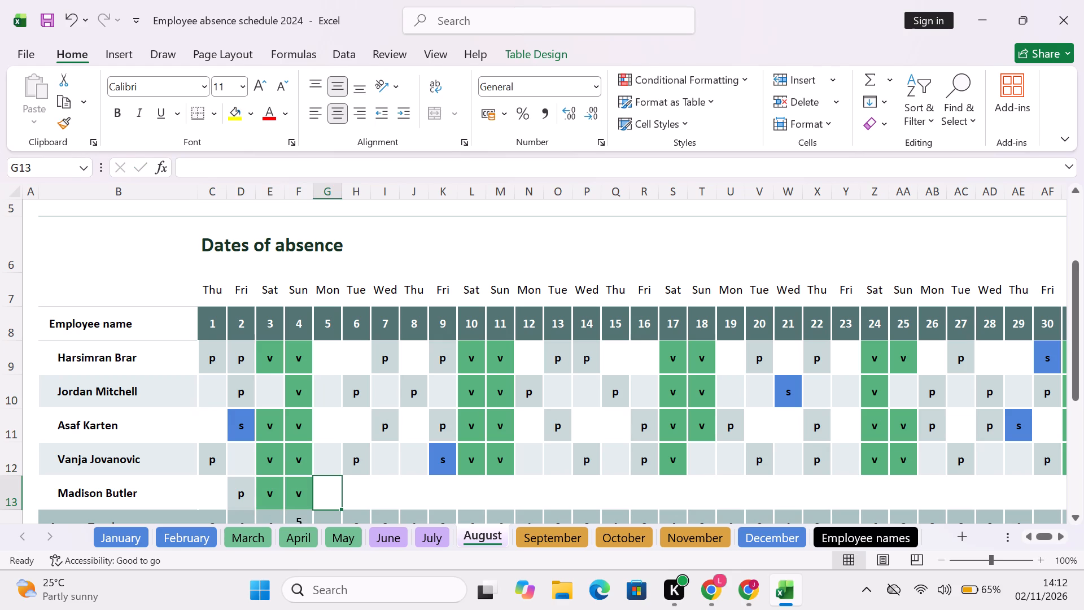
Mark personal absence (p) on Wednesday, August 7 for the employee in row 13.
key(Right)
key(Right)
key(Right)
key(Left)
key(Up)
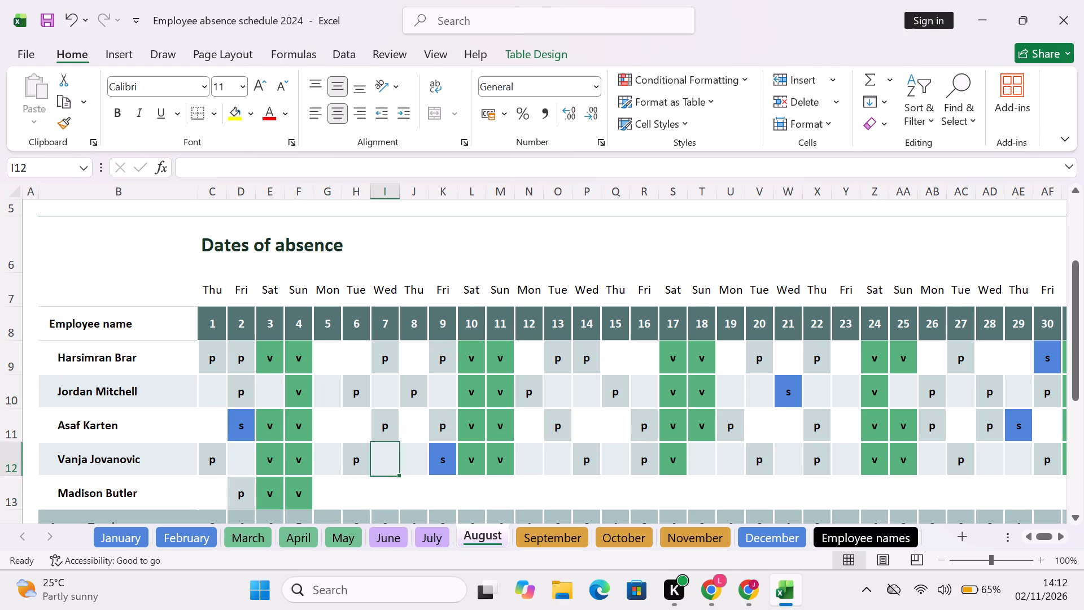
key(Left)
key(Left)
key(Right)
key(Down)
key(Left)
key(Left)
key(Left)
key(Left)
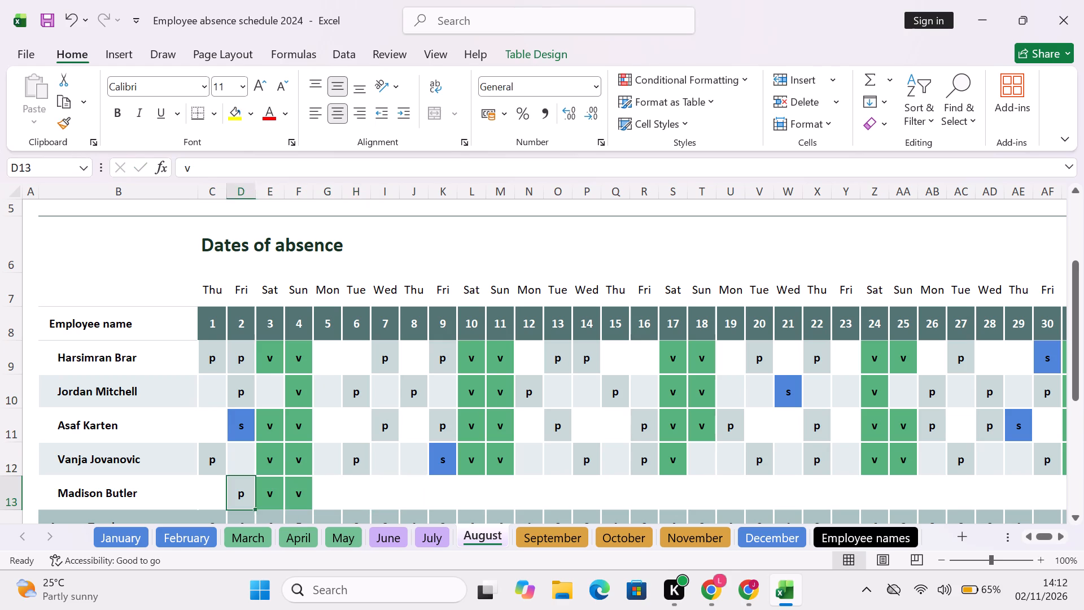
key(Right)
key(Right)
key(Right)
key(Right)
key(Right)
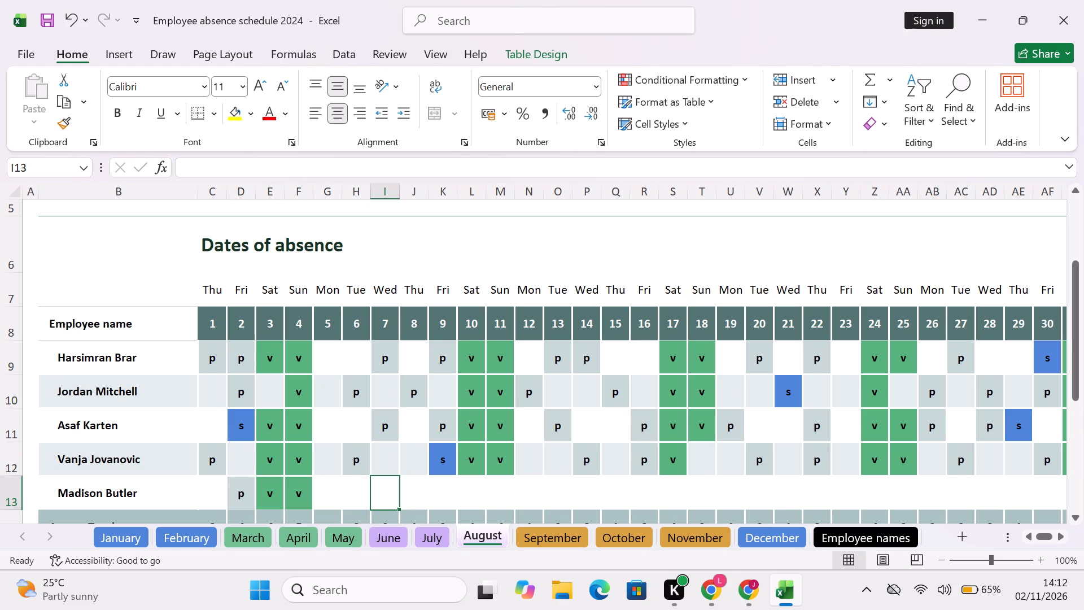
key(p)
key(Right)
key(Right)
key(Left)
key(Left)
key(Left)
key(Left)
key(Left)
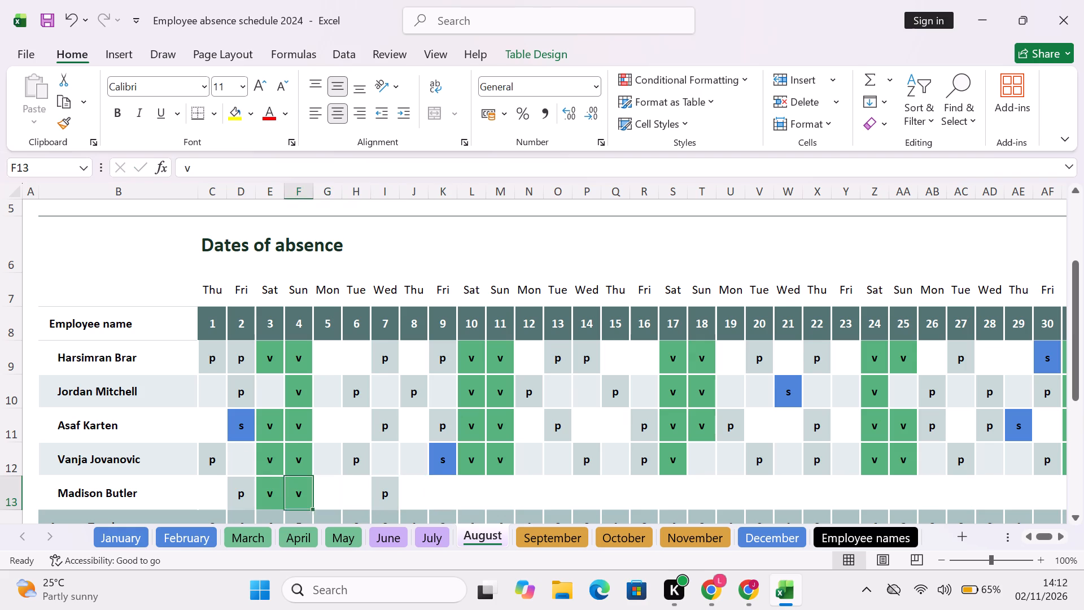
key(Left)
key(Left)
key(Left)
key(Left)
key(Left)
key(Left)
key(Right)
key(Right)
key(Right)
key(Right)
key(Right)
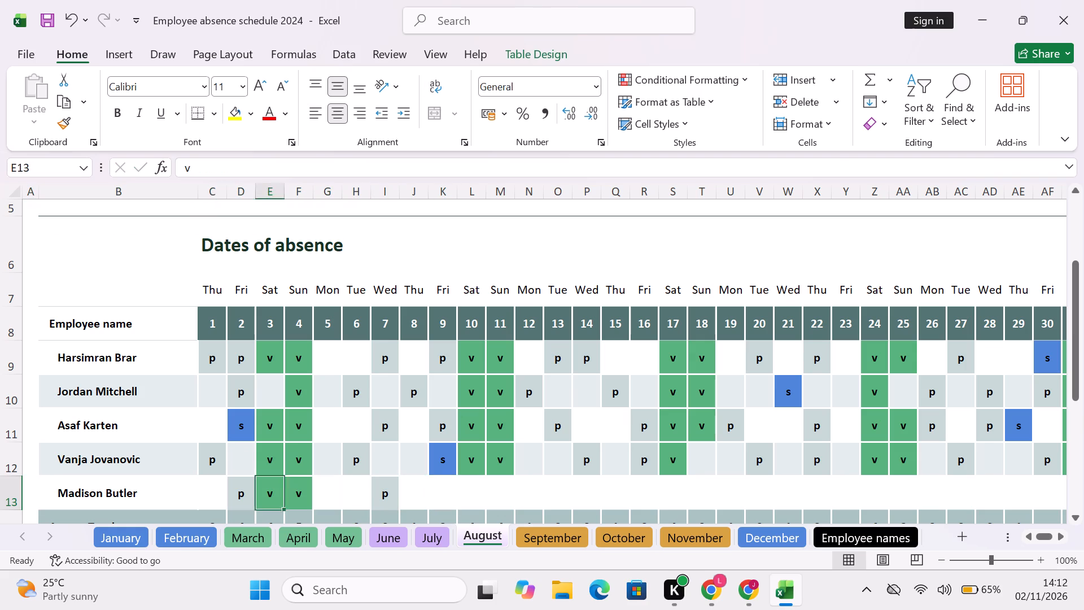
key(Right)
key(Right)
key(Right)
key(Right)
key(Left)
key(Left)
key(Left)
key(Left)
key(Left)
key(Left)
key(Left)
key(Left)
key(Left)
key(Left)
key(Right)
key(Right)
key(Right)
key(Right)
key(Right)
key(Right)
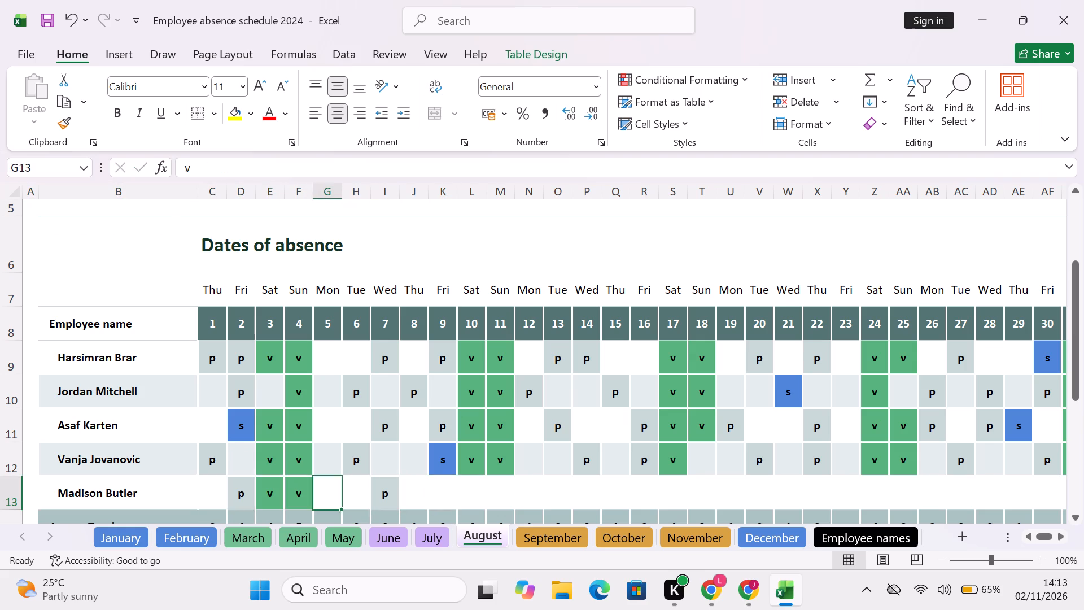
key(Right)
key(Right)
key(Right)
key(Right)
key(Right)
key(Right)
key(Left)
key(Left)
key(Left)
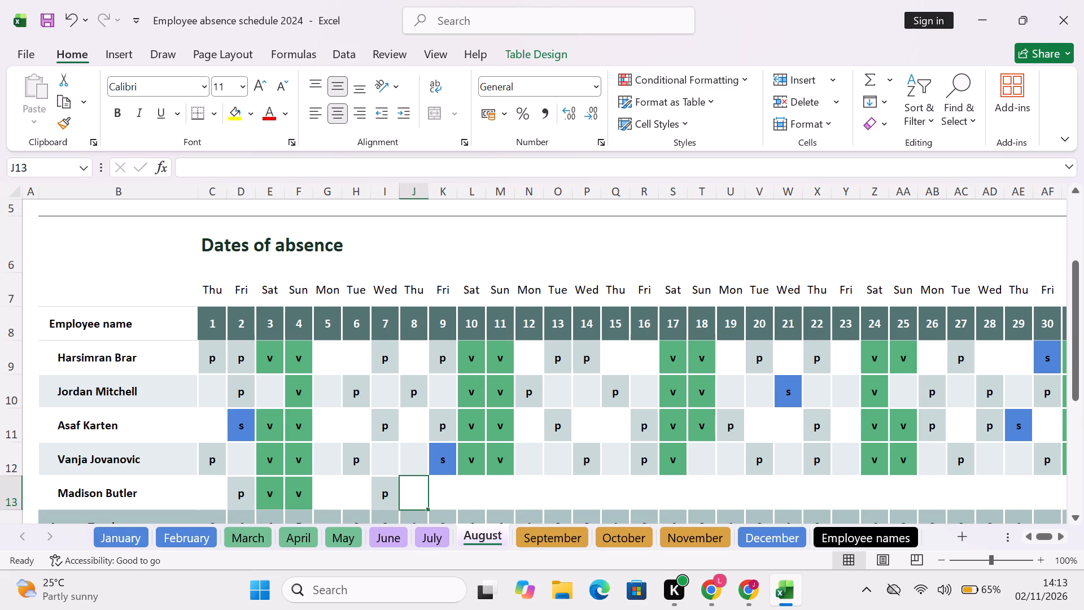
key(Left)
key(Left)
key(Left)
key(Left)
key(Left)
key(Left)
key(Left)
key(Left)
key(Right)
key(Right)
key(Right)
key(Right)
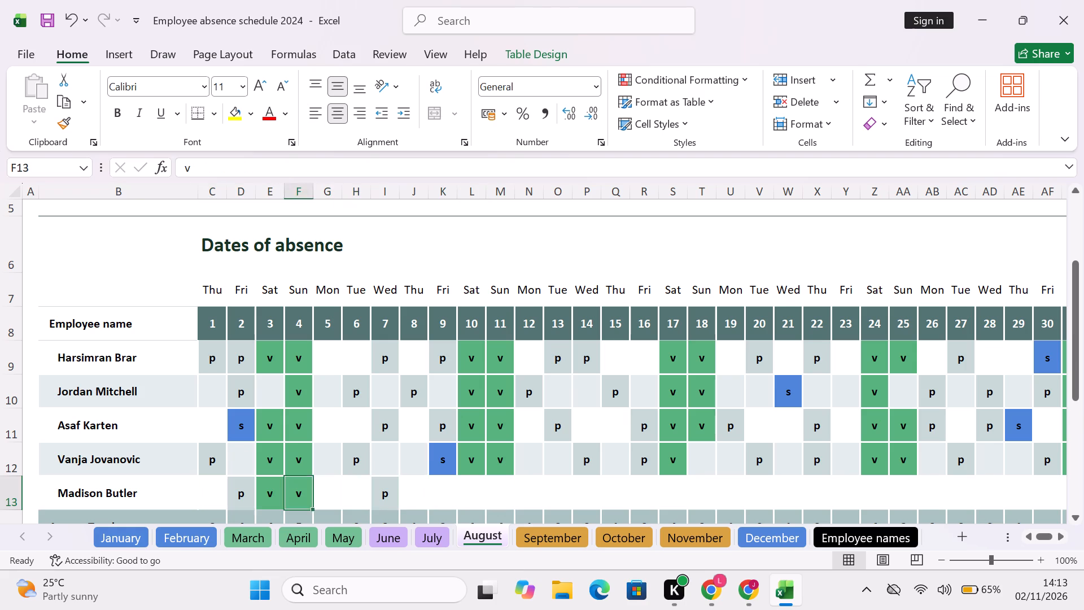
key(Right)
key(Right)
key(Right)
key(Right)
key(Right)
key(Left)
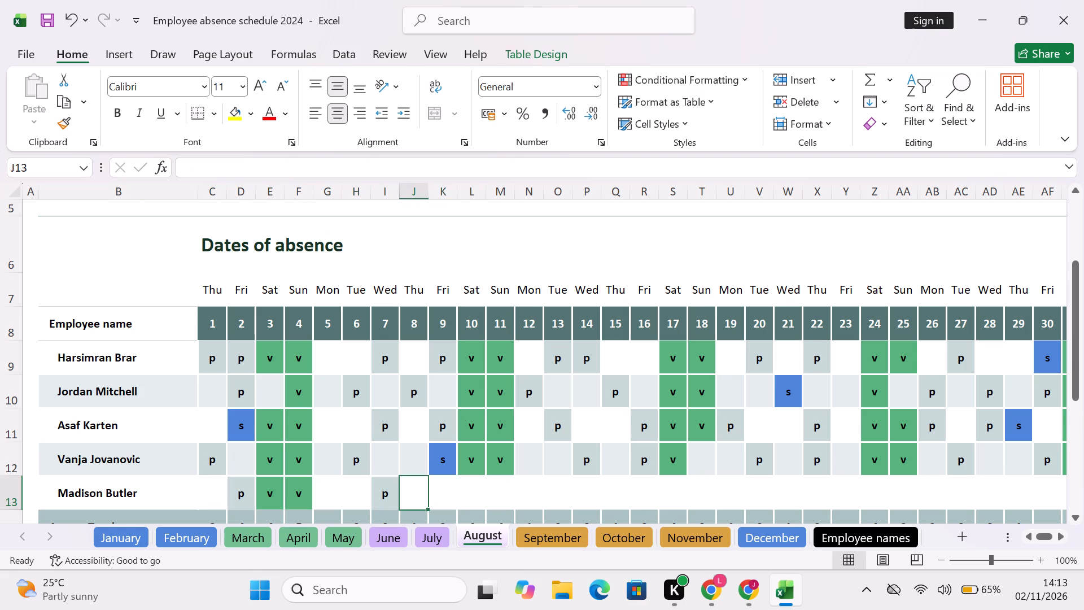
Select the Friday, August 9 cell for the employee in row 13.
key(Right)
key(Left)
key(Right)
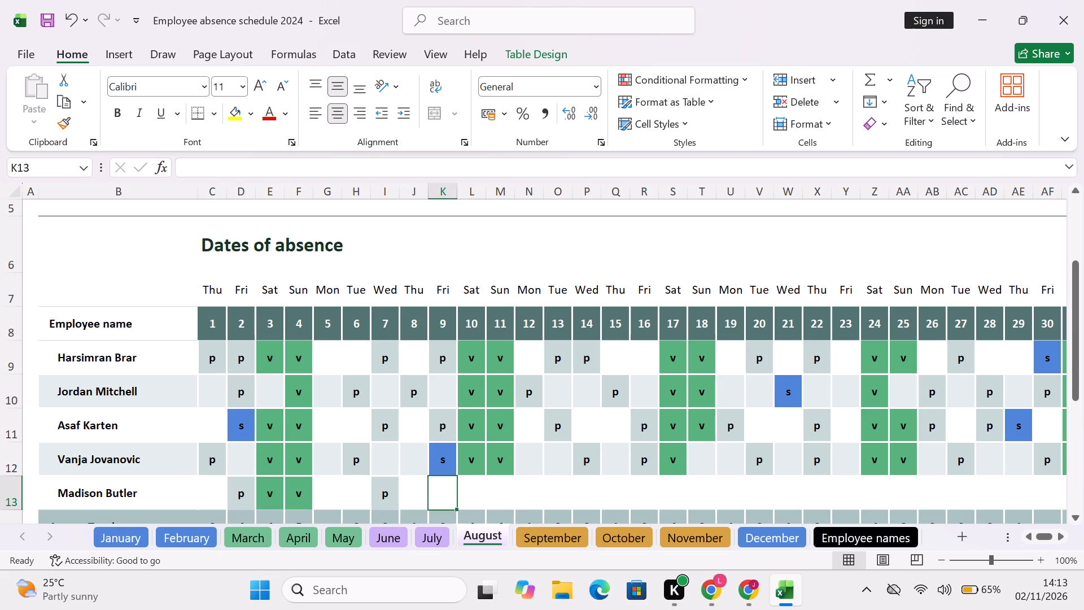
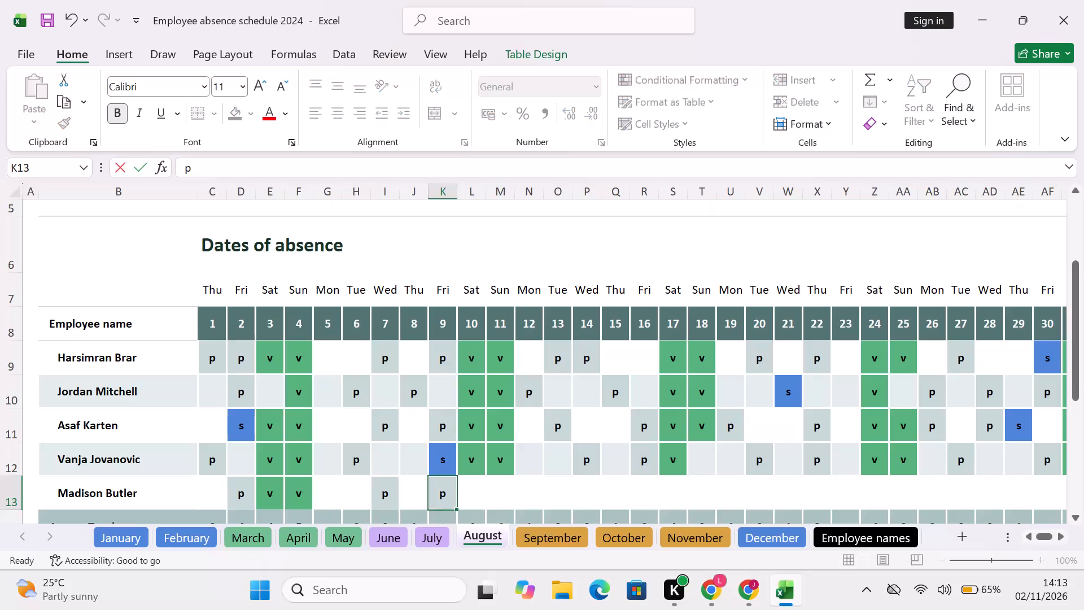
Mark vacation (v) on the weekend of August 10 and 11 for the employee in row 13.
key(Right)
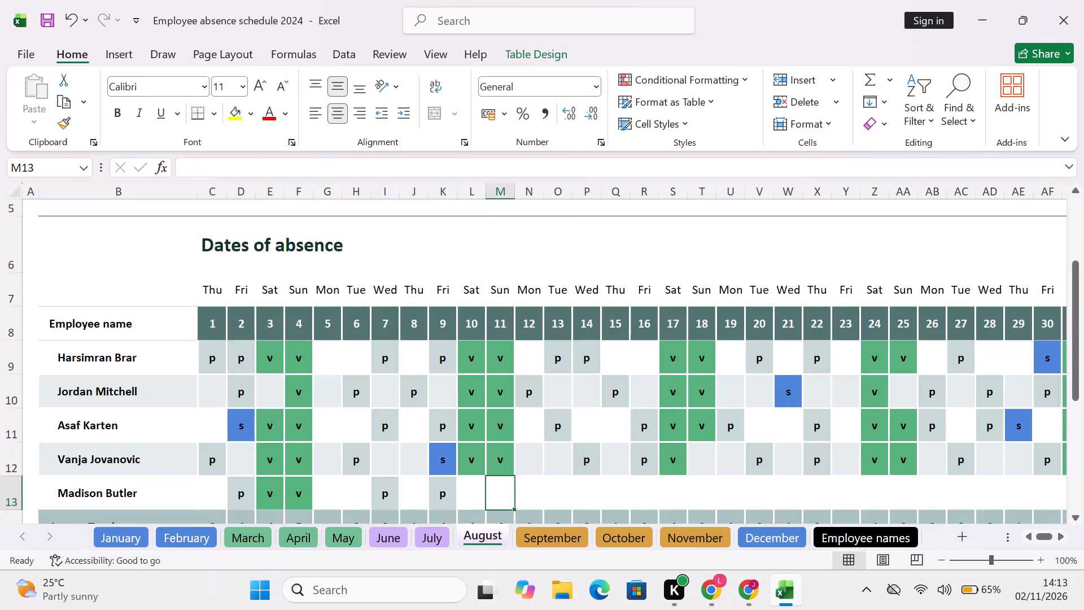
key(v)
key(Left)
key(v)
key(Right)
Mark personal absence (p) on Monday, August 12 and Thursday, August 15 for the employee in row 13.
key(Right)
key(Right)
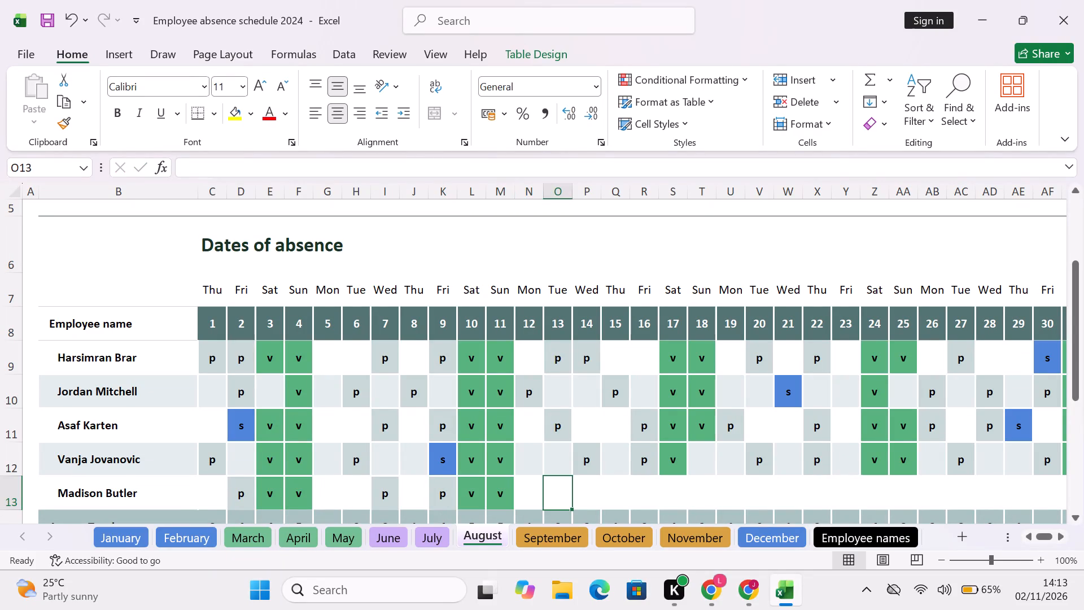
key(Left)
key(p)
key(Right)
key(Right)
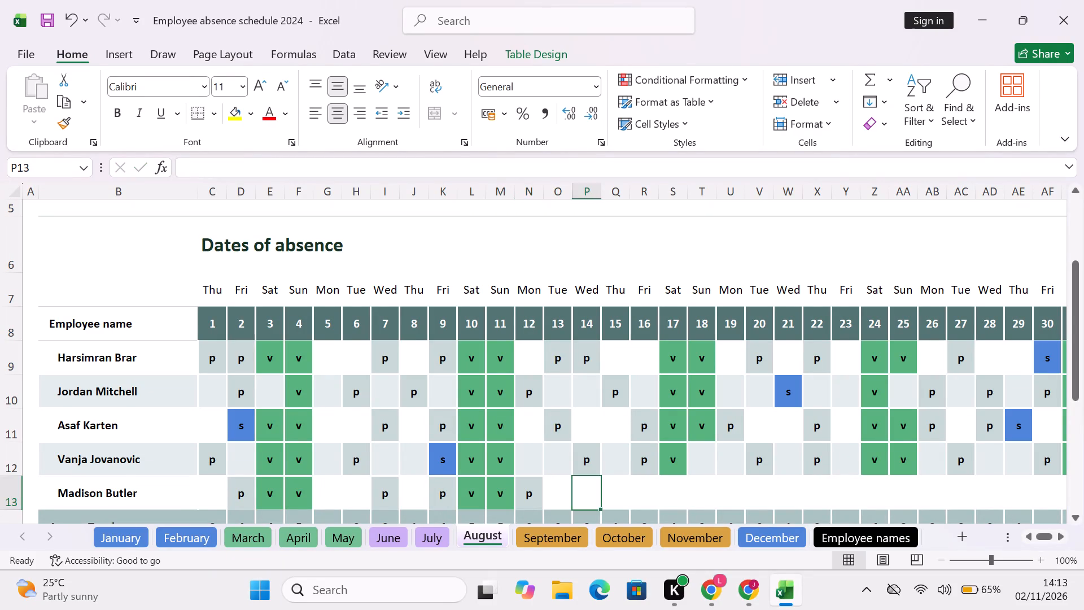
key(Right)
key(Right)
key(Left)
key(p)
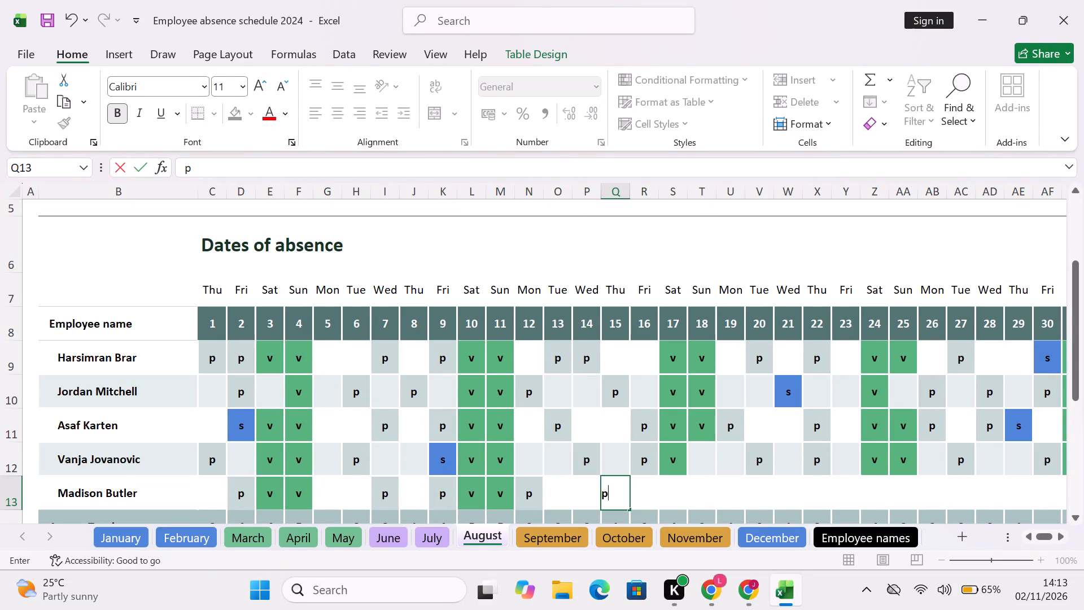
key(Right)
Mark vacation (v) on the weekend of August 17 and 18 for the employee in row 13.
key(Right)
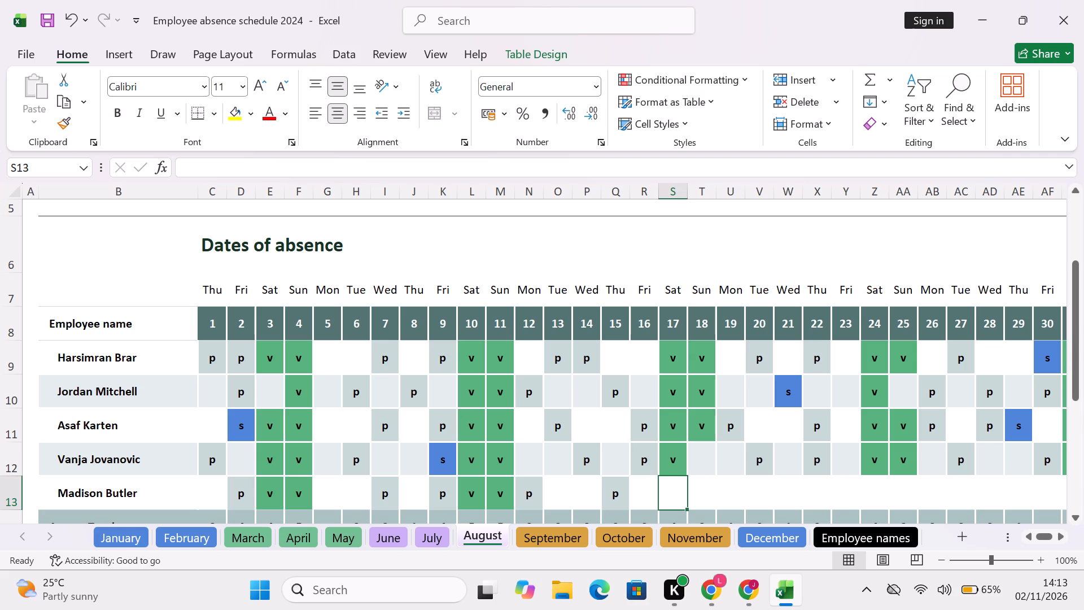
key(Right)
key(v)
key(Left)
key(v)
key(Right)
Mark personal absence (p) on Wednesday, August 21 for the employee in row 13.
key(Right)
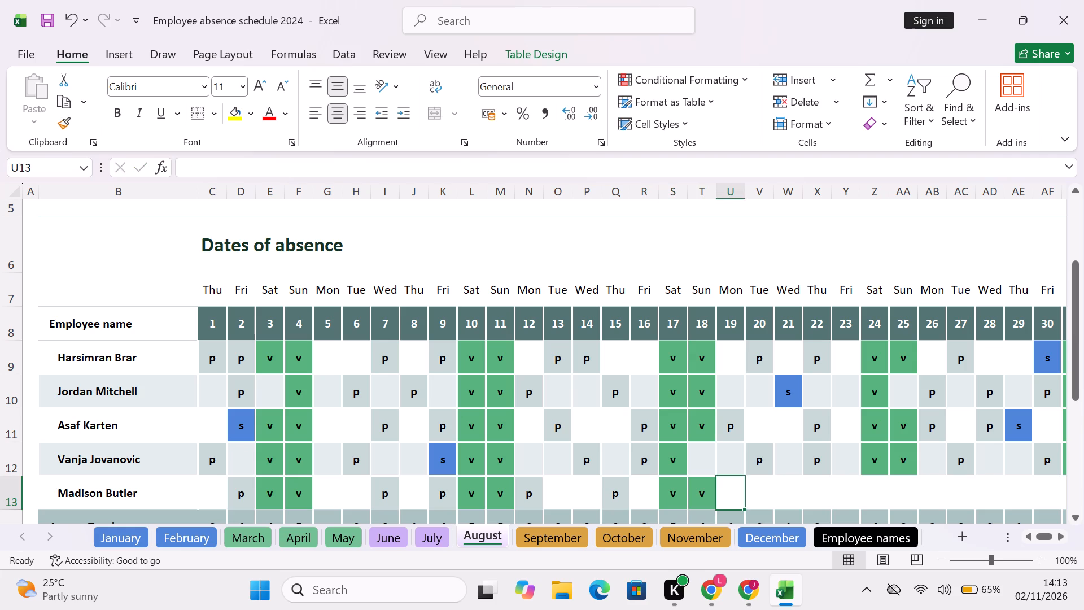
key(Right)
key(Right)
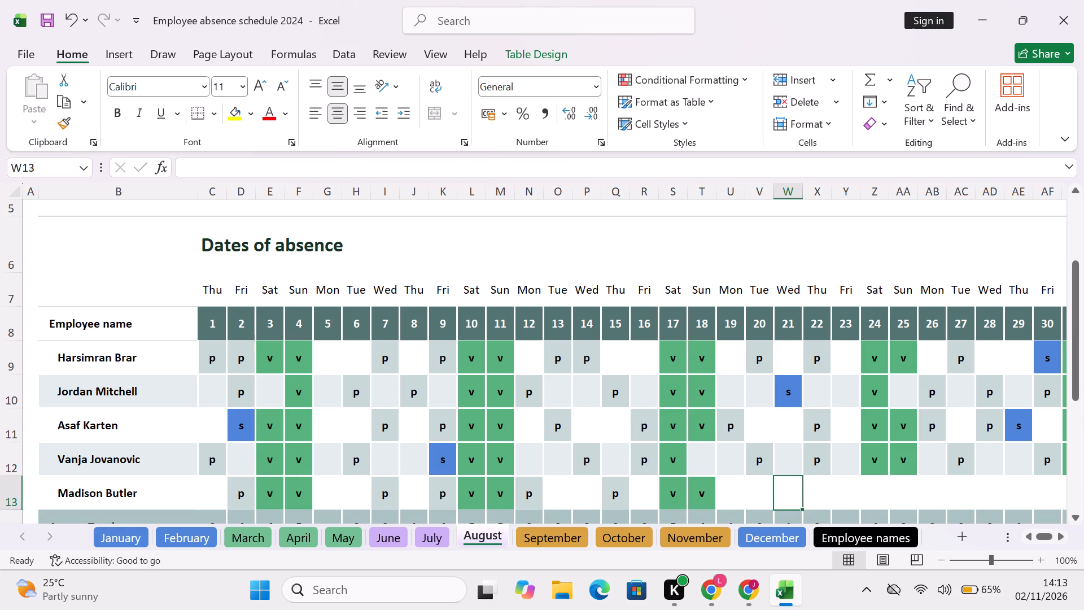
key(p)
key(Right)
Mark vacation (v) on the weekend of August 24 and 25 for the employee in row 13.
key(Right)
key(Right)
key(Left)
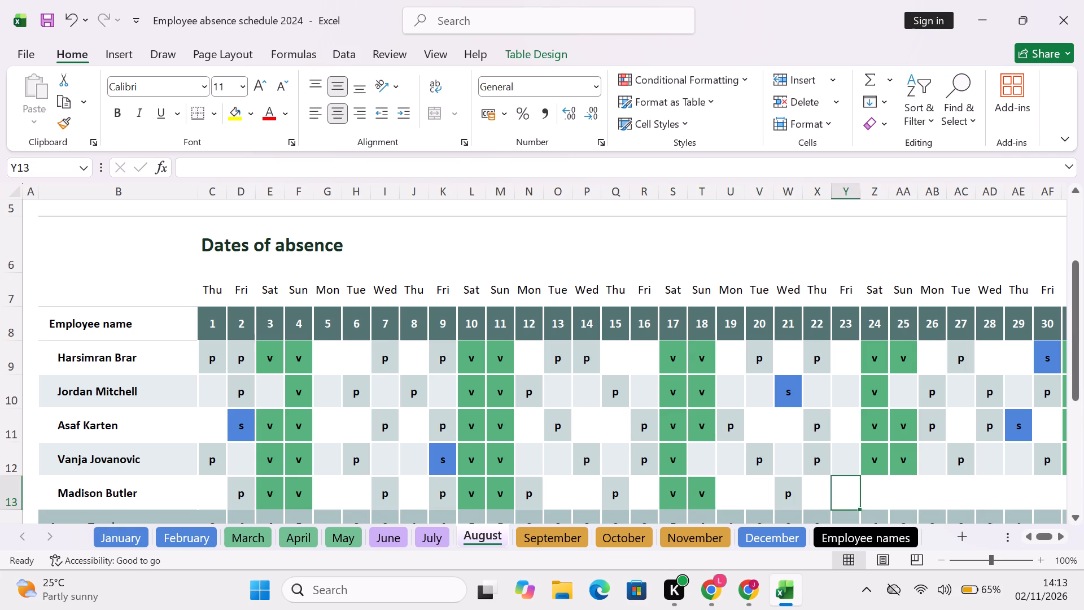
key(Right)
key(Right)
key(Left)
key(v)
key(Right)
key(v)
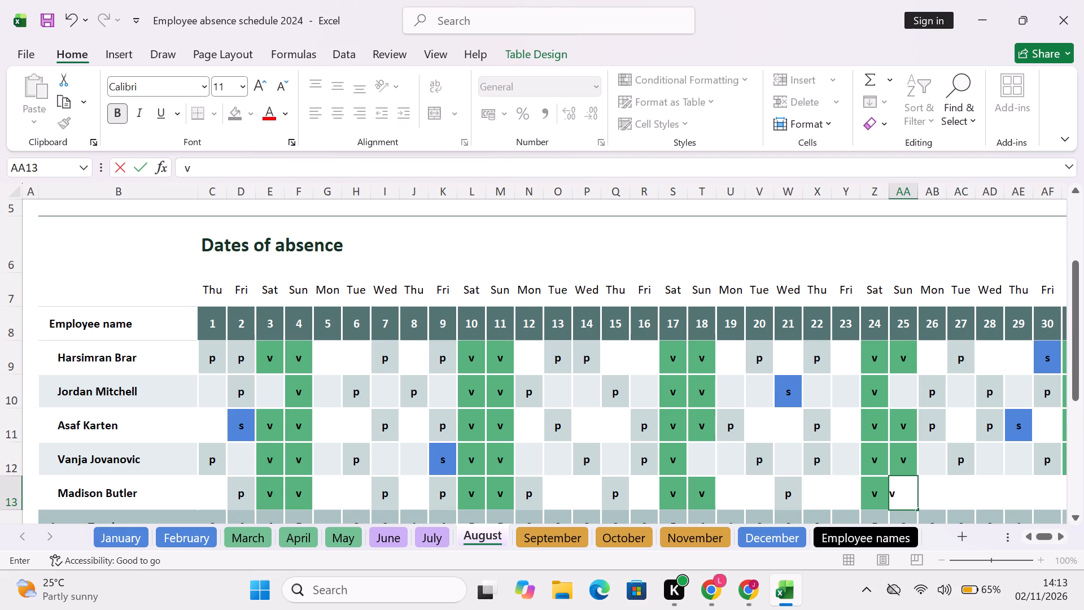
key(Right)
Mark personal absence (p) on Wednesday, August 28 for the employee in row 13.
key(Right)
key(Right)
key(Left)
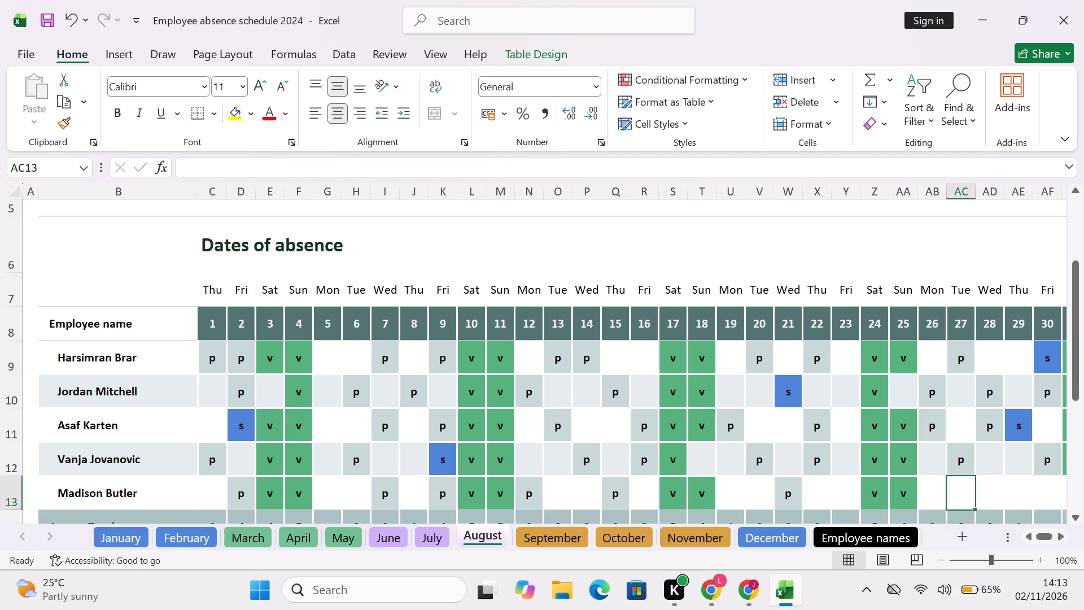
key(Right)
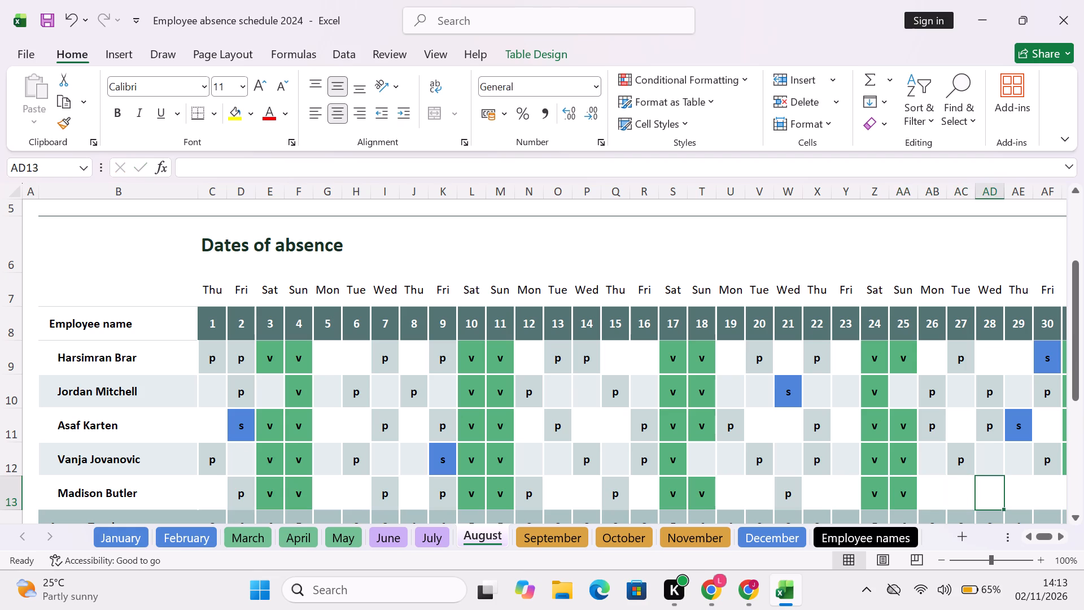
key(p)
key(Right)
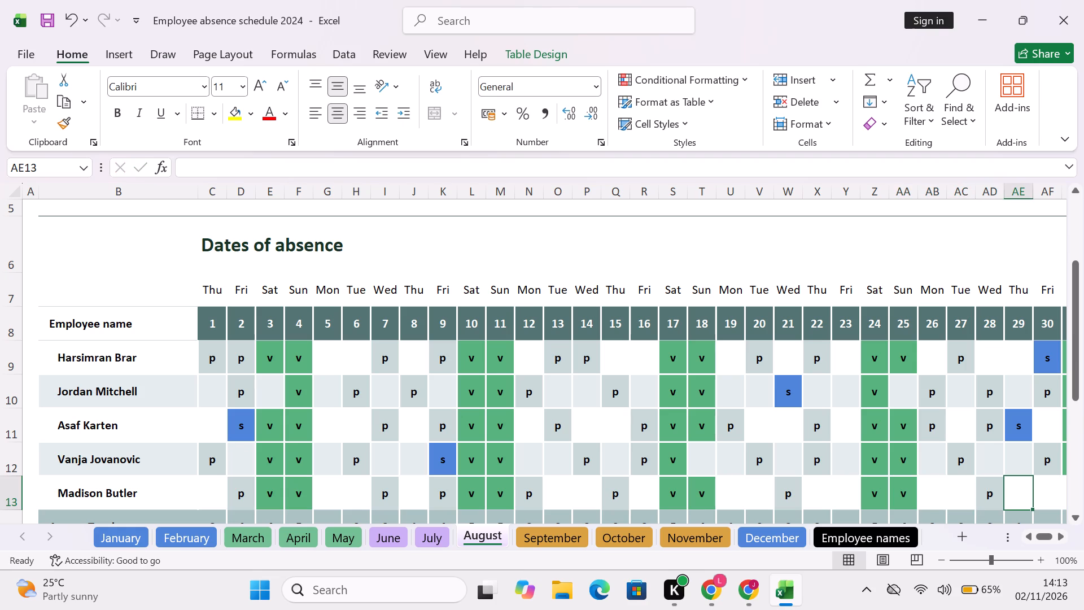
Mark sick (s) on Friday, August 30 and vacation (v) on Saturday, August 31 for the employee in row 13.
key(Right)
key(Right)
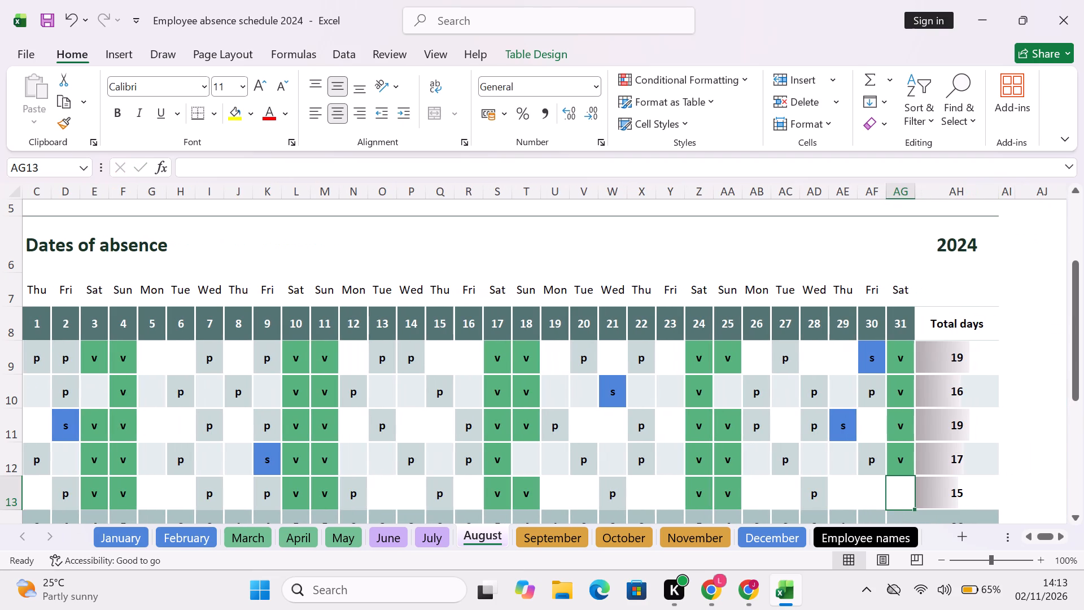
key(Left)
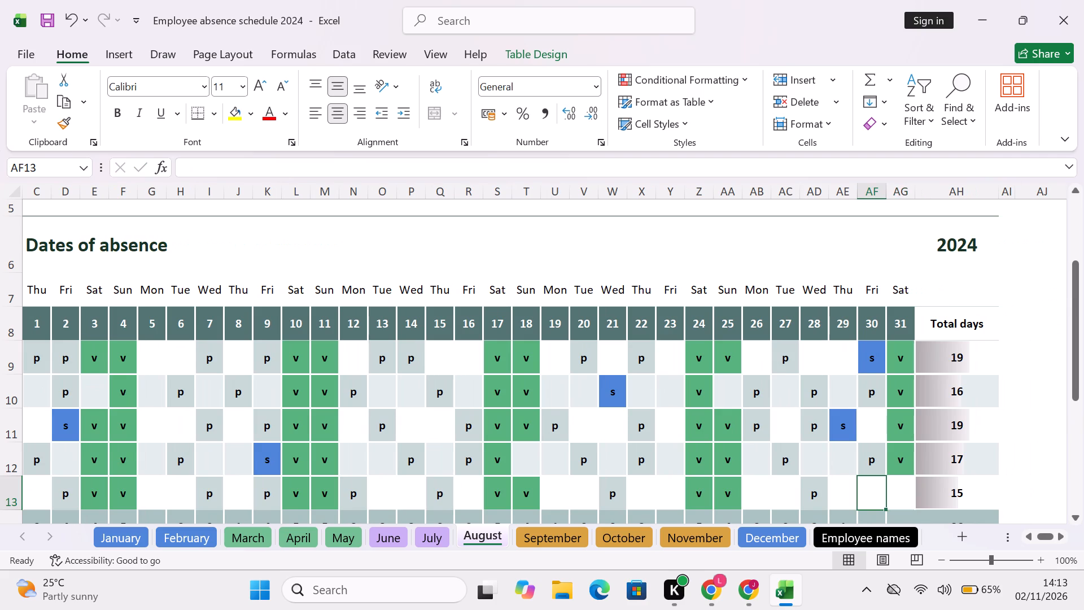
key(s)
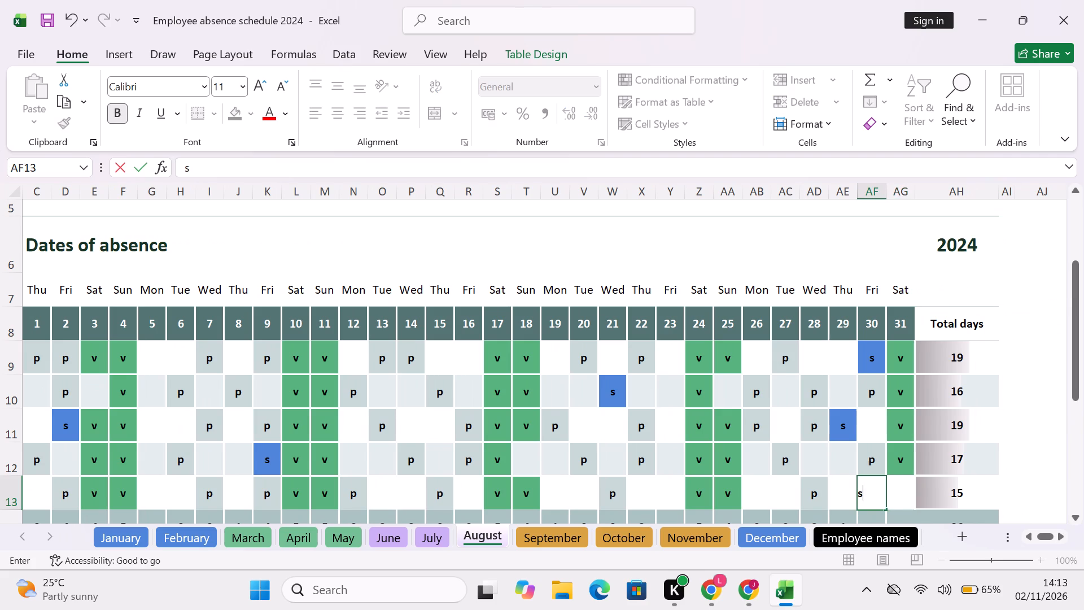
key(Right)
key(v)
key(Down)
Set the August Total row's function for day 5 to Count.
key(Left)
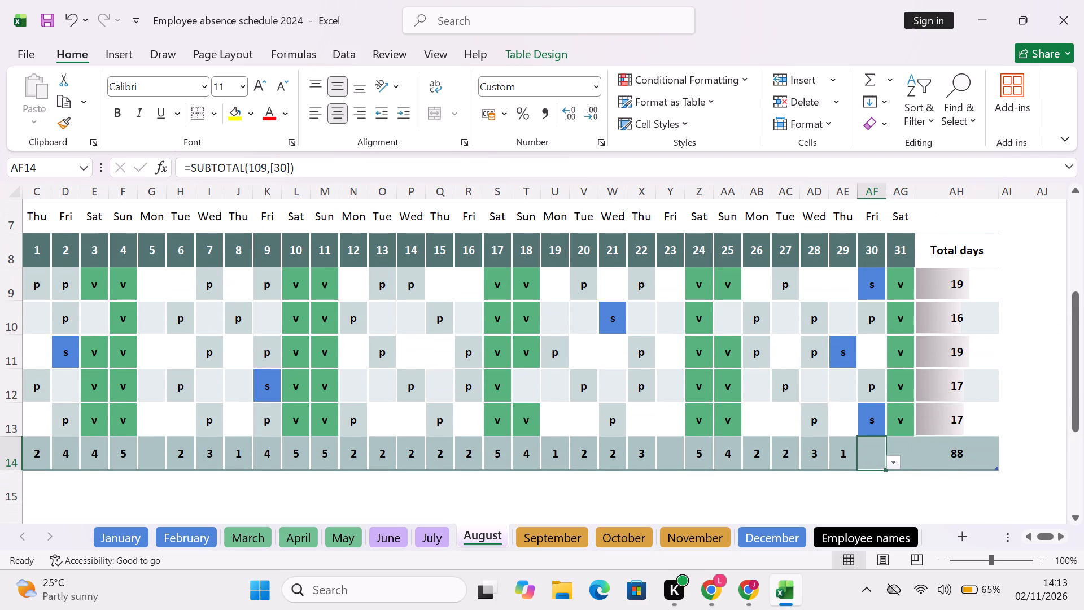
key(Left)
key(Left)
key(Left)
key(Left)
key(Left)
key(Left)
key(Left)
key(Left)
key(Left)
key(Left)
key(Left)
key(Left)
key(Left)
key(Left)
key(Left)
key(Left)
key(Left)
key(Left)
key(Left)
key(Left)
key(Left)
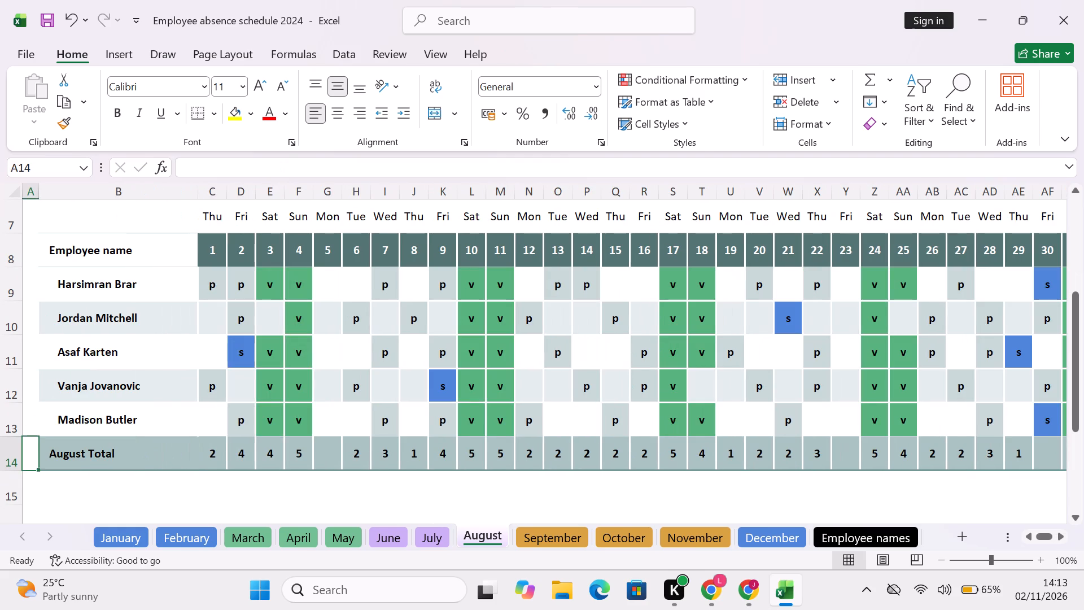
key(Right)
key(Right)
key(Right)
key(Right)
key(Right)
key(Right)
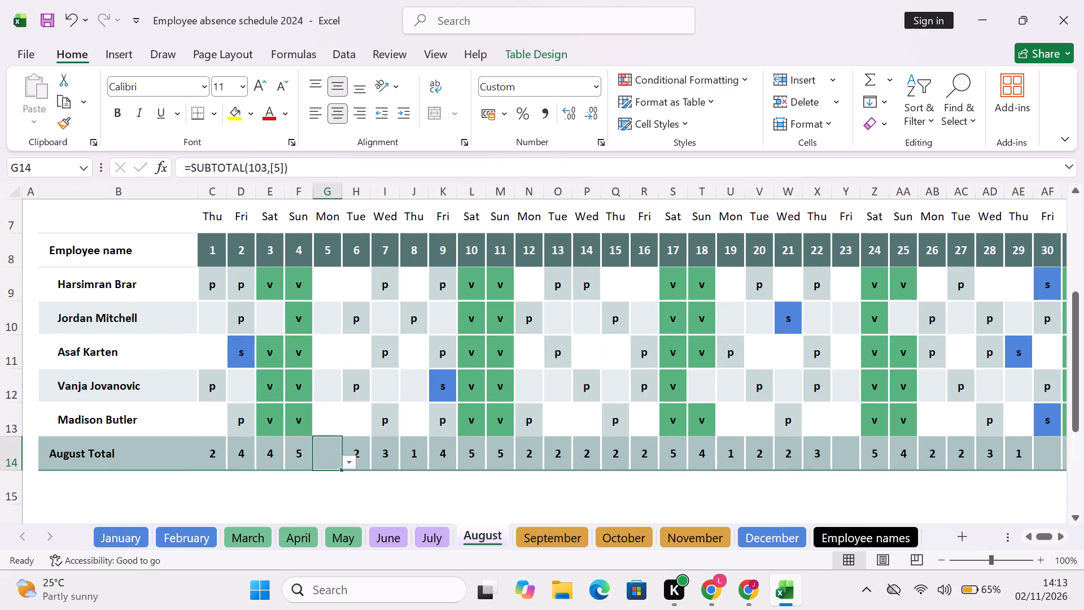
click(346, 457)
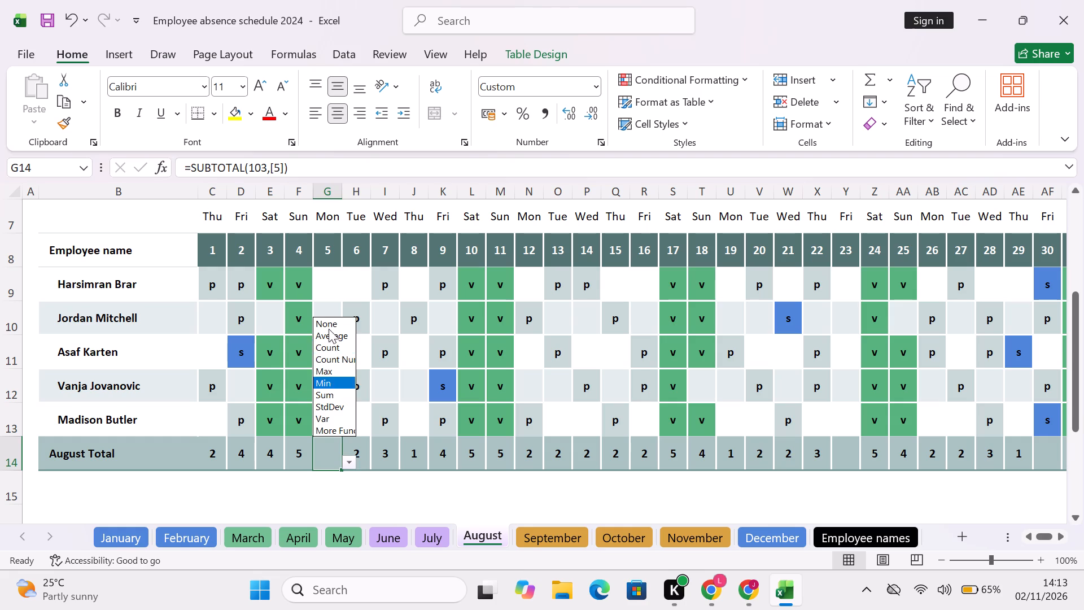
click(336, 345)
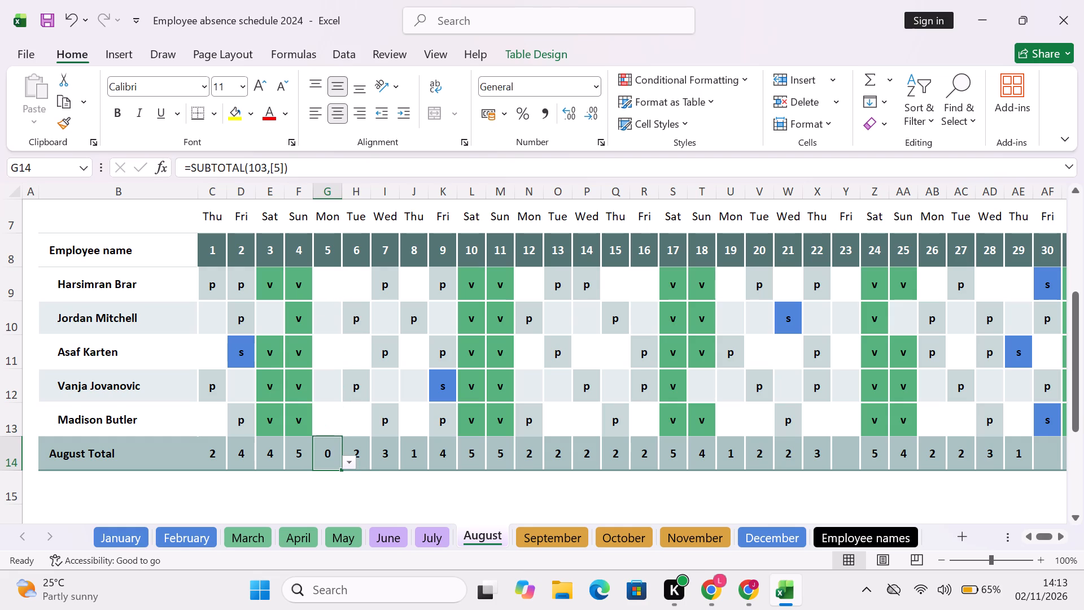
Set the August Total row's function for day 23 to Count.
key(Right)
key(Right)
key(Right)
key(Right)
key(Right)
key(Right)
key(Right)
key(Right)
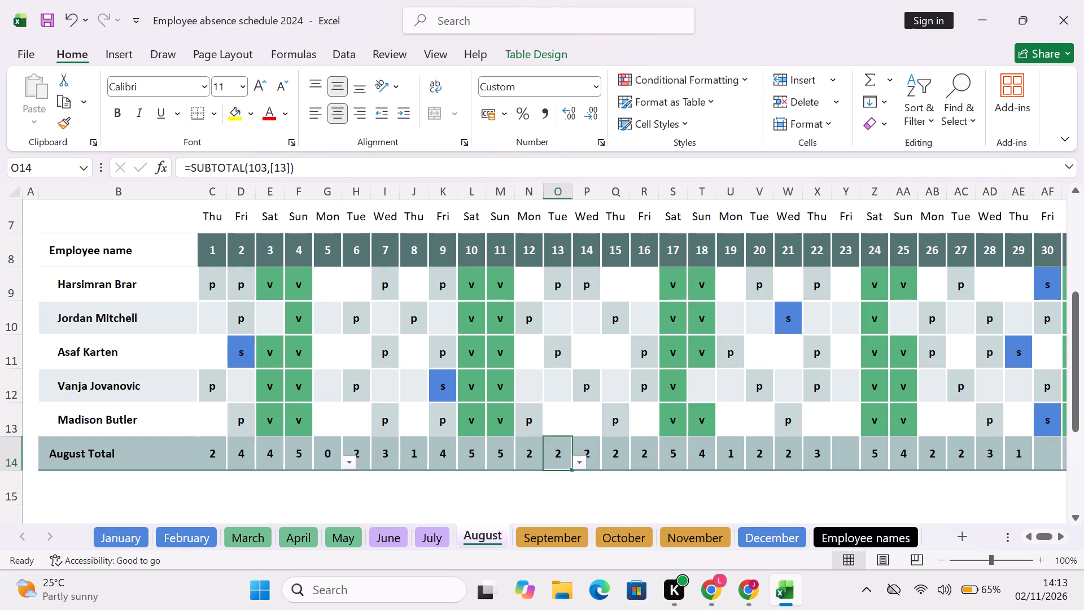
key(Right)
key(Right)
key(Right)
key(Right)
key(Right)
key(Right)
key(Right)
key(Right)
key(Right)
key(Right)
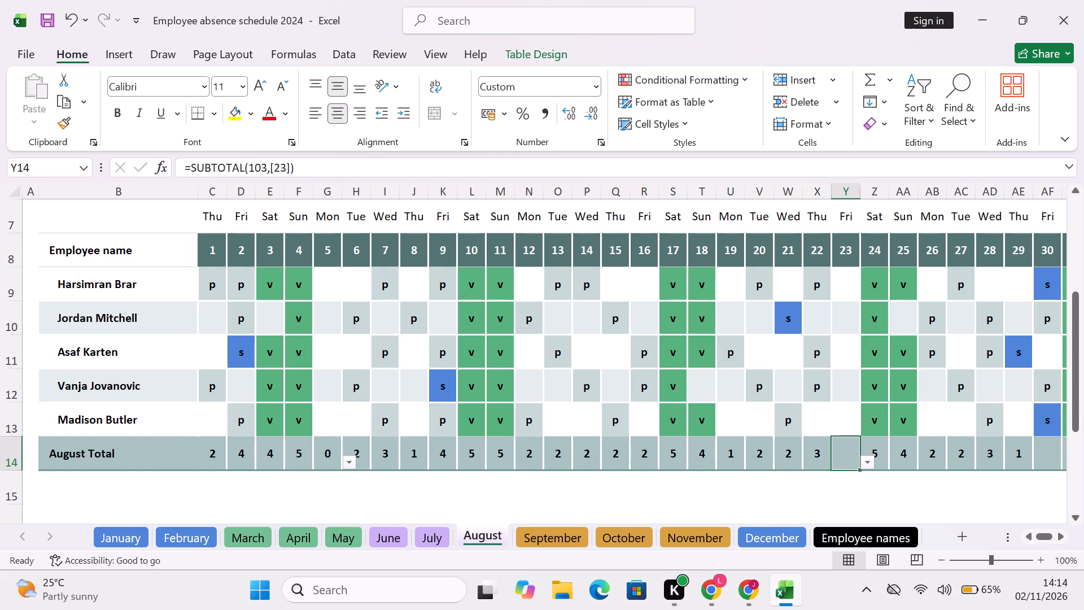
click(872, 465)
click(838, 346)
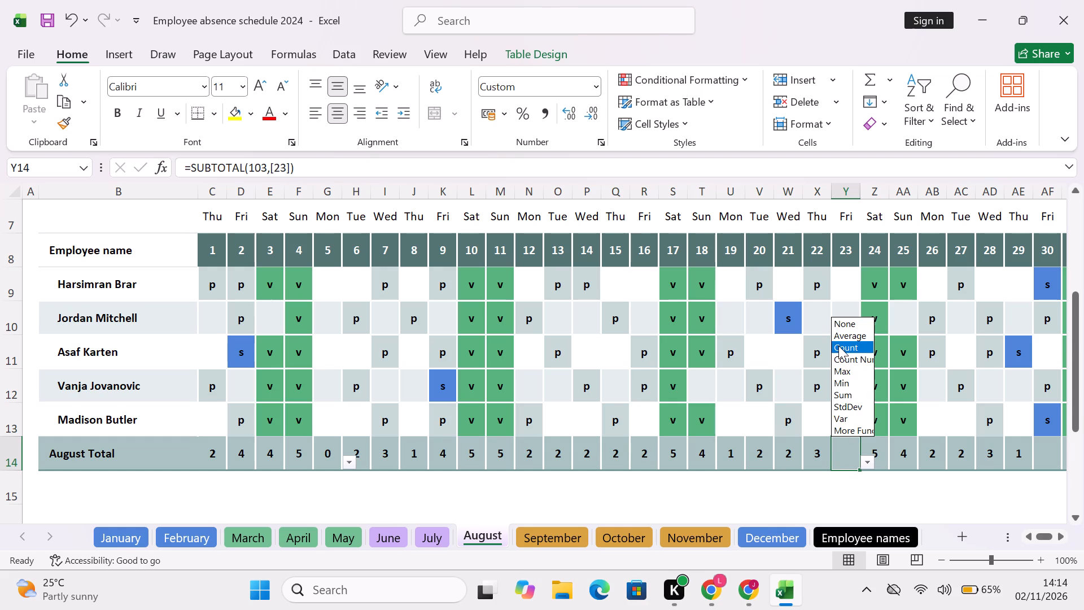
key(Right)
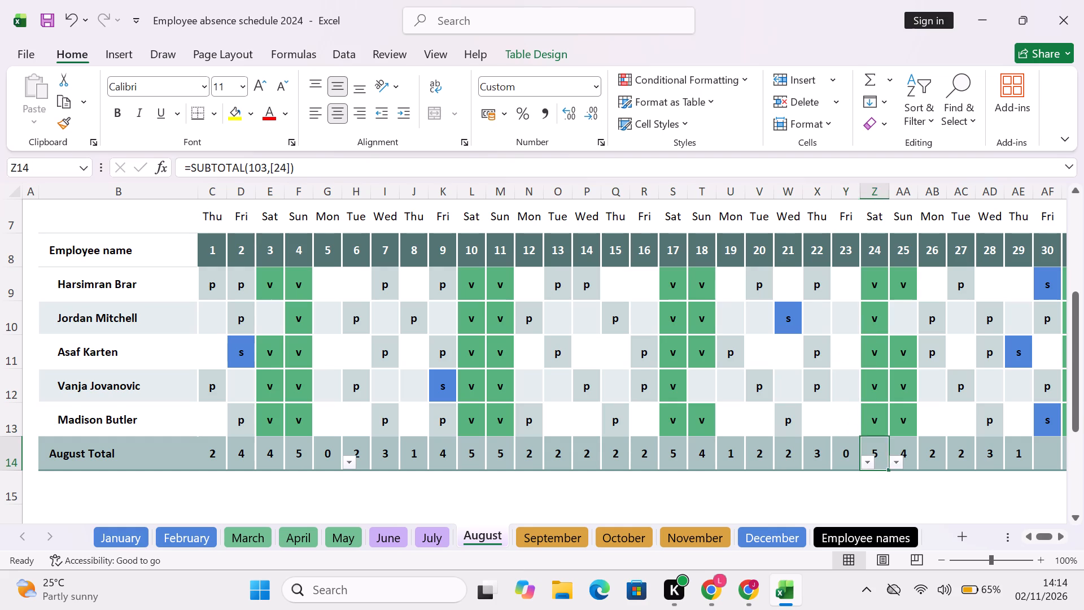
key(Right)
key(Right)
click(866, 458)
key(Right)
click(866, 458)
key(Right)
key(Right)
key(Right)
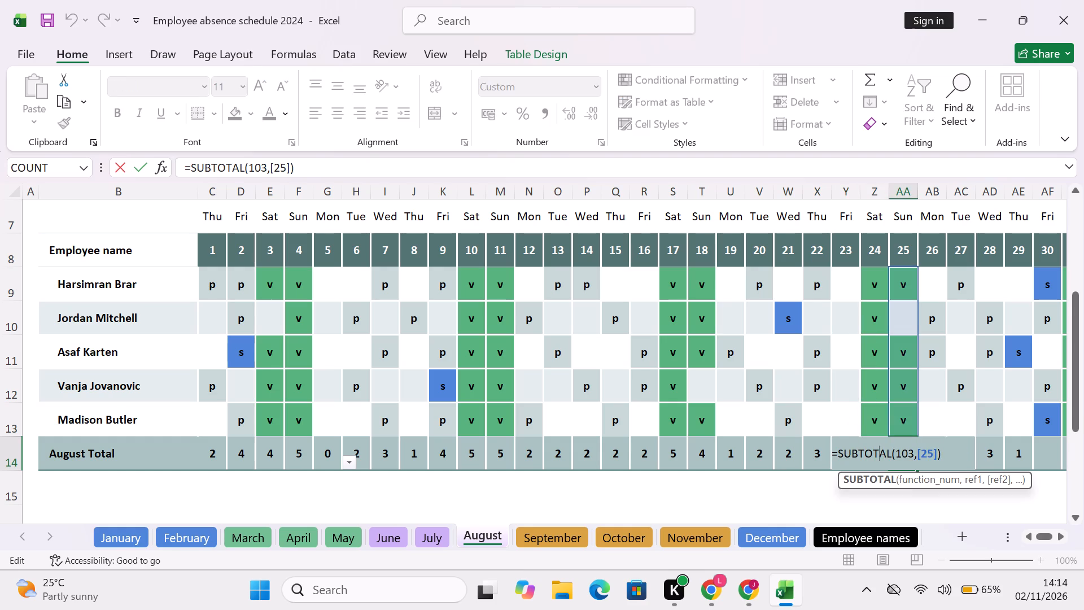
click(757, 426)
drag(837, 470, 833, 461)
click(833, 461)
Set the August Total row's function for day 30 to Count.
key(Right)
key(Right)
key(Right)
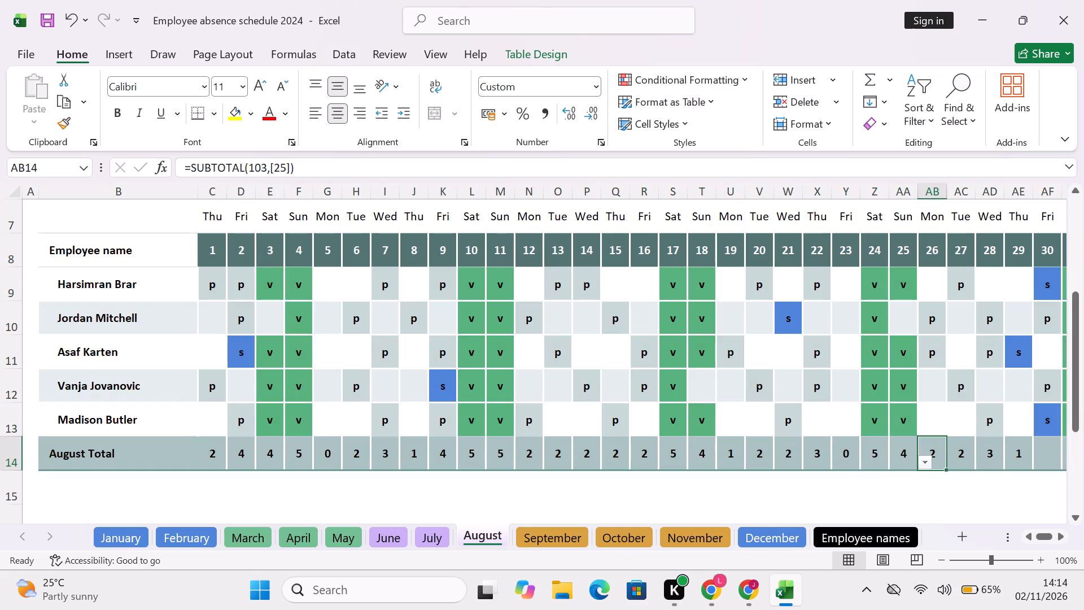
key(Right)
key(Right)
key(Right)
key(Right)
key(Right)
key(Right)
key(Left)
key(Left)
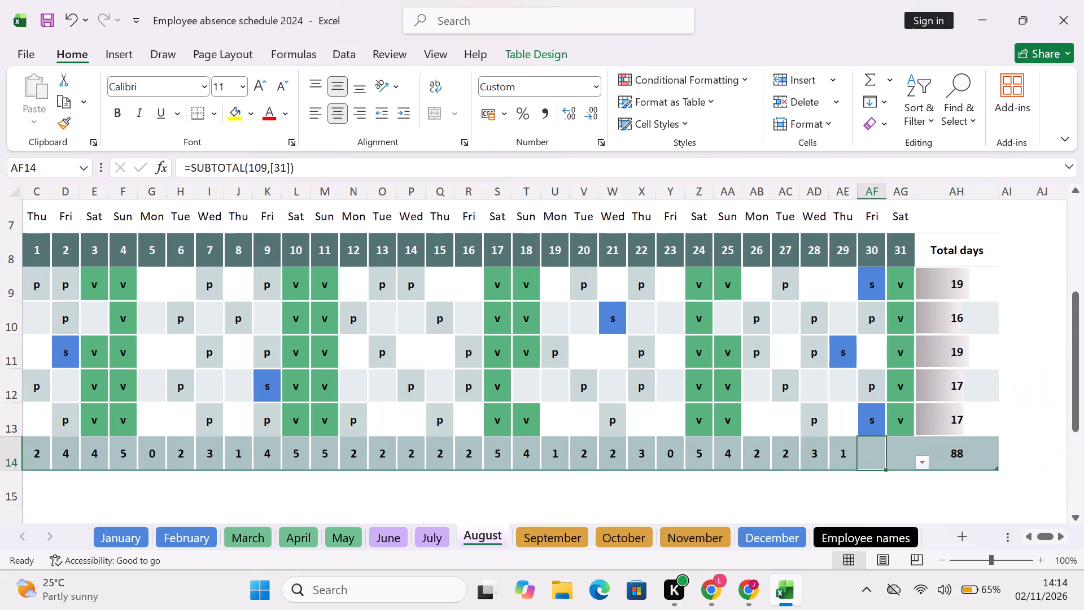
click(893, 464)
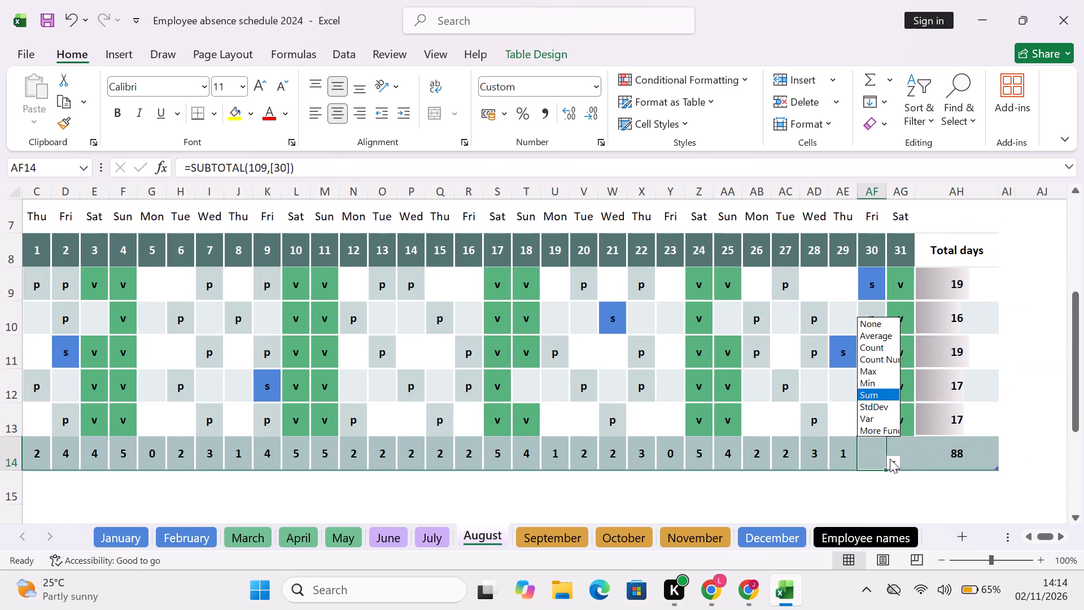
click(867, 348)
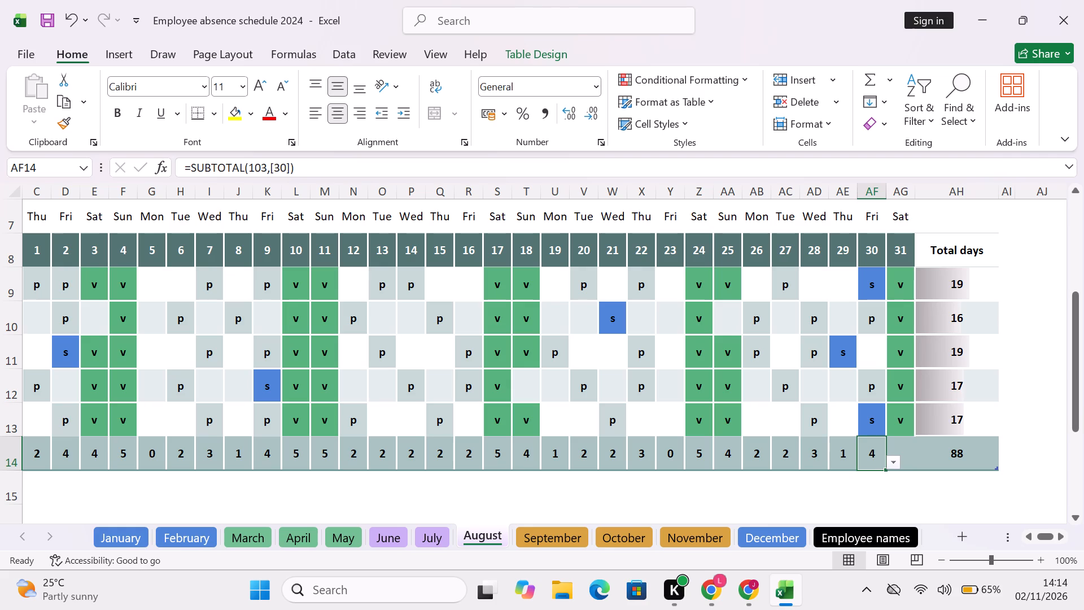
Set the August Total row's function for day 31 to Count.
click(908, 454)
click(921, 471)
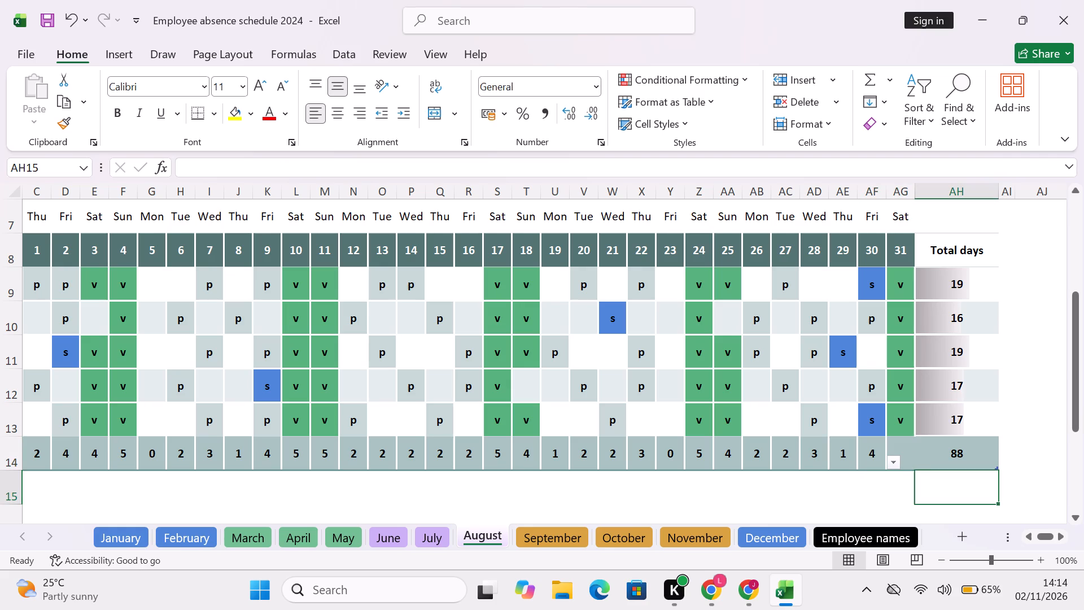
click(901, 450)
click(921, 463)
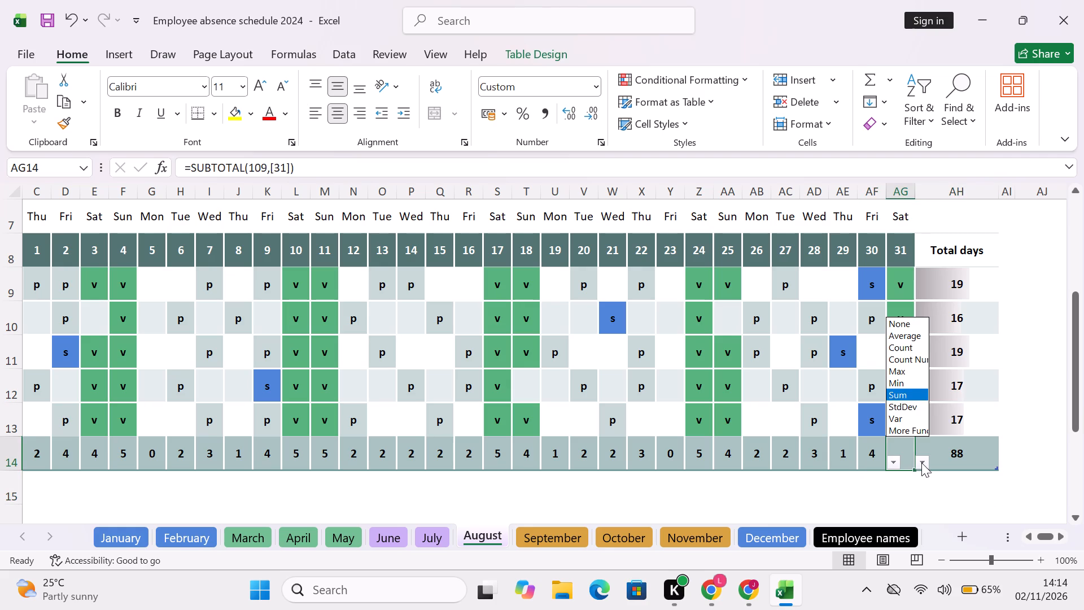
click(904, 350)
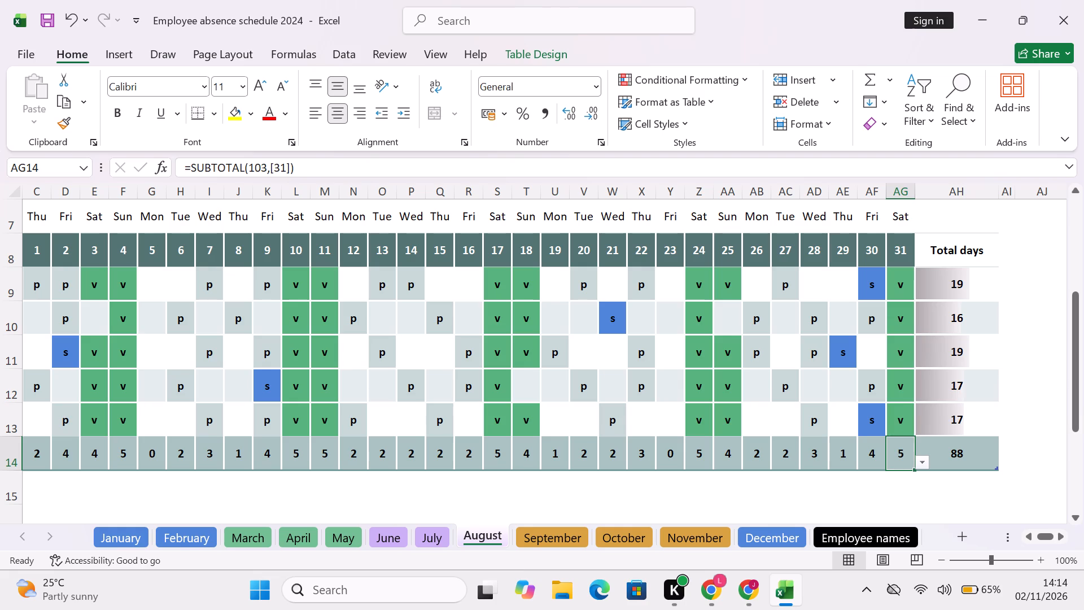
Save the workbook.
click(41, 24)
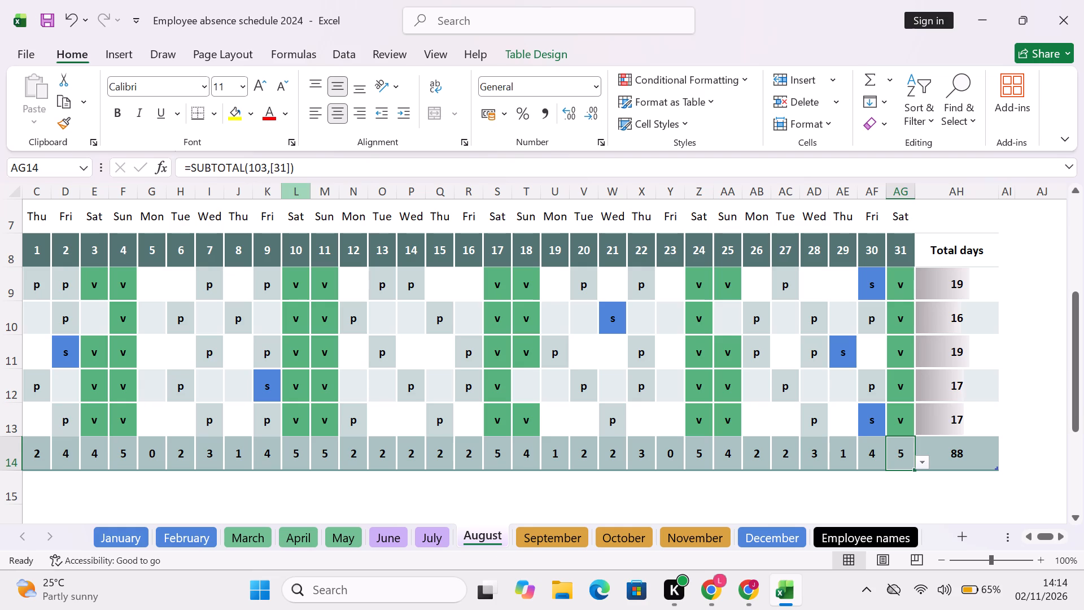
Apply blue data bars to the Total days values of all five employees on the August sheet.
drag(930, 282, 967, 332)
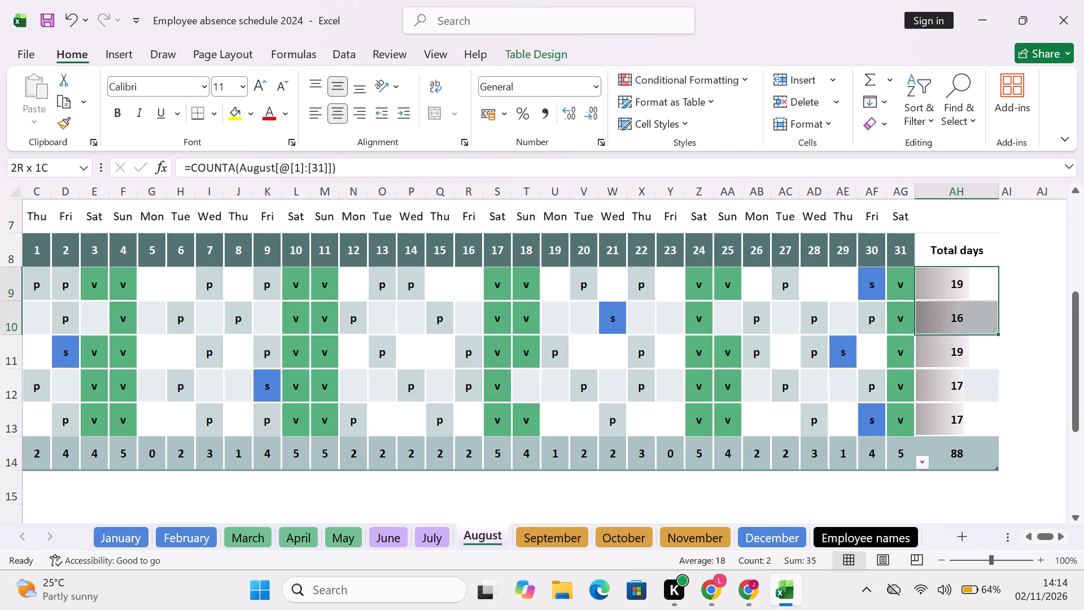
drag(967, 332, 974, 419)
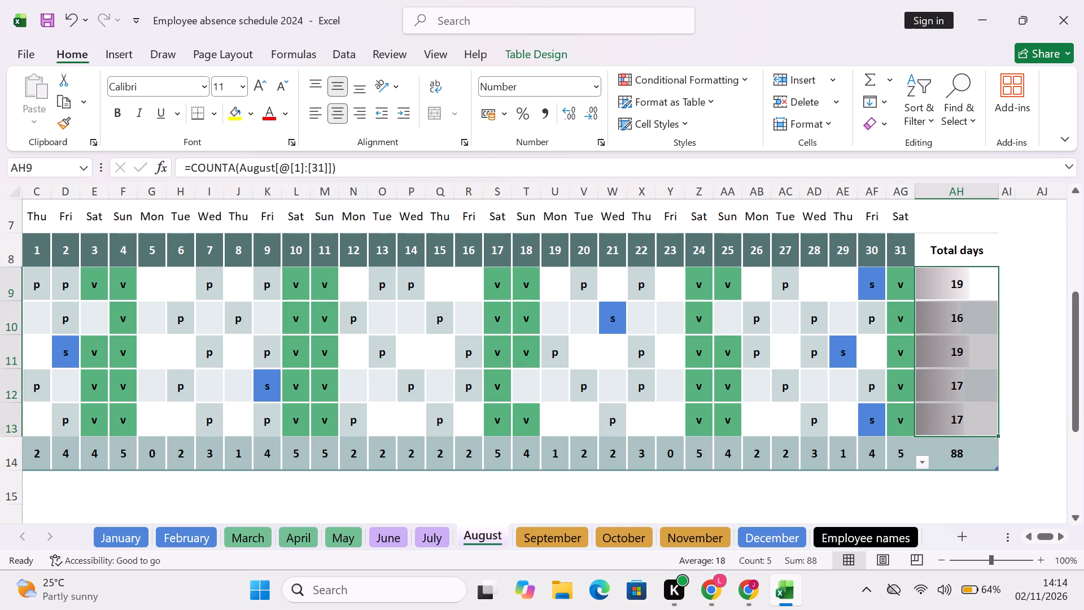
click(974, 419)
drag(974, 422, 969, 294)
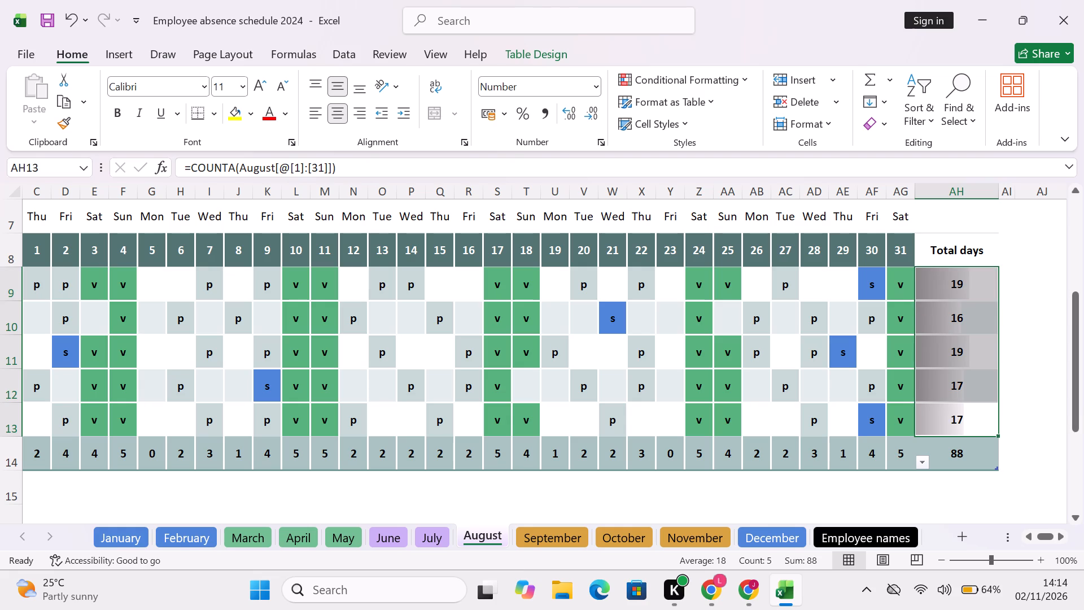
click(961, 363)
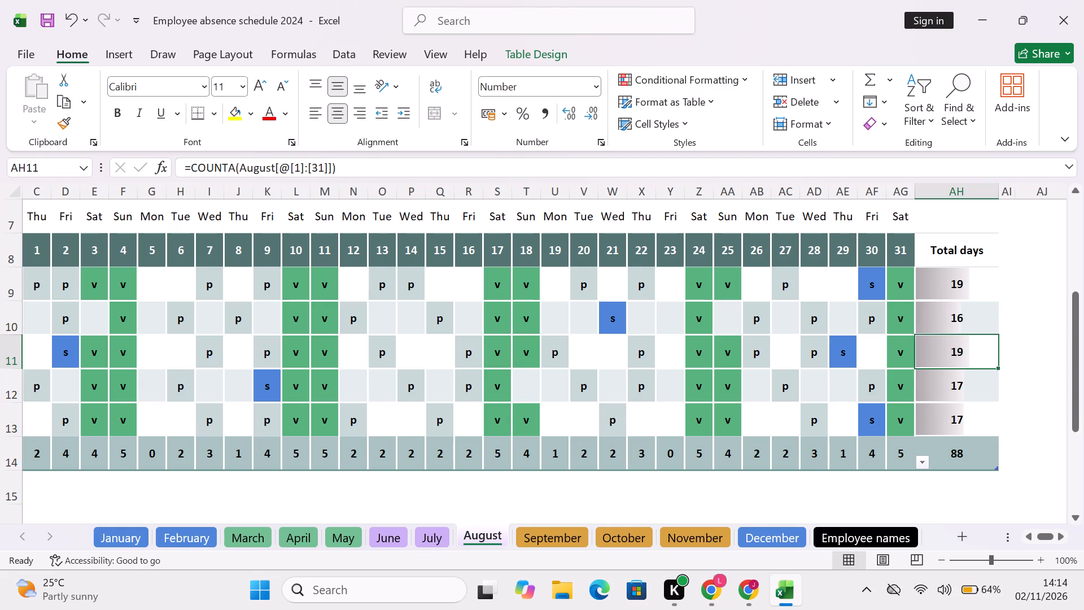
click(1017, 476)
drag(961, 422, 949, 299)
click(945, 348)
click(973, 425)
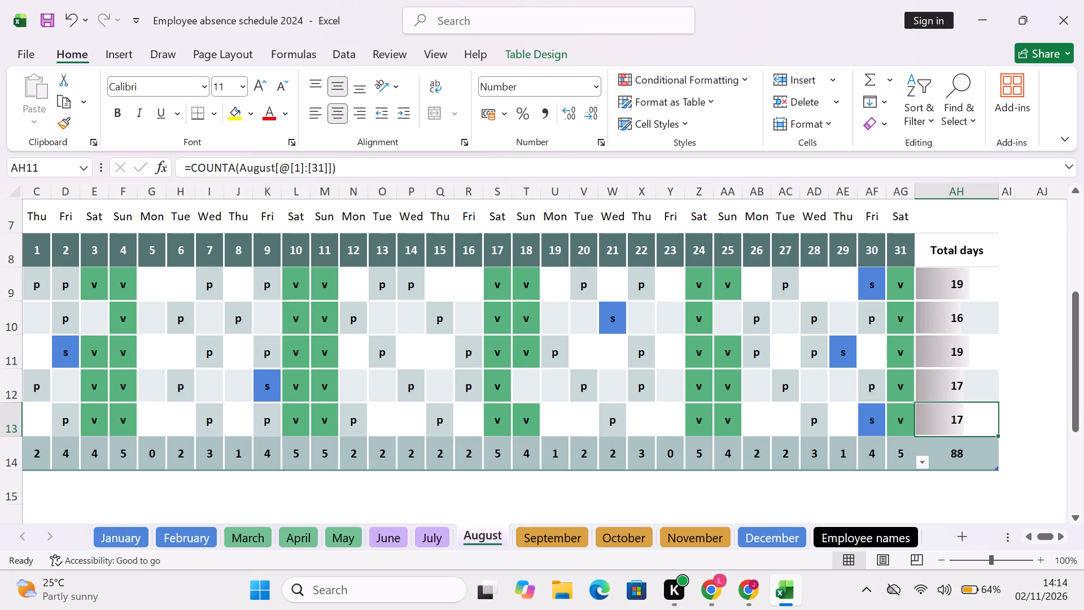
drag(973, 425, 922, 279)
right_click(936, 329)
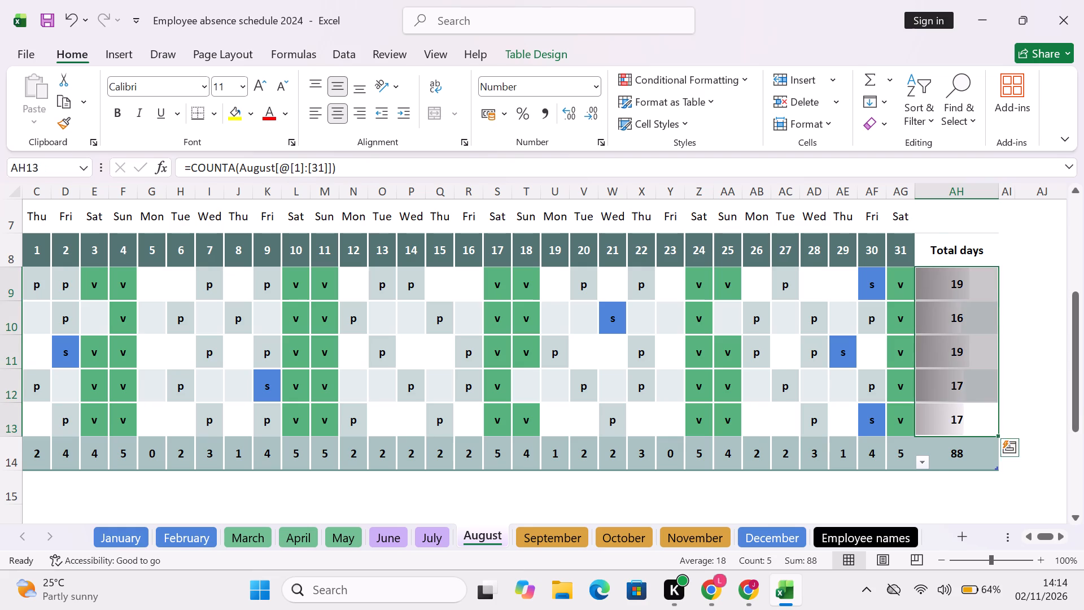
click(909, 302)
click(732, 361)
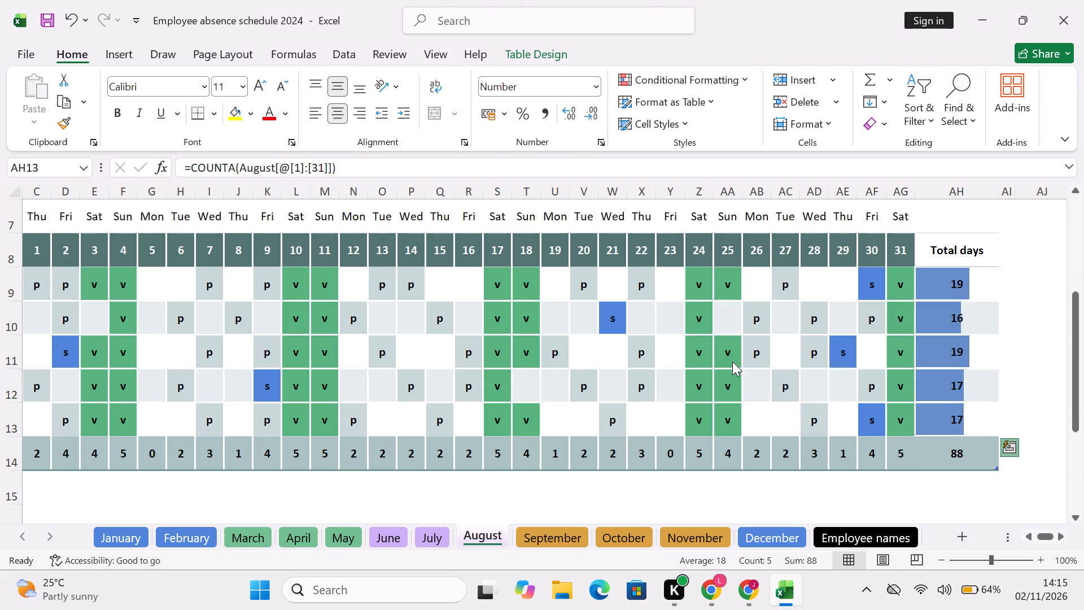
click(952, 505)
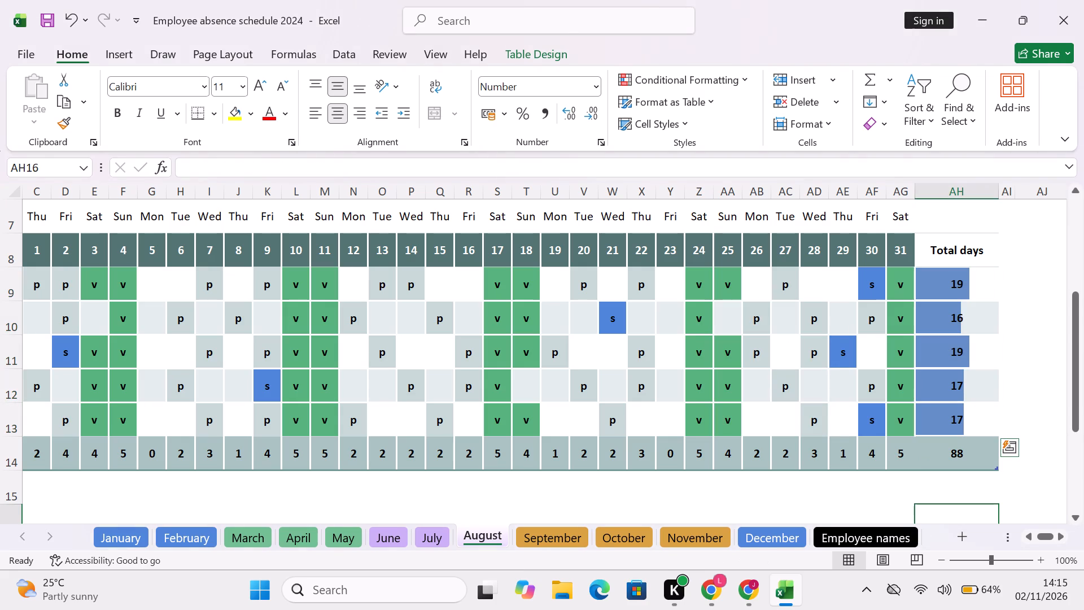
Review the August sheet's absence codes, daily totals and Total days column across all employees.
key(Up)
key(Up)
key(Up)
key(Up)
key(Up)
key(Up)
key(Up)
key(Up)
key(Up)
key(Up)
key(Up)
key(Up)
key(Up)
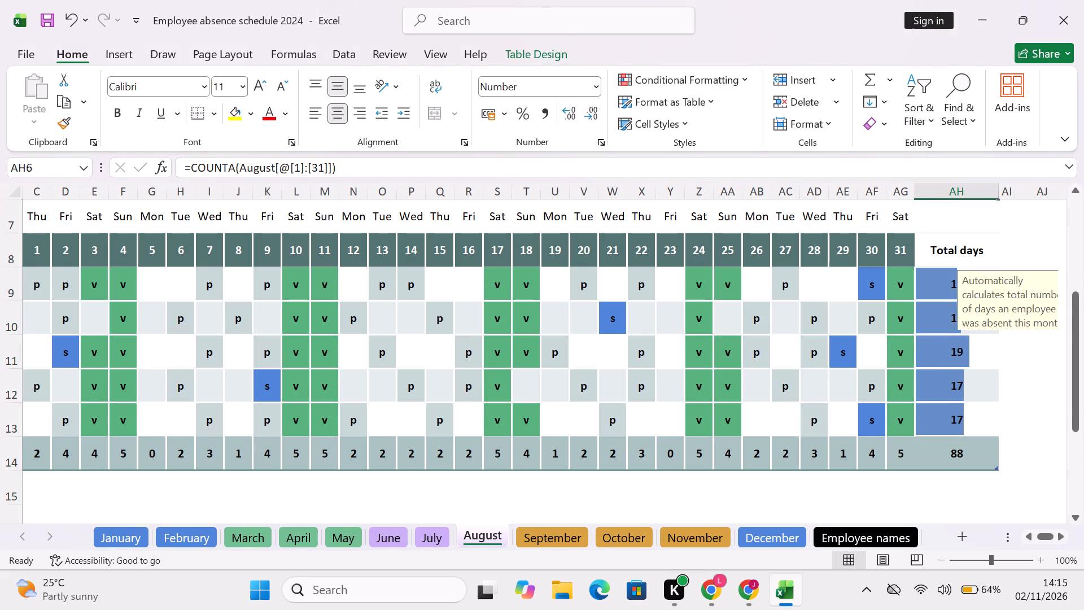
key(Down)
key(Down)
key(Down)
key(Left)
key(Left)
key(Left)
key(Left)
key(Left)
key(Left)
key(Left)
key(Left)
key(Left)
key(Left)
key(Left)
key(Left)
key(Left)
key(Left)
key(Left)
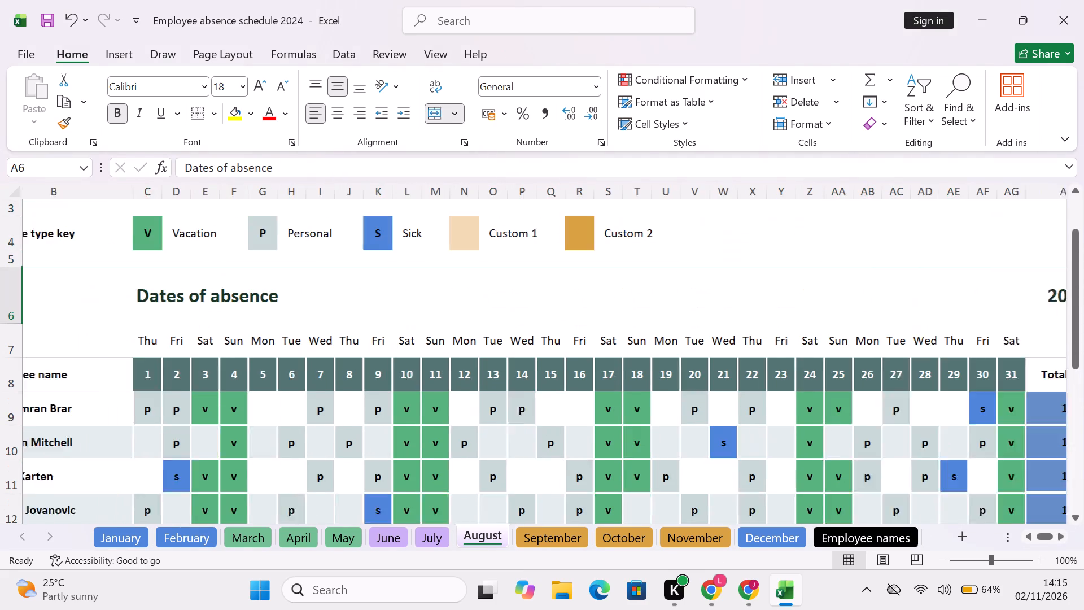
key(Right)
key(Right)
key(Down)
key(Down)
key(Down)
key(Down)
key(Down)
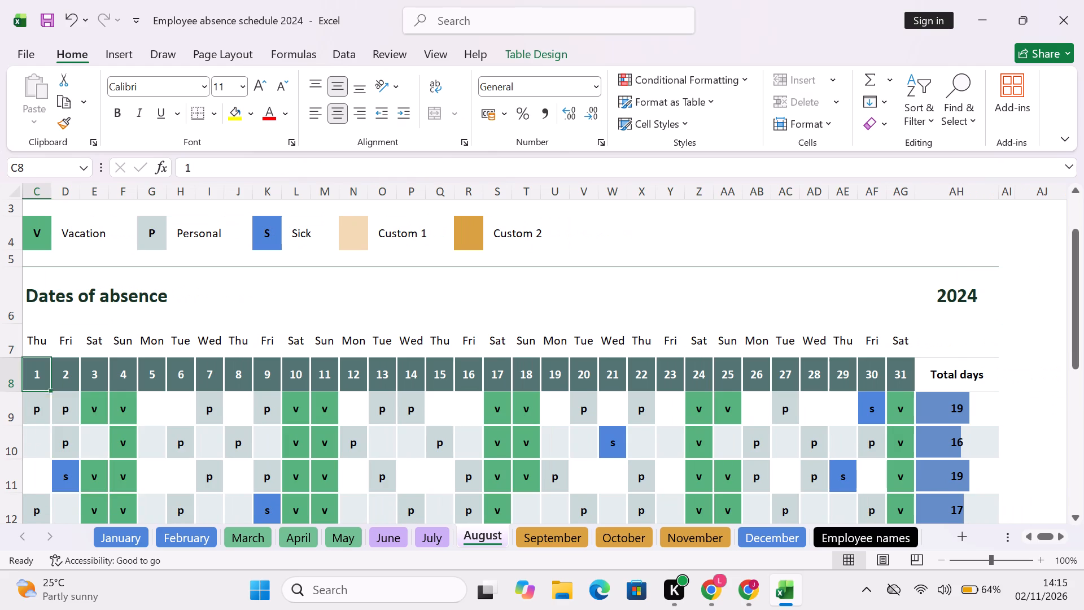
key(Down)
key(Down)
key(Down)
key(Down)
key(Right)
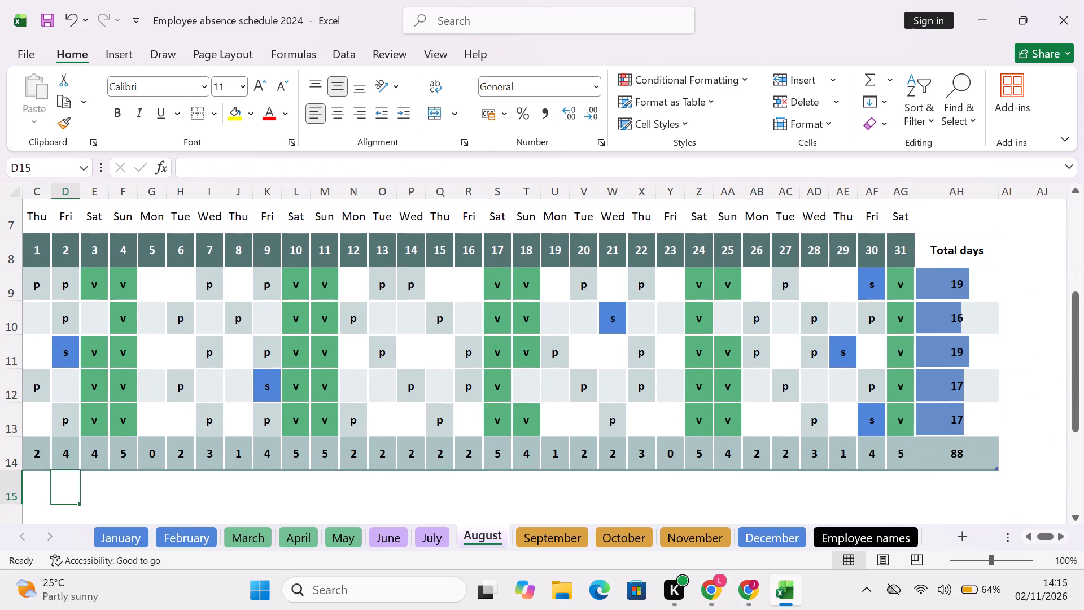
key(Right)
key(Right)
key(Right)
key(Right)
key(Right)
key(Right)
key(Right)
key(Right)
key(Right)
key(Right)
key(Right)
key(Right)
key(Right)
key(Right)
key(Right)
key(Right)
key(Right)
key(Right)
key(Right)
key(Up)
key(Up)
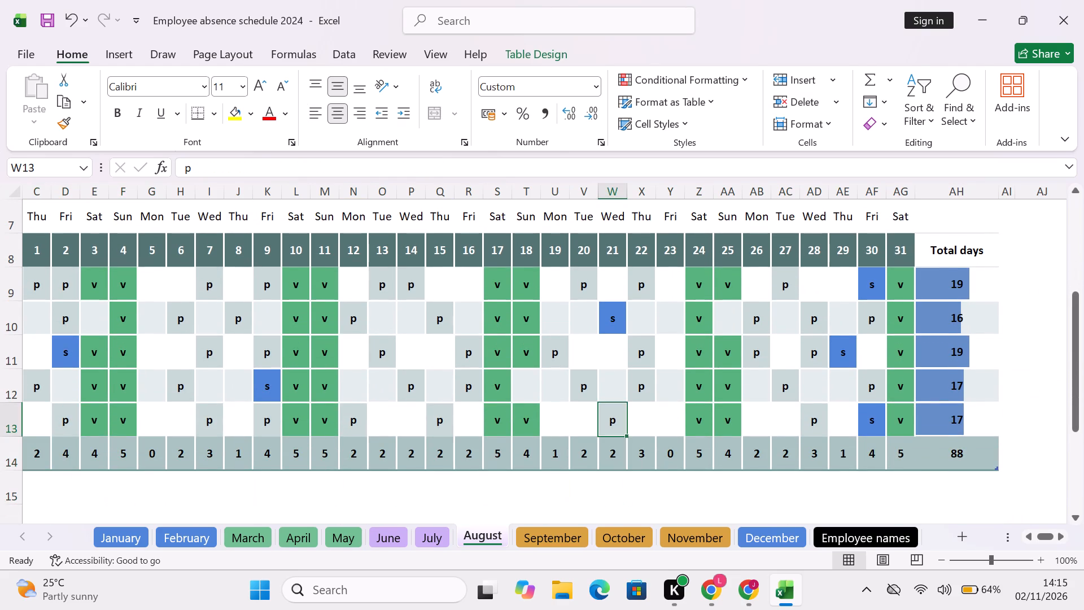
key(Up)
key(Up)
key(Up)
key(Up)
key(Up)
key(Up)
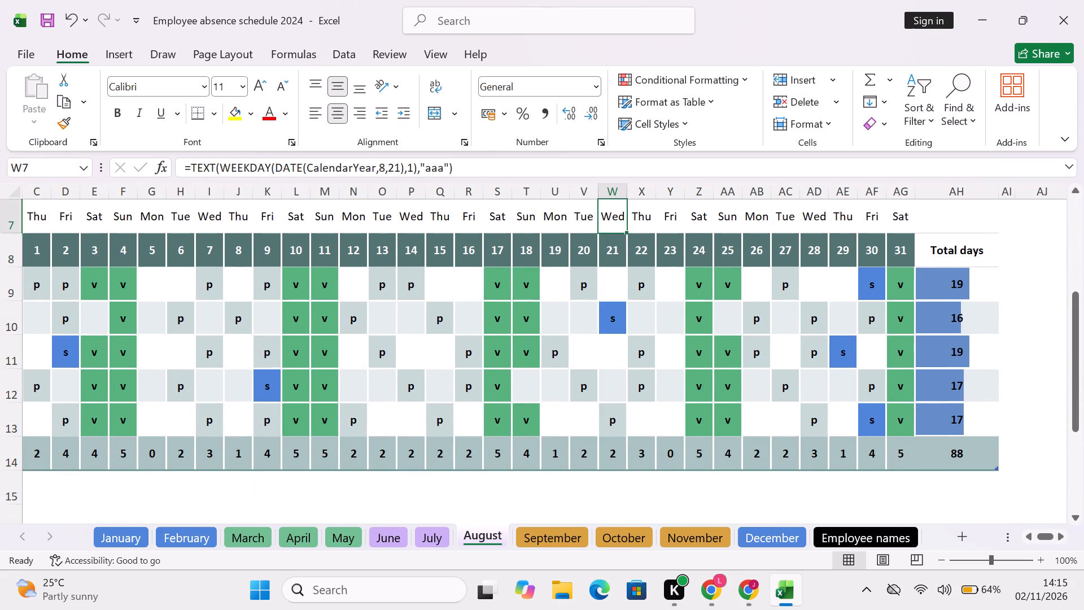
key(Up)
key(Up)
key(Down)
key(Down)
key(Down)
key(Down)
key(Down)
key(Down)
key(Down)
key(Down)
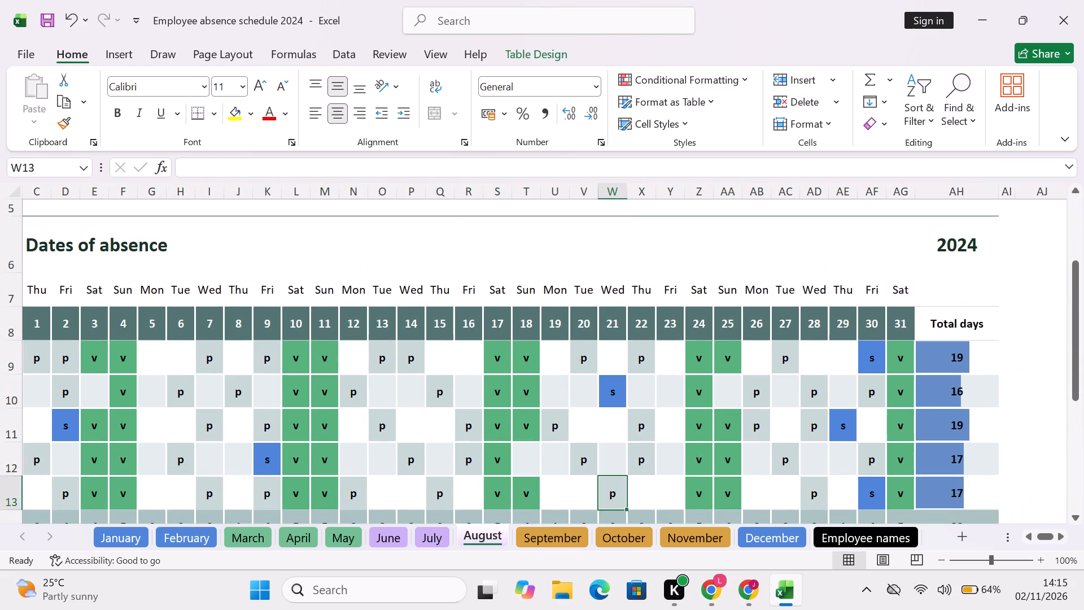
key(Down)
key(Down)
key(Up)
key(Up)
key(Up)
key(Up)
key(Left)
key(Left)
key(Left)
key(Left)
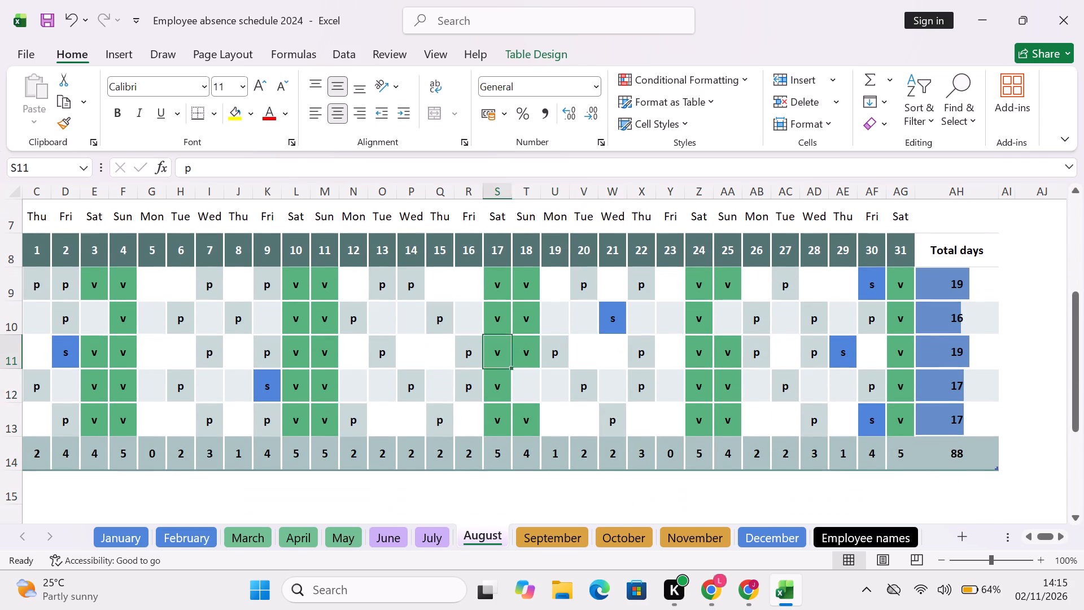
key(Left)
key(Left)
key(Left)
key(Left)
key(Left)
key(Left)
key(Left)
key(Left)
key(Left)
key(Left)
key(Left)
key(Left)
key(Left)
key(Left)
key(Left)
key(Left)
key(Left)
key(Left)
key(Left)
key(Left)
key(Right)
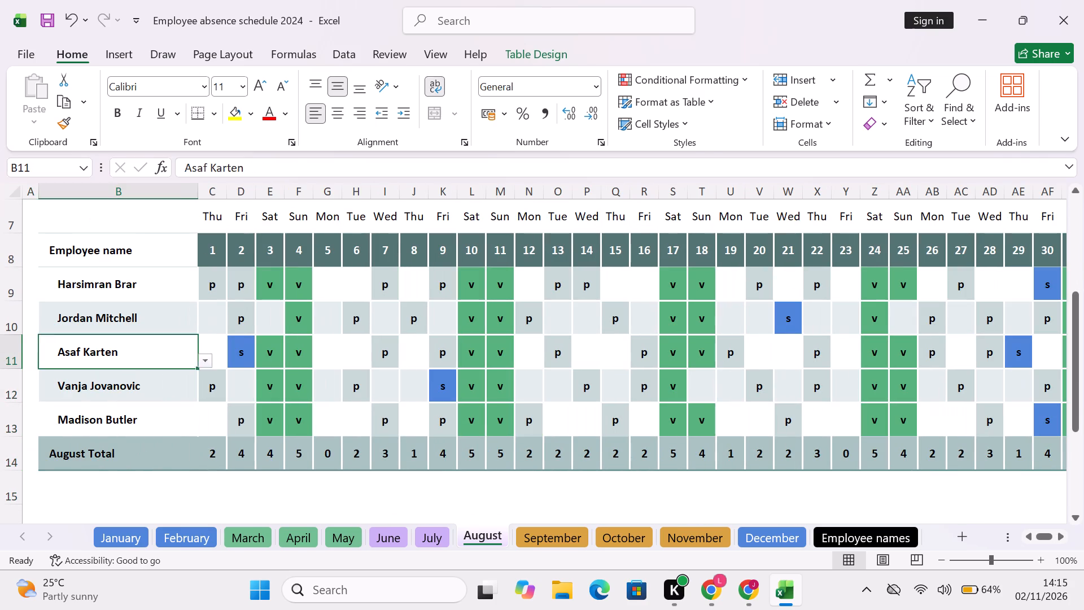
key(Right)
key(Right)
key(Right)
key(Right)
key(Left)
key(Left)
key(Left)
key(Left)
key(Left)
key(Left)
key(Right)
key(Right)
key(Right)
key(Right)
key(Right)
key(Right)
key(Right)
key(Right)
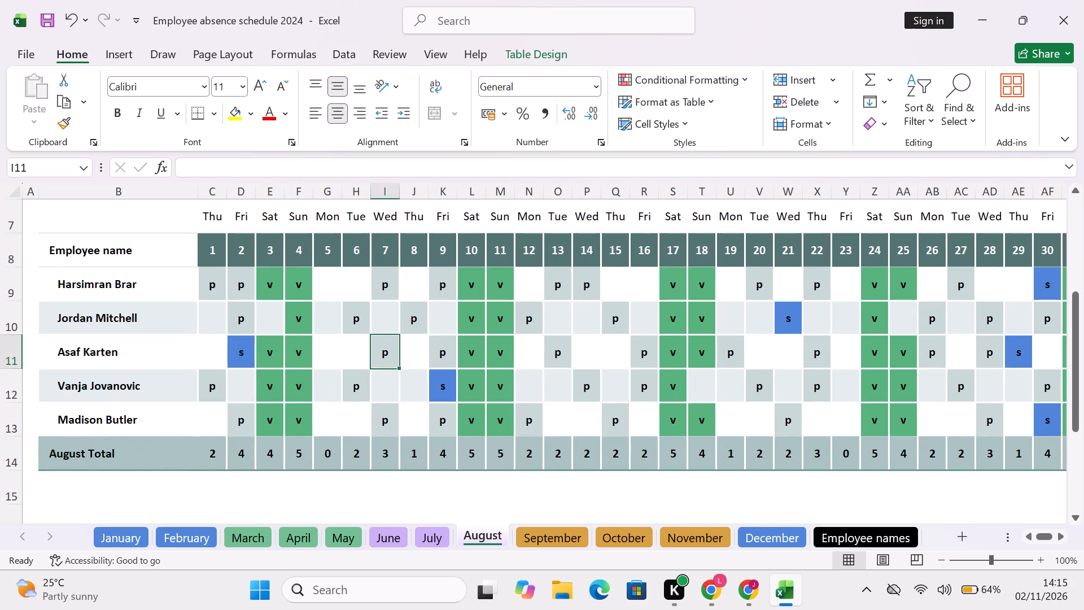
key(Right)
key(Right)
key(Right)
key(Right)
key(Right)
key(Right)
key(Right)
key(Right)
key(Right)
key(Right)
key(Right)
key(Right)
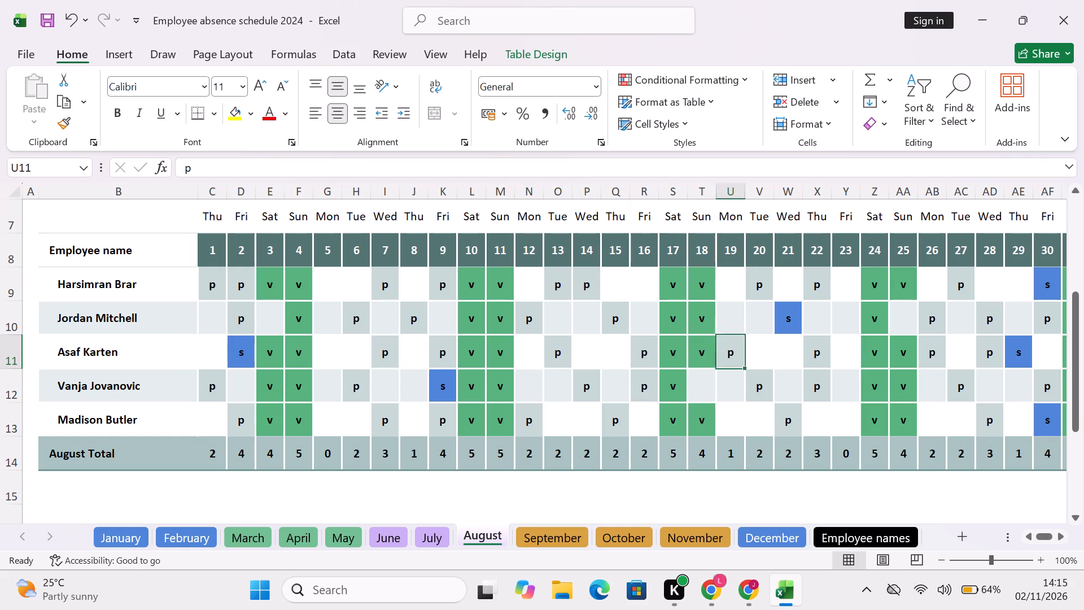
Review the third employee's August absence codes from day 19 through to the Total days column.
key(Right)
key(Right)
key(Right)
key(Right)
key(Right)
key(Right)
key(Right)
key(Right)
key(Right)
key(Right)
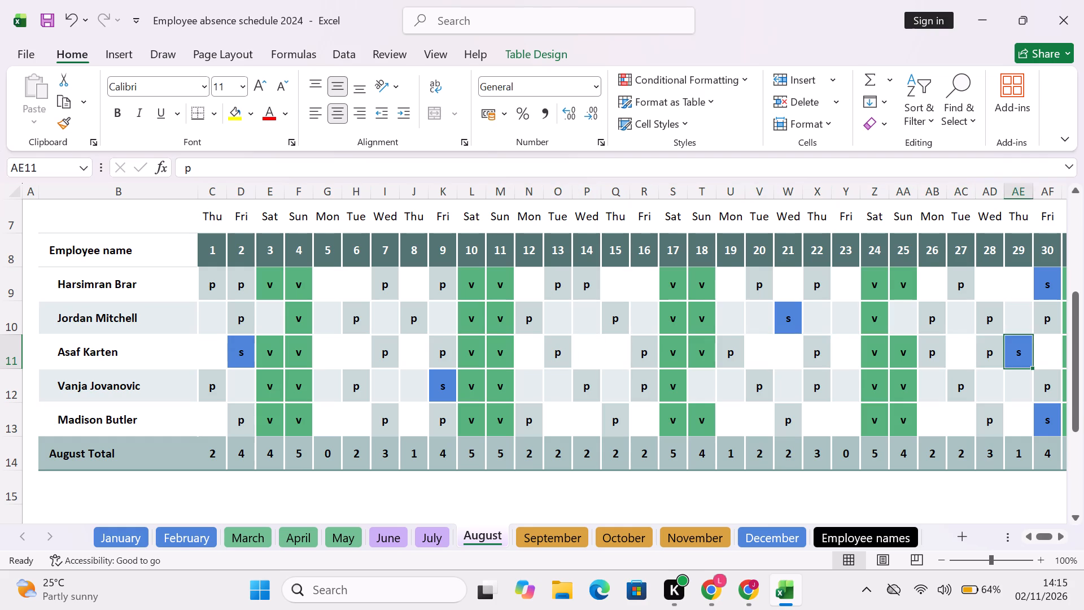
key(Right)
key(Right)
key(Right)
key(Right)
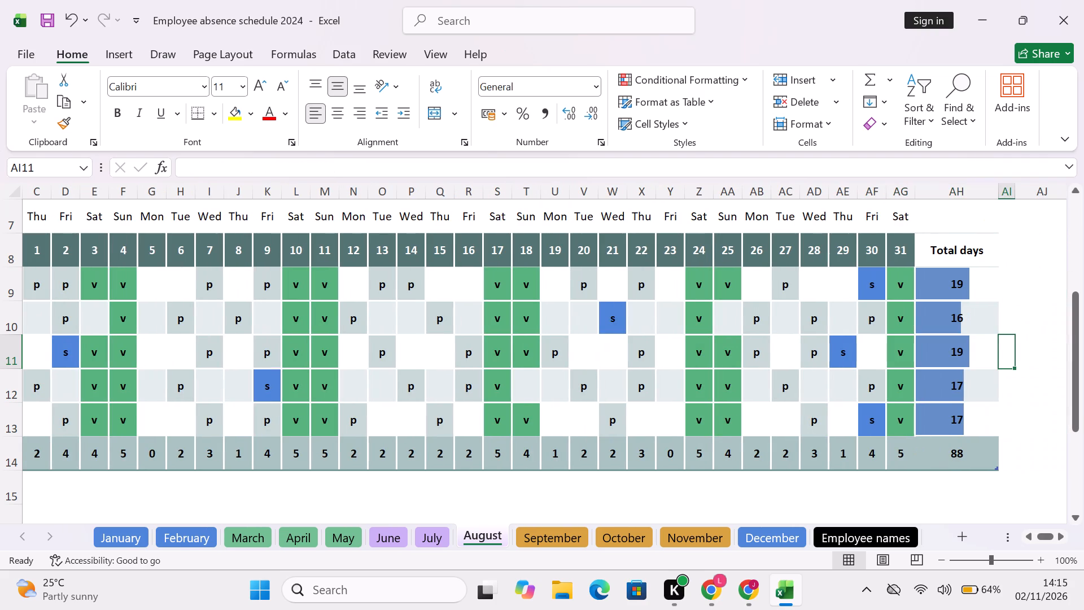
Review the fourth employee's August row across all days, including the Total days formula.
key(Down)
key(Down)
key(Up)
key(Left)
key(Left)
key(Left)
key(Left)
key(Left)
key(Left)
key(Left)
key(Left)
key(Left)
key(Left)
key(Left)
key(Left)
key(Left)
key(Left)
key(Left)
key(Left)
key(Left)
key(Left)
key(Left)
key(Left)
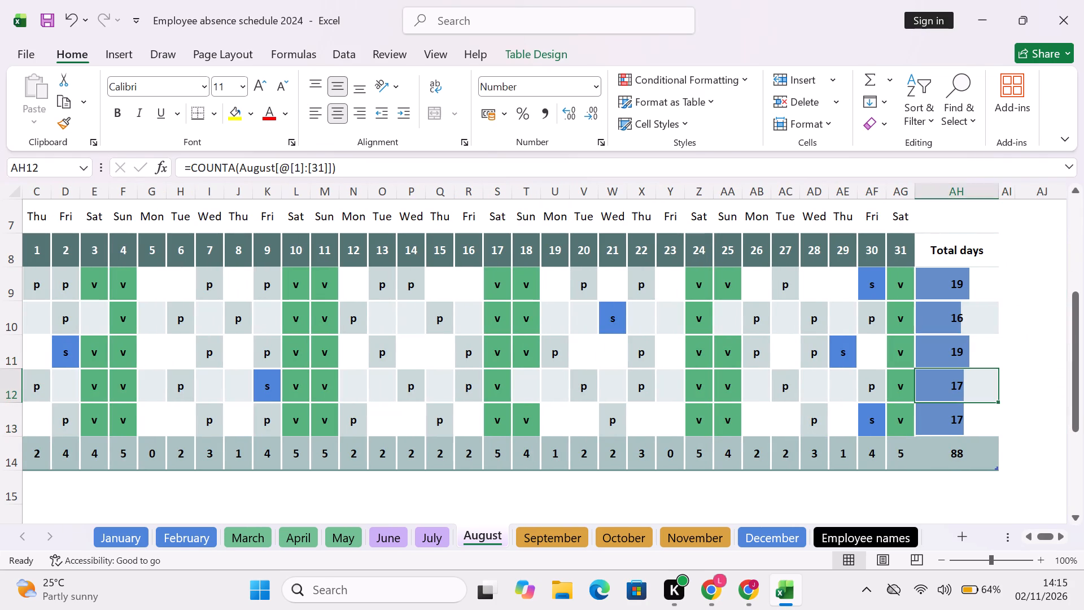
key(Right)
key(Right)
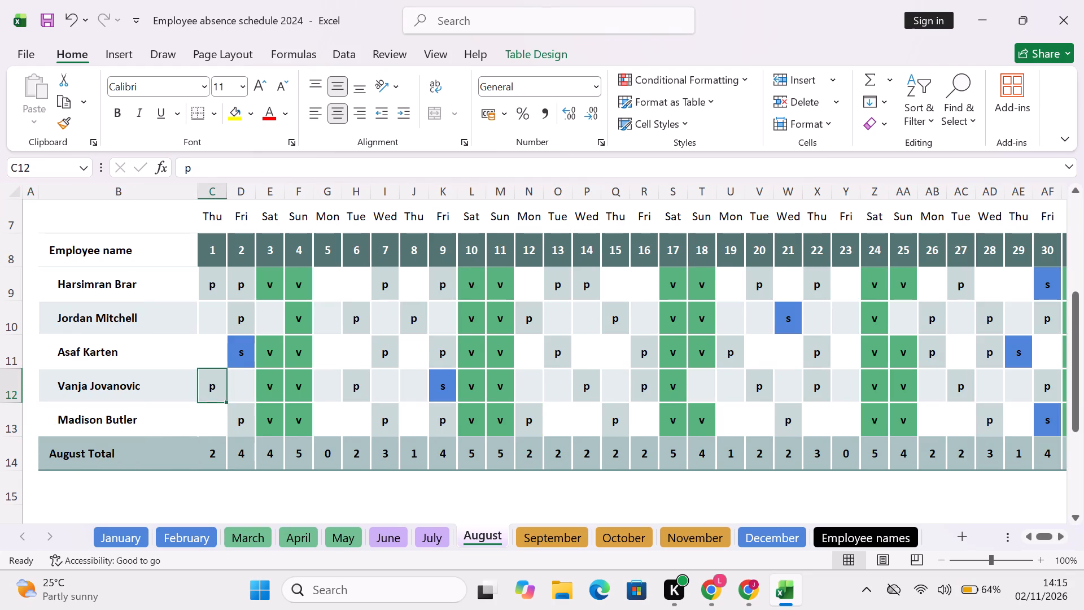
key(Right)
key(Right)
key(Right)
key(Right)
key(Right)
key(Right)
key(Right)
key(Right)
key(Right)
key(Right)
key(Right)
key(Right)
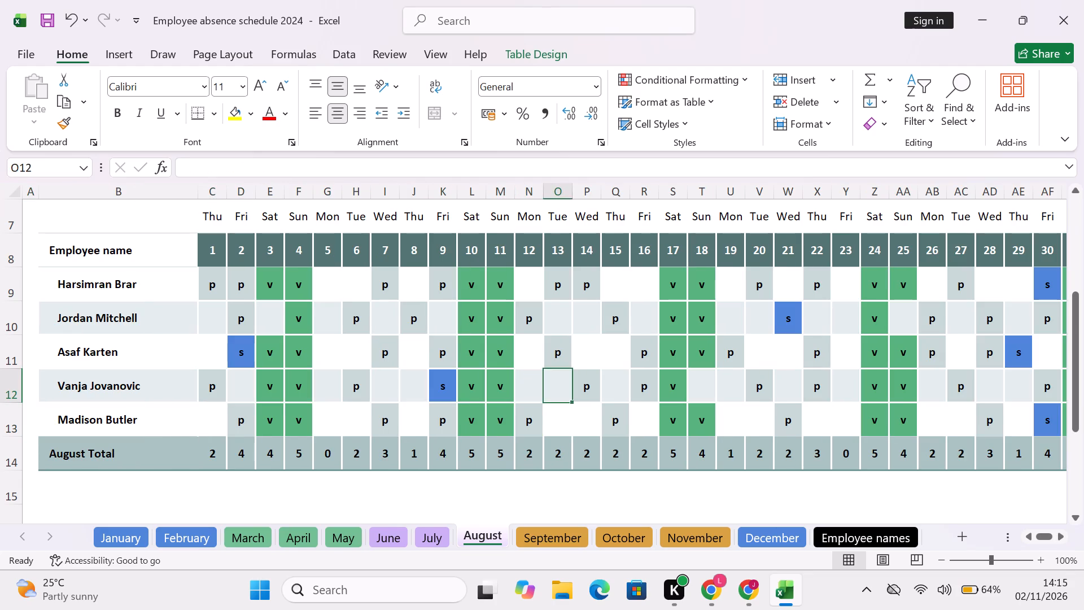
key(Right)
key(Right)
key(Right)
key(Right)
key(Right)
key(Right)
key(Right)
key(Right)
key(Right)
key(Right)
key(Right)
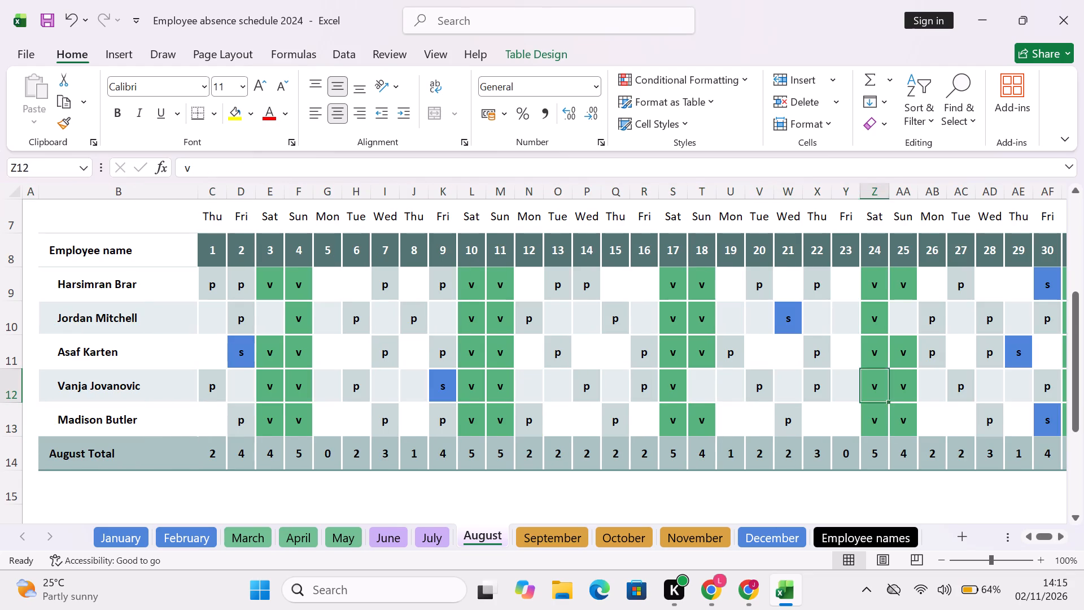
key(Right)
key(Right)
key(Right)
key(Right)
key(Right)
key(Right)
key(Right)
key(Right)
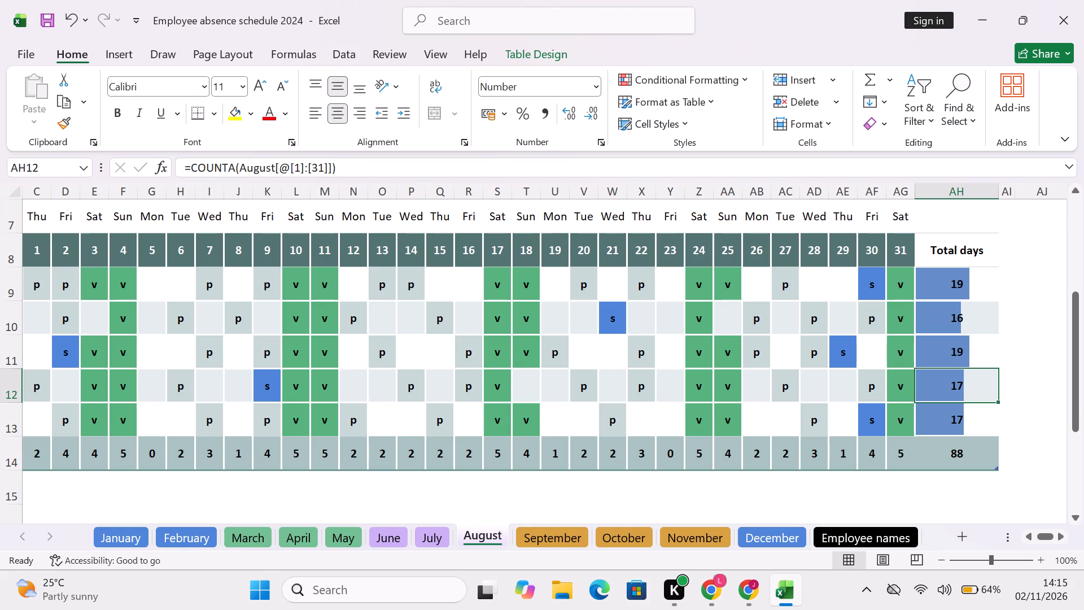
Switch to the September sheet and examine its heading area across the full width of the schedule.
click(552, 540)
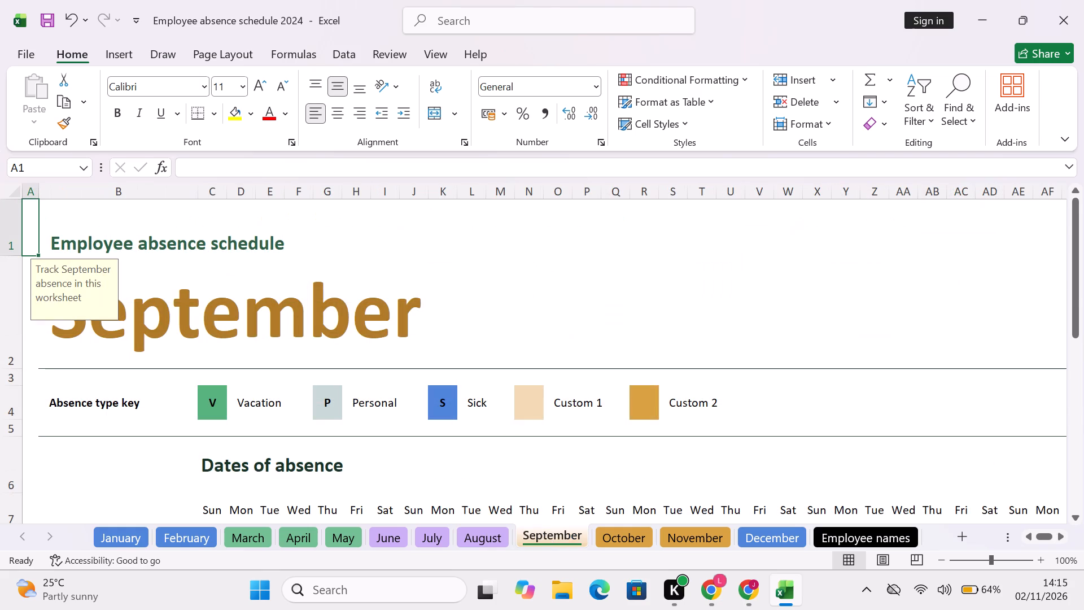
key(Down)
key(Up)
key(Down)
key(Down)
key(Down)
key(Up)
key(Up)
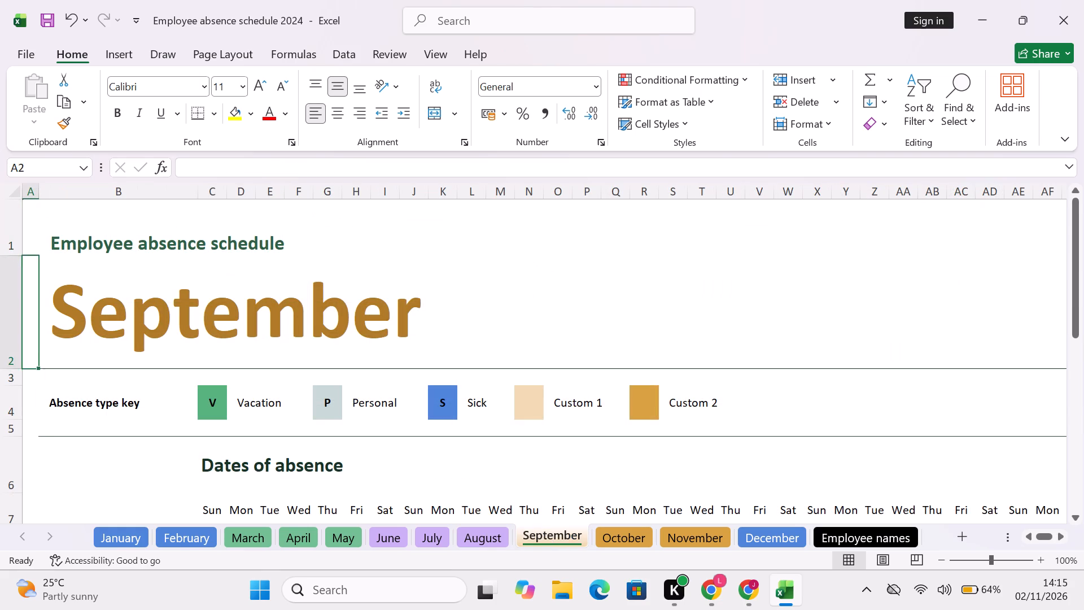
key(Up)
key(Right)
key(Right)
key(Right)
key(Right)
key(Right)
key(Right)
key(Right)
key(Right)
key(Right)
key(Right)
key(Right)
key(Right)
key(Right)
key(Right)
key(Right)
key(Right)
key(Right)
key(Right)
key(Right)
key(Right)
key(Right)
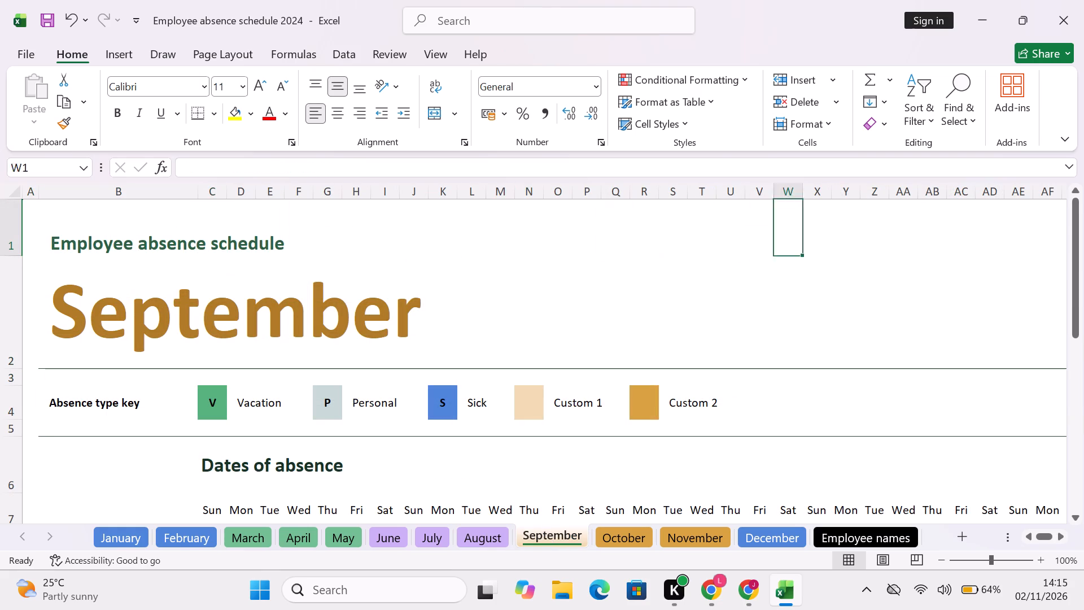
key(Left)
key(Left)
key(Left)
key(Left)
key(Left)
key(Left)
key(Left)
key(Left)
key(Left)
key(Left)
key(Left)
key(Left)
key(Left)
key(Left)
key(Left)
key(Left)
key(Left)
key(Left)
key(Left)
key(Left)
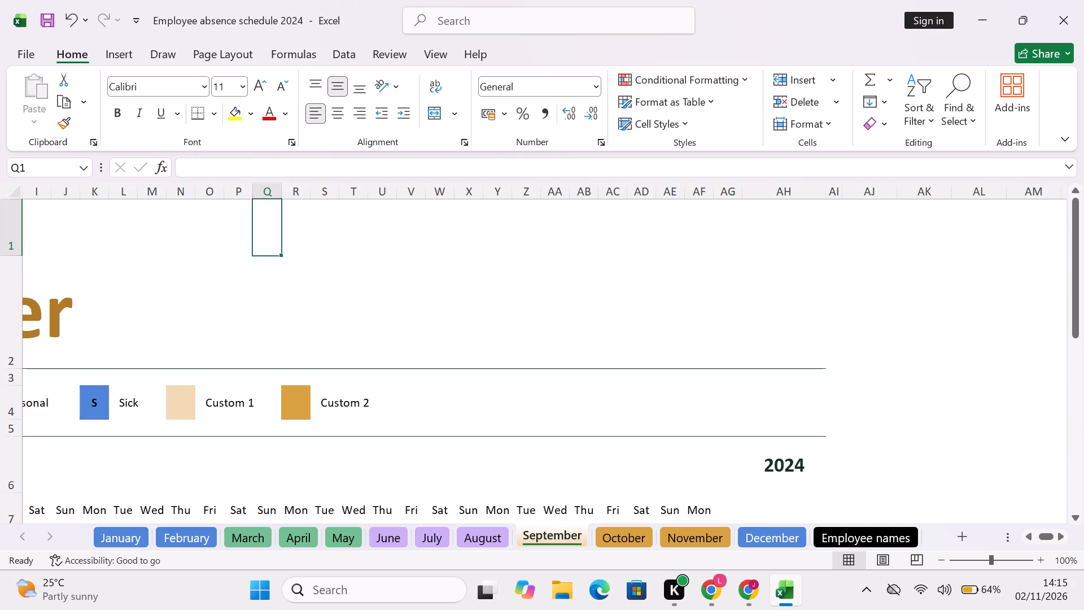
key(Left)
key(Left)
key(Left)
key(Left)
key(Left)
key(Left)
key(Left)
key(Left)
key(Left)
key(Left)
key(Down)
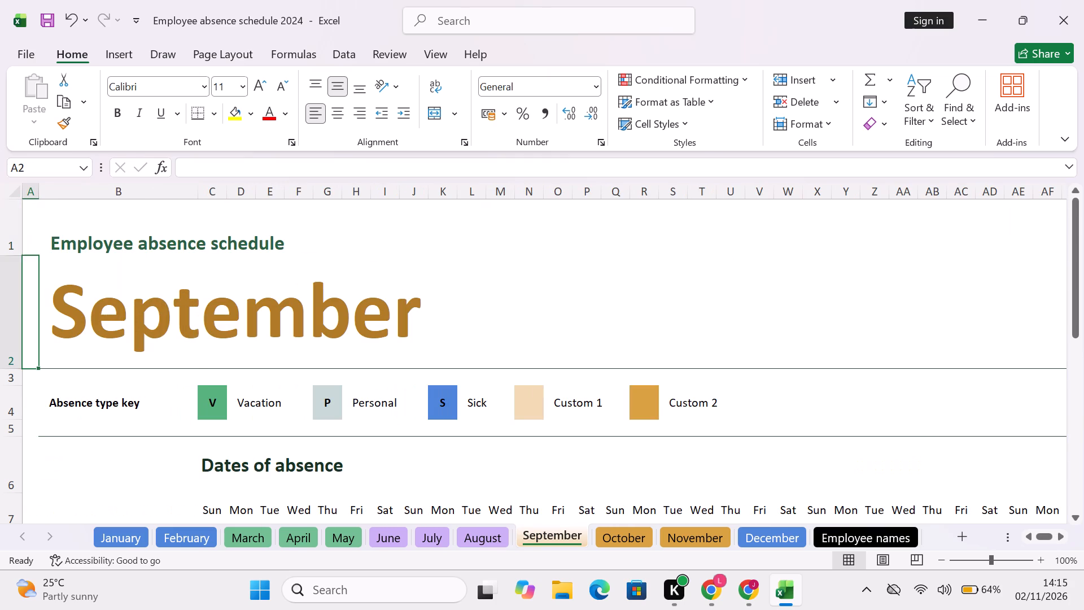
Examine the September sheet's month title row and the spacer row directly beneath it.
key(Down)
key(Right)
key(Up)
key(Left)
key(Right)
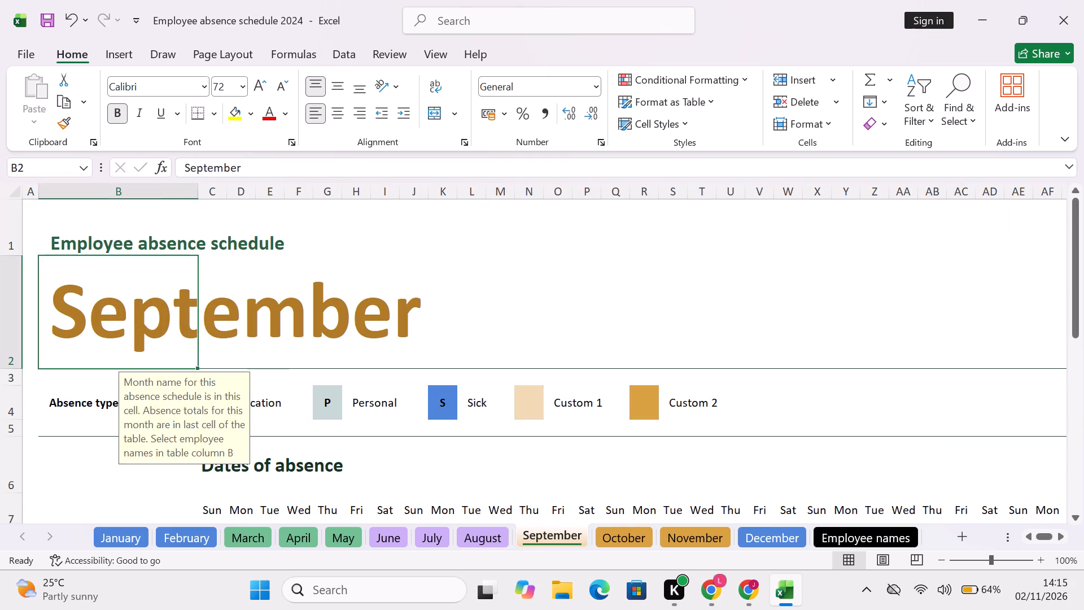
key(Right)
key(Right)
key(Right)
key(Right)
key(Right)
key(Right)
key(Right)
key(Down)
key(Left)
key(Left)
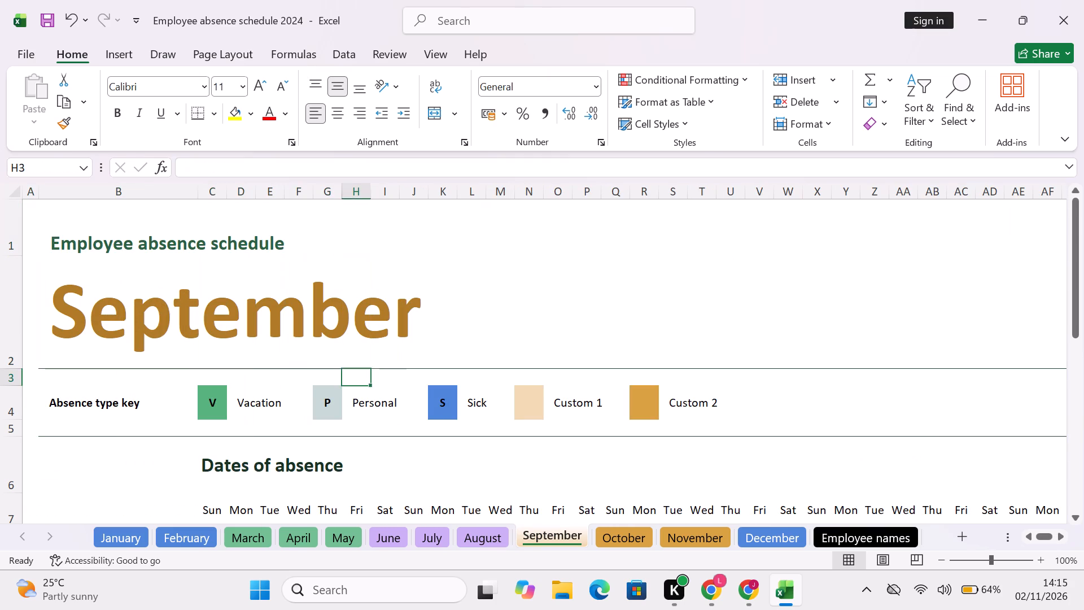
key(Left)
key(Left)
key(Left)
key(Left)
key(Left)
key(Left)
key(Left)
key(Left)
key(Left)
key(Left)
Review the September absence type key entries, from the V Vacation code through the Custom 2 label.
key(Down)
key(Right)
key(Right)
key(Right)
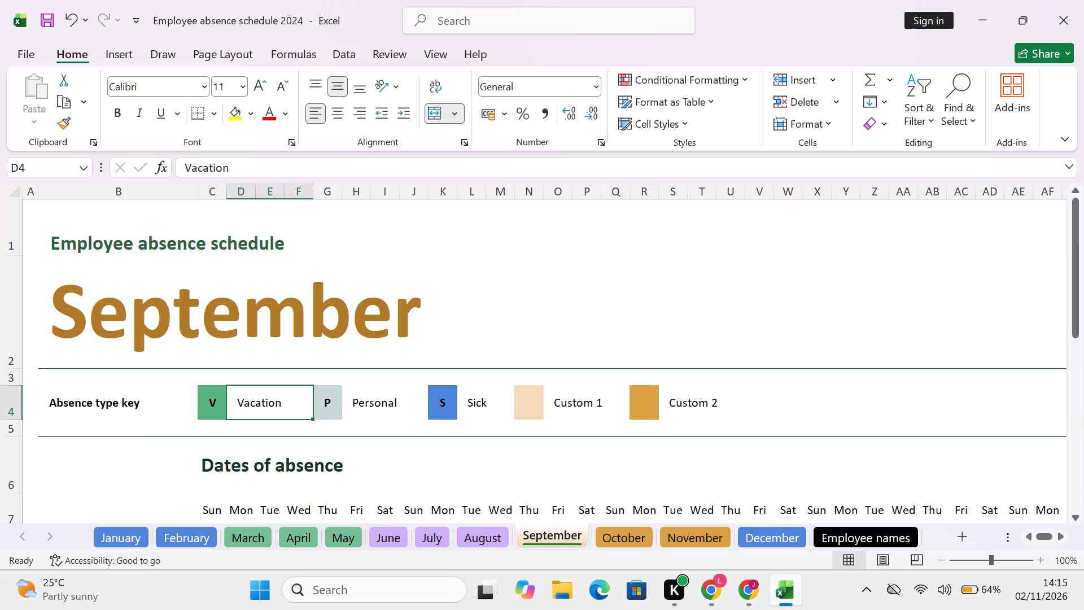
key(Left)
key(Left)
key(Right)
key(Right)
key(Right)
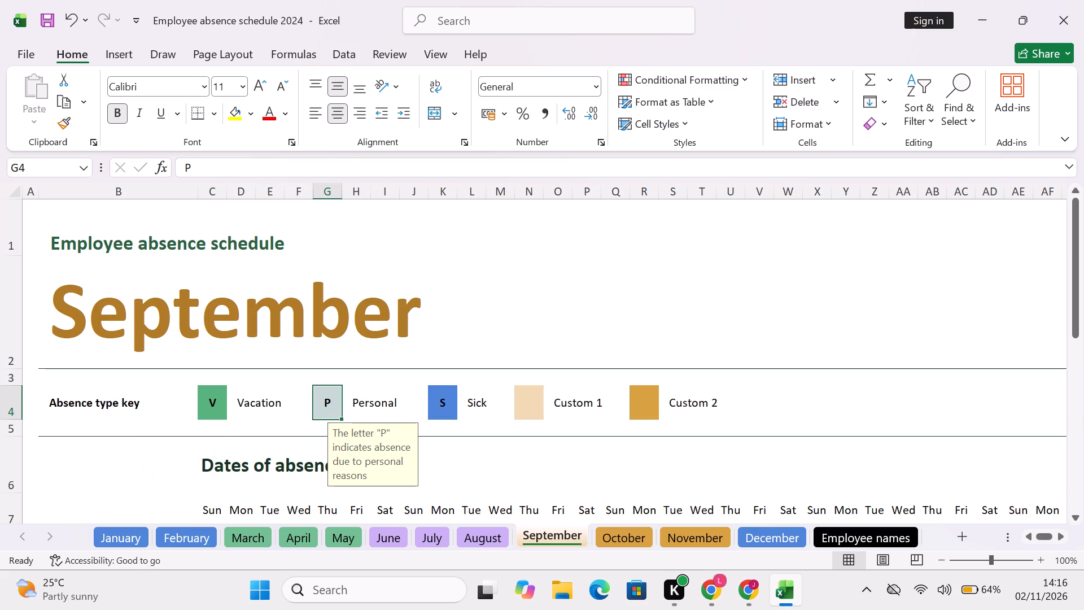
key(Left)
key(Left)
key(Left)
key(Right)
key(Right)
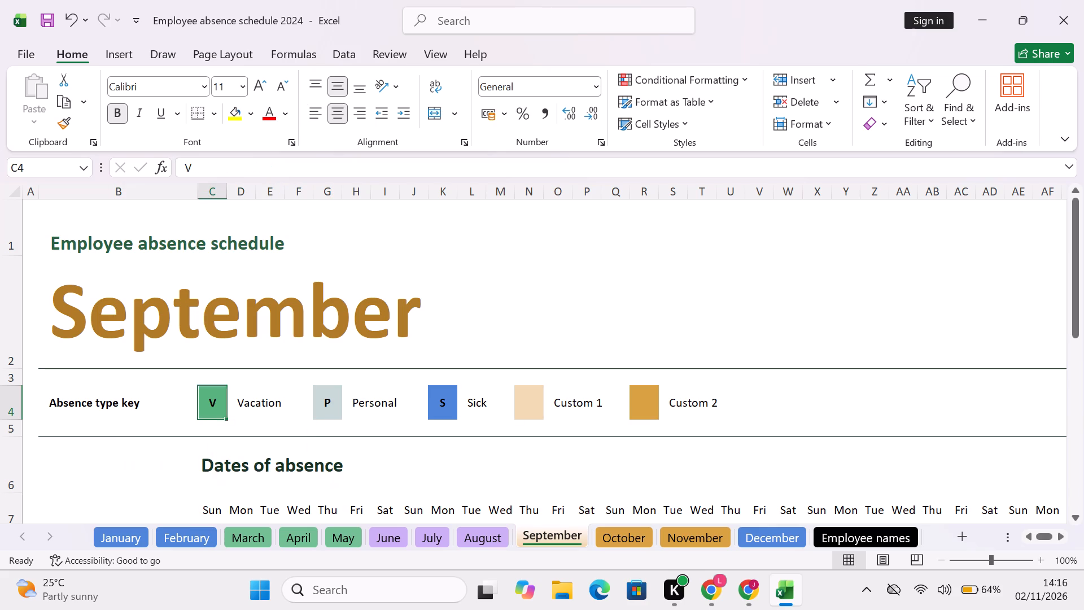
key(Right)
key(Left)
key(Left)
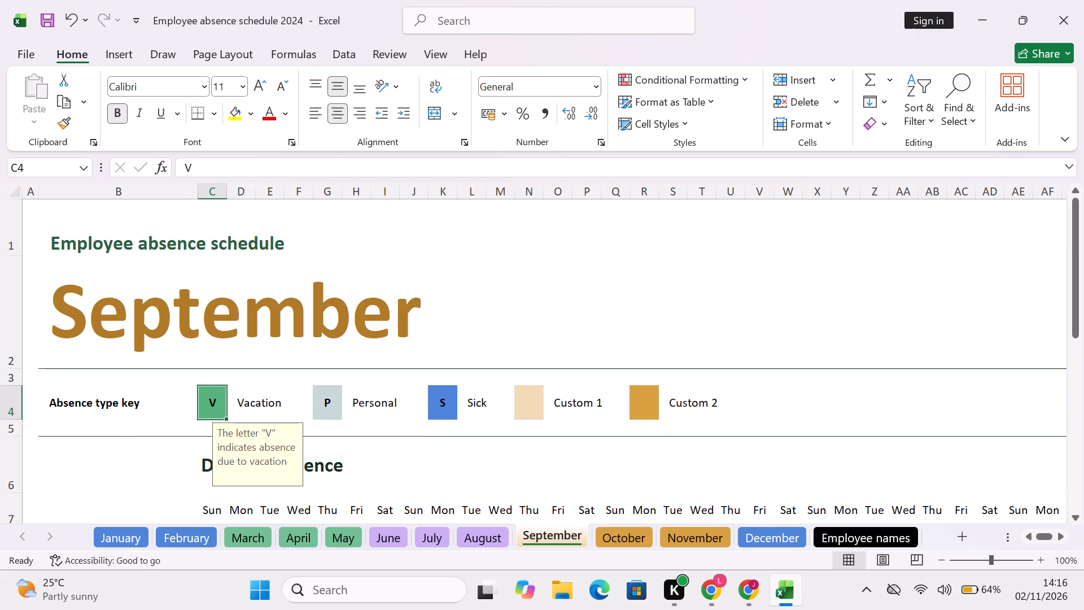
key(Right)
key(Right)
key(Right)
key(Right)
key(Left)
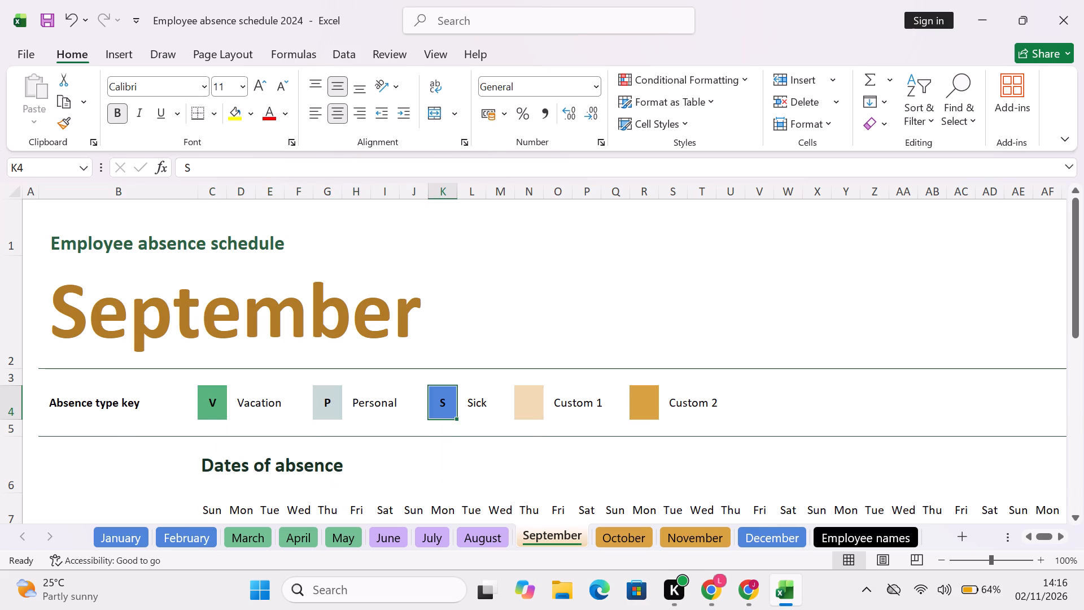
key(Right)
key(Right)
key(Left)
key(Right)
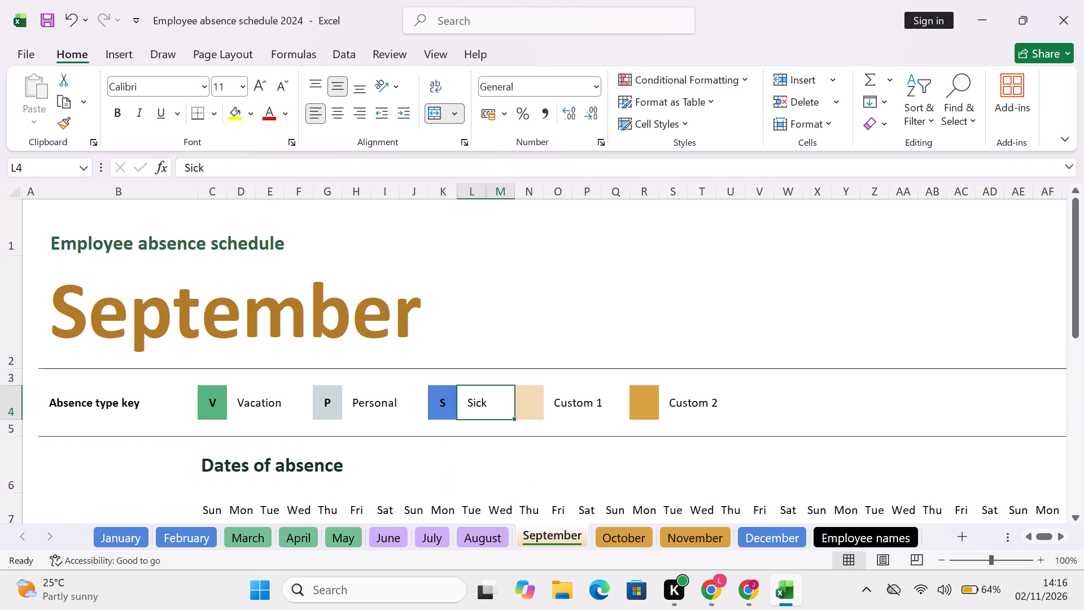
key(Right)
key(Right)
key(Right)
key(Right)
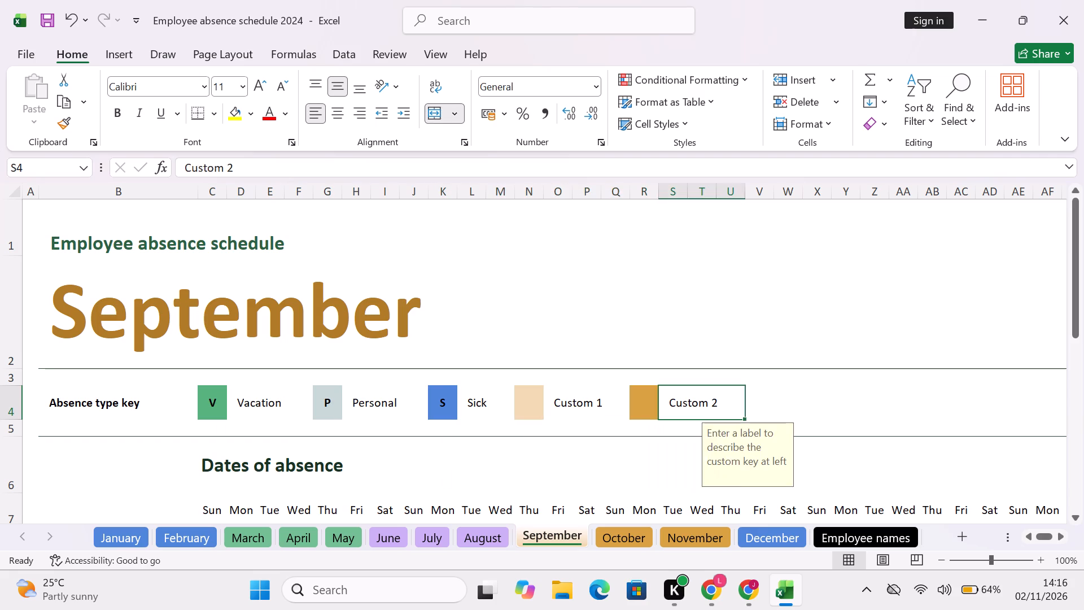
Inspect the rest of the absence type key row across the full width of the September schedule.
key(Right)
key(Right)
key(Right)
key(Right)
key(Right)
key(Right)
key(Right)
key(Right)
key(Right)
key(Right)
key(Right)
key(Right)
key(Right)
key(Right)
key(Right)
key(Right)
key(Right)
key(Right)
key(Right)
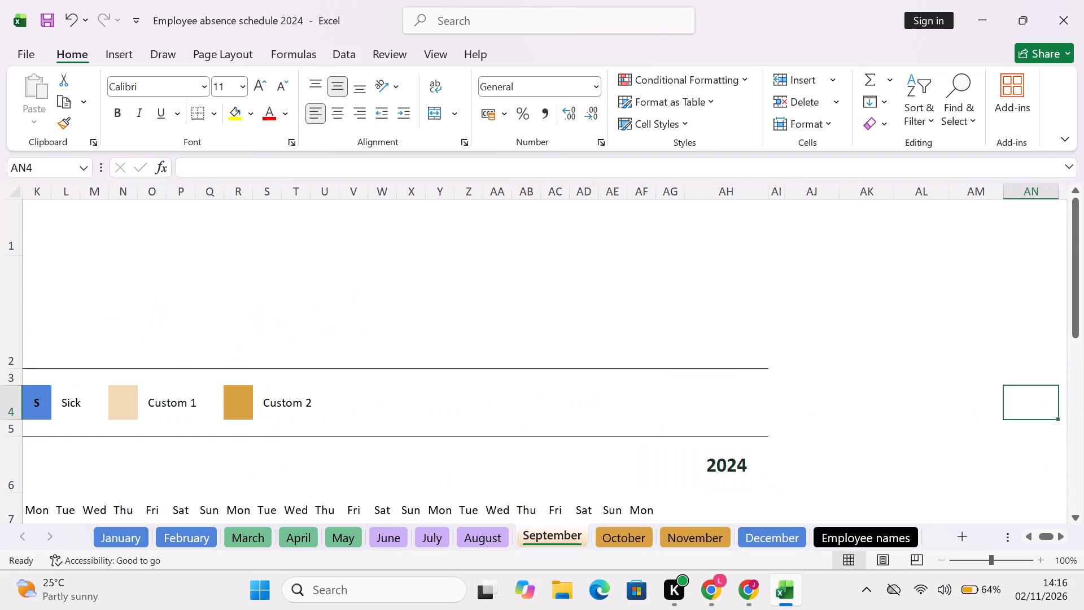
key(Left)
key(Left)
key(Left)
key(Left)
key(Left)
key(Left)
key(Left)
key(Left)
key(Left)
key(Left)
key(Left)
key(Left)
key(Left)
key(Left)
key(Left)
key(Left)
key(Left)
key(Left)
key(Left)
key(Left)
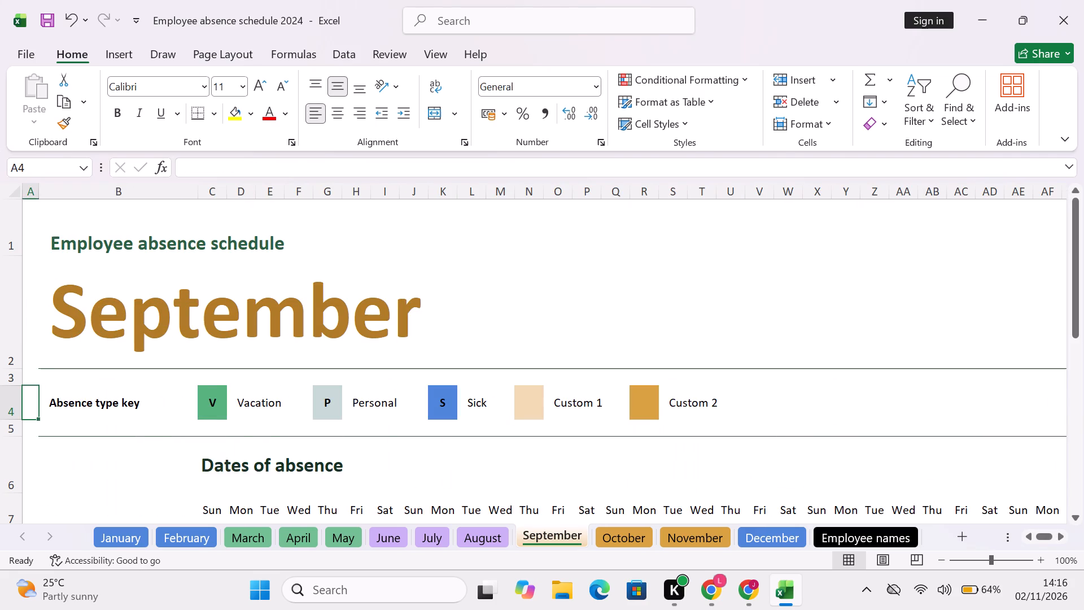
key(Right)
key(Right)
key(Right)
key(Right)
key(Right)
key(Right)
key(Right)
key(Right)
key(Right)
key(Right)
key(Right)
key(Right)
key(Right)
key(Right)
key(Right)
key(Right)
key(Right)
key(Right)
key(Right)
key(Right)
key(Right)
key(Right)
key(Right)
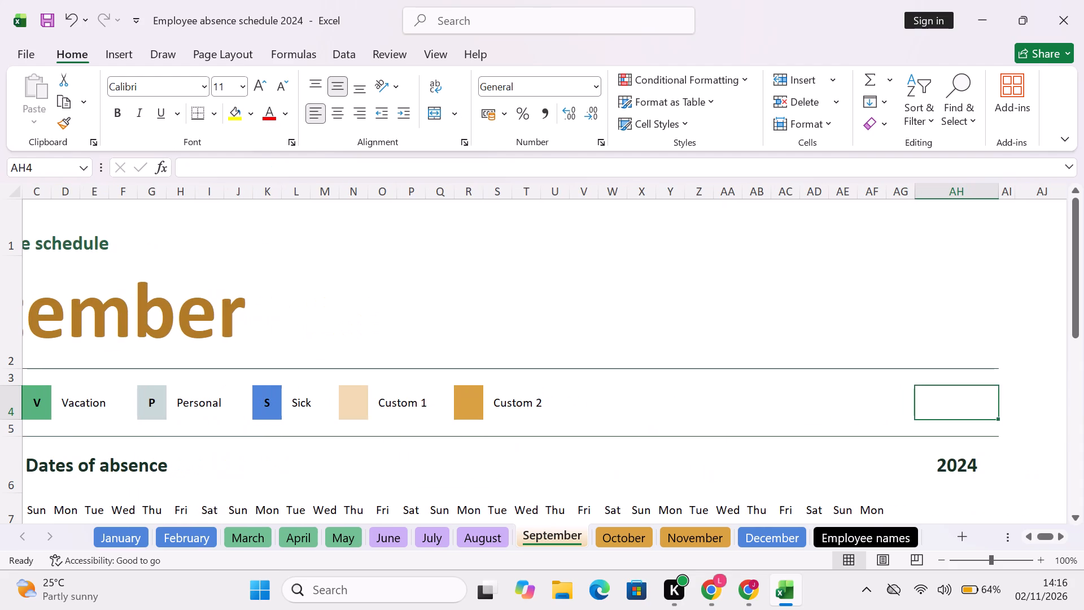
Examine the Dates of absence heading row across the September schedule, through to the year cell.
key(Down)
key(Down)
key(Left)
key(Left)
key(Left)
key(Left)
key(Left)
key(Left)
key(Left)
key(Left)
key(Left)
key(Left)
key(Left)
key(Left)
key(Left)
key(Left)
key(Left)
key(Left)
key(Left)
key(Left)
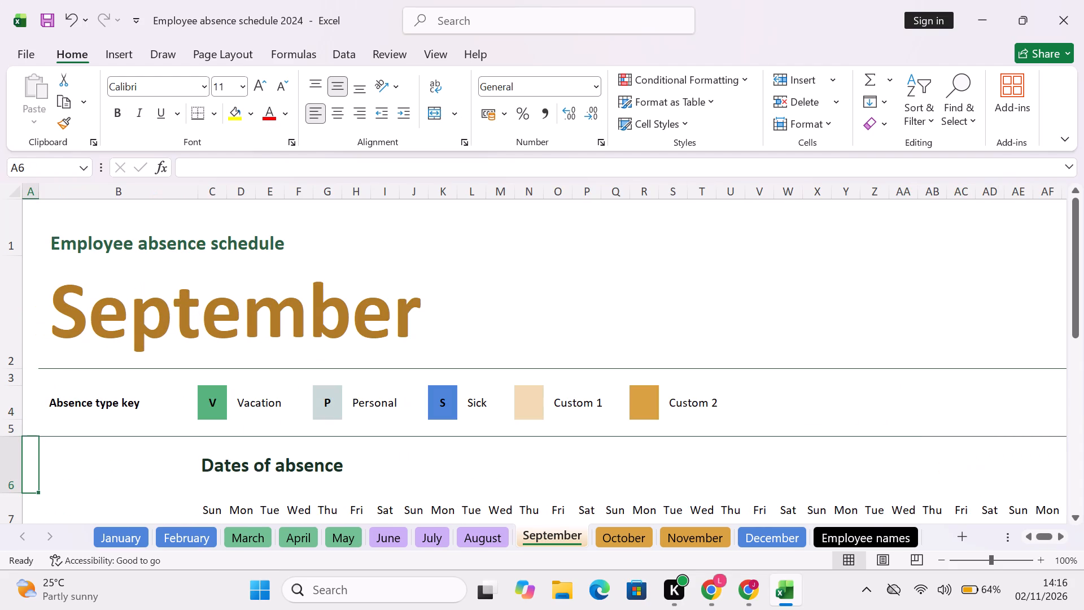
key(Right)
key(Right)
key(Right)
key(Left)
key(Left)
key(Left)
key(Left)
key(Left)
key(Left)
key(Left)
key(Left)
key(Left)
key(Left)
key(Left)
key(Left)
key(Left)
key(Left)
key(Left)
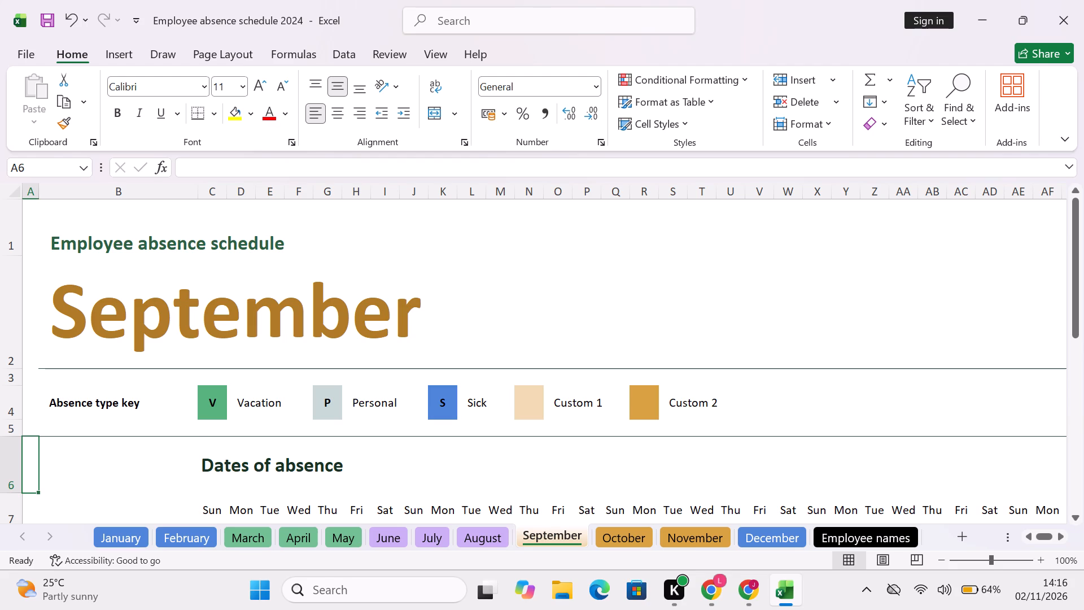
key(Right)
key(Right)
key(Right)
key(Right)
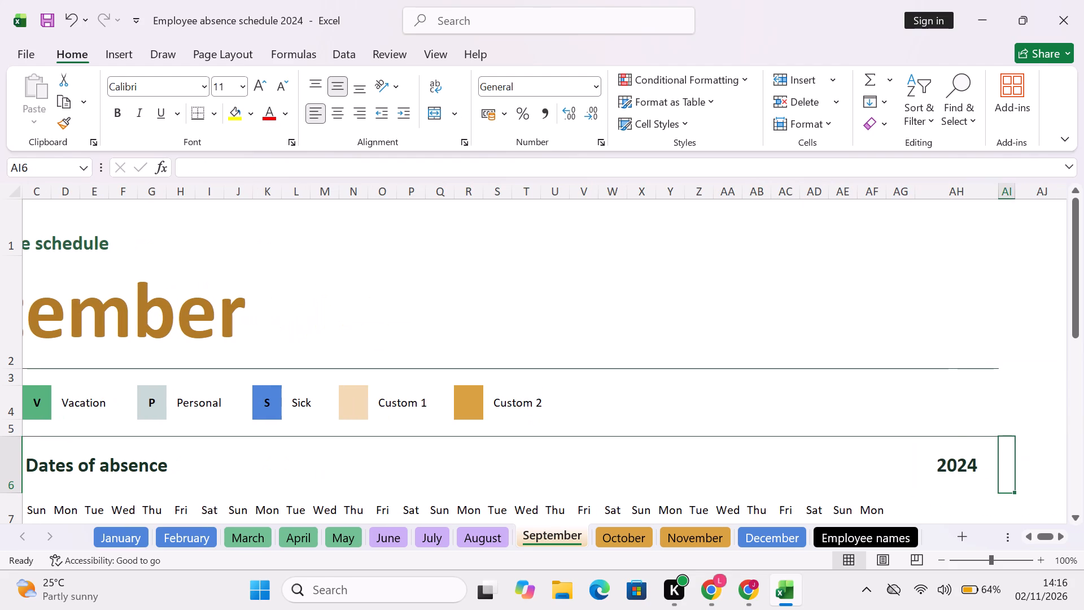
Look back along the September Dates of absence heading row and across to the cell past the year.
key(Left)
key(Left)
key(Left)
key(Left)
key(Left)
key(Left)
key(Left)
key(Left)
key(Left)
key(Left)
key(Left)
key(Left)
key(Left)
key(Left)
key(Left)
key(Left)
key(Left)
key(Left)
key(Left)
key(Left)
key(Right)
key(Right)
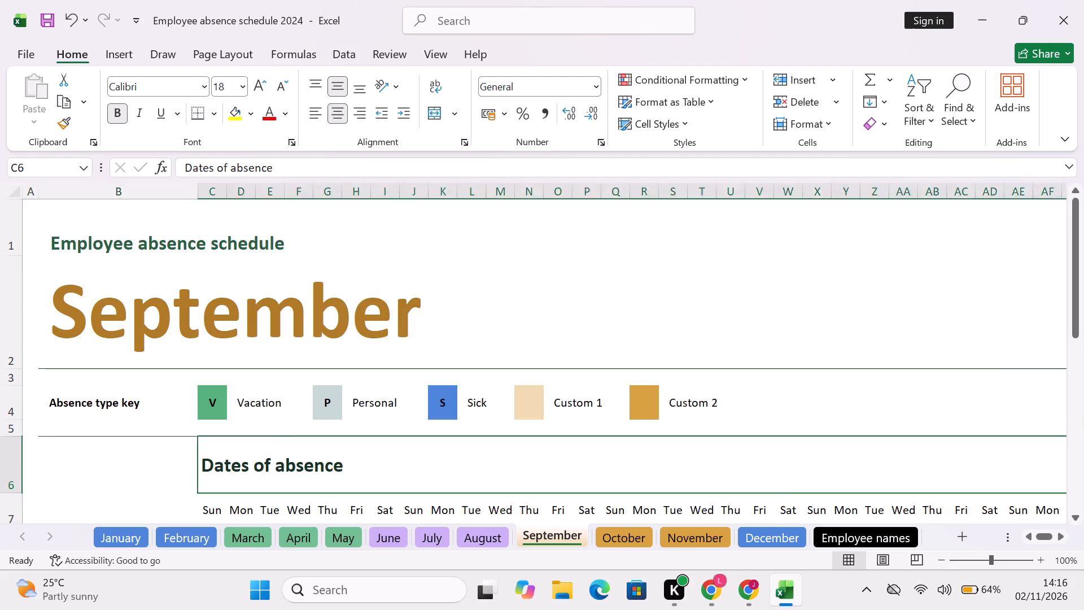
key(Down)
key(Up)
key(Right)
key(Right)
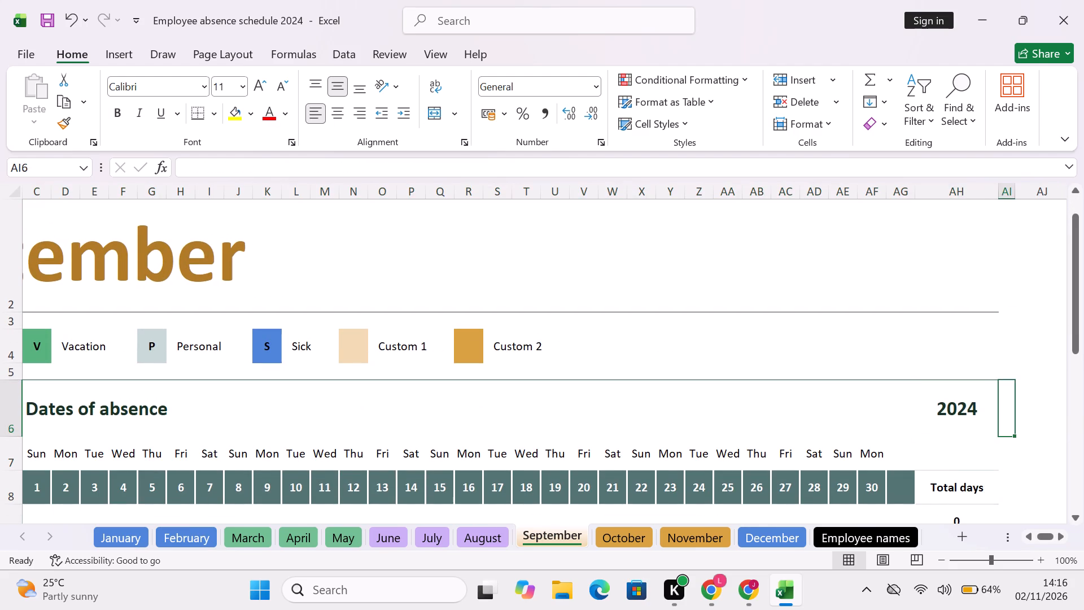
Recheck the Dates of absence heading and the year cell at the end of that row on the September sheet.
key(Left)
key(Left)
key(Left)
key(Left)
key(Left)
key(Left)
key(Left)
key(Left)
key(Left)
key(Left)
key(Left)
key(Left)
key(Left)
key(Left)
key(Left)
key(Left)
key(Left)
key(Left)
key(Left)
key(Left)
key(Left)
key(Right)
key(Right)
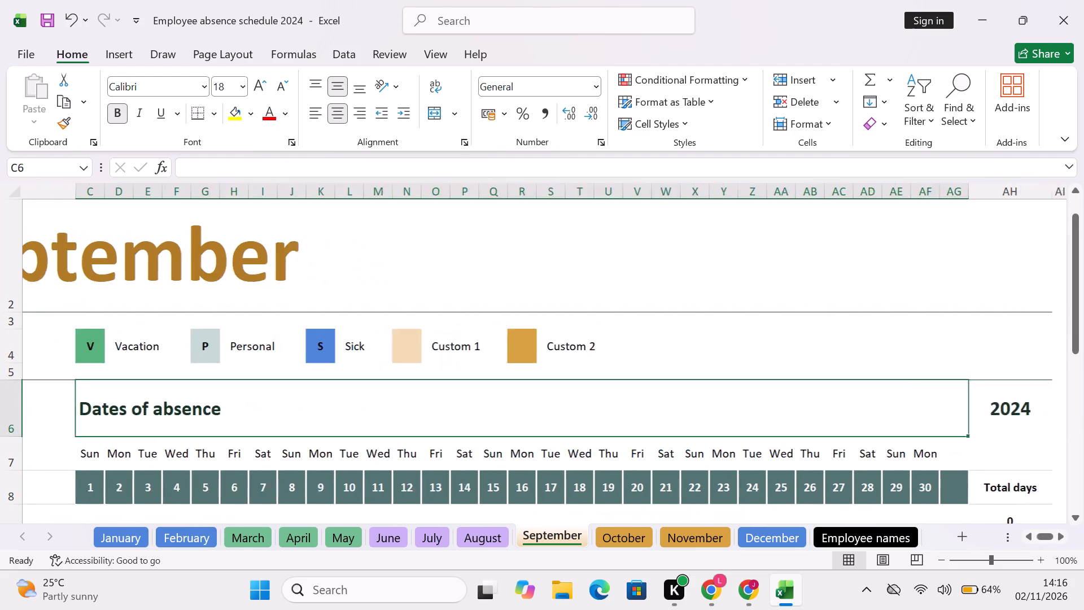
key(Right)
key(Right)
key(Left)
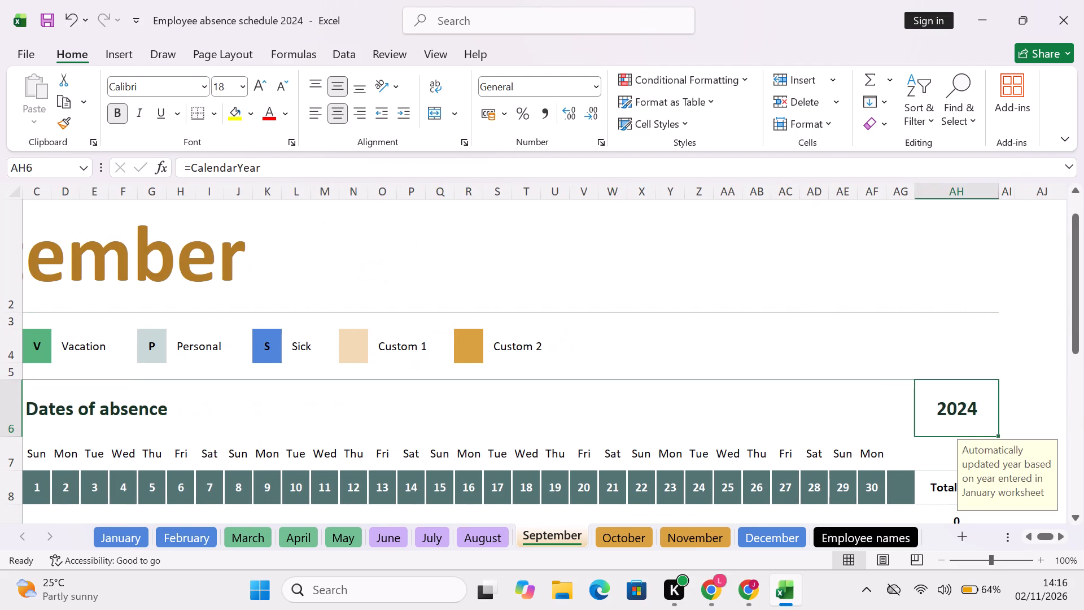
key(Down)
key(Up)
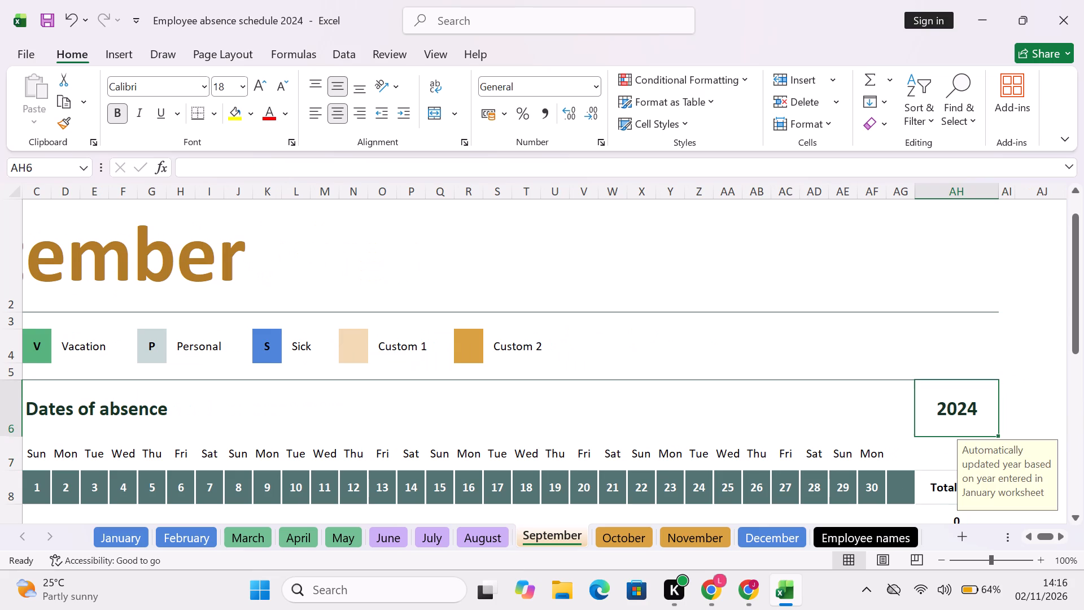
Examine the September day-number header row from the Total days column back to the Employee name column.
key(Down)
key(Down)
key(Down)
key(Up)
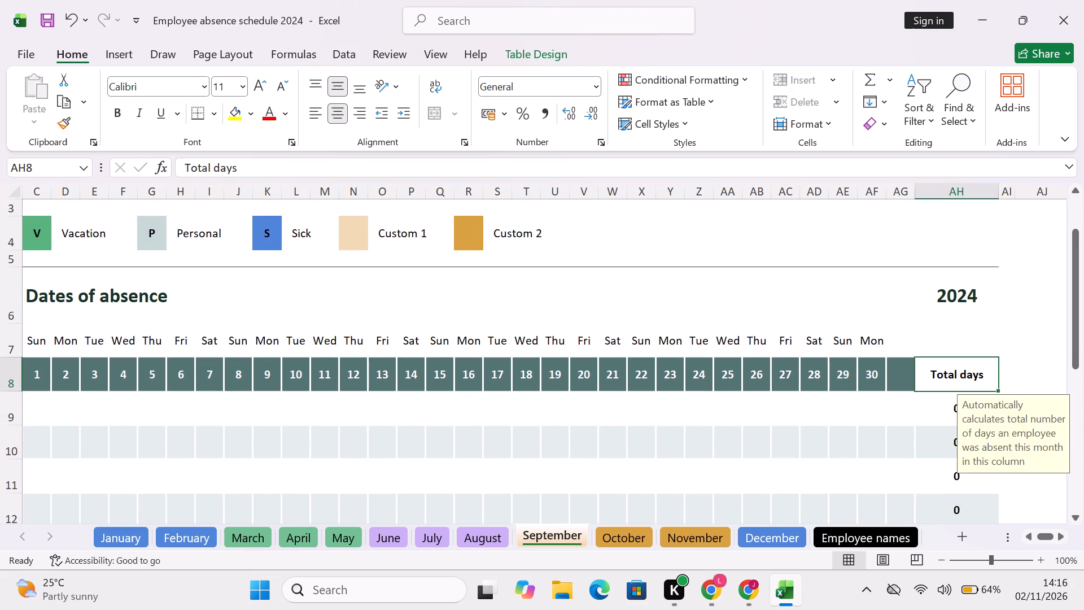
key(Left)
key(Left)
key(Left)
key(Left)
key(Left)
key(Left)
key(Left)
key(Left)
key(Left)
key(Left)
key(Left)
key(Left)
key(Left)
key(Left)
key(Left)
key(Left)
key(Left)
key(Left)
key(Left)
key(Left)
key(Left)
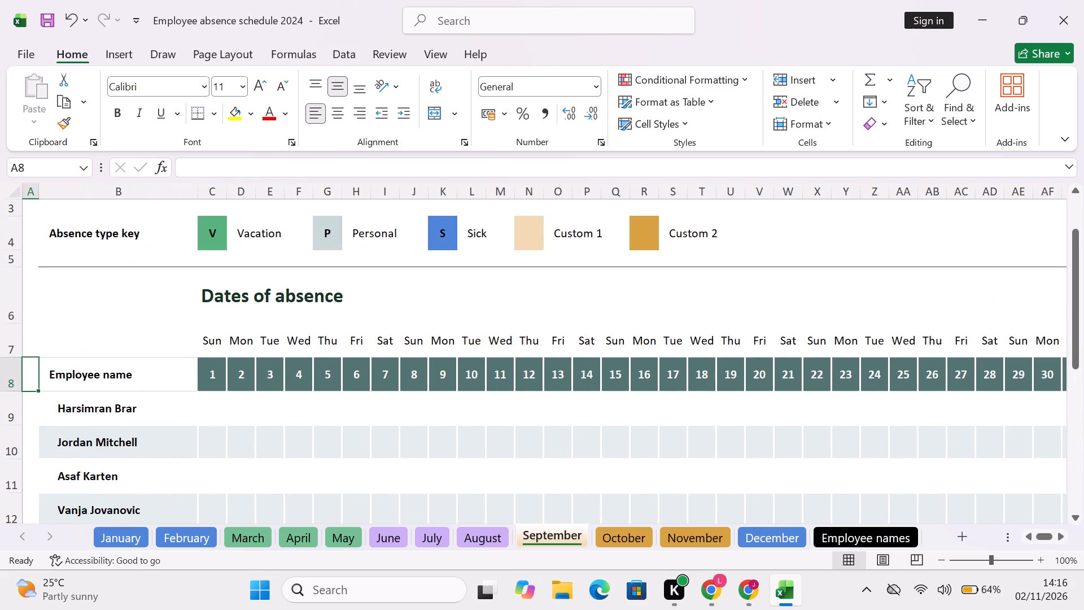
In the first employee's September row, enter v for day 1 and p for days 3 and 5.
key(Right)
key(Right)
key(Right)
key(Down)
key(Left)
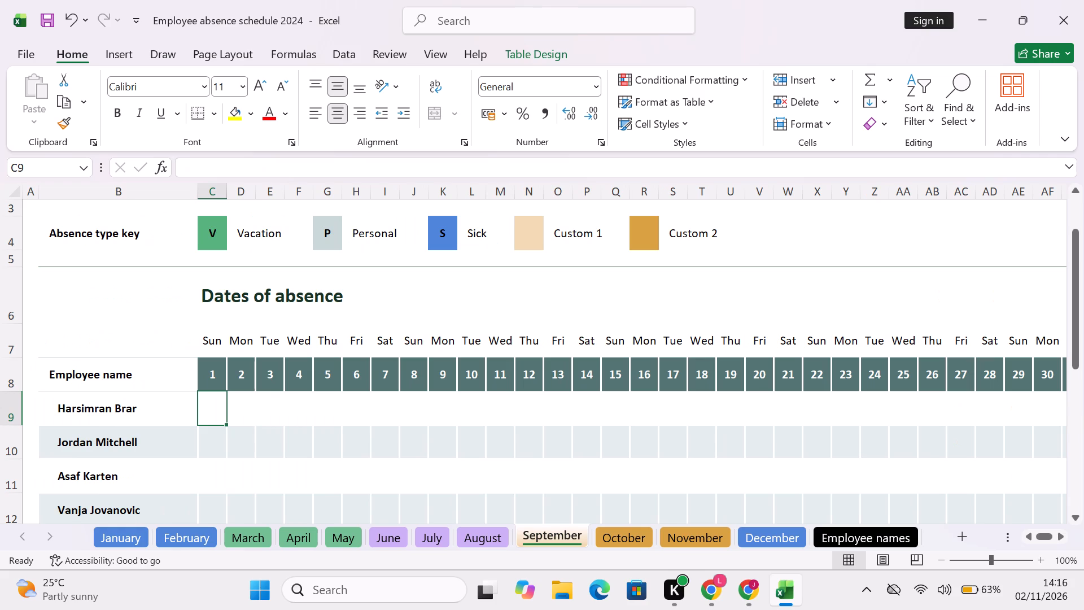
key(v)
key(Right)
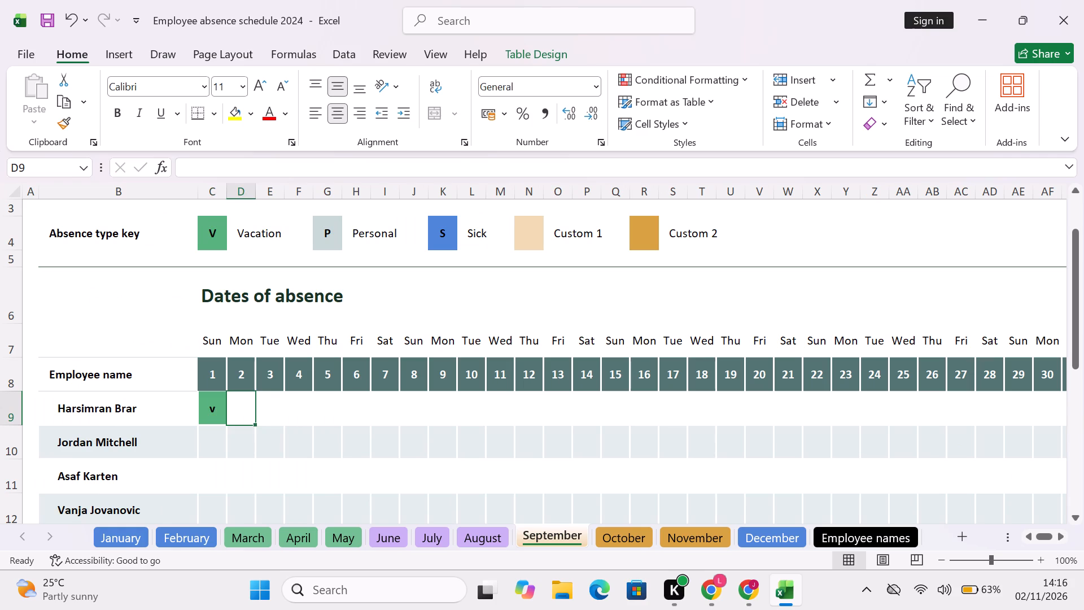
key(Right)
key(p)
key(Right)
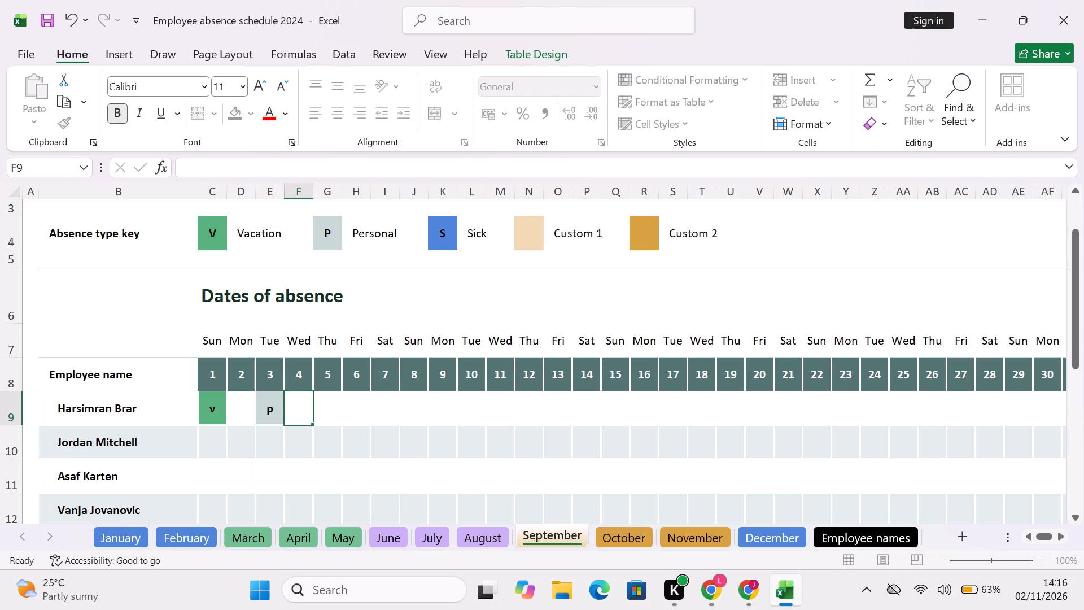
key(Right)
key(p)
key(Right)
key(Right)
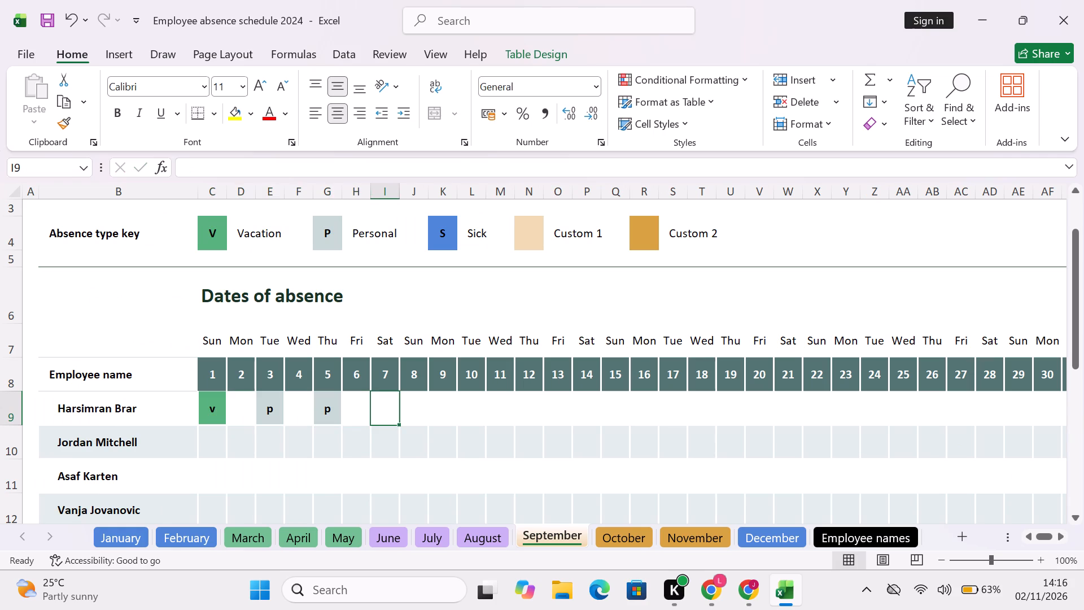
In the first employee's September row, enter v for days 7 and 8 and p for days 10 and 12.
key(v)
key(Right)
key(v)
key(Right)
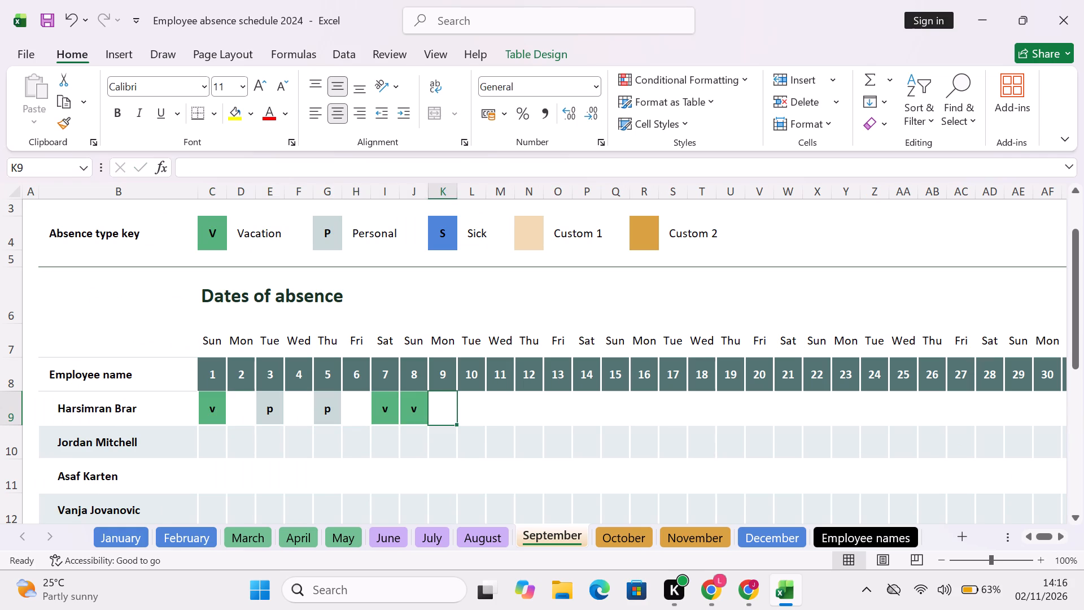
key(Right)
key(p)
key(Right)
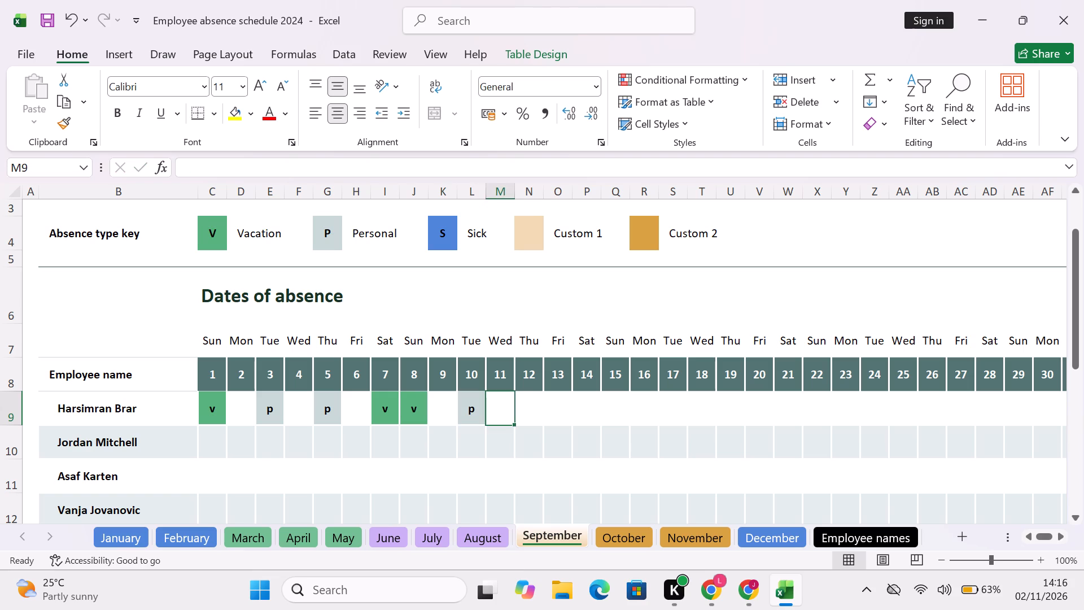
key(Right)
key(p)
key(Right)
key(Right)
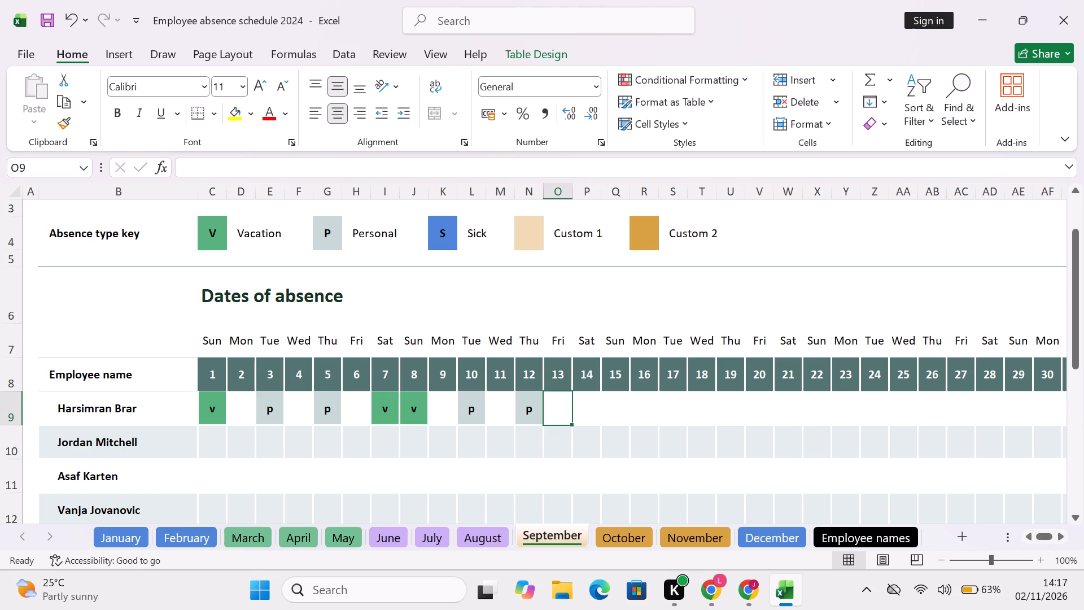
In the first employee's September row, enter v for days 14 and 15 and p for days 17 and 19.
key(Left)
key(Right)
key(v)
key(Right)
key(v)
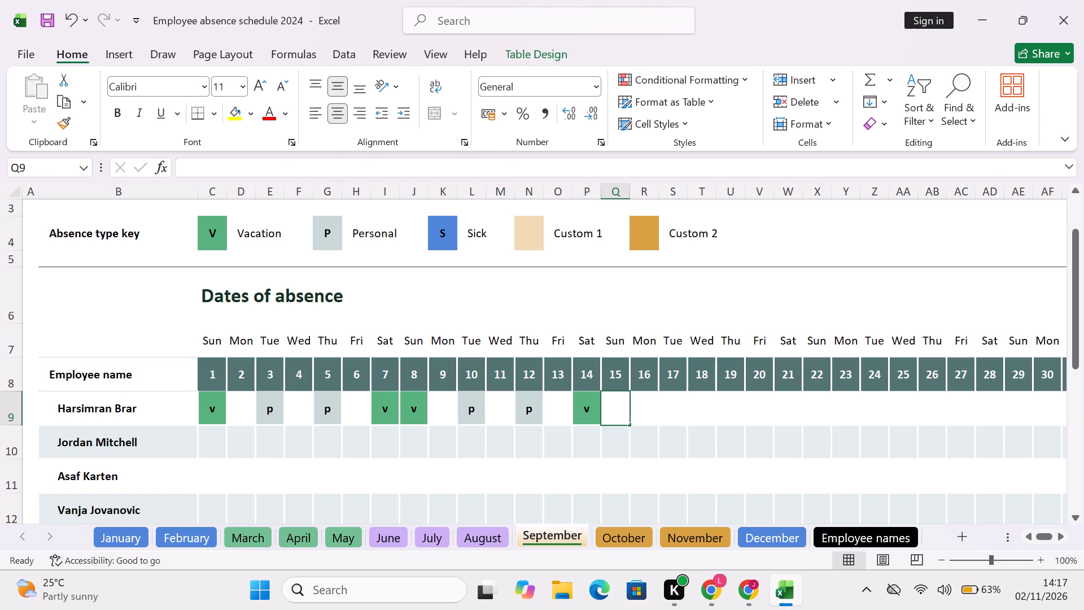
key(Right)
key(Right)
key(p)
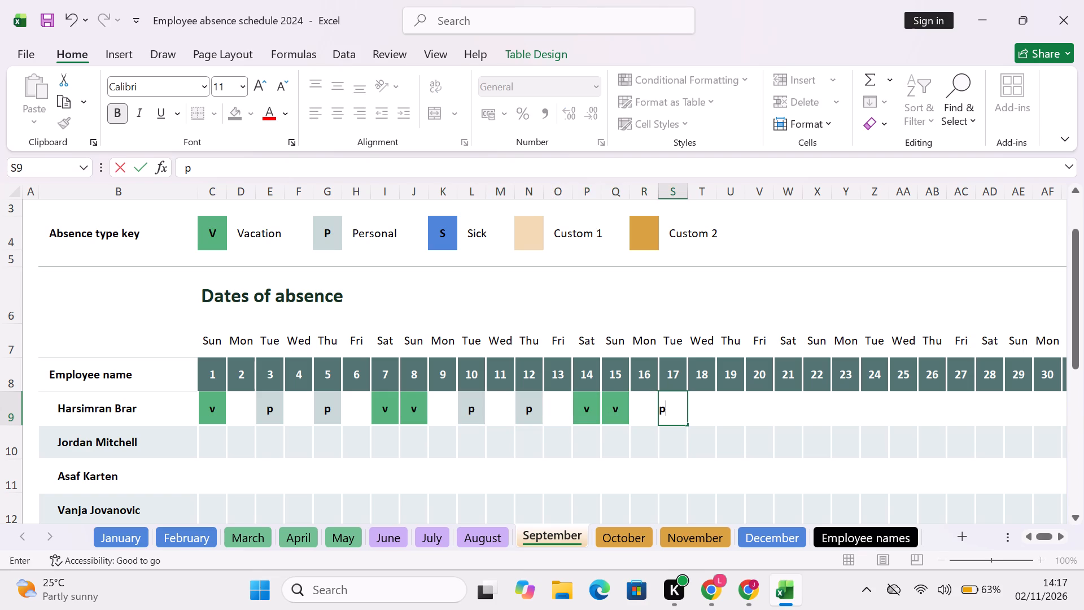
key(Right)
key(Right)
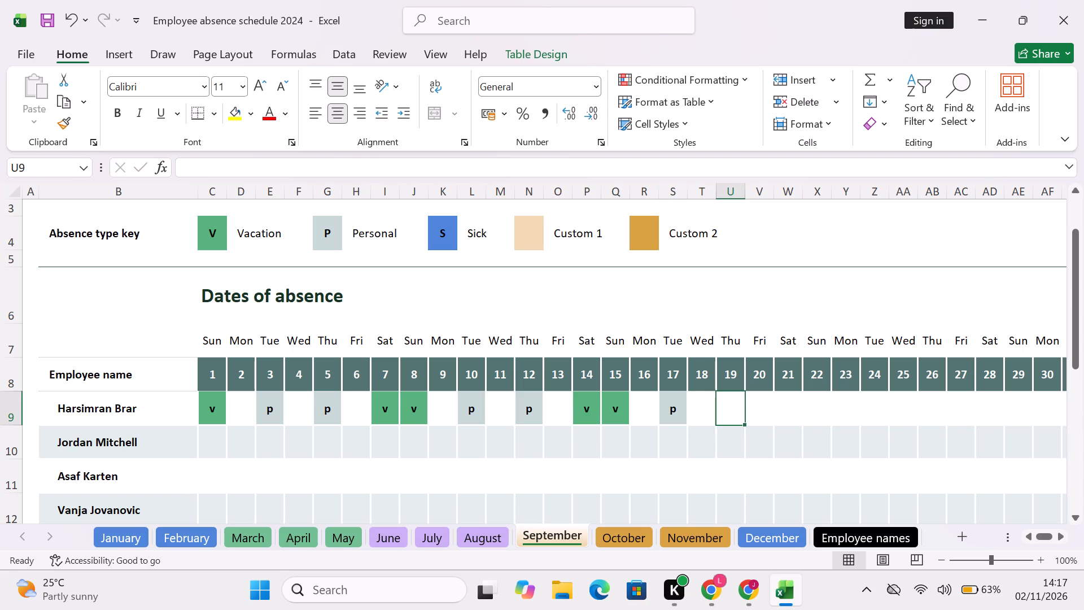
key(p)
key(Right)
key(Right)
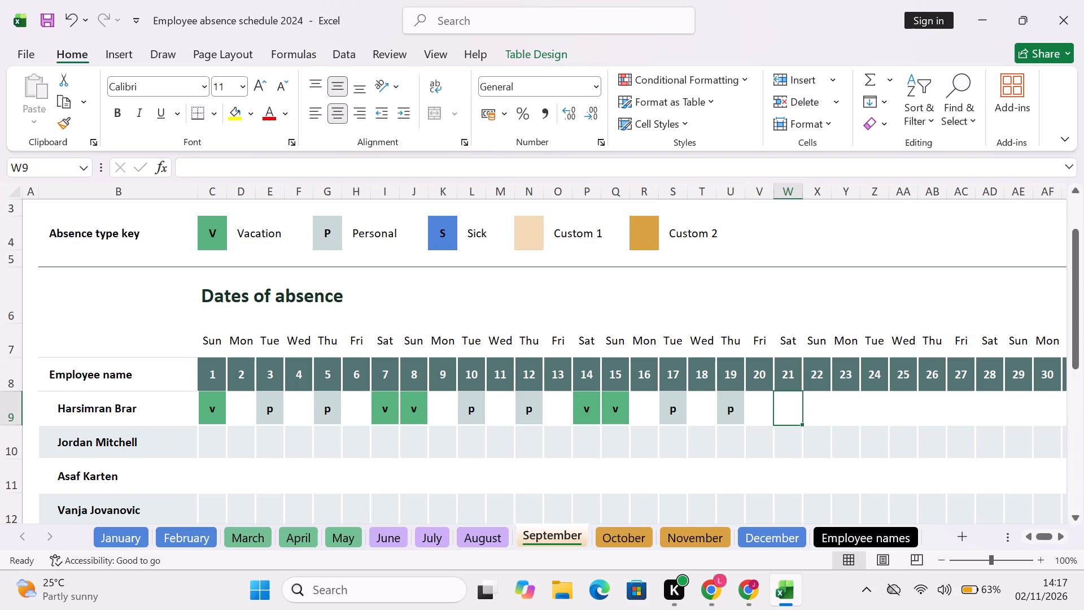
Enter v for days 21 and 22 in the first employee's September row.
key(v)
key(Right)
key(v)
key(Right)
key(Right)
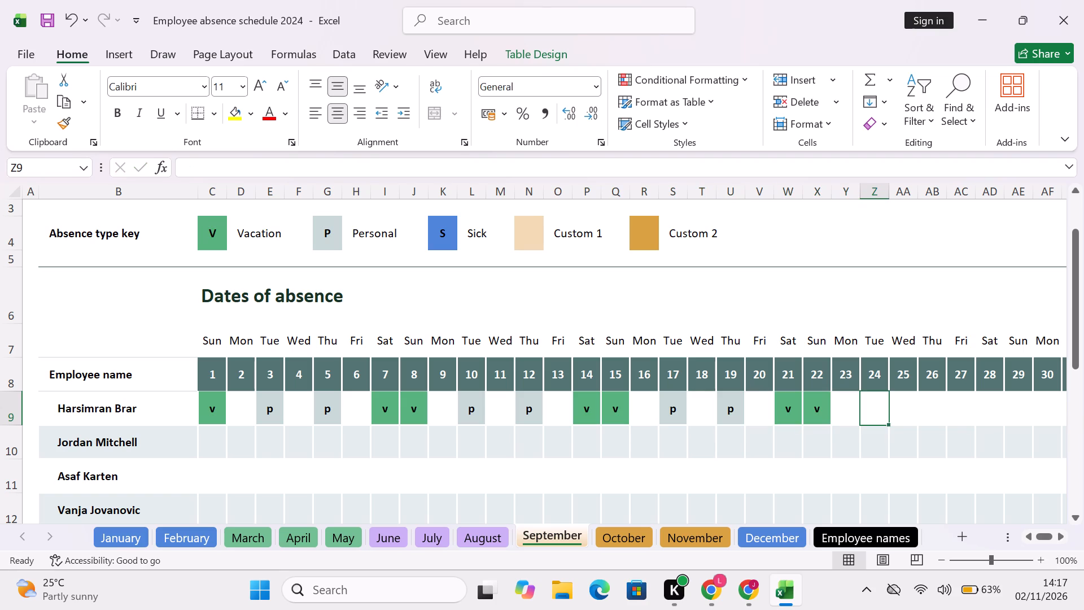
Review the vacation and personal codes already entered across the first employee's September row.
key(Left)
key(Left)
key(Left)
key(Left)
key(Left)
key(Left)
key(Left)
key(Left)
key(Left)
key(Left)
key(Left)
key(Left)
key(Left)
key(Left)
key(Left)
key(Left)
key(Left)
key(Left)
key(Left)
key(Left)
key(Left)
key(Left)
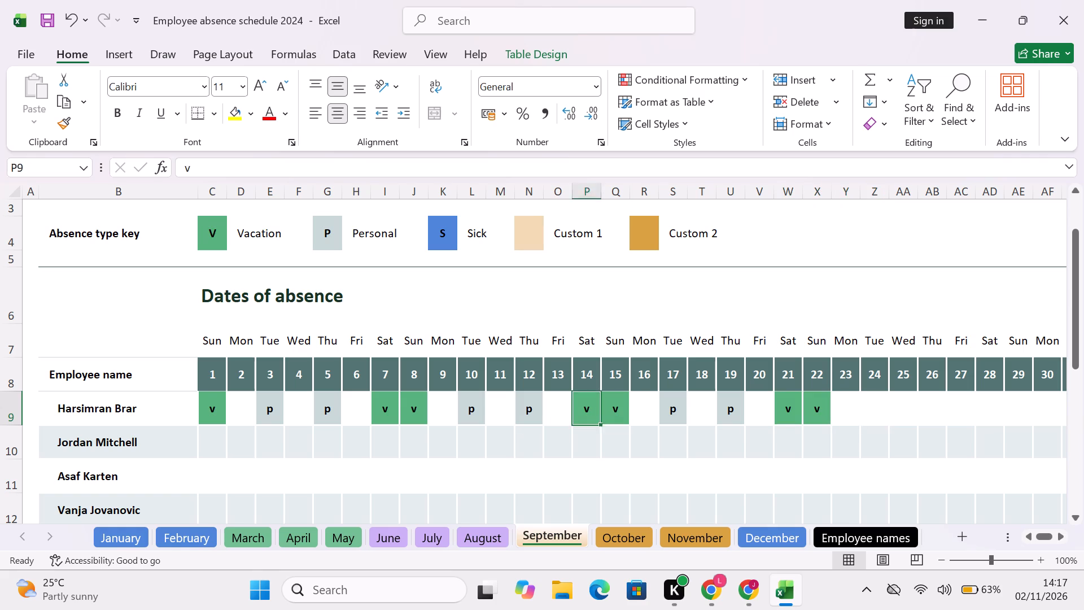
key(Left)
key(Left)
key(Left)
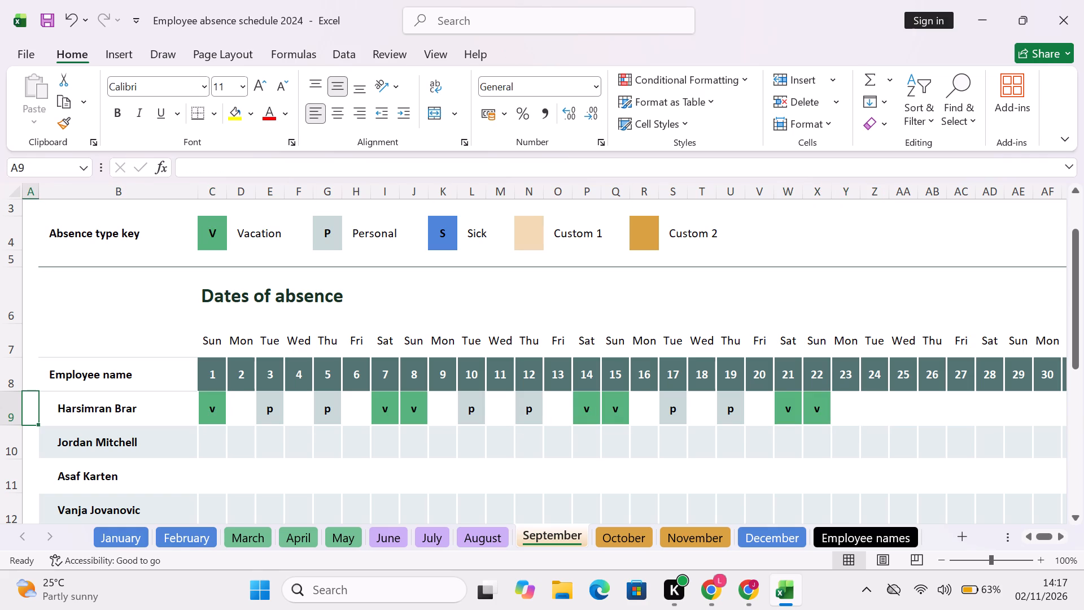
key(Right)
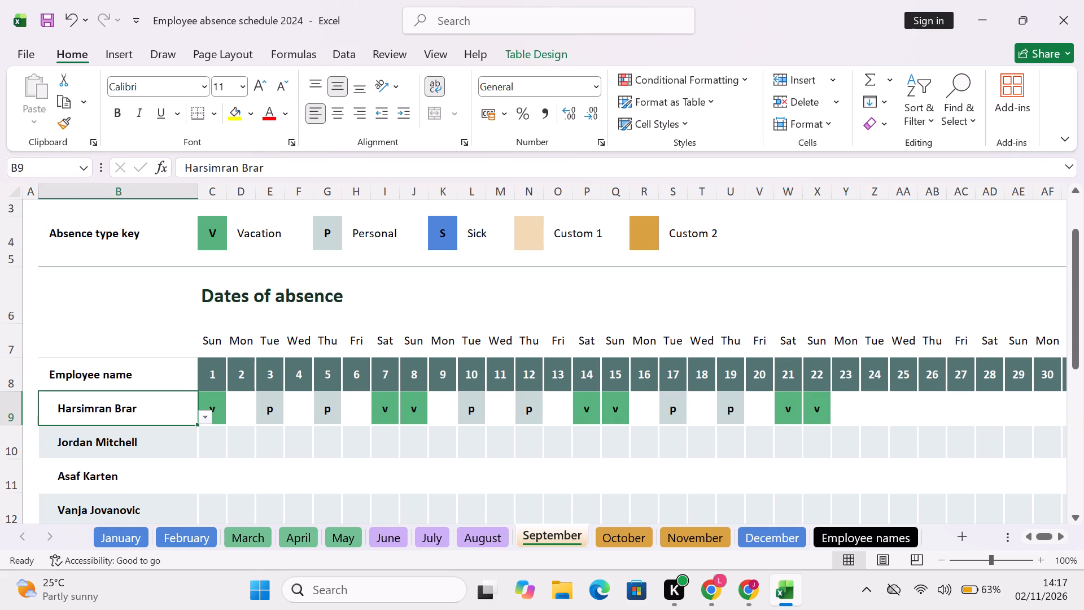
key(Right)
key(Right)
key(Right)
key(Right)
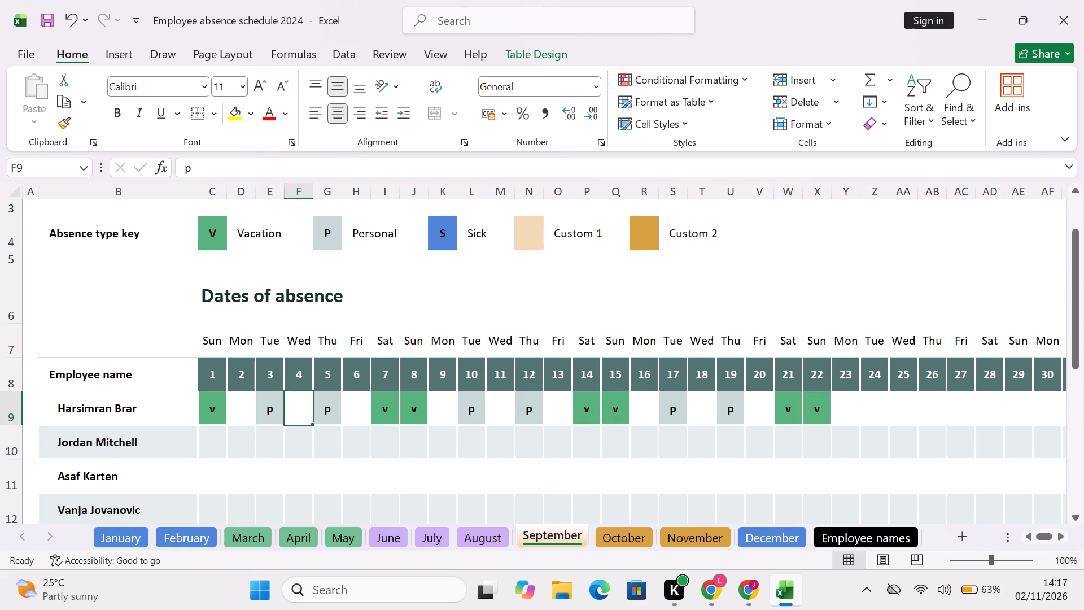
key(Left)
key(Left)
key(Left)
key(Left)
key(Left)
key(Left)
key(Left)
key(Left)
key(Left)
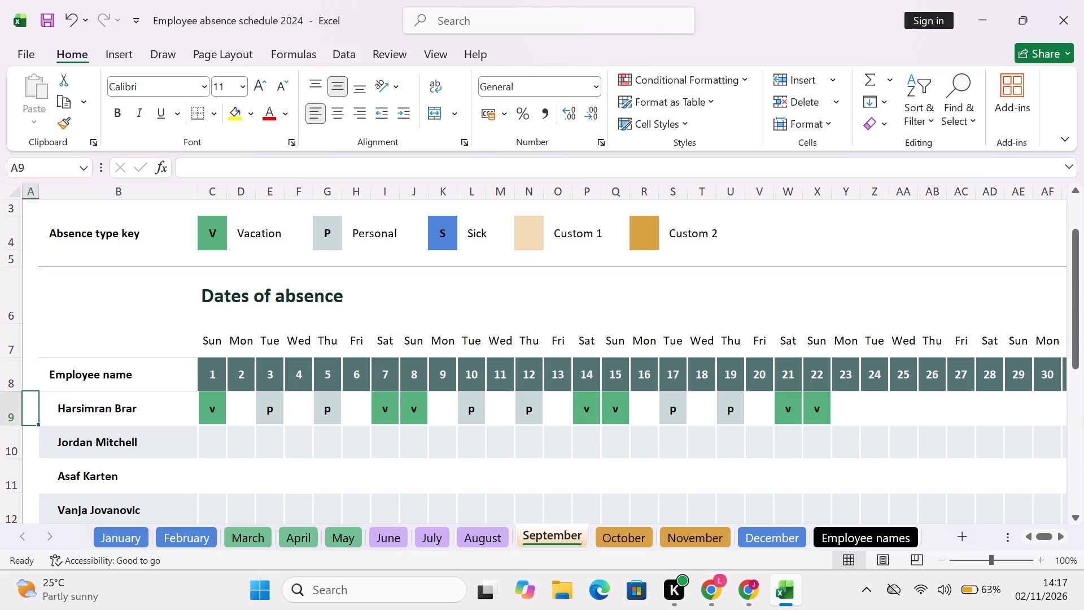
key(Right)
key(Right)
key(Right)
key(Right)
key(Right)
key(Right)
key(Right)
key(Right)
key(Right)
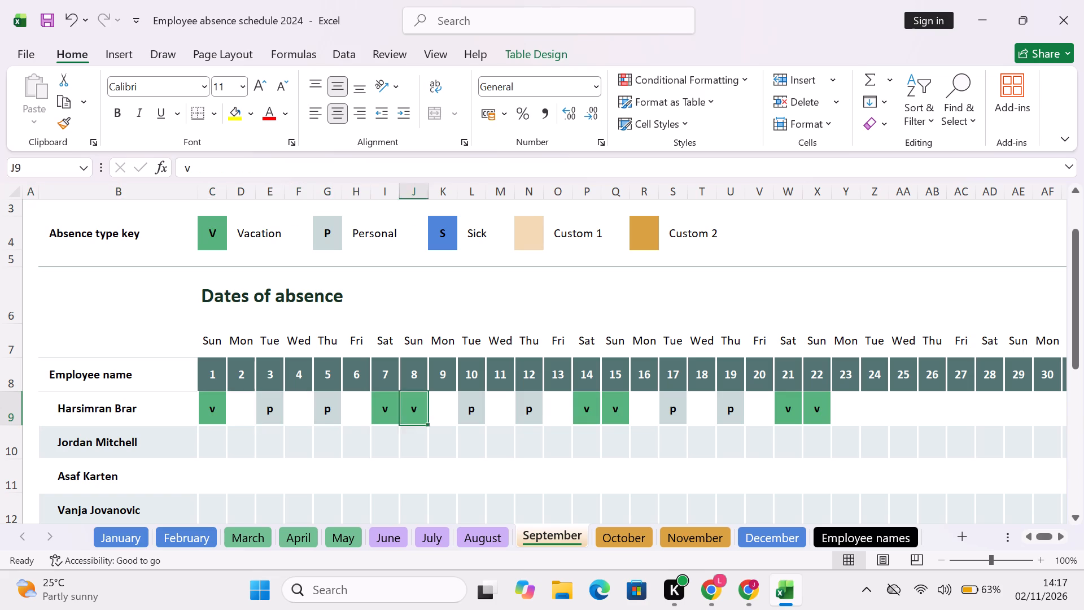
key(Right)
key(Right)
key(Right)
key(Right)
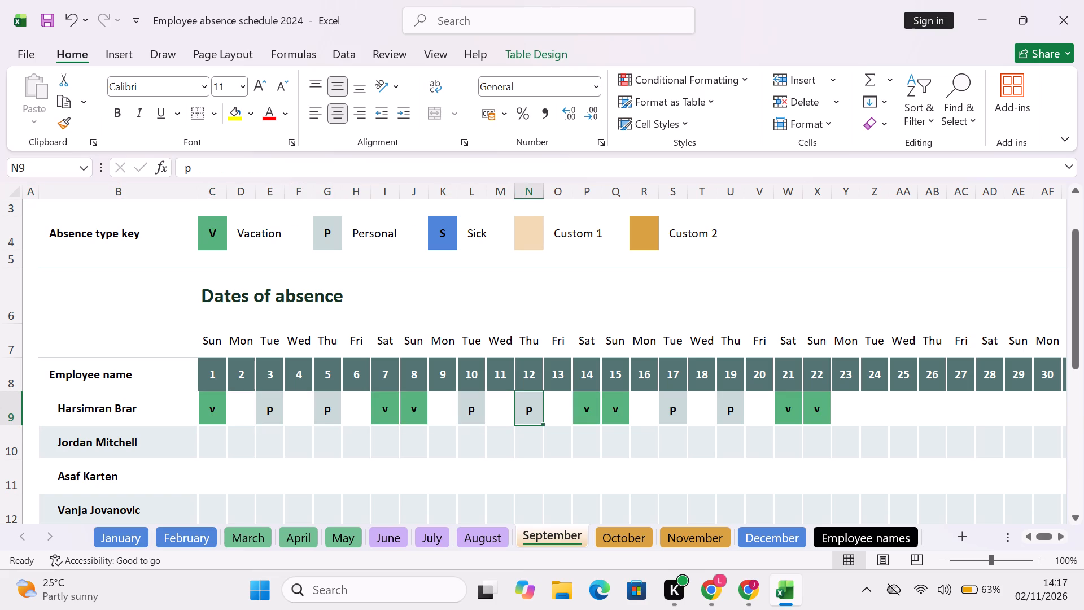
key(Right)
key(Right)
key(Right)
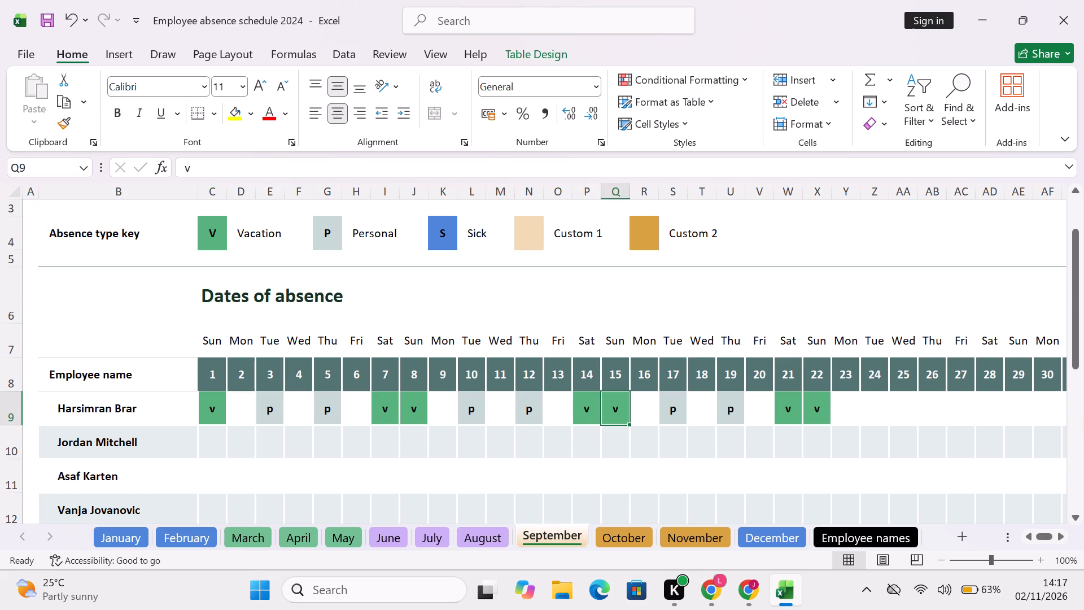
key(Right)
key(Right)
key(Right)
key(Right)
key(Right)
key(Right)
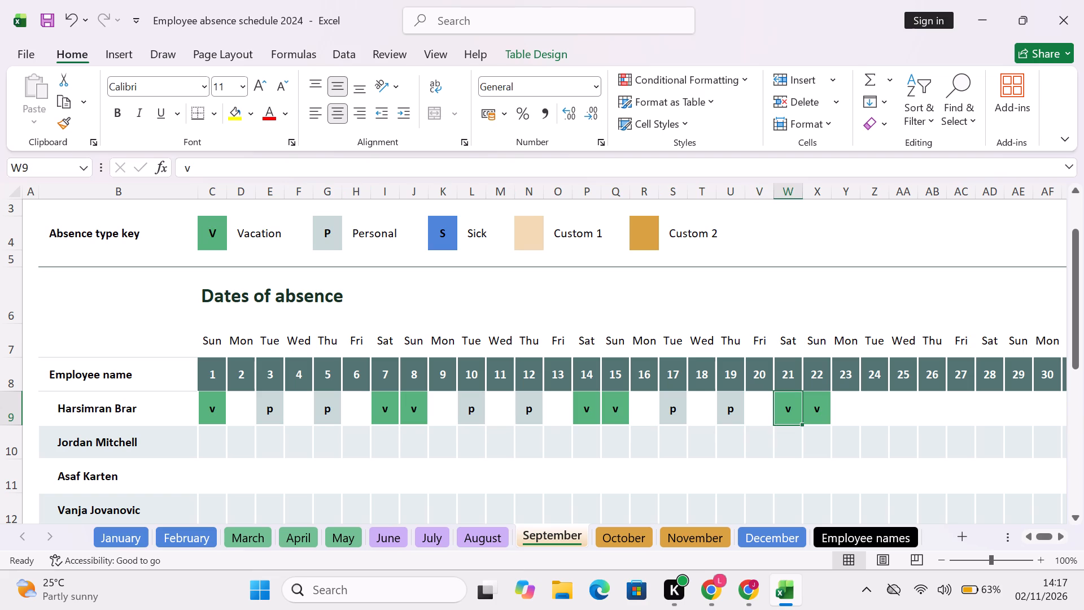
key(Left)
key(Left)
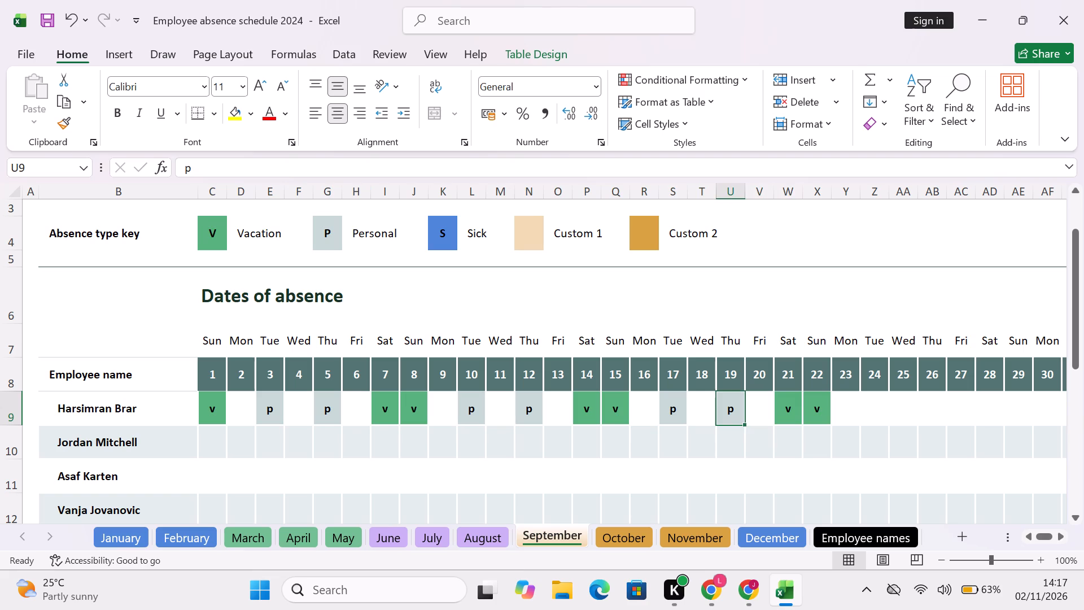
key(Left)
key(Left)
key(Right)
key(Right)
key(Left)
key(Left)
key(Left)
key(Left)
key(Left)
key(Left)
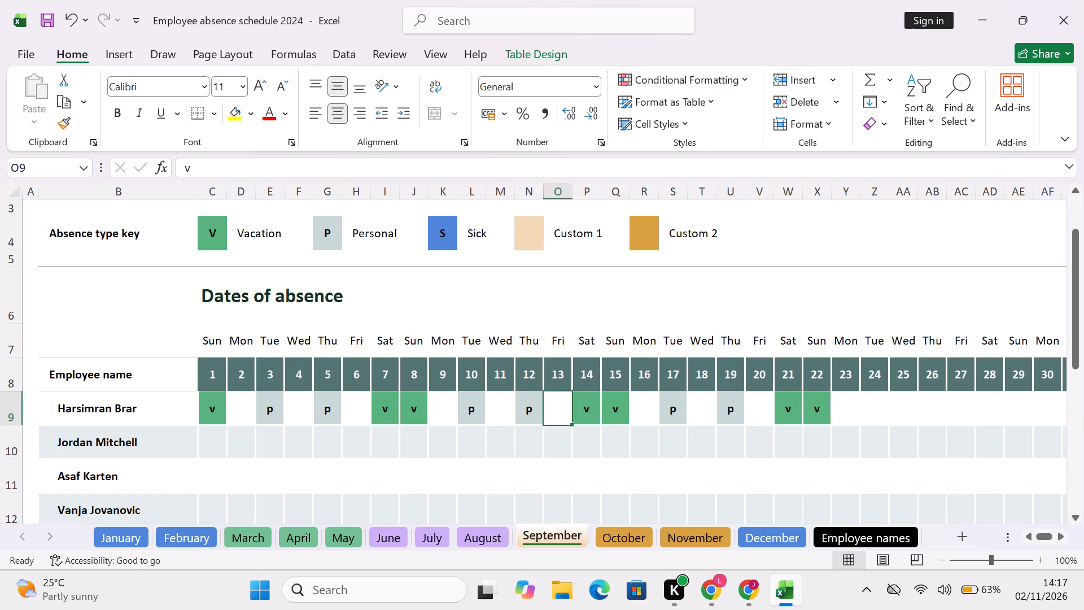
key(Left)
key(Left)
key(Left)
key(Left)
key(Left)
key(Left)
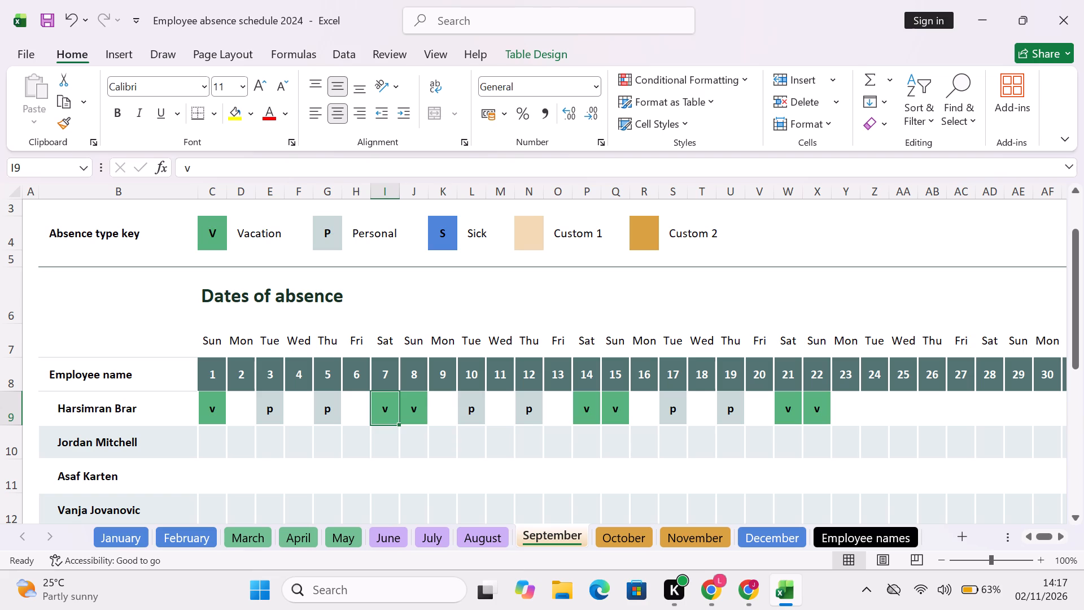
key(Left)
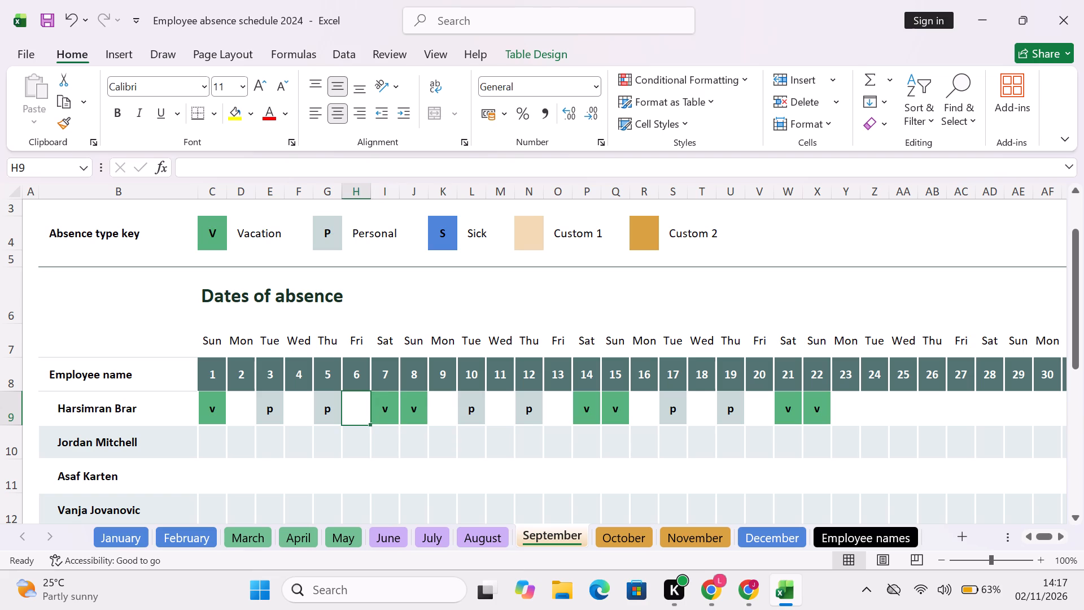
key(Right)
key(Right)
key(Right)
key(Right)
key(Right)
key(Right)
key(Right)
key(Right)
key(Right)
key(Right)
key(Right)
key(Right)
key(Right)
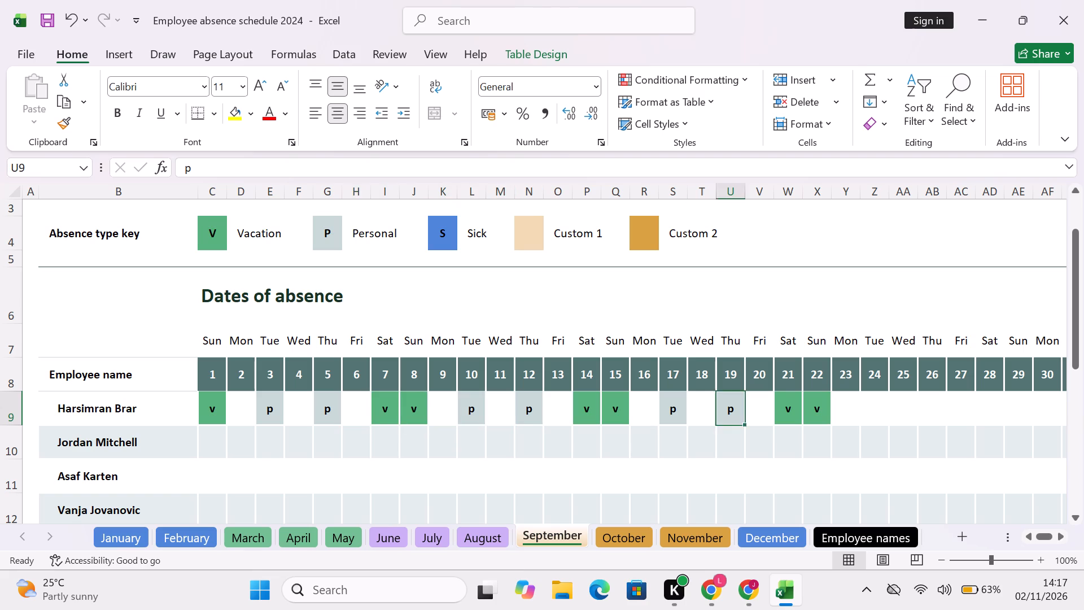
key(Right)
key(Right)
key(Right)
key(Left)
key(Left)
key(Left)
key(Left)
key(Left)
key(Left)
key(Left)
key(Left)
key(Left)
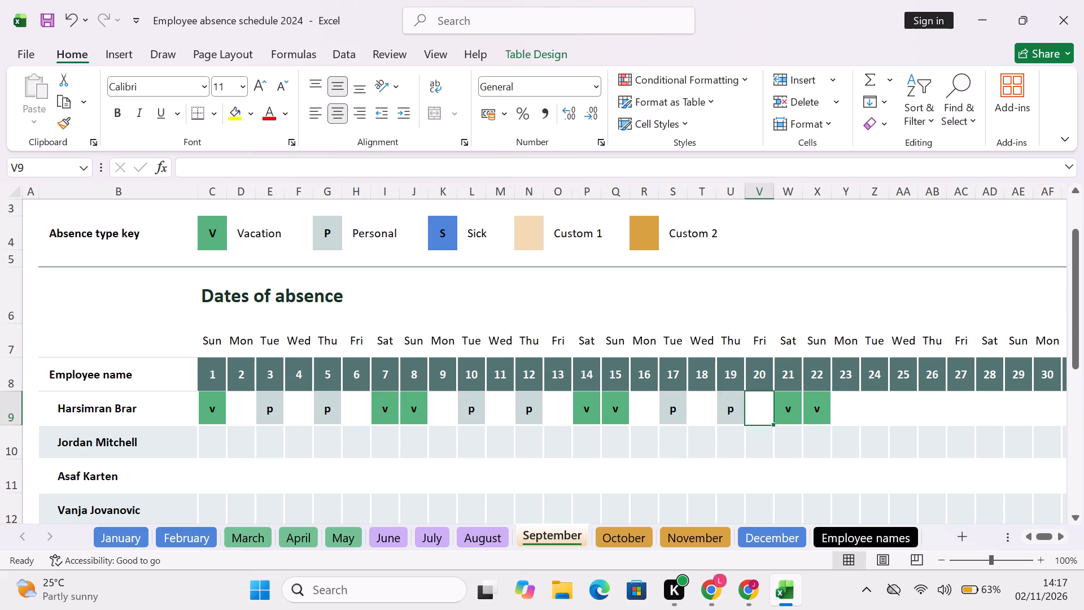
key(Left)
key(Left)
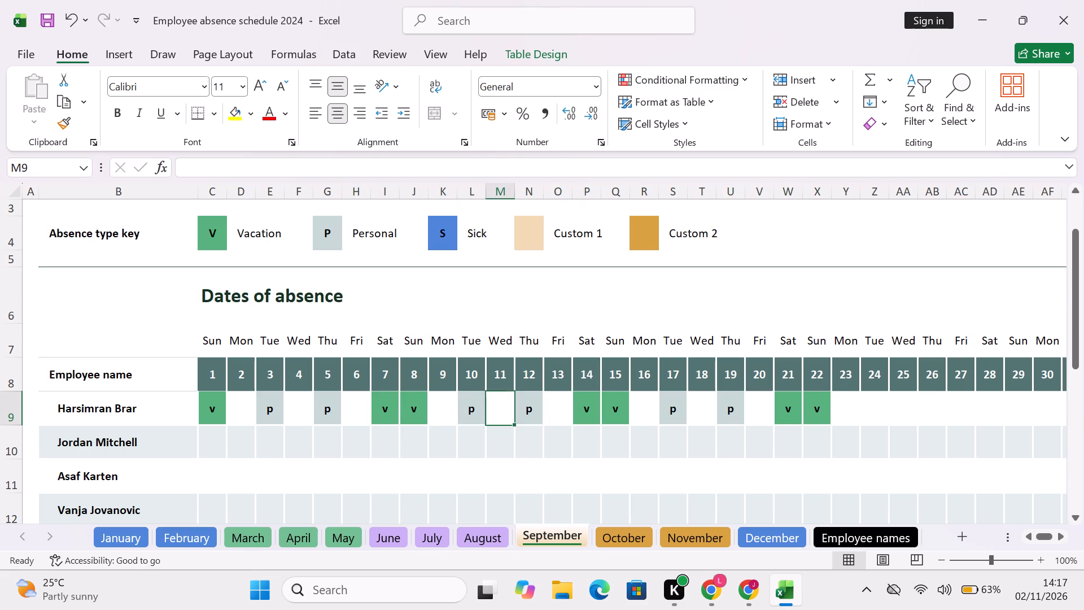
key(Left)
key(Left)
key(Left)
key(Left)
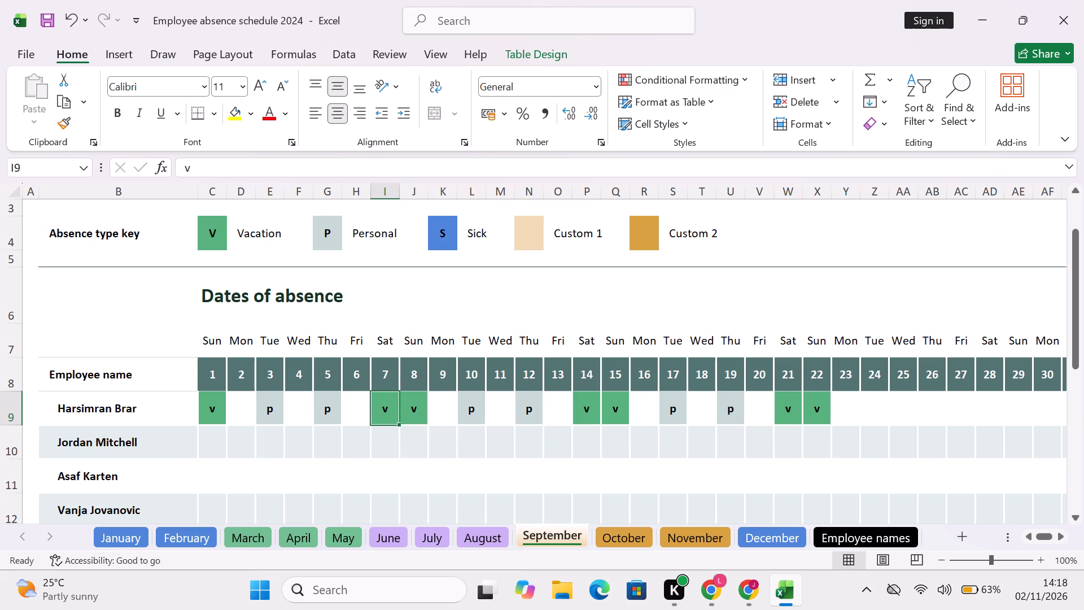
key(Right)
key(Right)
key(Right)
key(Right)
key(Right)
key(Right)
key(Right)
key(Right)
key(Right)
key(Right)
key(Right)
key(Right)
key(Right)
key(Right)
key(Right)
key(Right)
key(Right)
key(Right)
key(Right)
key(Right)
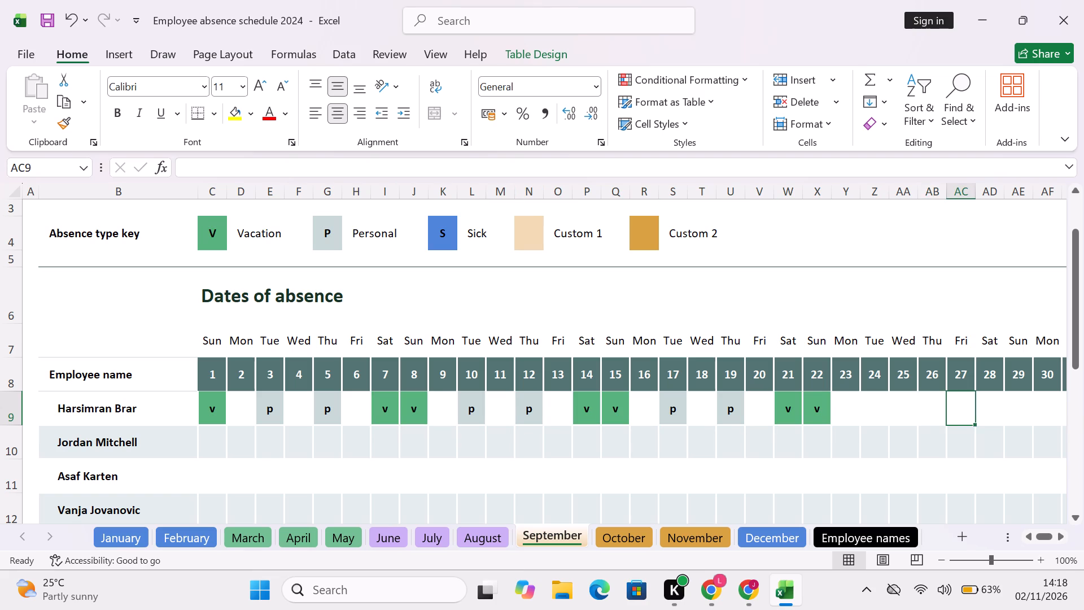
key(Left)
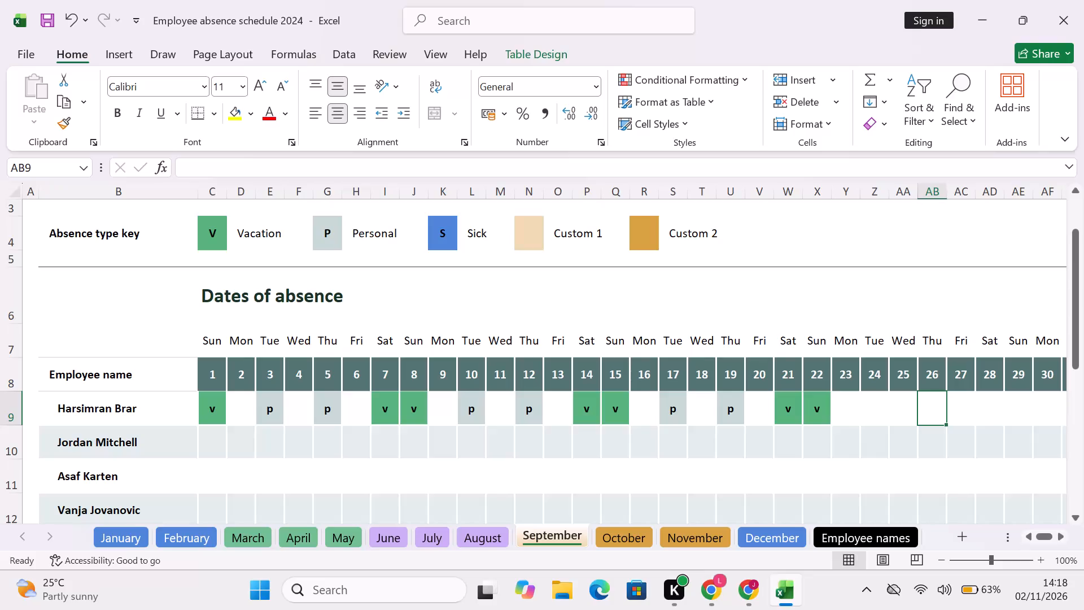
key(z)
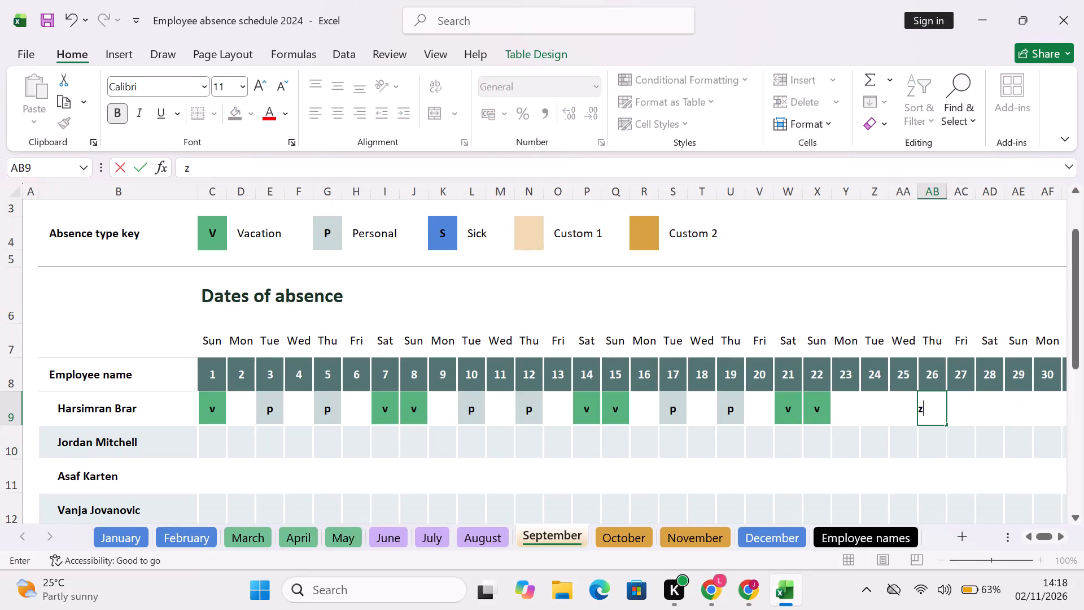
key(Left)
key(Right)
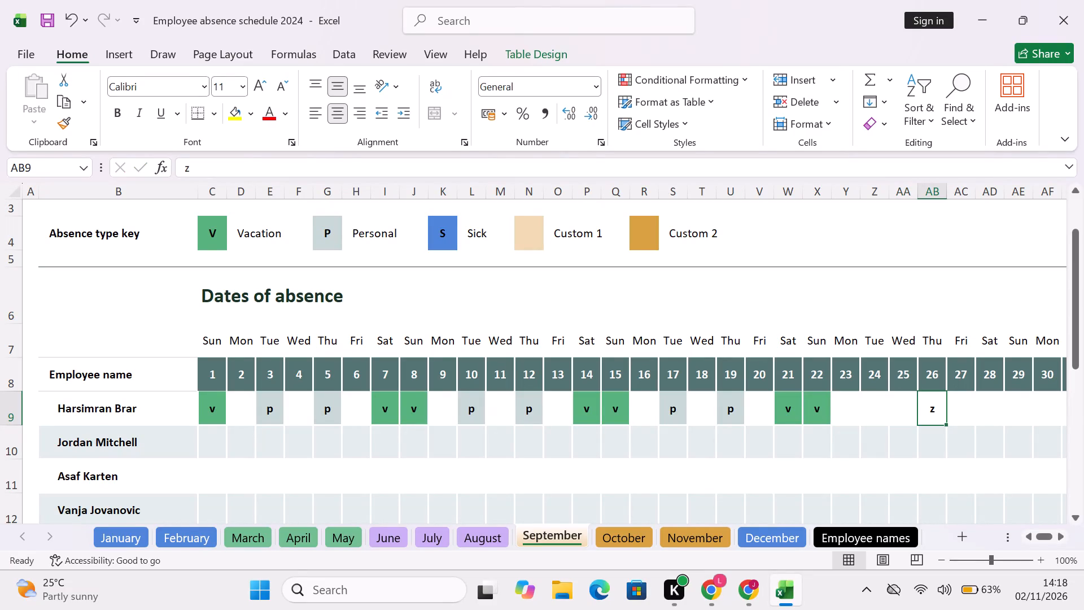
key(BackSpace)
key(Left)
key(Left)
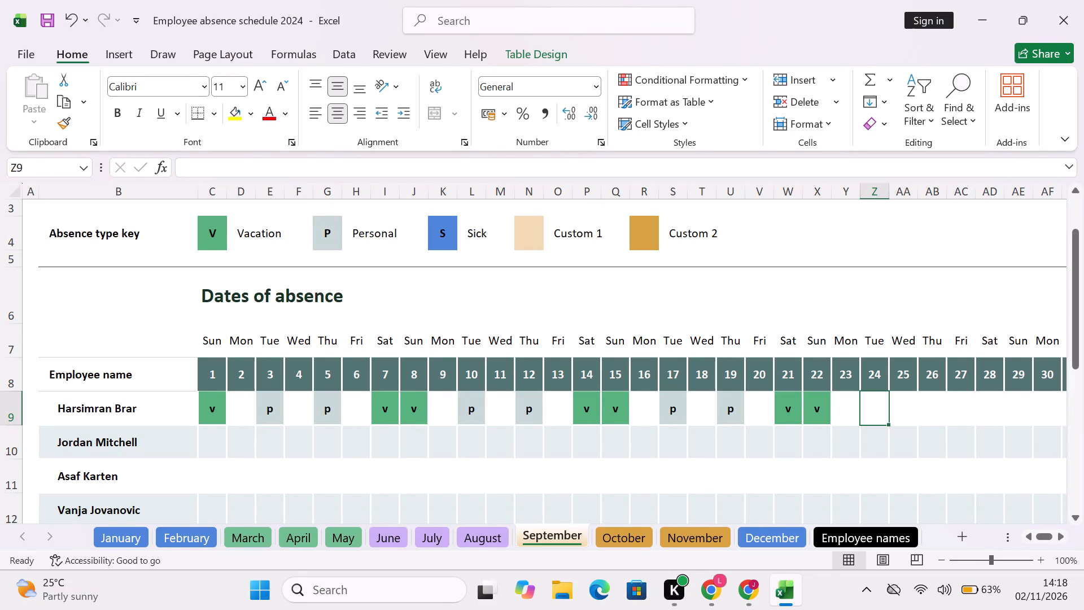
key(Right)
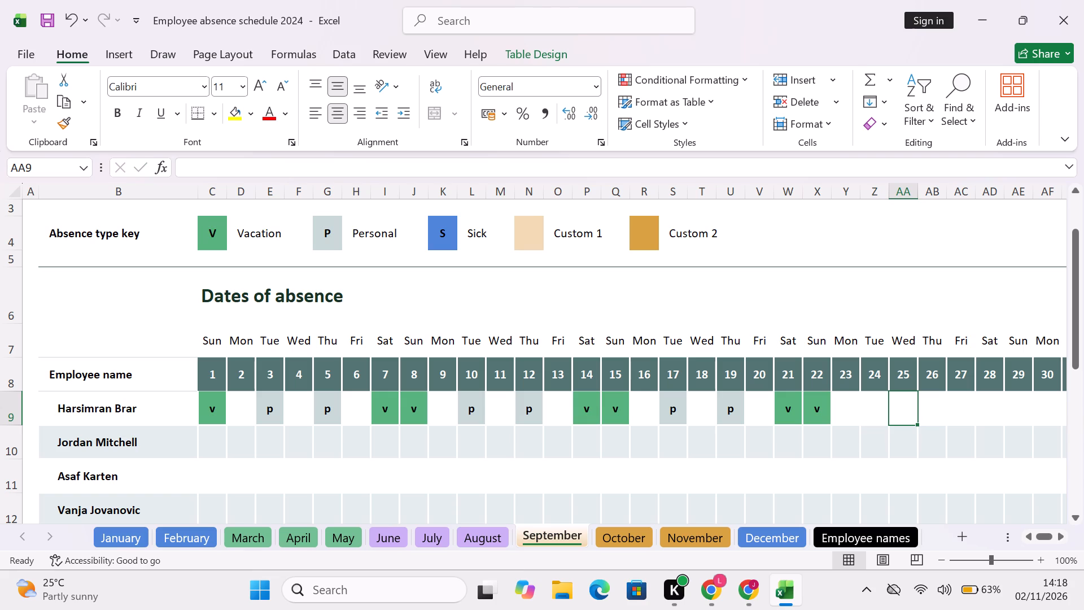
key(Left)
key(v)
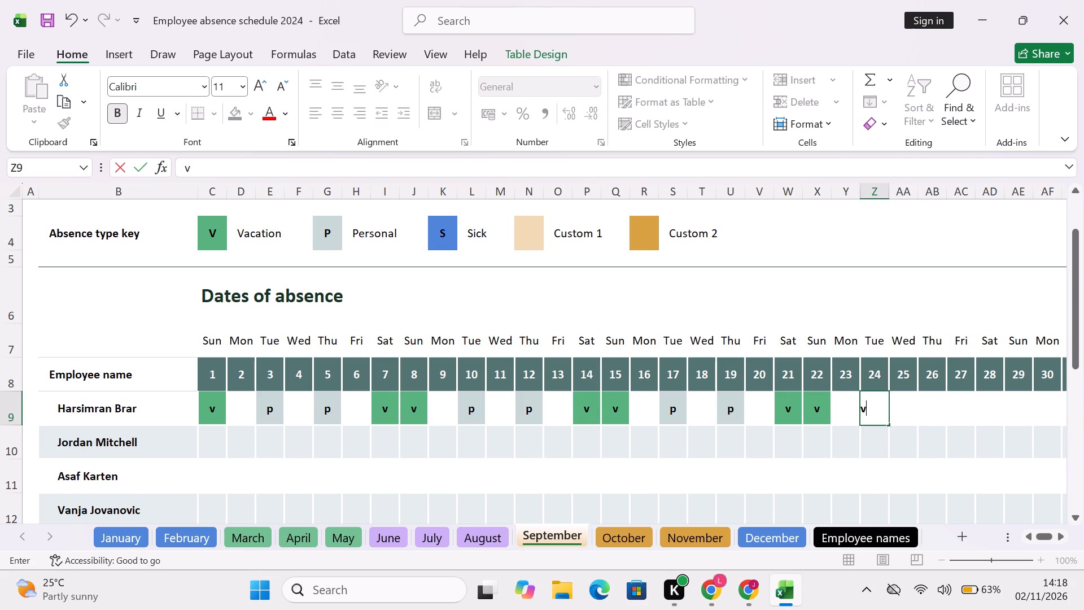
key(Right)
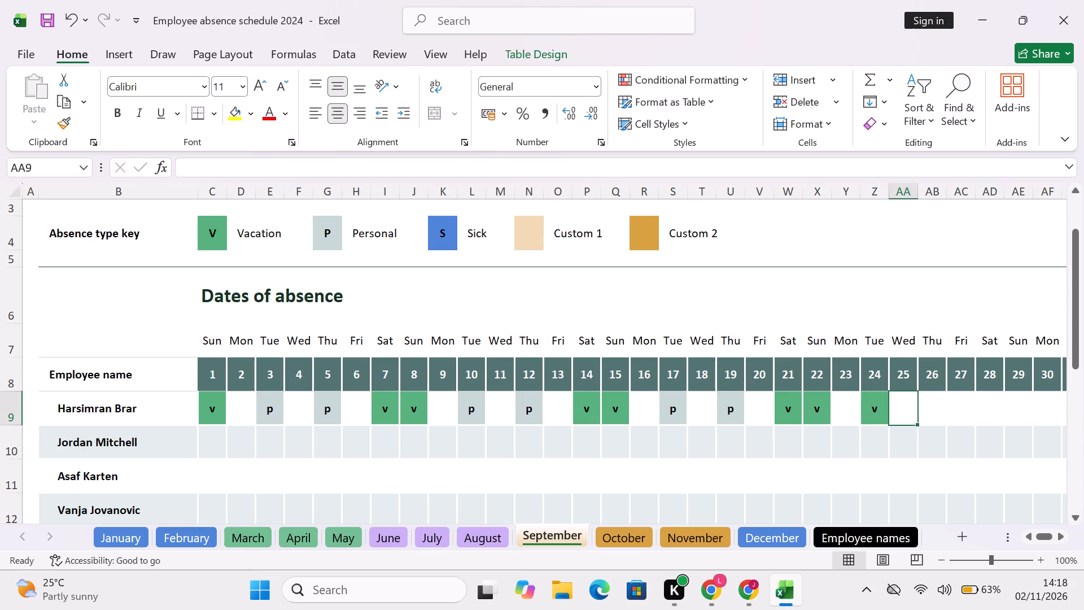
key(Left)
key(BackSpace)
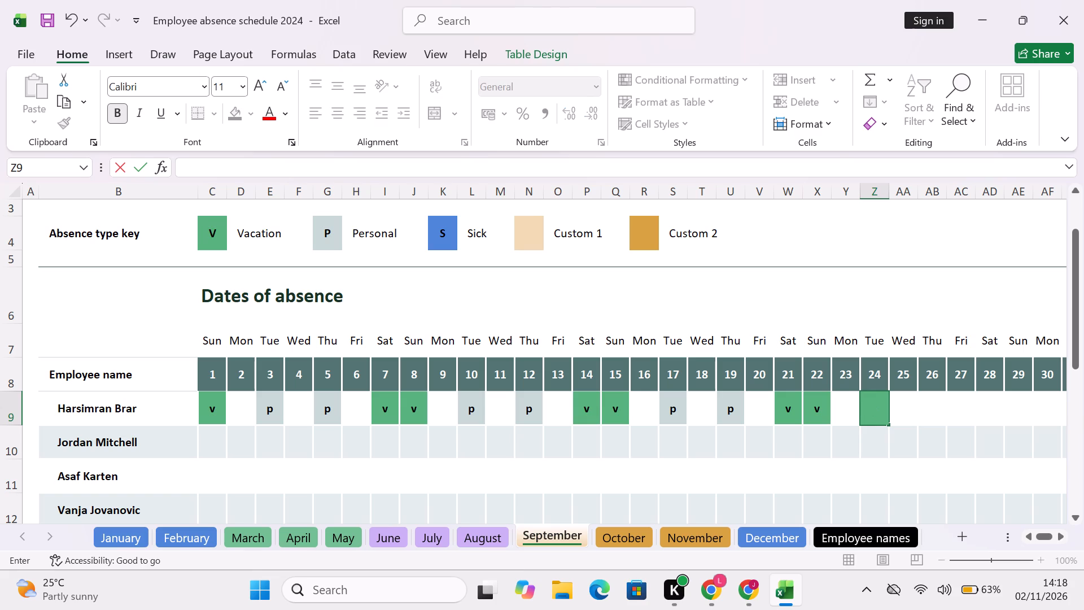
In the first employee's September row, enter p for day 24 and s for day 26.
key(p)
key(Right)
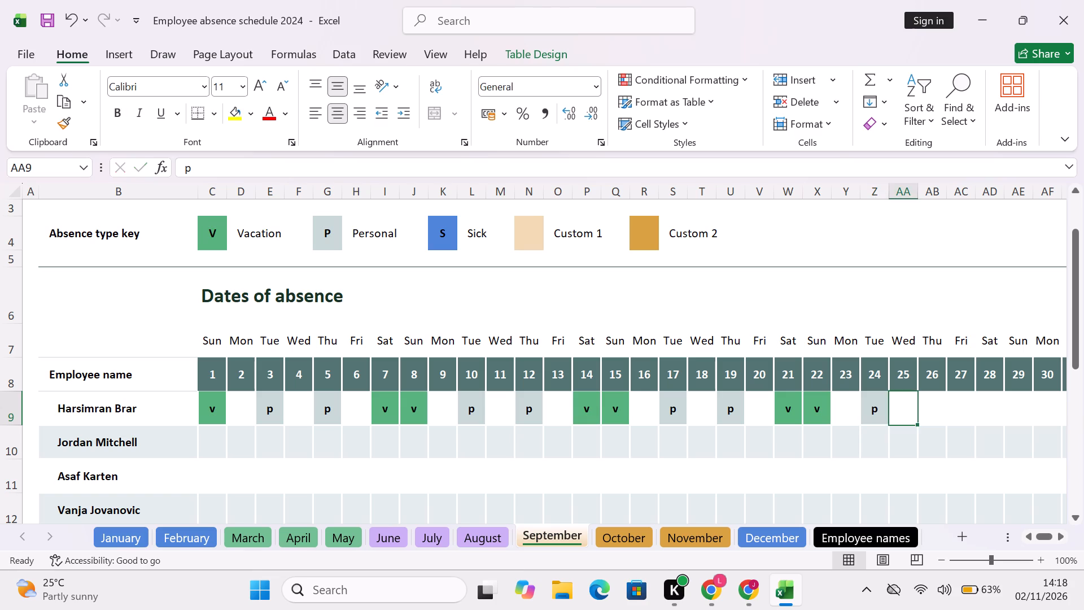
key(Right)
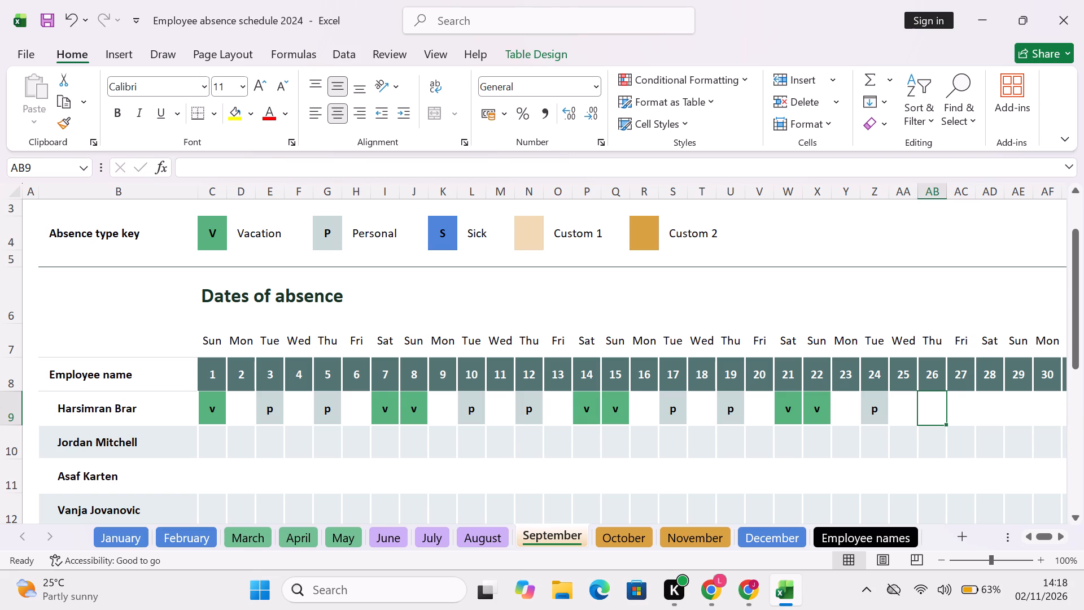
key(s)
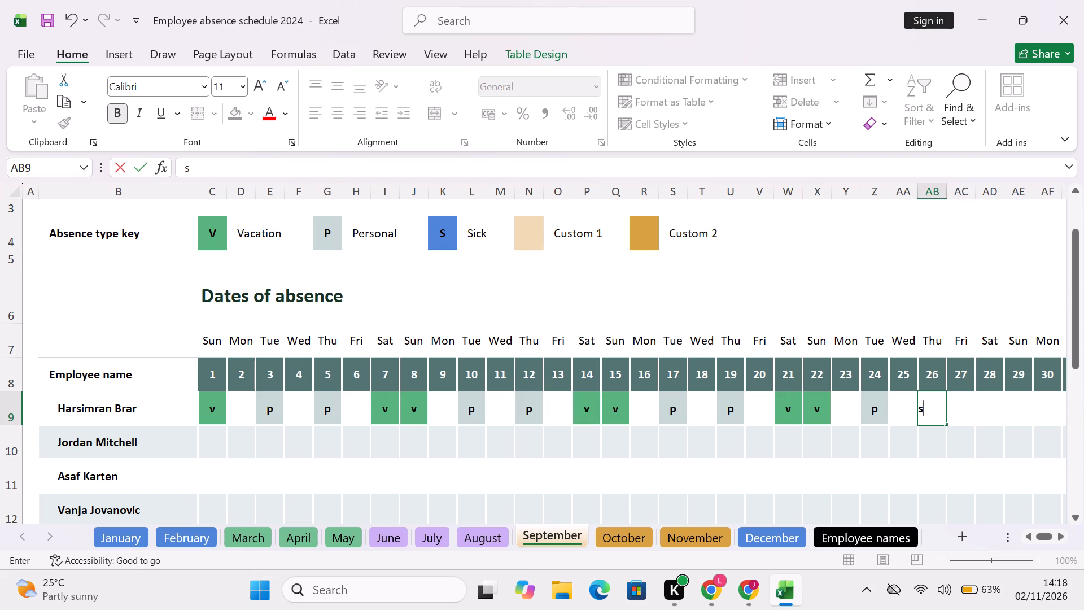
key(Right)
key(Right)
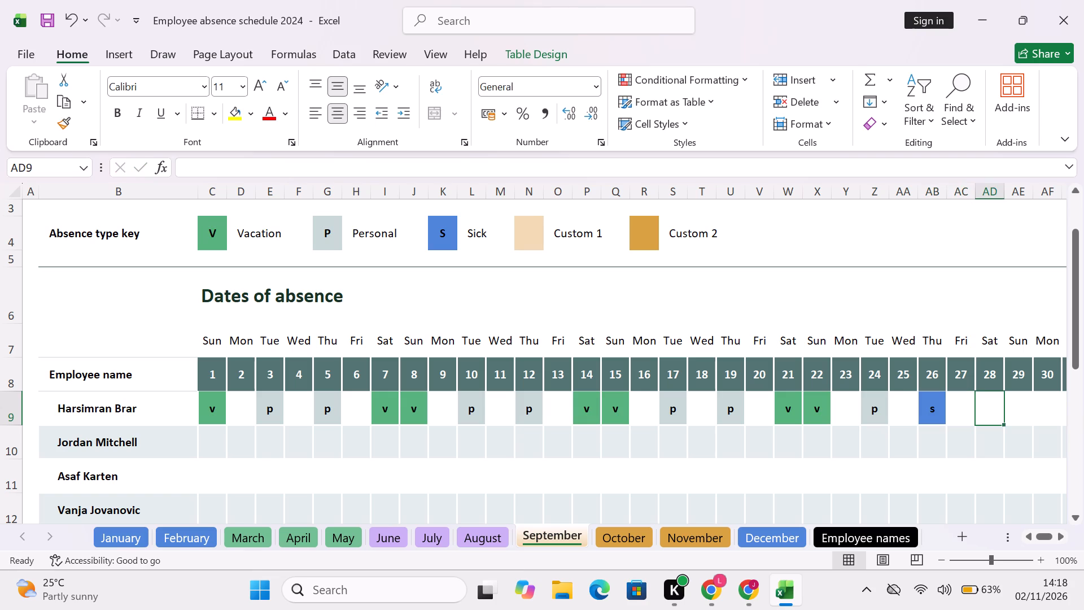
Enter v for days 28 and 29 in the first employee's September row.
key(v)
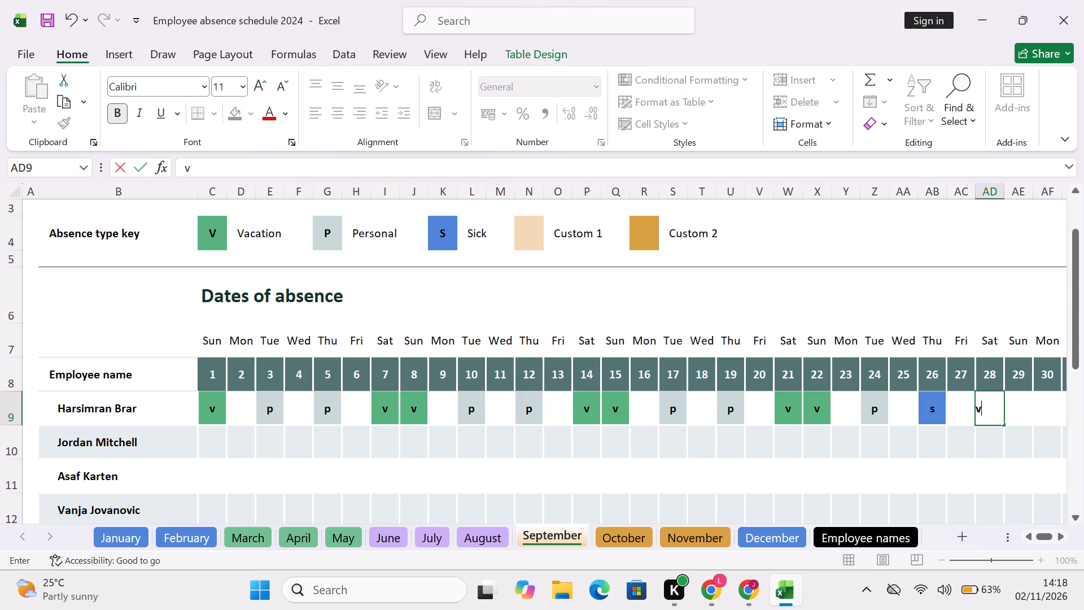
key(Right)
key(v)
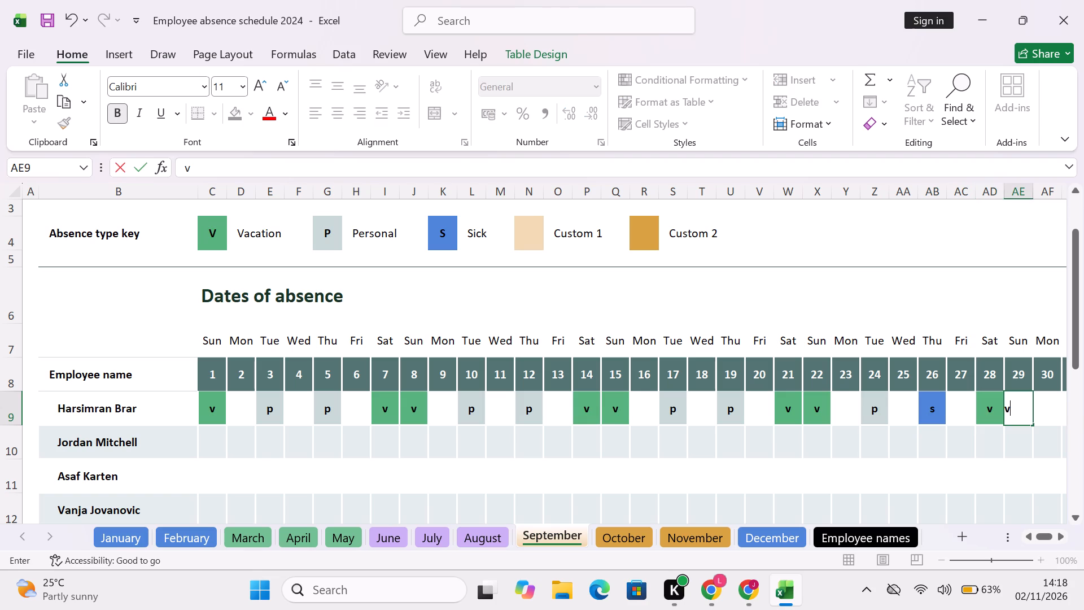
key(Right)
key(Right)
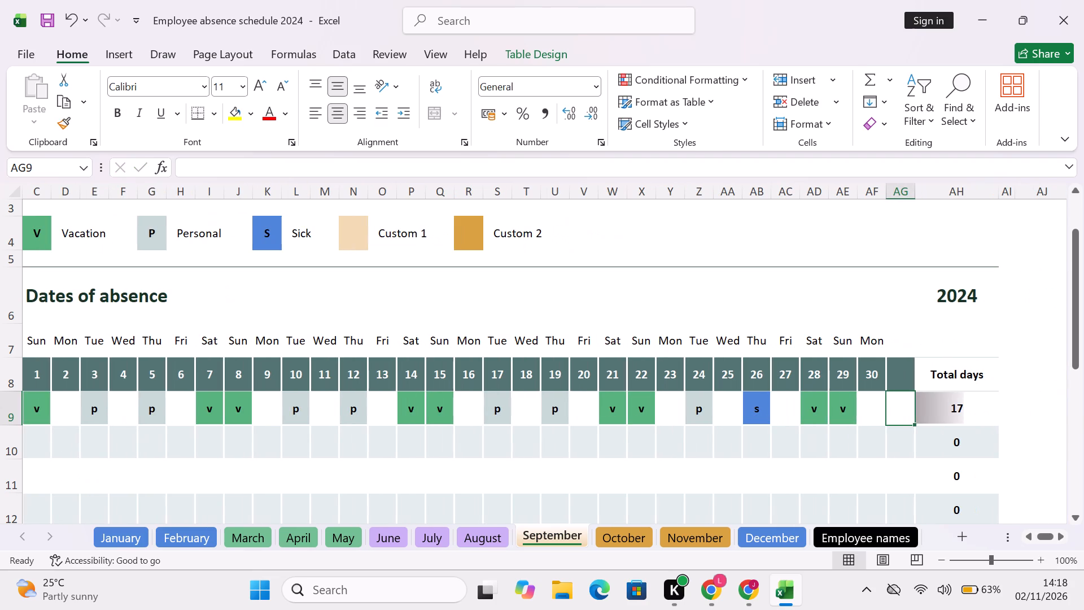
Enter v for day 1 in the second employee's September row.
key(Left)
key(Down)
key(Left)
key(Left)
key(Left)
key(Left)
key(Left)
key(Left)
key(Left)
key(Left)
key(Left)
key(Left)
key(Left)
key(Left)
key(Left)
key(Left)
key(Left)
key(Left)
key(Left)
key(Left)
key(Left)
key(Left)
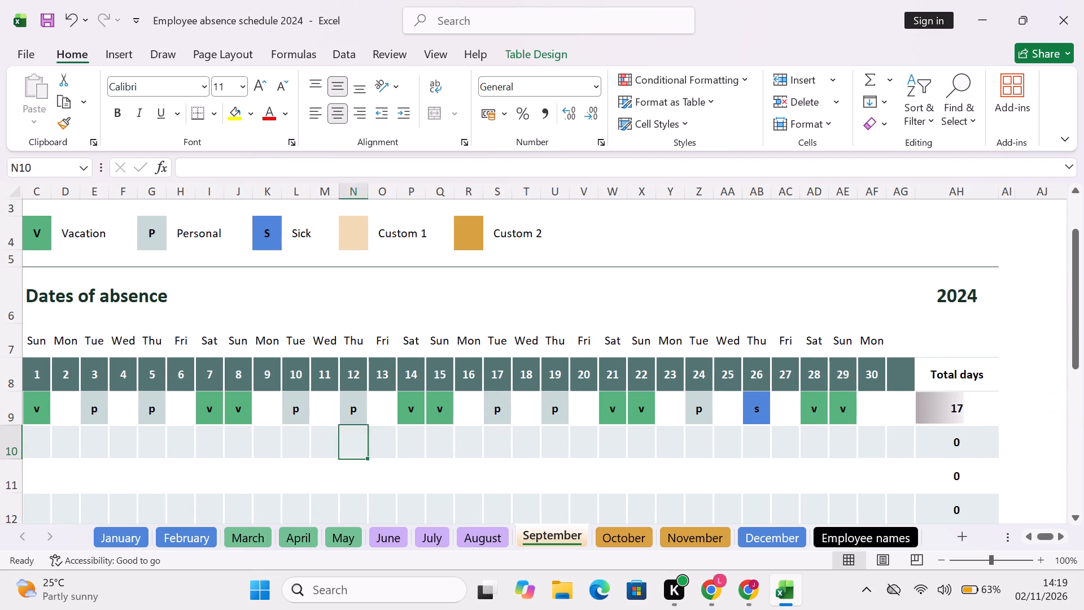
key(Right)
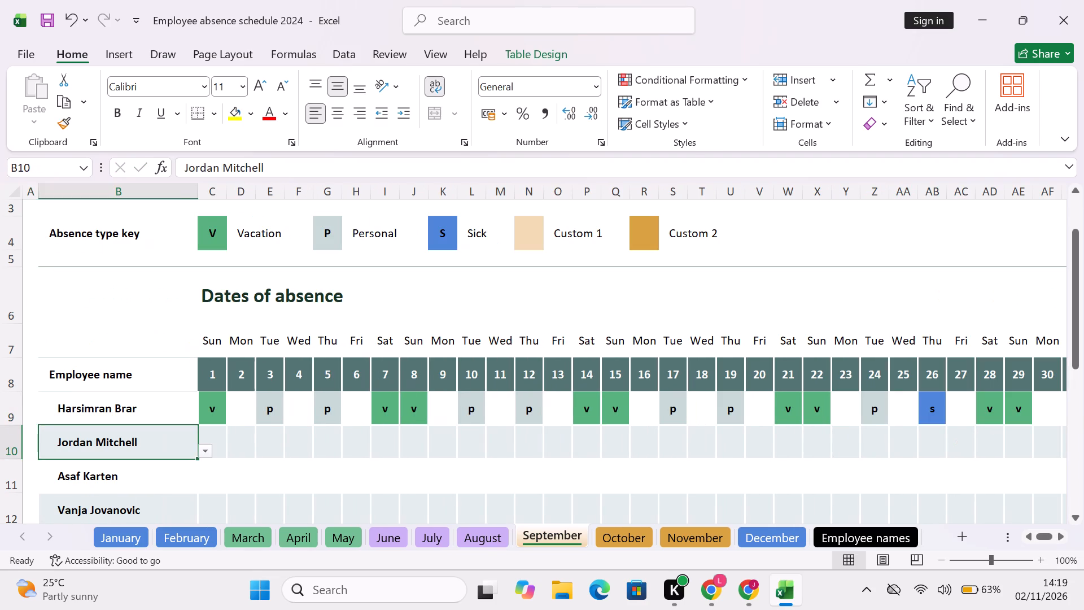
key(Right)
key(v)
key(Right)
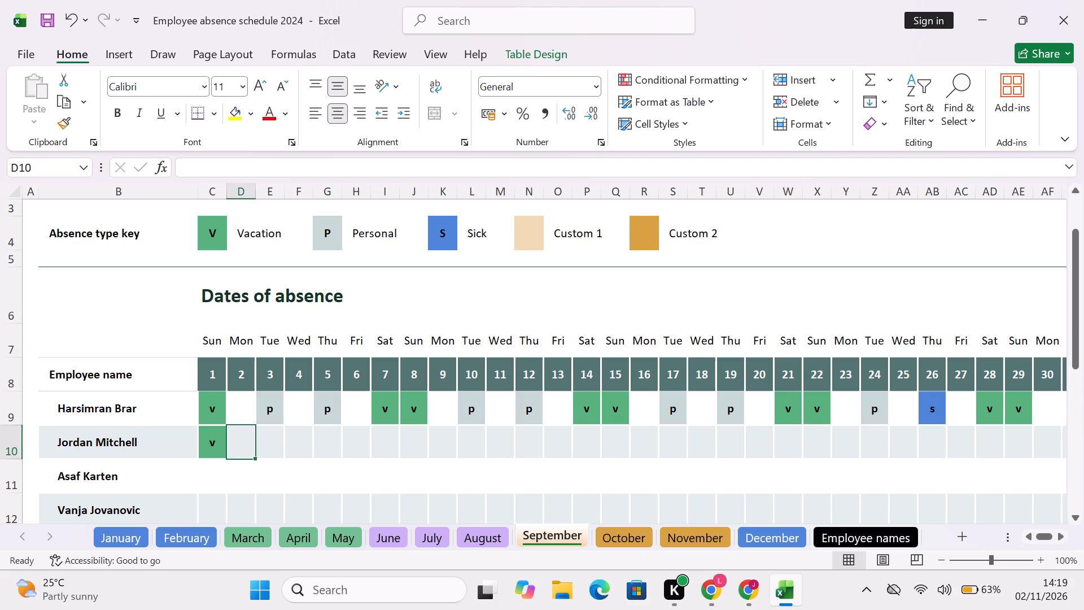
In the second employee's September row, enter p for day 4 and s for day 6.
key(Right)
key(Right)
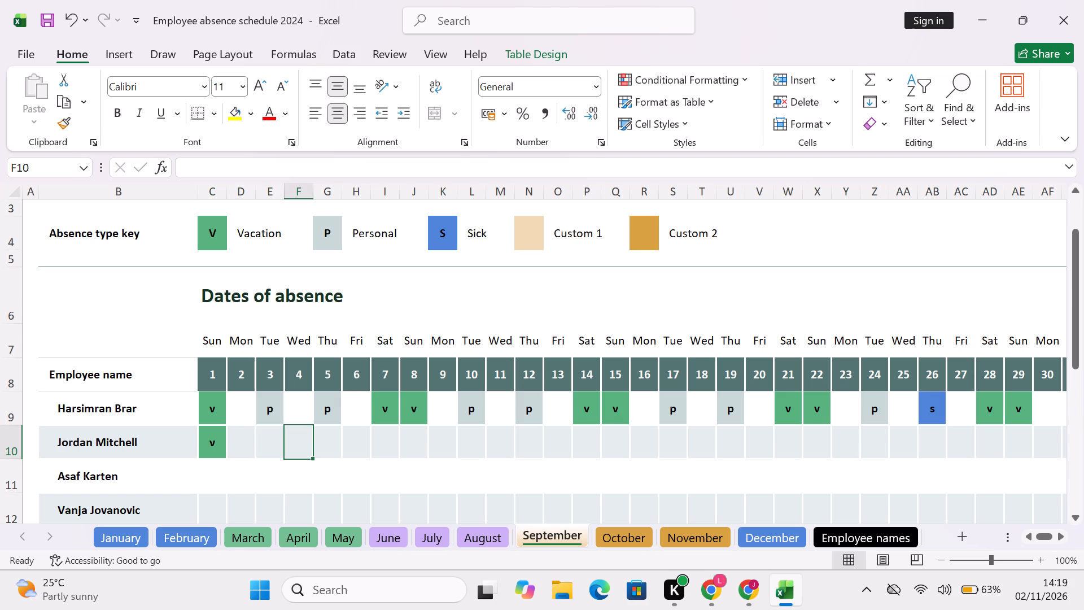
key(p)
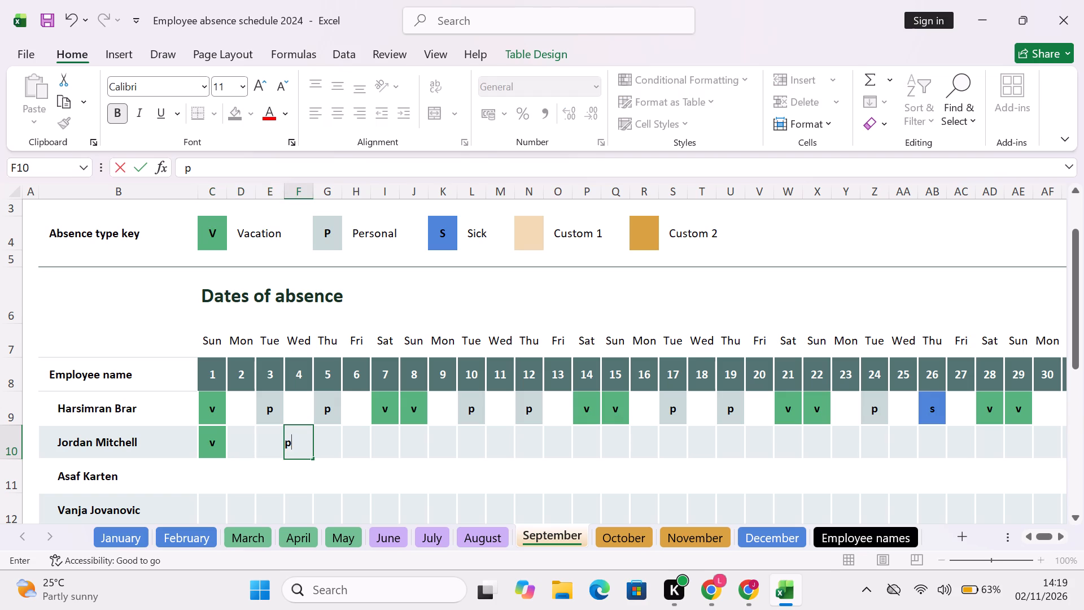
key(Left)
key(Left)
key(Right)
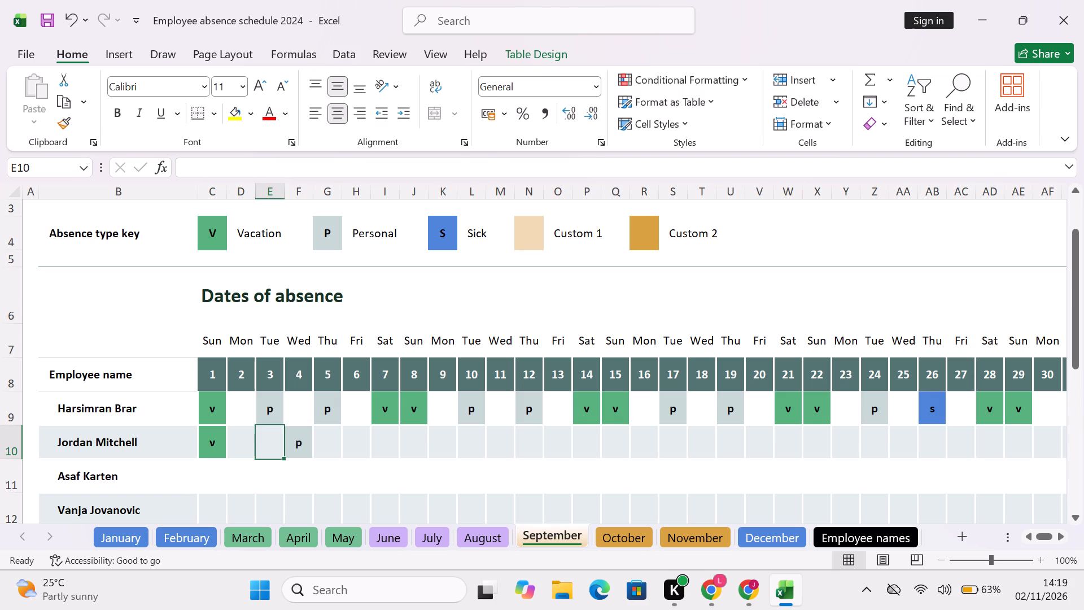
key(Right)
key(Right)
key(Right)
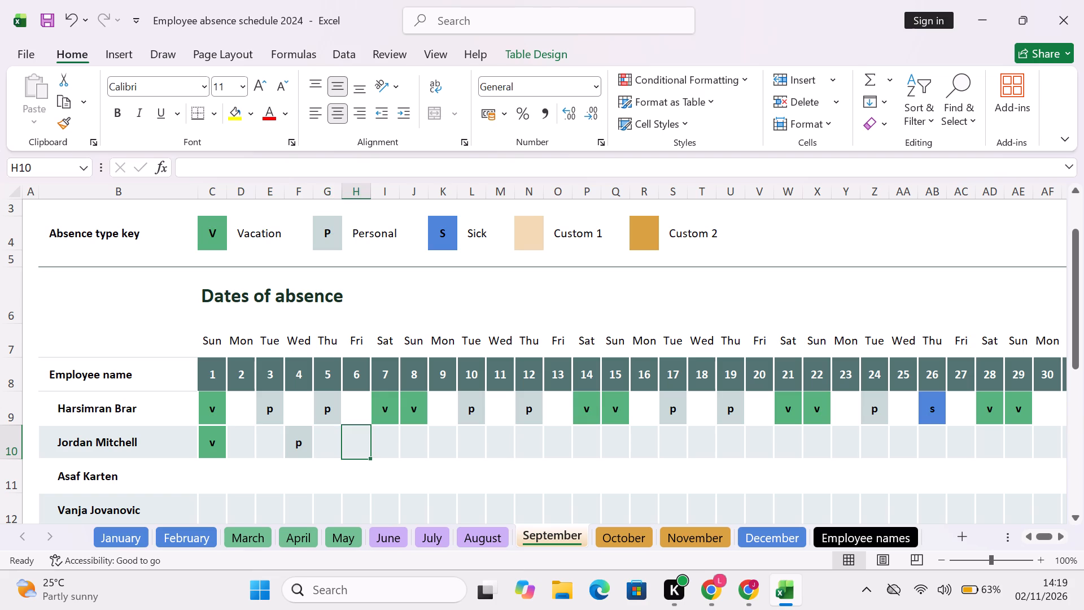
key(s)
key(Right)
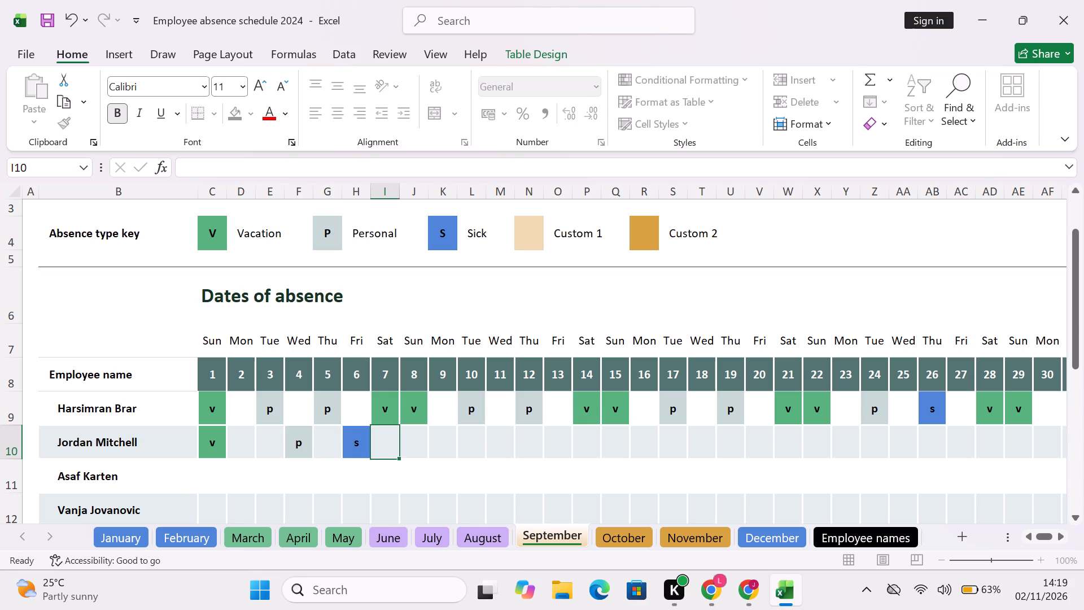
Enter v for days 7 and 8 in the second employee's September row.
key(Right)
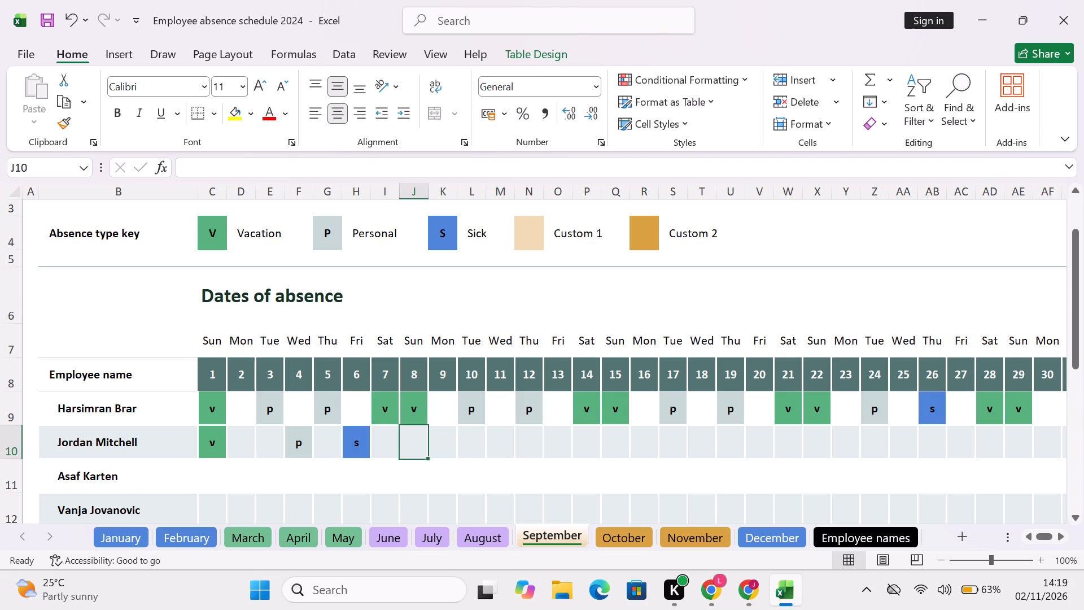
key(v)
key(Left)
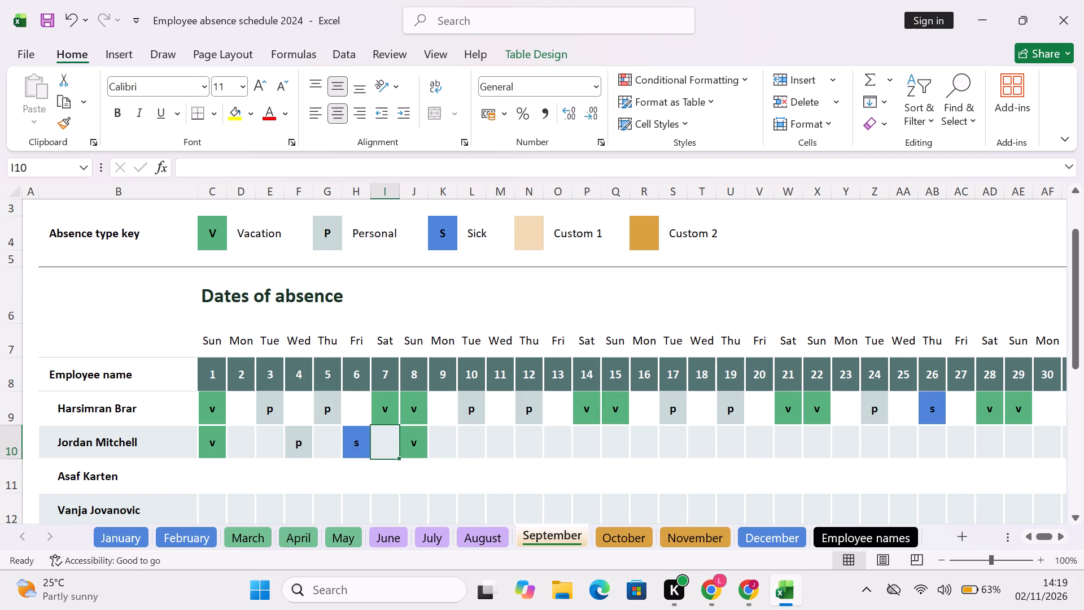
key(v)
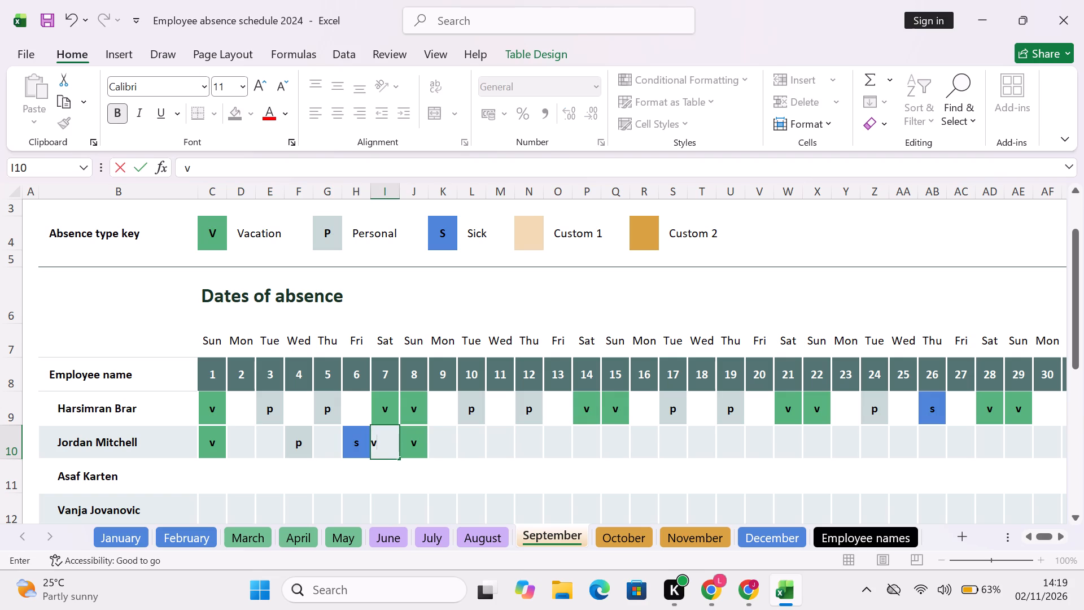
key(Right)
In the second employee's September row, enter p for day 11 and v for days 14 and 15.
key(Right)
key(Right)
key(Right)
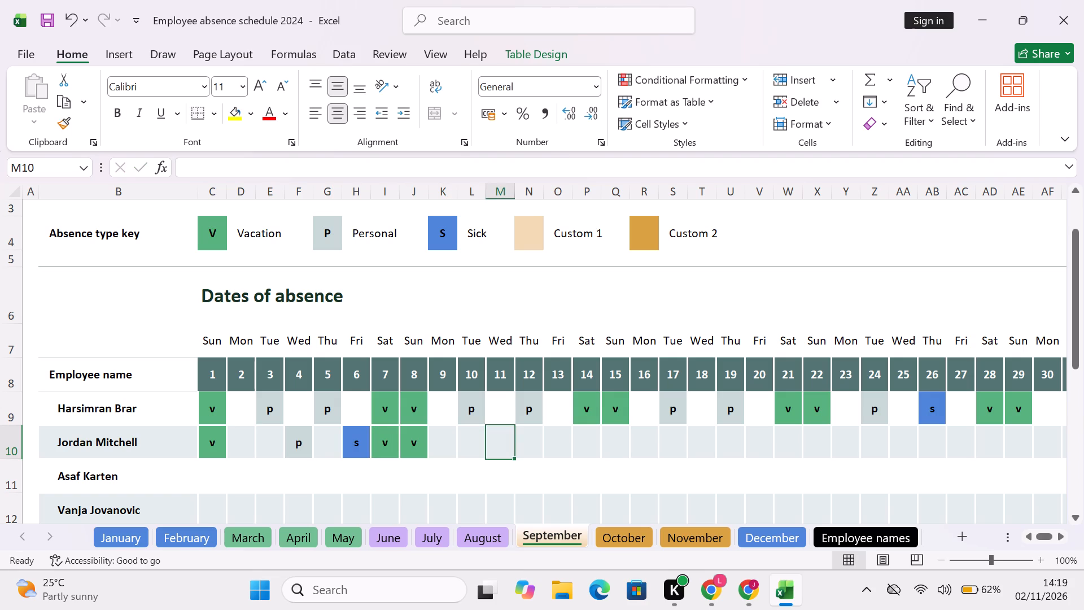
key(p)
key(Right)
key(Right)
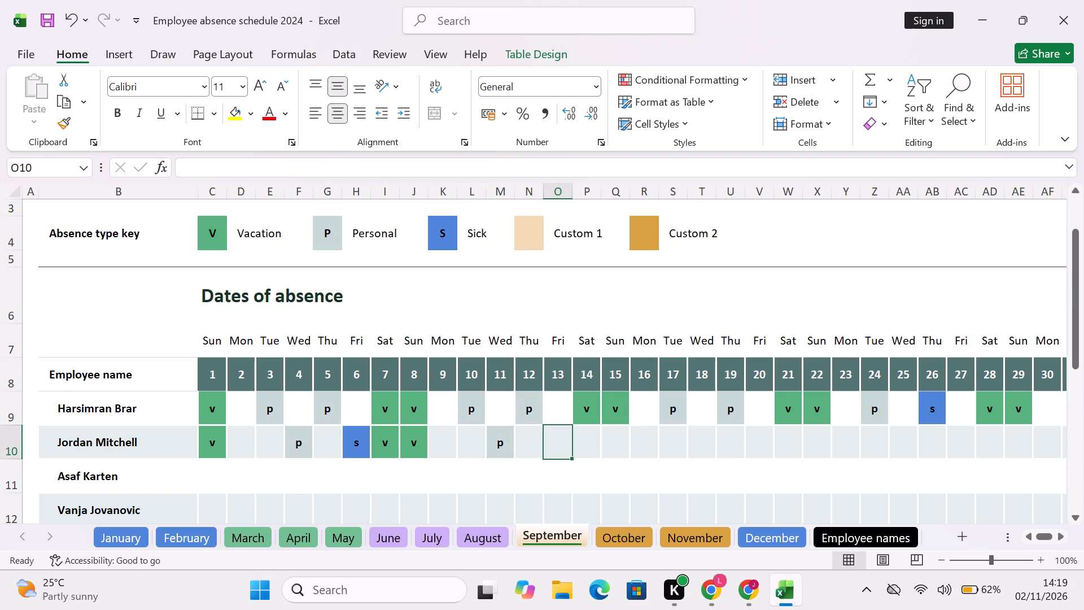
key(Right)
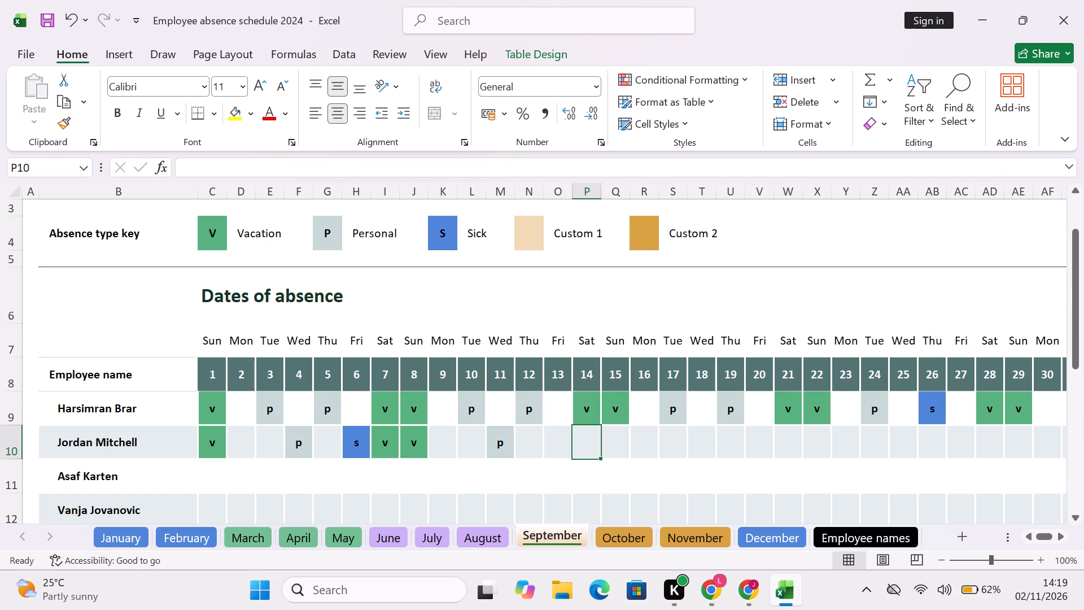
key(v)
key(Right)
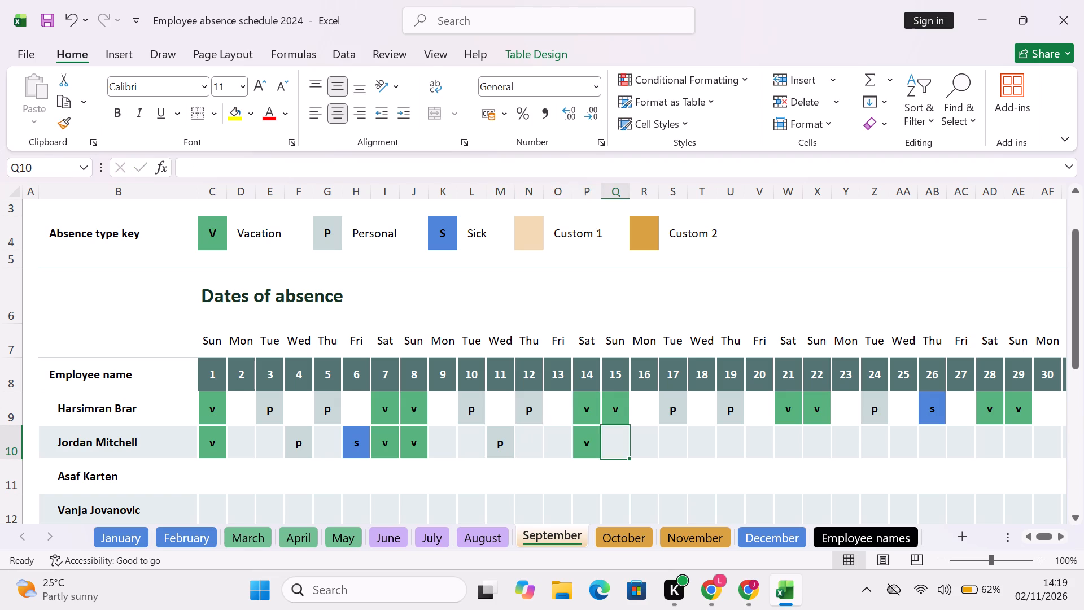
key(v)
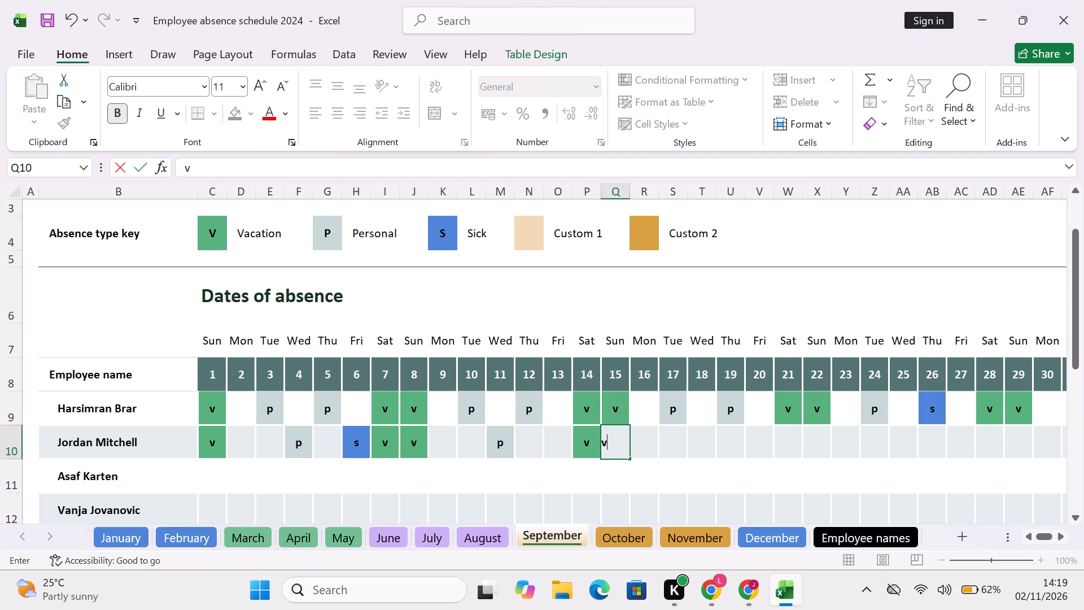
key(Right)
In the second employee's September row, enter p for day 18 and v for days 21 and 22.
key(Right)
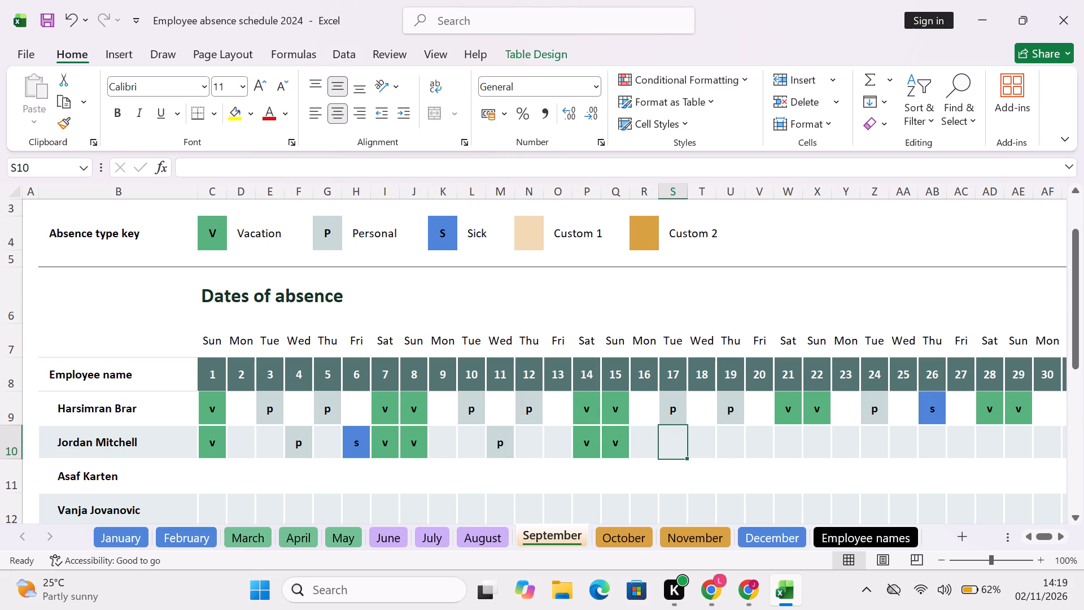
key(Right)
key(p)
key(Right)
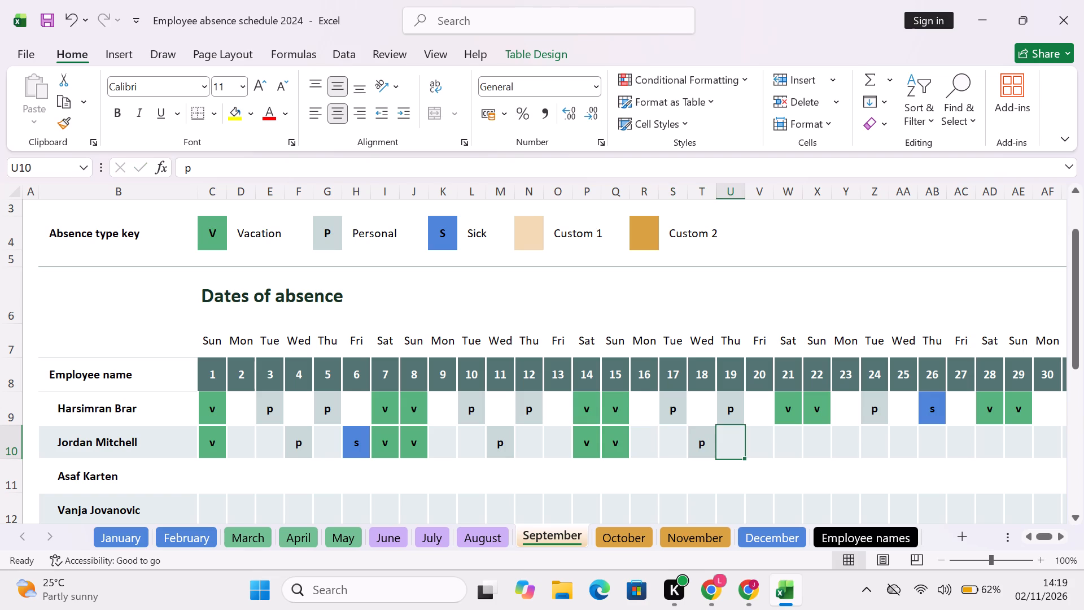
key(Right)
key(Right)
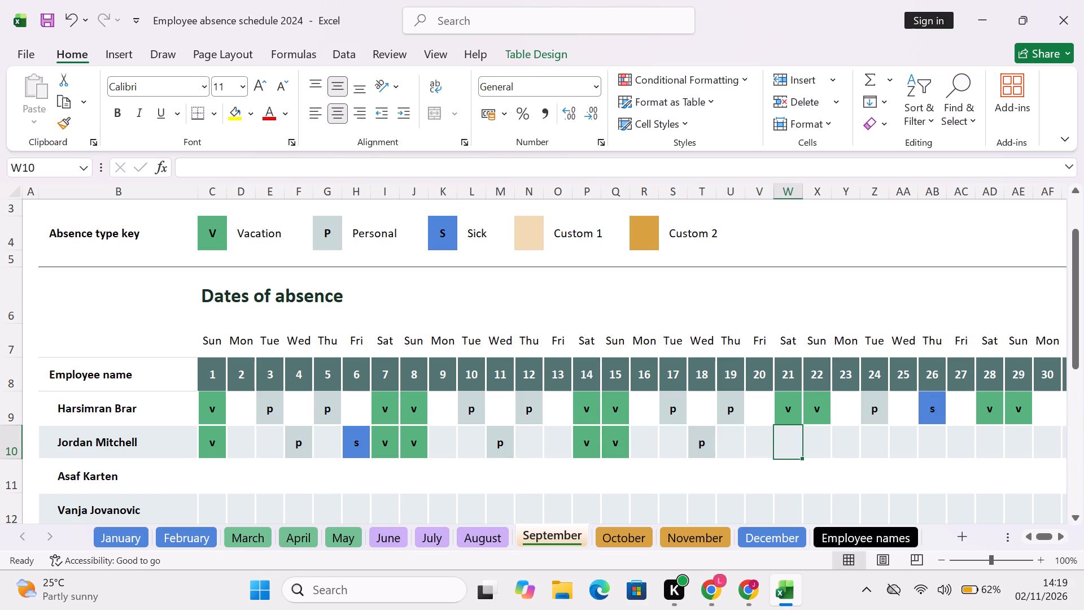
key(v)
key(Right)
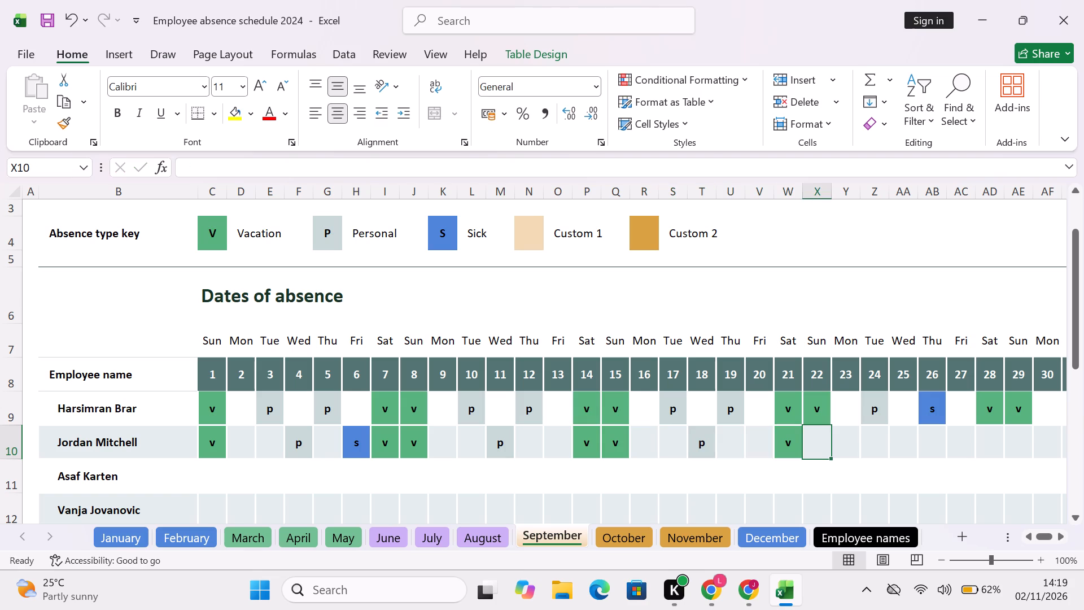
key(v)
key(Right)
In the second employee's September row, enter p for days 25 and 27 and v for days 28 and 29.
key(Right)
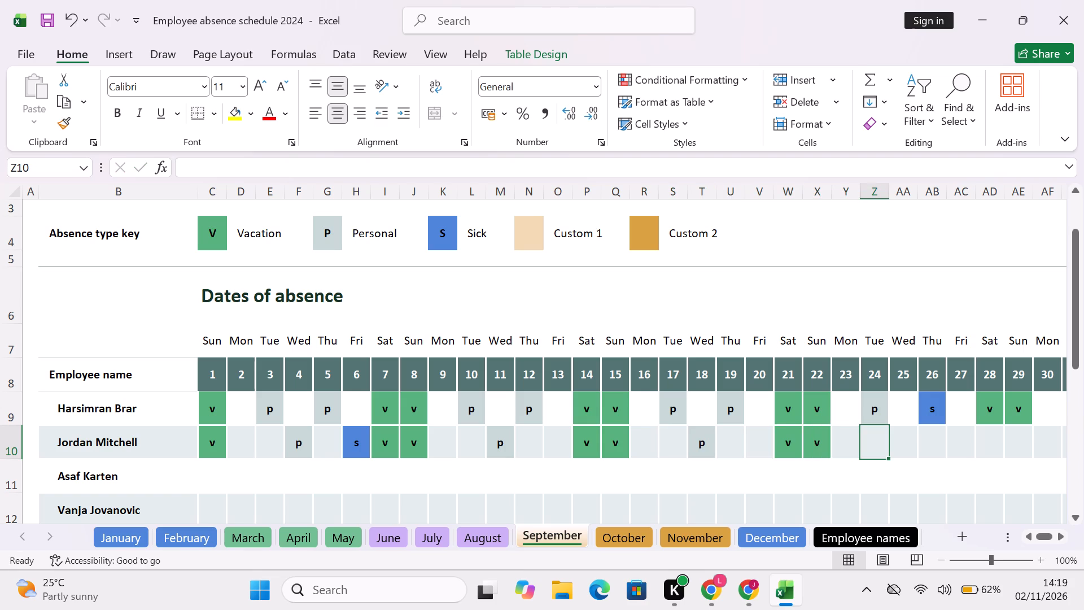
key(Right)
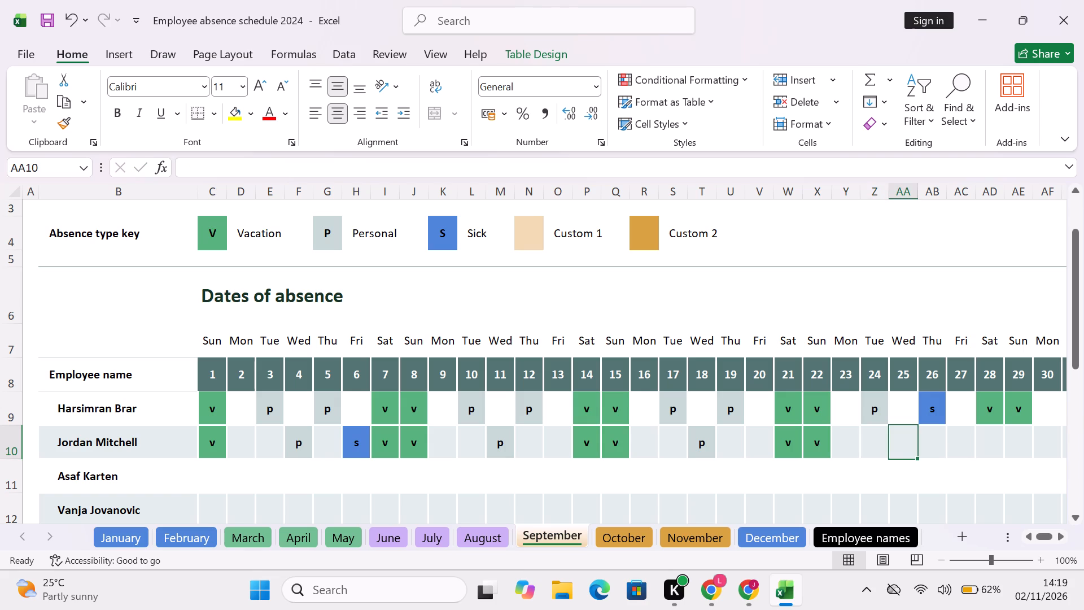
key(p)
key(Right)
key(Right)
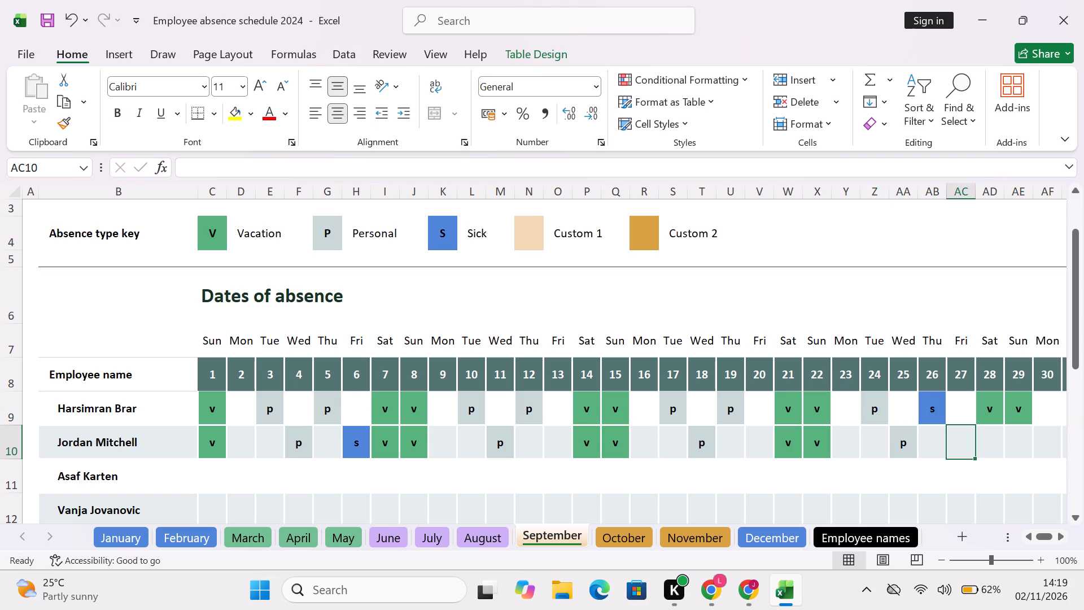
key(p)
key(Right)
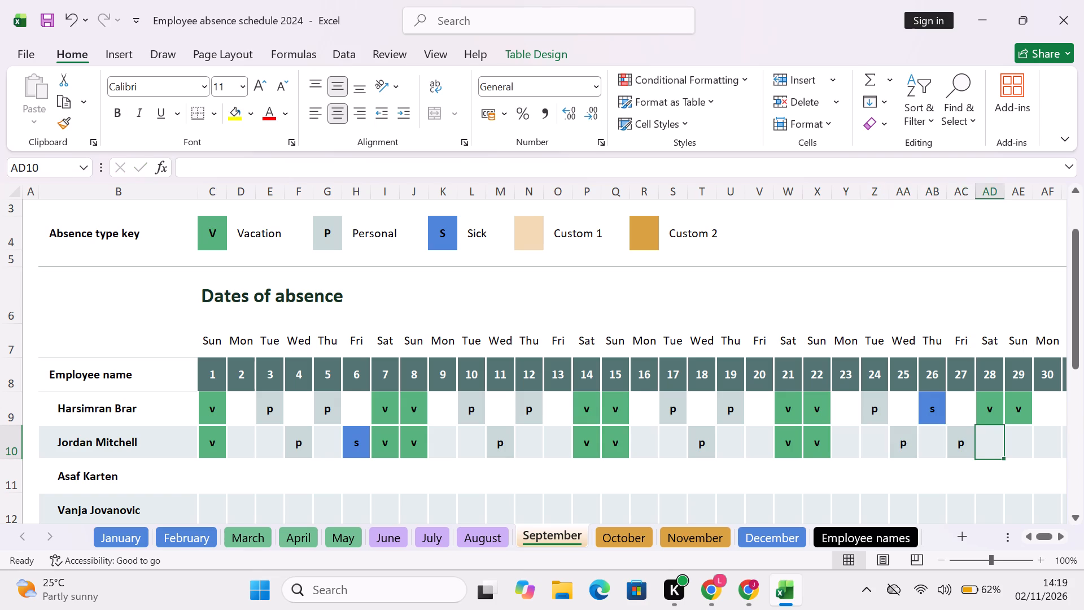
key(v)
key(Right)
key(v)
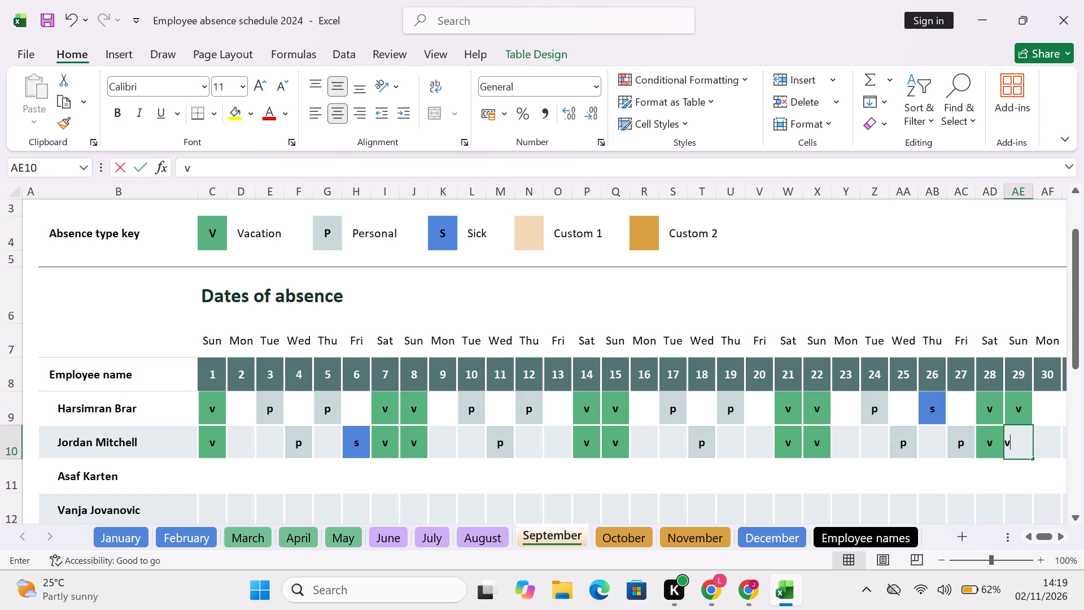
key(Right)
Enter v for day 1 in the third employee's September row.
key(Right)
key(Down)
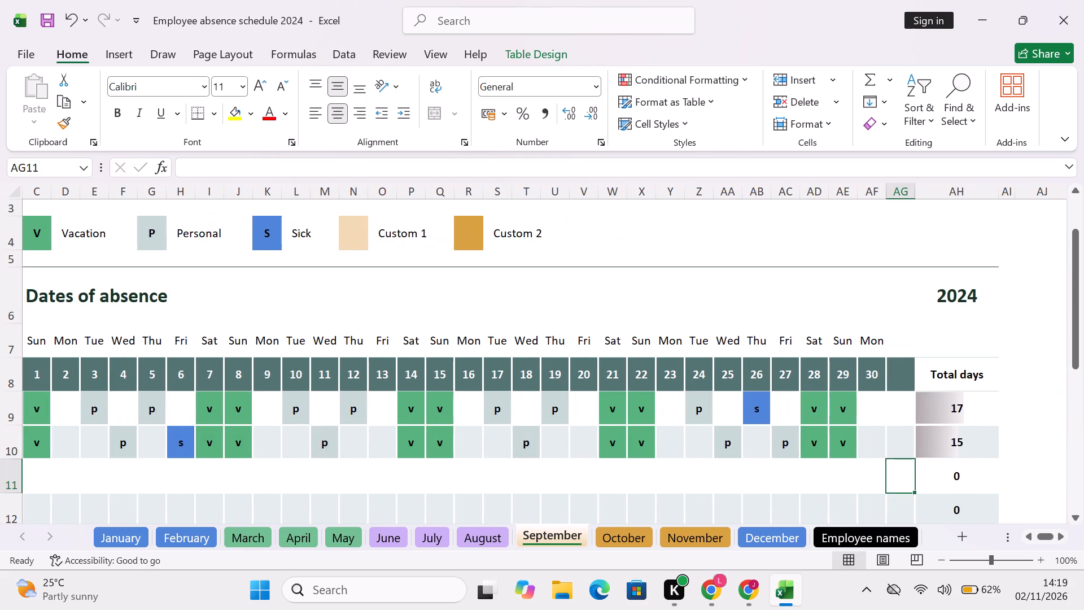
key(Left)
key(Left)
key(Left)
key(Left)
key(Left)
key(Left)
key(Left)
key(Left)
key(Left)
key(Left)
key(Left)
key(Left)
key(Left)
key(Left)
key(Left)
key(Left)
key(Left)
key(Left)
key(Left)
key(Left)
key(Left)
key(Left)
key(Left)
key(Left)
key(Left)
key(Left)
key(Left)
key(Left)
key(Left)
key(Left)
key(Left)
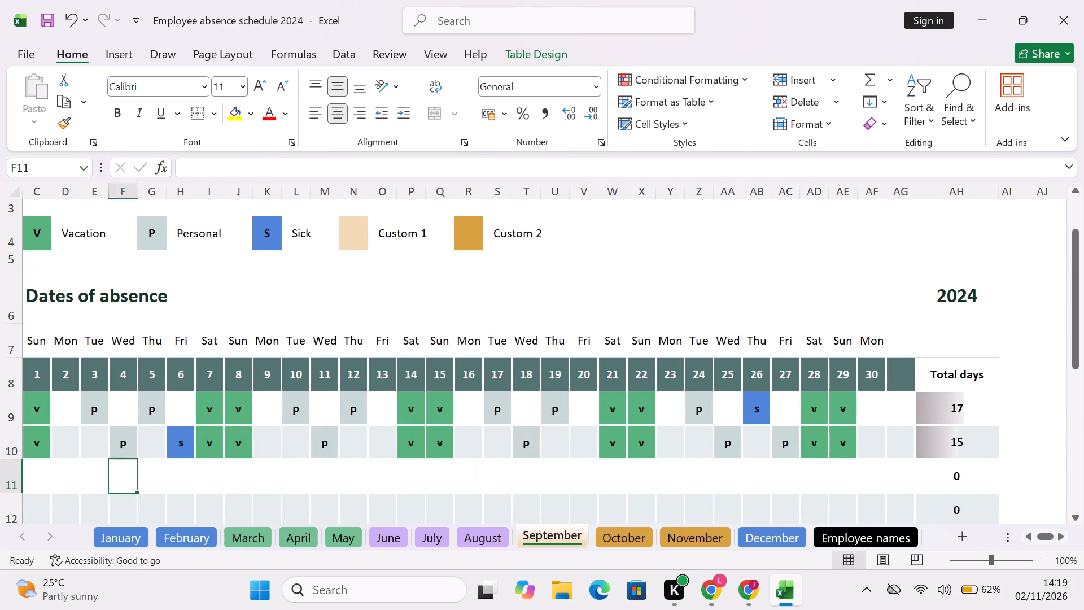
key(Right)
key(Right)
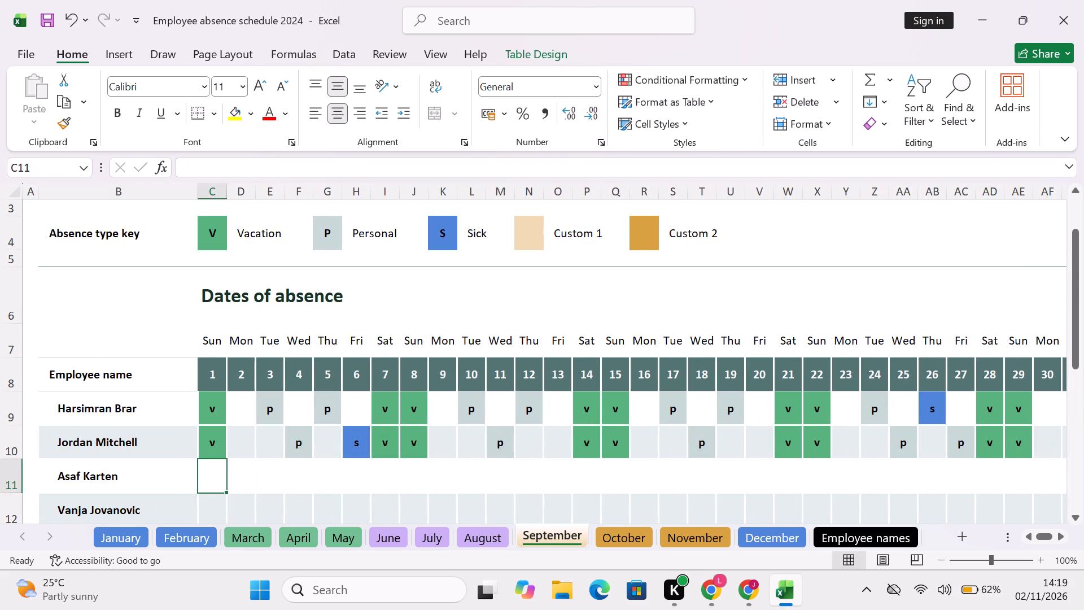
key(v)
key(Right)
Enter p for days 2 and 6 in the third employee's September row.
key(Right)
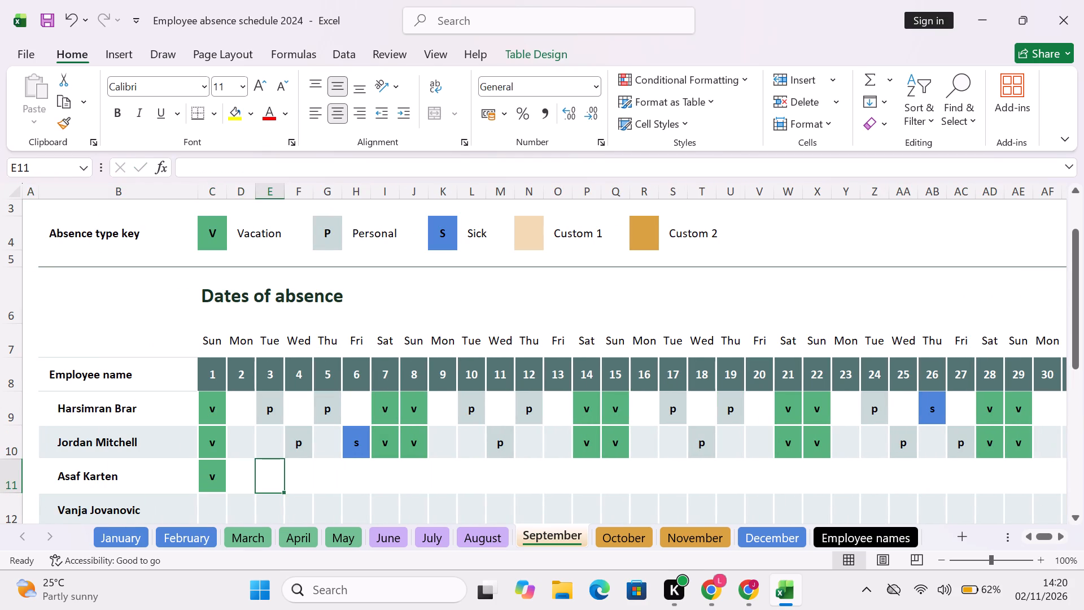
key(Left)
key(p)
key(Right)
key(Right)
key(Right)
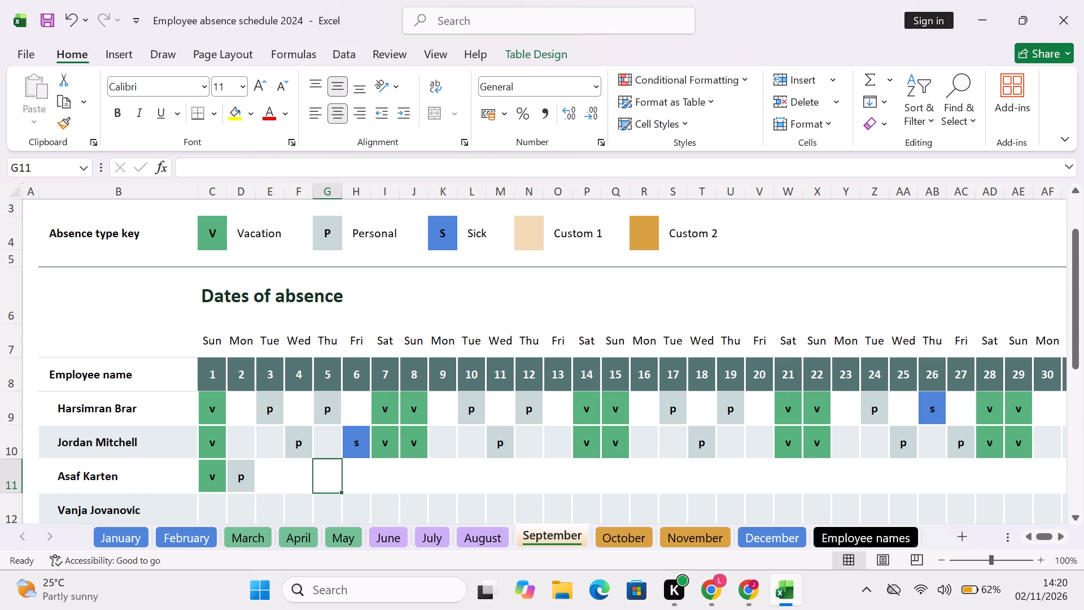
key(Right)
key(p)
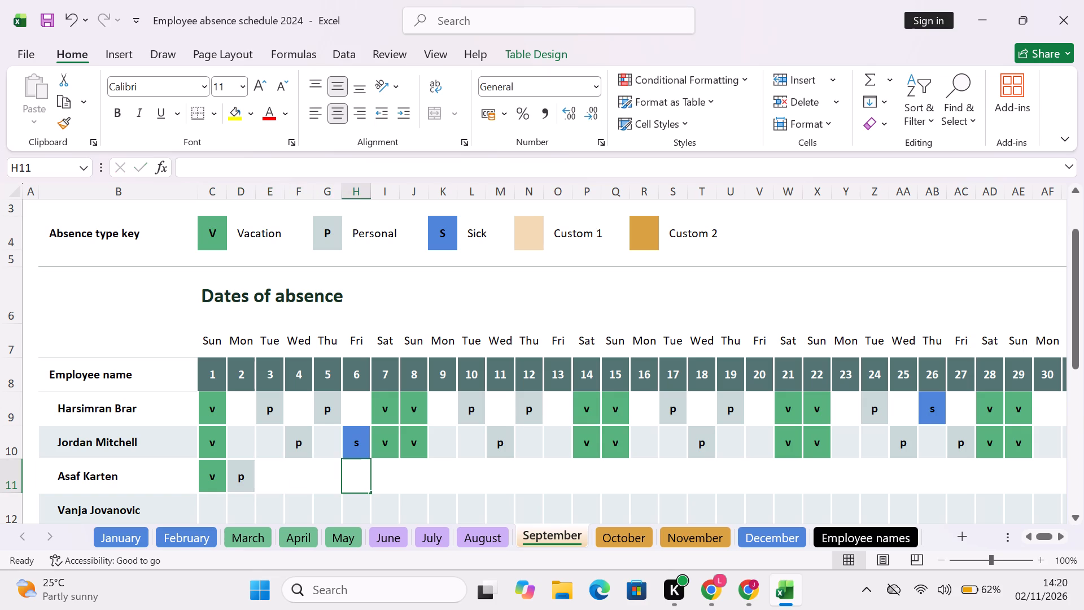
key(Right)
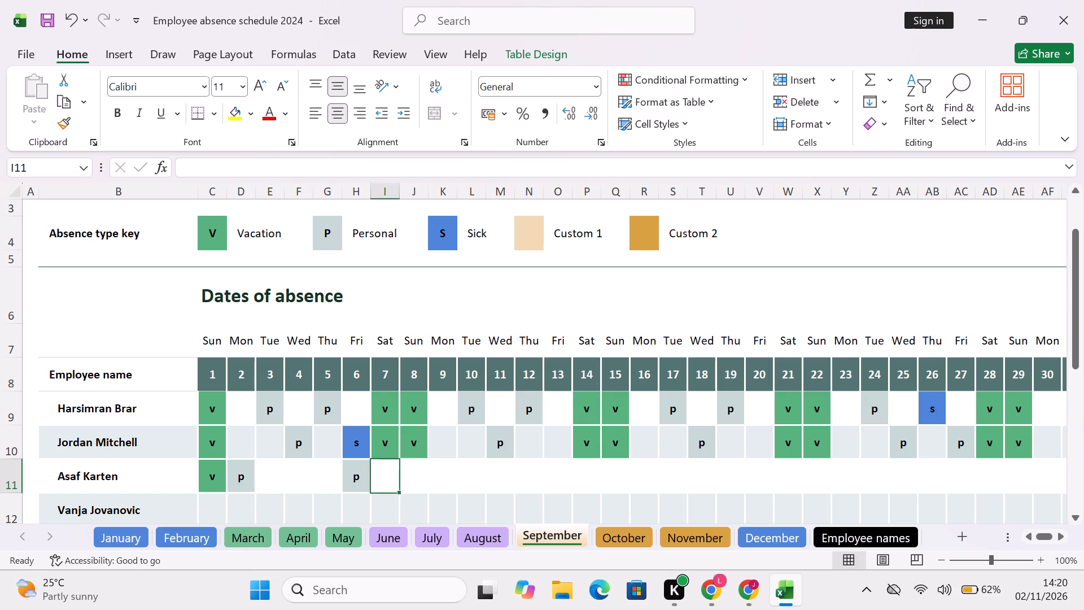
Enter v for days 7 and 8 in the third employee's September row.
key(v)
key(Right)
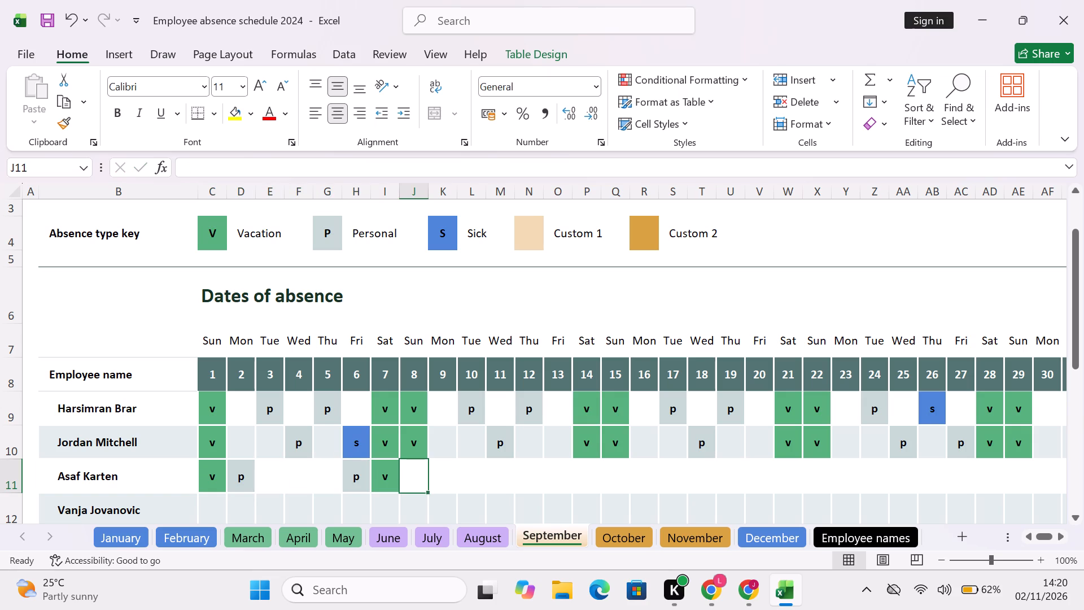
key(v)
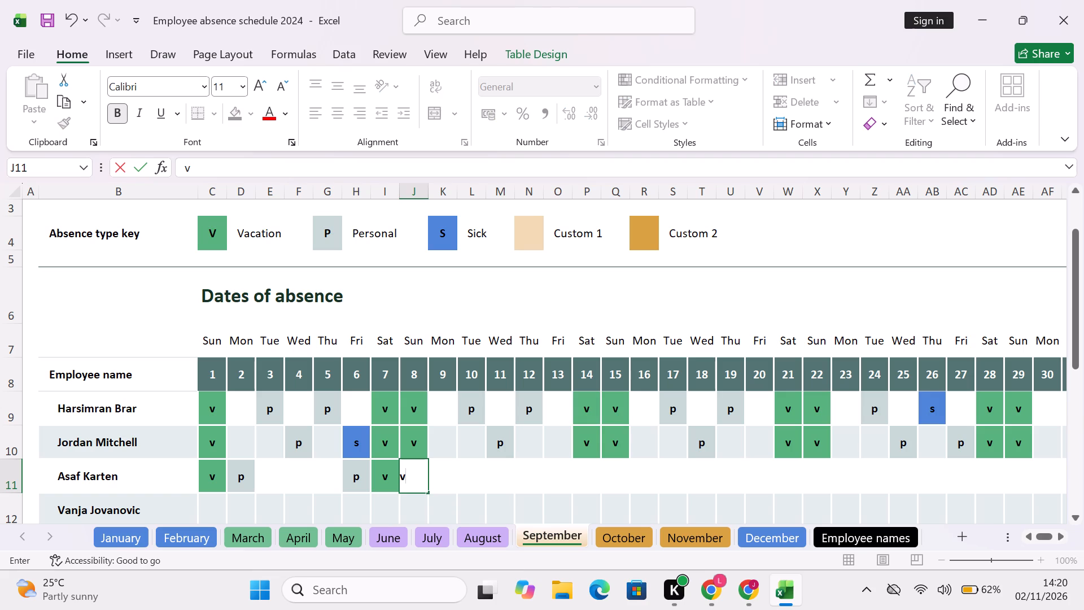
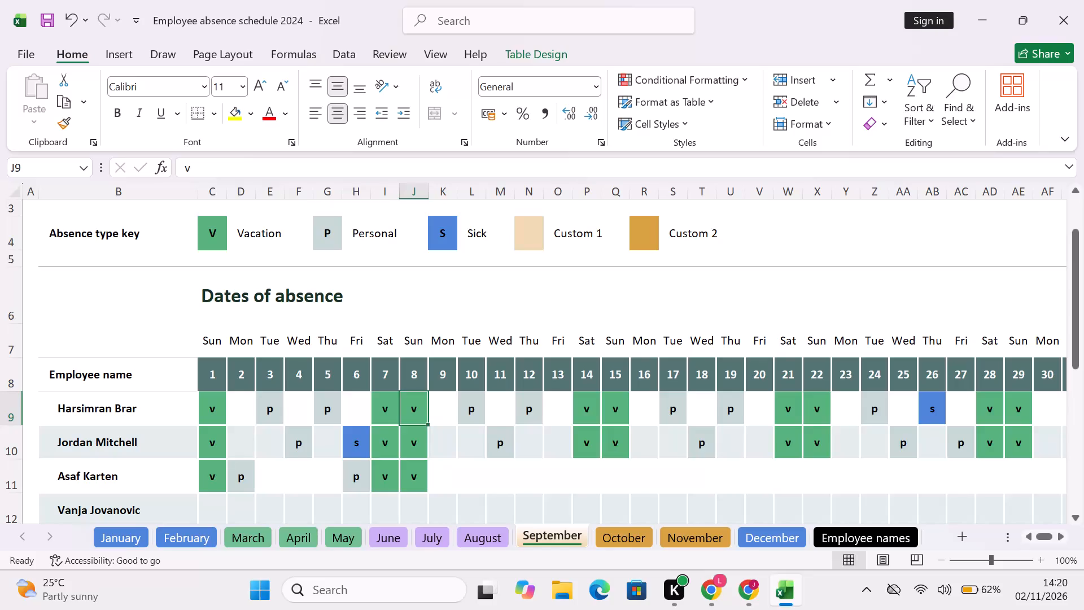
Enter p for days 11 and 13 in the third employee's September row.
key(Down)
key(Left)
key(Right)
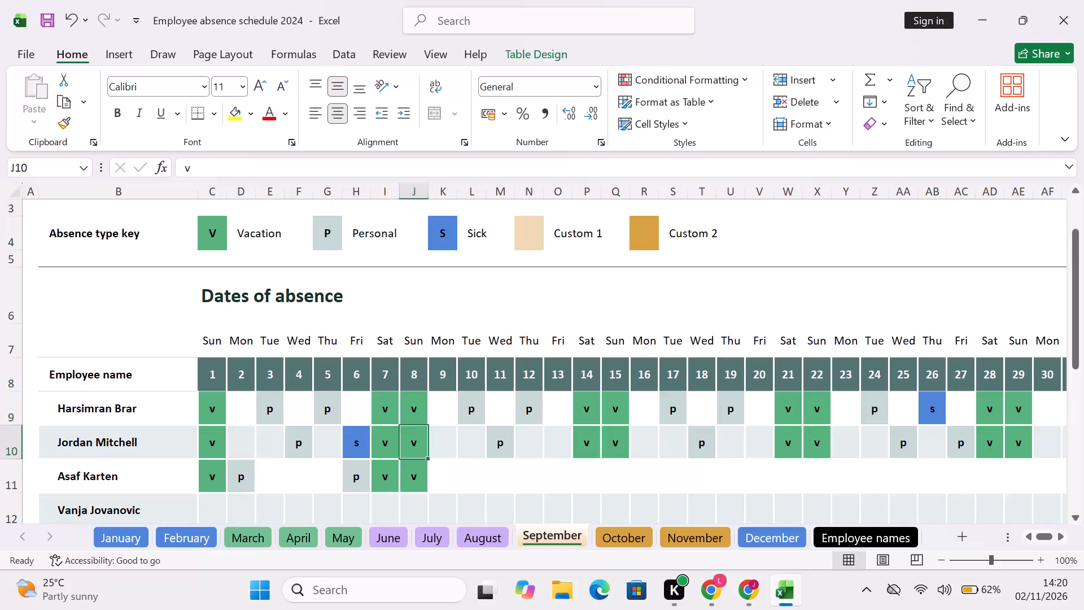
key(Right)
key(Right)
key(Down)
key(Right)
key(p)
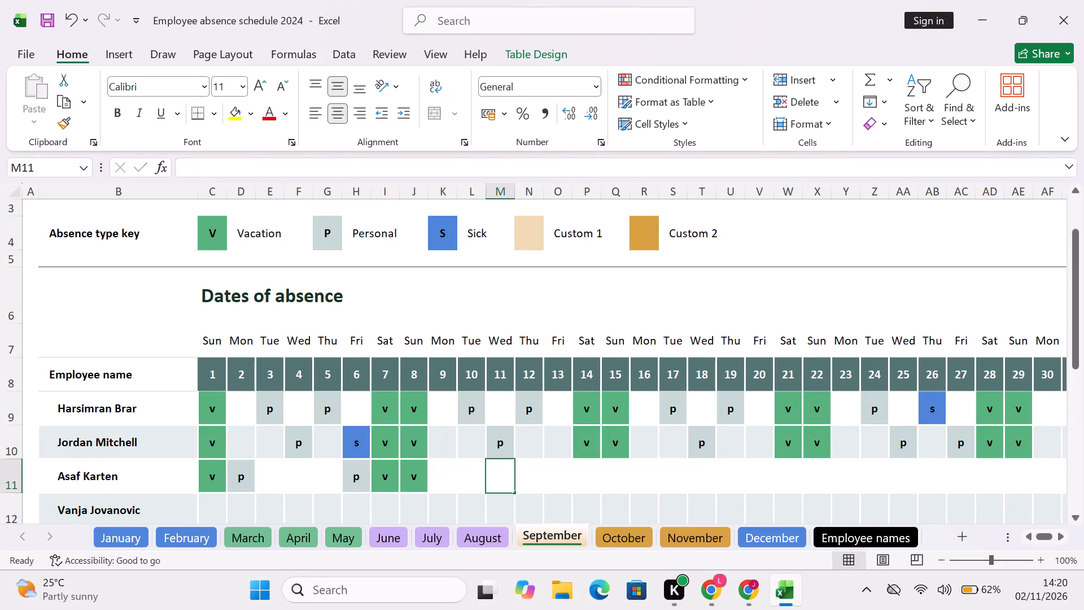
key(Right)
key(Right)
key(Right)
key(Left)
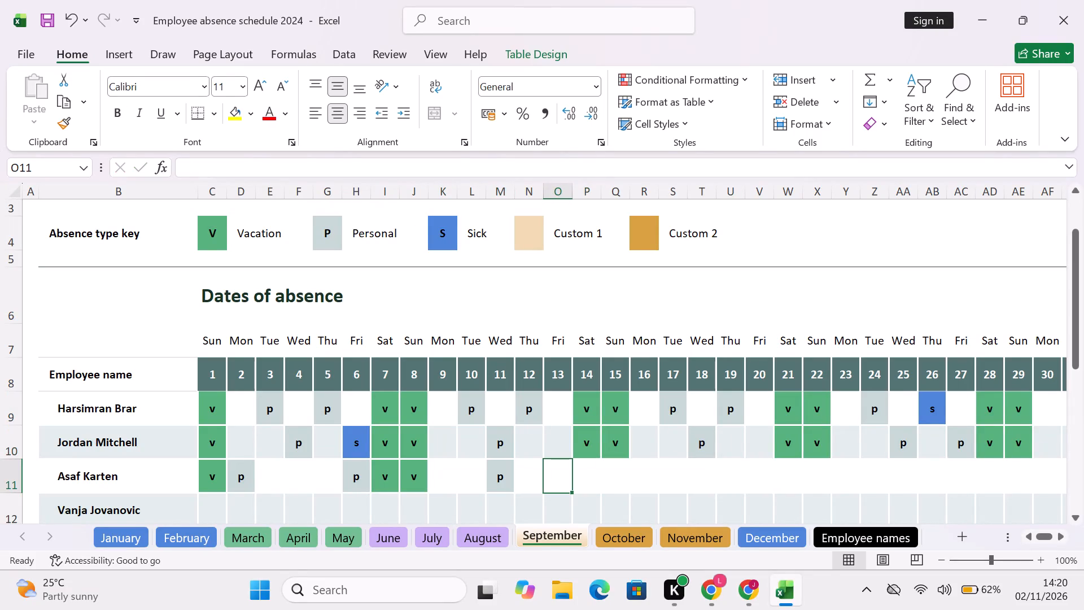
key(p)
Enter v for days 14 and 15 in the third employee's September row.
key(Right)
key(v)
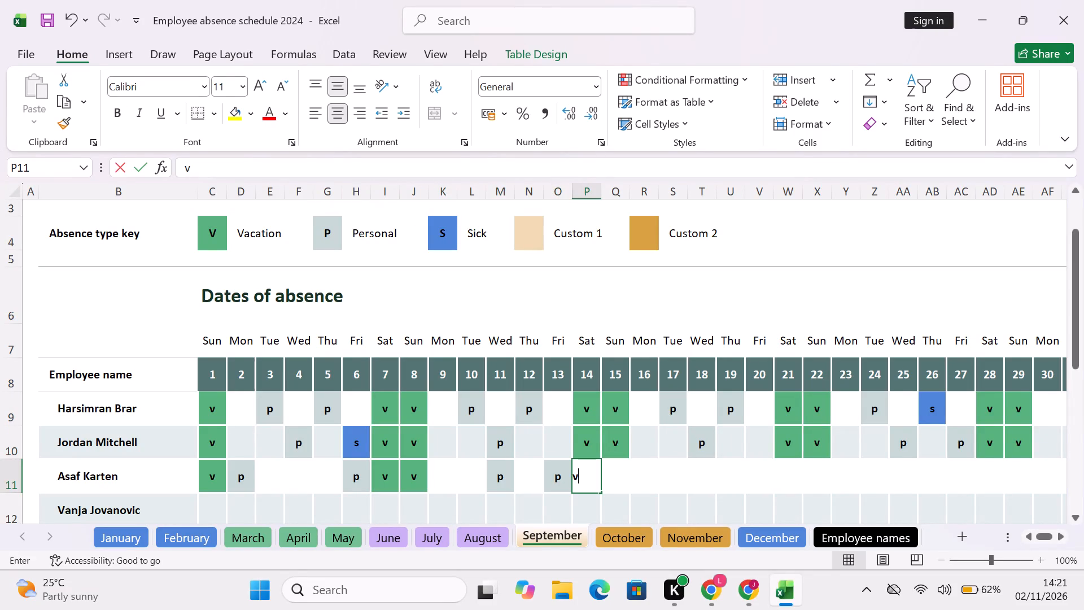
key(Right)
key(v)
key(Down)
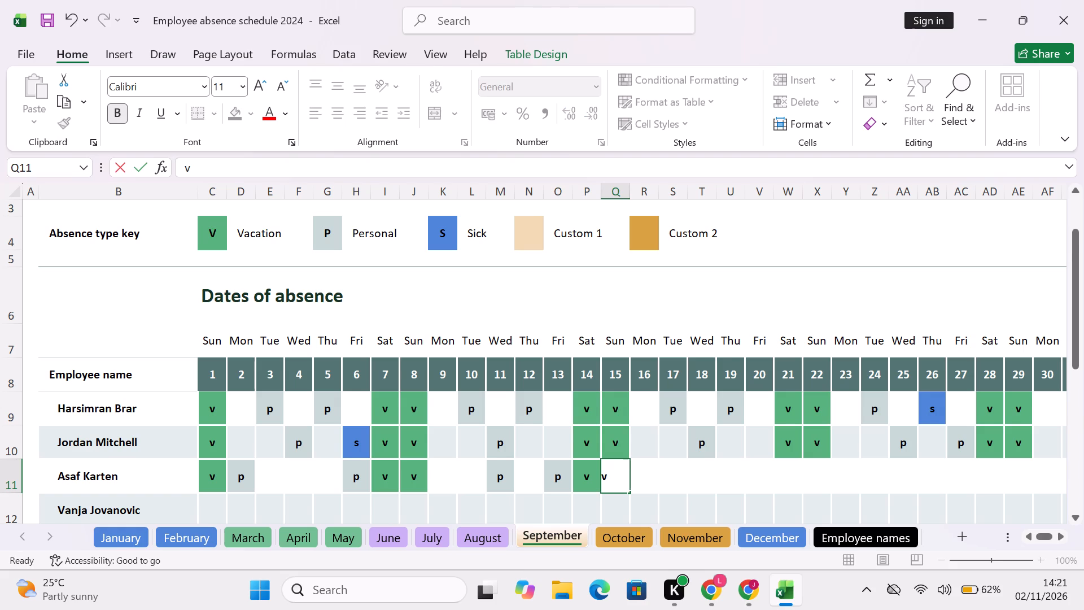
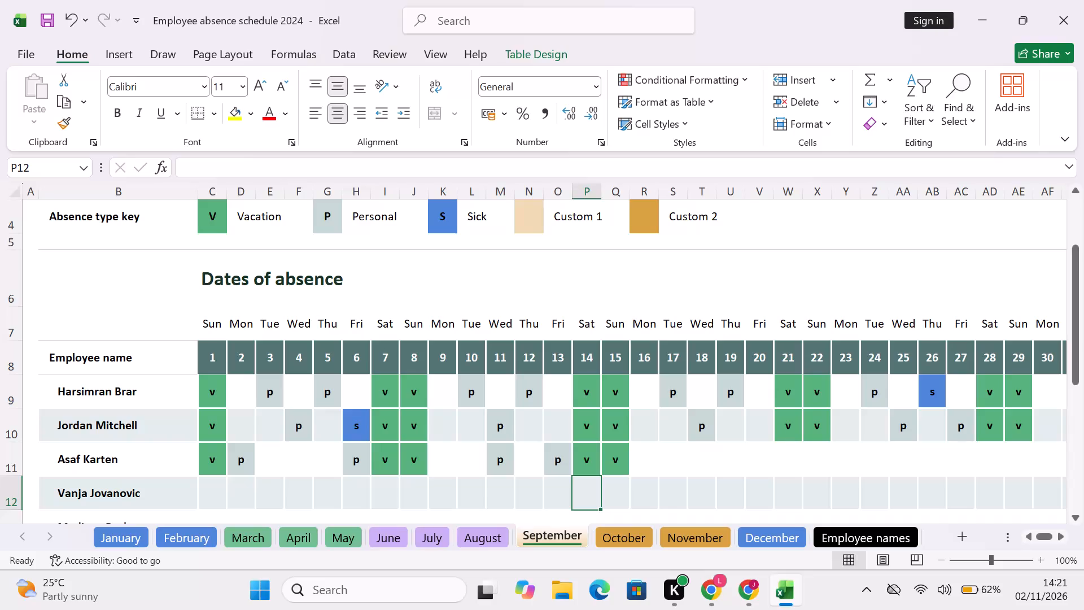
Enter v for days 14 and 15 in the fourth employee's September row.
key(v)
key(Right)
key(v)
key(Left)
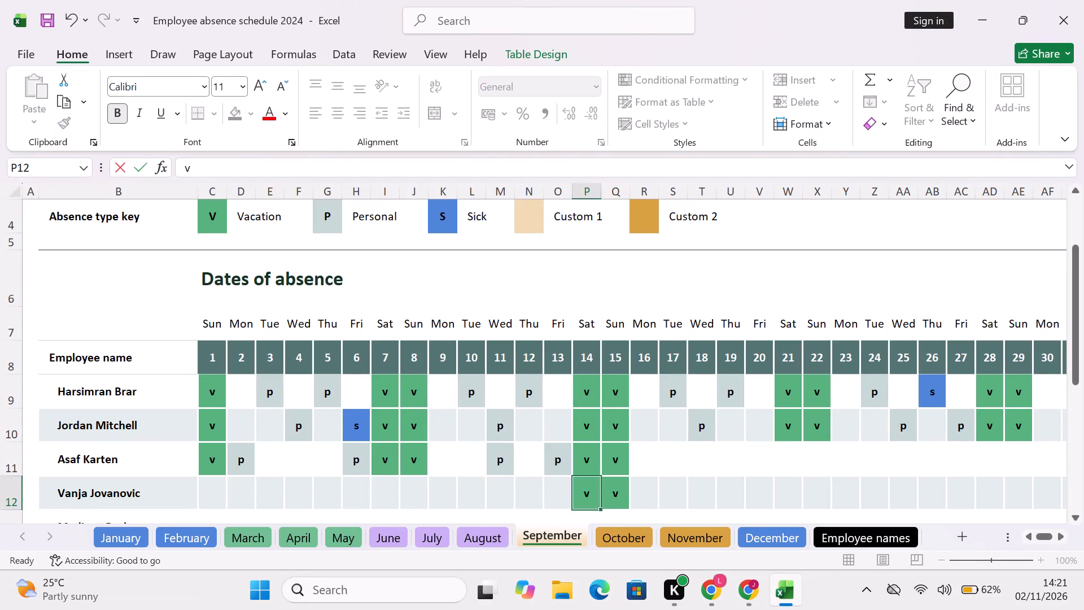
Enter p for day 10 and v for days 8 and 7 in the fourth employee's September row.
key(Left)
key(Left)
key(Left)
key(Left)
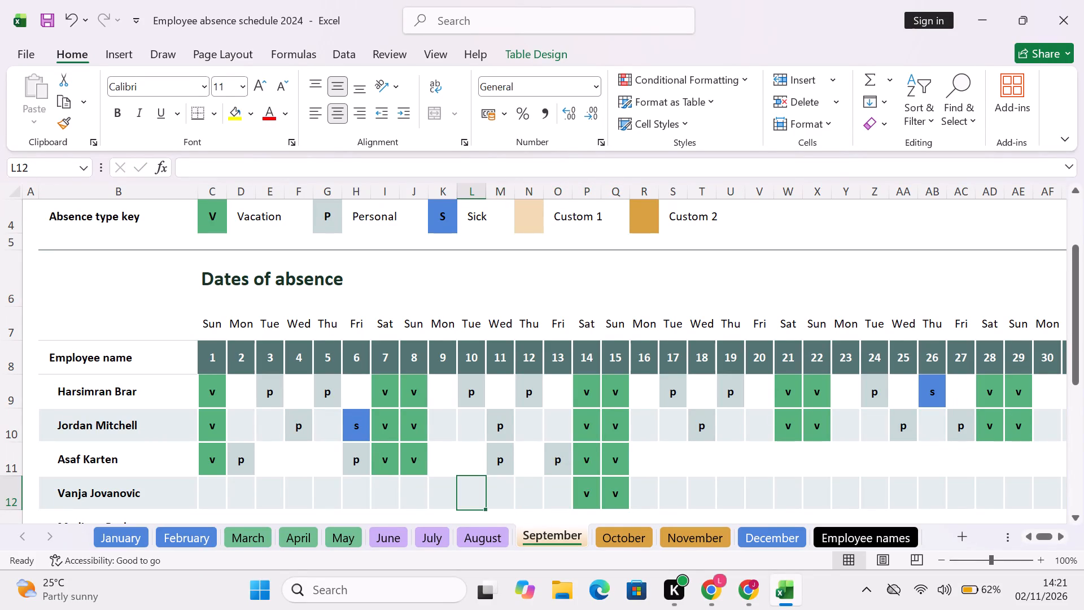
key(p)
key(Left)
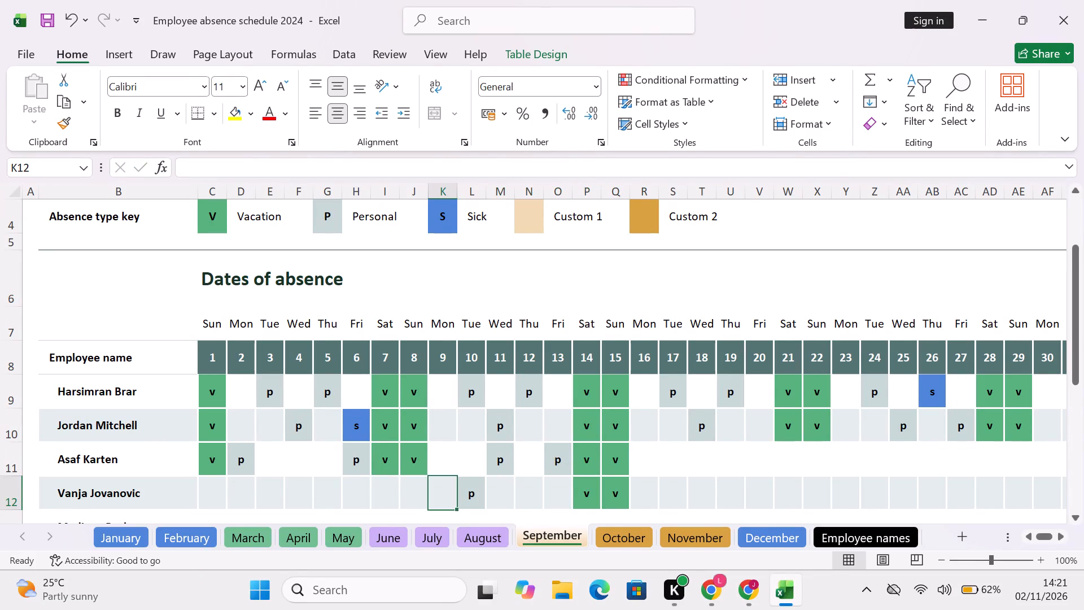
key(Left)
key(v)
key(Left)
key(v)
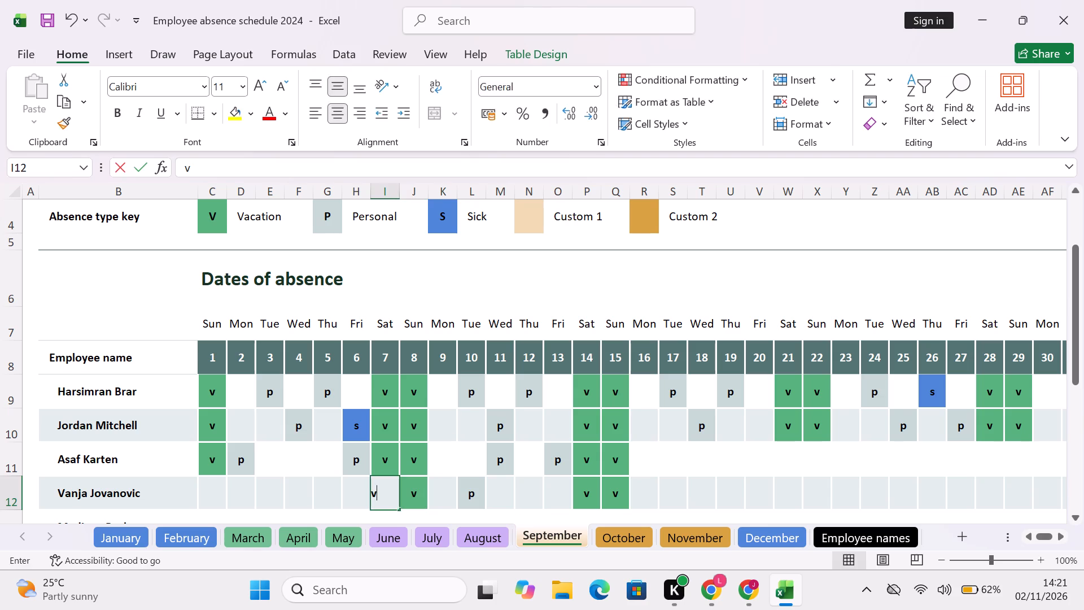
Enter p for days 5 and 3 and v for day 1 in the fourth employee's September row.
key(Left)
key(Left)
key(Left)
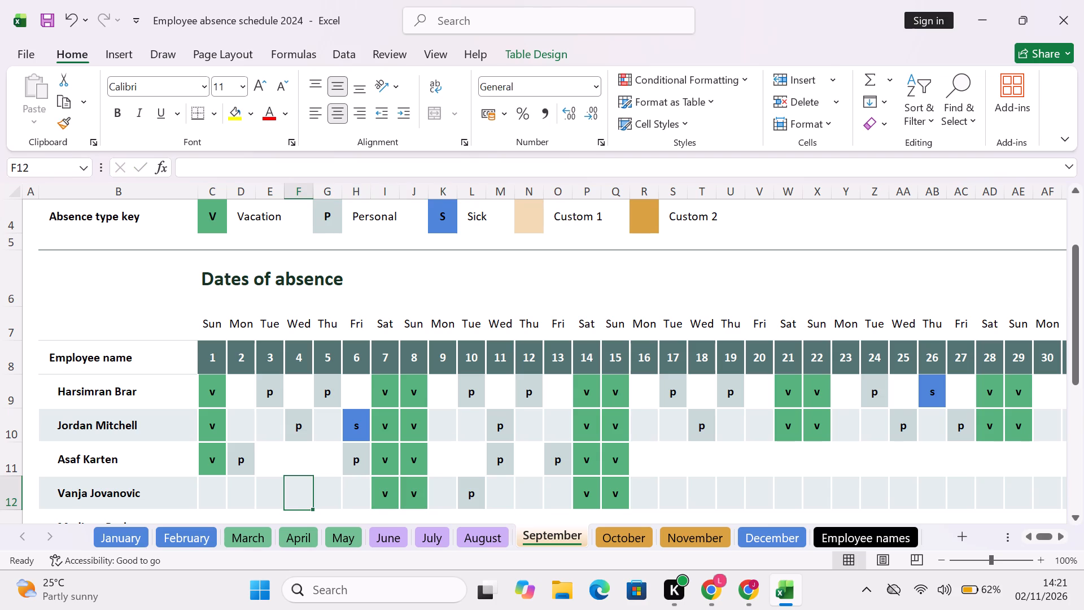
key(Right)
key(p)
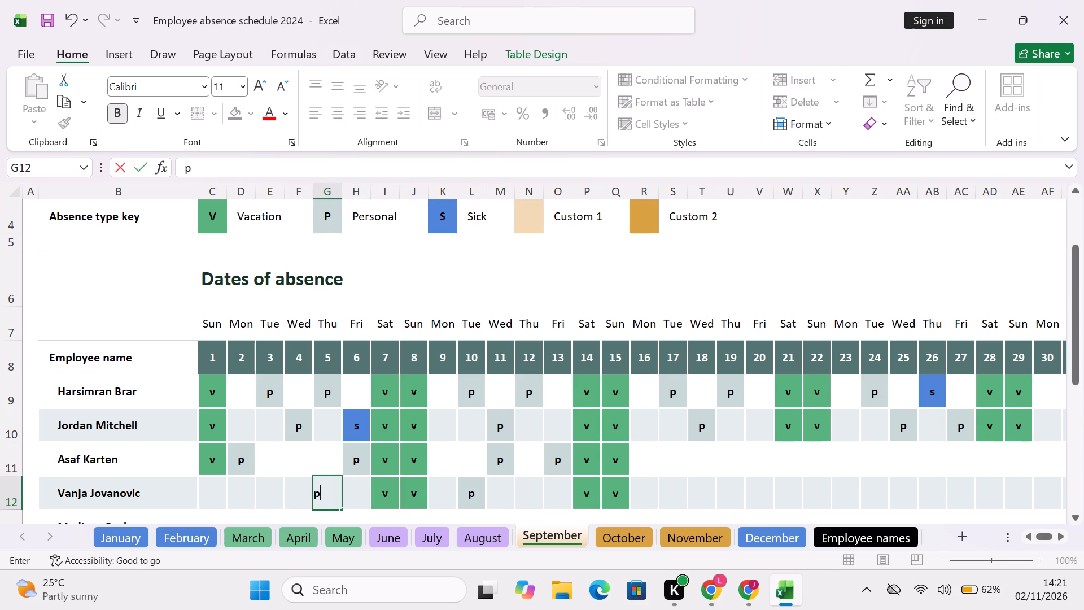
key(Left)
key(Left)
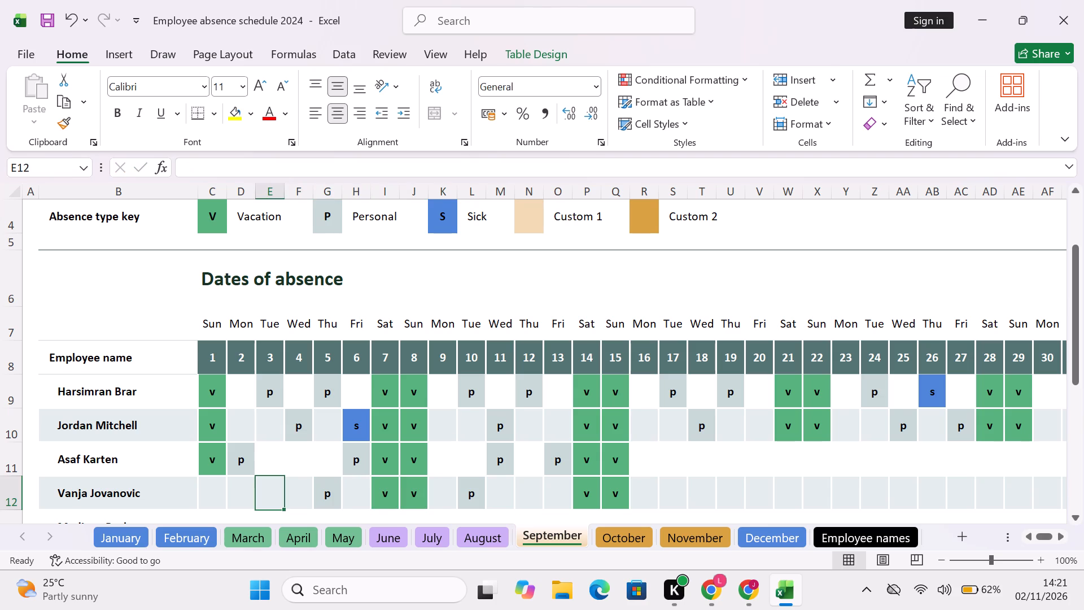
key(p)
key(Left)
key(Left)
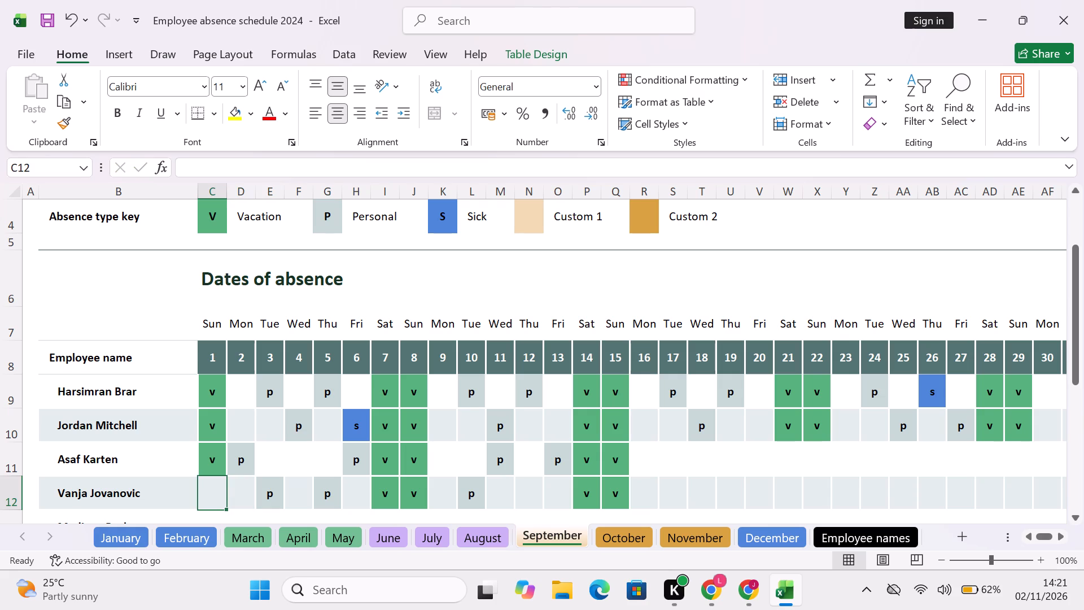
key(v)
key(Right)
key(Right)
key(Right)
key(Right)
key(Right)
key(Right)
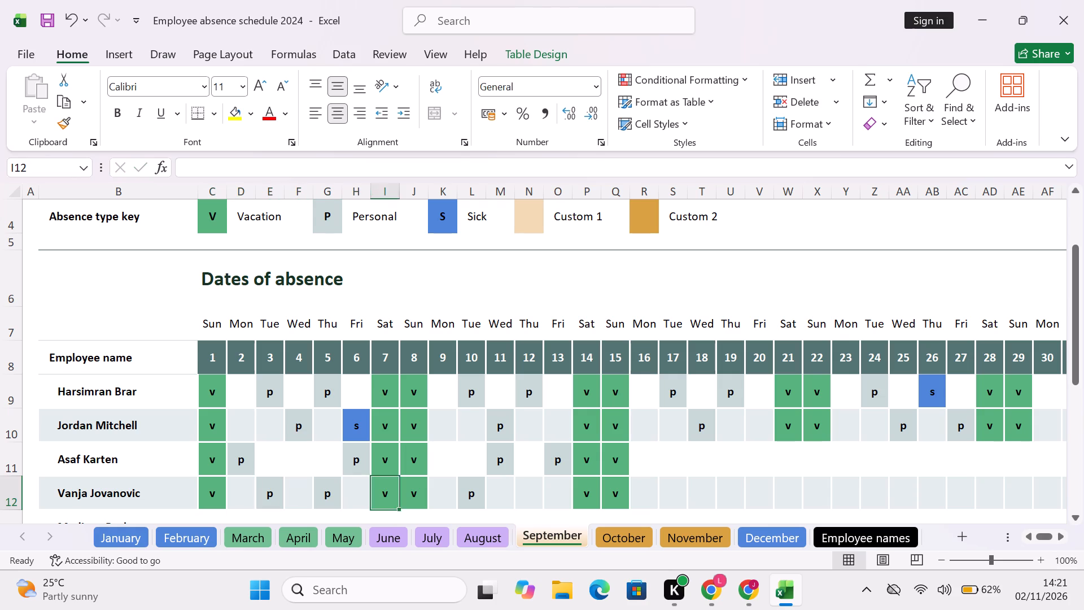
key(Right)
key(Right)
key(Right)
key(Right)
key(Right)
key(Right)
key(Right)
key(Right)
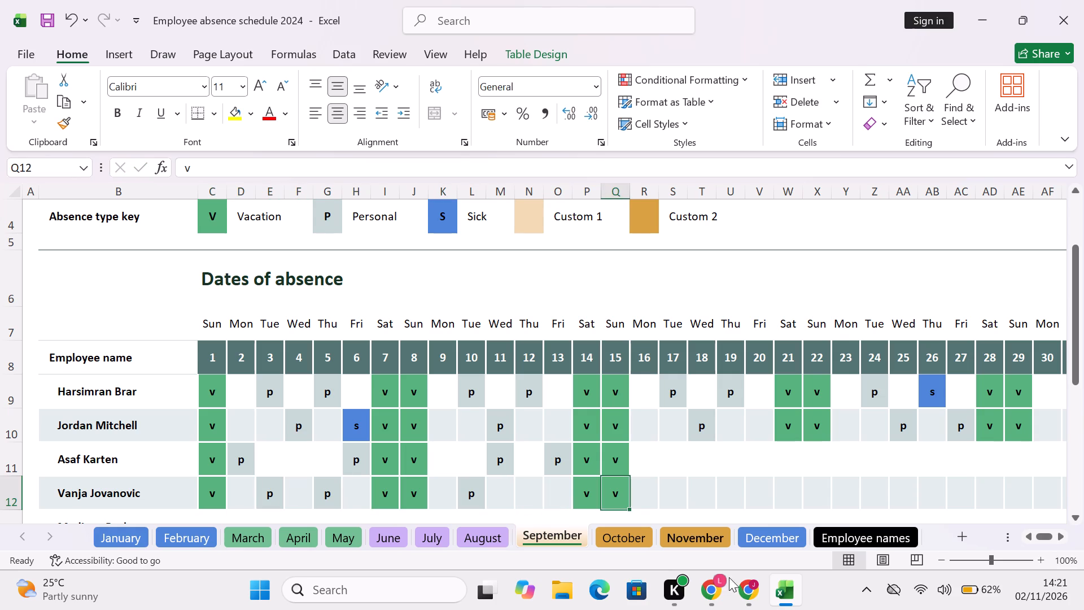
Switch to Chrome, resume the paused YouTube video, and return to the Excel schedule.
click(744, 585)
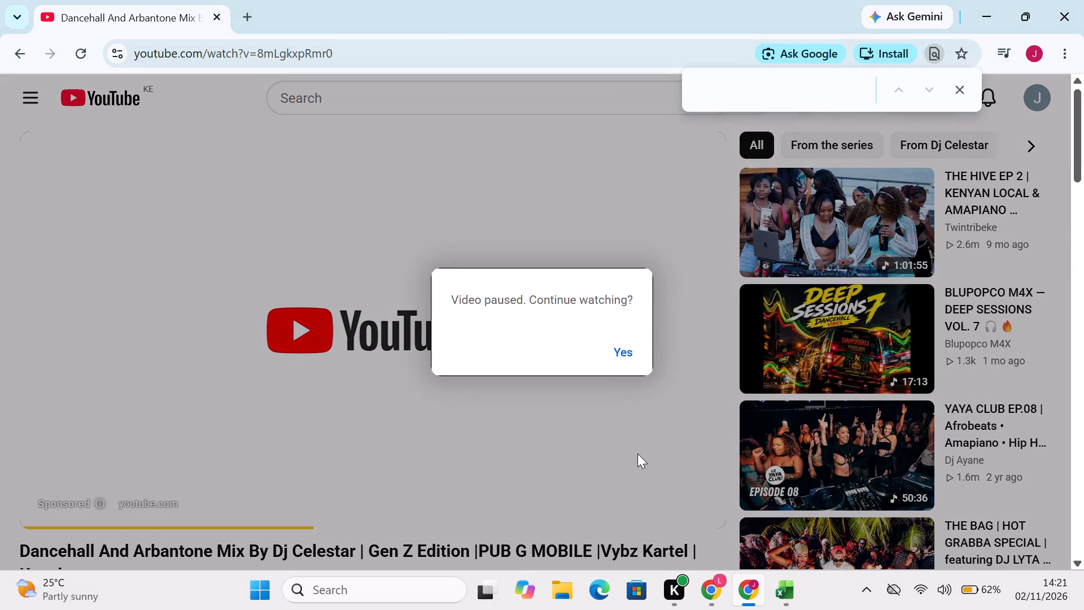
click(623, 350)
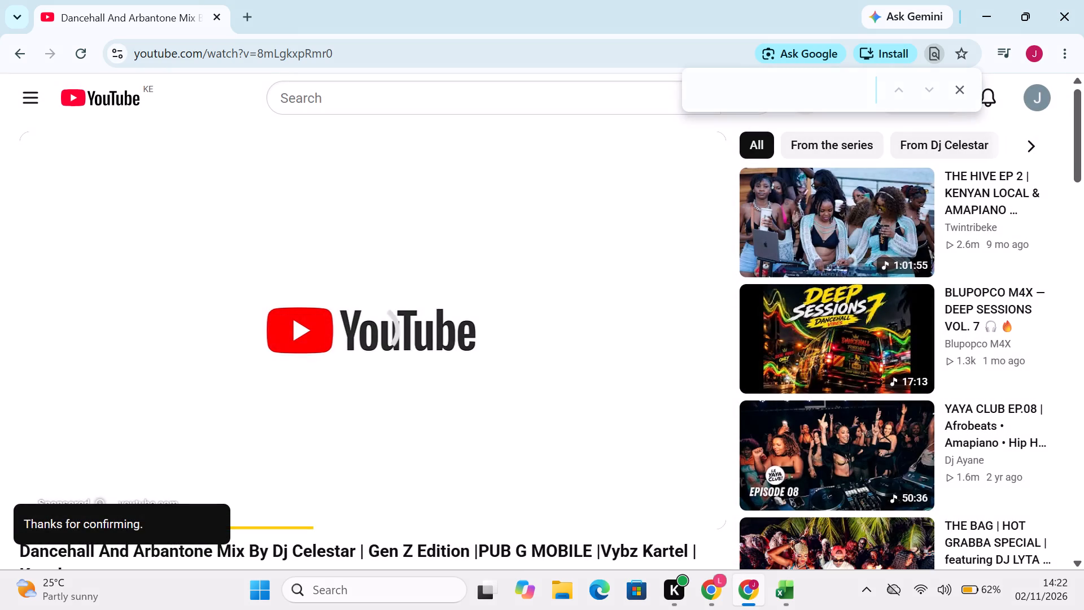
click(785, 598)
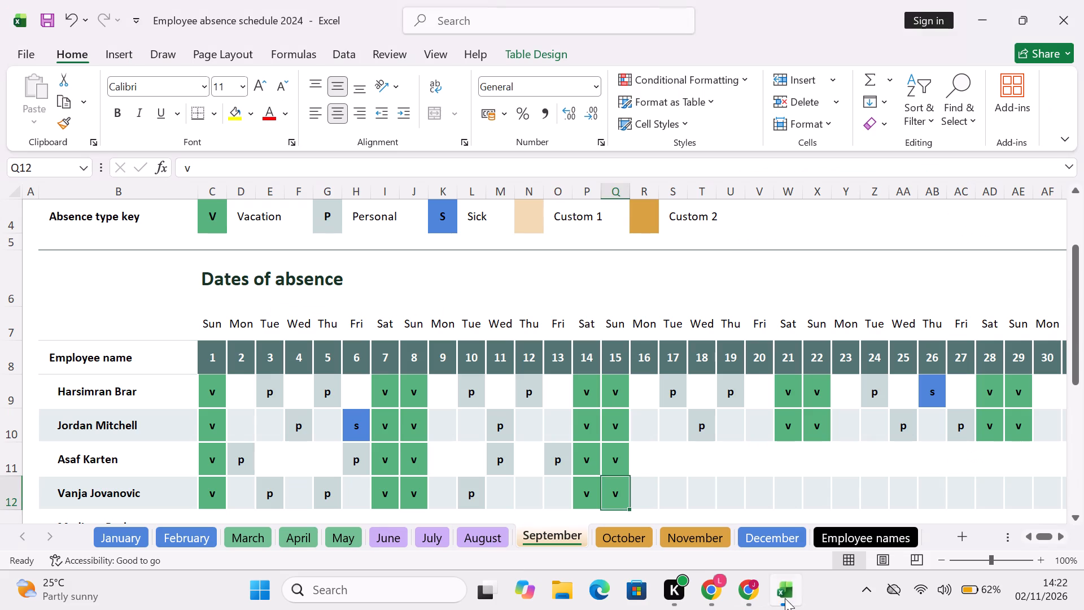
Enter p for day 13 in the fourth employee's September row.
click(550, 495)
key(p)
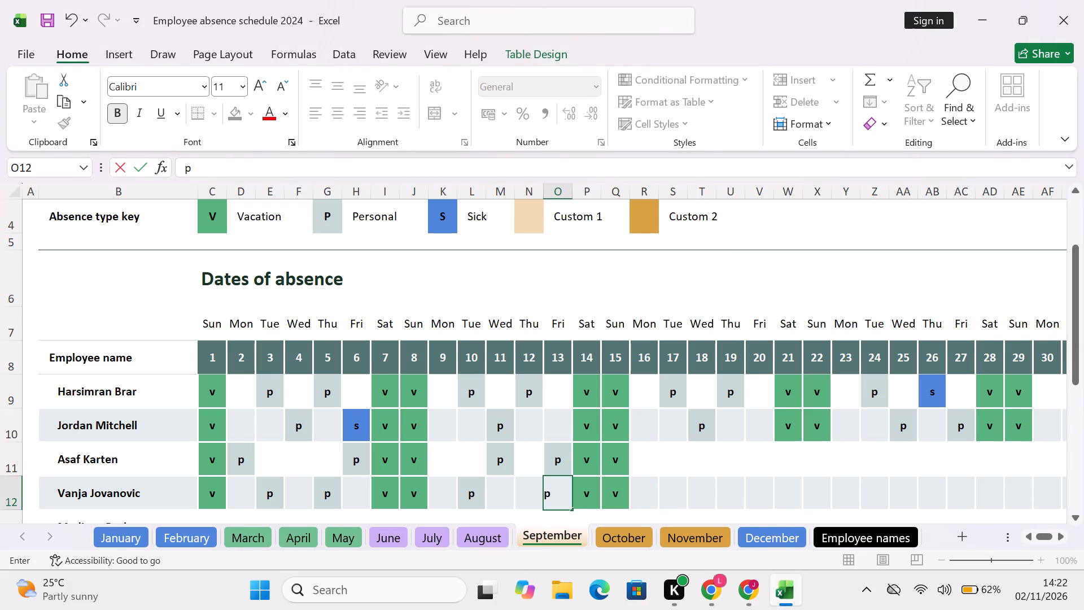
Switch to Chrome to look over the YouTube video page, including its description and comments area, and return to Excel.
click(725, 582)
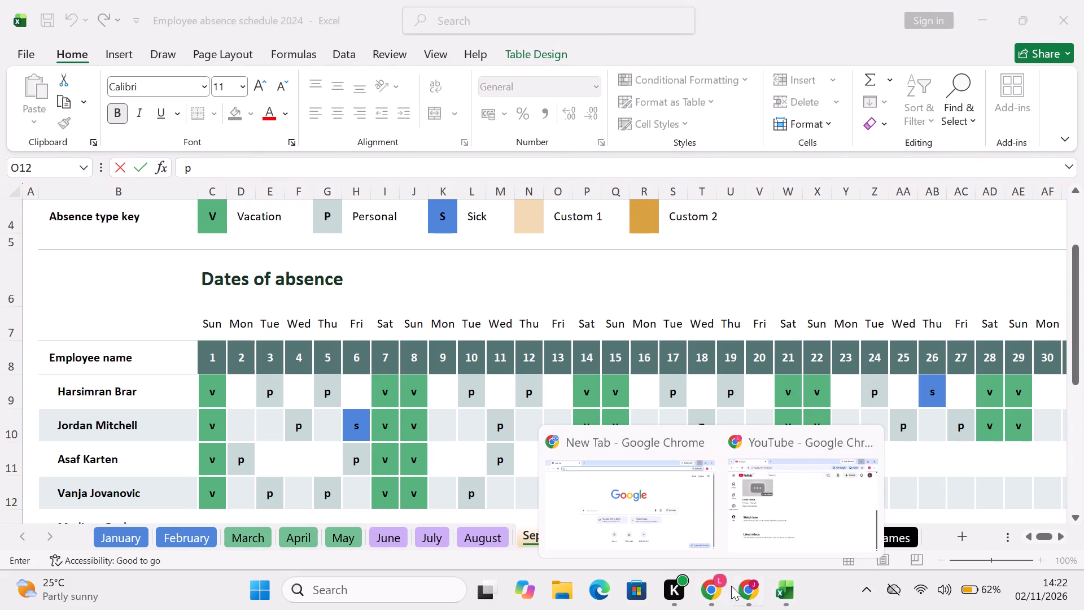
click(742, 589)
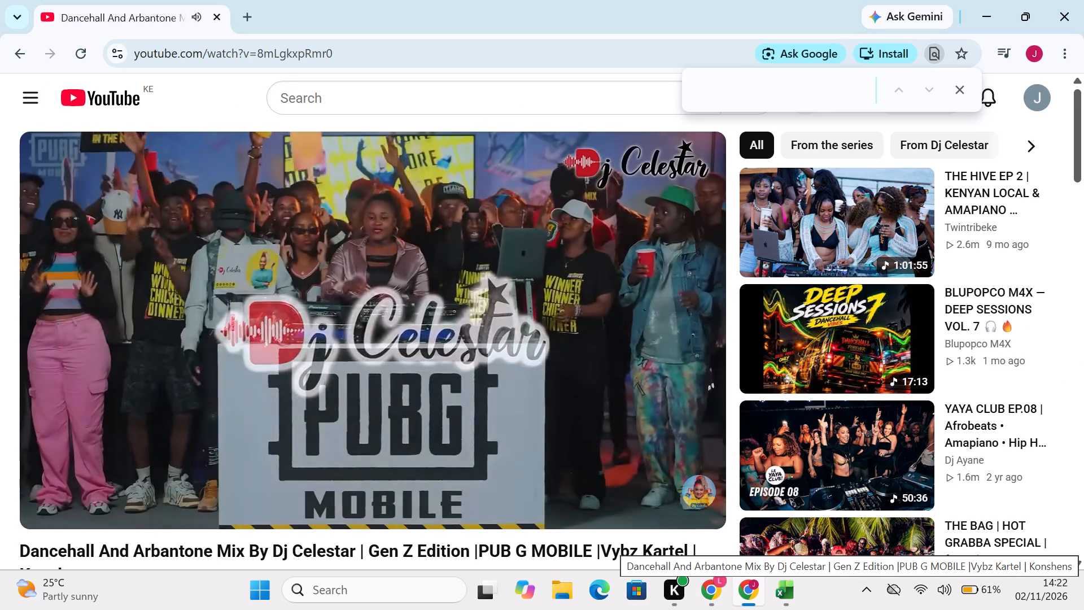
click(607, 547)
key(Down)
key(Down)
key(Down)
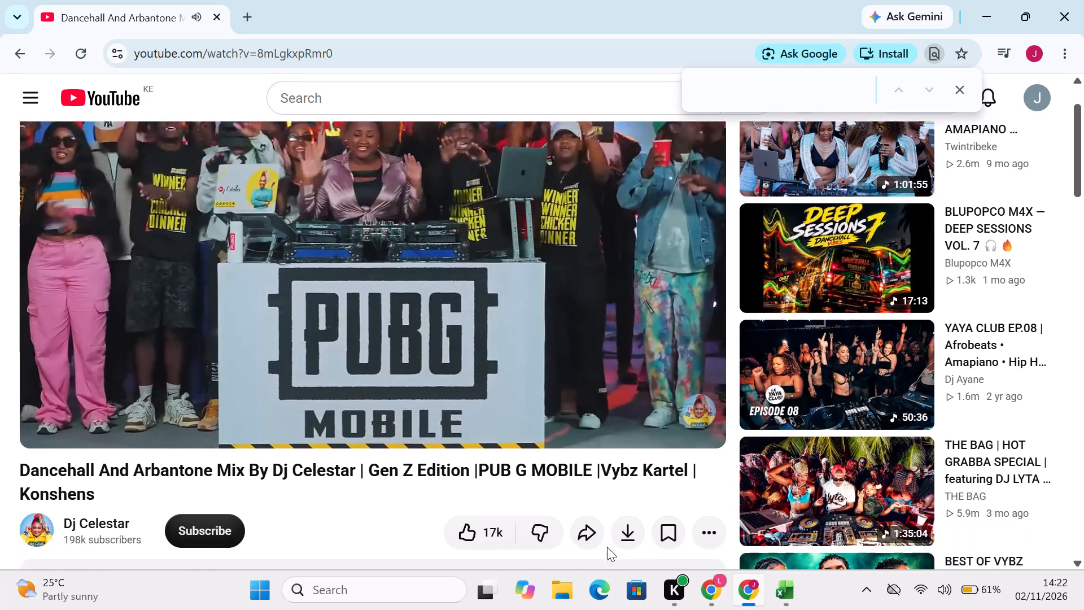
key(Down)
key(Down)
key(Down)
key(Down)
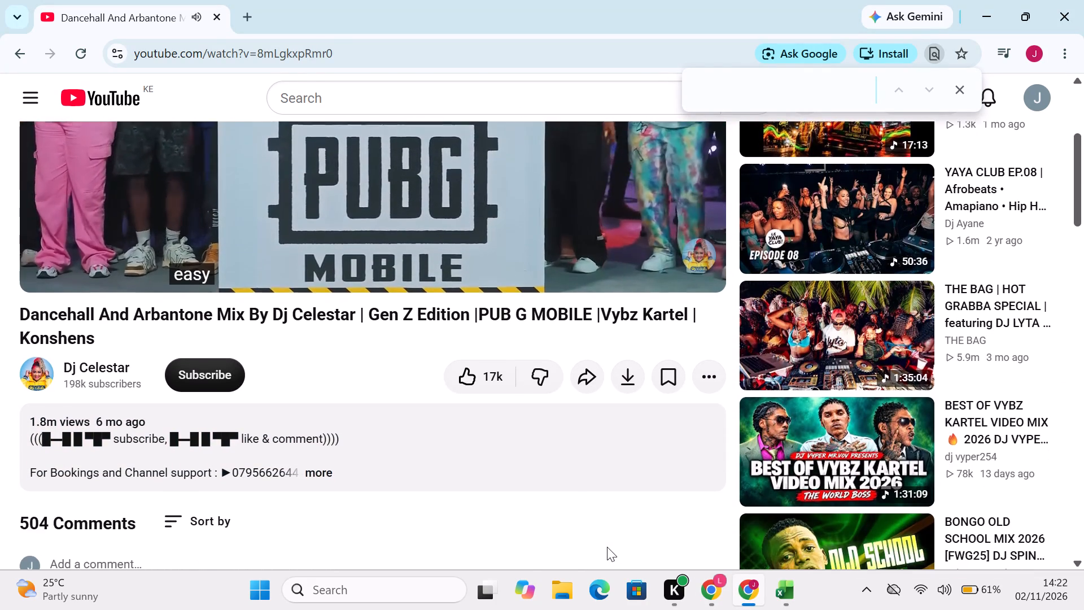
key(Up)
key(Up)
key(Up)
key(Up)
key(Up)
key(Up)
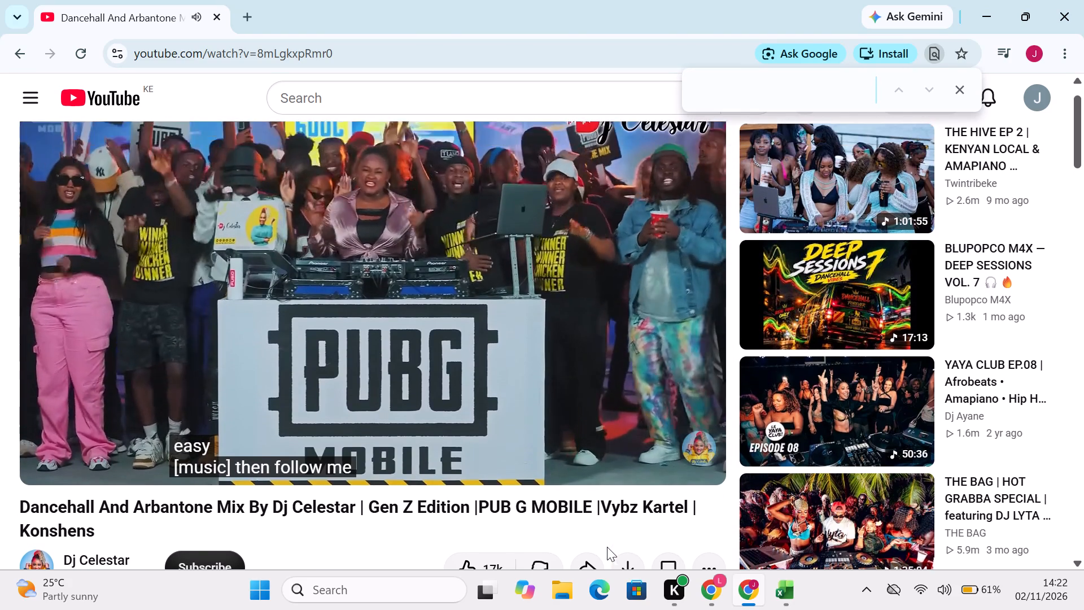
key(Up)
key(Up)
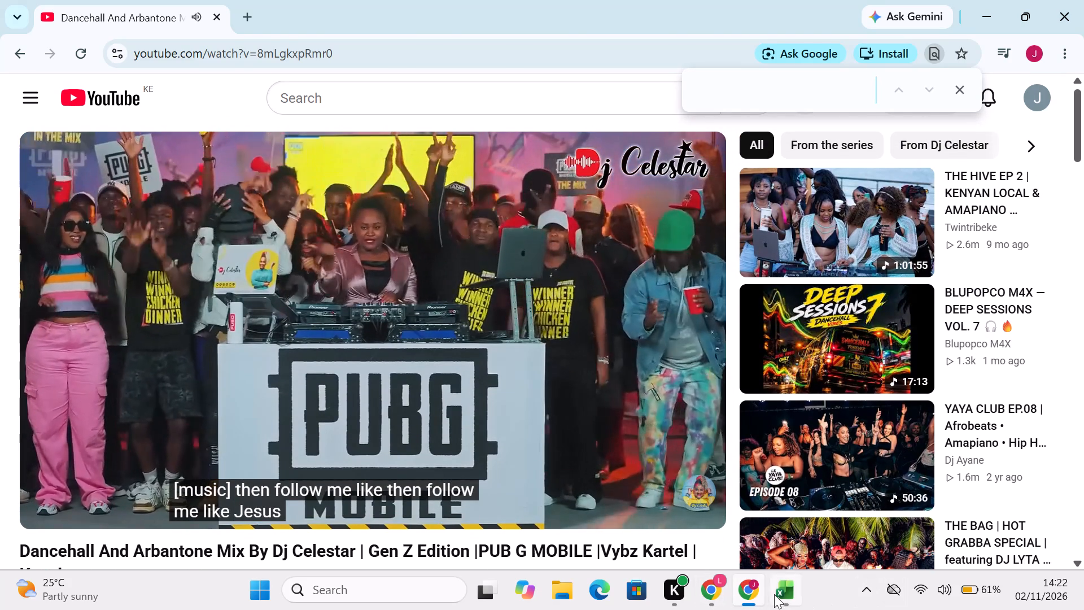
click(775, 594)
Enter p for day 16 in the fourth employee's September row.
key(Right)
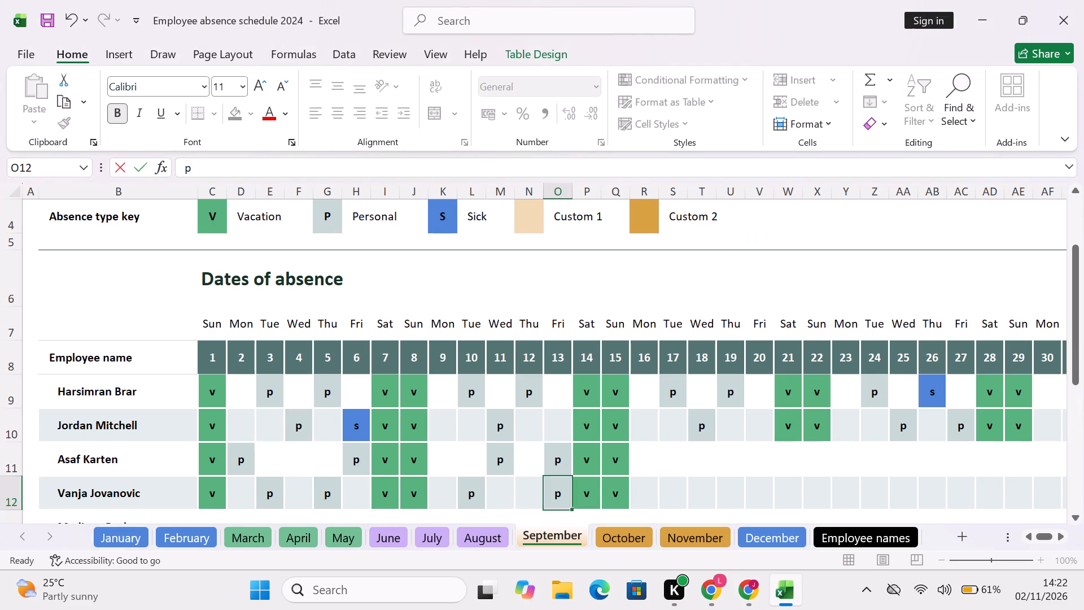
key(Right)
key(Right)
key(Right)
key(Right)
key(Left)
key(Left)
key(p)
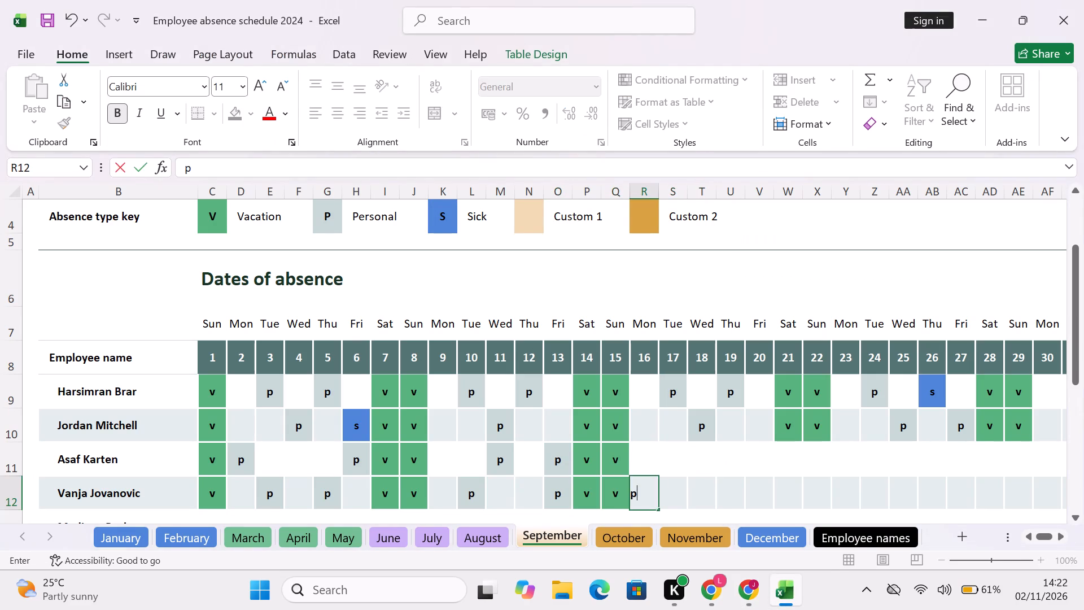
Enter s for day 19 in the fourth employee's September row.
key(Right)
key(Right)
key(Right)
key(v)
key(Left)
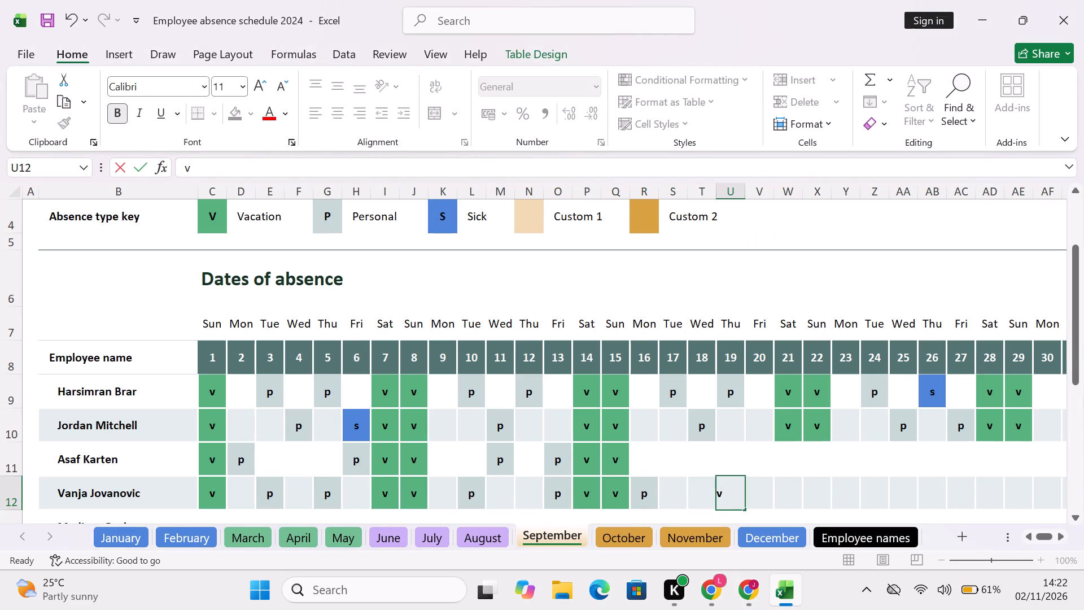
key(Right)
key(BackSpace)
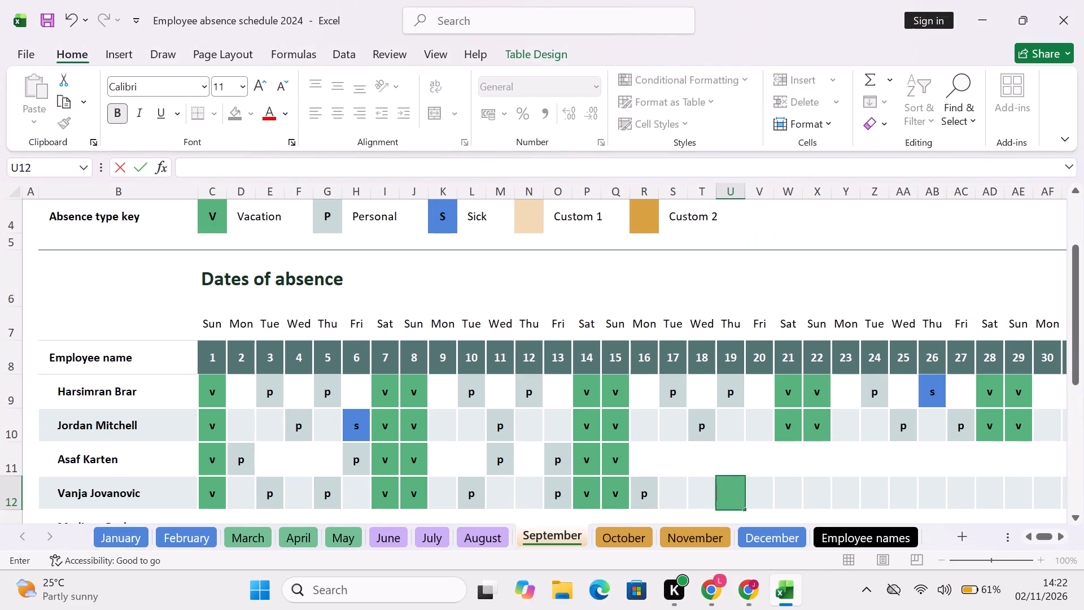
key(s)
key(Right)
Enter v for days 21 and 22 in both the third and fourth employees' September rows.
key(Right)
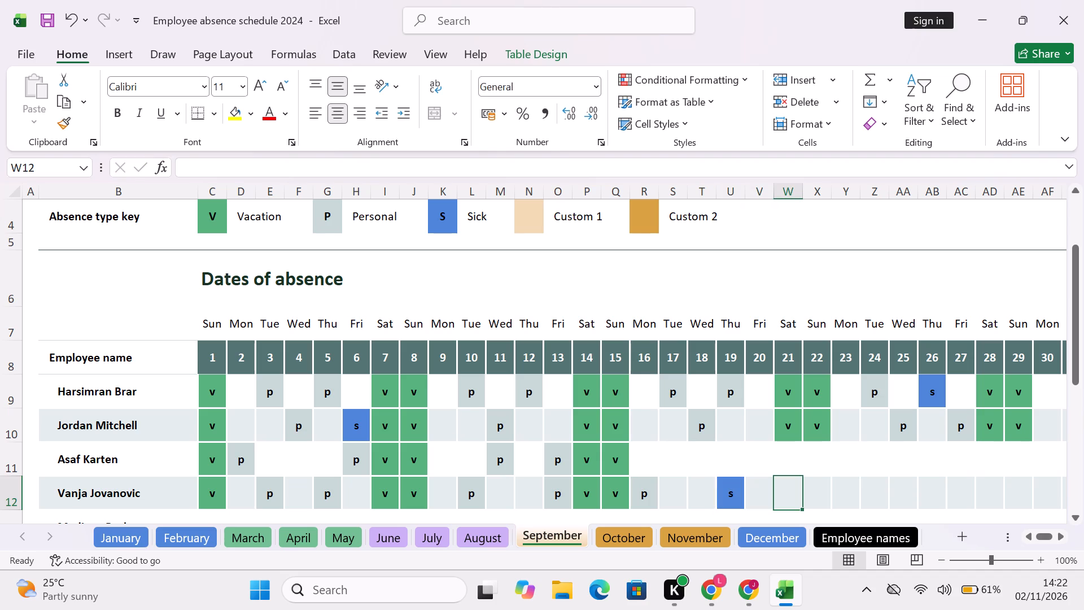
key(v)
key(VK_193)
key(Up)
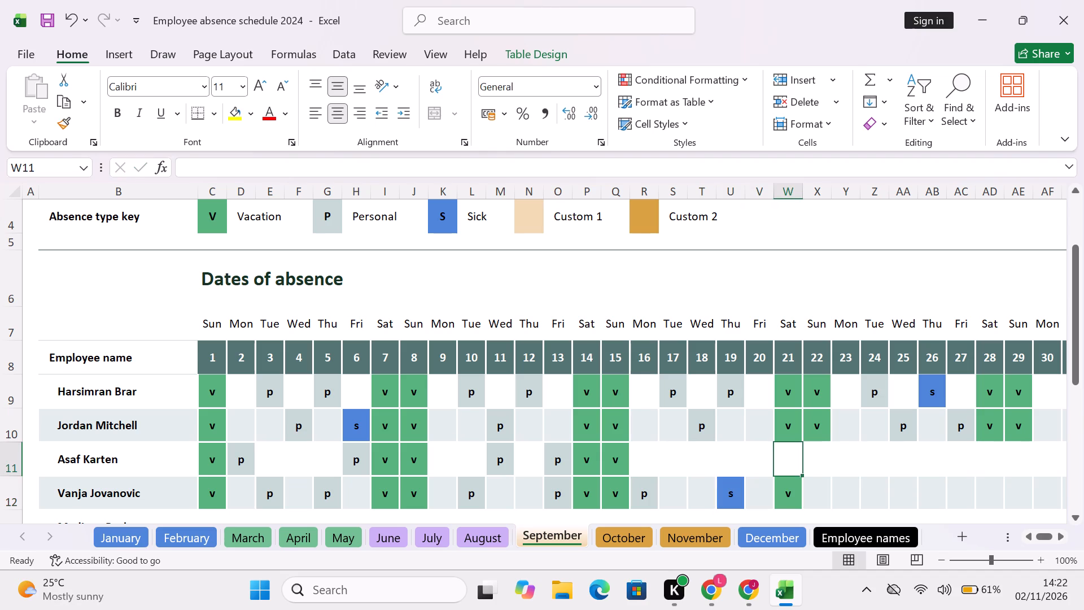
key(v)
key(Right)
key(v)
key(Down)
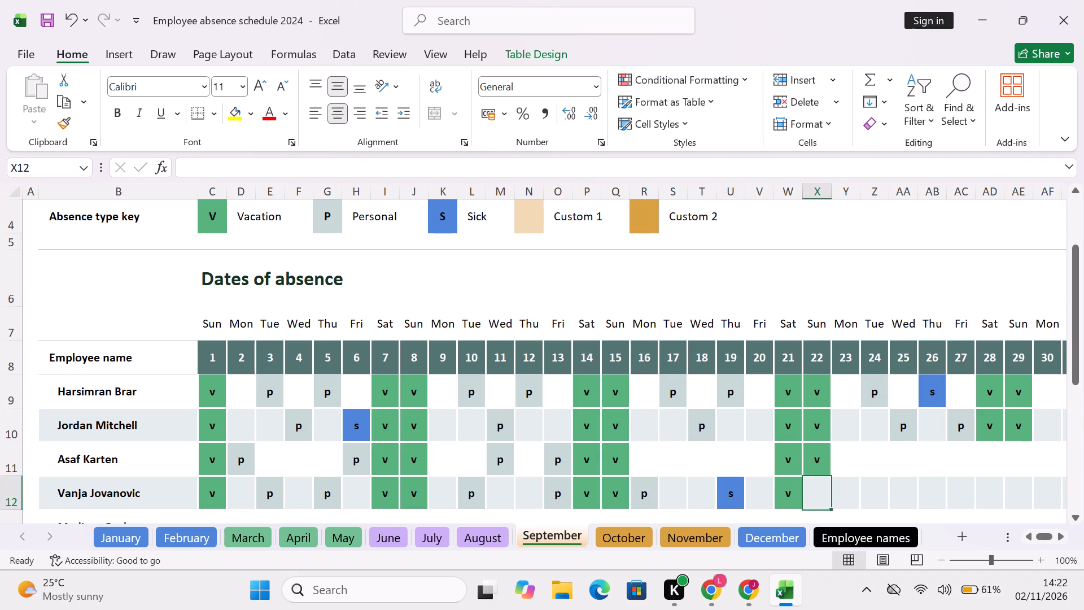
key(v)
Enter p for days 23 and 26 and s for day 27 in the fourth employee's September row.
key(Right)
key(Right)
key(Left)
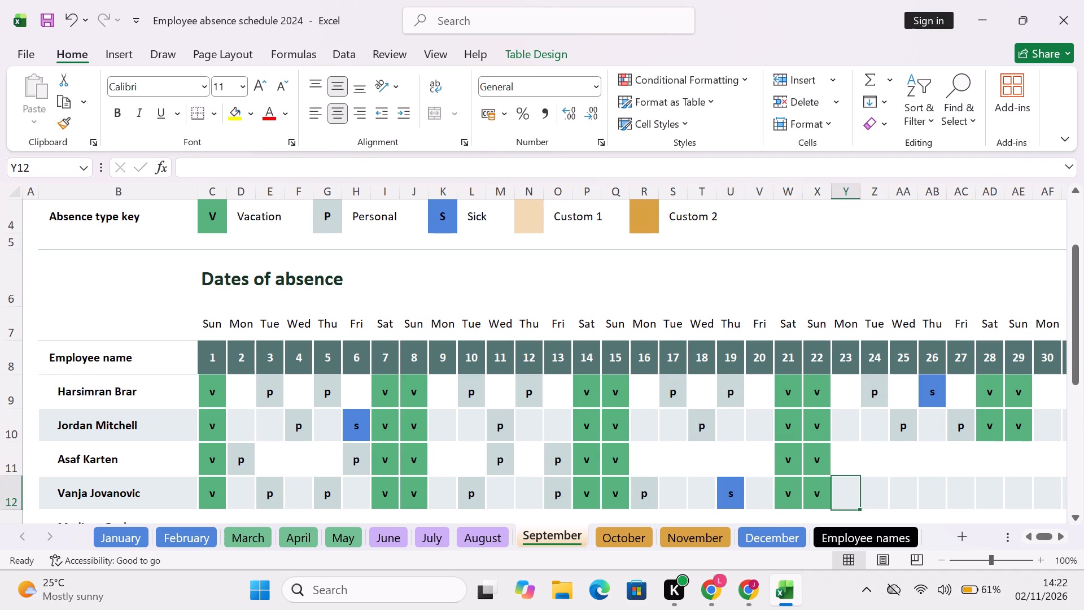
key(p)
key(Right)
key(Right)
key(Right)
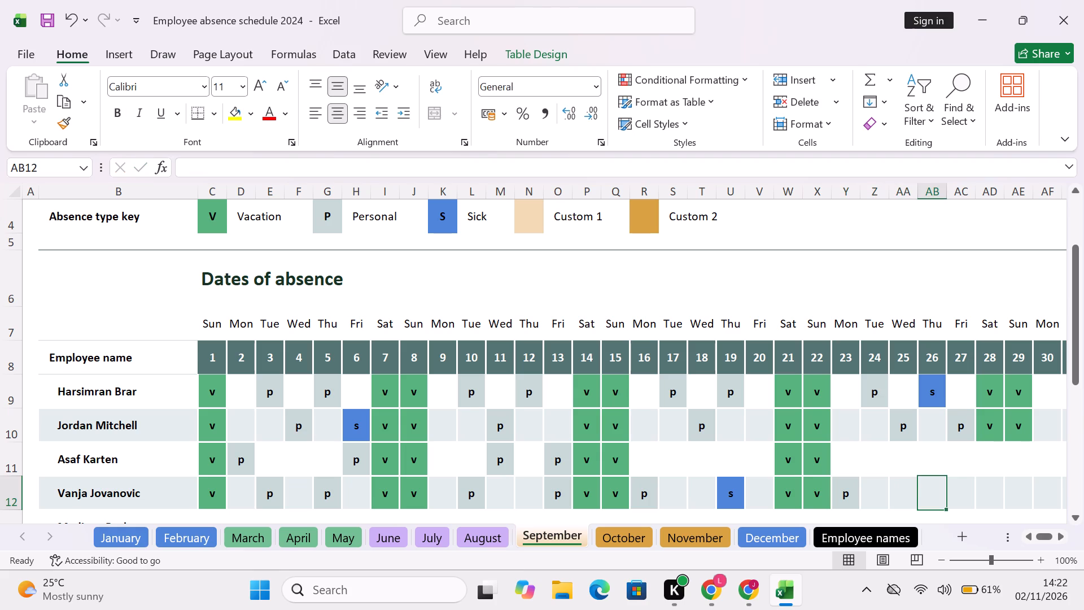
key(p)
key(Right)
key(s)
Enter v for days 28 and 29 in both the fourth and third employees' September rows.
key(Right)
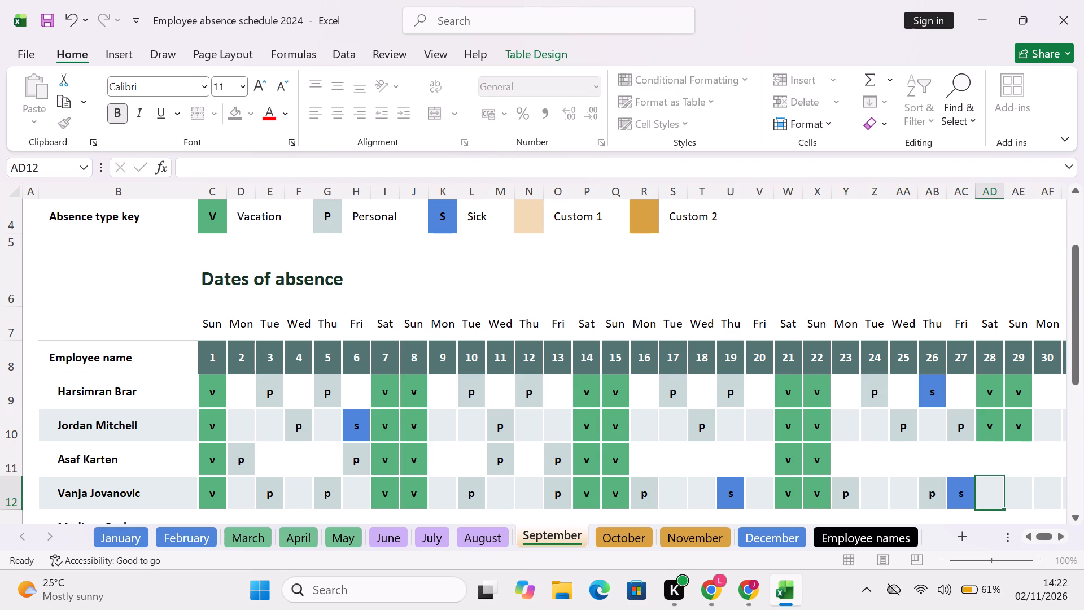
key(Right)
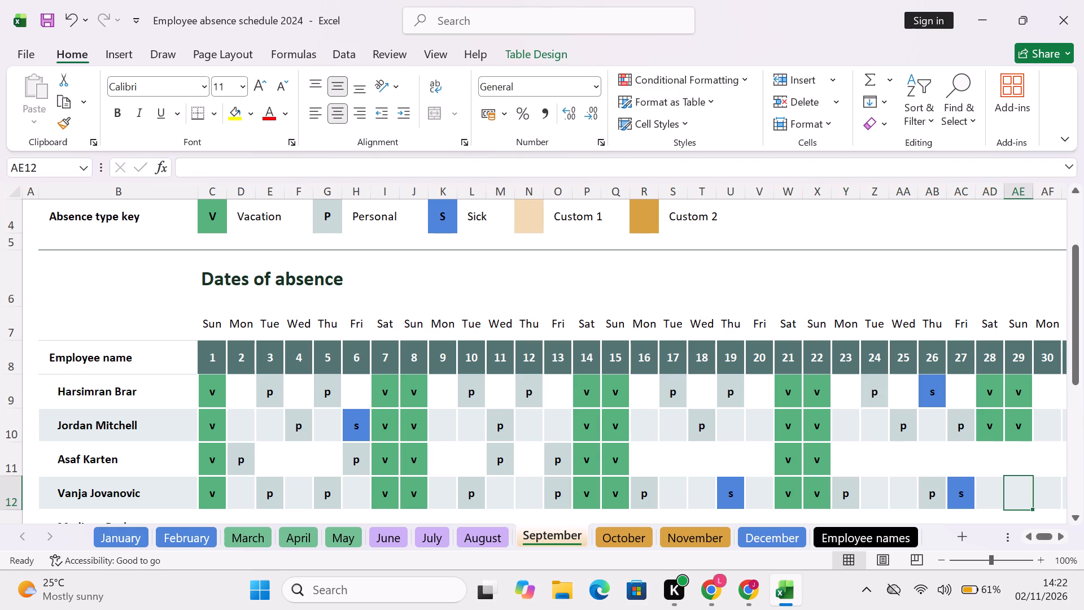
key(v)
key(Left)
key(v)
key(Up)
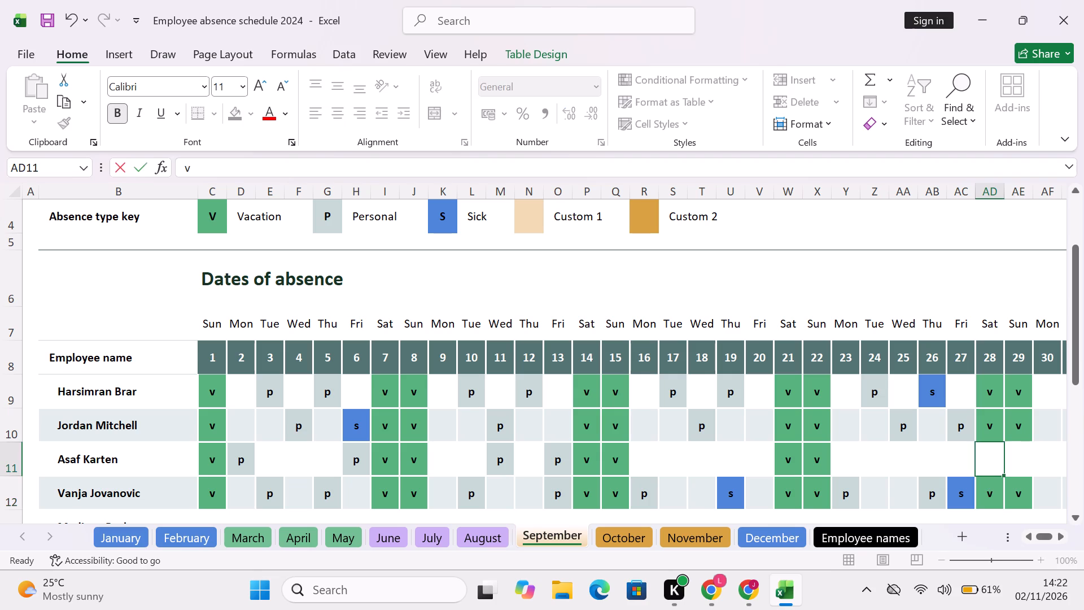
key(v)
key(Right)
key(v)
Enter p for day 30 in the fourth employee's September row.
key(Right)
key(Right)
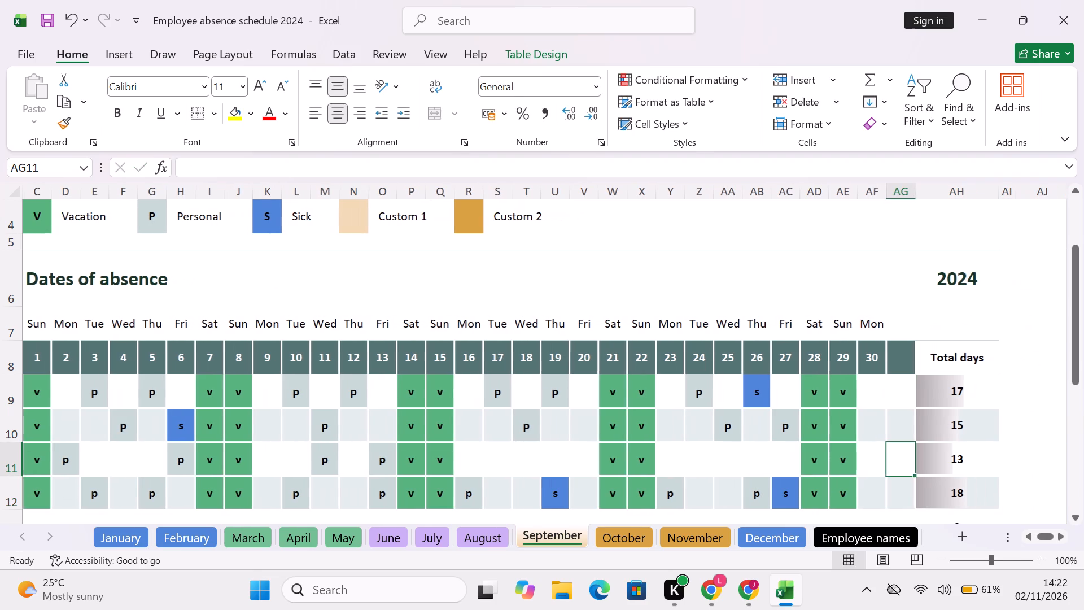
key(Left)
key(Down)
key(p)
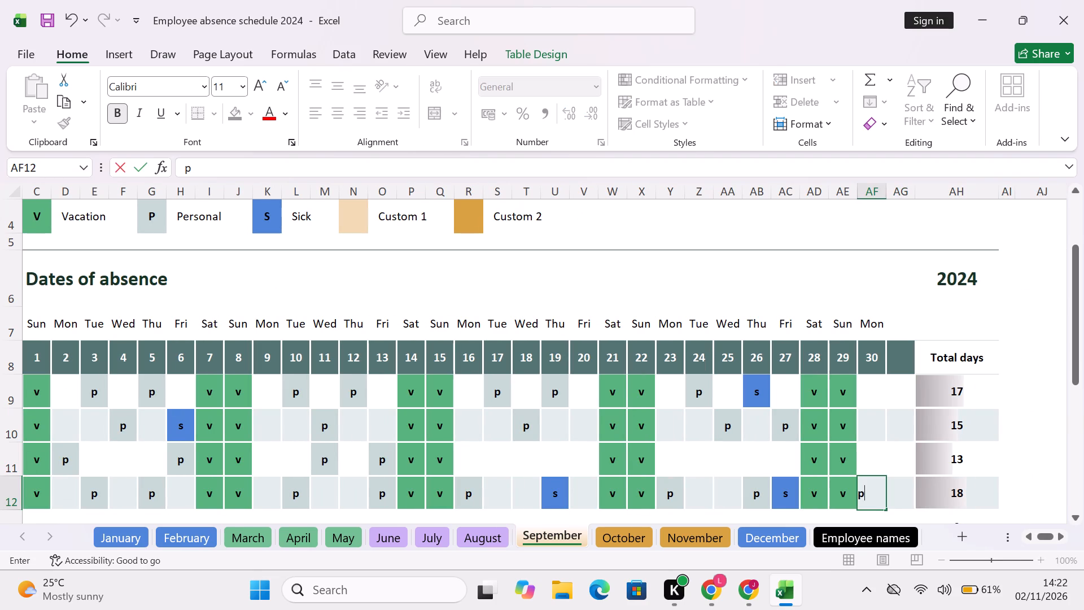
Enter v for day 1 and p for day 4 in the fifth employee's September row.
key(Right)
key(Up)
key(Left)
key(Down)
key(Down)
key(Left)
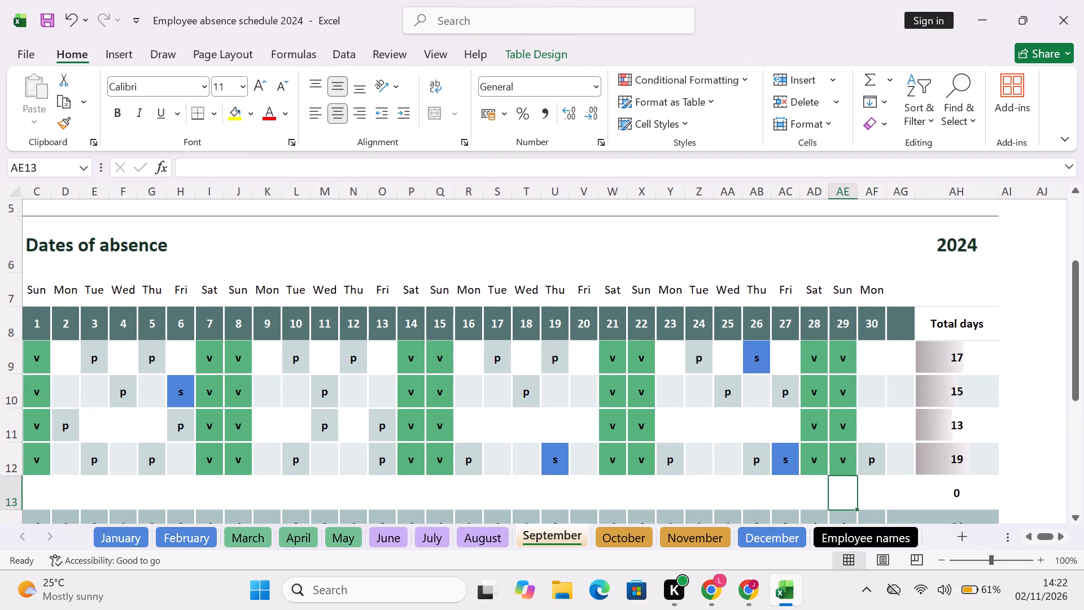
key(Left)
key(Left)
key(Left)
key(Left)
key(Left)
key(Left)
key(Left)
key(Left)
key(Left)
key(Left)
key(Left)
key(Left)
key(Left)
key(Left)
key(Left)
key(Left)
key(Left)
key(Left)
key(Left)
key(Left)
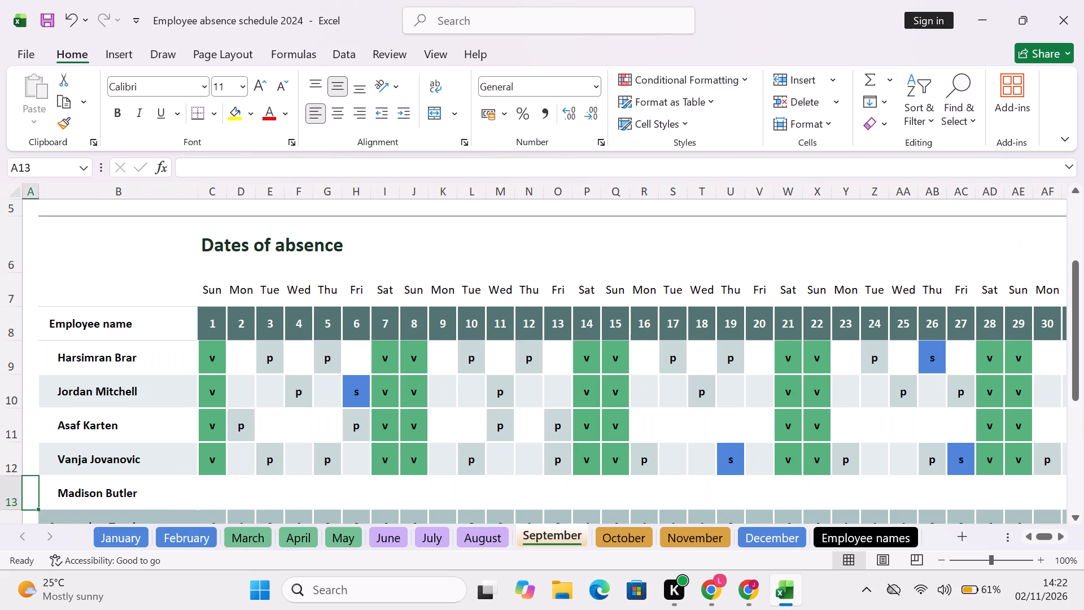
key(Right)
key(Right)
key(v)
key(Right)
key(Right)
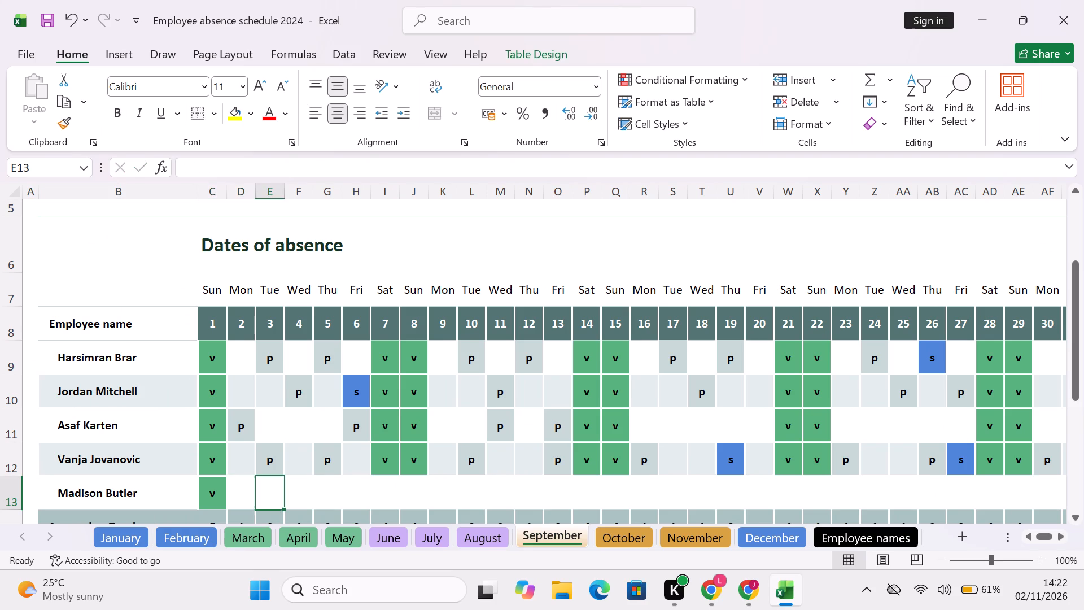
key(Right)
key(p)
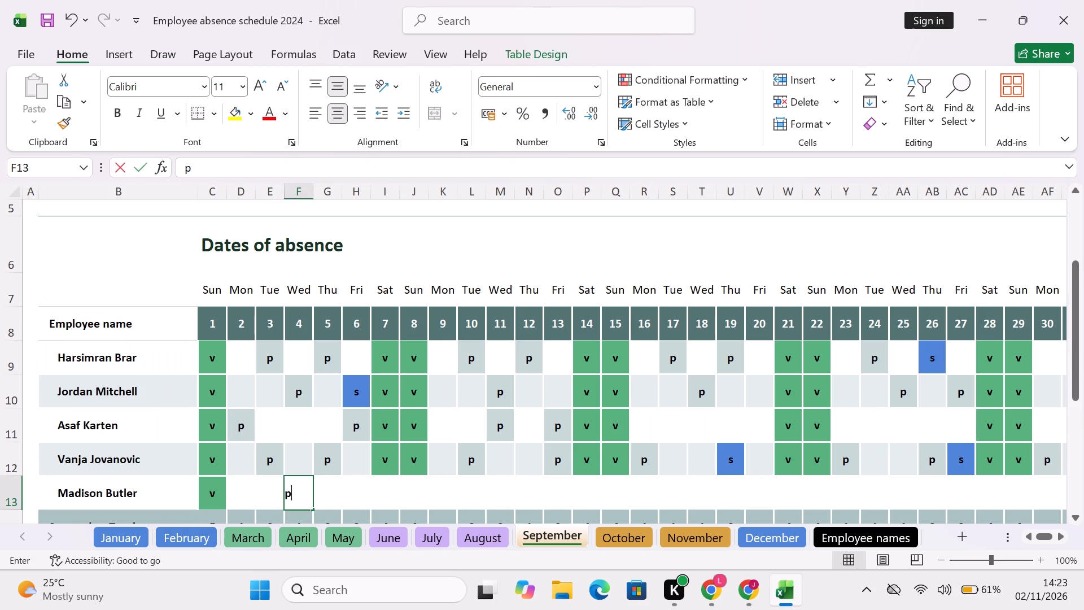
Enter v for days 7 and 8 in the fifth employee's September row.
key(Right)
key(Right)
key(Right)
key(v)
key(Right)
key(v)
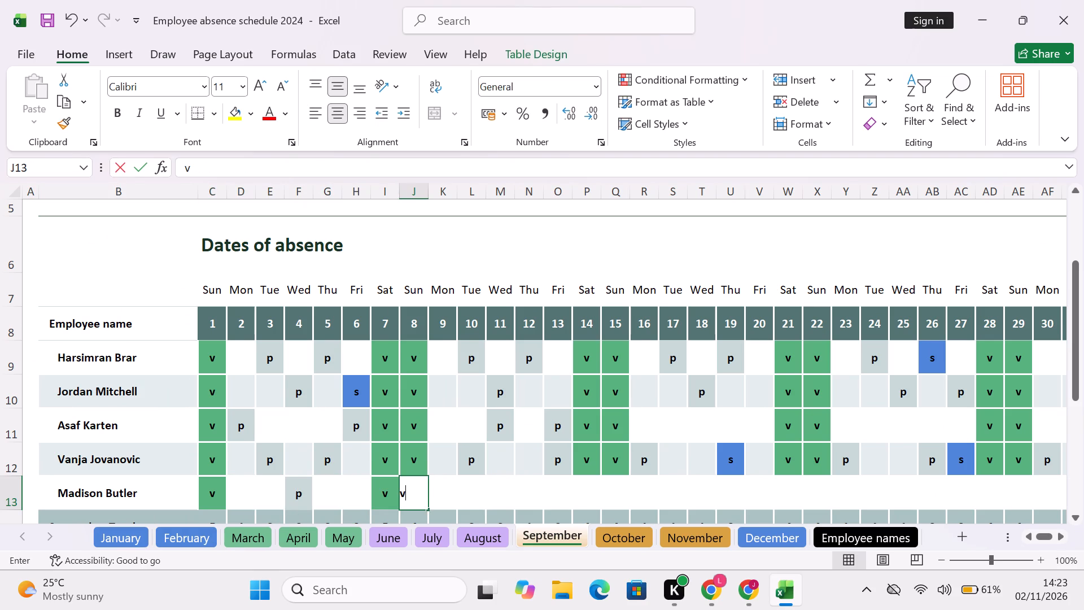
Enter p for days 11 and 13 in the fifth employee's September row.
key(Right)
key(Right)
key(Right)
key(Left)
key(Right)
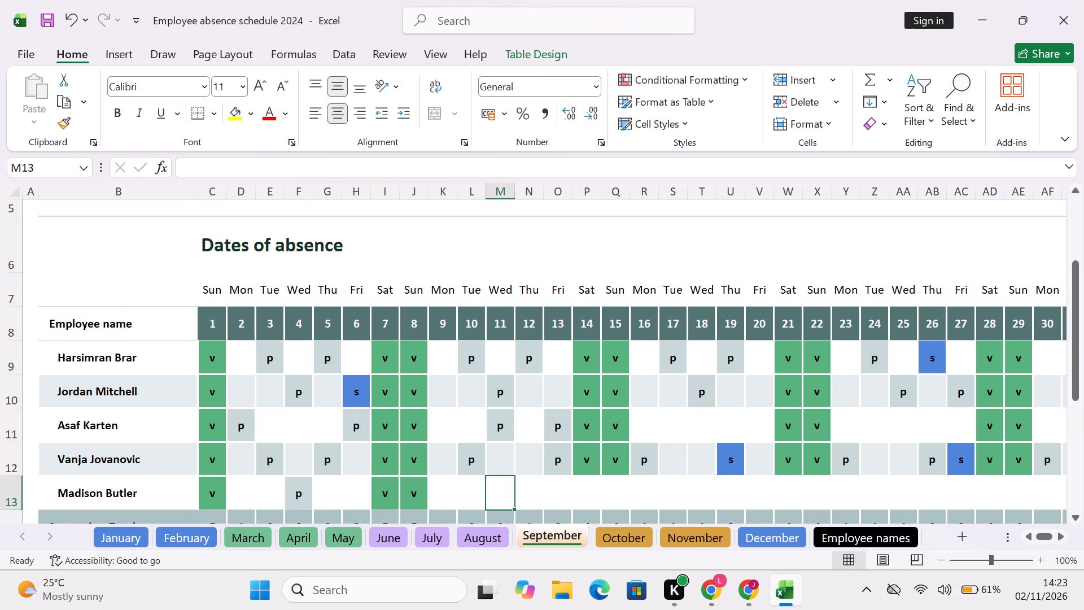
key(Left)
key(Left)
key(Right)
key(Right)
key(p)
key(Right)
key(Right)
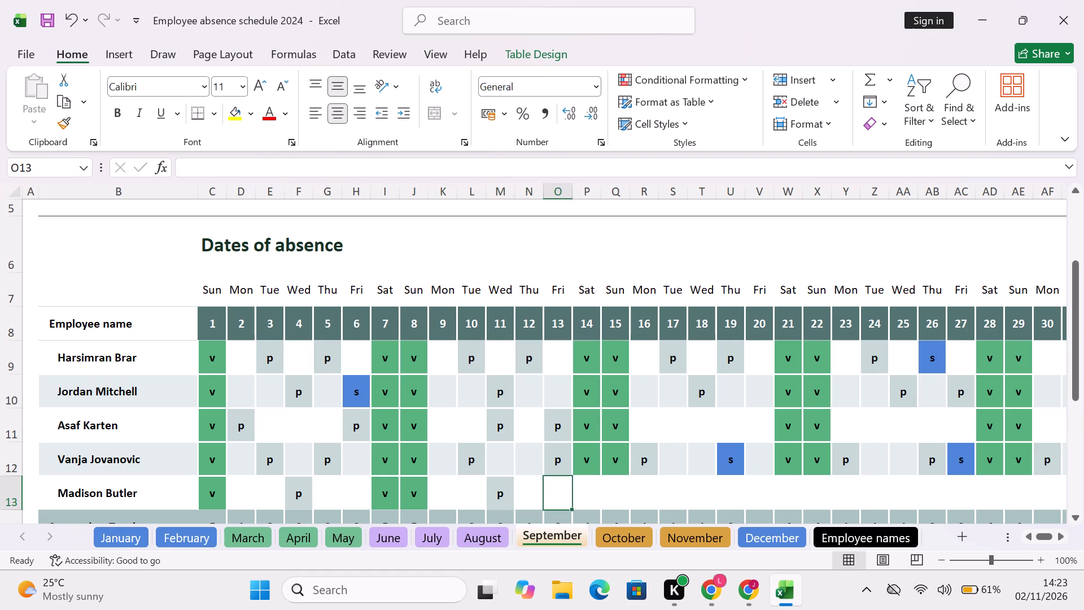
key(p)
Enter p for days 17 and 20 in the fifth employee's September row.
key(Right)
key(Right)
key(Right)
key(Right)
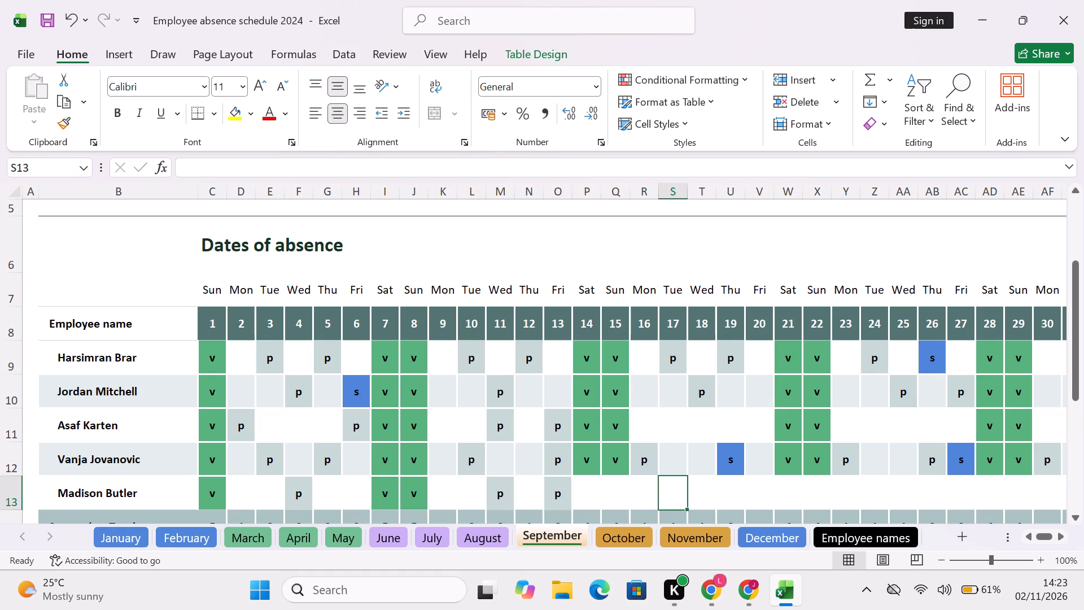
key(p)
key(Right)
key(Right)
key(Right)
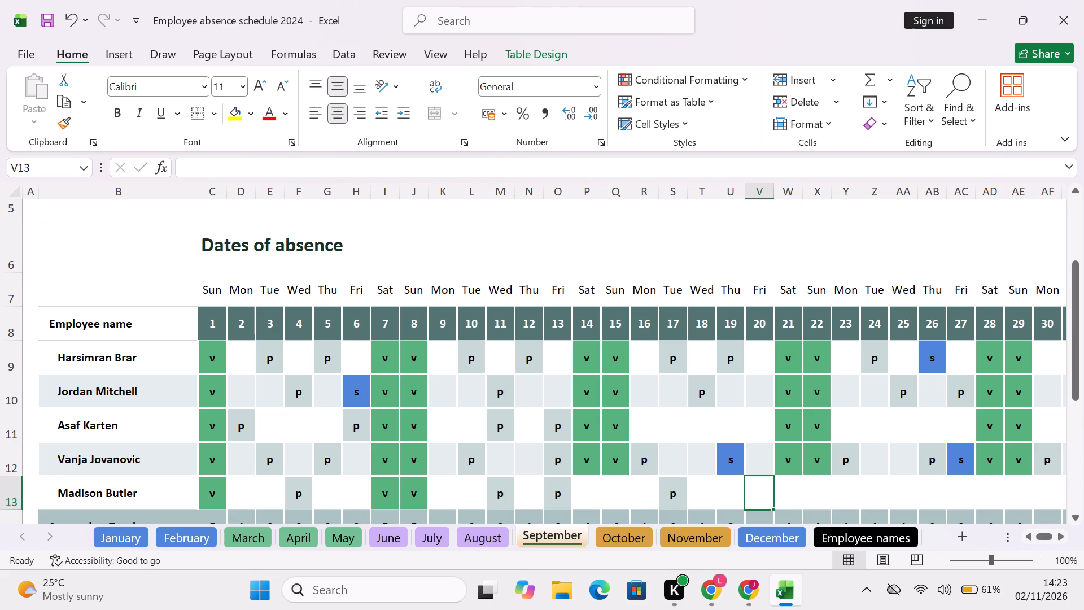
key(p)
Enter v for days 21 and 22 in the fifth employee's September row.
key(Right)
key(Right)
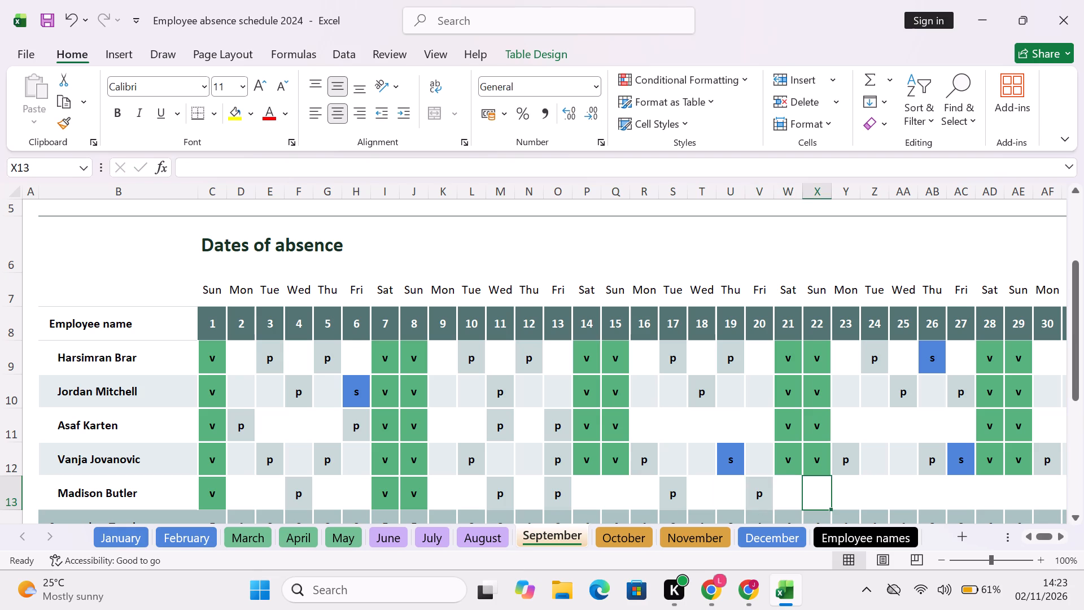
key(Left)
key(Left)
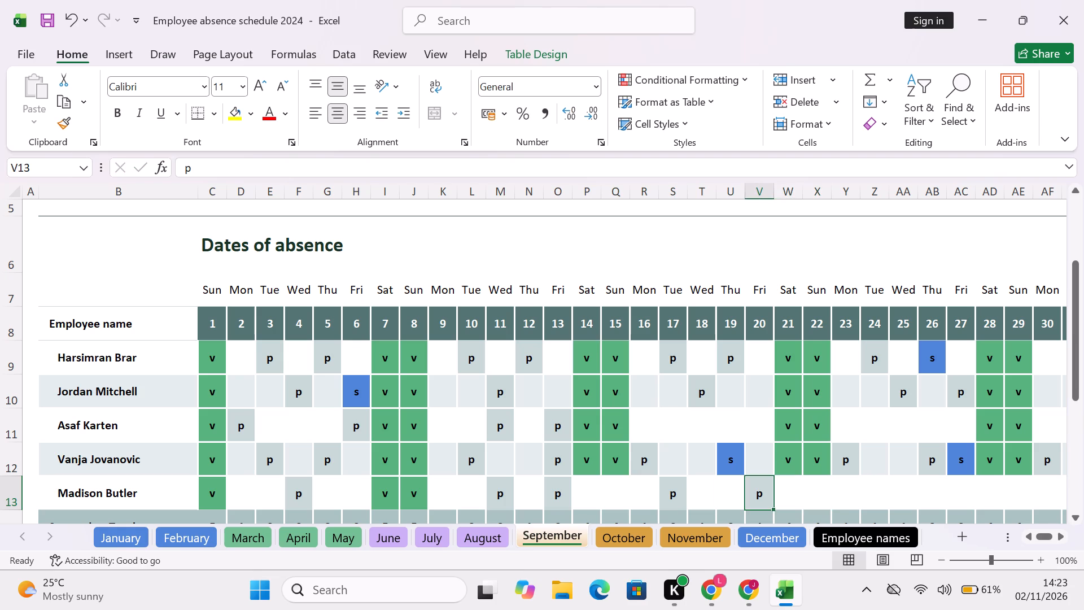
key(Right)
key(v)
key(Right)
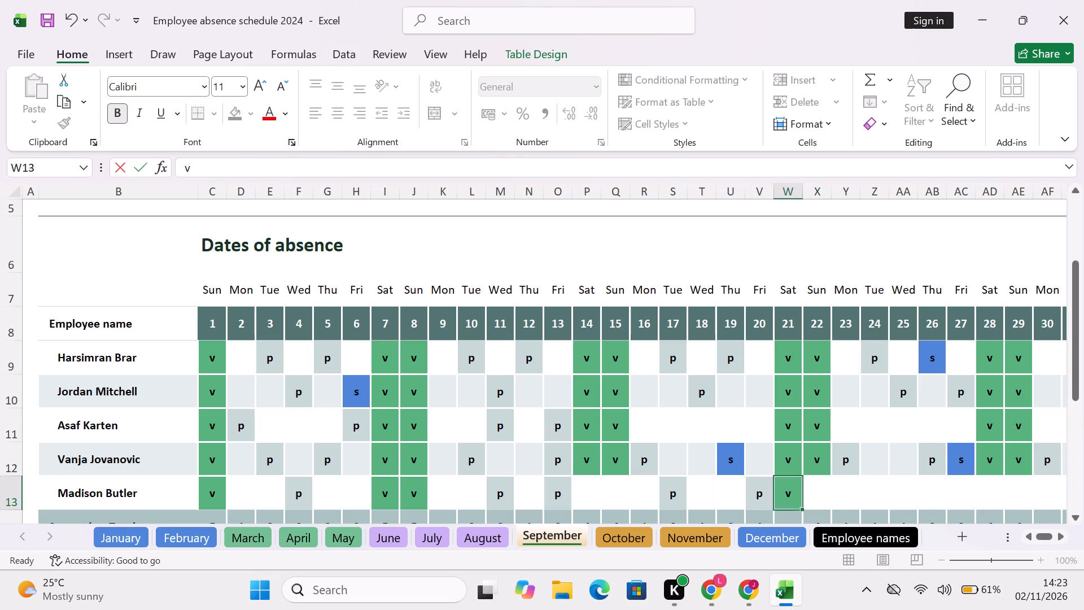
key(v)
key(Right)
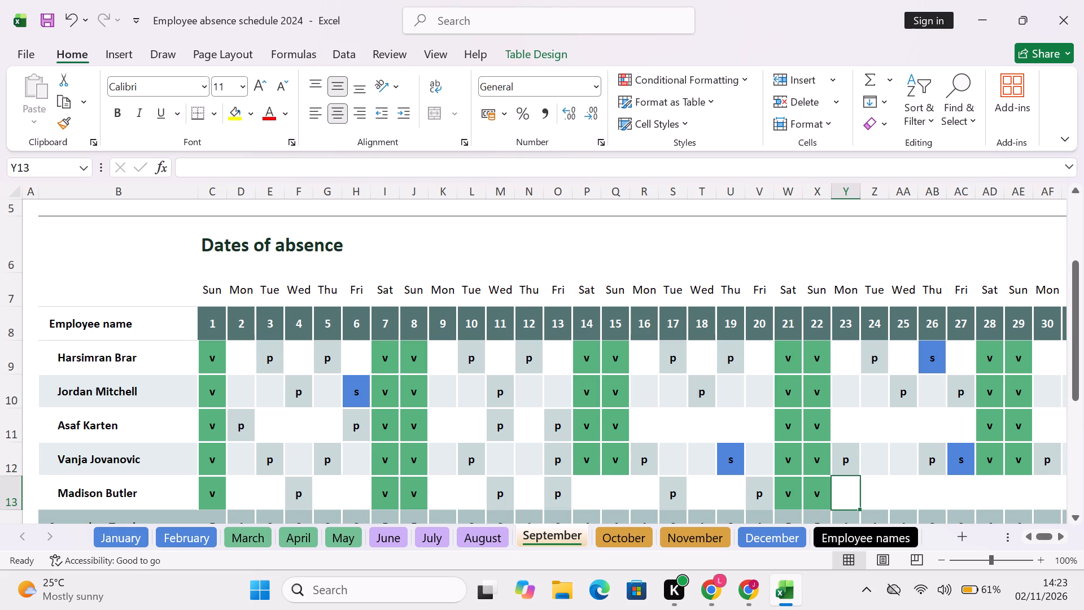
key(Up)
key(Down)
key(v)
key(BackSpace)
Enter p for day 24 and s for day 26 in the fifth employee's September row.
key(Right)
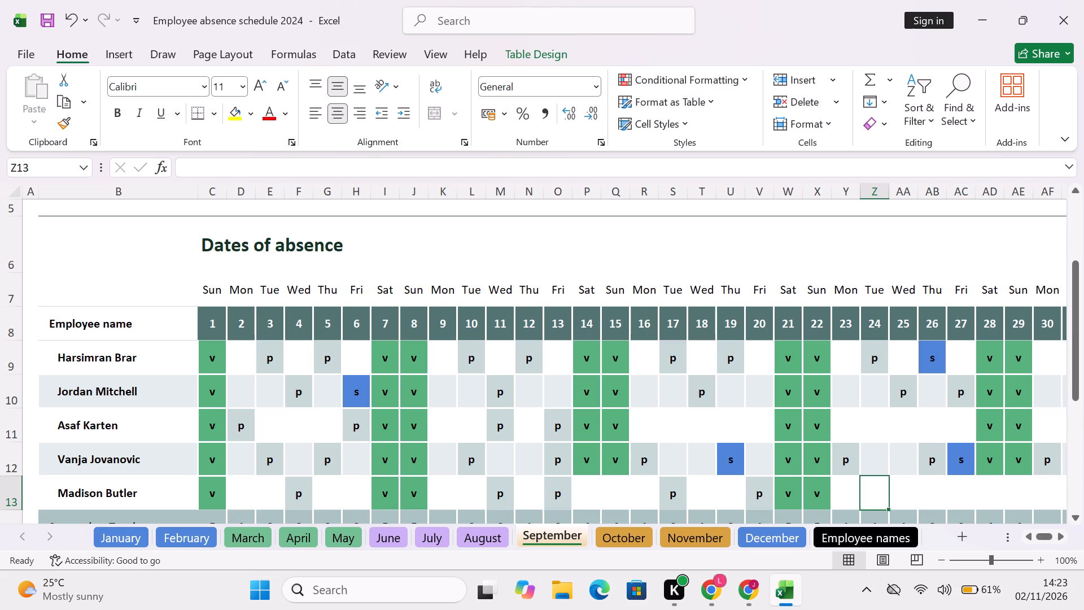
key(p)
key(Right)
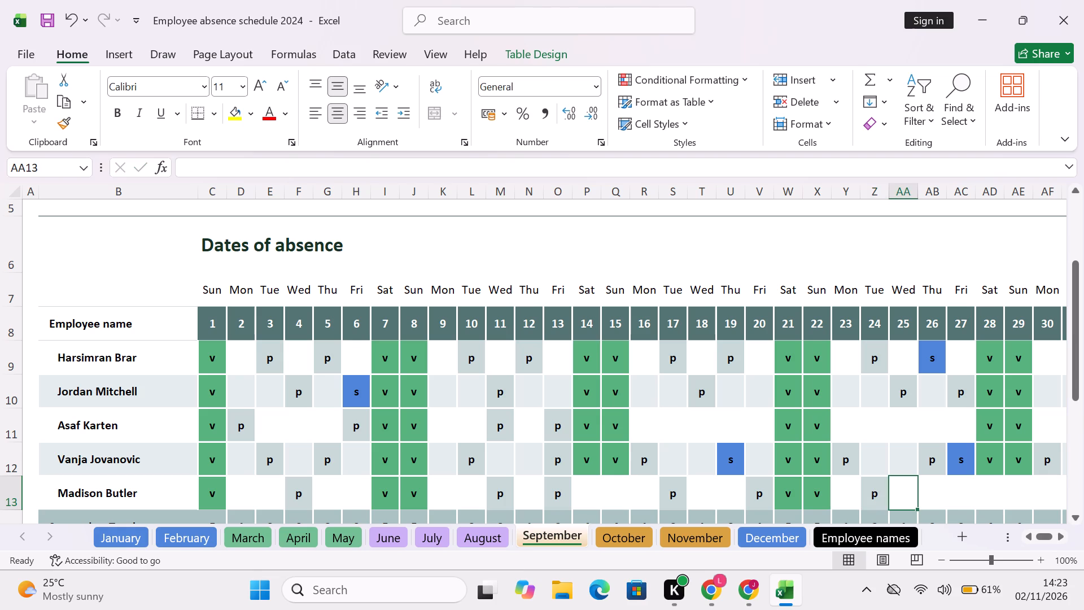
key(Right)
key(s)
Enter v for days 28 and 29 in the fifth employee's September row.
key(Right)
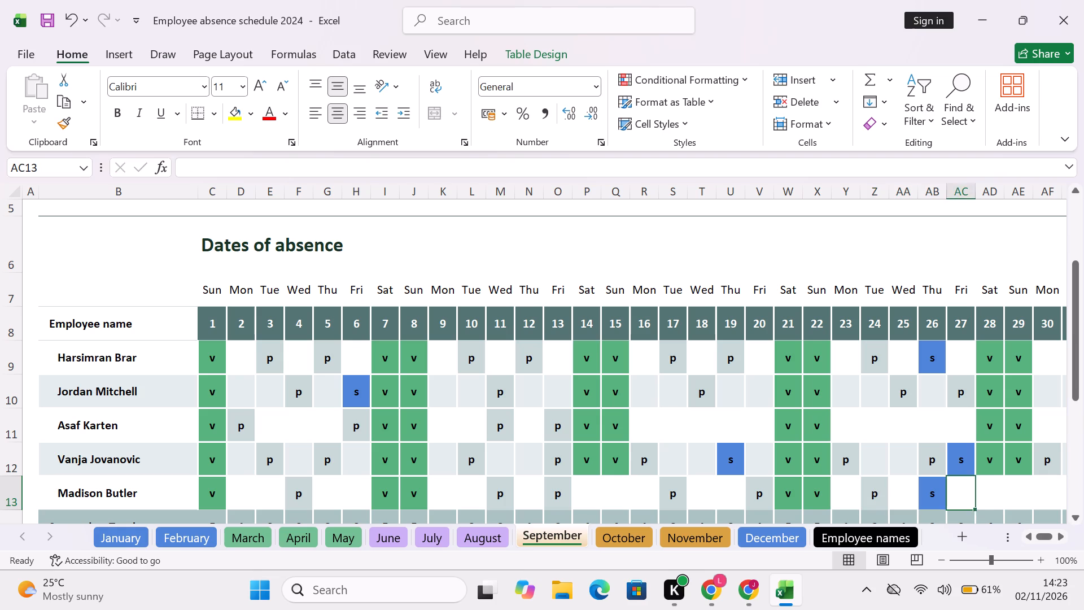
key(Right)
key(v)
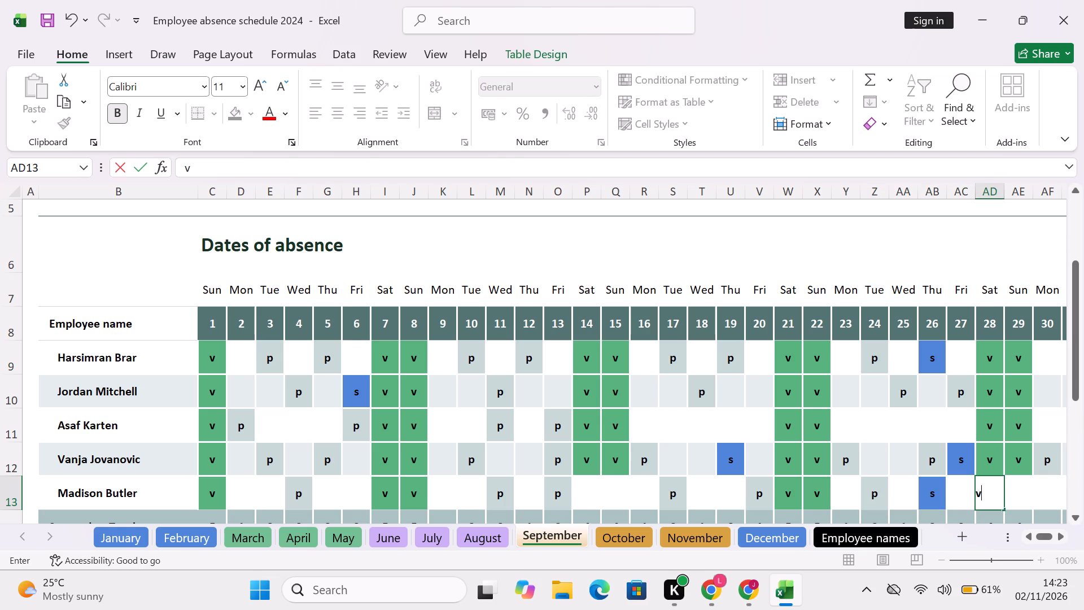
key(Right)
key(v)
Enter s for day 30 in the first employee's September row.
key(Right)
key(Right)
key(Left)
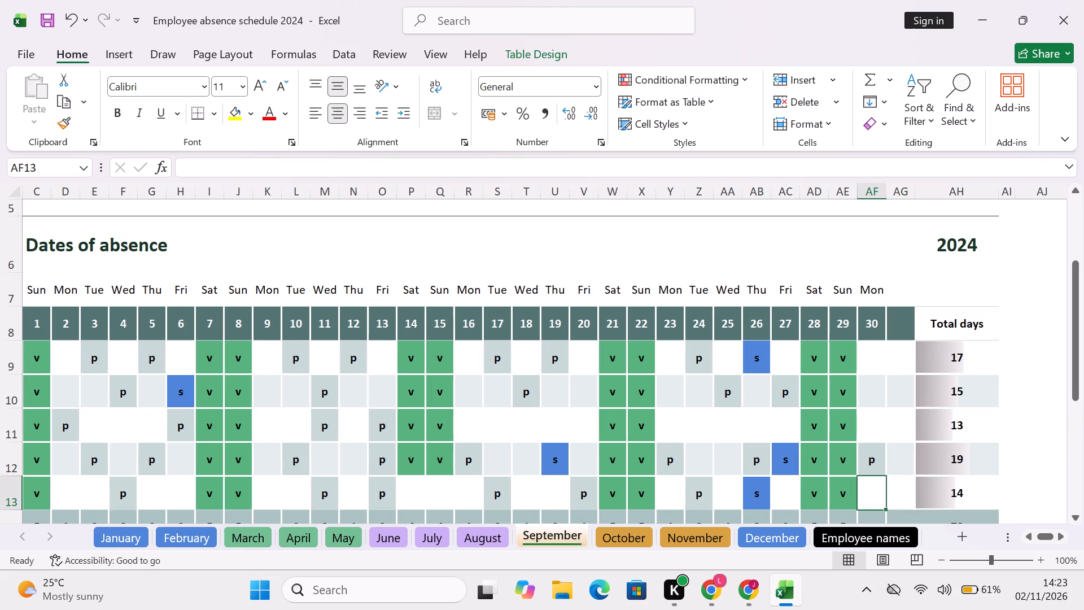
key(Up)
key(Up)
key(Up)
key(Up)
key(s)
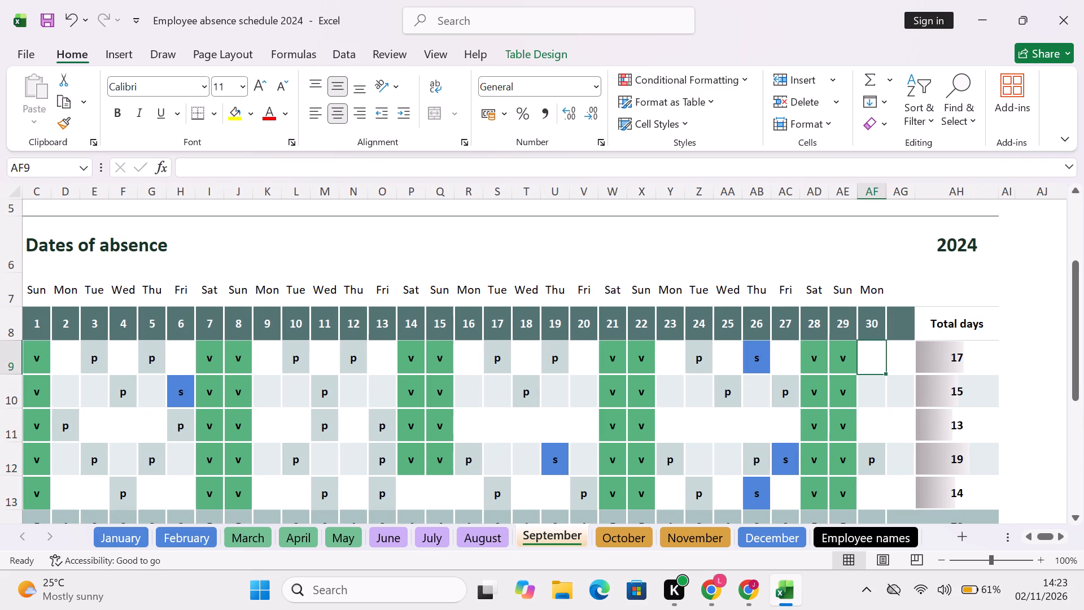
Clear the day 9 formula in the September Total row and reapply it as the count subtotal, =SUBTOTAL(103,[9]).
key(Down)
key(Down)
key(Down)
key(Down)
key(Left)
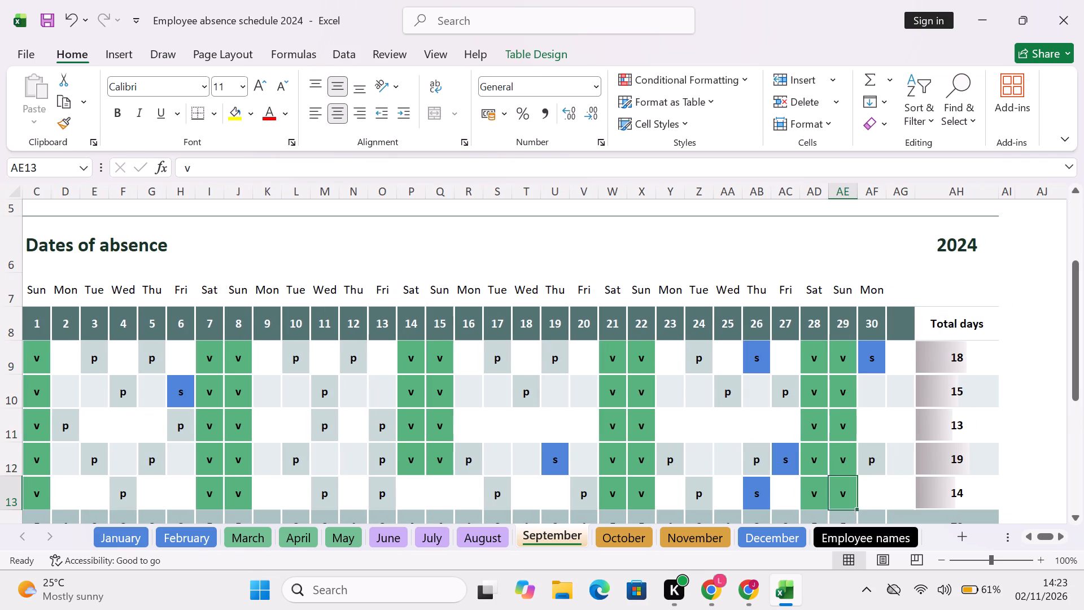
key(Left)
key(Down)
key(Left)
key(Left)
key(Left)
key(Left)
key(Left)
key(Left)
key(Left)
key(Left)
key(Left)
key(Left)
key(Left)
key(Left)
key(Left)
key(Left)
key(Left)
key(Left)
key(Left)
key(Left)
key(Left)
key(Left)
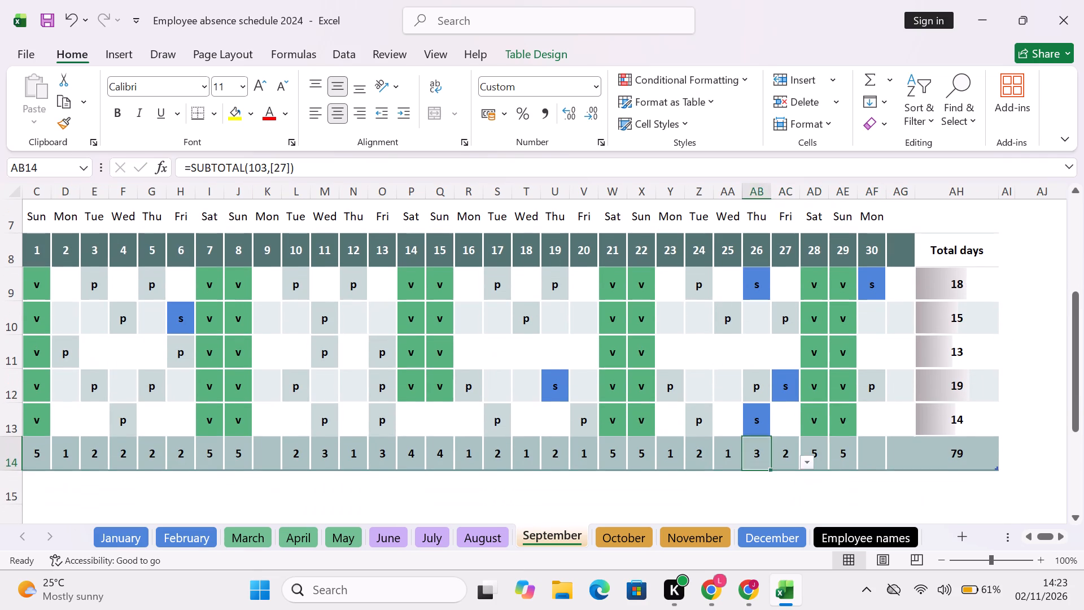
key(Right)
key(Right)
key(Right)
key(Right)
key(Right)
key(Right)
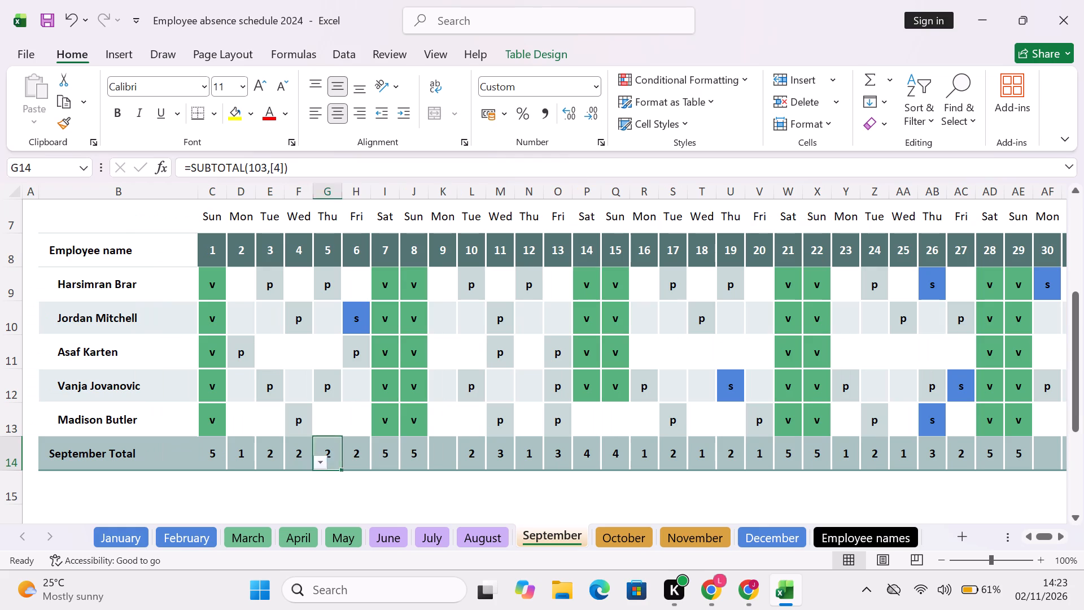
key(Right)
key(Right)
key(Right)
key(Right)
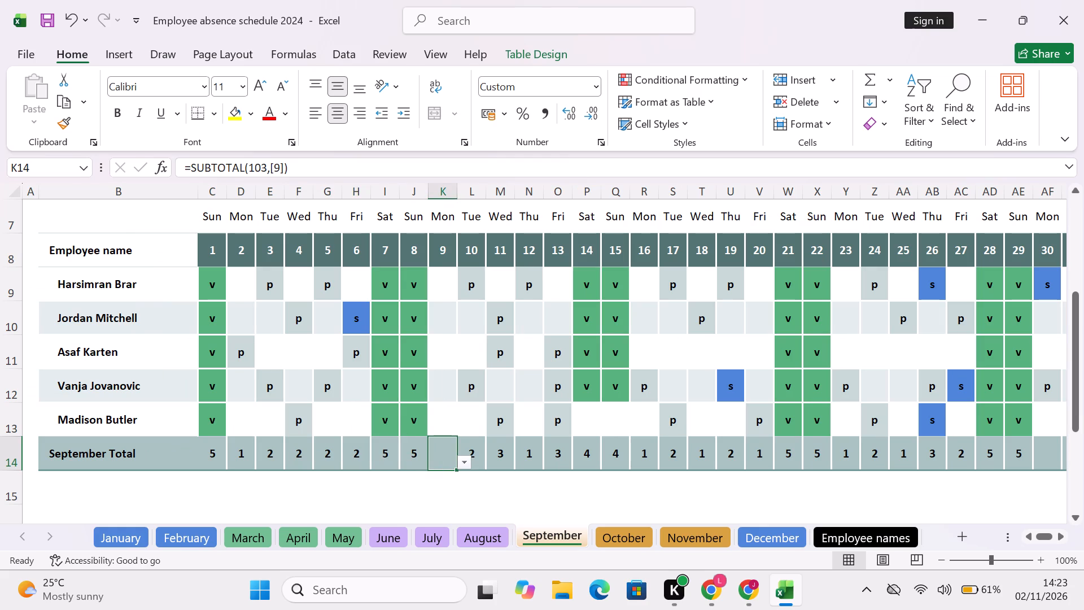
drag(404, 490, 441, 464)
click(441, 464)
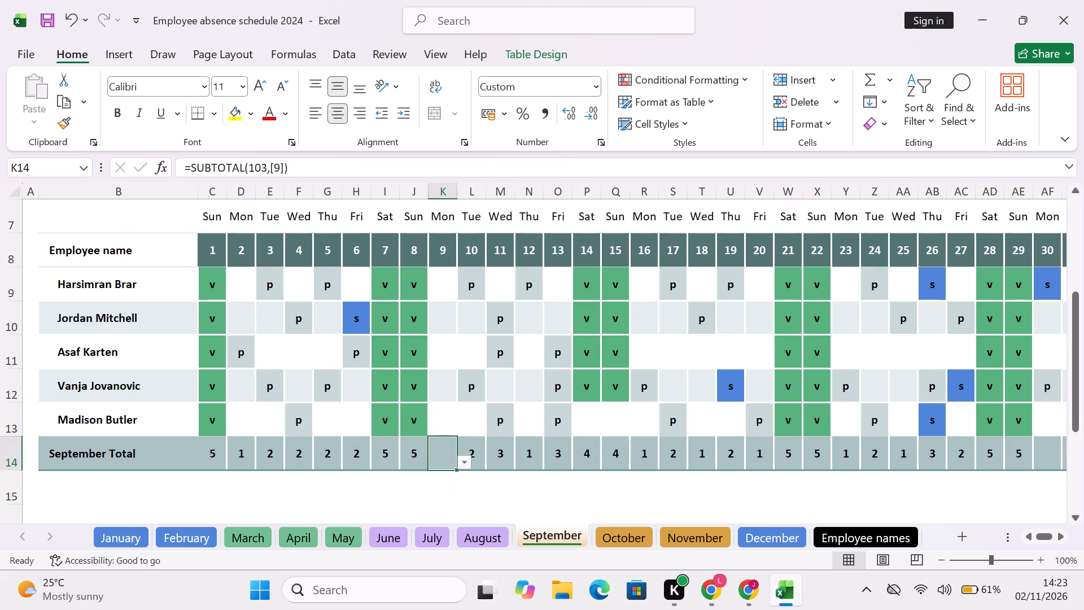
click(459, 464)
click(459, 464)
click(470, 463)
drag(470, 463, 458, 464)
drag(458, 464, 444, 447)
drag(444, 447, 470, 313)
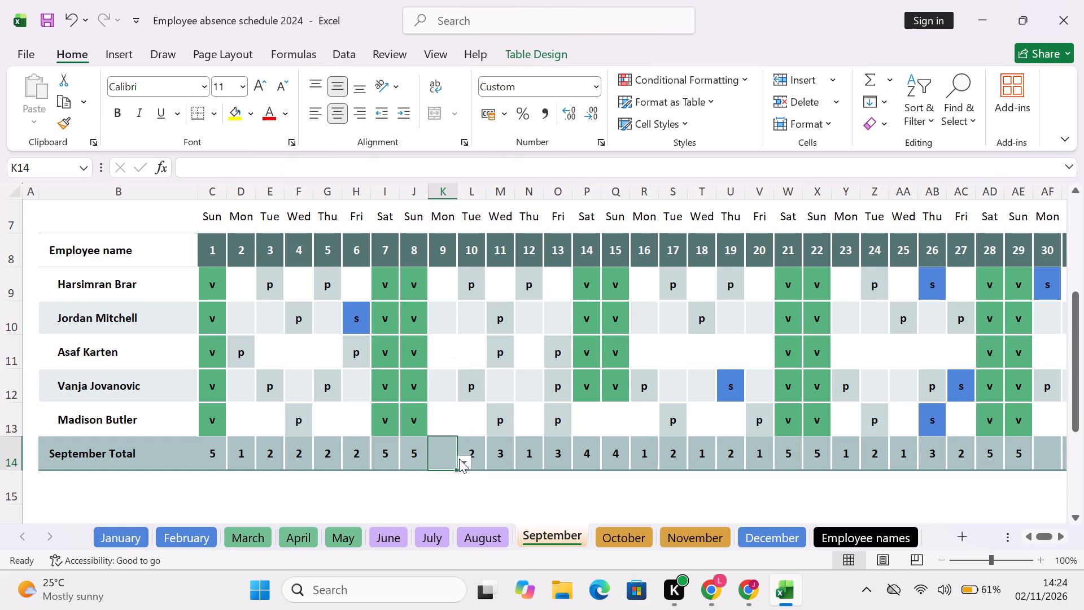
click(460, 460)
click(442, 347)
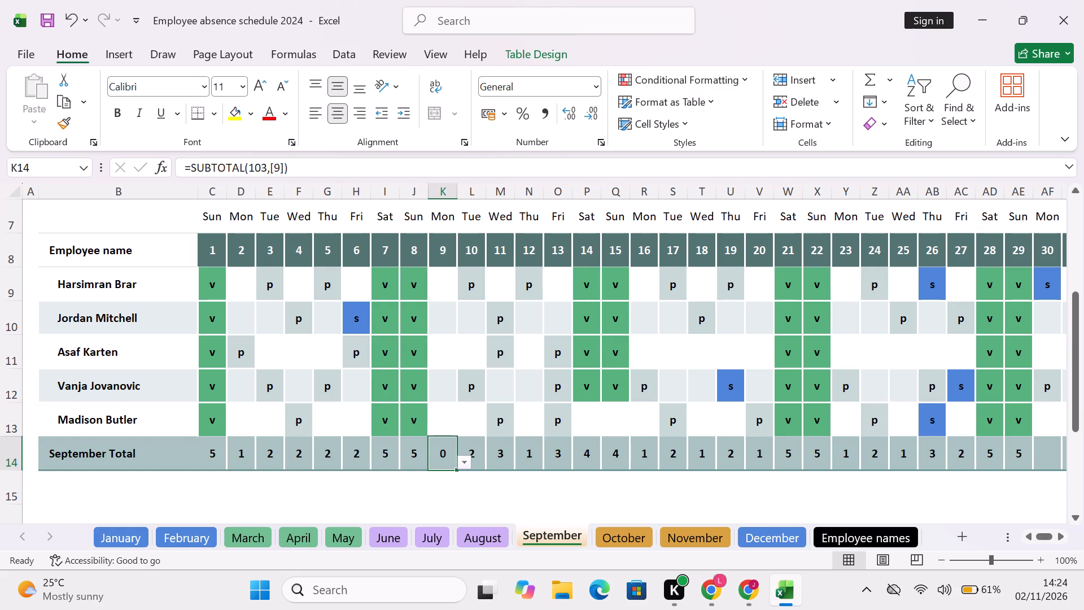
Set the day 30 cell in the September Total row to the Count function.
key(Right)
key(Right)
key(Right)
key(Right)
key(Right)
key(Right)
key(Right)
key(Right)
key(Right)
key(Right)
key(Right)
key(Right)
key(Right)
key(Right)
key(Right)
key(Right)
key(Right)
key(Right)
key(Right)
key(Right)
key(Right)
key(Right)
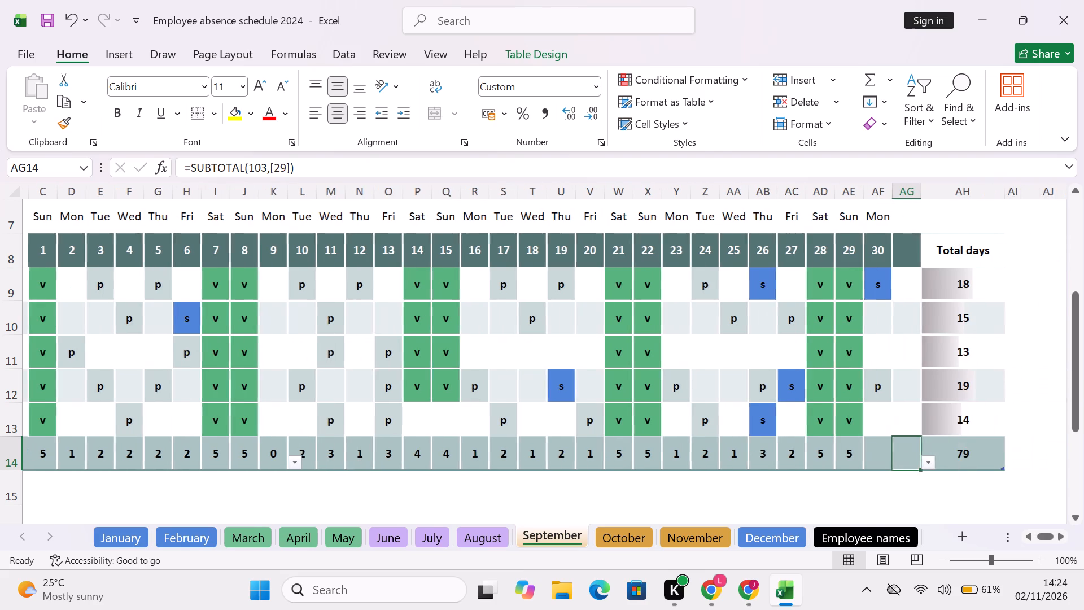
key(Left)
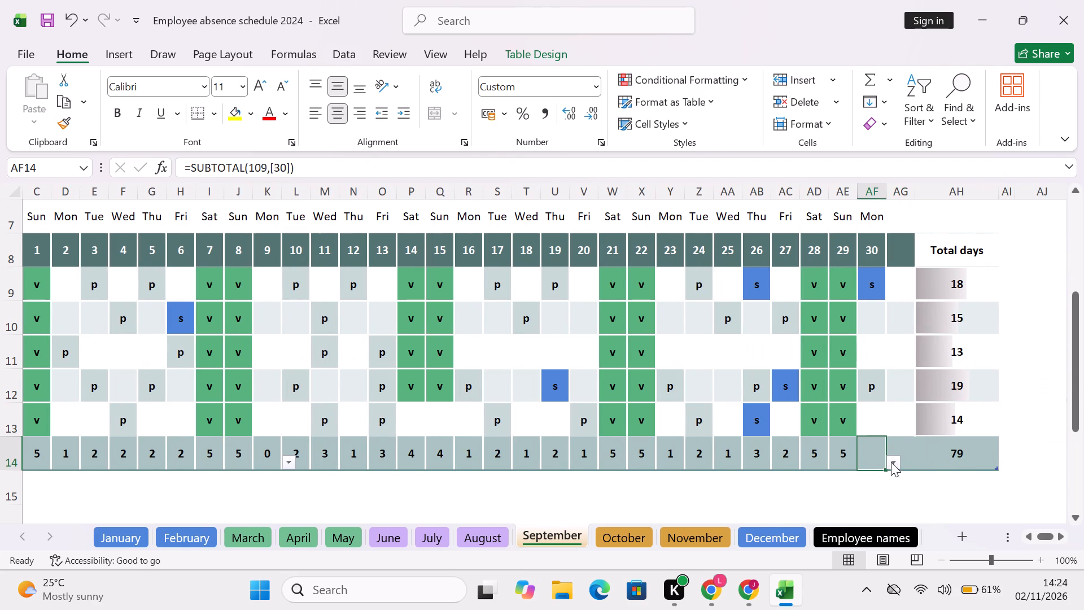
click(891, 462)
click(873, 351)
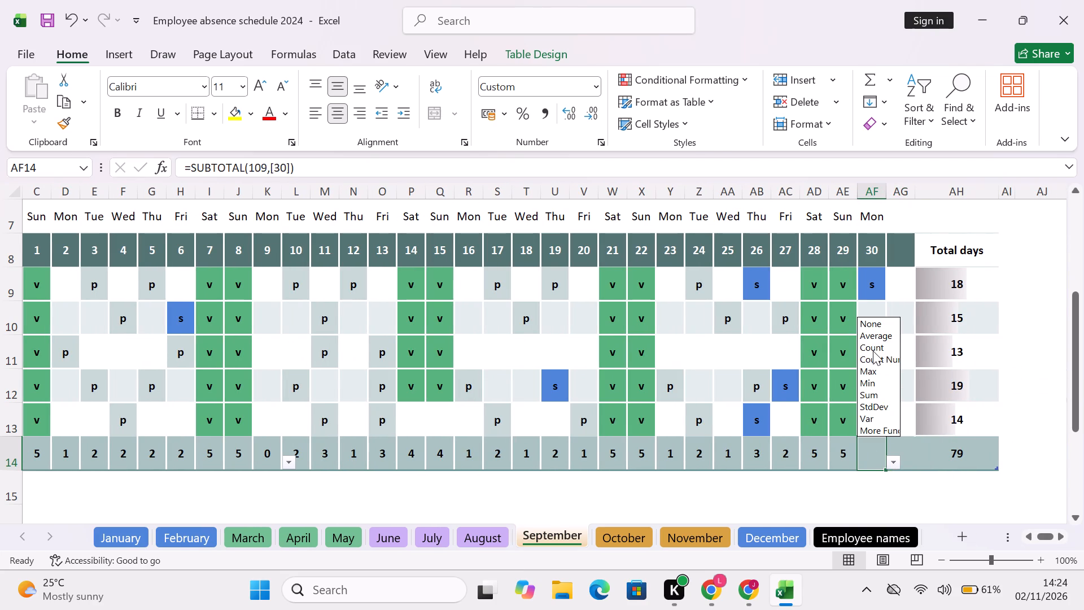
key(Right)
key(Right)
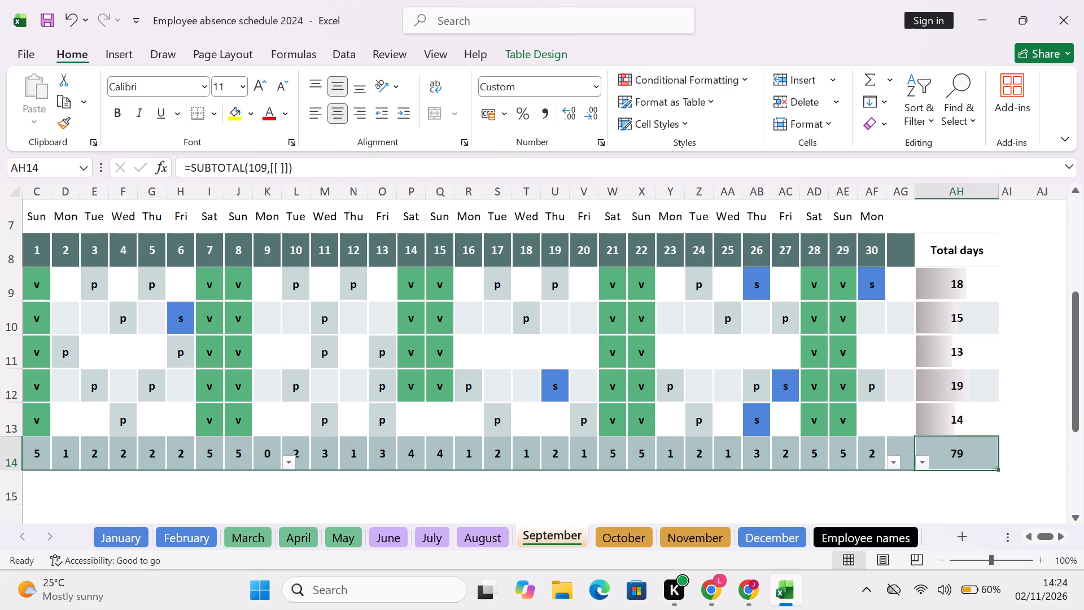
Look over September's absence codes, daily totals and Total days column for all five employees.
key(Left)
key(Left)
key(Up)
key(Up)
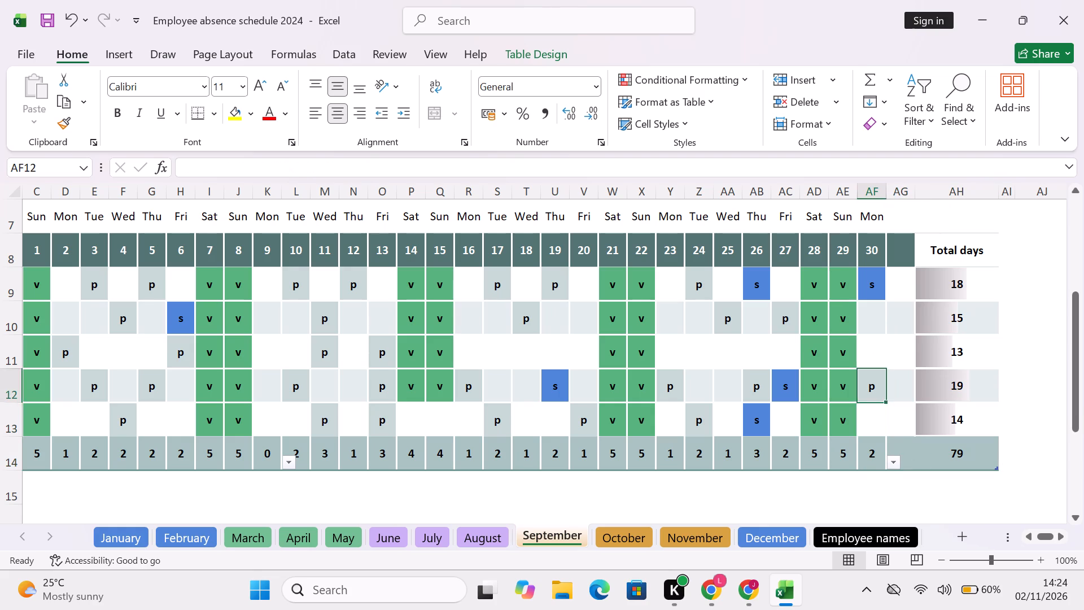
key(Up)
key(Down)
key(Down)
key(Down)
key(Down)
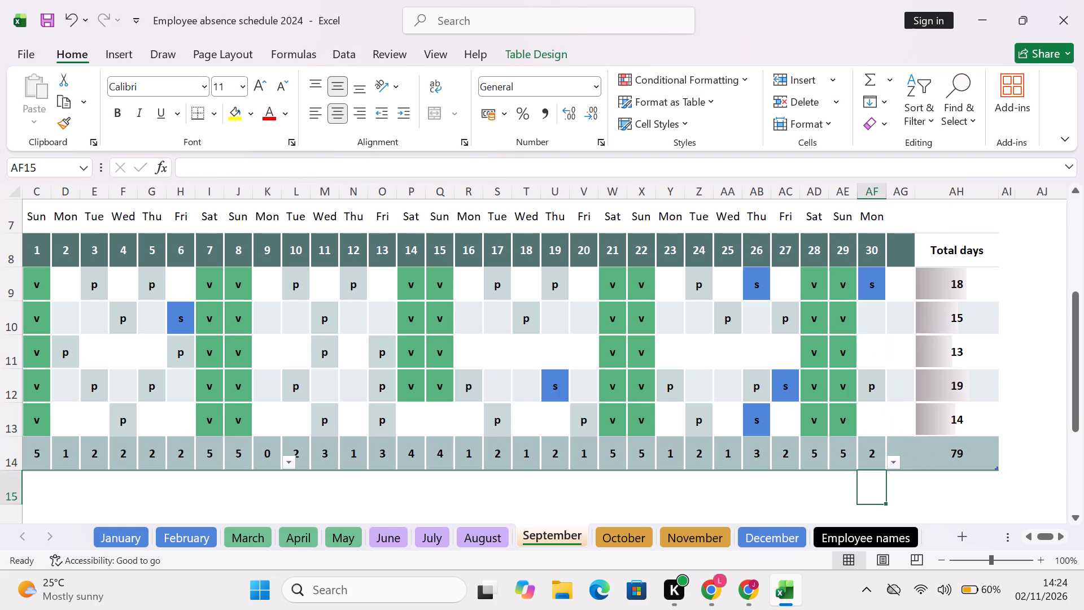
key(Left)
key(Left)
key(Left)
key(Left)
key(Left)
key(Left)
key(Left)
key(Left)
key(Left)
key(Up)
key(Up)
key(Up)
key(Up)
key(Up)
key(Up)
key(Up)
key(Up)
key(Up)
key(Up)
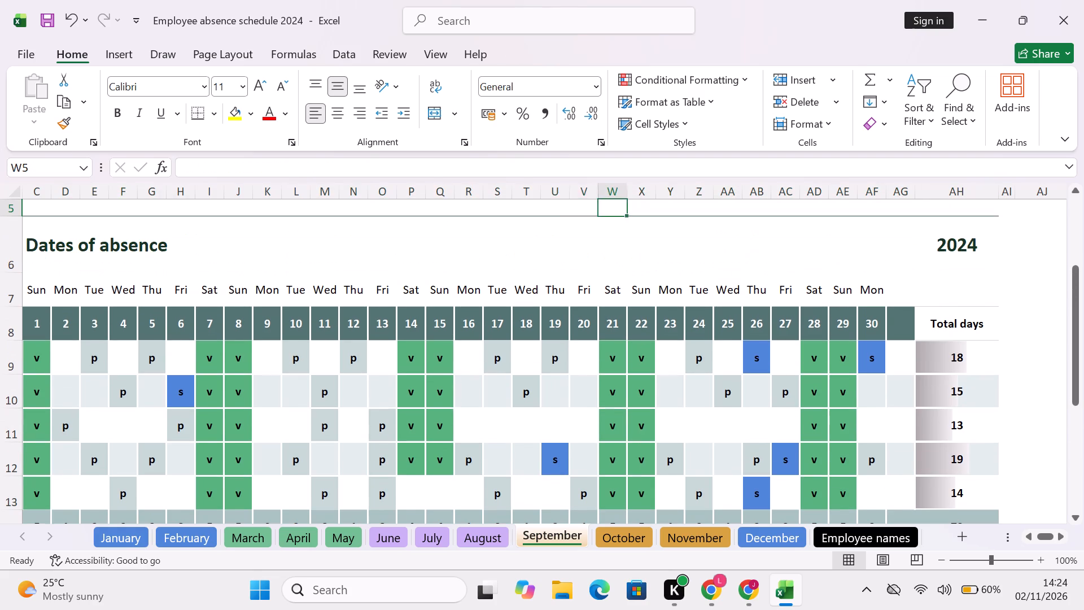
key(Left)
key(Left)
key(Left)
key(Left)
key(Left)
key(Left)
key(Left)
key(Left)
key(Left)
key(Left)
key(Left)
key(Left)
key(Left)
key(Left)
key(Left)
key(Left)
key(Left)
key(Left)
key(Down)
key(Down)
key(Down)
key(Down)
key(Down)
key(Down)
key(Down)
key(Down)
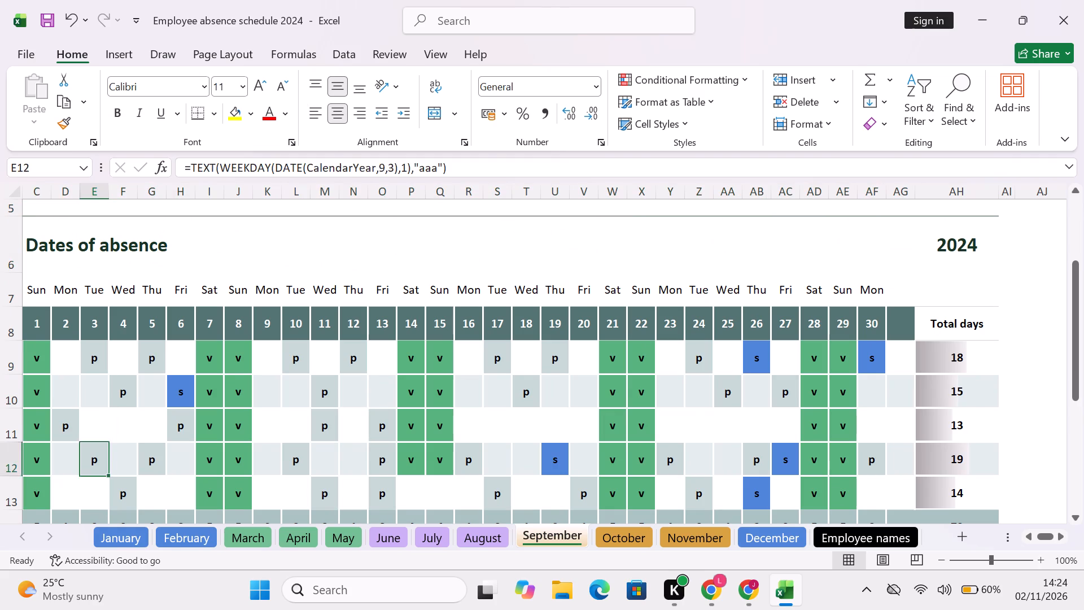
key(Left)
key(Left)
key(Left)
key(Left)
key(Left)
key(Left)
key(Right)
key(Down)
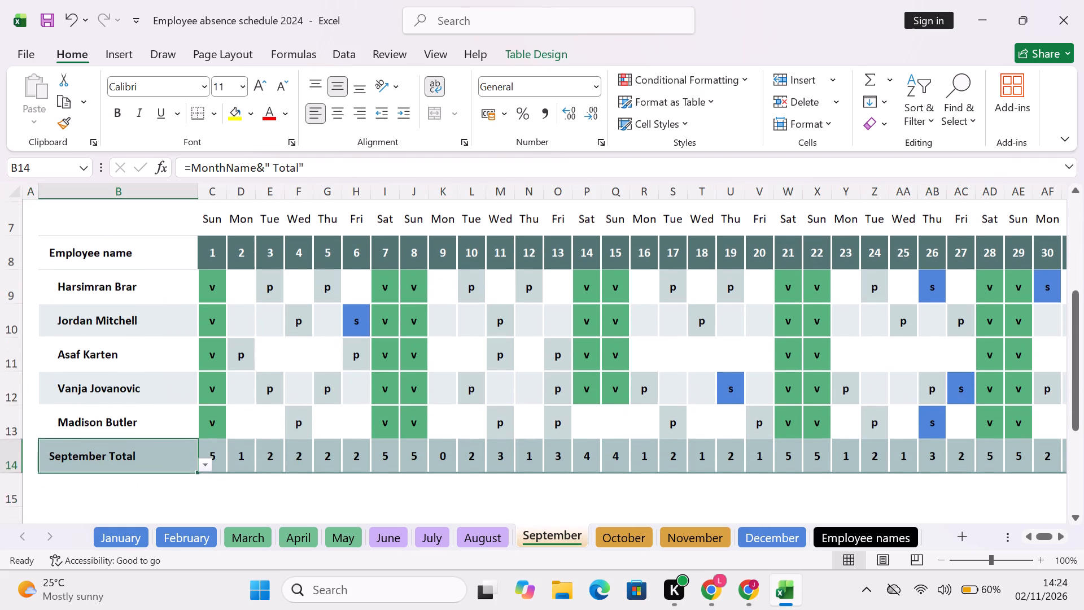
key(Up)
key(Right)
key(Right)
key(Right)
key(Right)
key(Right)
key(Right)
key(Right)
key(Right)
key(Right)
key(Right)
key(Right)
key(Right)
key(Right)
key(Right)
key(Right)
key(Right)
key(Right)
key(Right)
key(Right)
key(Right)
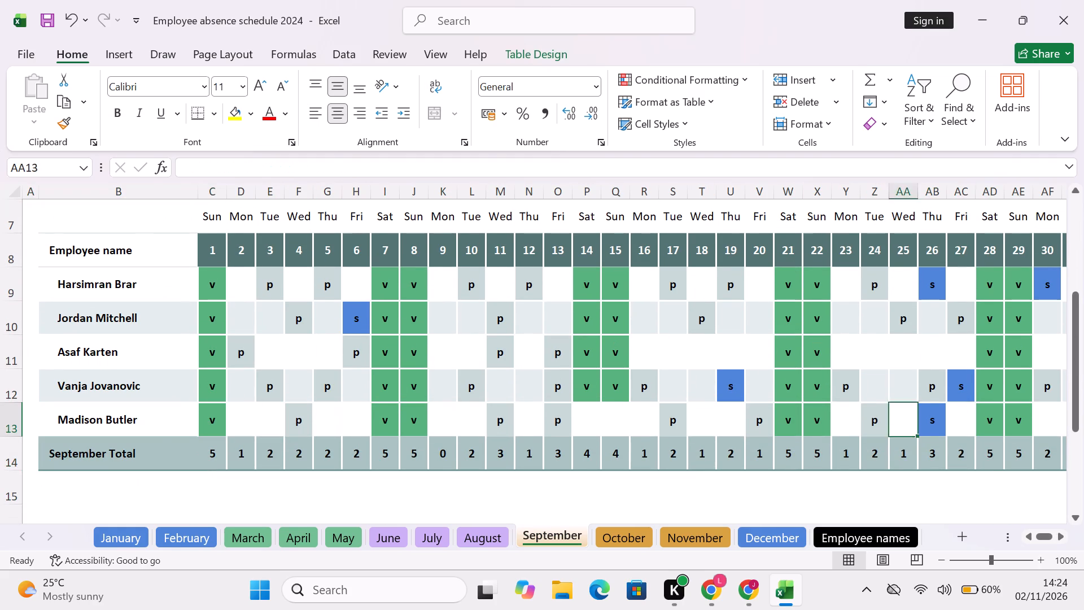
Apply Data Bars conditional formatting to the five employees' Total days cells on the September sheet.
drag(947, 279, 952, 416)
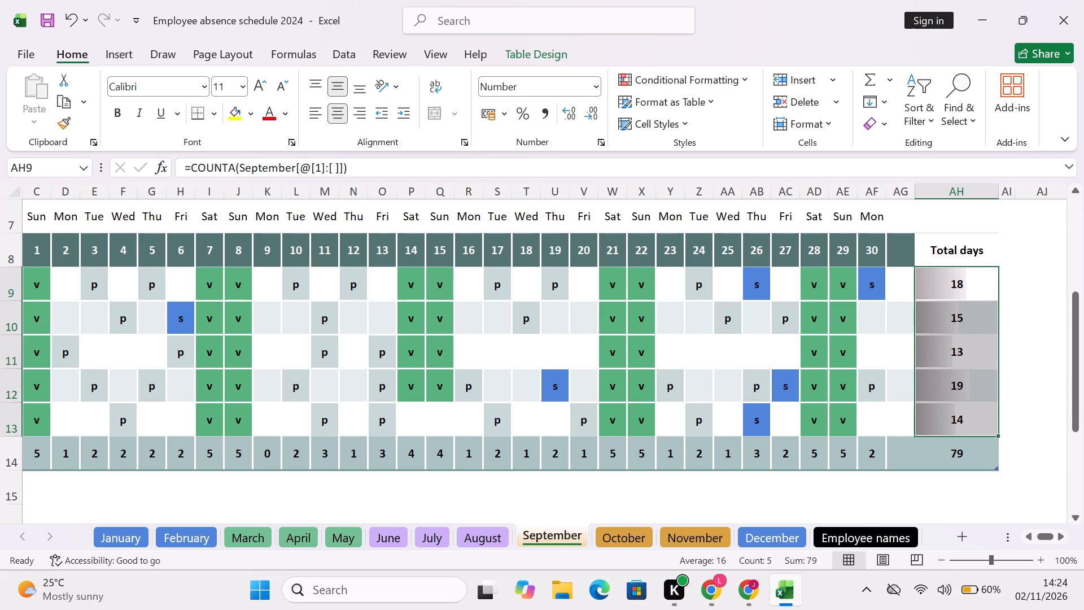
right_click(952, 416)
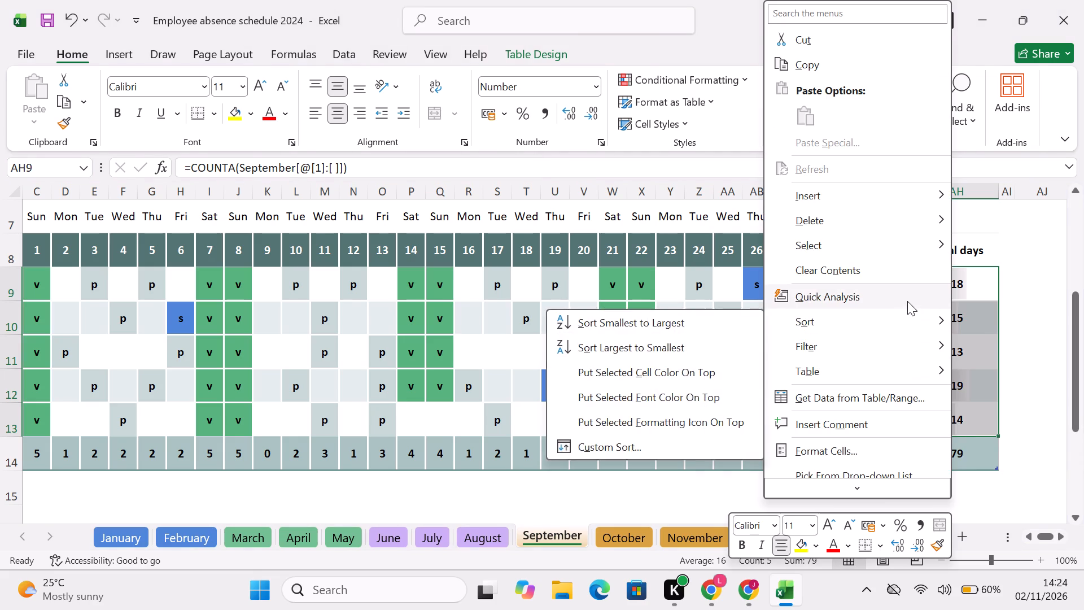
click(907, 302)
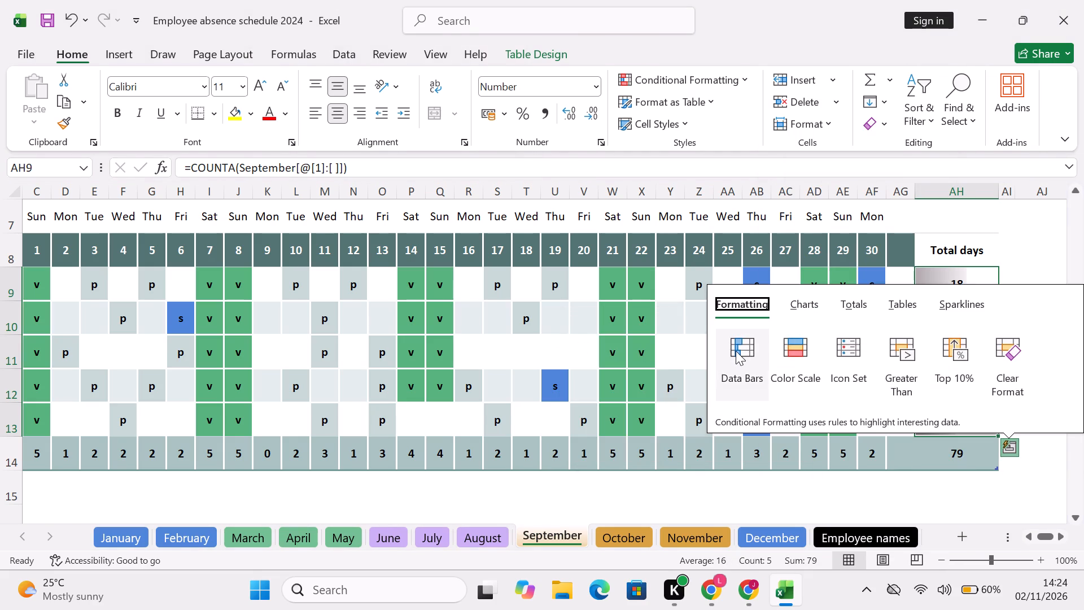
click(736, 351)
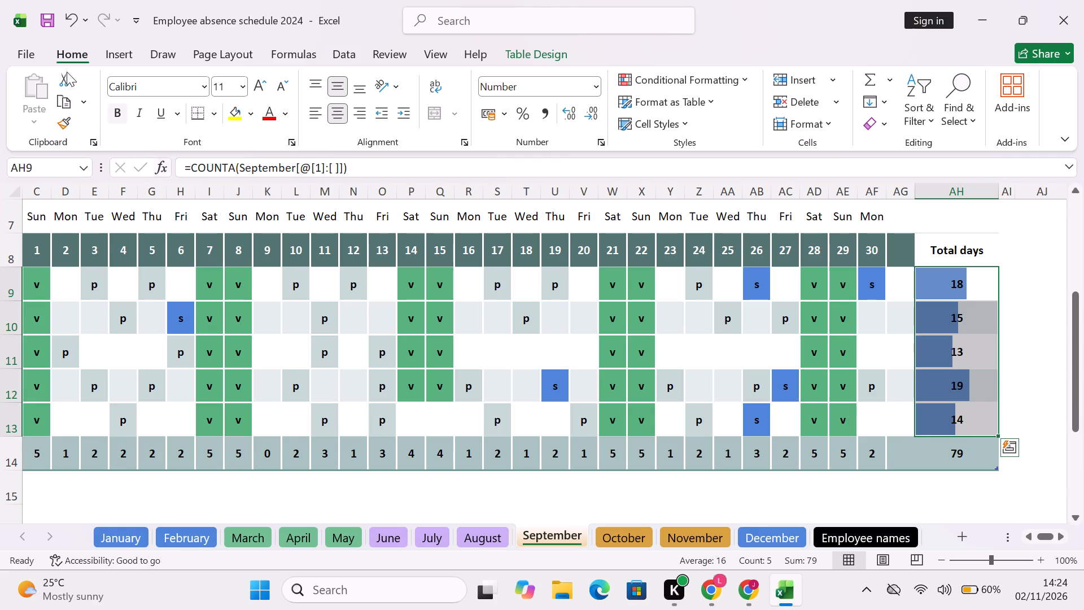
Save the workbook with the September changes.
click(49, 28)
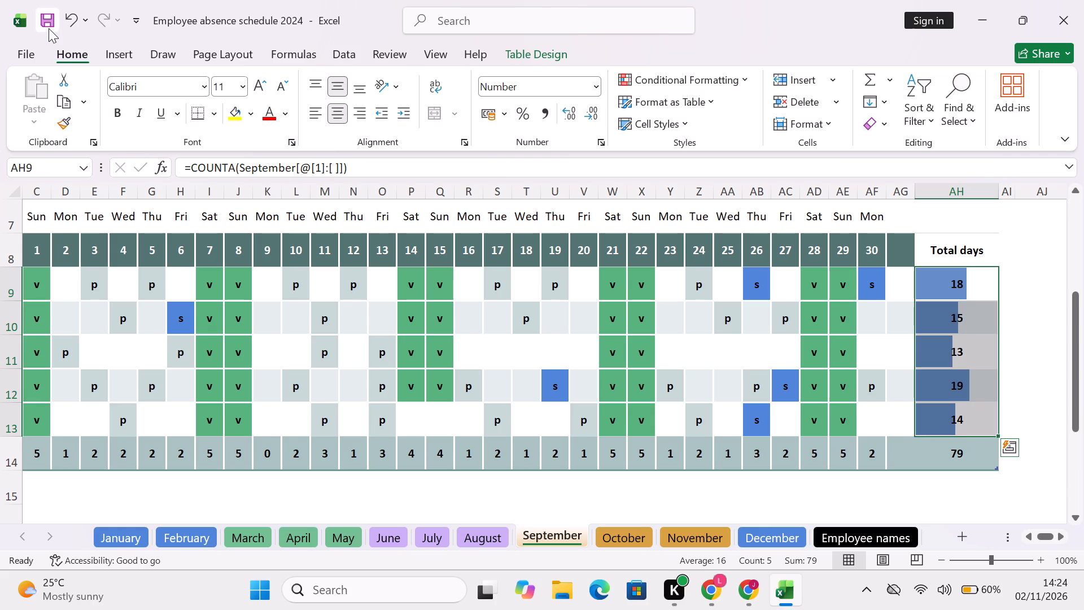
click(49, 28)
click(46, 13)
key(Right)
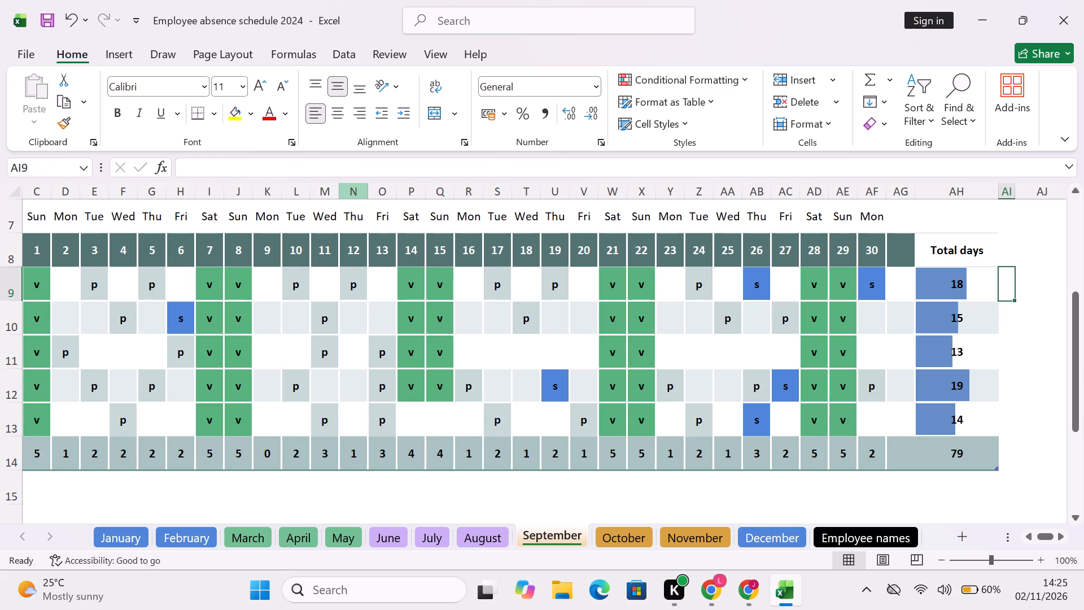
click(46, 23)
click(46, 23)
On the October sheet, enter p for days 2 and 4 in the first employee's row.
click(632, 539)
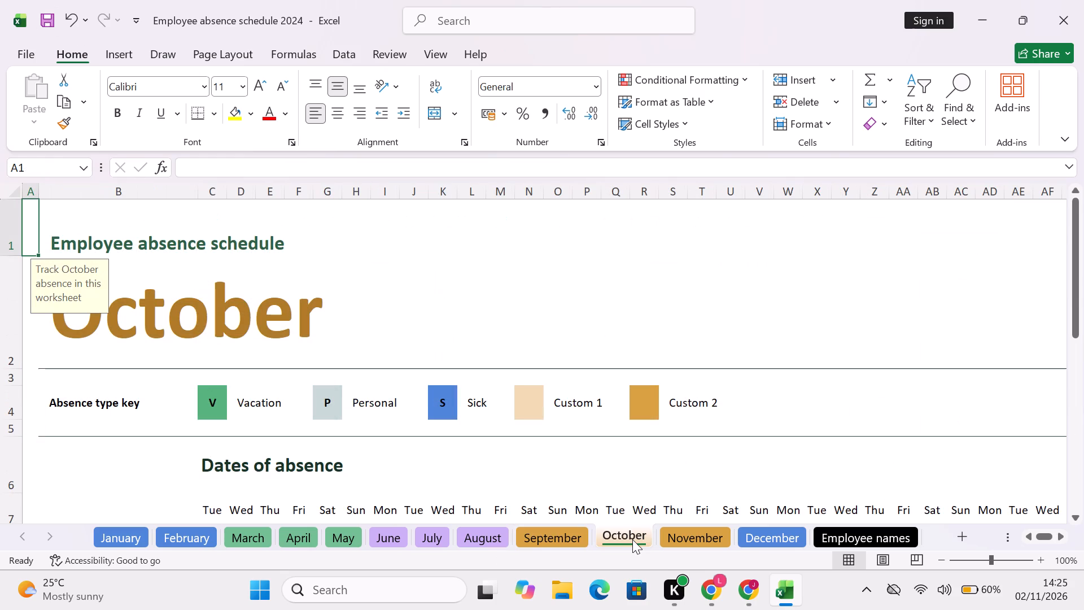
key(Down)
key(Down)
key(Down)
key(Down)
key(Down)
key(Down)
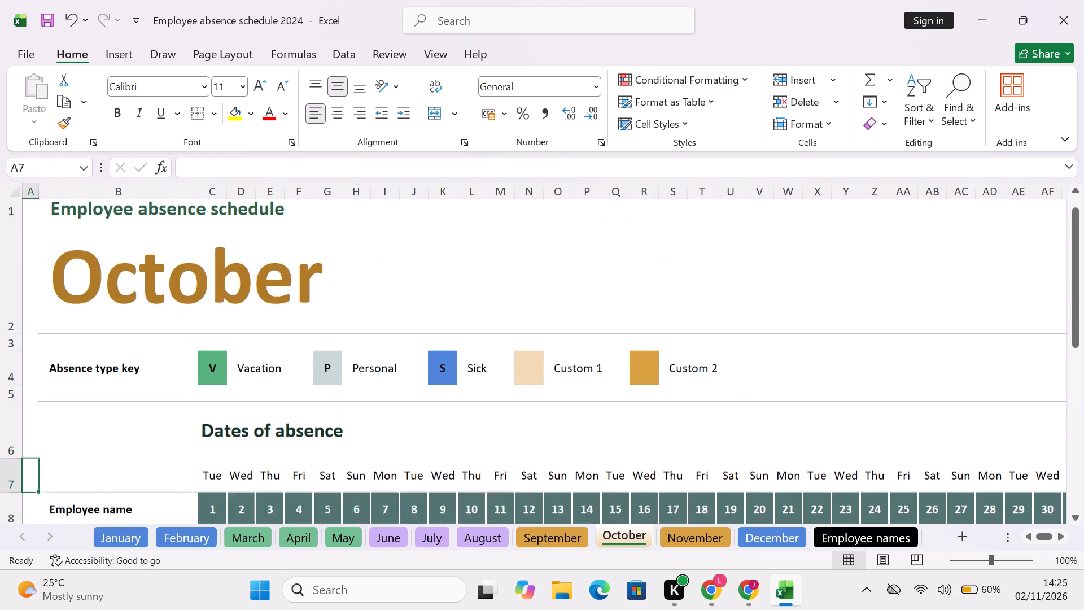
key(Down)
key(Down)
key(Right)
key(Right)
key(Right)
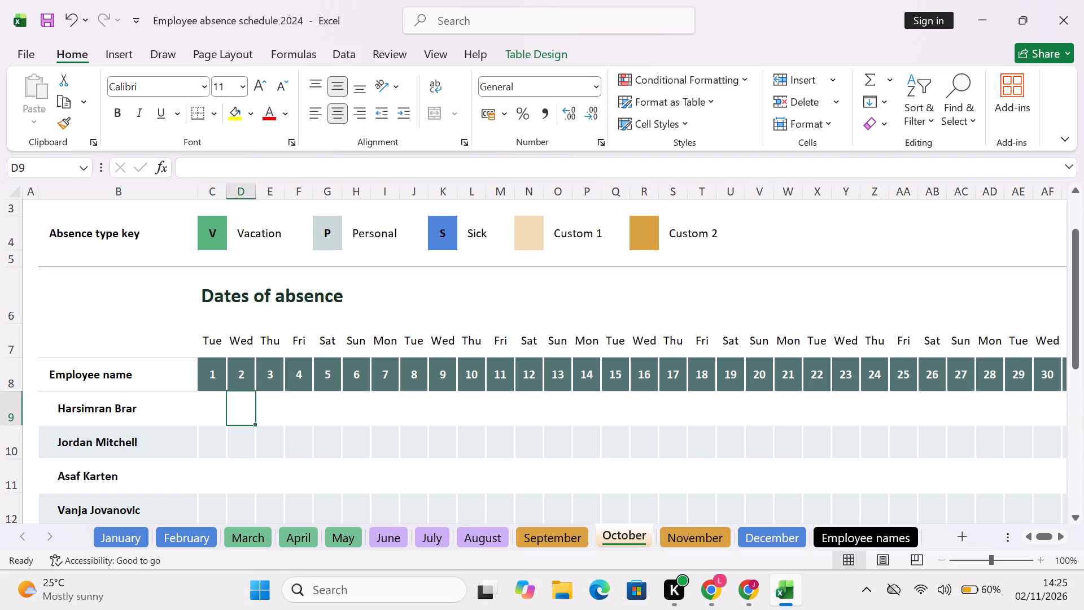
key(p)
key(Right)
key(Right)
key(Left)
key(Right)
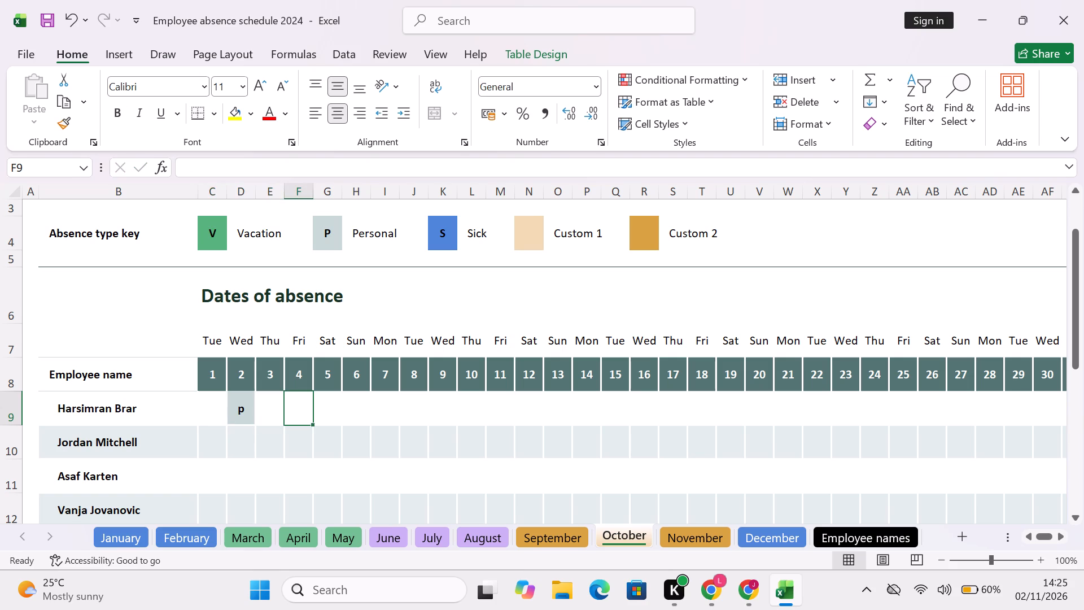
key(p)
key(Right)
Enter v for days 5 and 6 in the first employee's October row.
key(Right)
key(Left)
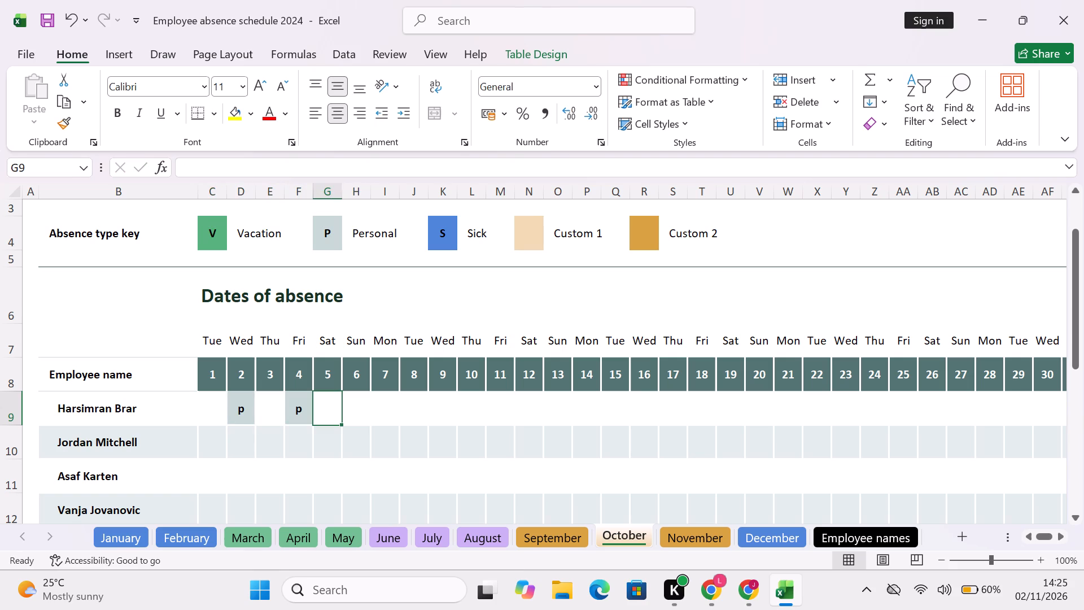
key(Right)
key(Left)
key(v)
key(Right)
key(v)
key(Right)
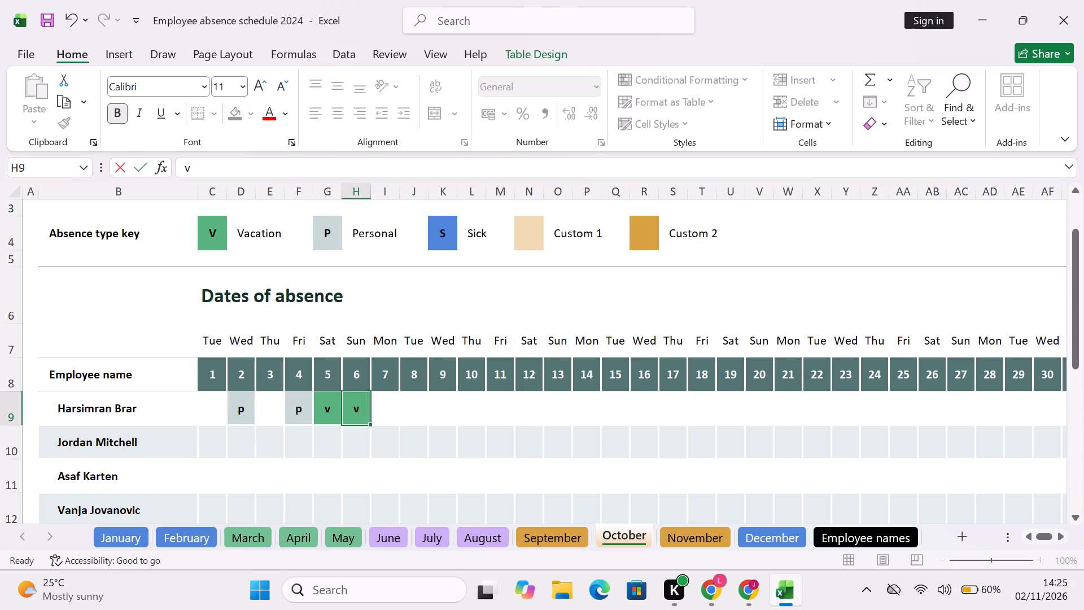
Enter p for days 8 and 10 in the first employee's October row.
key(Right)
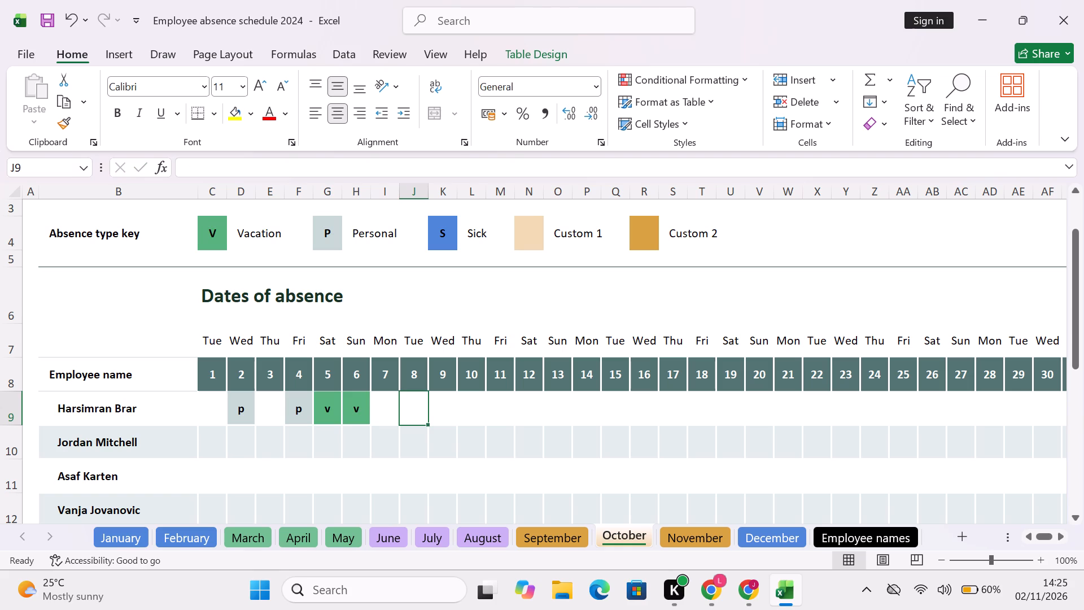
key(p)
key(Right)
key(Right)
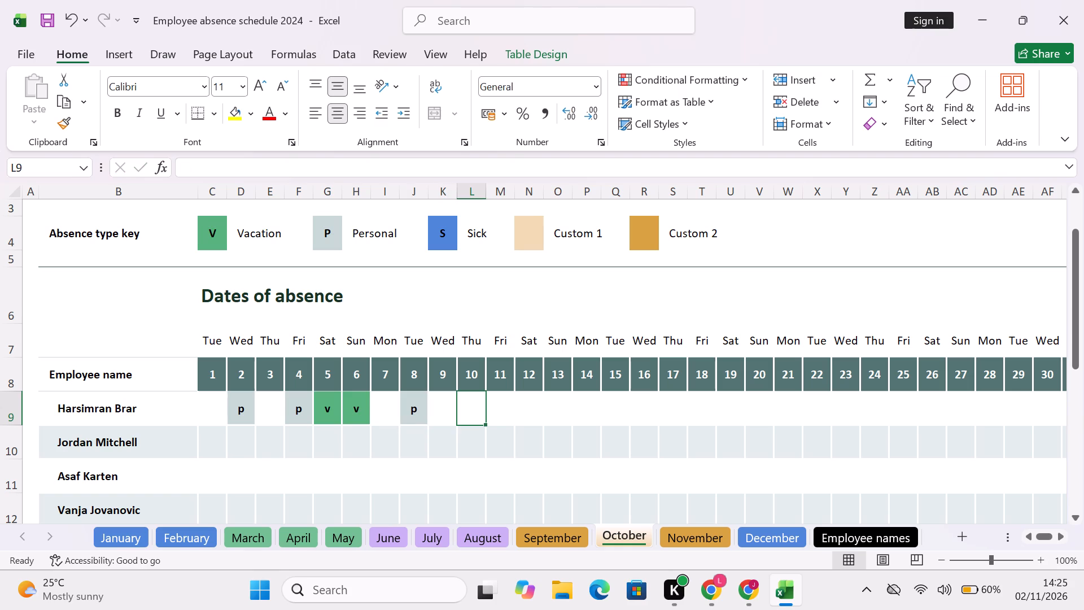
key(p)
key(Right)
Enter v for days 12 and 13 in the first employee's October row.
key(Right)
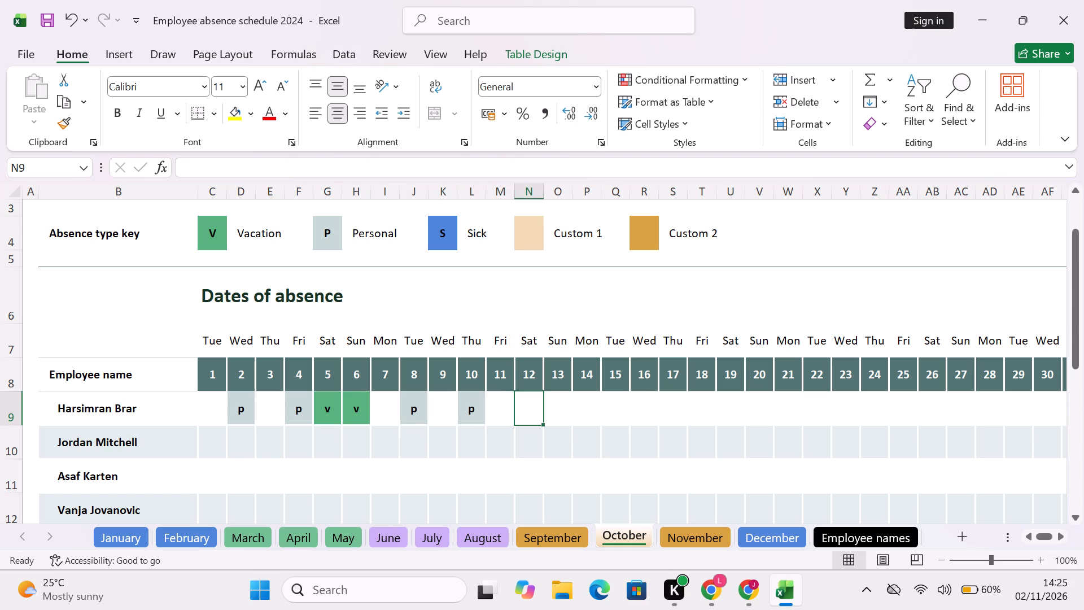
key(v)
key(Right)
key(v)
key(Right)
key(Right)
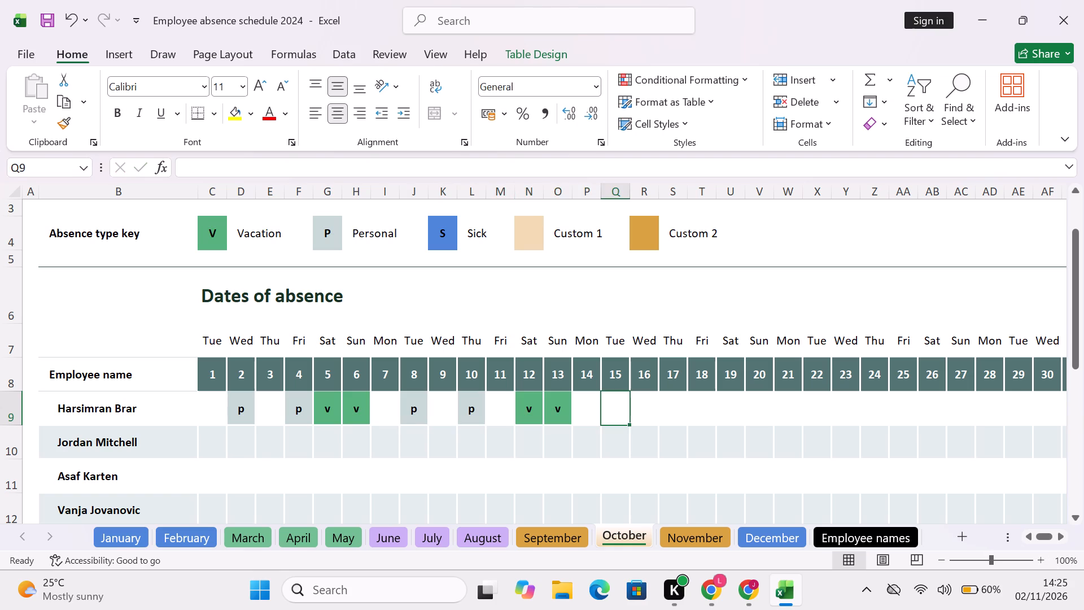
Enter p for days 15, 16 and 18 in the first employee's October row.
key(p)
key(Right)
key(p)
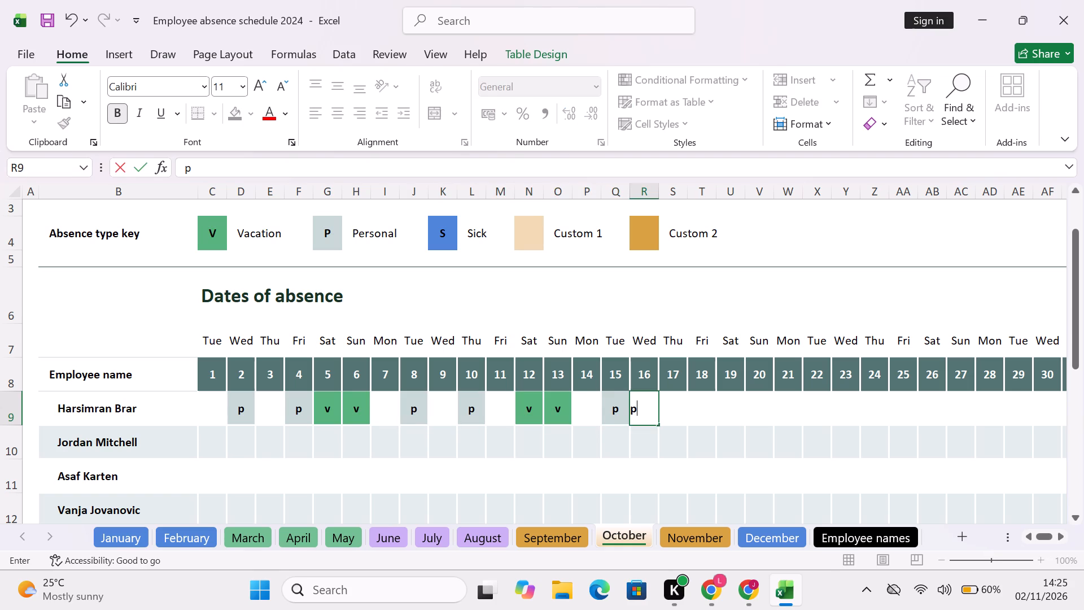
key(Right)
key(Right)
key(p)
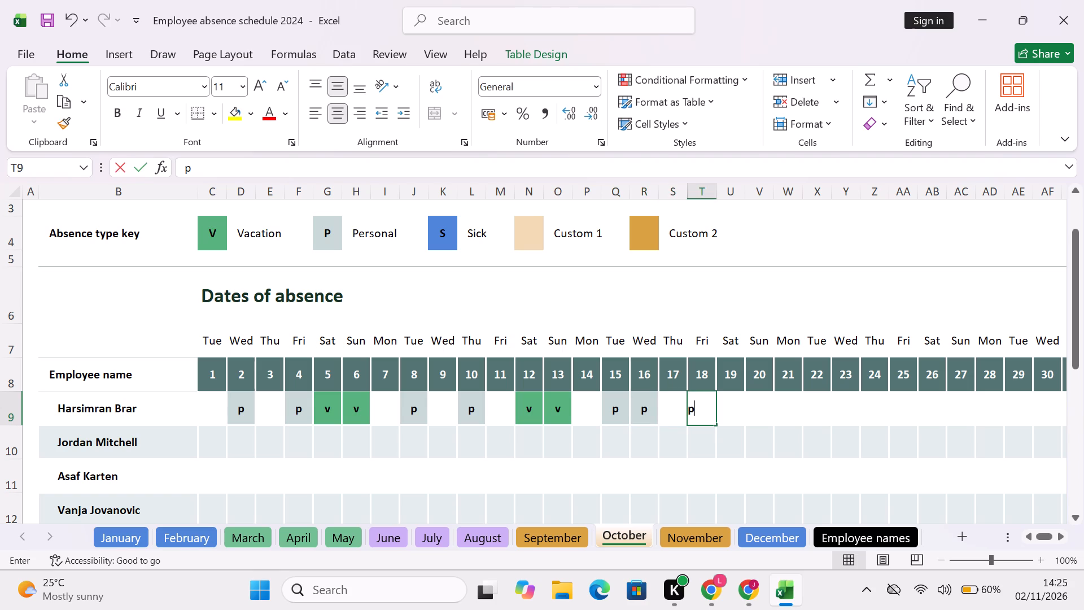
key(Right)
Enter v for days 19 and 20 in the first employee's October row.
key(Right)
key(Left)
key(v)
key(Right)
key(v)
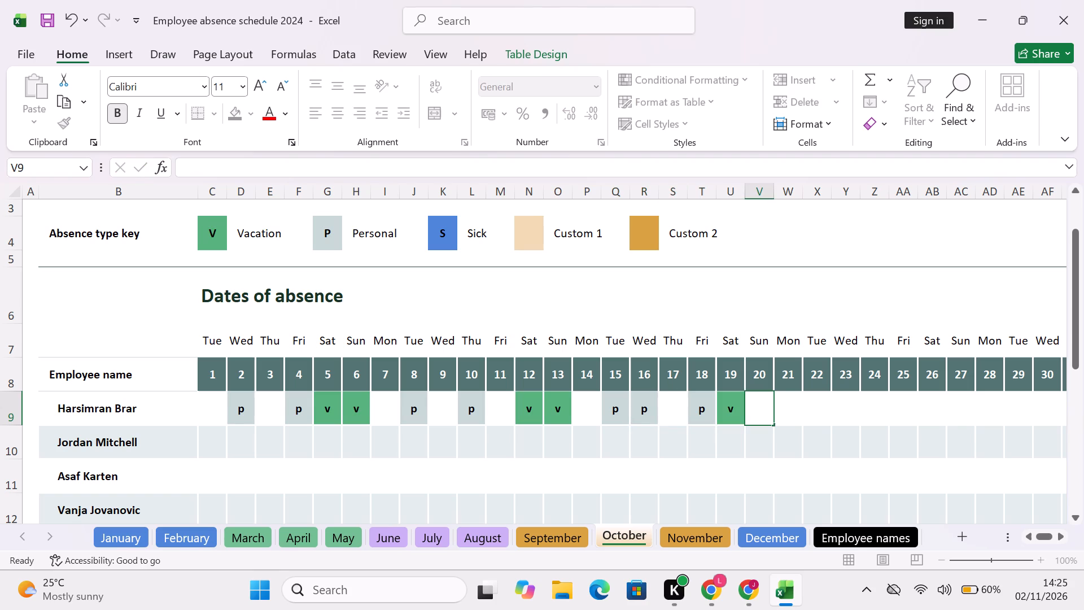
key(Left)
Enter p for days 22 and 24 in the first employee's October row.
key(Left)
key(Right)
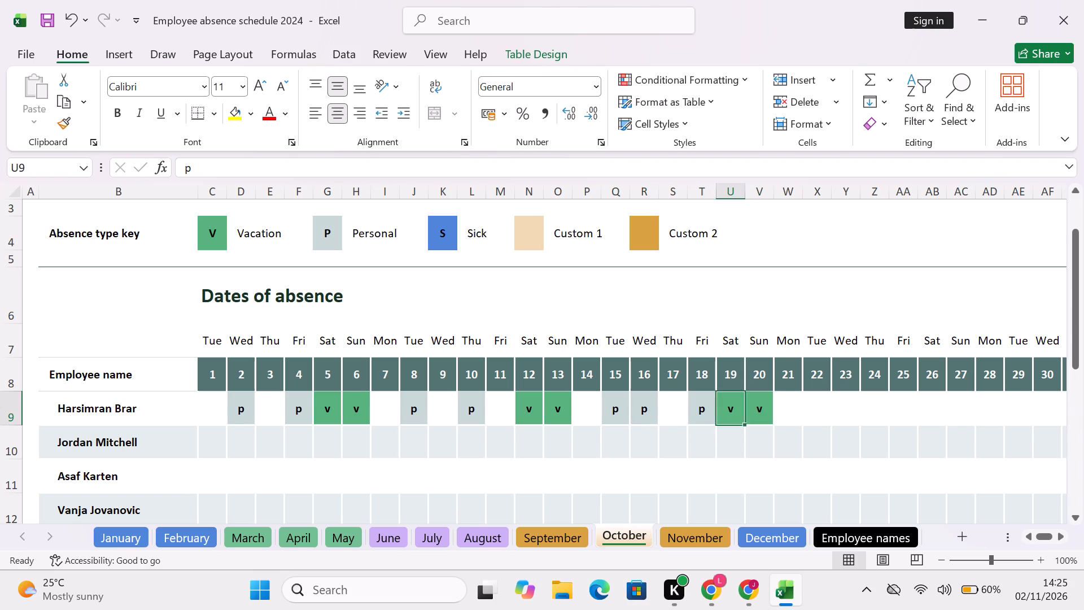
key(Right)
key(Right)
key(Right)
key(p)
key(Right)
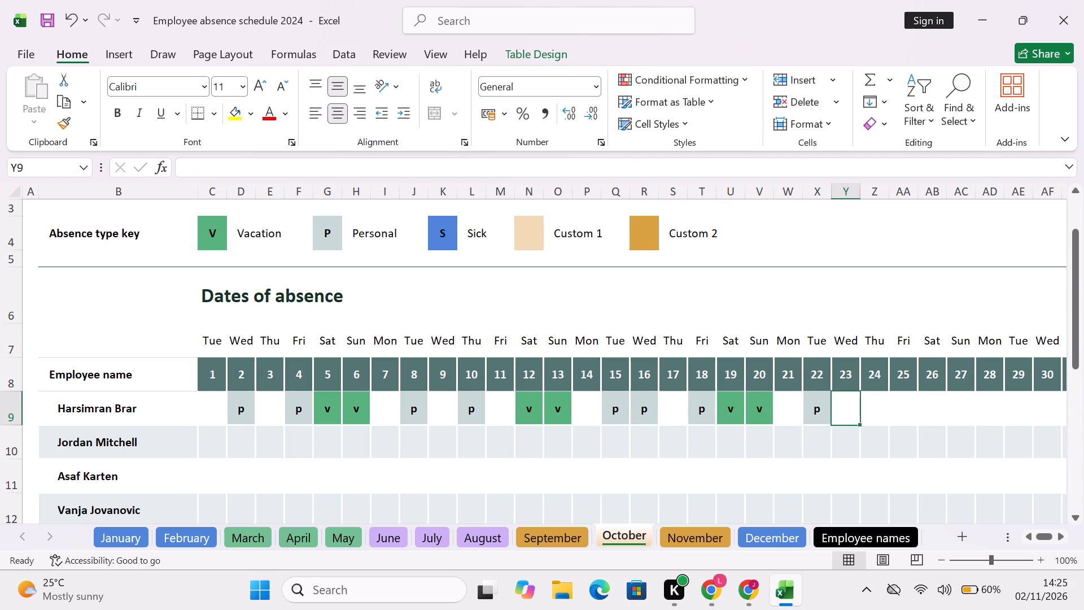
key(Right)
key(p)
key(Right)
Enter v for days 26 and 27 in the first employee's October row.
key(Right)
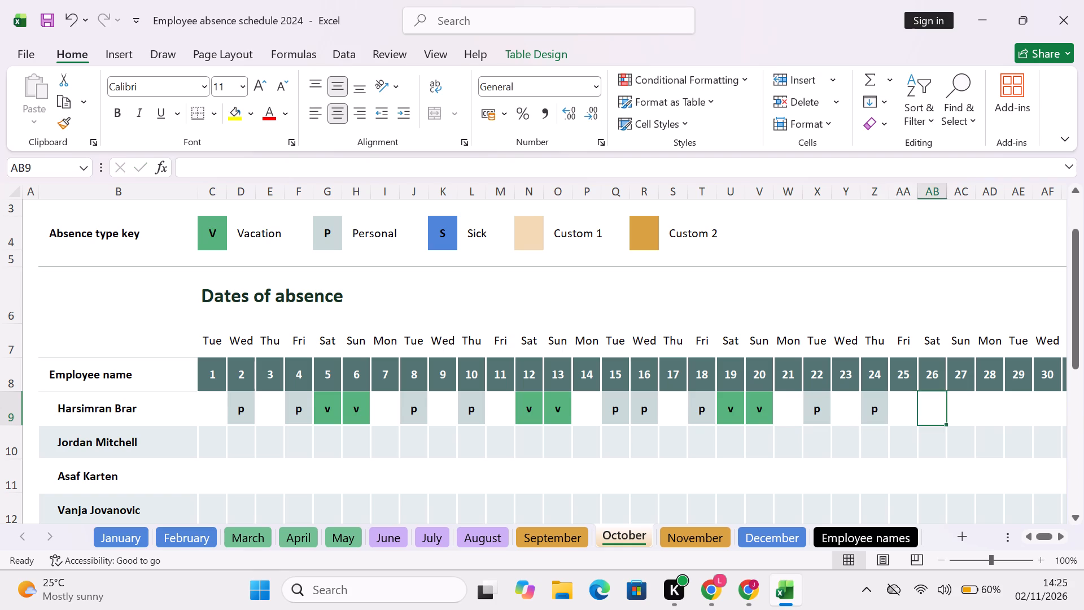
key(v)
key(Right)
key(v)
key(Right)
Enter p for days 29 and 30 in the first employee's October row.
key(Right)
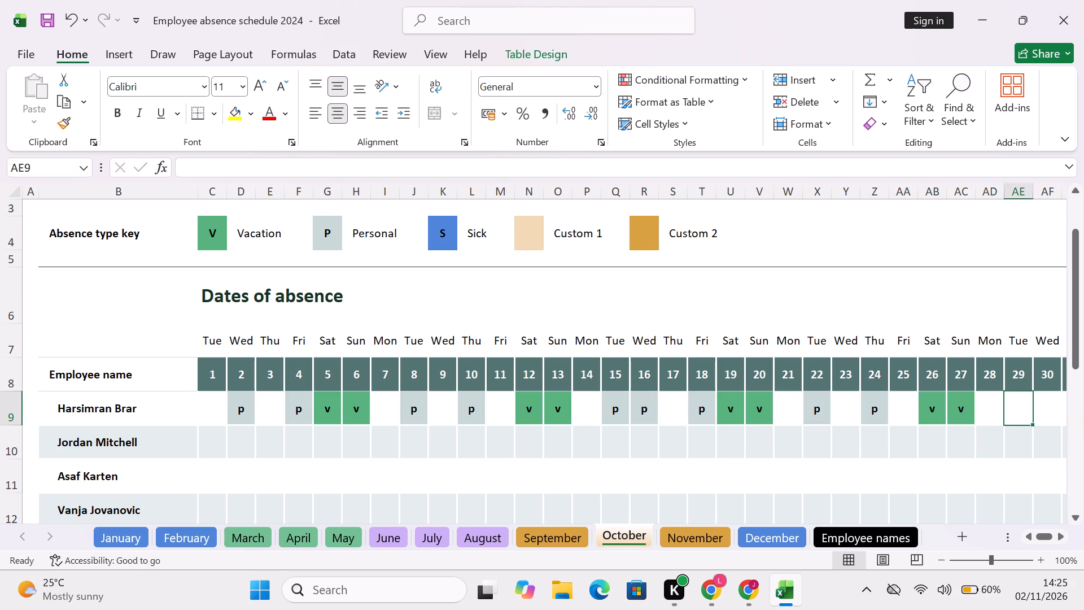
key(Right)
key(Right)
key(Left)
key(Left)
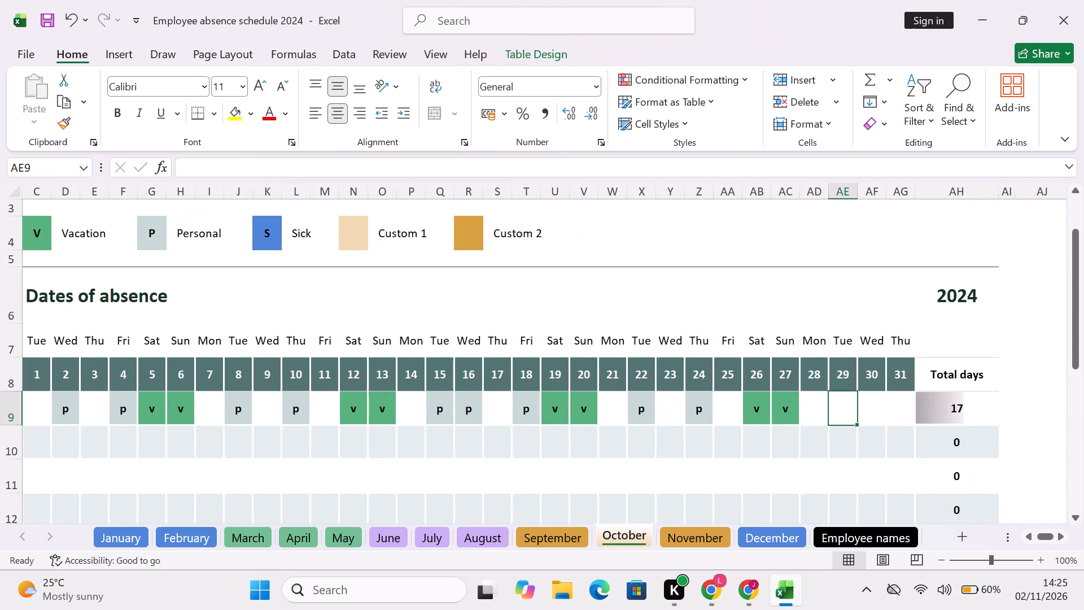
key(p)
key(Right)
key(p)
key(Down)
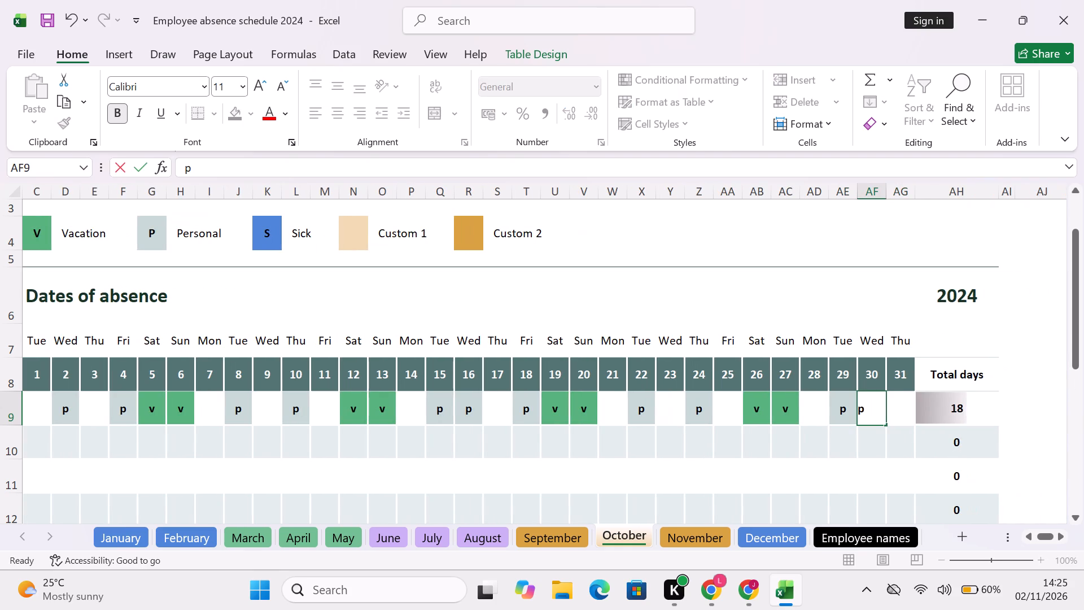
Enter p for days 3 and 1 in the second employee's October row.
key(Left)
key(Left)
key(Left)
key(Left)
key(Left)
key(Left)
key(Left)
key(Left)
key(Left)
key(Left)
key(Left)
key(Left)
key(Left)
key(Left)
key(Left)
key(Left)
key(Left)
key(Left)
key(Left)
key(Left)
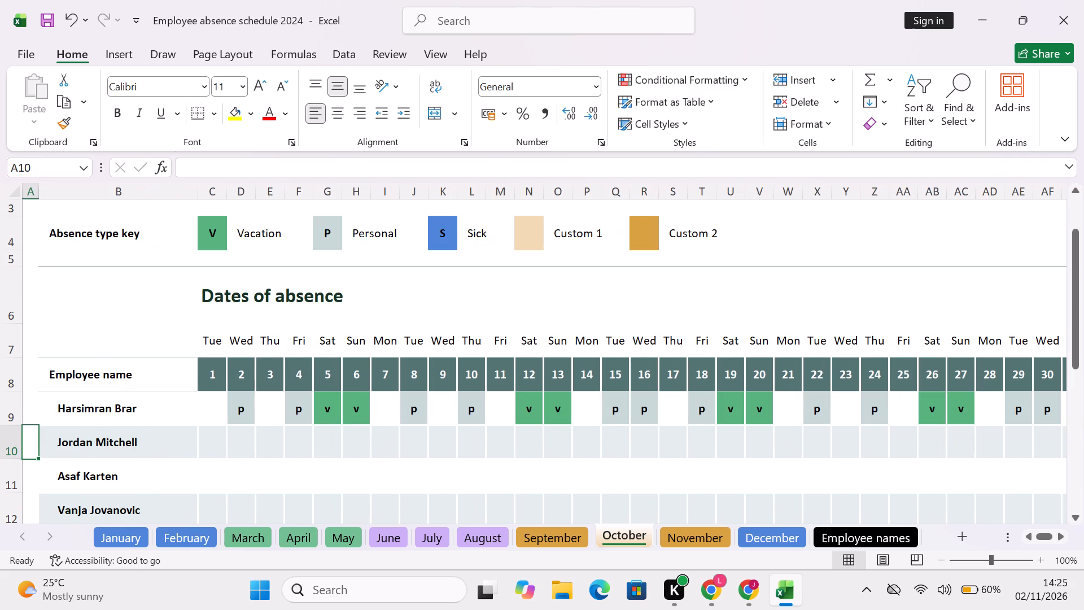
key(Right)
key(Up)
key(Up)
key(Down)
key(Down)
key(Right)
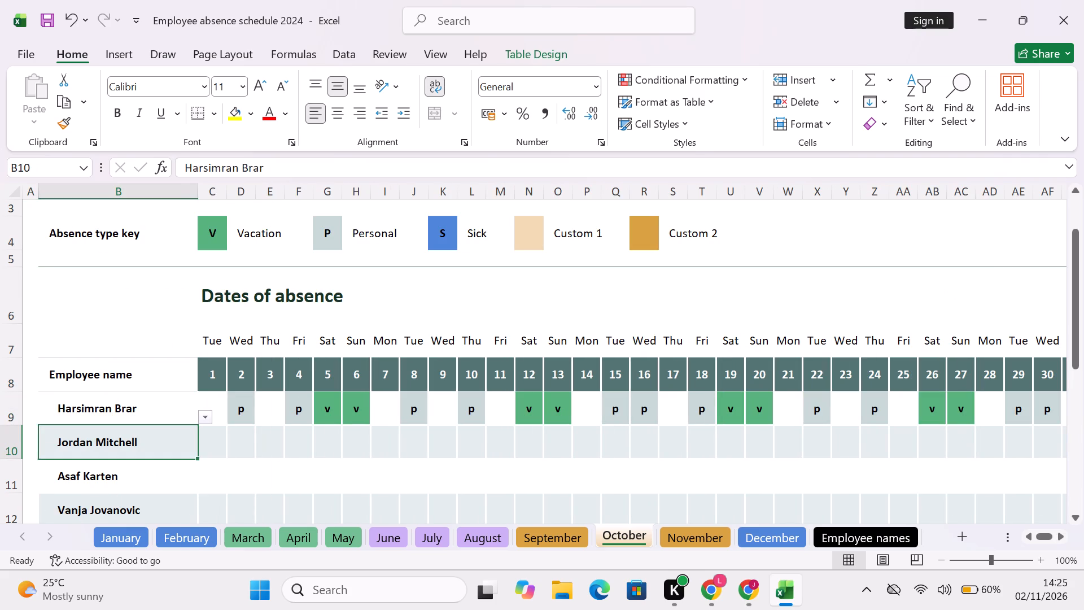
key(Right)
key(Right)
key(p)
key(Right)
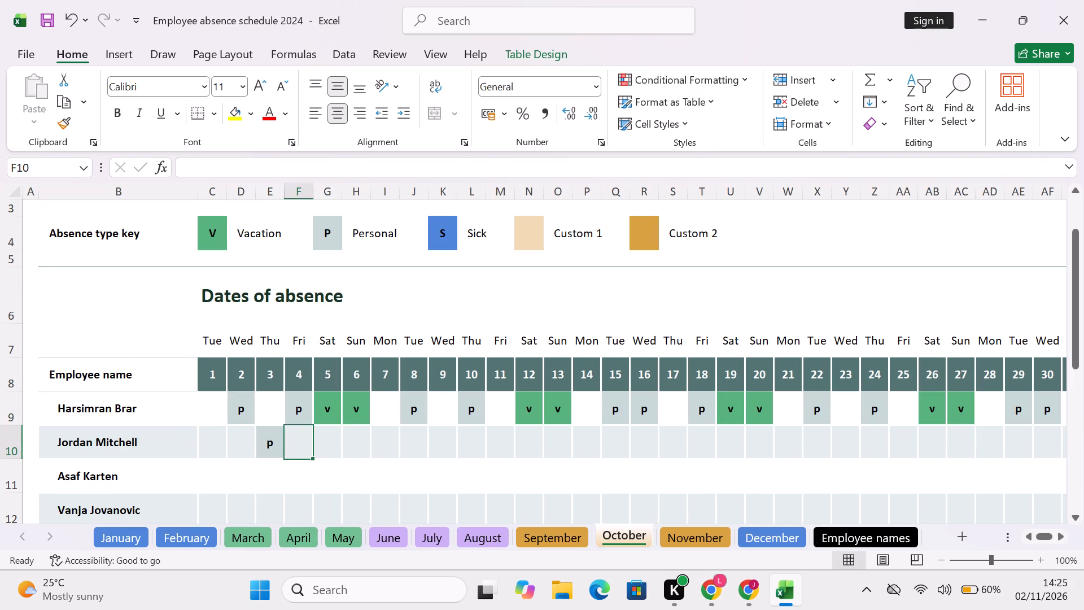
key(Right)
key(Right)
key(Left)
key(Left)
key(Left)
key(Left)
key(Left)
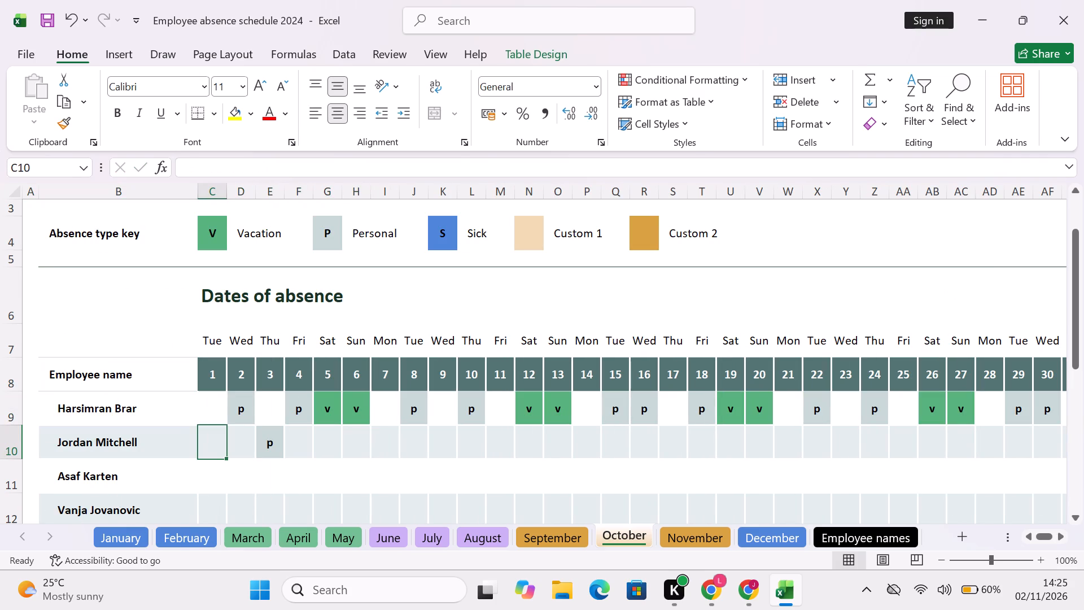
key(p)
key(Right)
Enter v for days 5 and 6 in the second employee's October row.
key(Right)
key(Right)
key(Right)
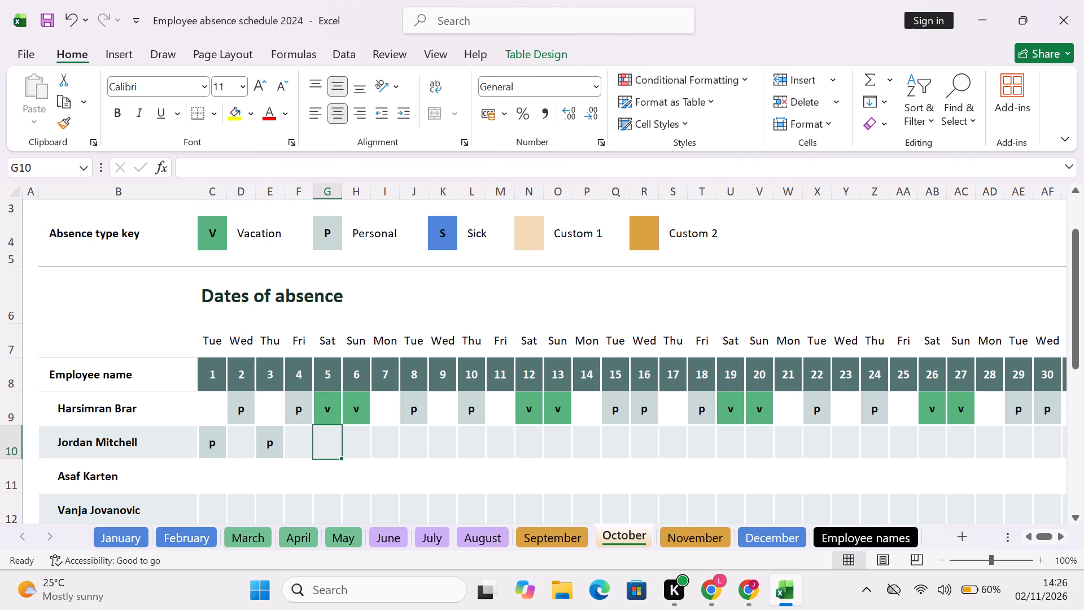
key(v)
key(Right)
key(v)
key(Right)
Enter s for day 9 and p for day 11 in the second employee's October row.
key(Right)
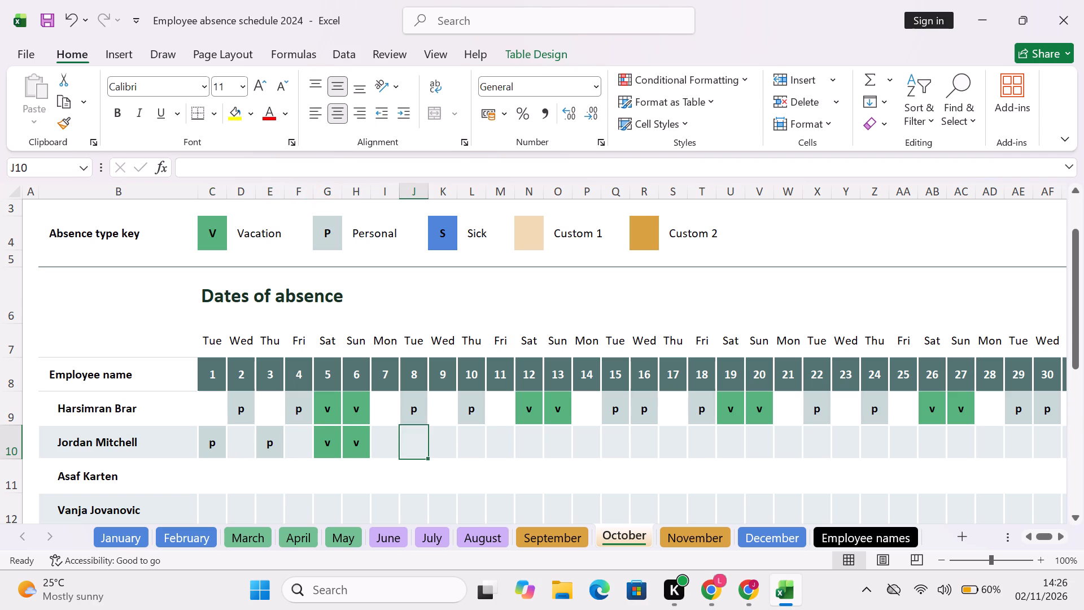
key(Right)
key(s)
key(Right)
key(Right)
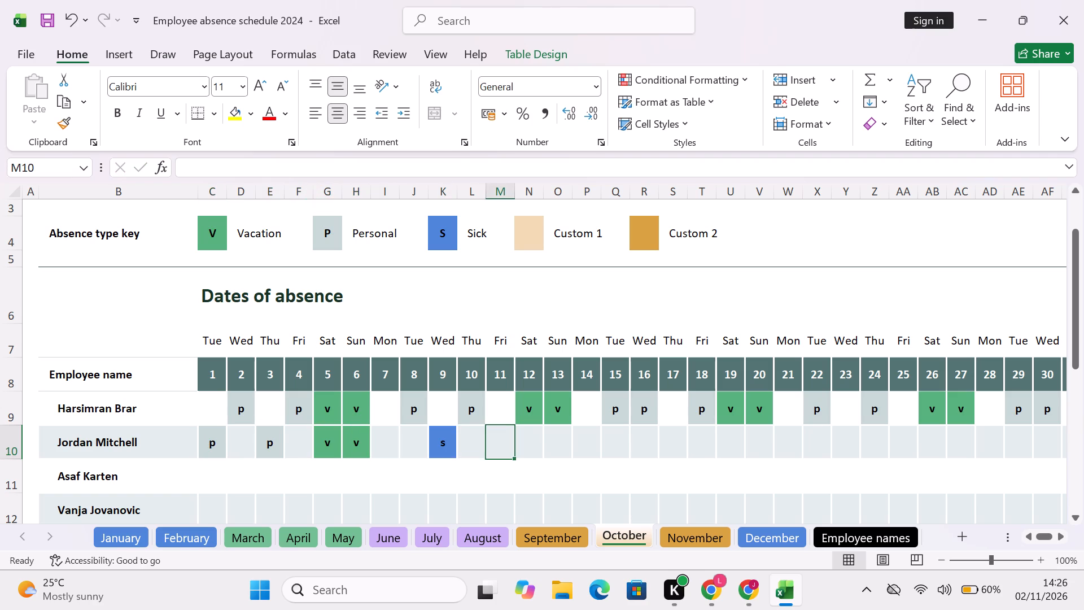
key(p)
key(Right)
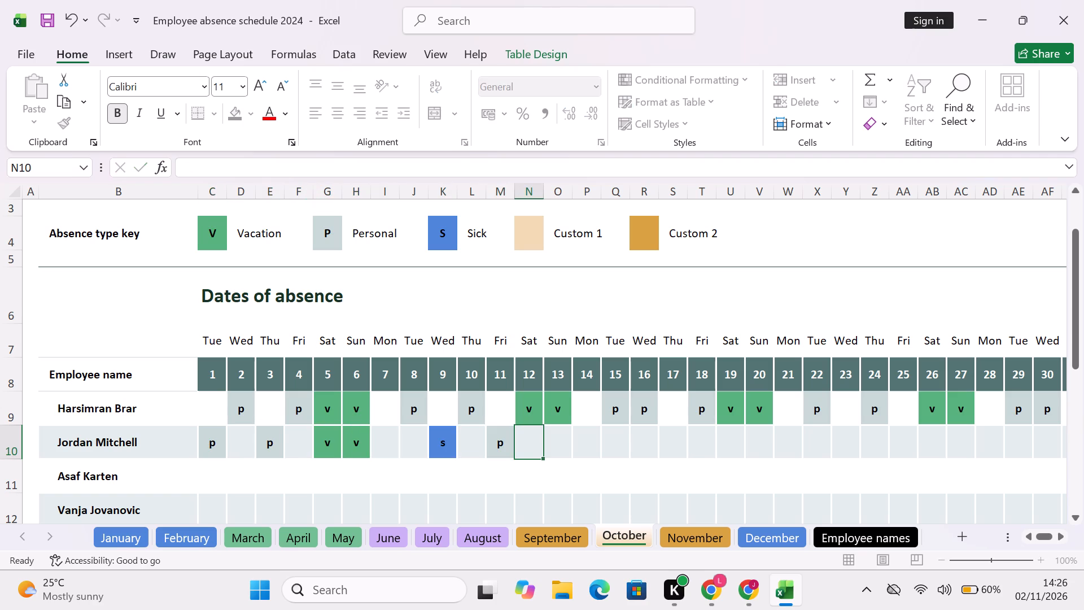
Enter v for days 12 and 13 in the second employee's October row.
key(Right)
key(Left)
key(v)
key(Right)
key(v)
key(Right)
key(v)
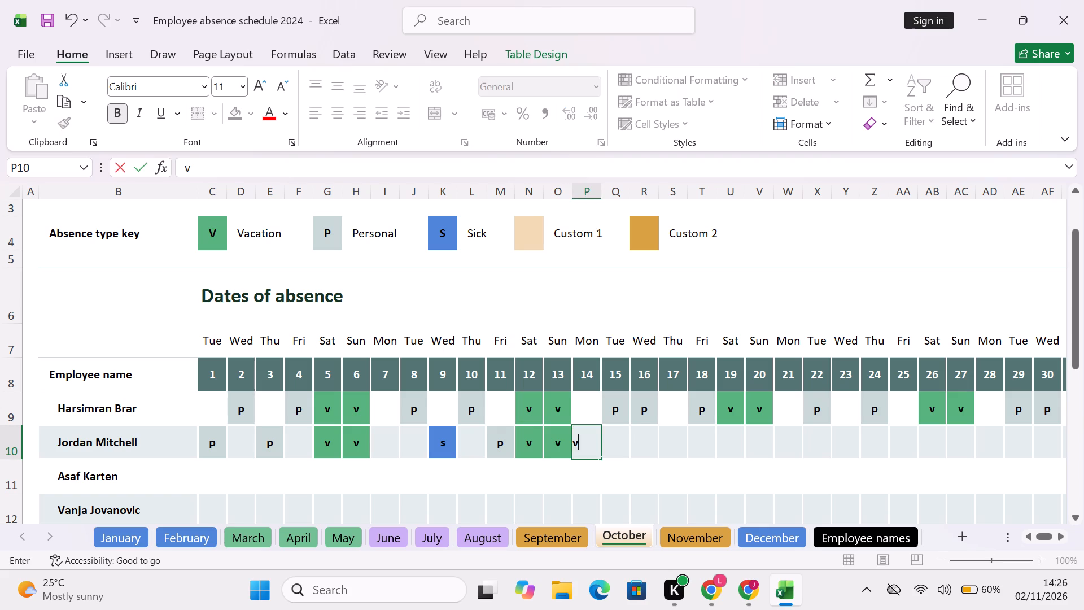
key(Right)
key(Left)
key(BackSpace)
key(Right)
Enter p for day 17 in the second employee's October row.
key(Right)
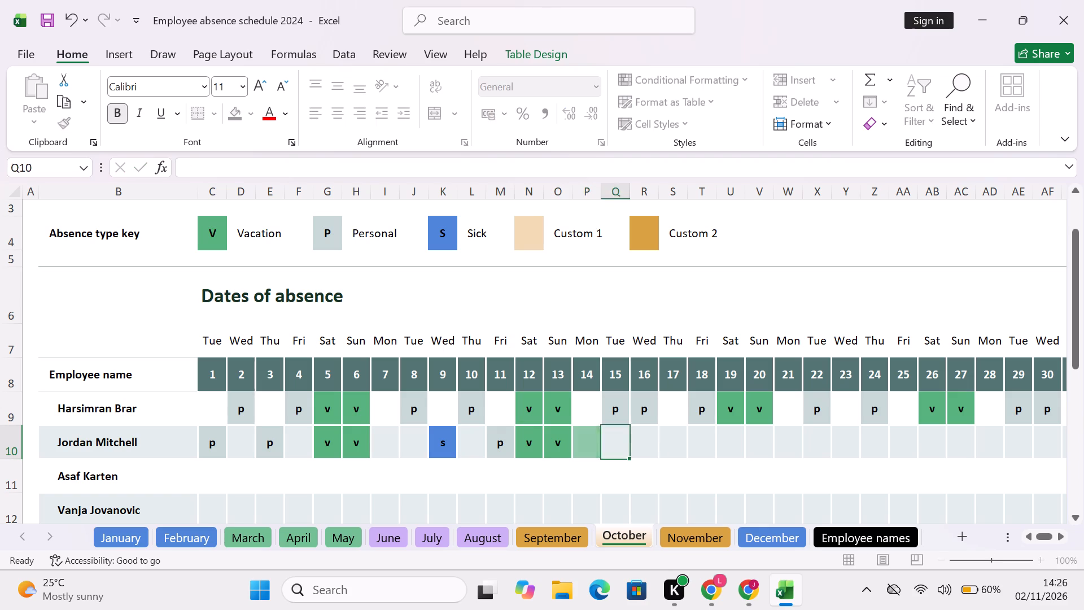
key(Right)
key(p)
key(Right)
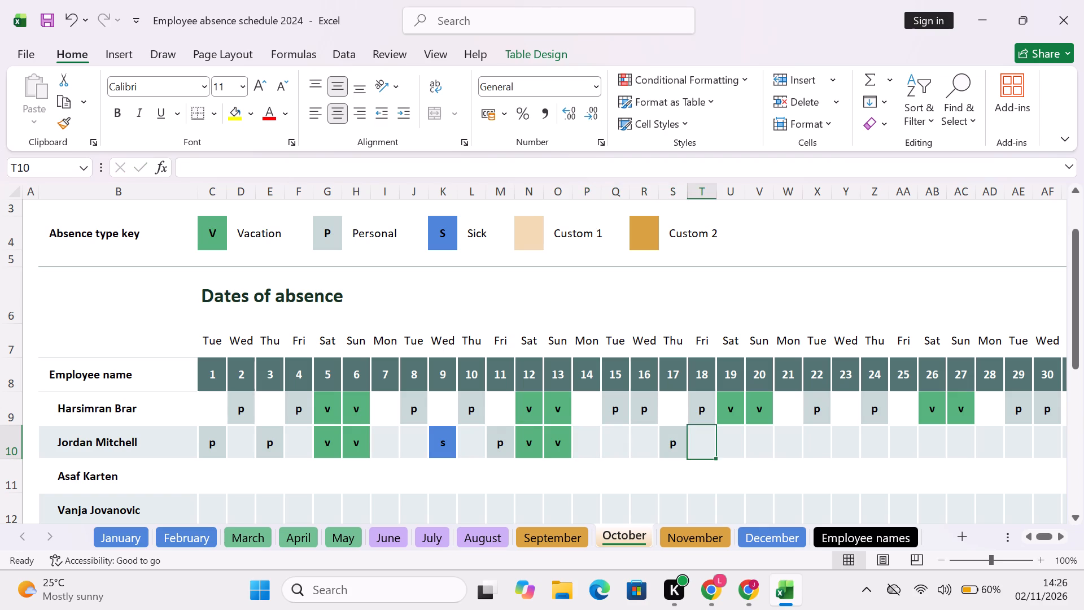
Enter v for days 19 and 20 in the second employee's October row.
key(Right)
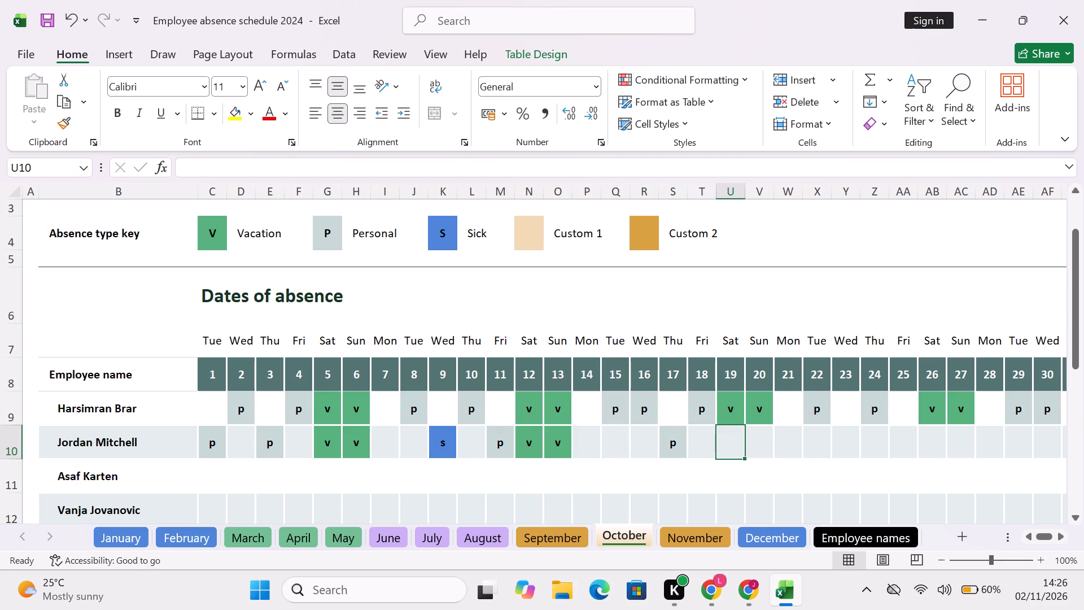
key(v)
key(Right)
key(Right)
key(Left)
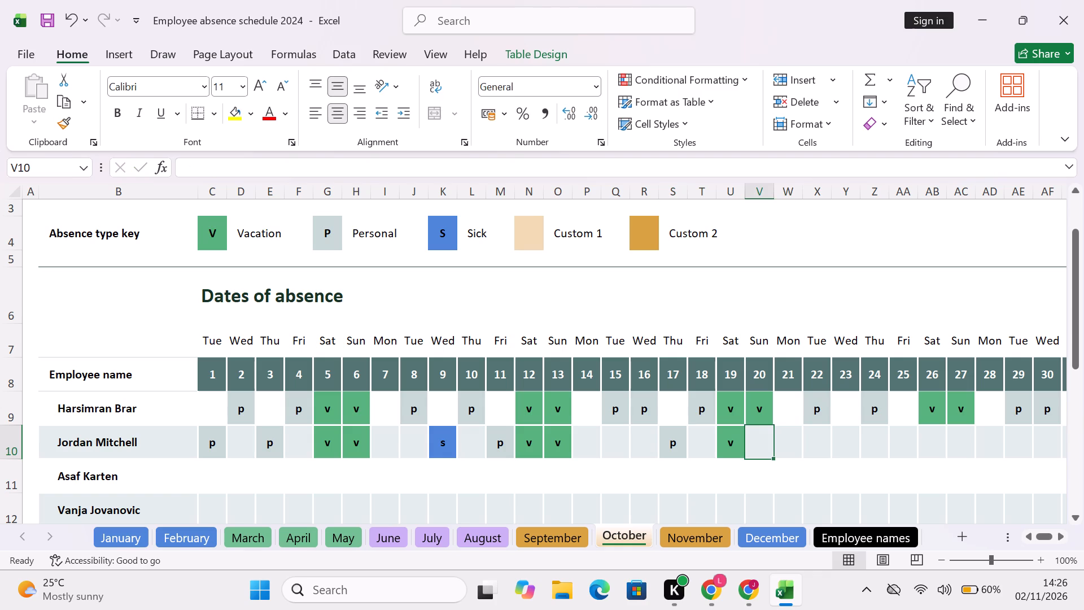
key(v)
key(Right)
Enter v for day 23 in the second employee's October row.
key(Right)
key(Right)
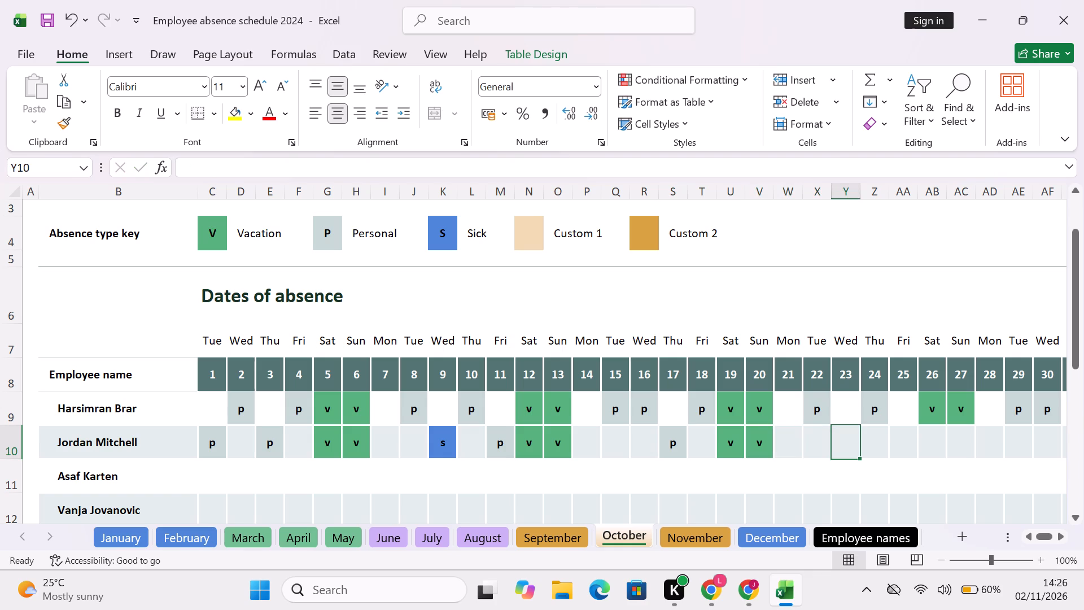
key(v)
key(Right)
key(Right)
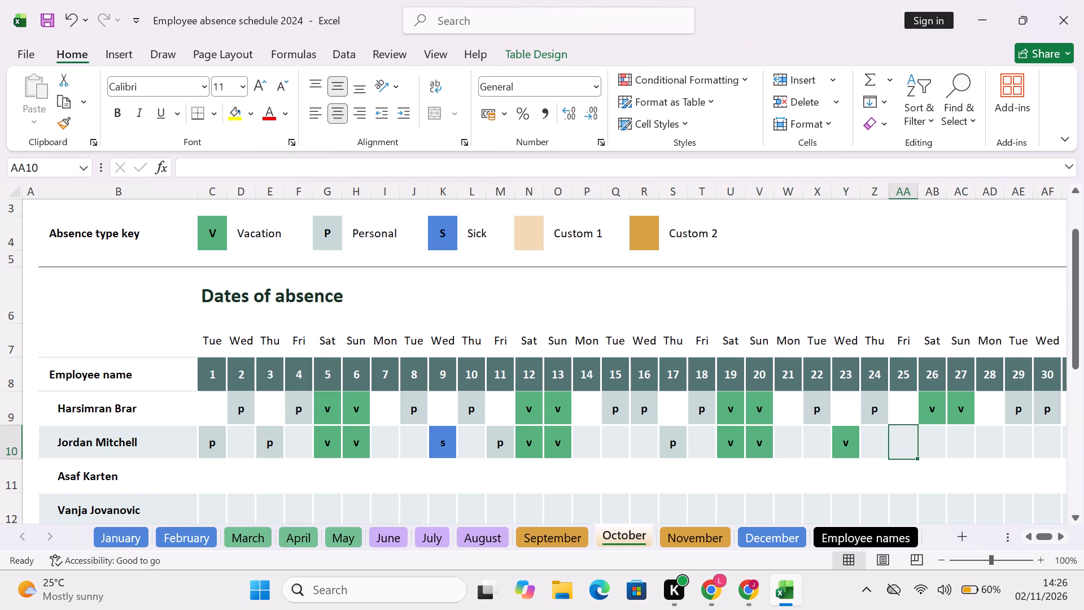
Change the code for day 23 in the second employee's October row to p.
key(Left)
key(Left)
key(BackSpace)
key(p)
key(Right)
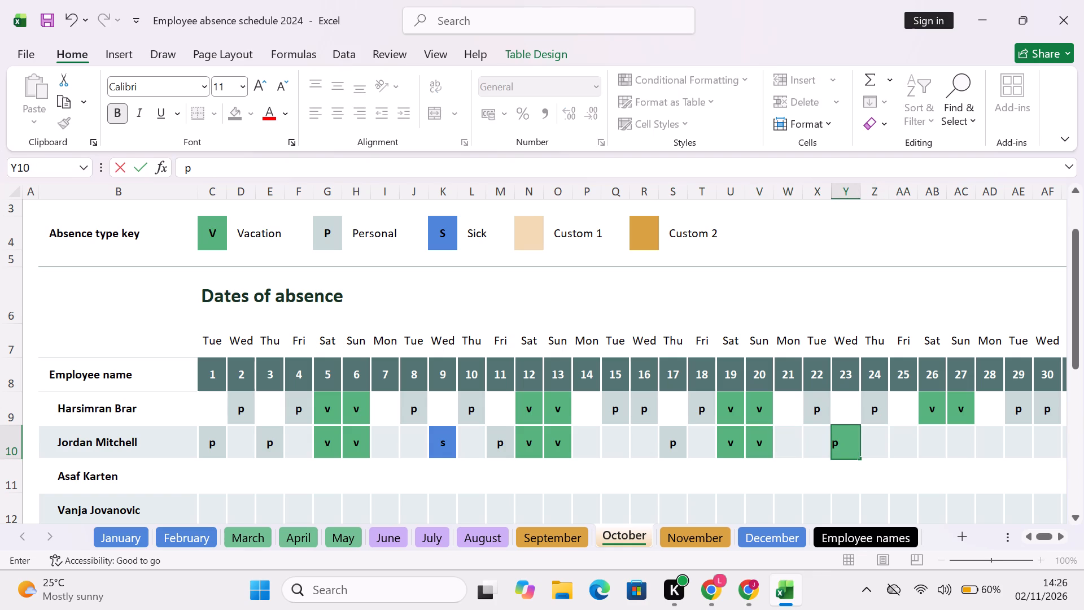
Enter v for days 26 and 27 in the second employee's October row.
key(Right)
key(Right)
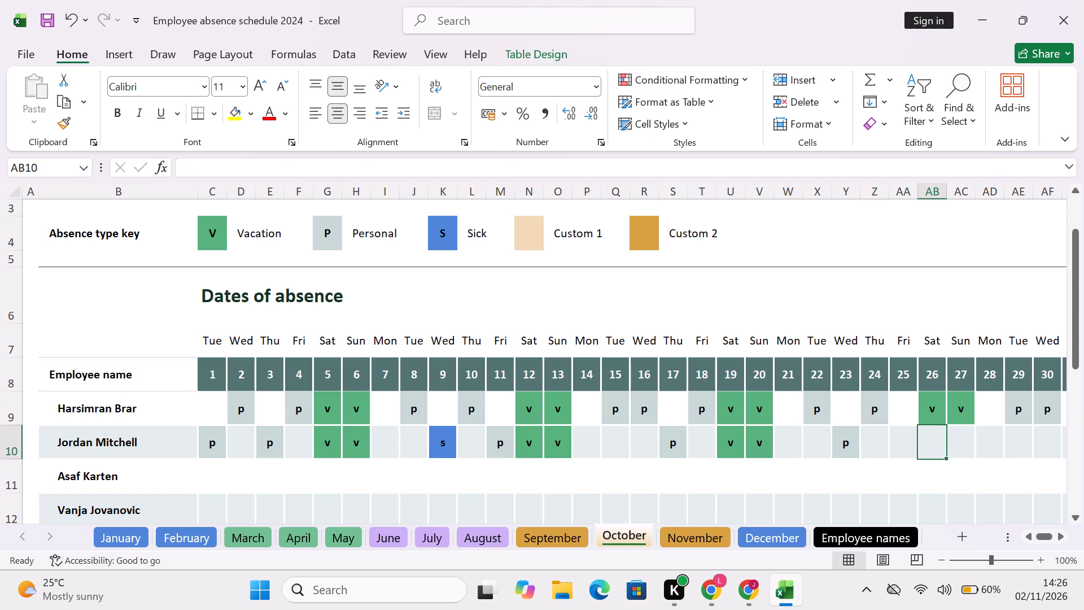
key(v)
key(Right)
key(v)
key(Right)
Enter s for day 31 in the second employee's October row.
key(Right)
key(Right)
key(Right)
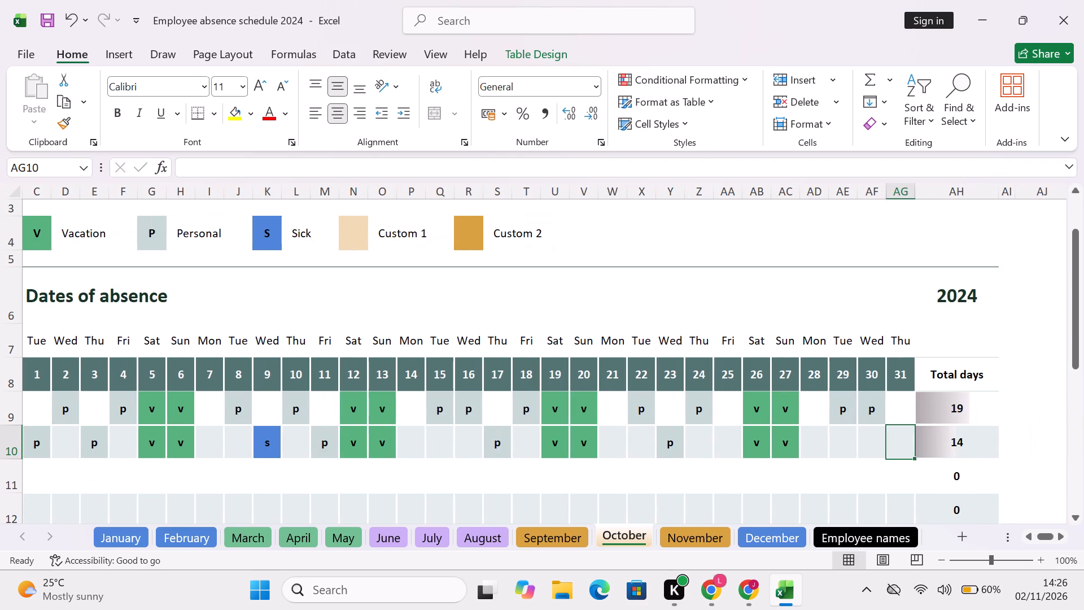
key(Left)
key(Right)
key(s)
key(Down)
Enter p for days 2 and 4 in the third employee's October row.
key(Left)
key(Left)
key(Left)
key(Left)
key(Left)
key(Left)
key(Left)
key(Left)
key(Left)
key(Left)
key(Left)
key(Left)
key(Left)
key(Left)
key(Left)
key(Left)
key(Left)
key(Left)
key(Left)
key(Left)
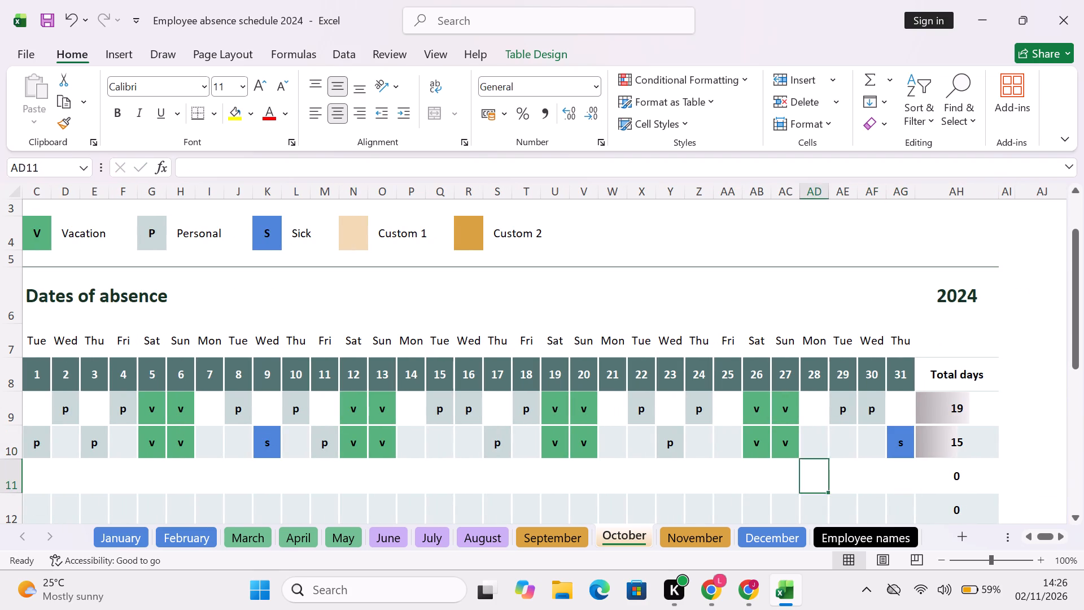
key(Right)
key(Right)
key(Right)
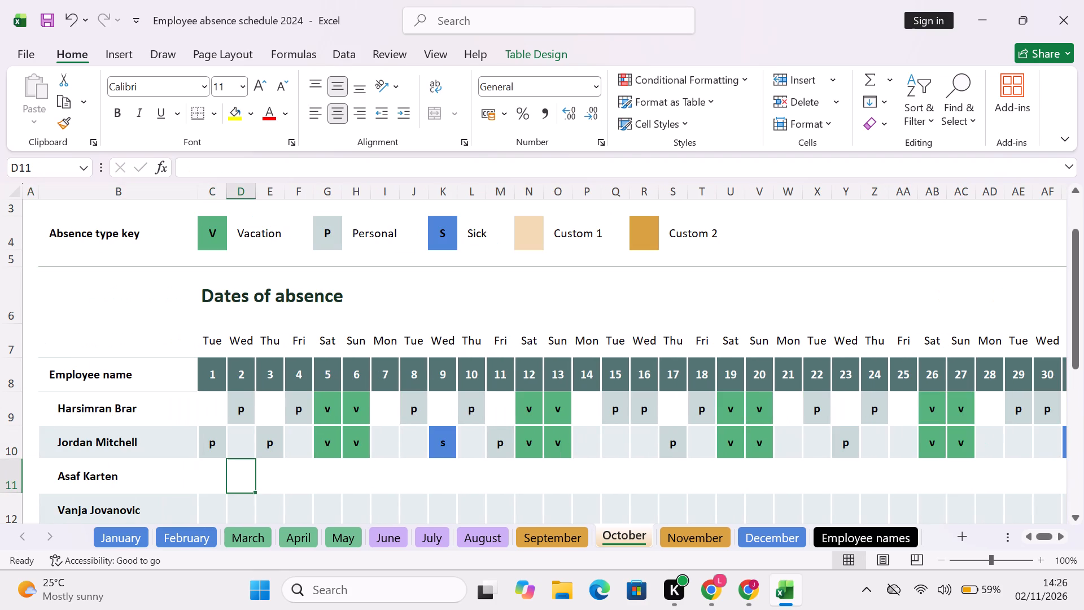
key(p)
key(Right)
key(Right)
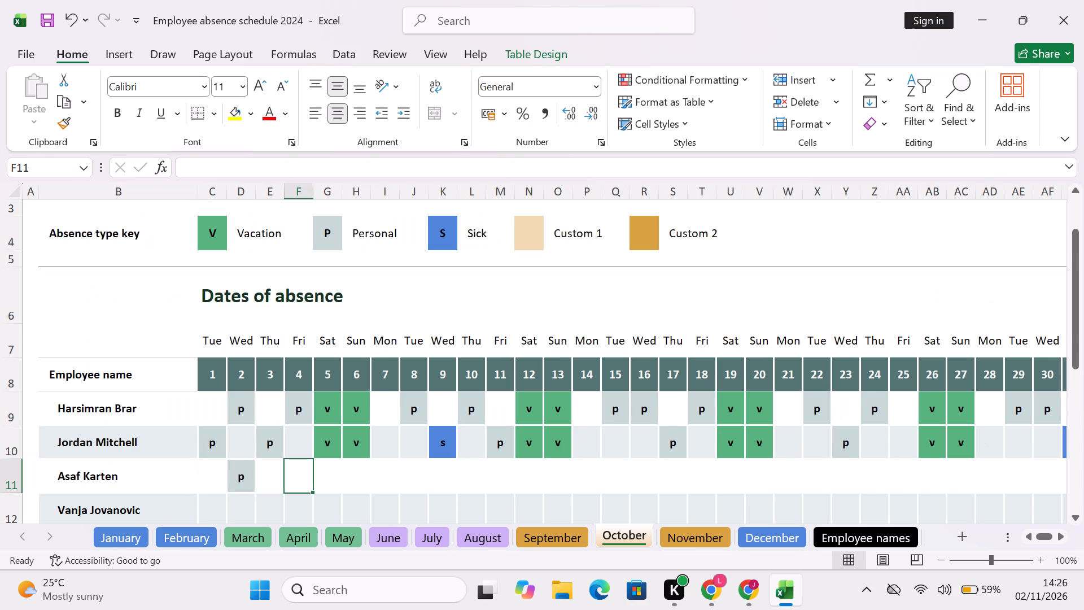
key(p)
key(Right)
Enter v for days 5 and 6 in the third employee's October row.
key(Right)
key(Right)
key(Left)
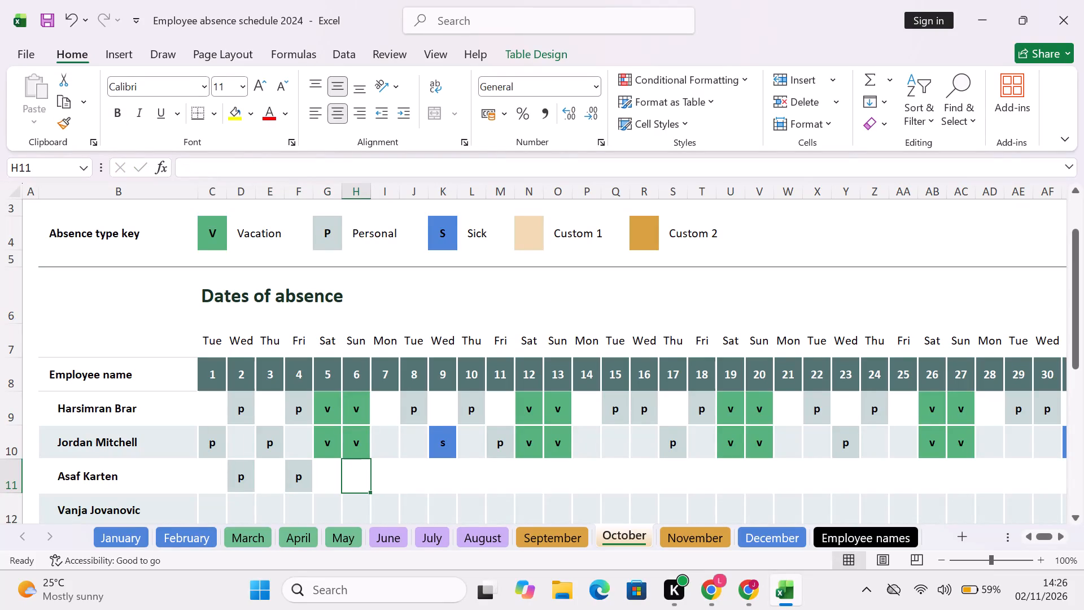
key(v)
key(Left)
key(v)
key(Right)
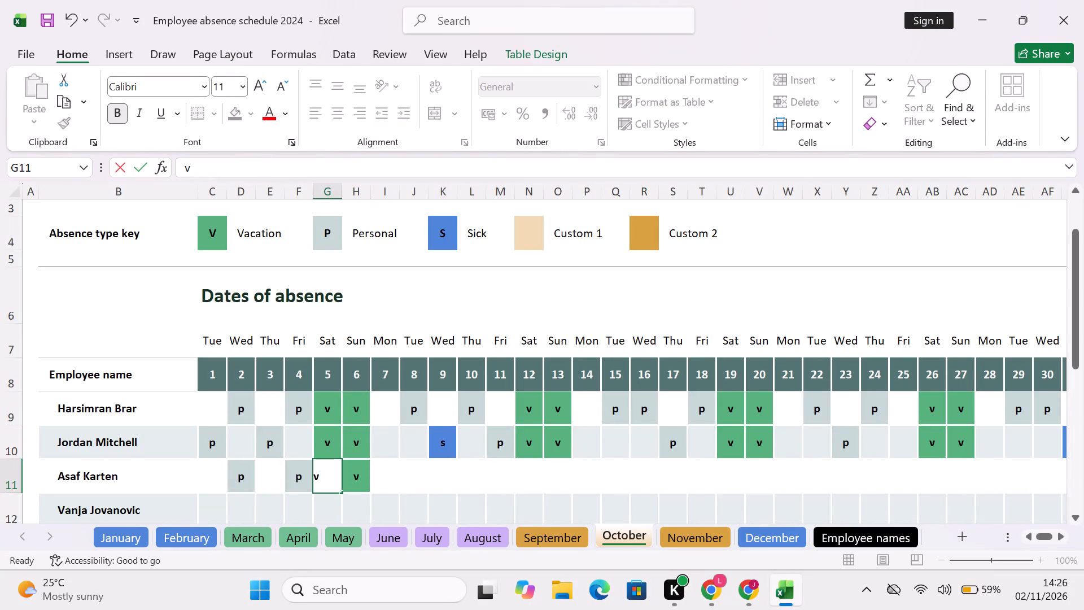
Enter p for day 10 in the third employee's October row.
key(Right)
key(Right)
key(Right)
key(Right)
key(Right)
key(Left)
key(Left)
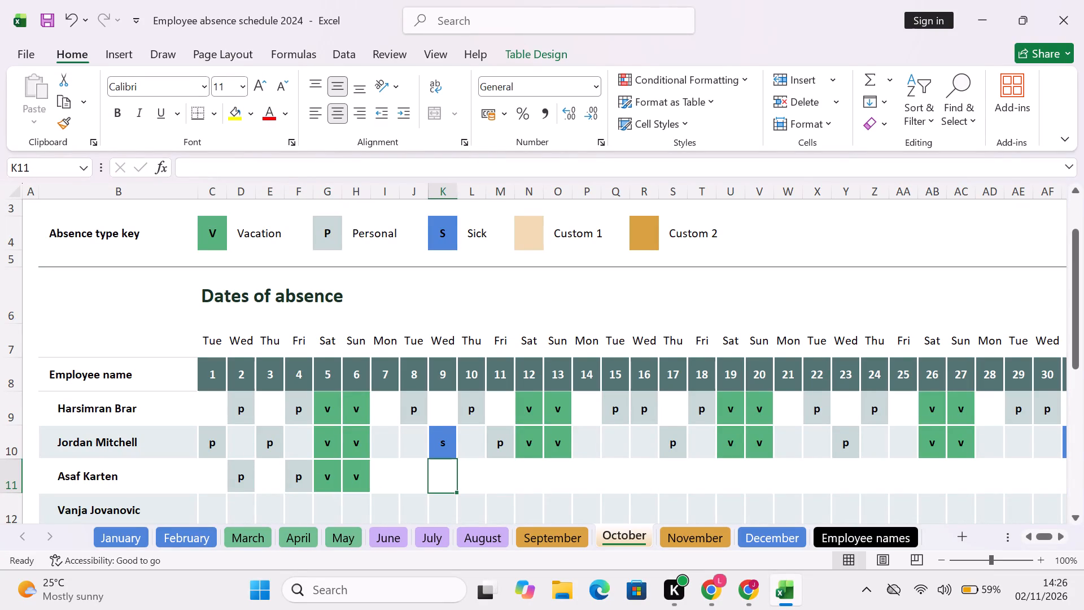
key(Right)
key(p)
key(Right)
Enter v for days 12 and 13 in the third employee's October row.
key(Right)
key(Right)
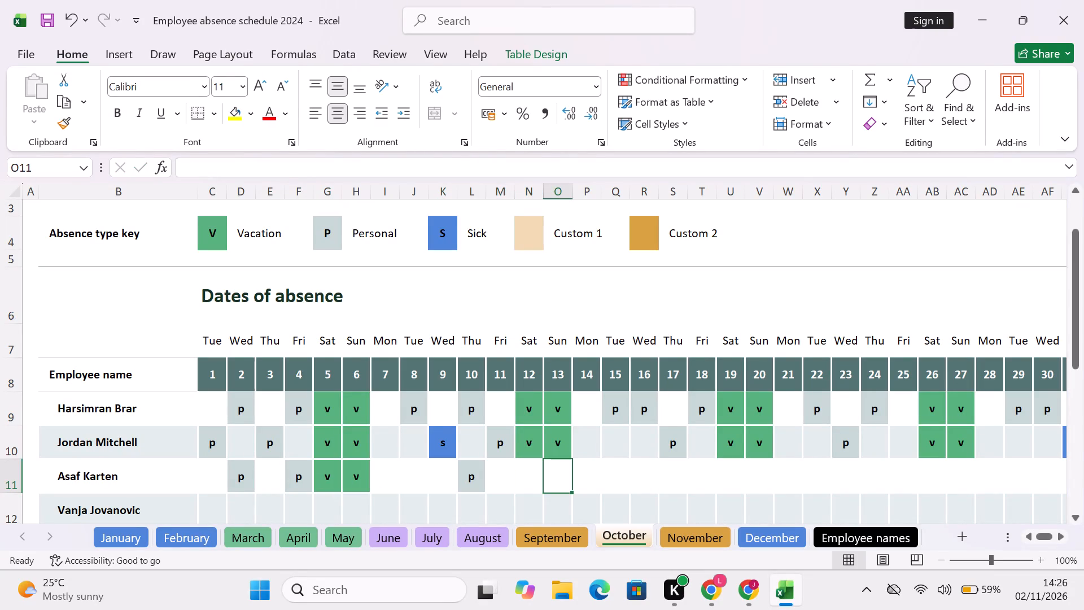
key(v)
key(Left)
key(v)
key(Right)
Enter p for day 16 in the third employee's October row.
key(Right)
key(Right)
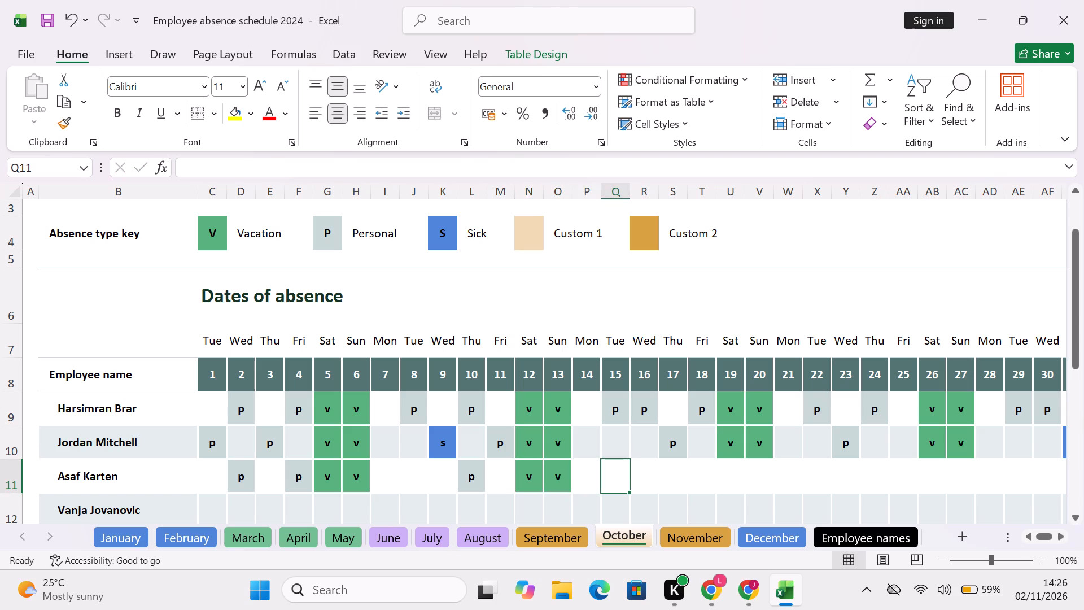
key(Right)
key(p)
key(Right)
Enter v for days 19 and 20 in the third employee's October row.
key(Right)
key(Right)
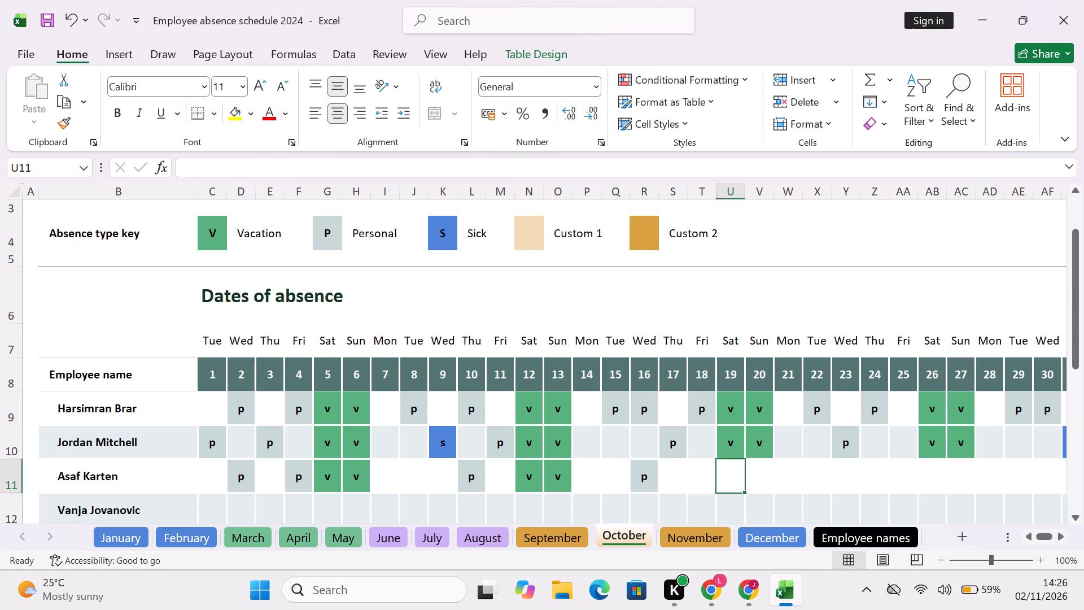
key(v)
key(Right)
key(v)
key(Right)
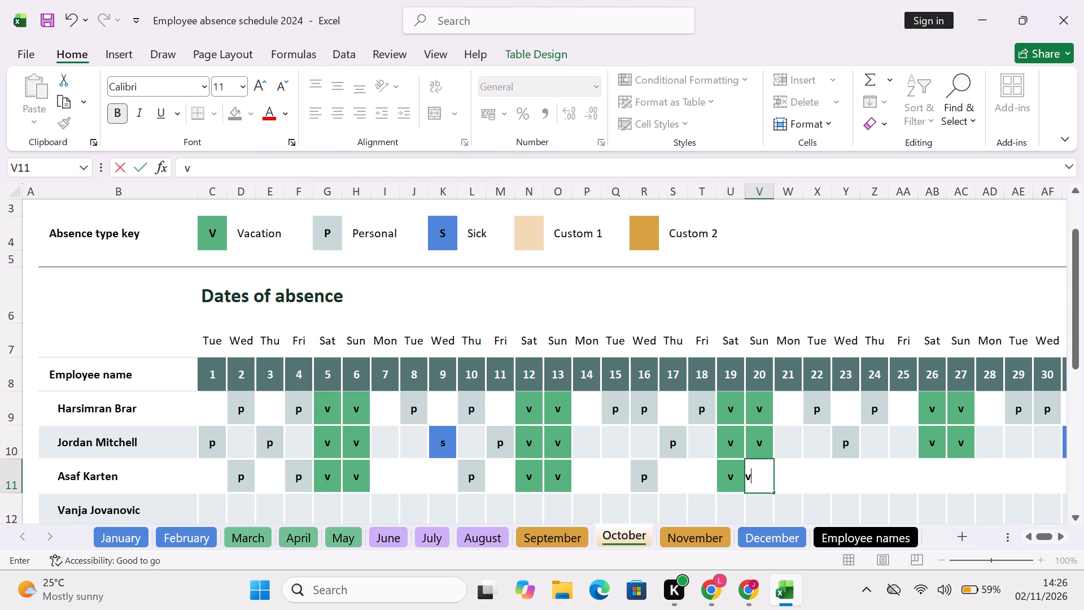
Enter p for days 22 and 25 in the third employee's October row.
key(Right)
key(Right)
key(Right)
key(Right)
key(Left)
key(Left)
key(Left)
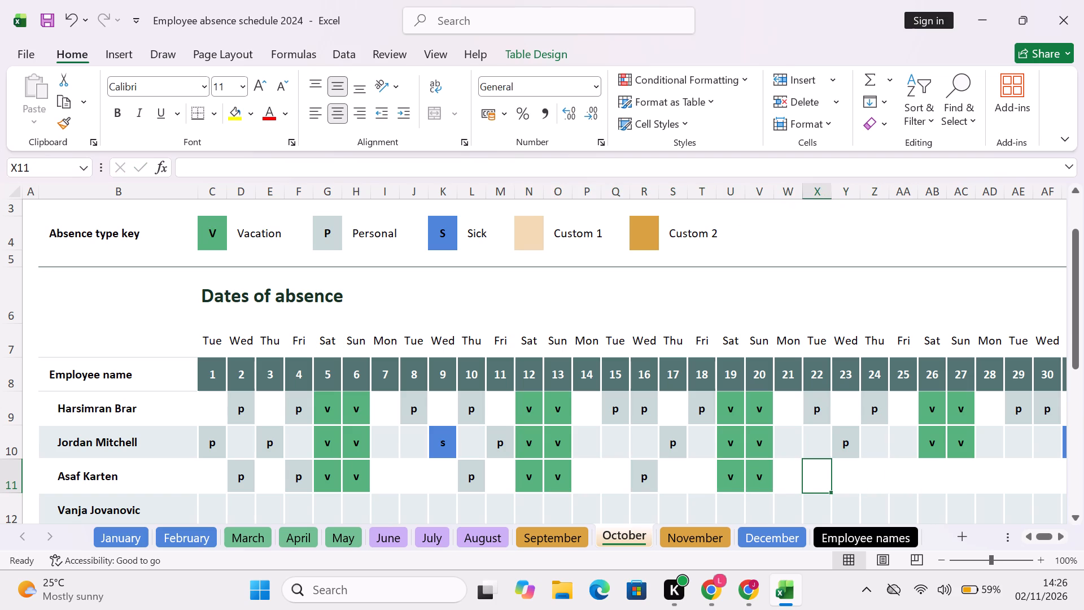
key(p)
key(Right)
key(Right)
key(Right)
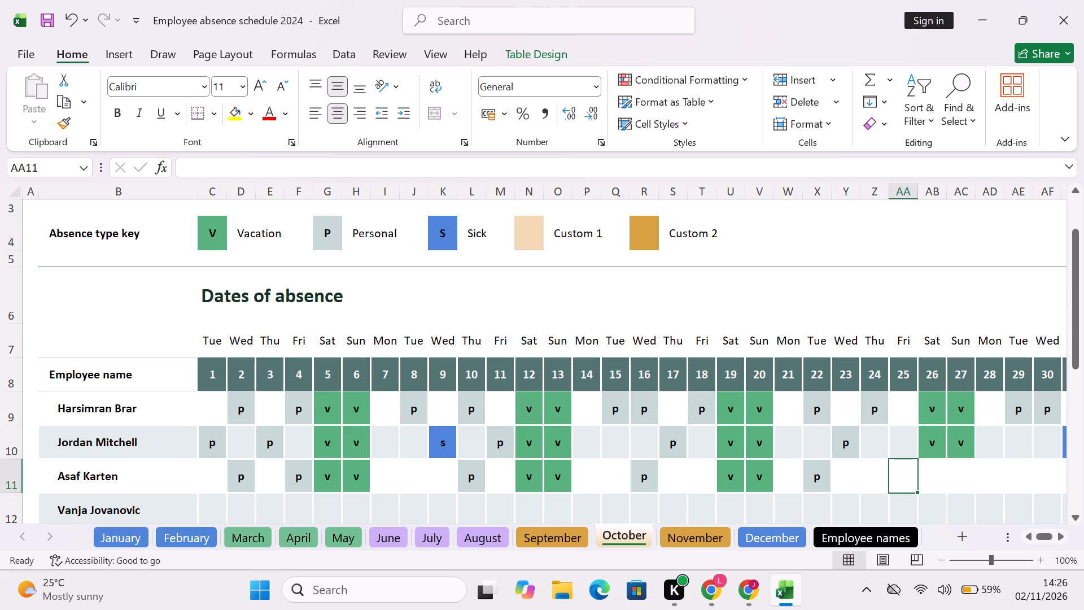
key(p)
key(Right)
Enter v for days 26 and 27 in the third employee's October row.
key(Right)
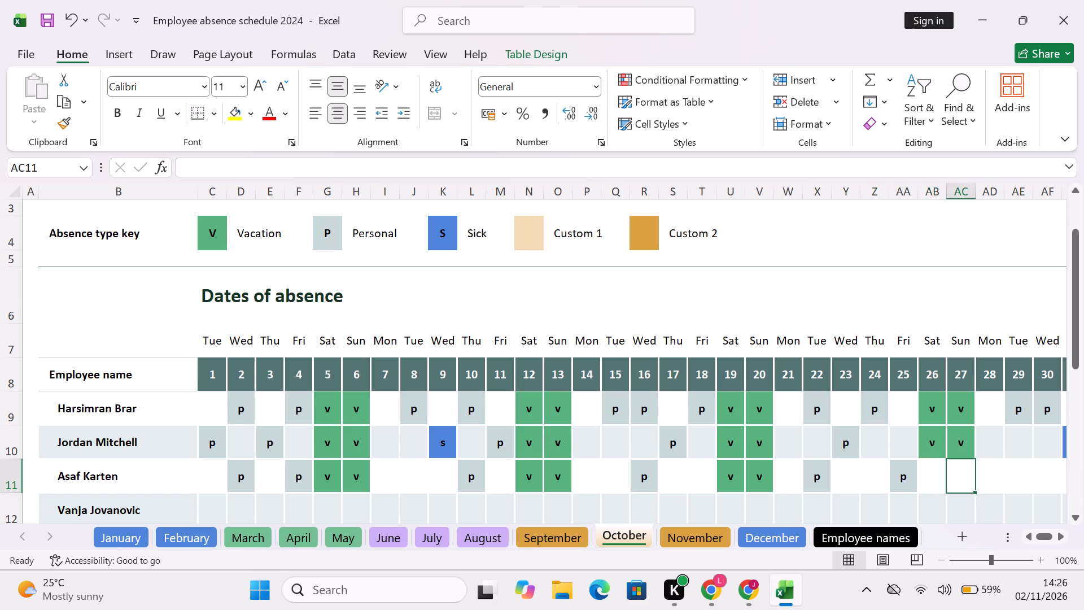
key(Left)
key(v)
key(Right)
key(v)
key(Right)
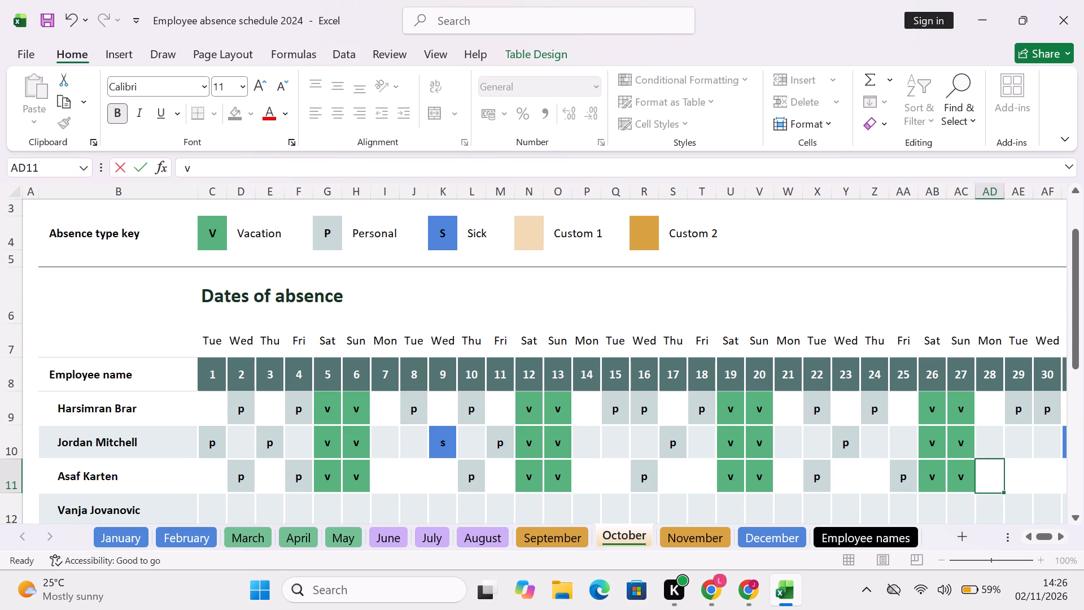
Enter p for days 29 and 30 in the third employee's October row.
key(Right)
key(p)
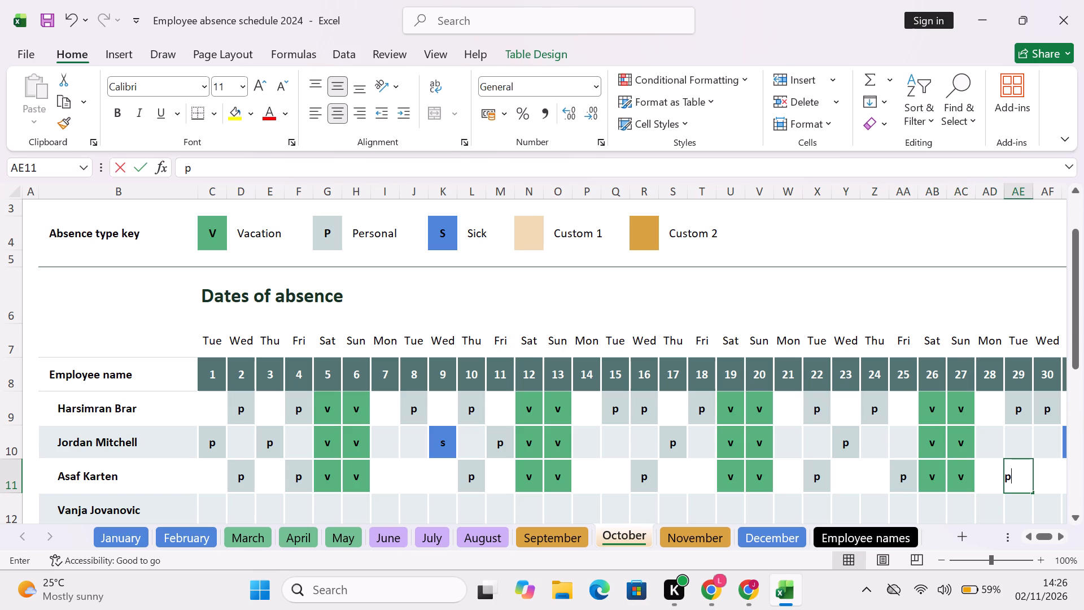
key(Right)
key(Right)
key(Left)
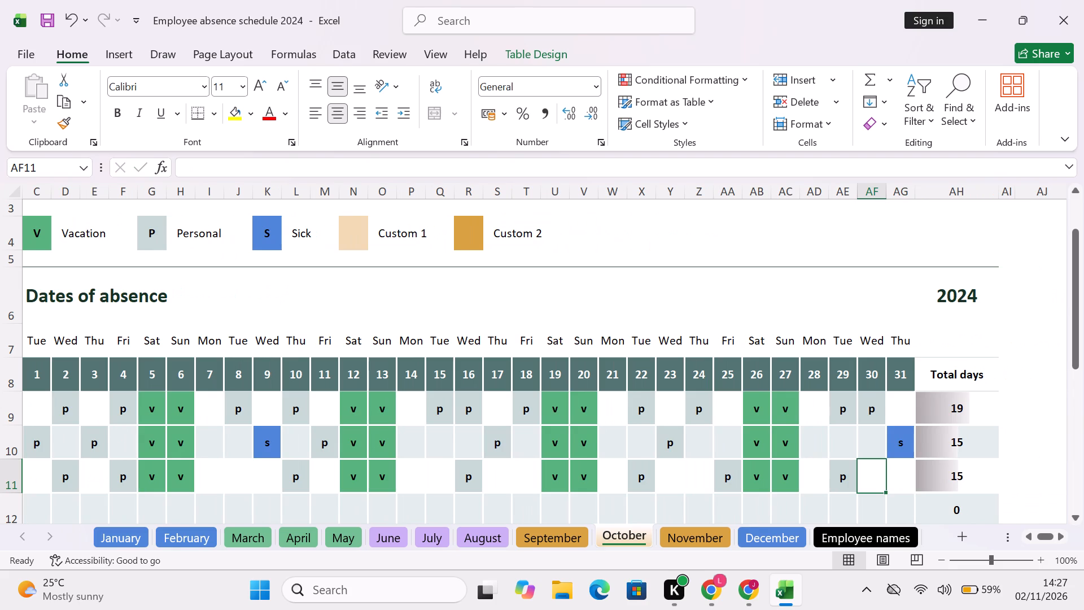
key(p)
key(Right)
Enter p for day 2 in the fourth employee's October row.
key(Down)
key(Left)
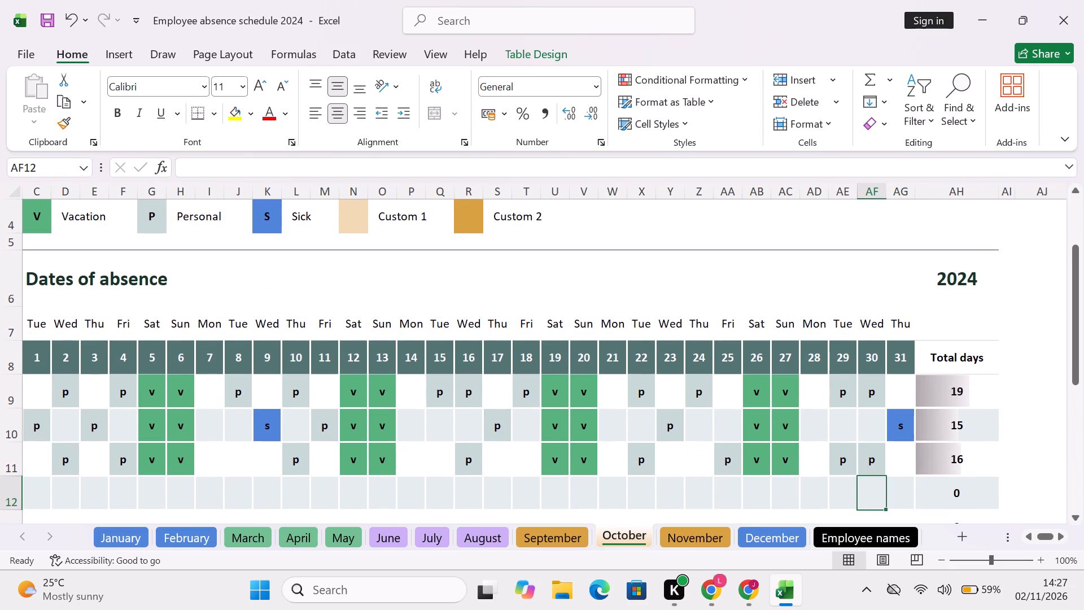
key(Left)
key(Left)
key(Left)
key(Left)
key(Left)
key(Left)
key(Left)
key(Left)
key(Left)
key(Left)
key(Left)
key(Left)
key(Left)
key(Left)
key(Left)
key(Left)
key(Left)
key(Left)
key(Left)
key(Left)
key(Right)
key(Right)
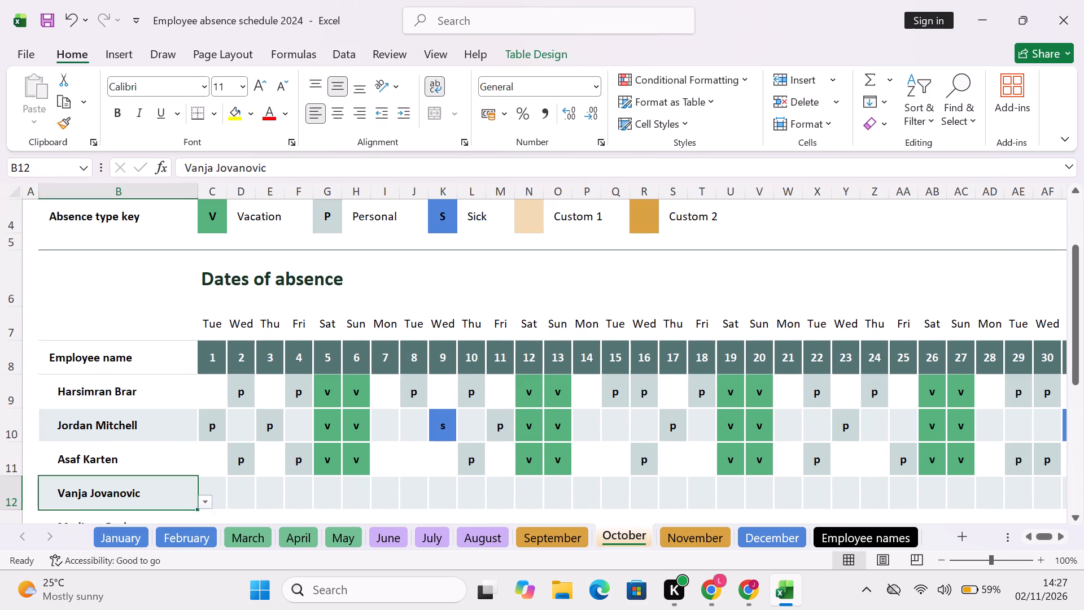
key(Right)
key(p)
key(Right)
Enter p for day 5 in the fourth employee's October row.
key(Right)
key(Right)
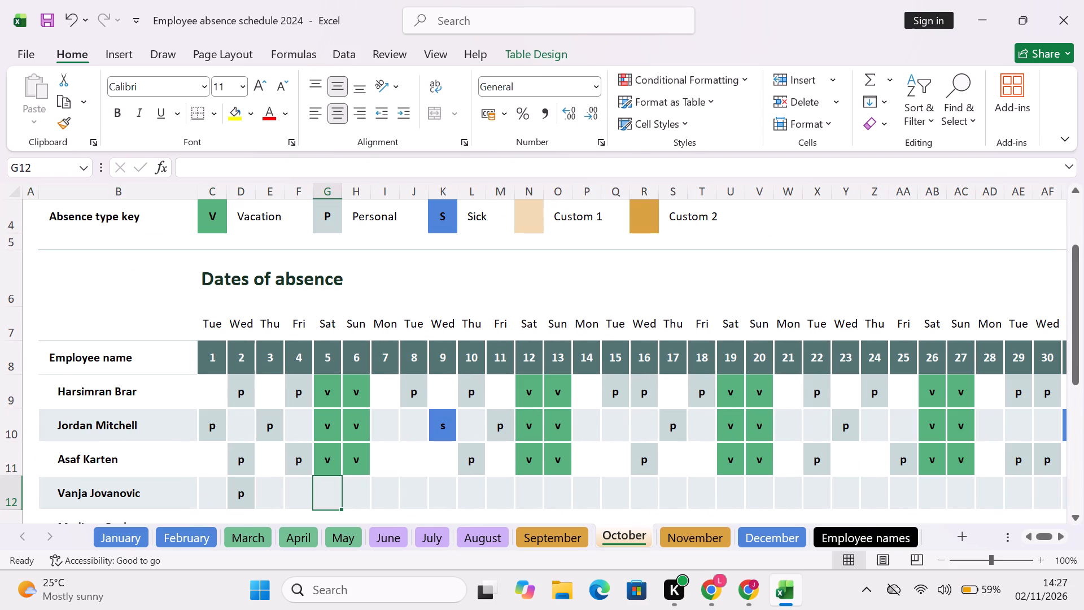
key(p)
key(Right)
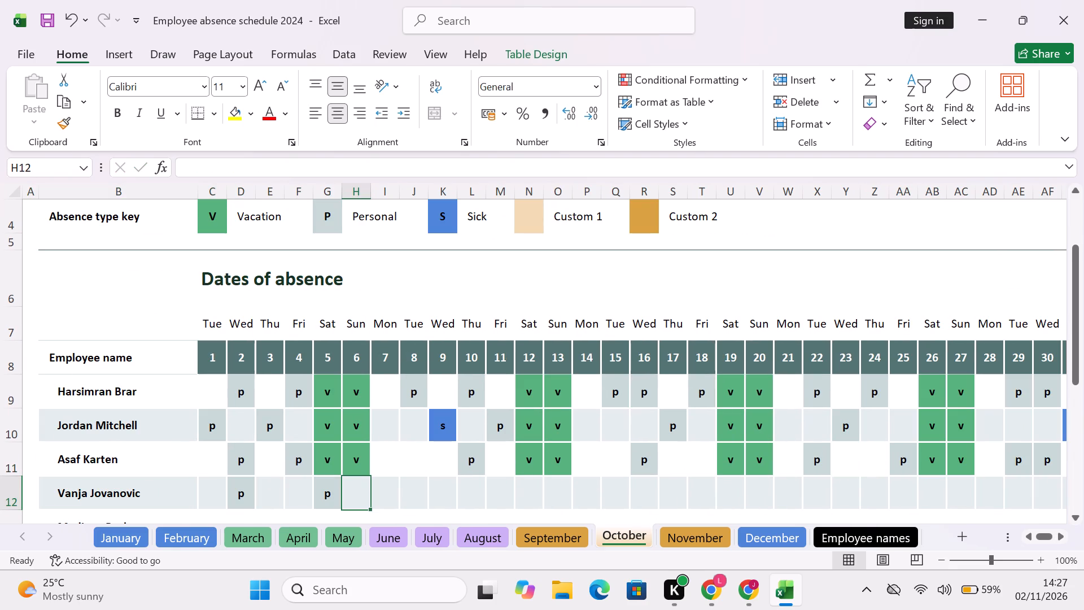
Set the codes for days 5 and 6 in the fourth employee's October row to v.
key(Left)
key(BackSpace)
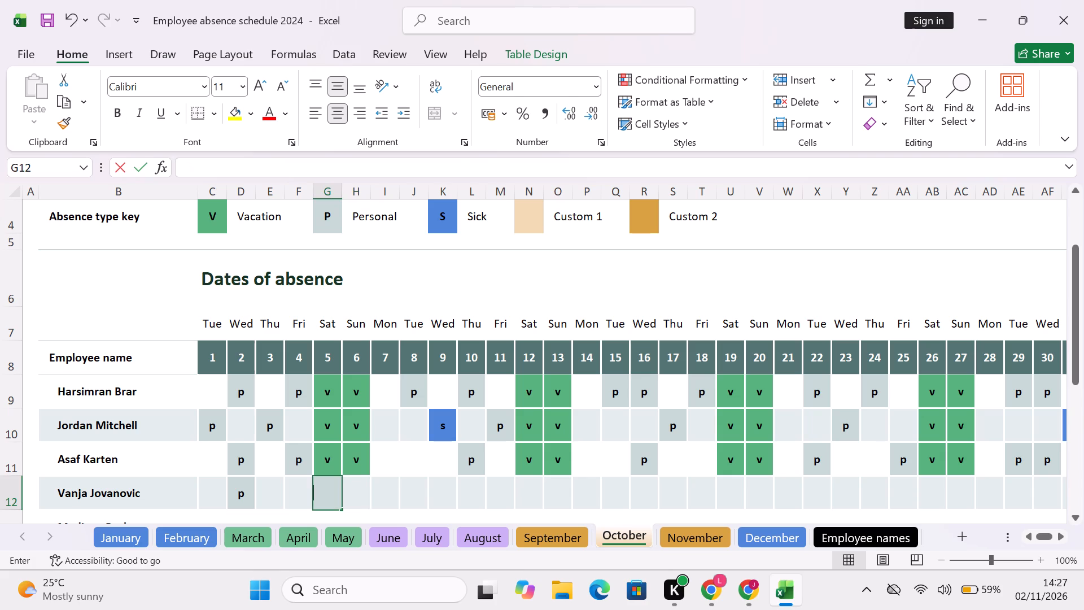
key(v)
key(Right)
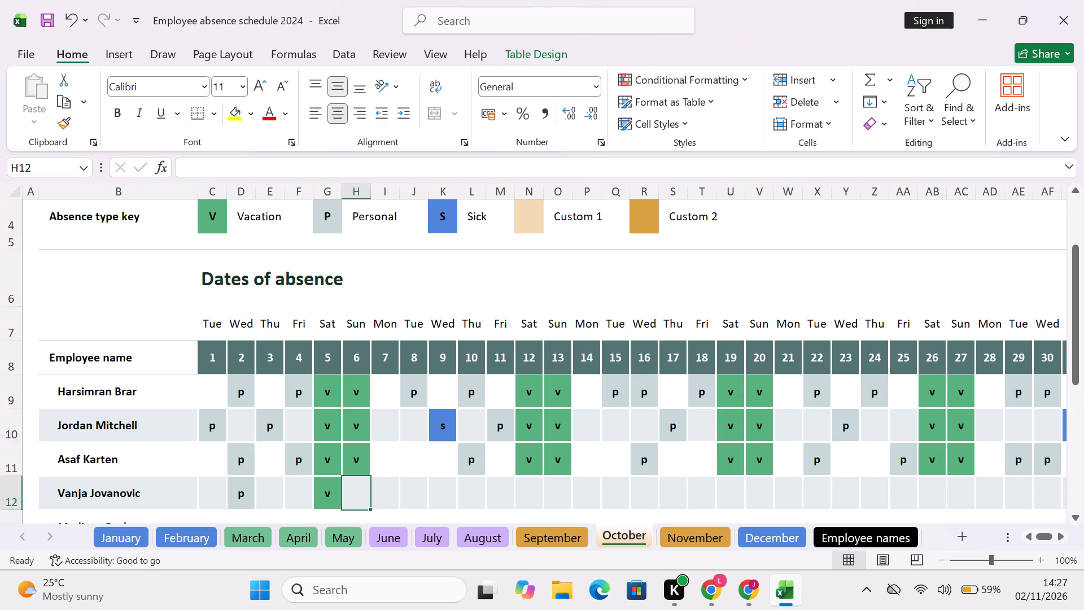
key(v)
key(Right)
Enter p for days 8 and 11 in the fourth employee's October row.
key(Right)
key(Right)
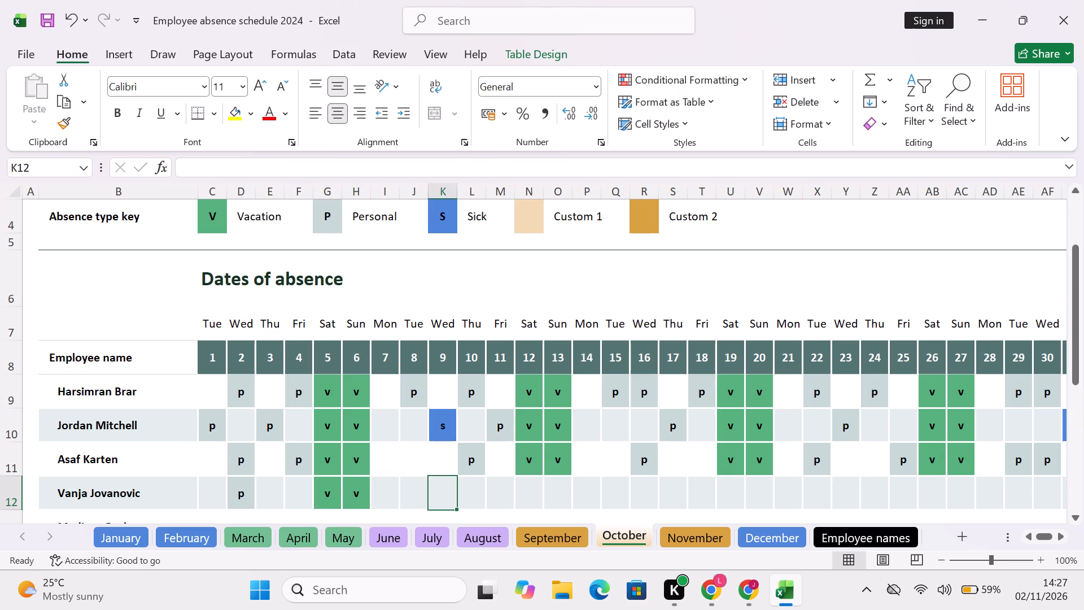
key(Right)
key(Right)
key(Right)
key(Left)
key(Left)
key(Left)
key(Left)
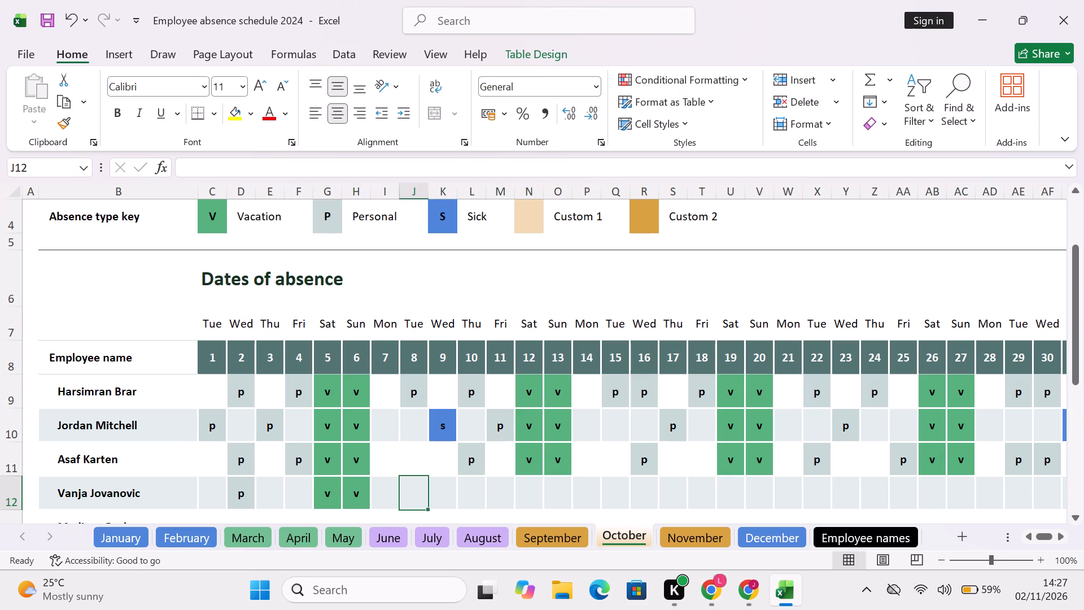
key(p)
key(Right)
key(Right)
key(Right)
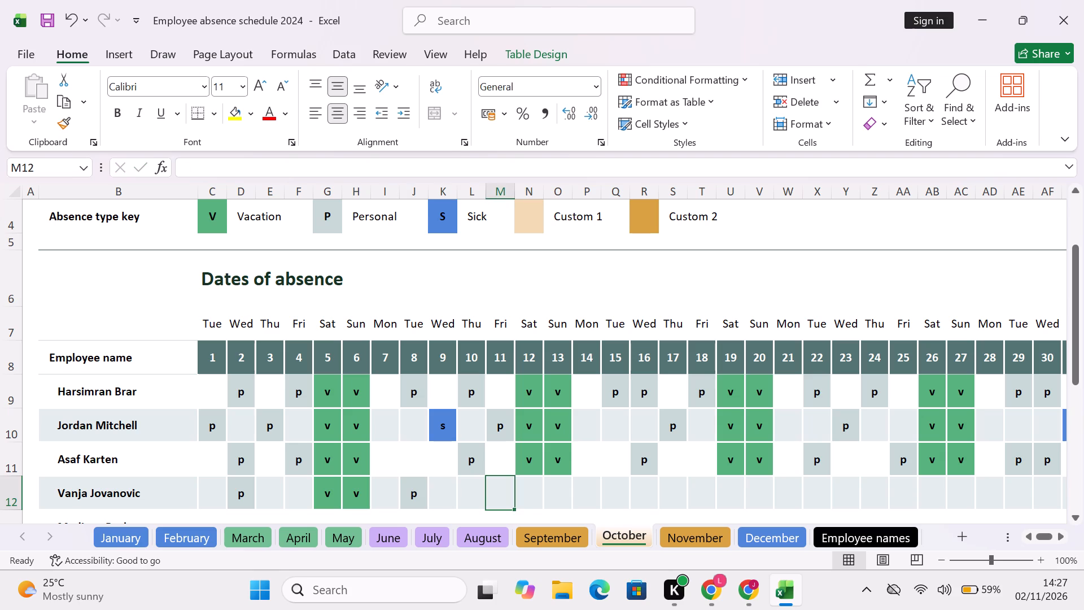
key(p)
key(Right)
Enter v for days 12 and 13 in the fourth employee's October row.
key(v)
key(Right)
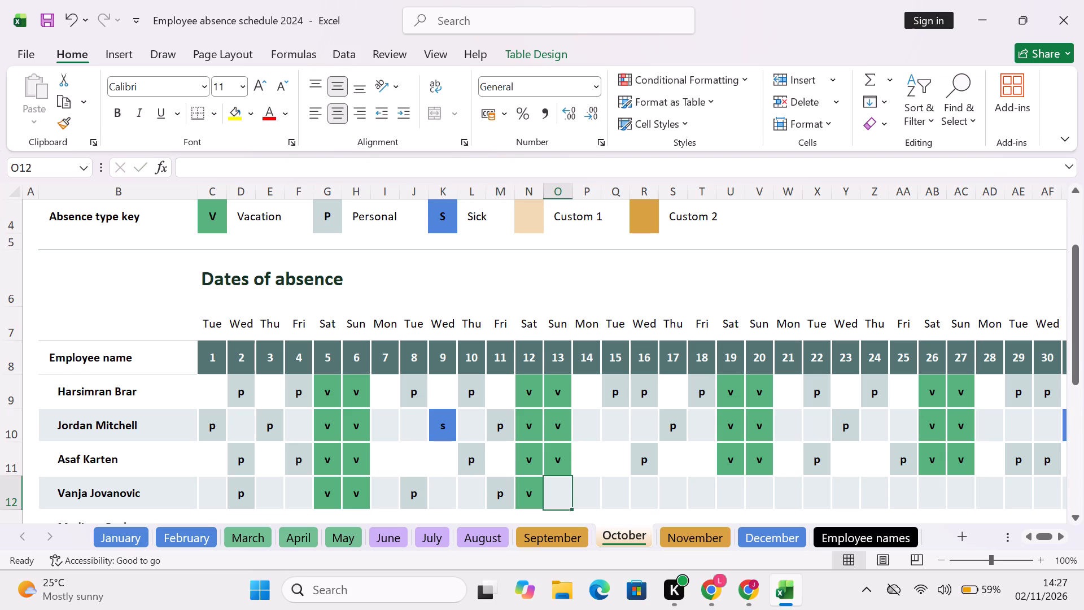
key(v)
key(Right)
Enter p for day 14 and s for day 18 in the fourth employee's October row.
key(p)
key(Right)
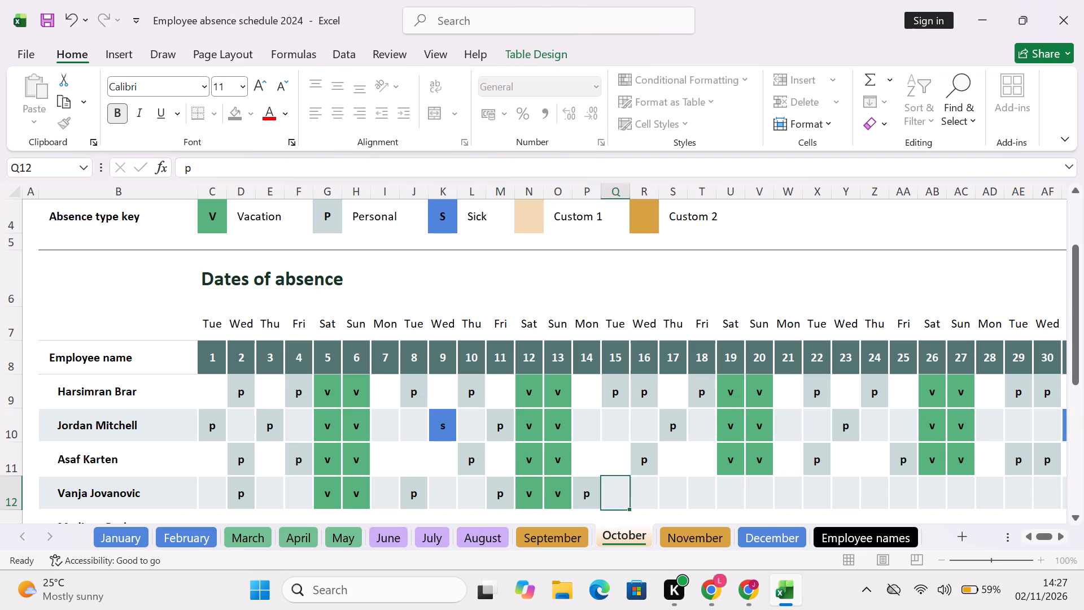
key(Right)
key(Right)
key(Right)
key(s)
key(Right)
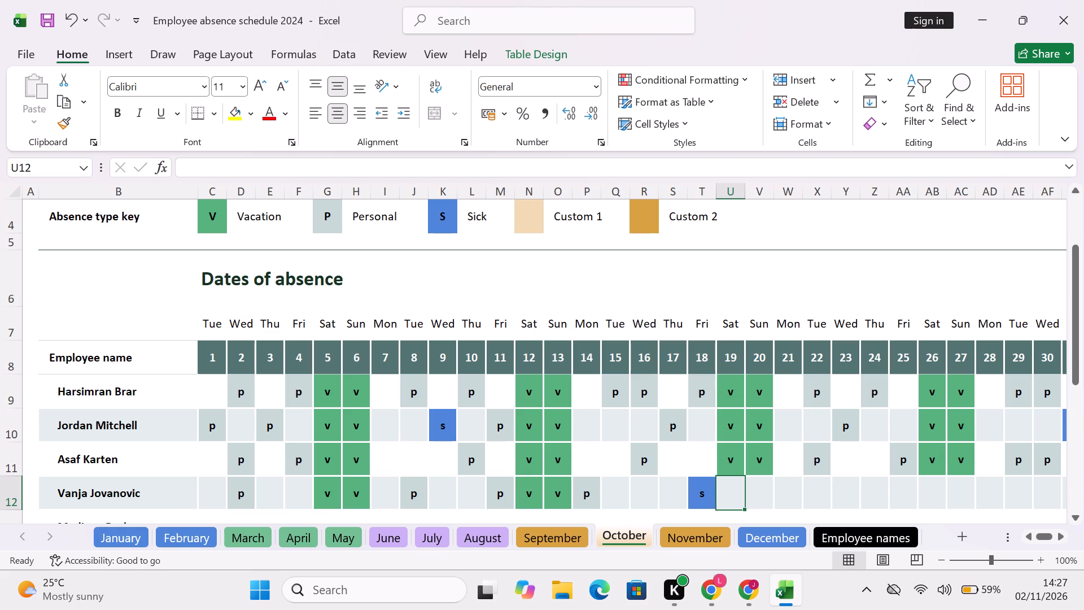
Enter v for days 19 and 20 in the fourth employee's October row.
key(v)
key(Right)
key(v)
key(Right)
key(Right)
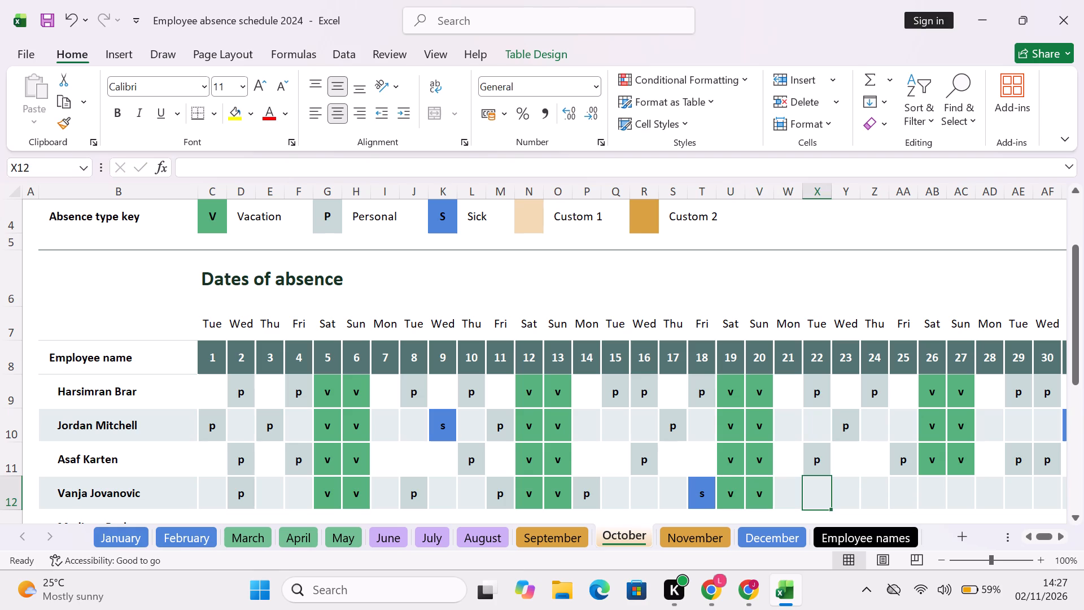
Enter p for days 21 and 24 in the fourth employee's October row.
key(Down)
key(Up)
key(Left)
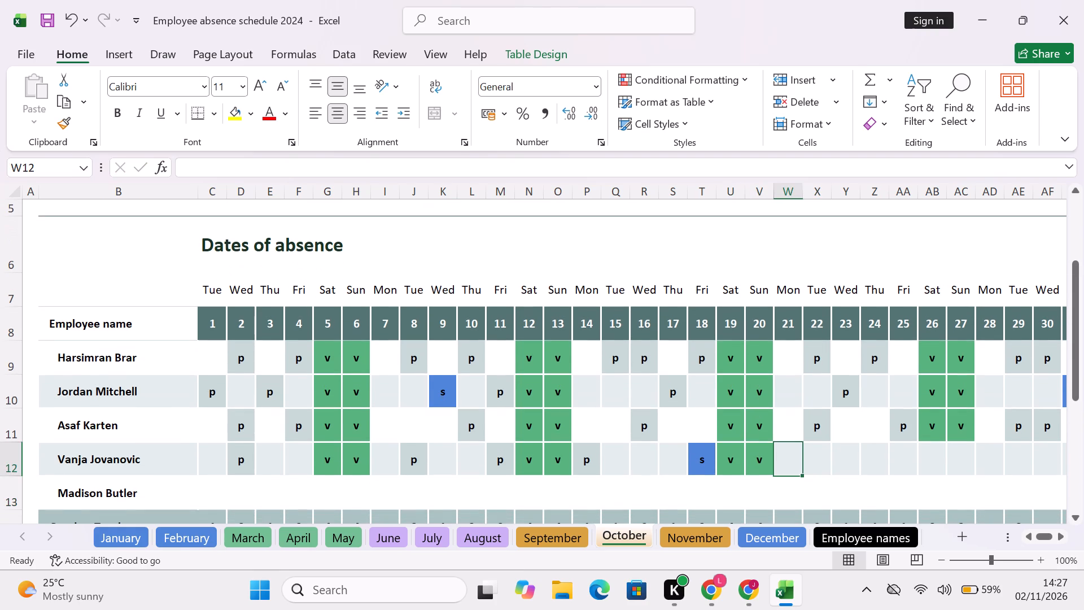
key(p)
key(Right)
key(Right)
key(Right)
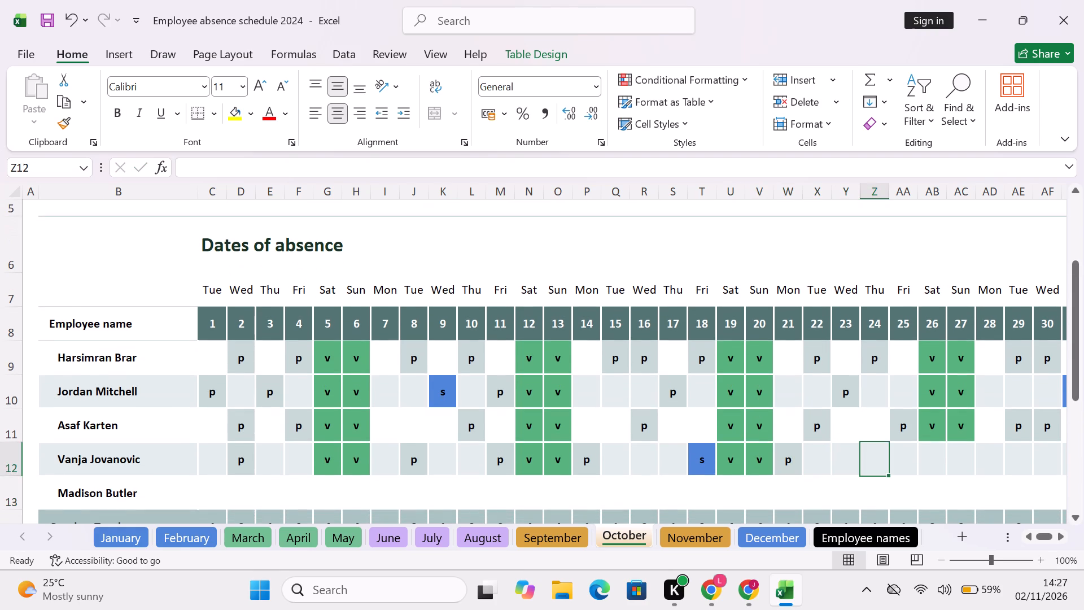
key(p)
key(Right)
Enter v for days 26 and 27 in the fourth employee's October row.
key(Right)
key(Right)
key(Left)
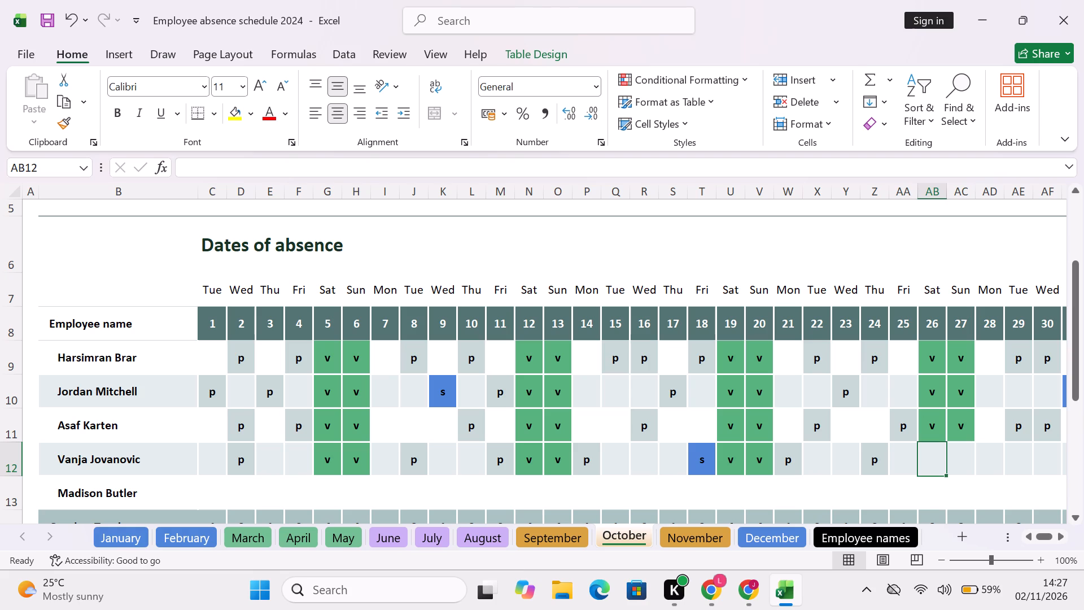
key(v)
key(Right)
key(v)
key(Right)
Enter p for day 28 in the fourth employee's October row.
key(Right)
key(Right)
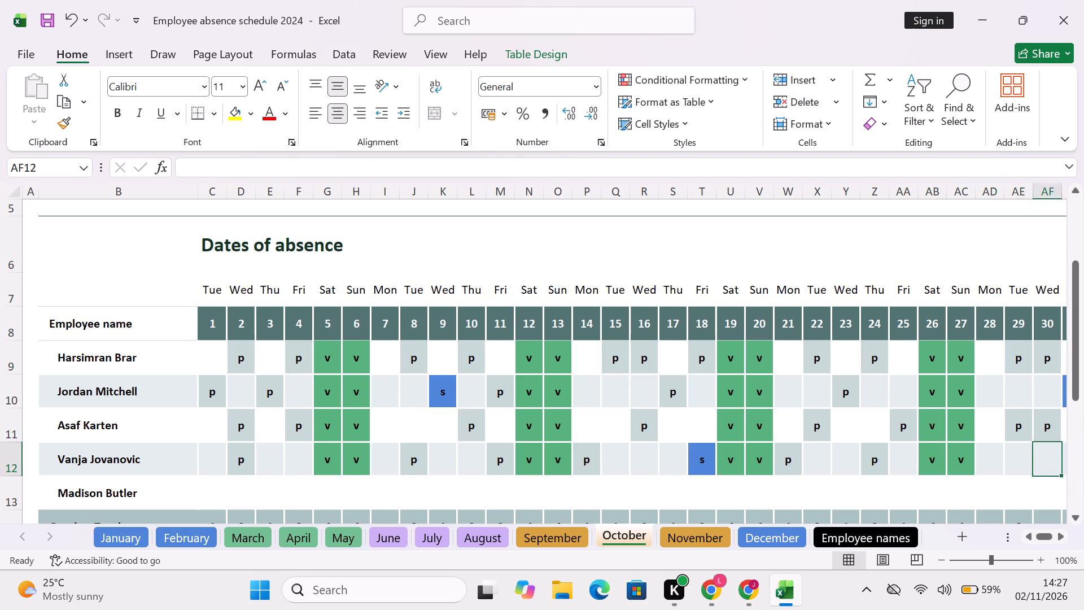
key(Right)
key(Left)
key(Left)
key(Left)
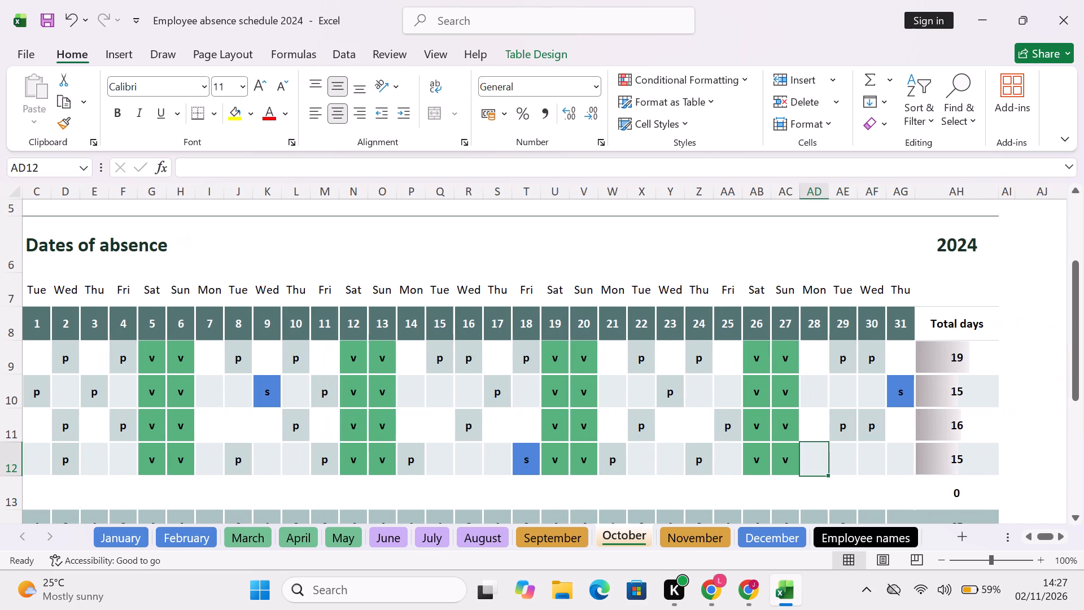
key(Right)
key(Right)
key(Right)
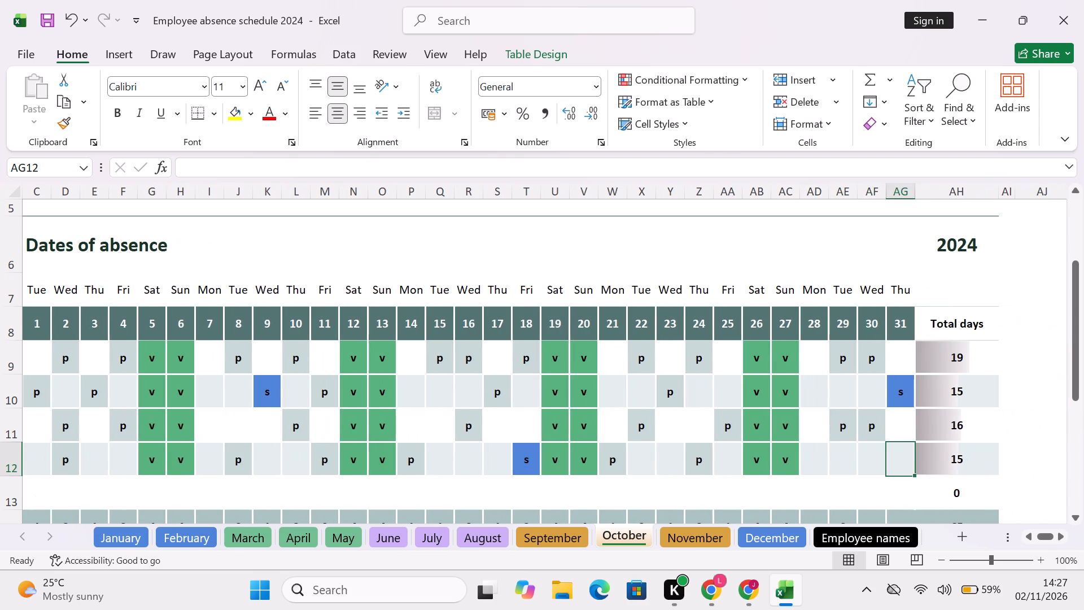
key(Left)
key(Left)
key(Left)
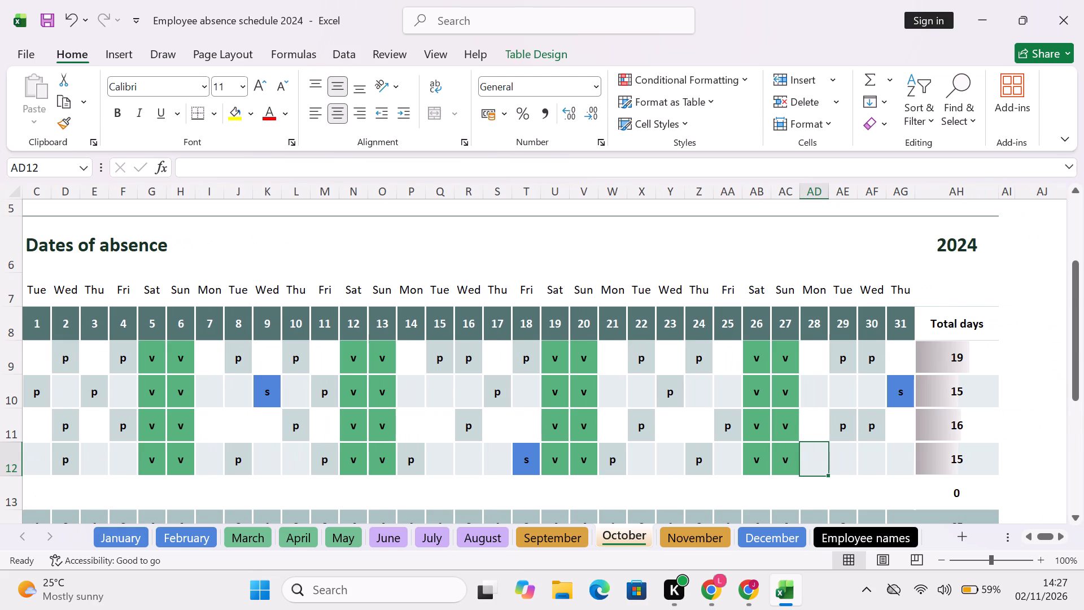
key(p)
key(Right)
Enter p for days 1 and 4 in the fifth employee's October row.
key(Right)
key(Right)
key(Down)
key(Left)
key(Left)
key(Left)
key(Left)
key(Left)
key(Left)
key(Left)
key(Left)
key(Left)
key(Left)
key(Left)
key(Left)
key(Left)
key(Left)
key(Left)
key(Left)
key(Left)
key(Left)
key(Left)
key(Left)
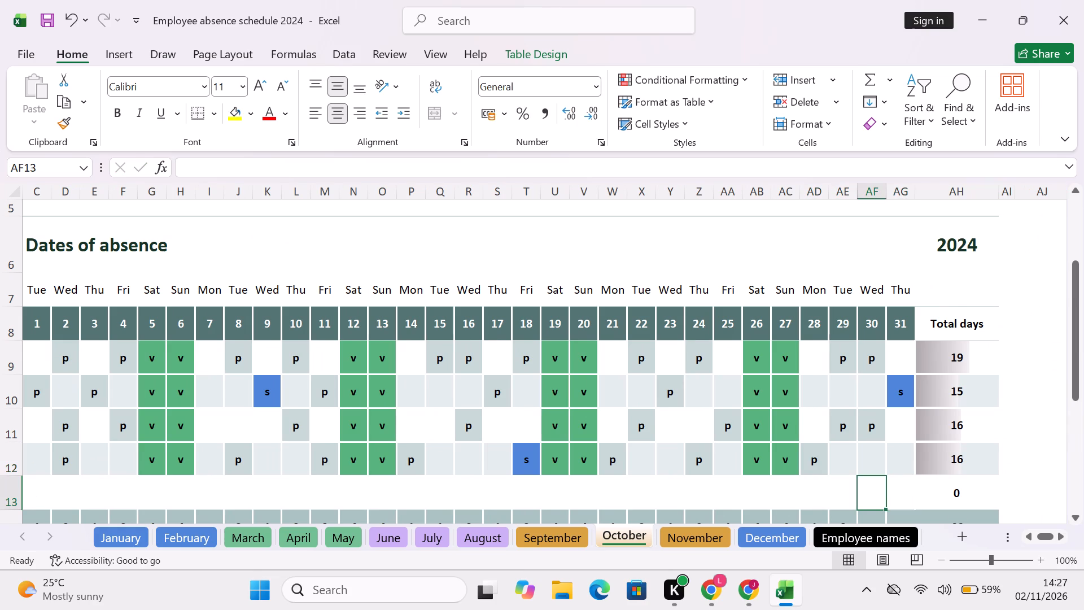
key(Right)
key(Right)
key(Right)
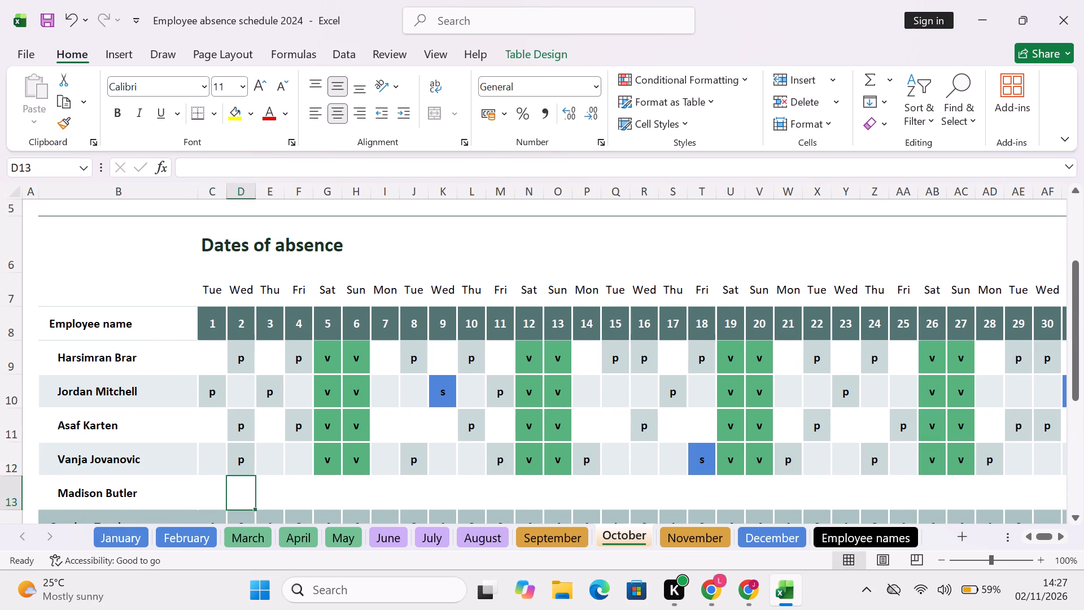
key(Left)
key(p)
key(Right)
key(Right)
key(Right)
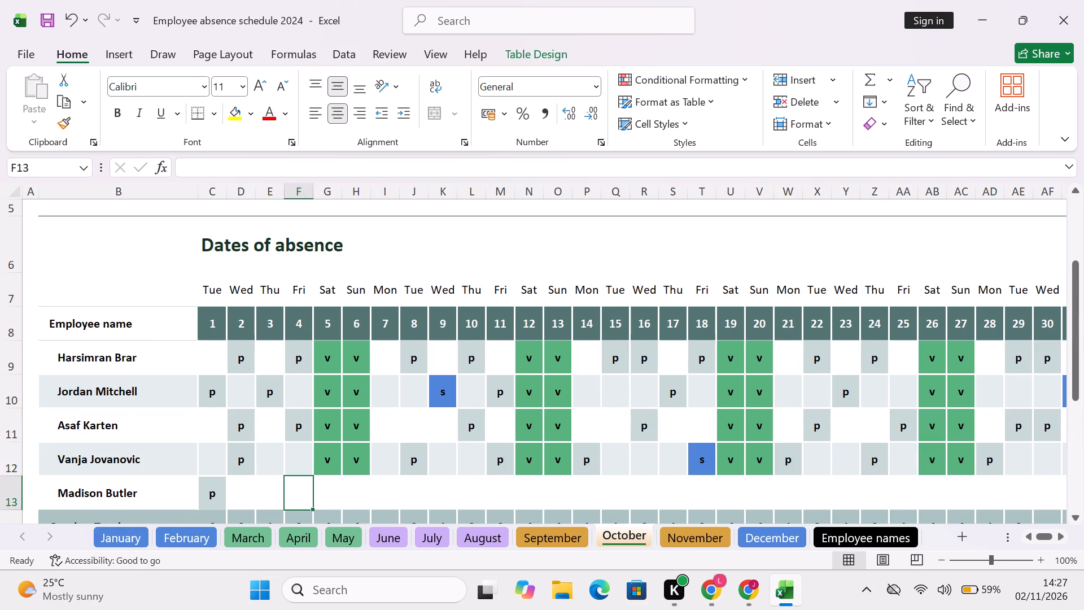
key(p)
key(Right)
Enter v for days 5 and 6 in the fifth employee's October row.
key(Right)
key(Right)
key(Left)
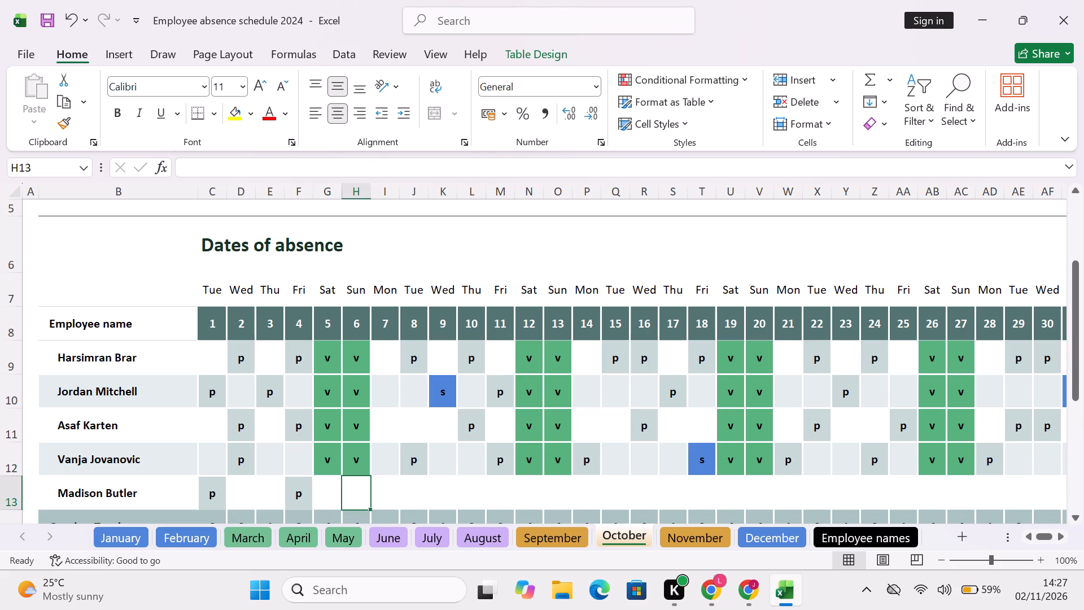
key(Left)
key(v)
key(Right)
key(v)
key(Right)
Enter p for days 7 and 10 in the fifth employee's October row.
key(Right)
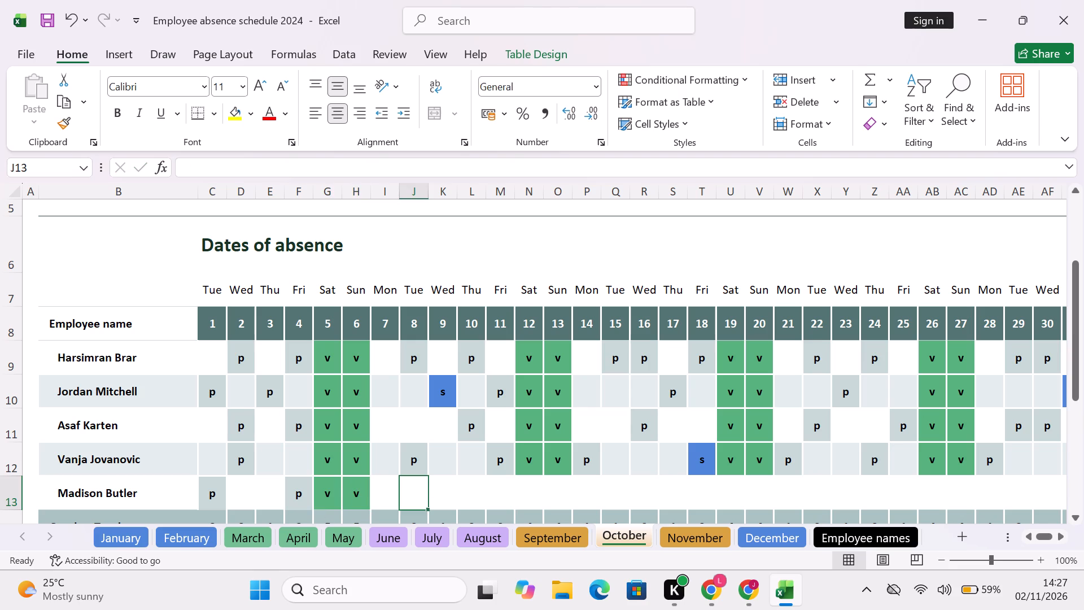
key(Right)
key(Right)
key(Left)
key(Left)
key(Left)
key(Left)
key(Right)
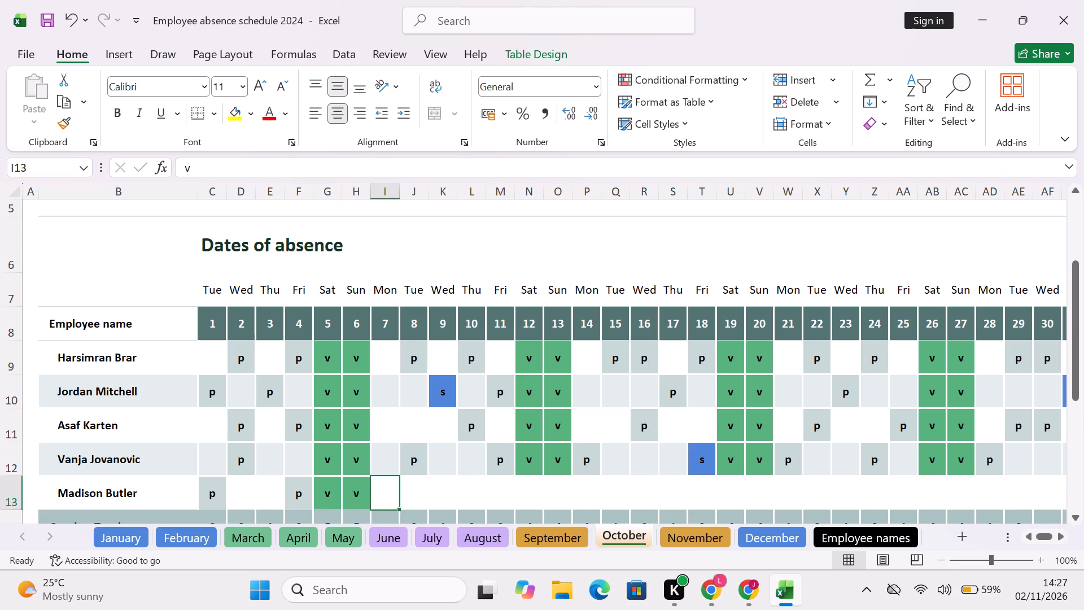
key(p)
key(Right)
key(Right)
key(Right)
key(Right)
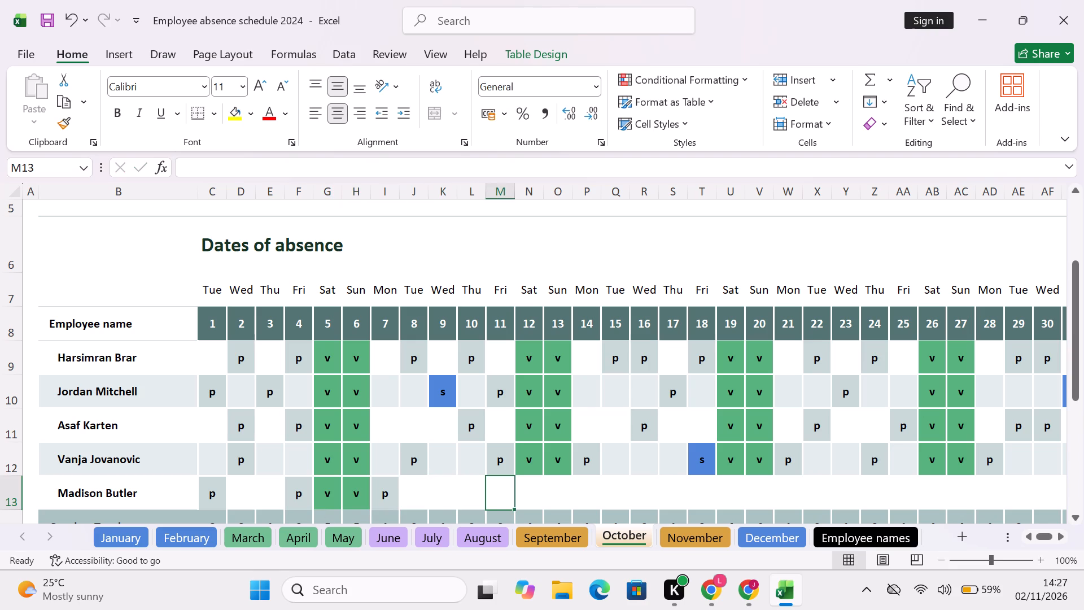
key(Left)
key(p)
key(Right)
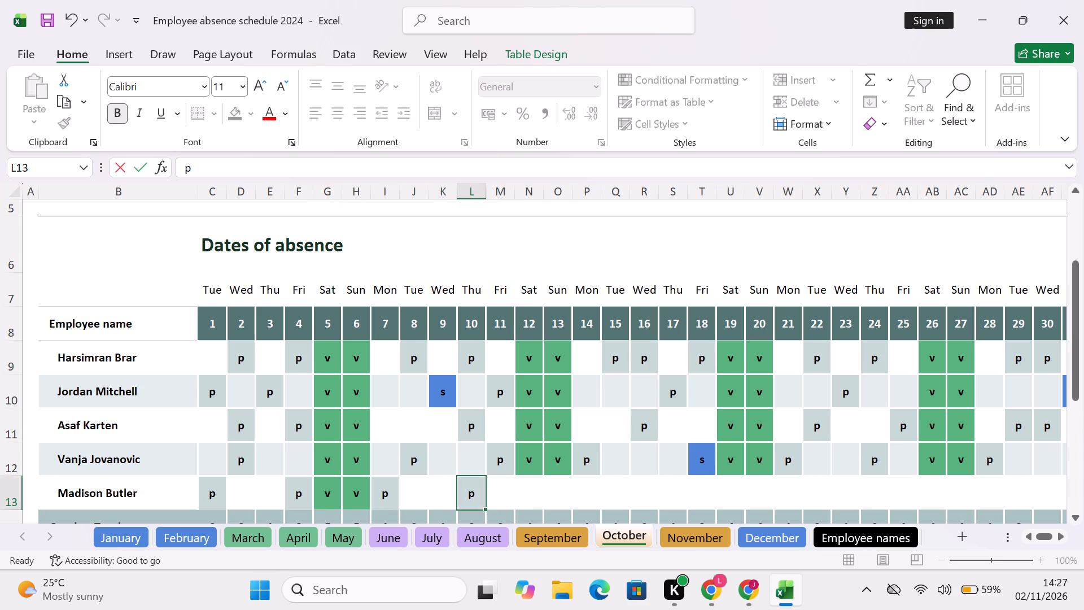
Enter v for days 12 and 13 in the fifth employee's October row, keeping day 14 blank.
key(Right)
key(Right)
key(Left)
key(v)
key(Right)
key(Right)
key(v)
key(Right)
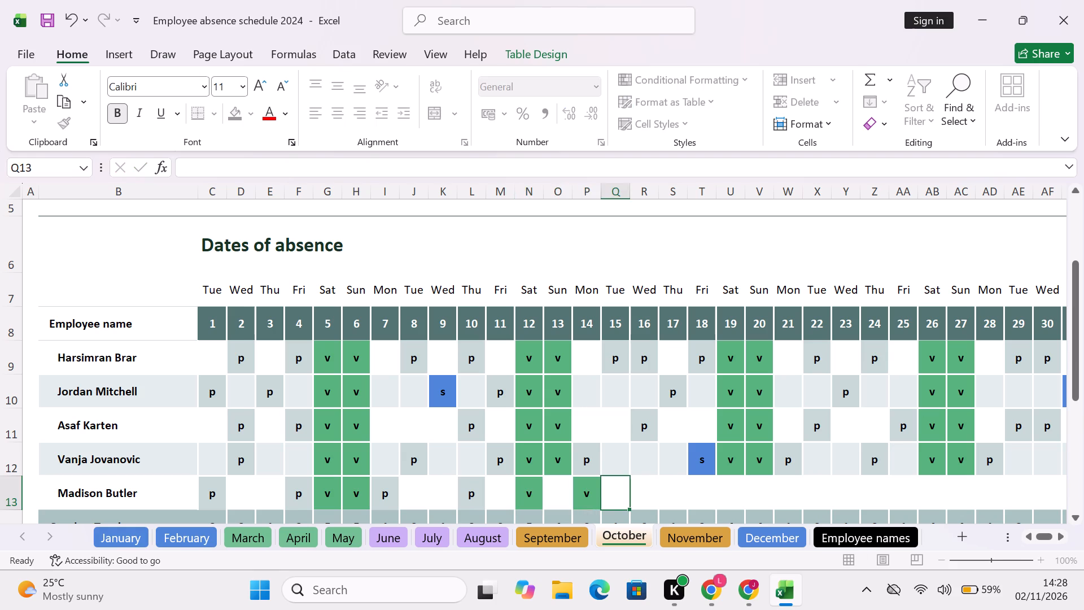
key(Left)
key(BackSpace)
key(Left)
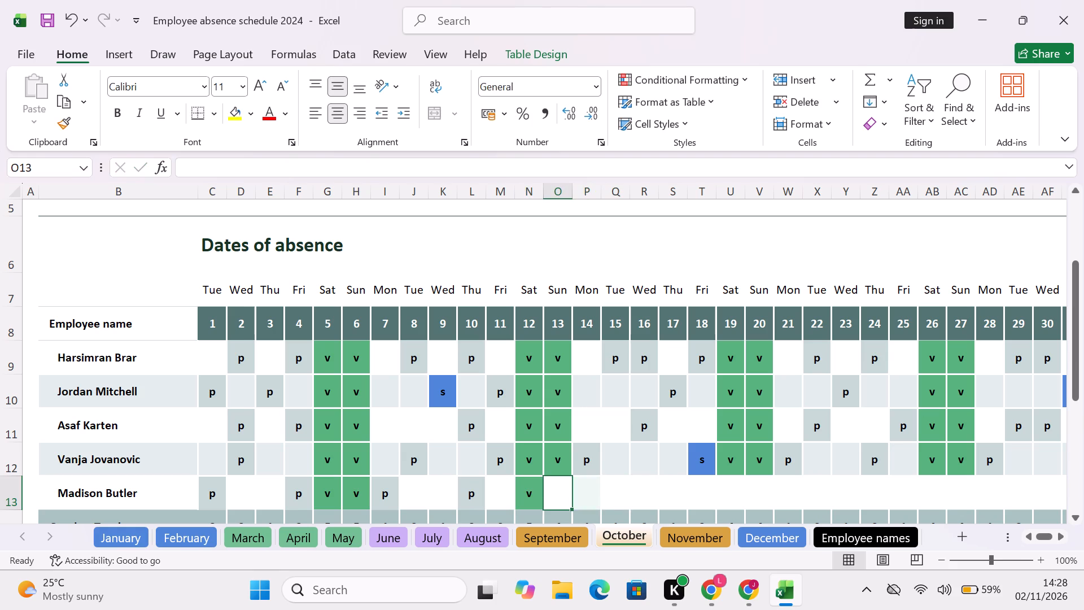
key(v)
key(Right)
Enter p for days 15 and 17 in the fifth employee's October row.
key(Right)
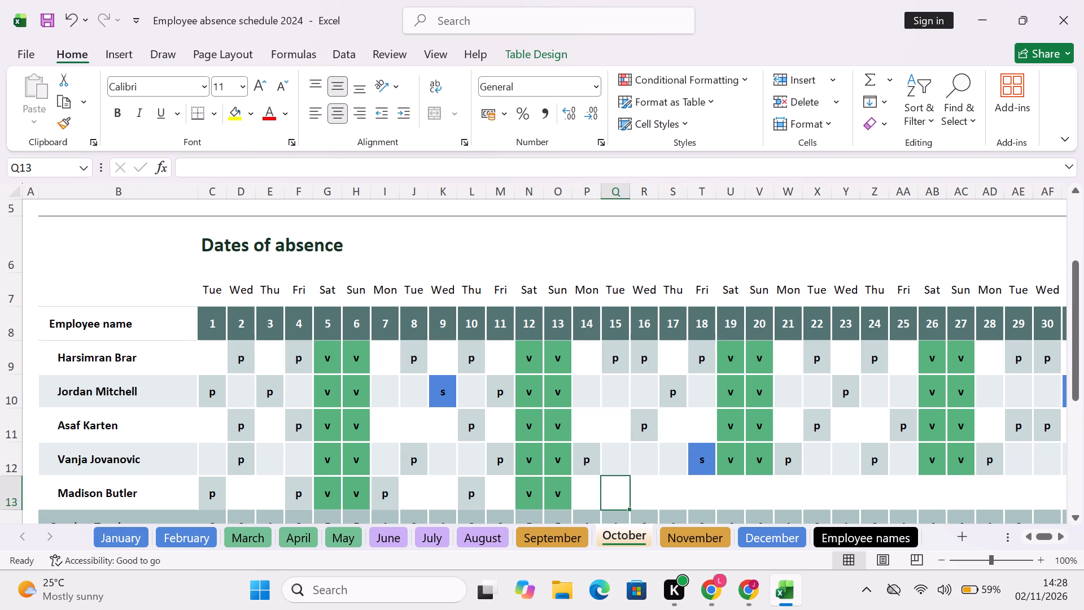
key(p)
key(Right)
key(Left)
key(Right)
key(Right)
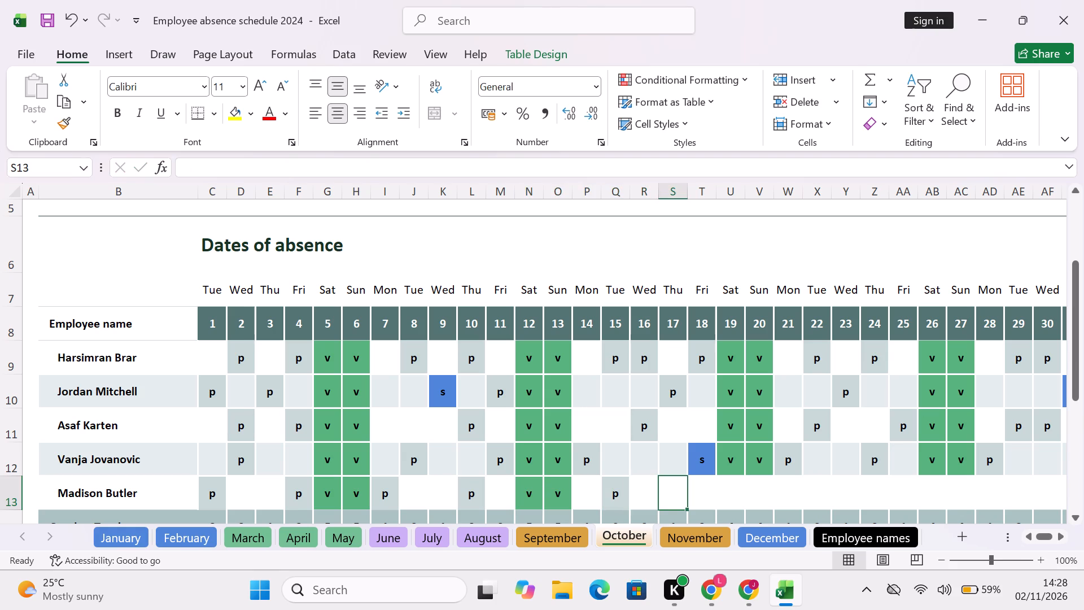
key(p)
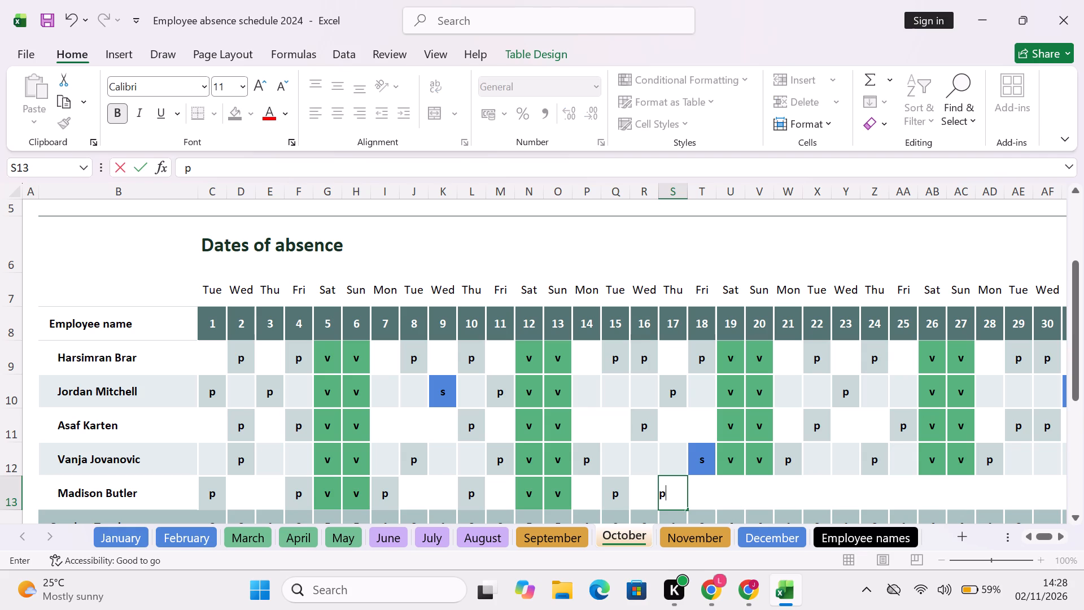
key(Right)
Enter v for days 19 and 20 in the fifth employee's October row.
key(Right)
key(v)
key(Right)
key(v)
key(Right)
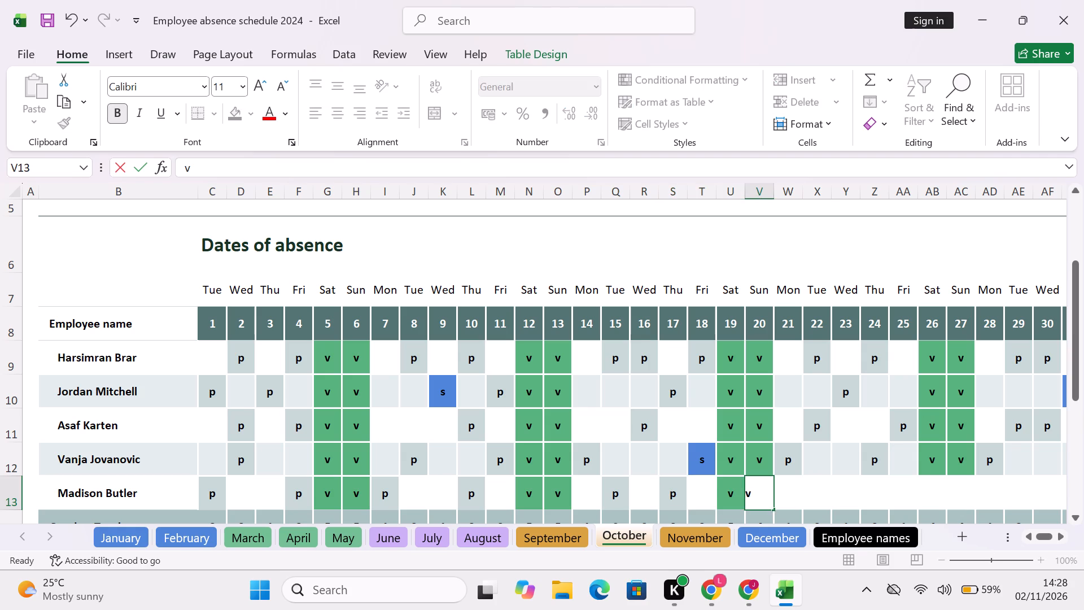
Enter p for days 22 and 25 in the fifth employee's October row.
key(Right)
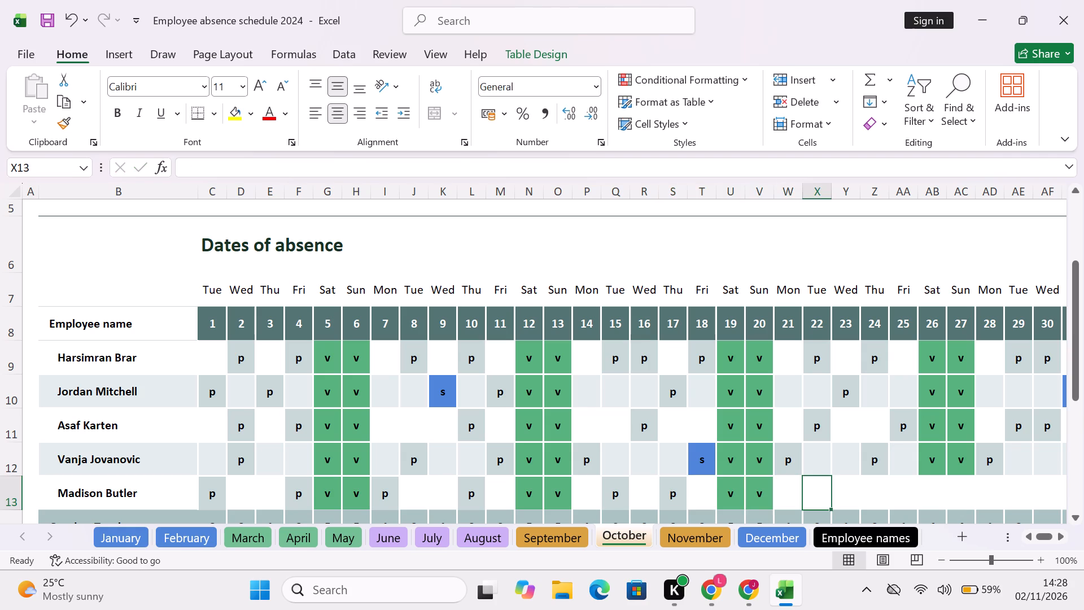
key(v)
key(Right)
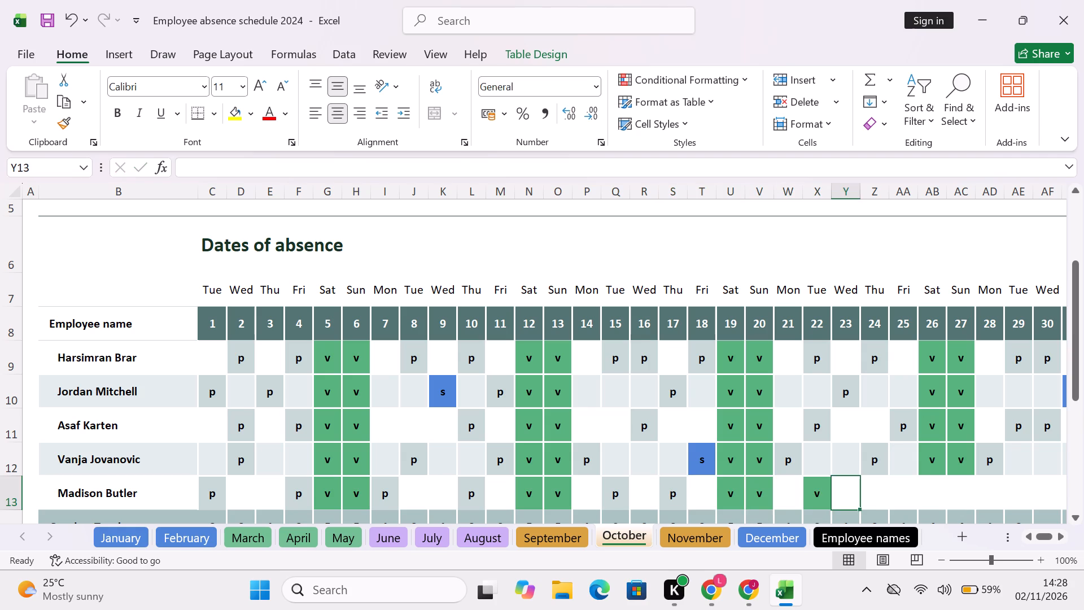
key(Right)
key(Left)
key(Left)
key(BackSpace)
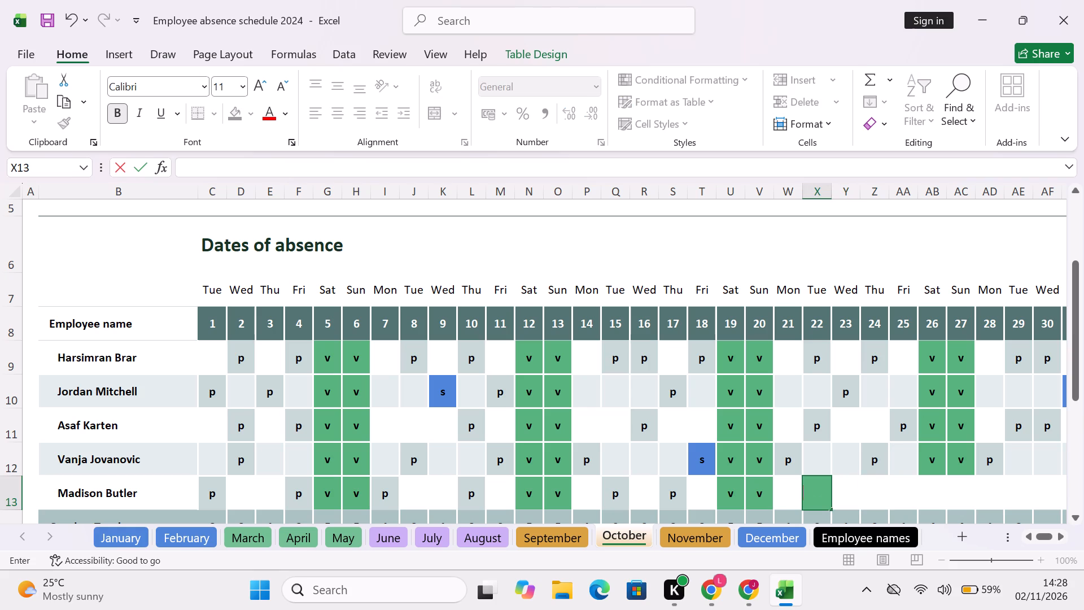
key(p)
key(Right)
key(Right)
key(Right)
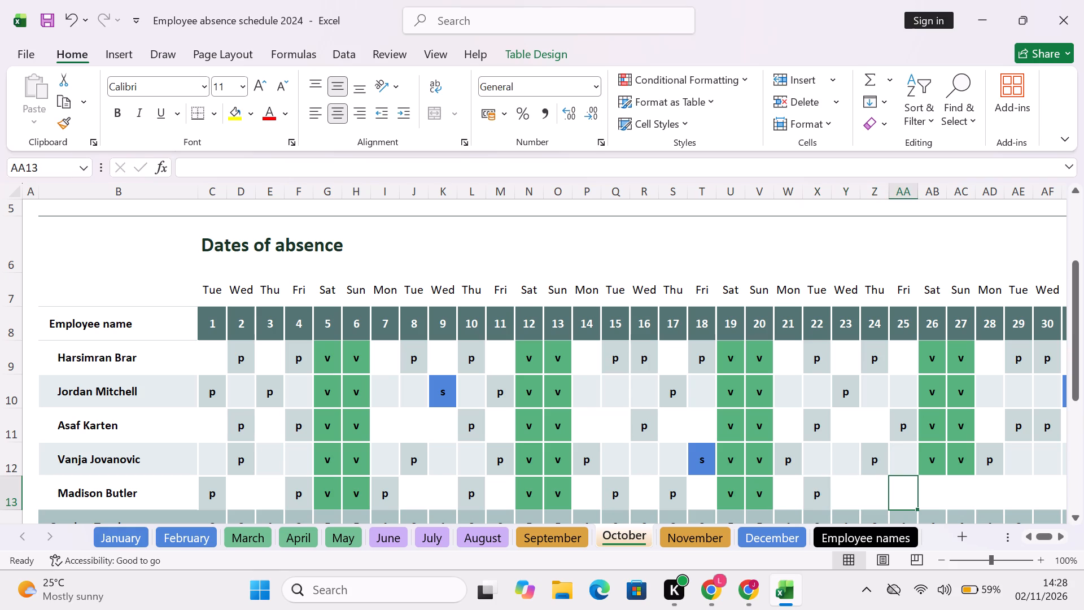
key(p)
key(Right)
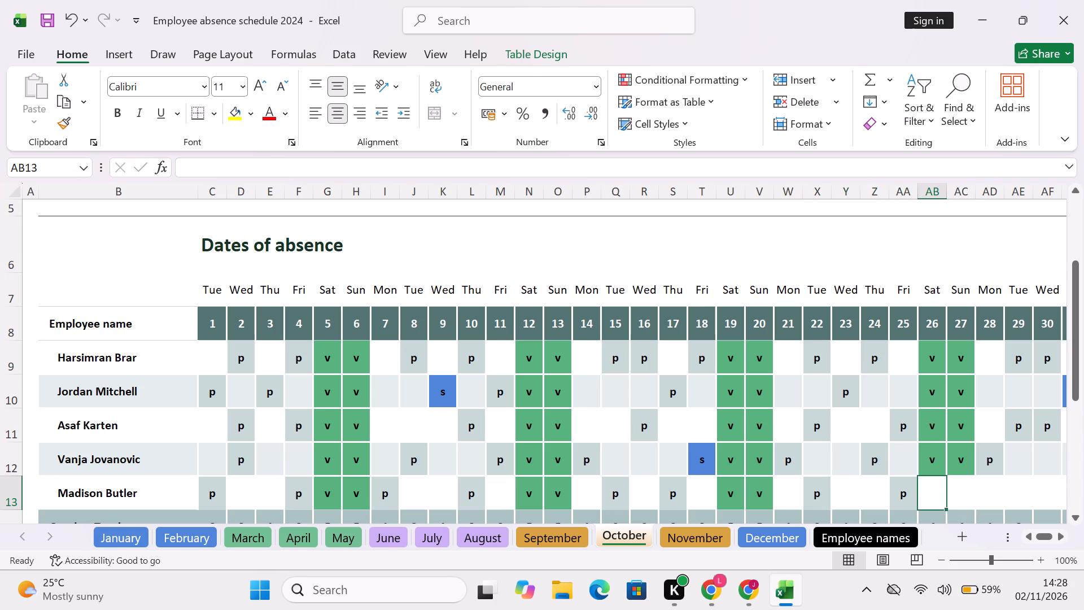
Enter v for days 26 and 27 in the fifth employee's October row.
key(v)
key(Right)
key(v)
key(Right)
Enter p for days 29 and 30 and s for day 31 in the fifth employee's October row.
key(Right)
key(Right)
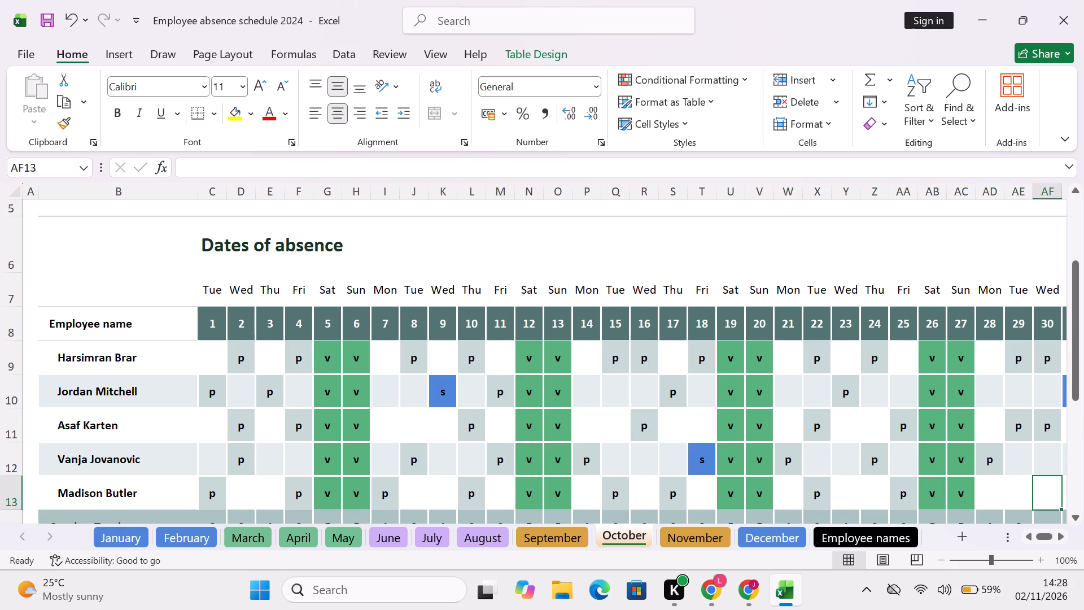
key(Right)
key(Left)
key(Left)
key(p)
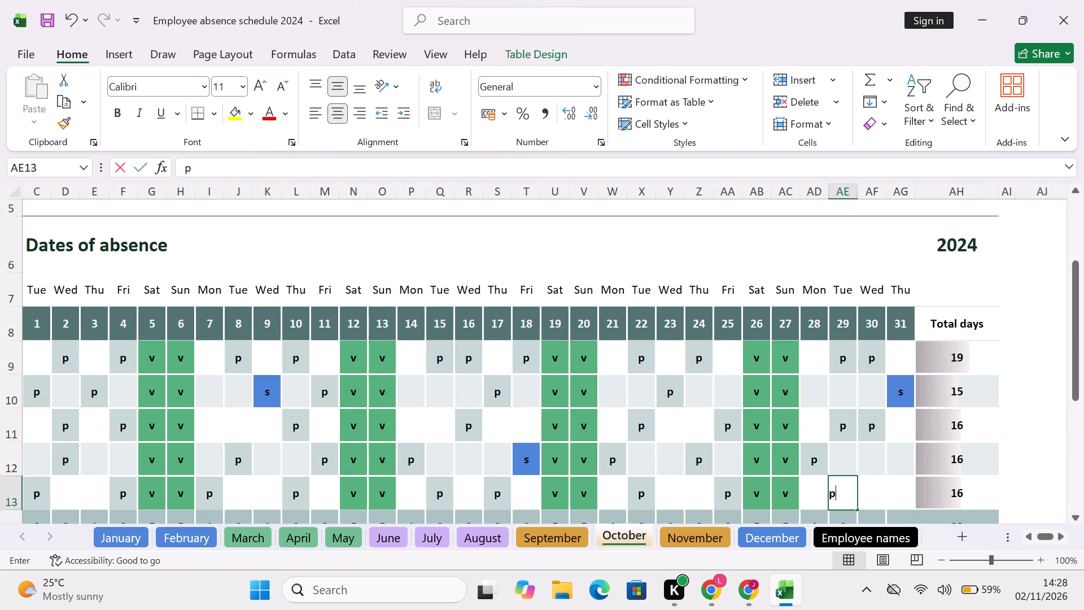
key(Right)
key(p)
key(Right)
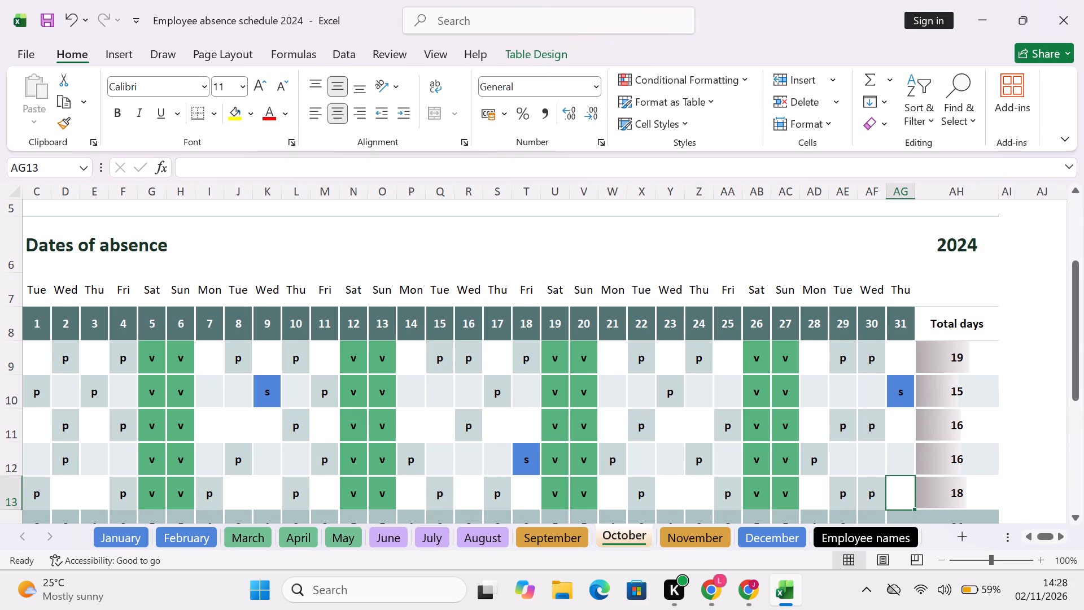
key(s)
key(Left)
key(Left)
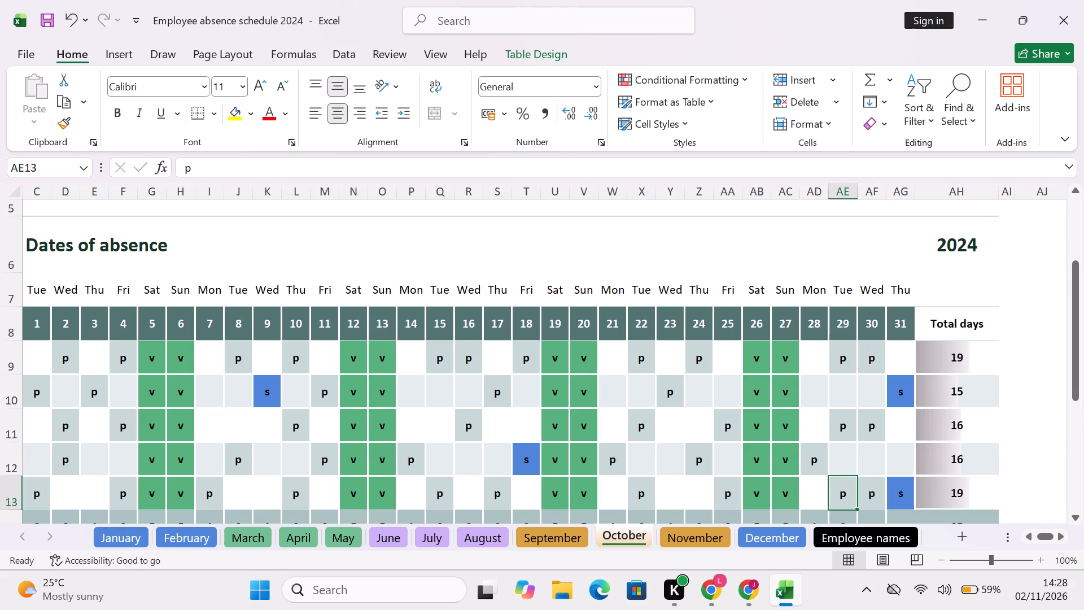
Set the October Total row to use Count for days 30 and 31.
key(Left)
key(Left)
key(Left)
key(Left)
key(Left)
key(Left)
key(Left)
key(Left)
key(Left)
key(Left)
key(Left)
key(Left)
key(Left)
key(Left)
key(Left)
key(Left)
key(Left)
key(Left)
key(Left)
key(Left)
key(Left)
key(Left)
key(Left)
key(Left)
key(Left)
key(Left)
key(Left)
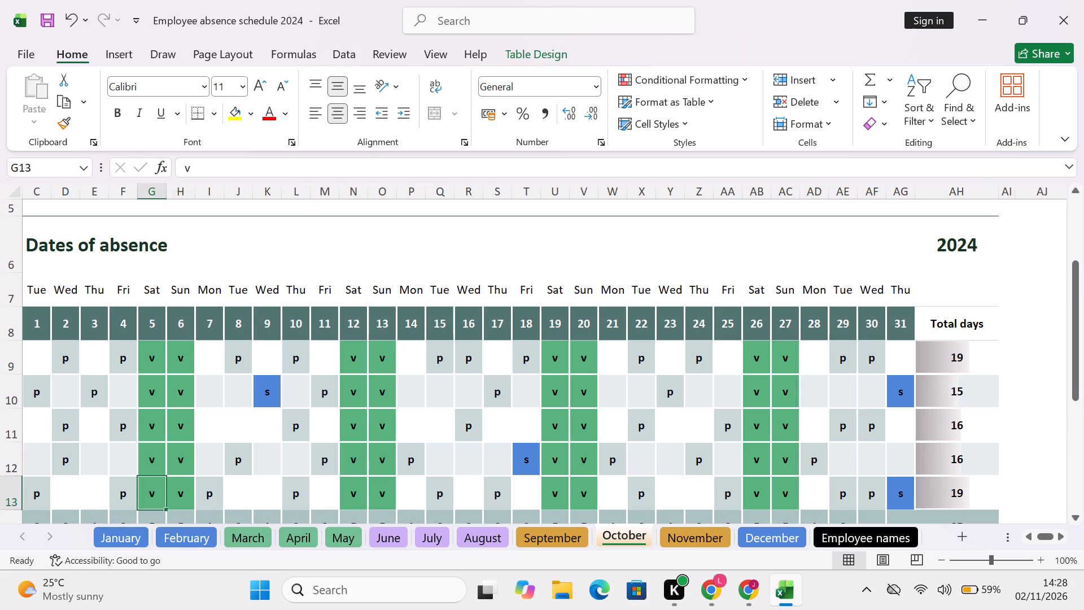
key(Left)
key(Left)
key(Right)
key(Down)
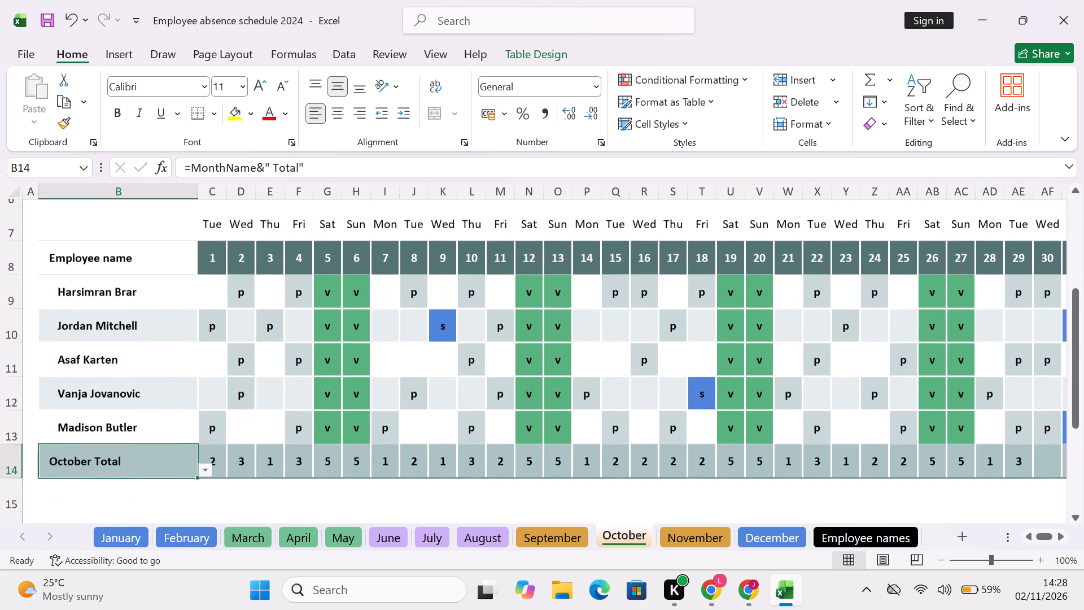
key(Right)
key(Right)
key(Right)
key(Right)
key(Right)
key(Right)
key(Right)
key(Right)
key(Right)
key(Right)
key(Right)
key(Right)
key(Right)
key(Right)
key(Right)
key(Right)
key(Right)
key(Right)
key(Right)
key(Right)
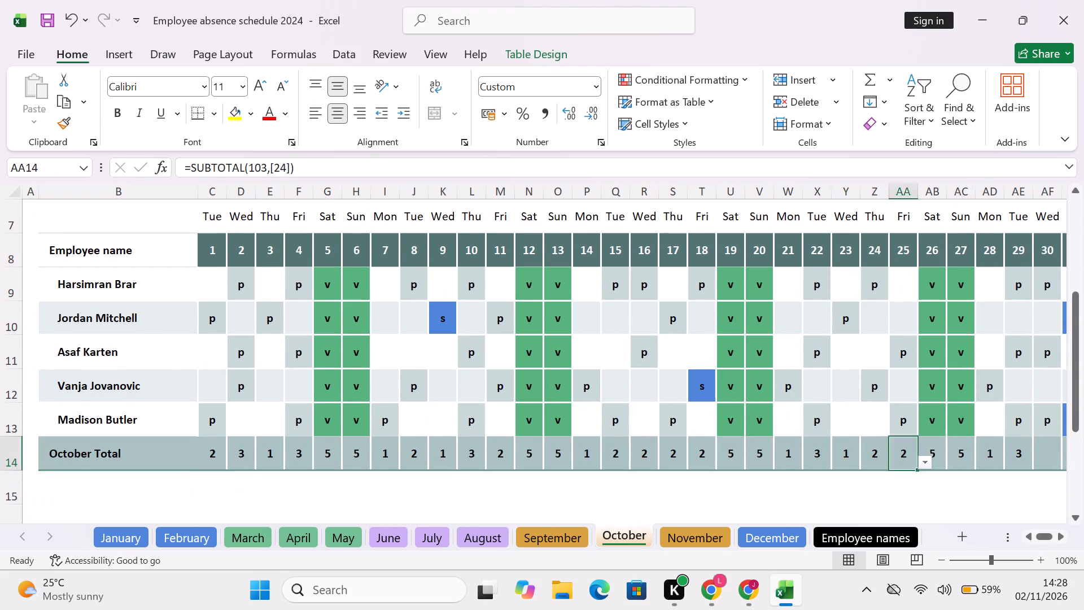
key(Left)
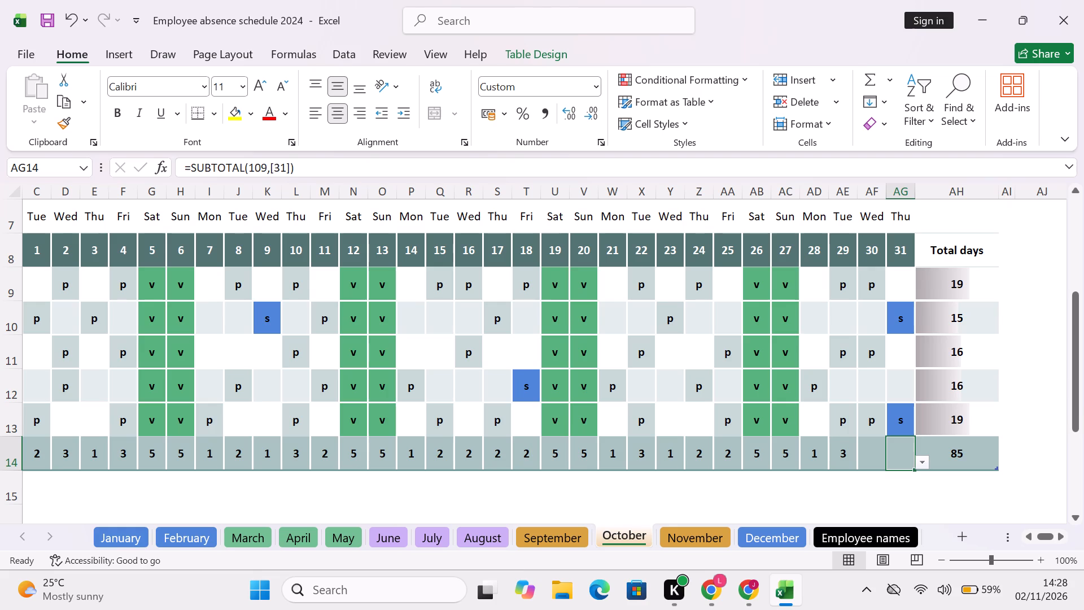
key(Left)
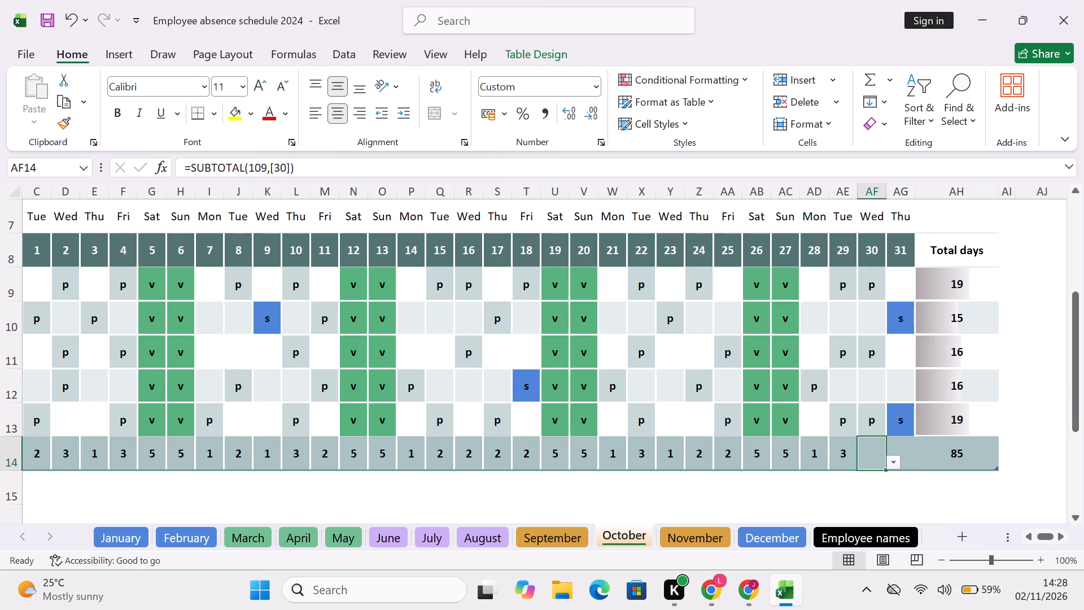
click(894, 465)
click(878, 350)
click(915, 463)
drag(915, 463, 928, 467)
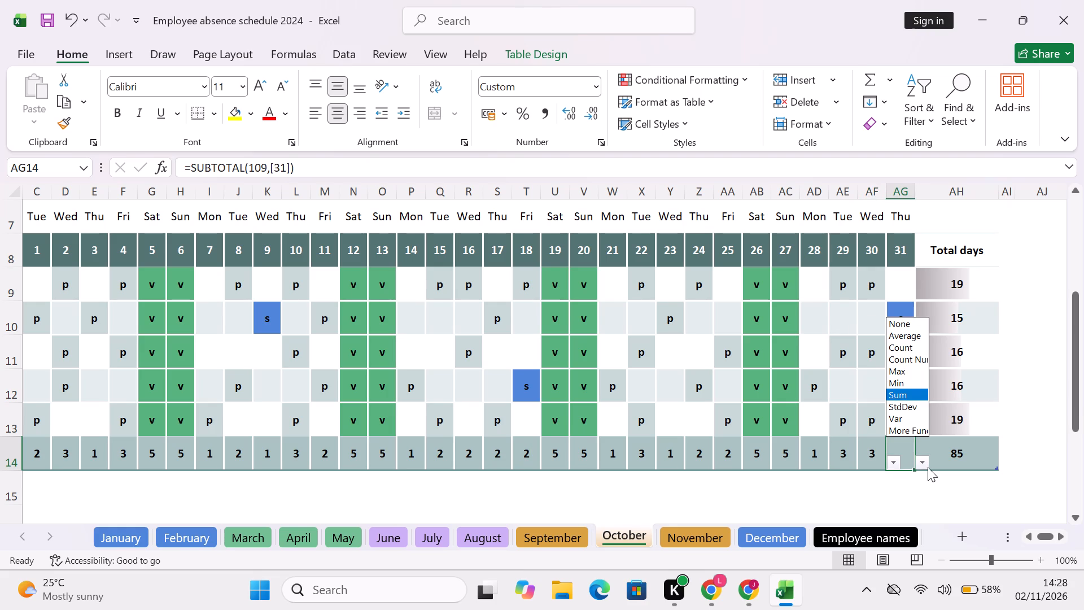
click(903, 343)
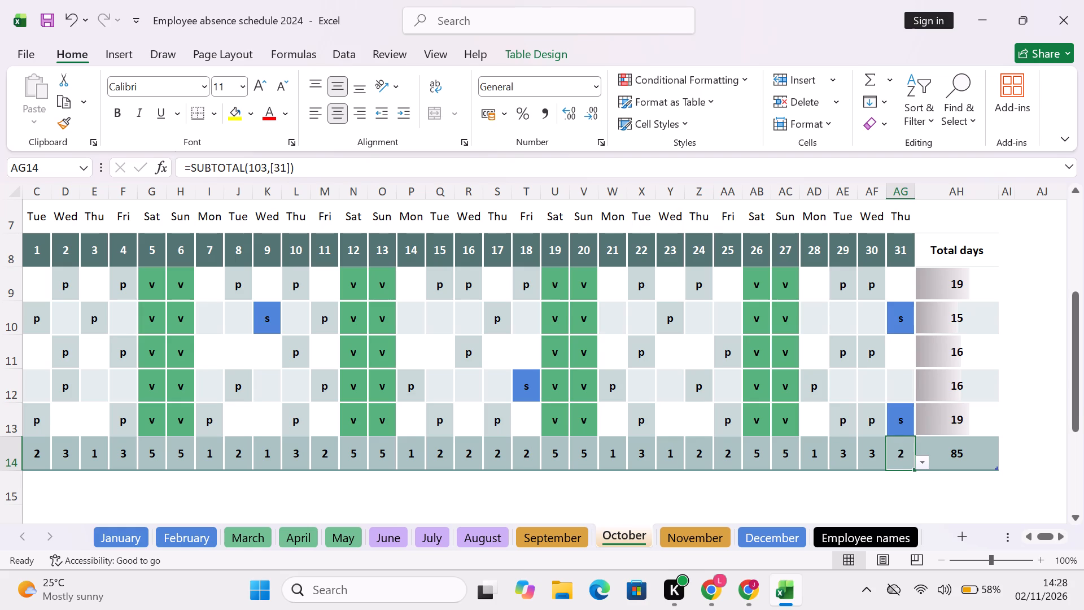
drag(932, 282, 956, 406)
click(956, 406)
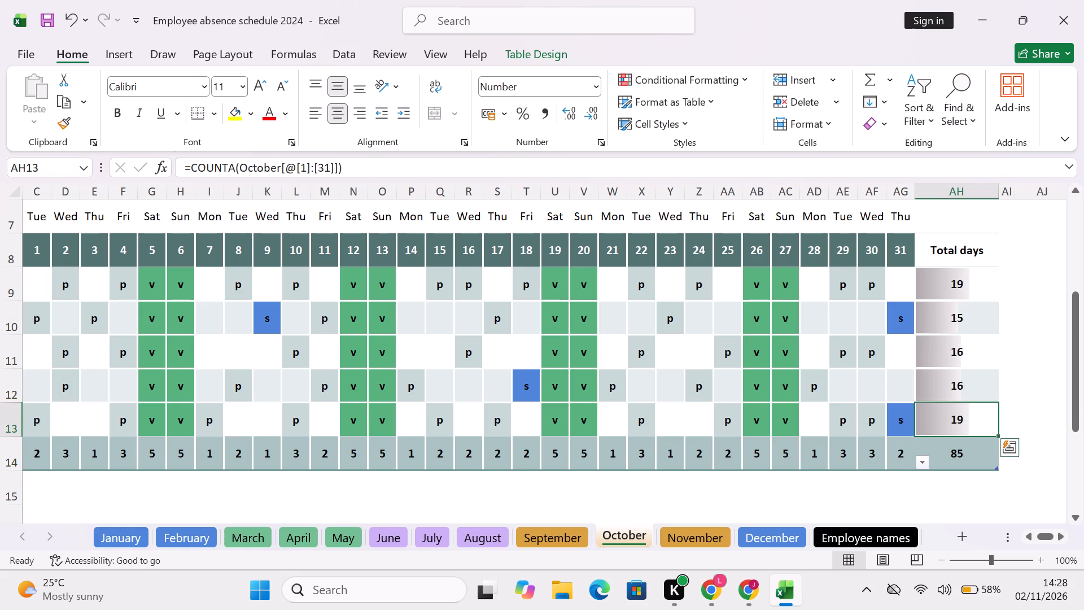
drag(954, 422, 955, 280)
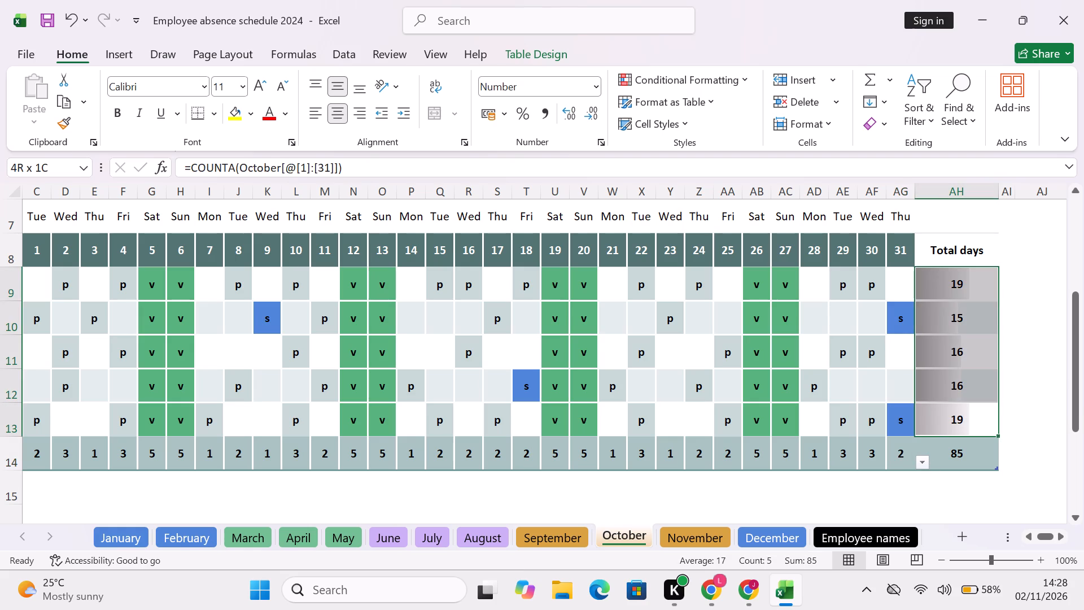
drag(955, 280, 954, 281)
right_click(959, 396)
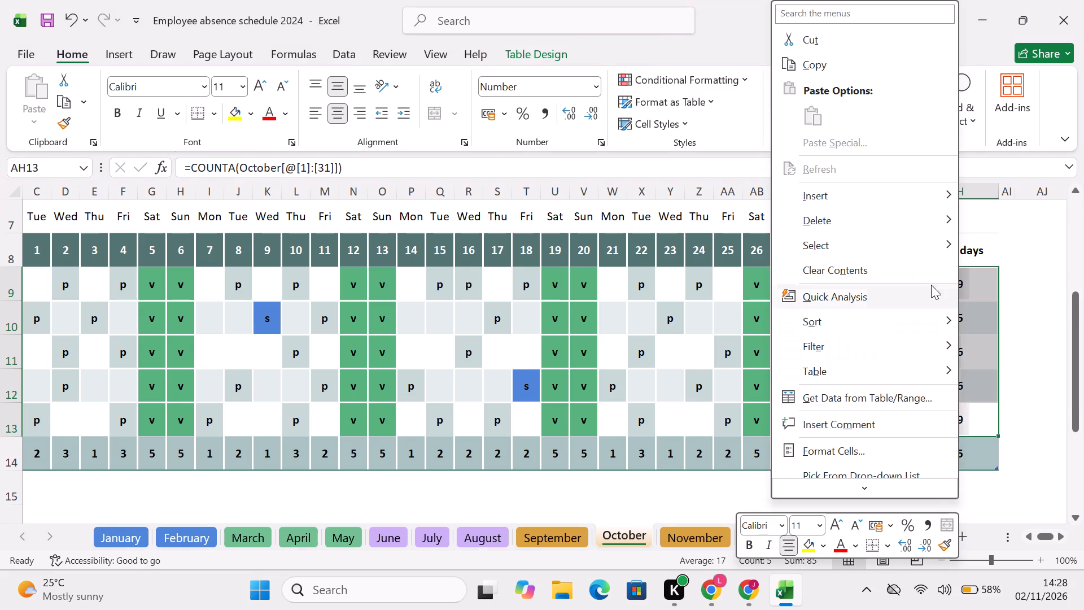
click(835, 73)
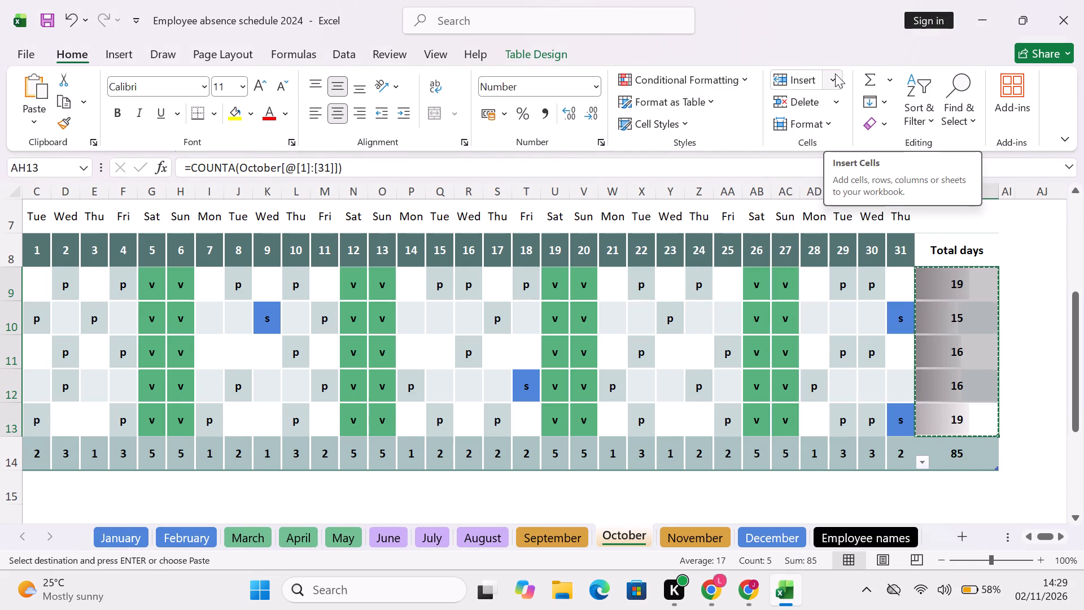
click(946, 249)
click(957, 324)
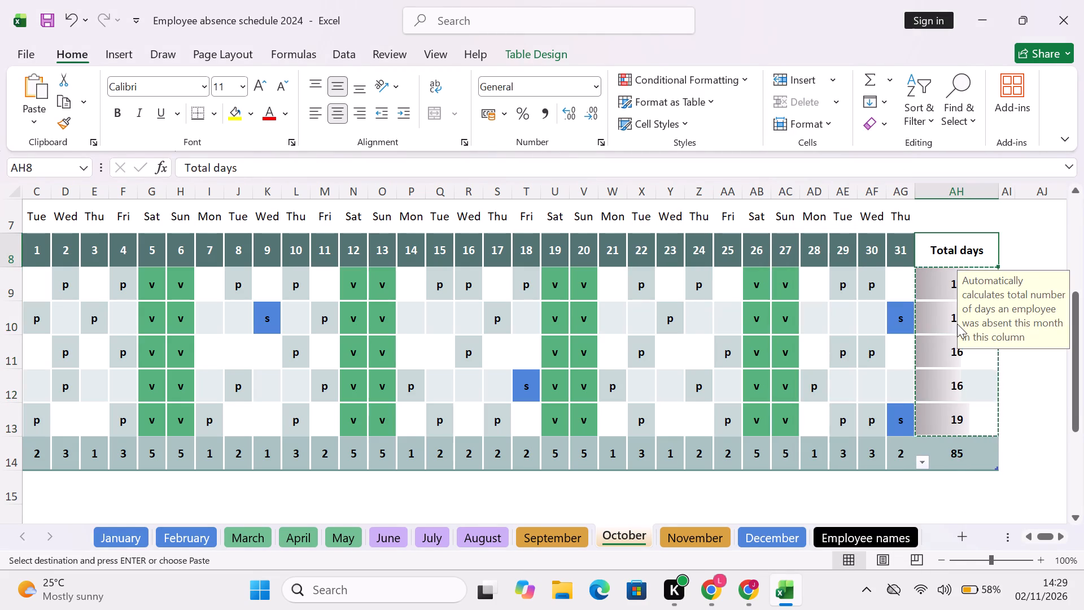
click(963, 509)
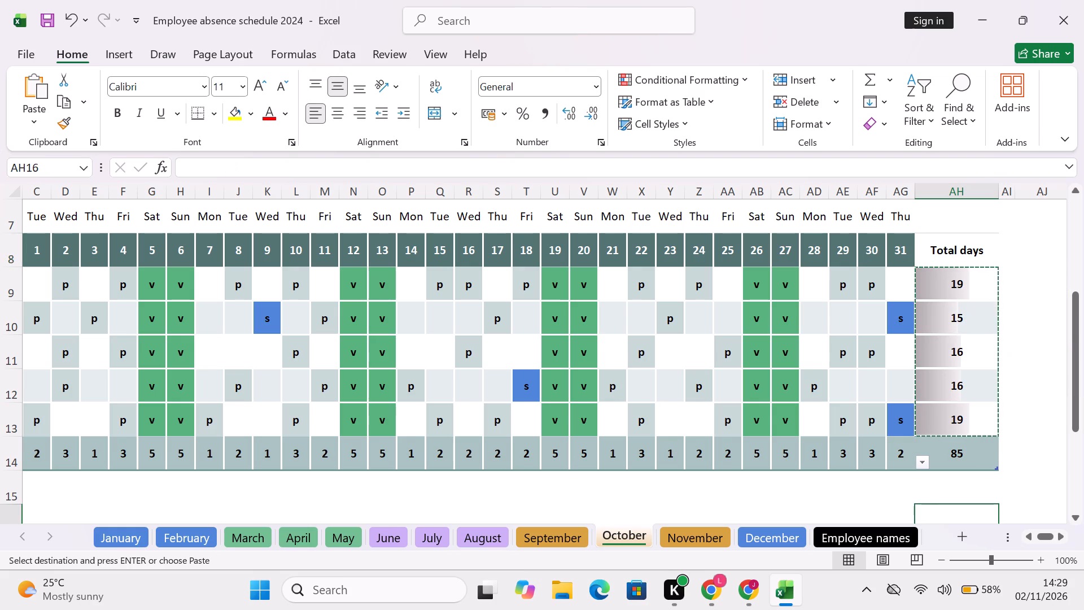
Apply Data Bars through Quick Analysis to the five employees' Total days cells in October.
drag(932, 276, 953, 424)
right_click(953, 424)
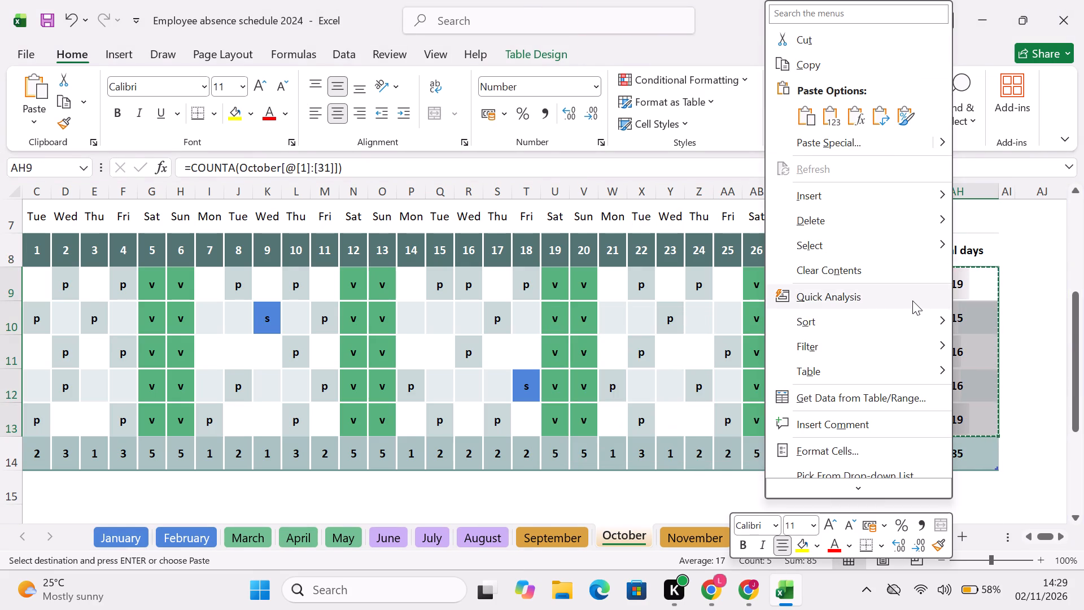
click(912, 300)
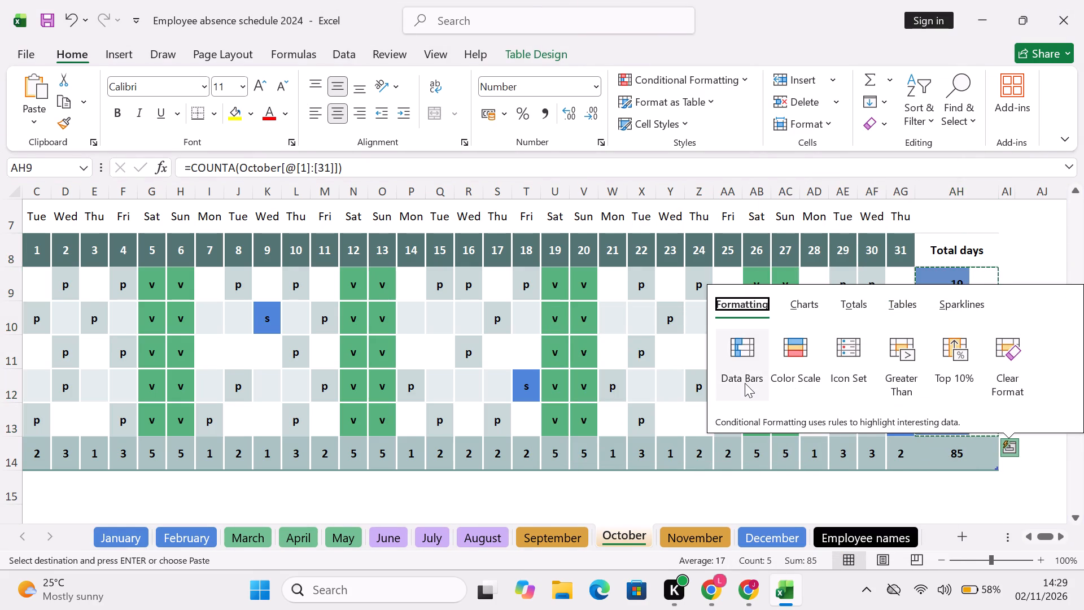
click(745, 383)
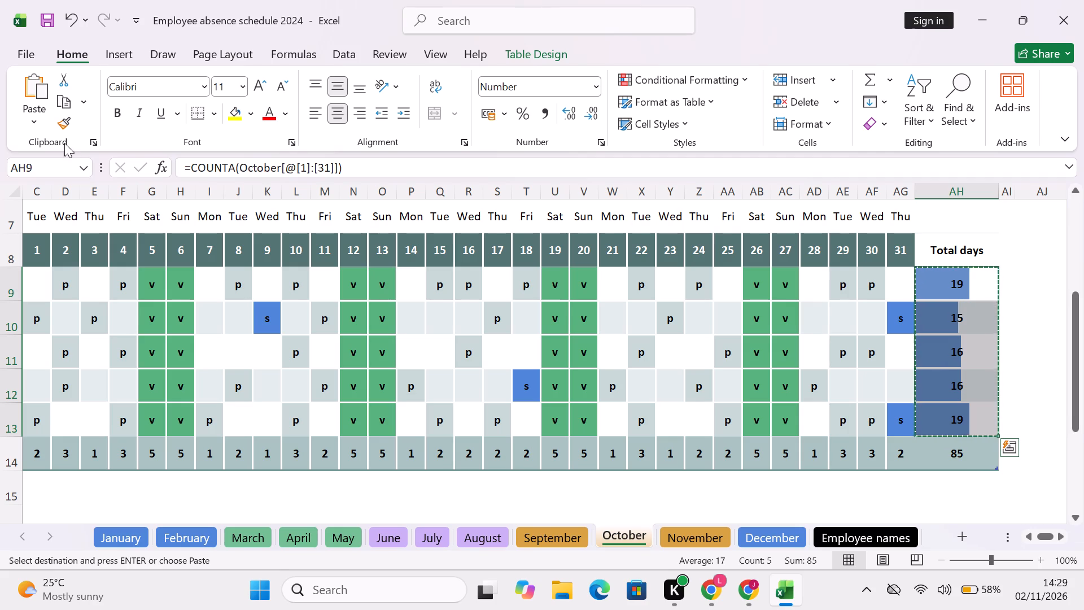
Save the employee absence schedule workbook.
click(45, 32)
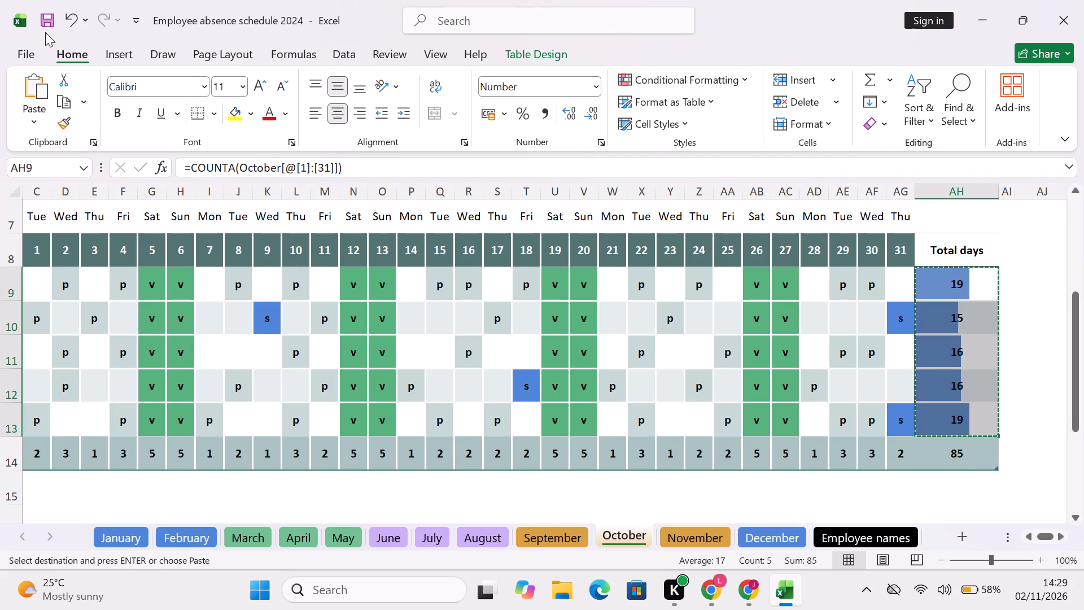
click(45, 32)
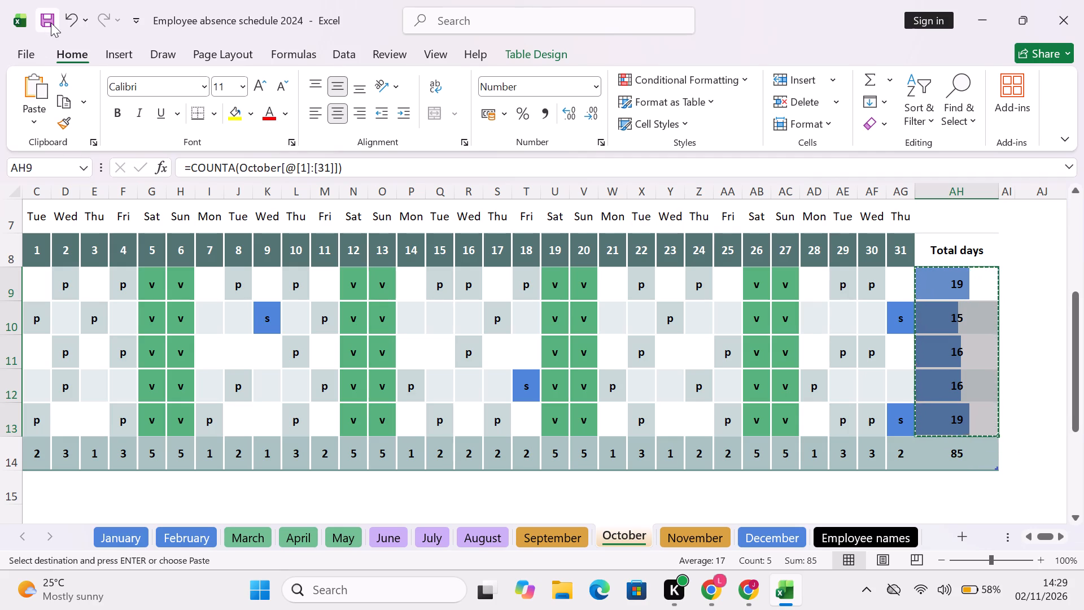
click(51, 24)
click(51, 24)
click(51, 24)
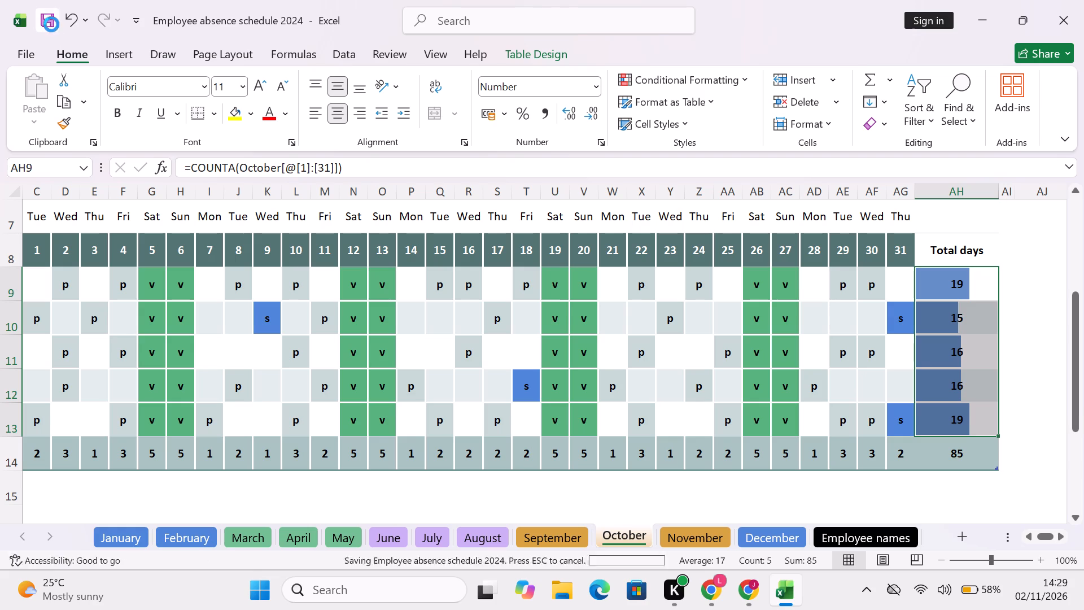
click(51, 24)
click(51, 24)
click(51, 24)
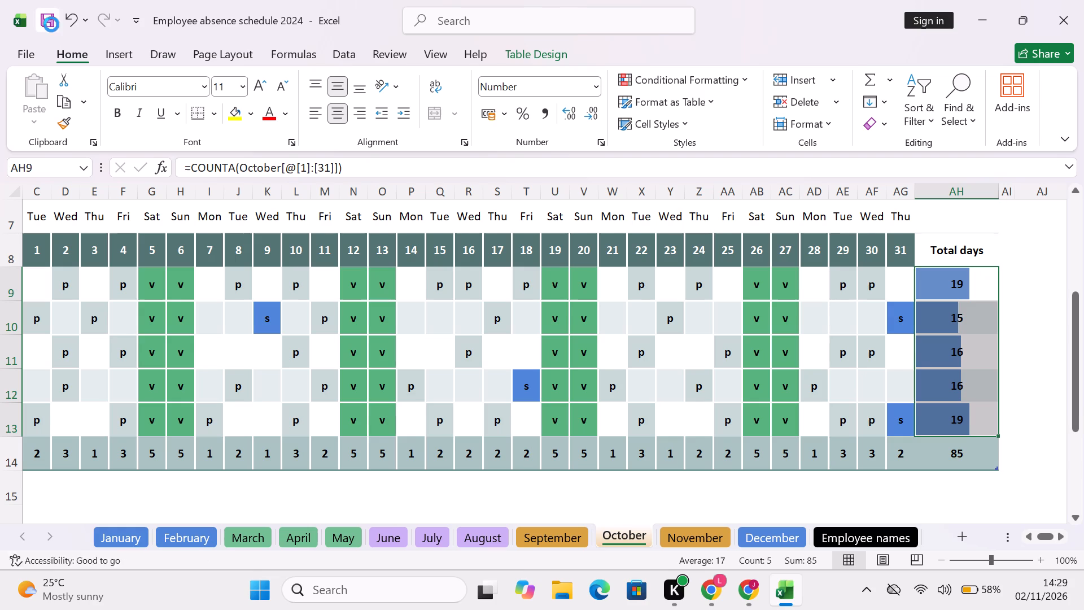
click(51, 24)
click(51, 24)
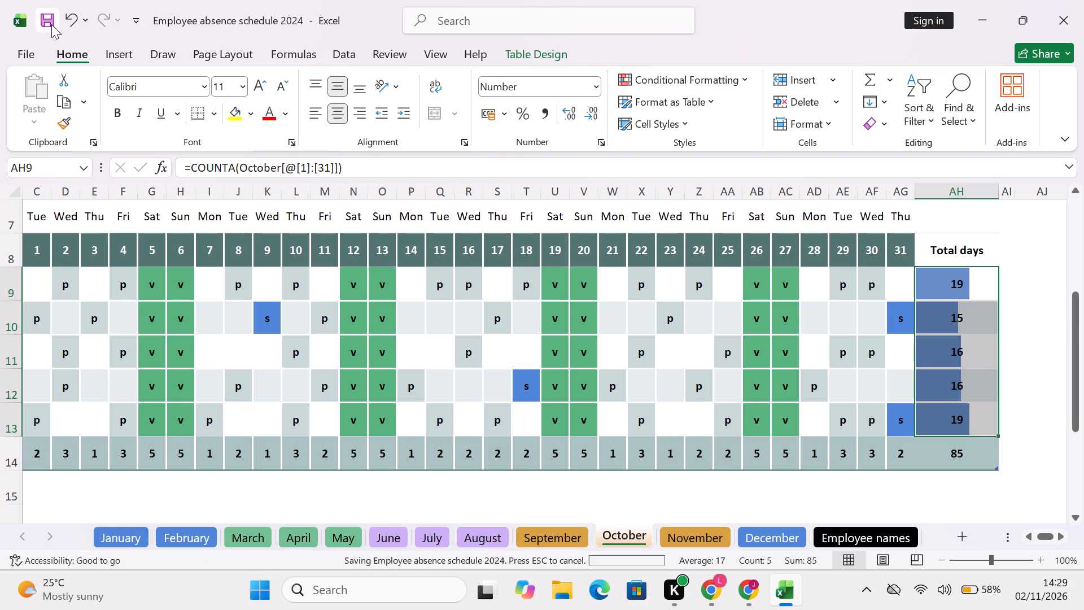
click(51, 24)
click(51, 24)
click(51, 24)
click(51, 24)
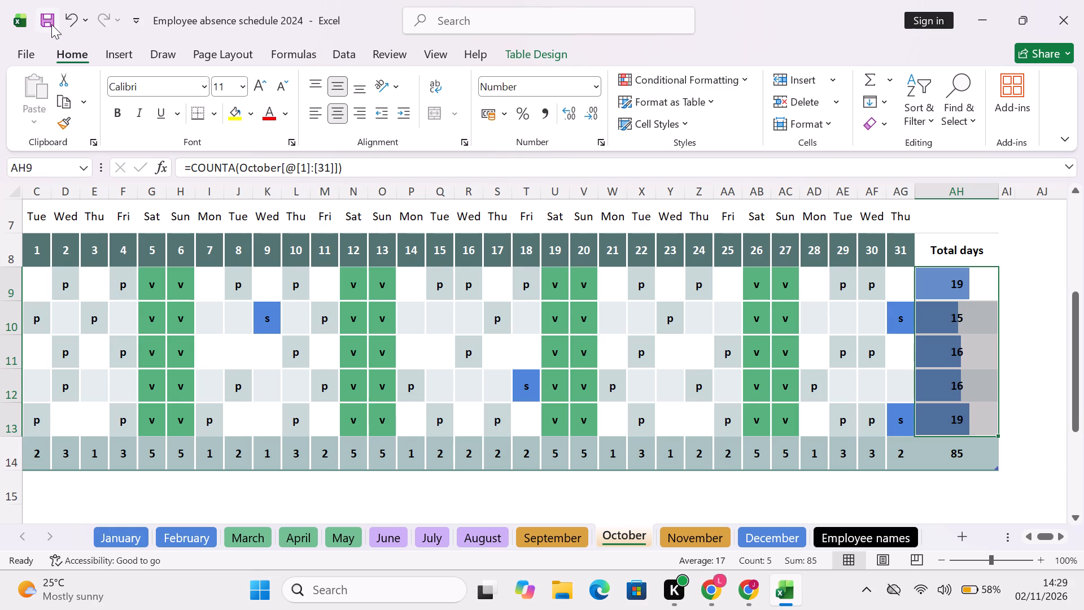
click(51, 24)
click(51, 24)
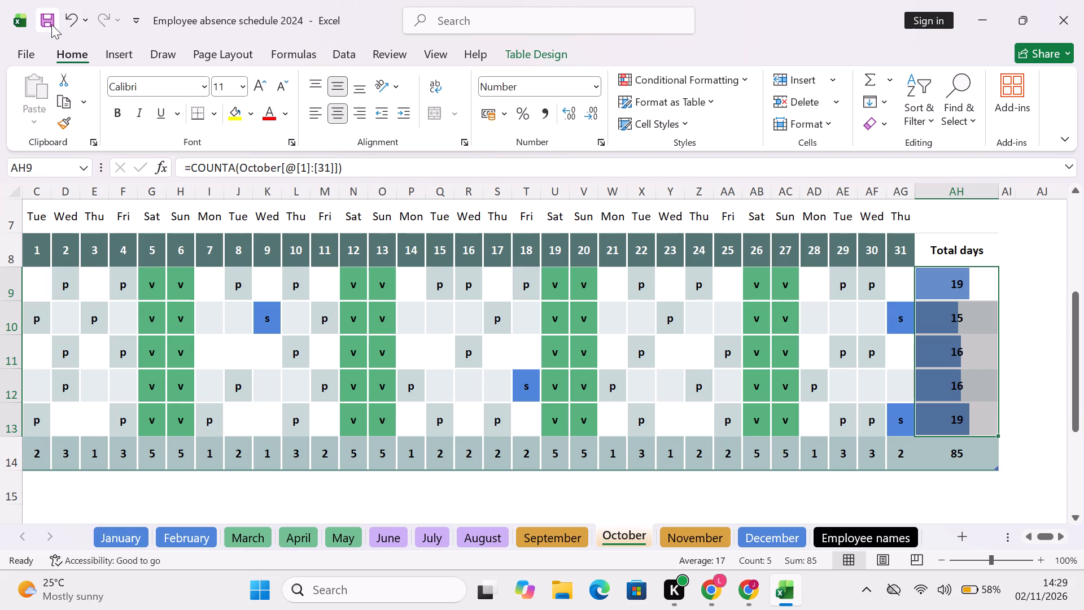